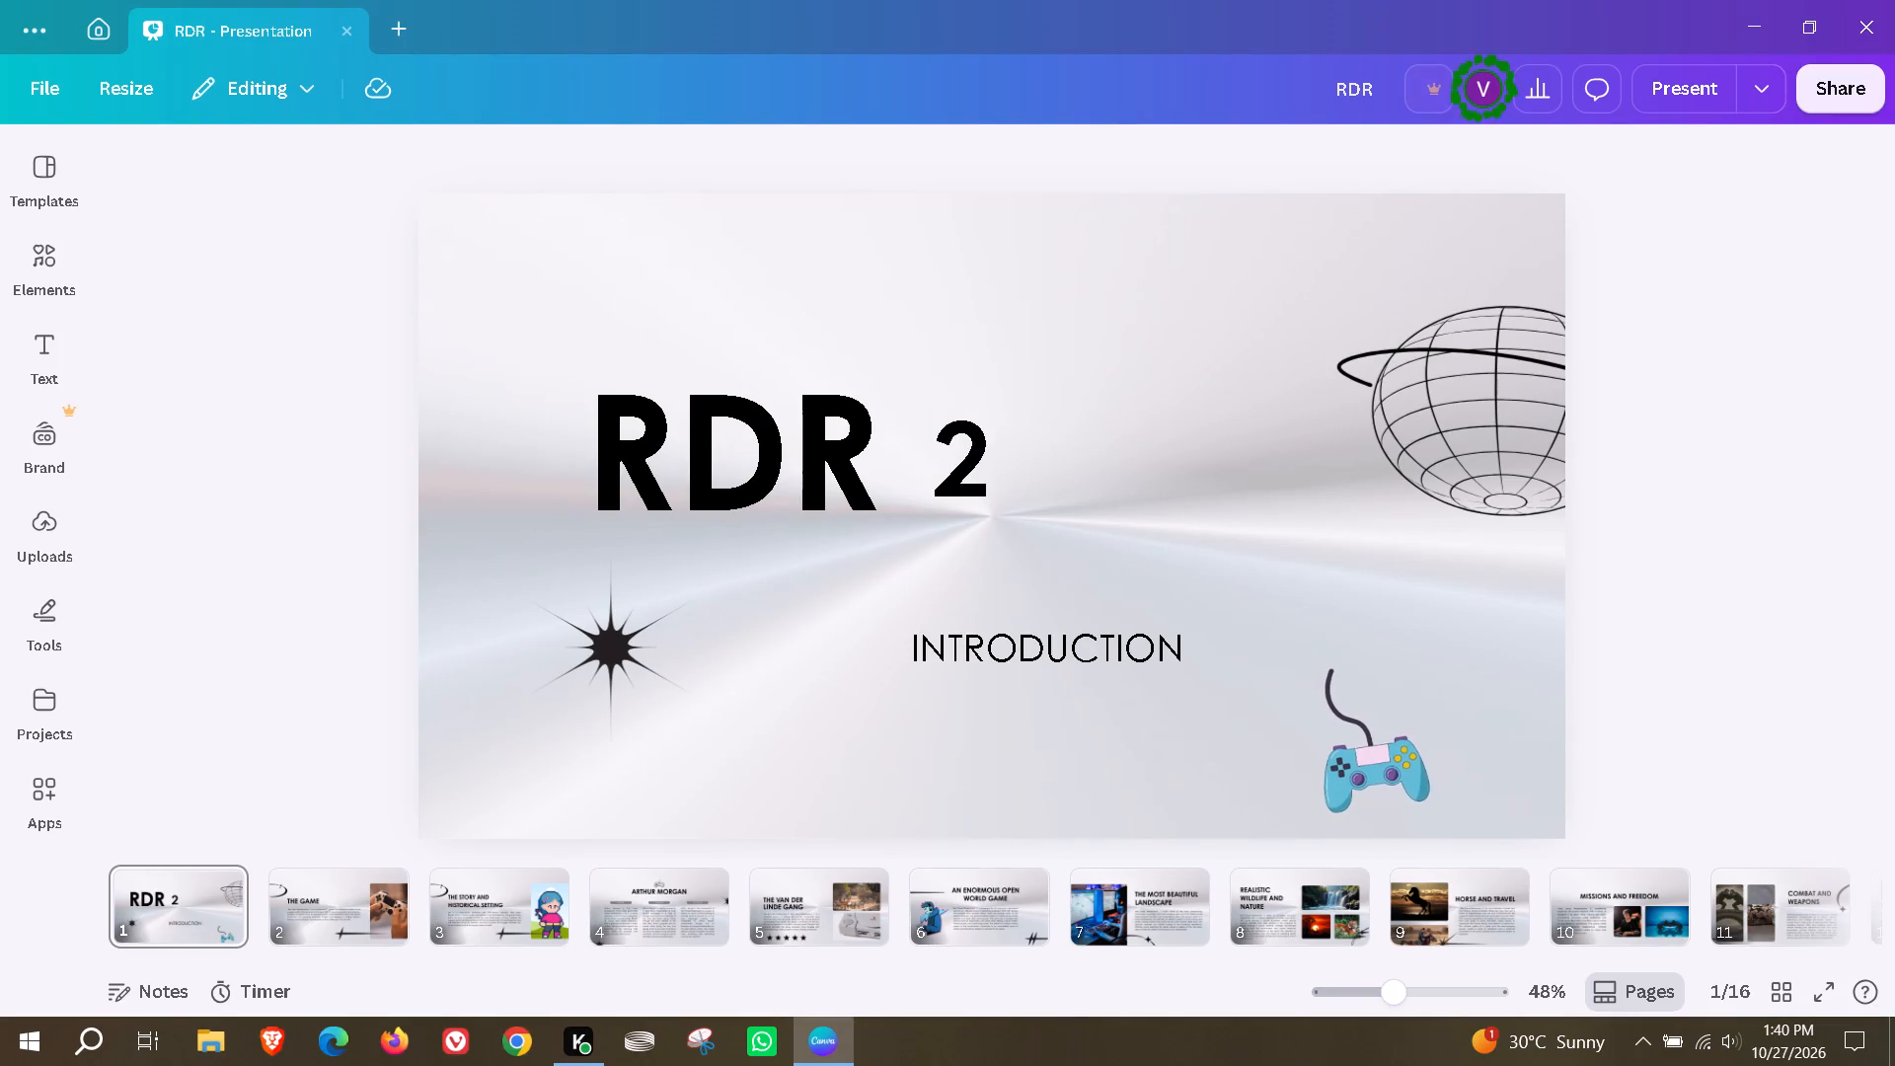
# Create a new blank presentation design and close the RDR presentation.
pyautogui.click(395, 30)
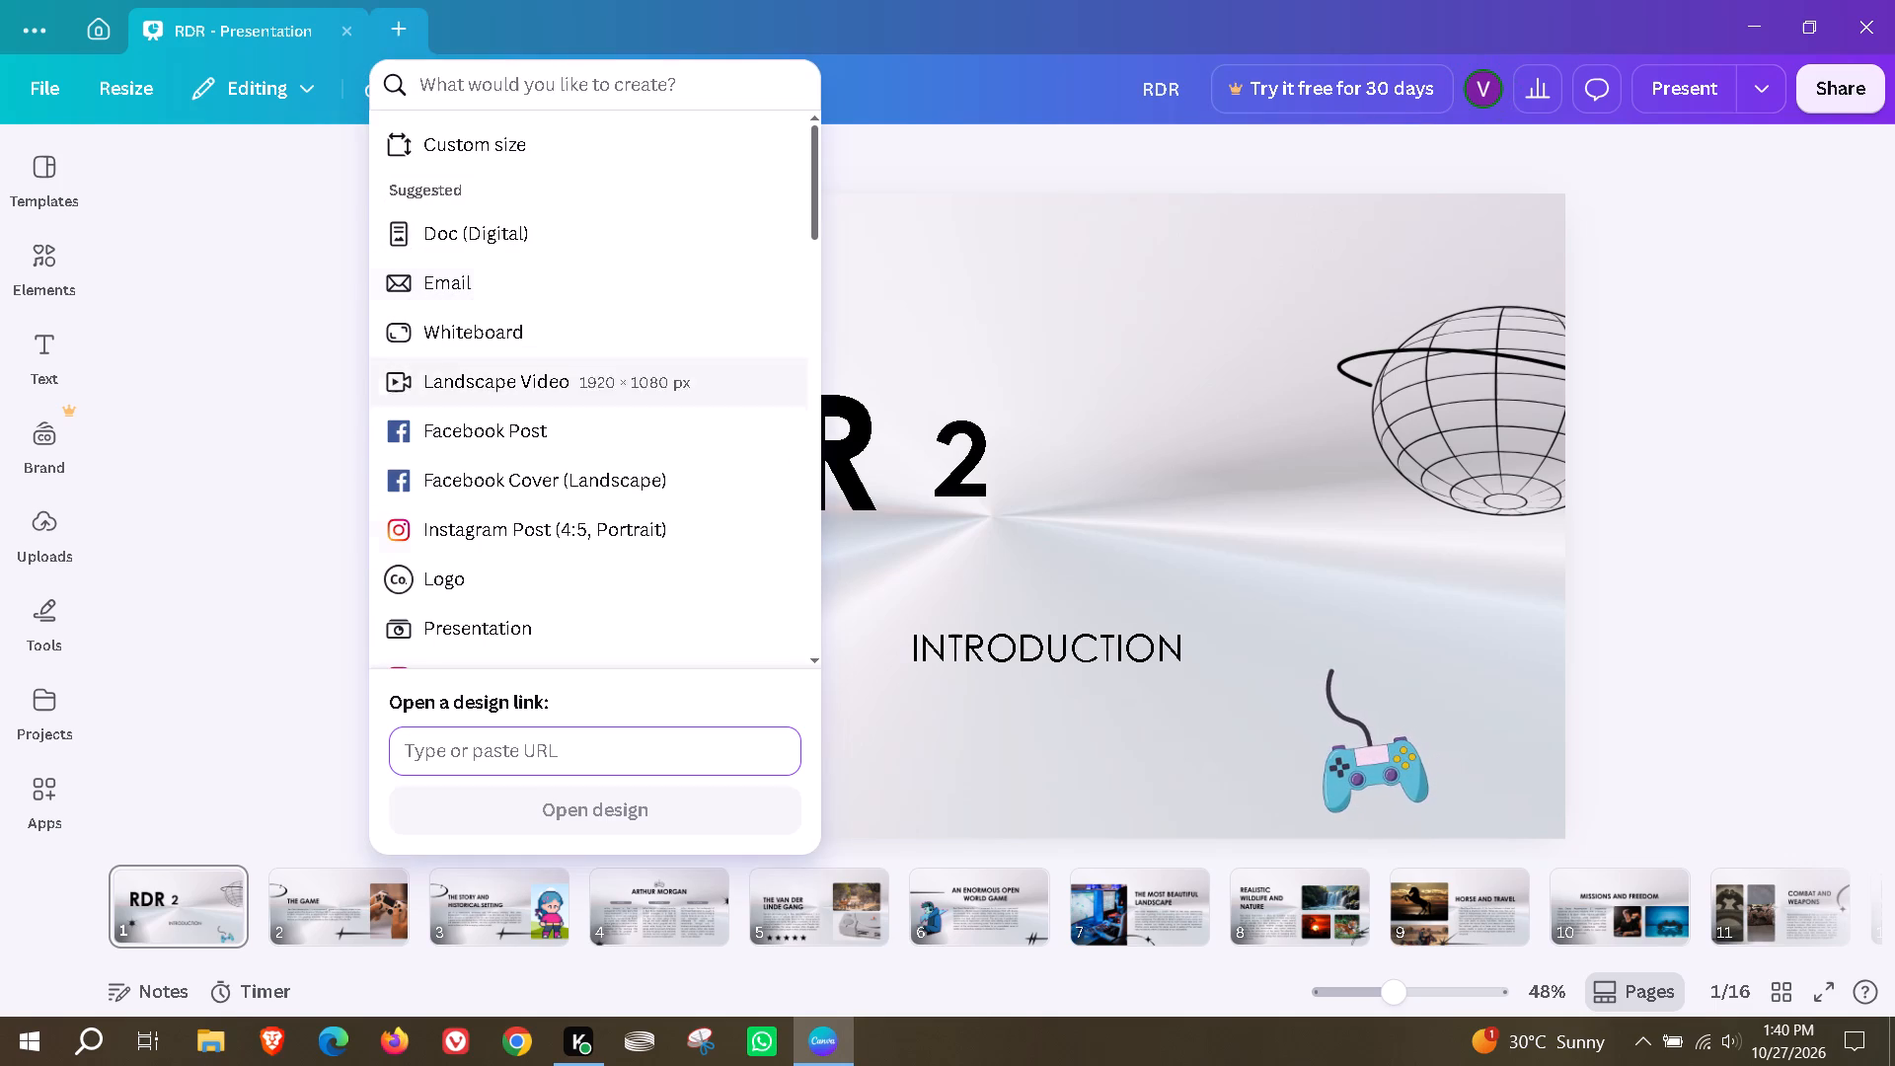
pyautogui.scroll(-1, 508, 553)
pyautogui.click(505, 514)
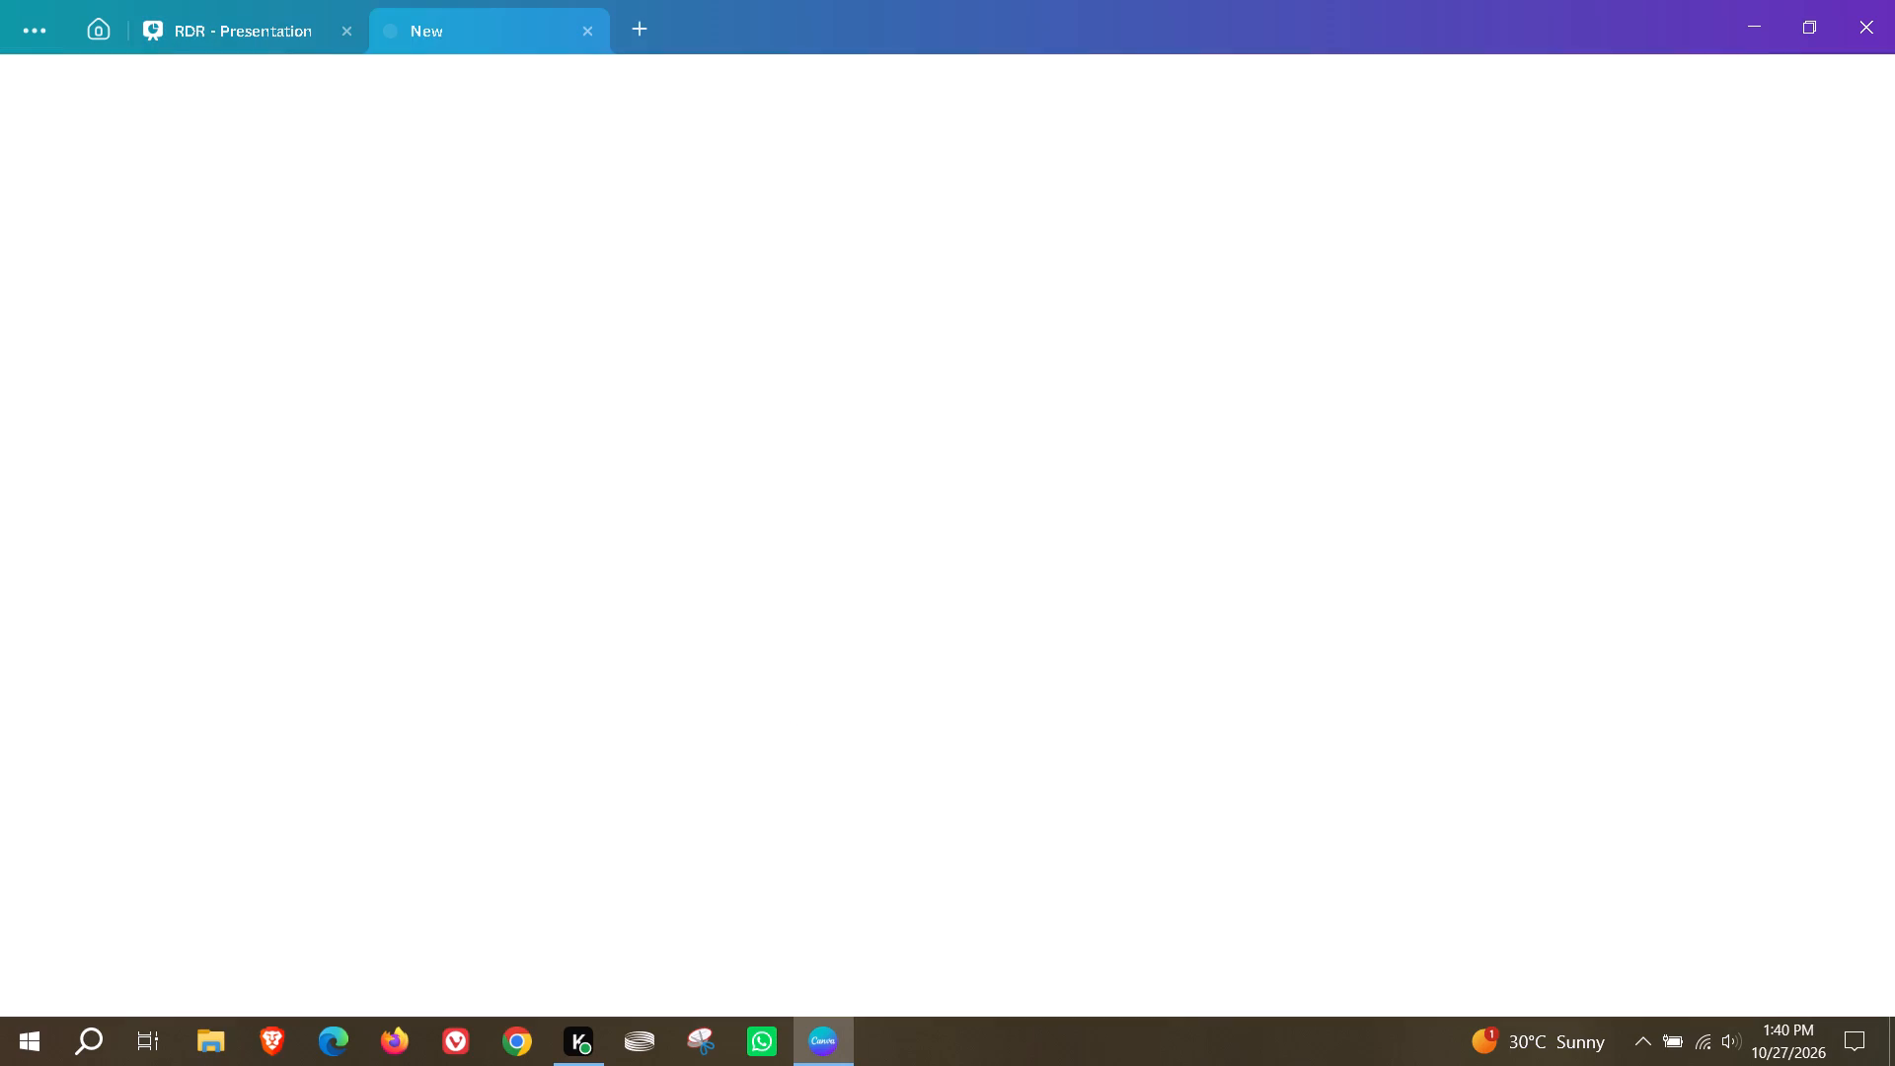
pyautogui.click(350, 34)
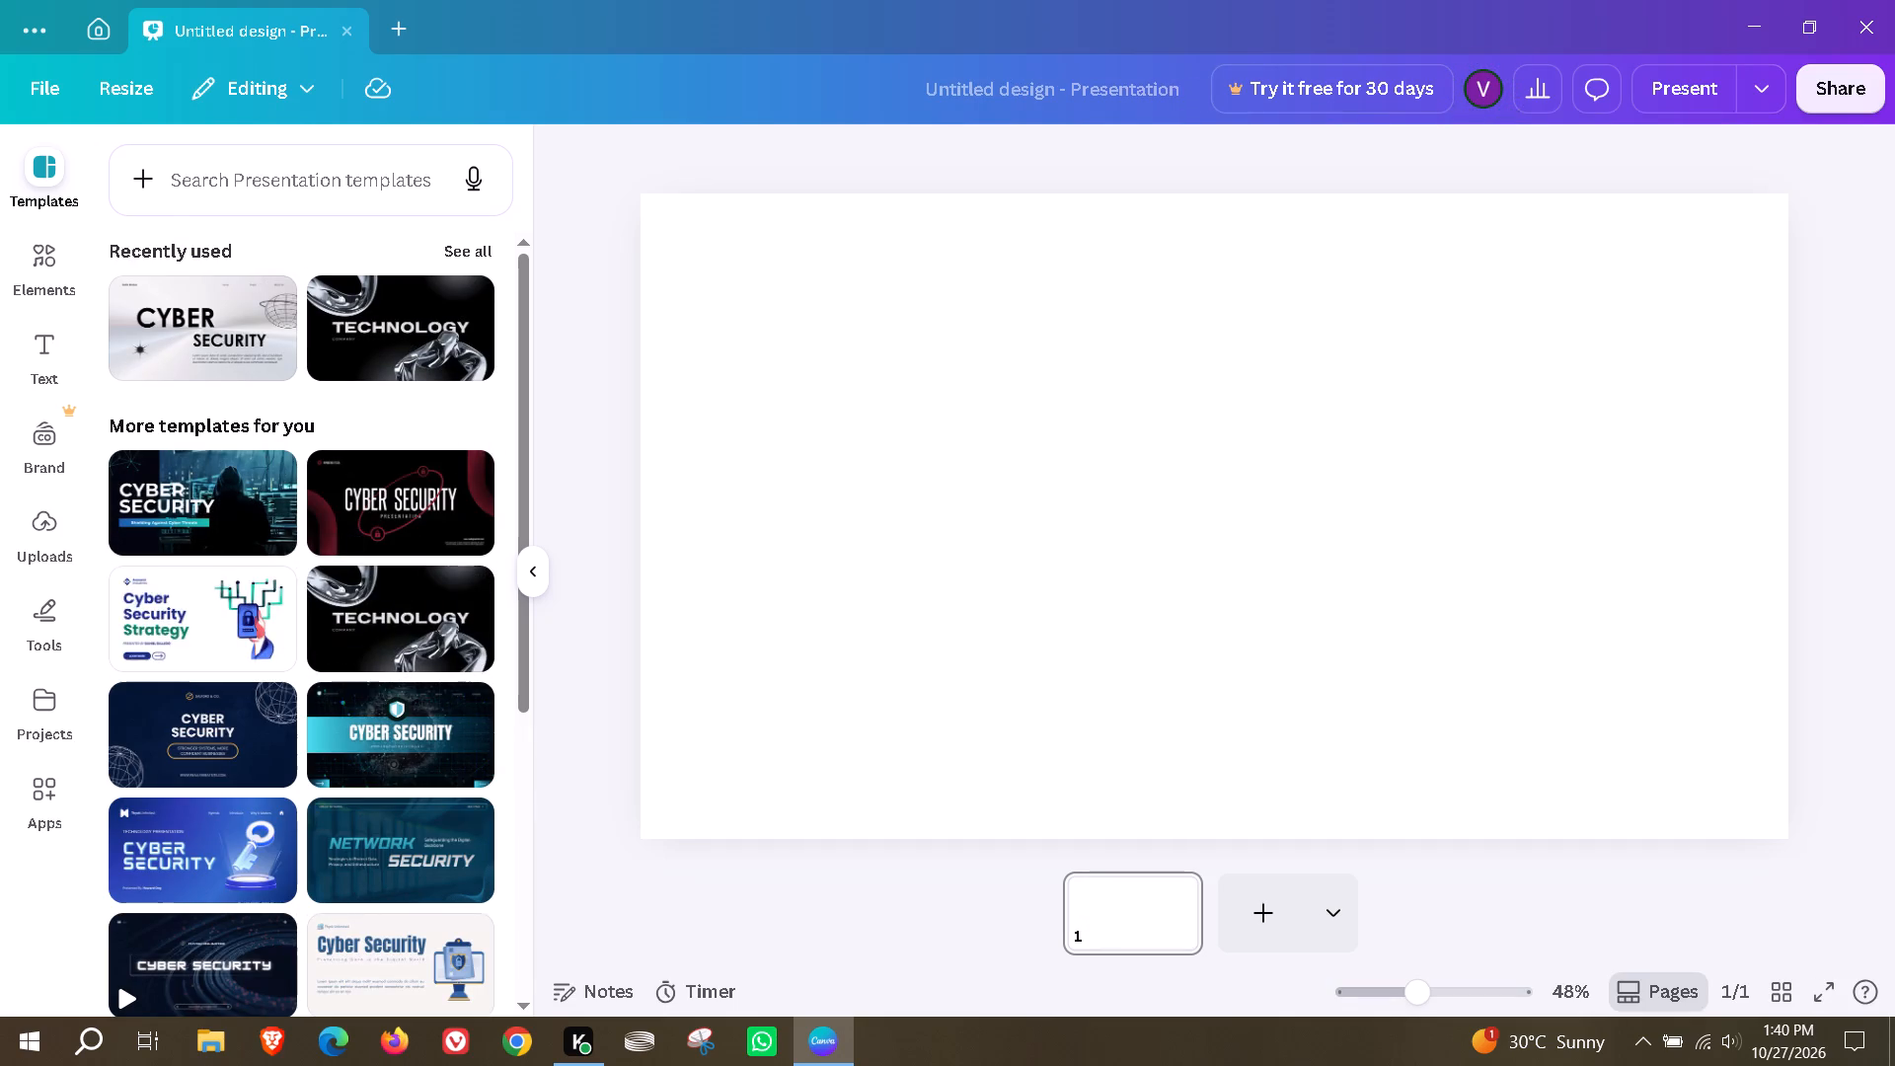
# Browse the suggested presentation templates and preview the pages of the Black Navy Futuristic Modern Cybersecurity Presentation.
pyautogui.scroll(-1, 320, 610)
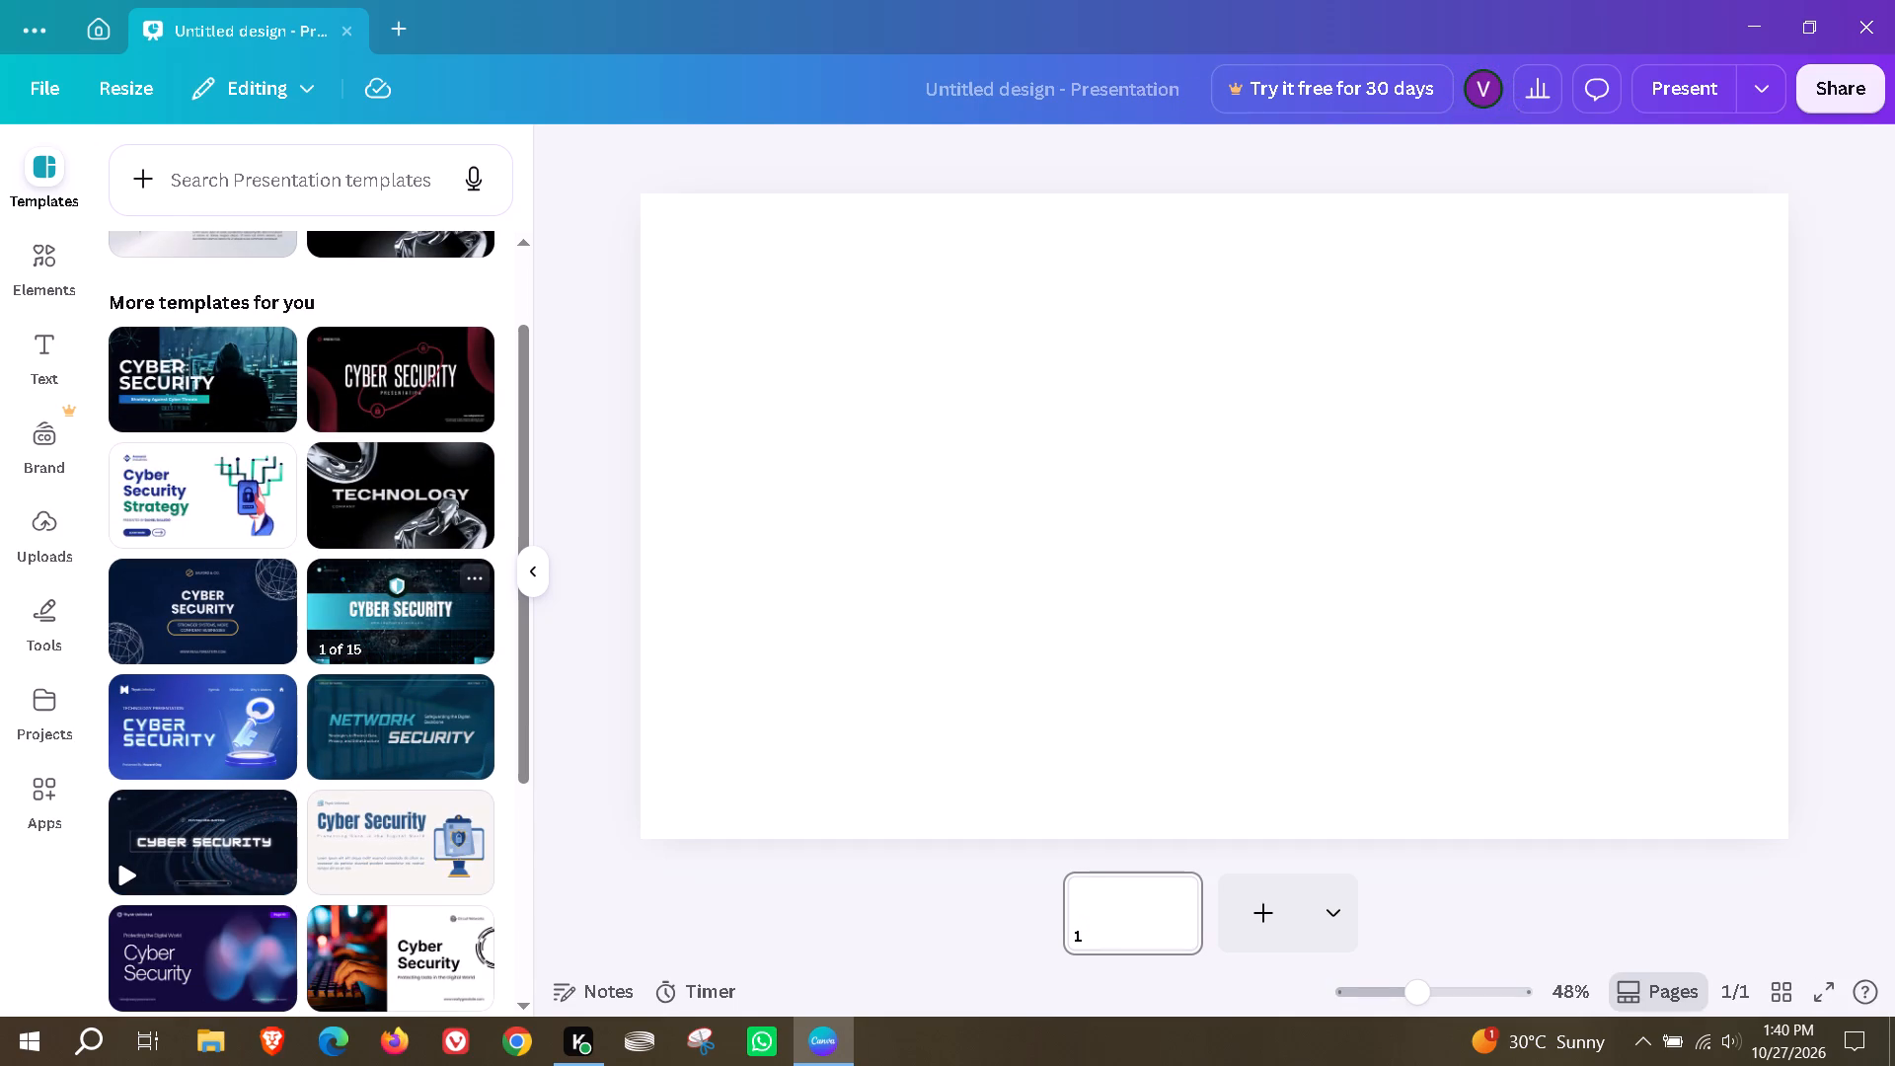
pyautogui.scroll(-1, 363, 619)
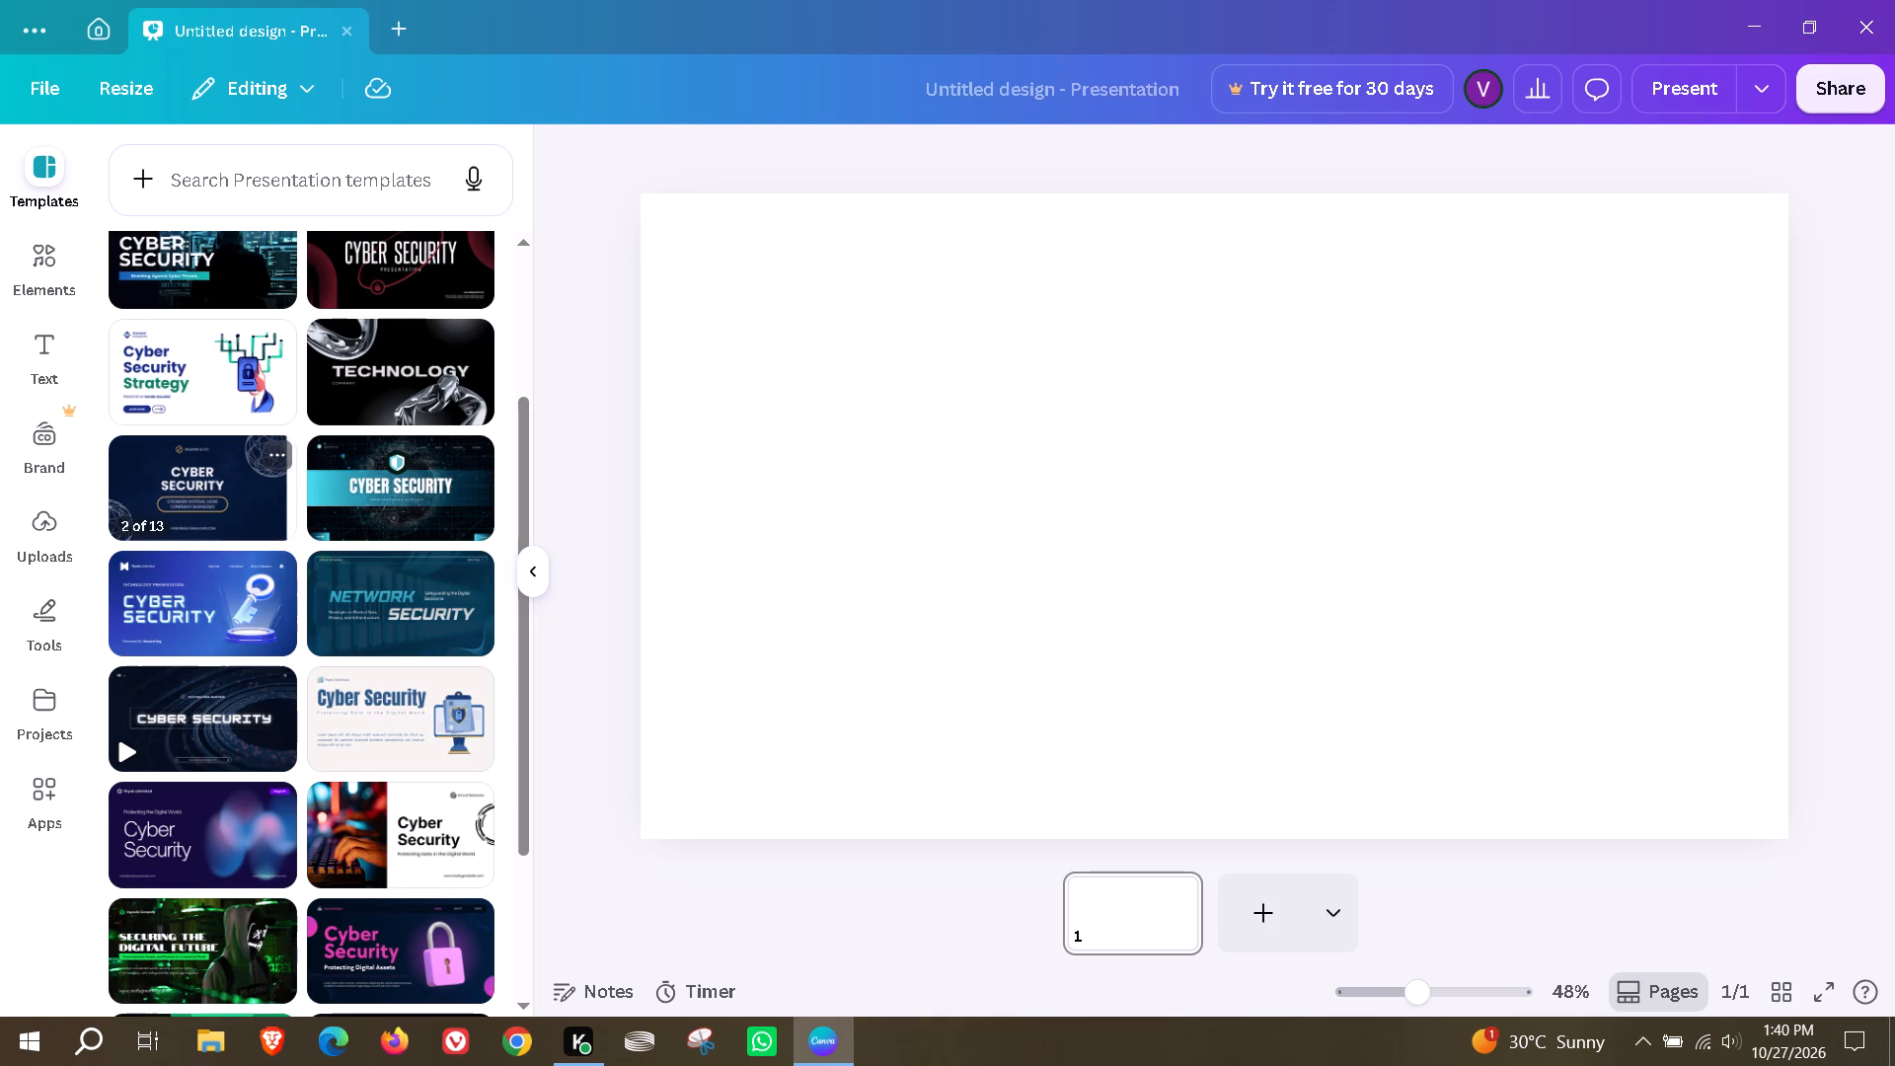
pyautogui.scroll(2, 363, 491)
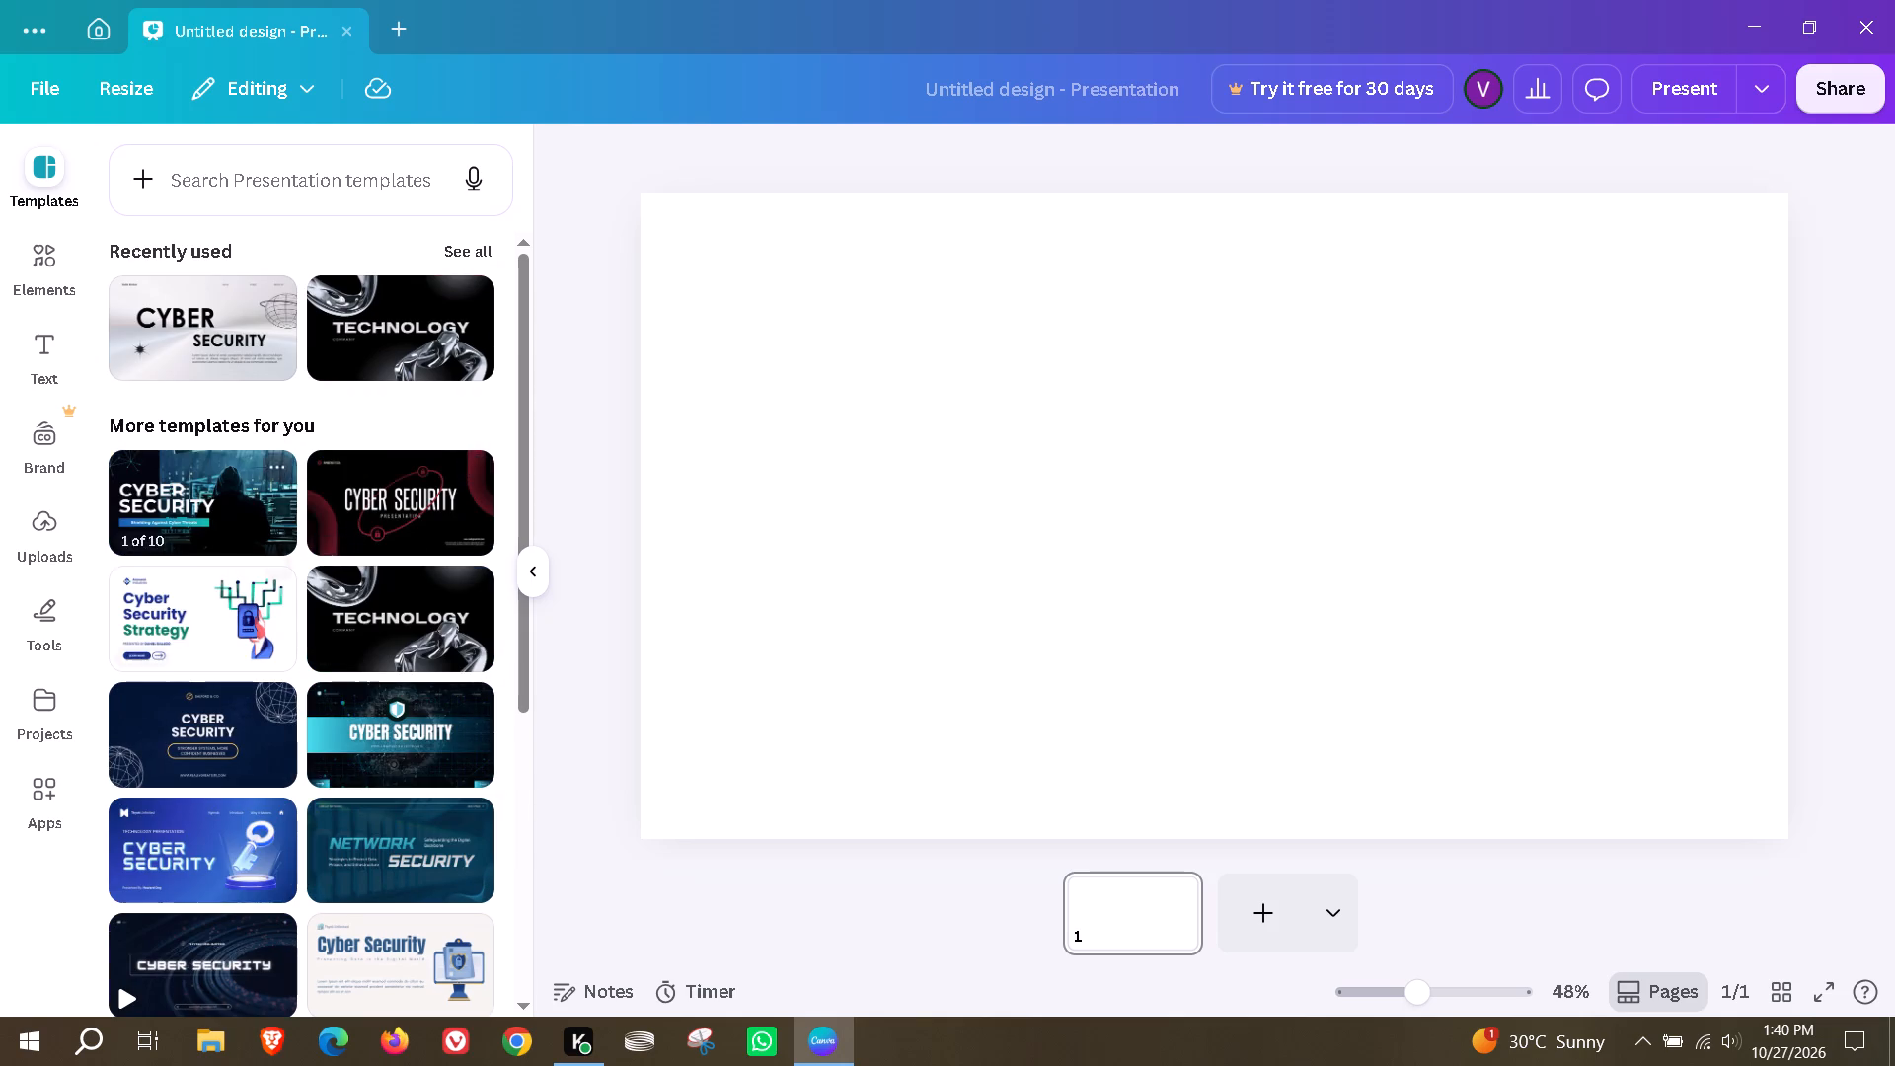
pyautogui.scroll(-3, 225, 616)
pyautogui.click(246, 597)
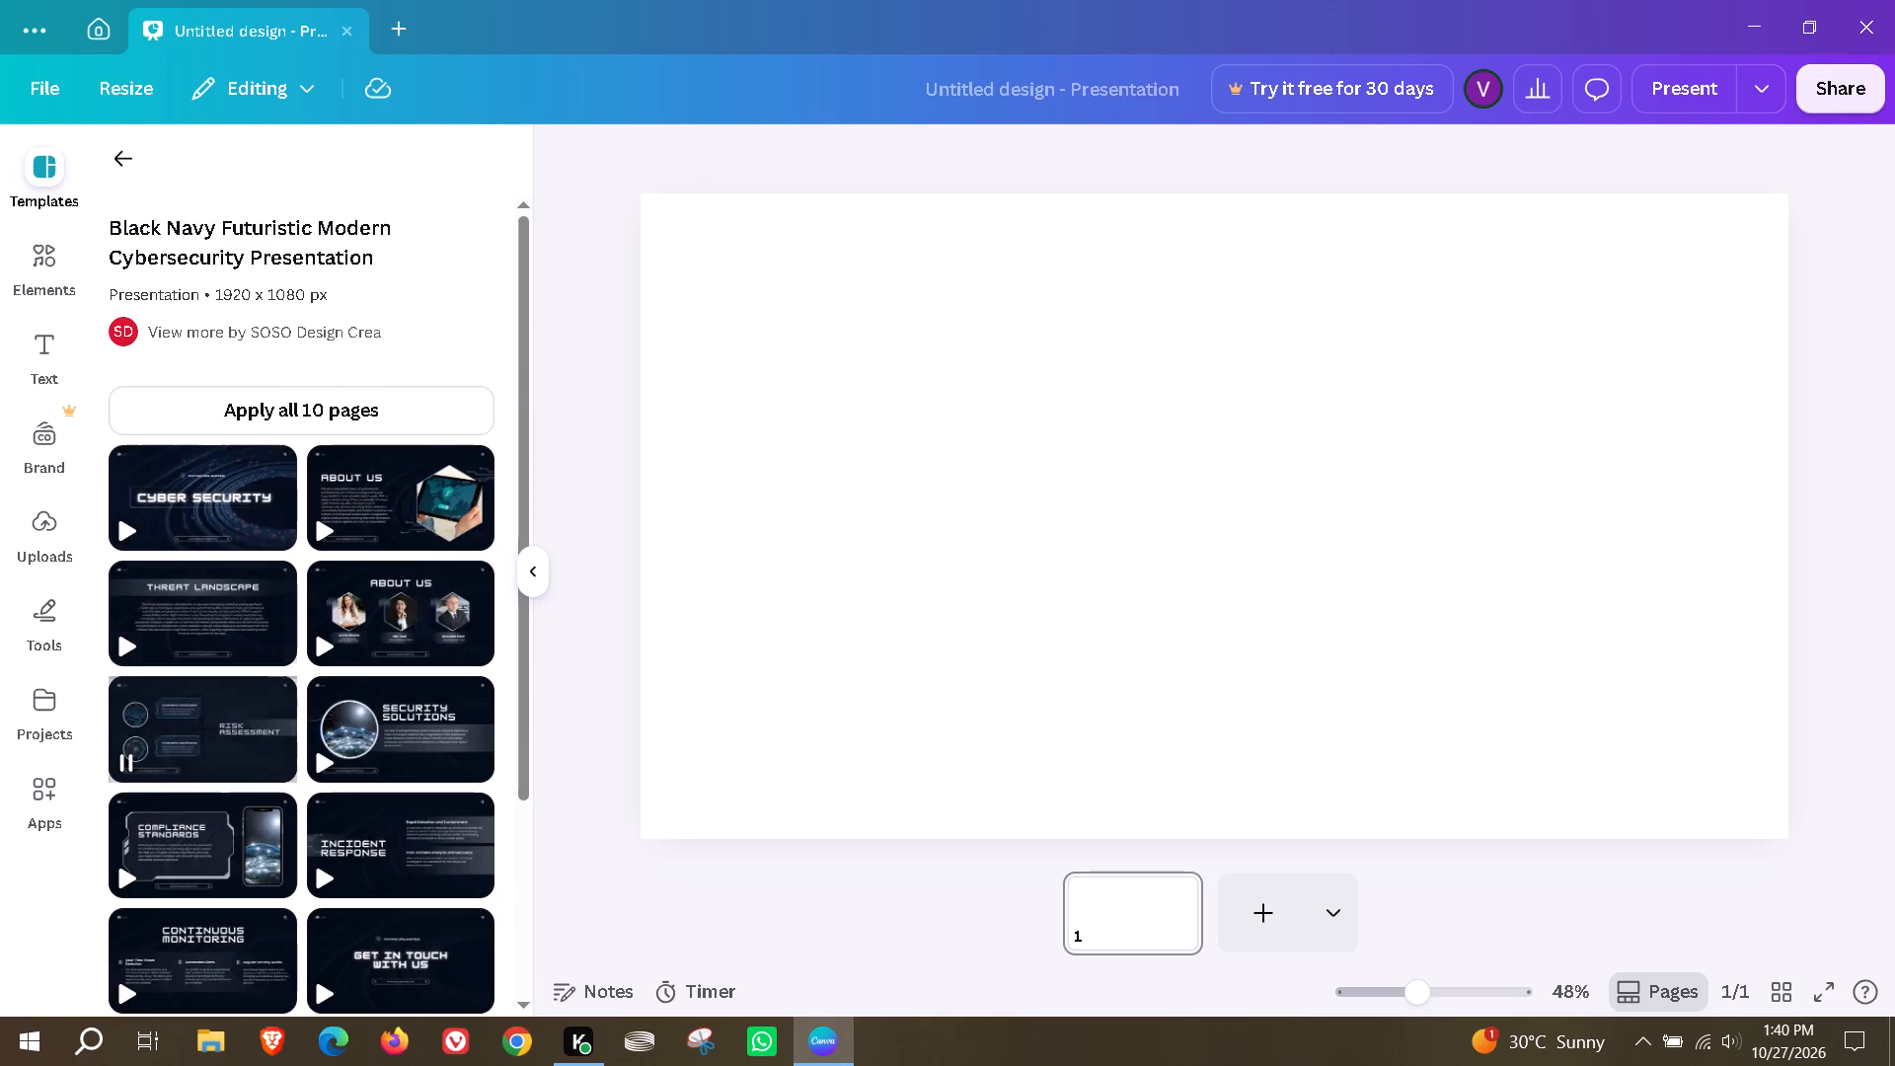
pyautogui.scroll(-2, 312, 755)
pyautogui.click(124, 165)
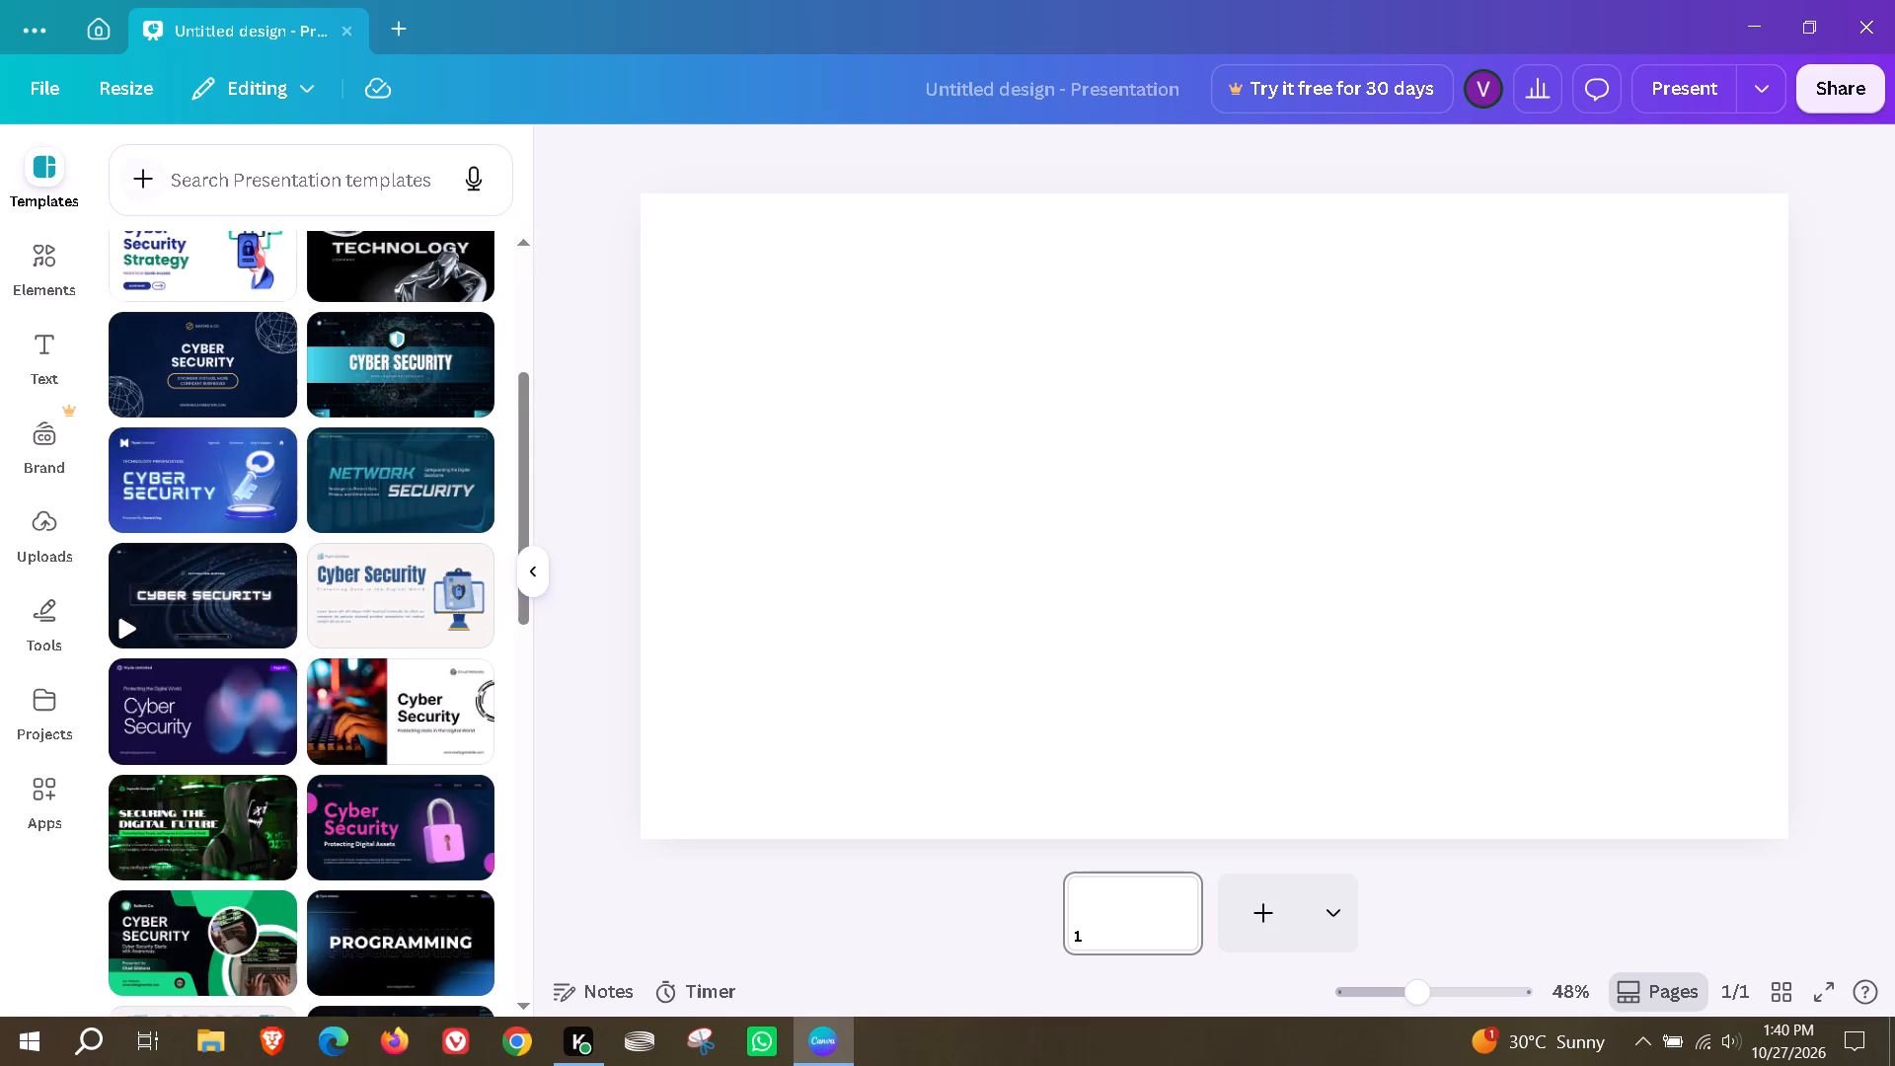
pyautogui.scroll(-2, 275, 706)
pyautogui.scroll(5, 268, 647)
# Search the presentation templates for "simple" and preview the pages of the Green and White Simple Sales Marketing Presentation.
pyautogui.click(232, 187)
pyautogui.write('simple')
pyautogui.press('Return')
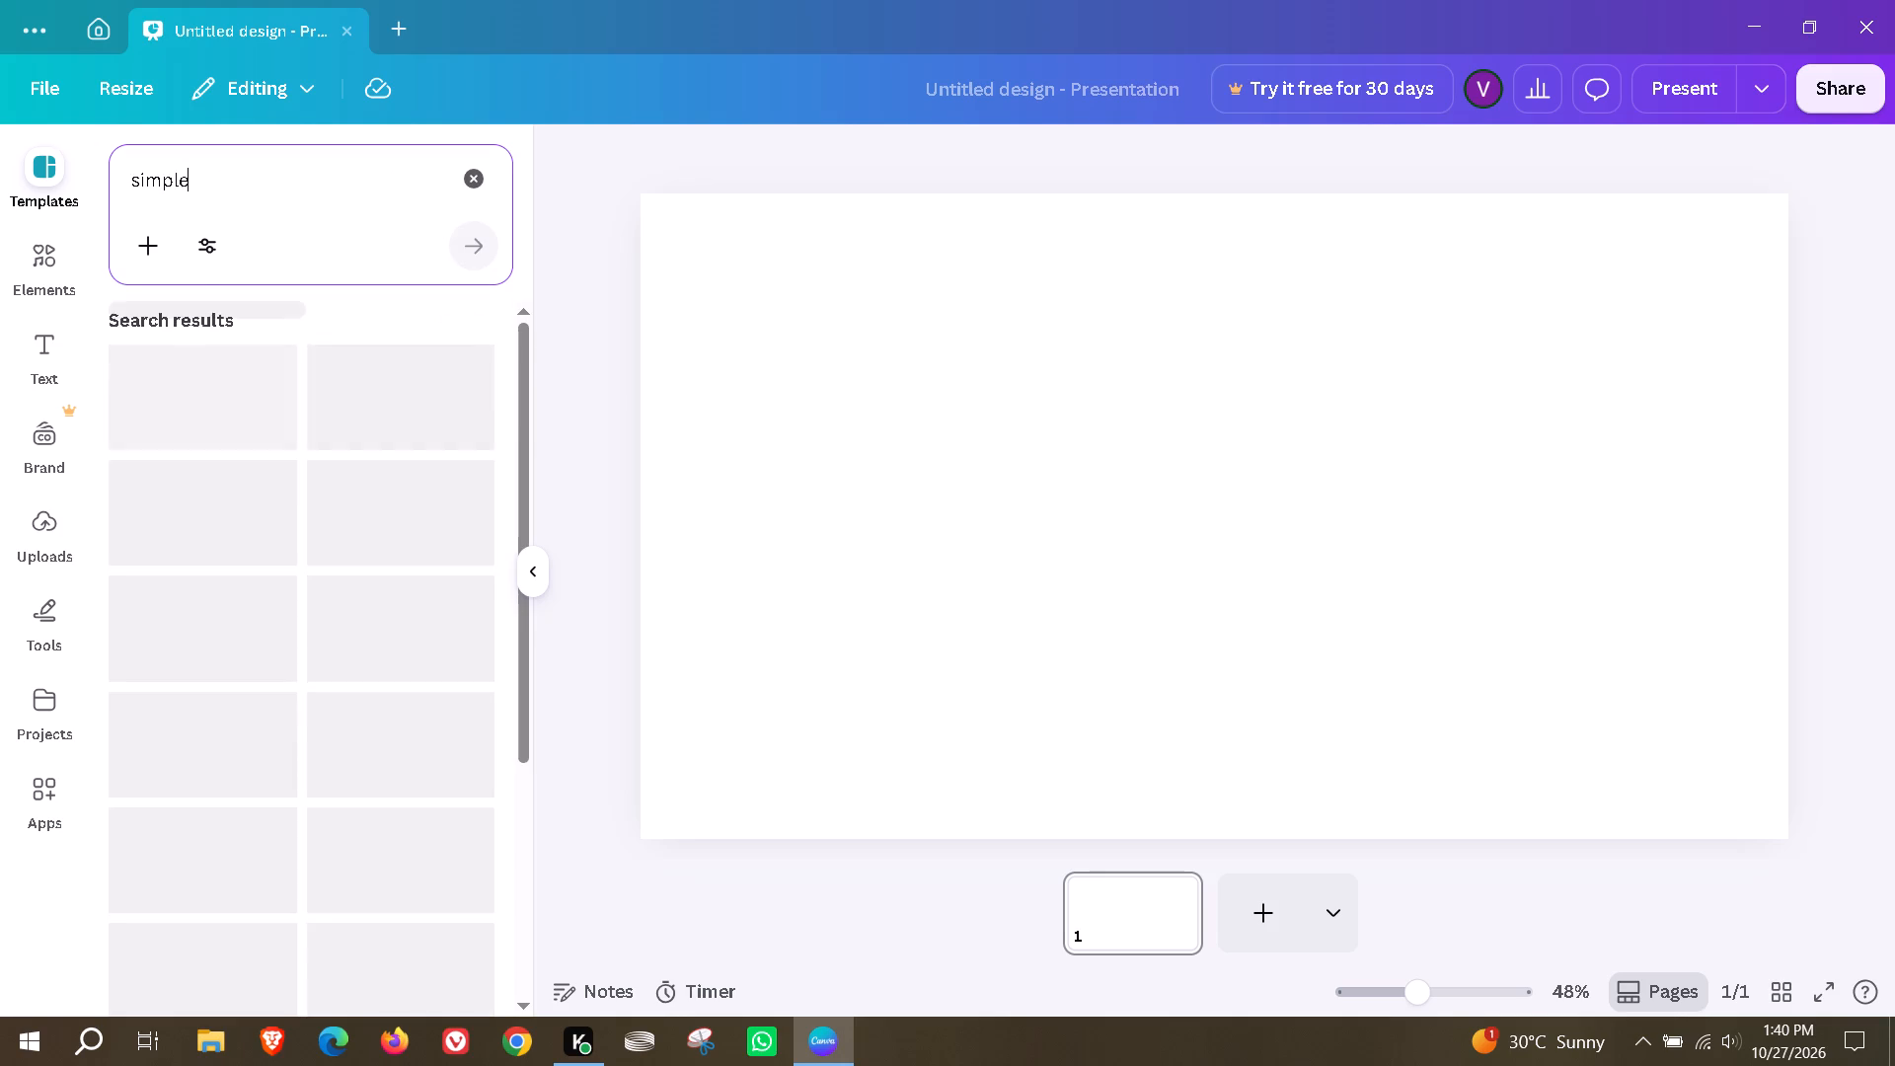
pyautogui.click(389, 401)
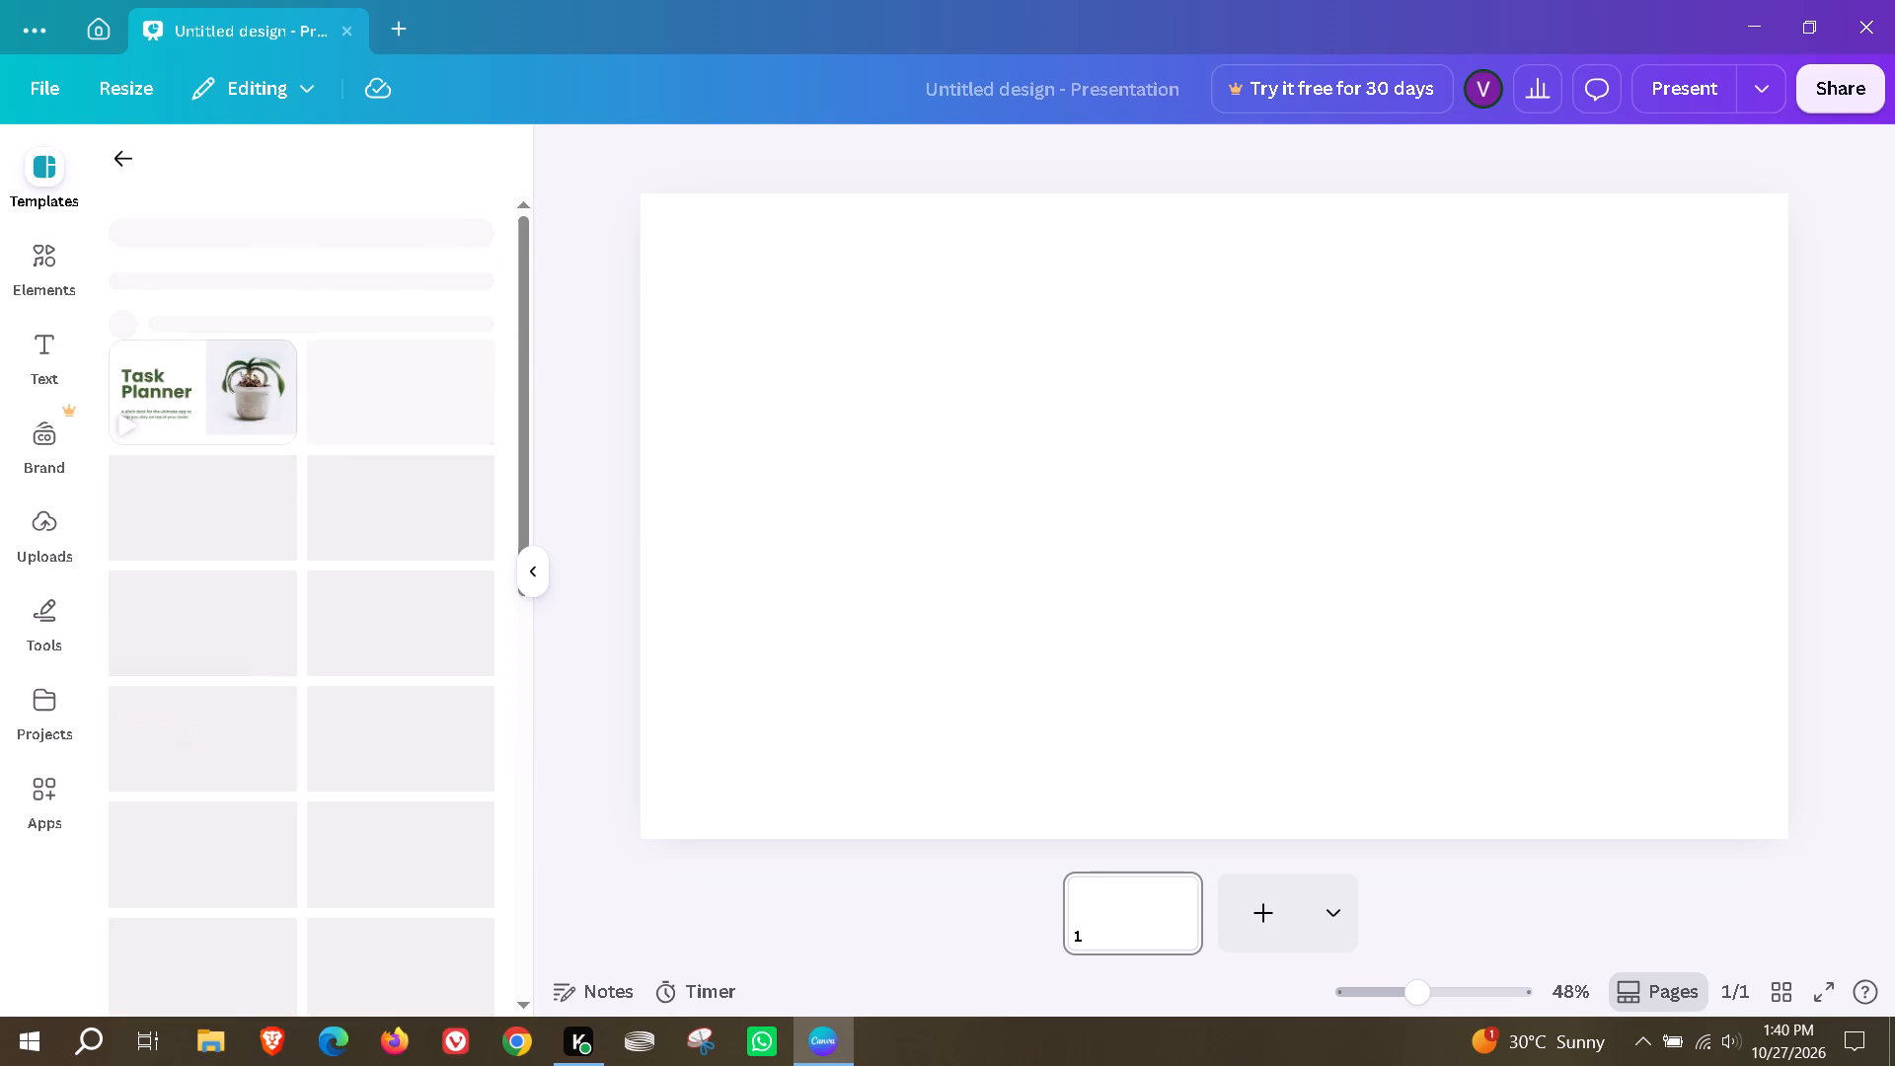
pyautogui.scroll(-2, 148, 864)
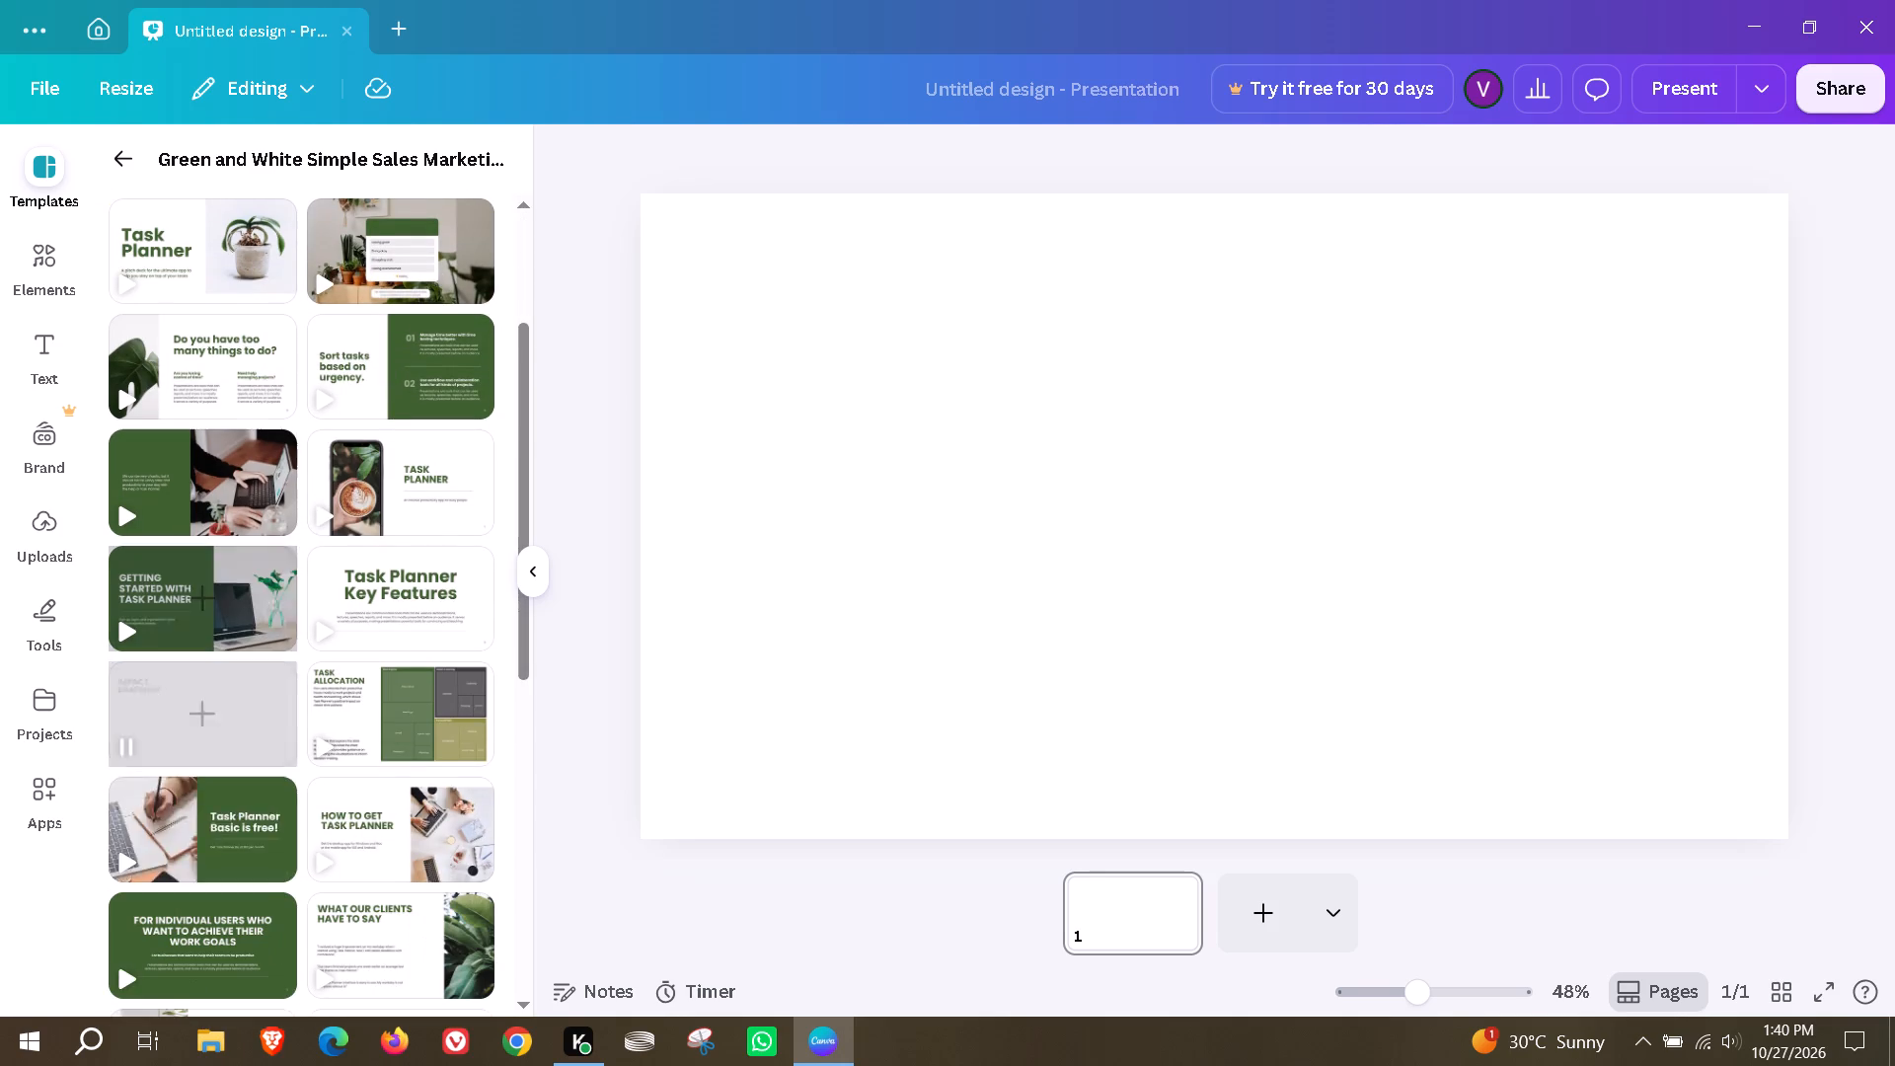
pyautogui.scroll(3, 216, 784)
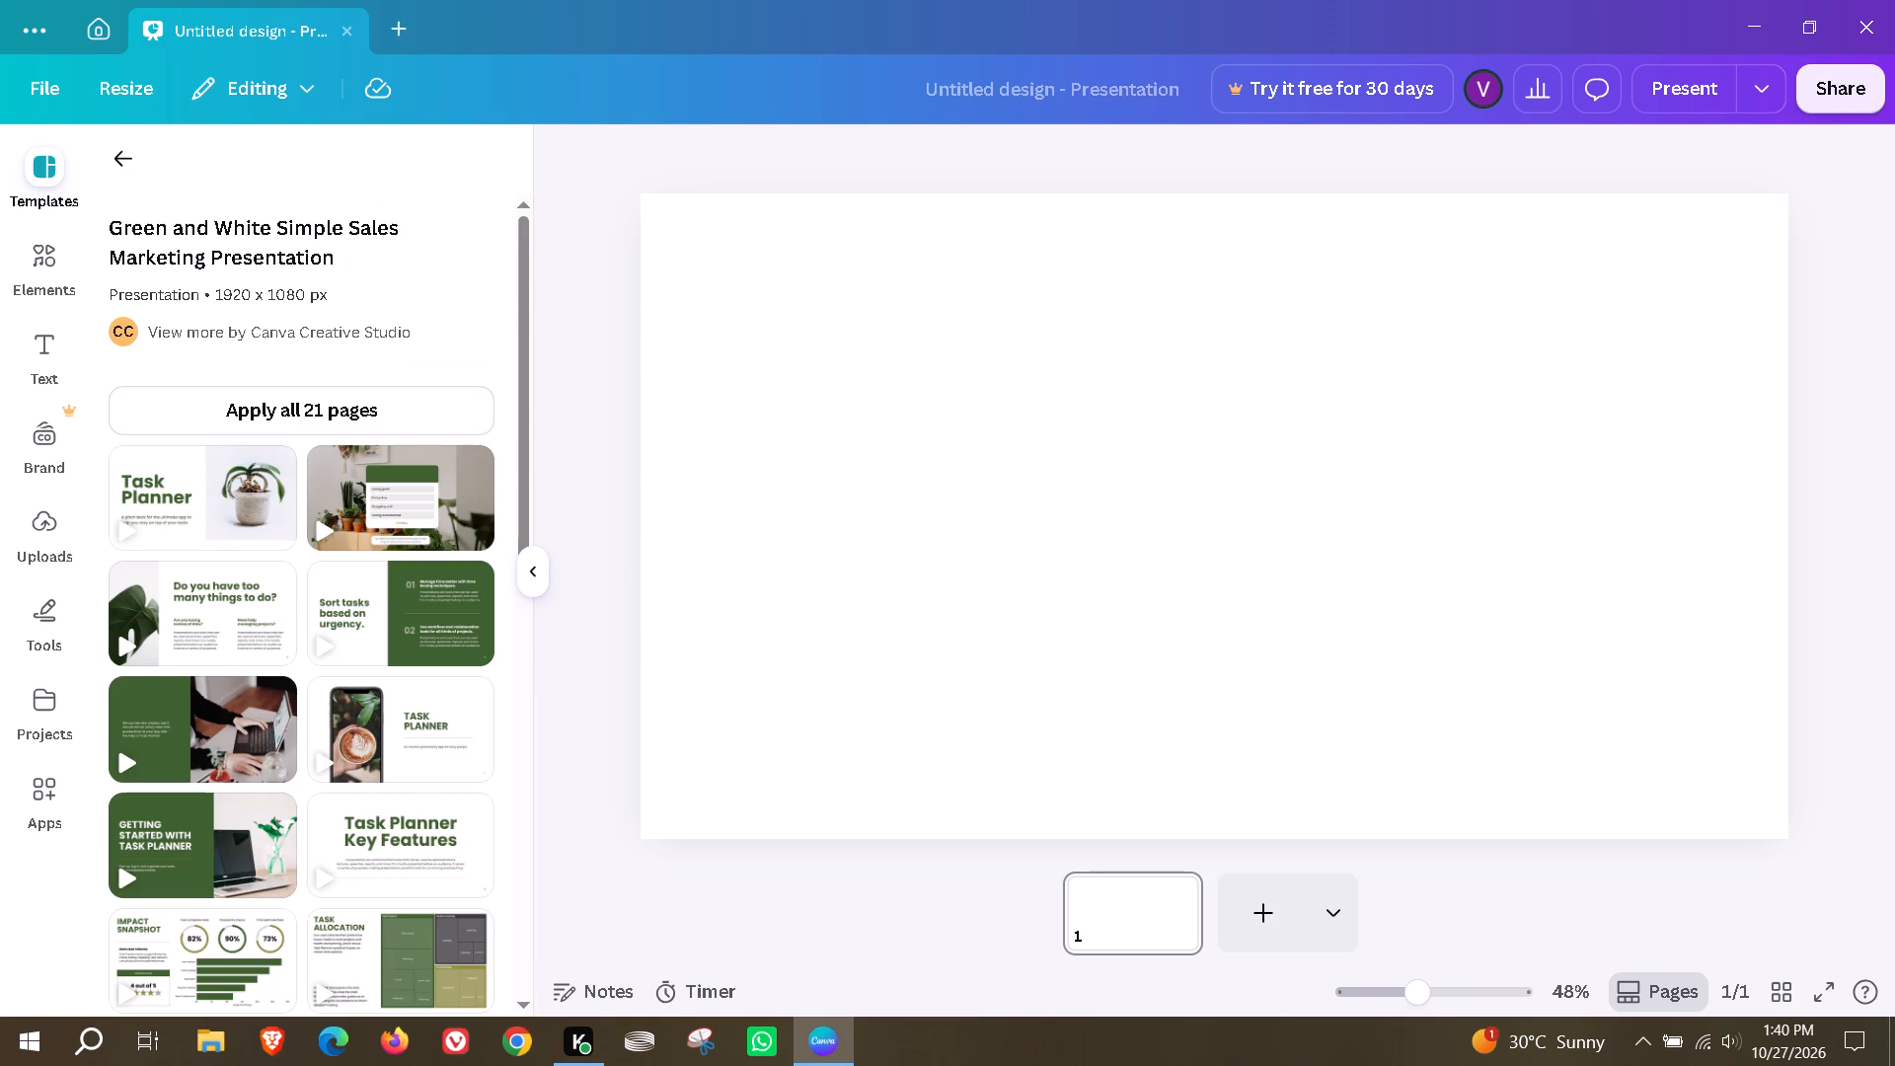
pyautogui.click(113, 164)
# Apply the PRESENTATION title page of the Black Yellow Modern Minimalist Elegant Presentation template to page 1.
pyautogui.click(209, 638)
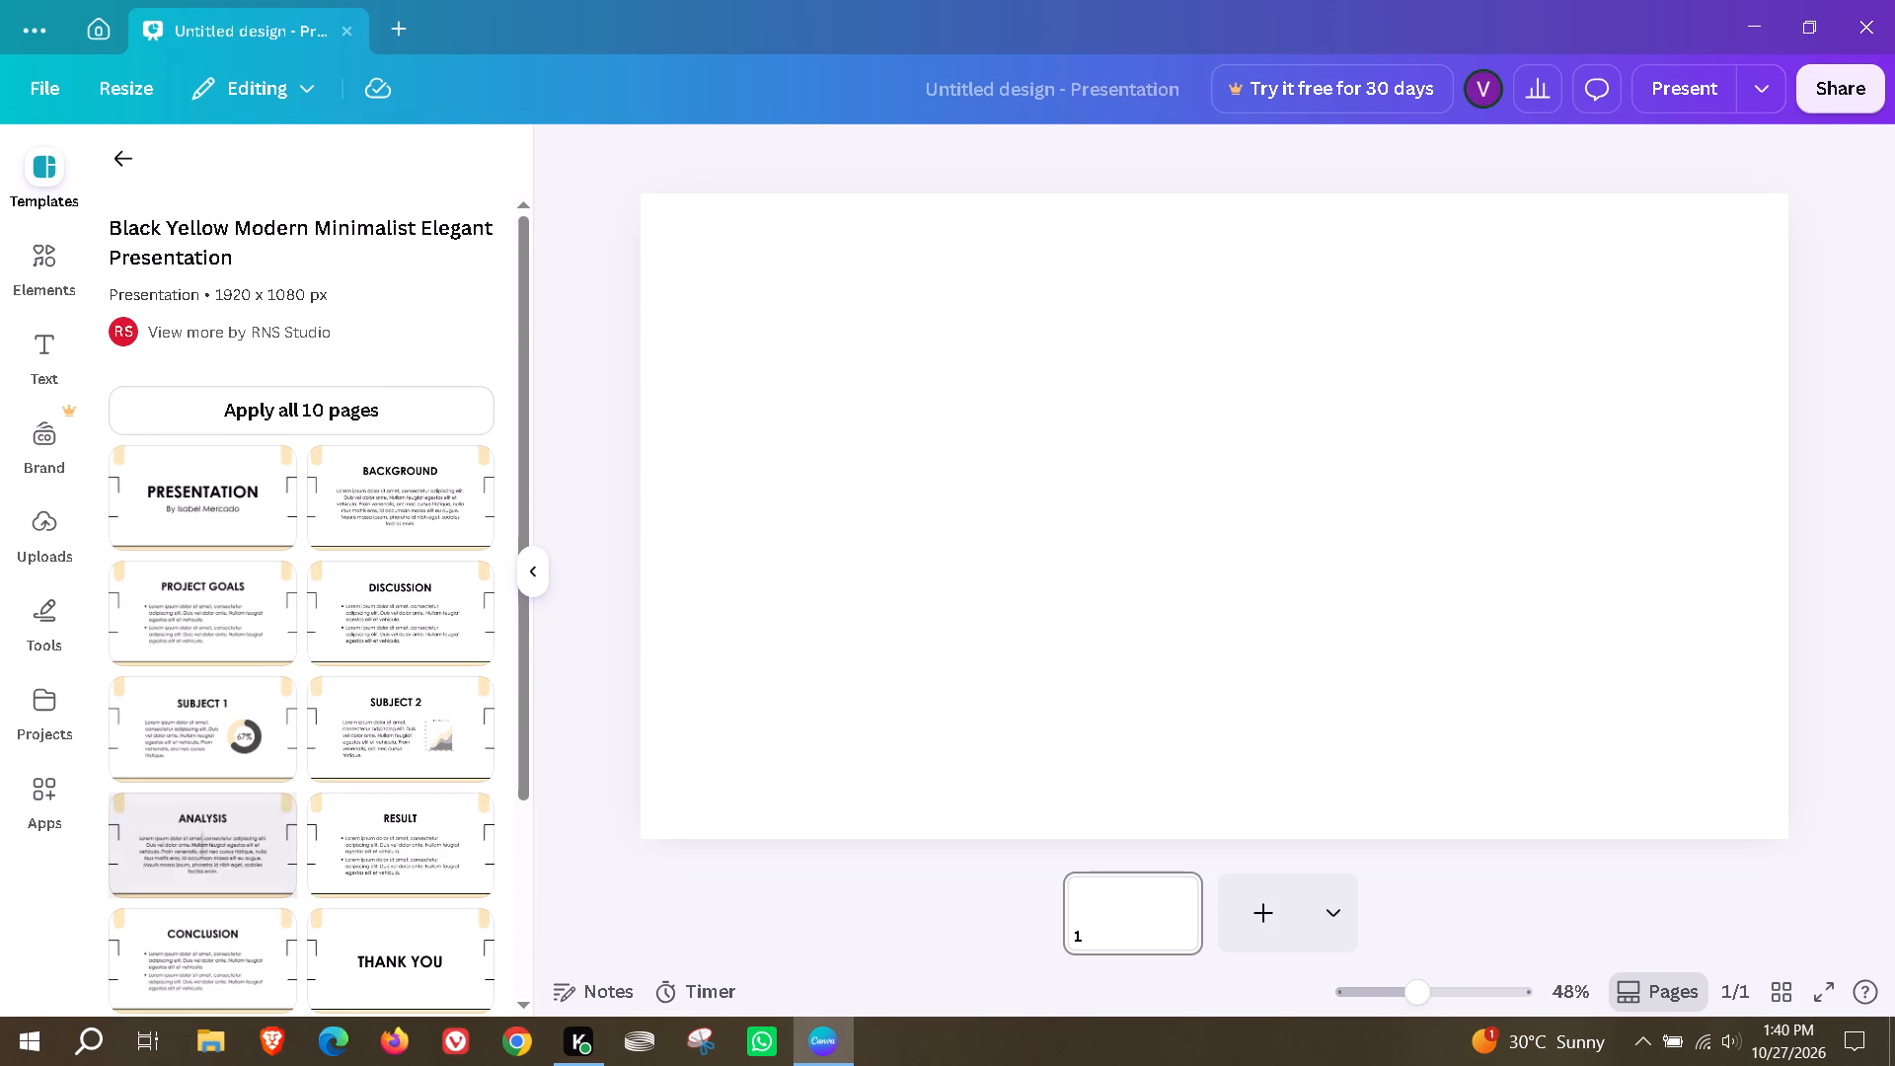
pyautogui.scroll(2, 296, 692)
pyautogui.scroll(-3, 257, 557)
pyautogui.scroll(4, 254, 701)
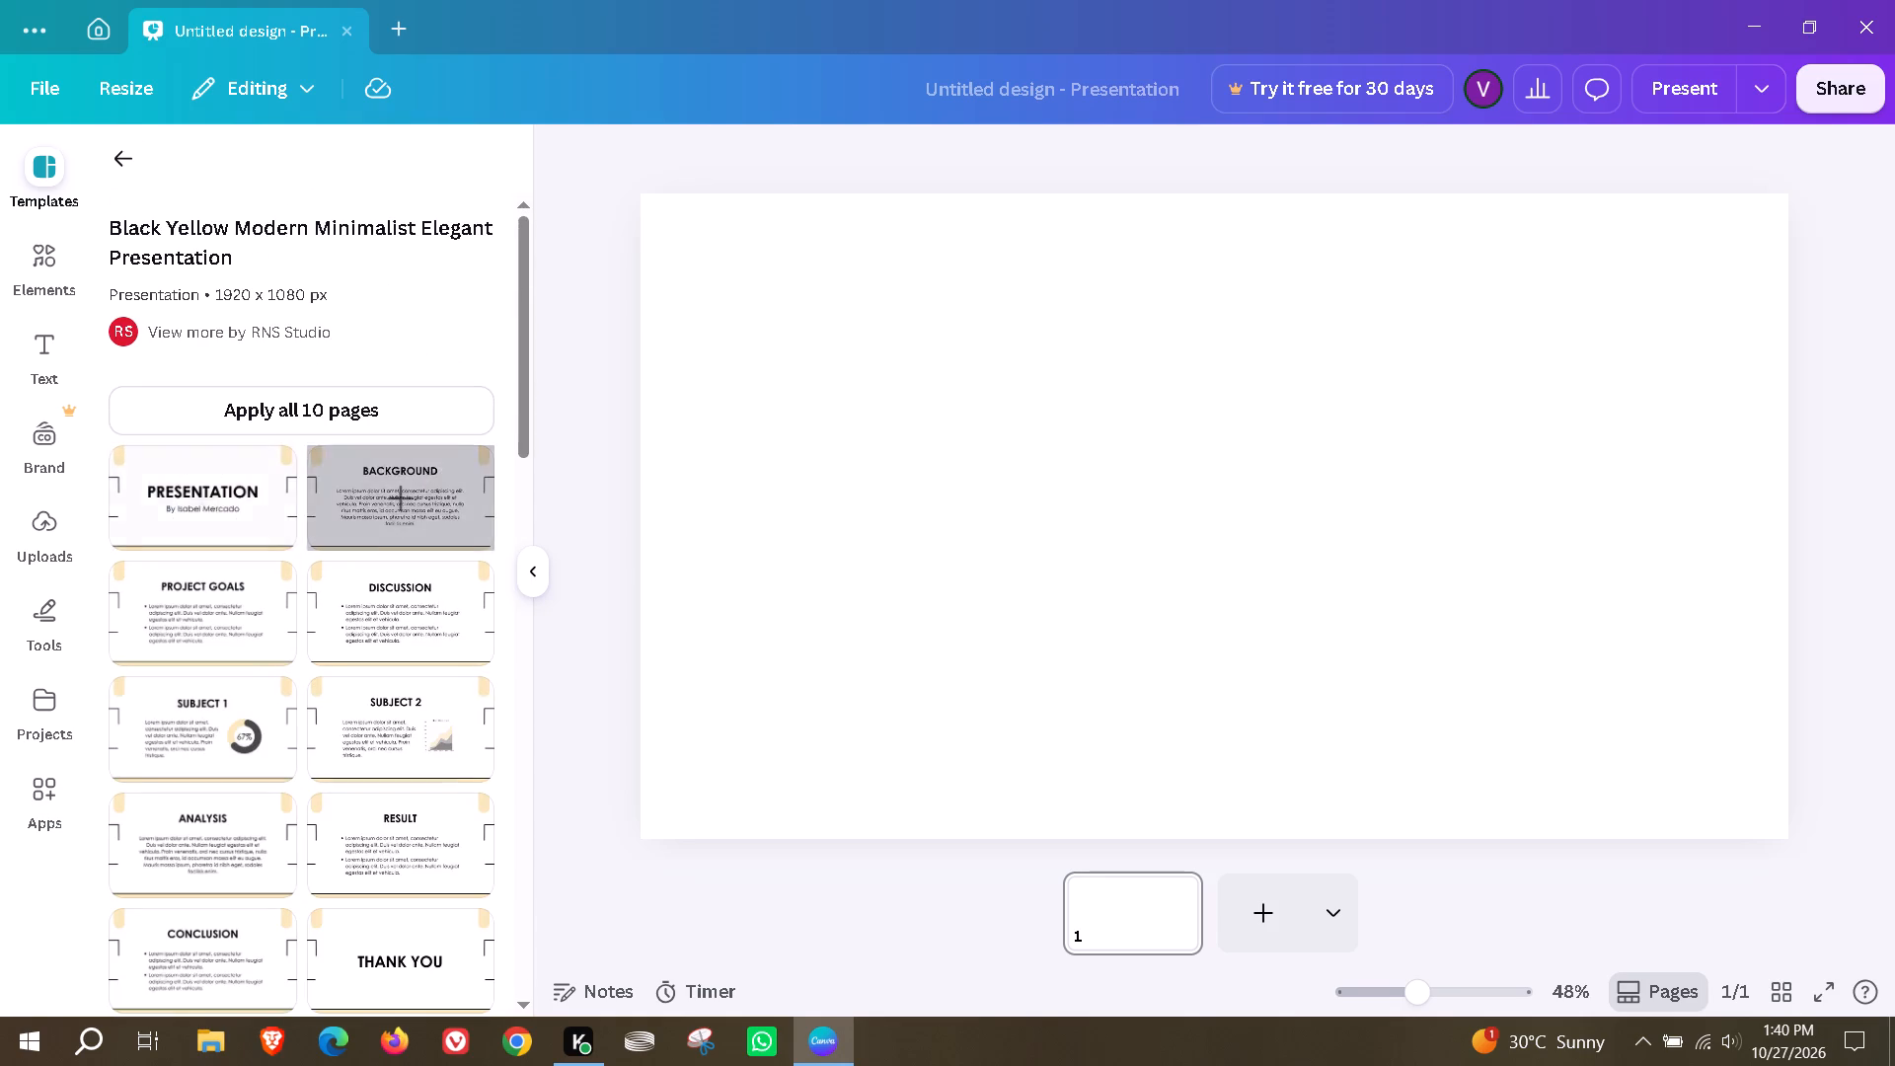
pyautogui.click(200, 486)
# Replace the title text on page 1 with "CLAIR OBSCUR".
pyautogui.doubleClick(1264, 468)
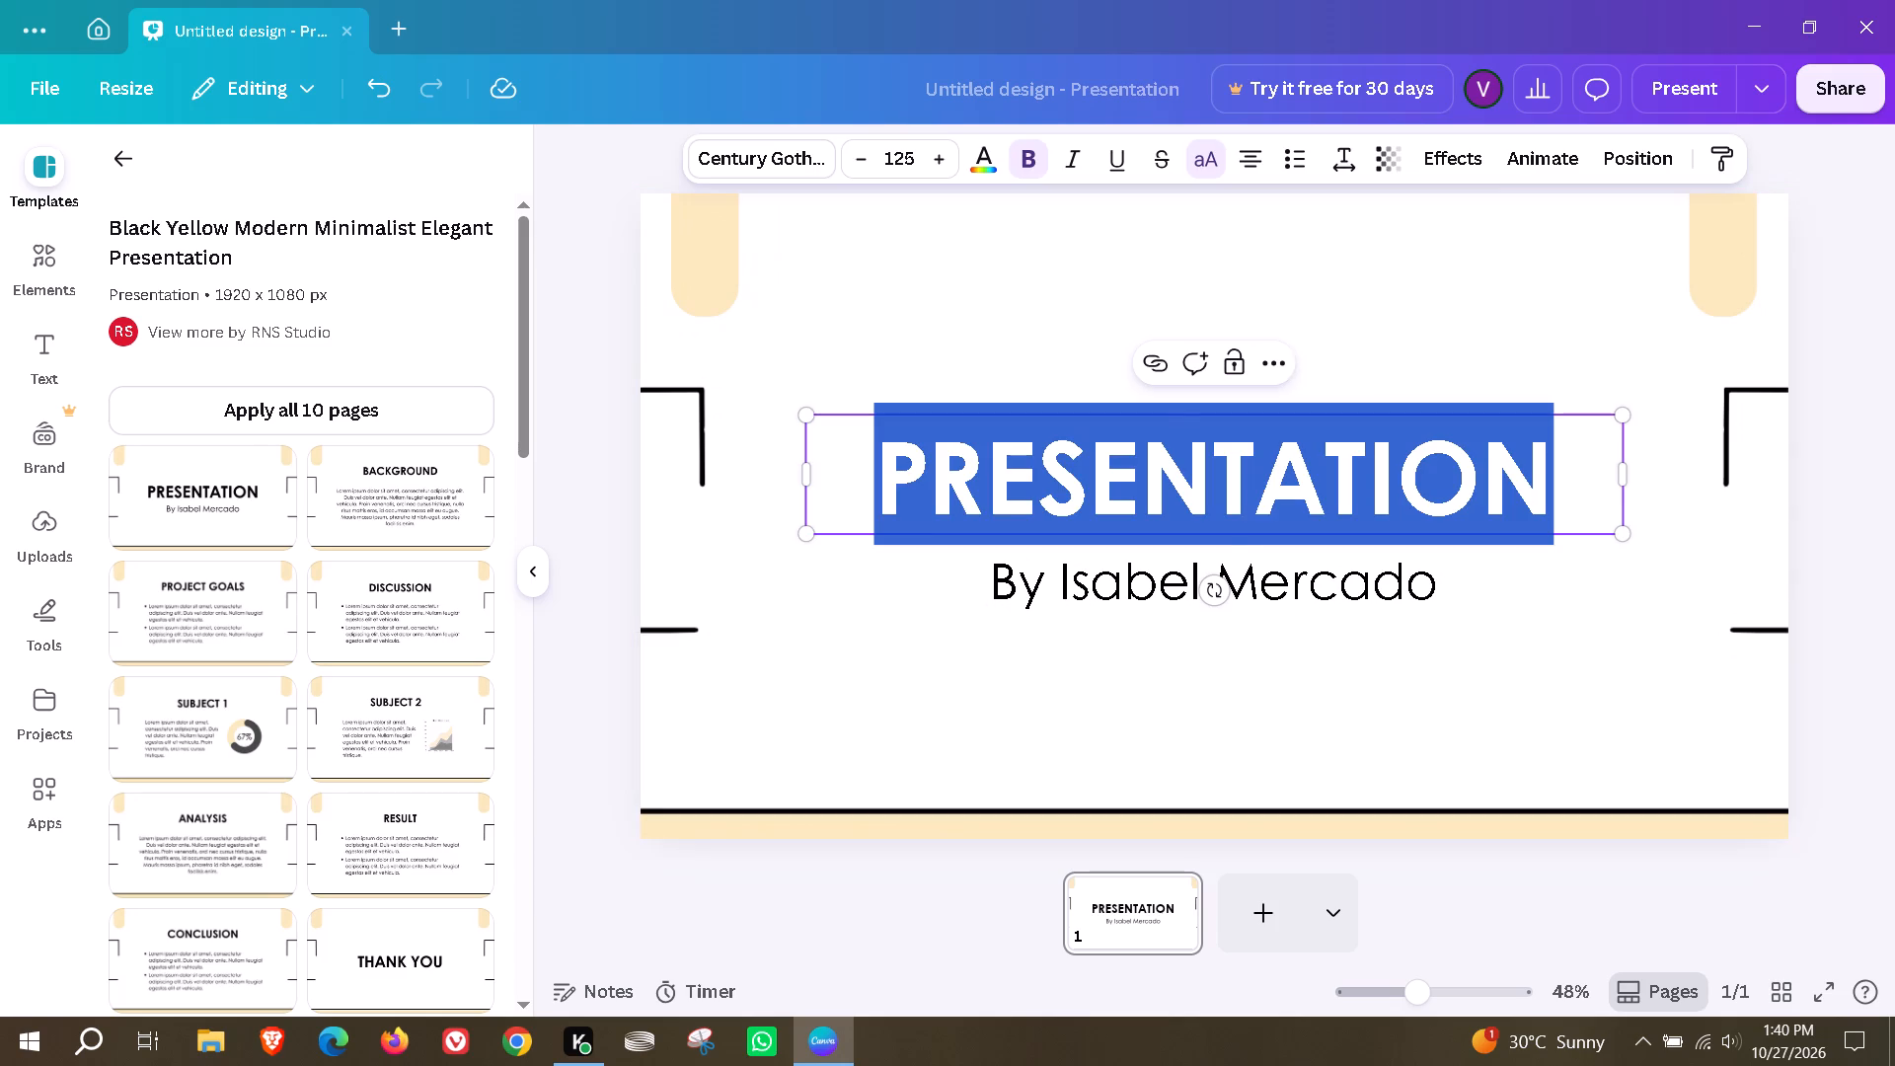
pyautogui.write('CLAIR')
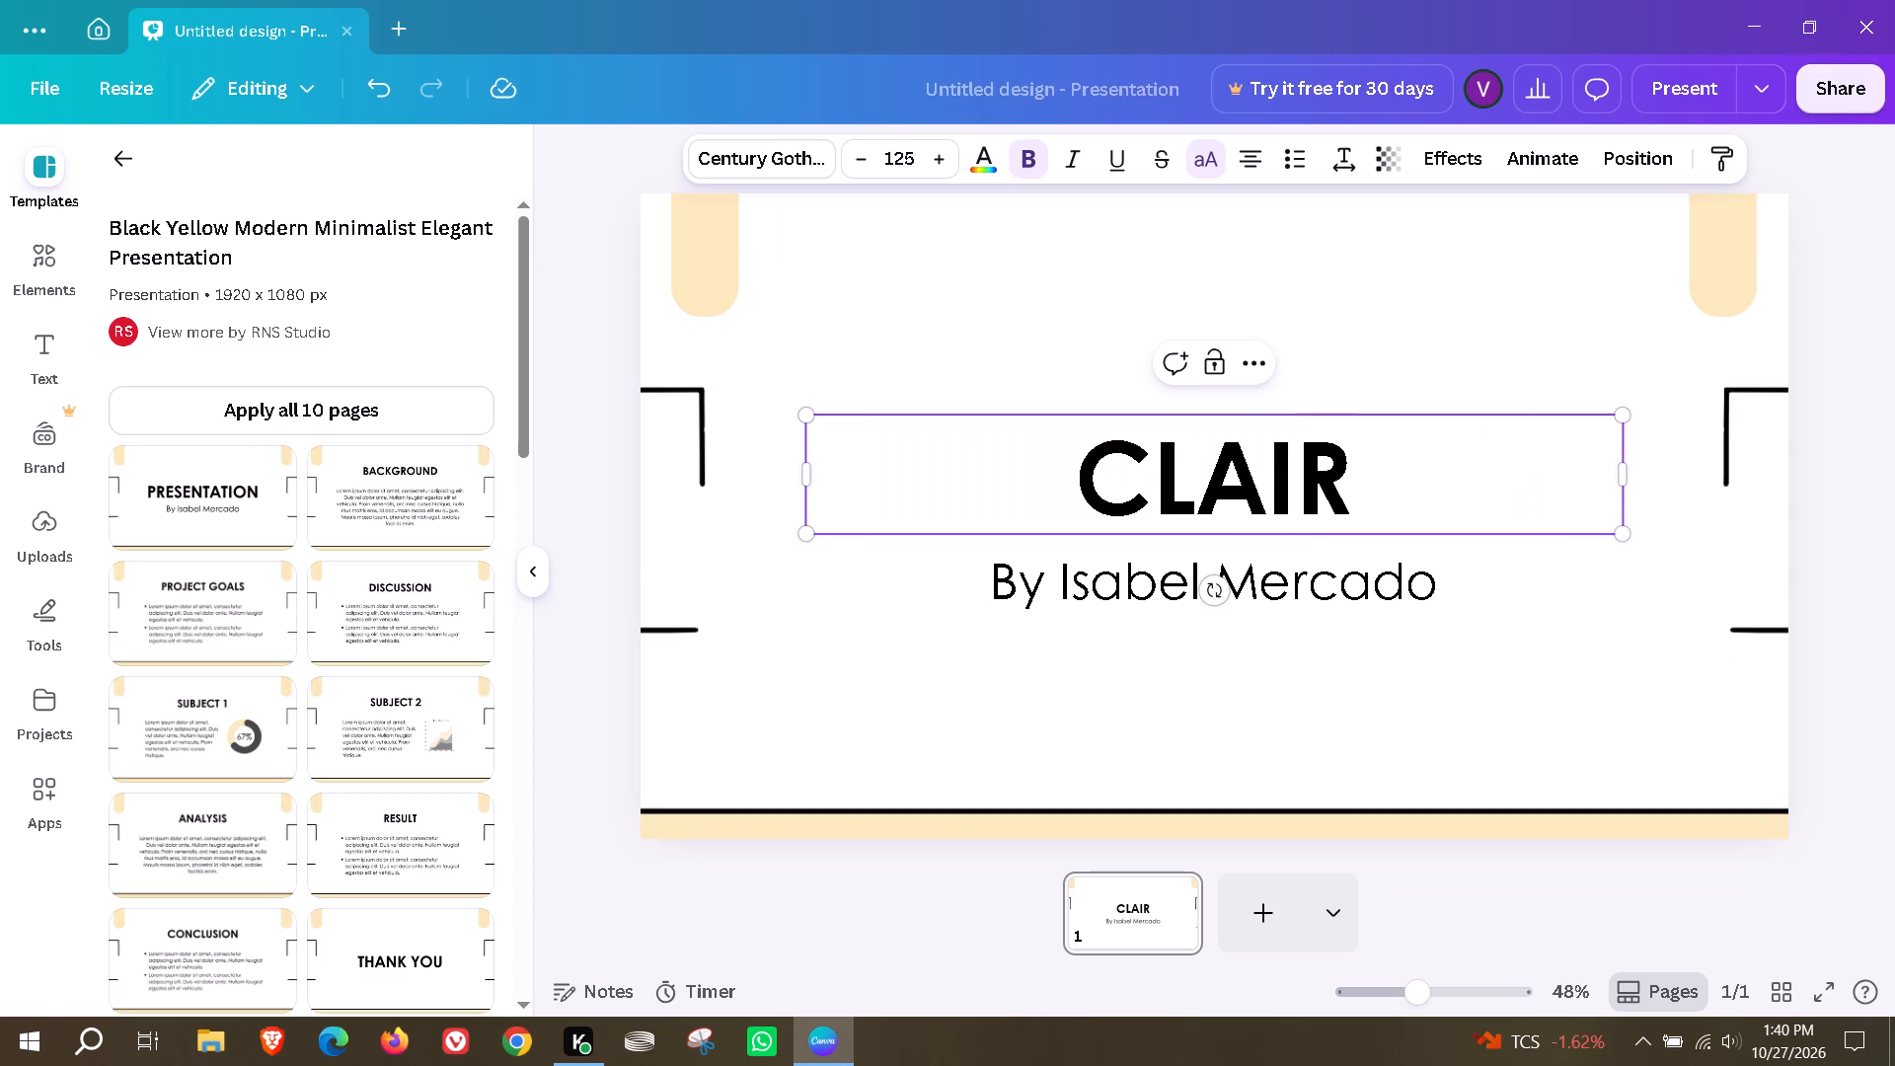
pyautogui.press('space')
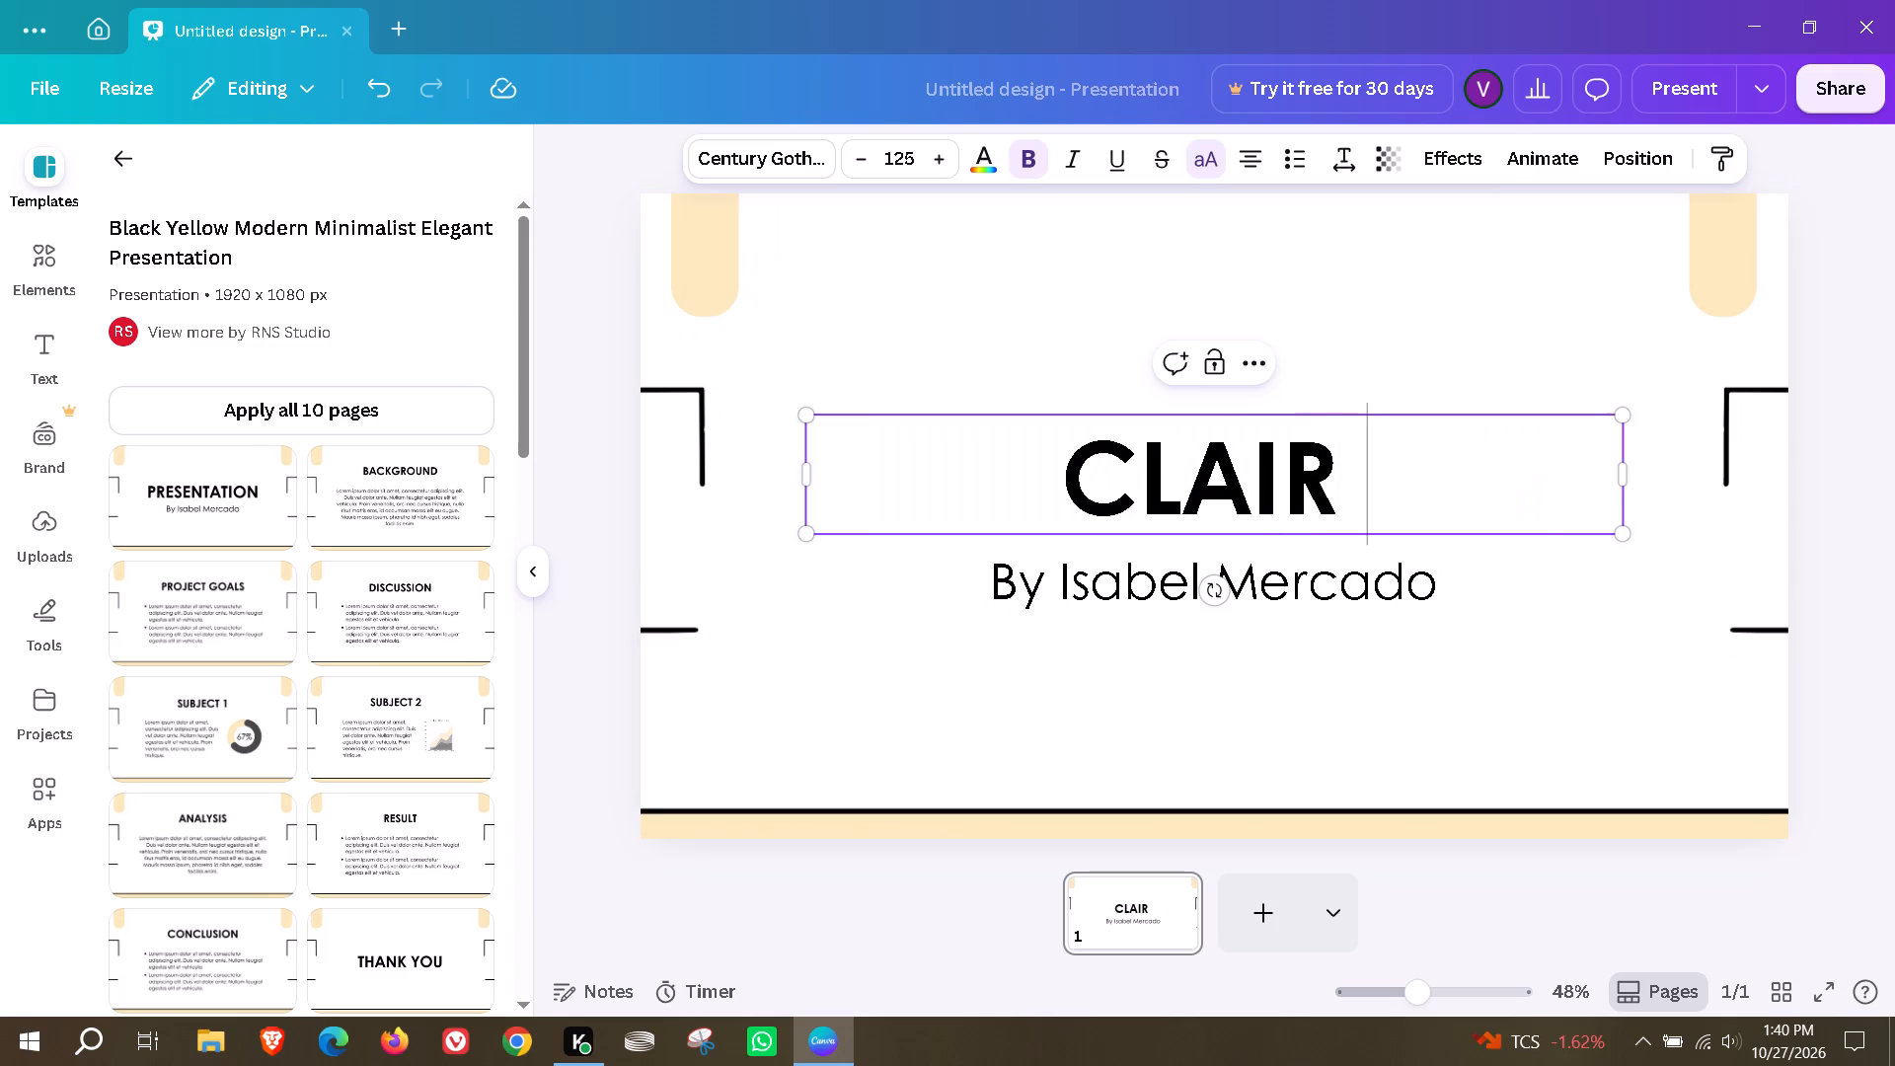
pyautogui.write('OBSCUR')
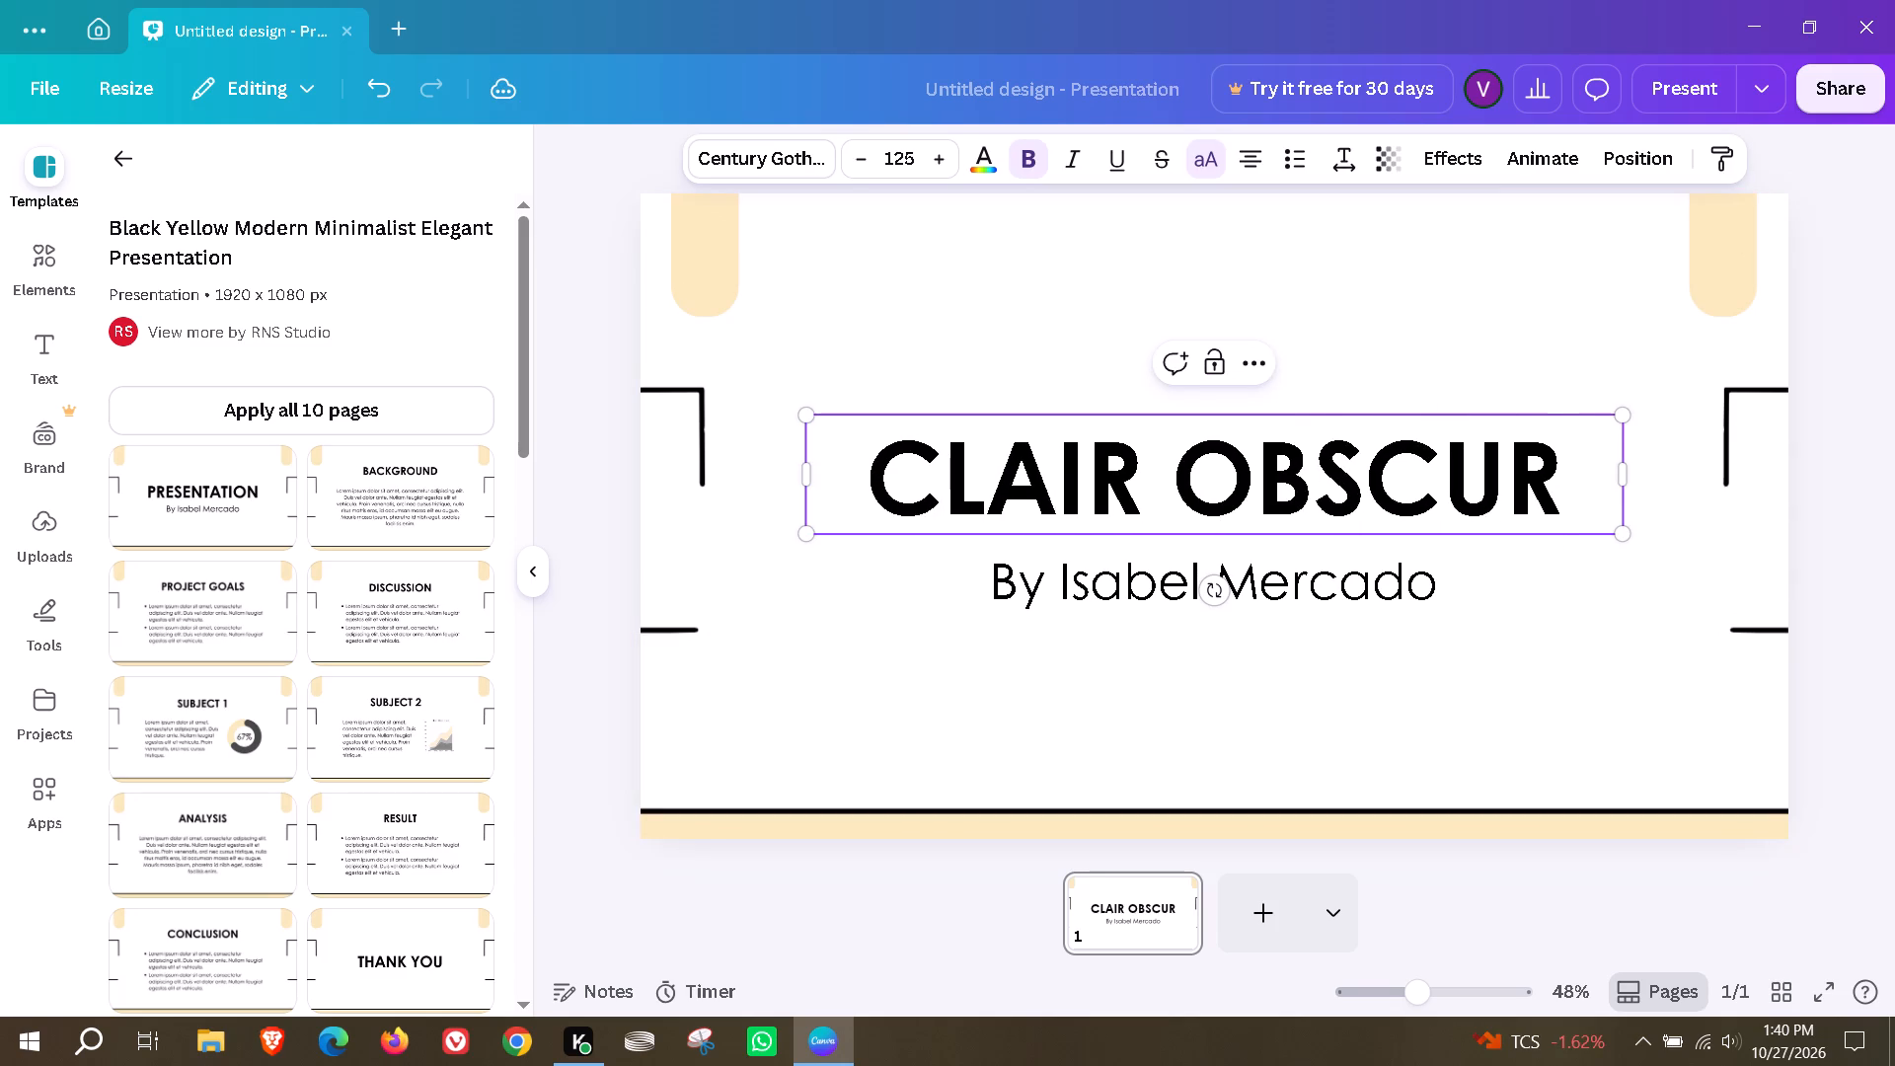
# Replace the author line under the title on page 1 with "THE LEGENDARY GAME".
pyautogui.doubleClick(1258, 571)
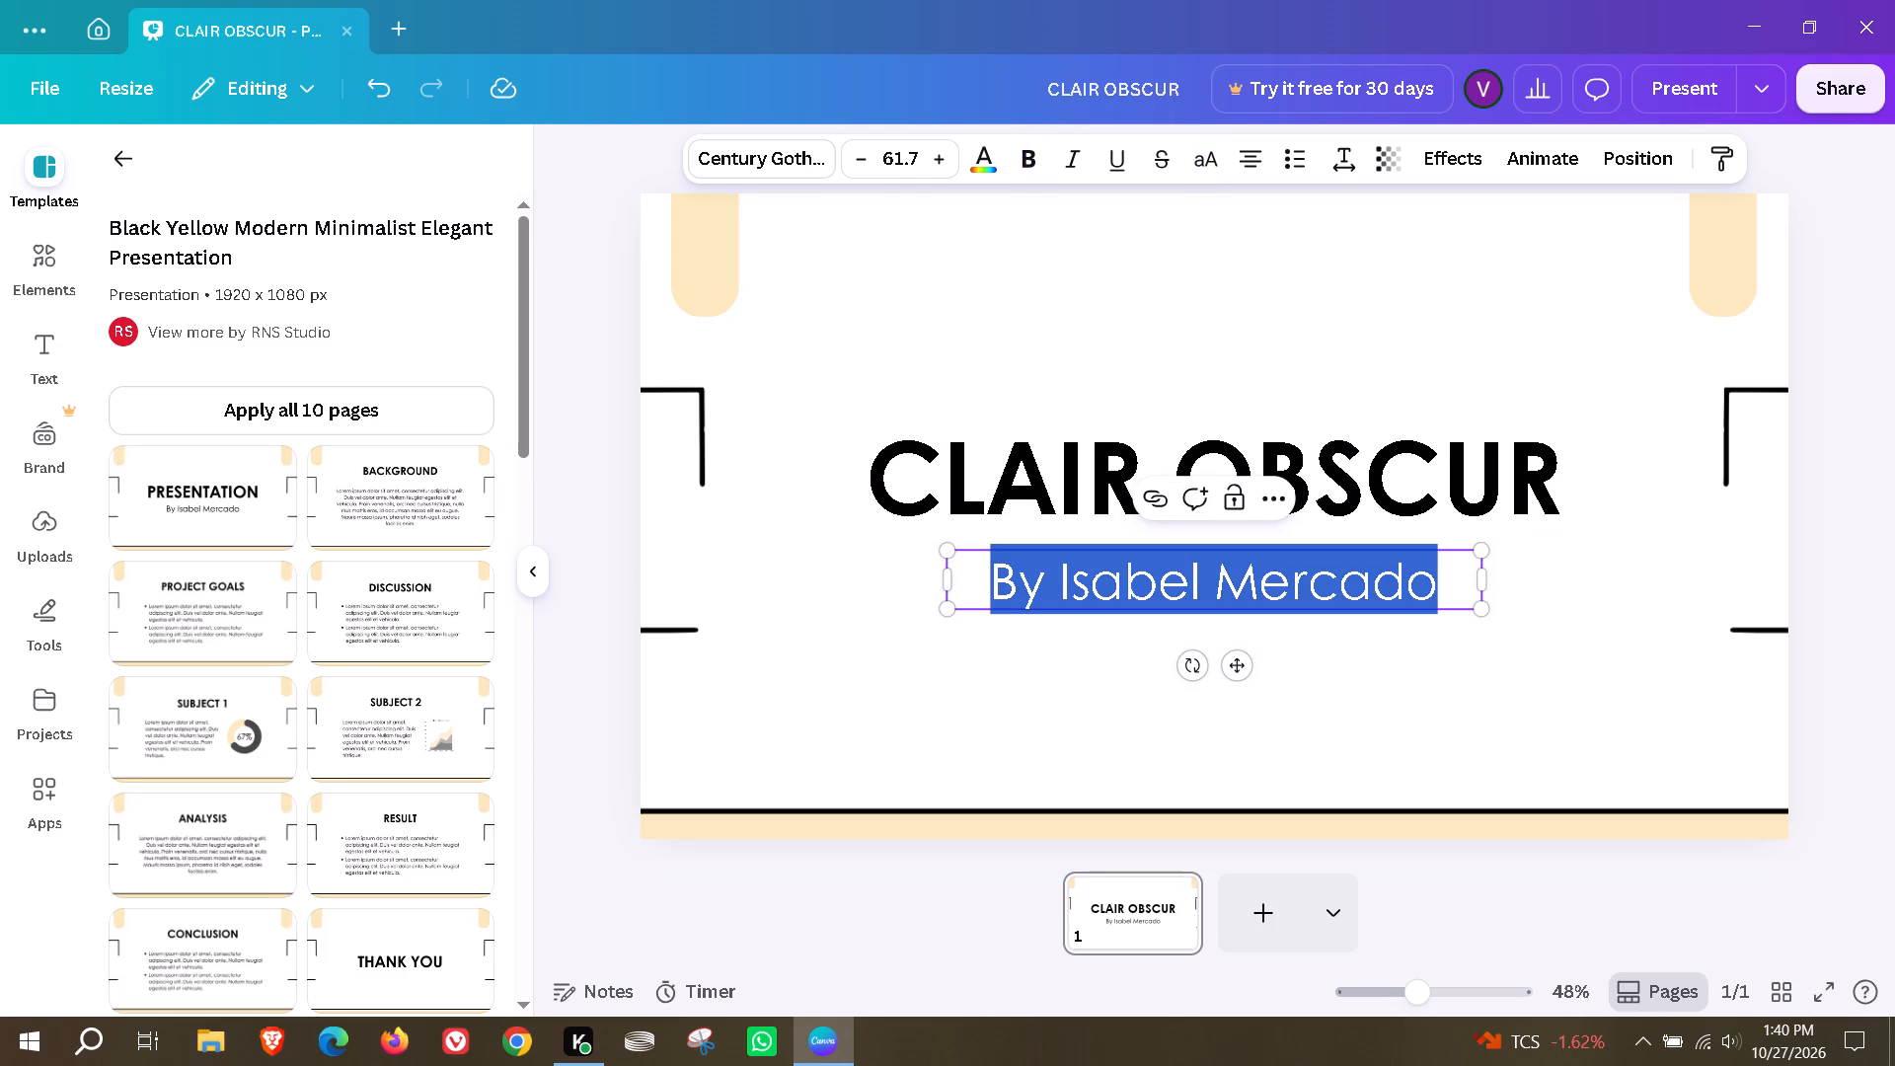
pyautogui.write('INTRO')
pyautogui.hotkey('shift', 'd')
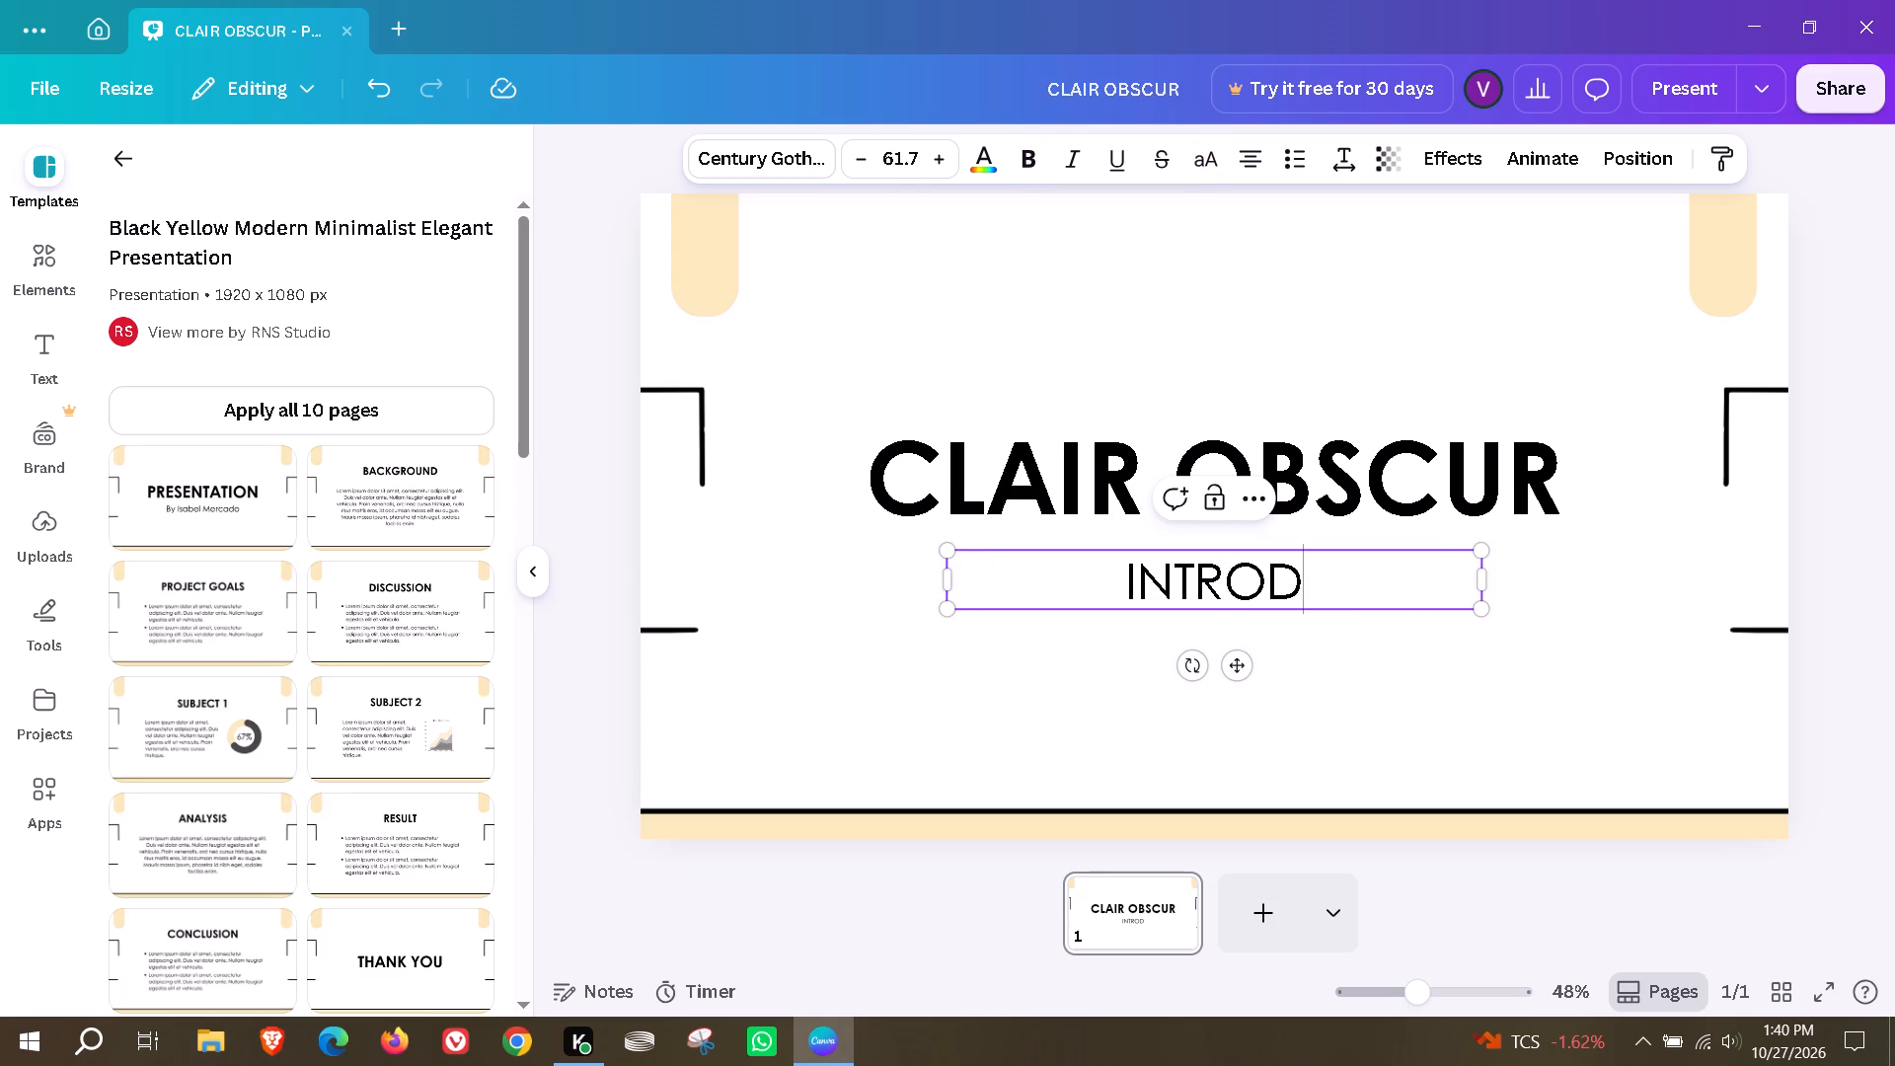
pyautogui.press('BackSpace')
pyautogui.press('BackSpace')
pyautogui.press('BackSpace')
pyautogui.press('BackSpace')
pyautogui.press('BackSpace')
pyautogui.press('BackSpace')
pyautogui.write('THE LEGENDARY GAME')
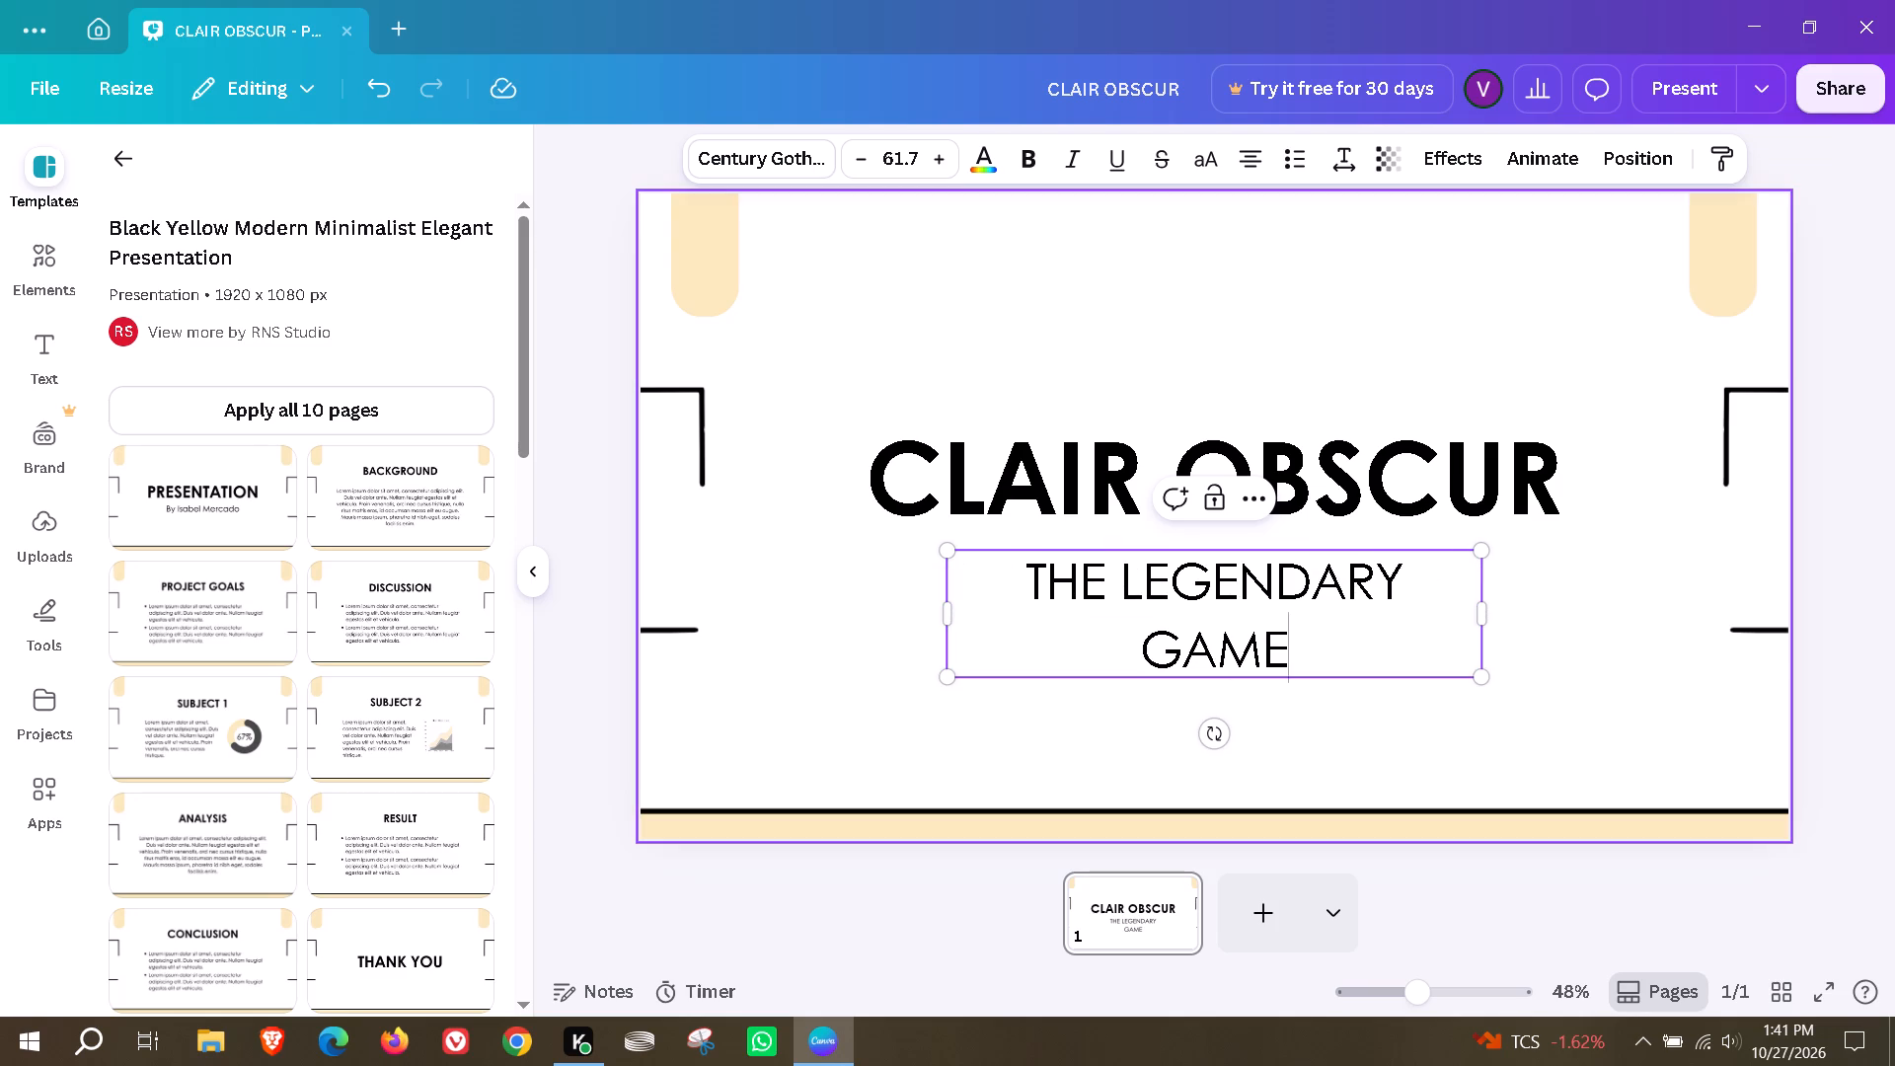
pyautogui.click(1560, 592)
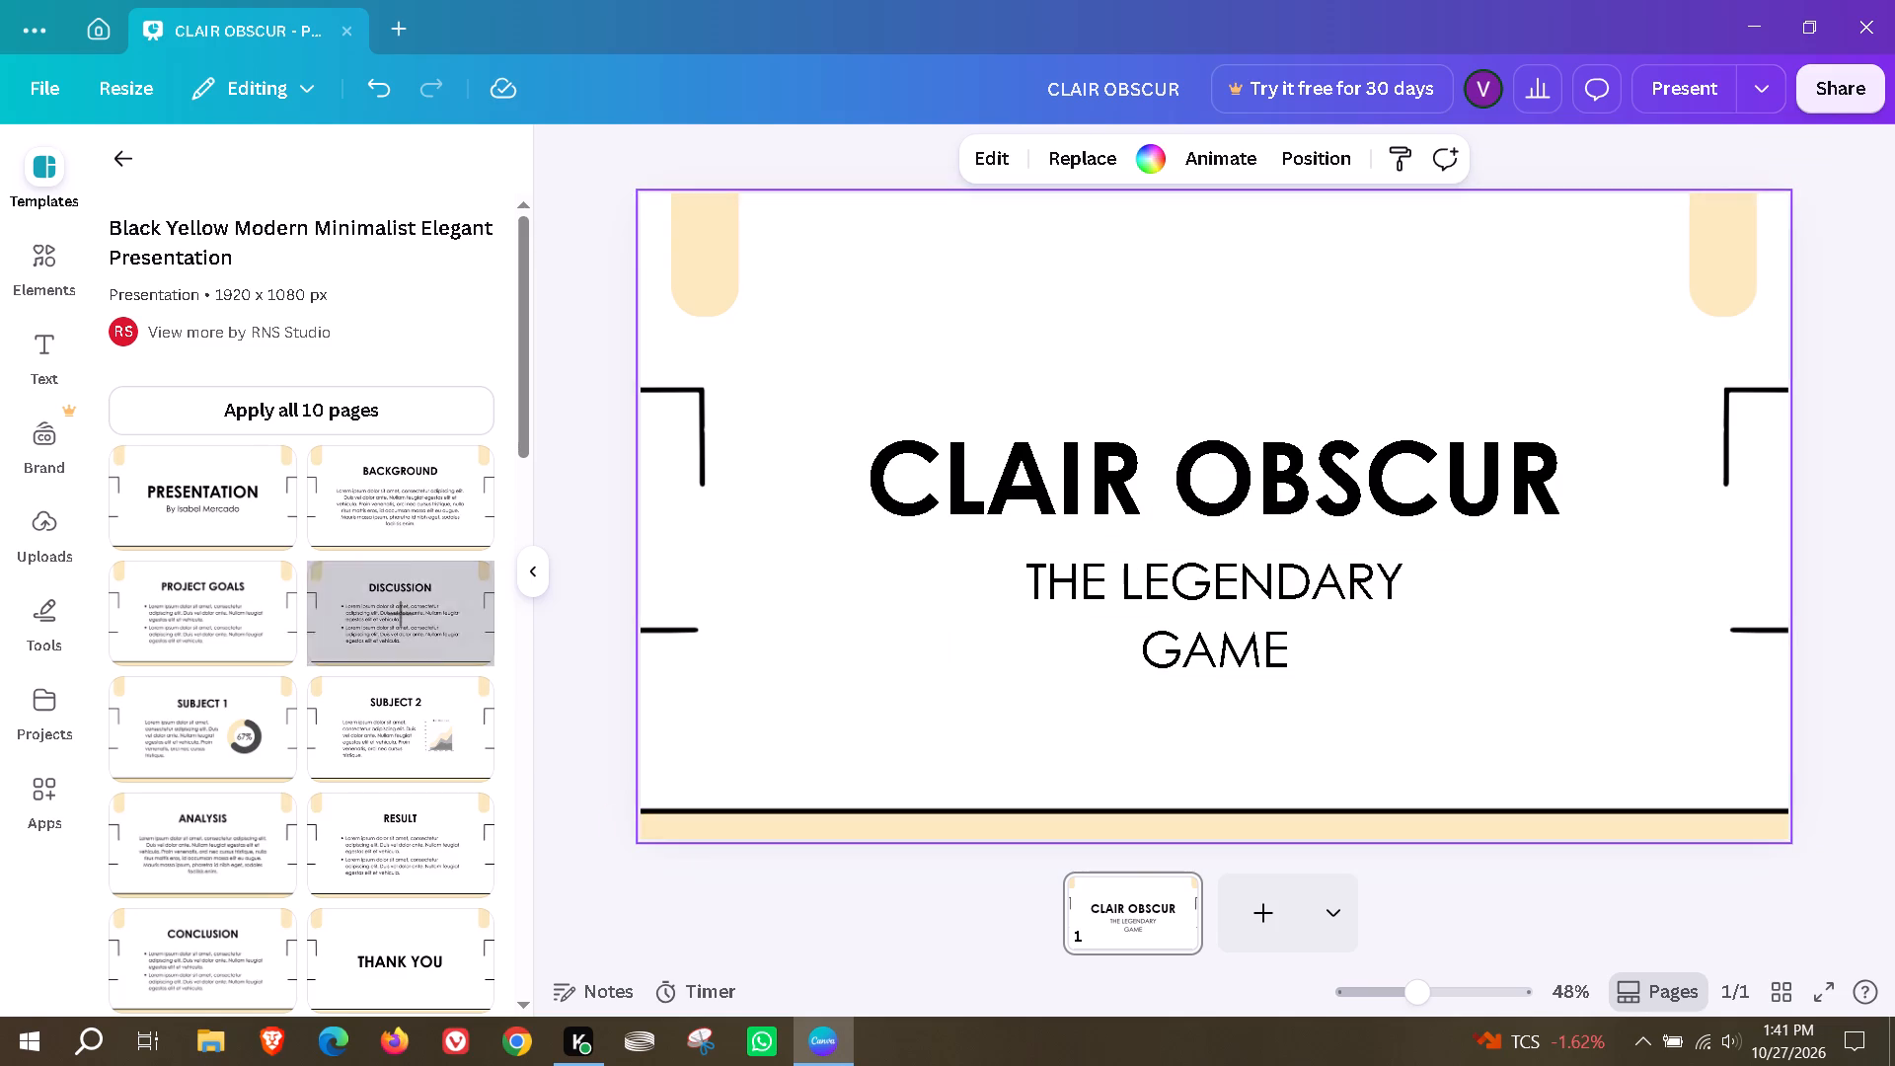
# Add the template's BACKGROUND layout as a new page 2.
pyautogui.click(412, 502)
pyautogui.click(1067, 611)
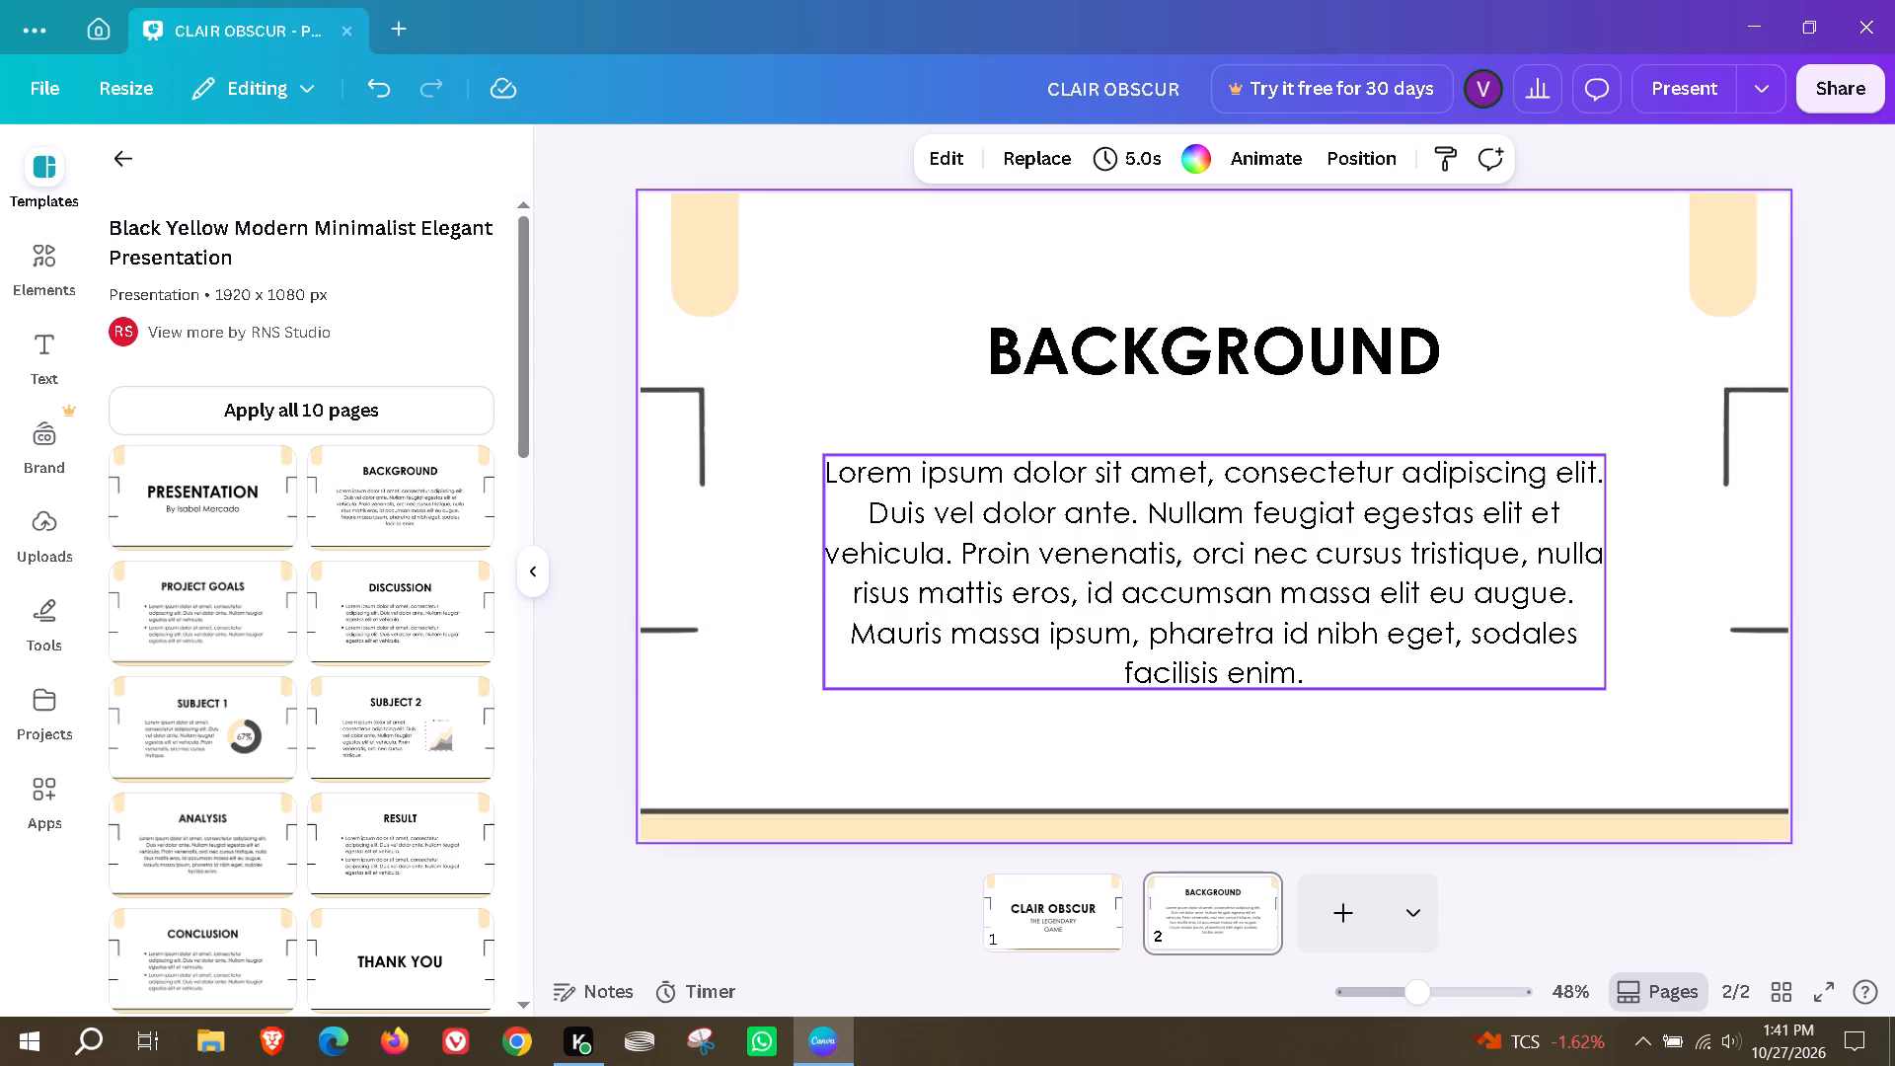
# Replace the heading on page 2 with "THE GAME".
pyautogui.click(1208, 312)
pyautogui.doubleClick(1201, 334)
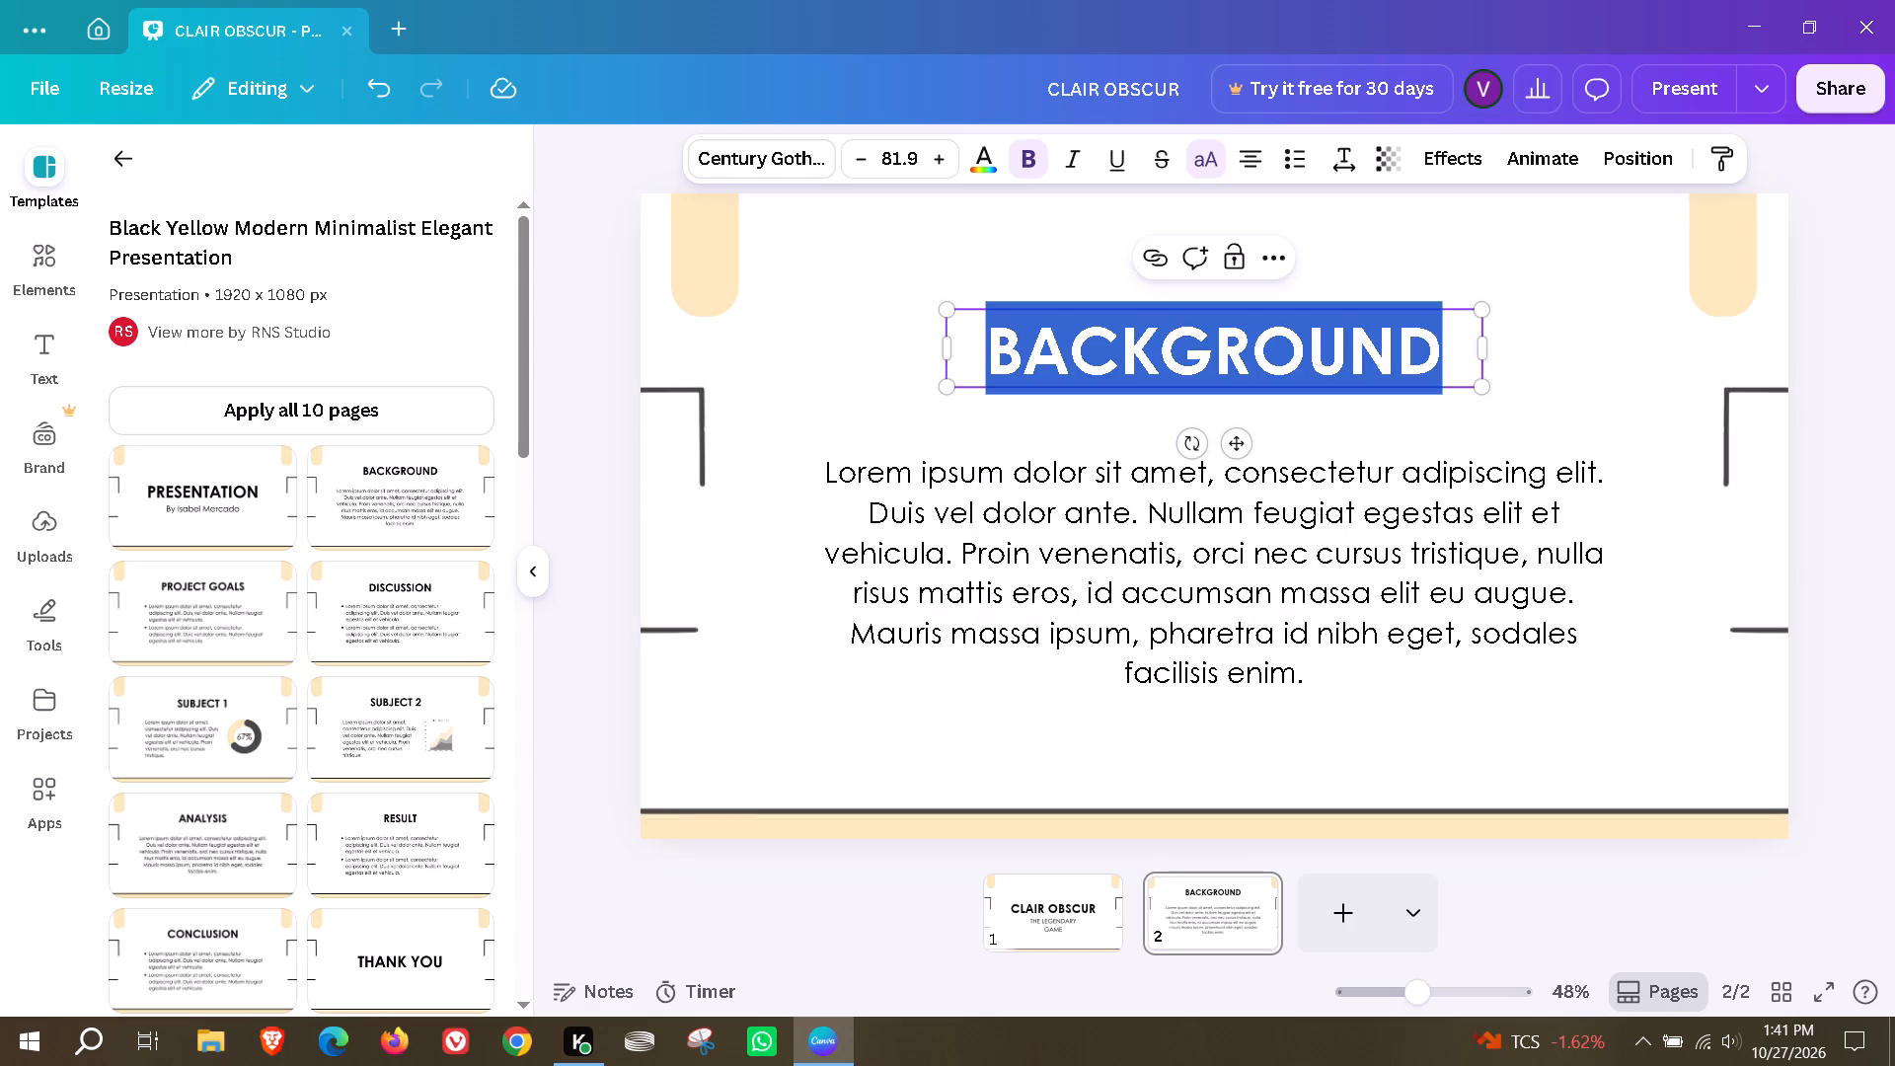
pyautogui.write('THE GAME')
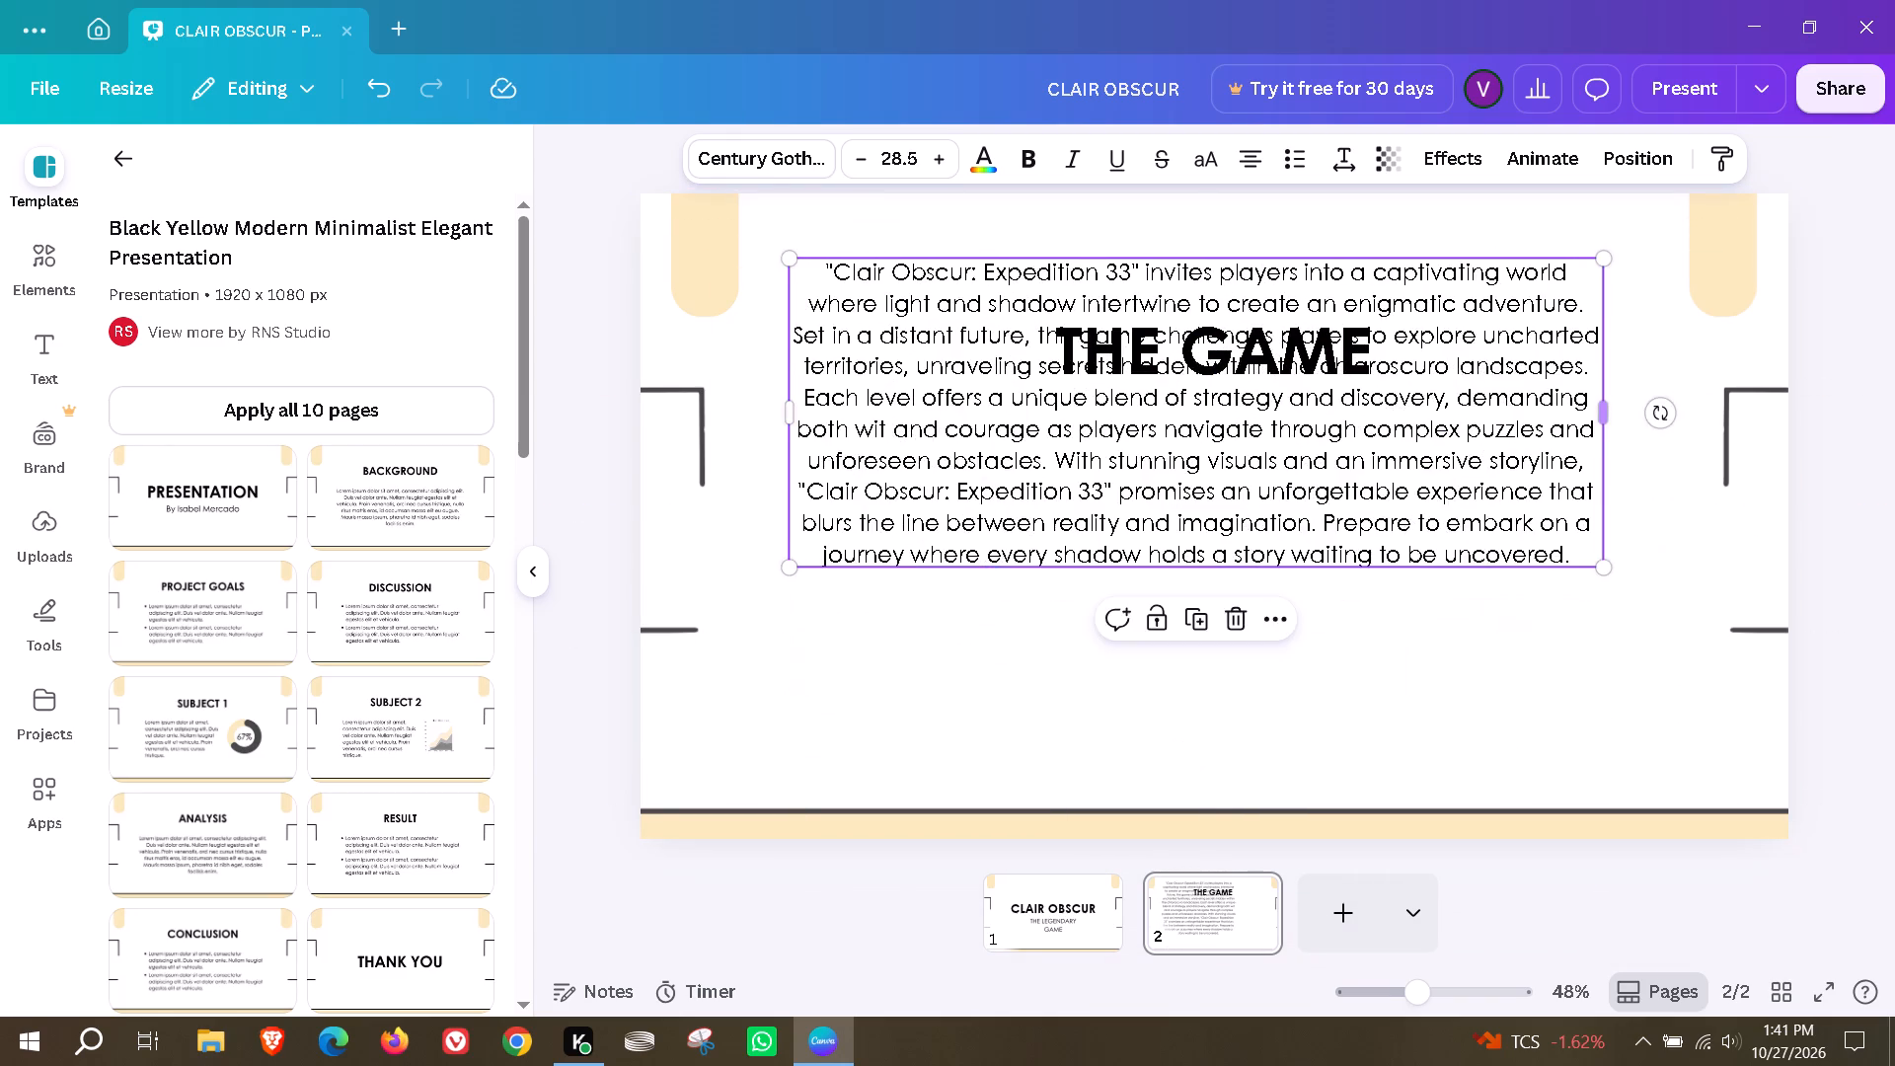
pyautogui.moveTo(1360, 449); pyautogui.dragTo(1385, 599)
pyautogui.click(1544, 364)
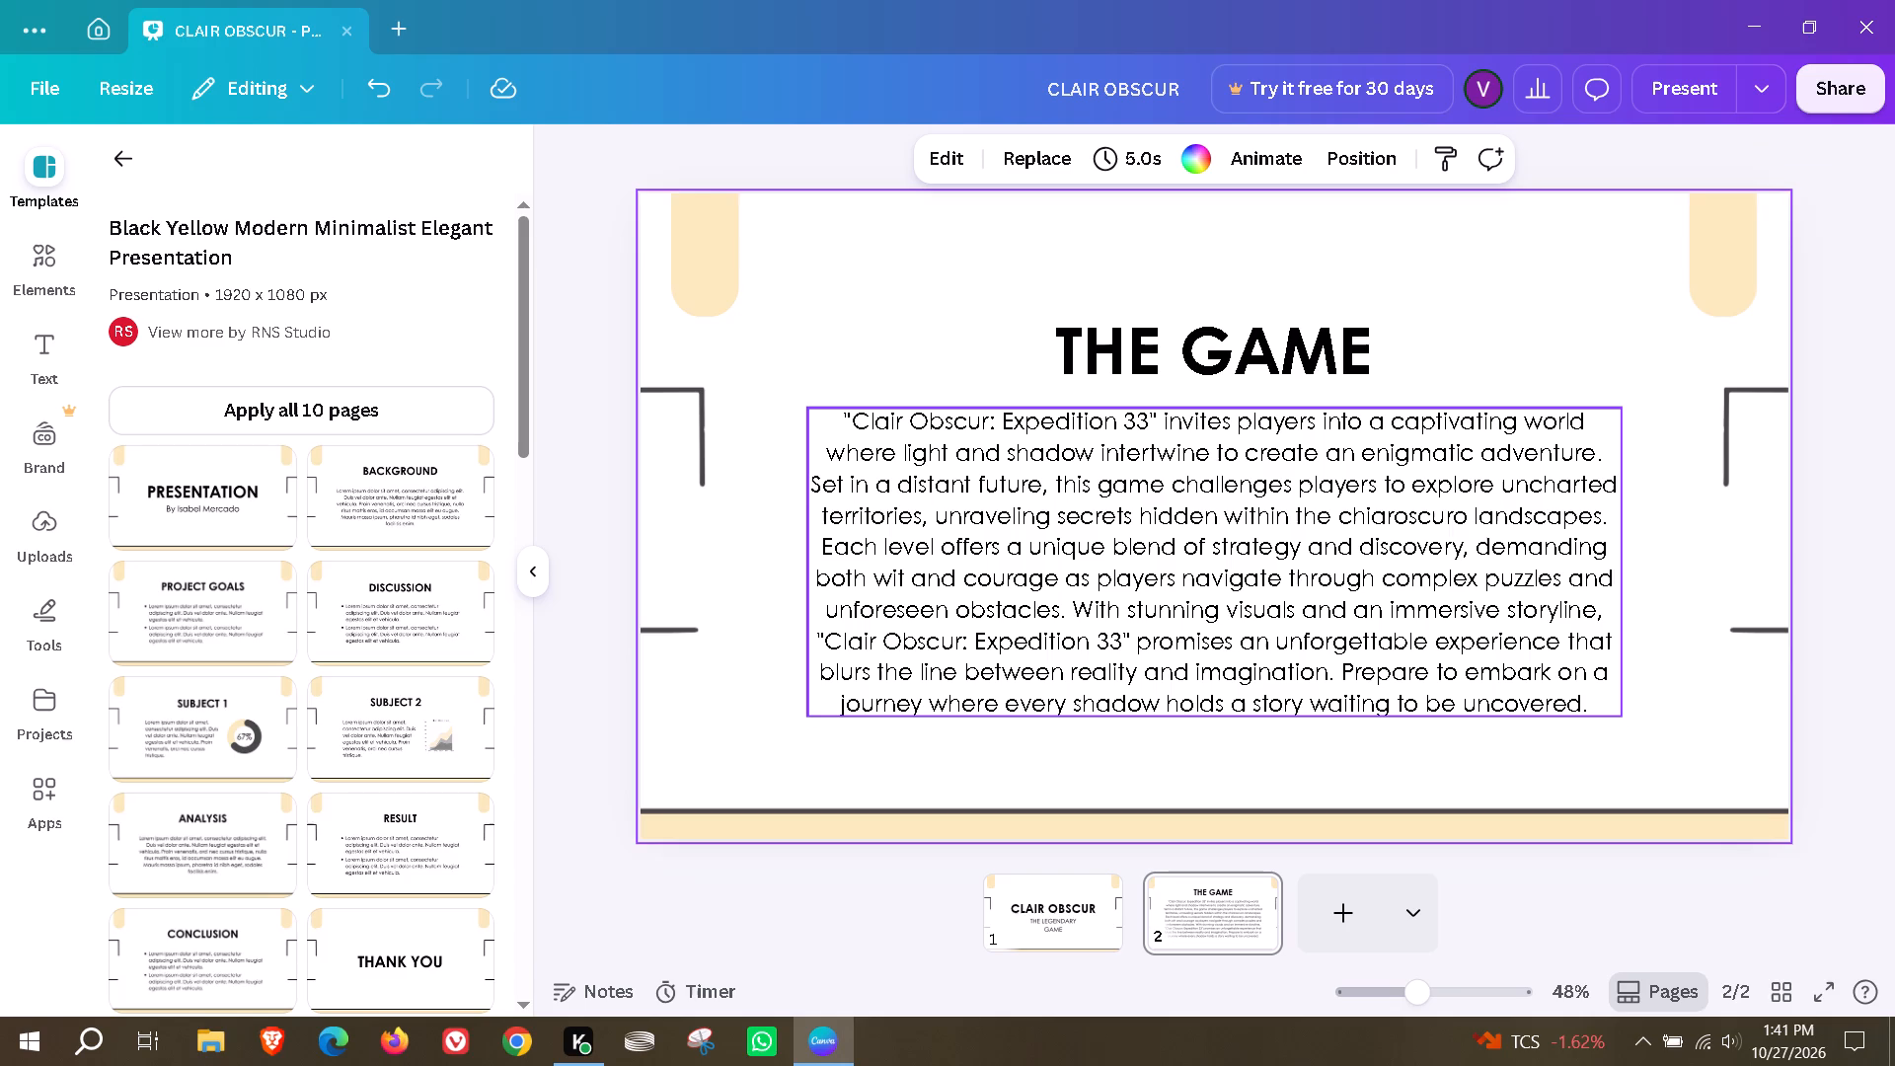
# Add the template's PROJECT GOALS layout as a new page 3.
pyautogui.click(156, 609)
pyautogui.click(1020, 597)
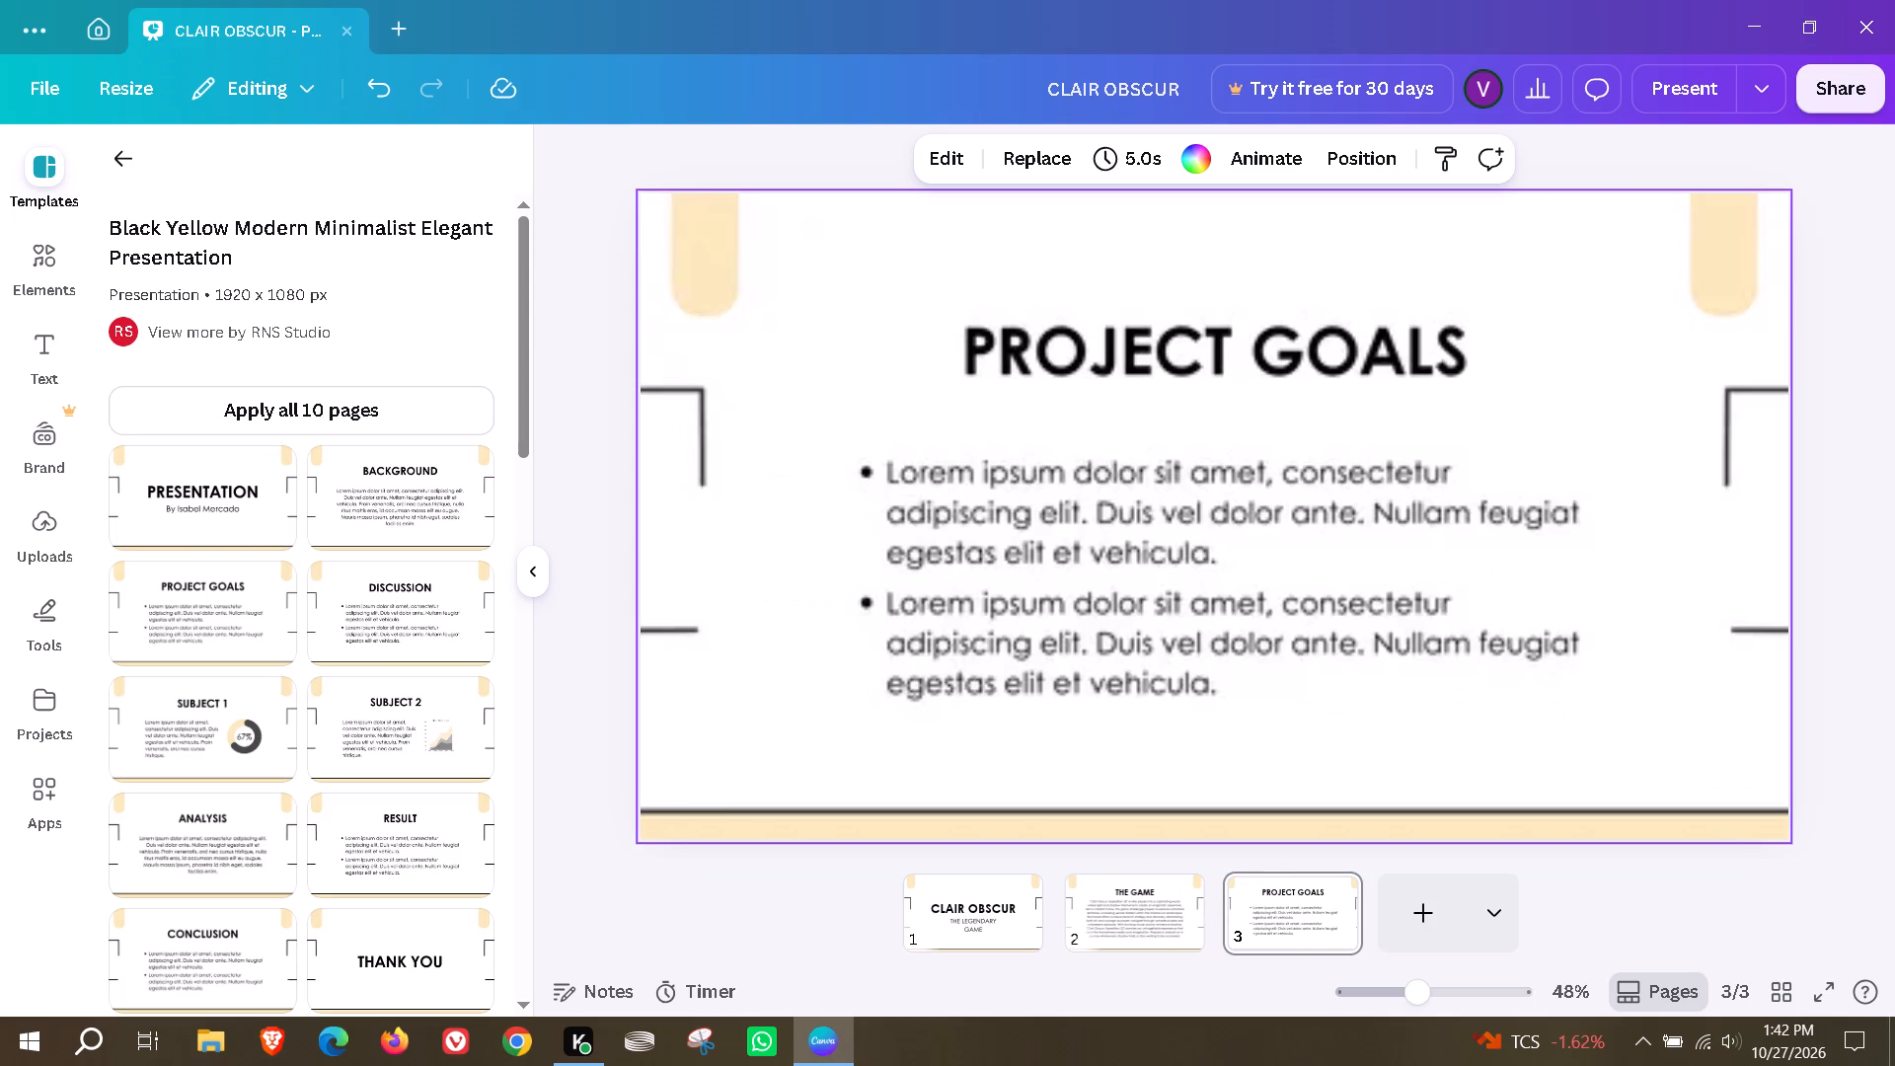
# Replace the heading on page 3 with "MYSTERIOUS WORLD" and widen its text box to fit on one line.
pyautogui.doubleClick(1391, 351)
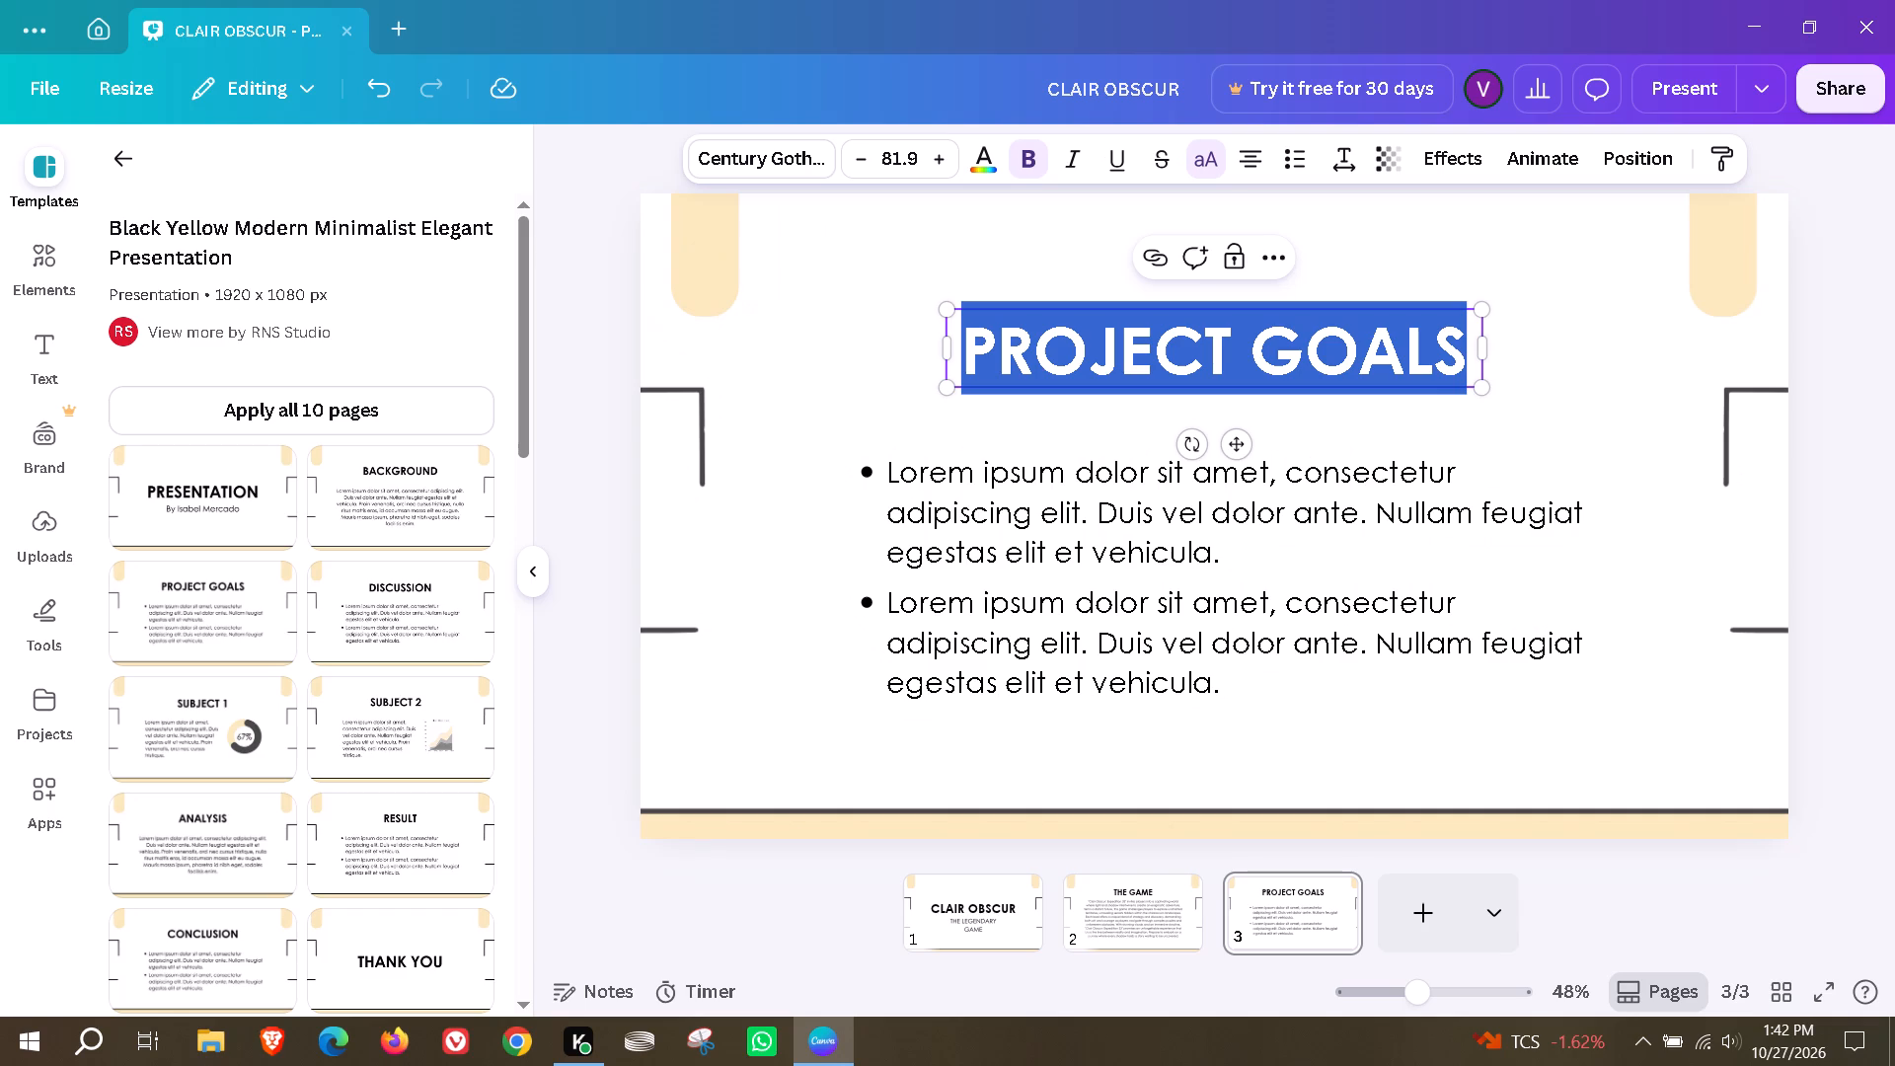
pyautogui.write('MYST')
pyautogui.write('ER')
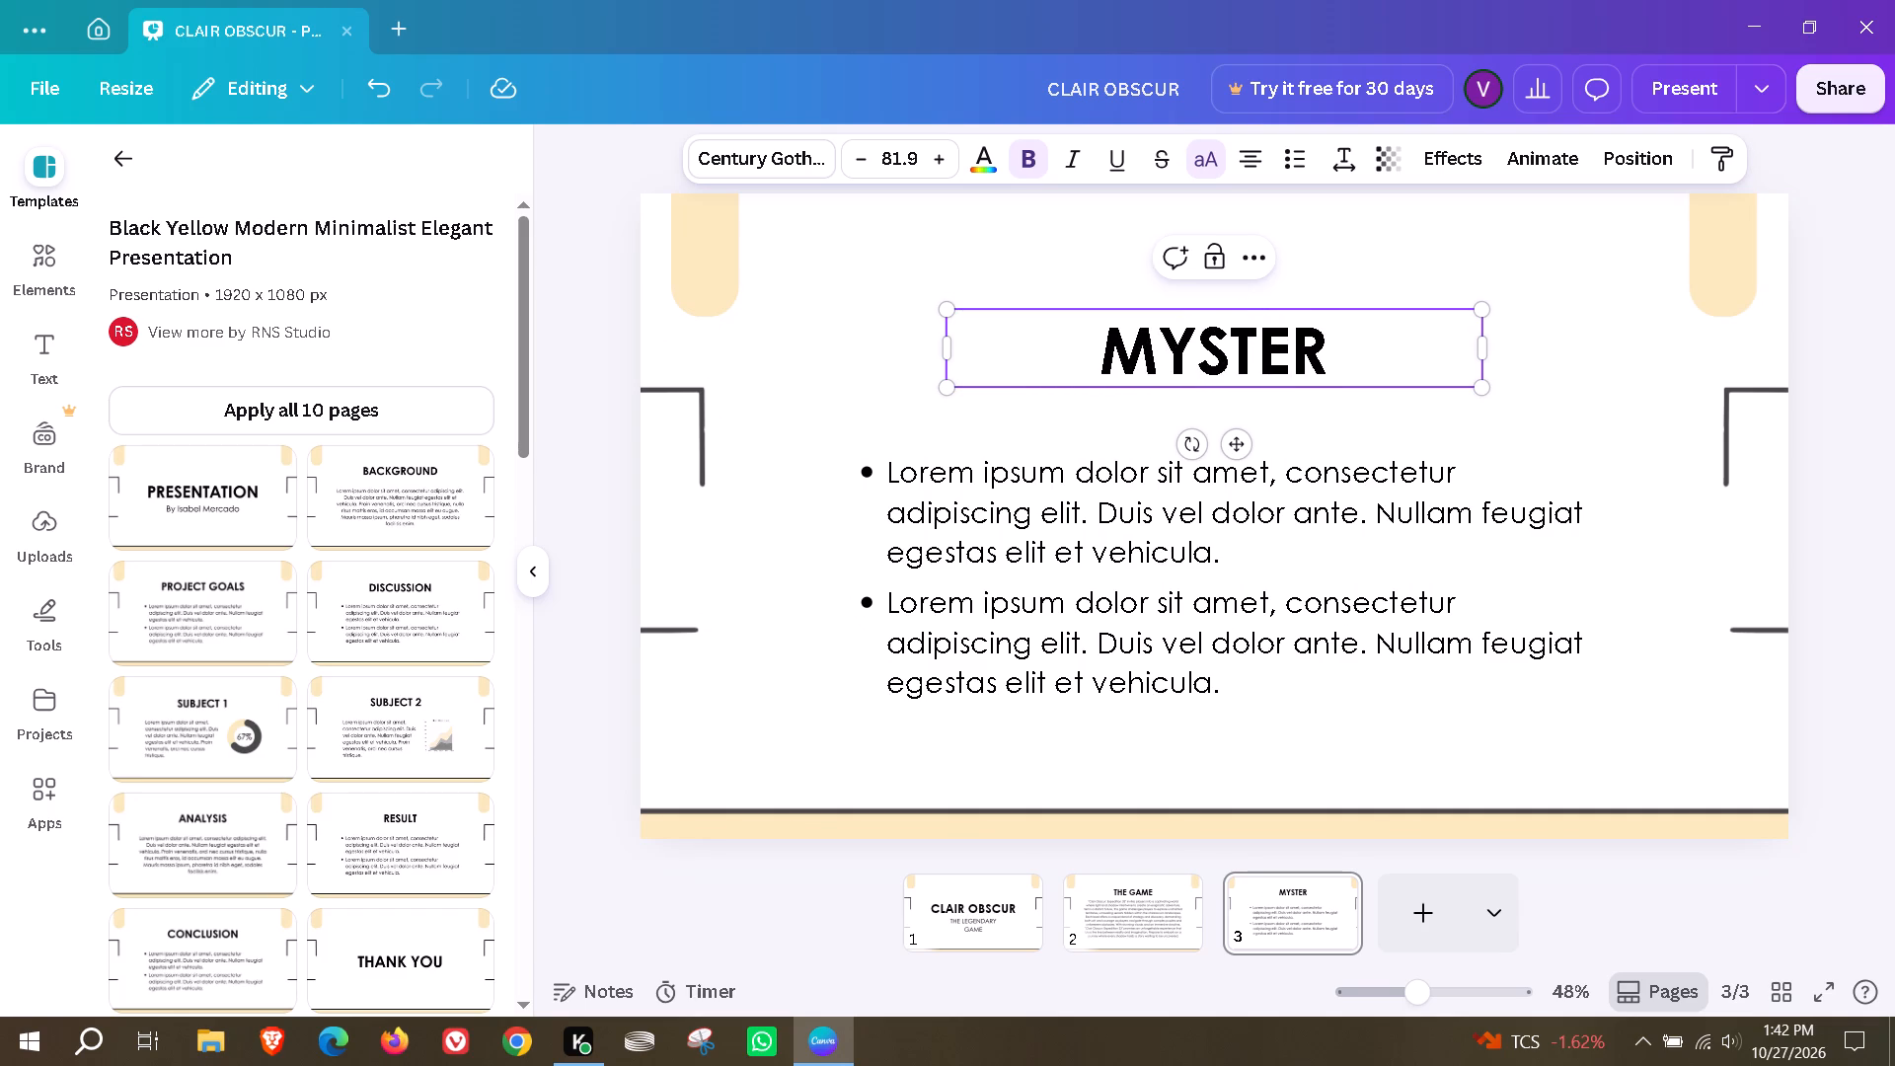
pyautogui.write('IOUS WORLD')
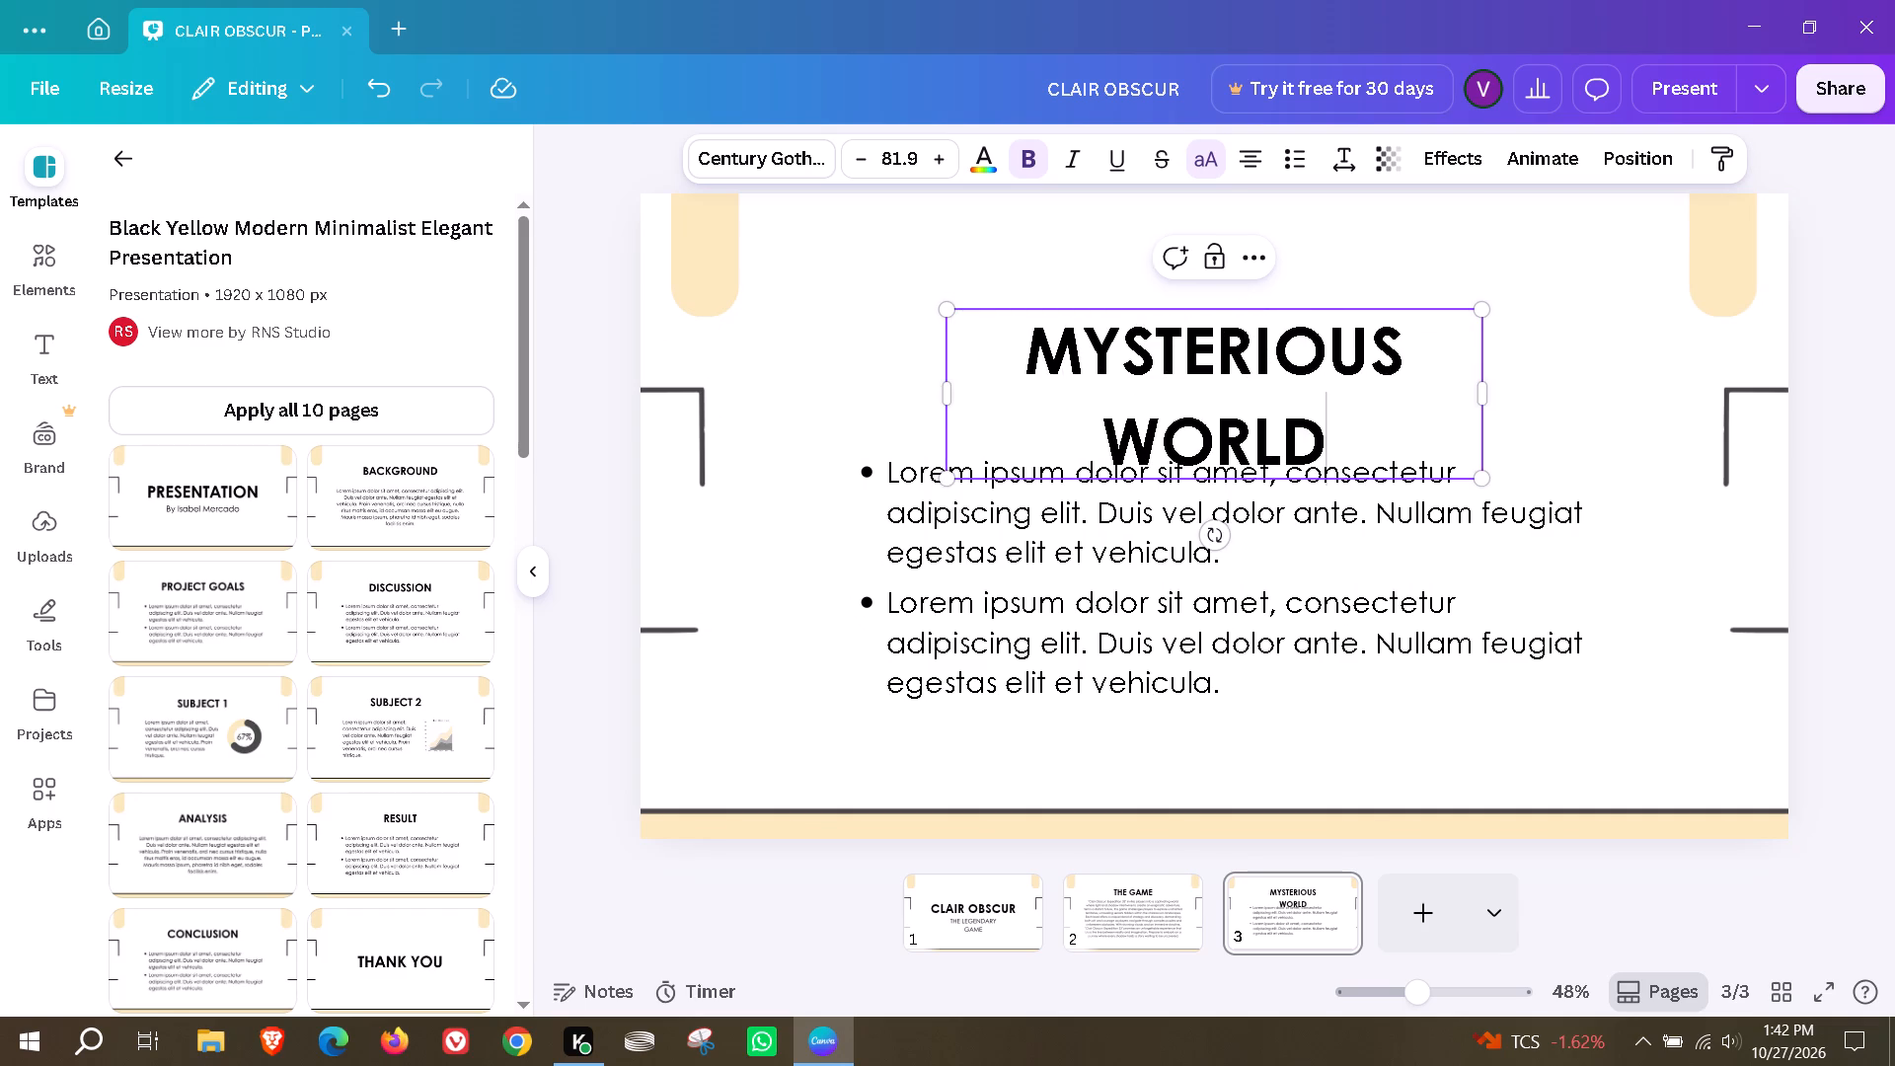
pyautogui.moveTo(1485, 398); pyautogui.dragTo(1619, 390)
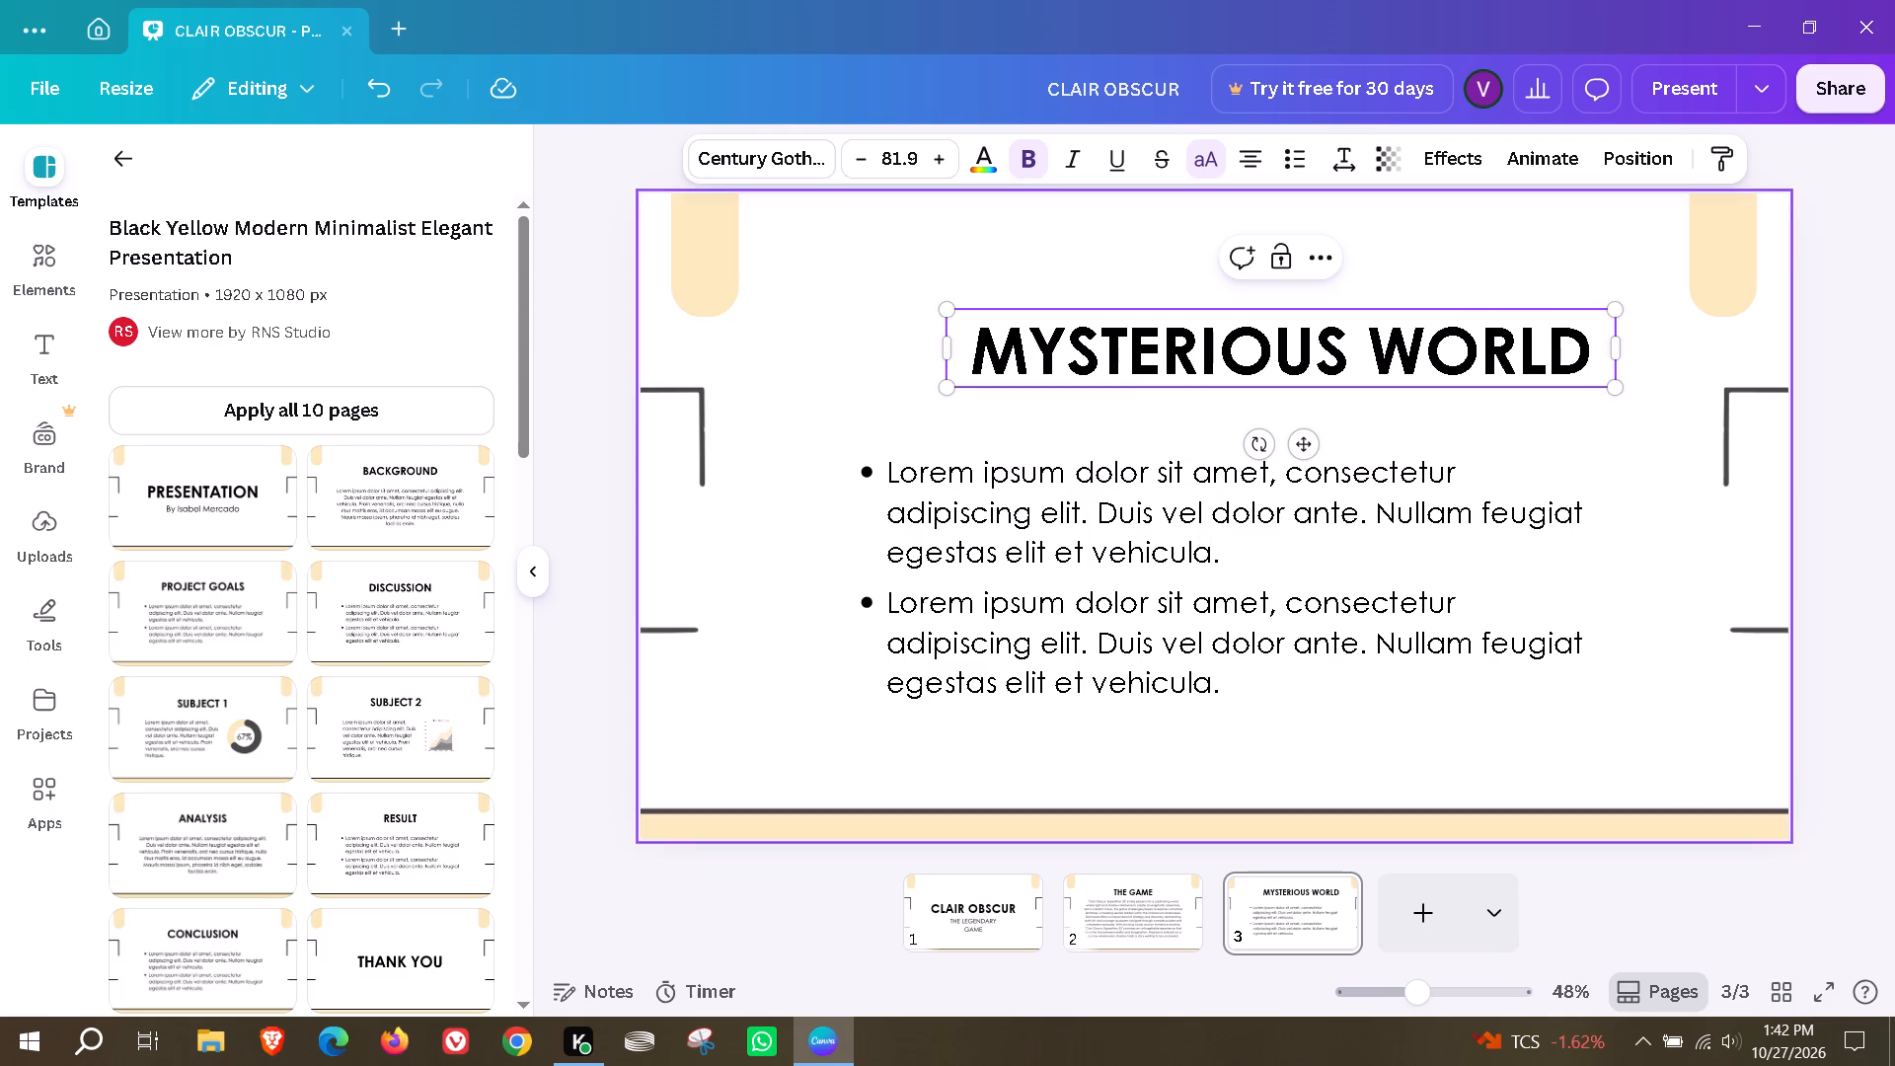
# Replace page 3's first bullet using Magic Write with the prompt "generate 4-5 lines on mysterious world of game clair obscur 33".
pyautogui.doubleClick(1160, 524)
pyautogui.click(1274, 400)
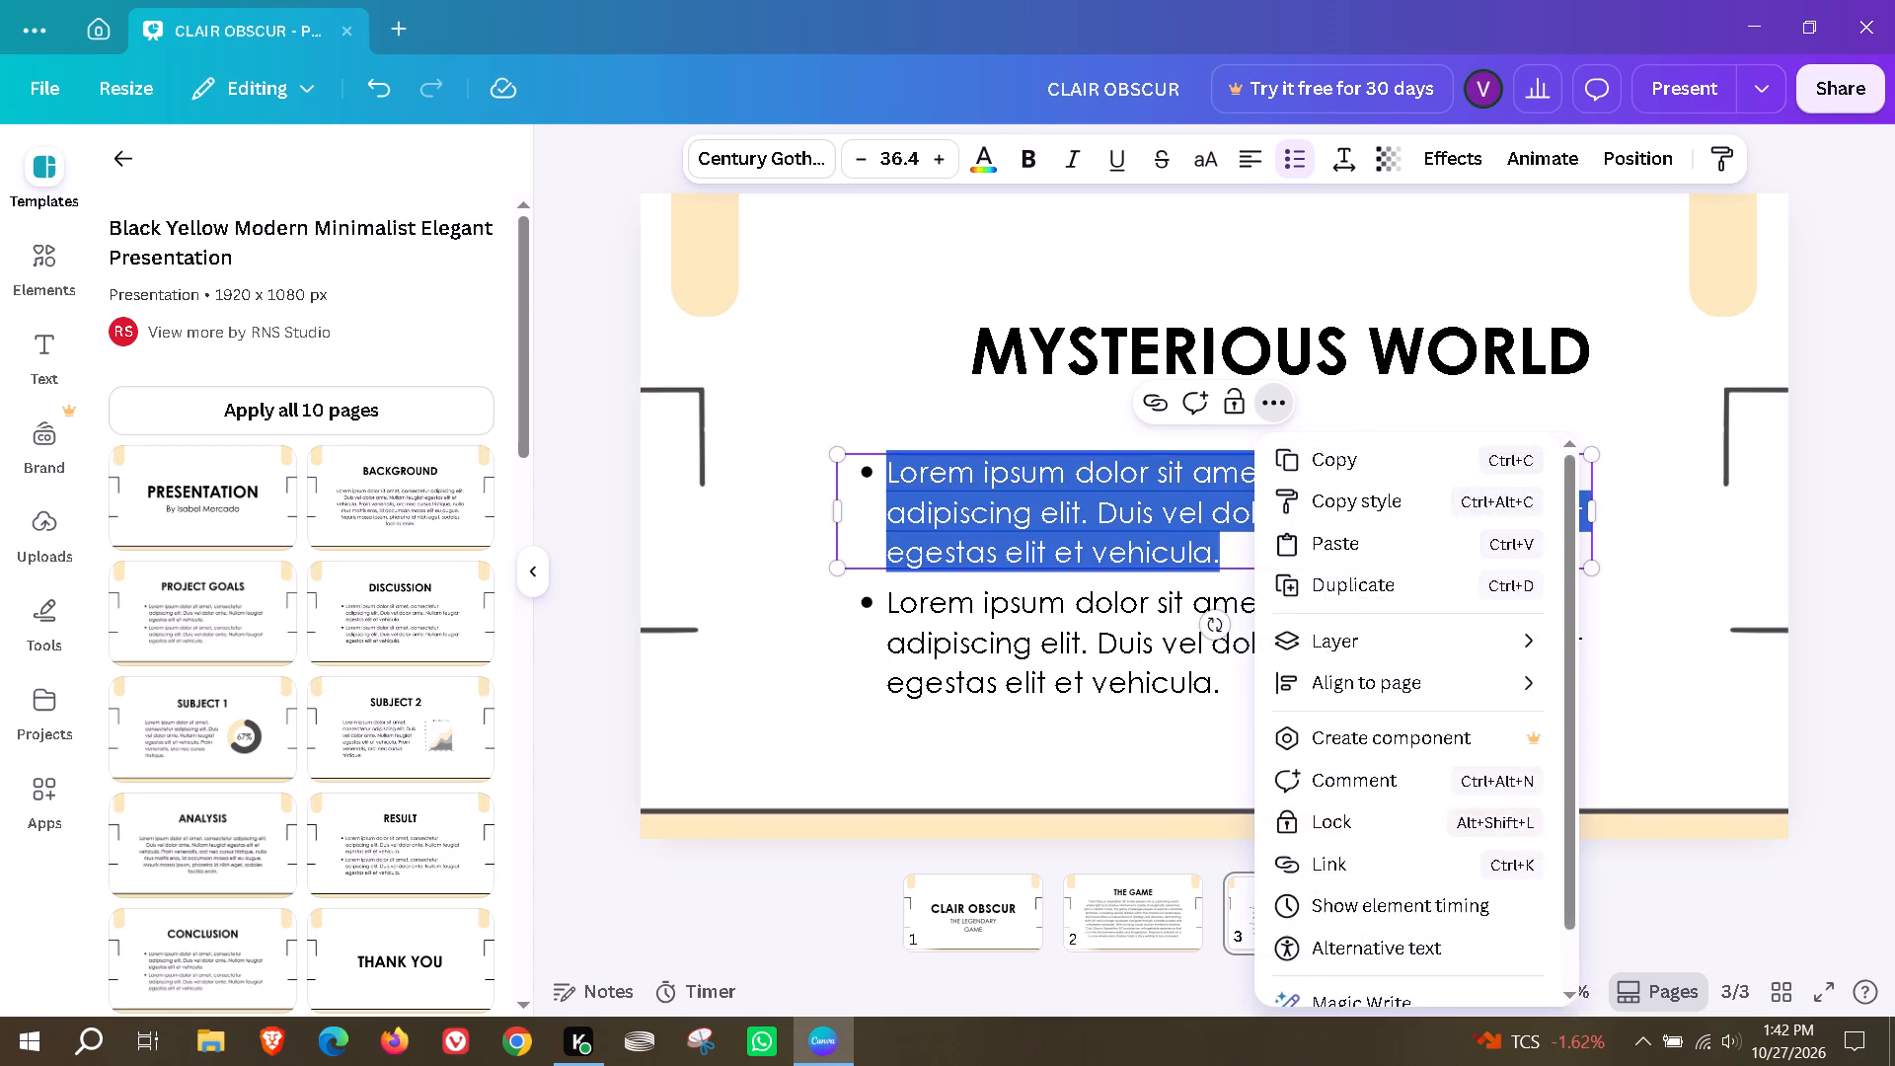
pyautogui.scroll(-4, 1339, 829)
pyautogui.click(1328, 946)
pyautogui.click(1370, 471)
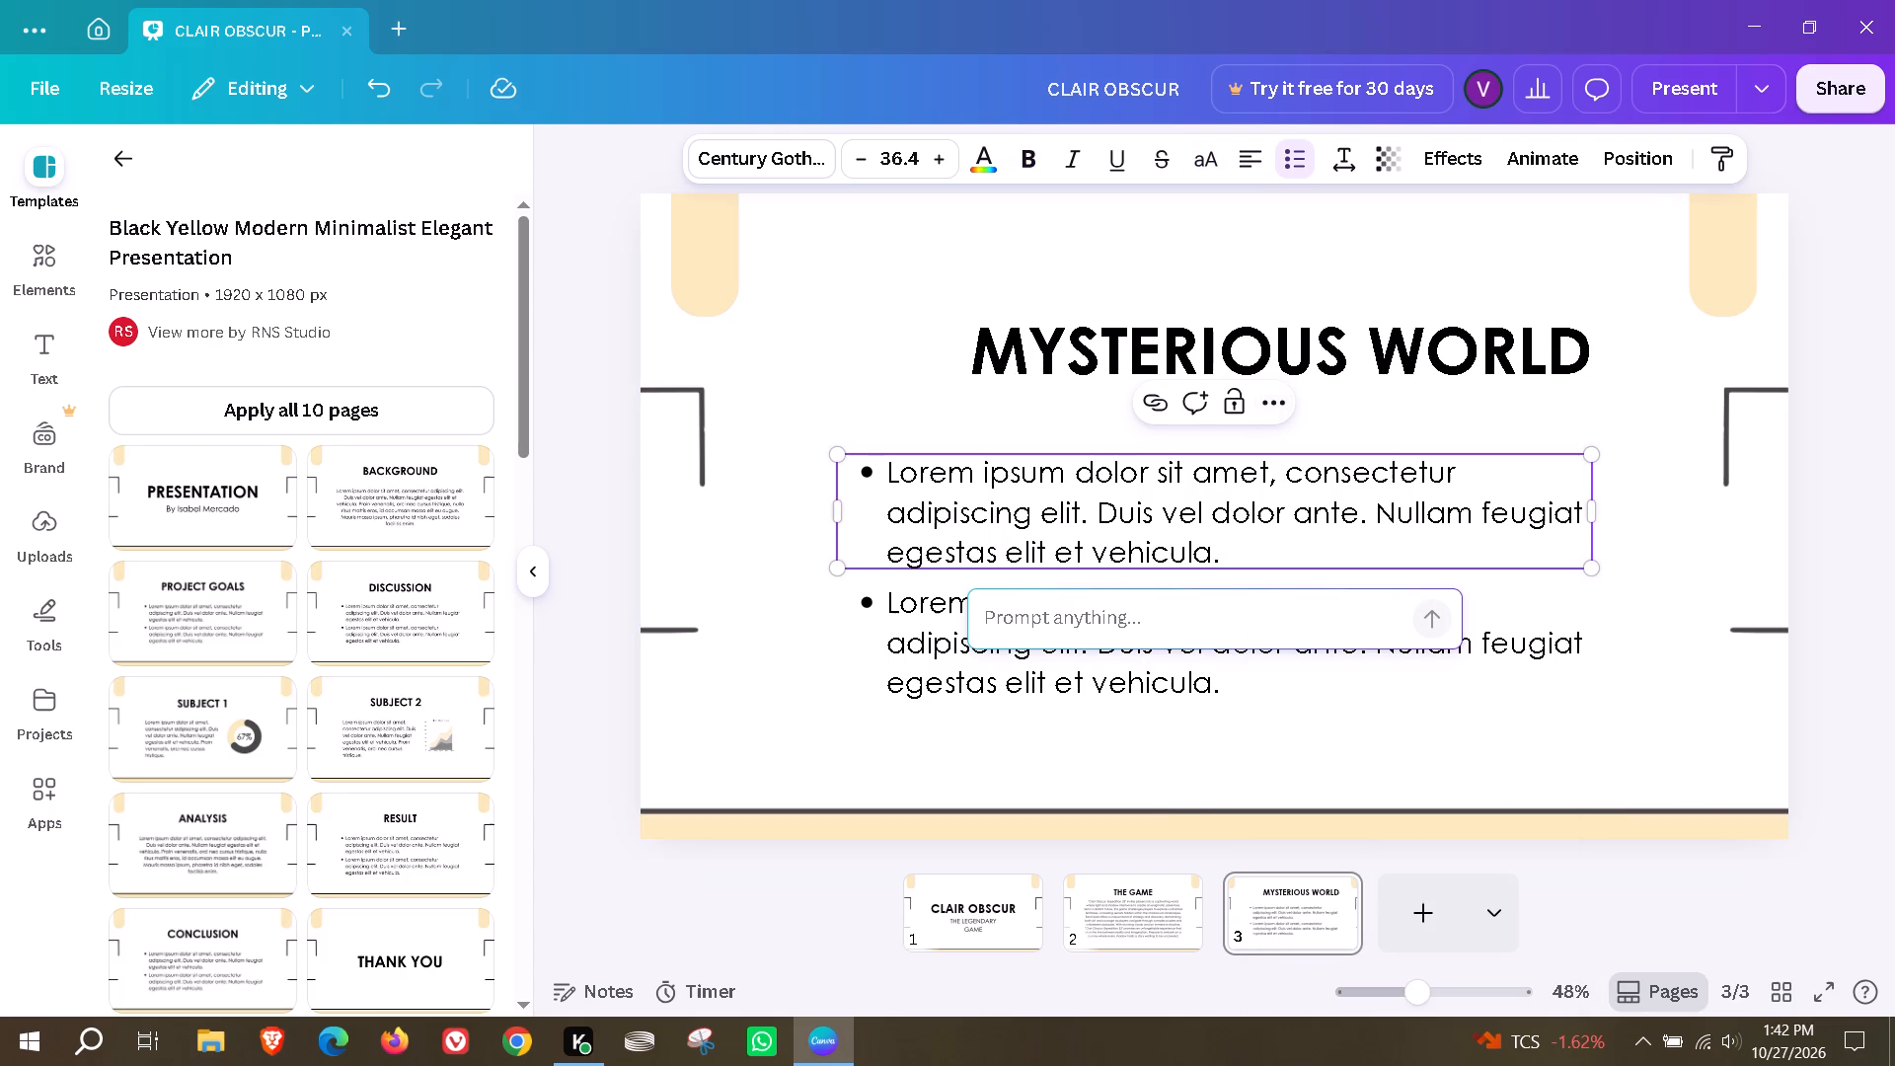
pyautogui.write('GE')
pyautogui.press('BackSpace')
pyautogui.press('BackSpace')
pyautogui.write('generate')
pyautogui.press('space')
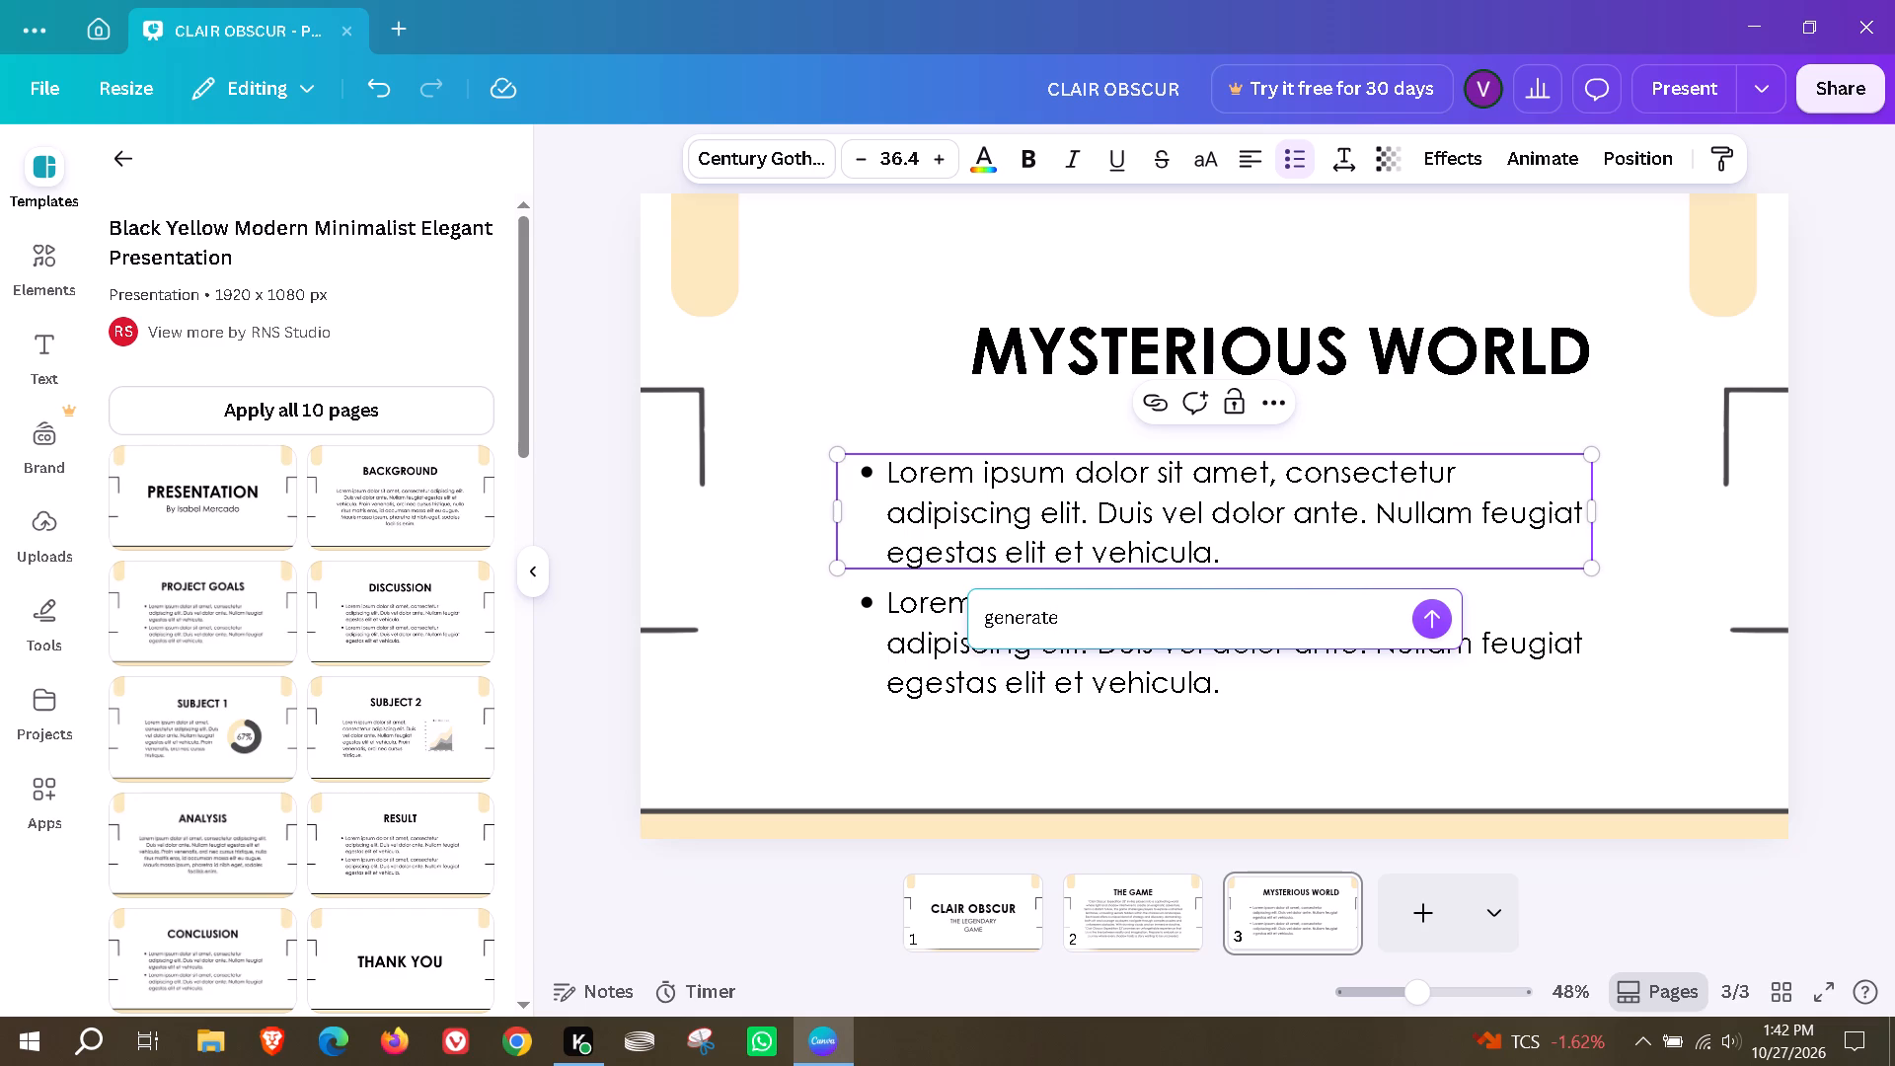
pyautogui.write('4-5 lines on ms')
pyautogui.press('BackSpace')
pyautogui.write('ystr')
pyautogui.press('BackSpace')
pyautogui.write('erious wolrd')
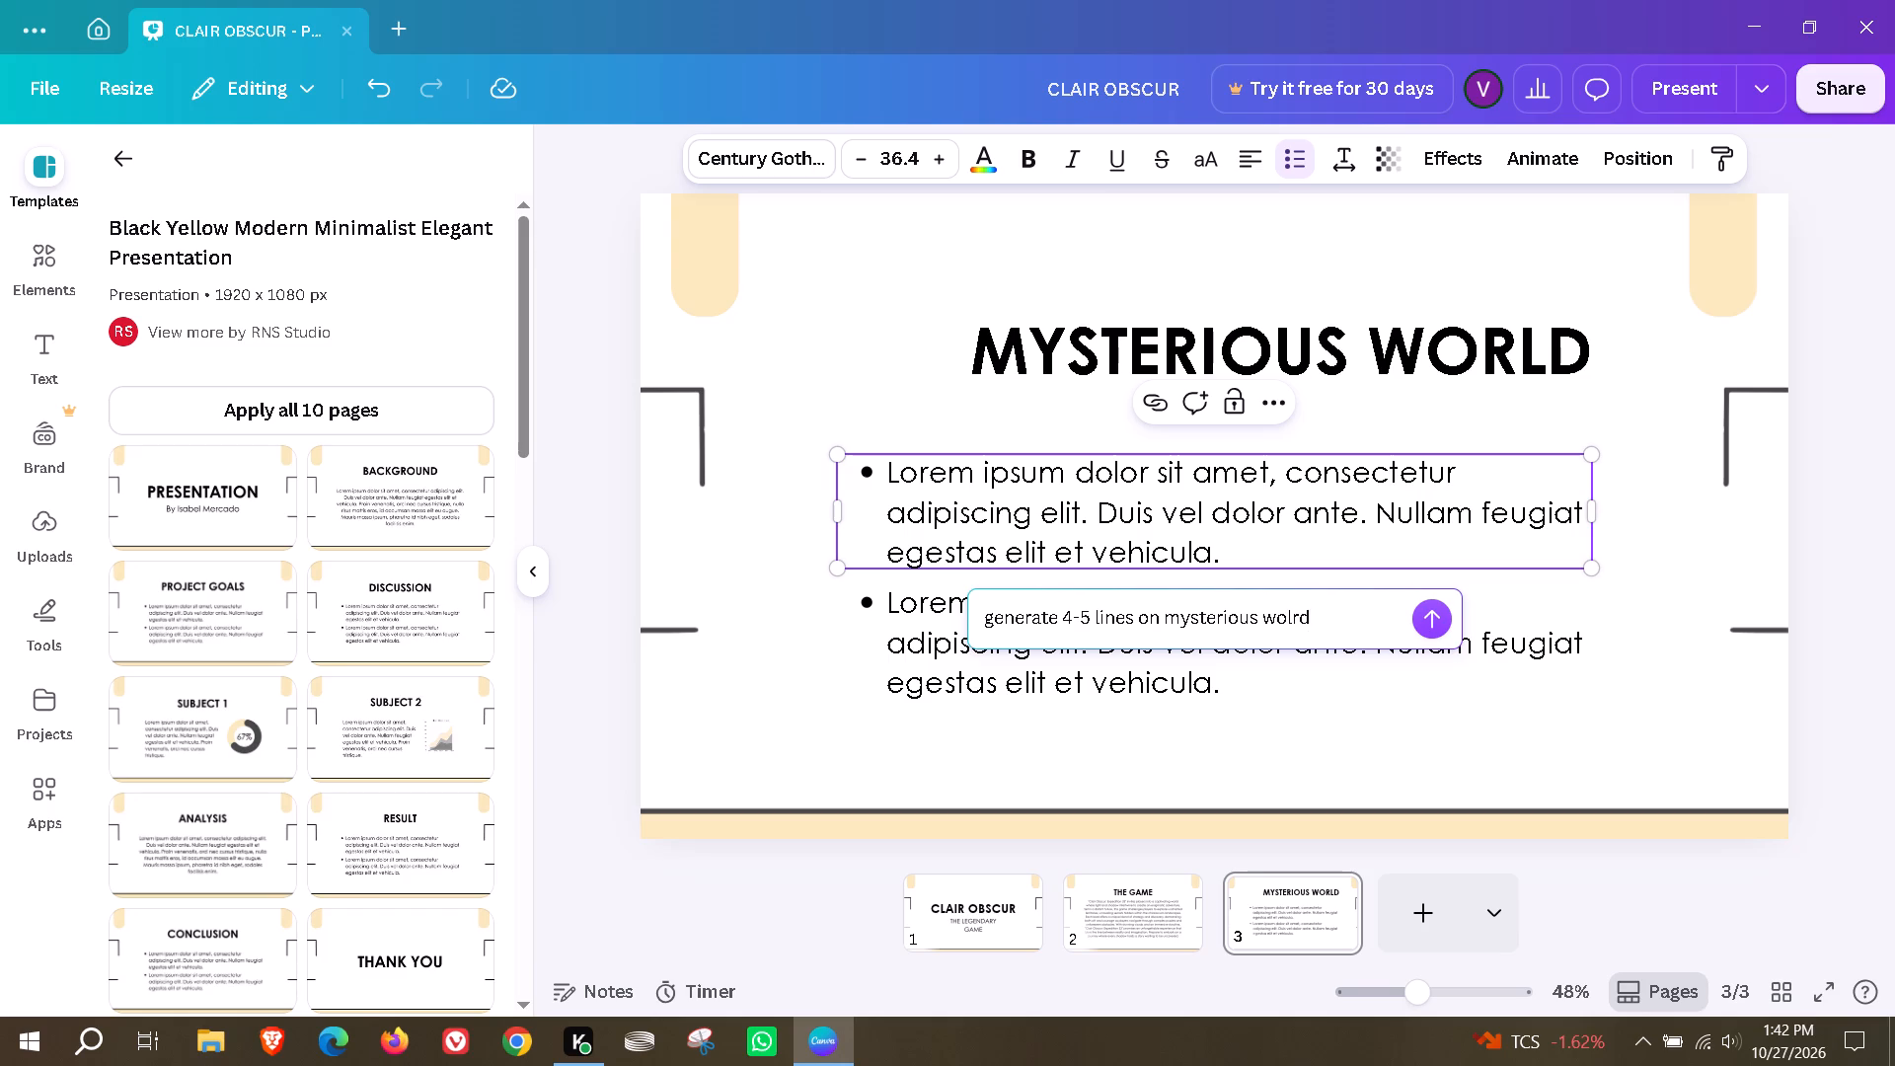
pyautogui.press('BackSpace')
pyautogui.press('BackSpace')
pyautogui.press('BackSpace')
pyautogui.write('rld of gam')
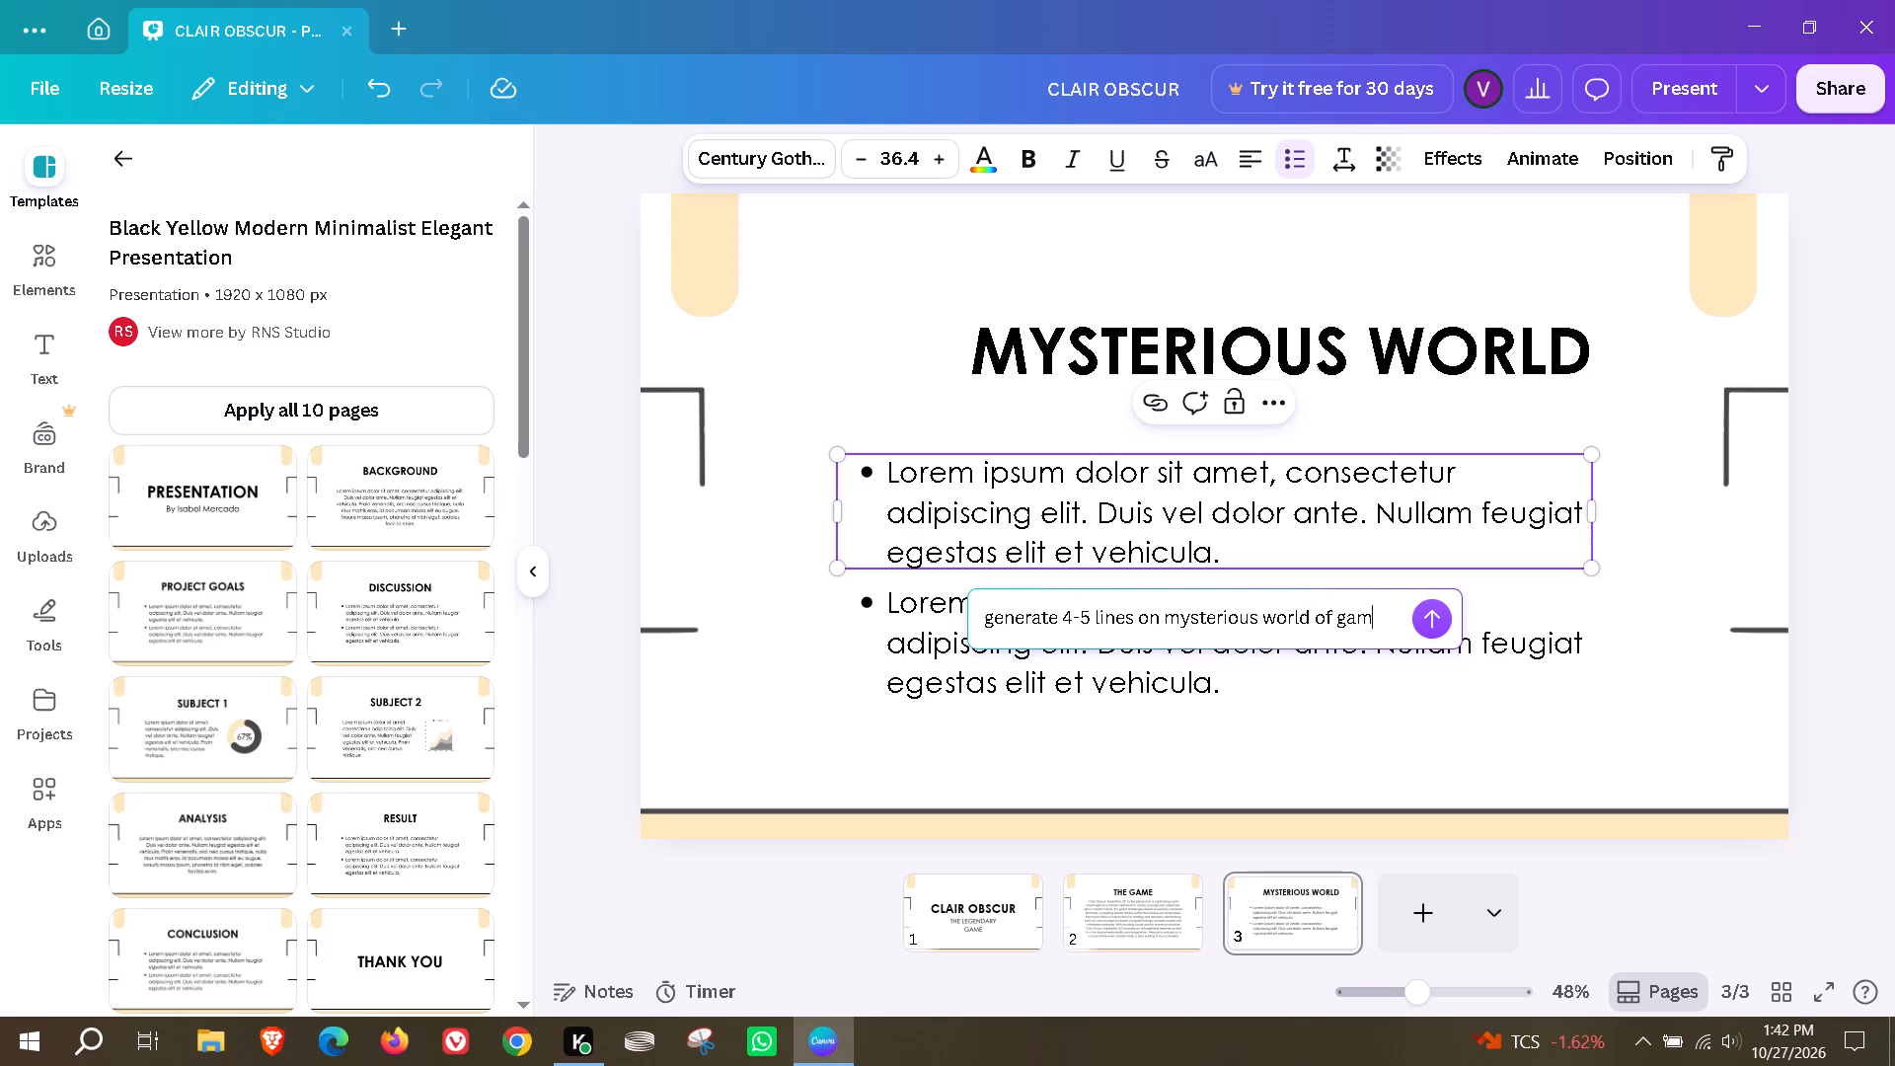
pyautogui.press('space')
pyautogui.press('BackSpace')
pyautogui.write('e clair obscur')
pyautogui.press('space')
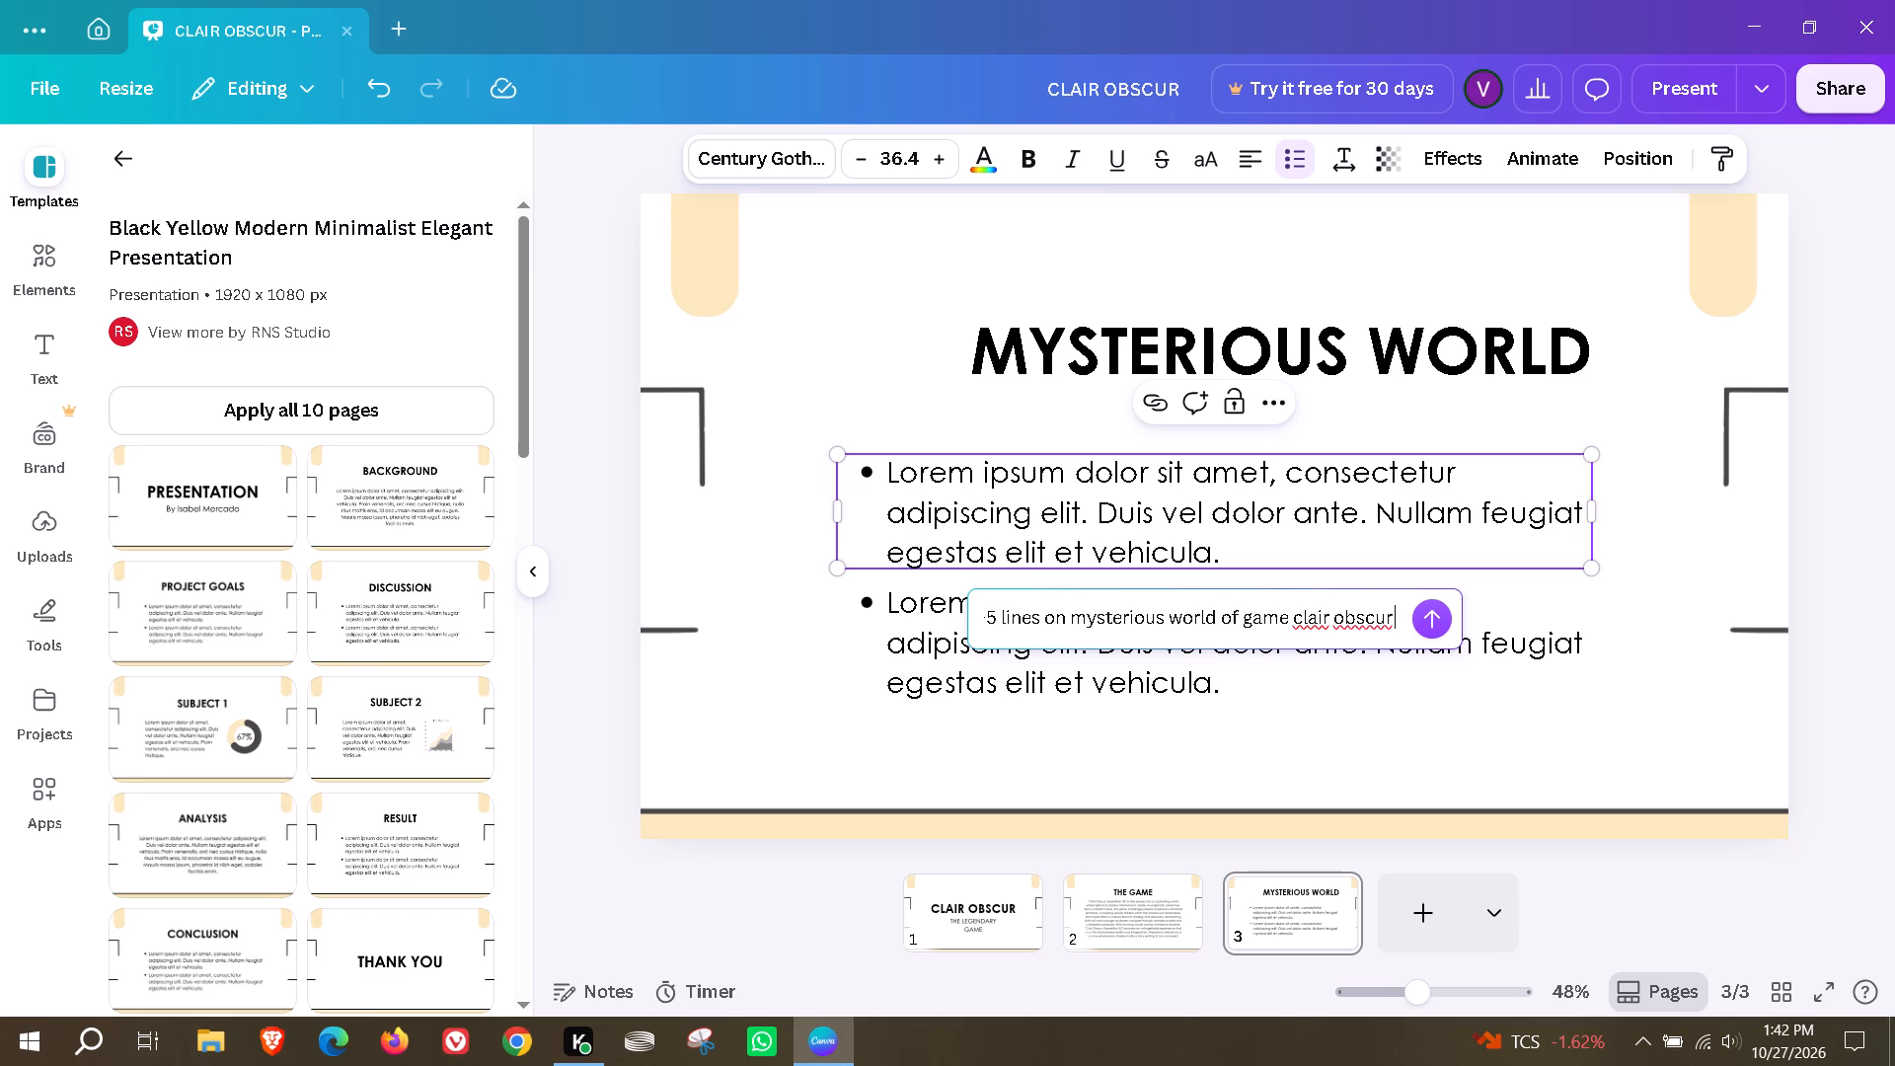
pyautogui.write('33')
pyautogui.press('Return')
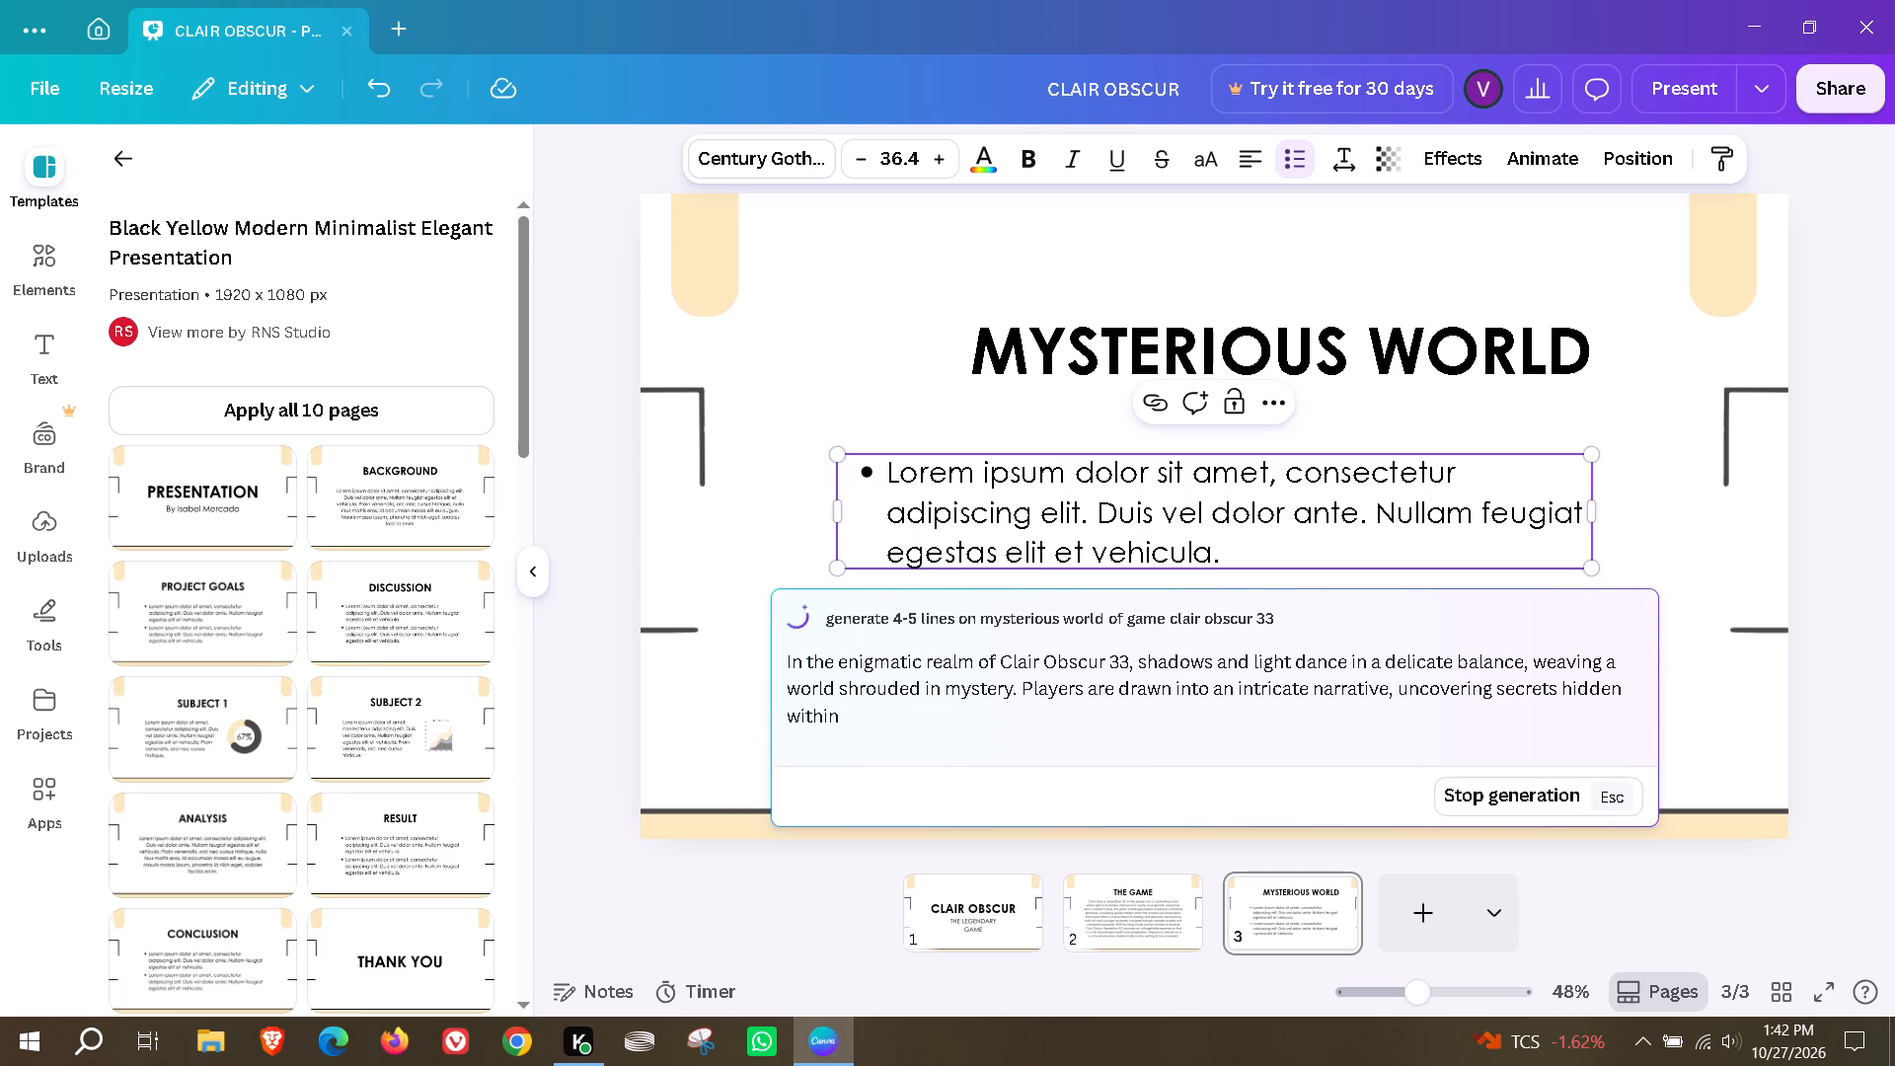
pyautogui.click(1558, 873)
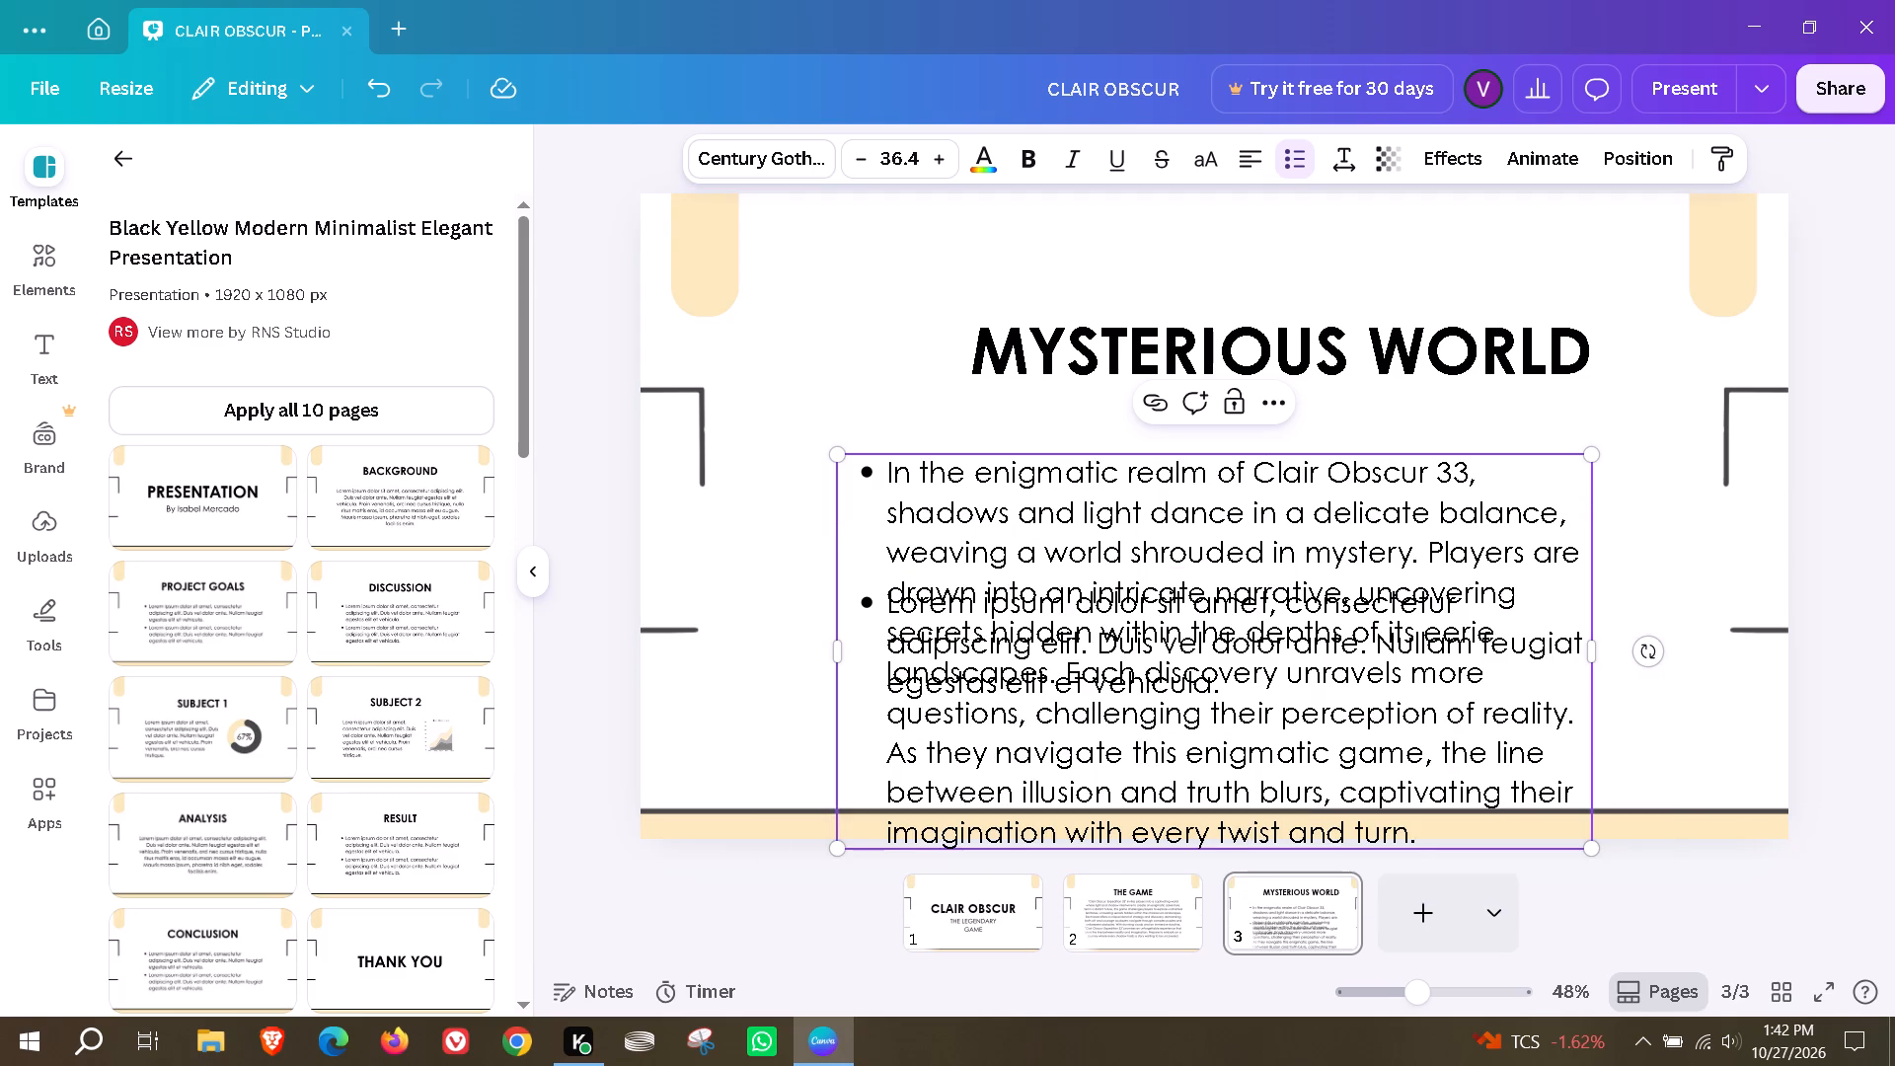
# Scale page 3's first bullet down to about size 21.3, widen its box and position it just below the MYSTERIOUS WORLD heading.
pyautogui.moveTo(1596, 844); pyautogui.dragTo(1422, 621)
pyautogui.moveTo(1379, 579); pyautogui.dragTo(1467, 601)
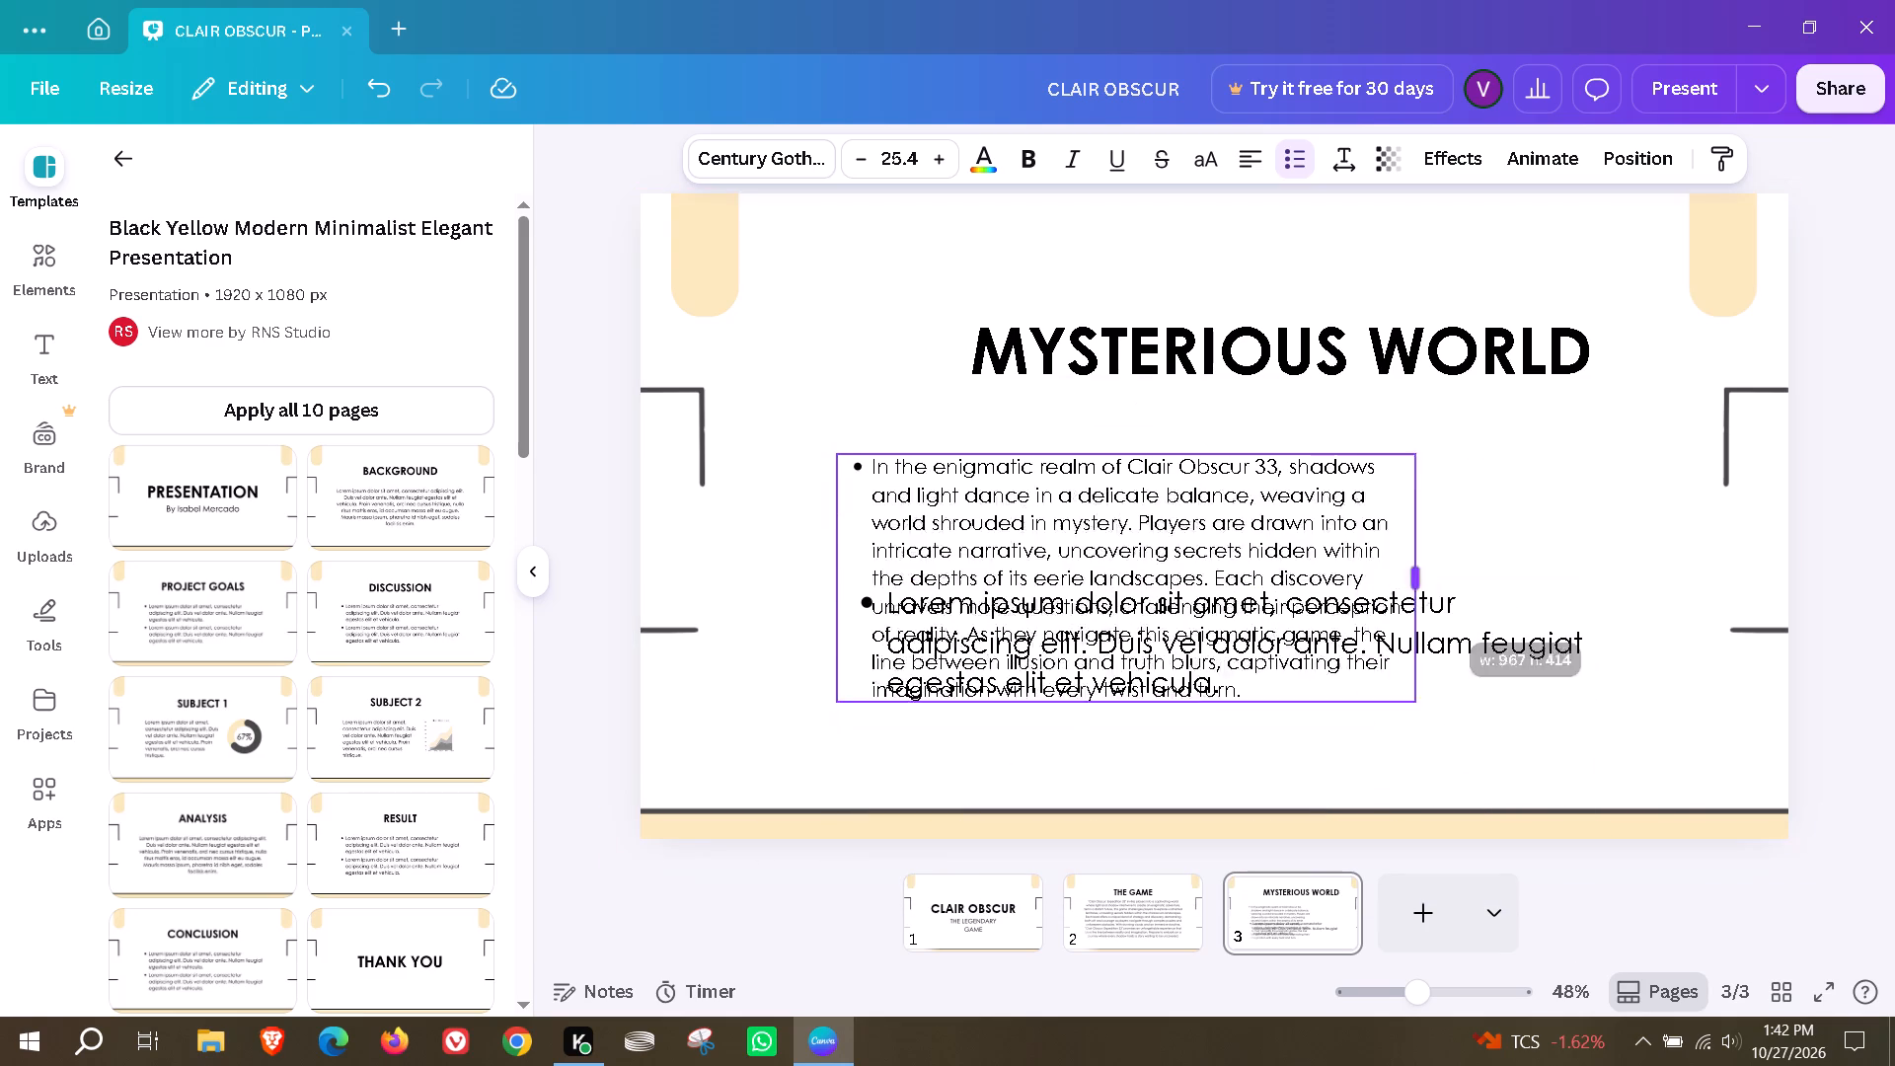
pyautogui.moveTo(1467, 601); pyautogui.dragTo(1670, 596)
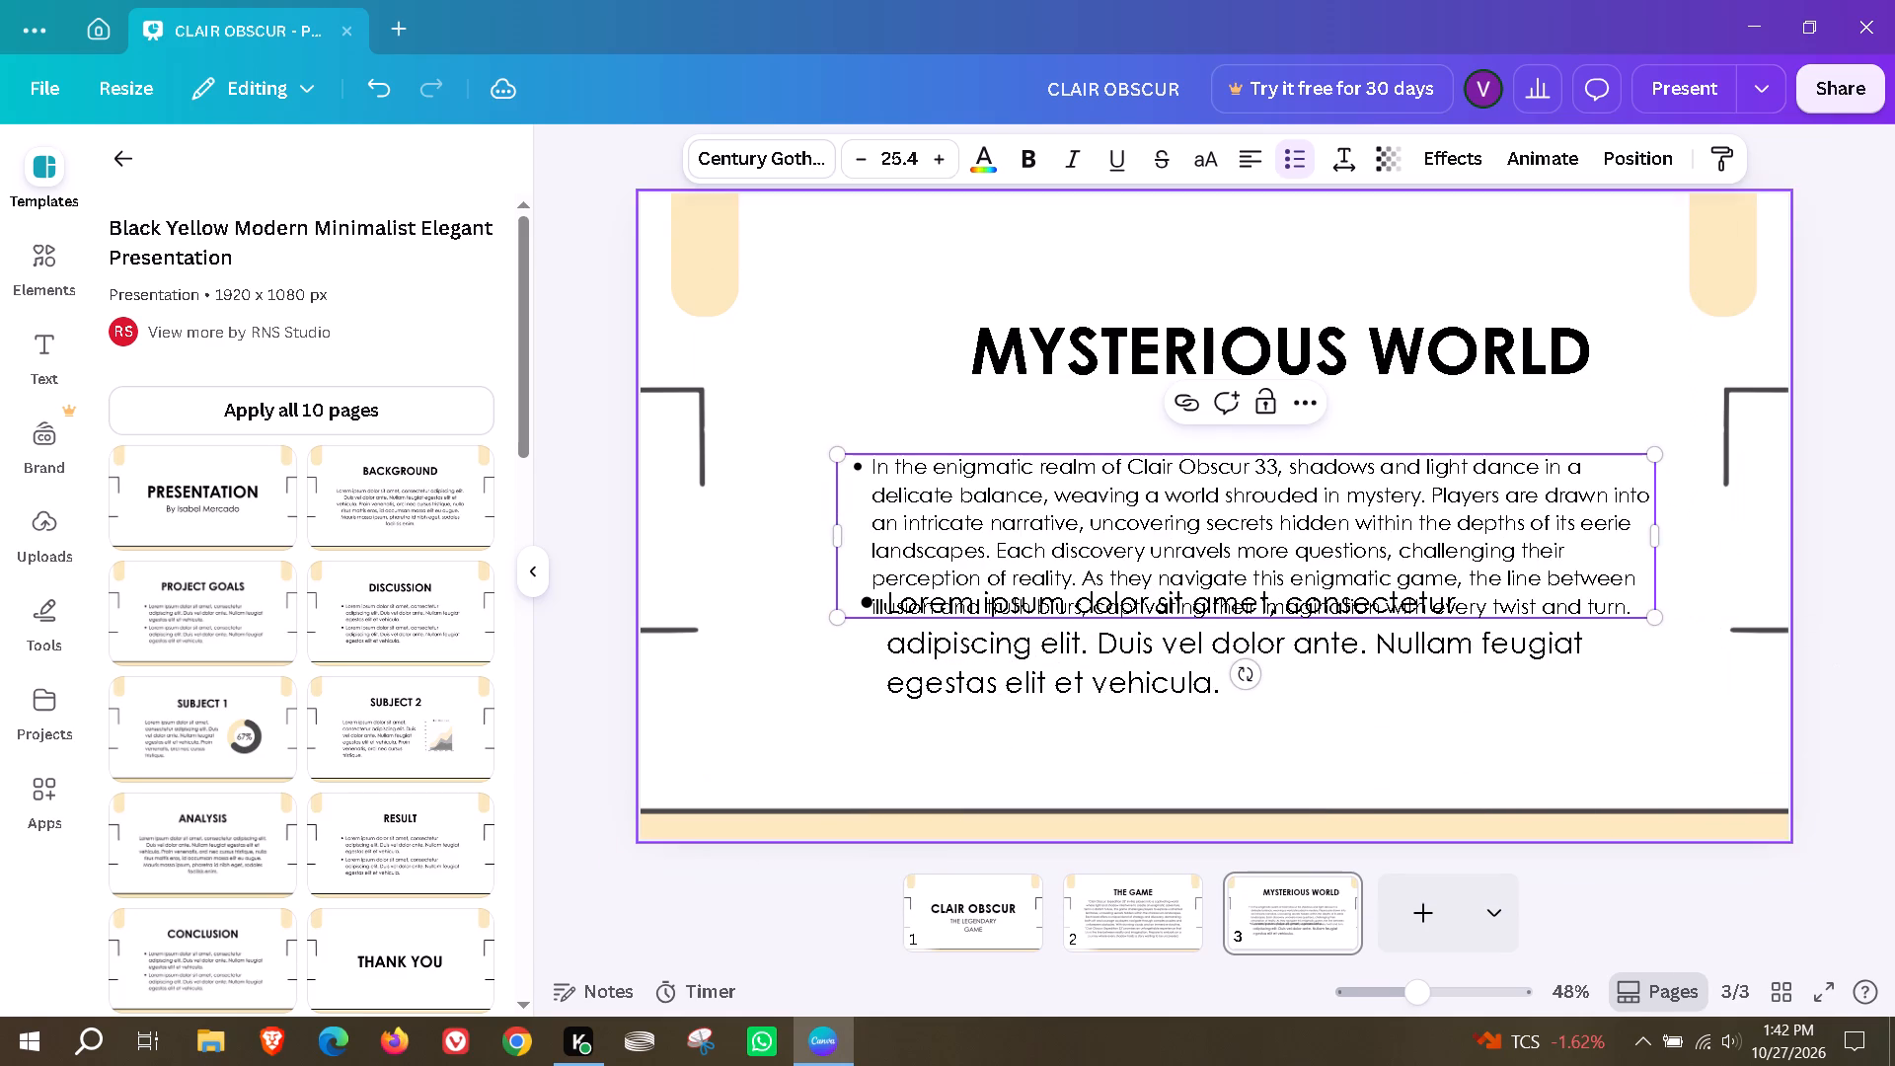
pyautogui.moveTo(1656, 618); pyautogui.dragTo(1524, 599)
pyautogui.moveTo(1231, 565); pyautogui.dragTo(1270, 537)
pyautogui.click(1548, 544)
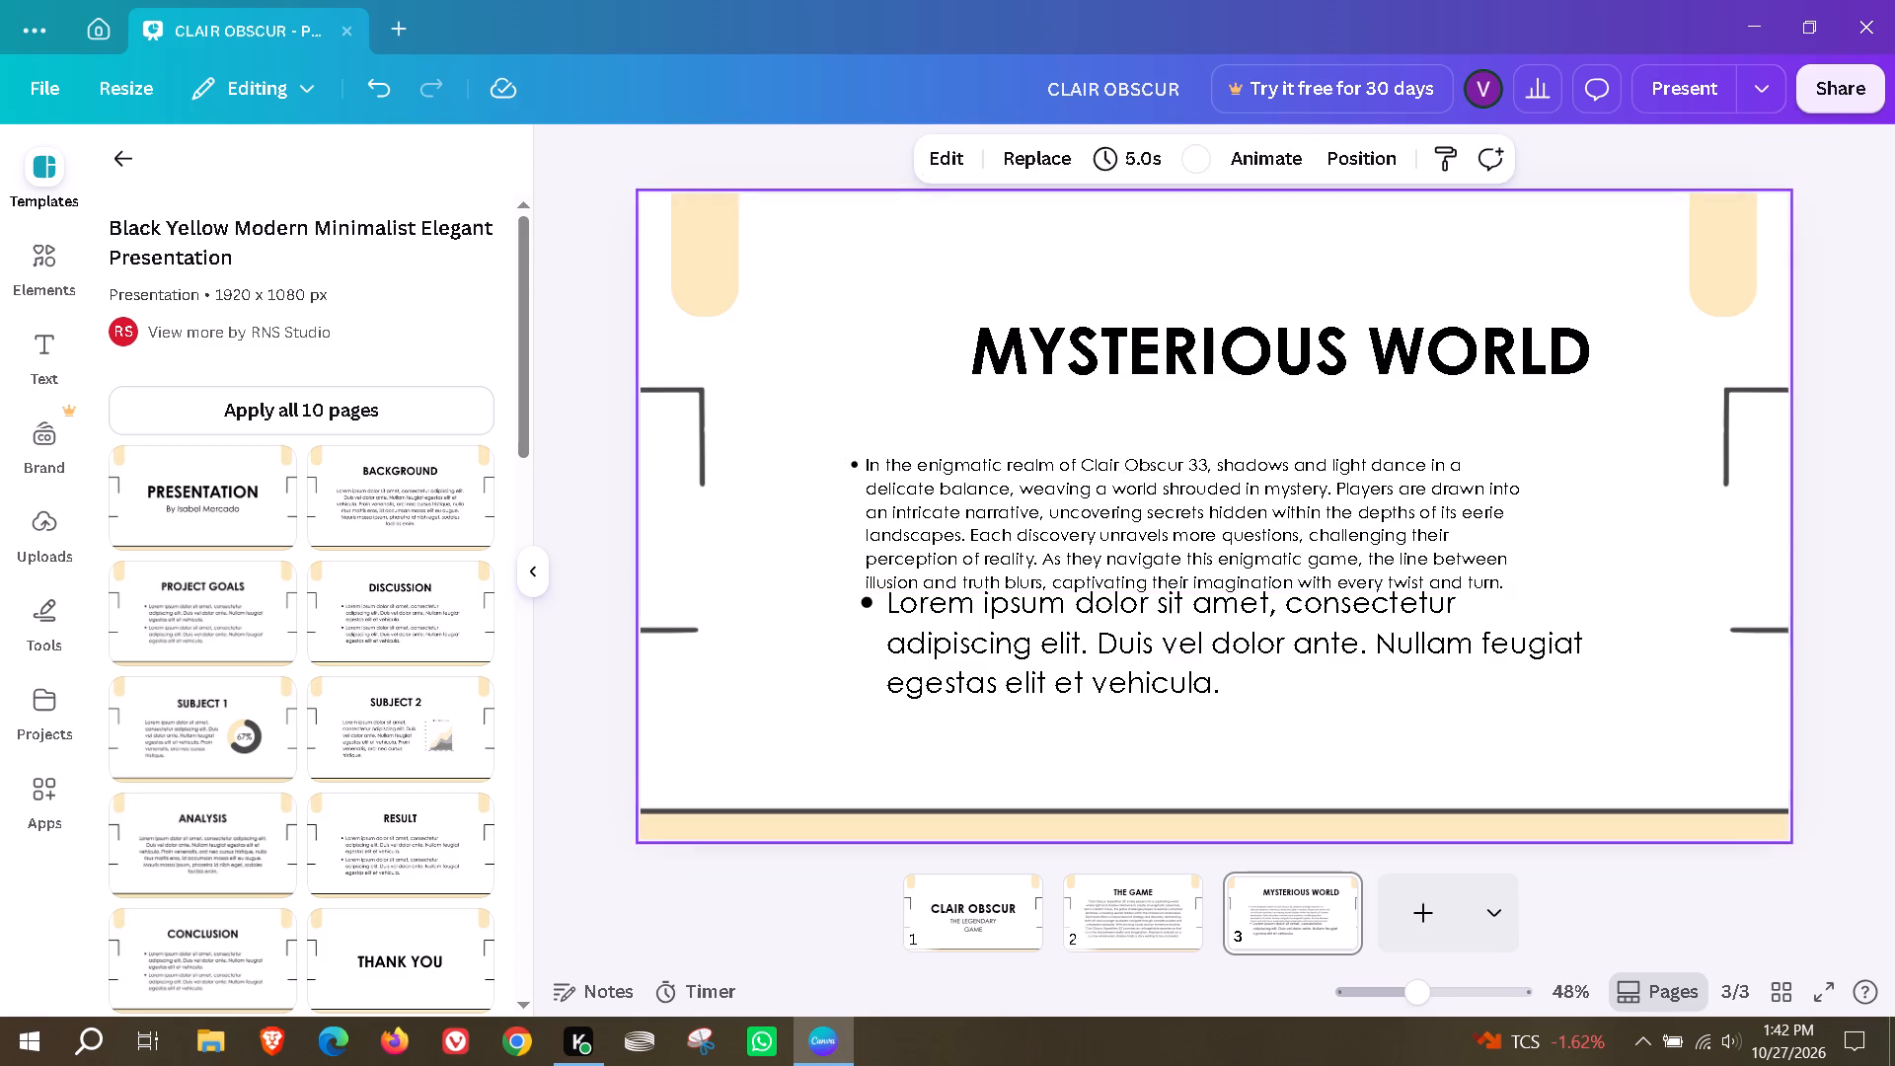
pyautogui.moveTo(1159, 550); pyautogui.dragTo(1220, 525)
# Replace page 3's second bullet using Magic Write with the prompt "generate why clair obscur better than elden ring in matter of environment".
pyautogui.doubleClick(1169, 647)
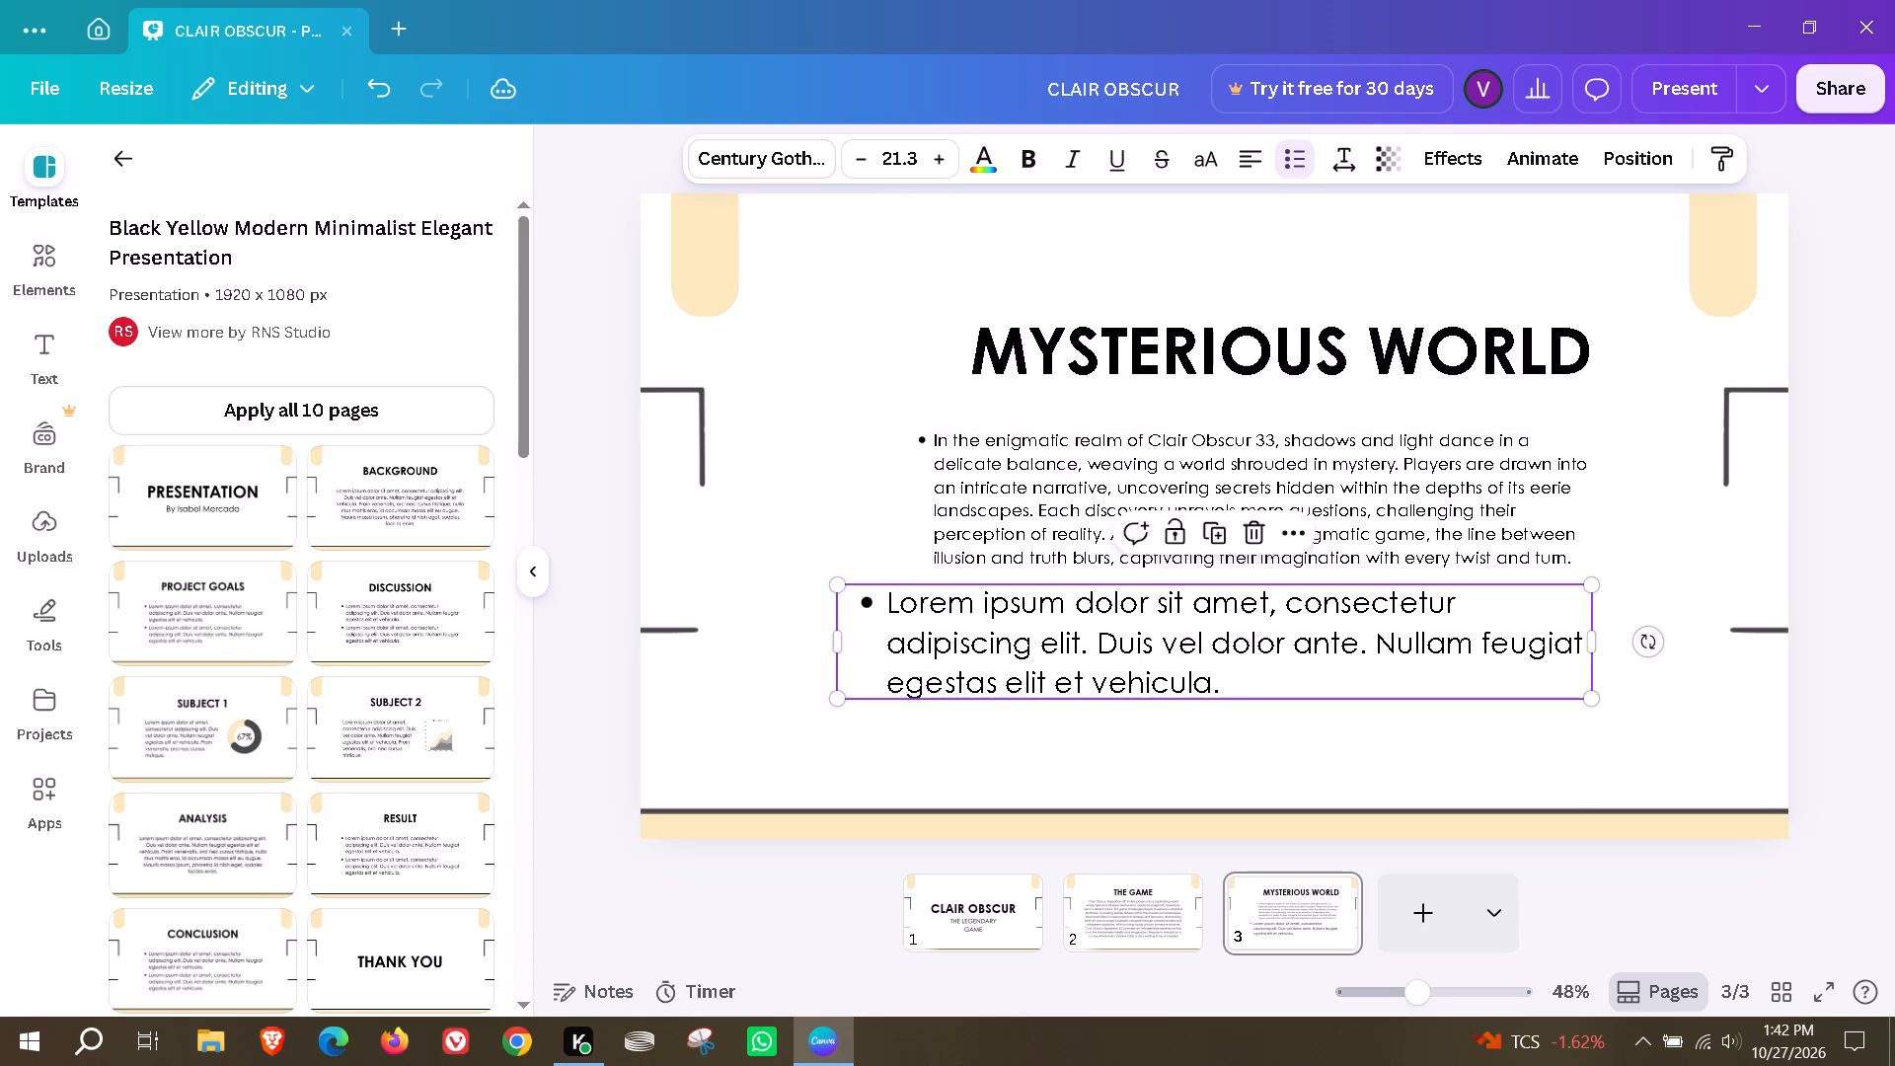
pyautogui.click(1287, 528)
pyautogui.scroll(-3, 1408, 980)
pyautogui.click(1383, 927)
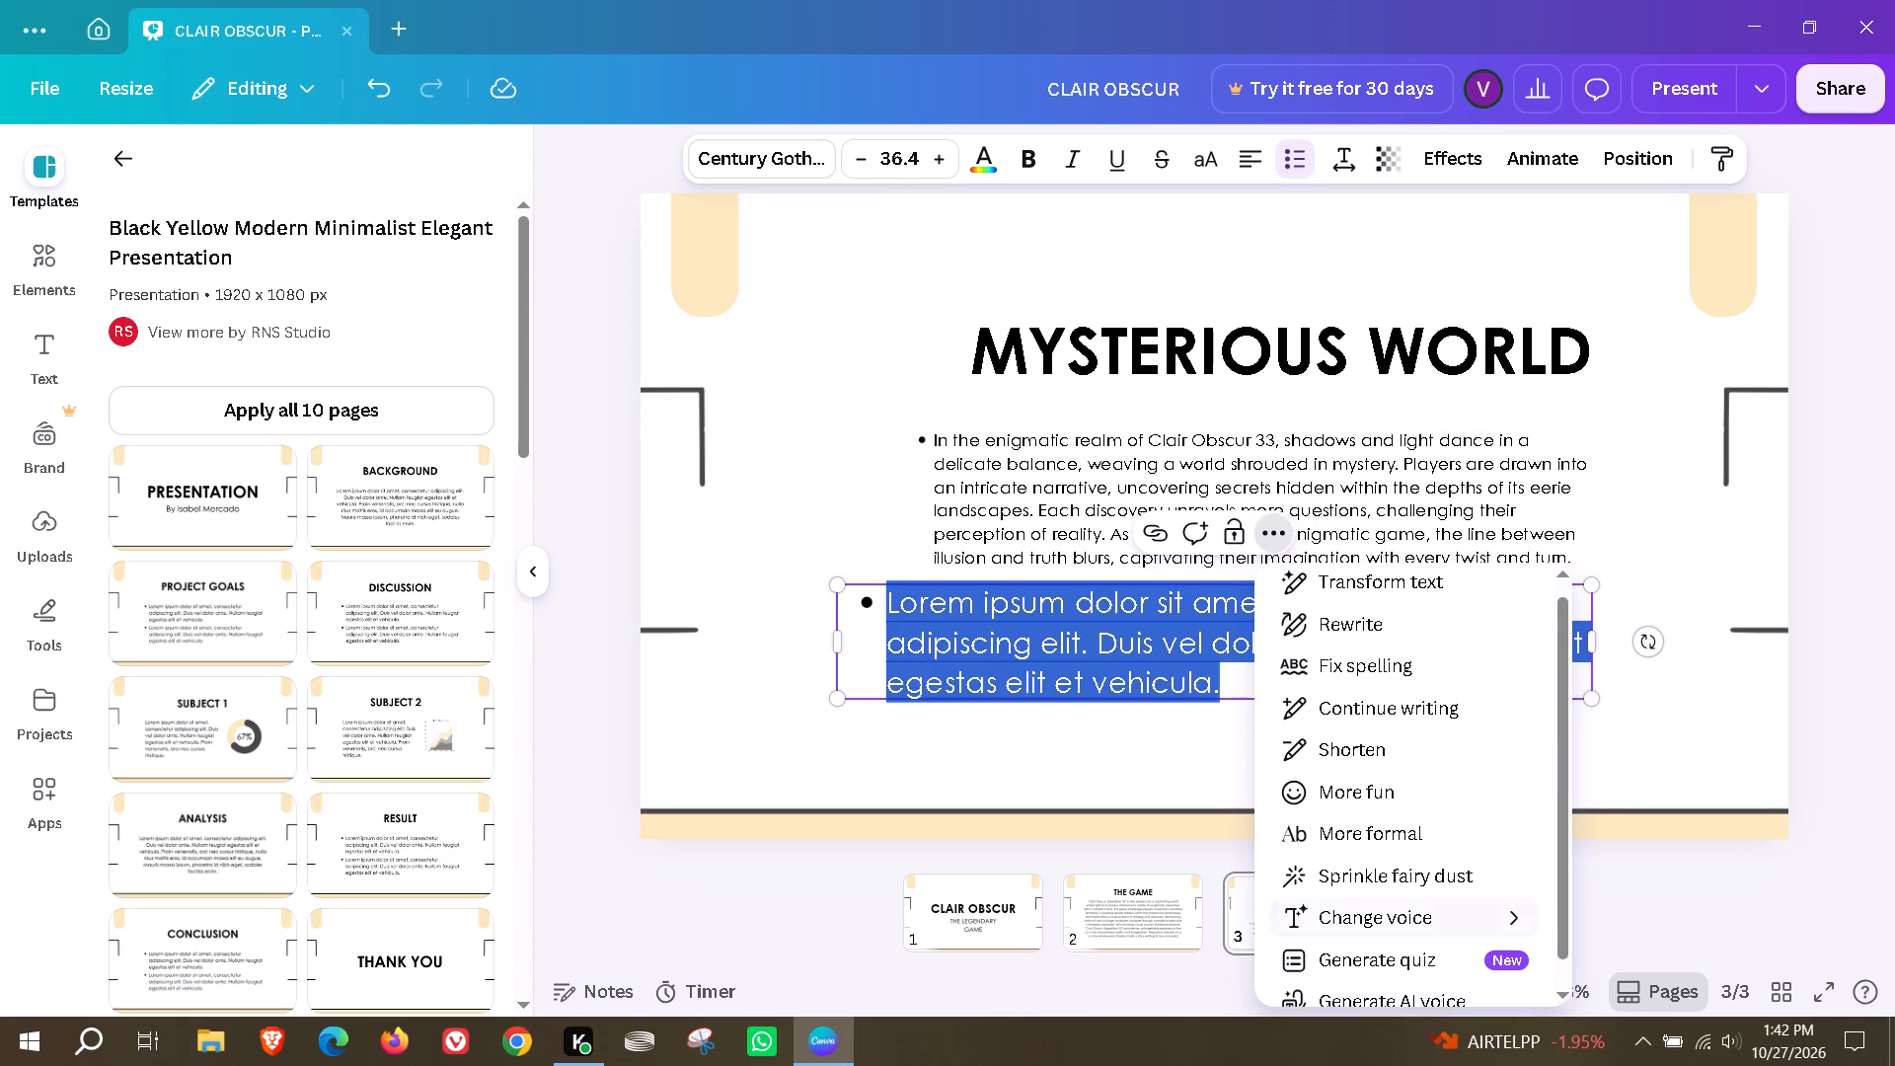
pyautogui.click(1405, 589)
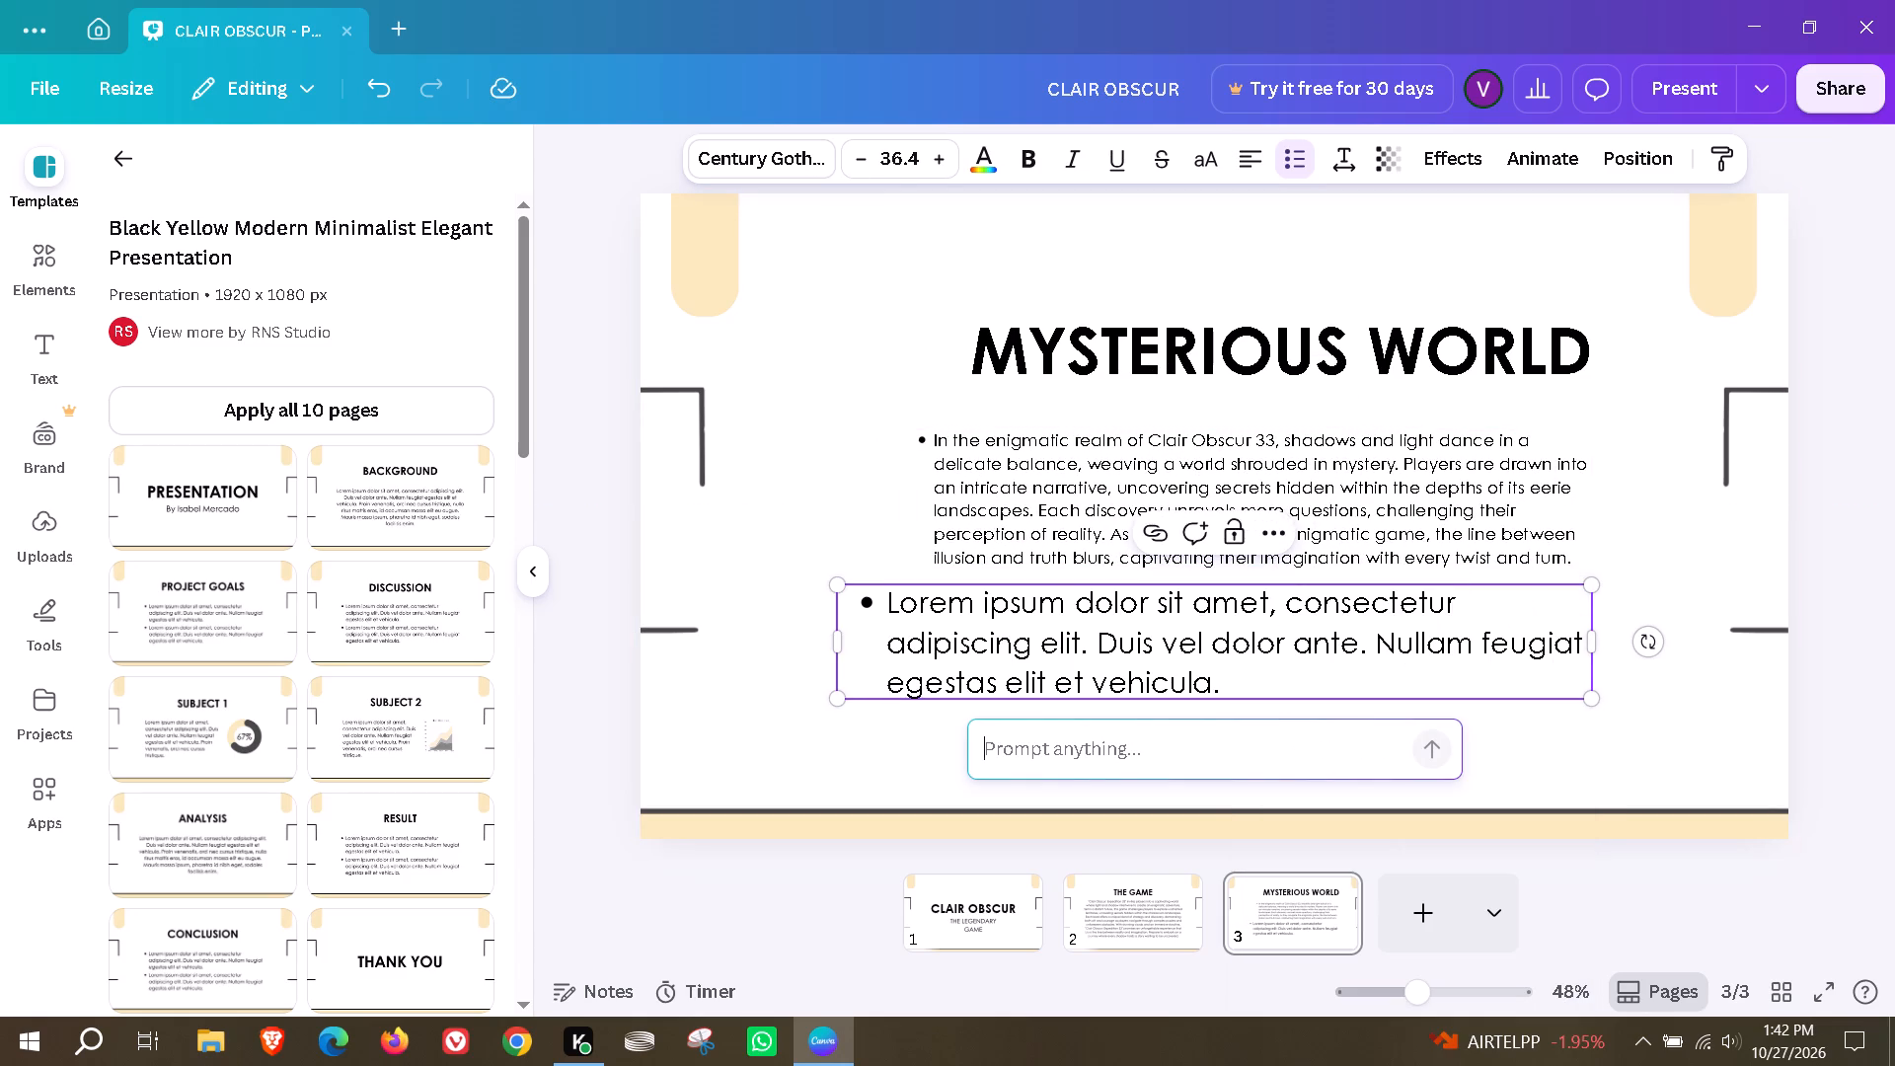
pyautogui.write('generate why')
pyautogui.press('space')
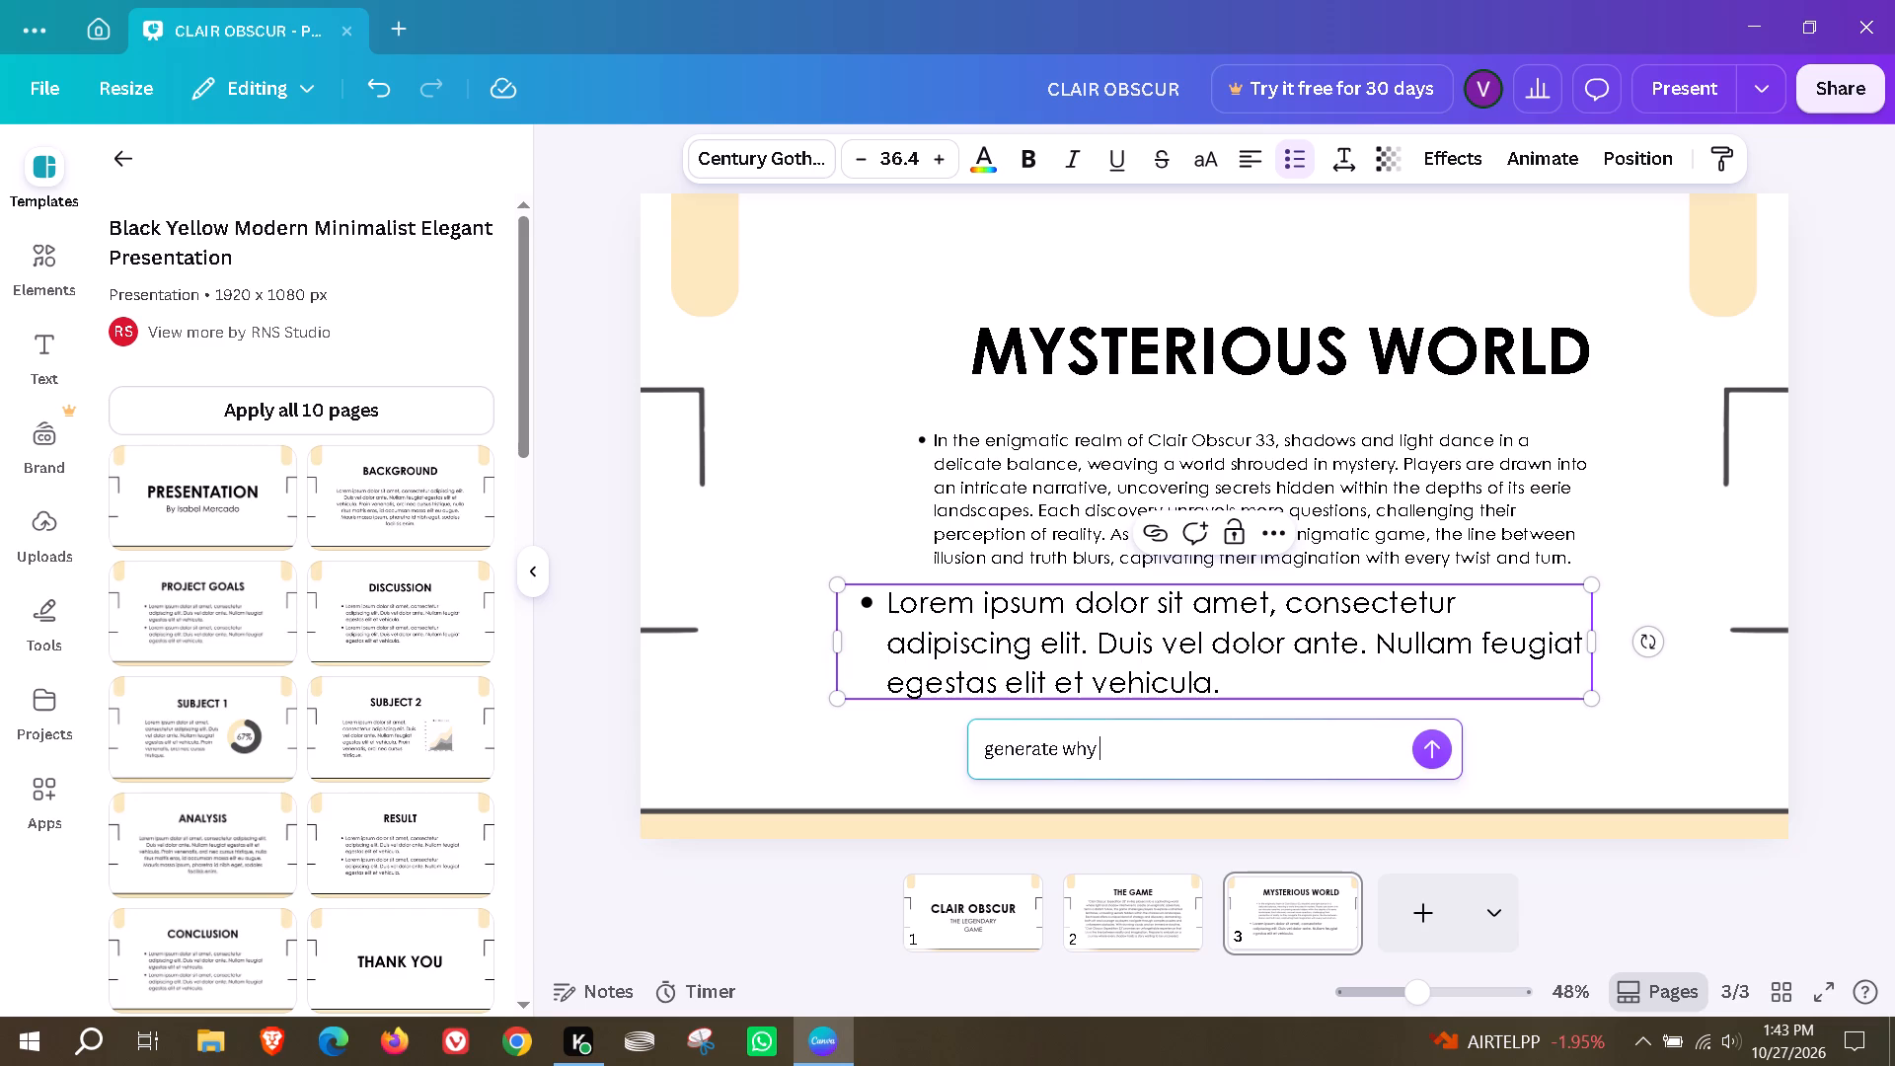
pyautogui.write('clair obscur better than ed')
pyautogui.press('BackSpace')
pyautogui.write('lden ring in matter of environment')
pyautogui.press('Return')
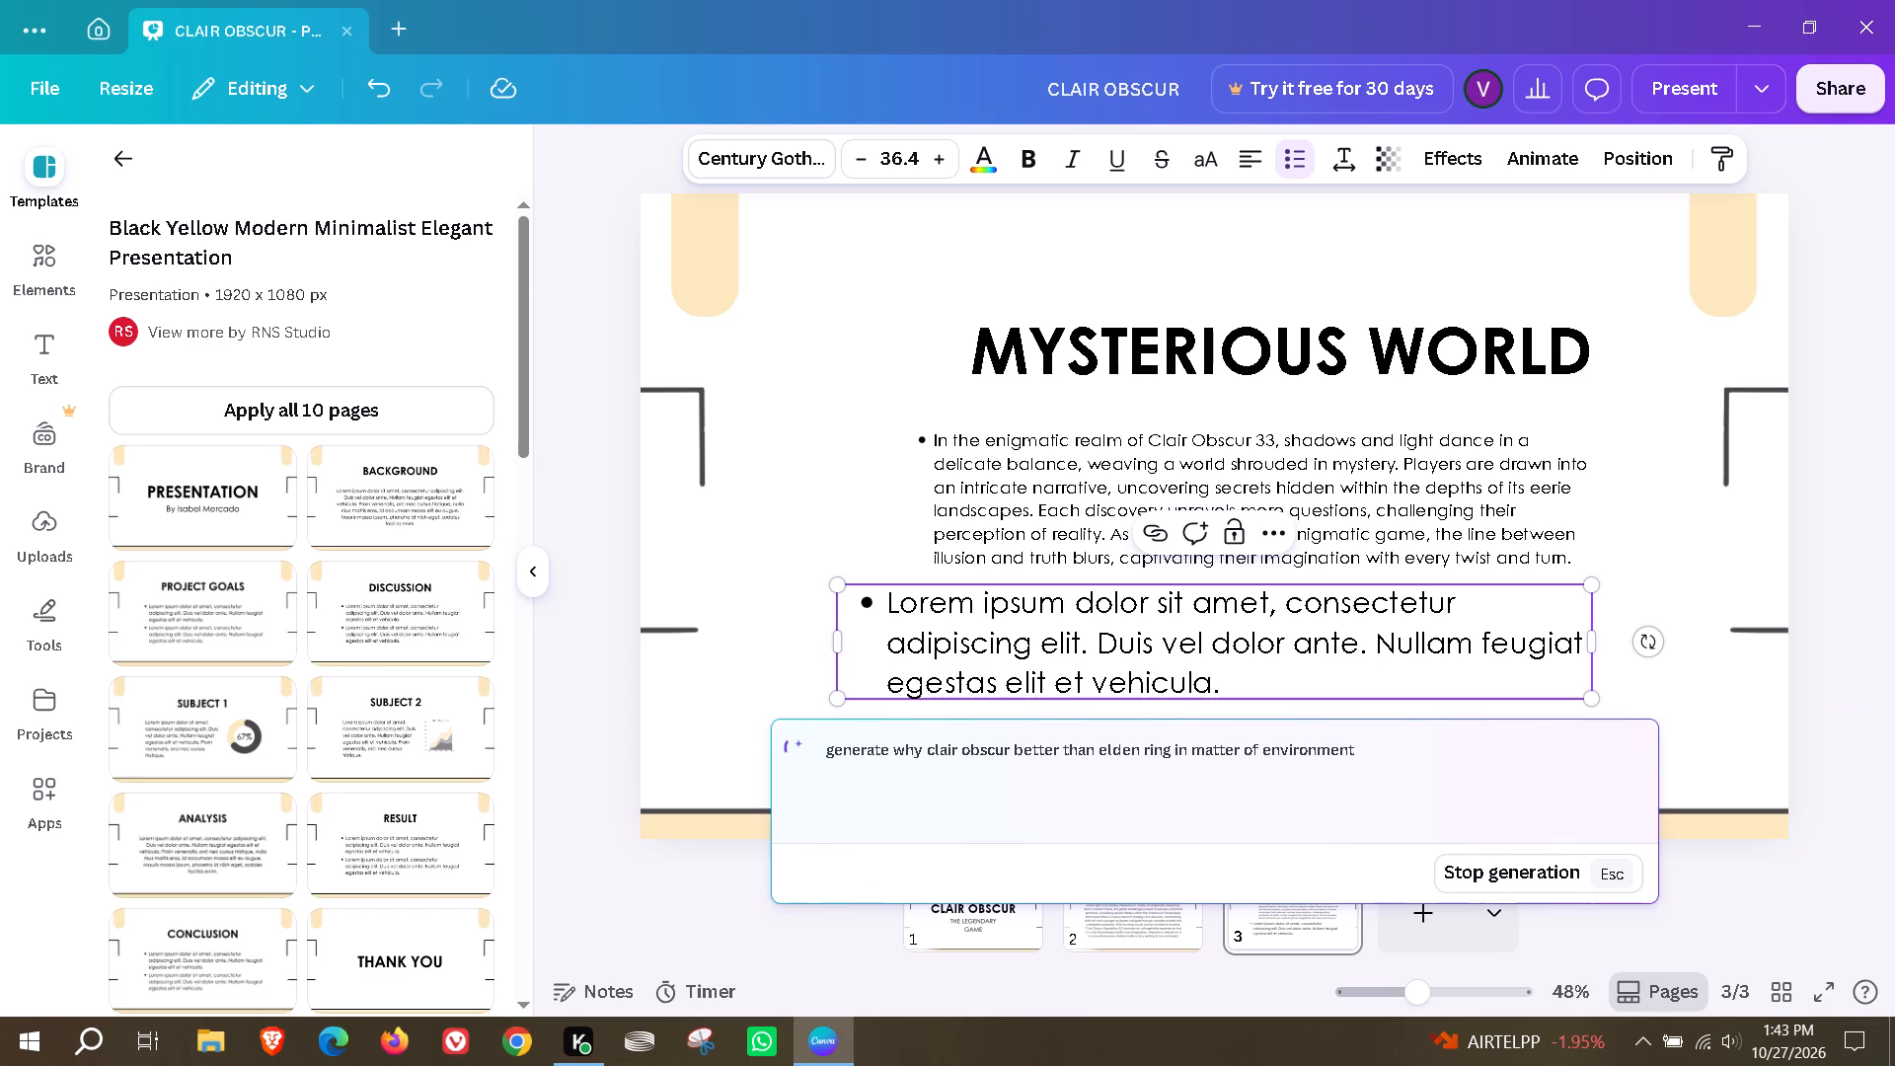
pyautogui.click(1526, 532)
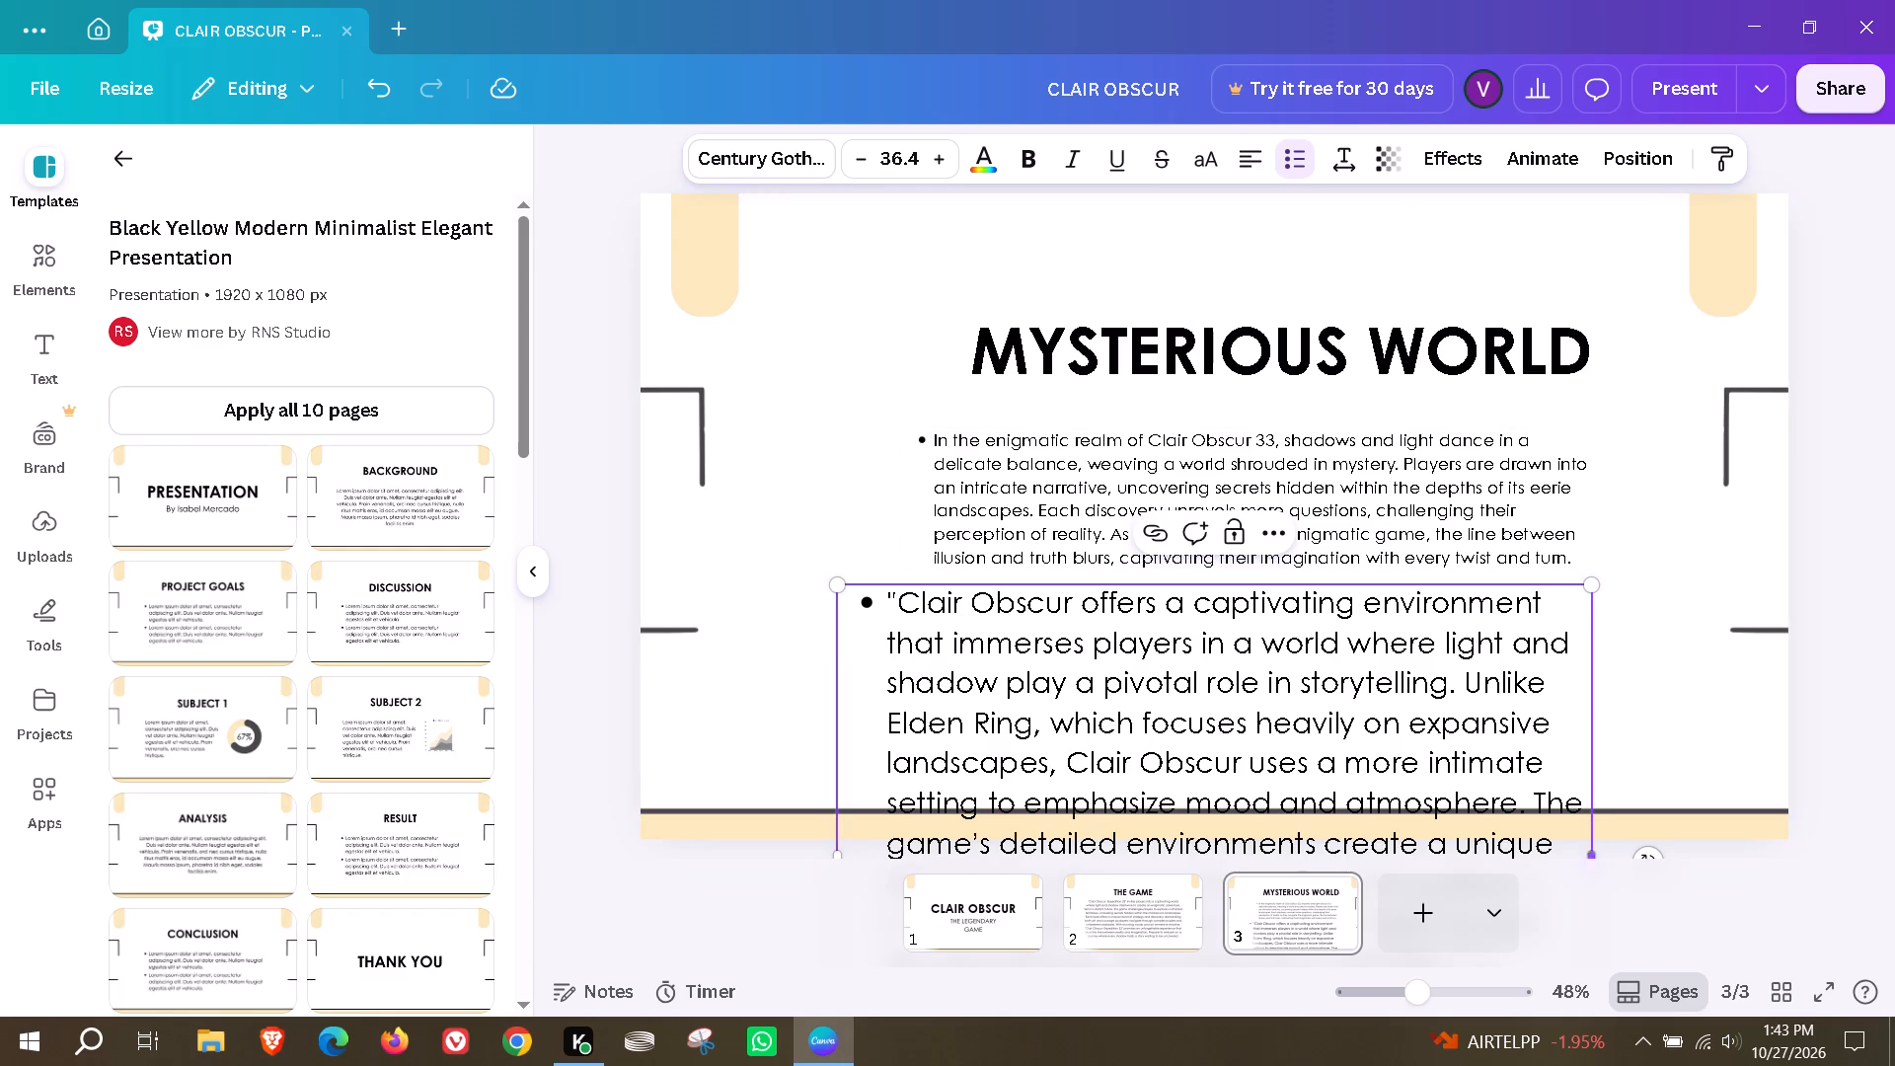
# Scale page 3's second bullet down to about size 19.8, adjust its box width and align it below the first bullet.
pyautogui.click(1620, 703)
pyautogui.moveTo(1425, 705); pyautogui.dragTo(1398, 396)
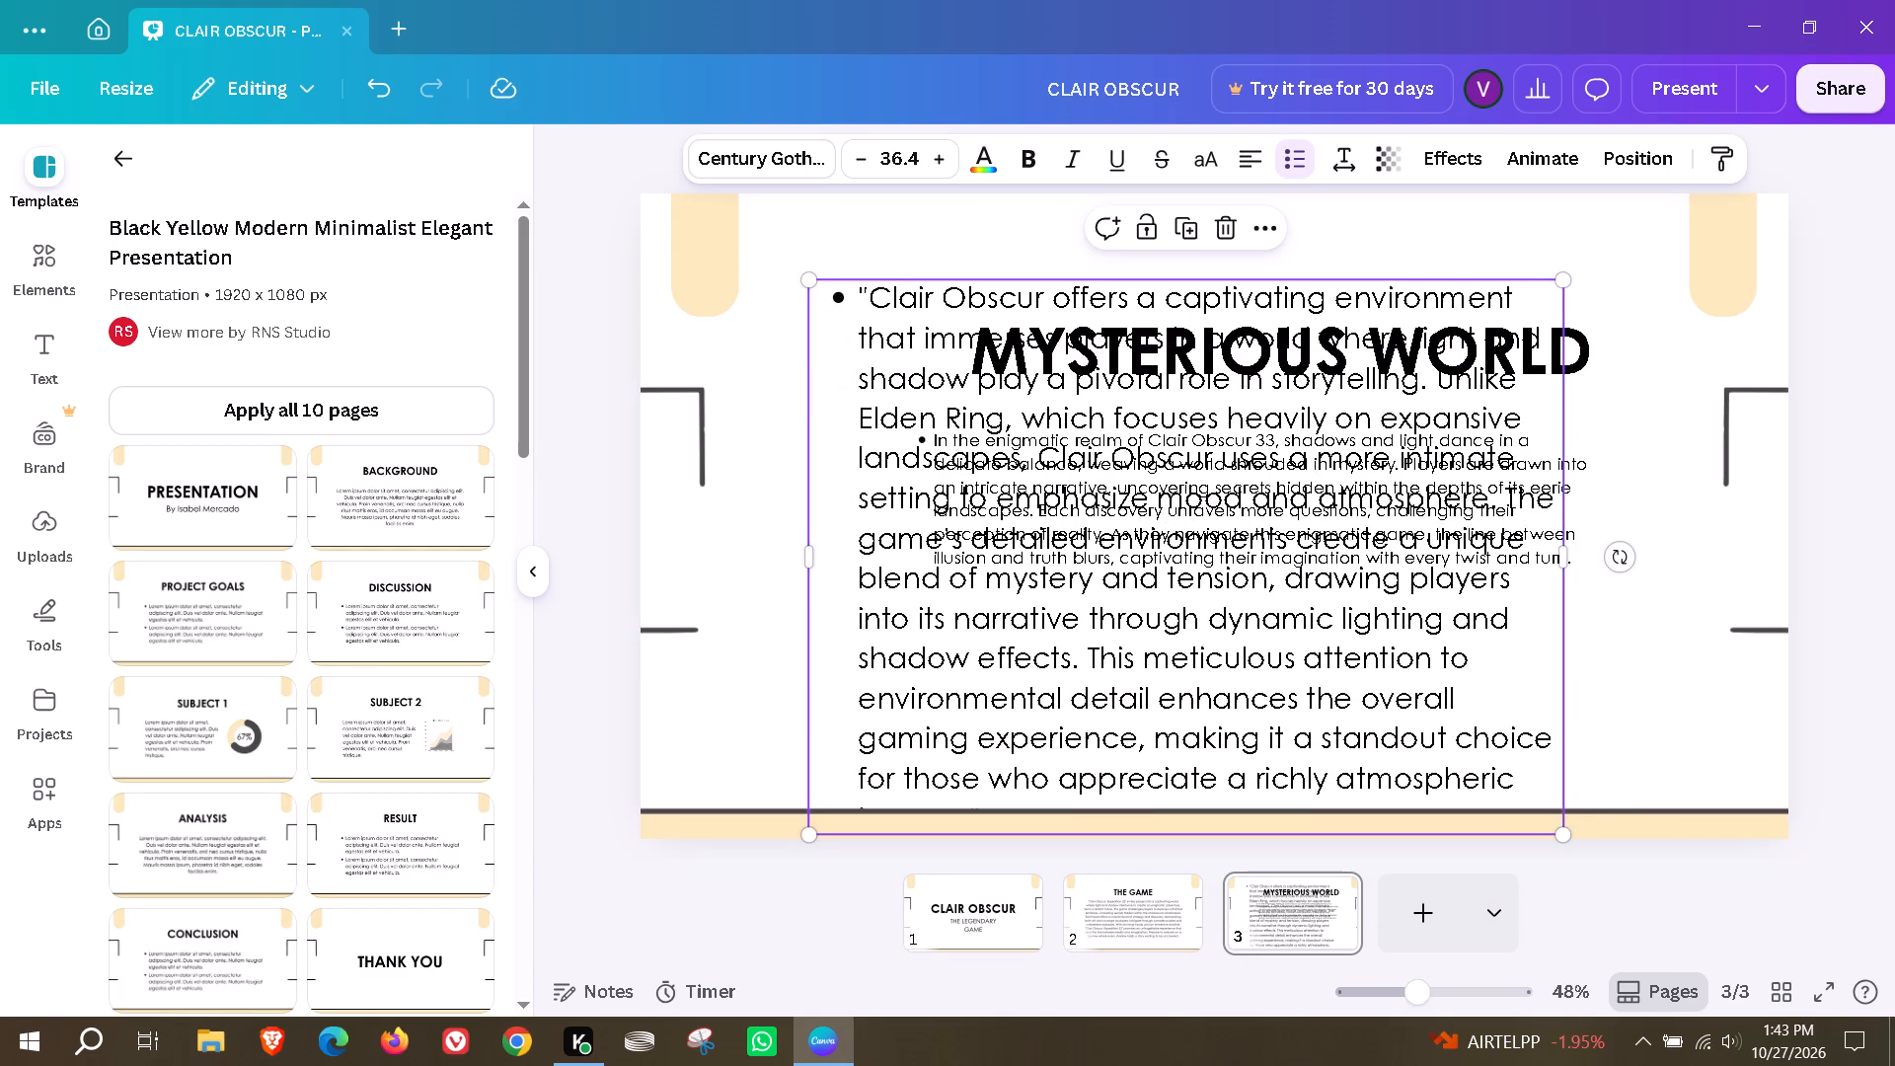
pyautogui.moveTo(1573, 555); pyautogui.dragTo(1743, 584)
pyautogui.moveTo(1731, 716); pyautogui.dragTo(1435, 612)
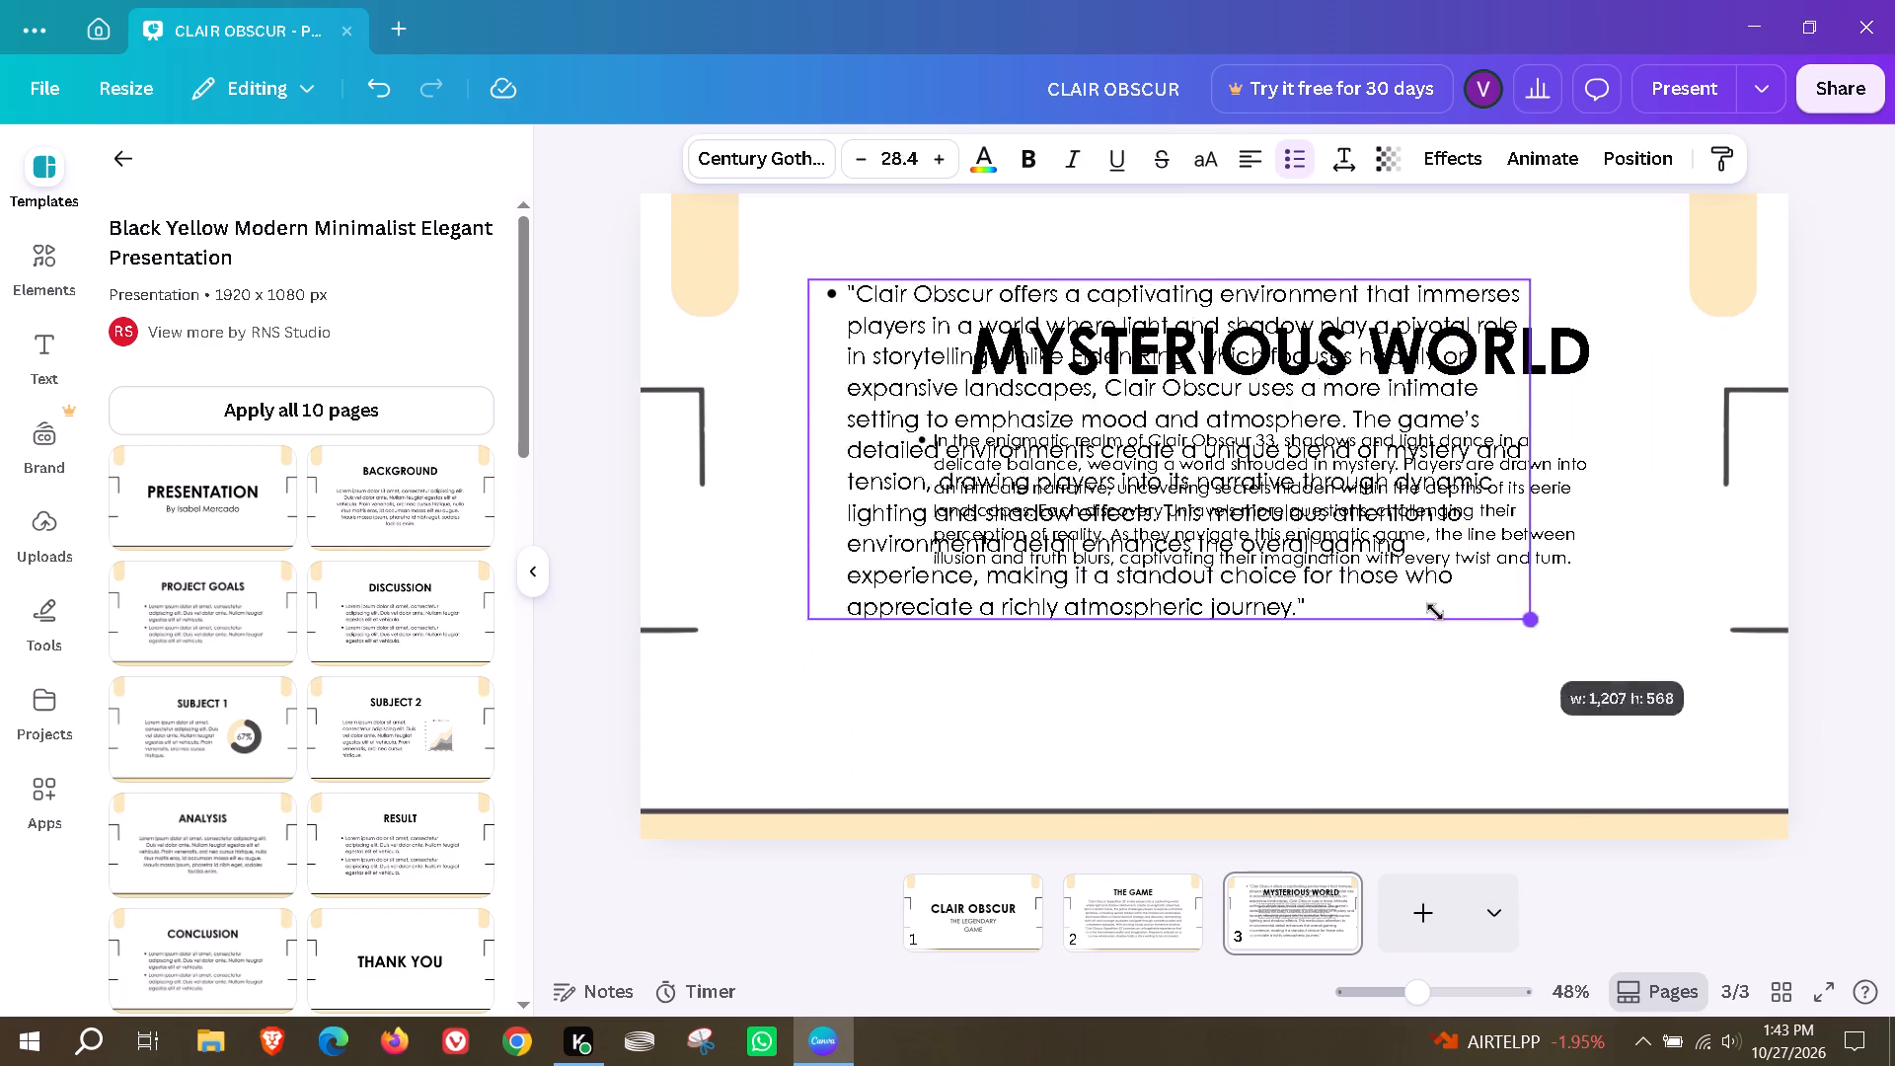
pyautogui.moveTo(1435, 612); pyautogui.dragTo(1287, 570)
pyautogui.moveTo(922, 370); pyautogui.dragTo(1079, 623)
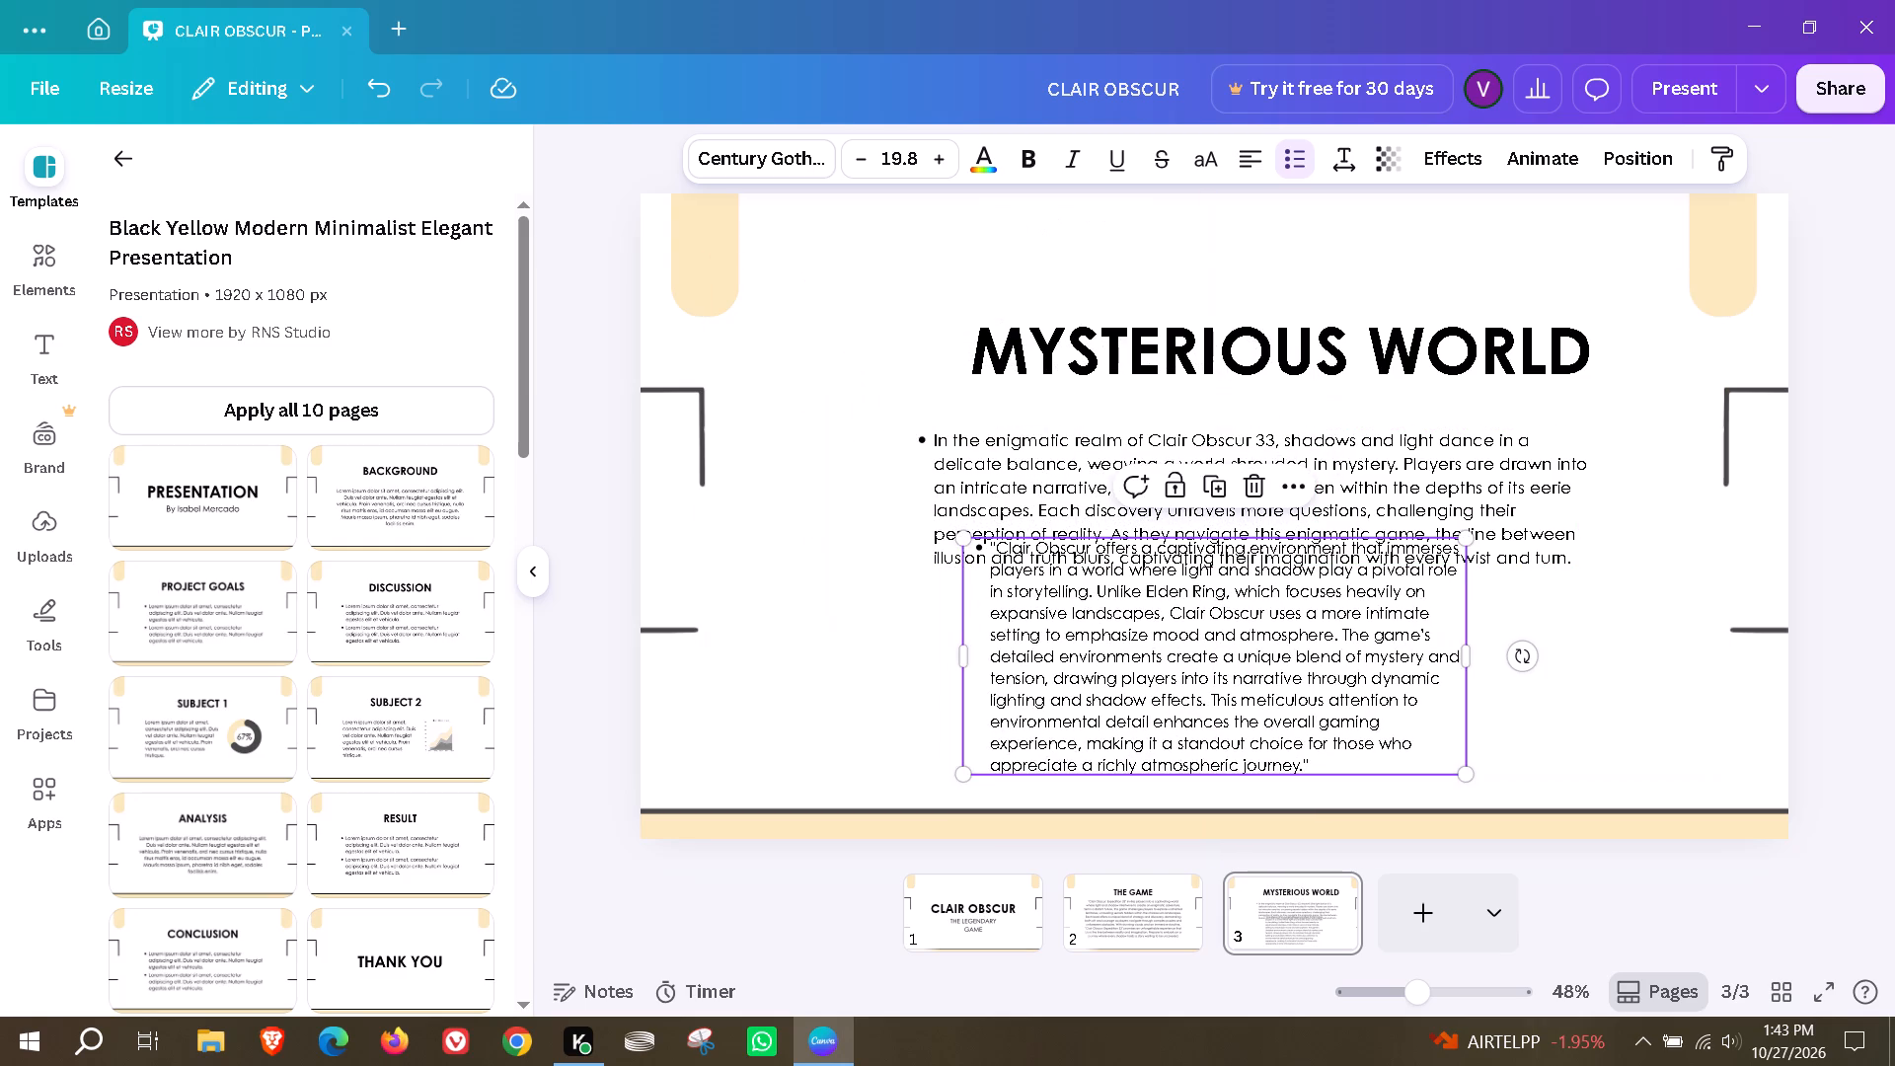
pyautogui.moveTo(1479, 658); pyautogui.dragTo(1610, 695)
pyautogui.moveTo(1389, 668); pyautogui.dragTo(1389, 730)
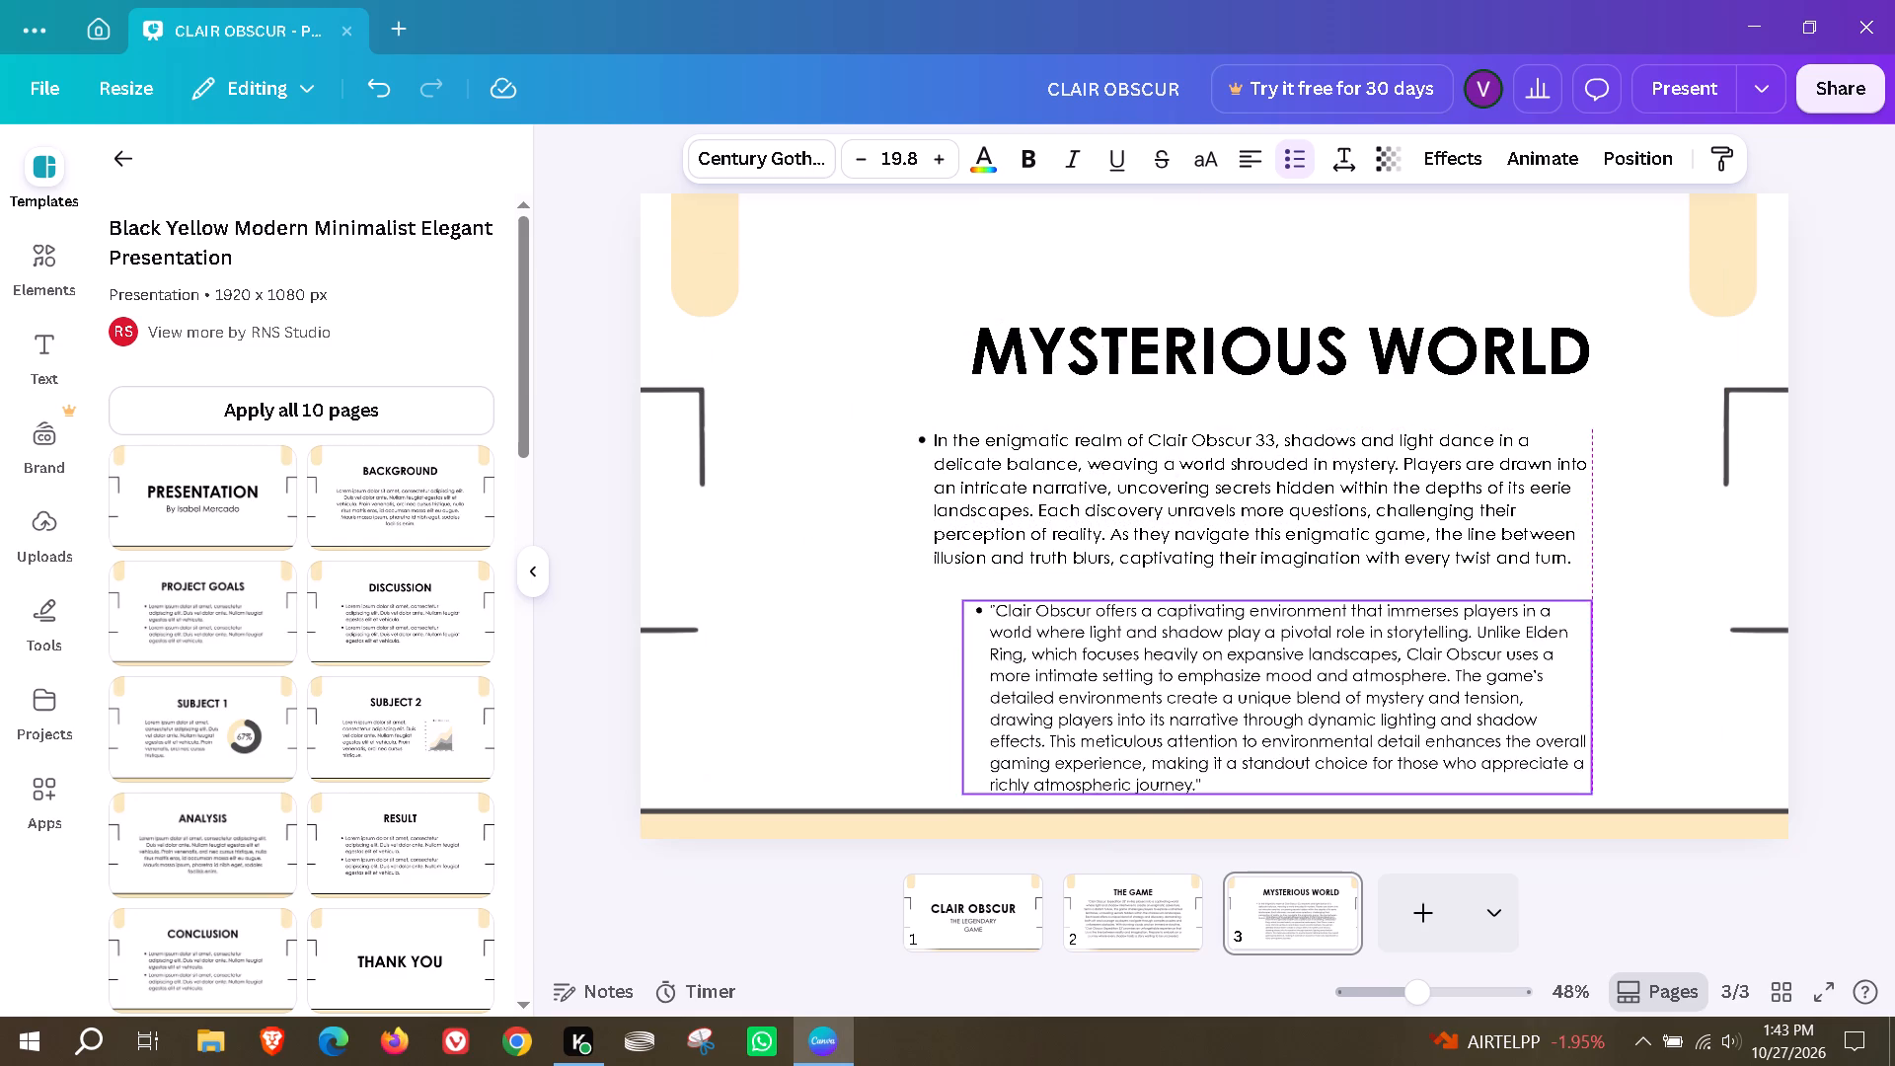
pyautogui.moveTo(1389, 730); pyautogui.dragTo(1336, 721)
pyautogui.click(816, 668)
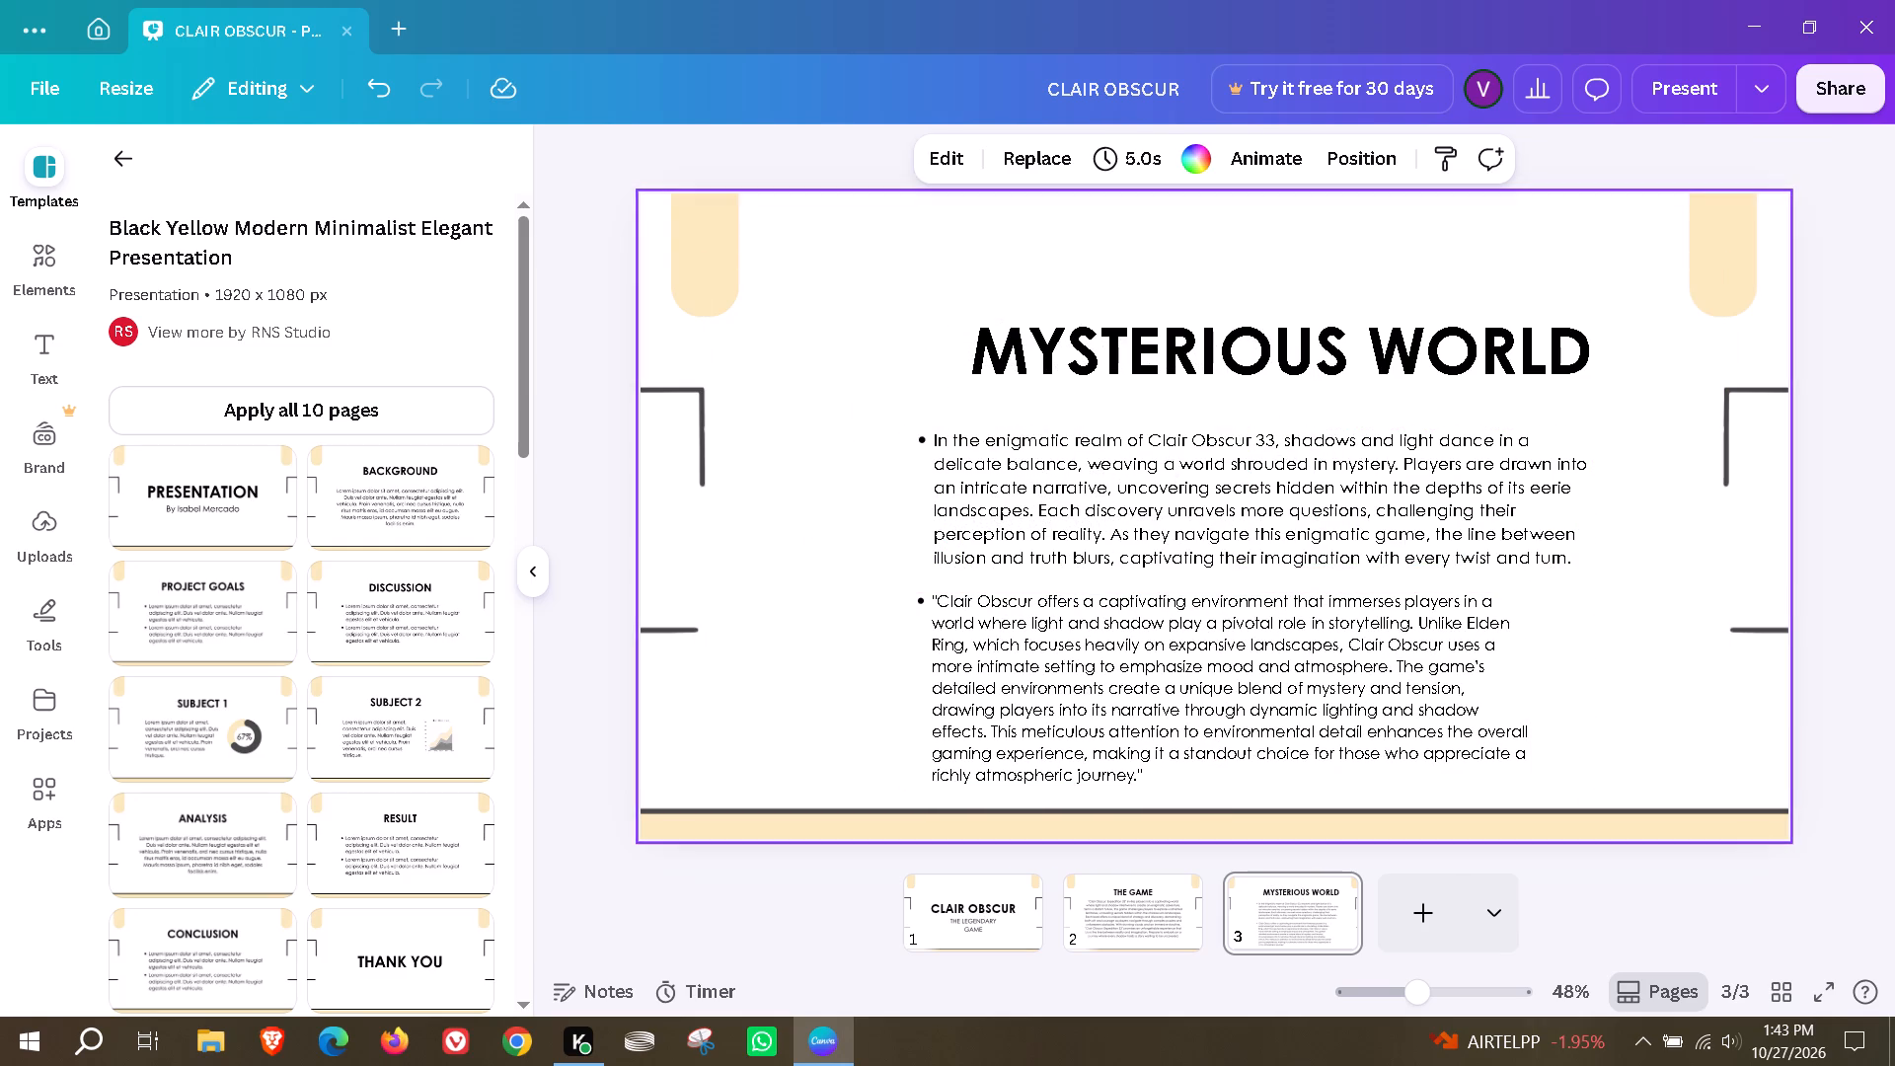
# Widen the second bullet's text box on page 3 to roughly match the width of the first bullet's text.
pyautogui.click(1514, 676)
pyautogui.moveTo(1541, 680); pyautogui.dragTo(1609, 696)
pyautogui.click(766, 698)
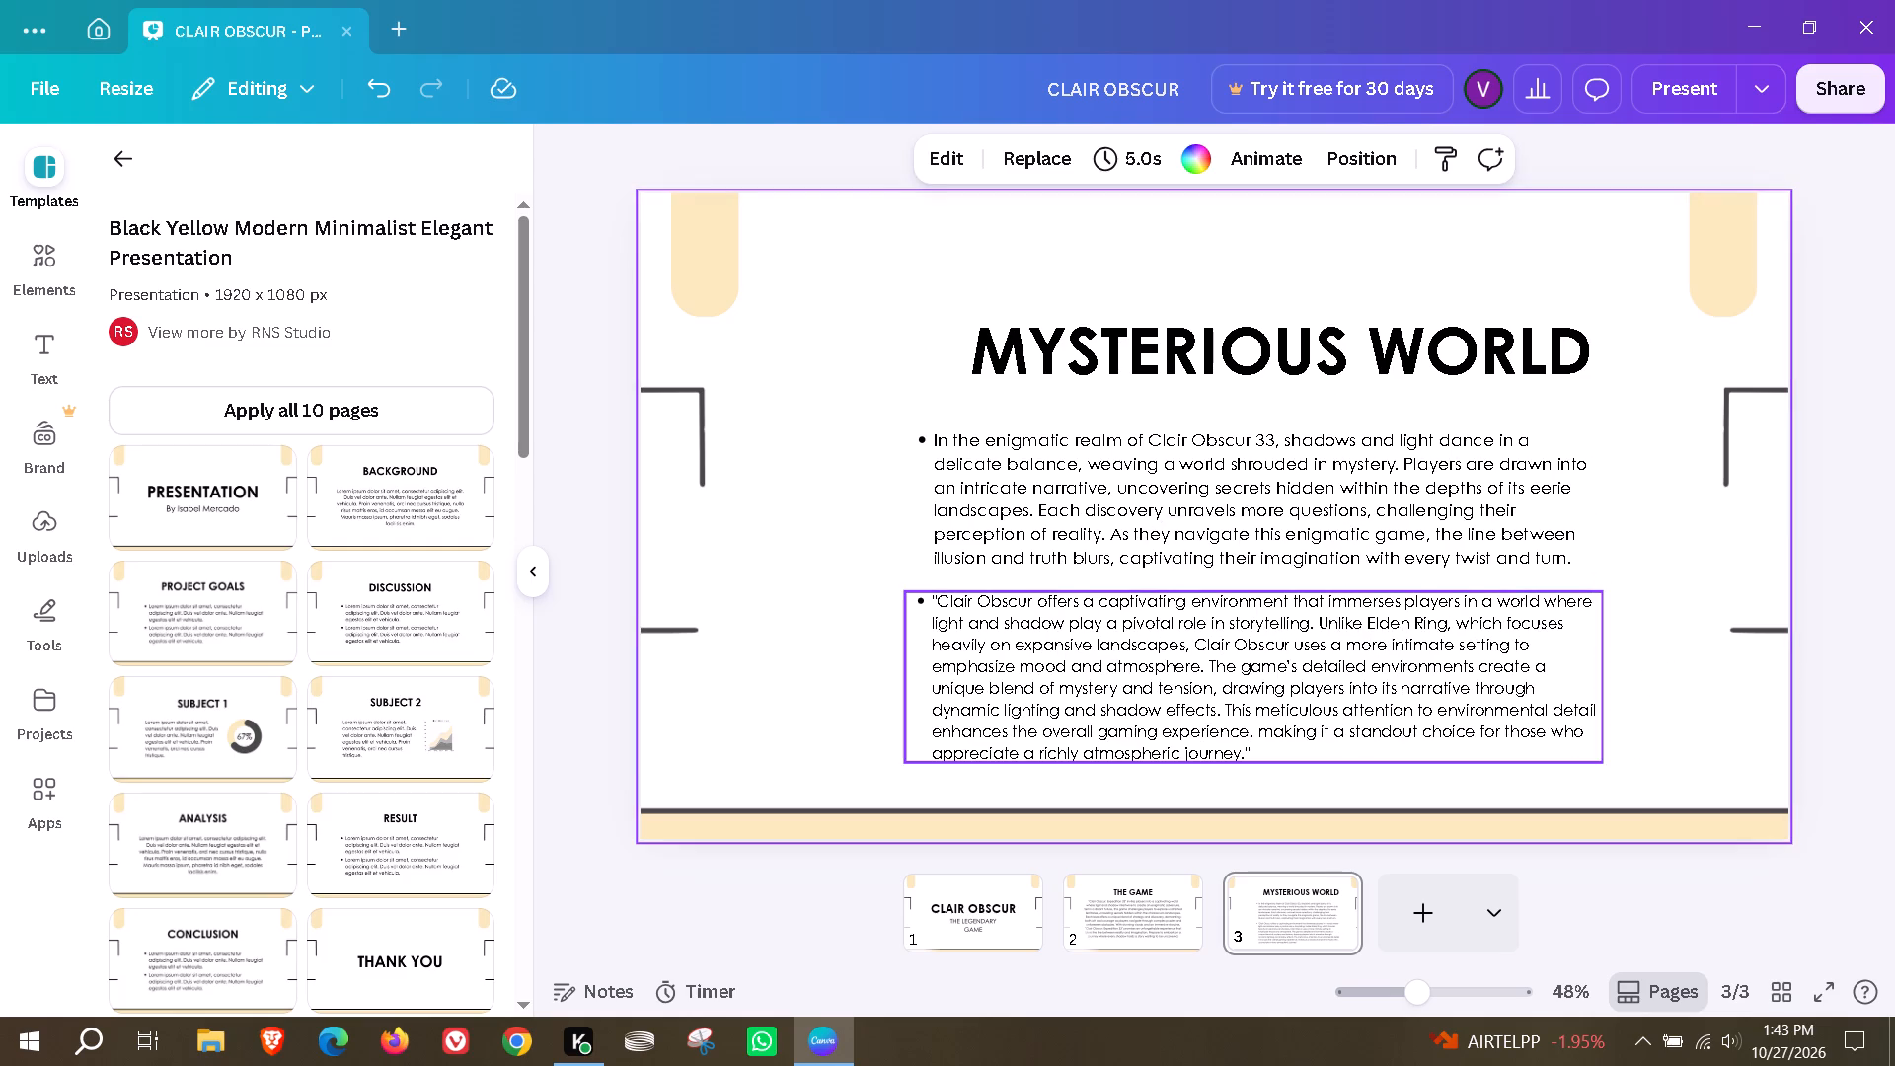
pyautogui.click(1087, 705)
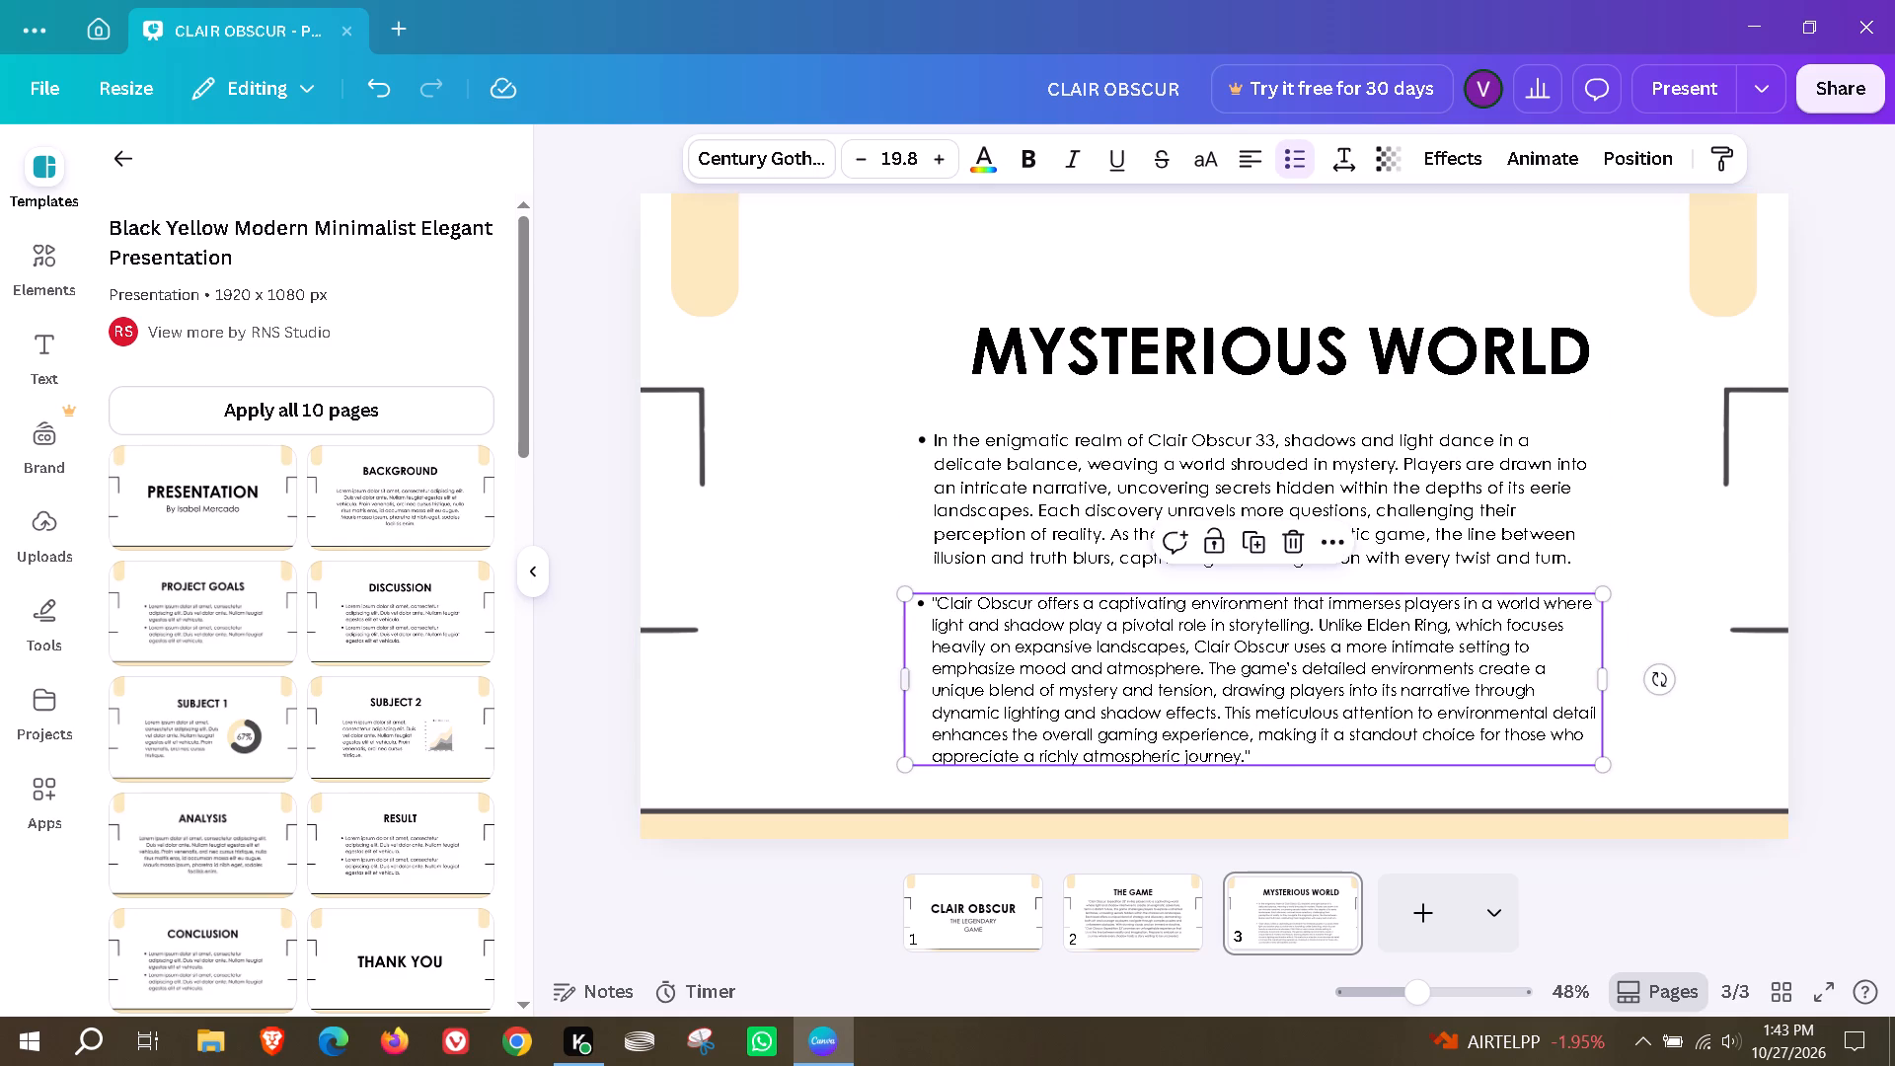
pyautogui.click(851, 708)
pyautogui.click(1060, 545)
pyautogui.click(832, 627)
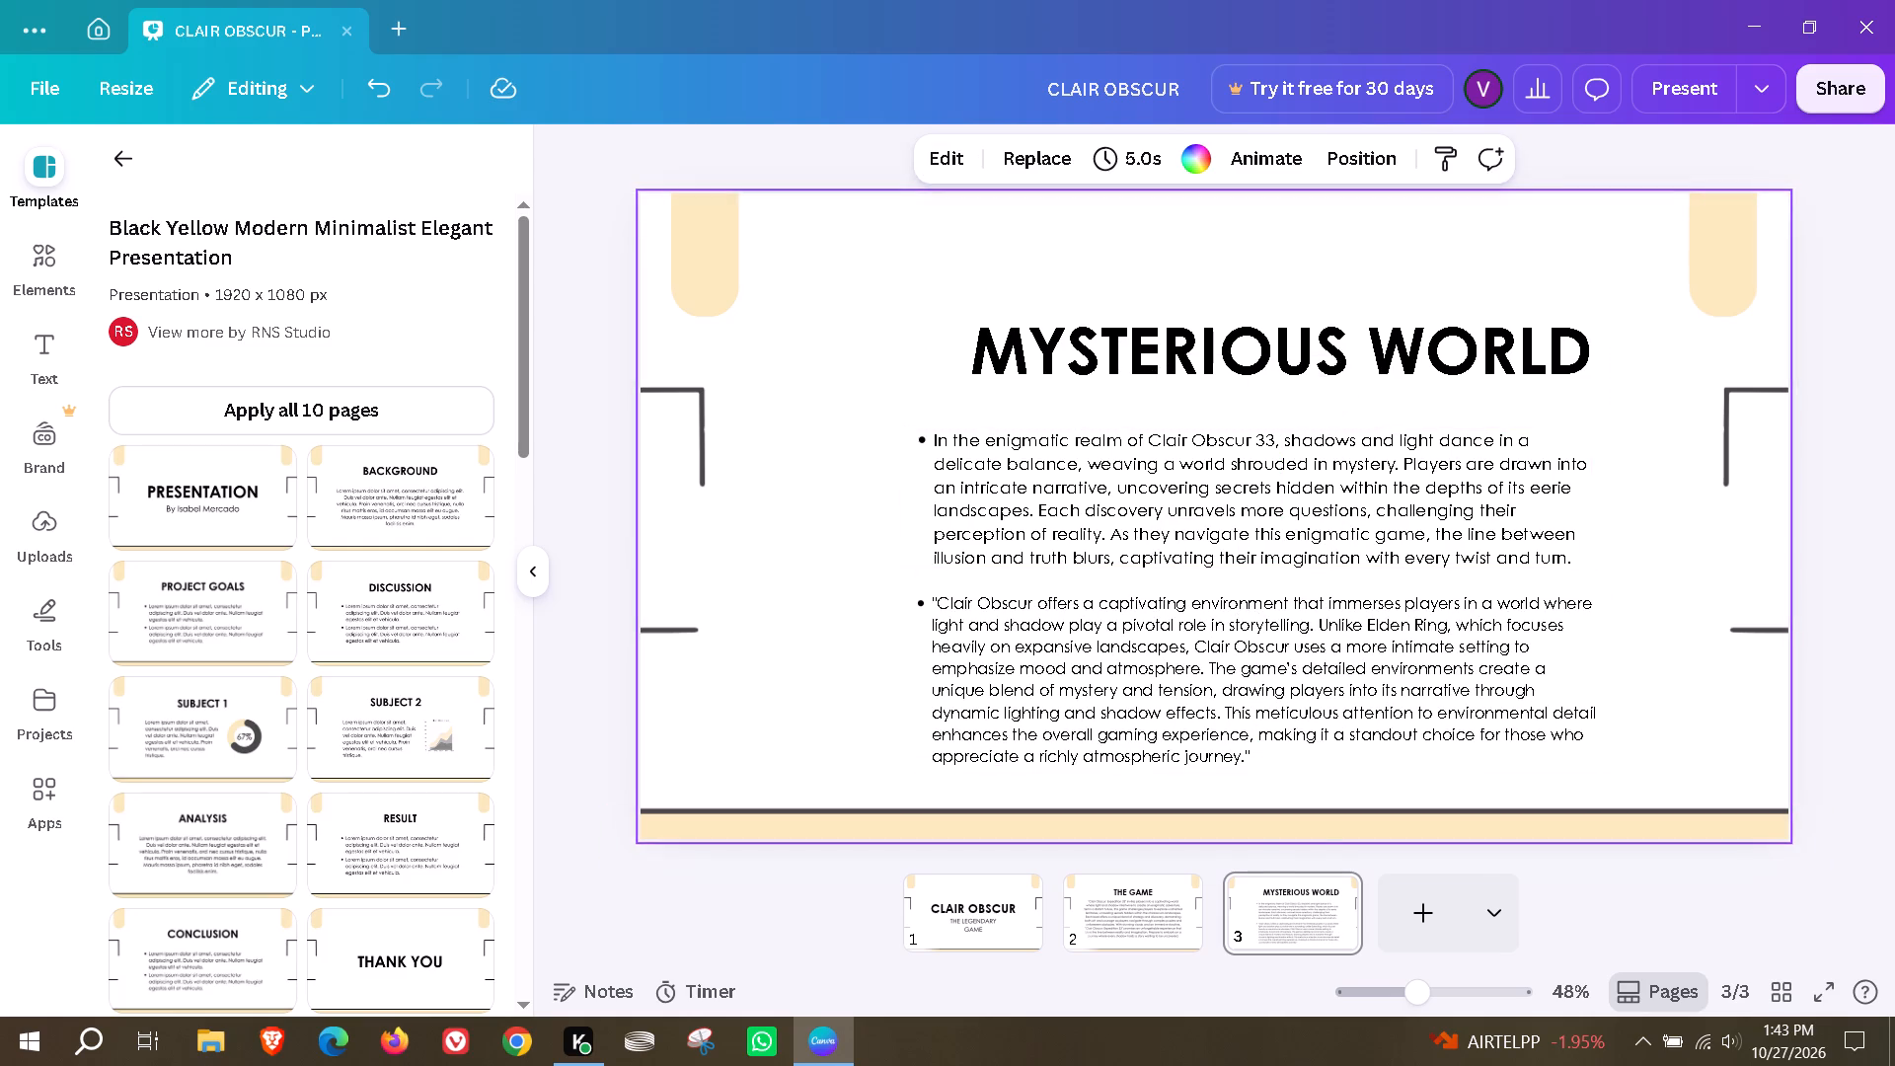
# Add the template's DISCUSSION layout as a new page 4.
pyautogui.click(371, 633)
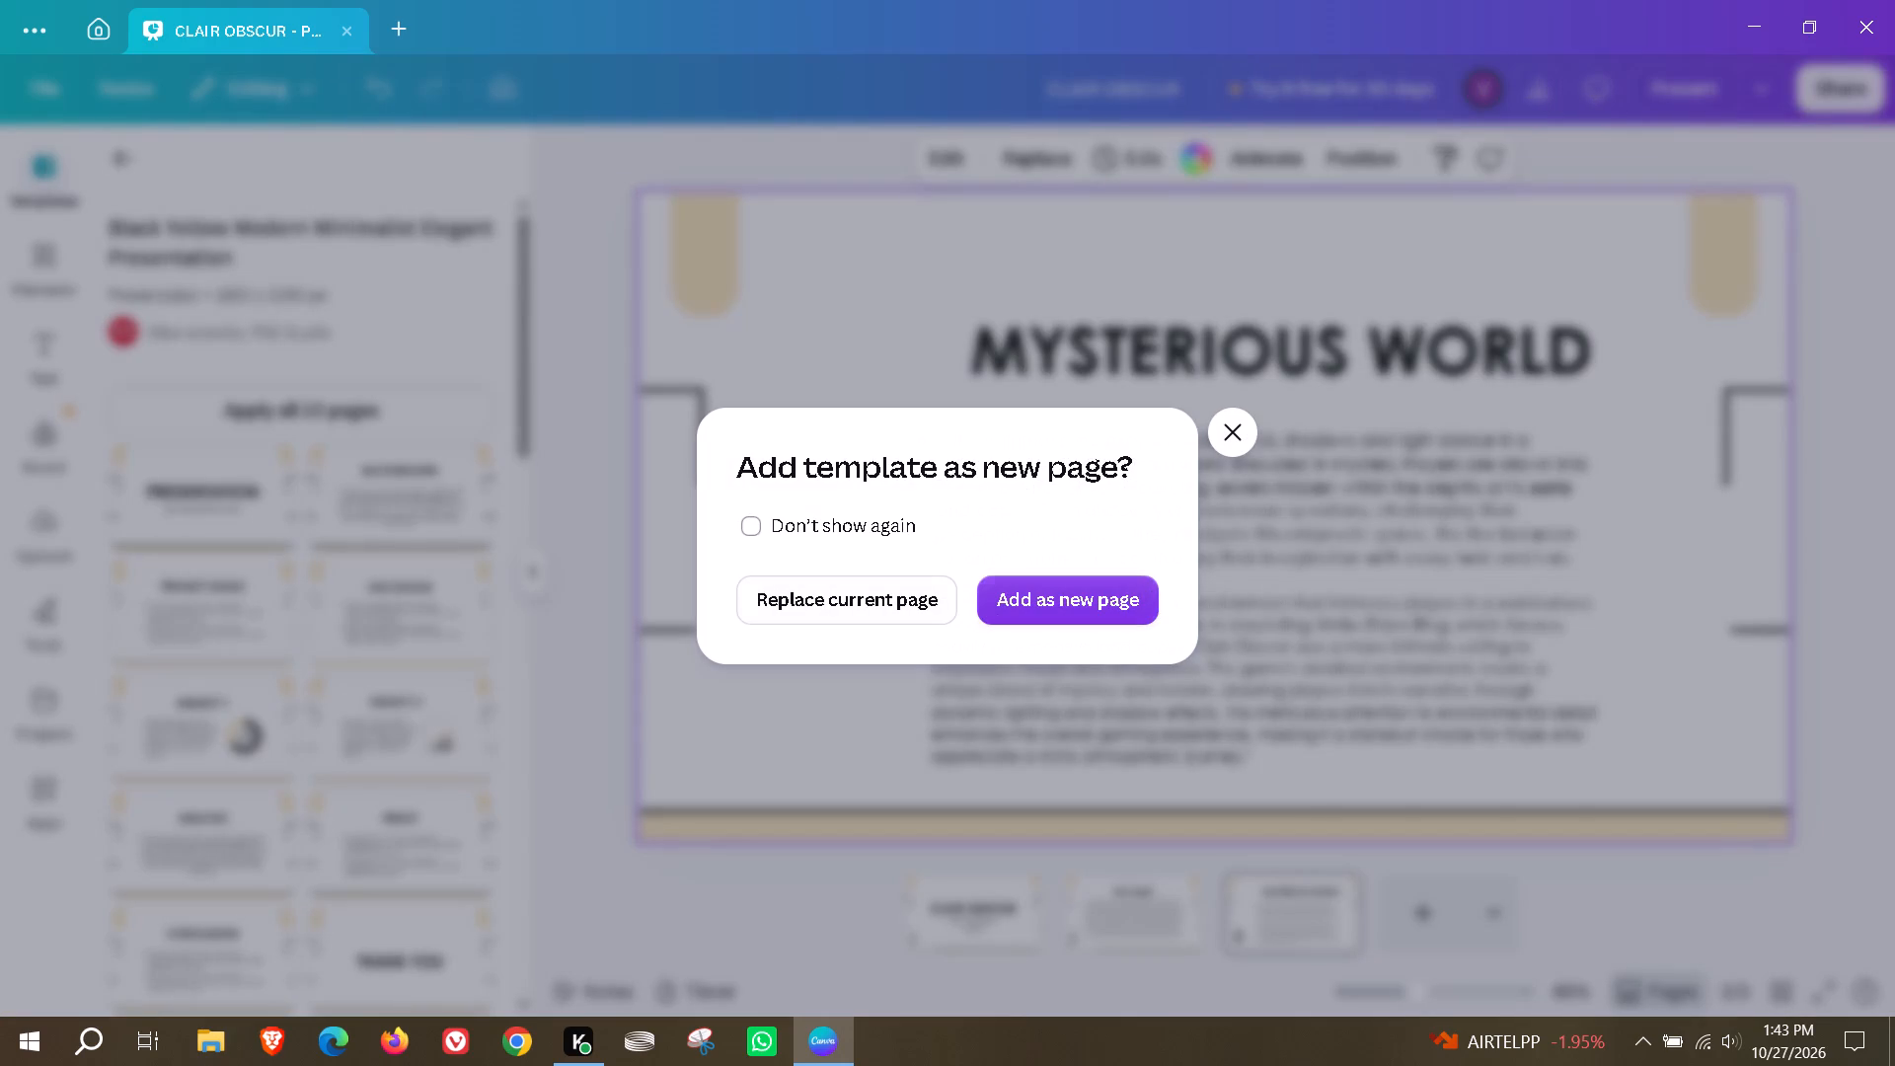
pyautogui.click(1210, 438)
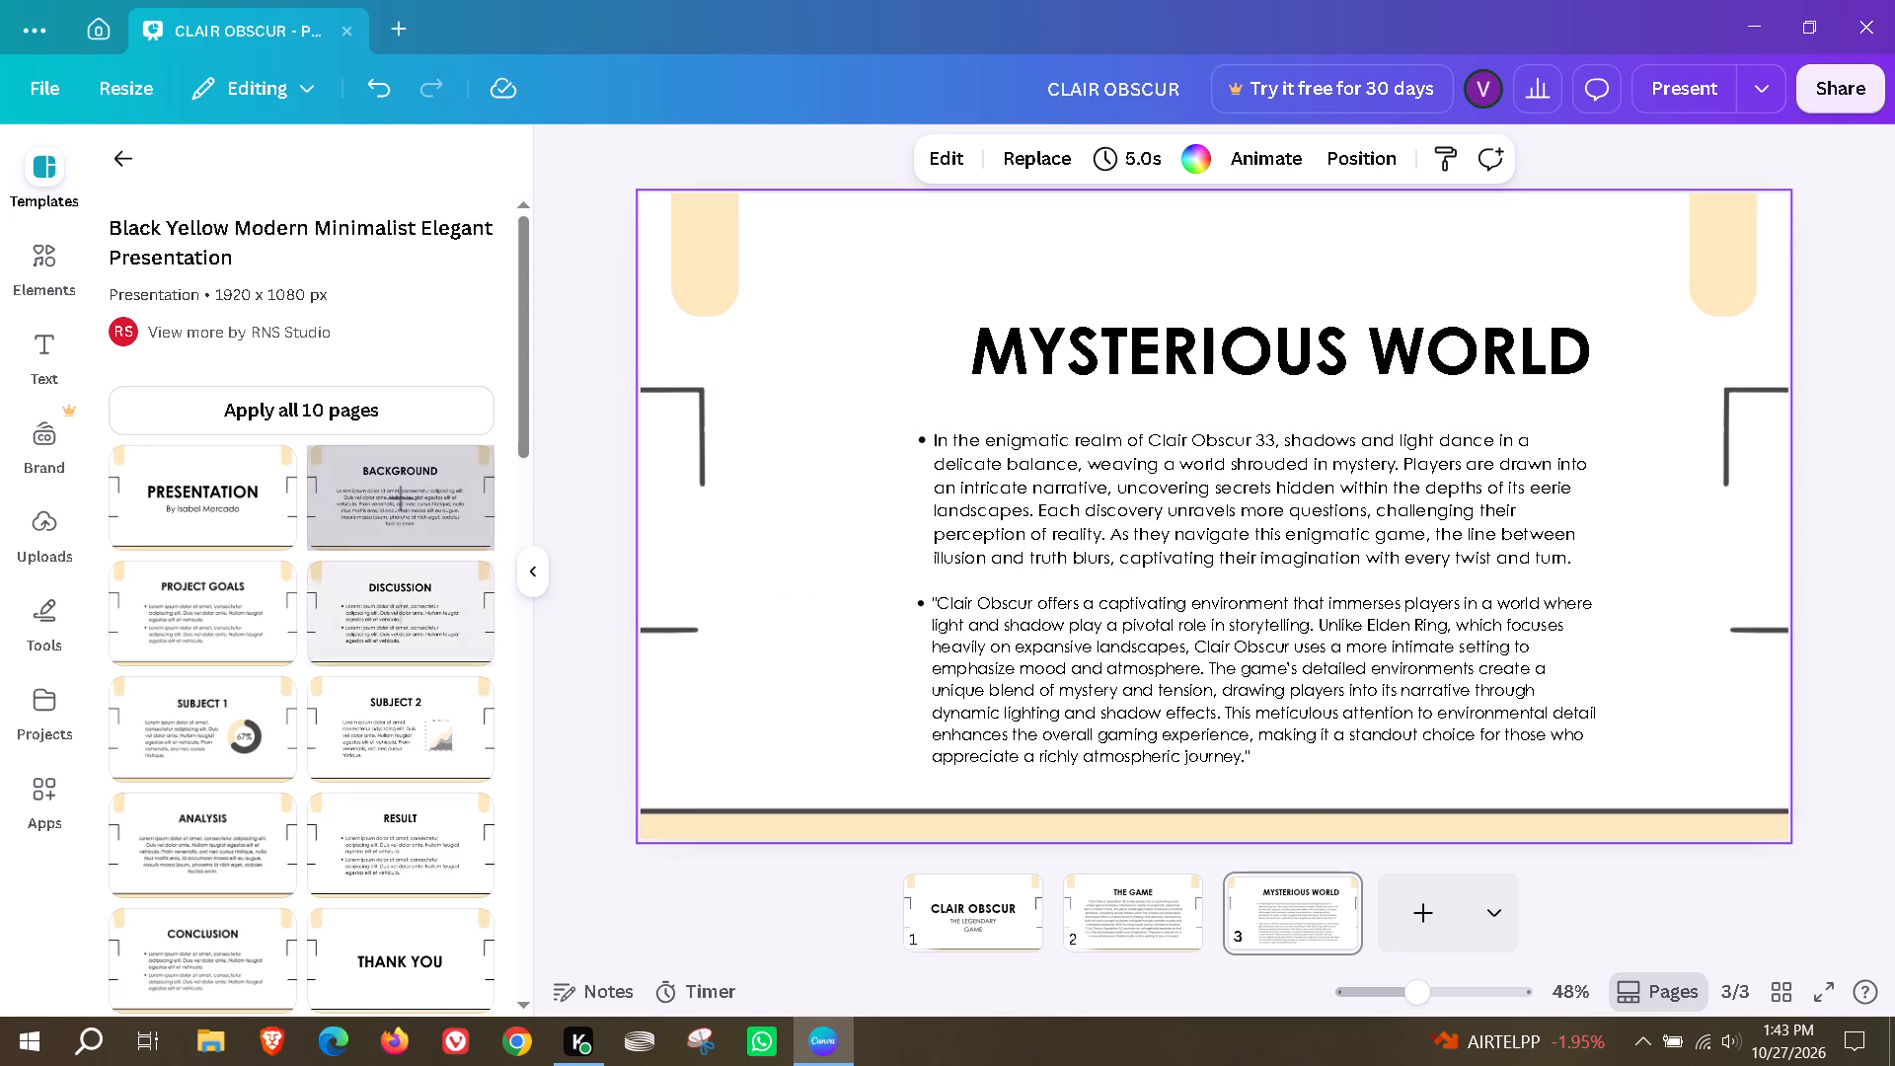
pyautogui.click(377, 636)
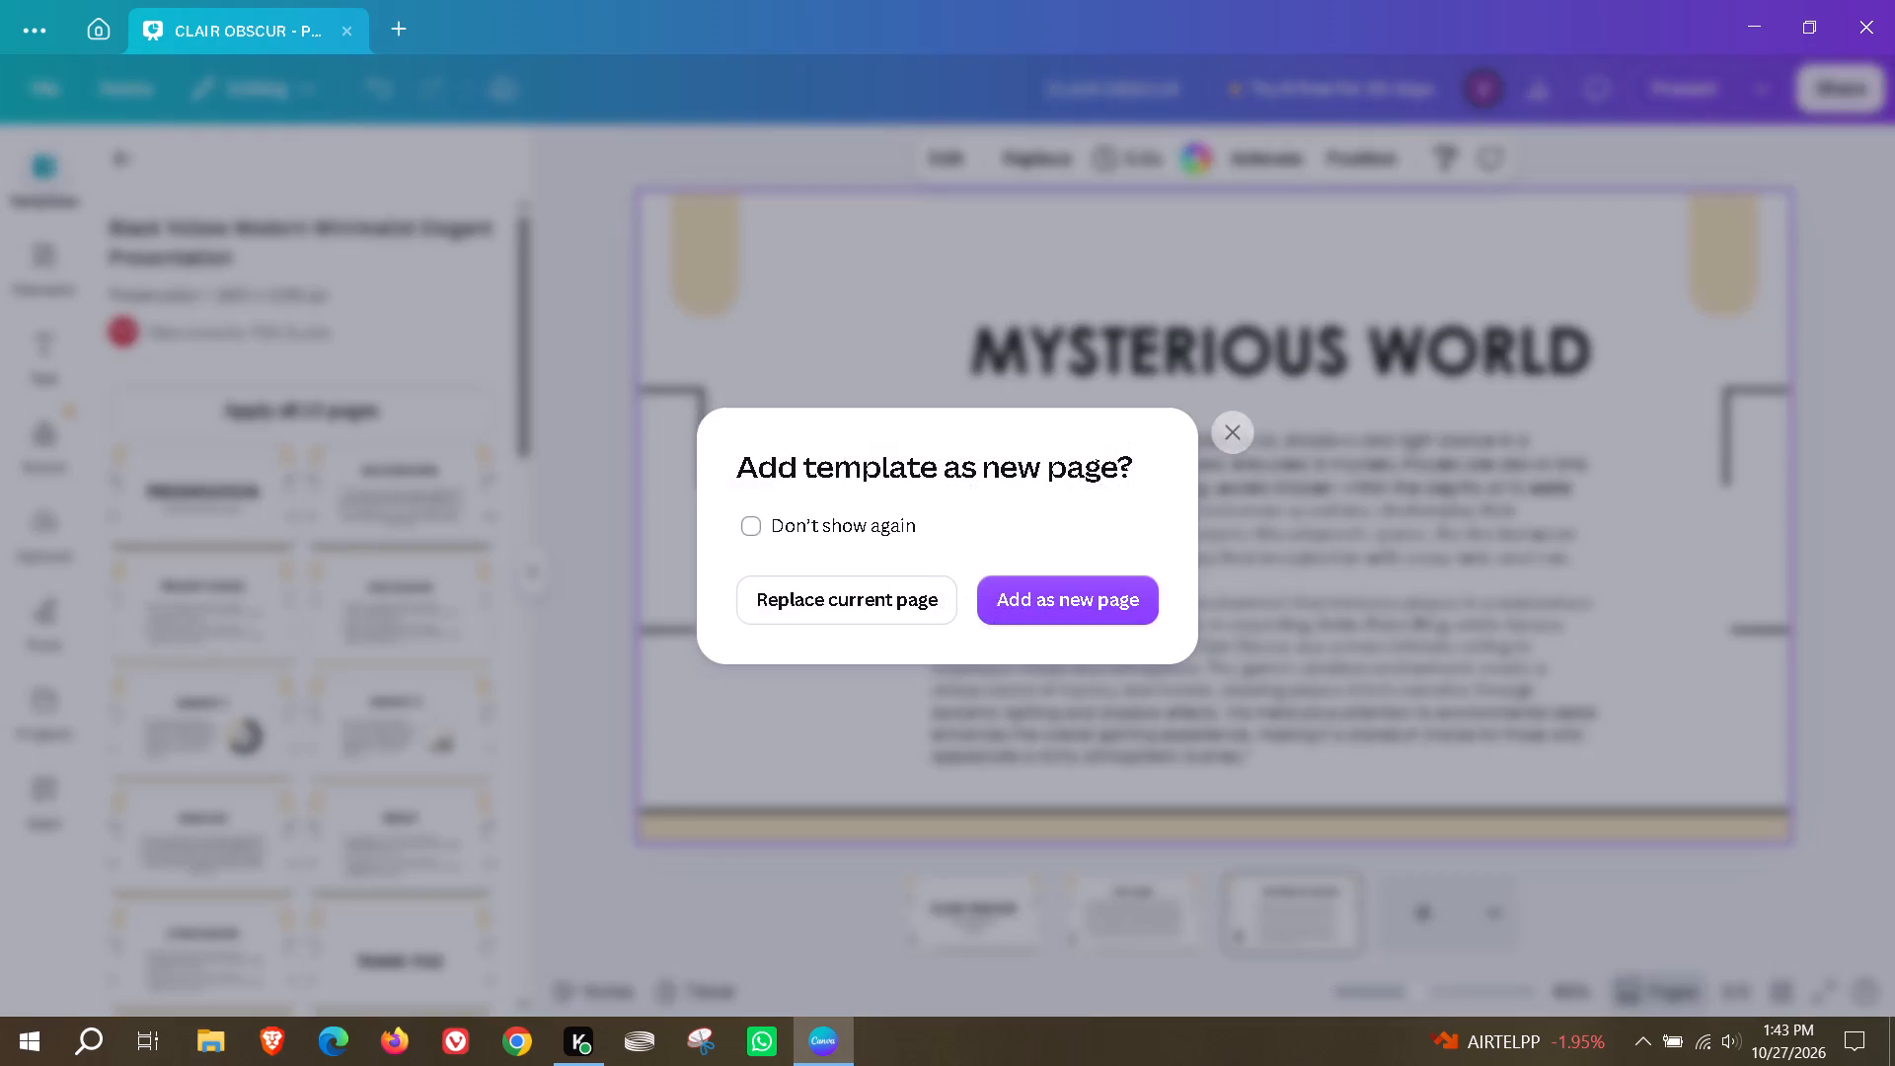
pyautogui.click(1036, 602)
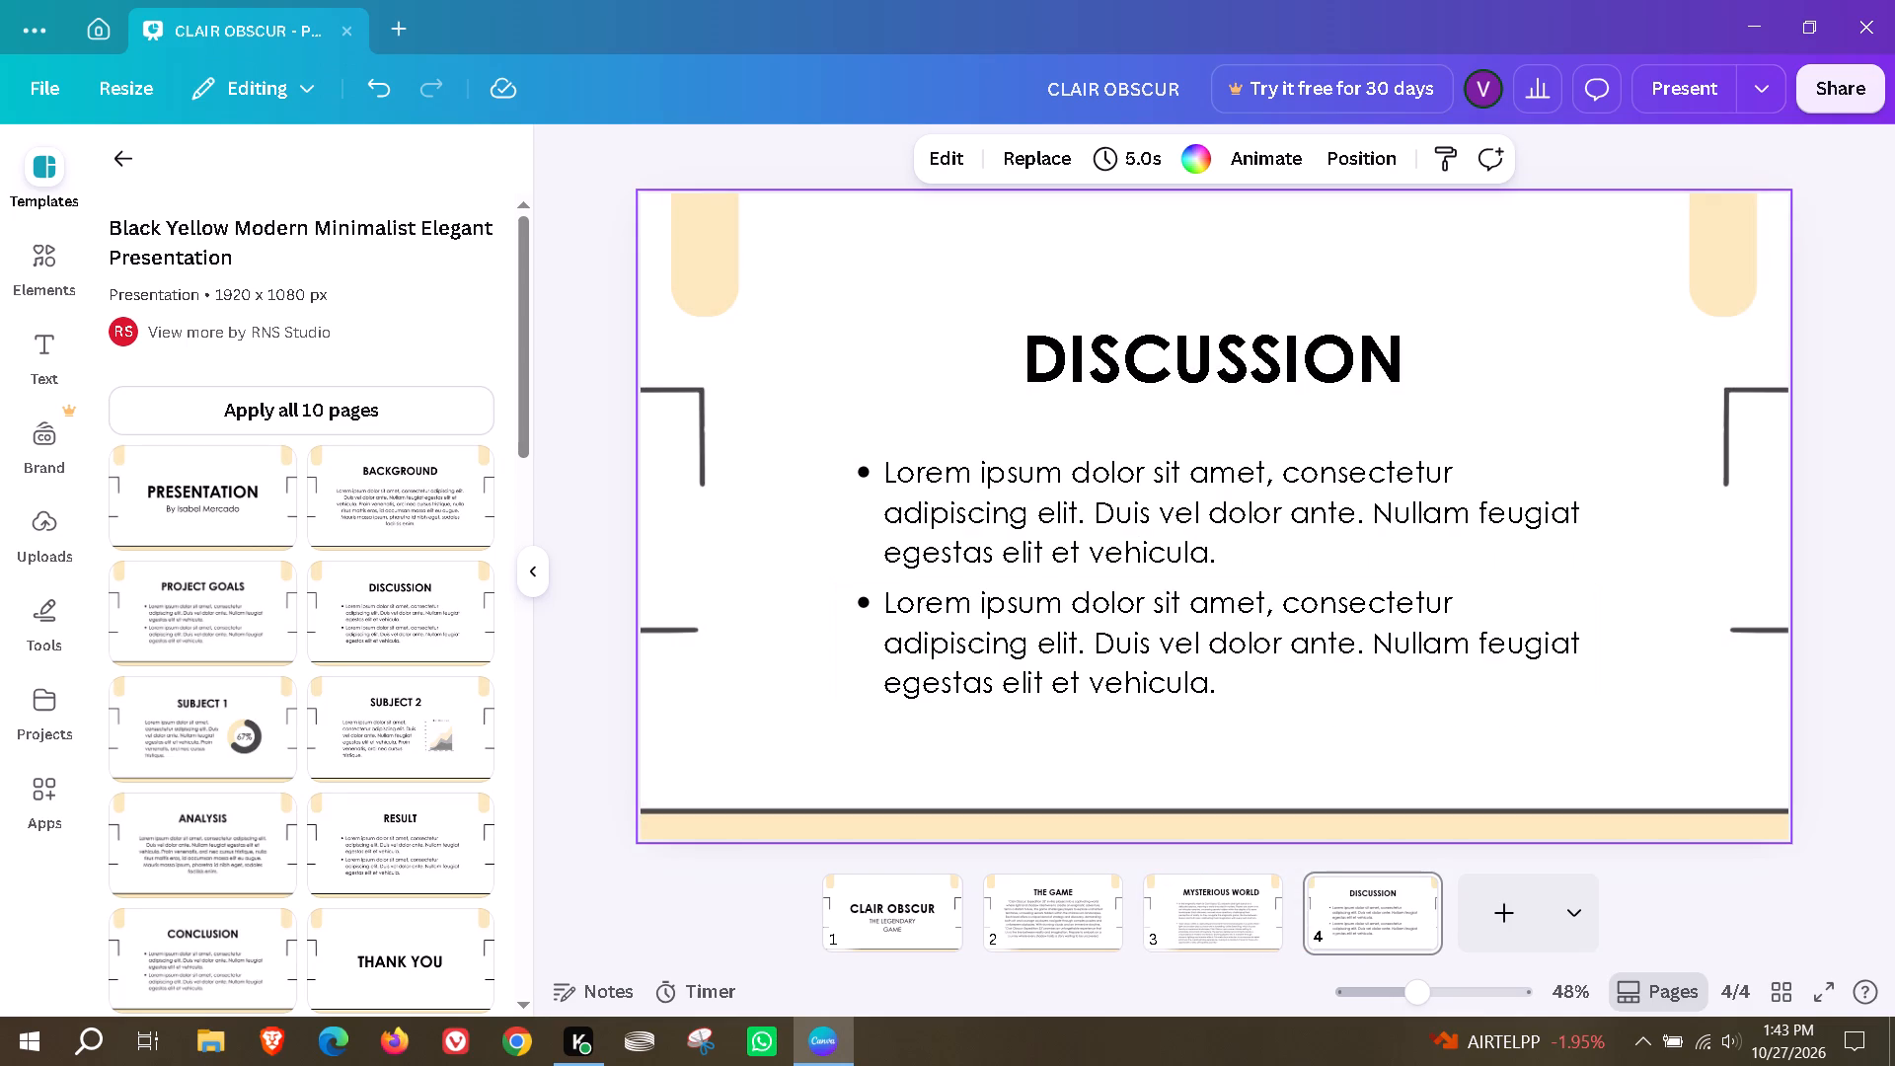
# Replace page 4's heading with "THE PAINTRESS".
pyautogui.doubleClick(1184, 344)
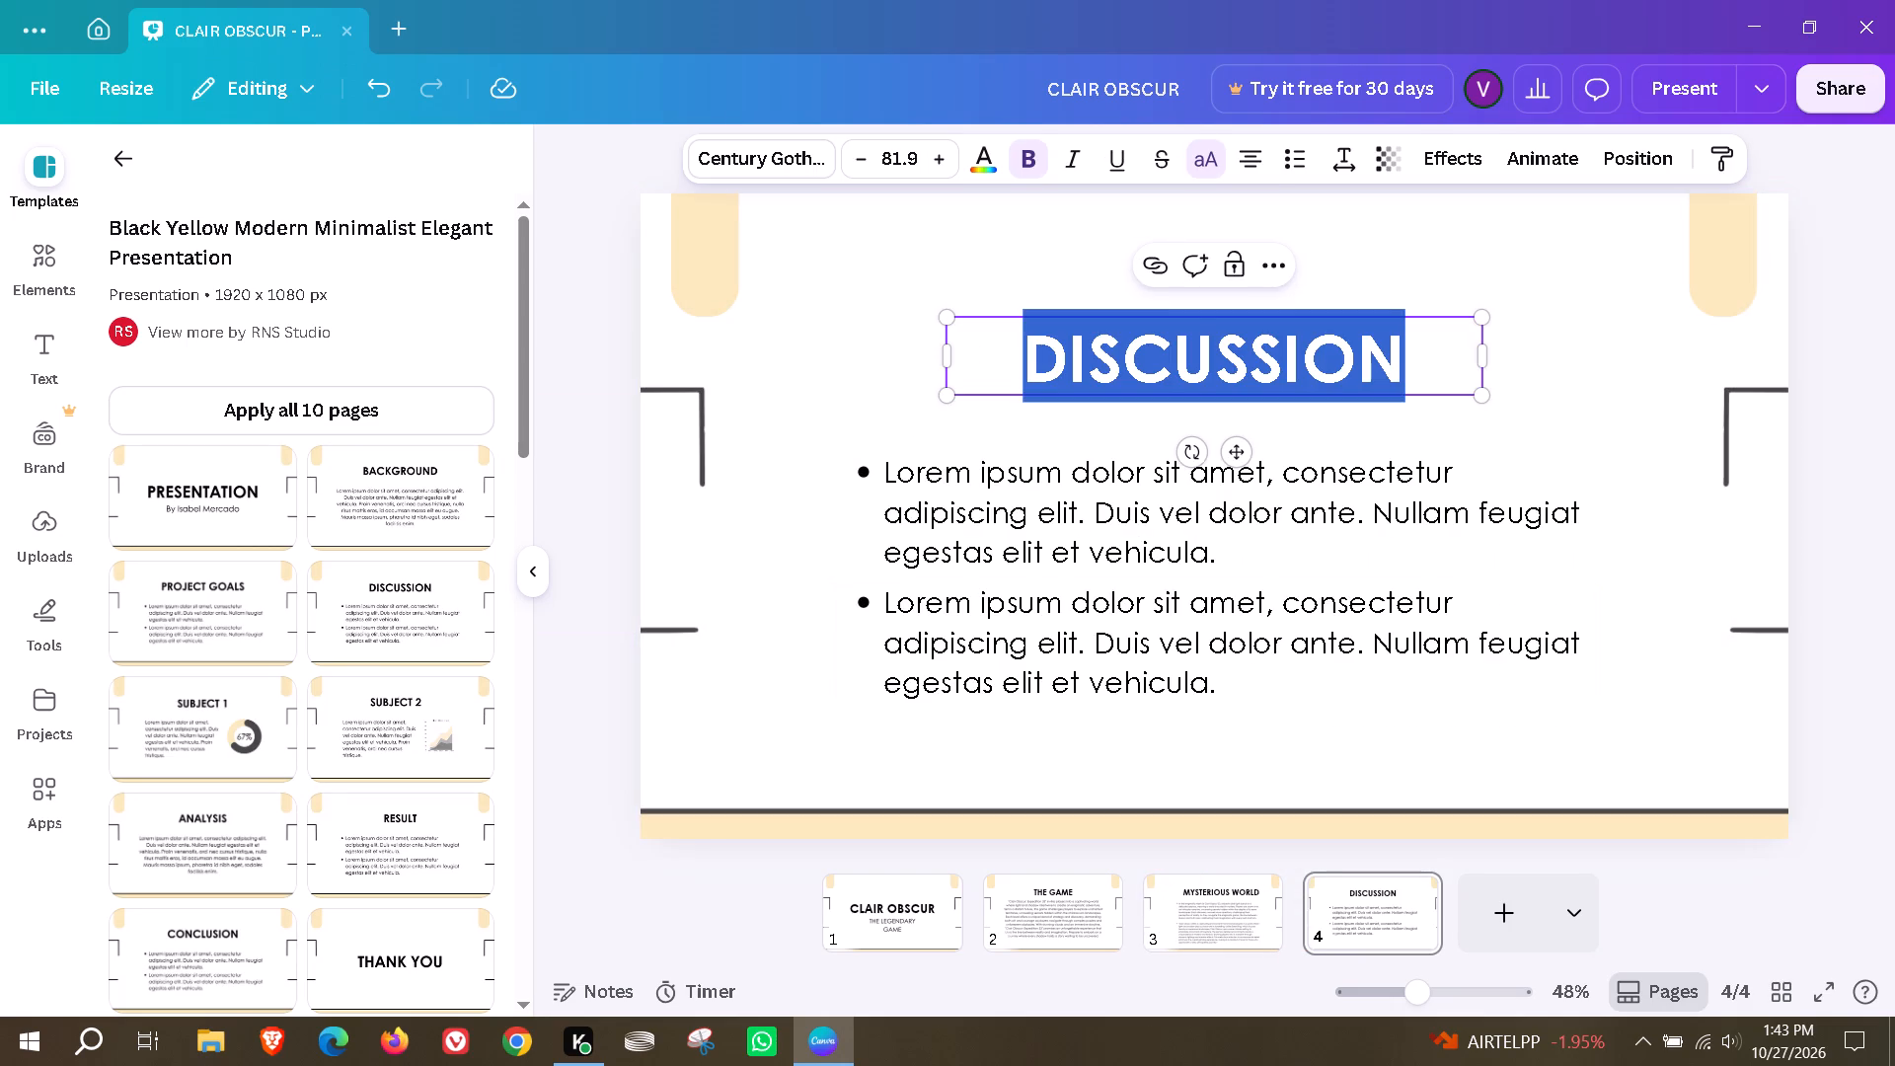
pyautogui.write('THE PAN')
pyautogui.hotkey('shift', 'BackSpace')
pyautogui.write('INTRESS')
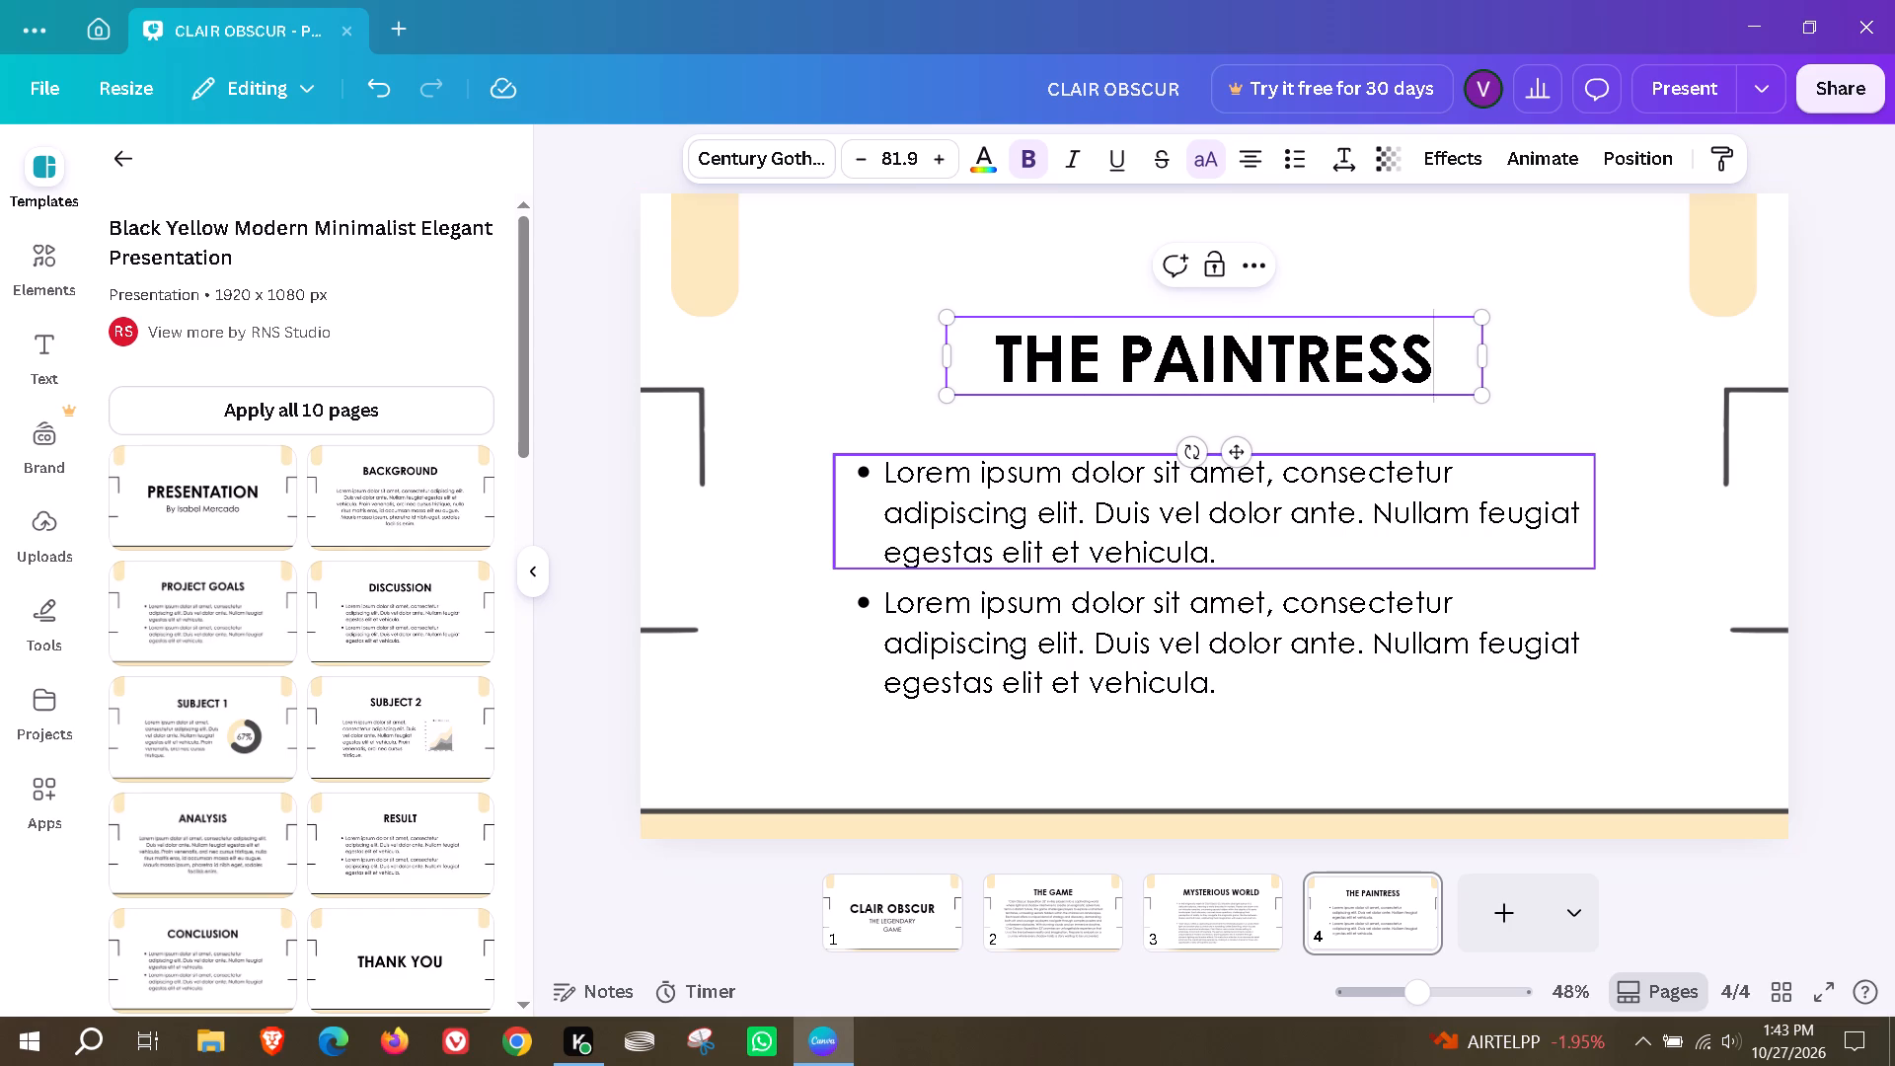
# Replace page 4's first bullet using Magic Write with the prompt "generate 4-5 lines on the paintress of clair obscur".
pyautogui.doubleClick(1060, 493)
pyautogui.click(1275, 406)
pyautogui.scroll(-4, 1337, 770)
pyautogui.click(1397, 943)
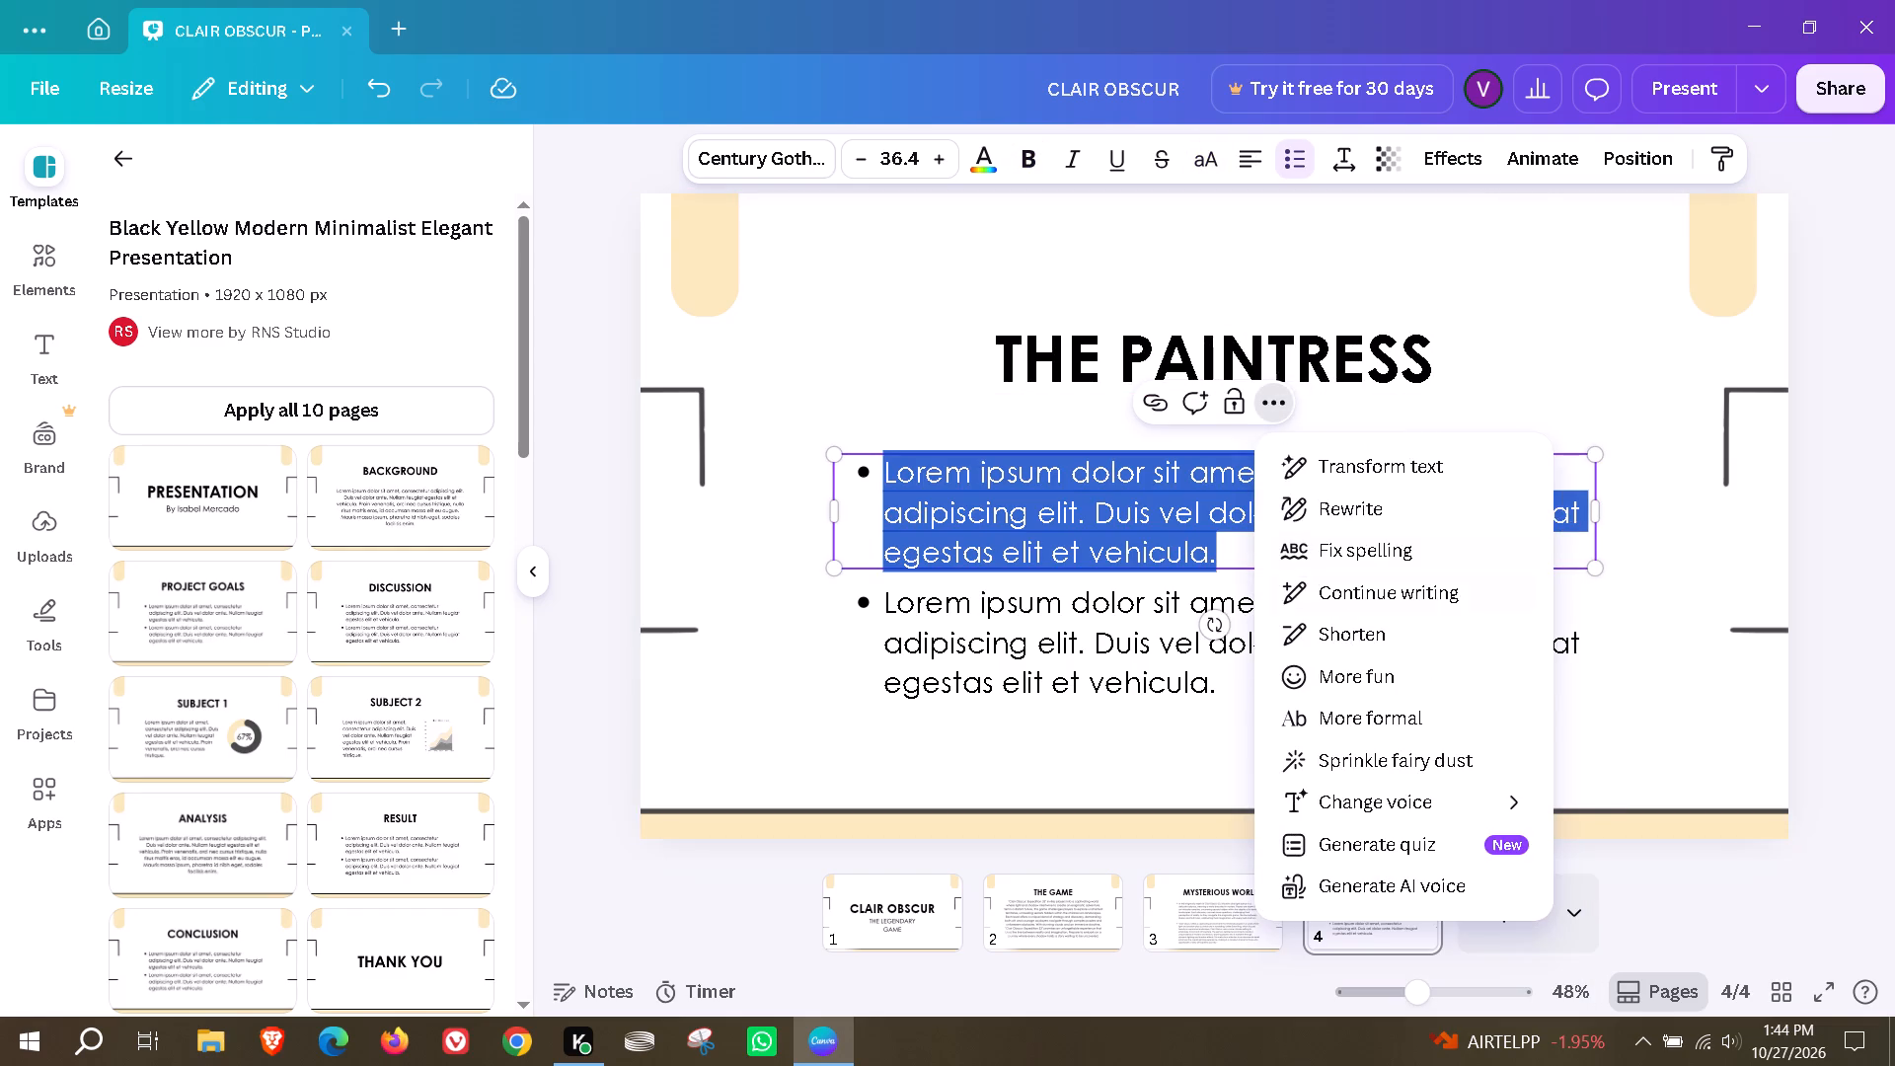
pyautogui.click(1387, 478)
pyautogui.write('generate 4-5 lines on th')
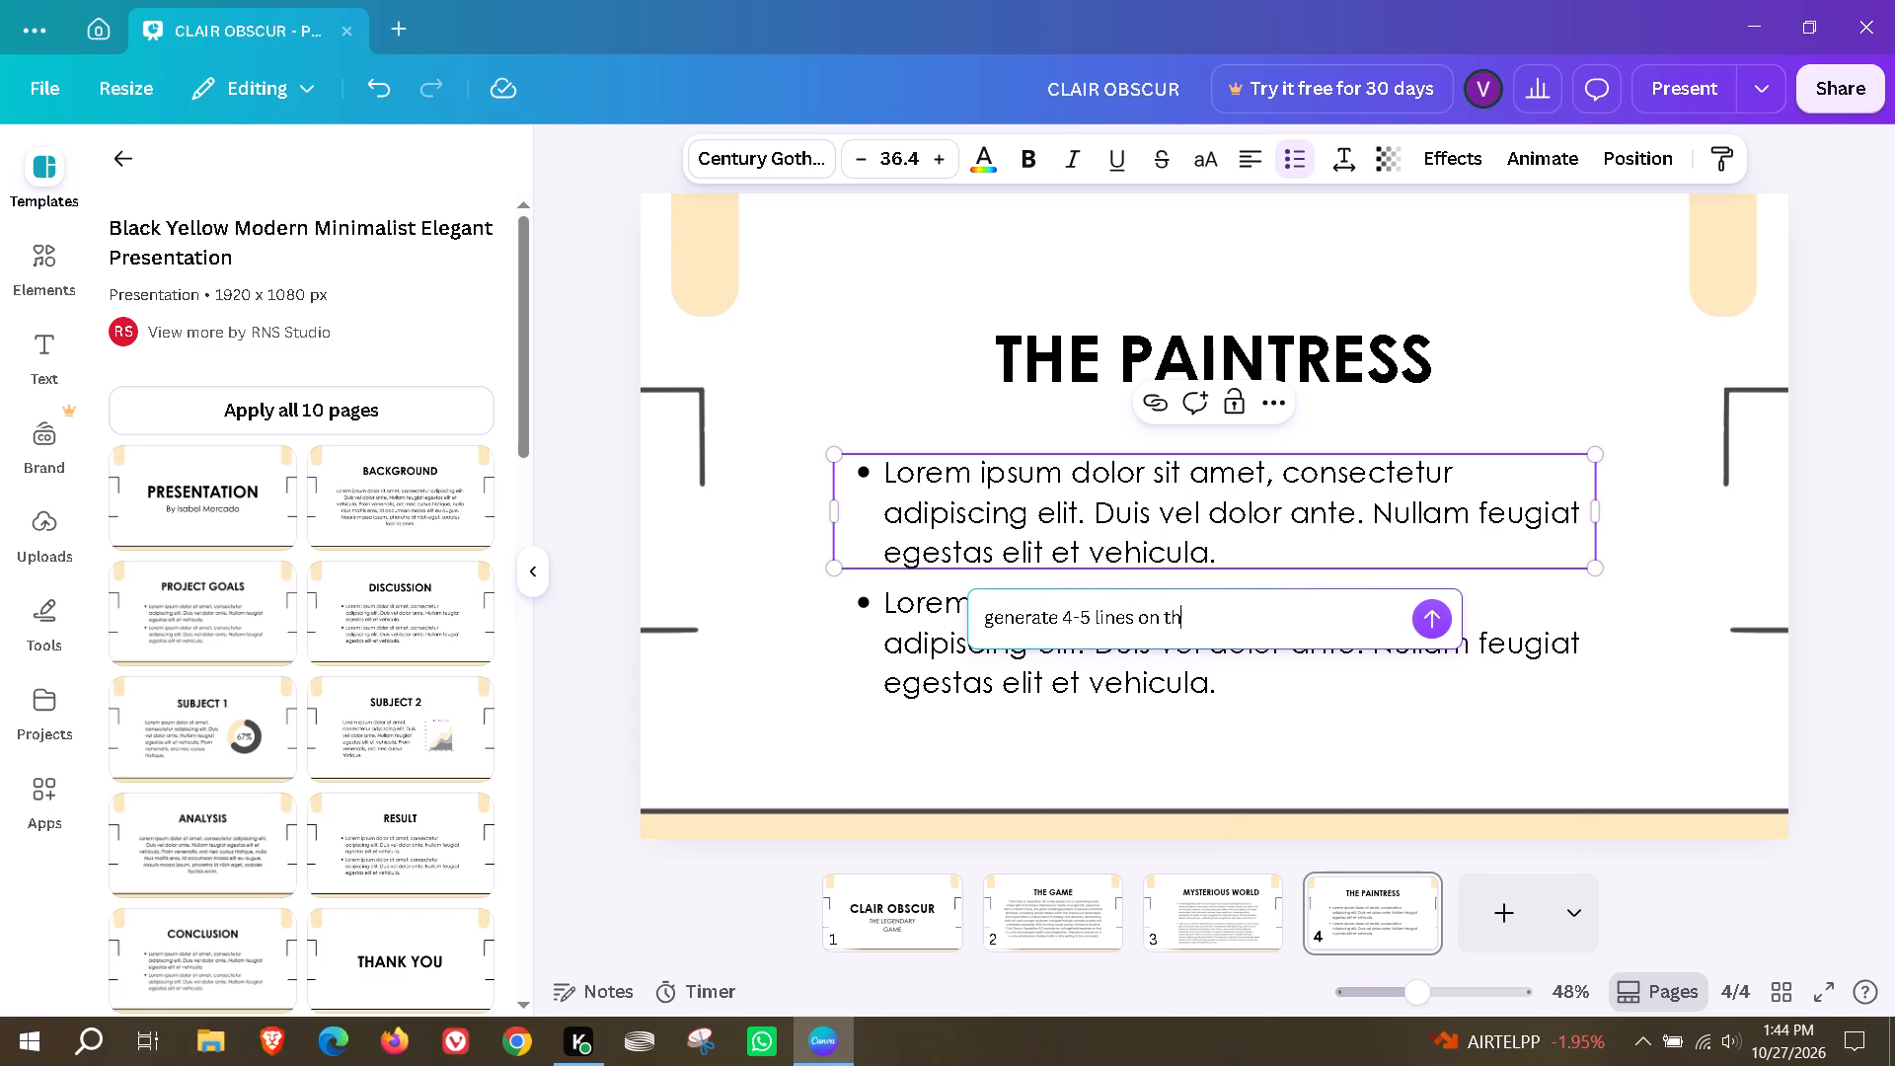
pyautogui.press('space')
pyautogui.press('BackSpace')
pyautogui.write('e paintress f')
pyautogui.press('BackSpace')
pyautogui.write('of al')
pyautogui.press('BackSpace')
pyautogui.press('BackSpace')
pyautogui.write('claier')
pyautogui.press('space')
pyautogui.press('BackSpace')
pyautogui.press('BackSpace')
pyautogui.press('BackSpace')
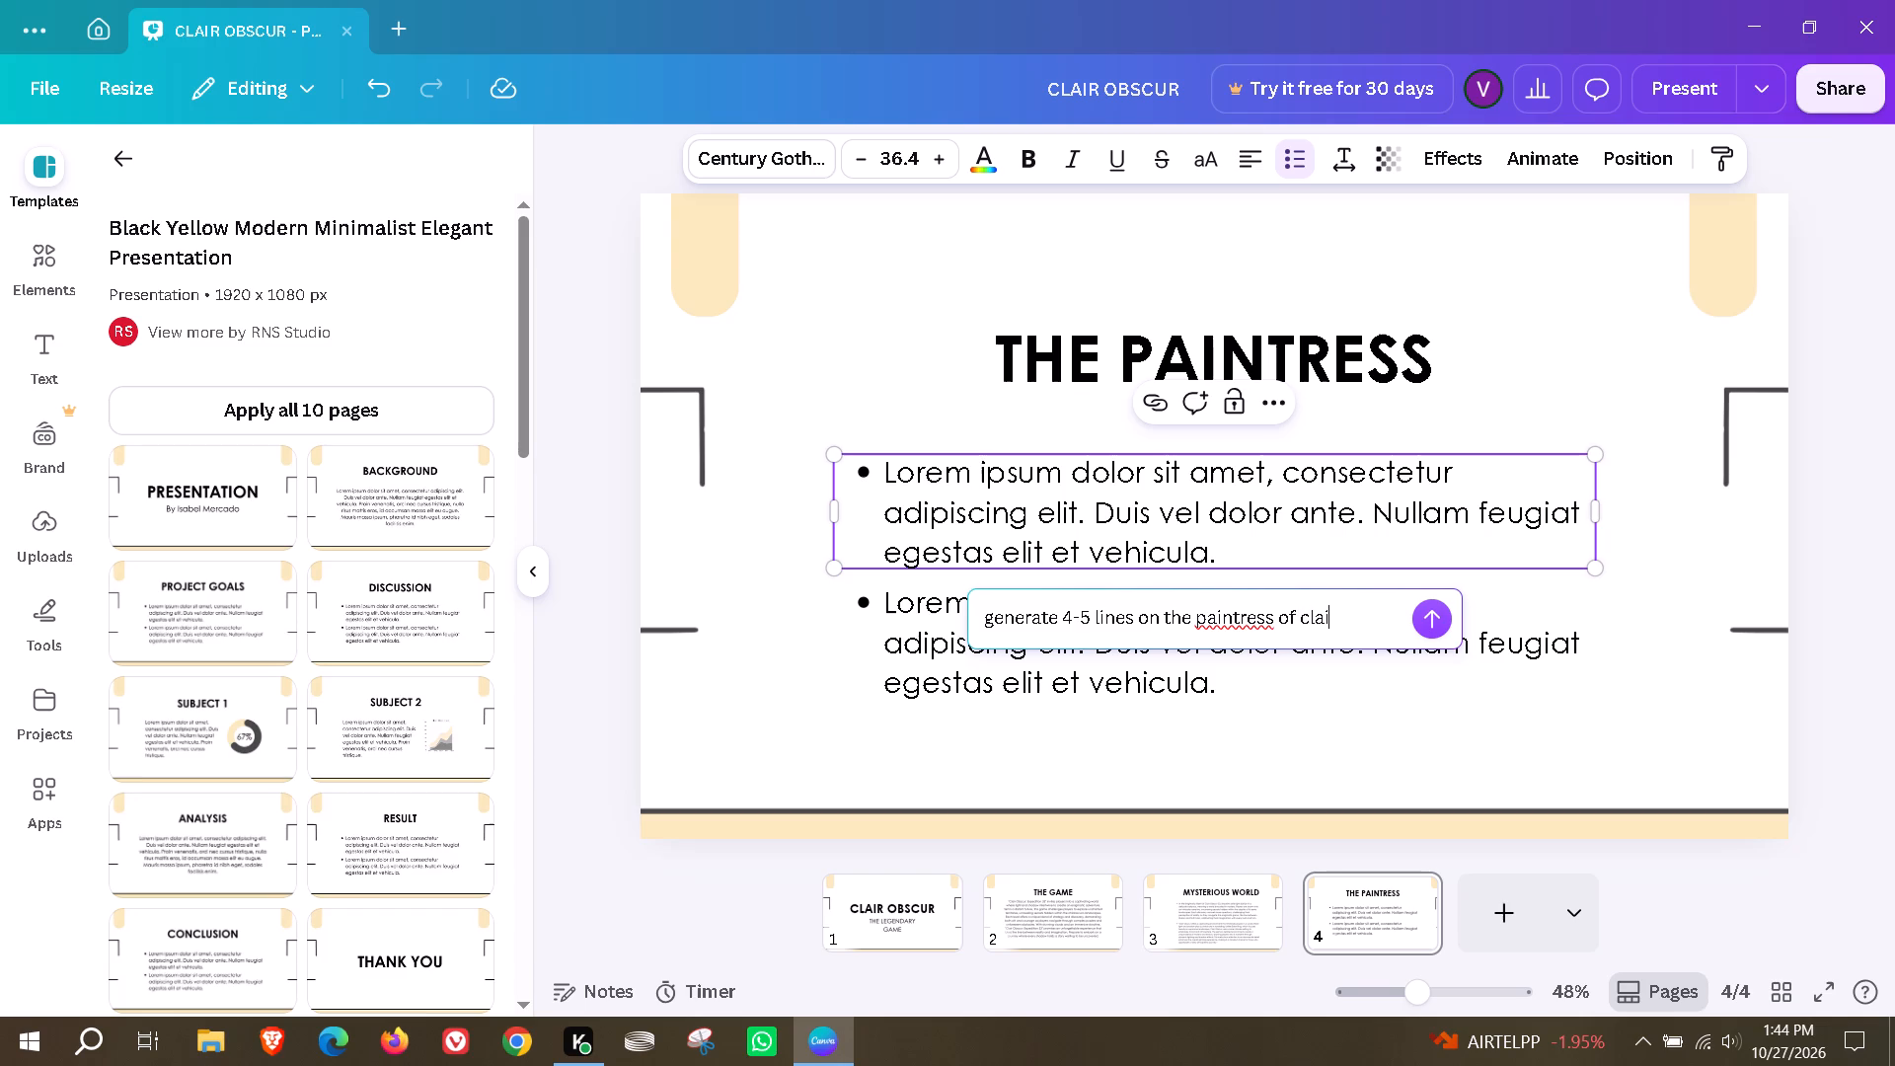
pyautogui.write('r obscur')
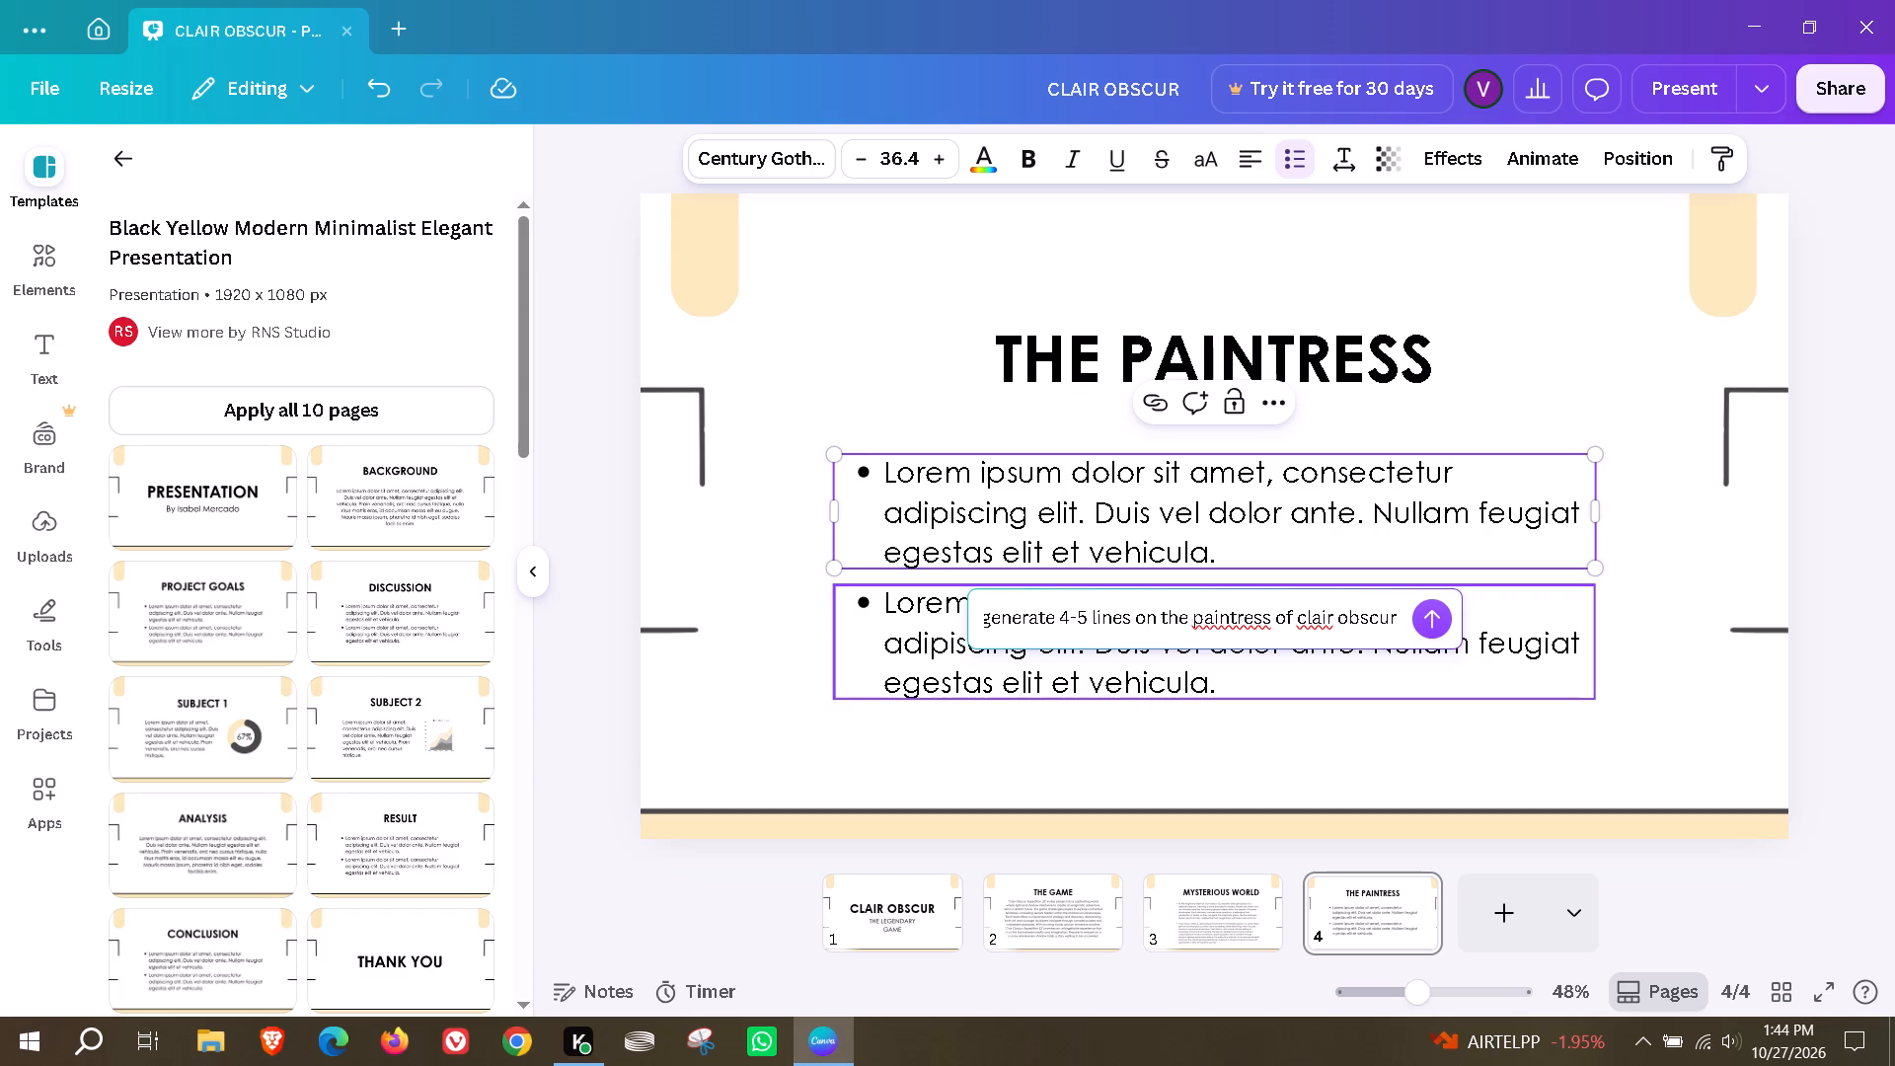
pyautogui.click(1442, 631)
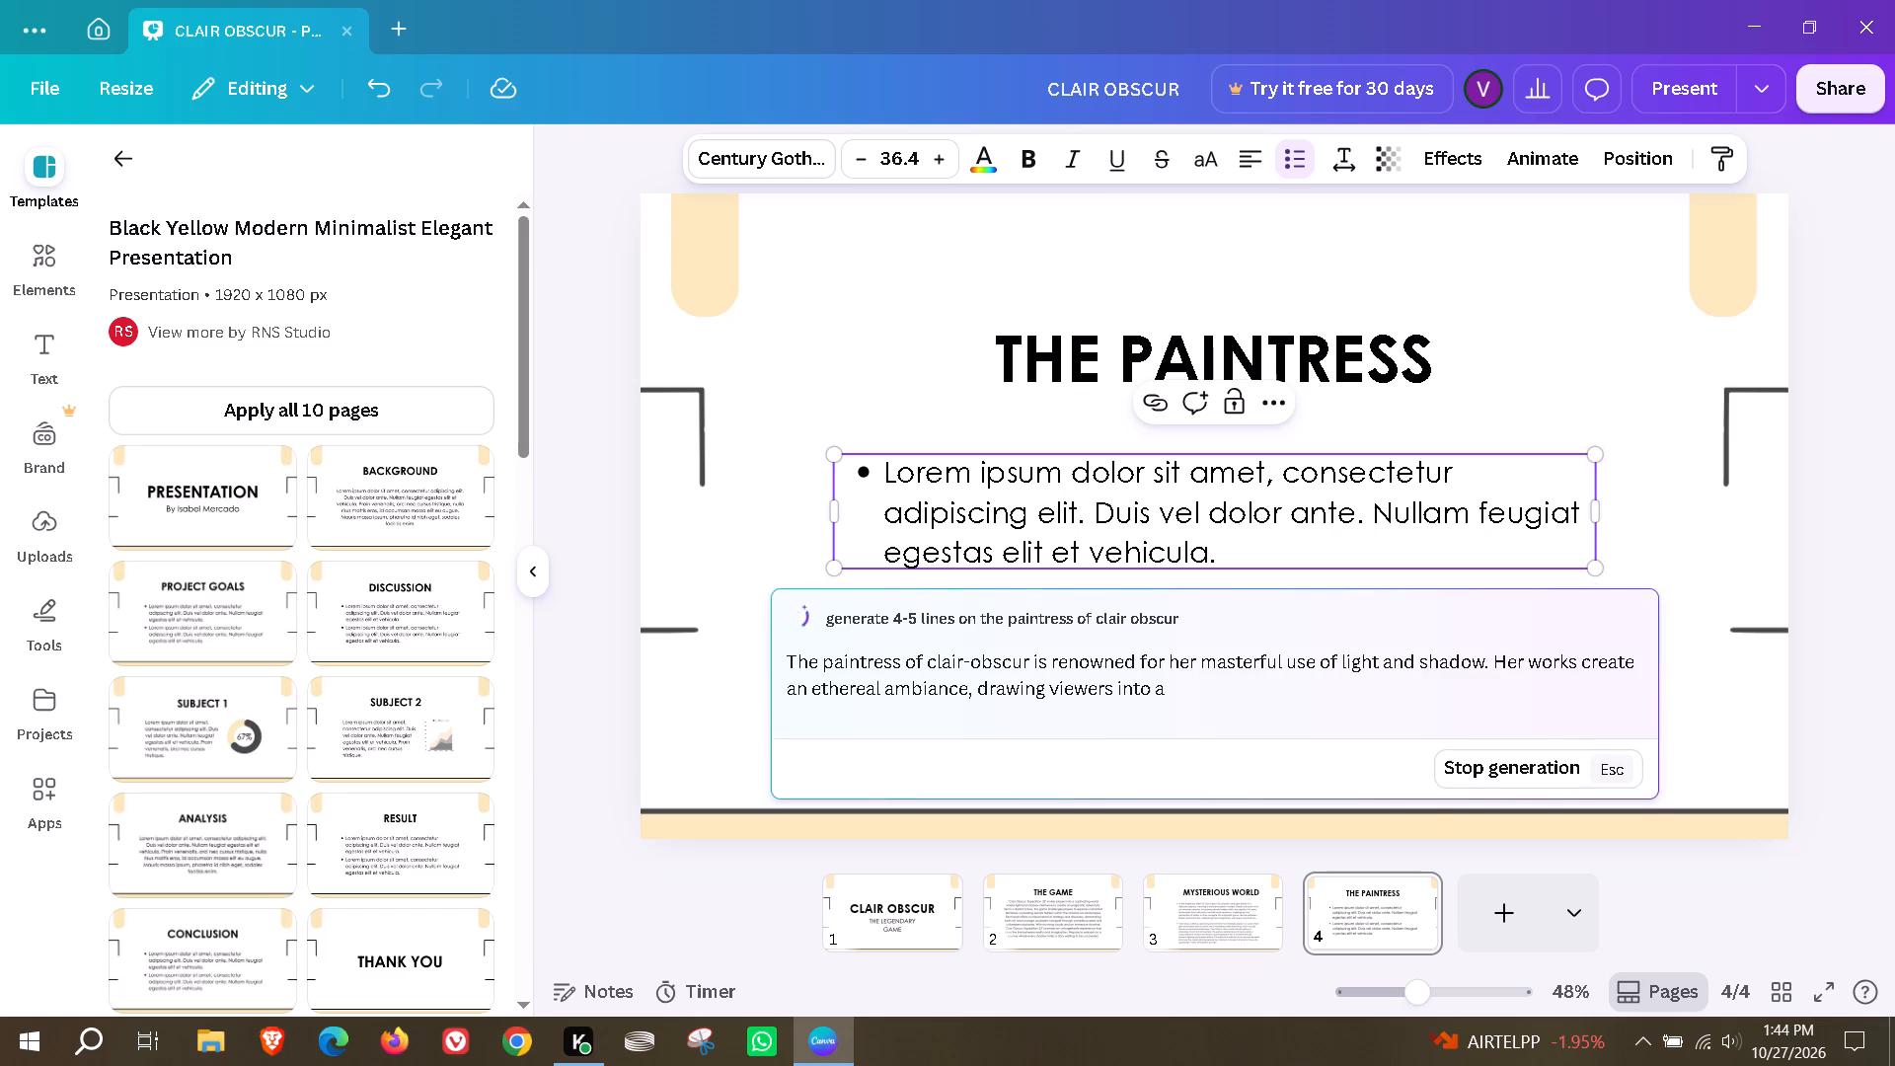
pyautogui.click(1527, 860)
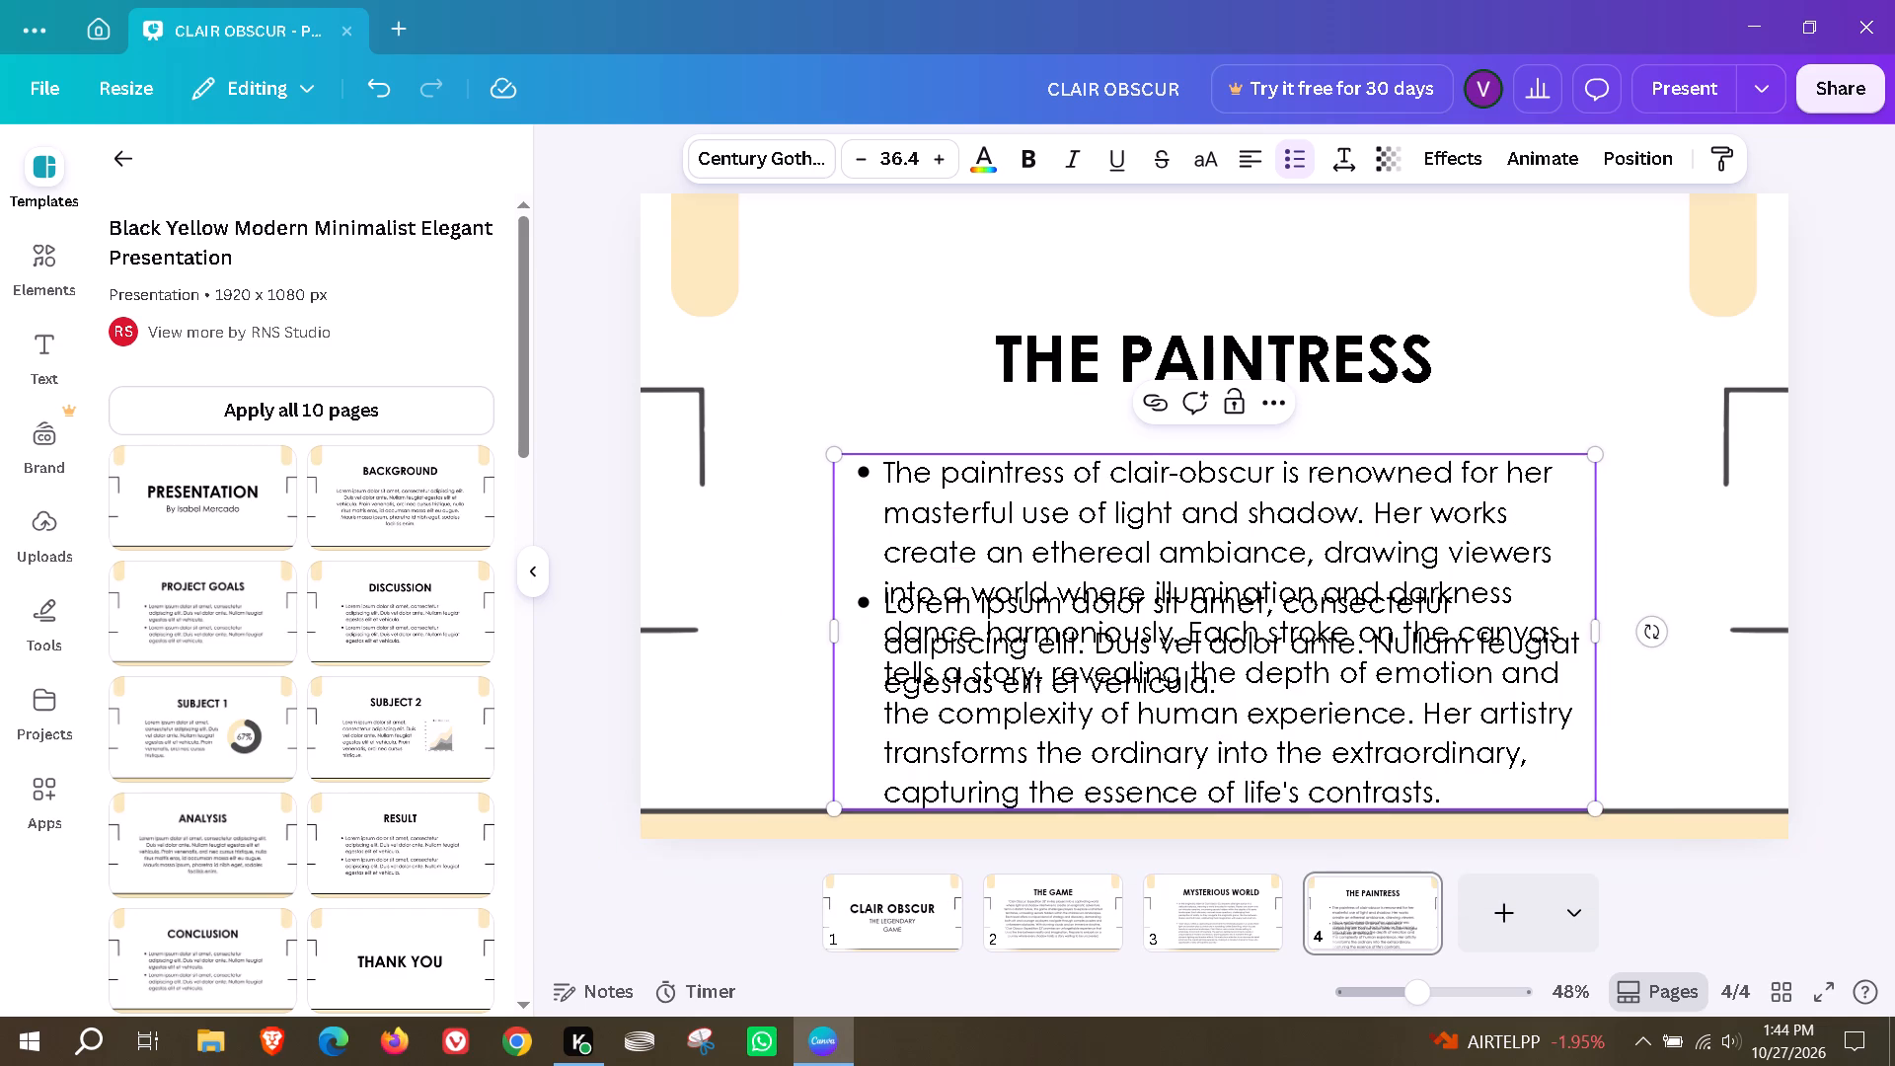
pyautogui.moveTo(1593, 816); pyautogui.dragTo(1294, 509)
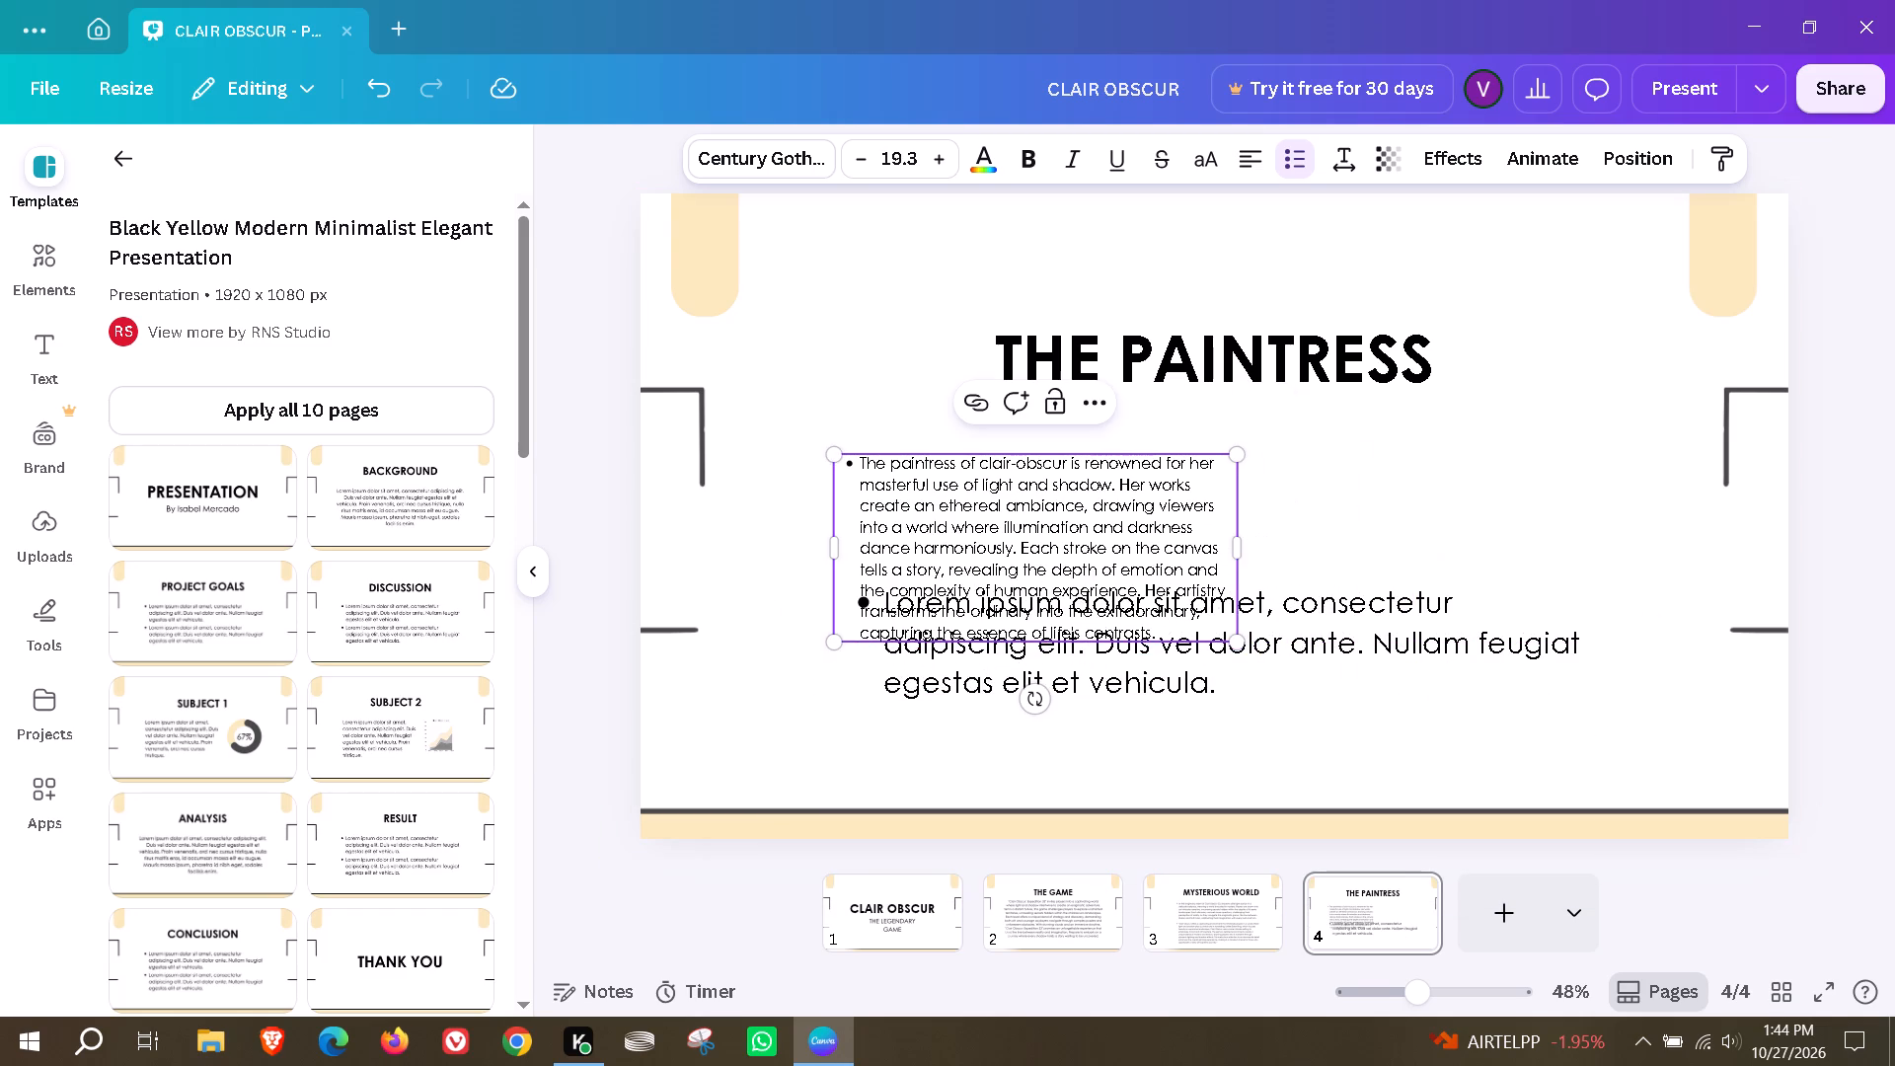
pyautogui.moveTo(1243, 557); pyautogui.dragTo(1557, 561)
pyautogui.moveTo(1188, 523); pyautogui.dragTo(1190, 518)
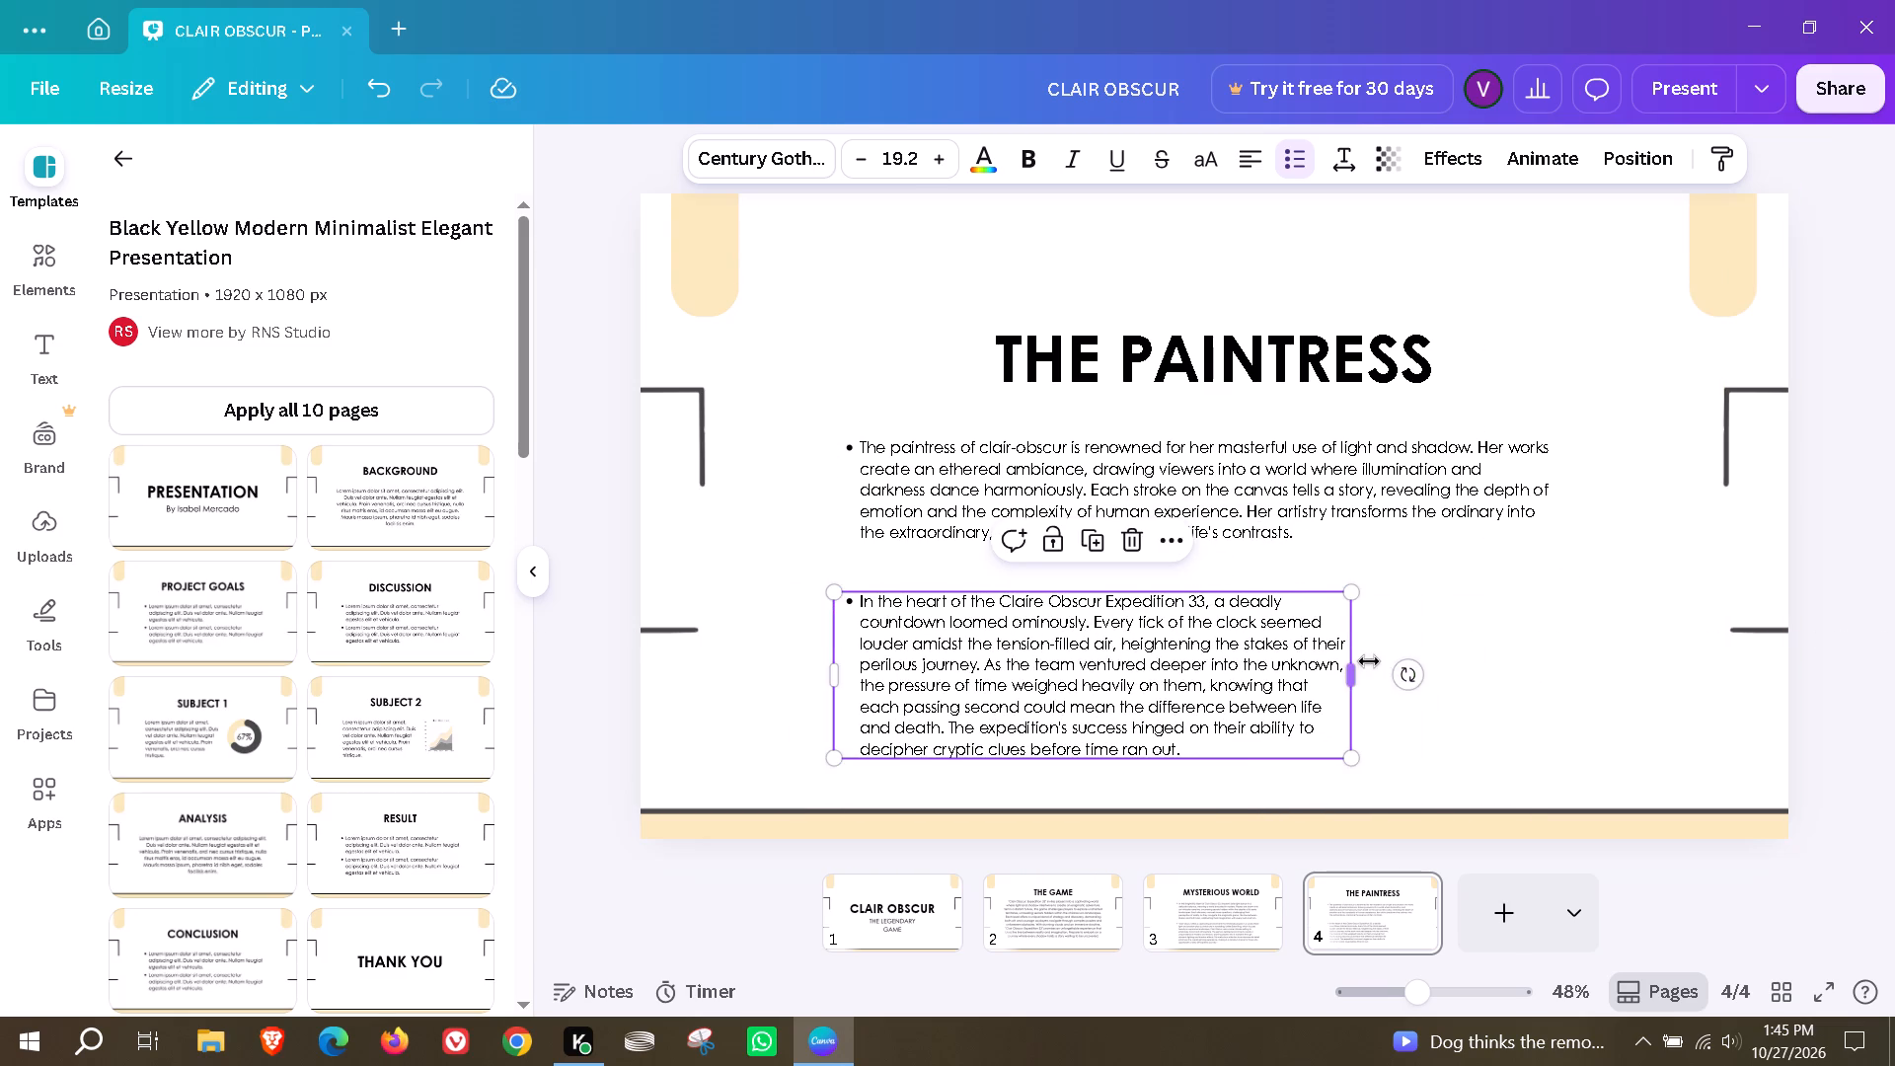
pyautogui.moveTo(1363, 664); pyautogui.dragTo(1566, 676)
pyautogui.click(1616, 539)
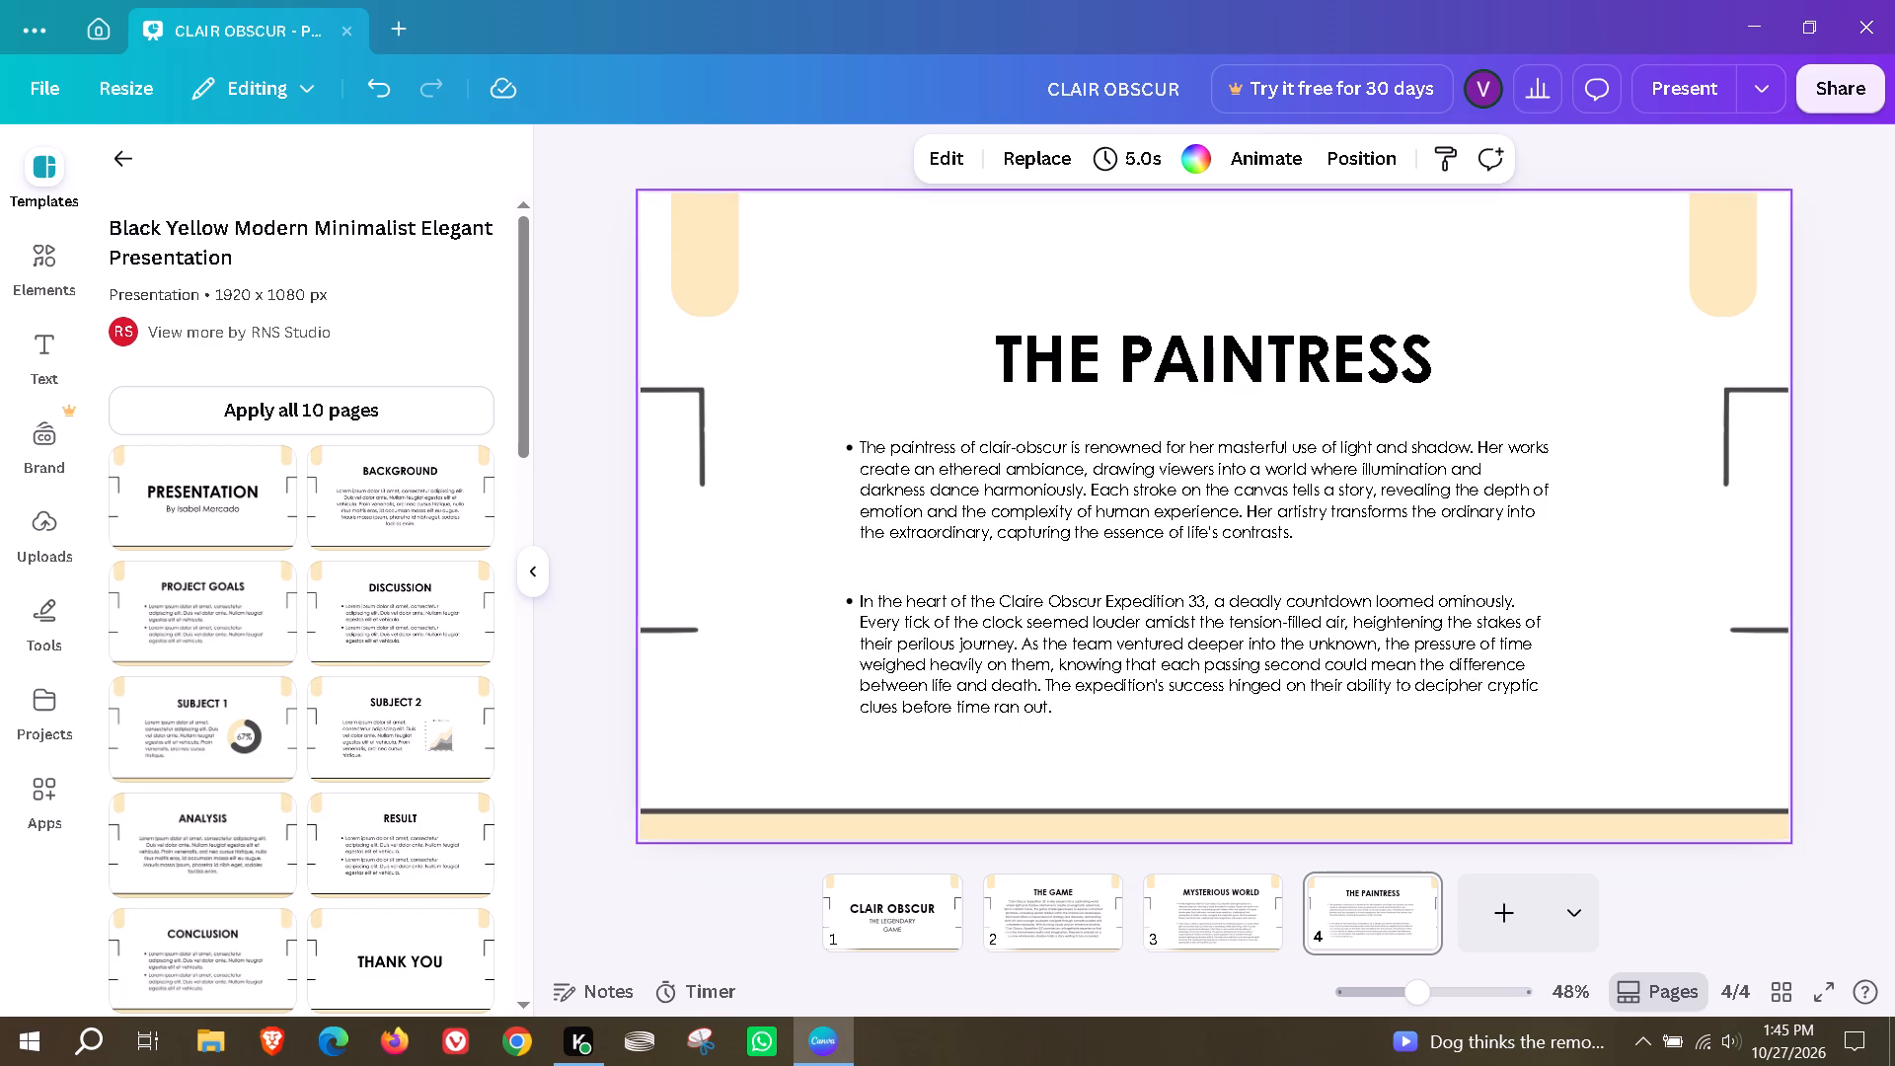
# Add the template's SUBJECT 1 layout as a new page 5.
pyautogui.click(184, 726)
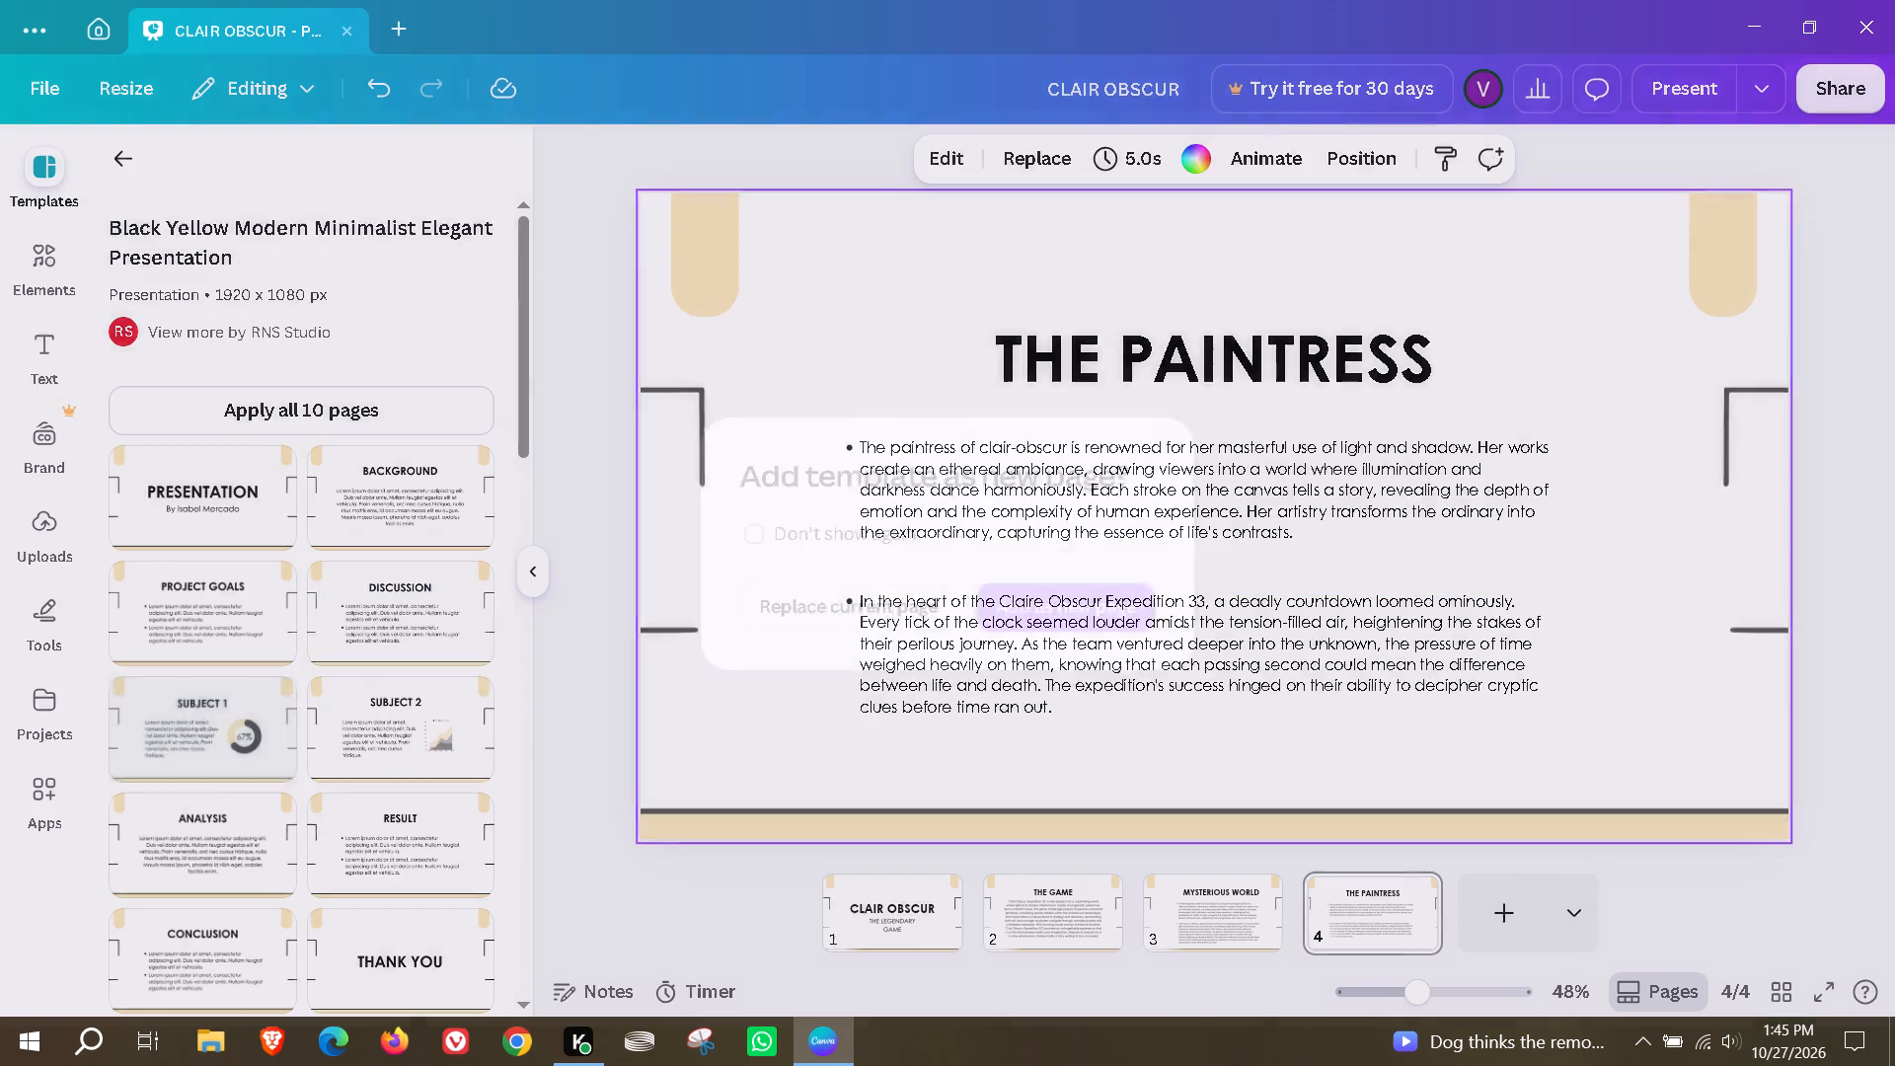
pyautogui.click(1024, 600)
# Replace page 5's SUBJECT 1 heading with "WHAT IS EXPEDITION 33?".
pyautogui.doubleClick(1208, 345)
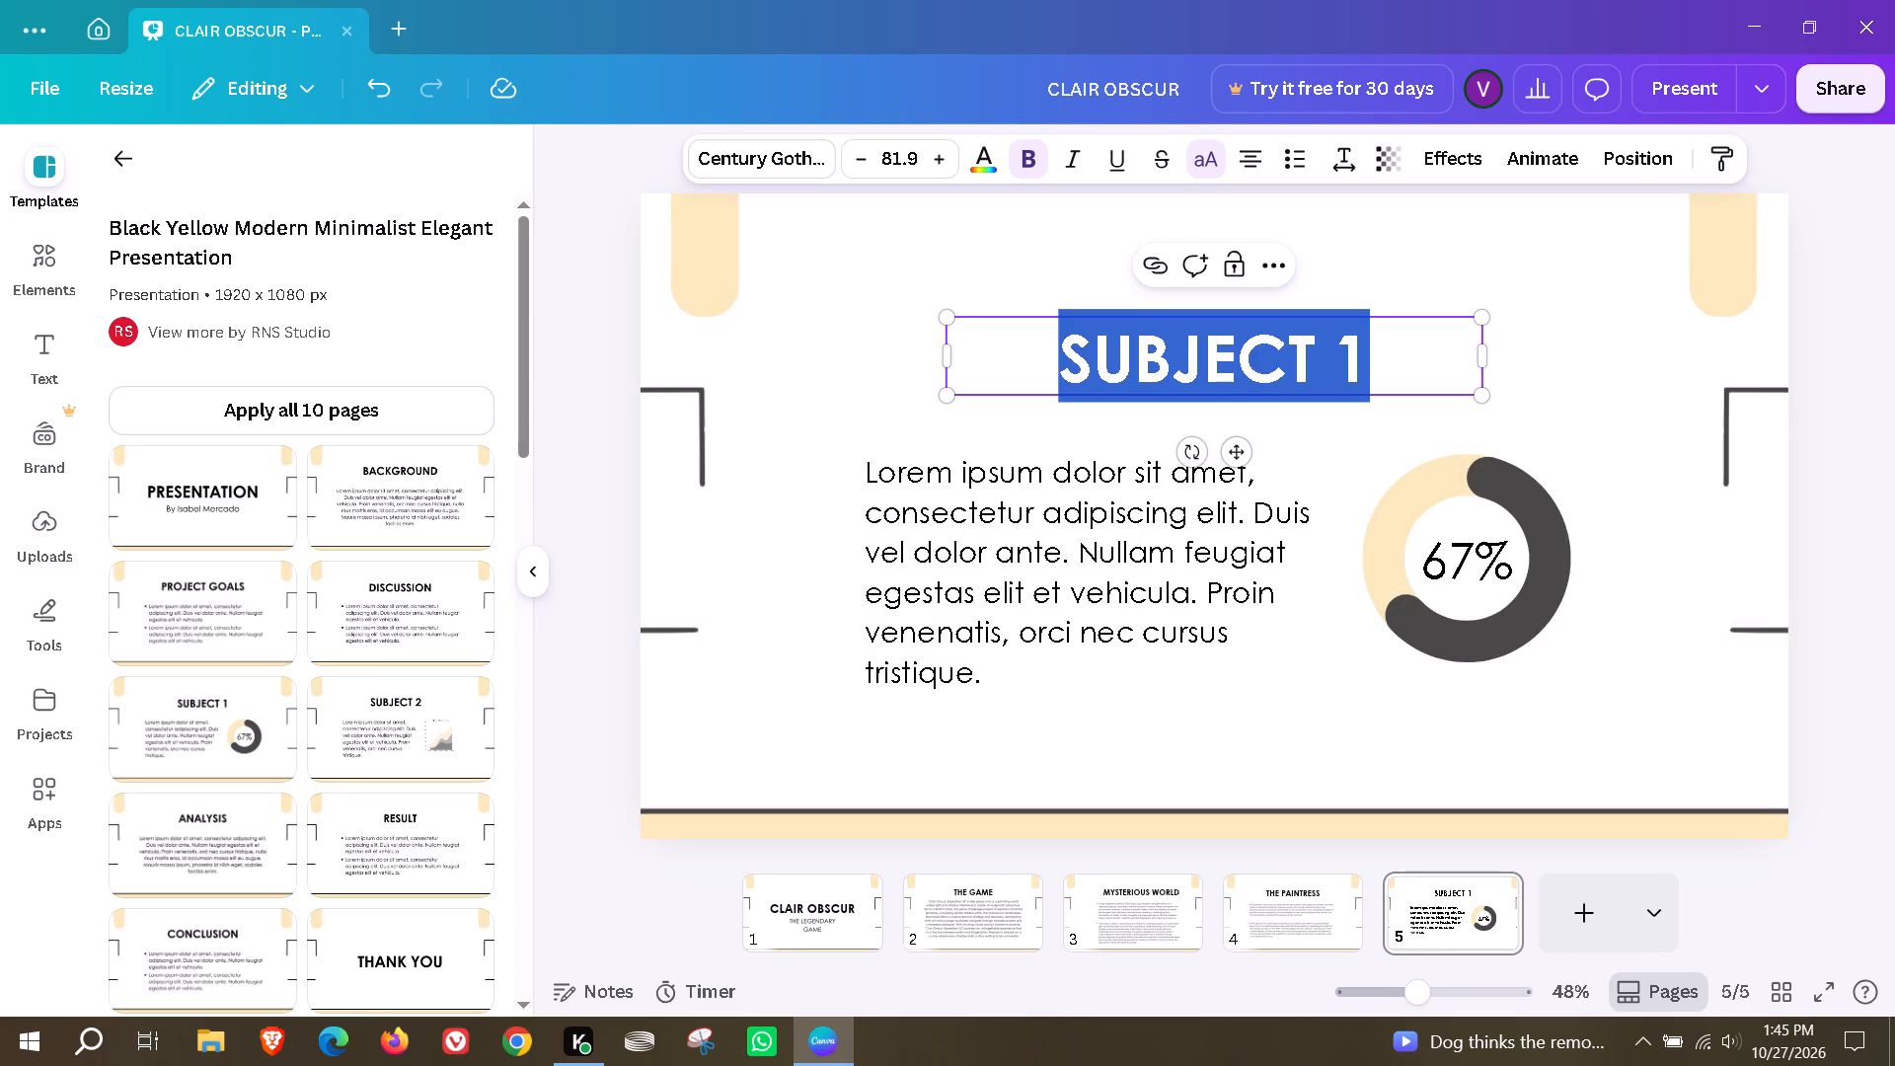
pyautogui.write('WHAT IS EXOE')
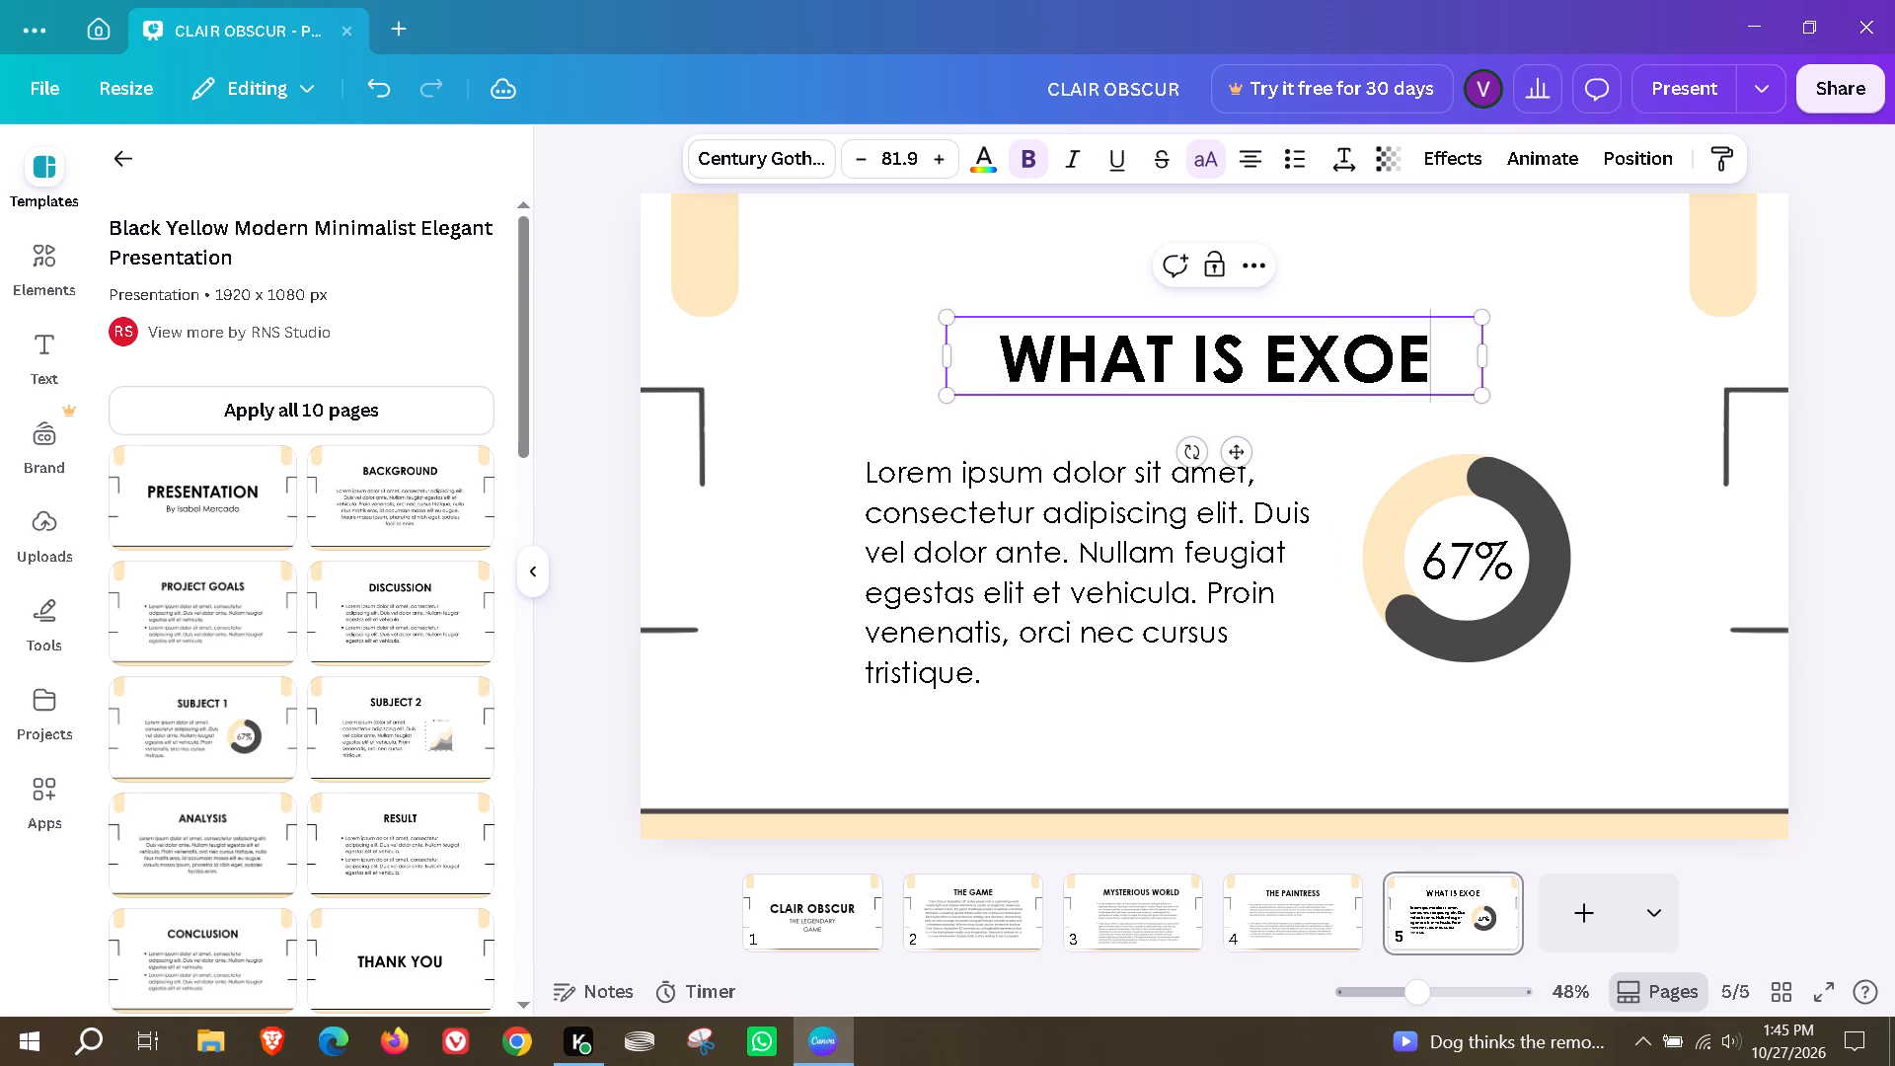
pyautogui.hotkey('shift', 'BackSpace')
pyautogui.hotkey('shift', 'BackSpace')
pyautogui.write('PE')
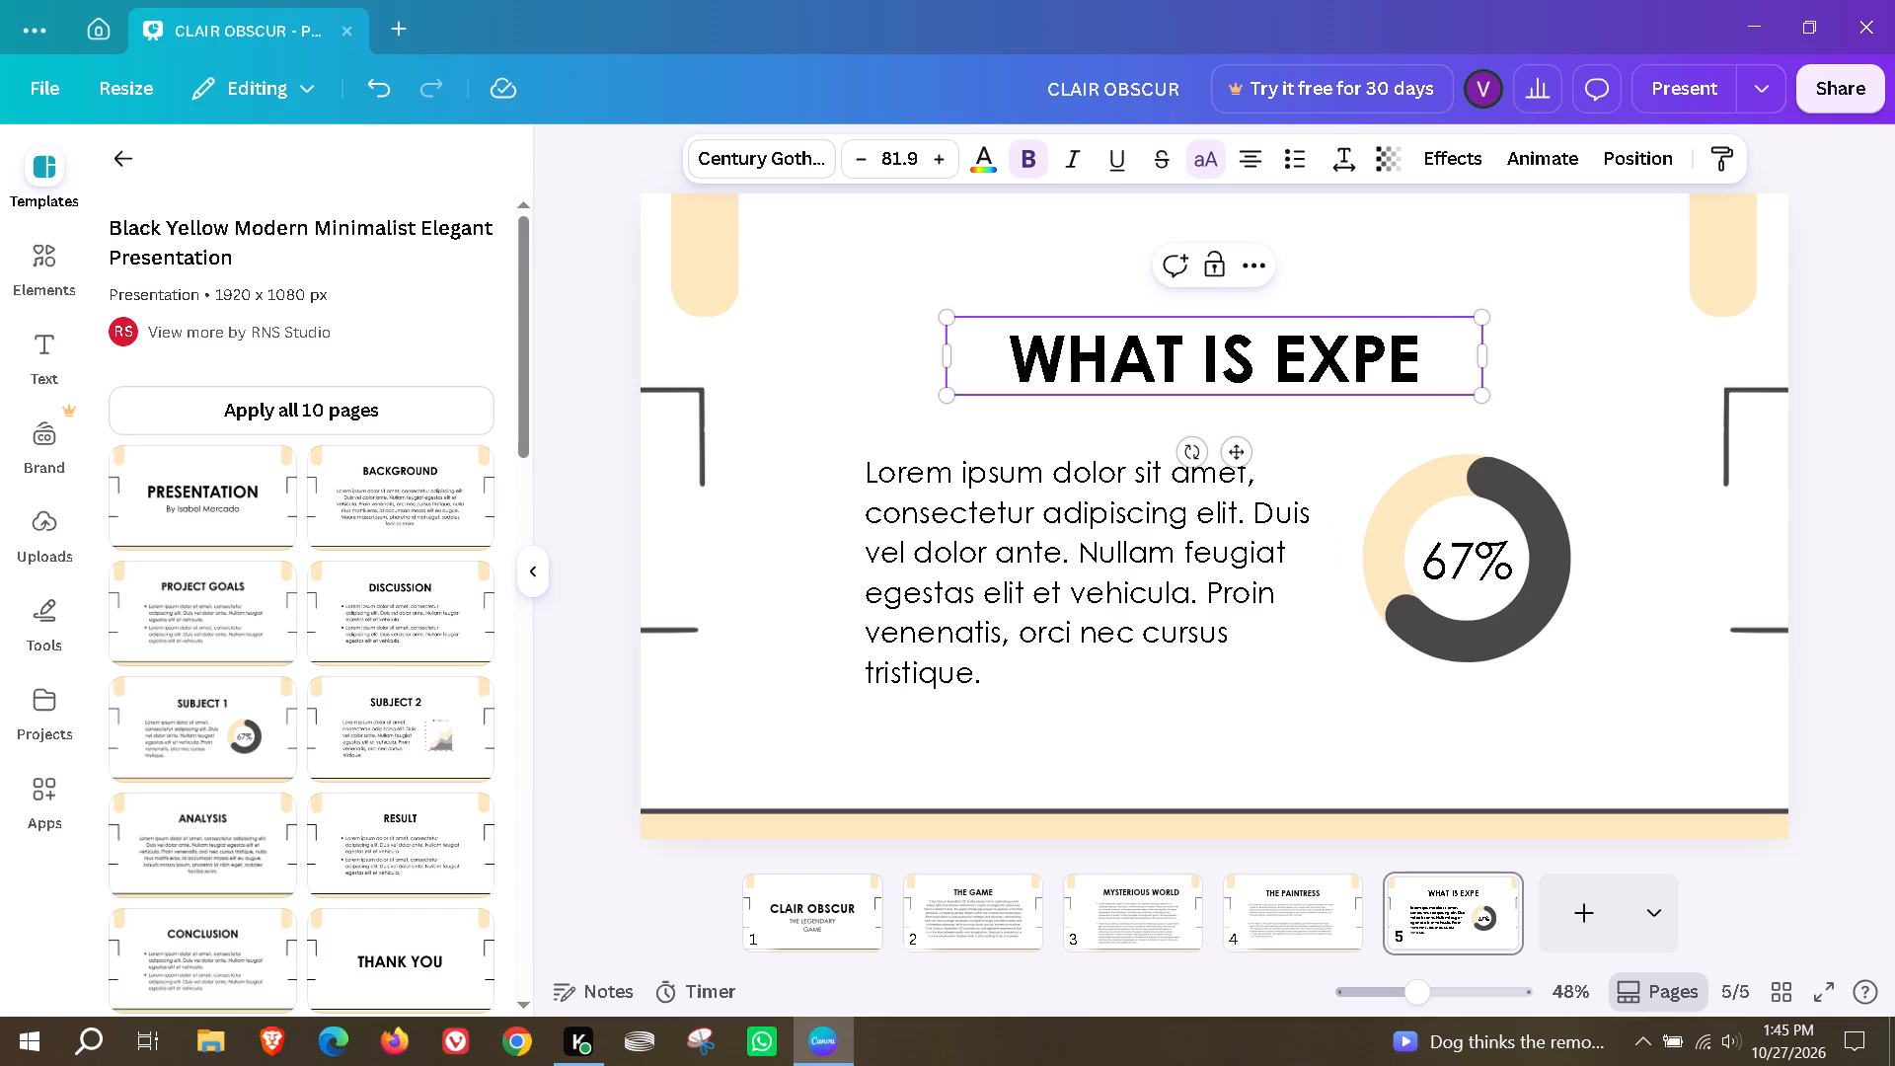
pyautogui.write('DITION ##?')
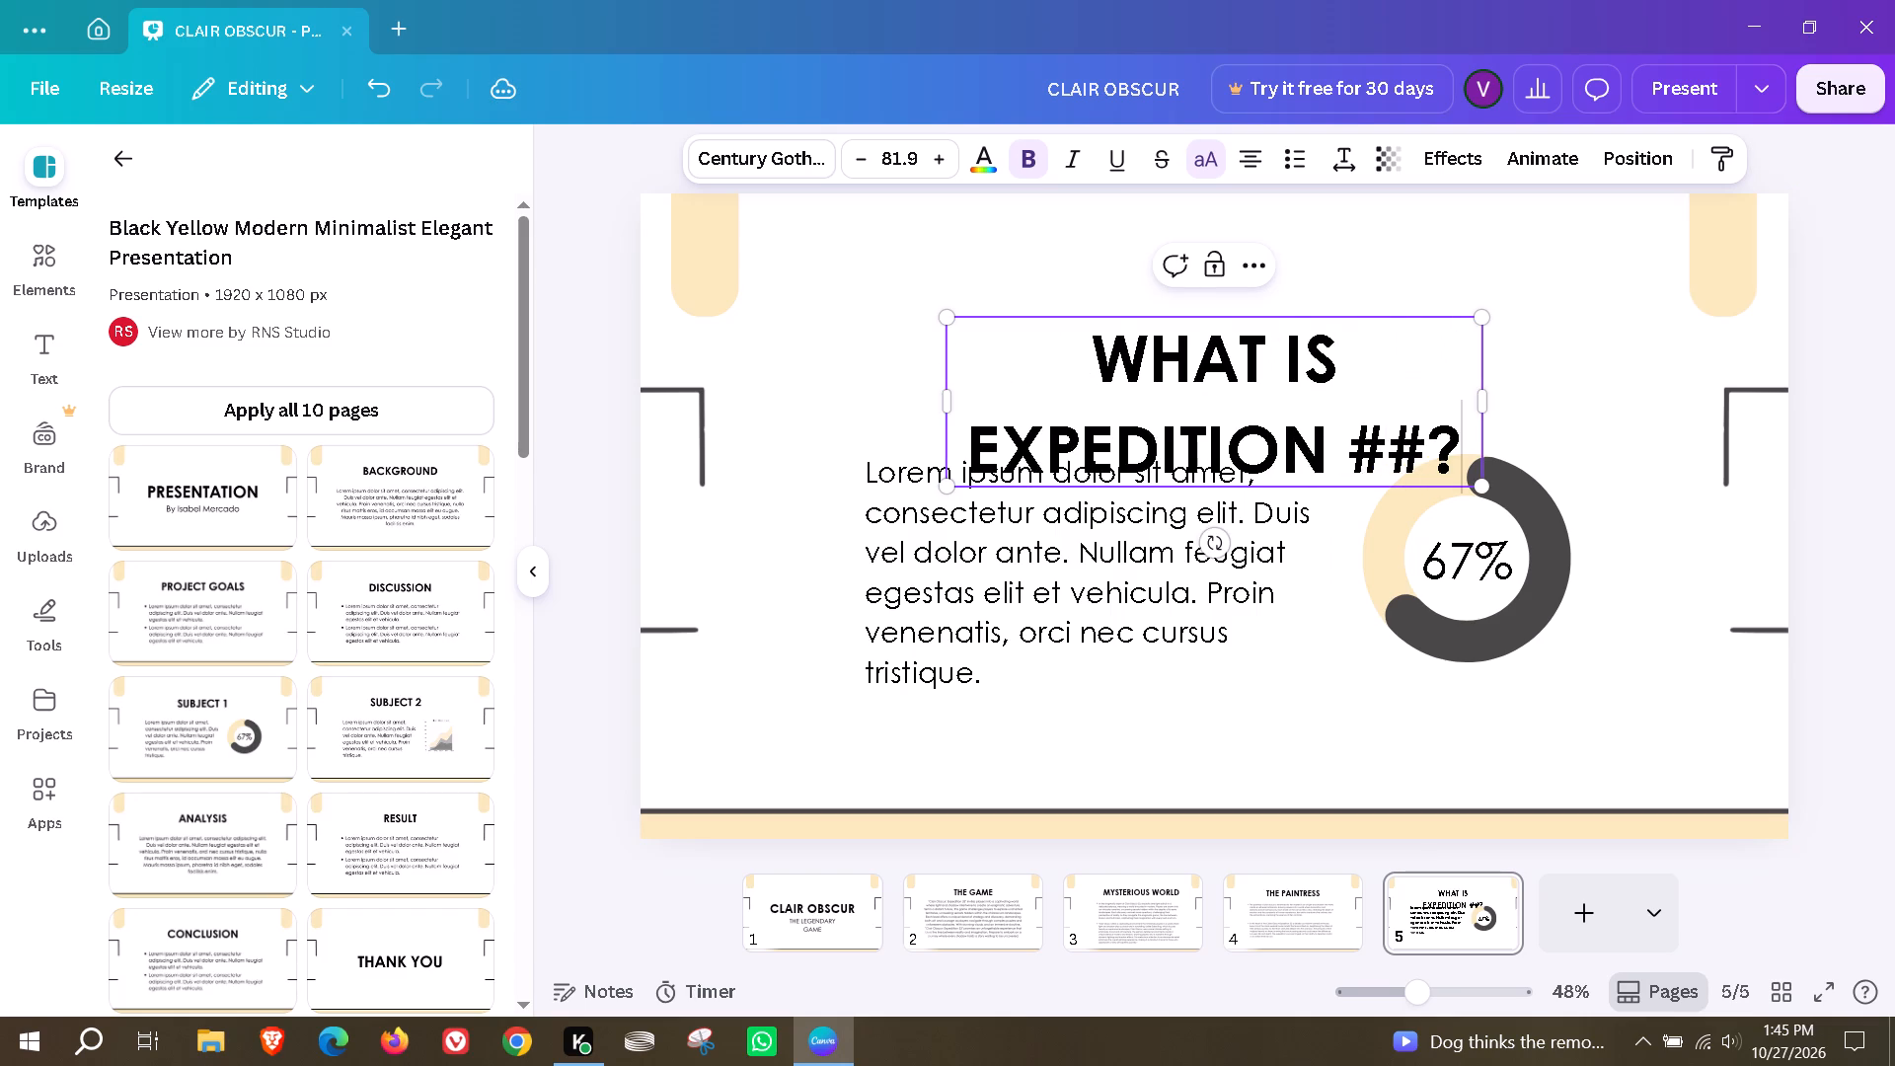
pyautogui.press('BackSpace')
pyautogui.press('BackSpace')
pyautogui.press('BackSpace')
pyautogui.write('33?')
# Widen page 5's heading box to fit the title on one line and move it up, roughly centred on the page.
pyautogui.moveTo(1486, 402); pyautogui.dragTo(1731, 402)
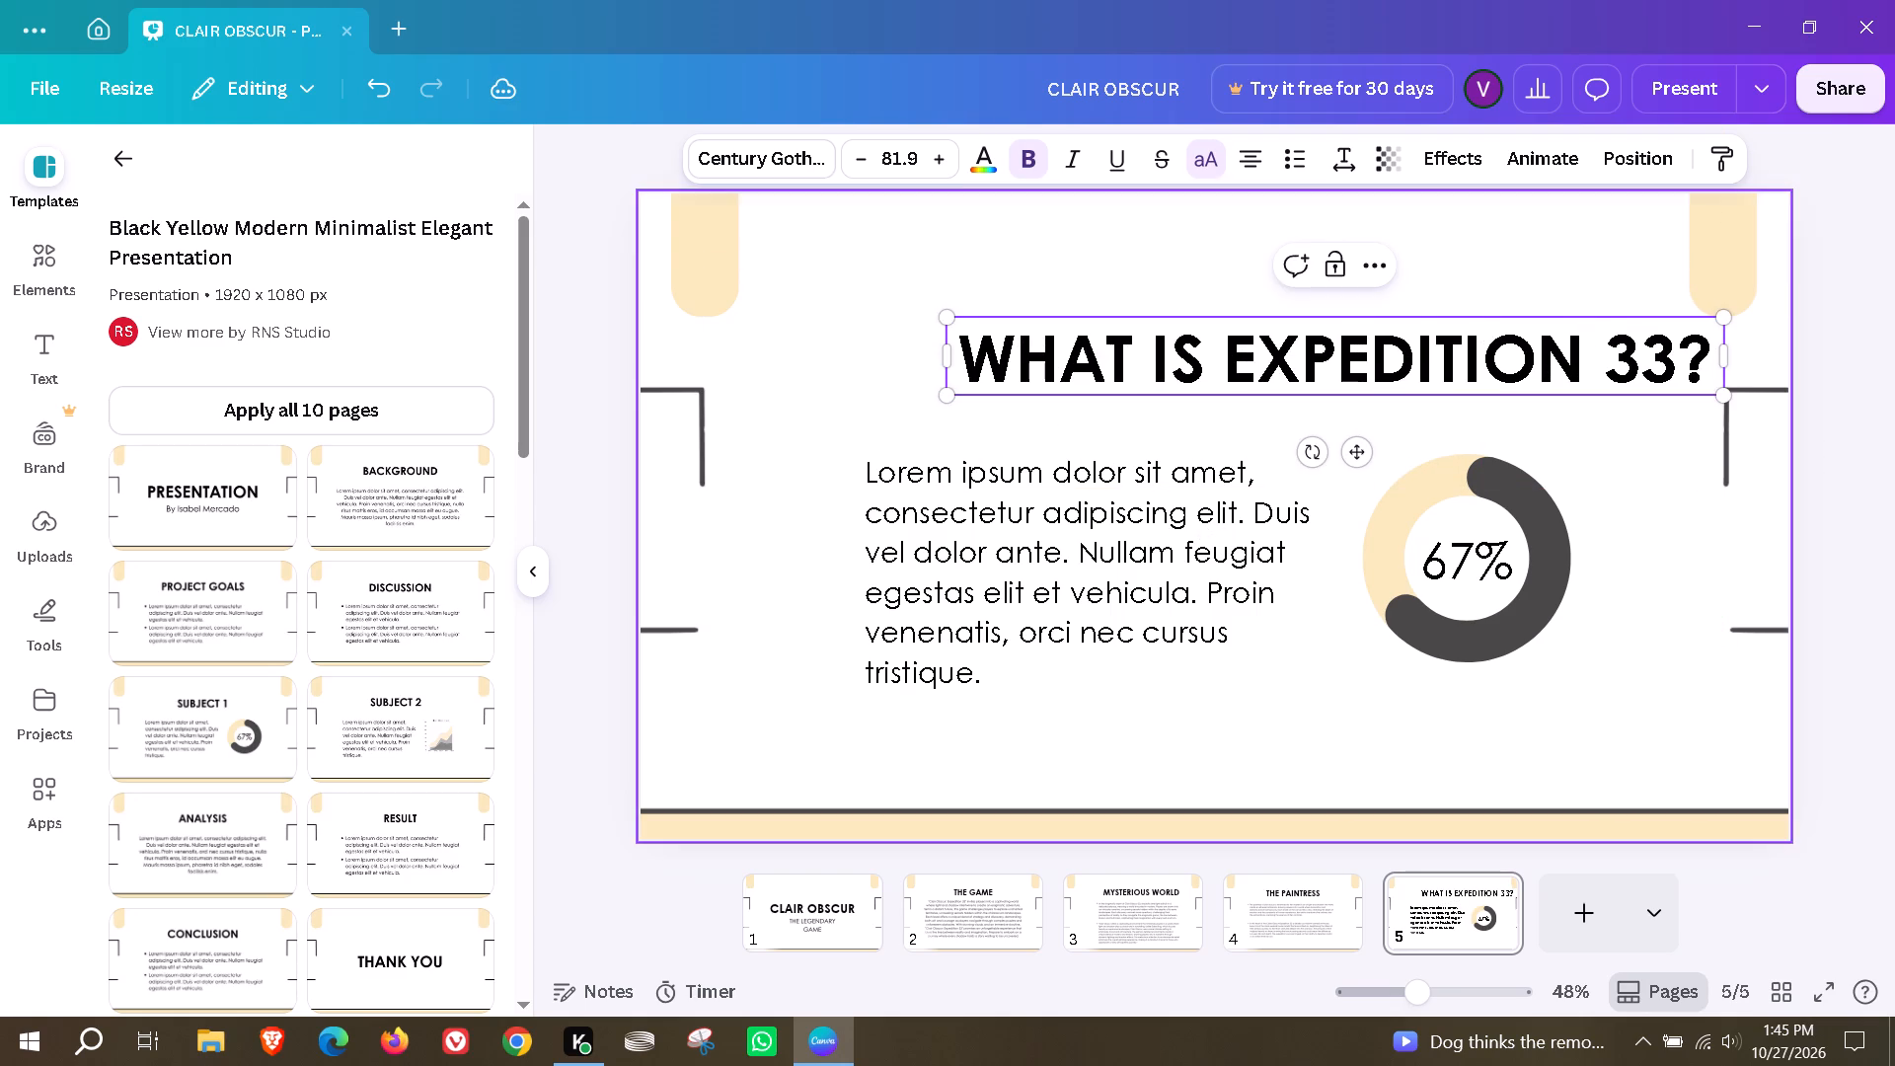
pyautogui.click(1348, 432)
pyautogui.moveTo(1359, 374); pyautogui.dragTo(1251, 343)
# Replace page 5's body text using Magic Write with the prompt "generate 4-5 lines on clair obscur 33 , about what is expedition 33 means".
pyautogui.doubleClick(1065, 540)
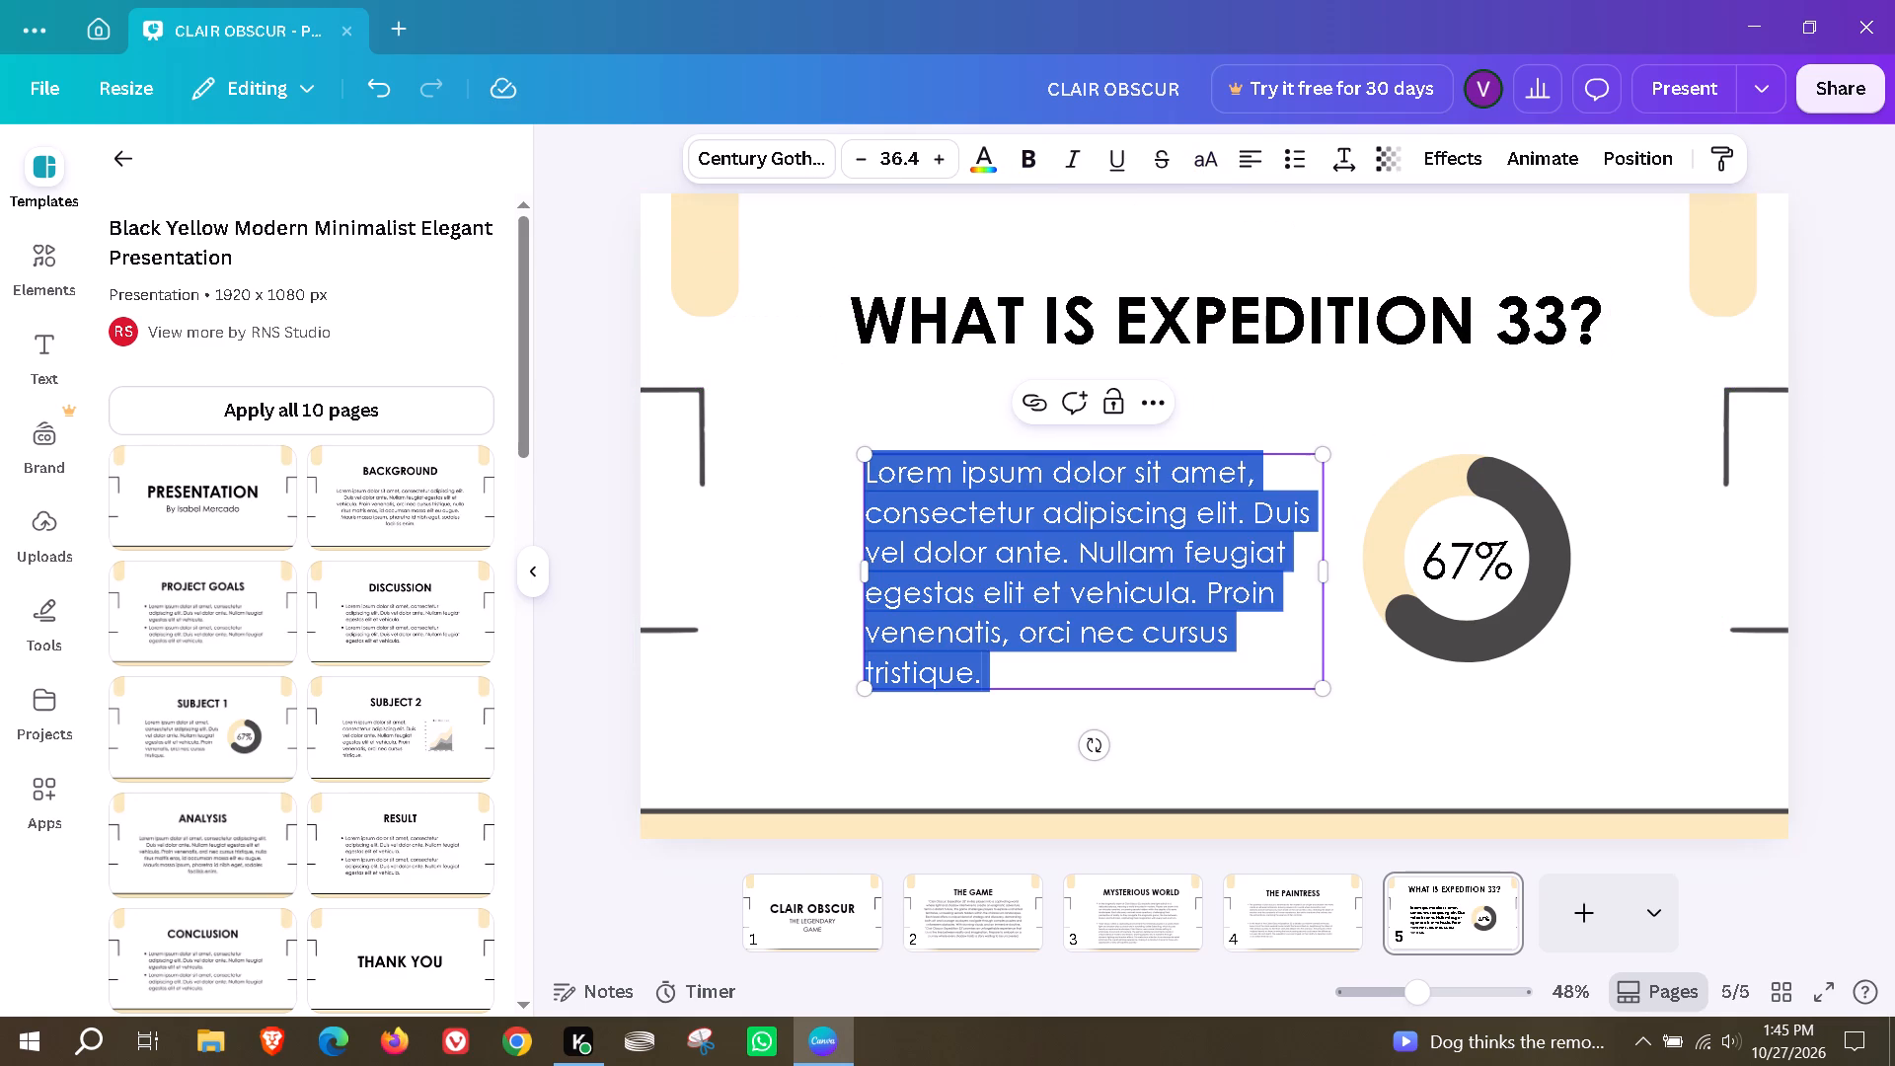
pyautogui.click(1153, 393)
pyautogui.scroll(-4, 1263, 775)
pyautogui.click(1264, 948)
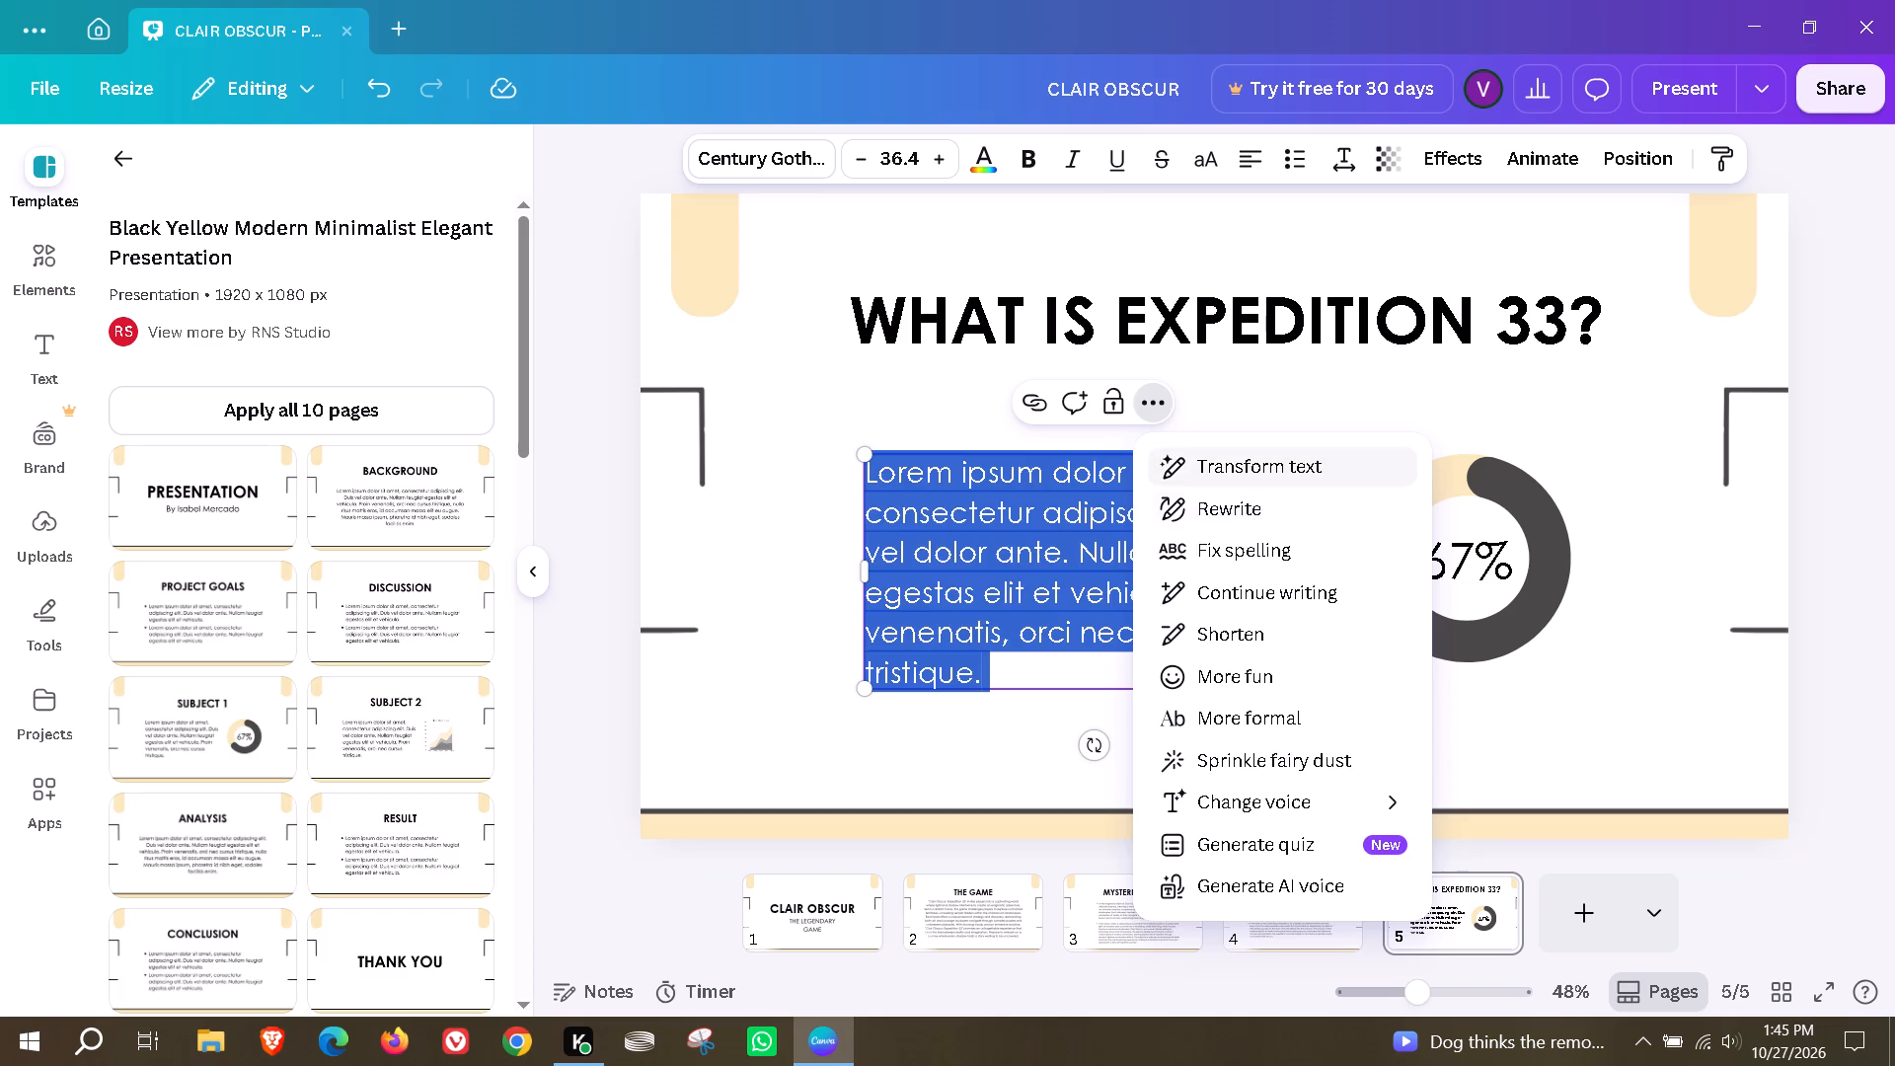
pyautogui.click(1230, 483)
pyautogui.write('generate 4-5 lines on clair obscur')
pyautogui.press('space')
pyautogui.write('33')
pyautogui.press('space')
pyautogui.write(', about what is')
pyautogui.press('space')
pyautogui.press('e')
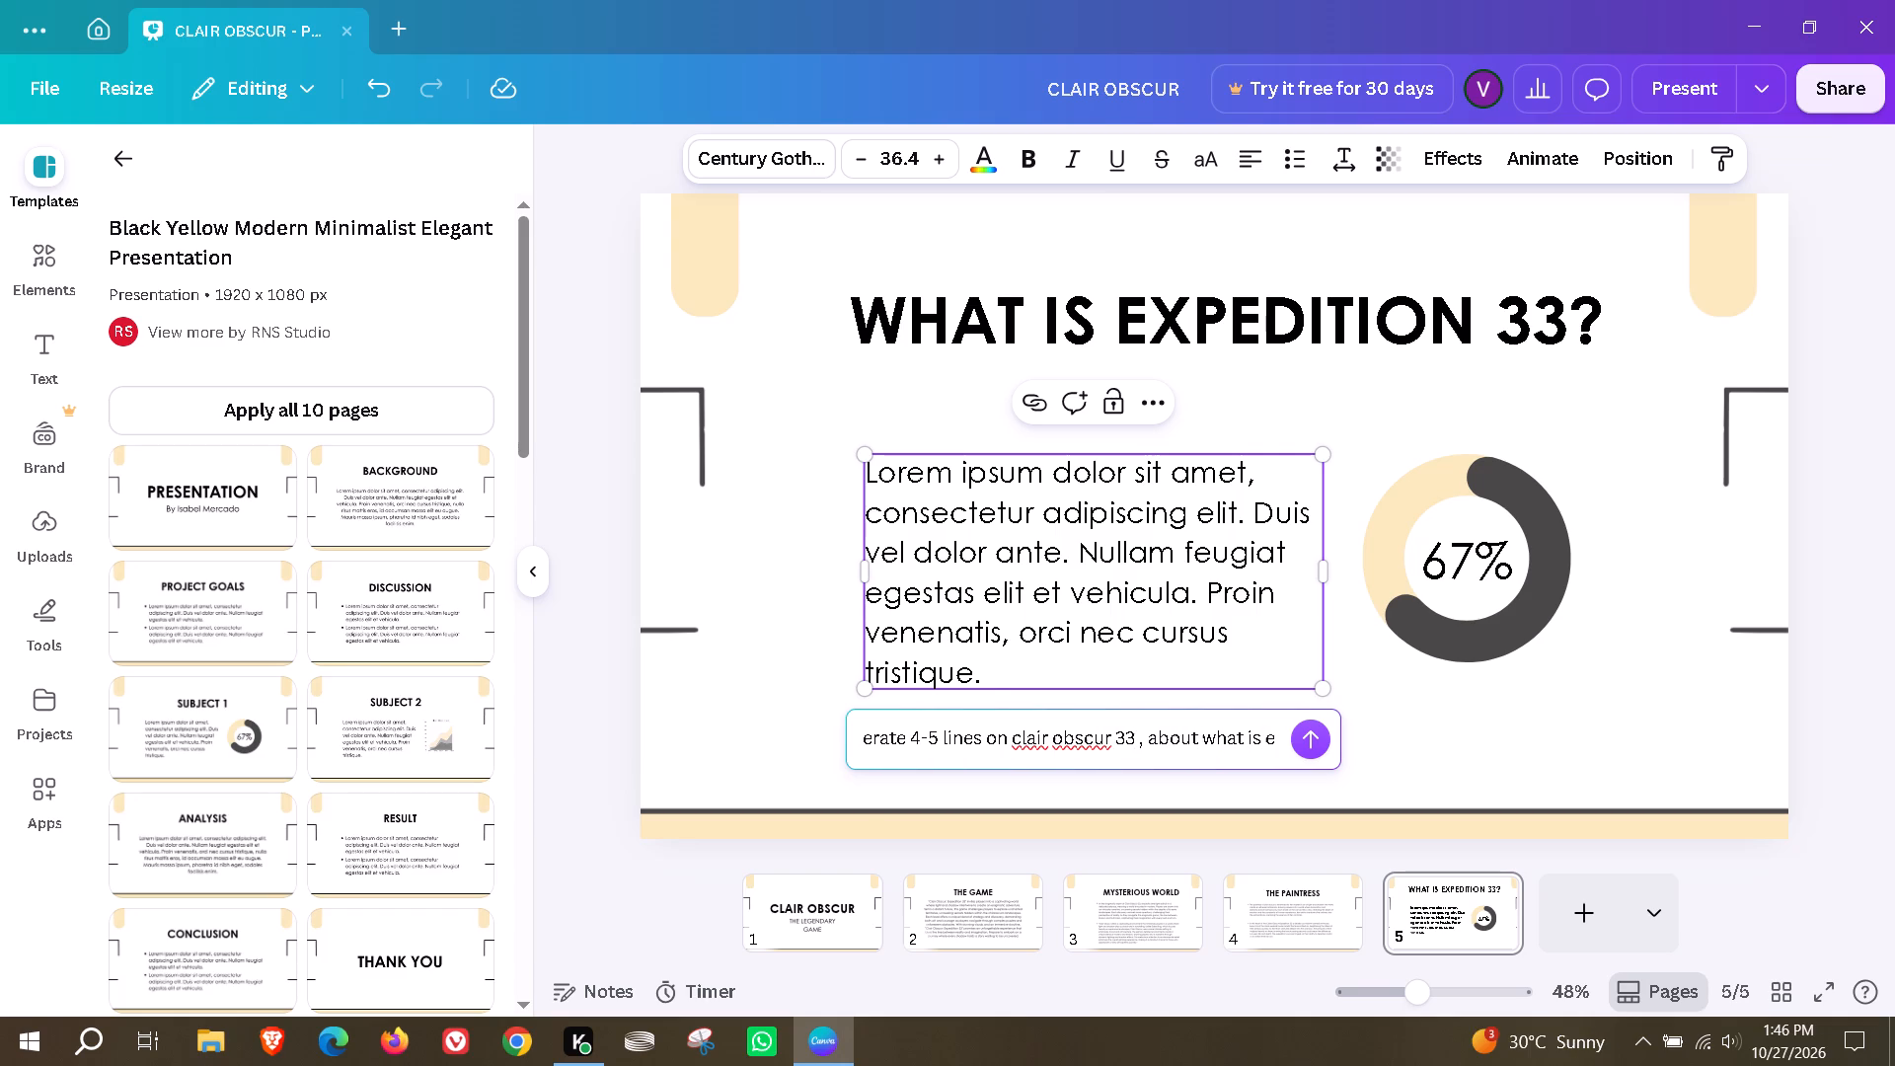
pyautogui.press('p')
pyautogui.press('BackSpace')
pyautogui.write('xpe')
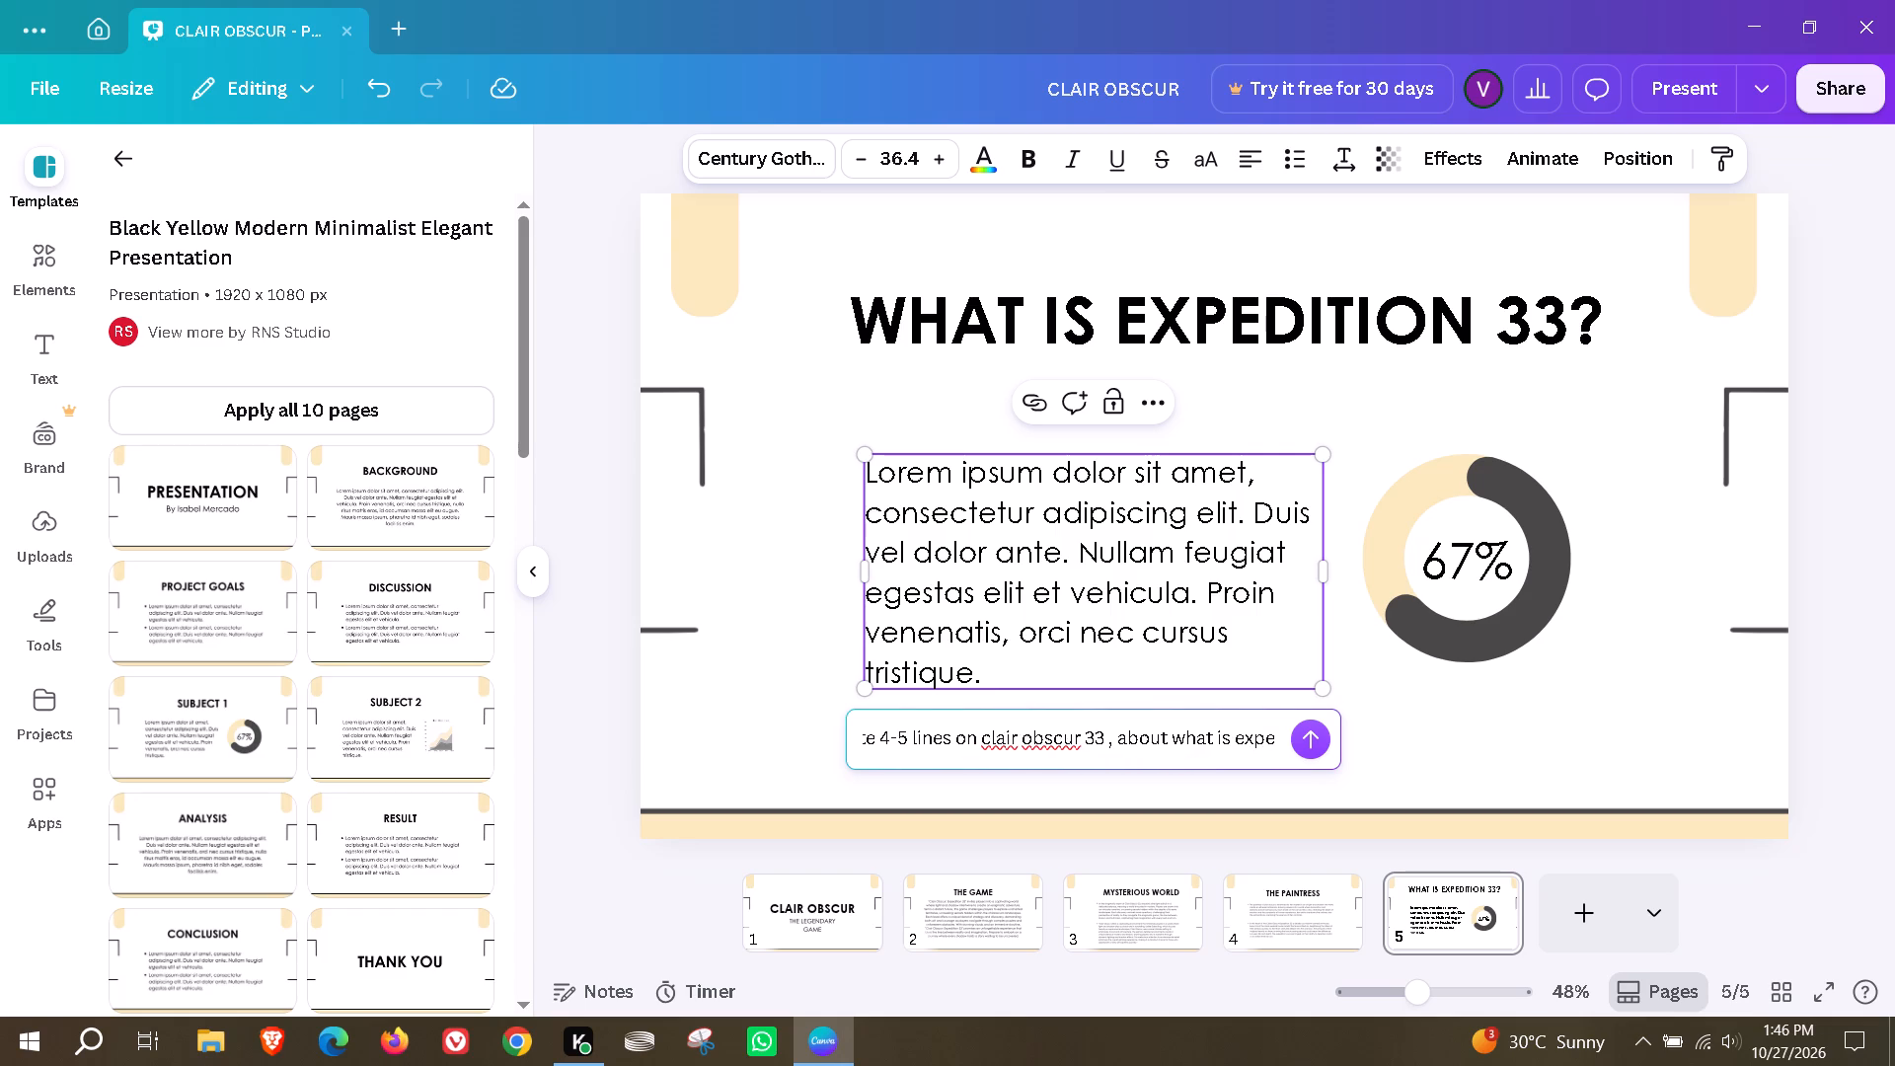
pyautogui.write('dition 33 means')
pyautogui.press('Return')
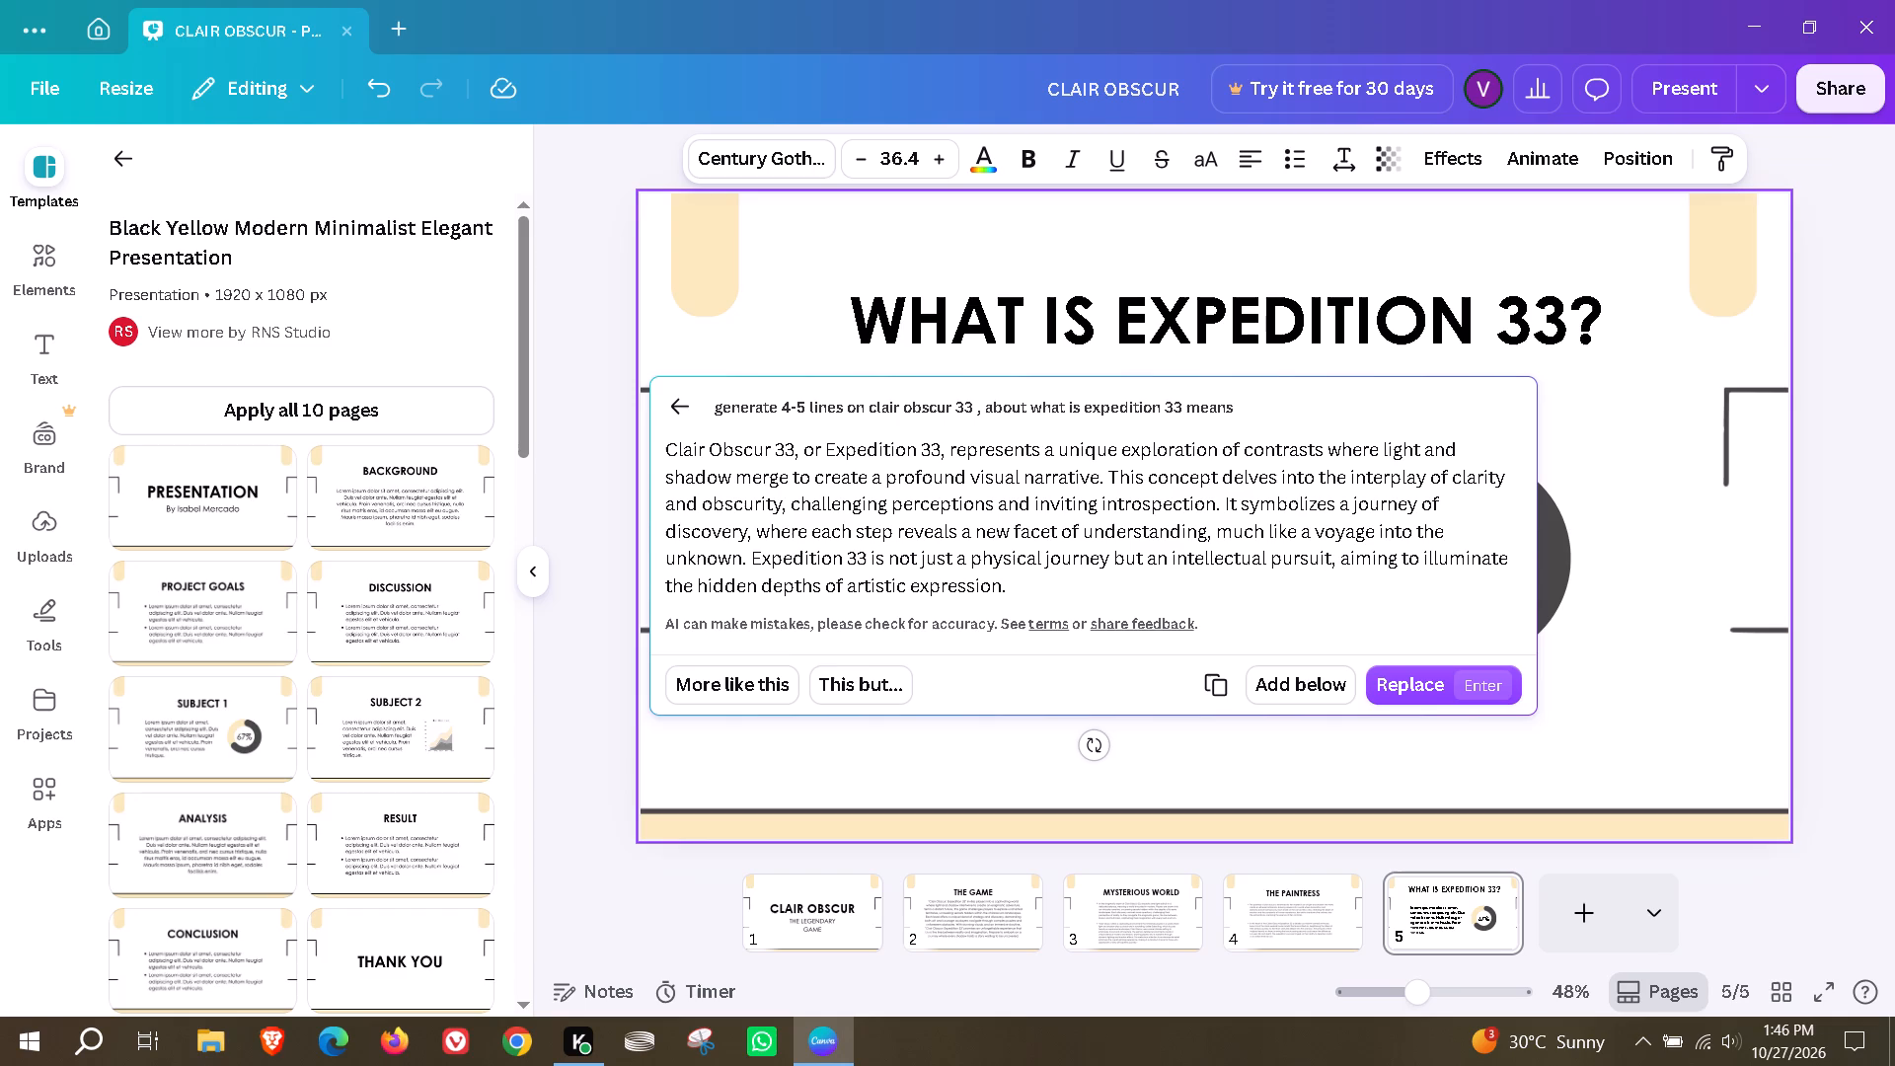
pyautogui.click(1419, 681)
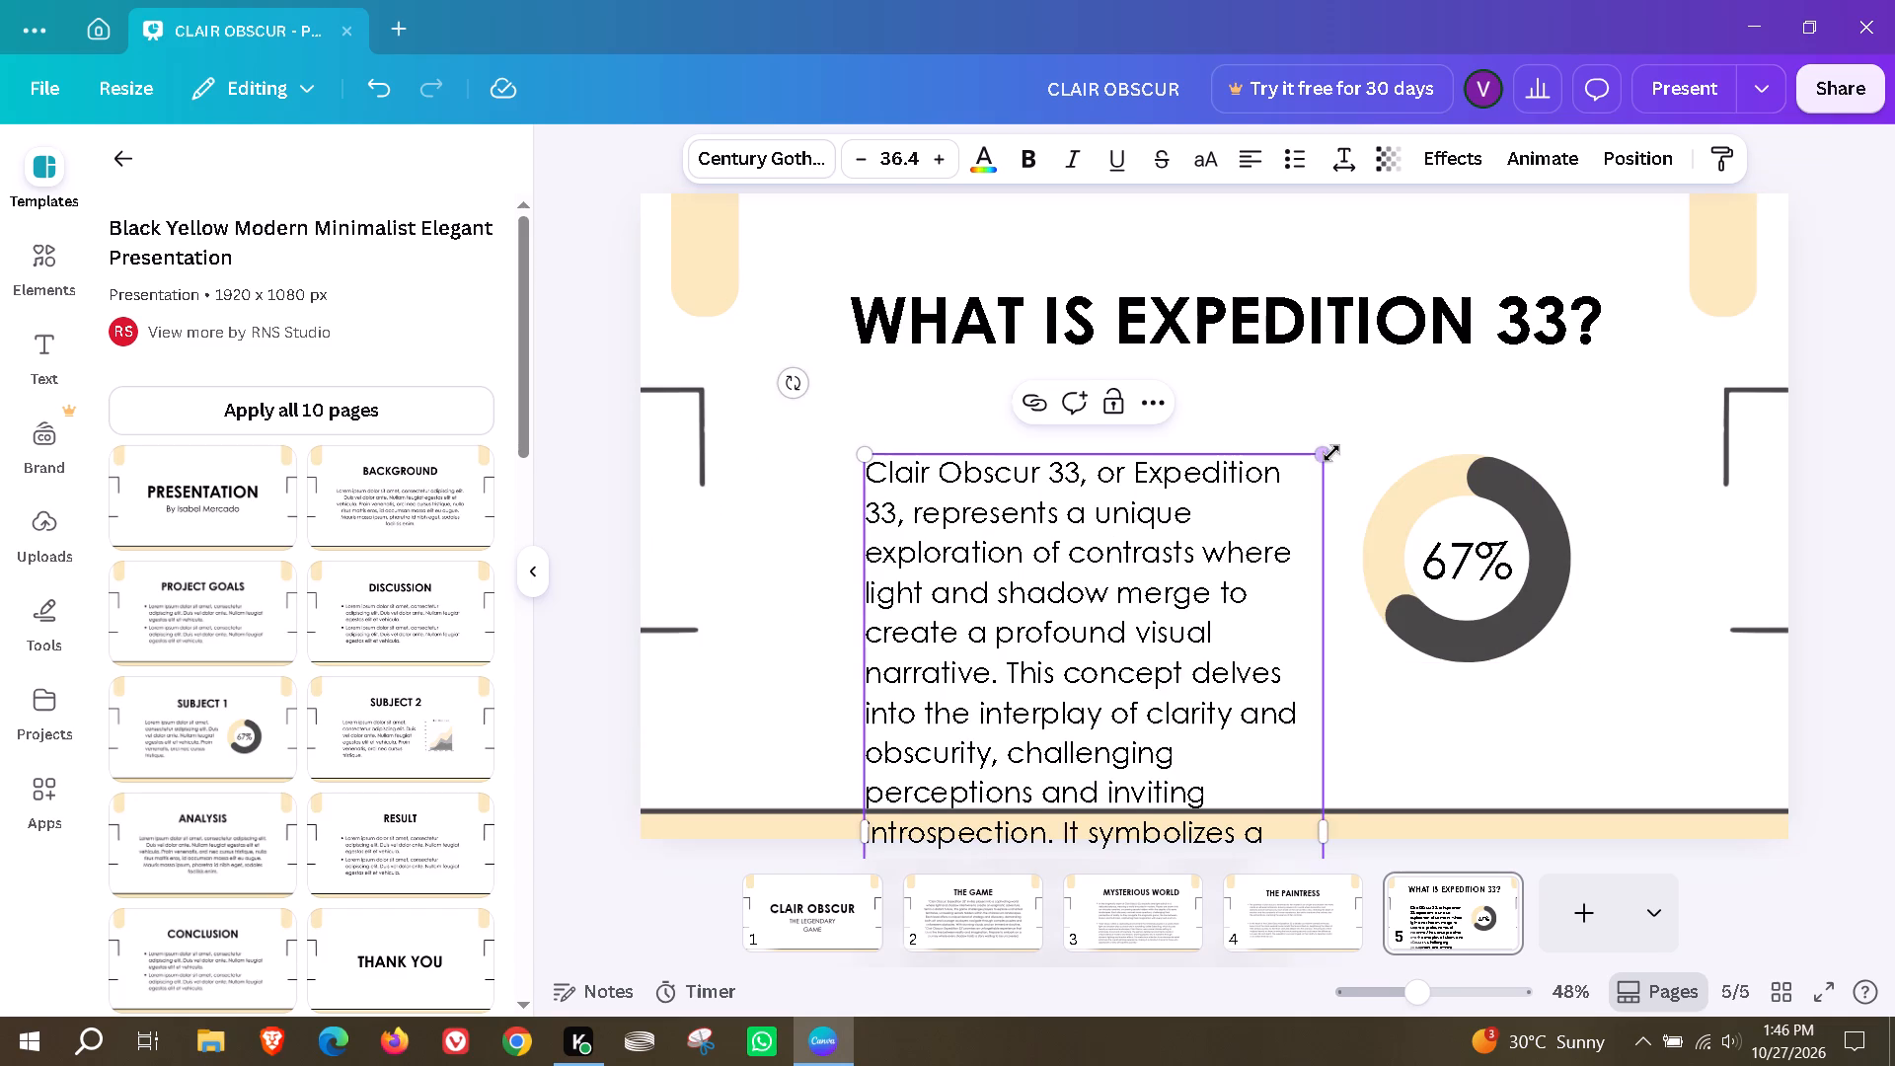
# Scale page 5's body text down to about size 21.9, widen its box, and place it beside the progress ring.
pyautogui.moveTo(1331, 453); pyautogui.dragTo(1047, 691)
pyautogui.moveTo(1063, 793); pyautogui.dragTo(1059, 502)
pyautogui.click(1223, 772)
pyautogui.moveTo(1073, 782); pyautogui.dragTo(1057, 391)
pyautogui.moveTo(1135, 590); pyautogui.dragTo(1391, 619)
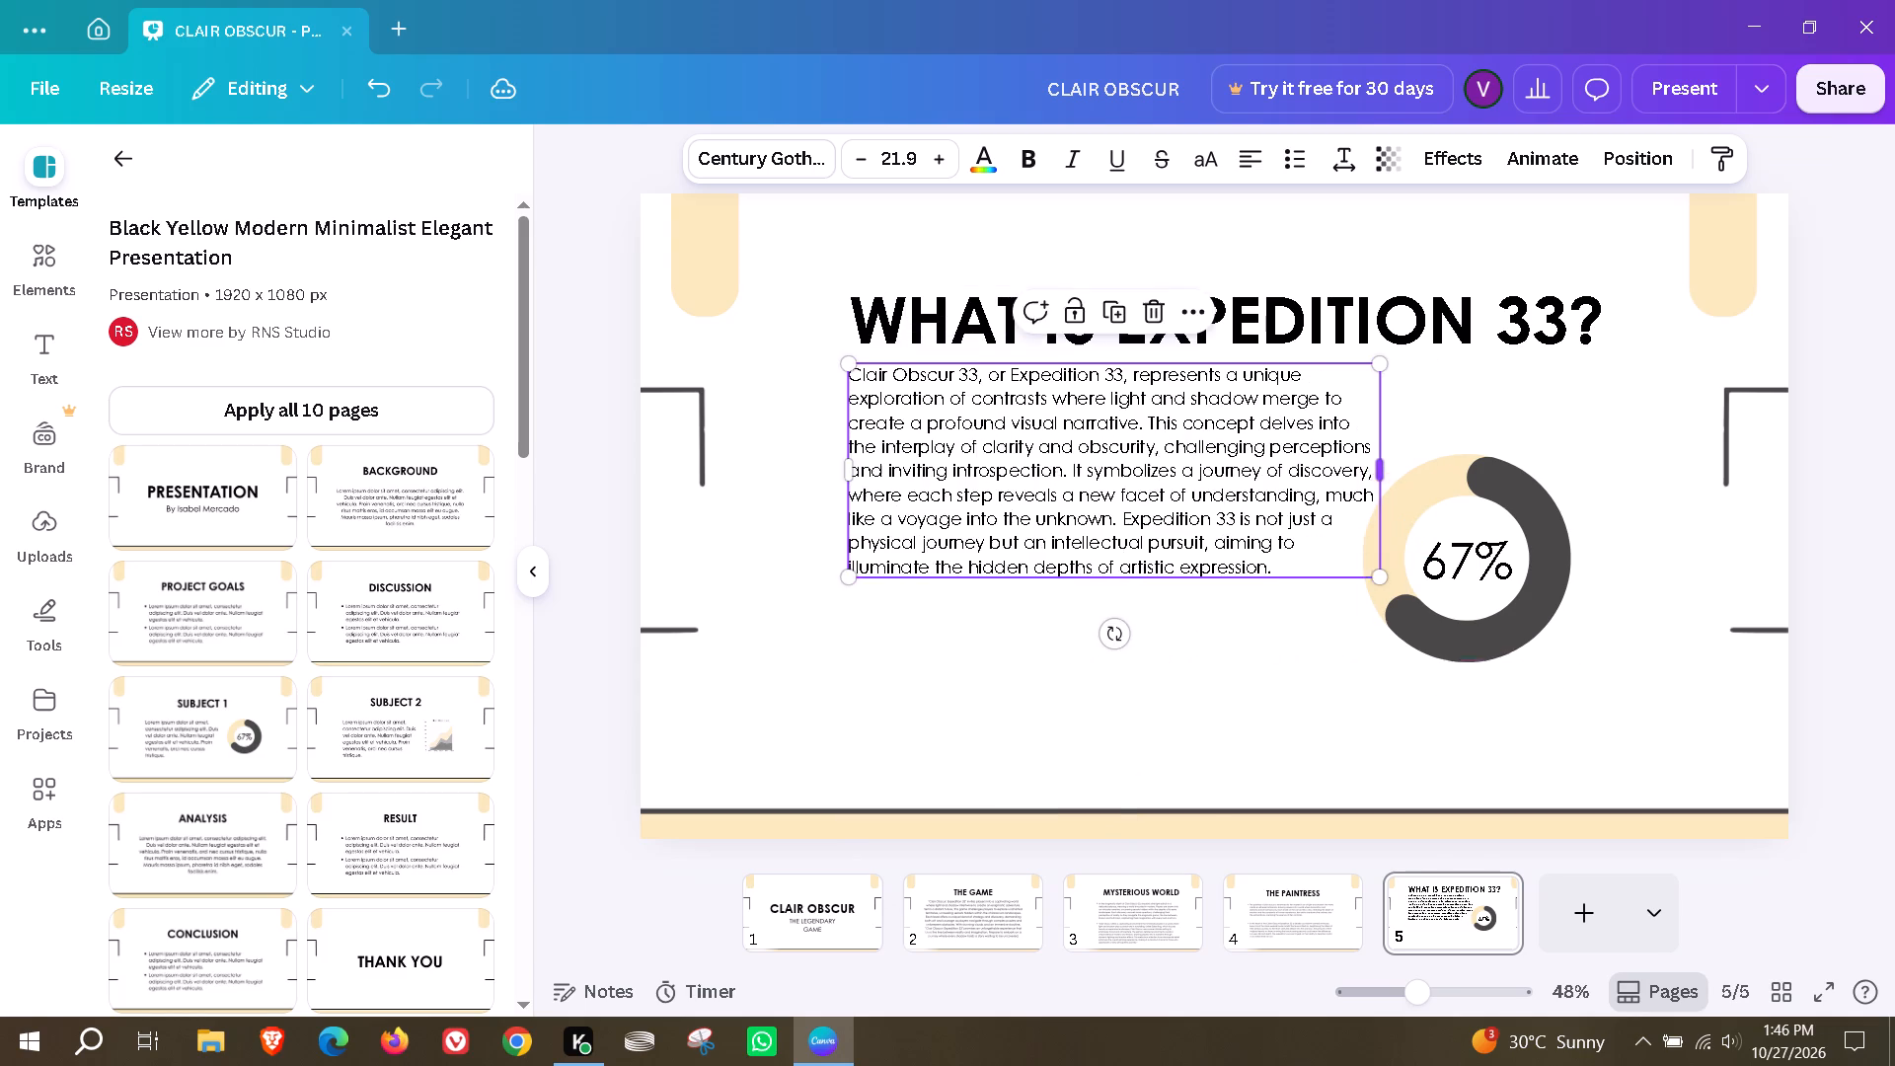
pyautogui.moveTo(1195, 506); pyautogui.dragTo(1147, 588)
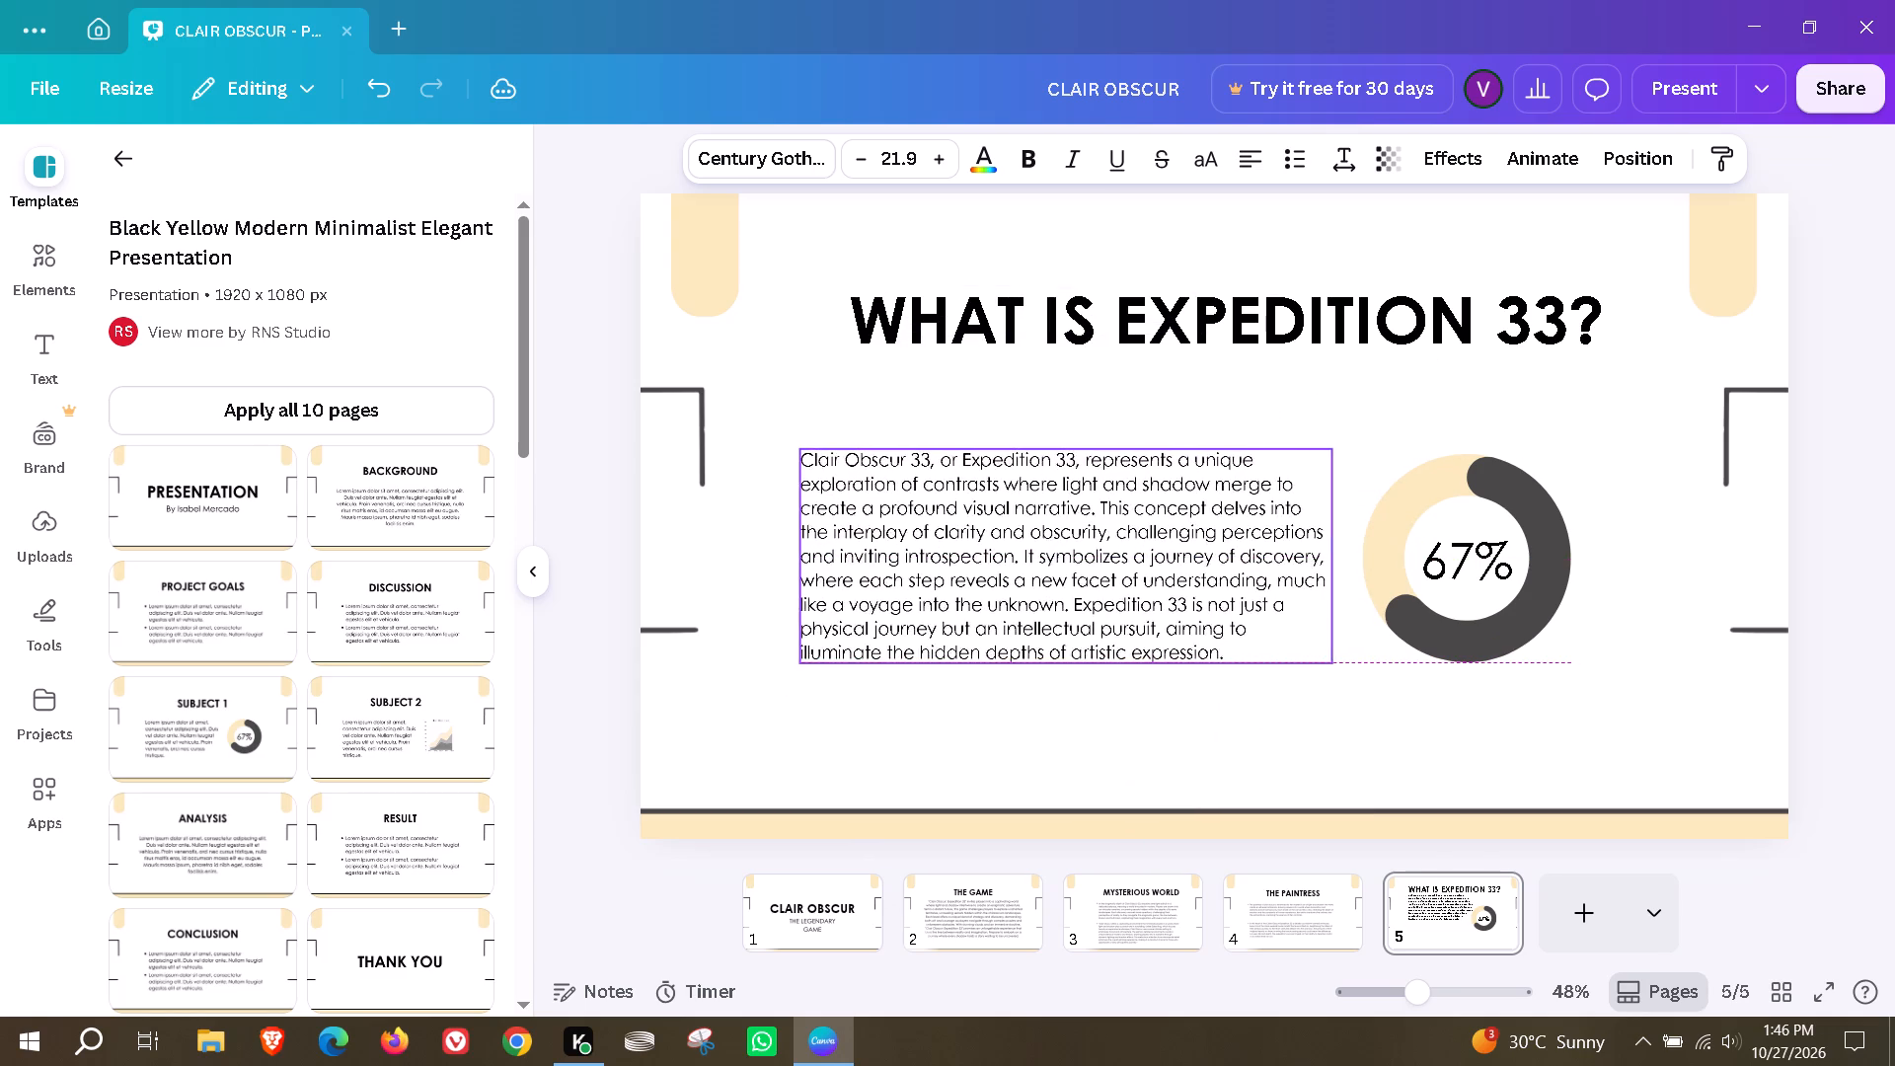
pyautogui.moveTo(1147, 588); pyautogui.dragTo(1159, 604)
pyautogui.click(1642, 523)
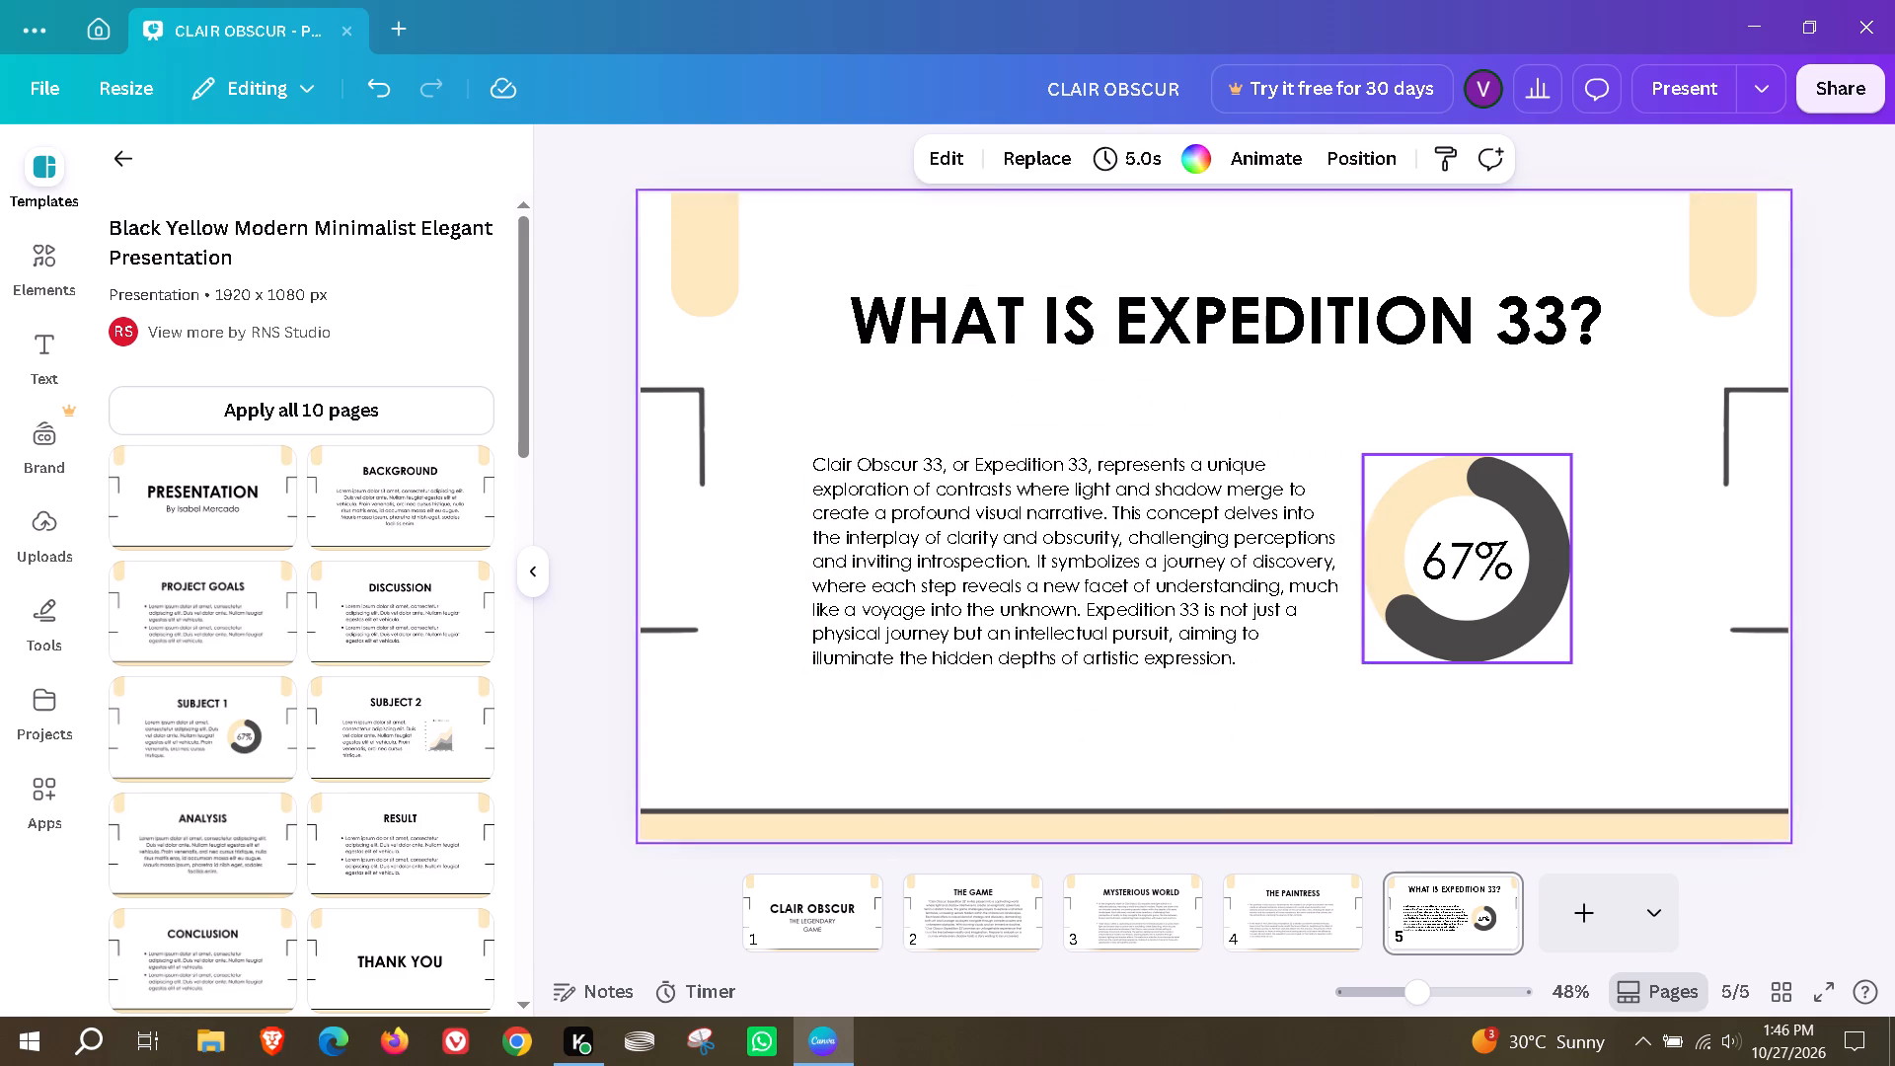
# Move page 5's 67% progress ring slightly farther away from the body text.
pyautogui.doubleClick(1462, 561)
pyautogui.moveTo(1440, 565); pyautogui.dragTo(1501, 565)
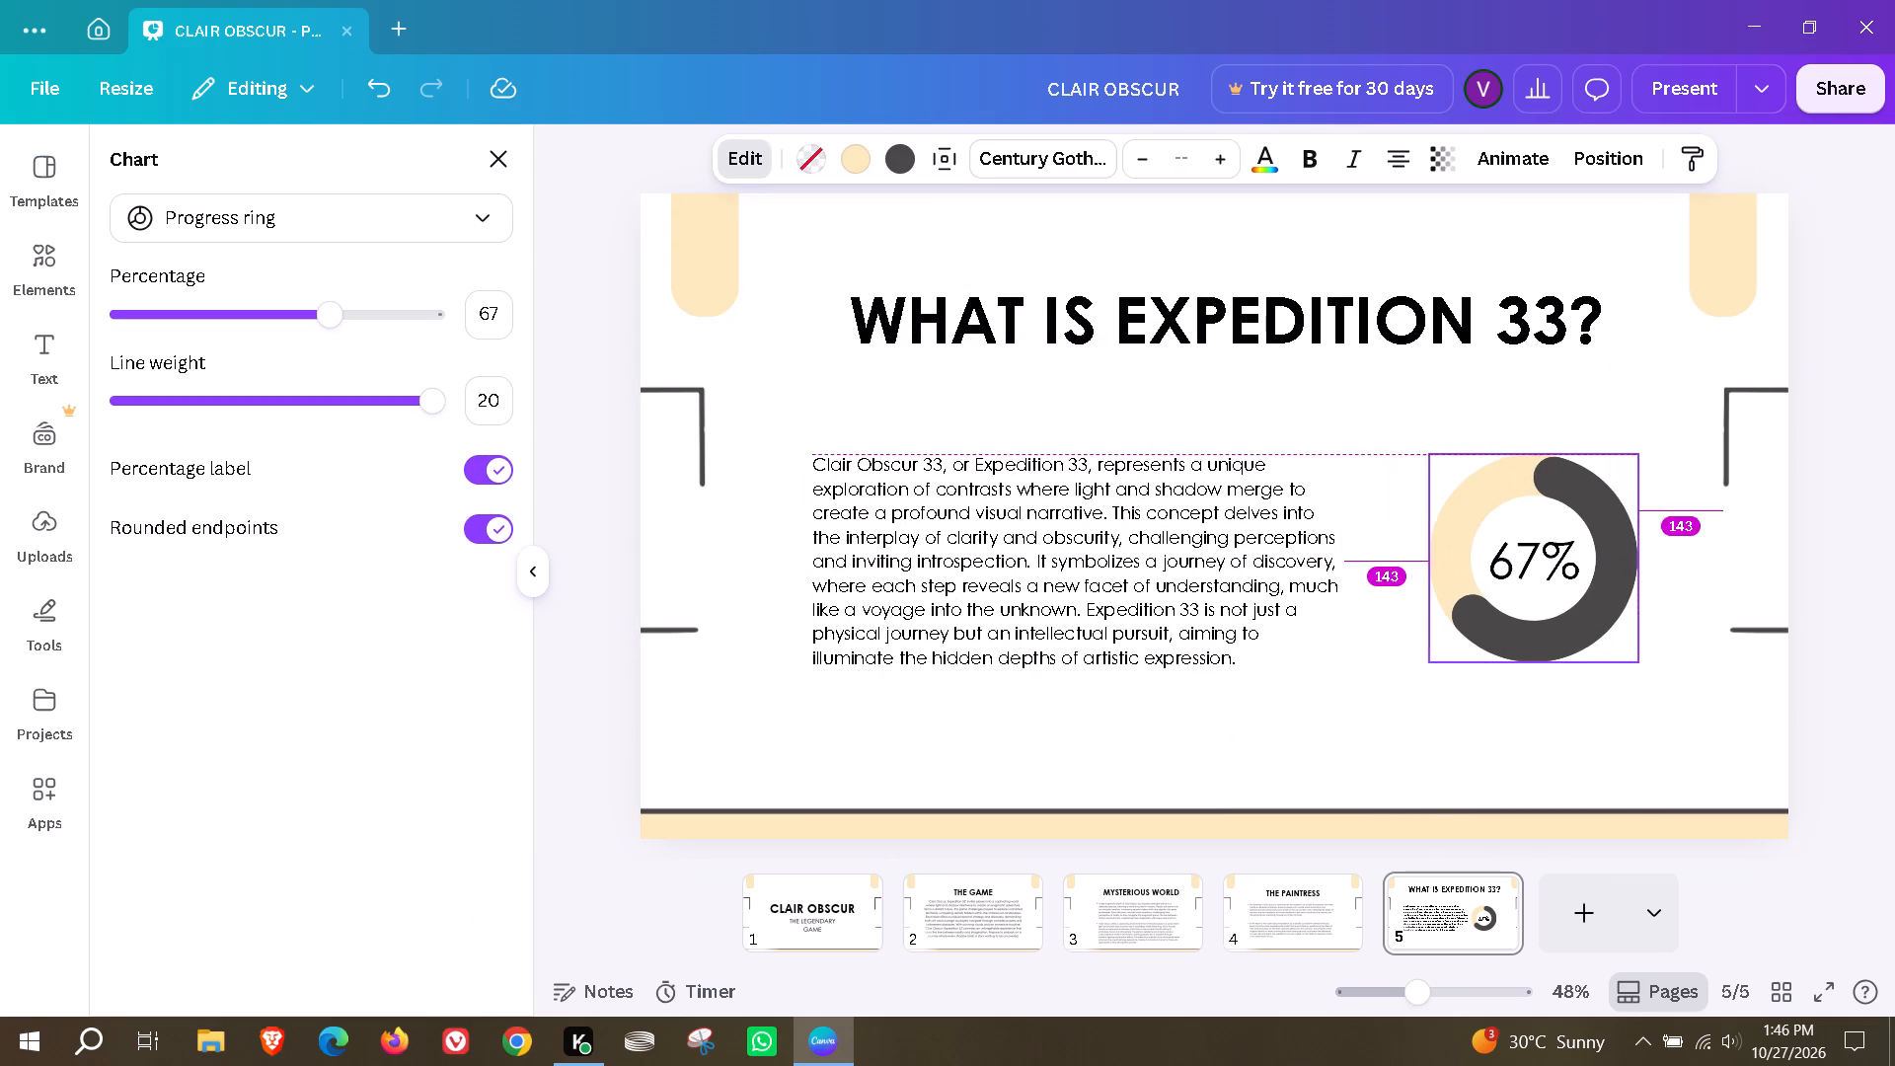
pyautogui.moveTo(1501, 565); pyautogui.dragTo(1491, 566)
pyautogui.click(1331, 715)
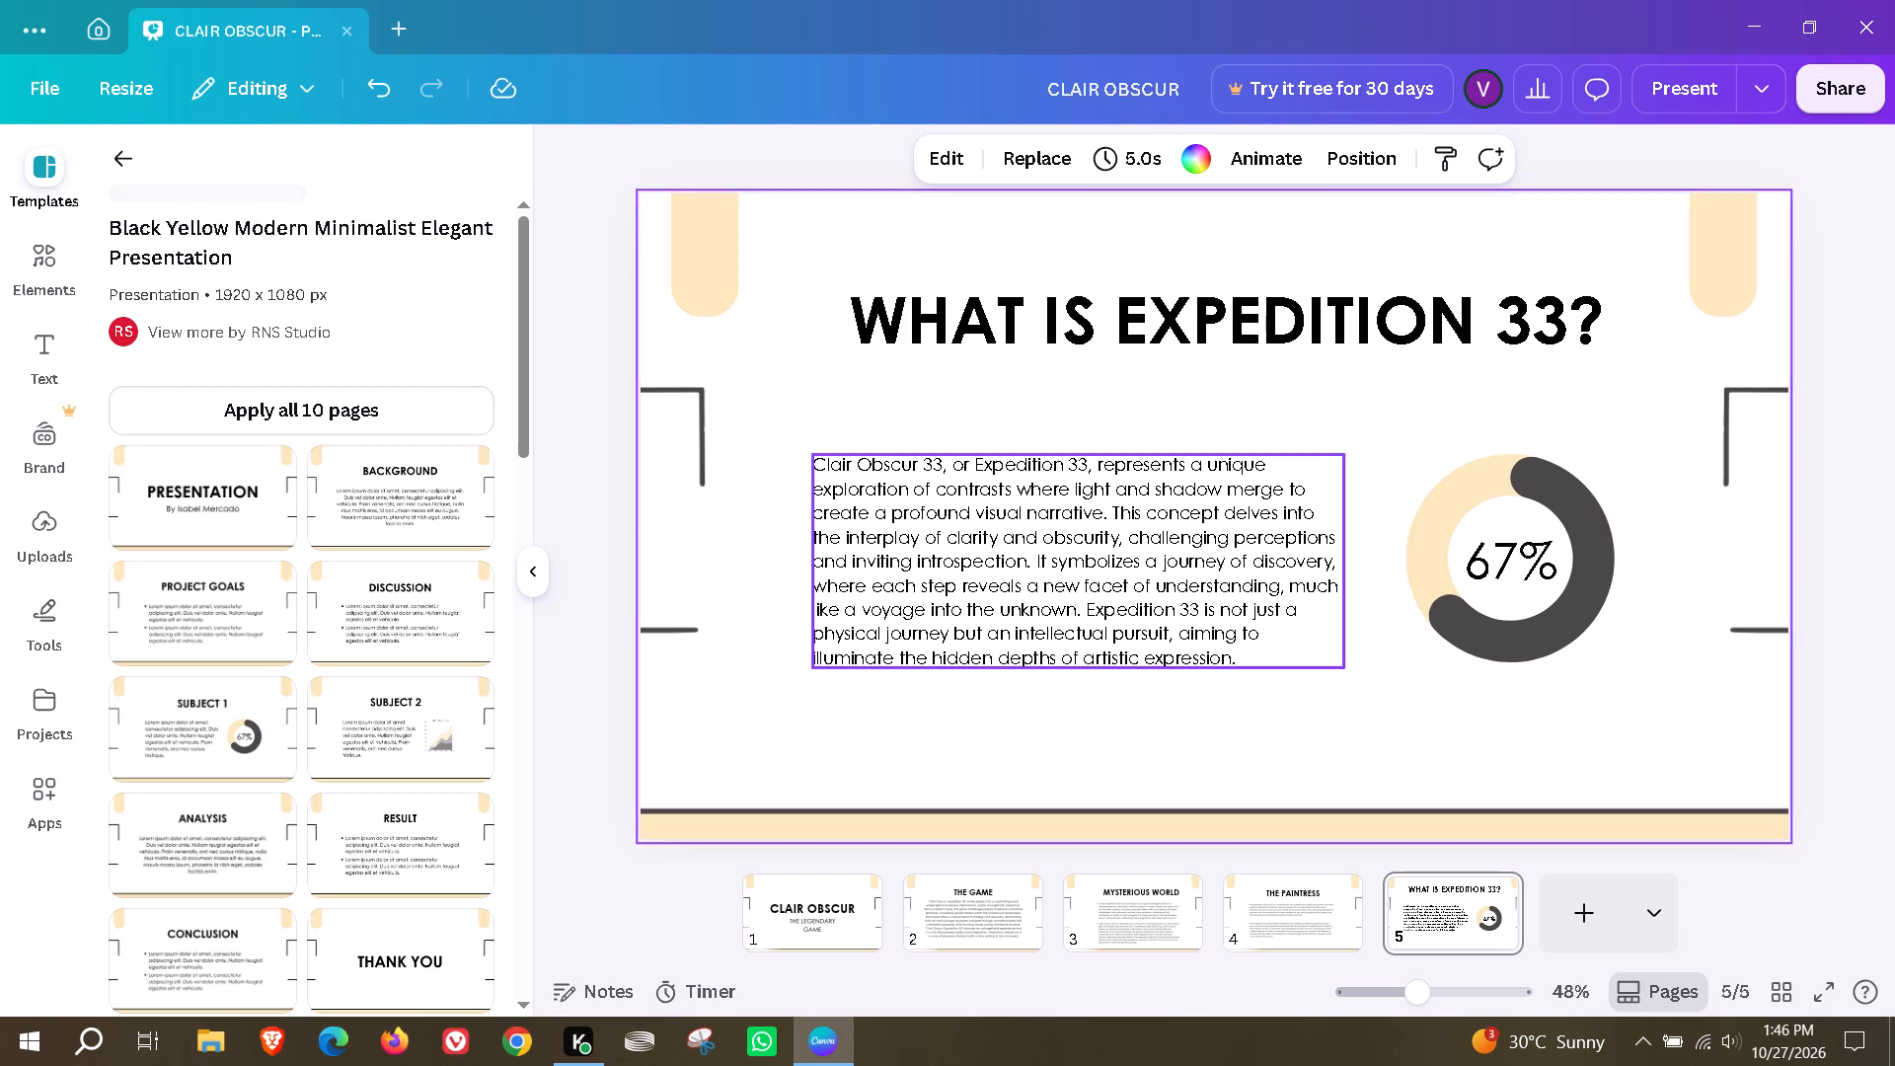
# Delete the 67% progress ring from page 5.
pyautogui.click(1508, 564)
pyautogui.click(1586, 411)
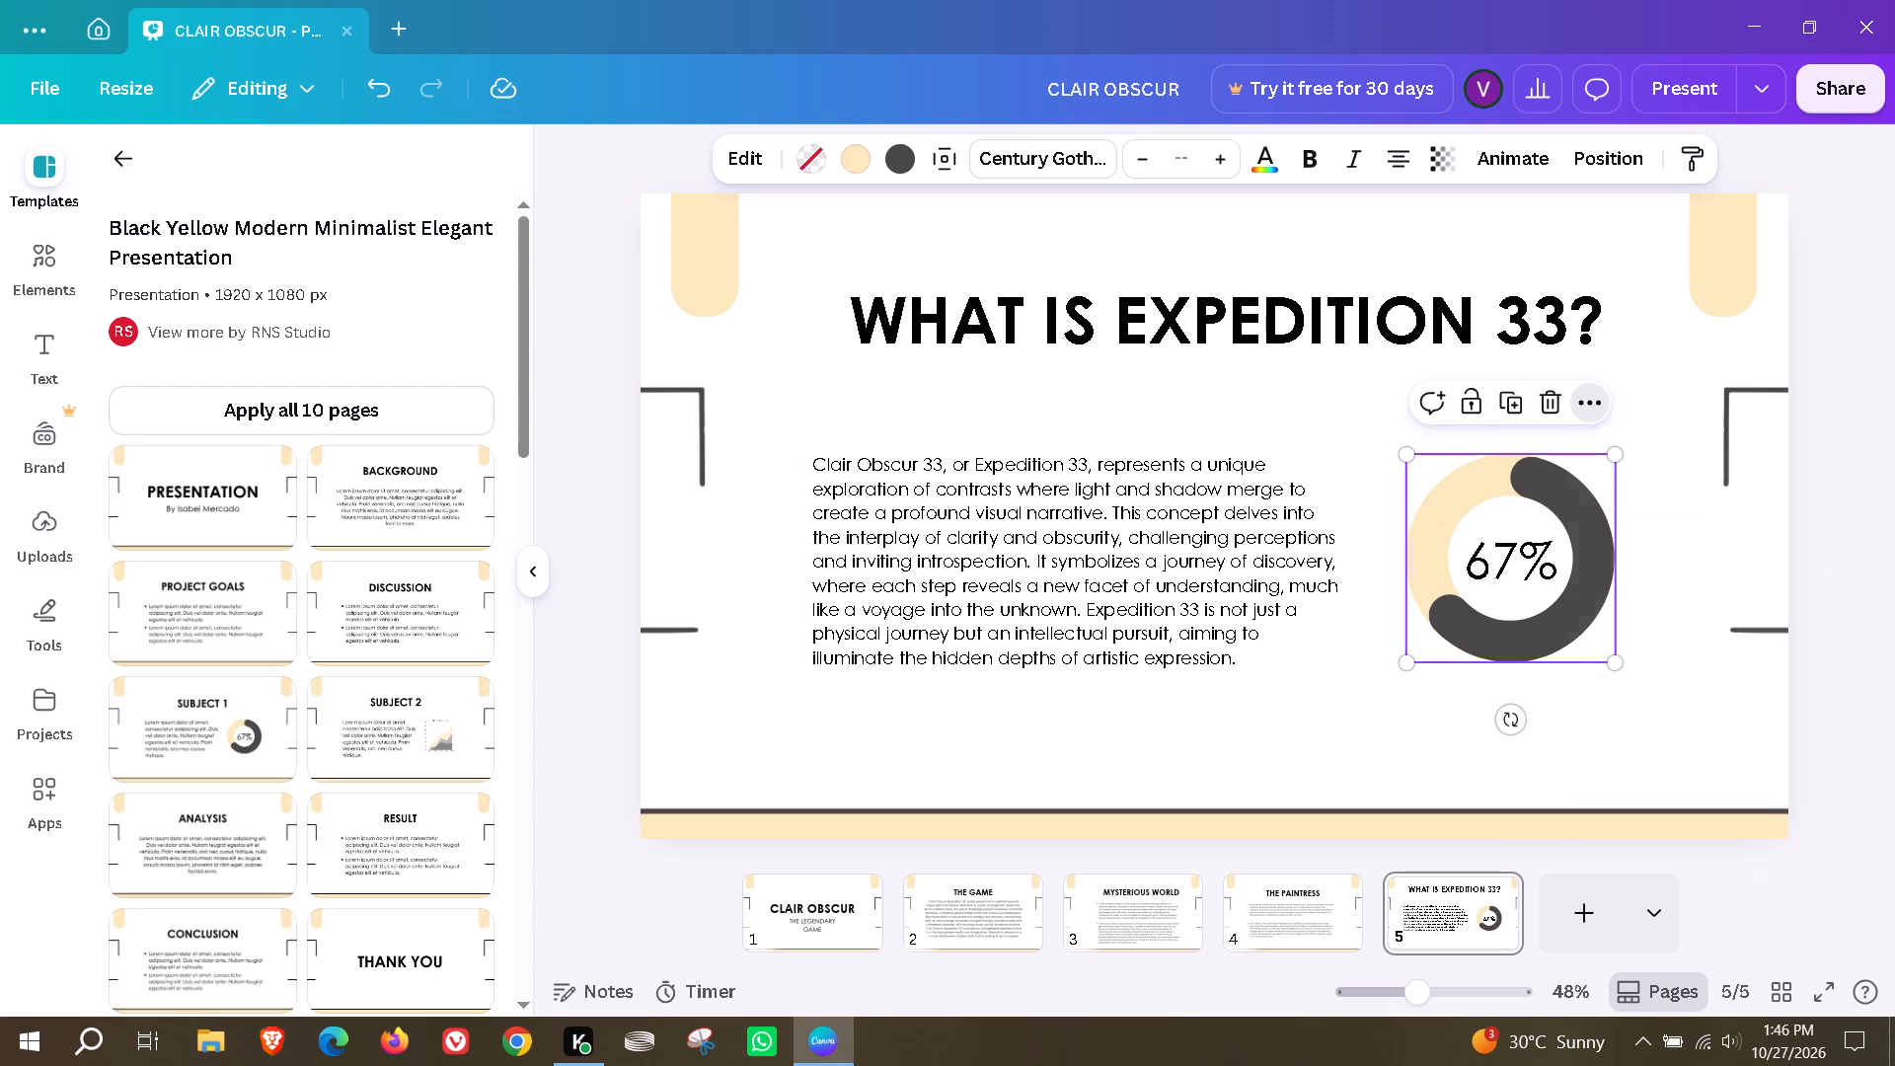
pyautogui.scroll(-4, 1695, 883)
pyautogui.scroll(1, 1668, 848)
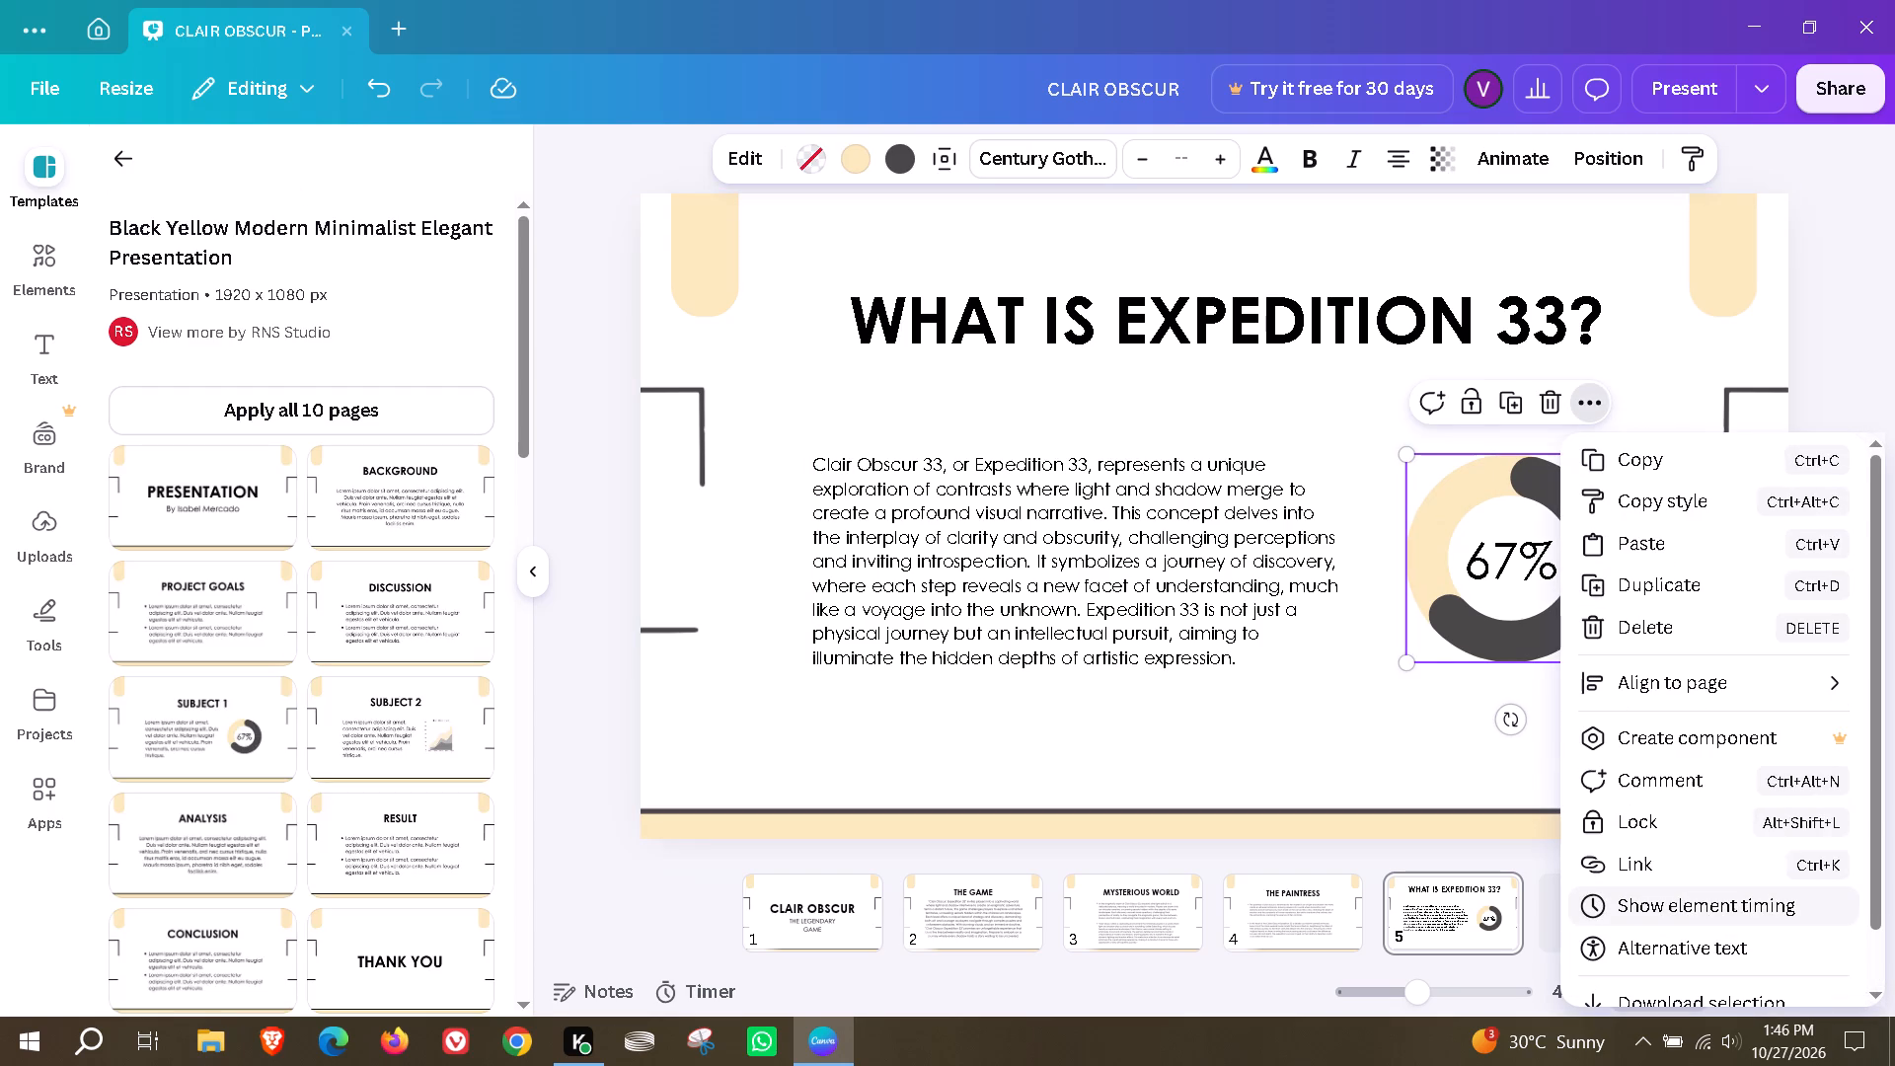
pyautogui.scroll(2, 1668, 848)
pyautogui.click(1628, 629)
# Centre page 5's body text under the heading and enlarge it to about size 24.8.
pyautogui.moveTo(1109, 609); pyautogui.dragTo(1279, 607)
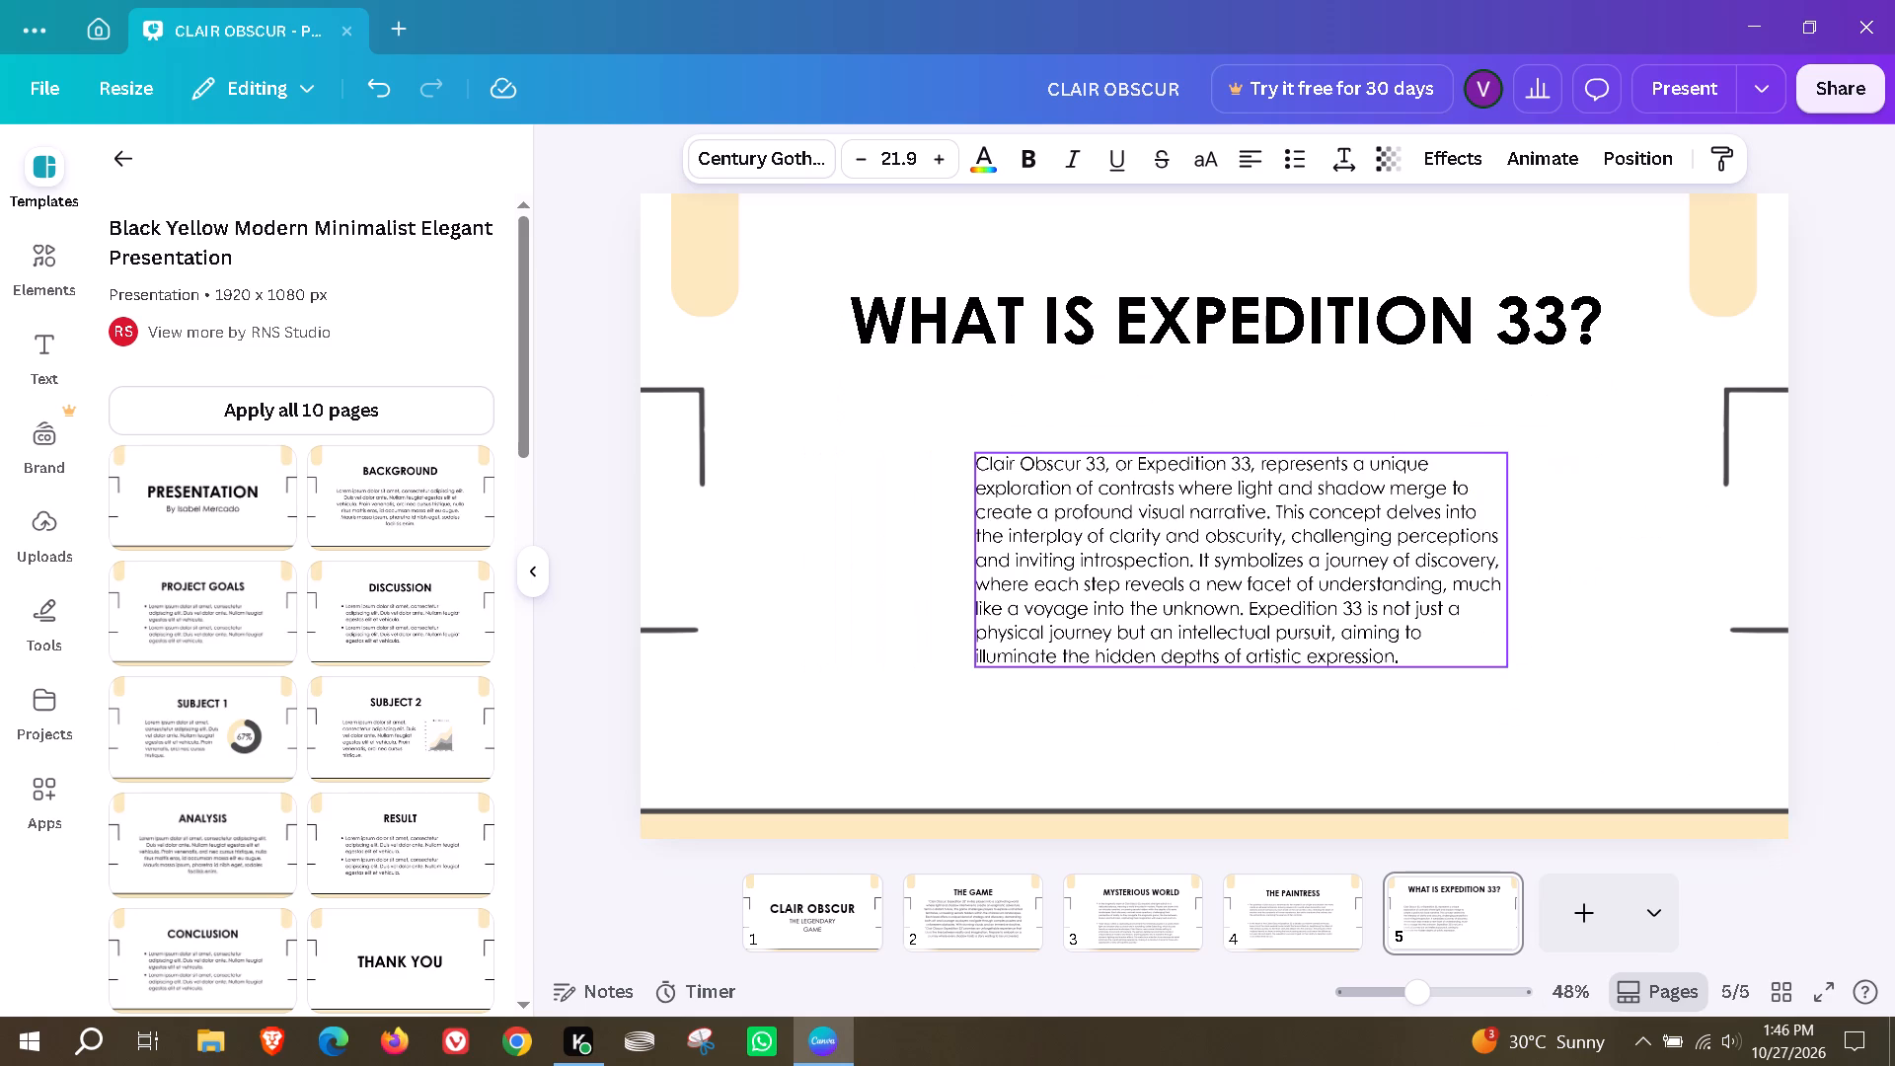
pyautogui.moveTo(1279, 607); pyautogui.dragTo(1252, 592)
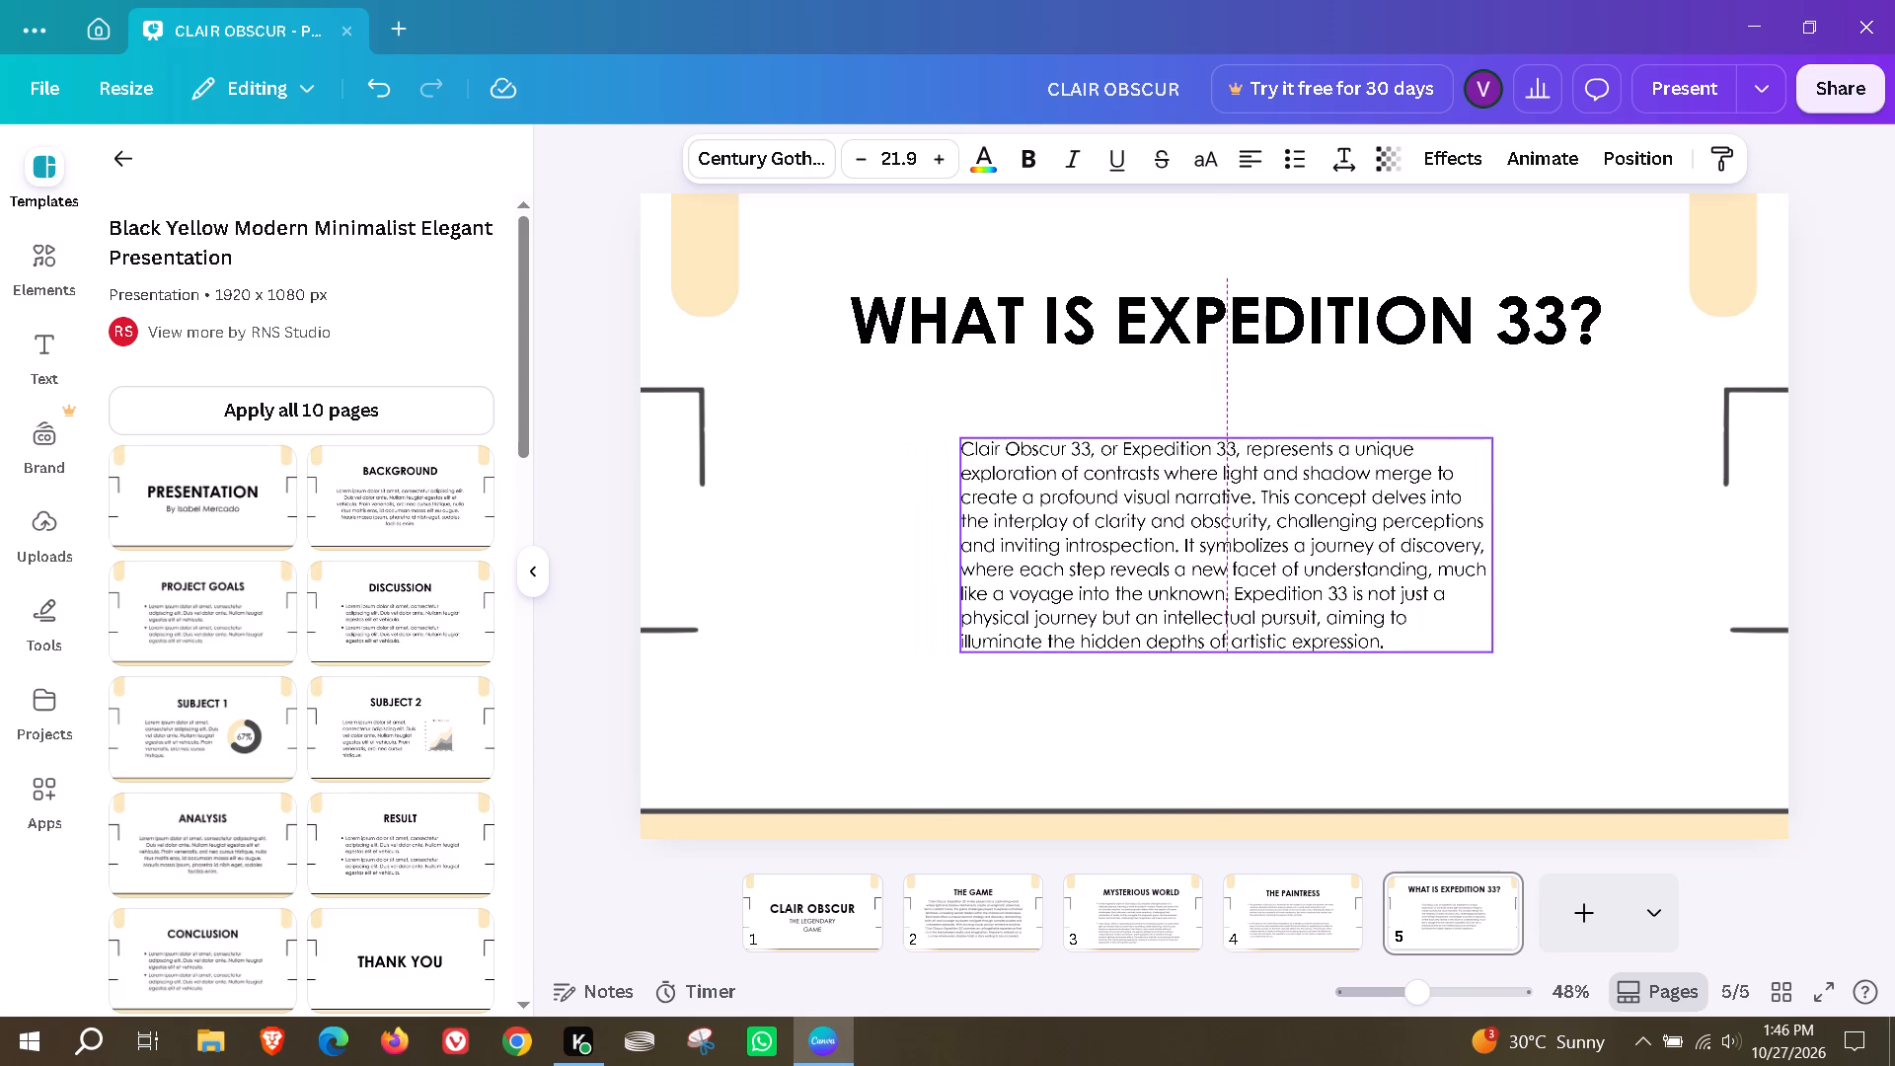
pyautogui.moveTo(1252, 592); pyautogui.dragTo(1246, 589)
pyautogui.click(1294, 729)
pyautogui.moveTo(1247, 578); pyautogui.dragTo(1249, 592)
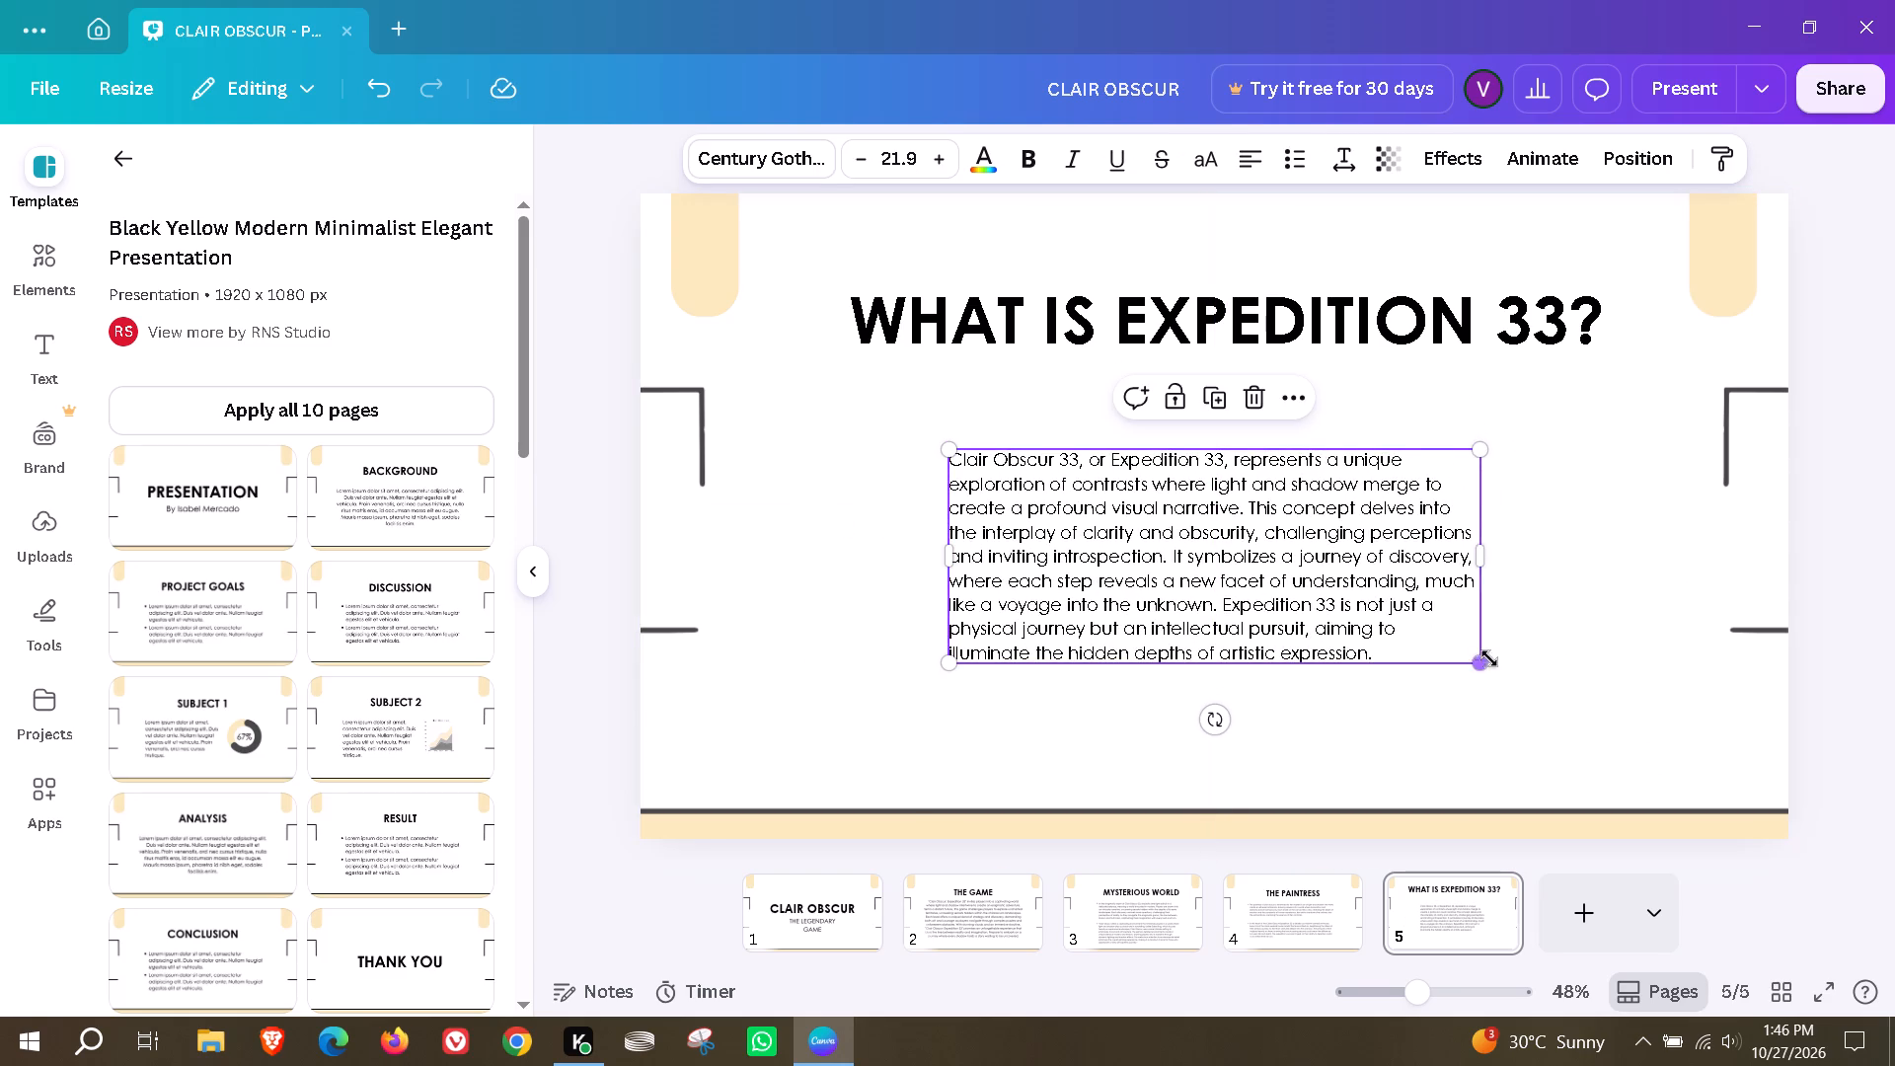
pyautogui.moveTo(1484, 658); pyautogui.dragTo(1544, 713)
pyautogui.moveTo(1359, 632); pyautogui.dragTo(1322, 622)
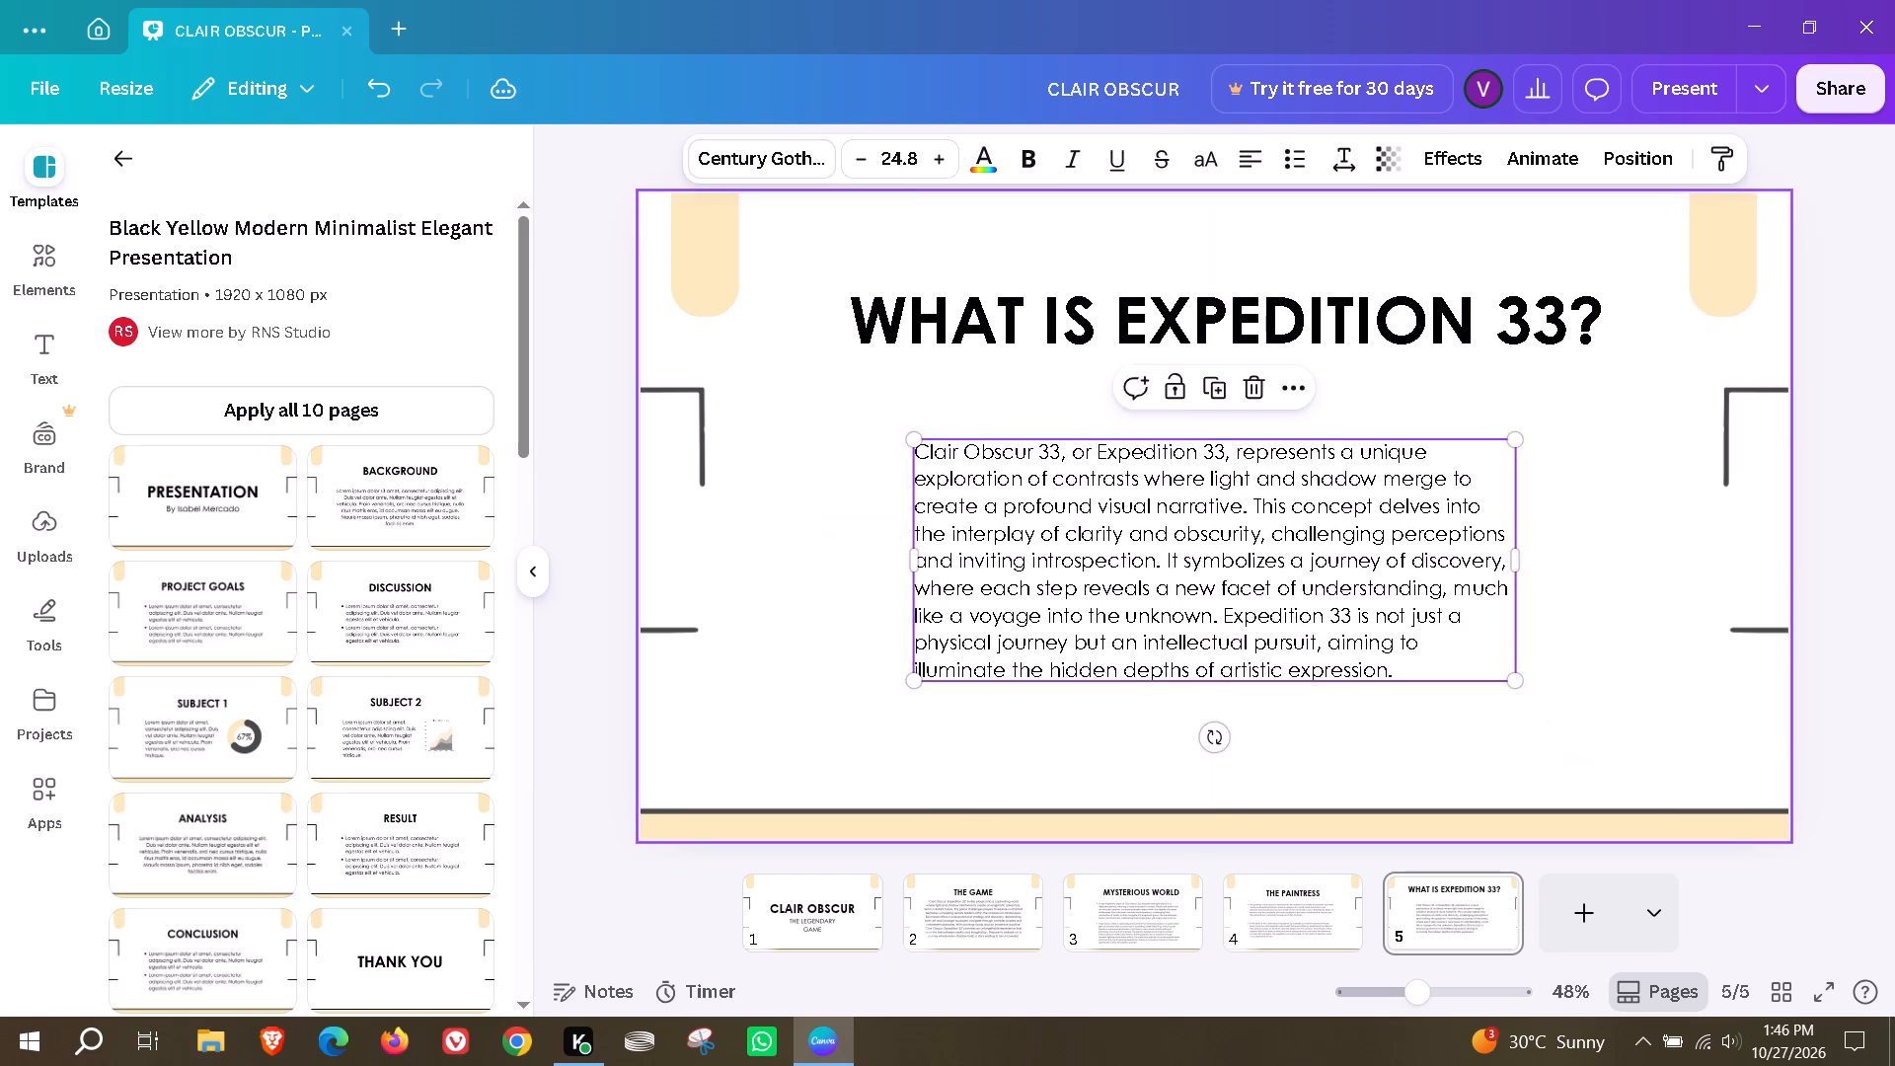
pyautogui.click(1367, 750)
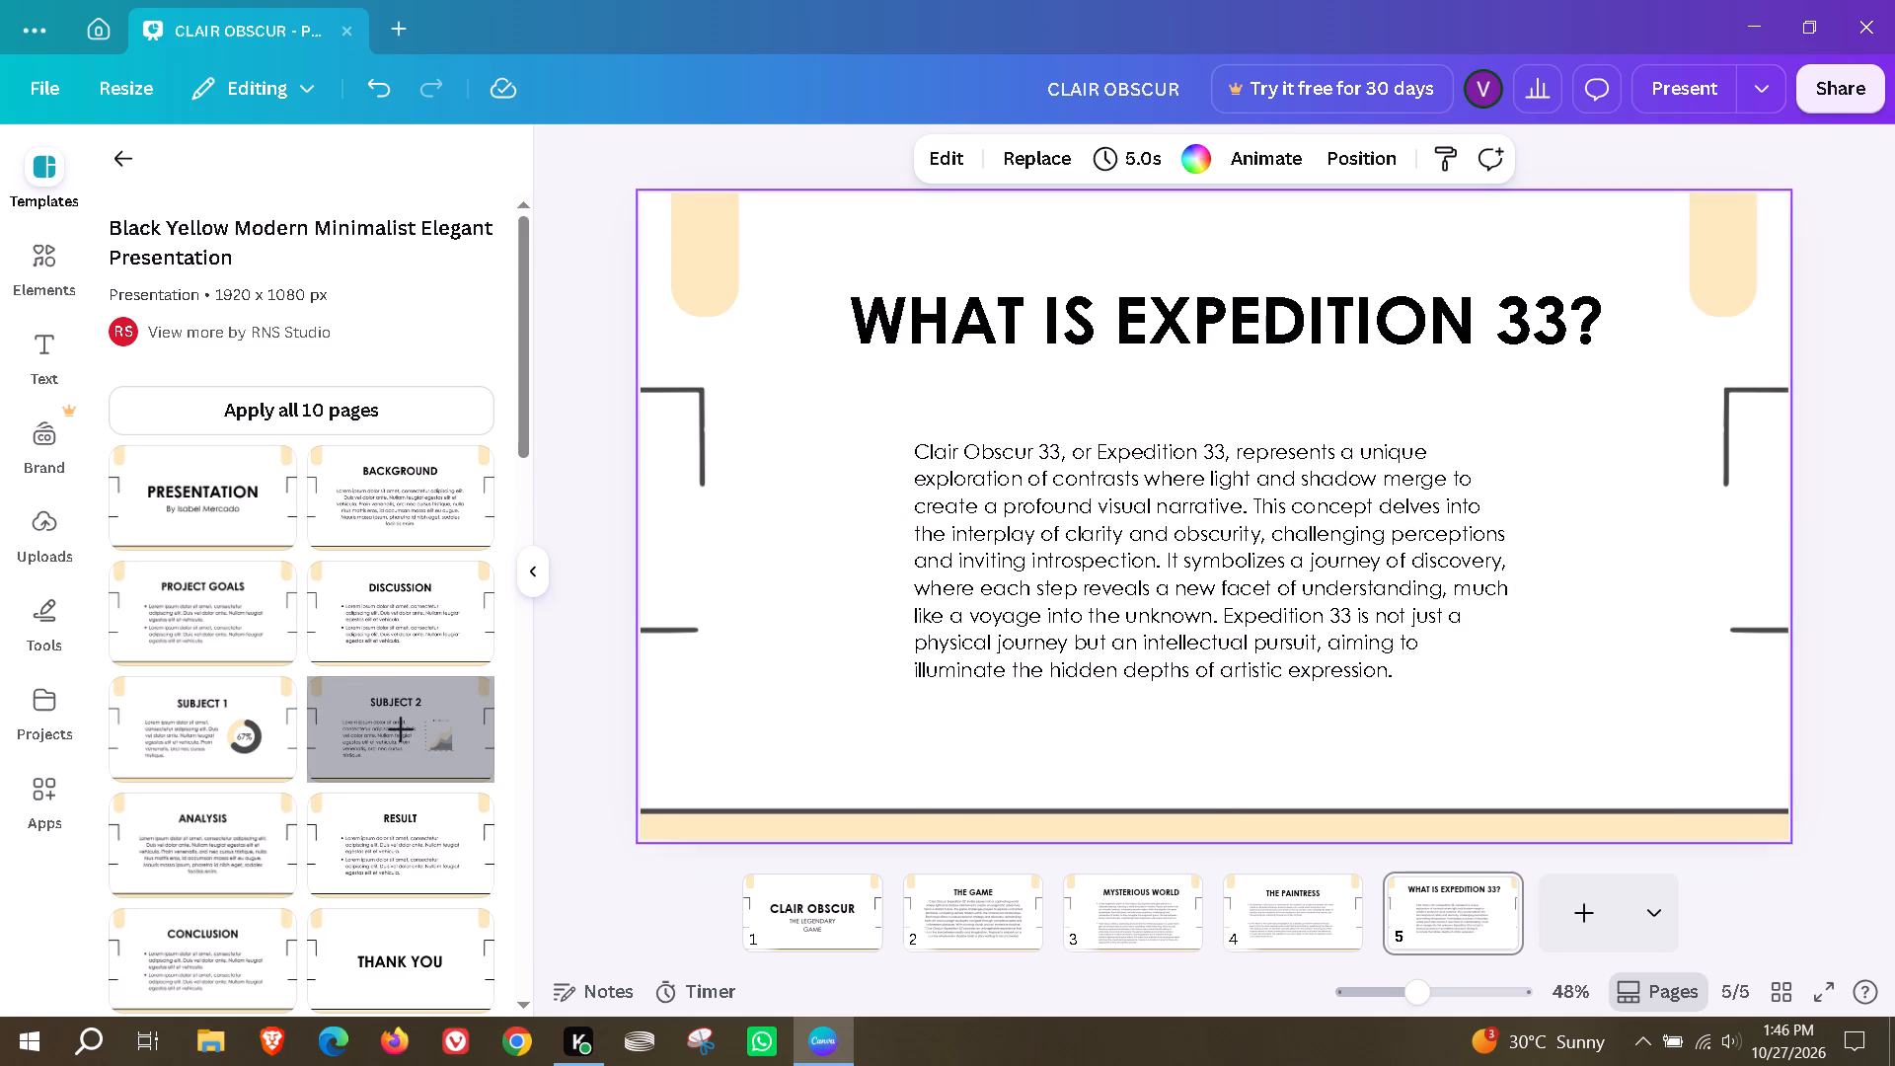
# Add the template's SUBJECT 2 layout as a new page 6.
pyautogui.click(418, 713)
pyautogui.click(1008, 607)
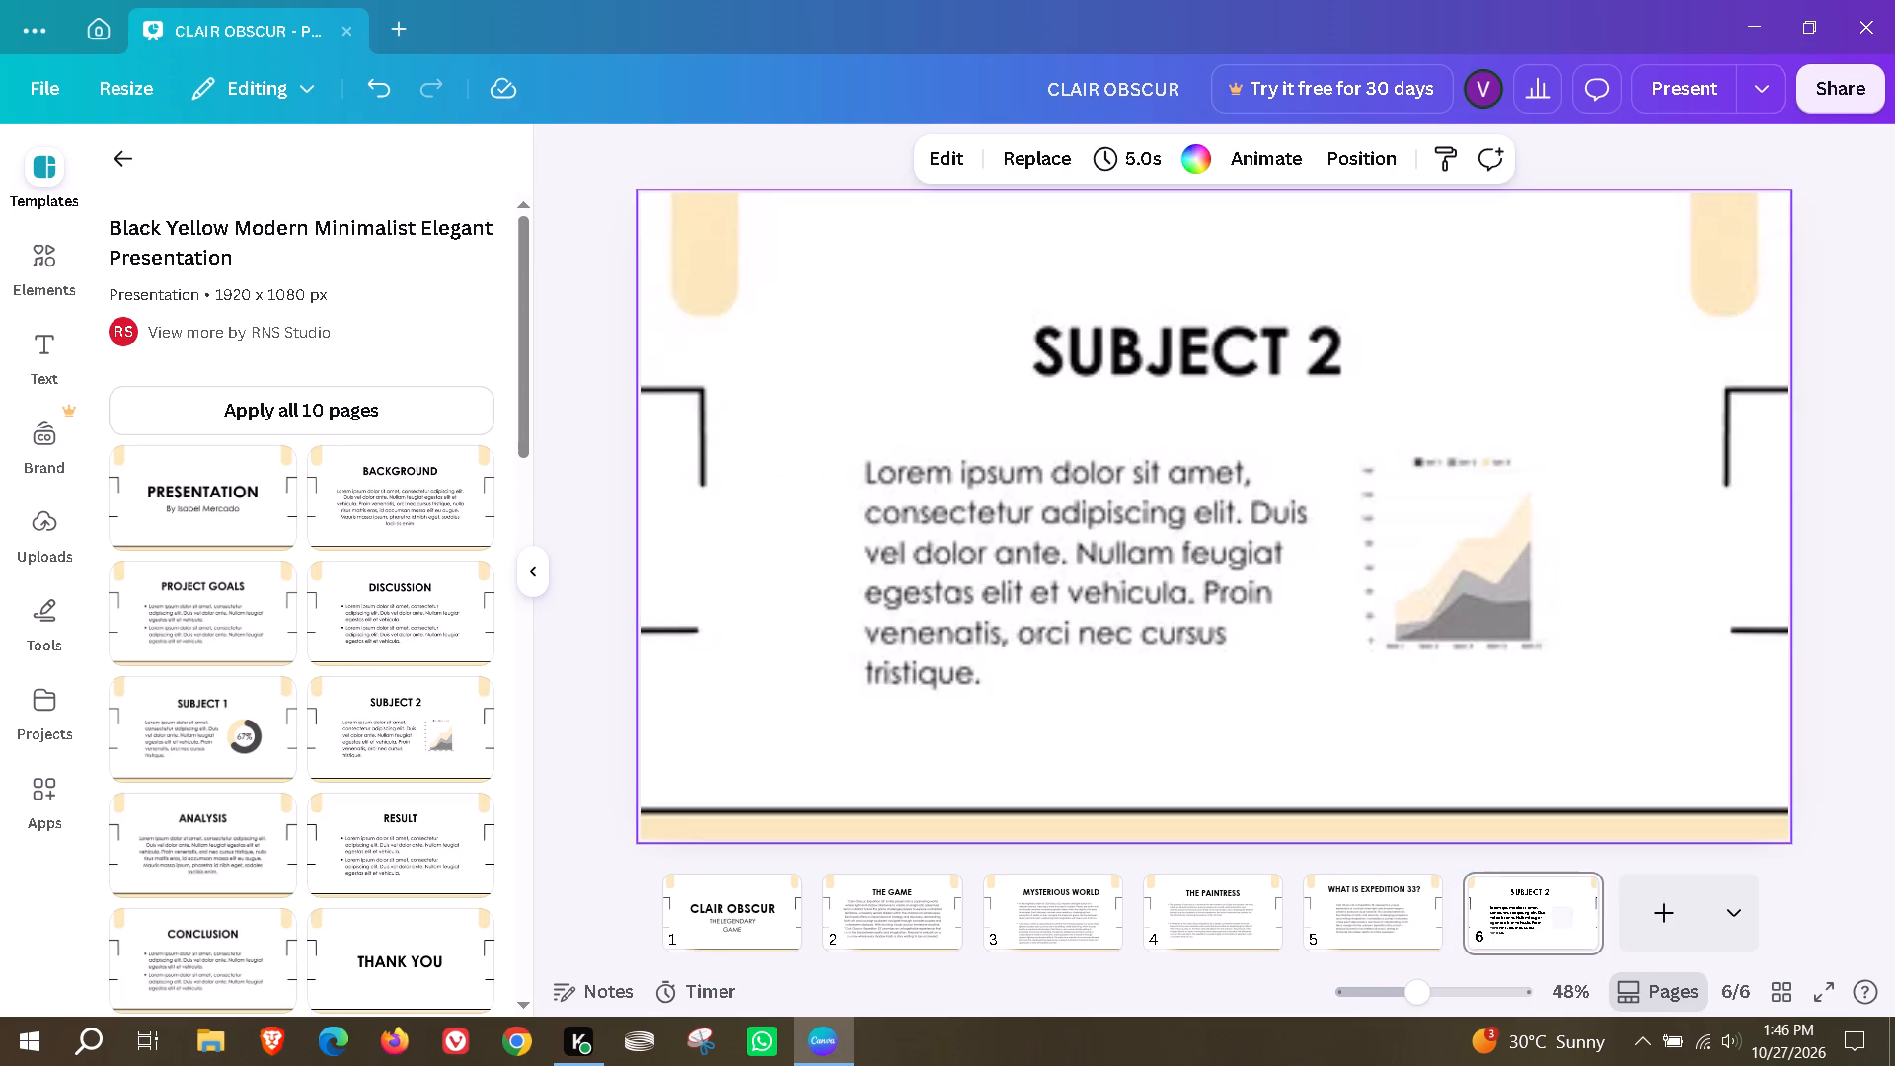
# Move page 6's area chart farther away from the body text, toward the page's right edge.
pyautogui.click(1468, 578)
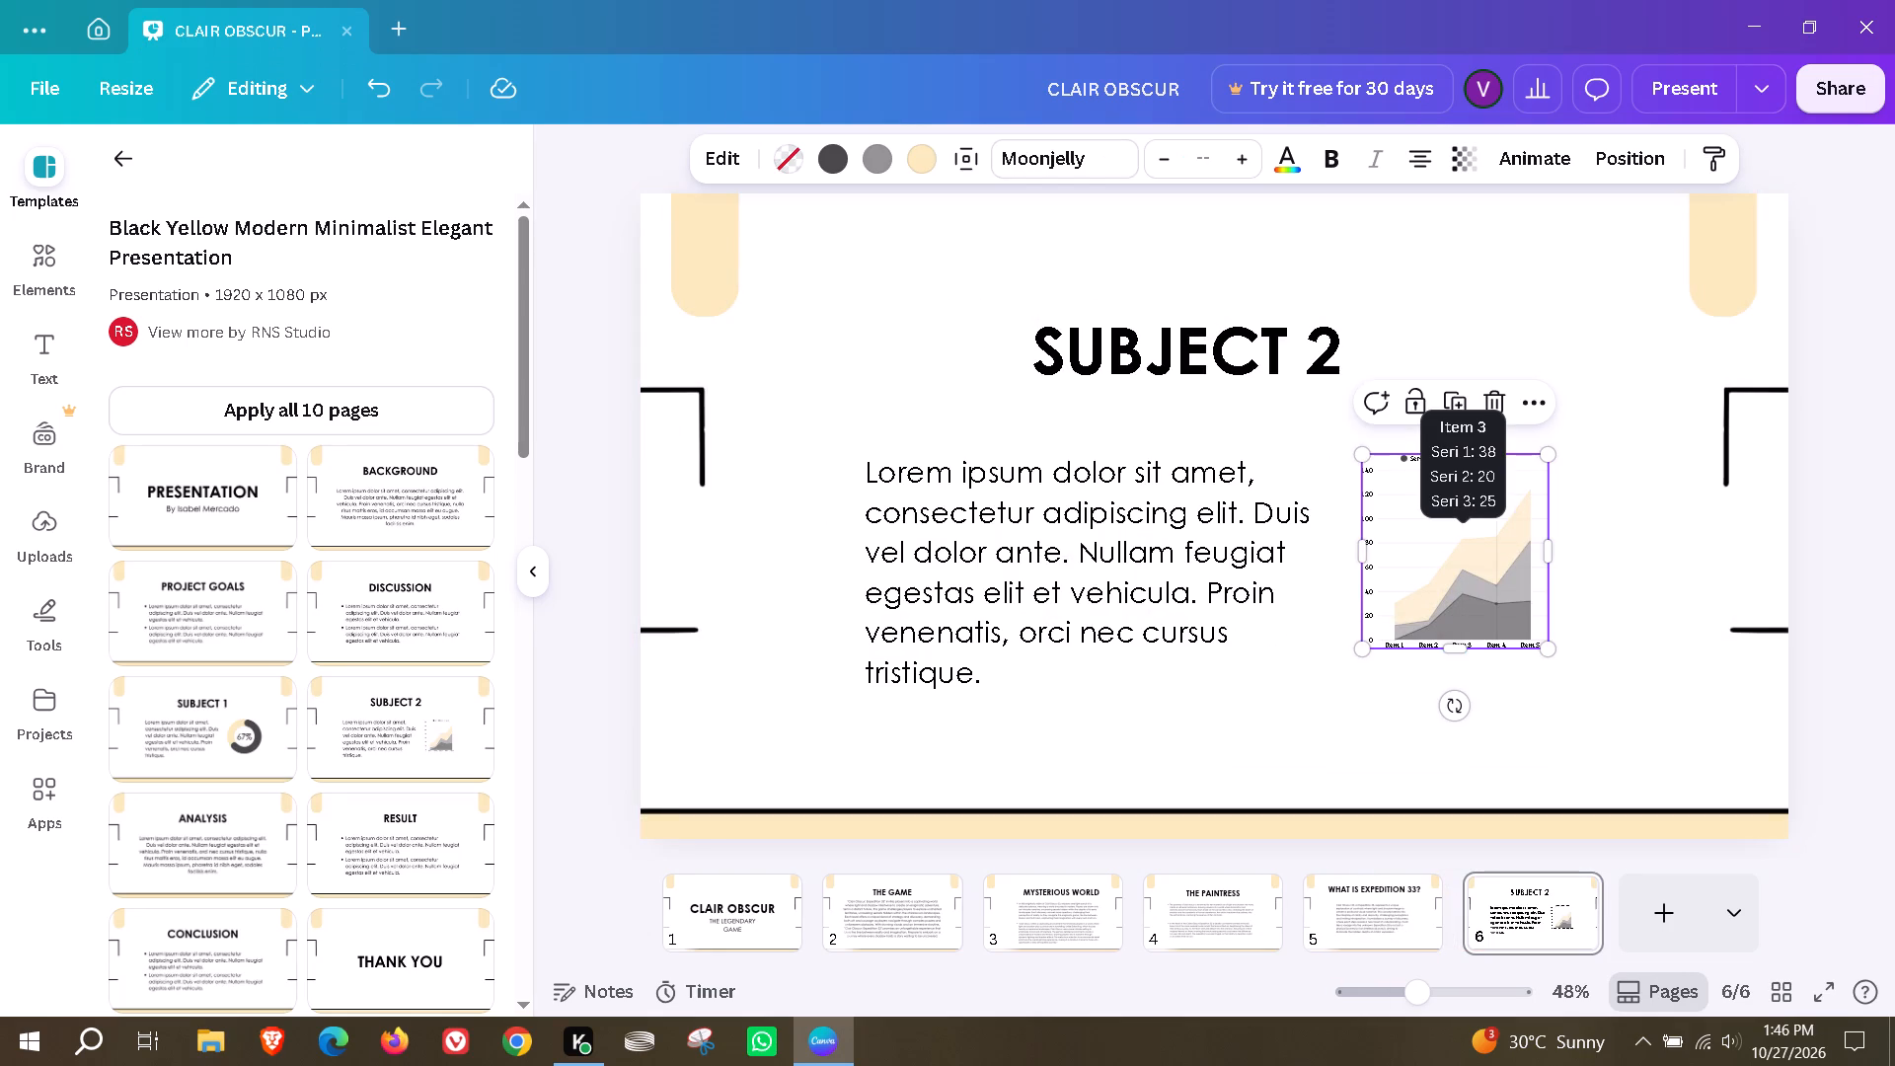
pyautogui.moveTo(1458, 606); pyautogui.dragTo(1536, 604)
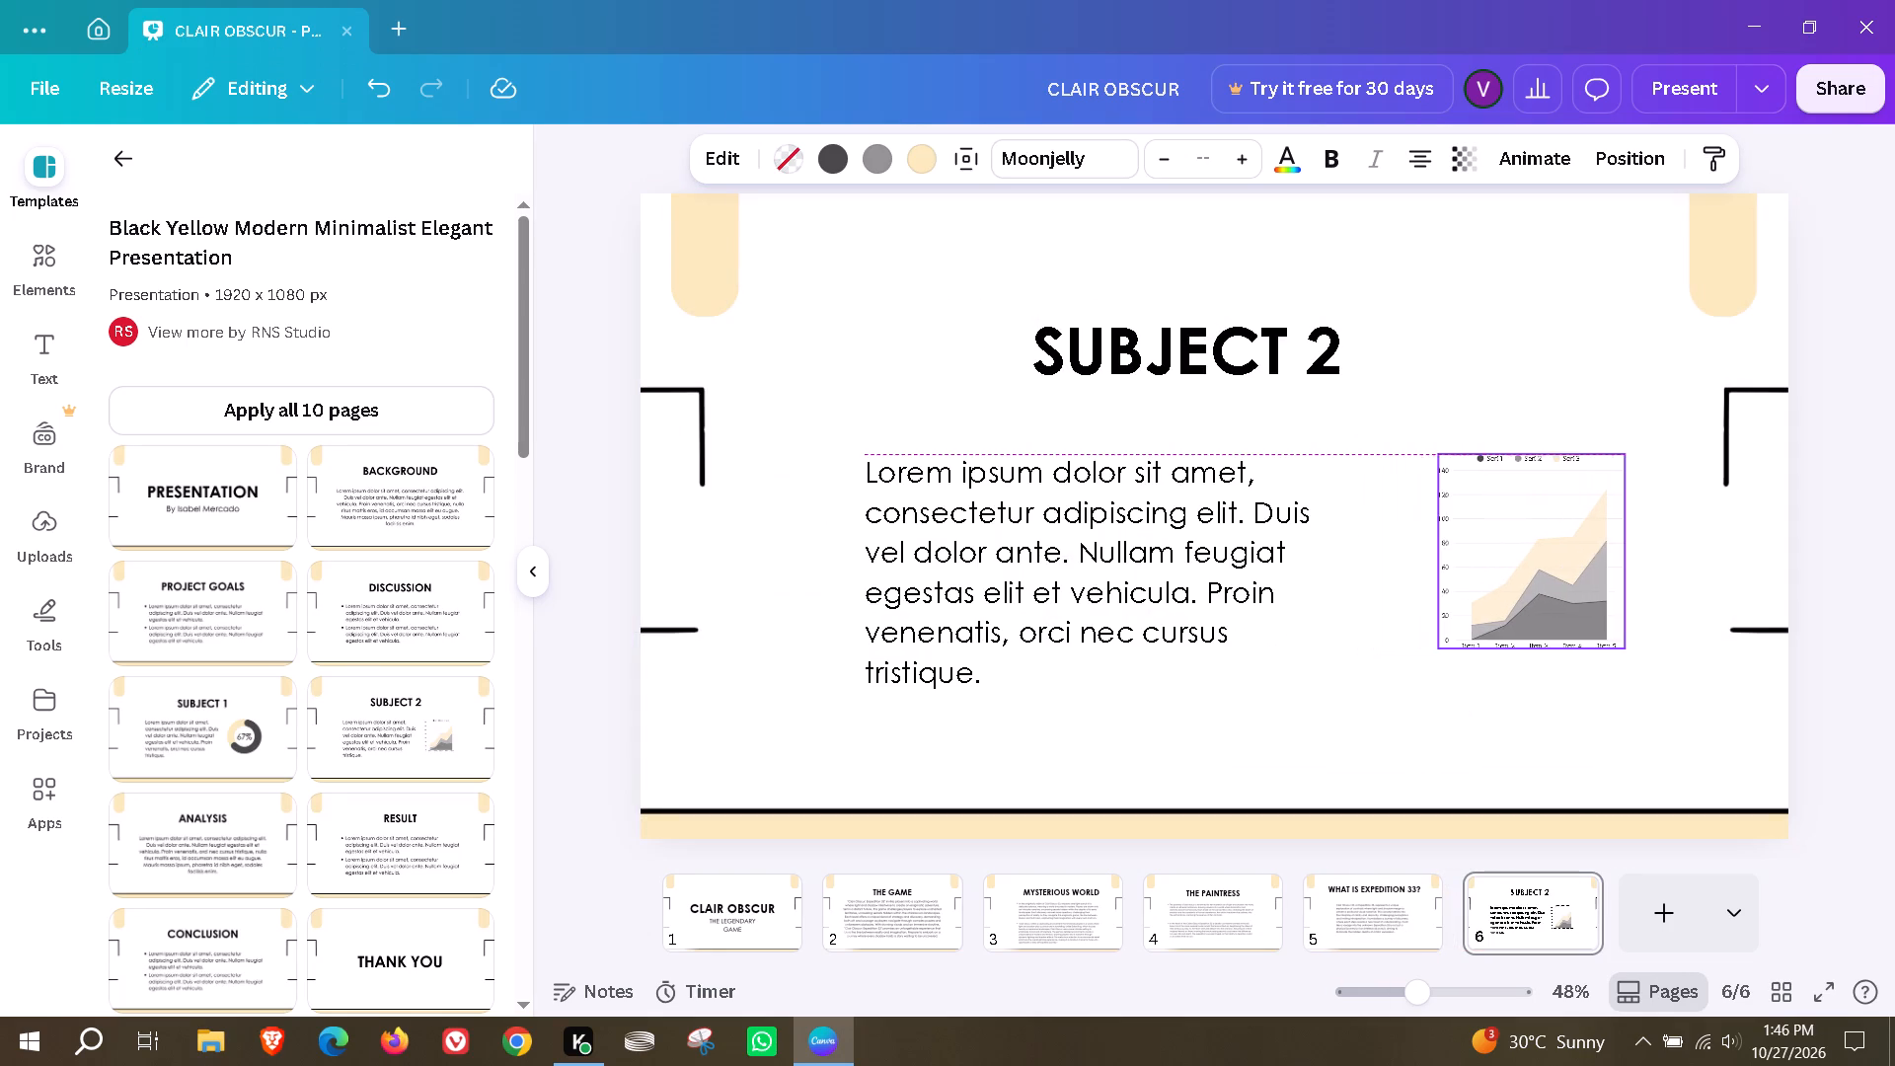
pyautogui.moveTo(1536, 604); pyautogui.dragTo(1568, 604)
# Replace page 6's SUBJECT 2 heading with "GUSTAVE : THE ENGINEER".
pyautogui.doubleClick(1160, 354)
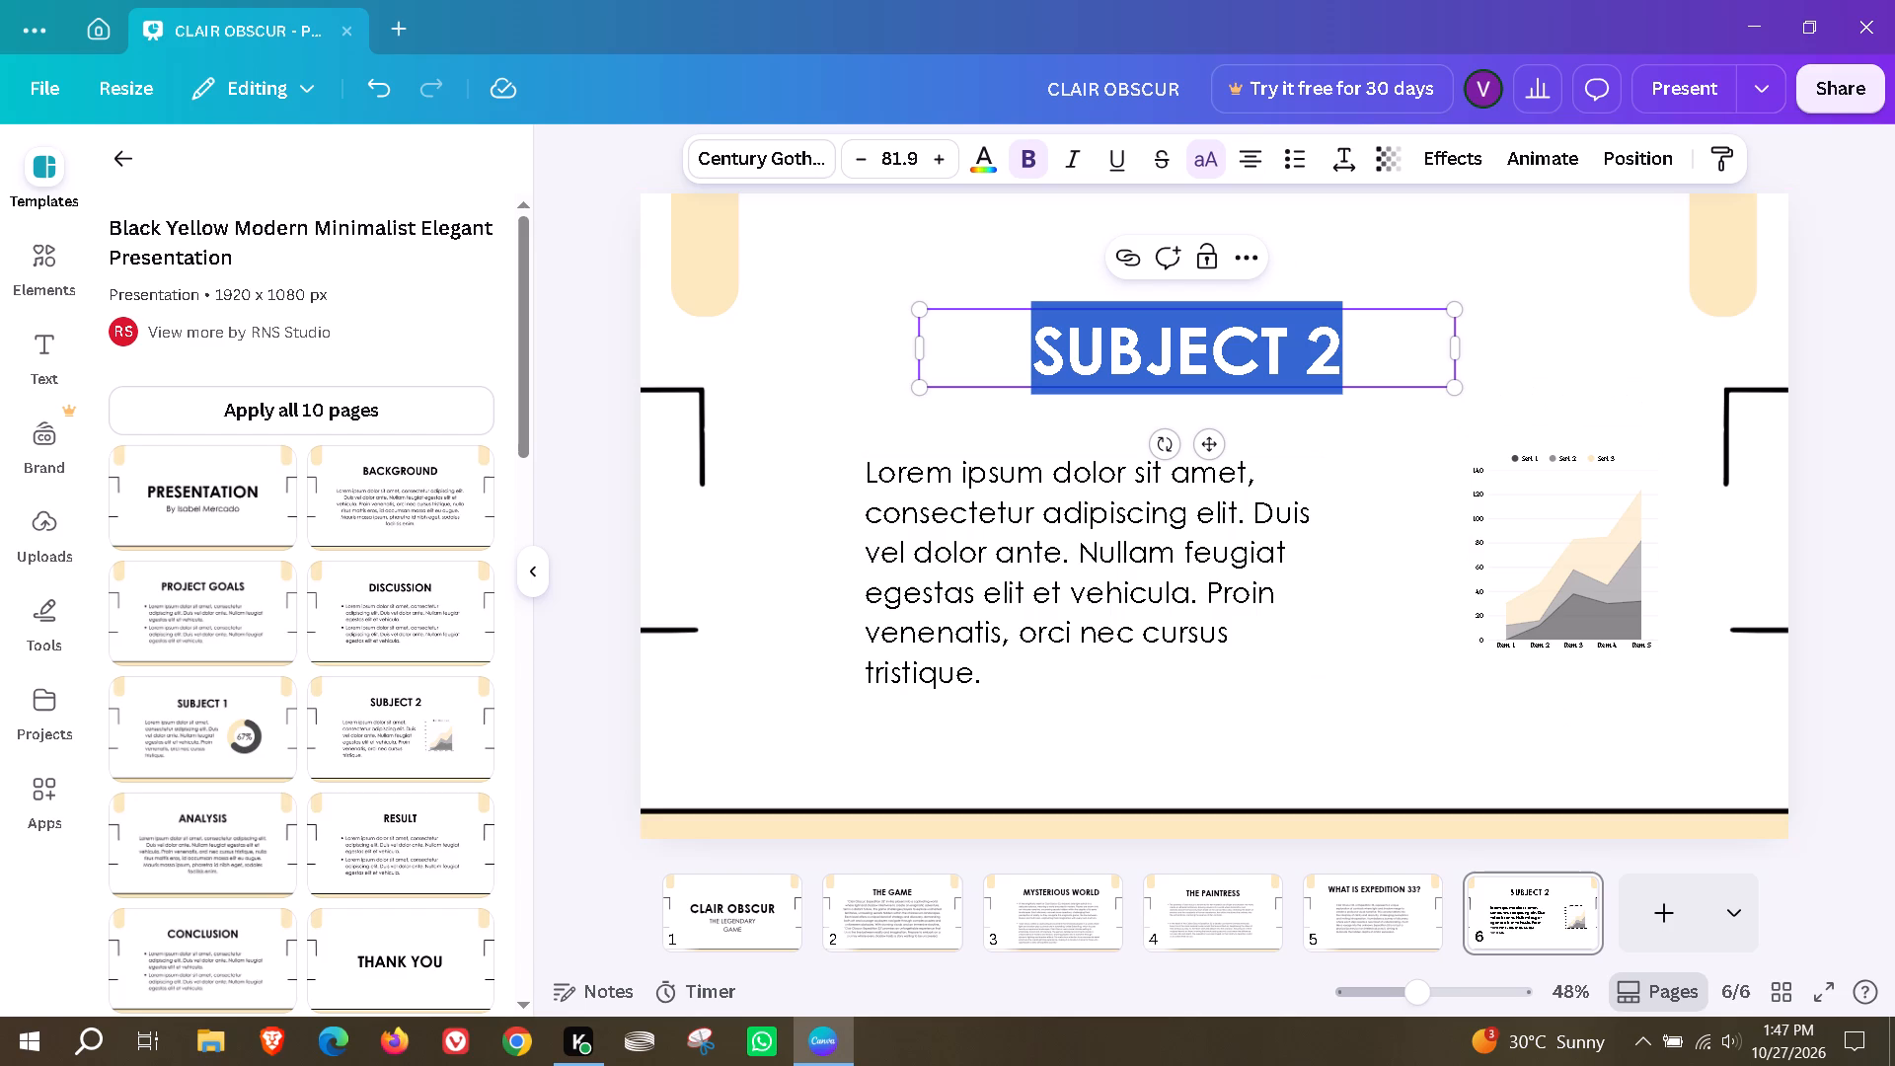
pyautogui.write('Gu')
pyautogui.press('BackSpace')
pyautogui.write('ustave')
pyautogui.press('space')
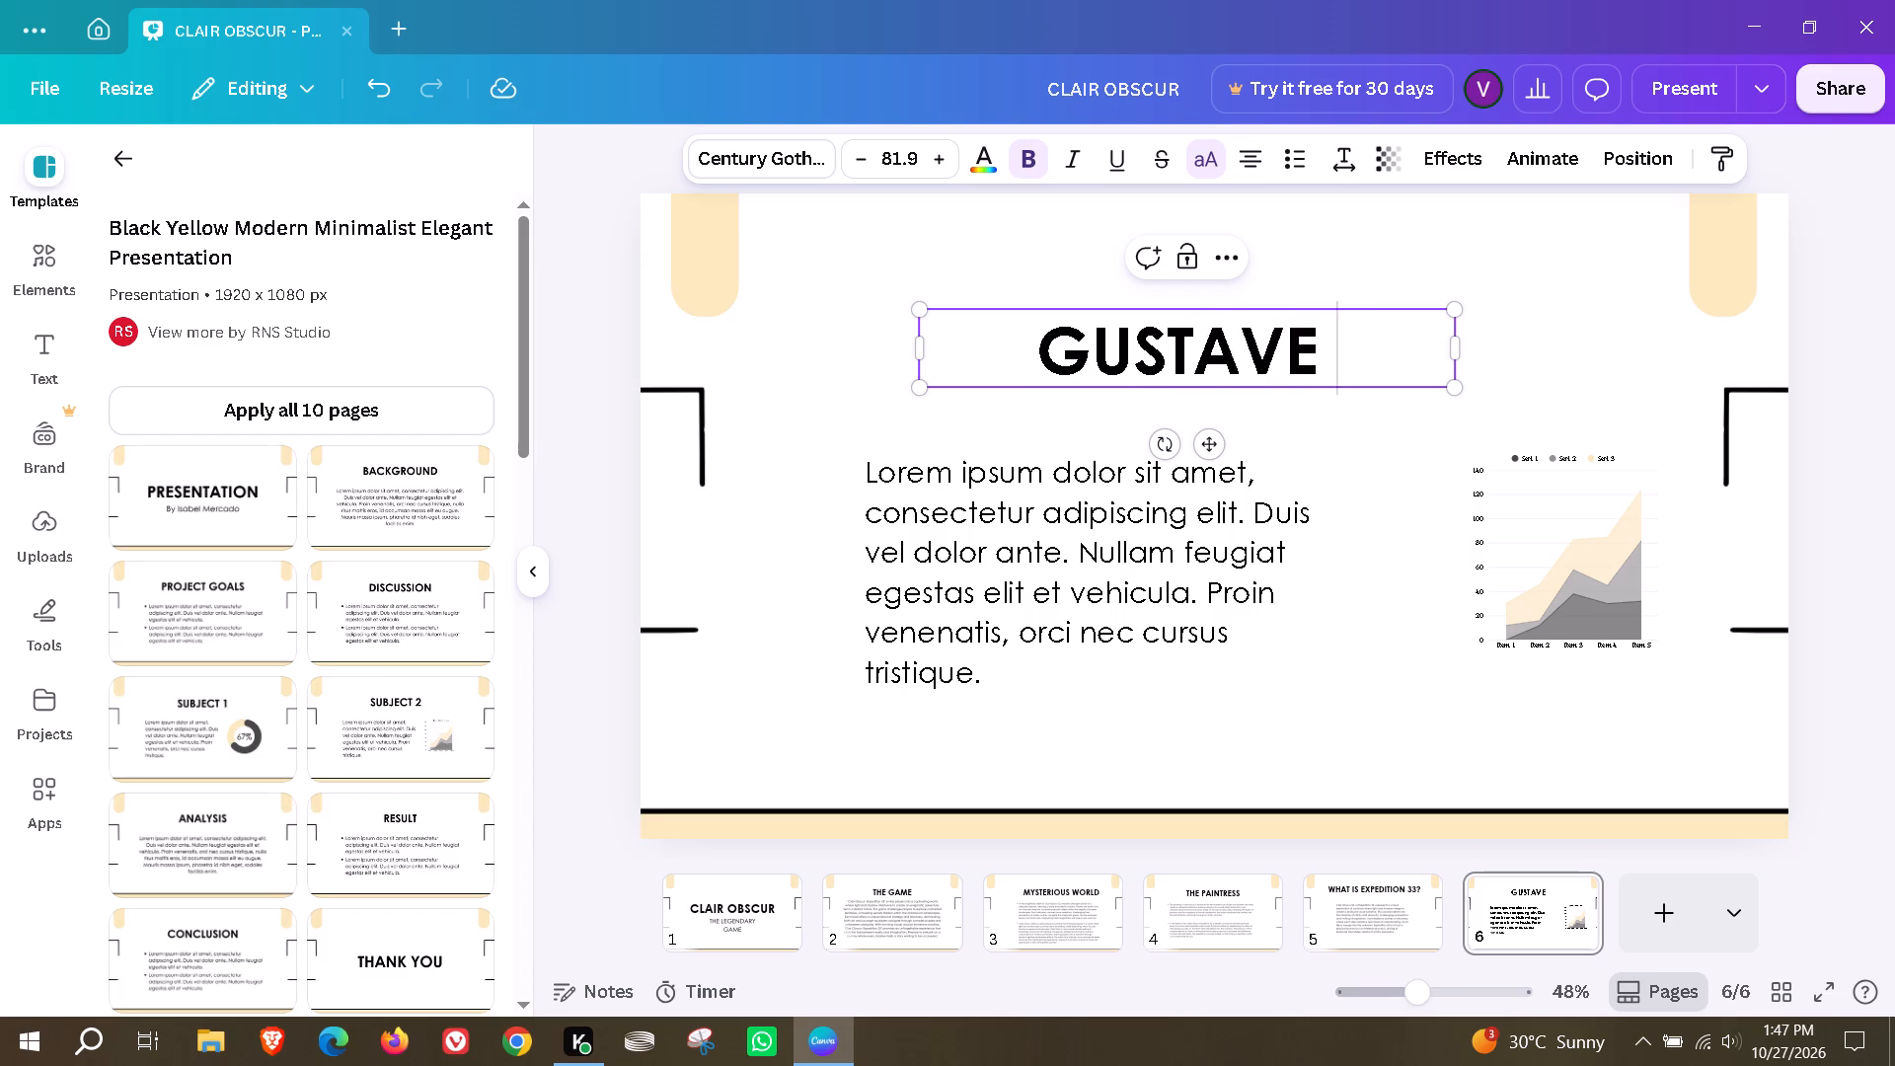
pyautogui.write(': THE engn')
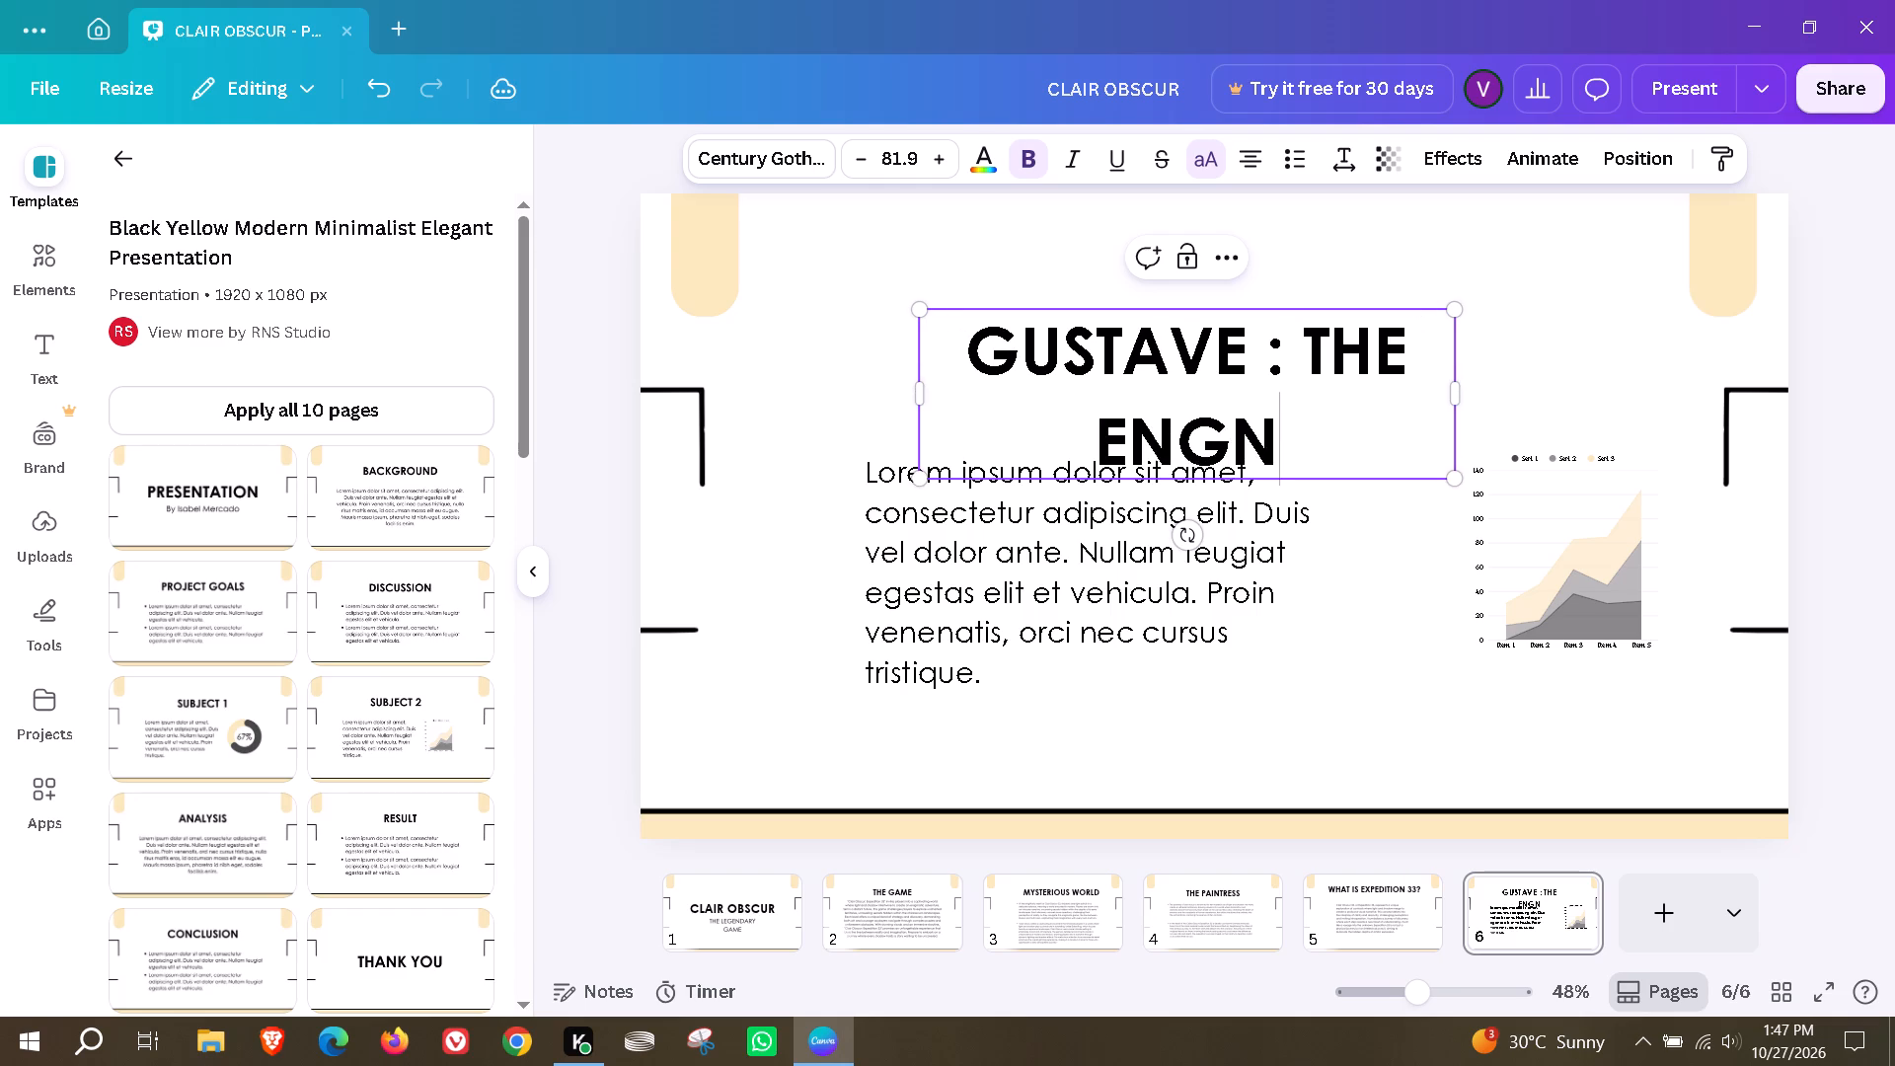
pyautogui.press('BackSpace')
pyautogui.write('inner')
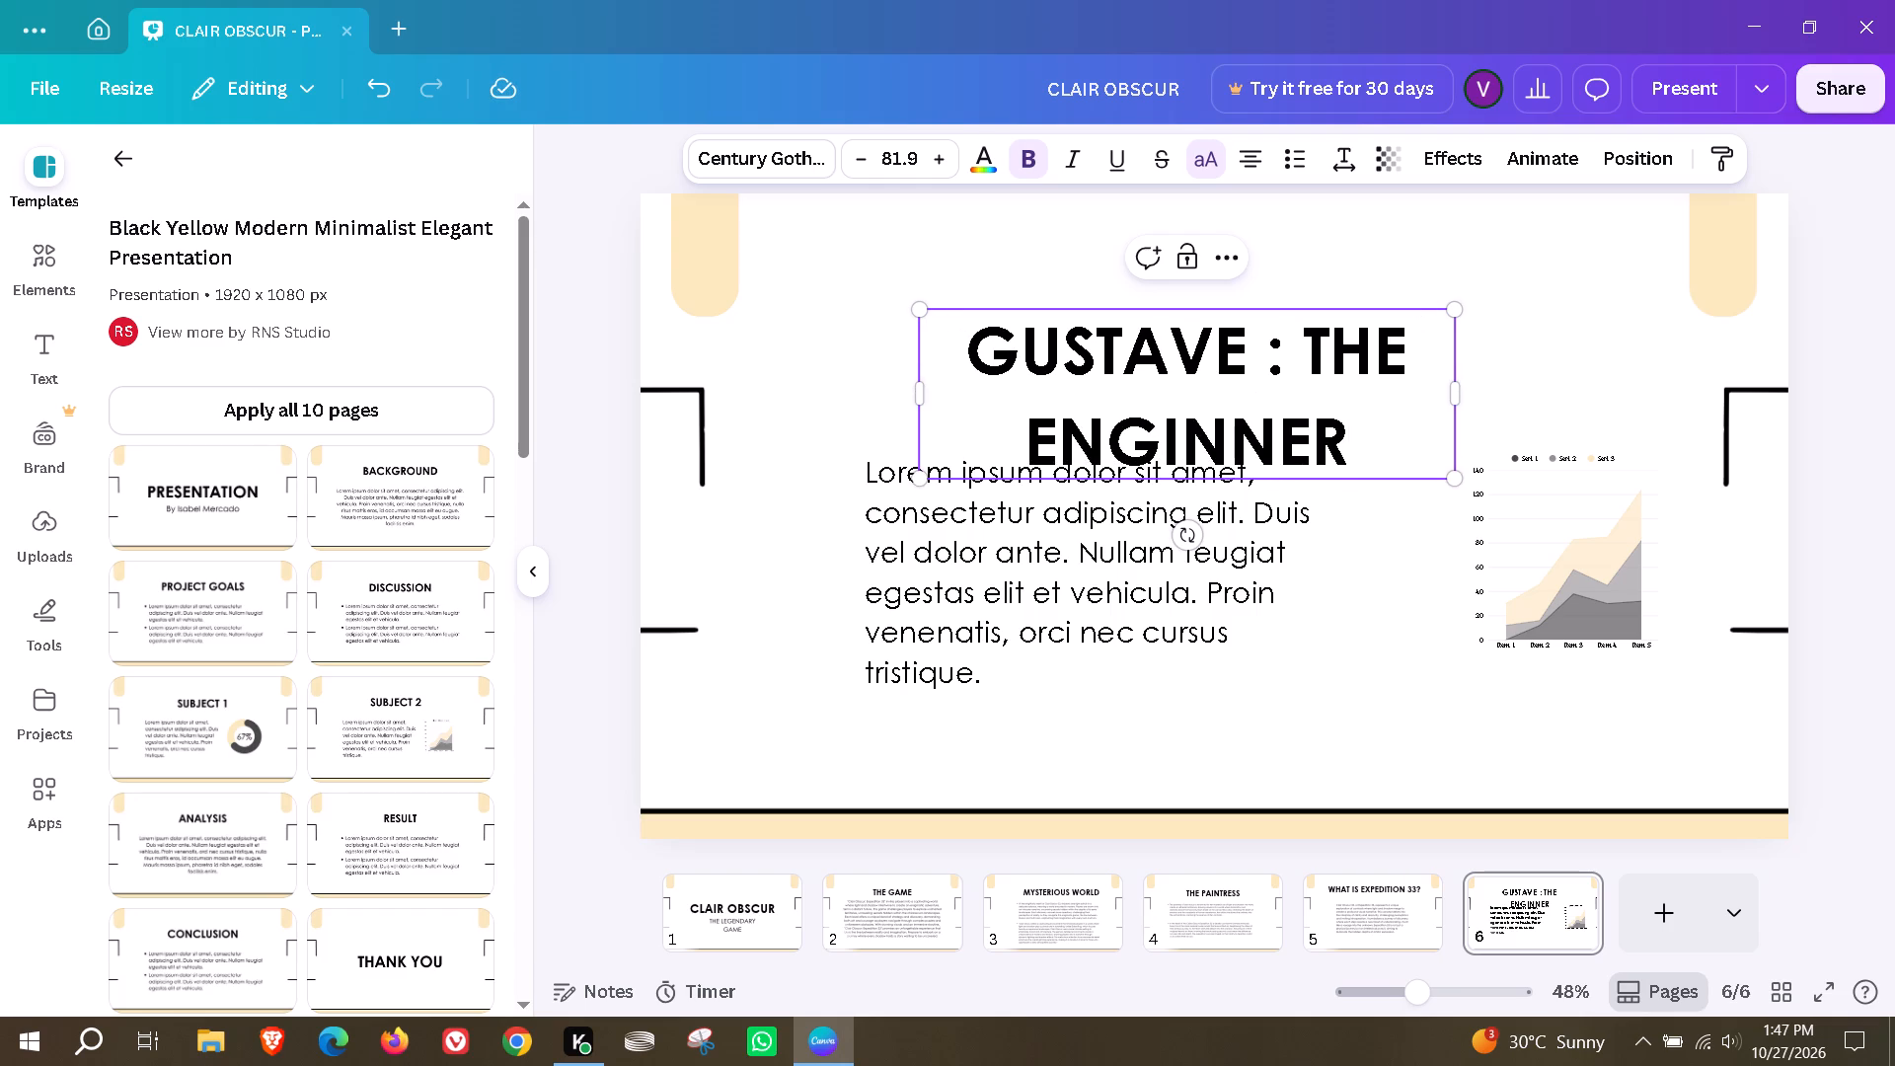
pyautogui.press('\\')
pyautogui.press('BackSpace')
pyautogui.press('BackSpace')
pyautogui.press('BackSpace')
pyautogui.press('BackSpace')
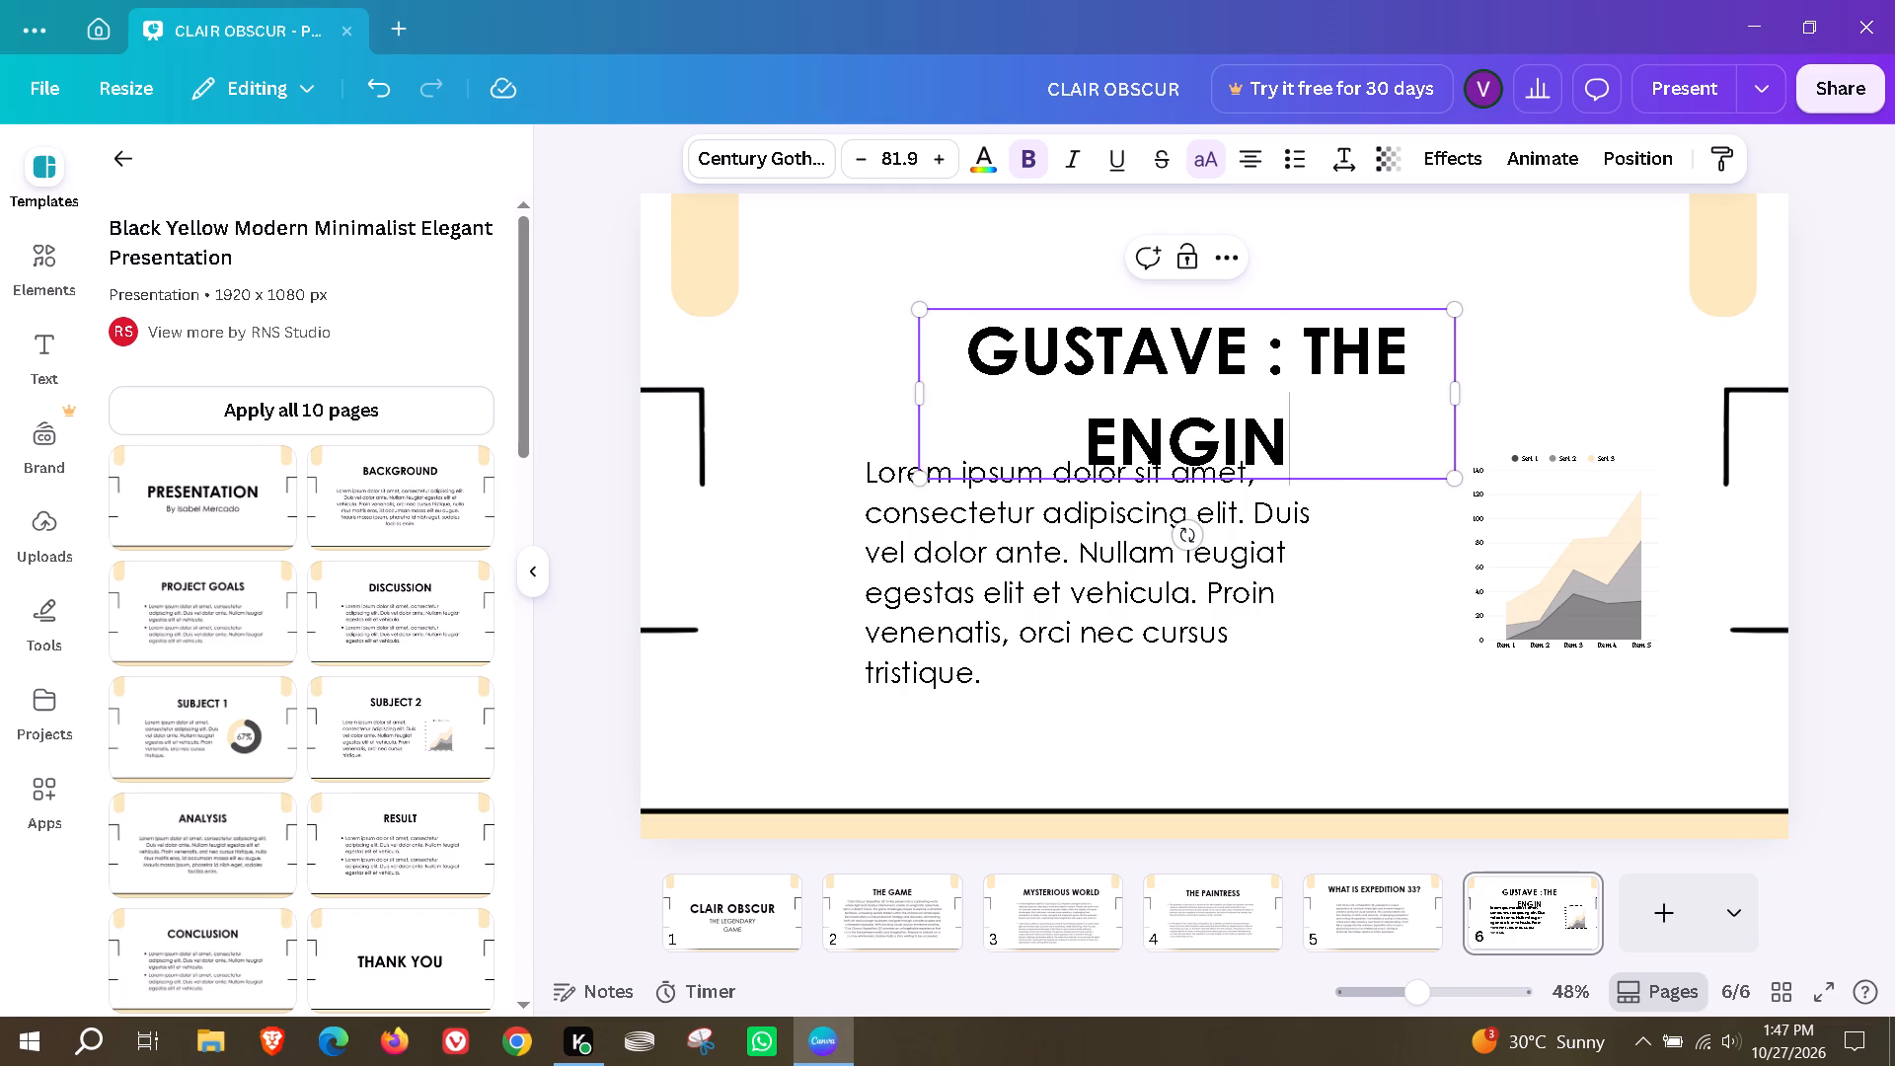
pyautogui.write('eer')
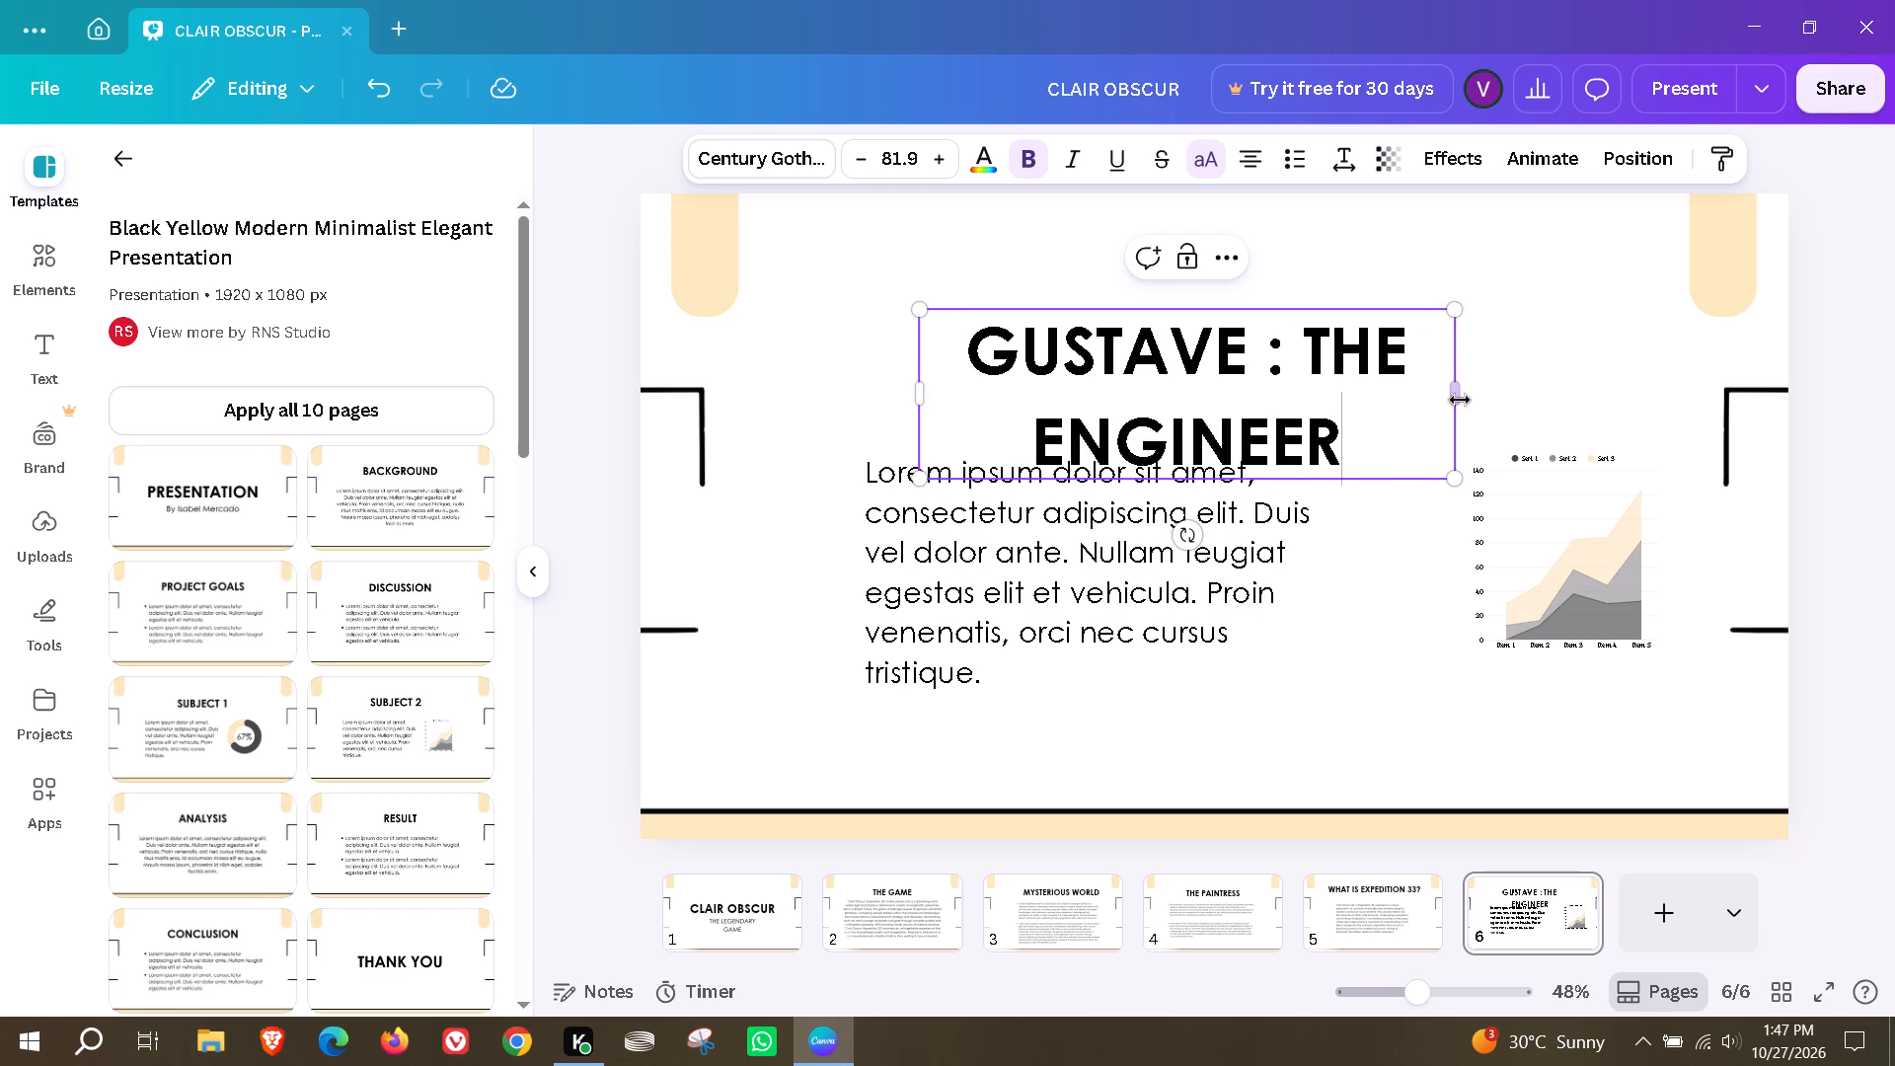
# Scale page 6's heading down to about size 53.3 and widen its box to fit the title on one line.
pyautogui.moveTo(1460, 400); pyautogui.dragTo(1647, 409)
pyautogui.moveTo(1642, 483); pyautogui.dragTo(1399, 387)
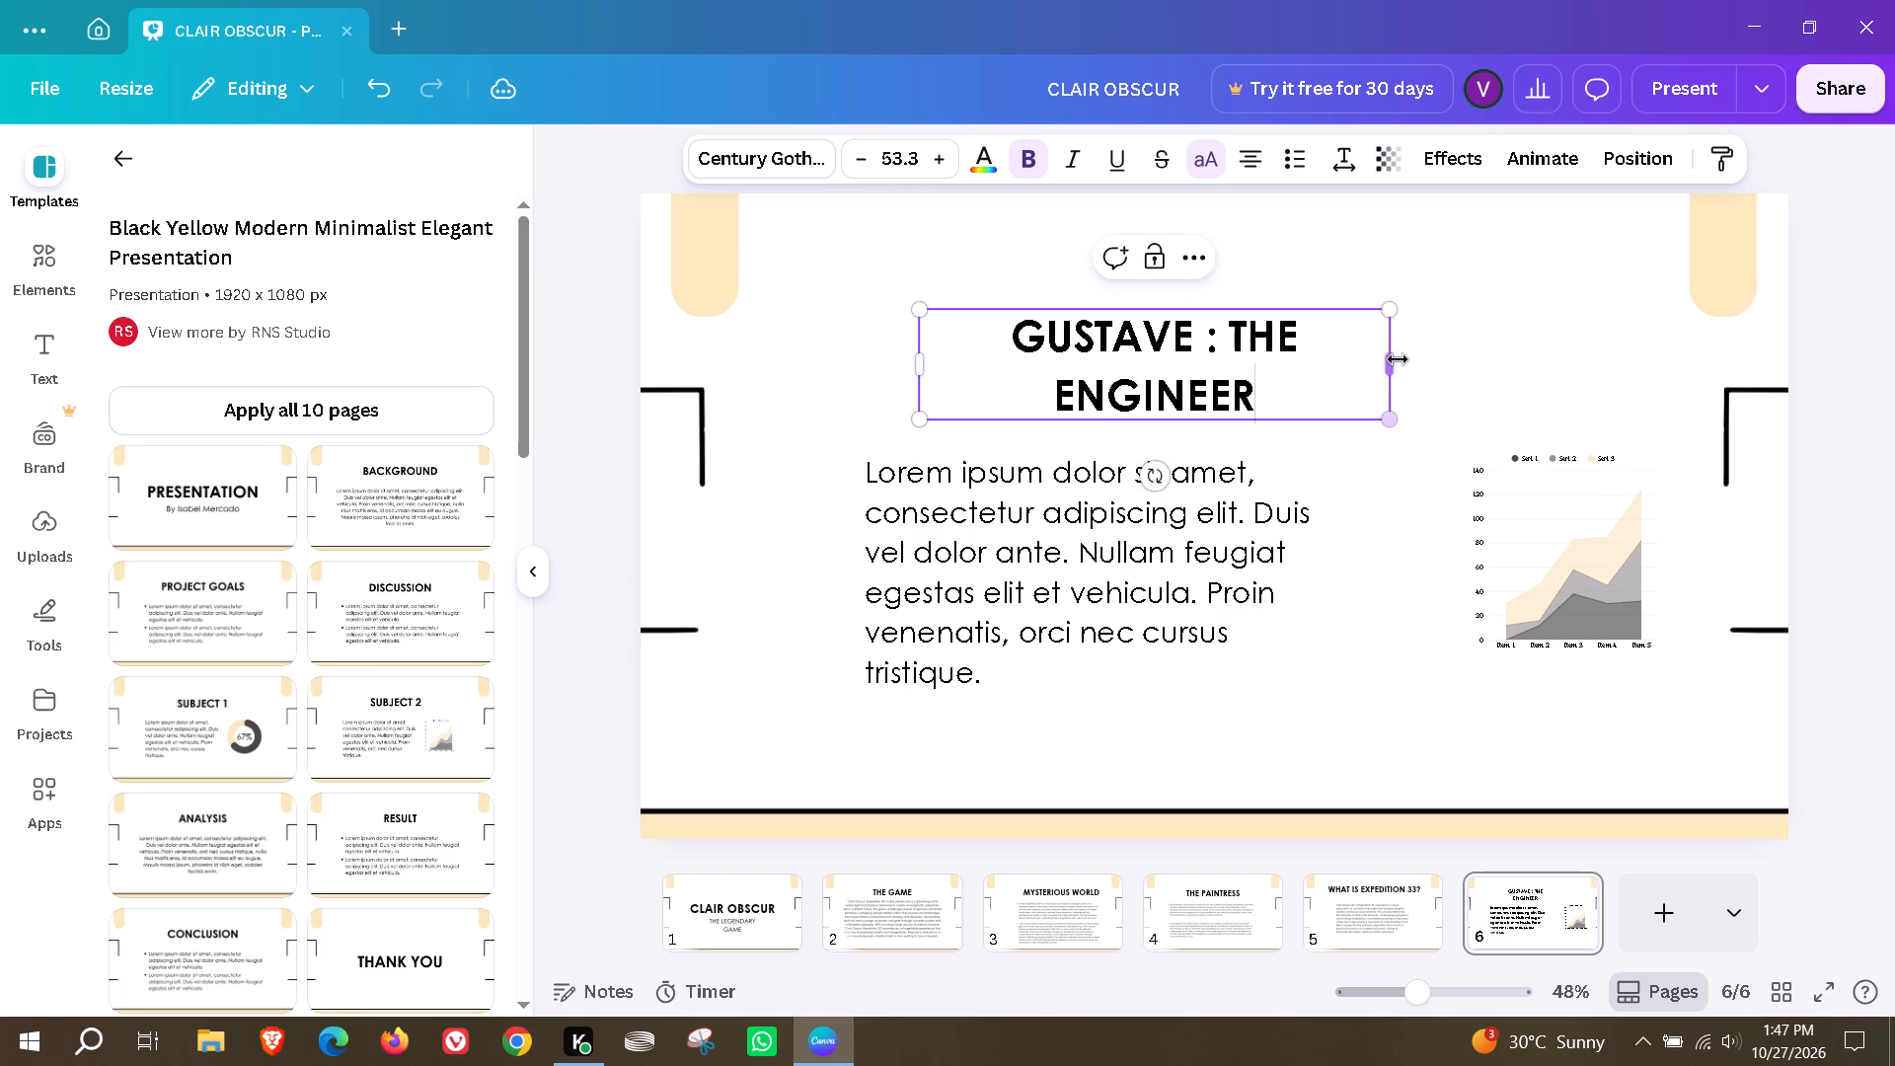
pyautogui.moveTo(1398, 359); pyautogui.dragTo(1549, 367)
# Replace page 6's placeholder body with AI text from the prompt "generate 4-5 lines on gustave the engineer in clair obscur expedition 33 game".
pyautogui.doubleClick(1157, 545)
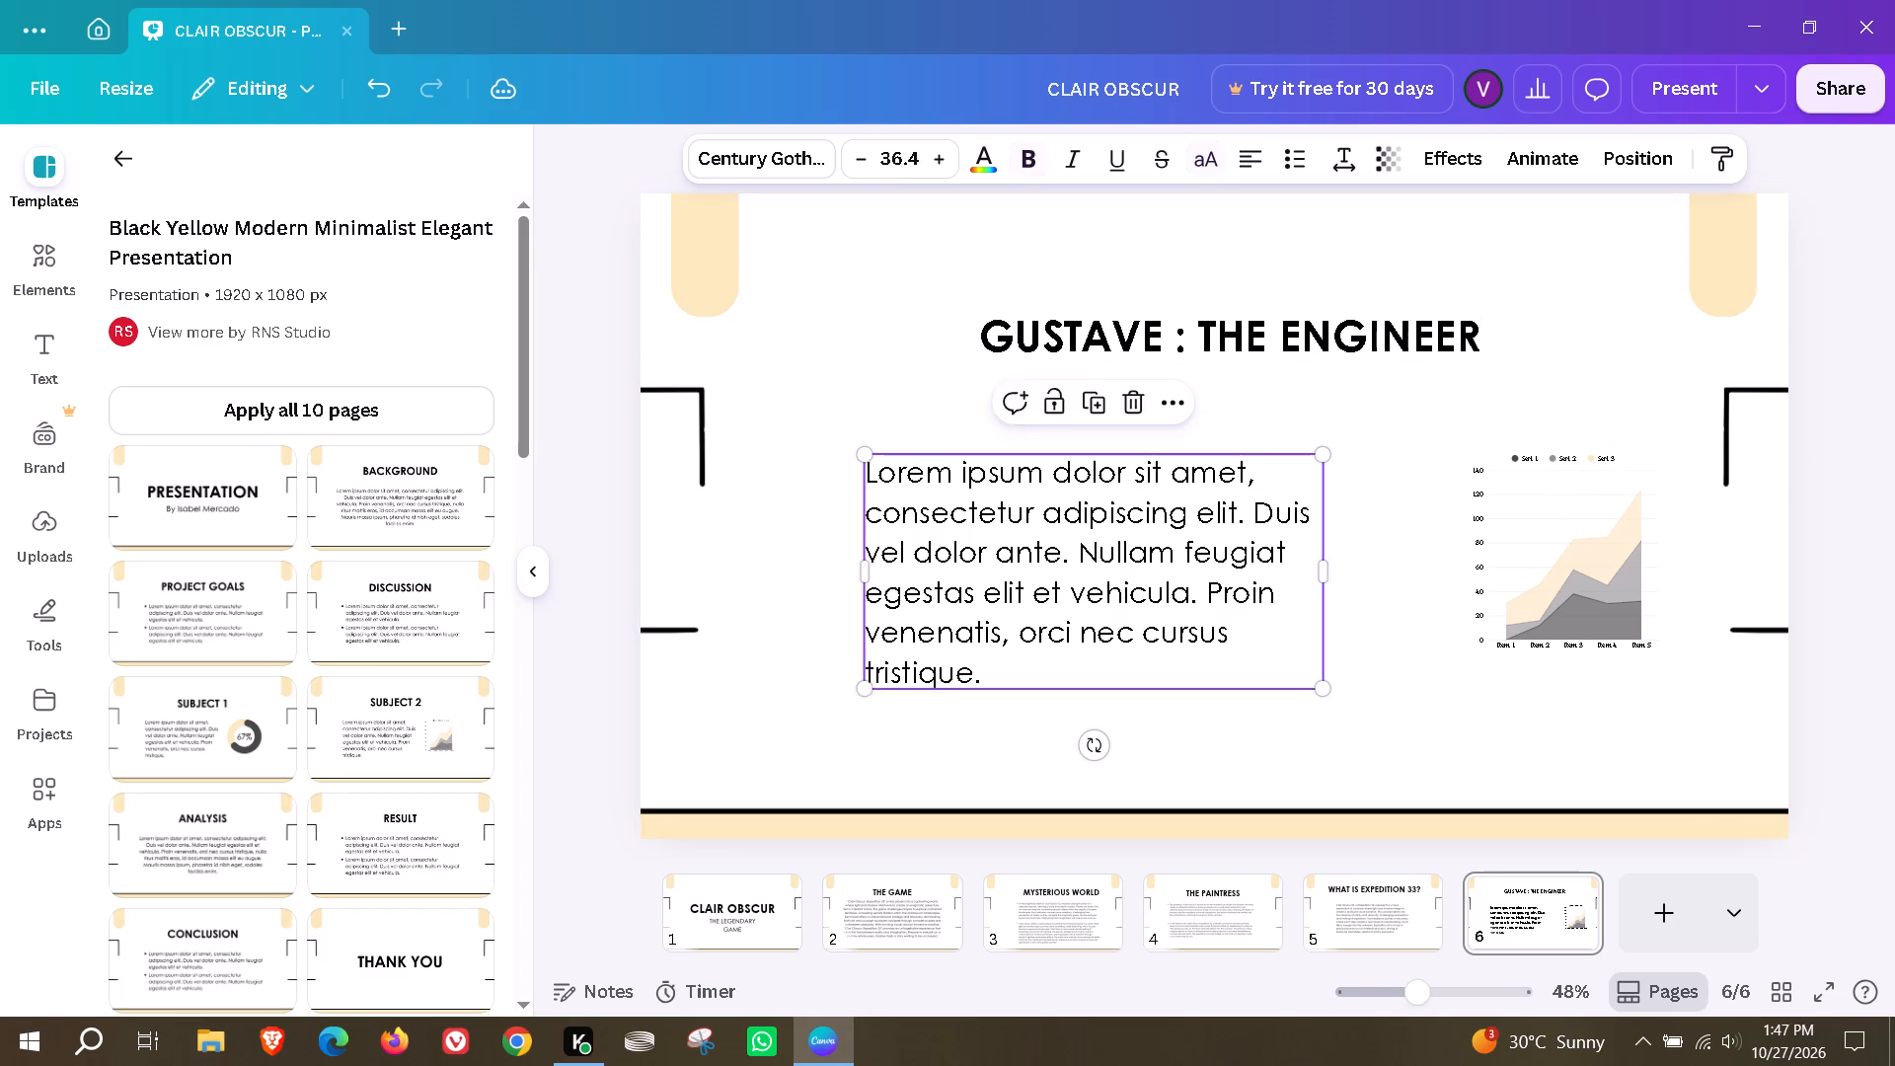
pyautogui.click(1169, 392)
pyautogui.scroll(-4, 1243, 823)
pyautogui.click(1244, 936)
pyautogui.click(1317, 479)
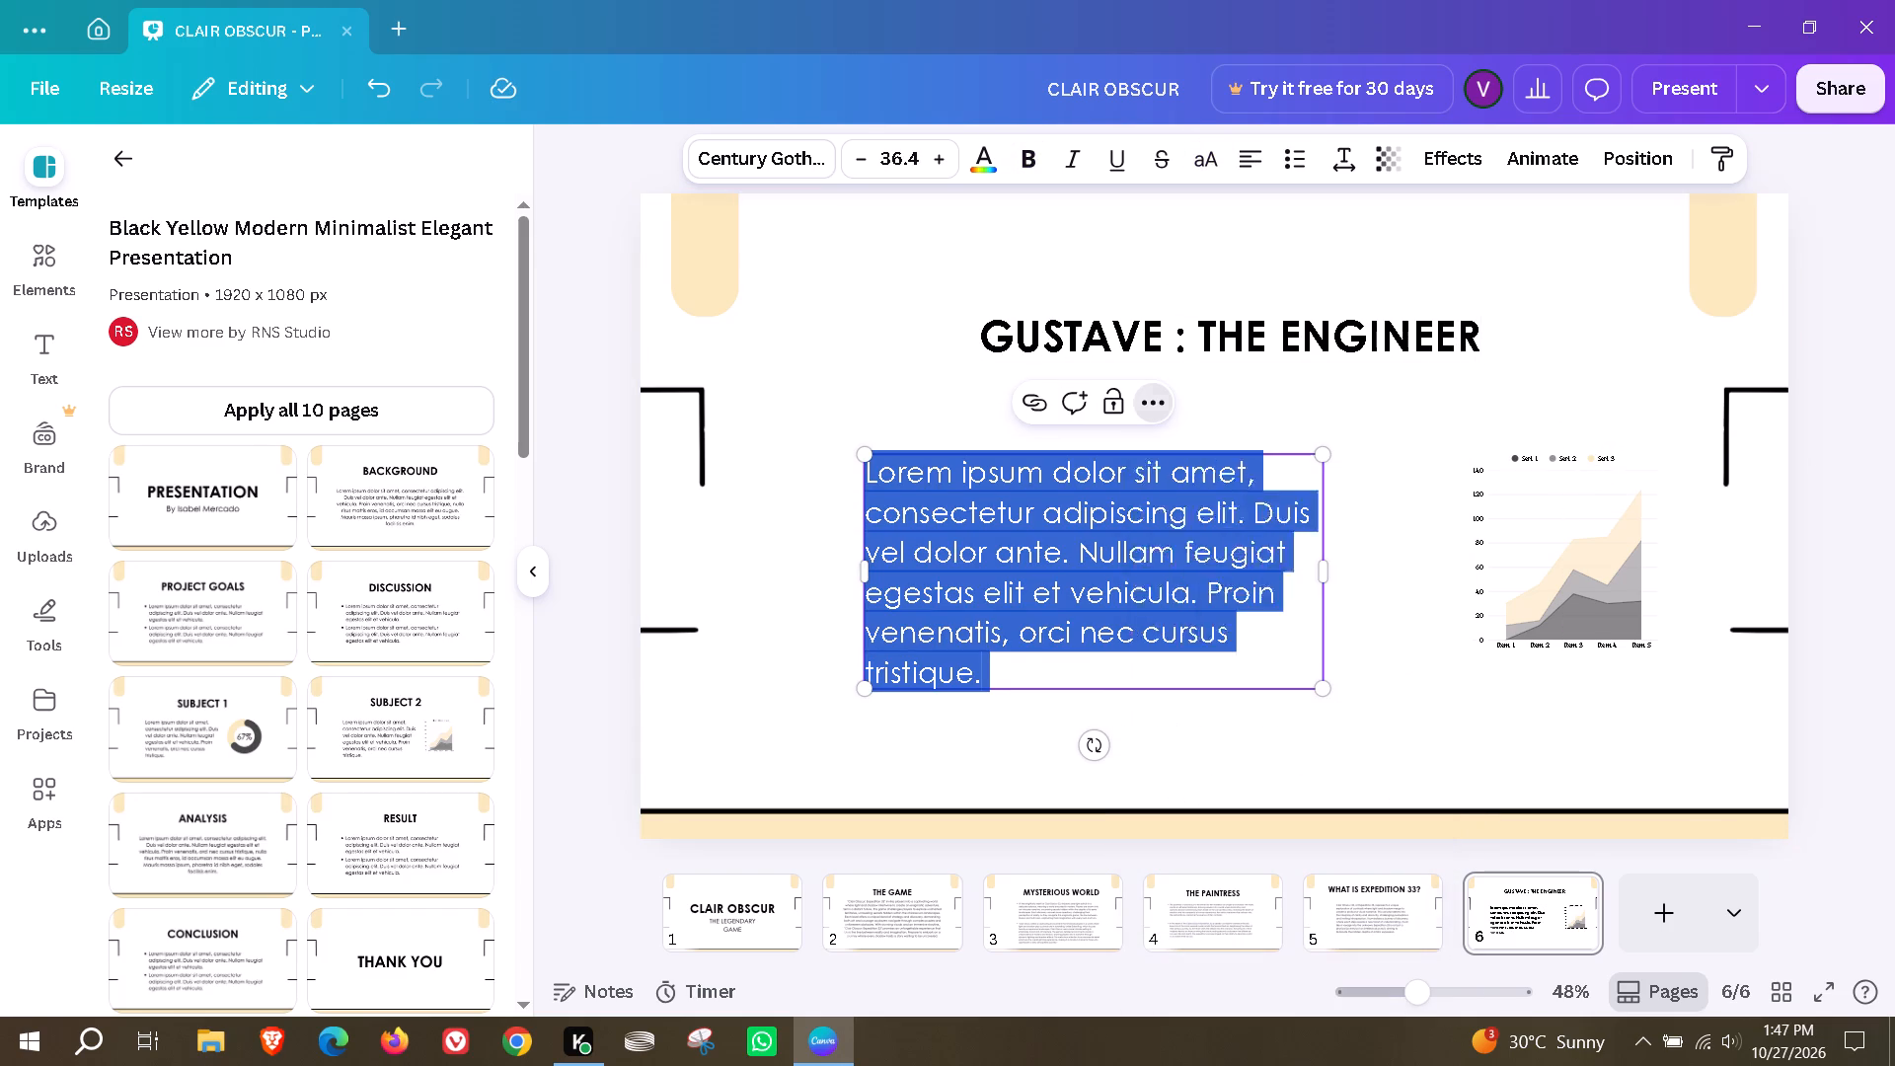
pyautogui.write('generate')
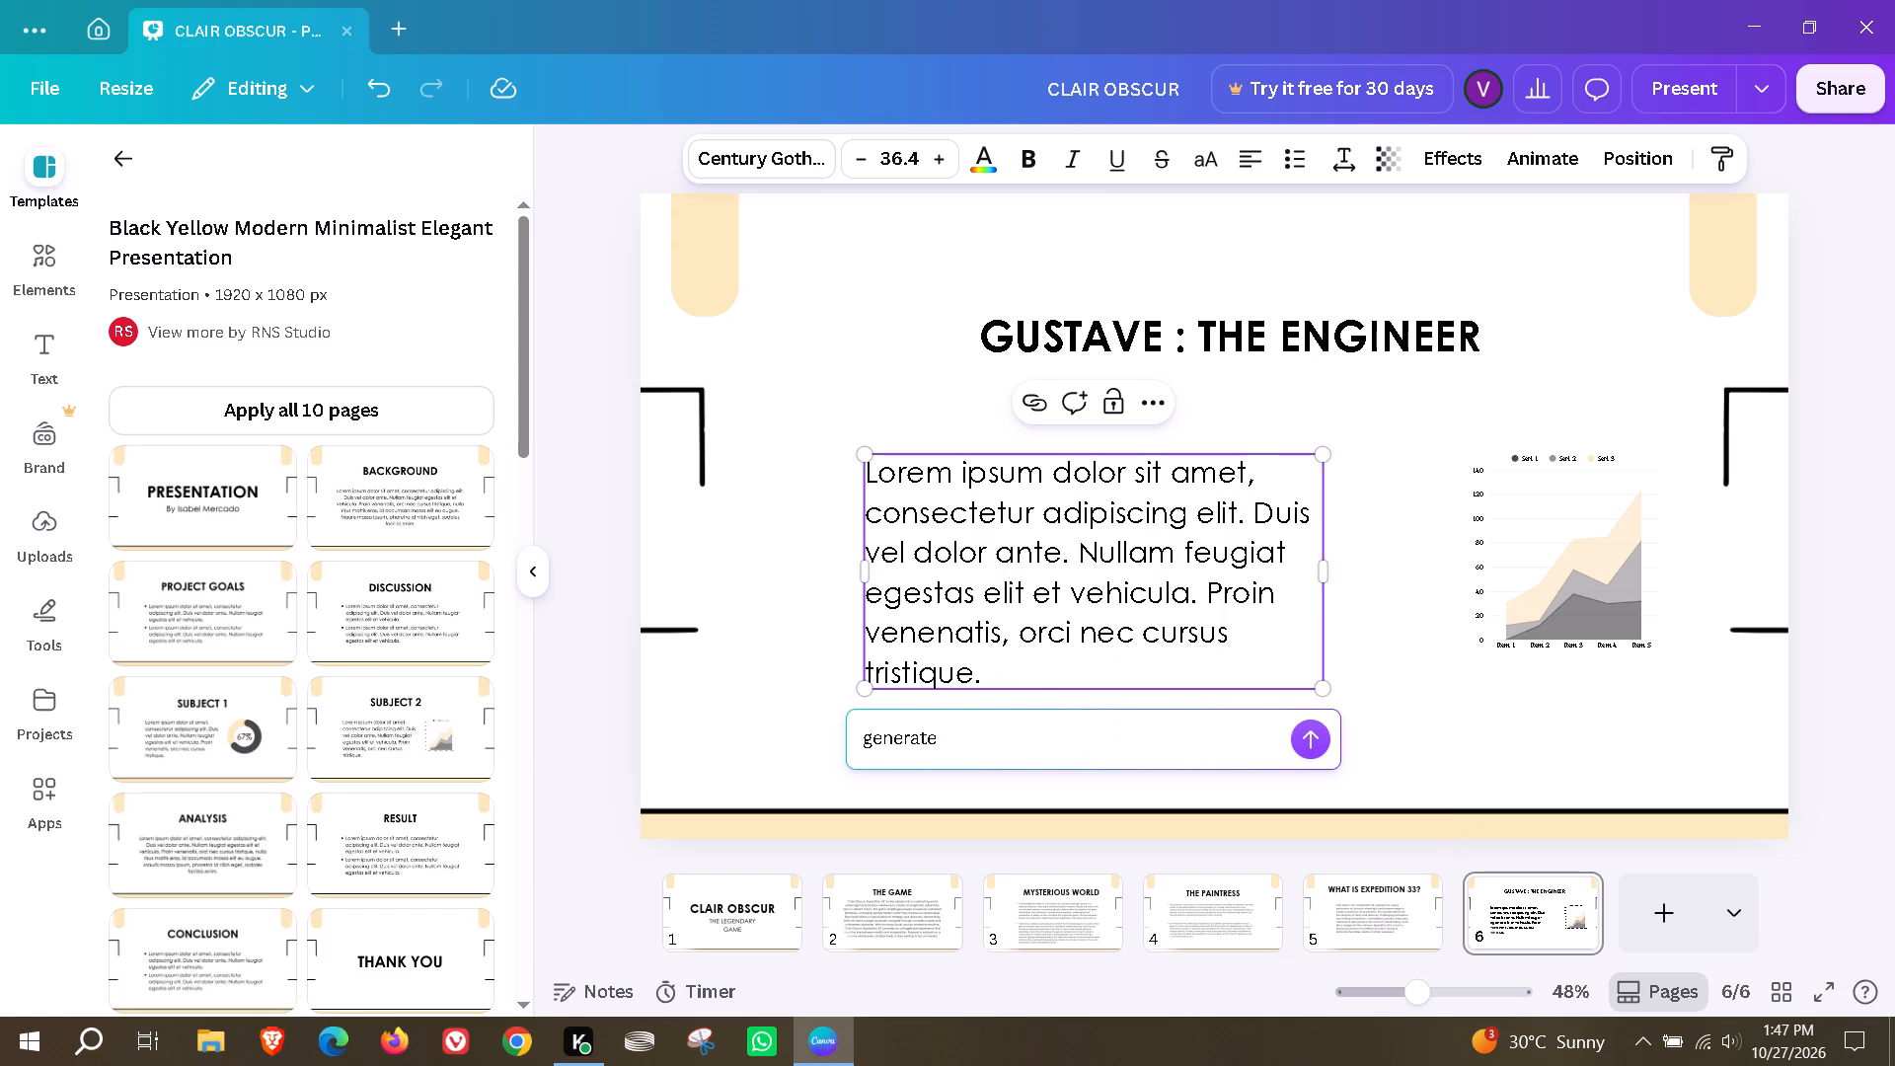
pyautogui.press('space')
pyautogui.write('4-5')
pyautogui.press('space')
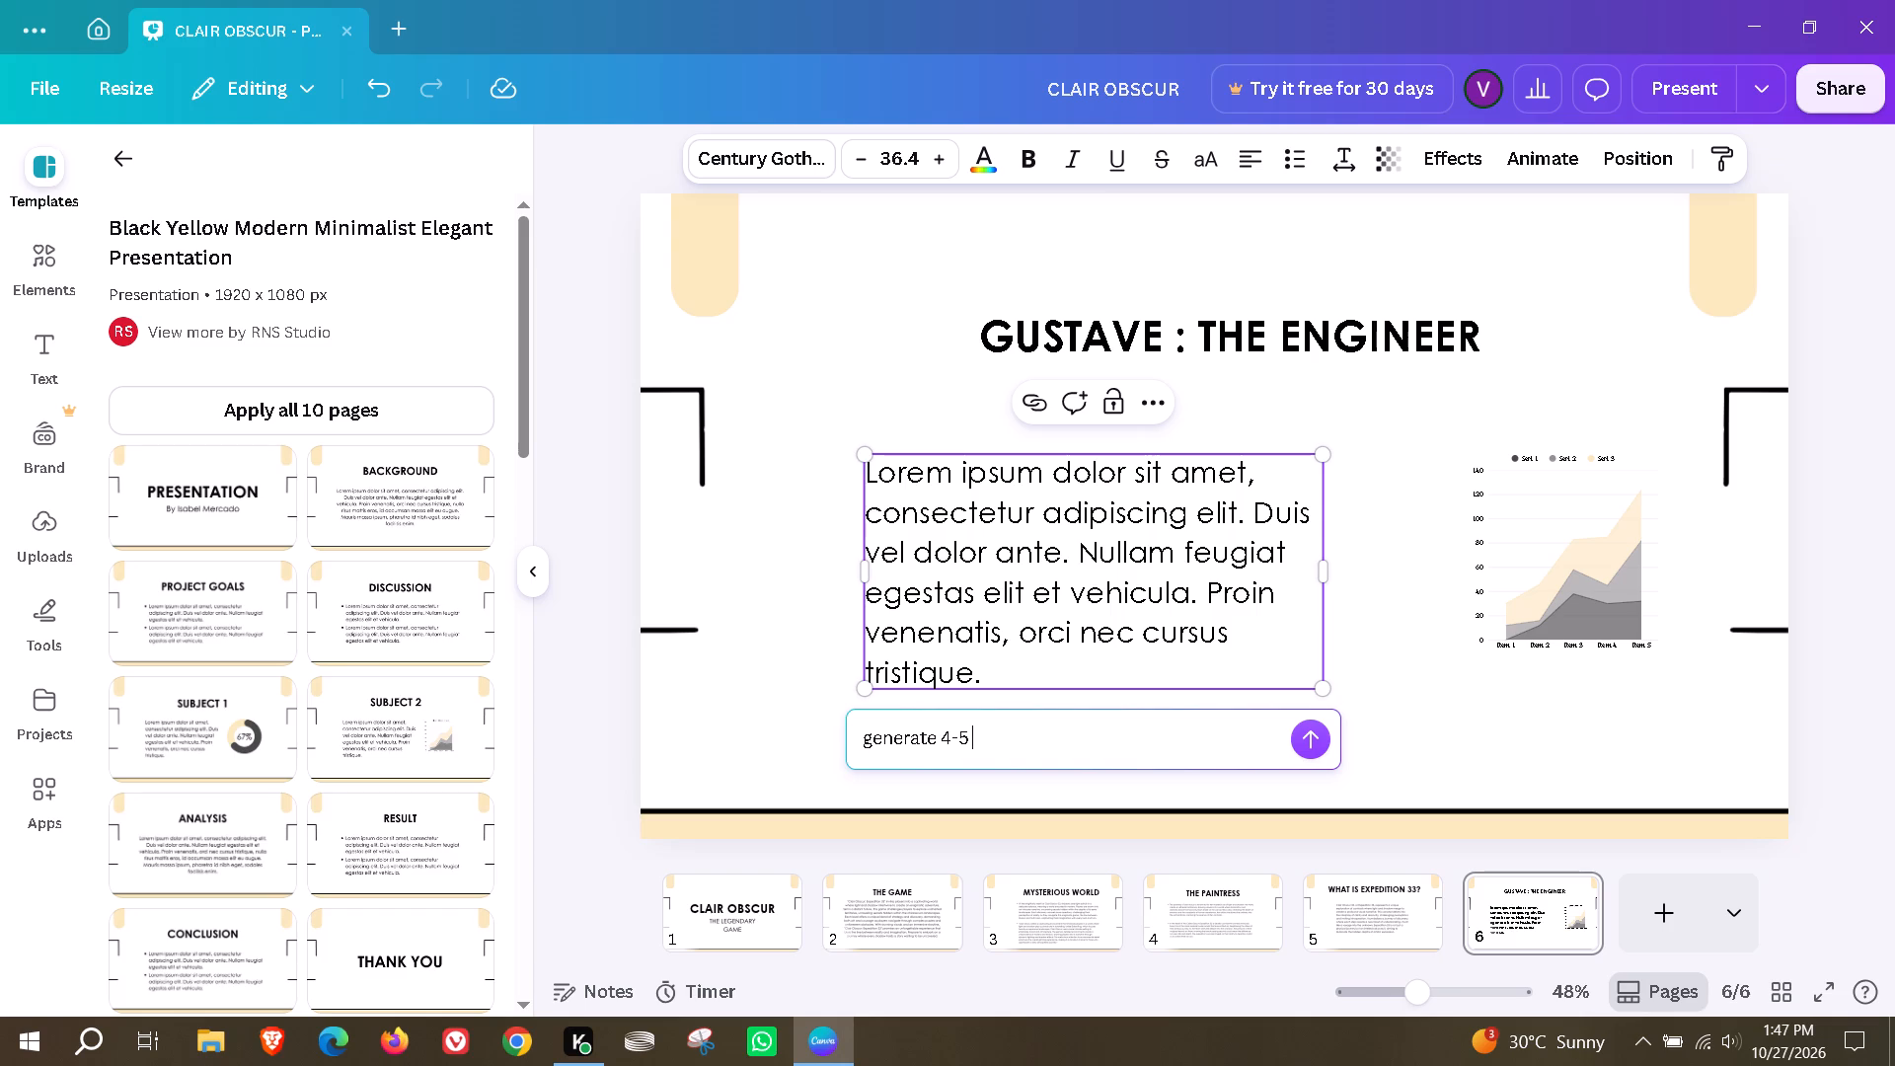
pyautogui.write('line')
pyautogui.press('space')
pyautogui.press('BackSpace')
pyautogui.write('s on')
pyautogui.press('space')
pyautogui.write('gustave the enig')
pyautogui.press('BackSpace')
pyautogui.press('BackSpace')
pyautogui.write('ginne')
pyautogui.press('BackSpace')
pyautogui.press('BackSpace')
pyautogui.write('eer')
pyautogui.press('space')
pyautogui.press('o')
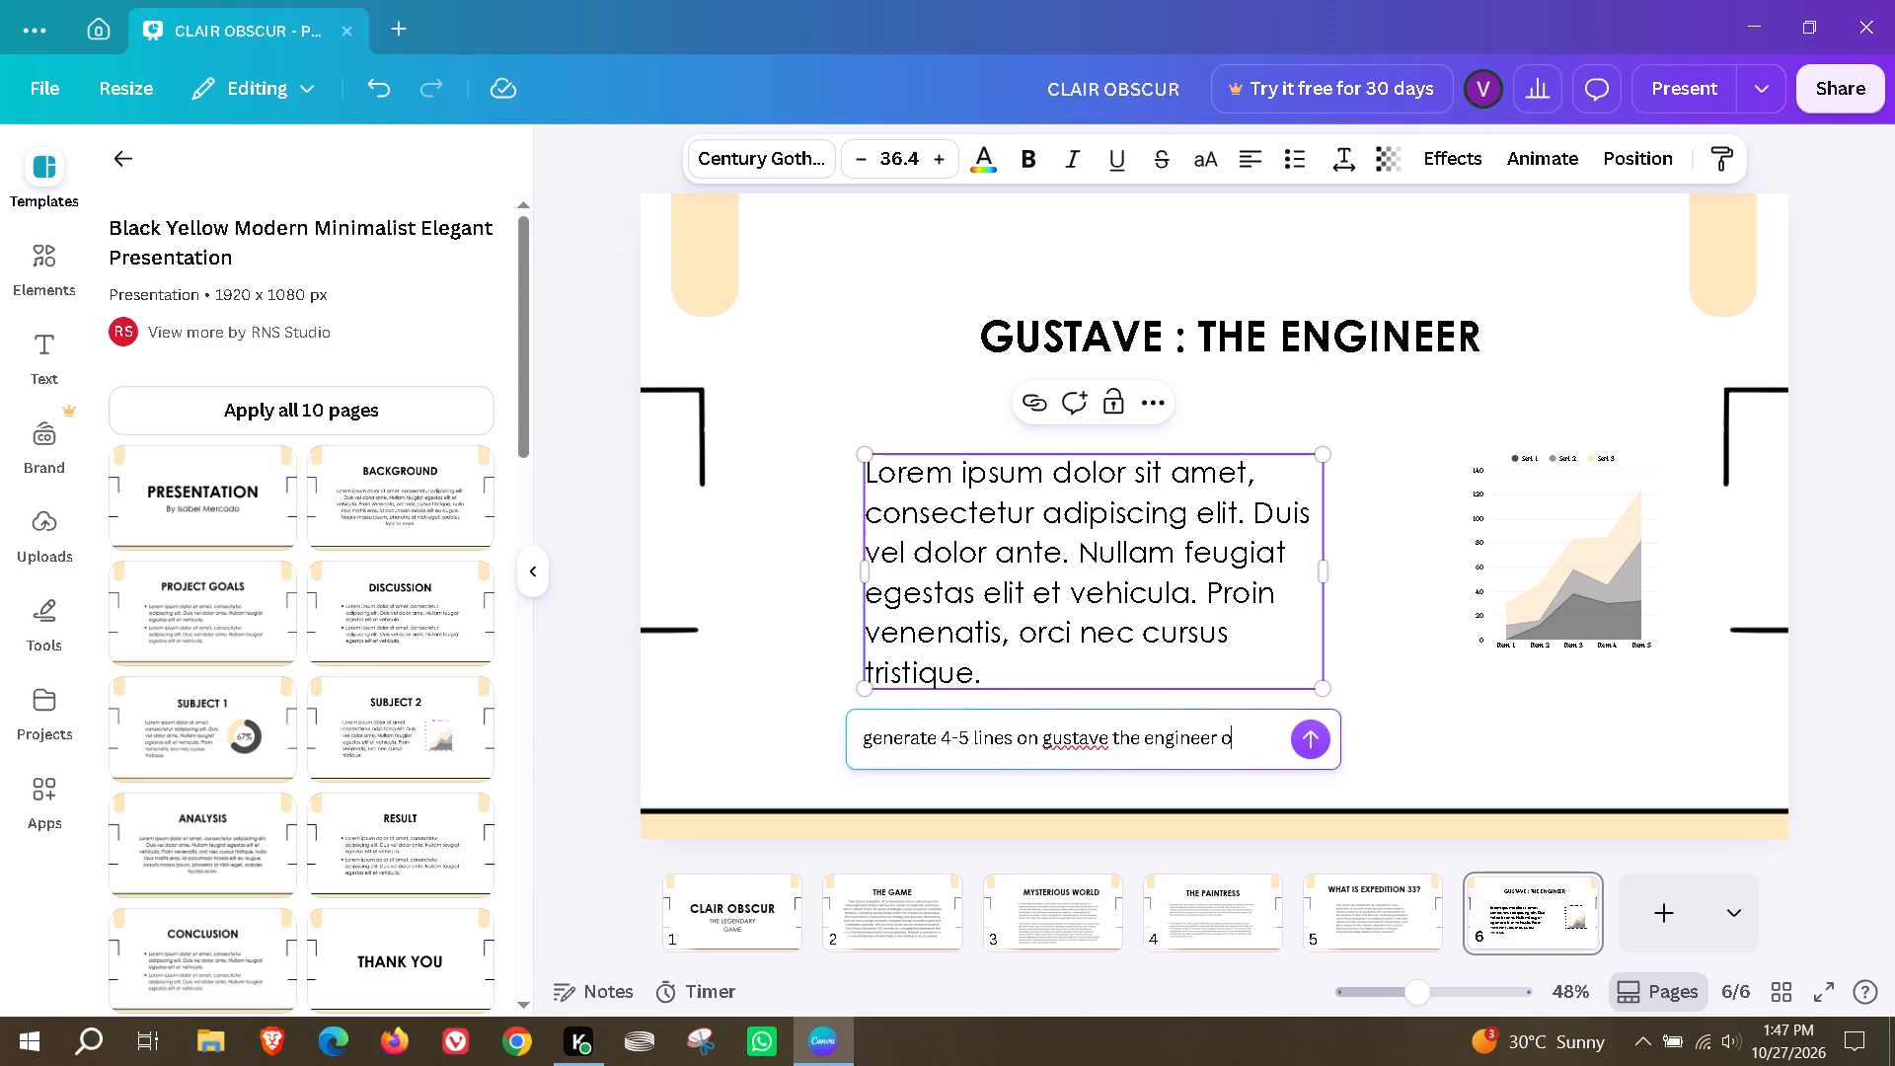
pyautogui.press('BackSpace')
pyautogui.write('in')
pyautogui.press('space')
pyautogui.write('clair obscur expedition 33 game')
pyautogui.press('Return')
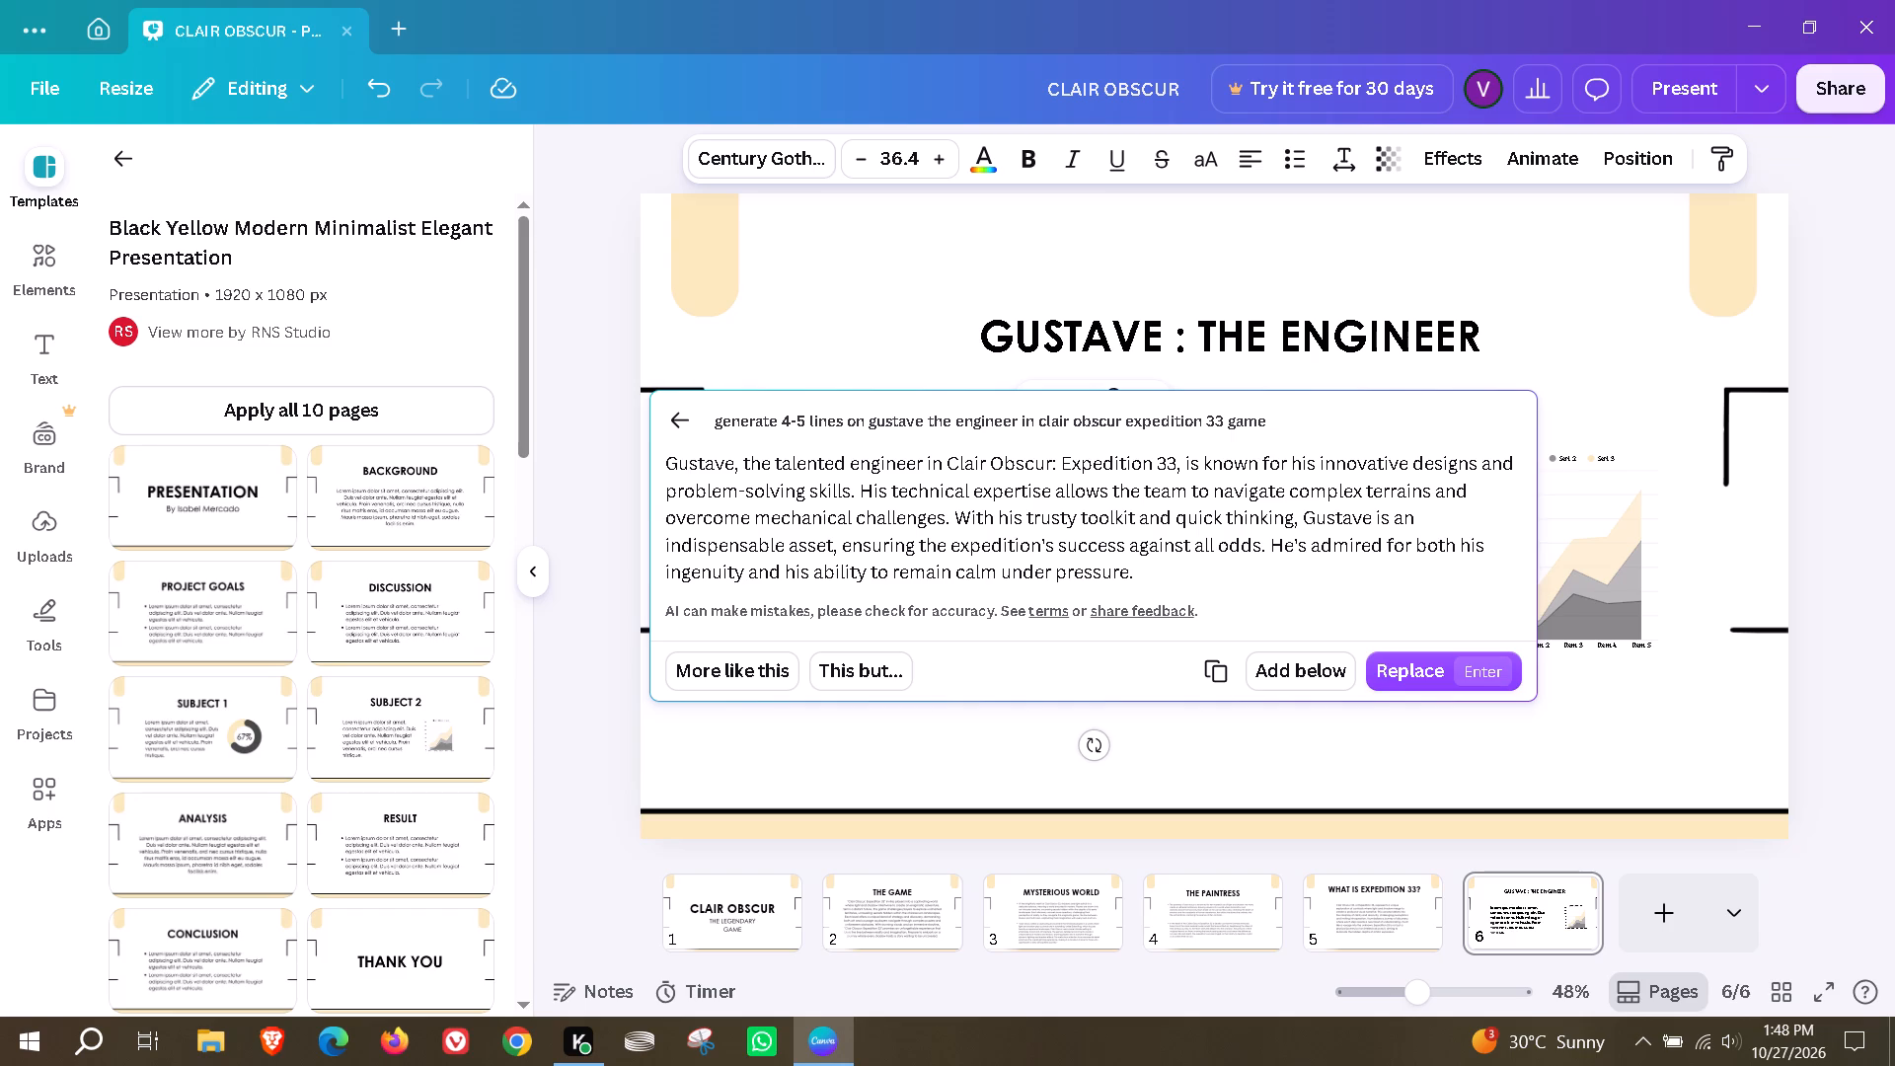
pyautogui.click(1417, 678)
# Scale down page 6's generated body text, widen its box and move it up beneath the heading, beside the chart.
pyautogui.click(1322, 749)
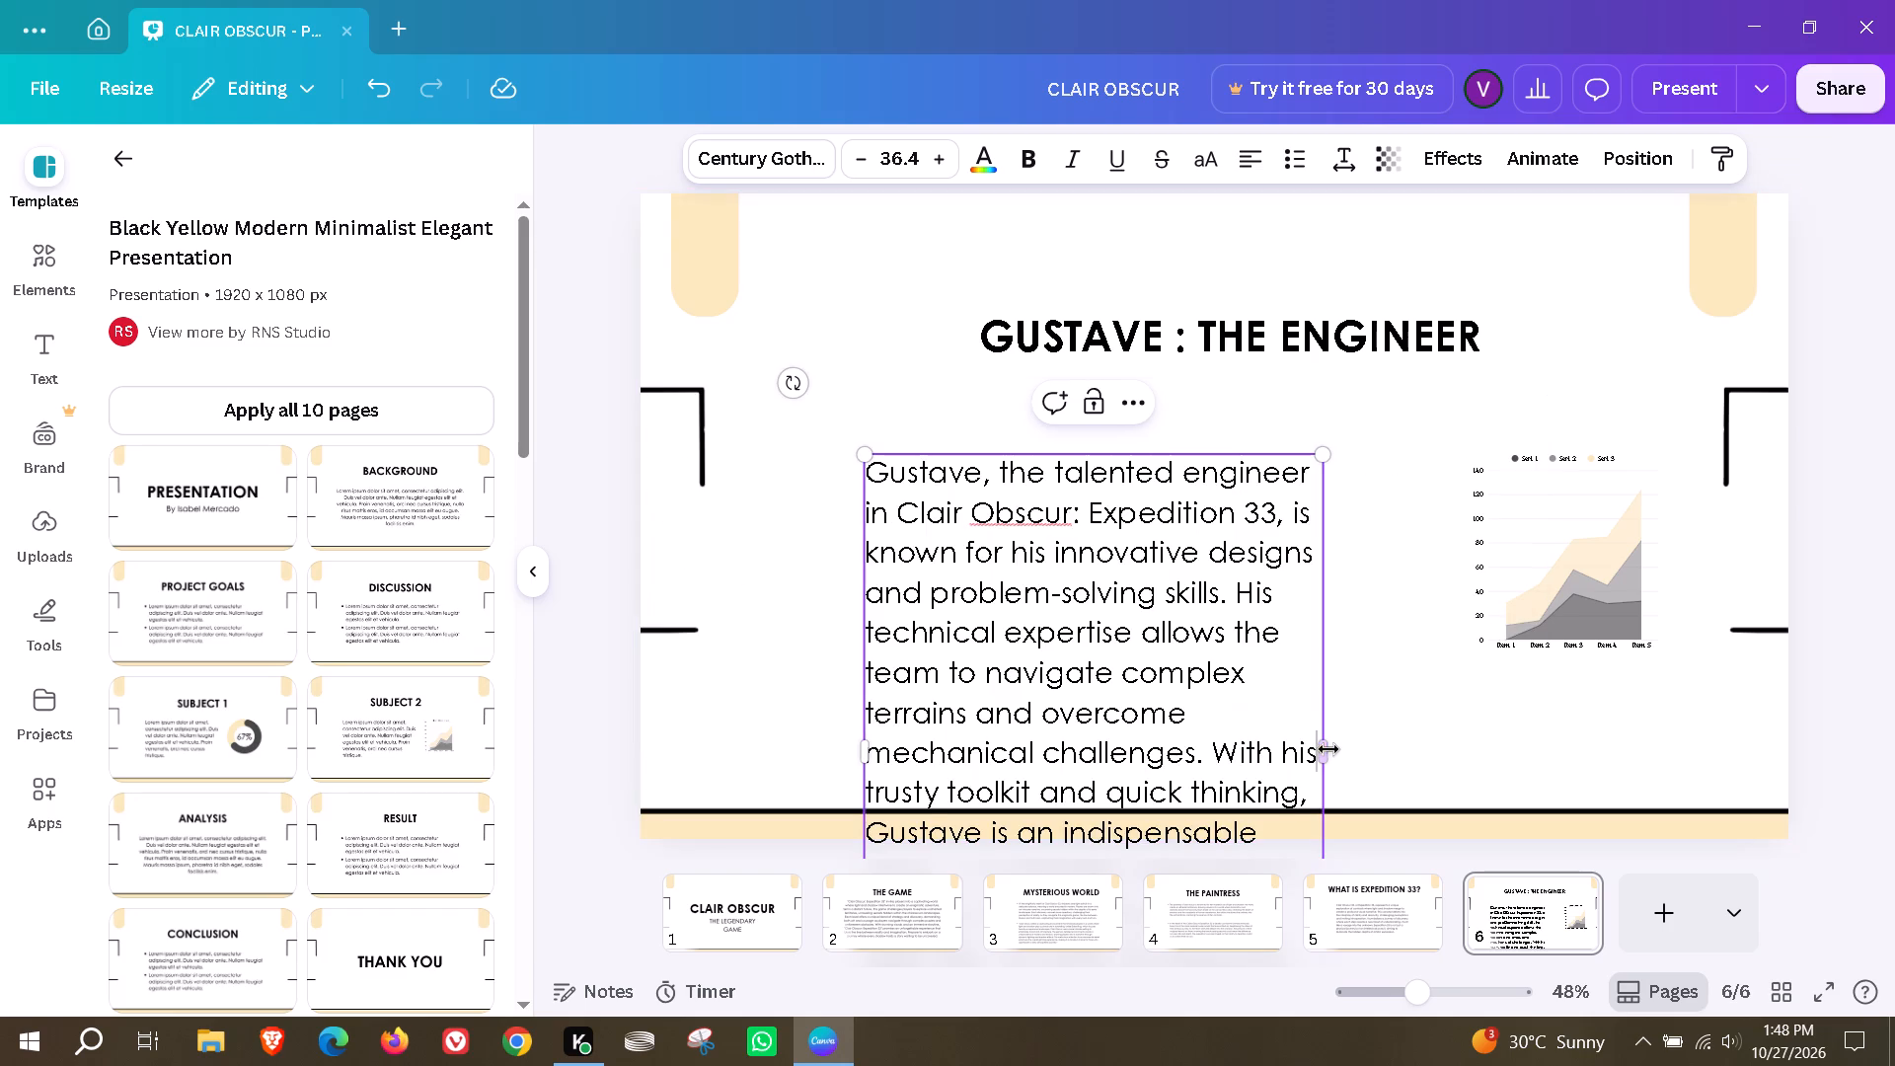
pyautogui.moveTo(1328, 749); pyautogui.dragTo(1606, 736)
pyautogui.moveTo(1608, 453); pyautogui.dragTo(1221, 629)
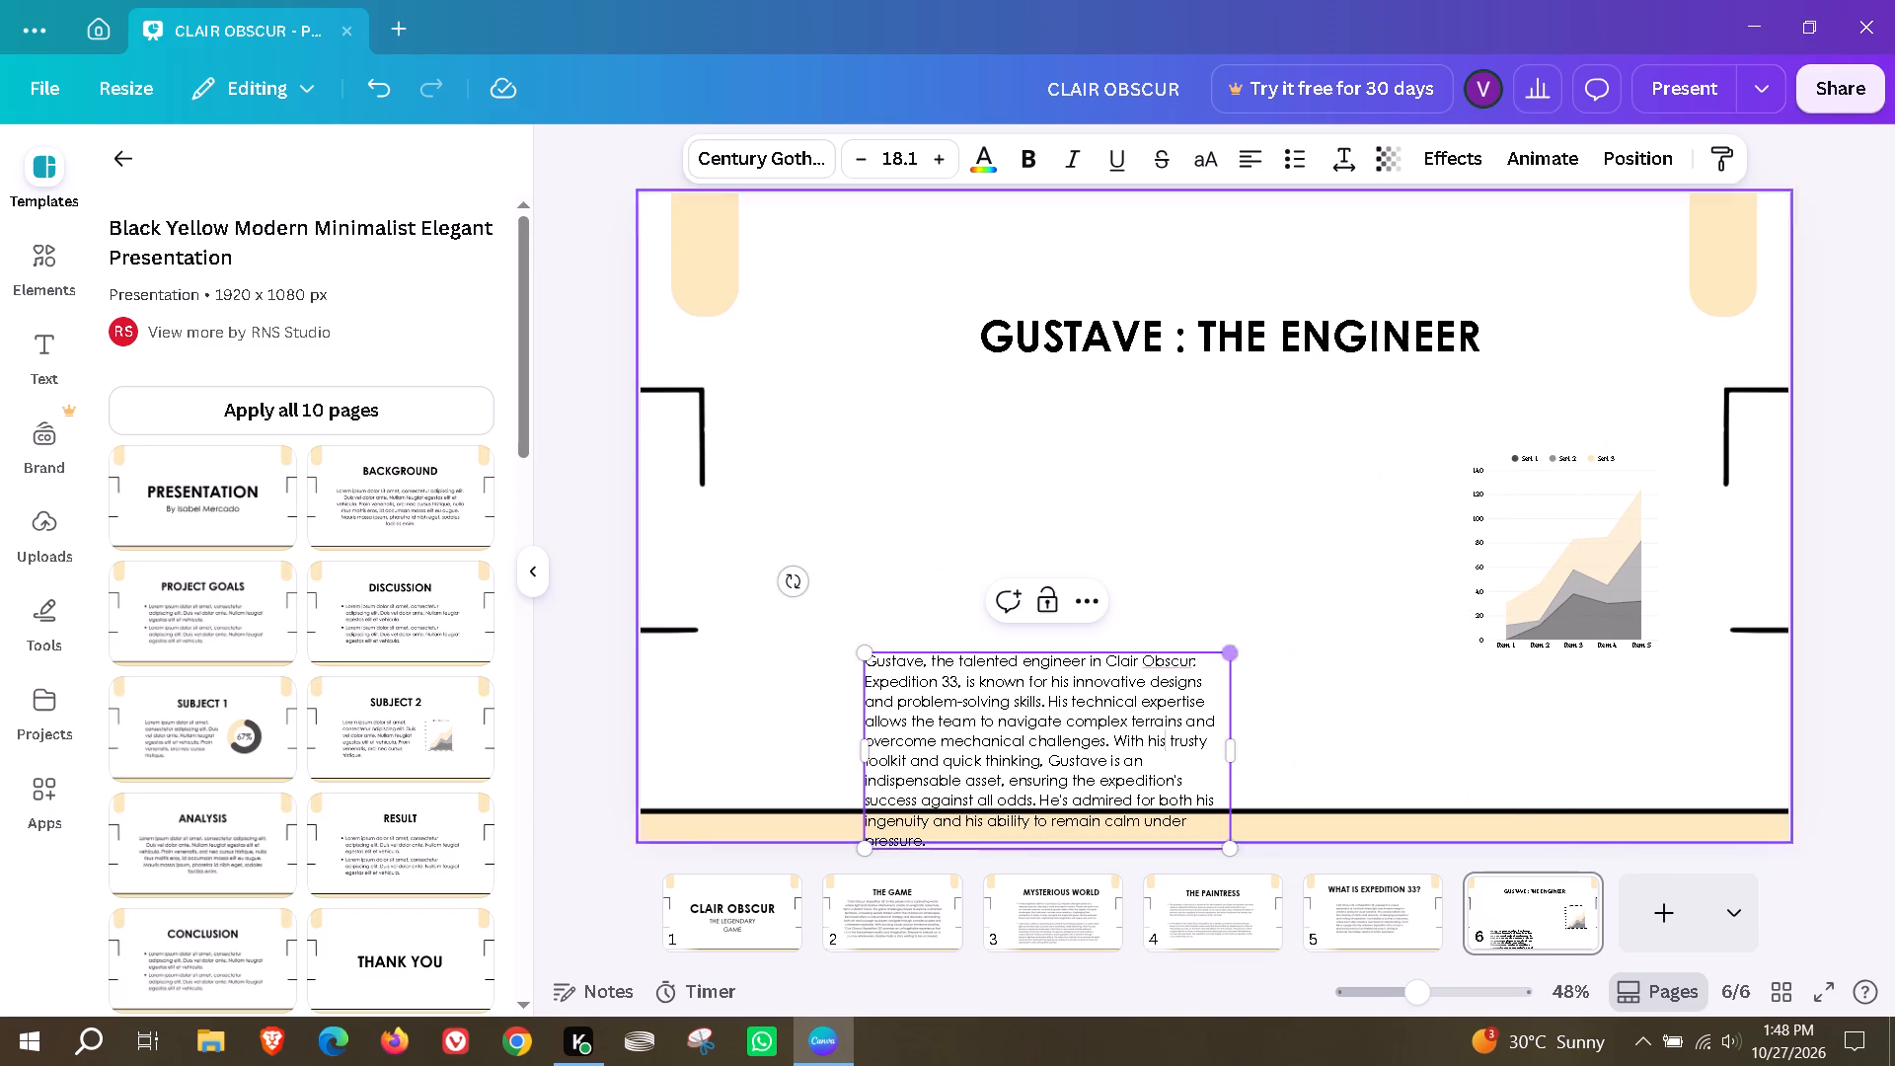
pyautogui.moveTo(1235, 762); pyautogui.dragTo(1376, 772)
pyautogui.click(1302, 570)
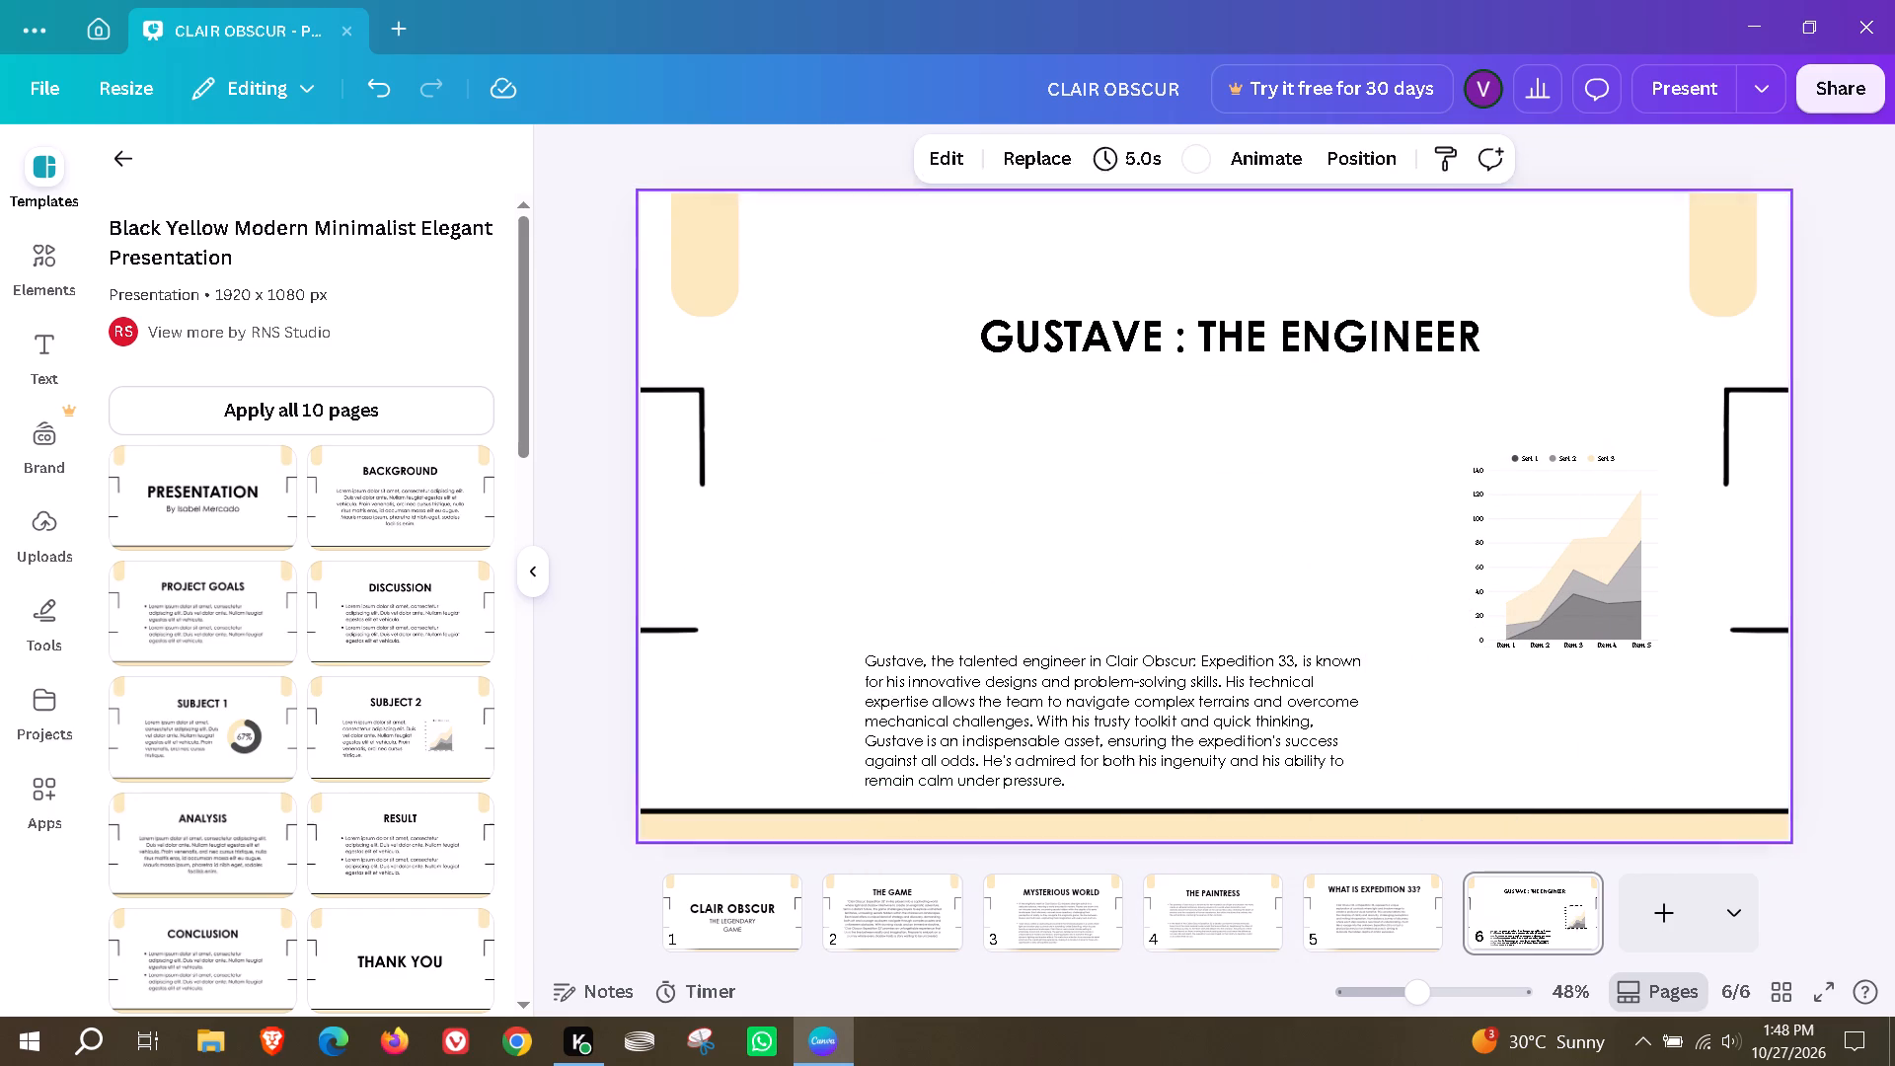
pyautogui.moveTo(1157, 708); pyautogui.dragTo(1121, 542)
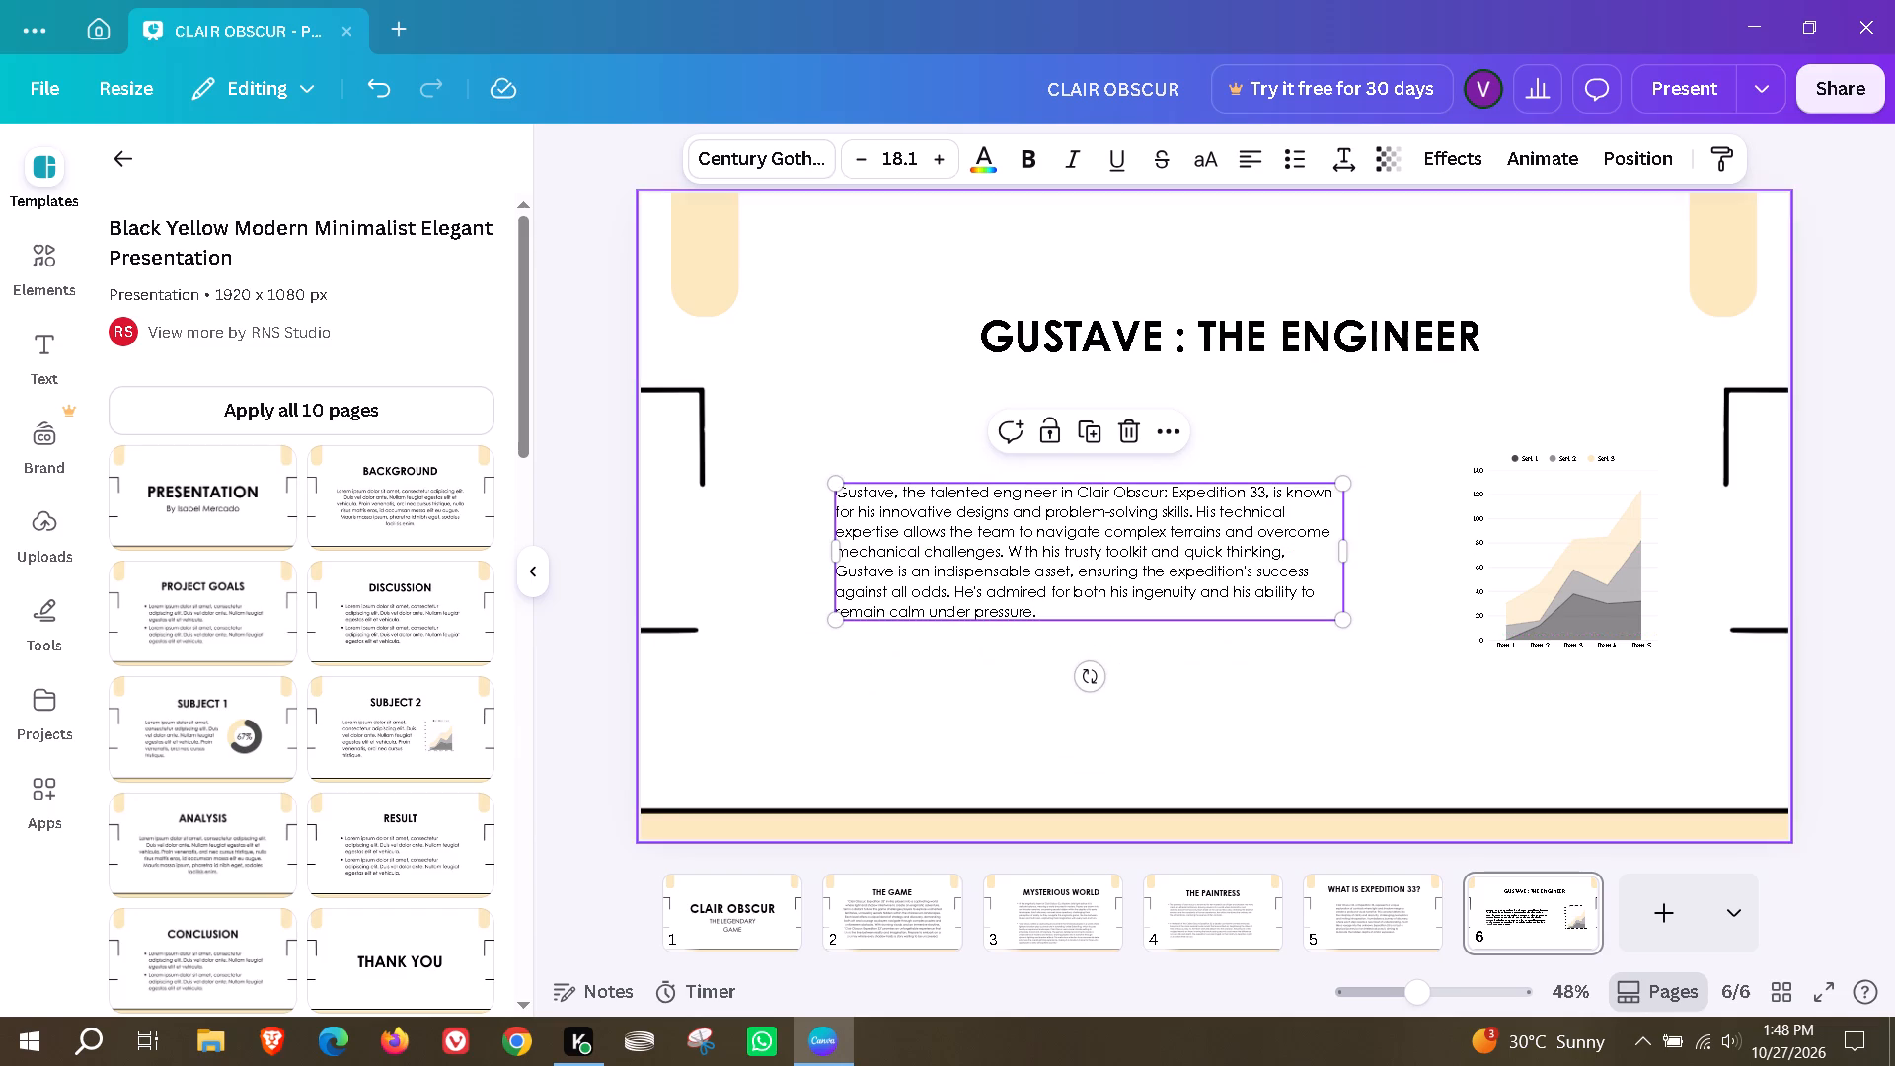
pyautogui.moveTo(1342, 616); pyautogui.dragTo(1441, 785)
pyautogui.moveTo(1176, 599); pyautogui.dragTo(1126, 573)
# Delete the area chart from page 6.
pyautogui.click(1540, 576)
pyautogui.click(1589, 419)
pyautogui.click(1596, 414)
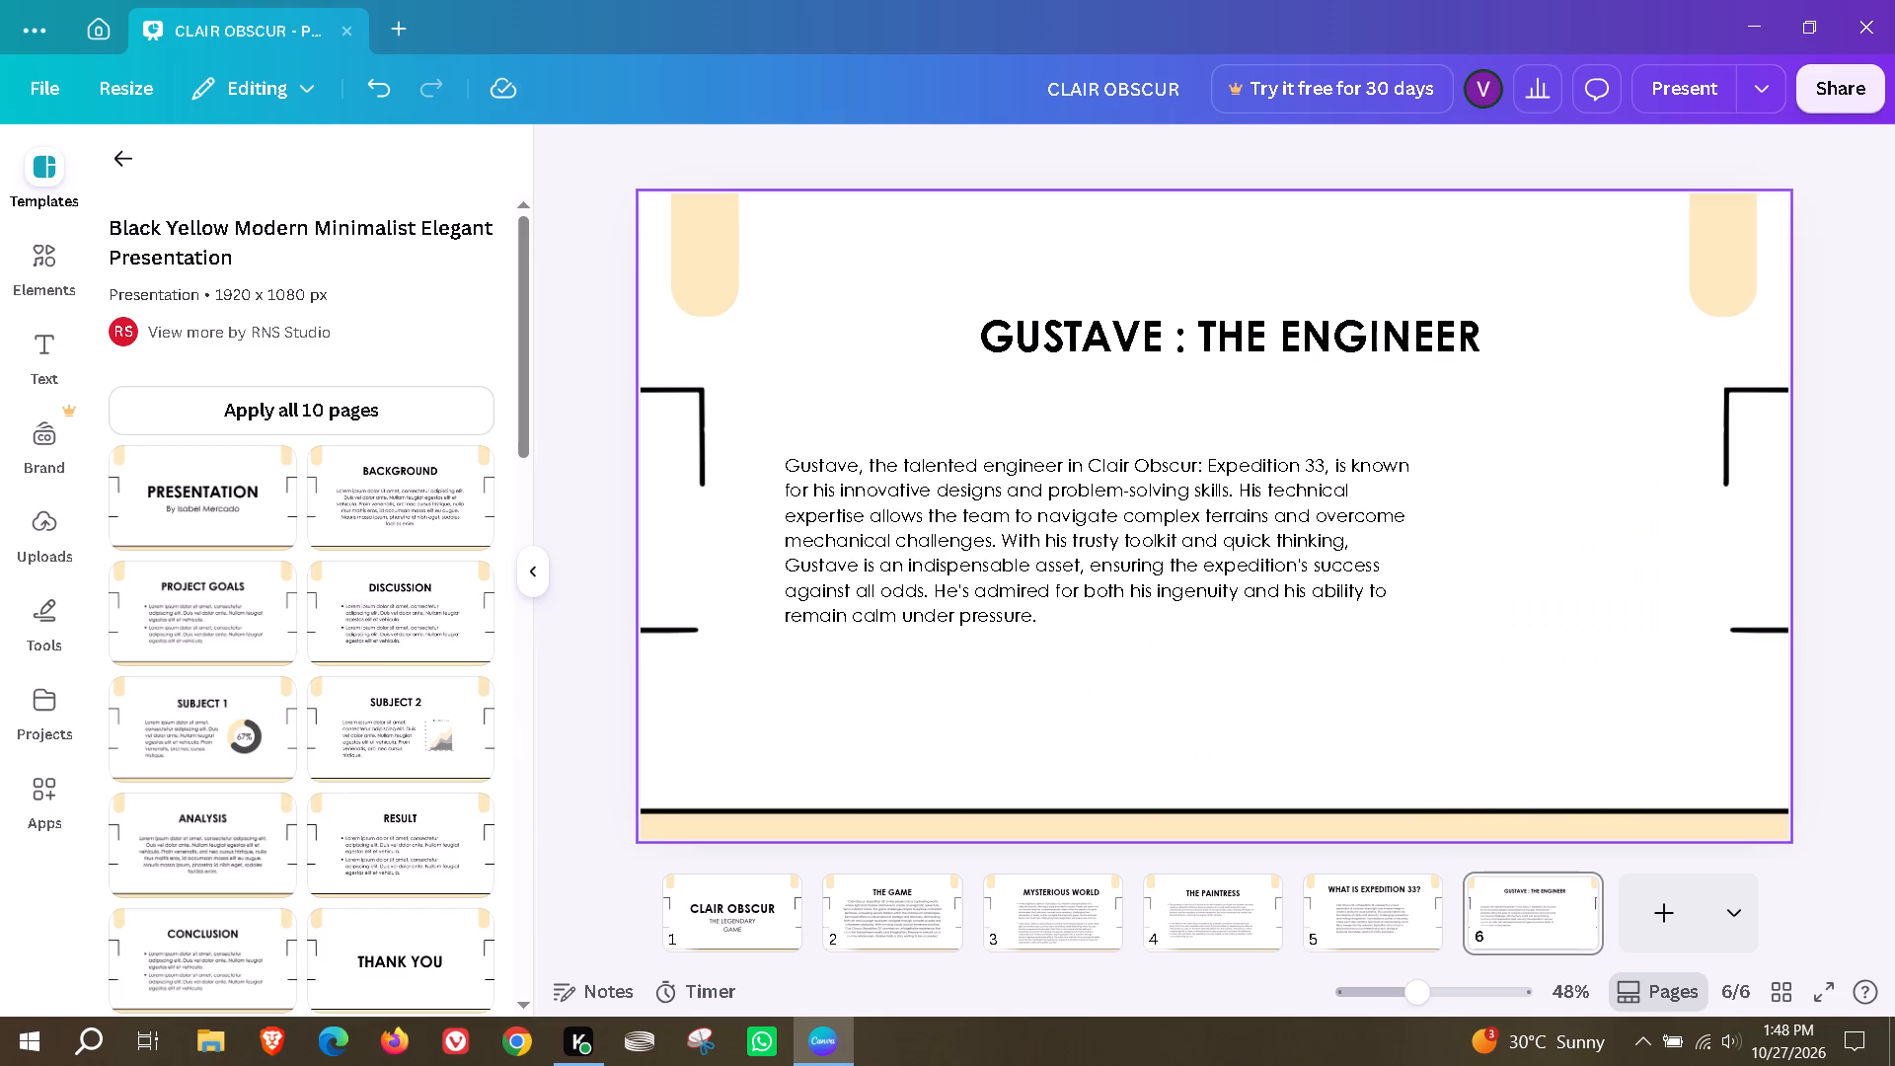
# Enlarge page 6's body text to about size 26.1 and place it roughly centred between the side brackets.
pyautogui.moveTo(1240, 550); pyautogui.dragTo(1383, 552)
pyautogui.moveTo(1565, 634); pyautogui.dragTo(1637, 742)
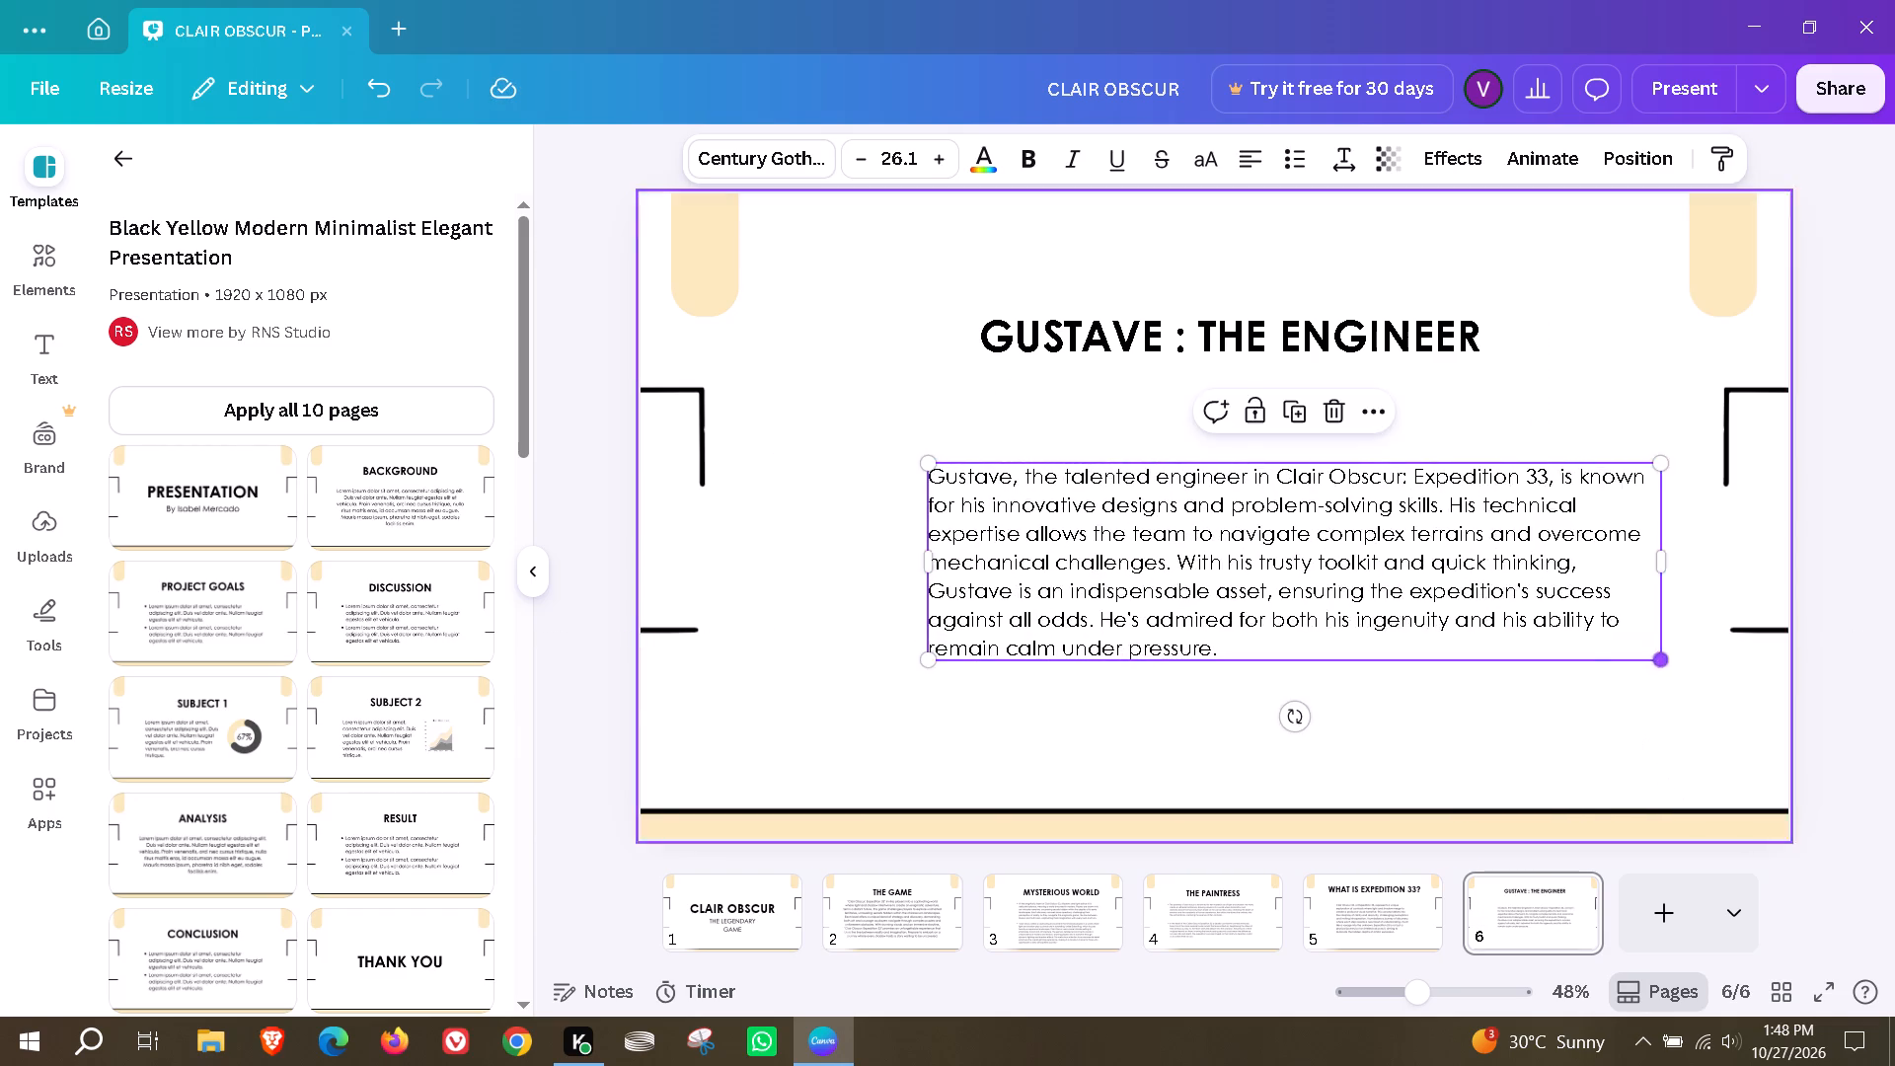
pyautogui.moveTo(1474, 612); pyautogui.dragTo(1407, 612)
# Move page 6's heading down closer to the body text, centred horizontally on the page.
pyautogui.moveTo(1316, 349); pyautogui.dragTo(1292, 387)
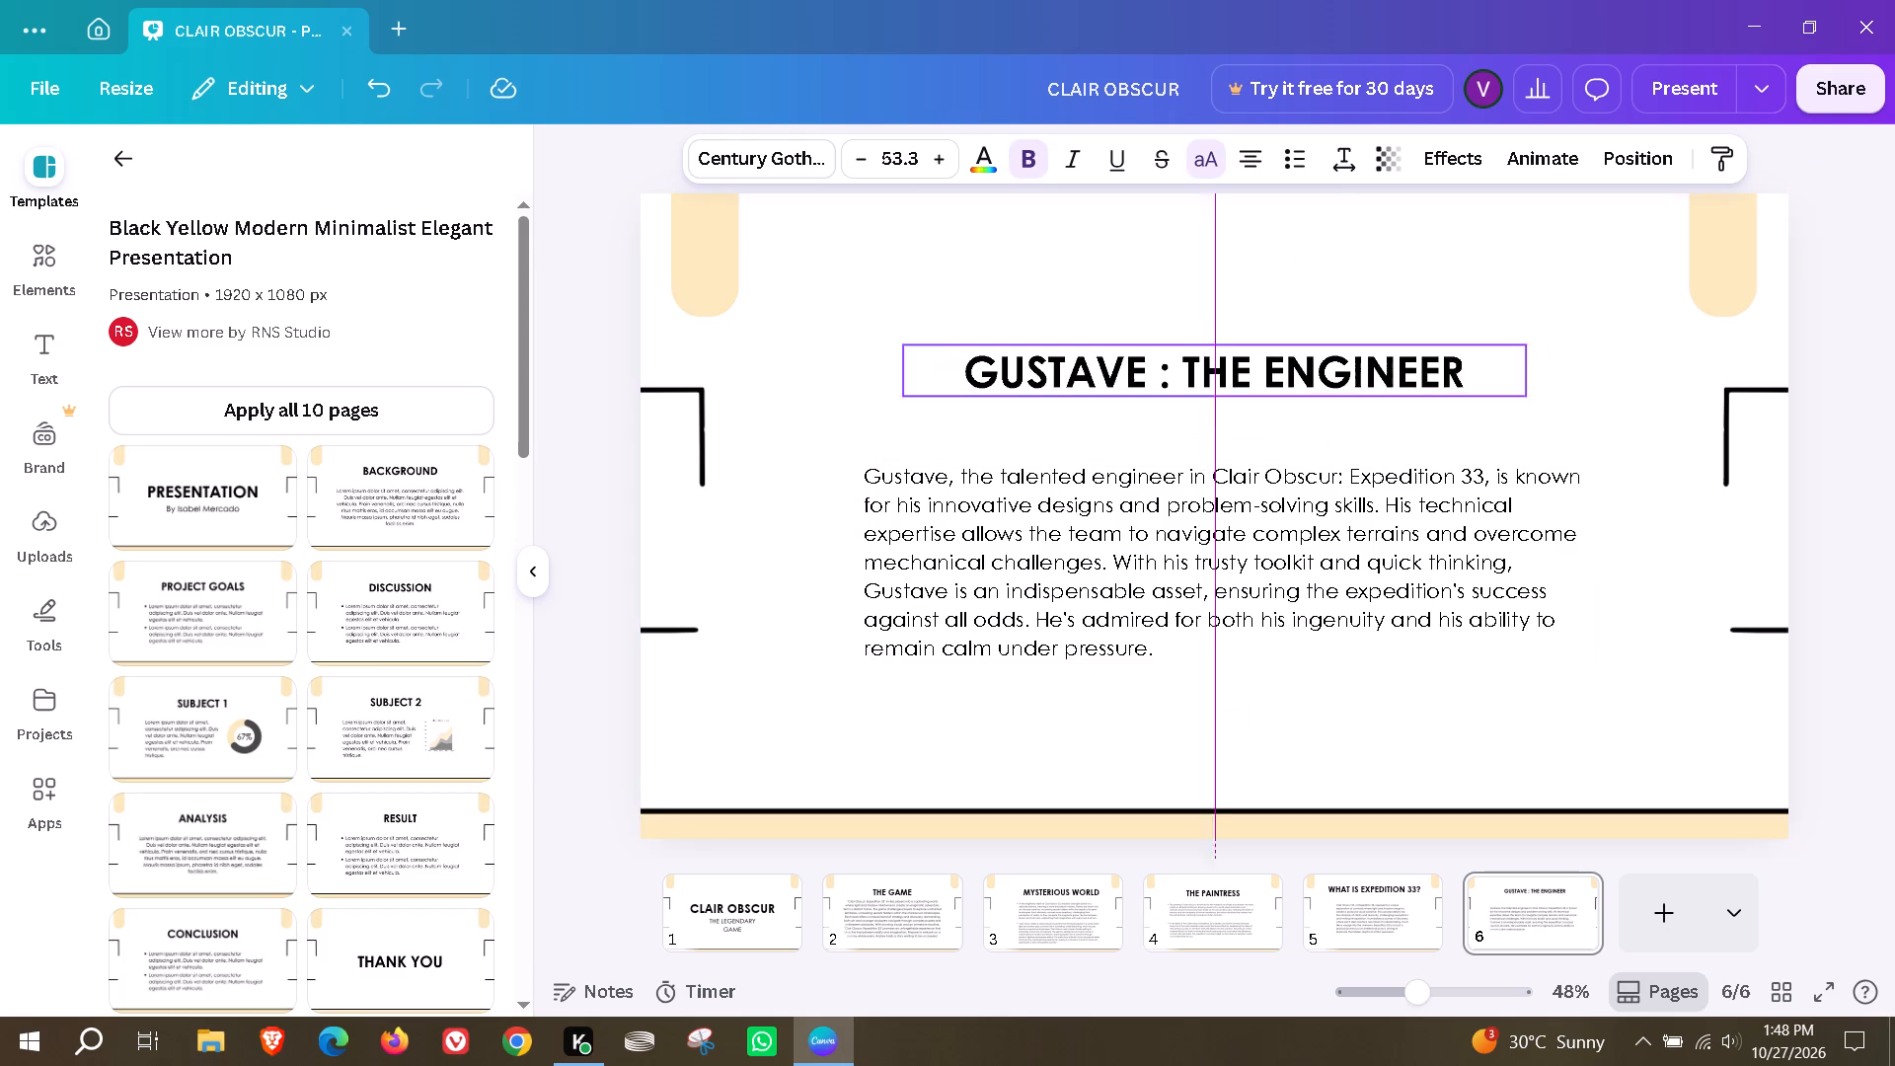
pyautogui.moveTo(1292, 387); pyautogui.dragTo(1293, 413)
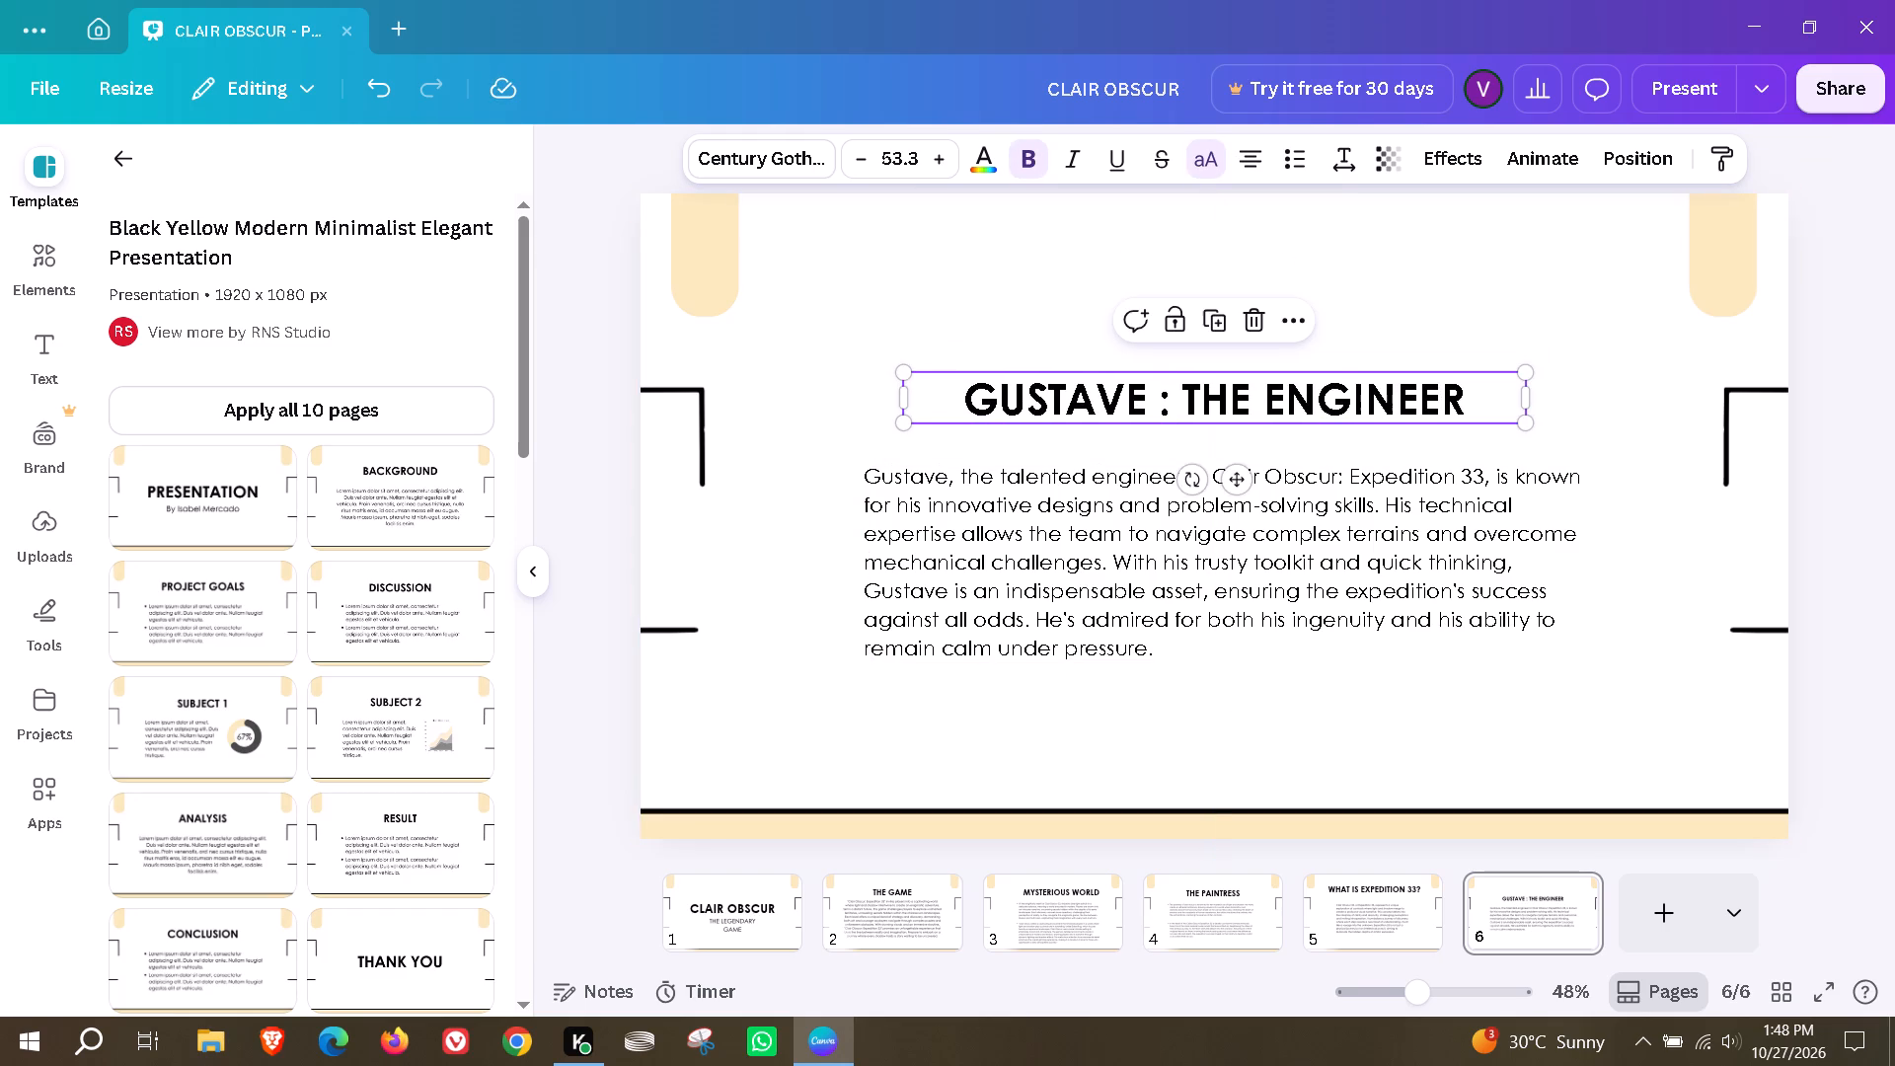
pyautogui.click(1375, 721)
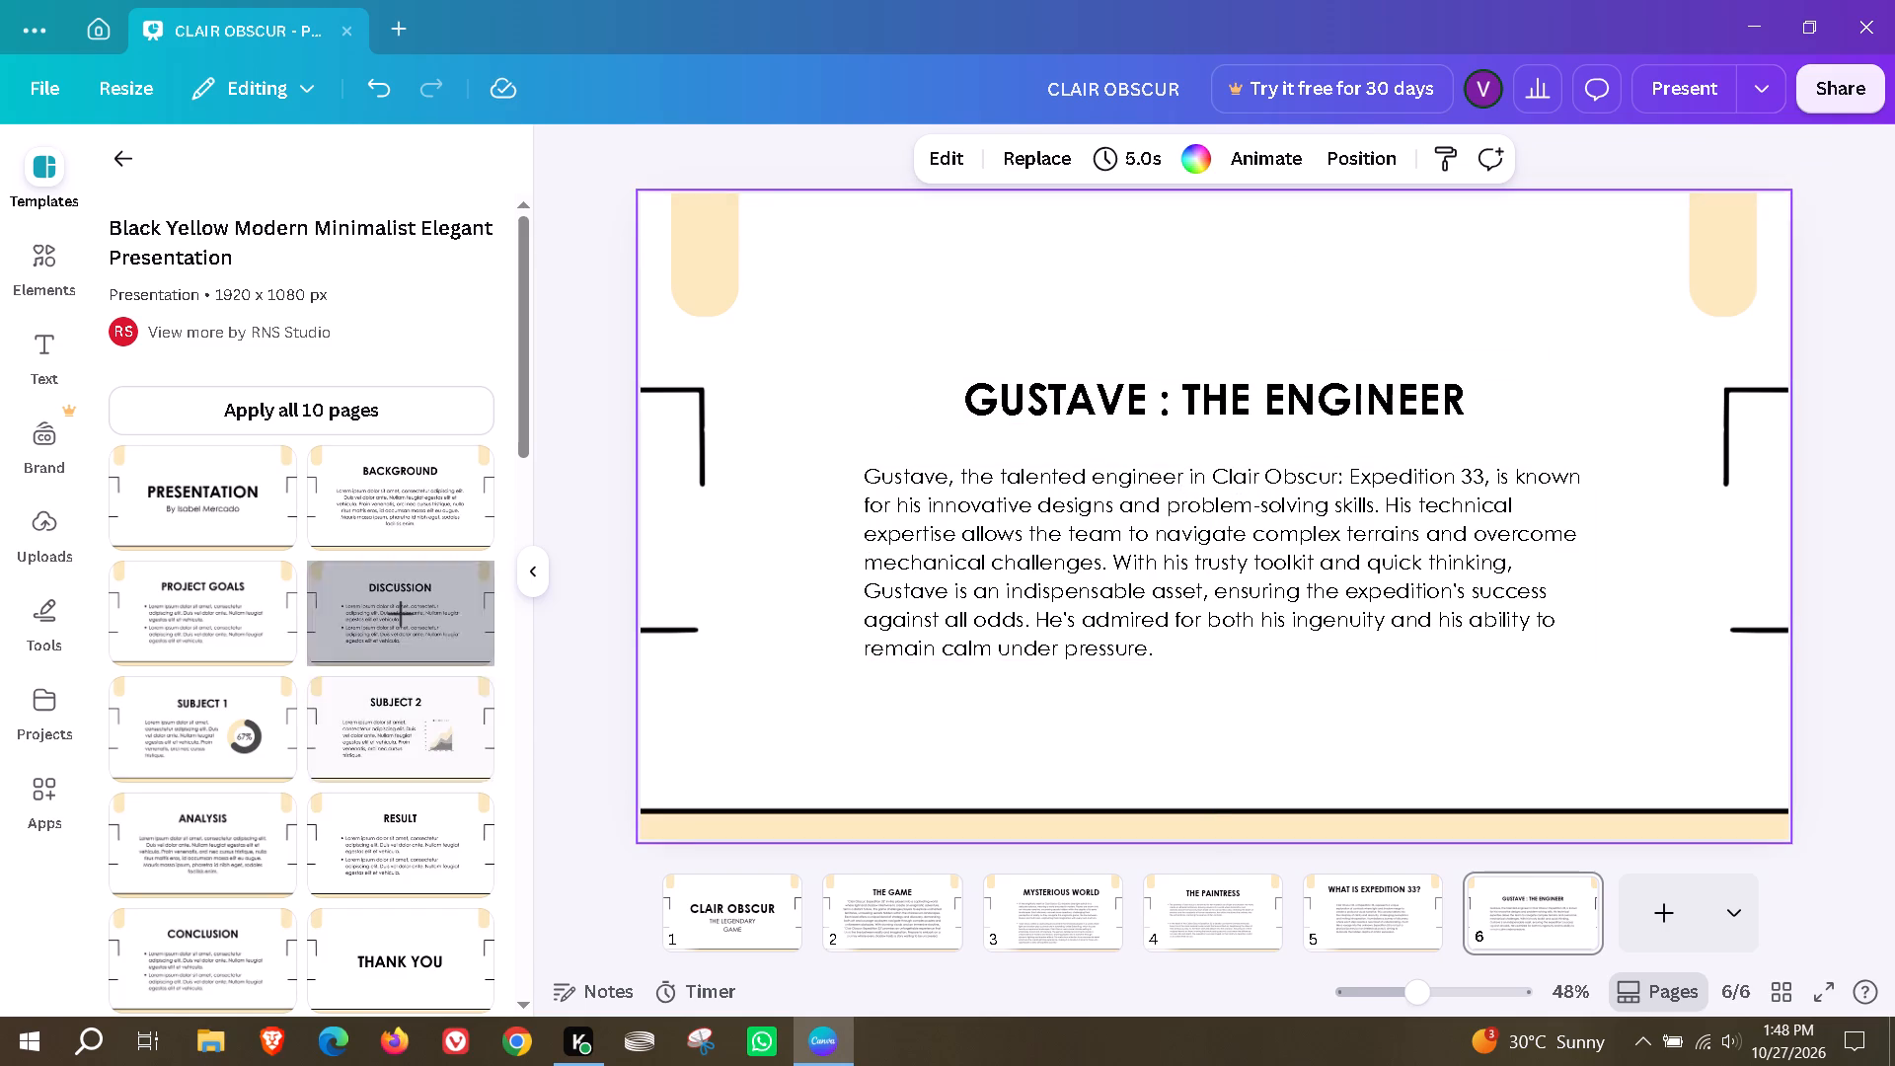
# Add the template's PROJECT GOALS layout as a new page 7.
pyautogui.scroll(-2, 339, 793)
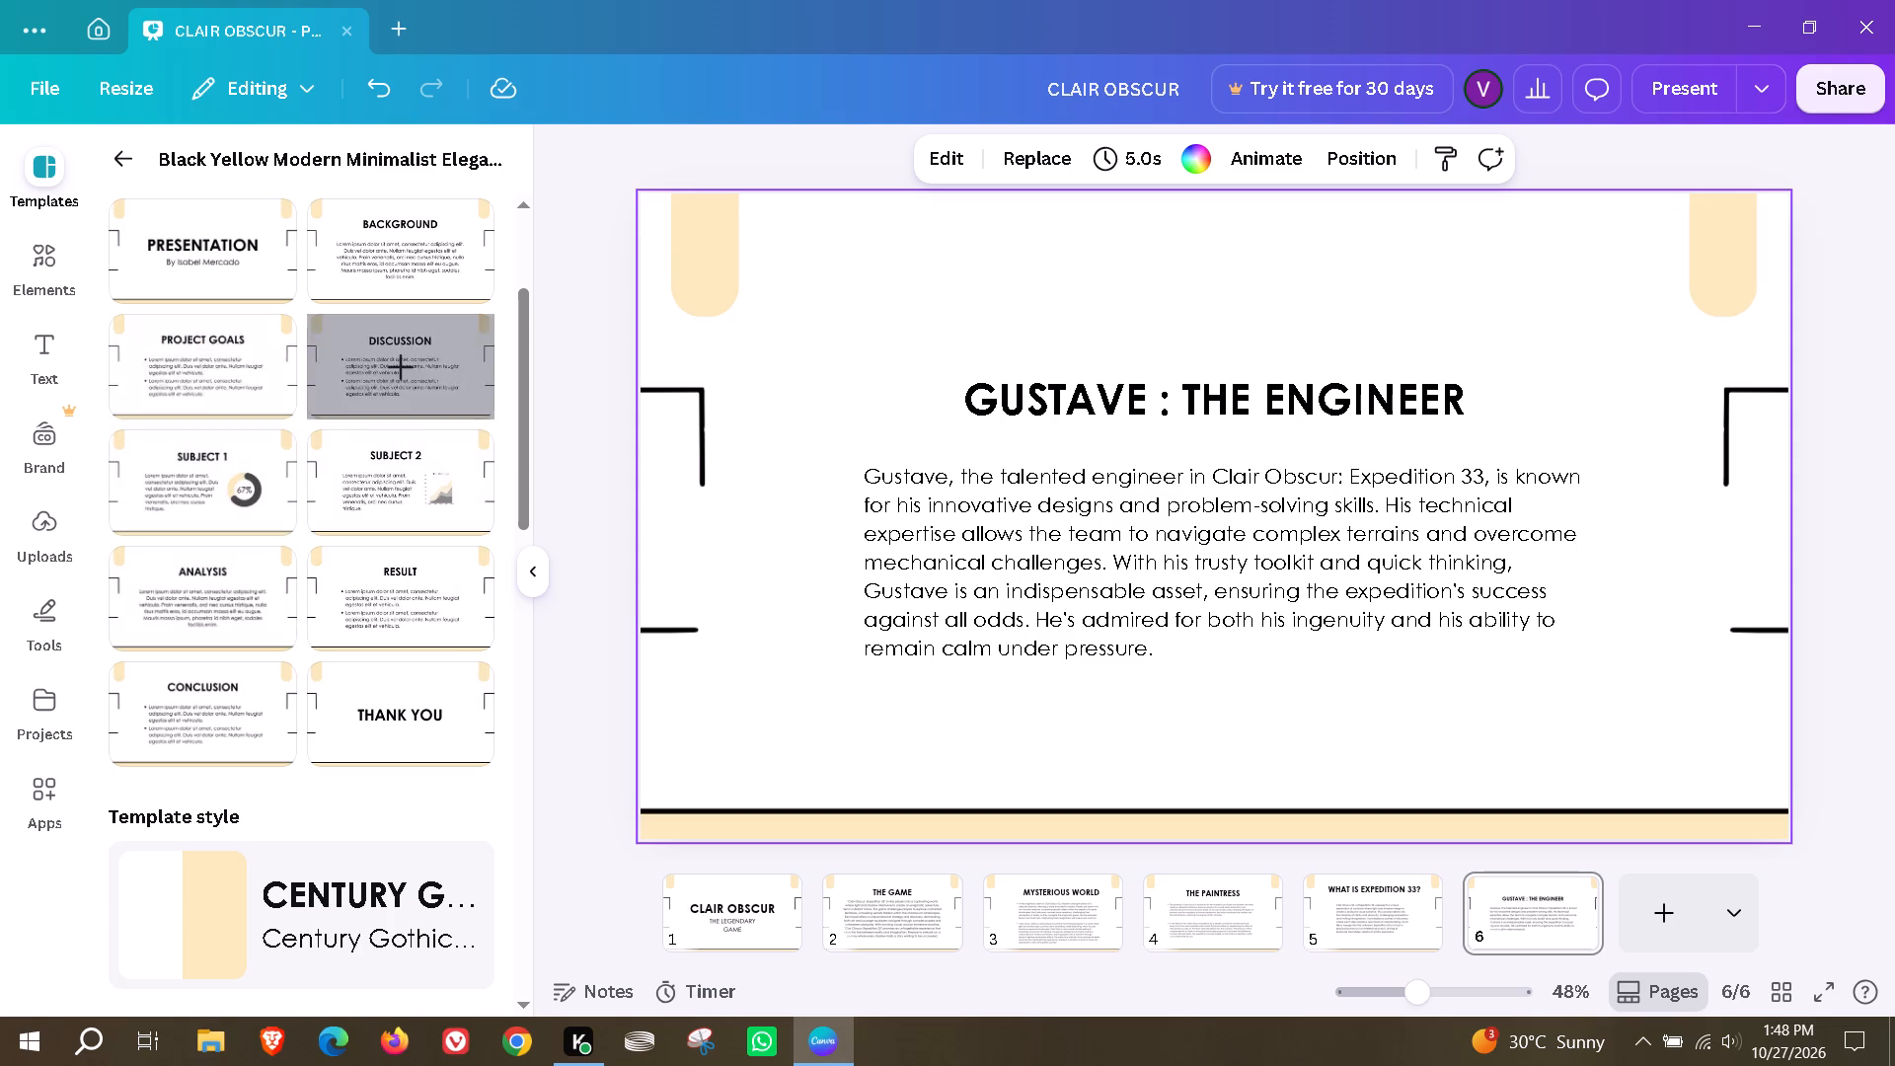
pyautogui.click(221, 352)
pyautogui.click(1036, 611)
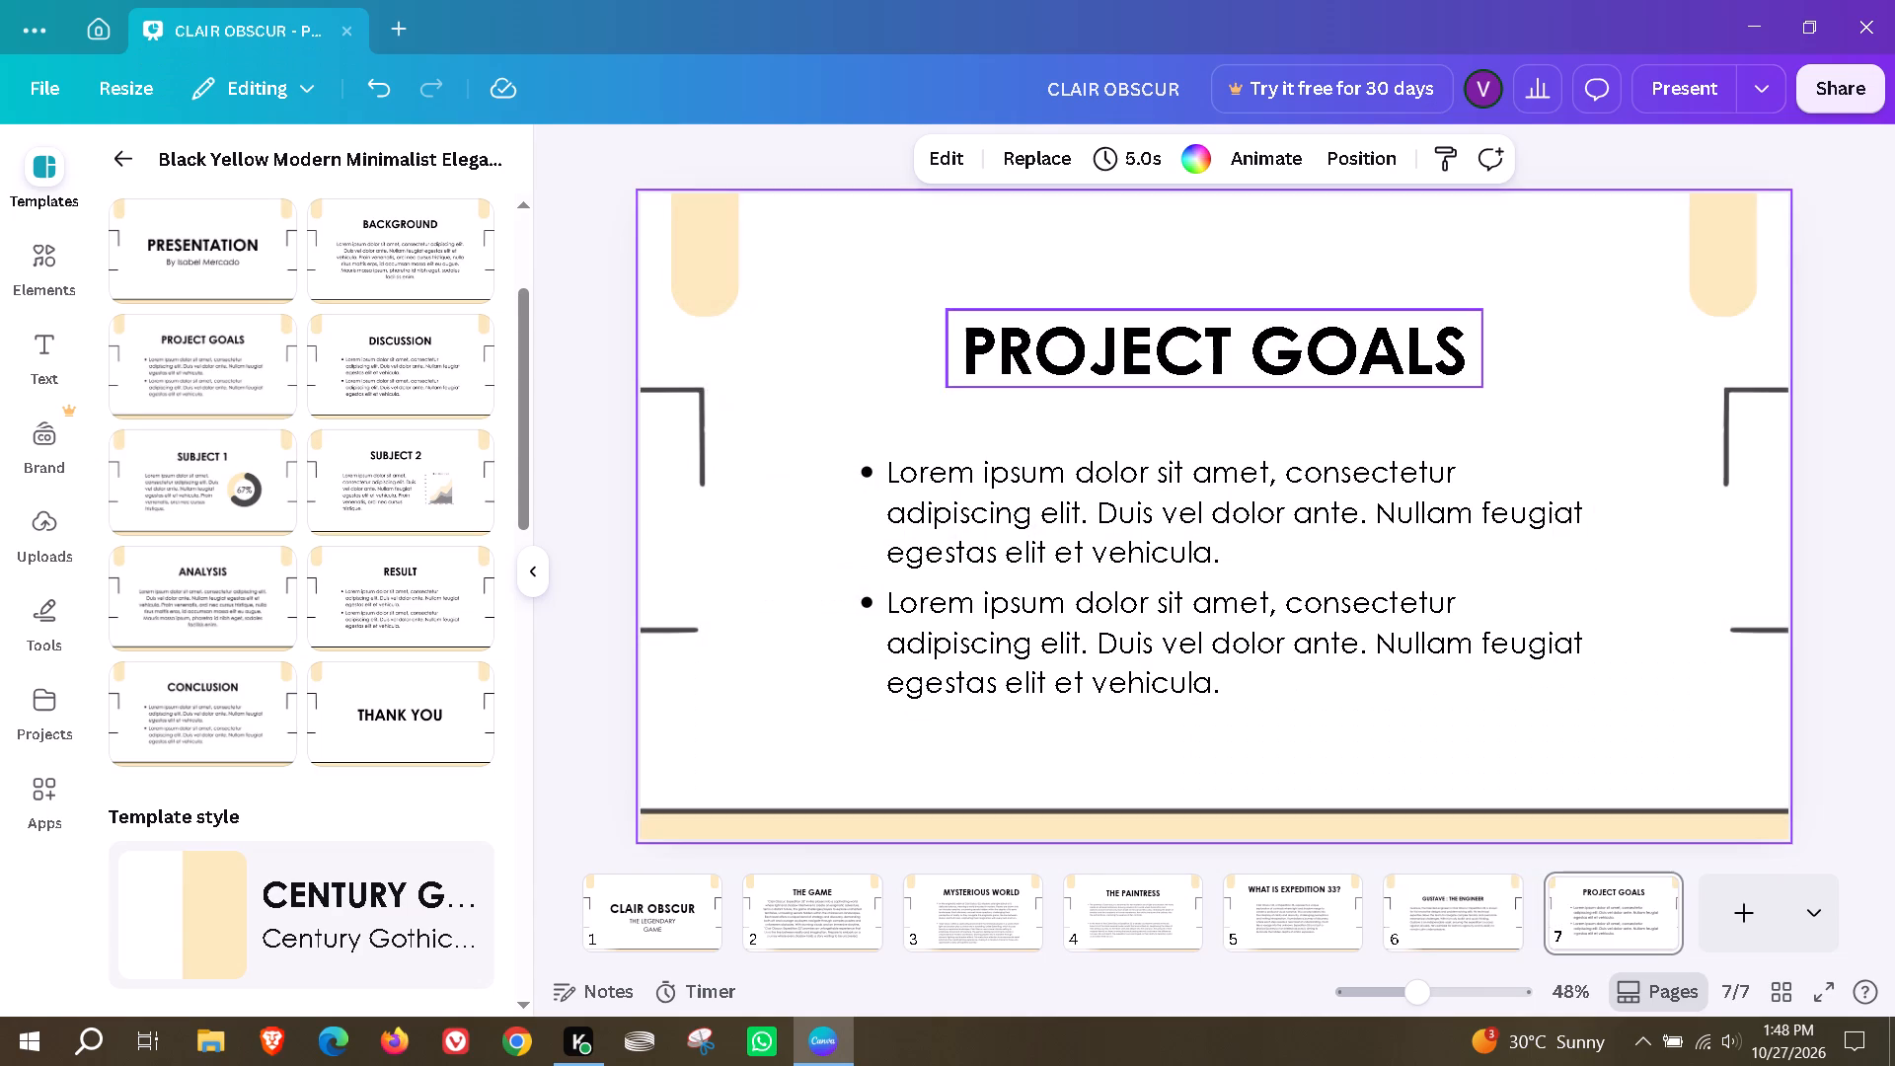
# Replace page 7's PROJECT GOALS heading with "MAELLE : COURAGE AND DEPENCDE".
pyautogui.doubleClick(1144, 355)
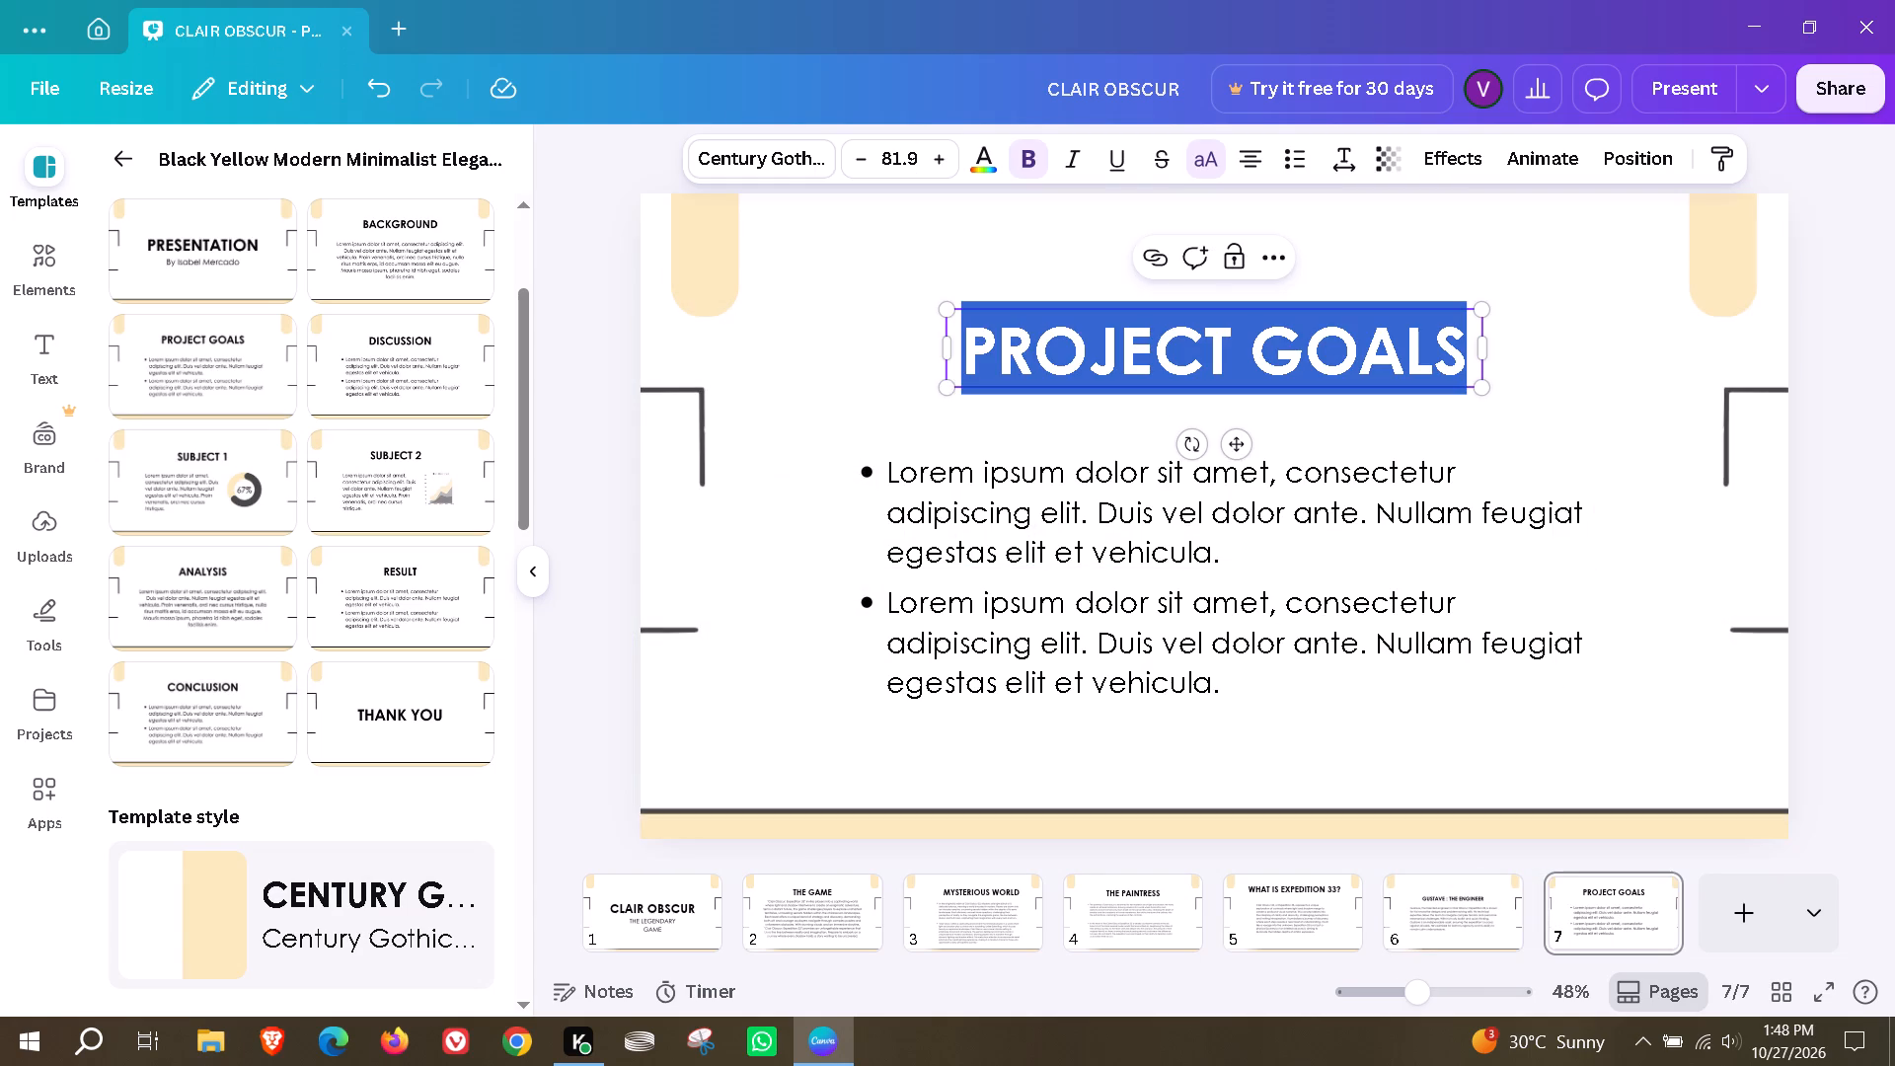
pyautogui.hotkey('shift', 'm')
pyautogui.write('AEKE')
pyautogui.press('BackSpace')
pyautogui.press('BackSpace')
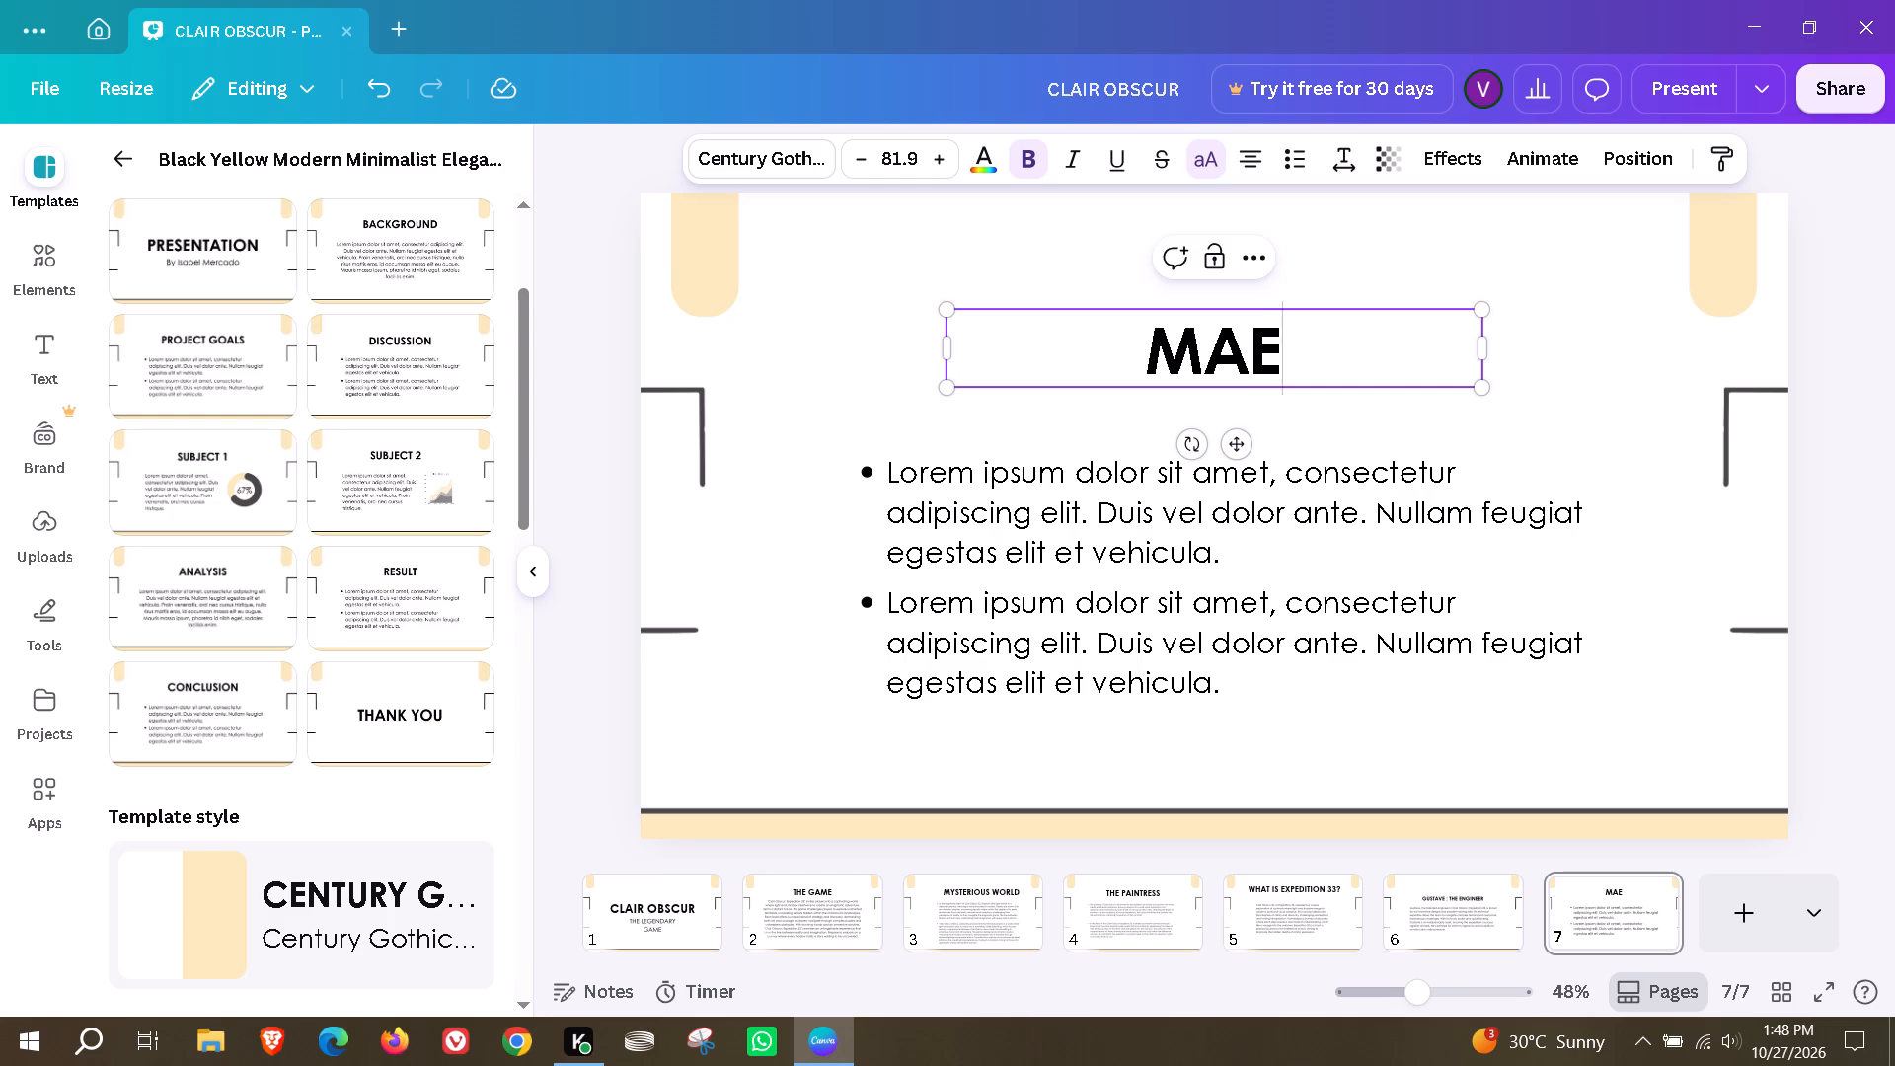
pyautogui.write('LE')
pyautogui.hotkey('shift', 'BackSpace')
pyautogui.write('LE')
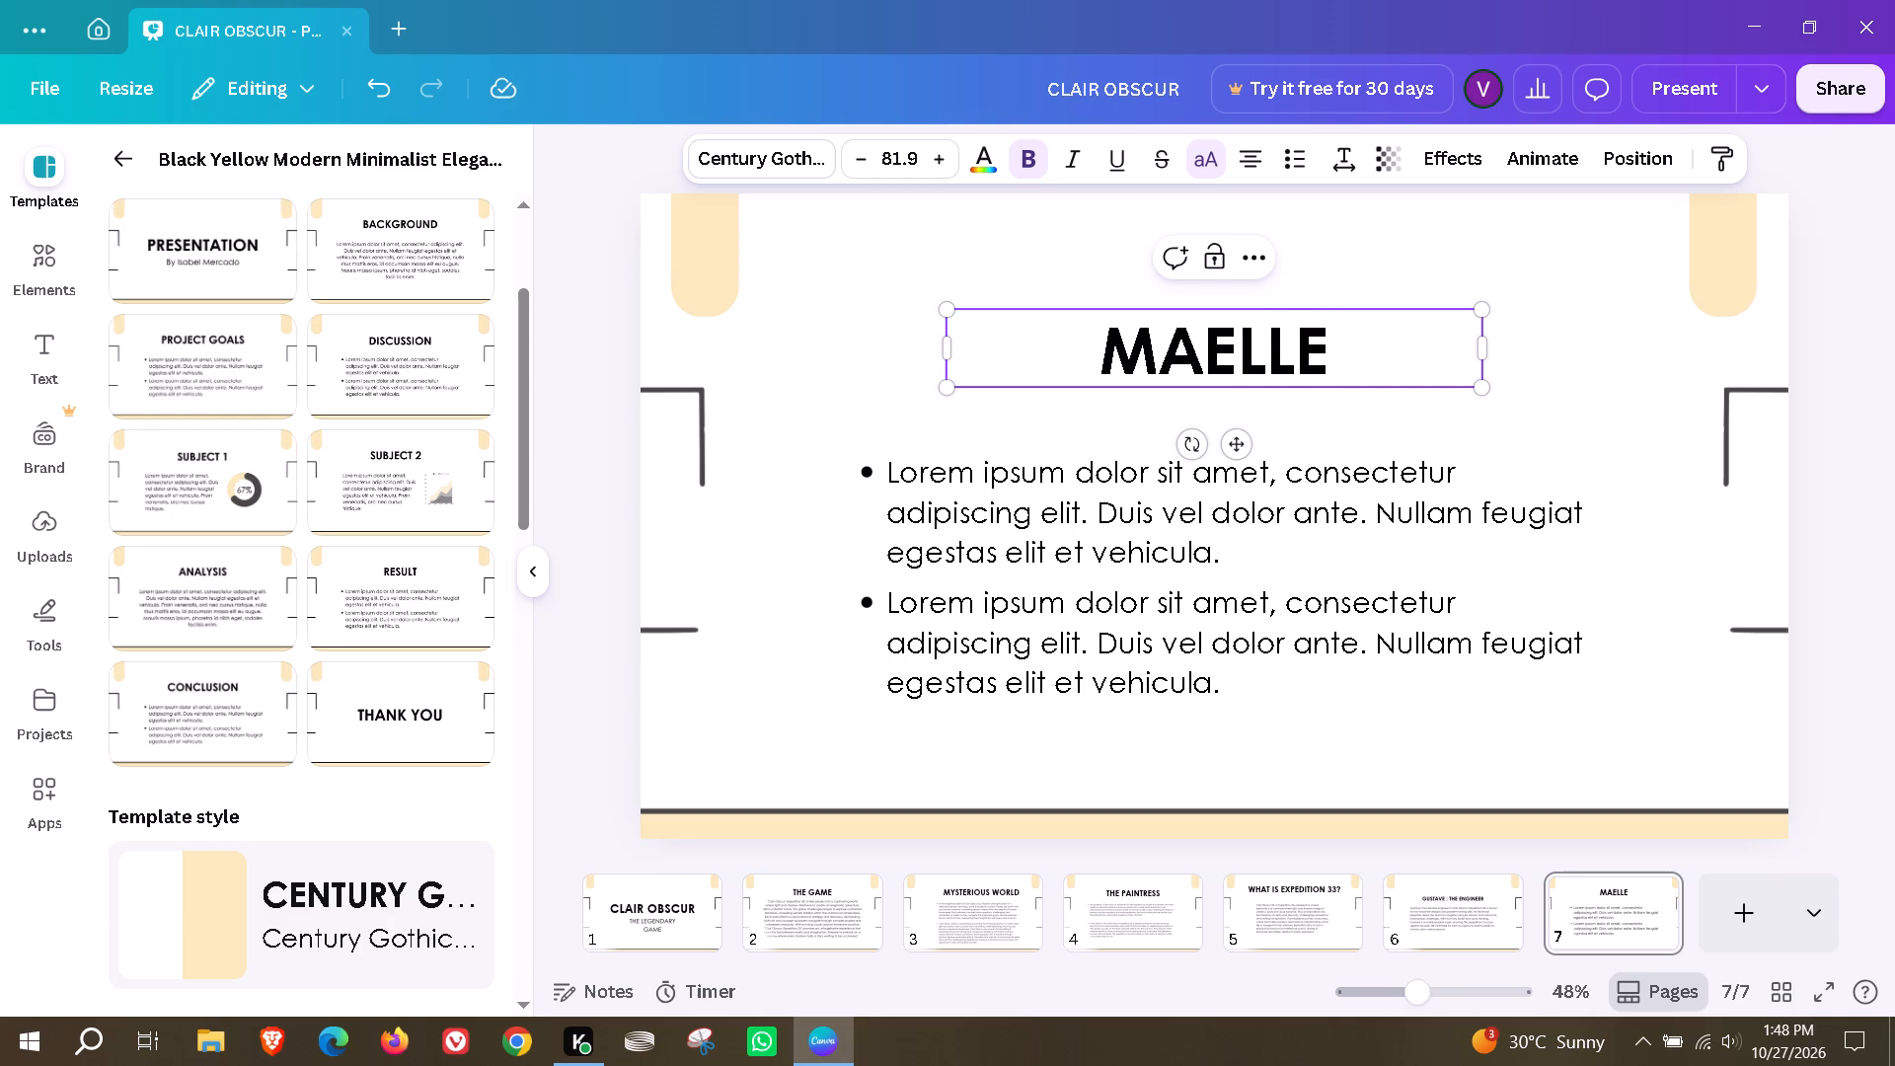
pyautogui.press('space')
pyautogui.write(': COURAGE AN')
pyautogui.press('space')
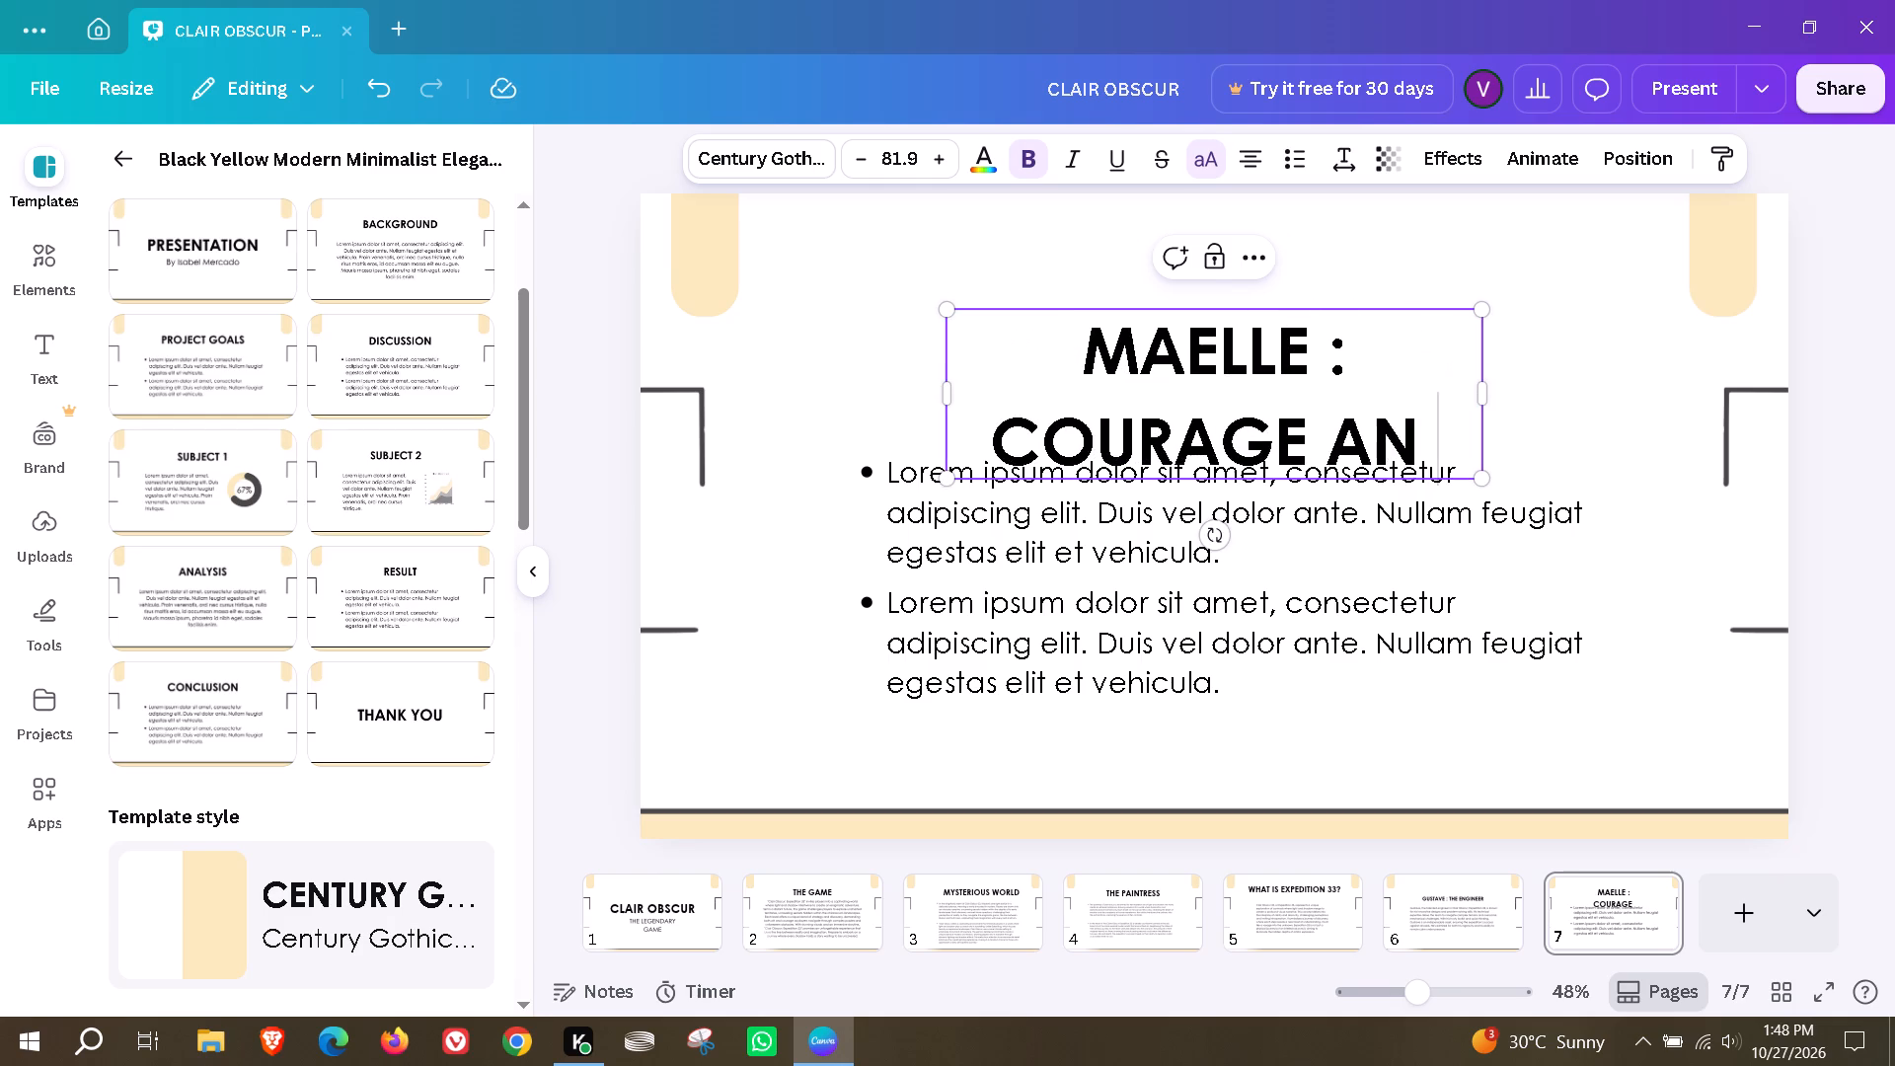
pyautogui.hotkey('shift', 'BackSpace')
pyautogui.write('D DEPENCDE')
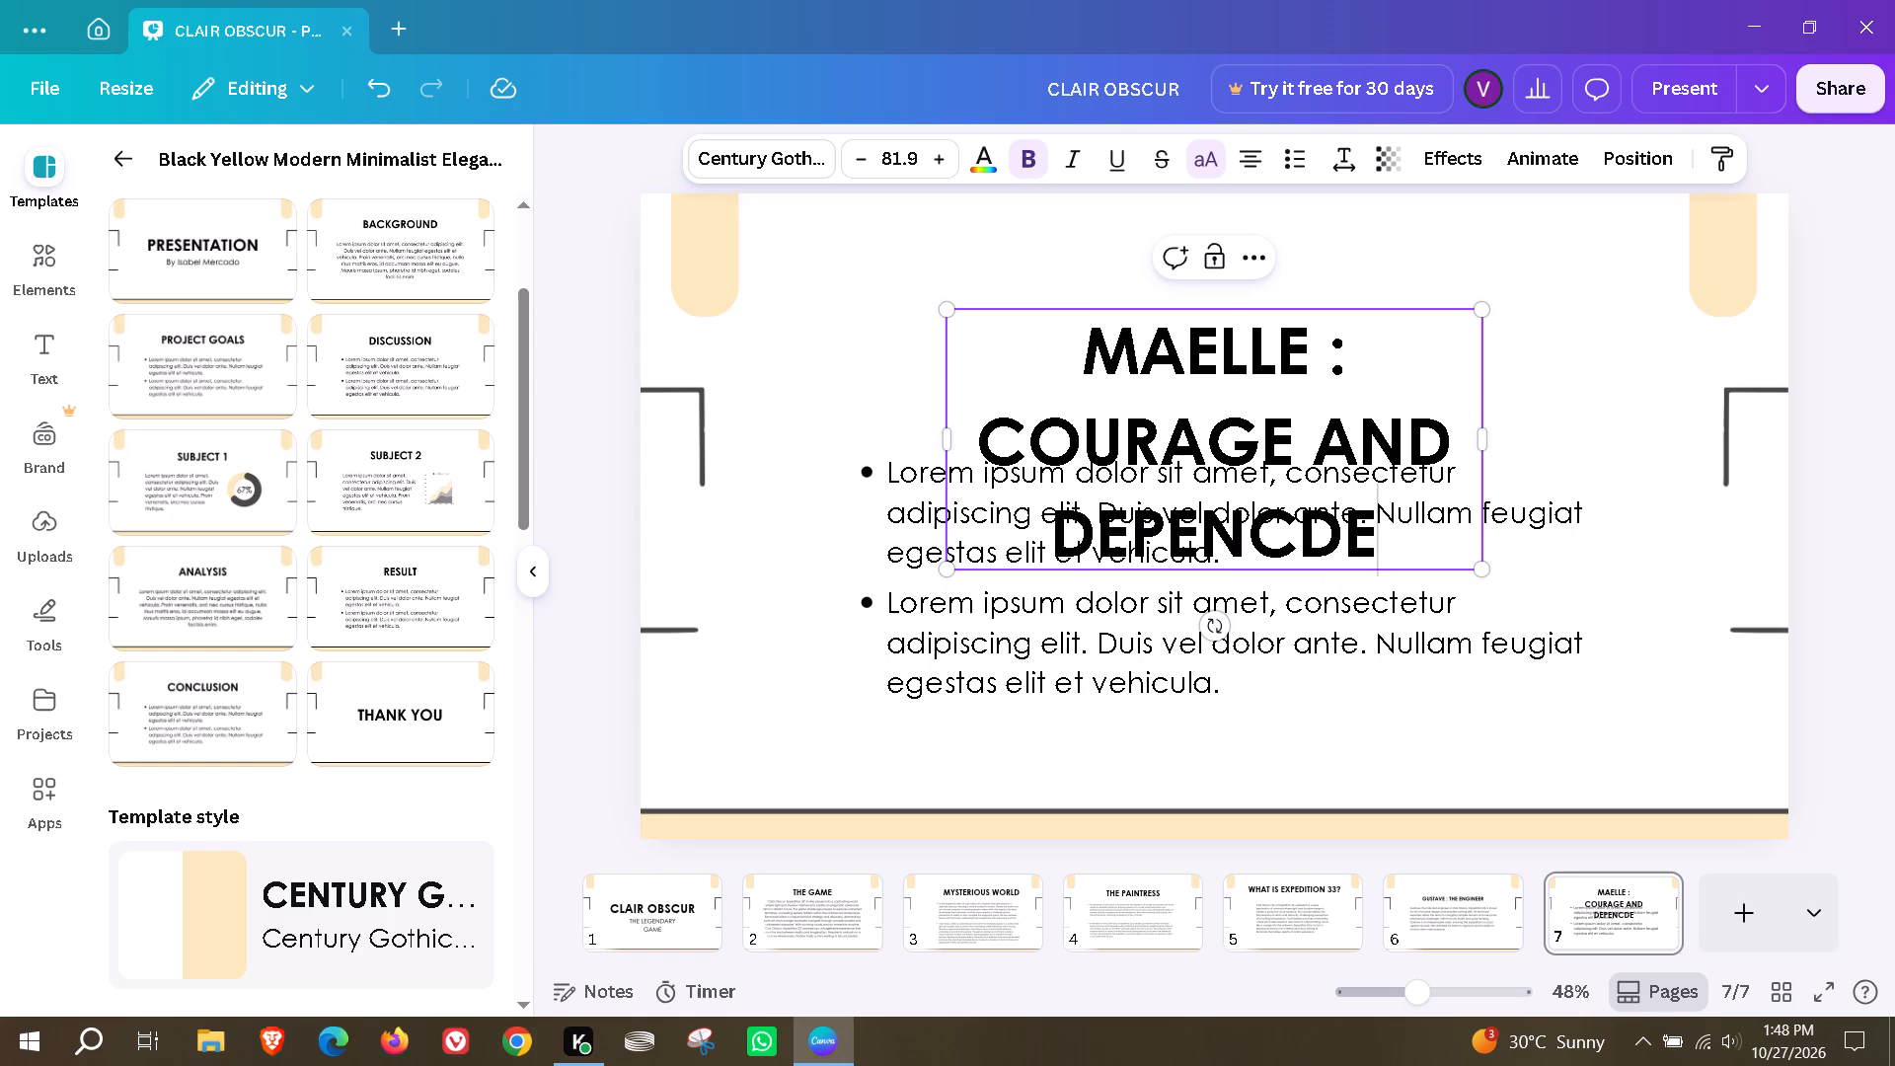
# Scale page 7's heading down to about size 51.7, widen its box to fit one line, and position it above the bullets.
pyautogui.moveTo(1485, 448); pyautogui.dragTo(1702, 449)
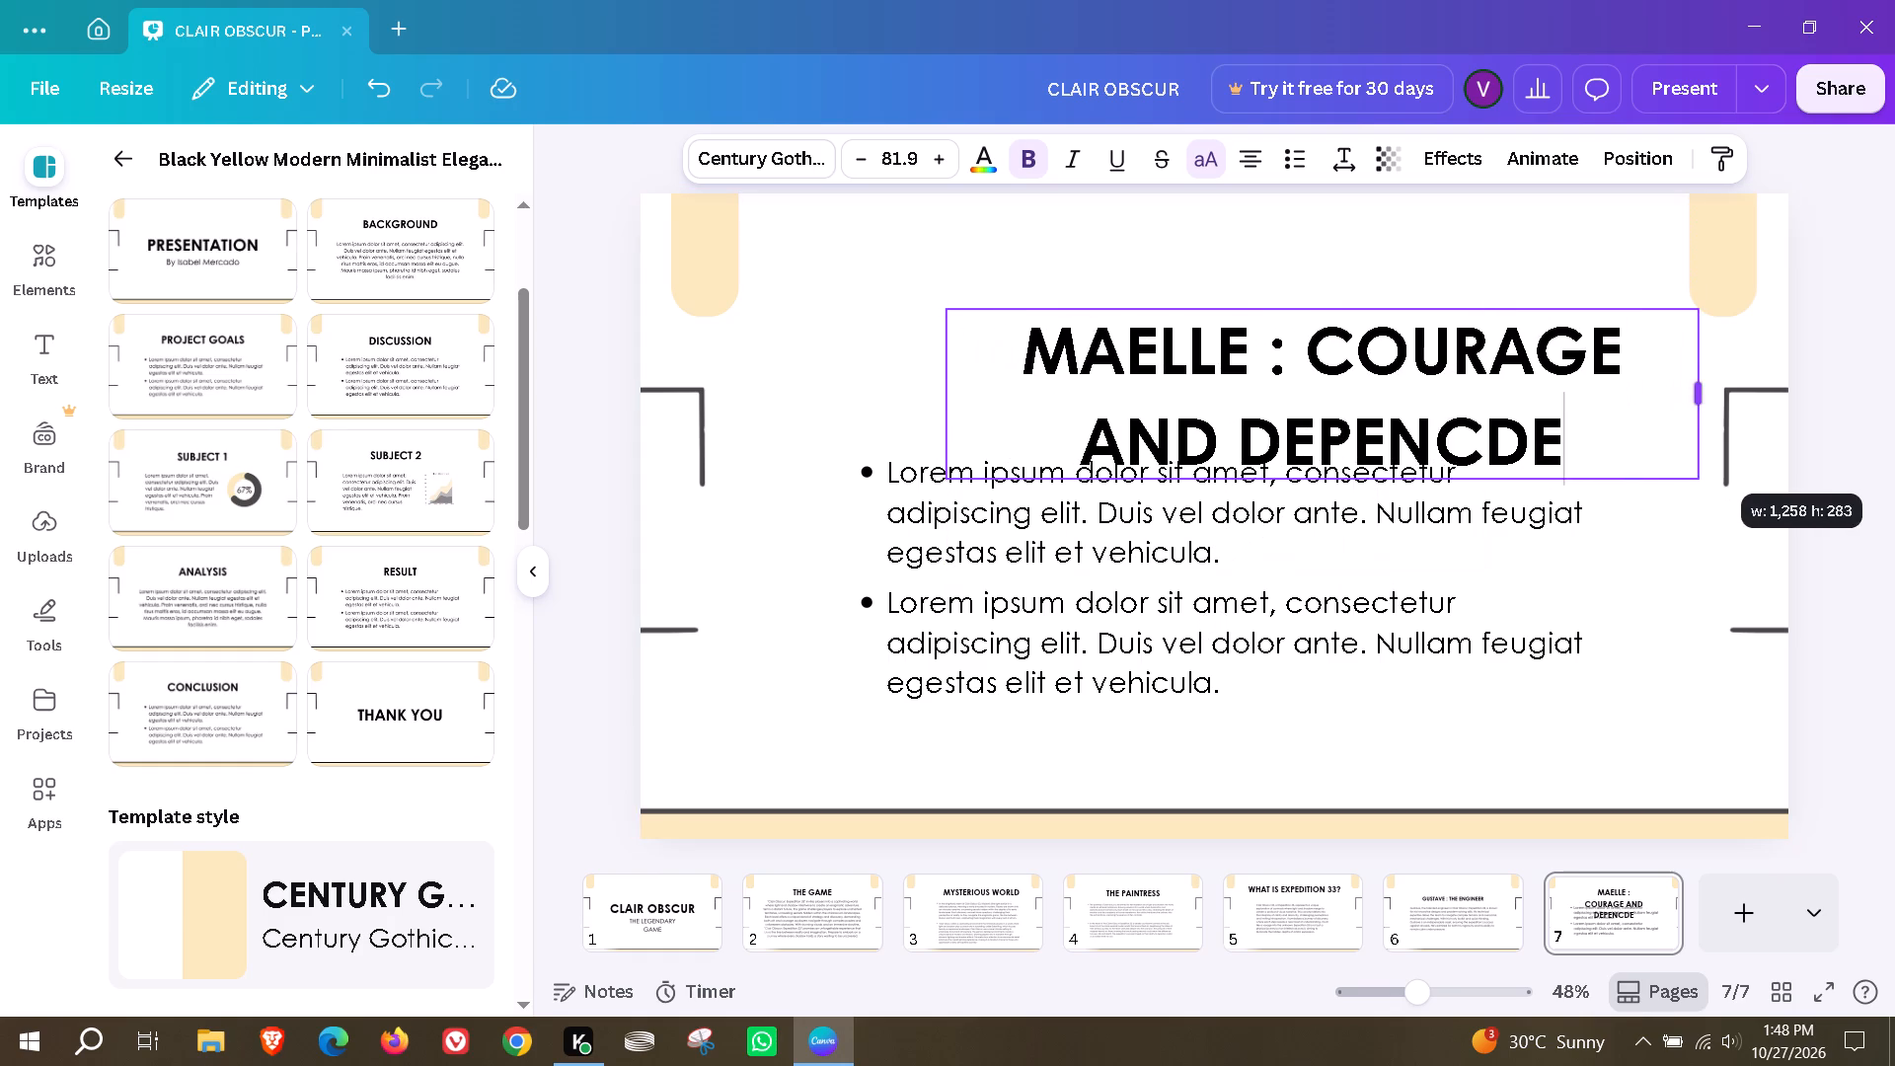
pyautogui.moveTo(1702, 449); pyautogui.dragTo(1731, 451)
pyautogui.click(1463, 248)
pyautogui.moveTo(1366, 374); pyautogui.dragTo(1260, 326)
pyautogui.moveTo(1620, 427); pyautogui.dragTo(1334, 357)
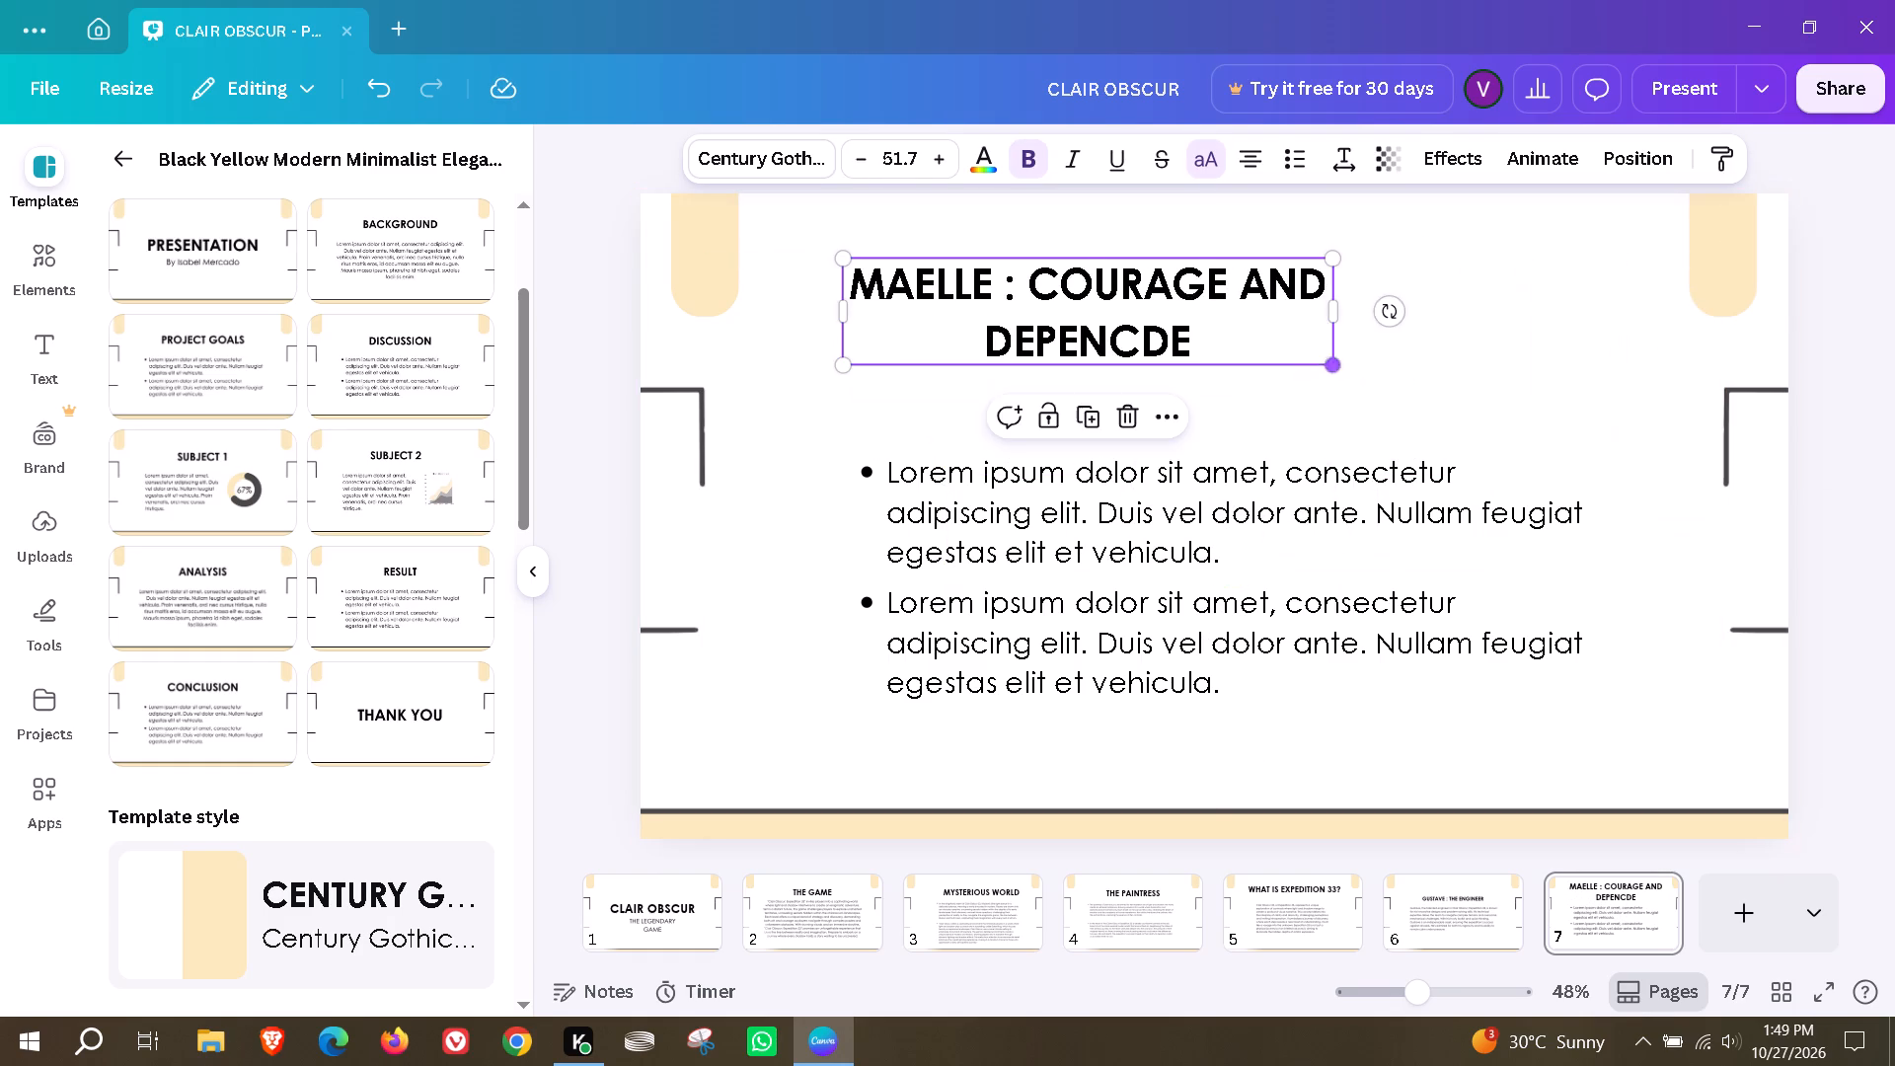
pyautogui.moveTo(1336, 301); pyautogui.dragTo(1654, 330)
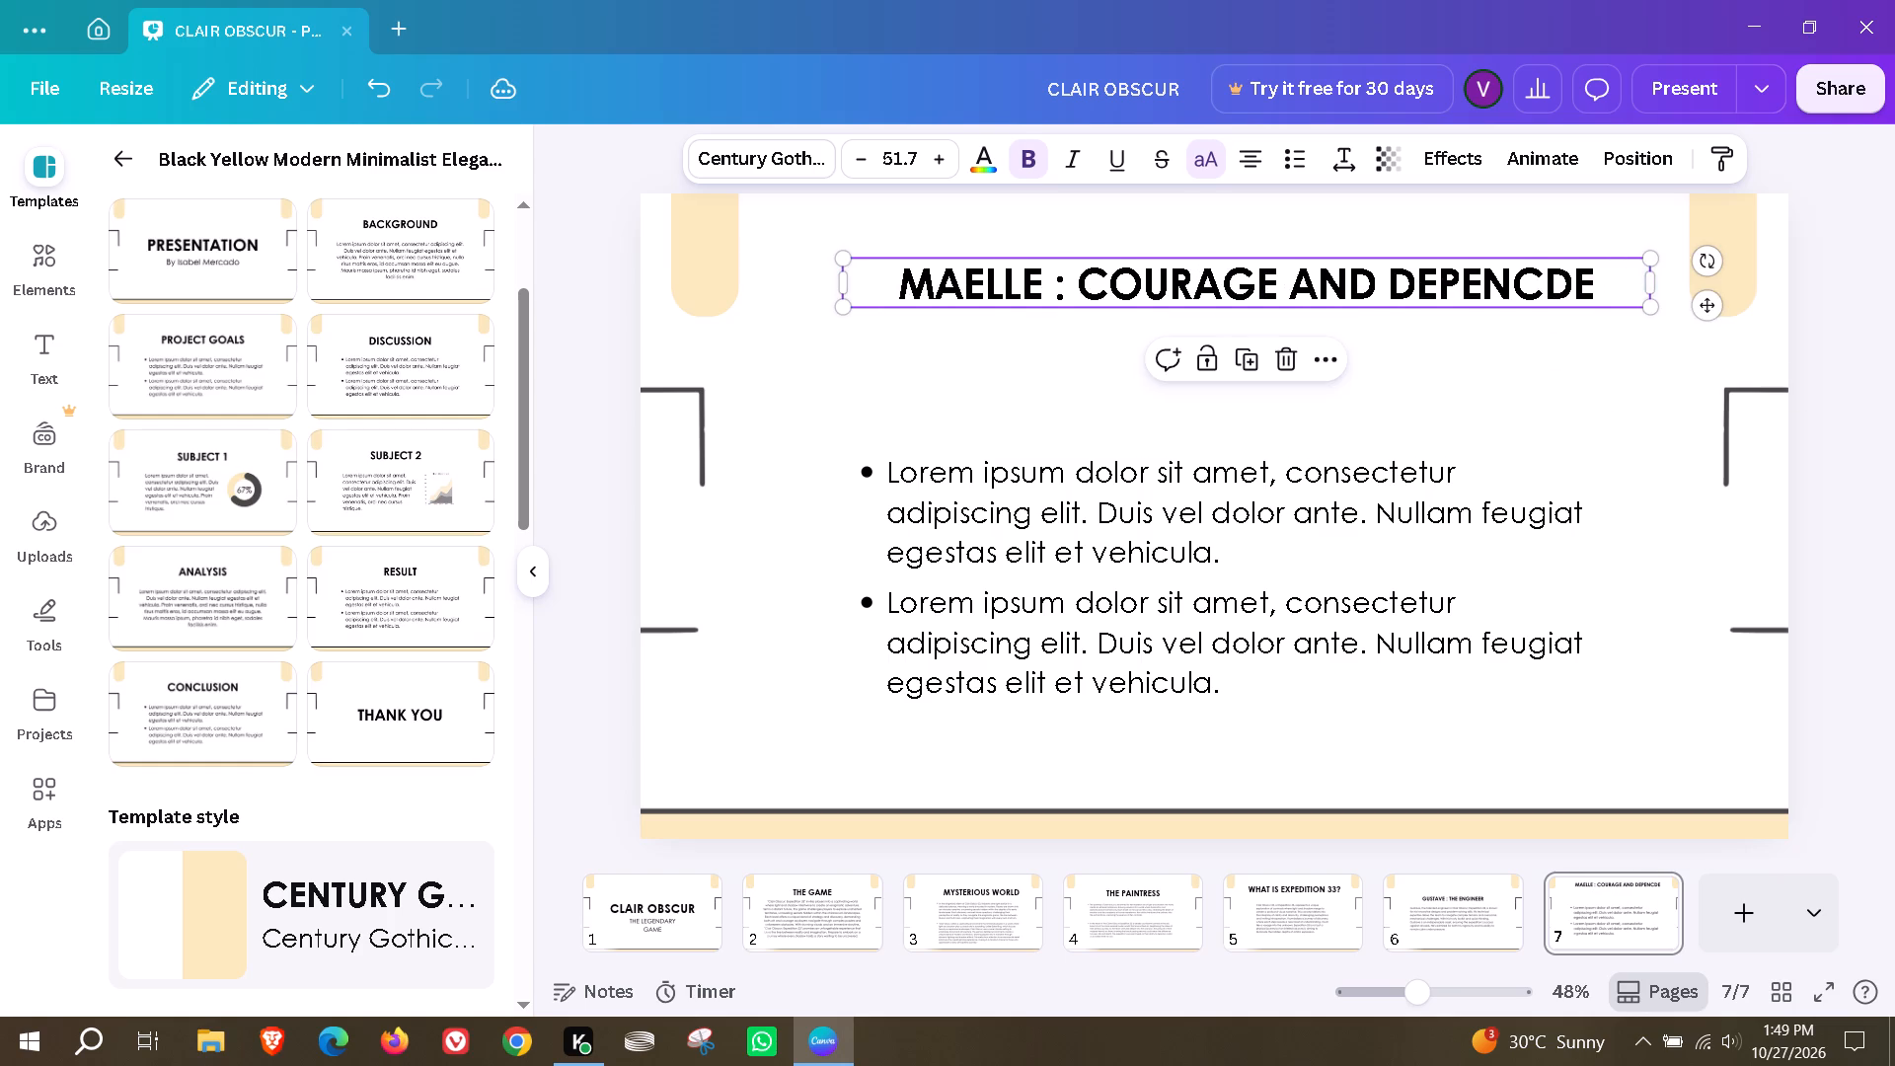
pyautogui.moveTo(1348, 292); pyautogui.dragTo(1326, 340)
# Replace page 7's first bullet with AI text from the prompt "generate 3-4 lines on courage of maelle in clair obscur".
pyautogui.doubleClick(1196, 497)
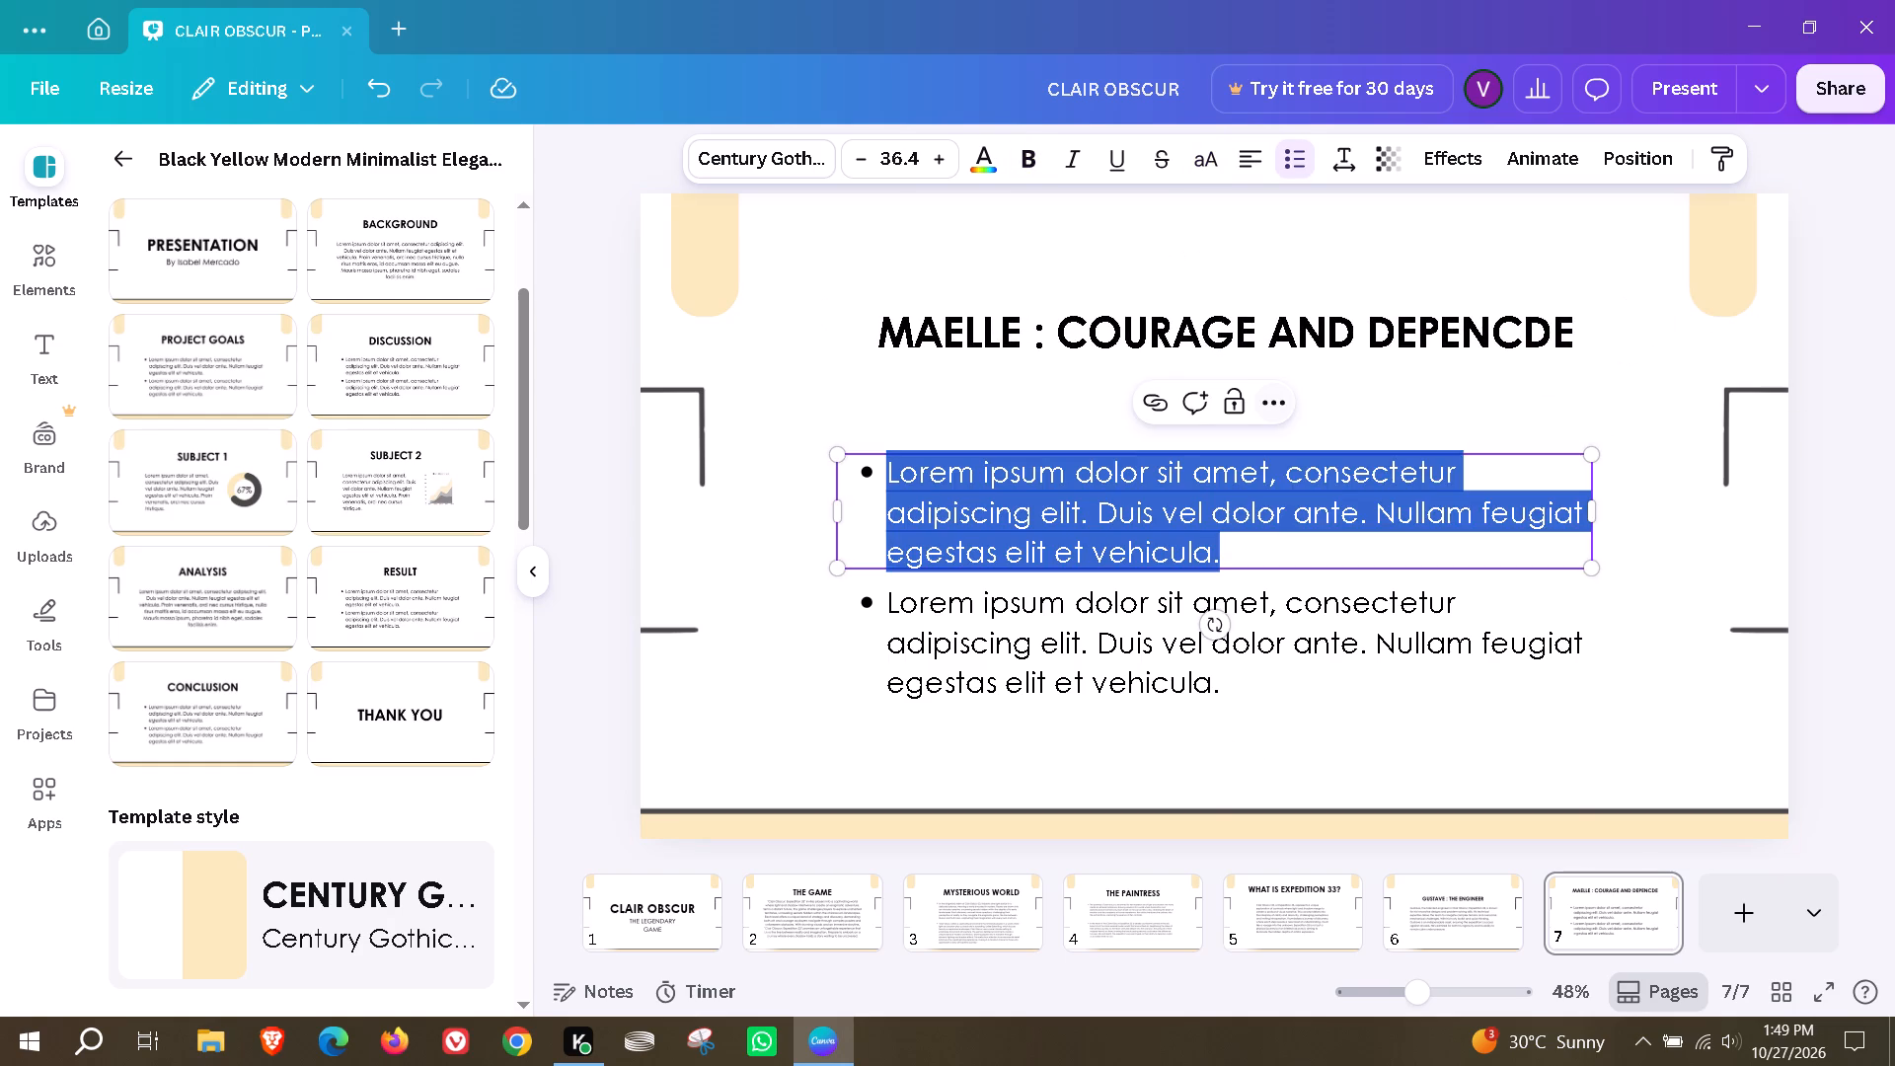
pyautogui.click(1282, 405)
pyautogui.scroll(-5, 1313, 708)
pyautogui.click(1379, 943)
pyautogui.click(1360, 468)
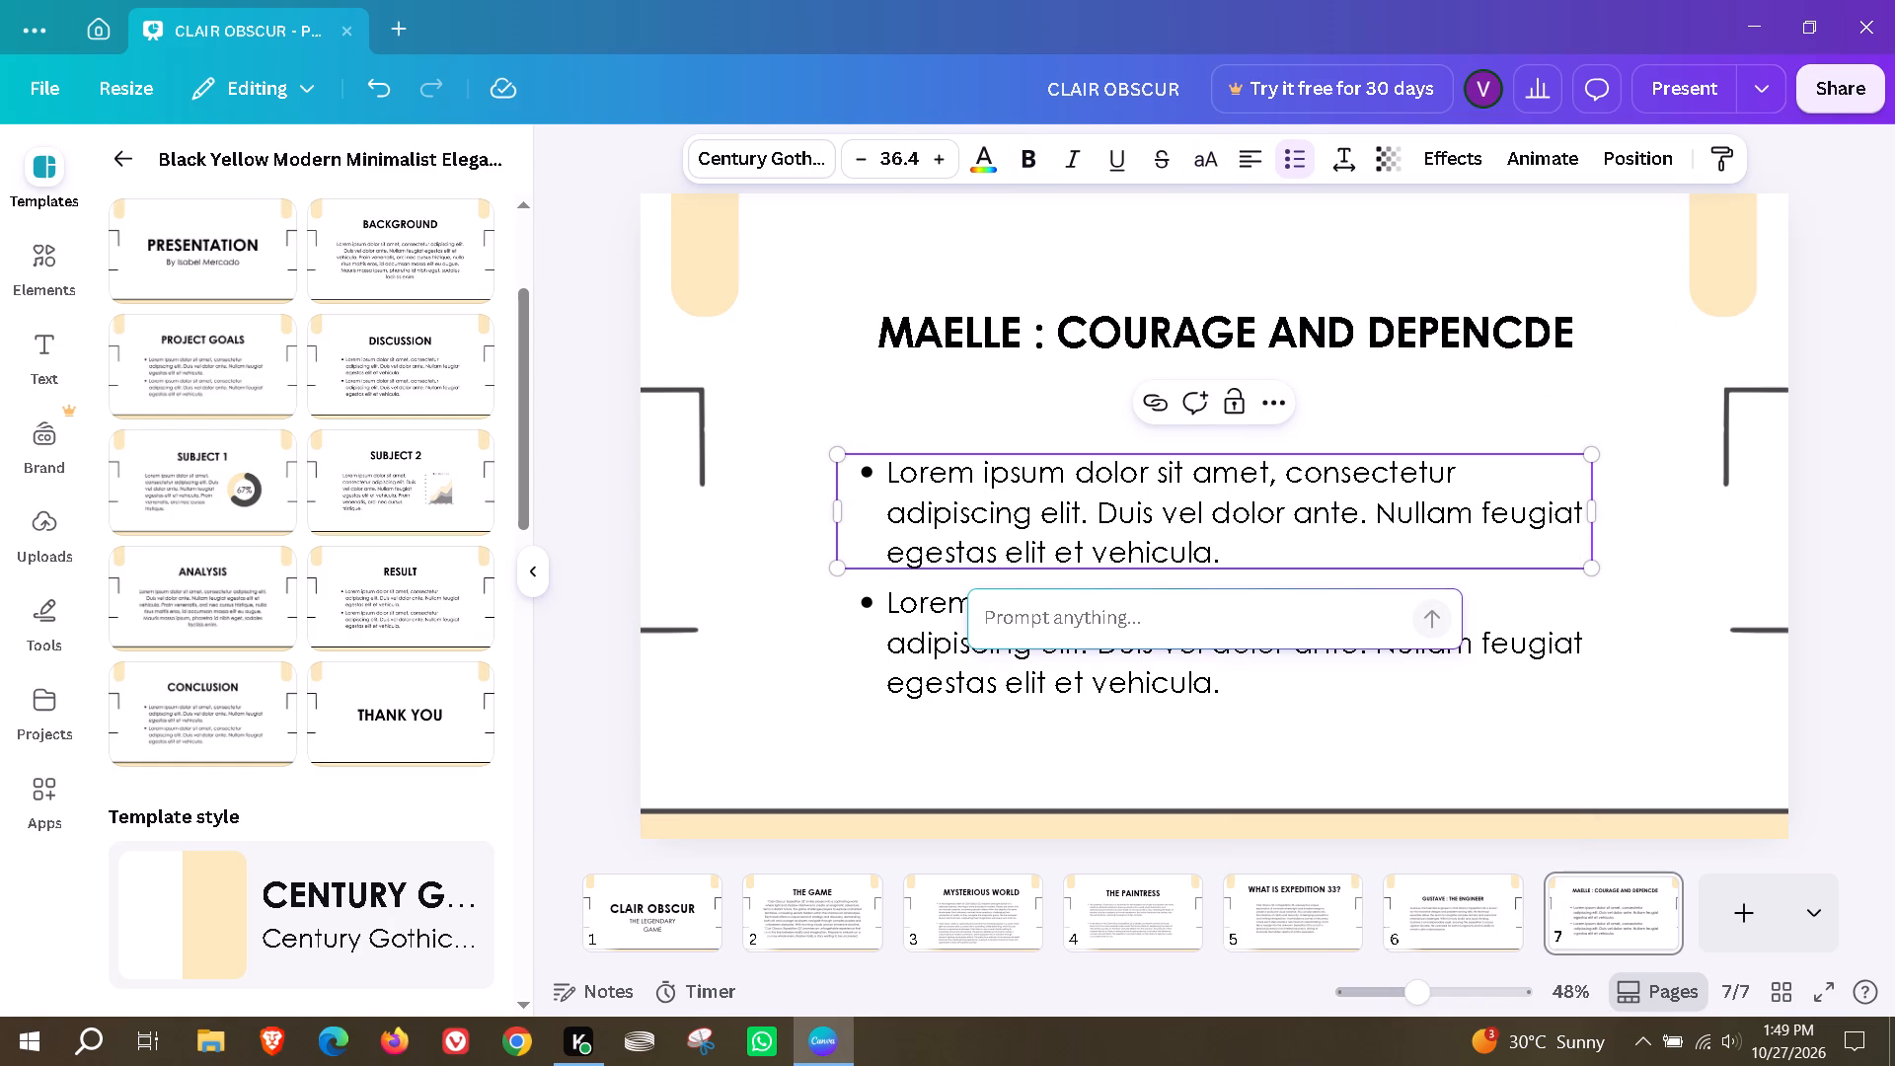
pyautogui.write('generate')
pyautogui.press('space')
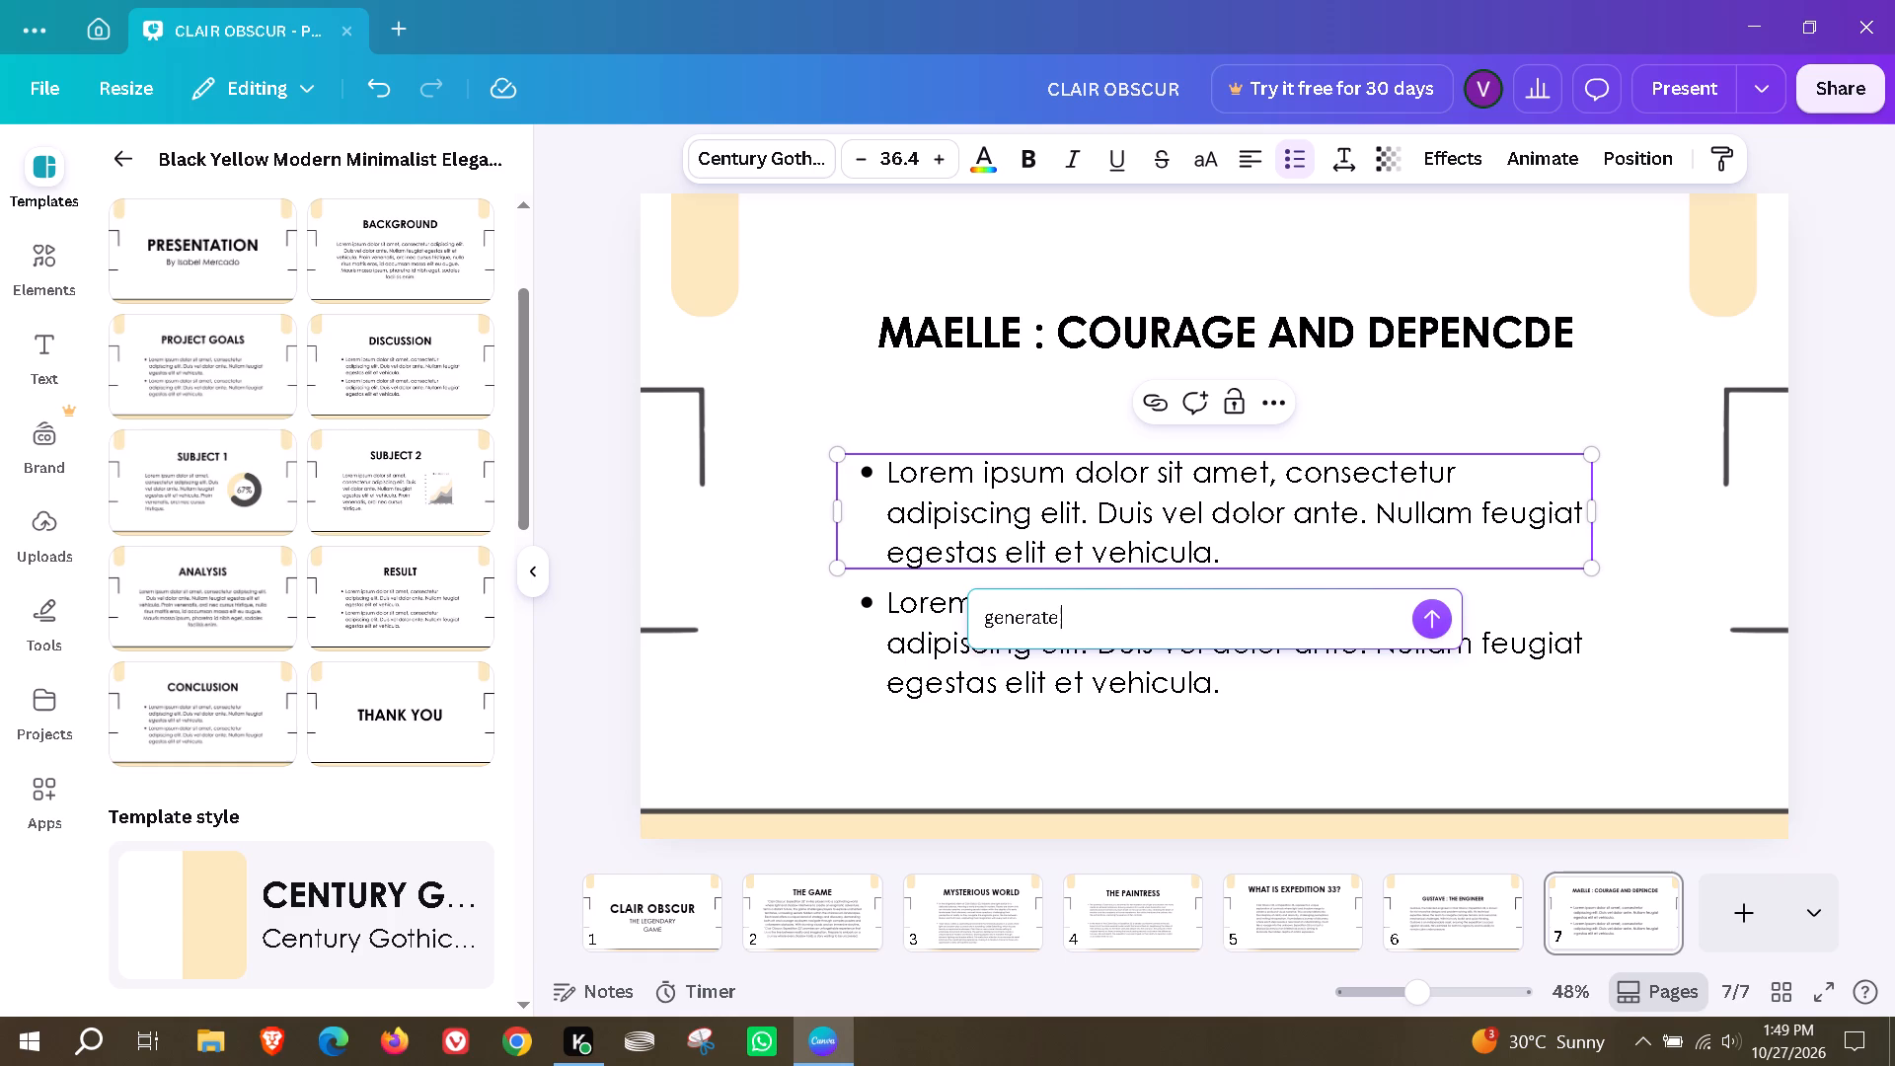
pyautogui.write('3-4 lines on')
pyautogui.press('space')
pyautogui.write('courage of maelle in clair obscur')
pyautogui.press('Return')
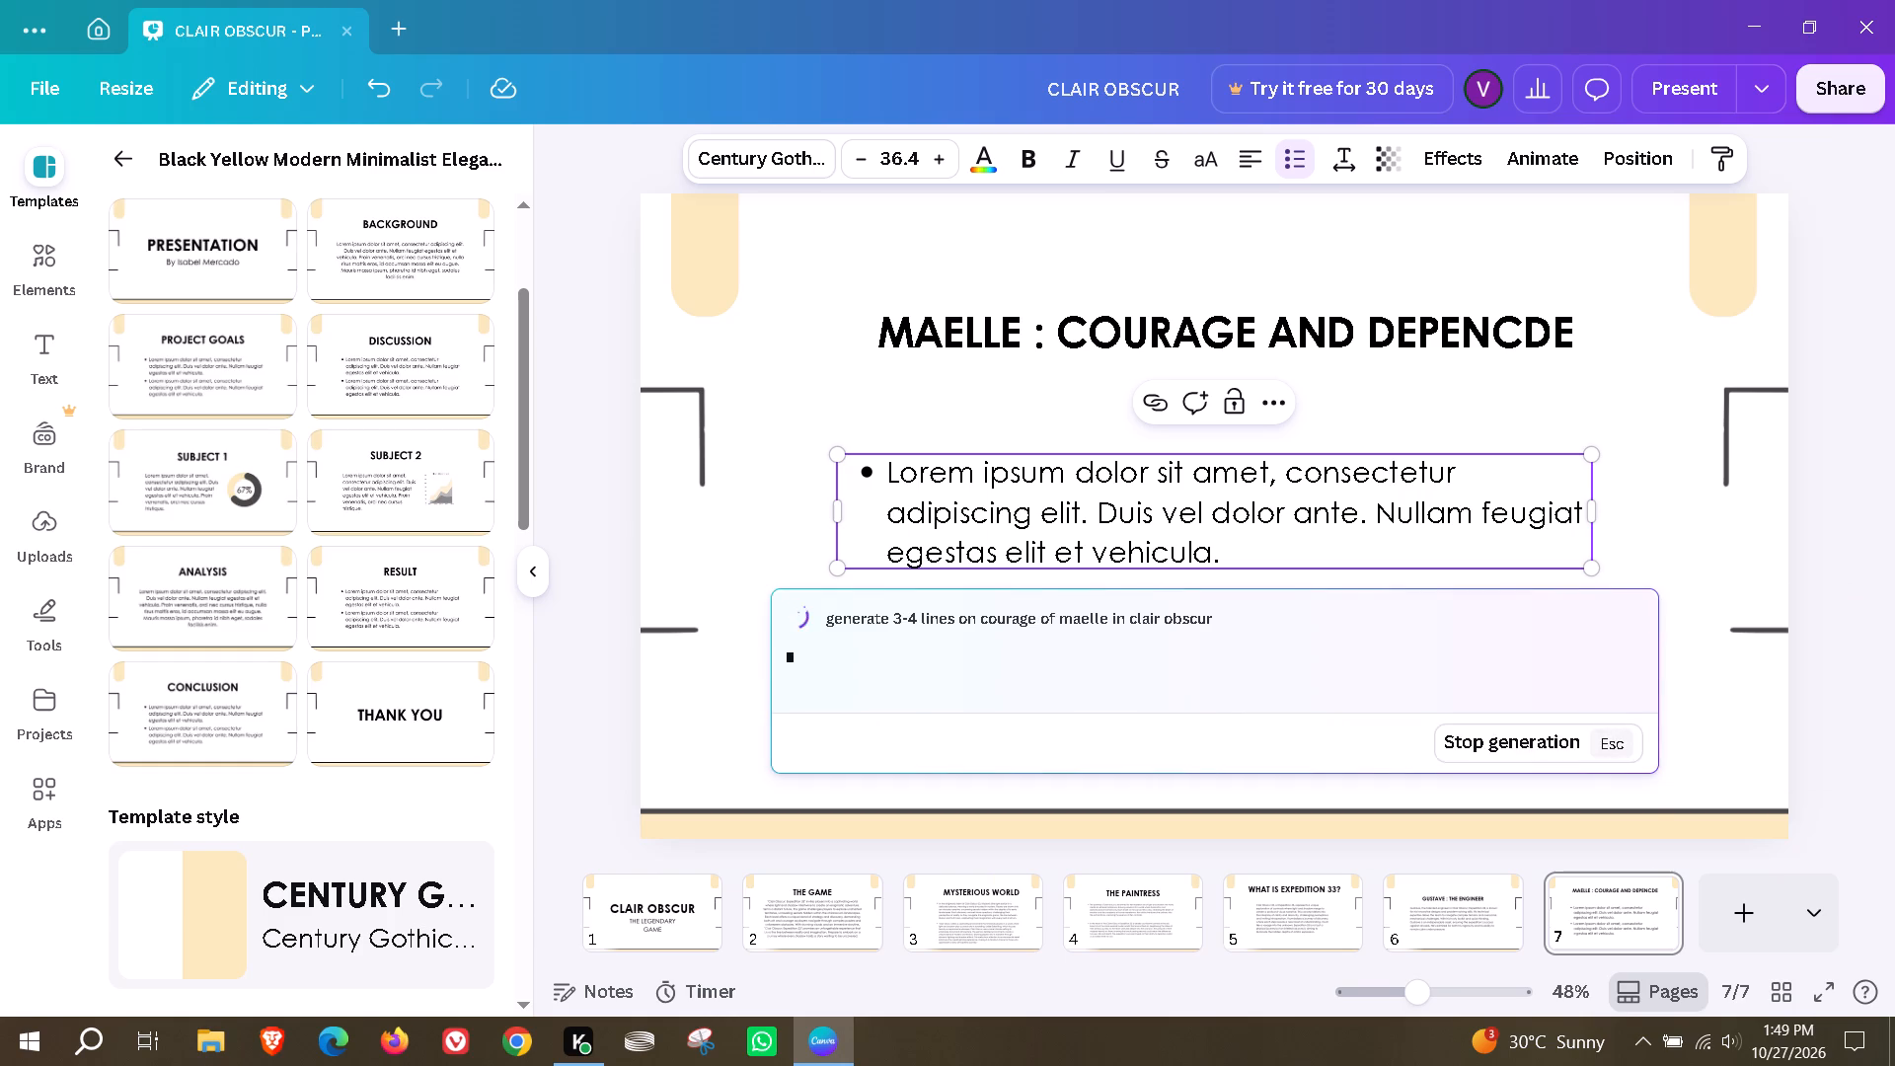
pyautogui.click(1534, 839)
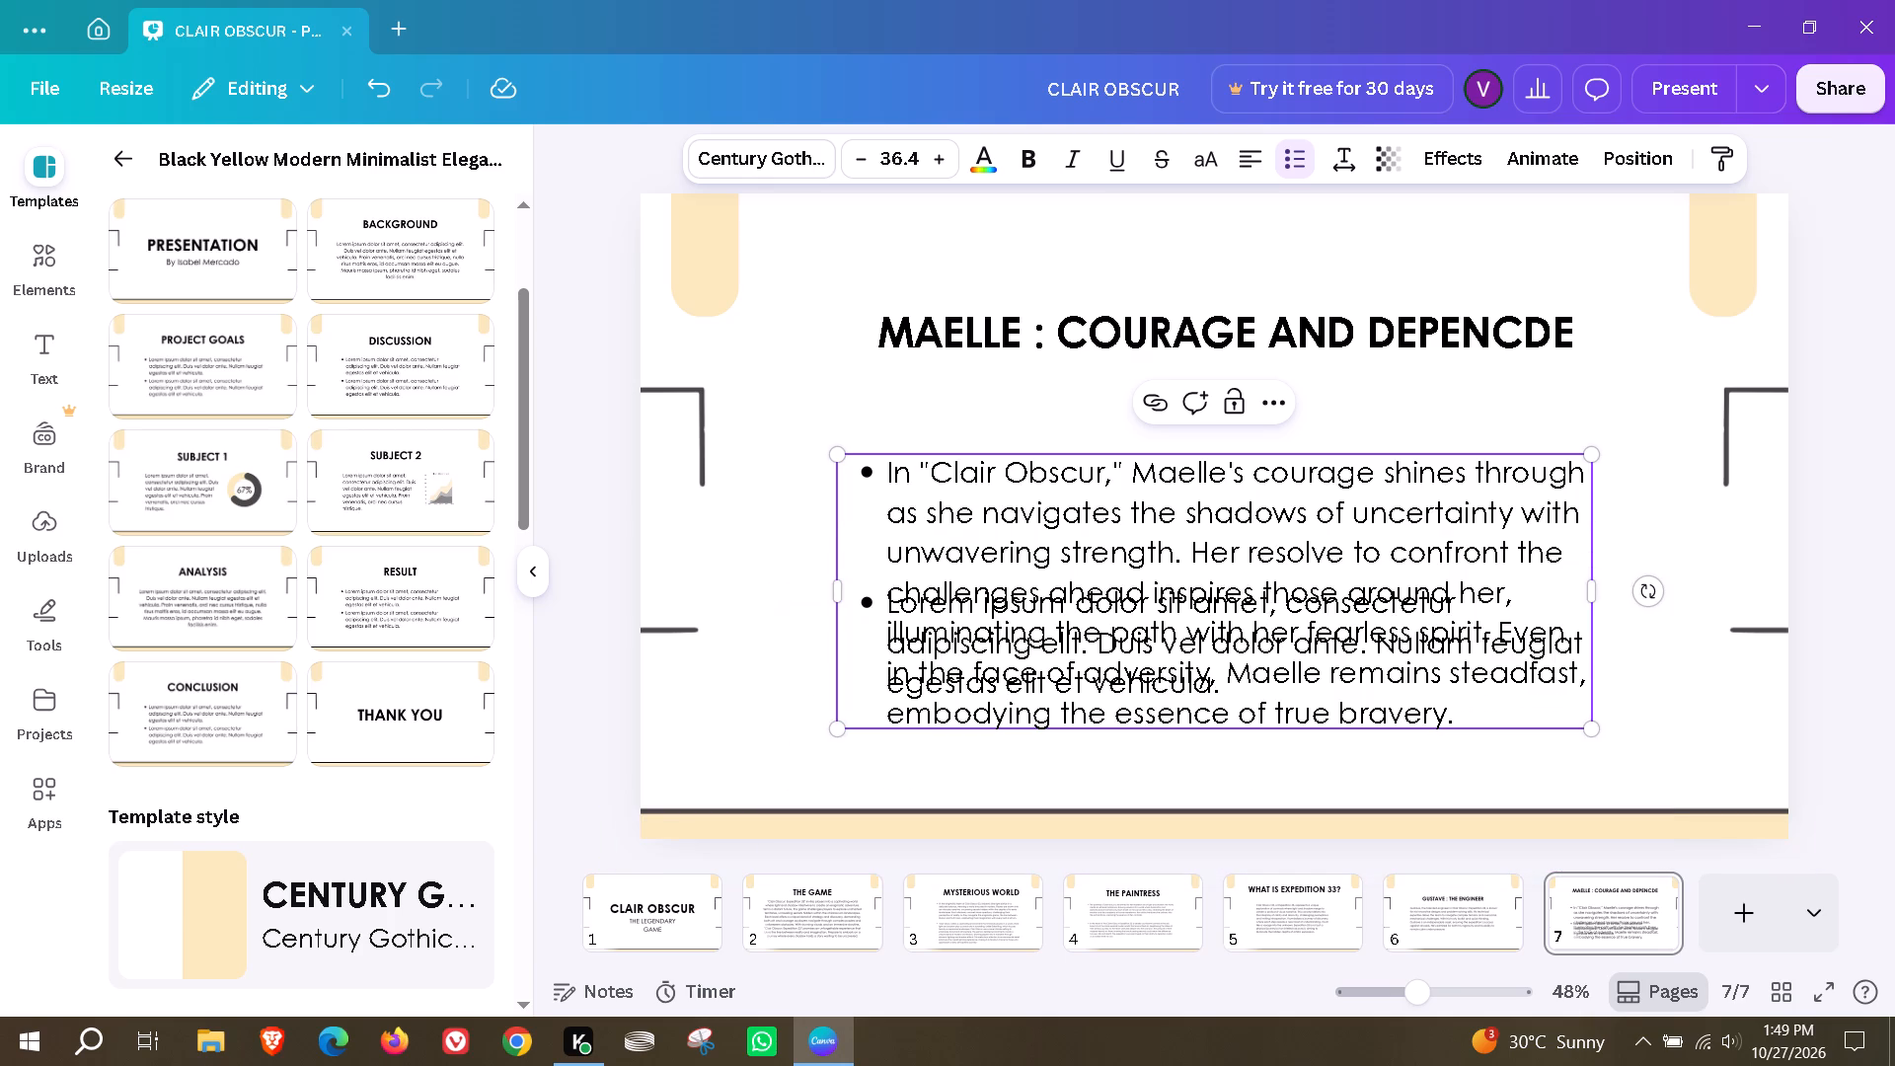
# Scale page 7's first bullet down to about size 20.6, widen its box, and place it between the heading and the second bullet.
pyautogui.moveTo(1587, 733); pyautogui.dragTo(1306, 488)
pyautogui.moveTo(1264, 530); pyautogui.dragTo(1327, 543)
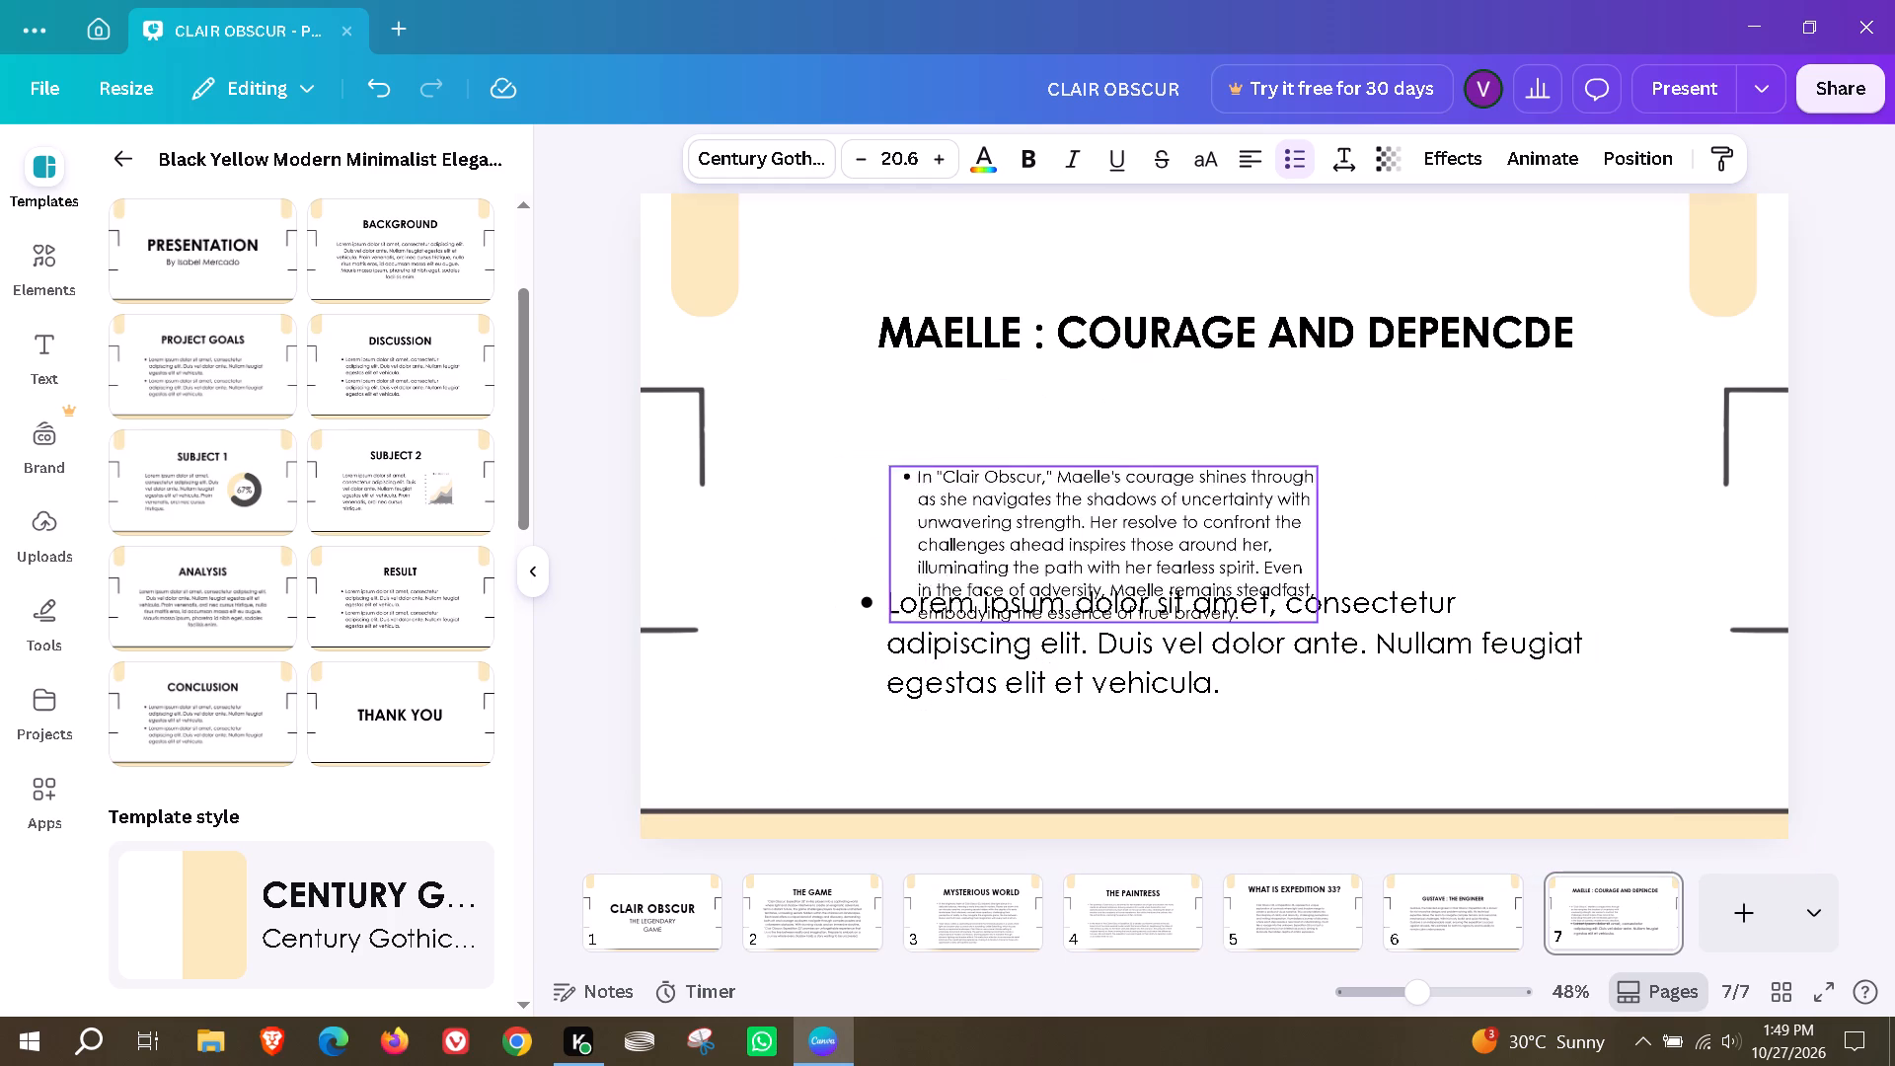
pyautogui.moveTo(1327, 543); pyautogui.dragTo(1331, 466)
pyautogui.moveTo(1341, 471); pyautogui.dragTo(1560, 486)
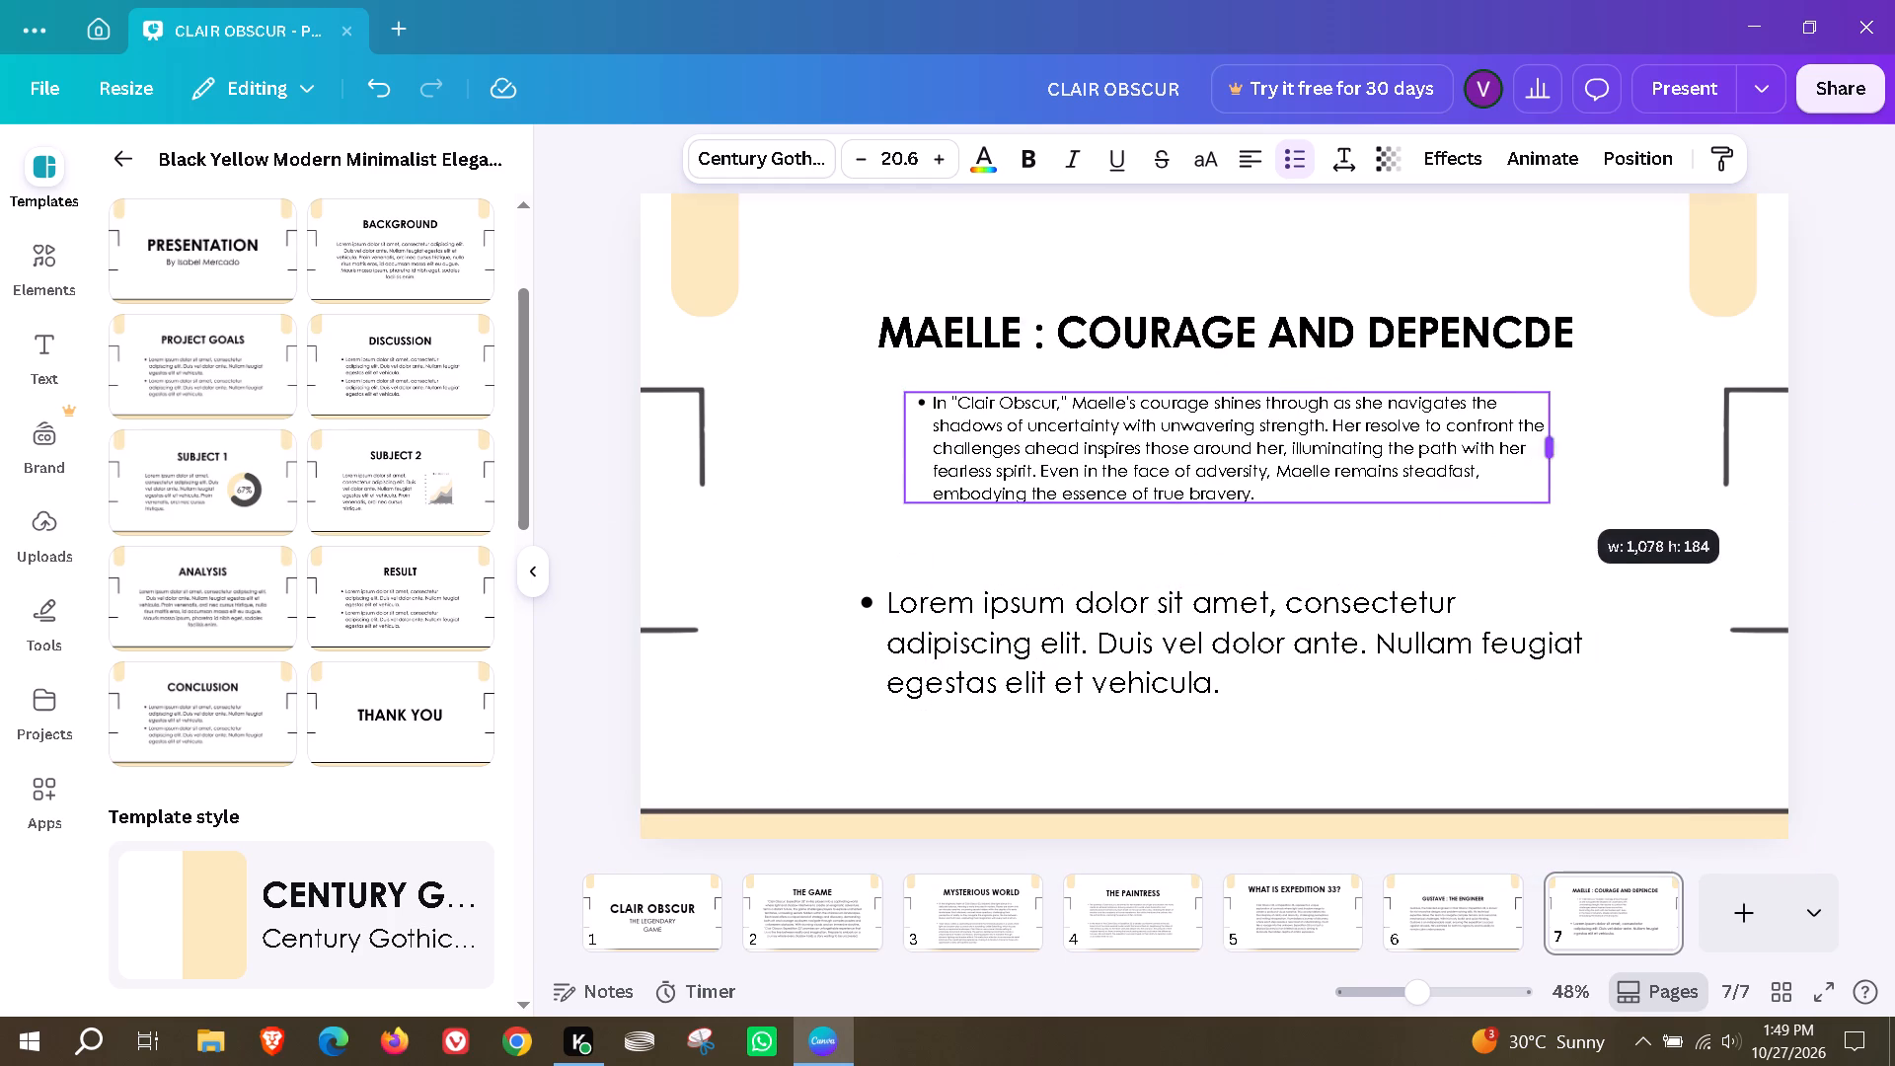
pyautogui.moveTo(1560, 486); pyautogui.dragTo(1590, 493)
pyautogui.moveTo(1353, 460); pyautogui.dragTo(1310, 495)
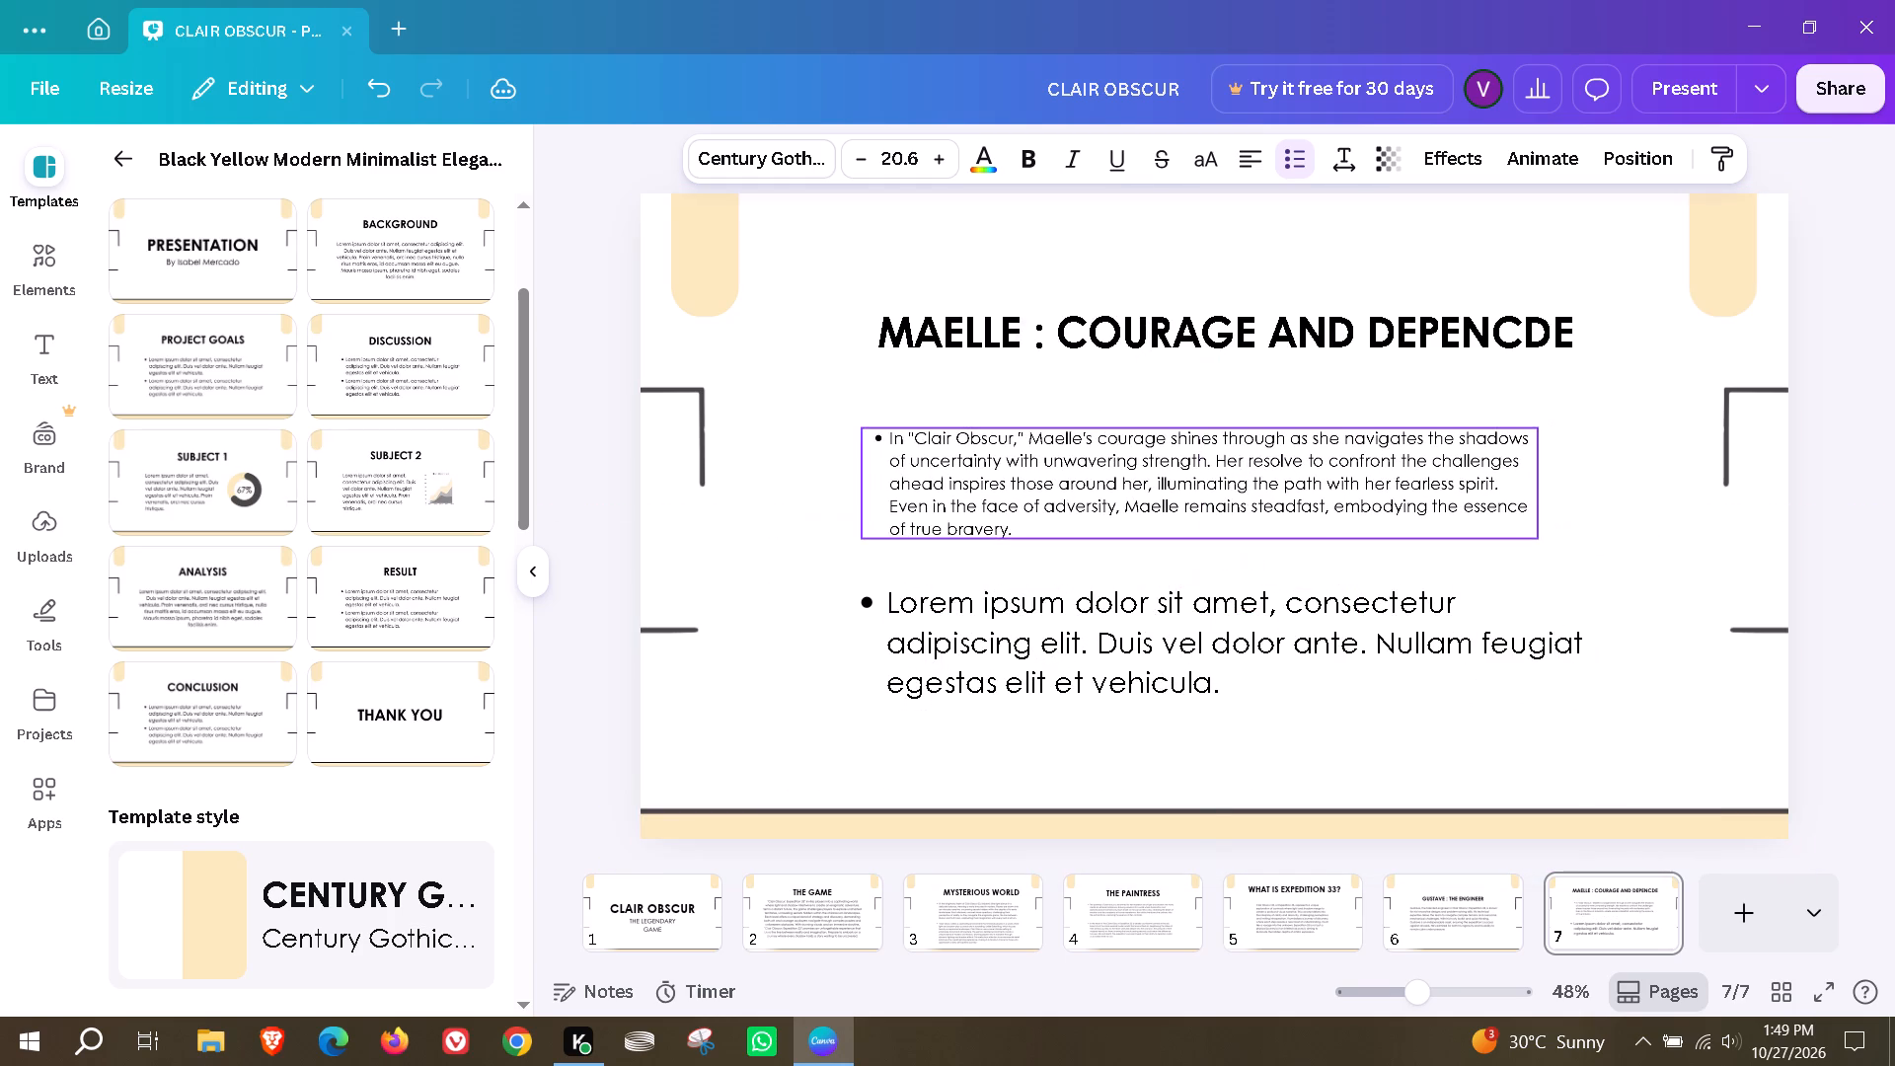
pyautogui.moveTo(1310, 495); pyautogui.dragTo(1297, 495)
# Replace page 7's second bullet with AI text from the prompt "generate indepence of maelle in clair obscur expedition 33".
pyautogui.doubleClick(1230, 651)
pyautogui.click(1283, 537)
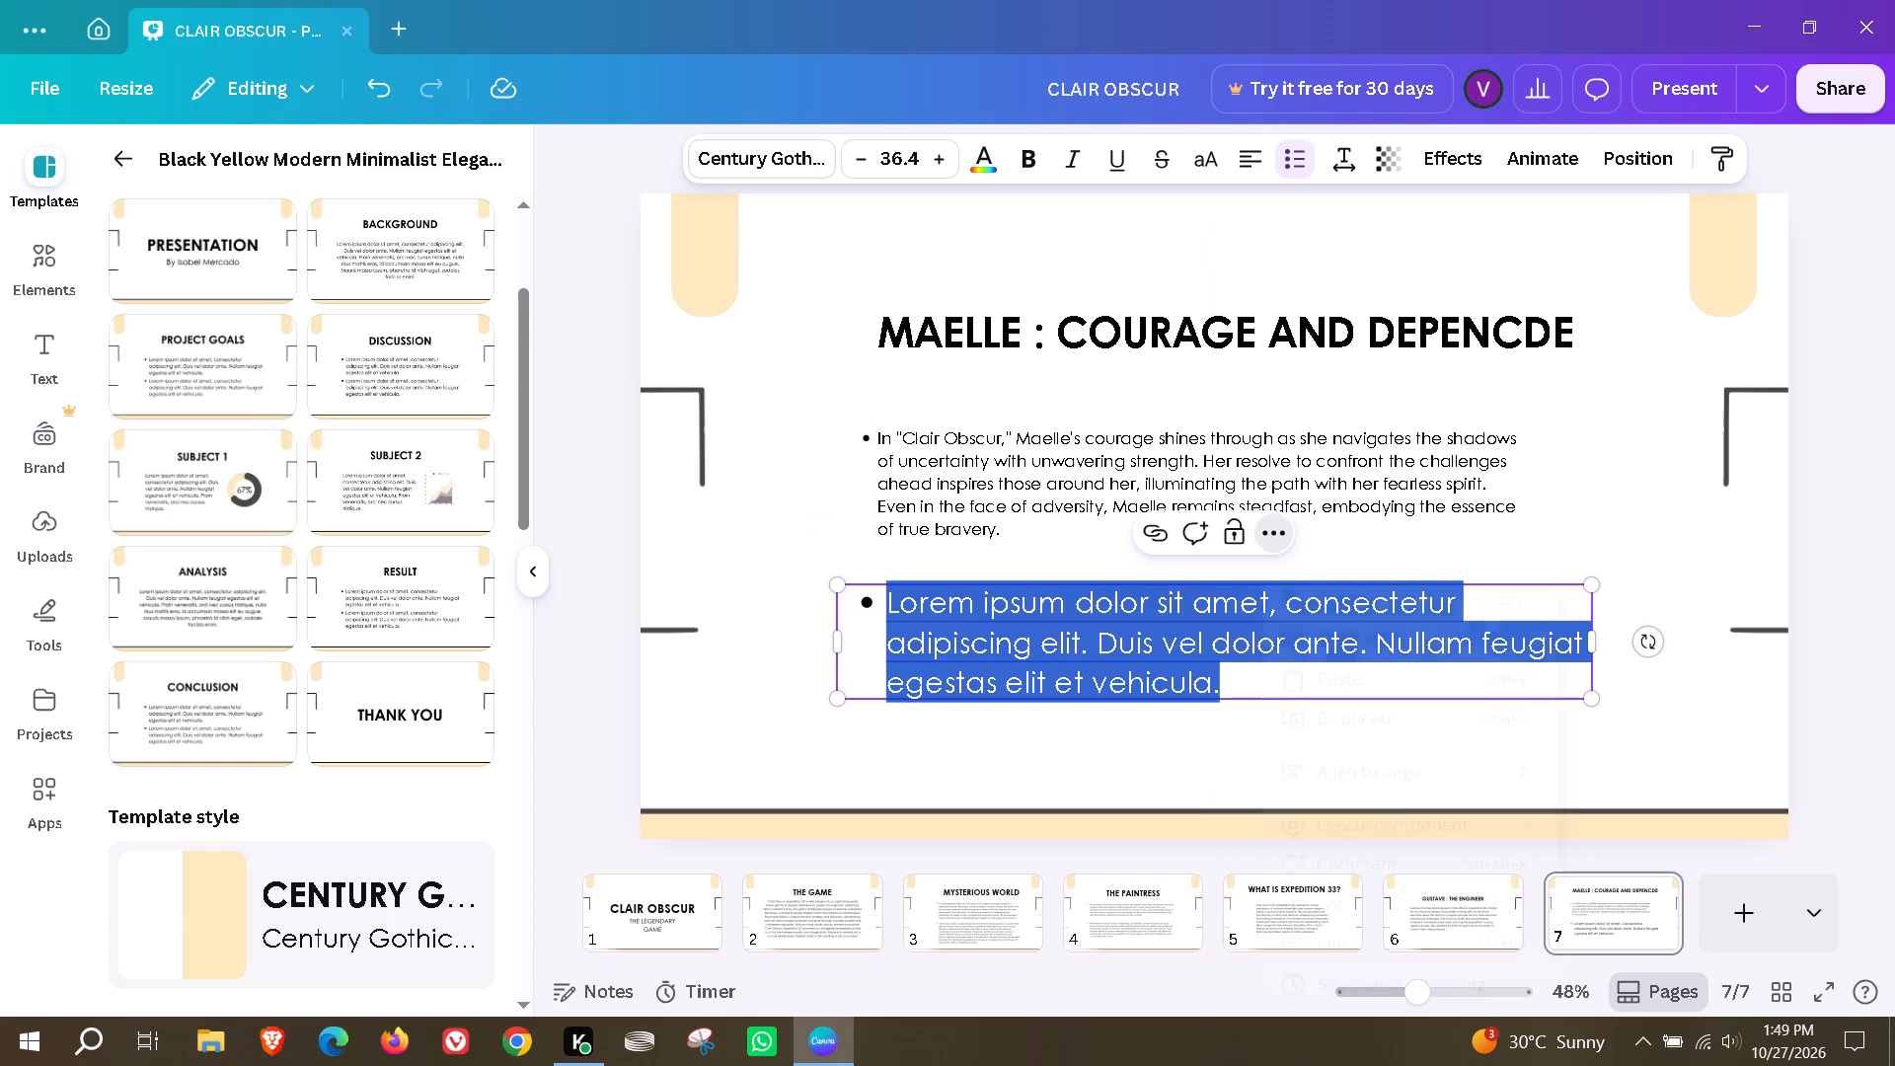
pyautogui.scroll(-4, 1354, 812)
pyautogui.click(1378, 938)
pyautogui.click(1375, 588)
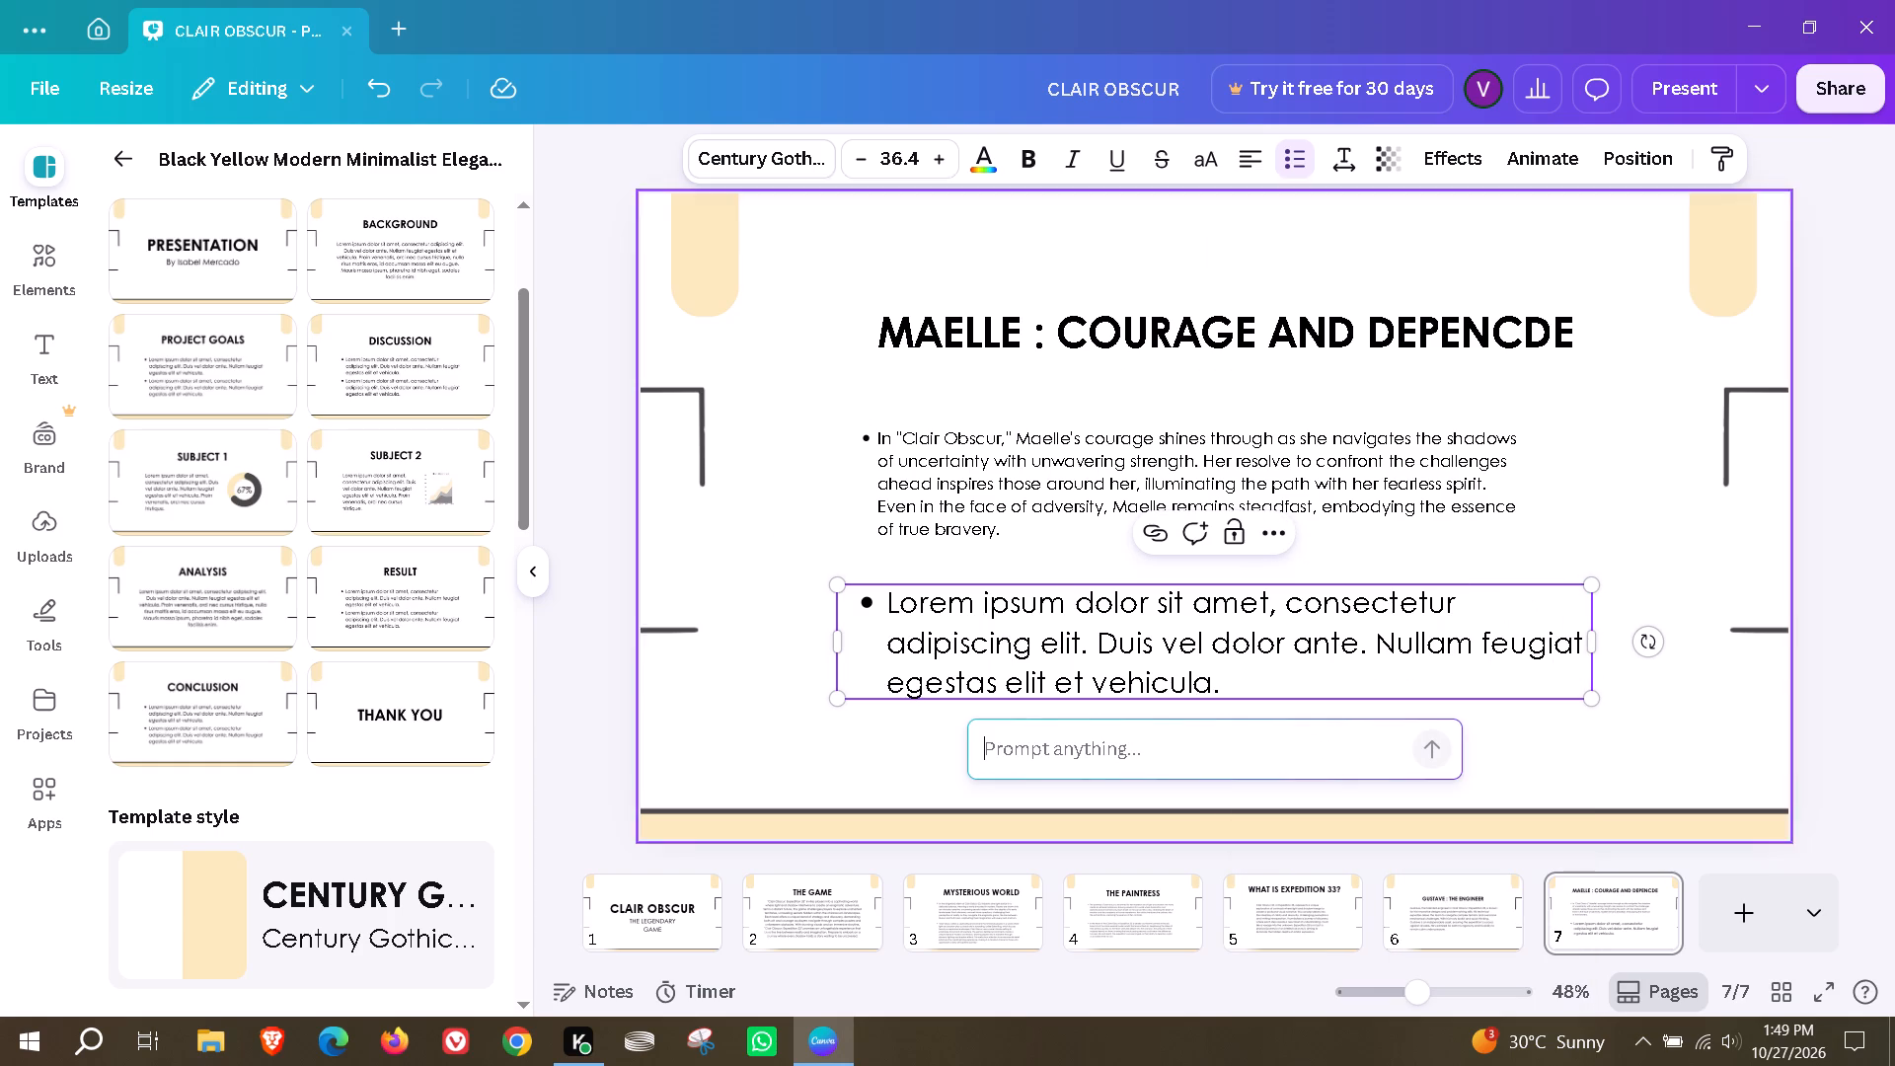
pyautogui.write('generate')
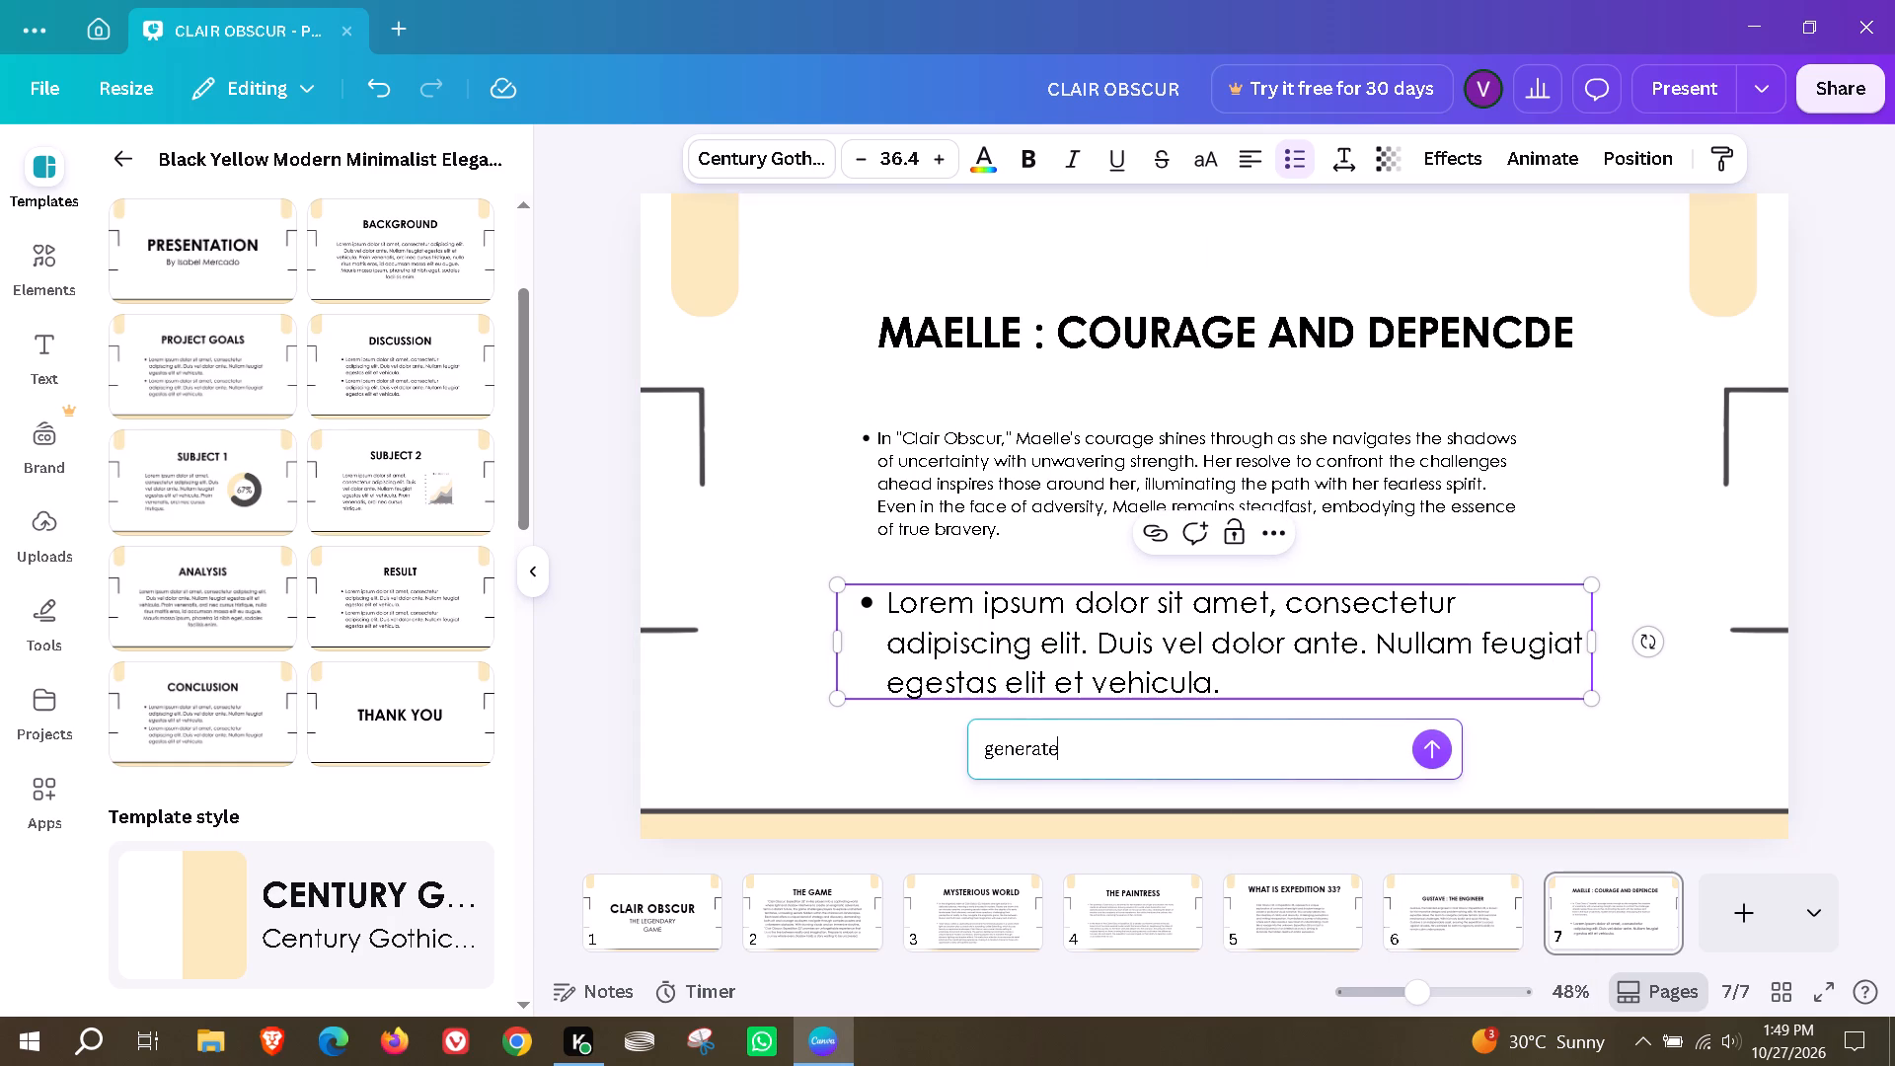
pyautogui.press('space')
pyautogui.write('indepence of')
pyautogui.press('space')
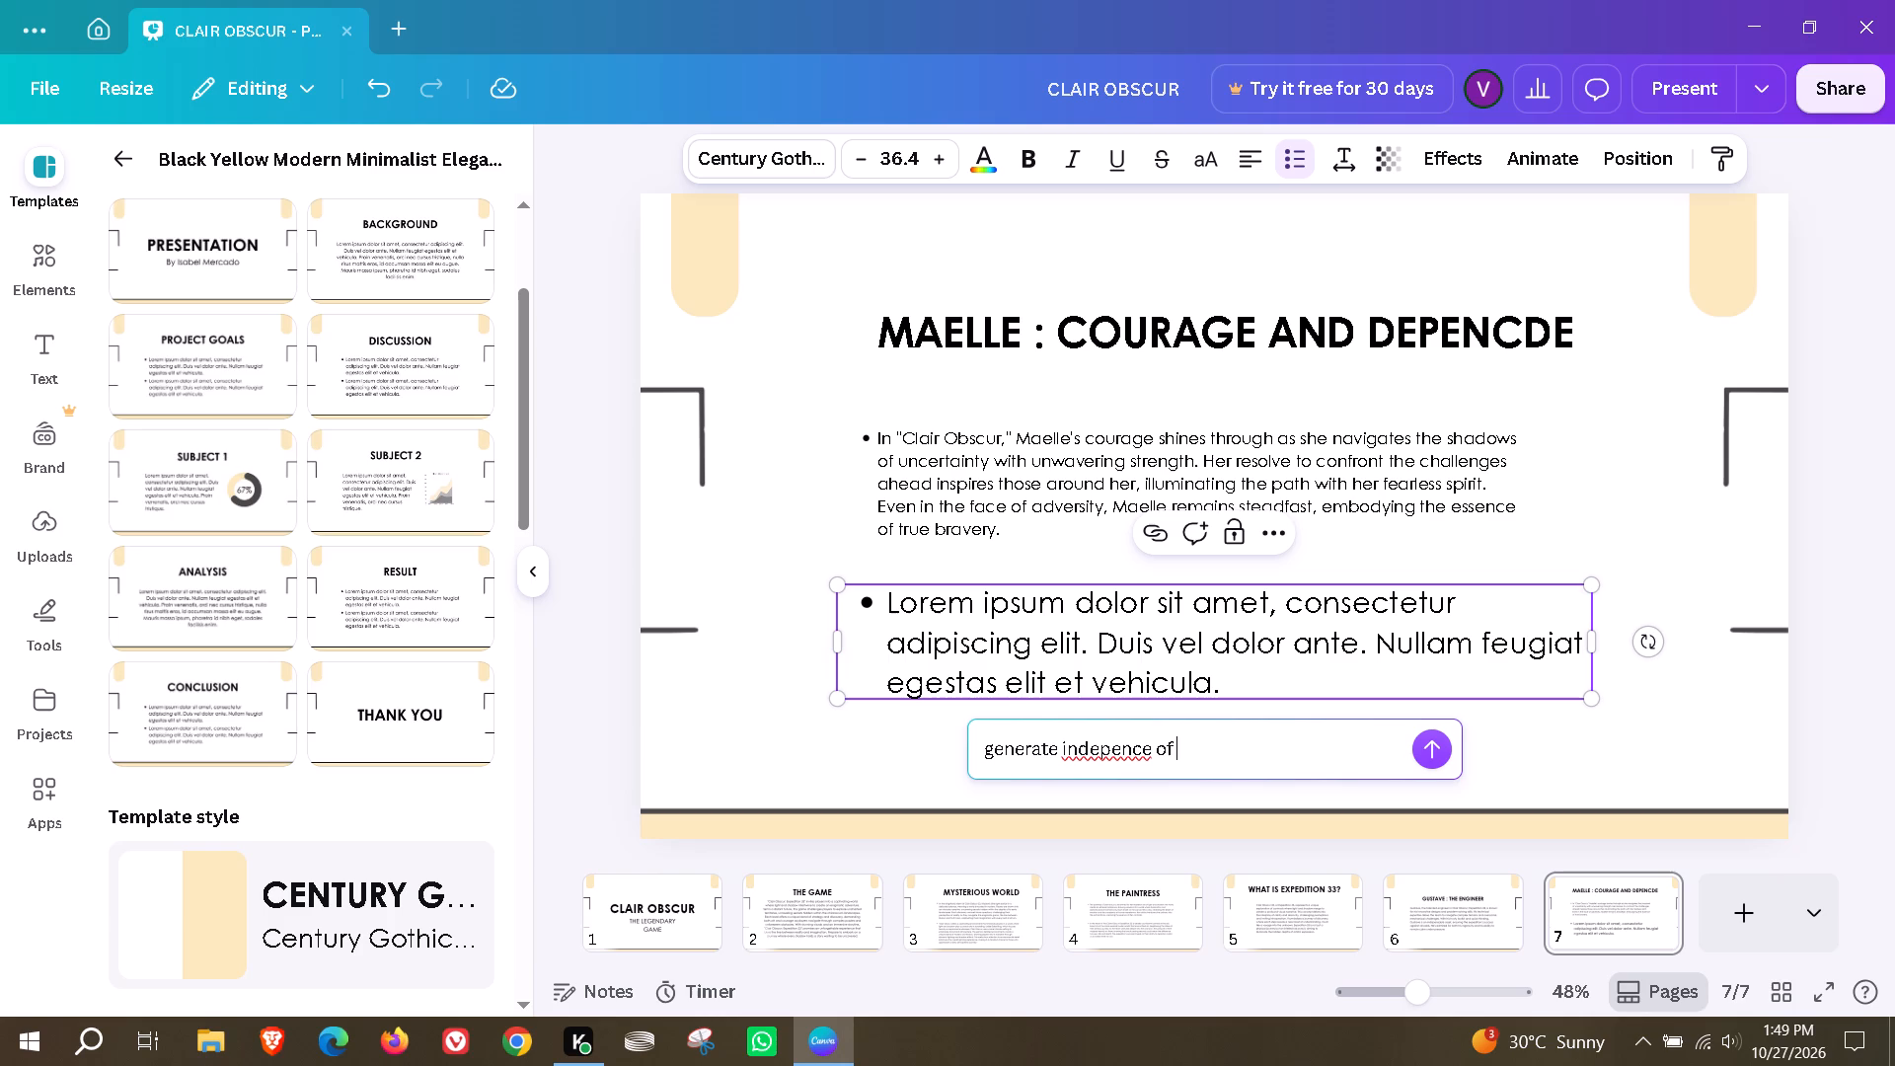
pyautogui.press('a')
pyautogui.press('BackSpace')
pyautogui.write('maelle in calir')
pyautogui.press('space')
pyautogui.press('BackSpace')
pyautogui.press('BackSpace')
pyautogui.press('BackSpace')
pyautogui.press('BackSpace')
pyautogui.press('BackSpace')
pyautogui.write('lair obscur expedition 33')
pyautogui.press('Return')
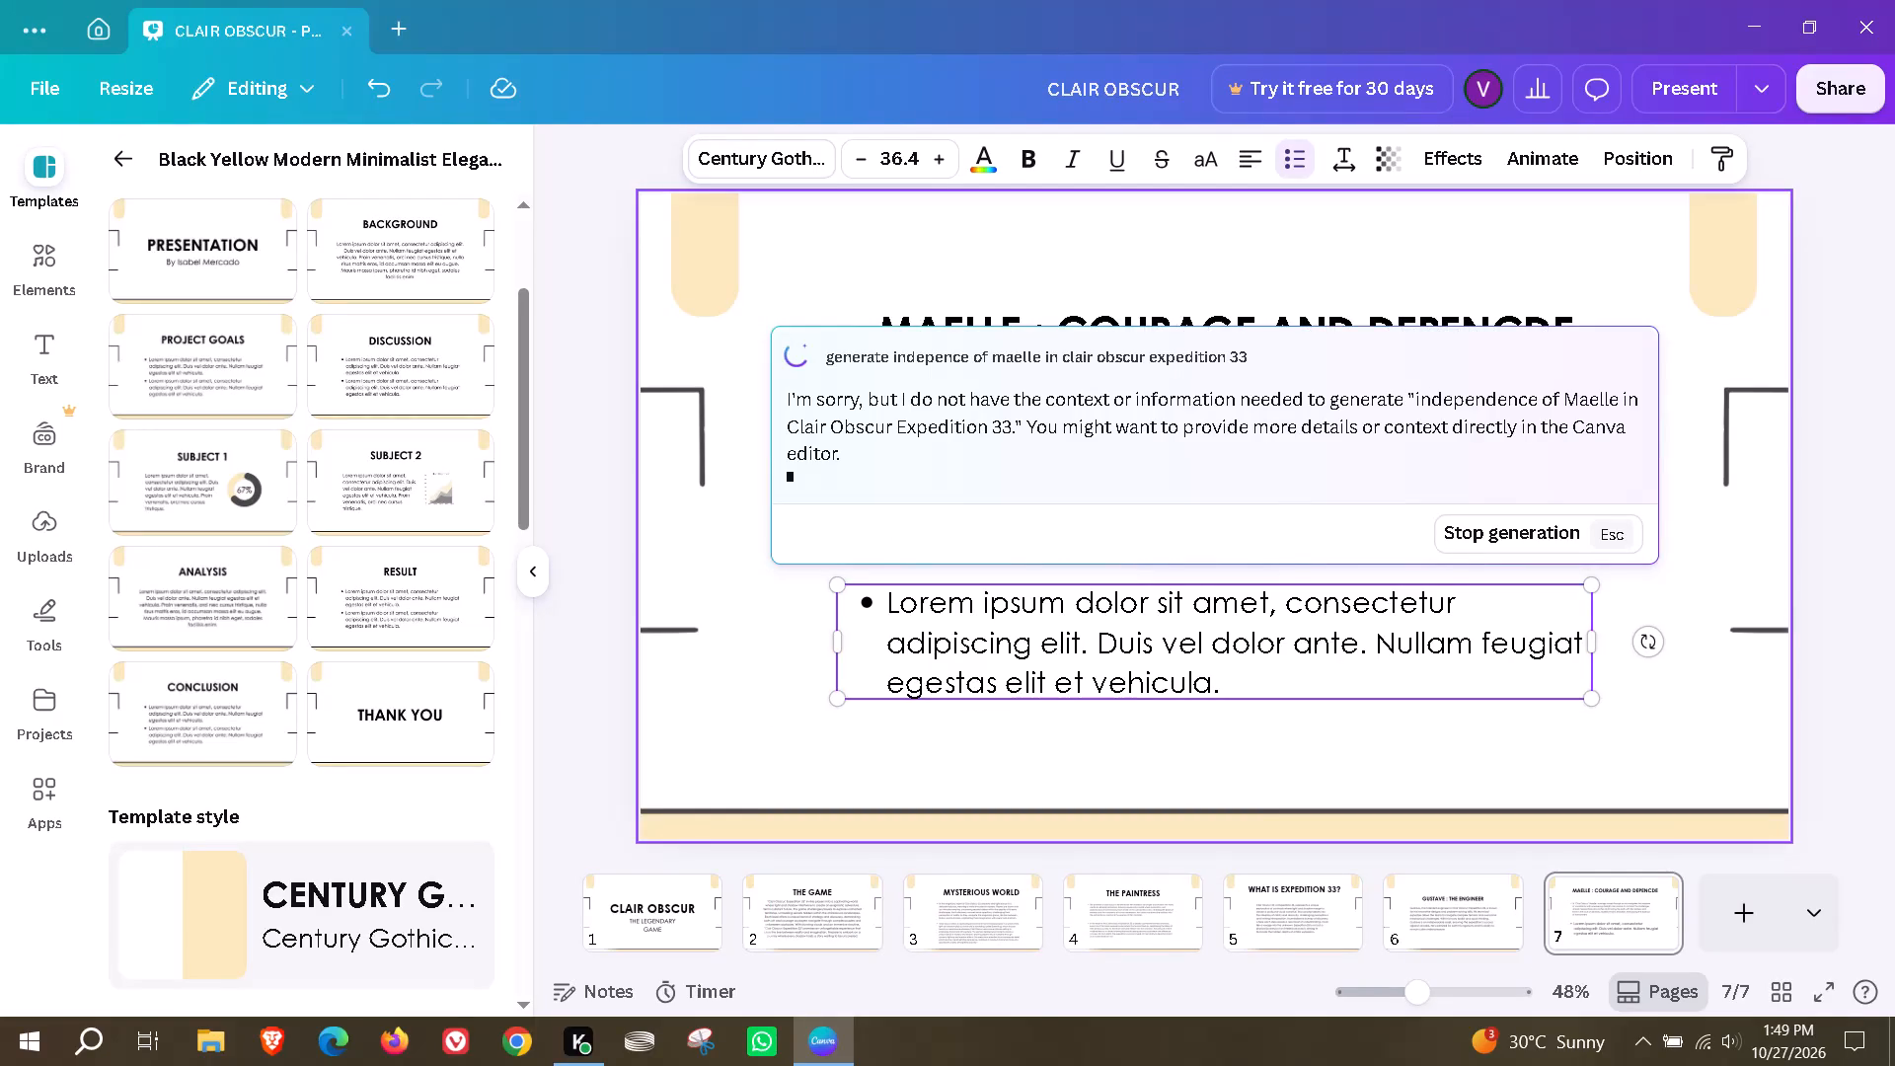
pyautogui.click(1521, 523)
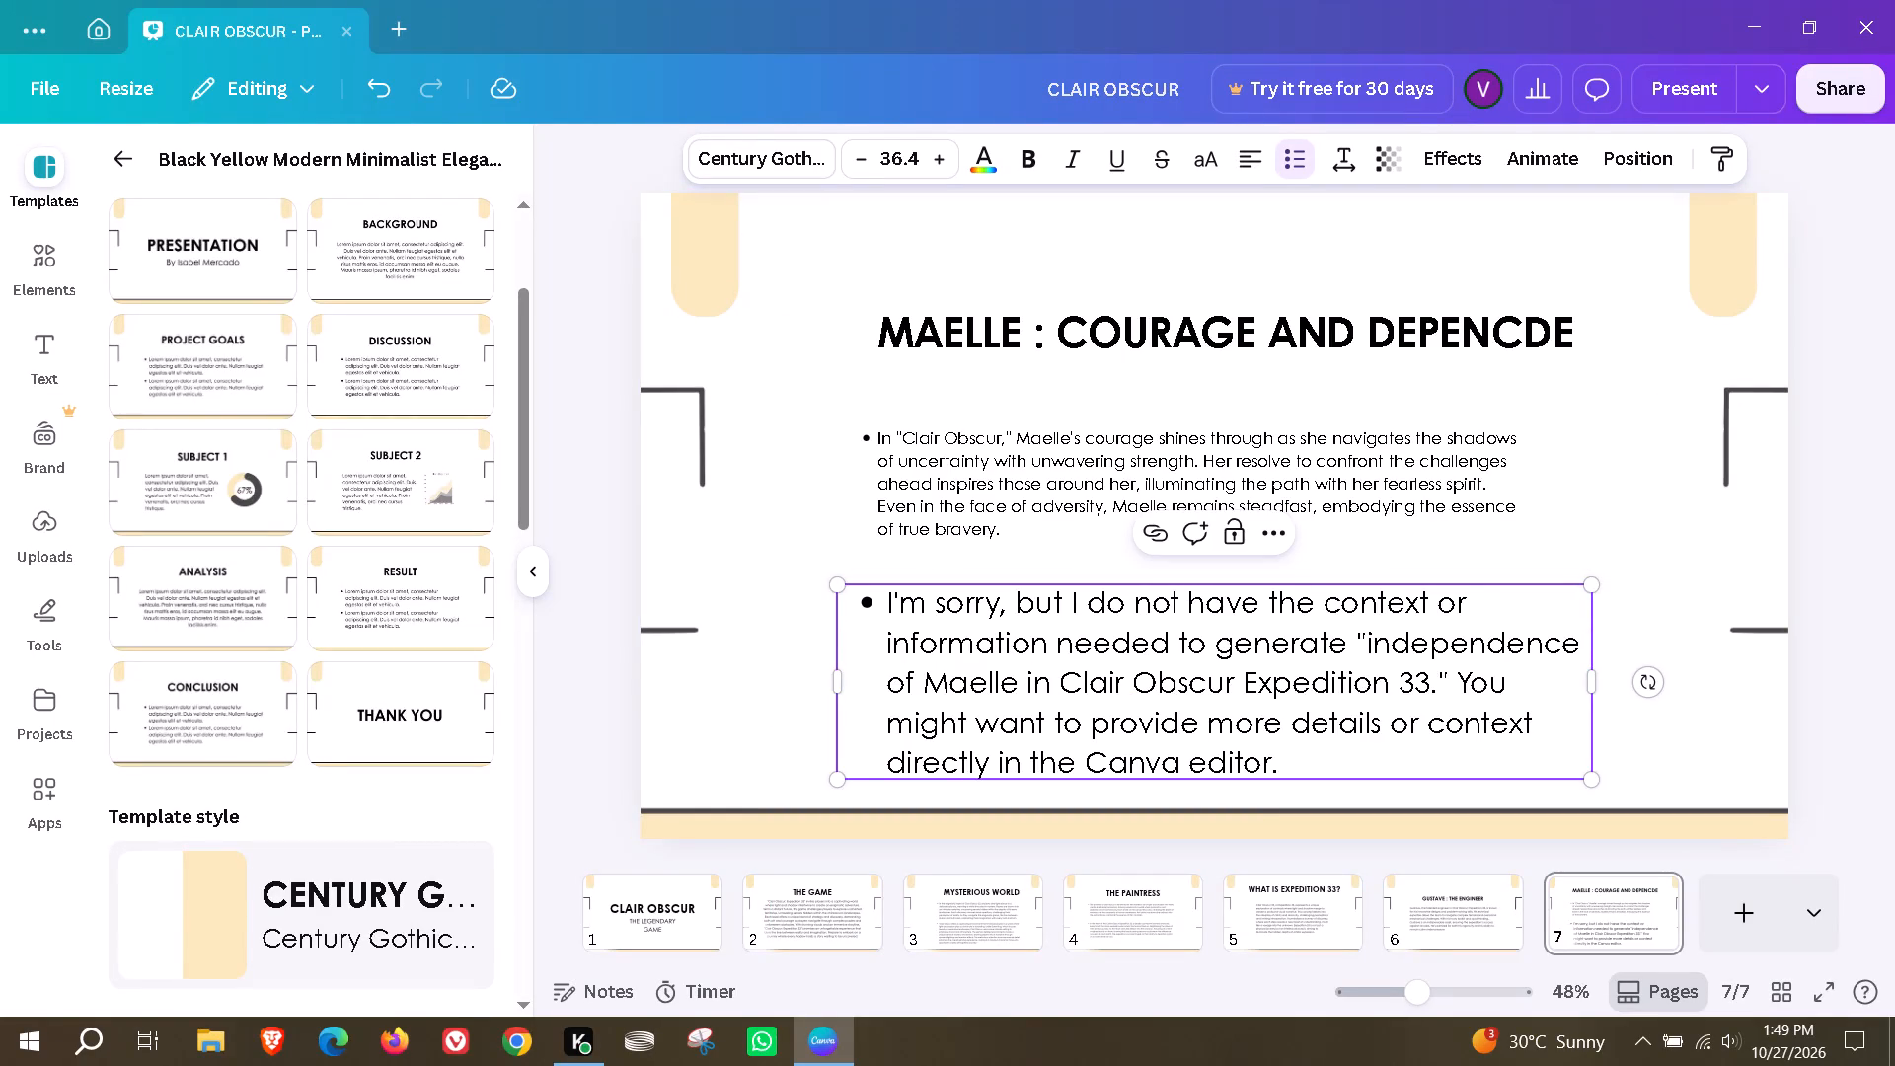
# Replace all of page 7's second bullet text with "Maelle was independent strong and courageous.".
pyautogui.doubleClick(1236, 720)
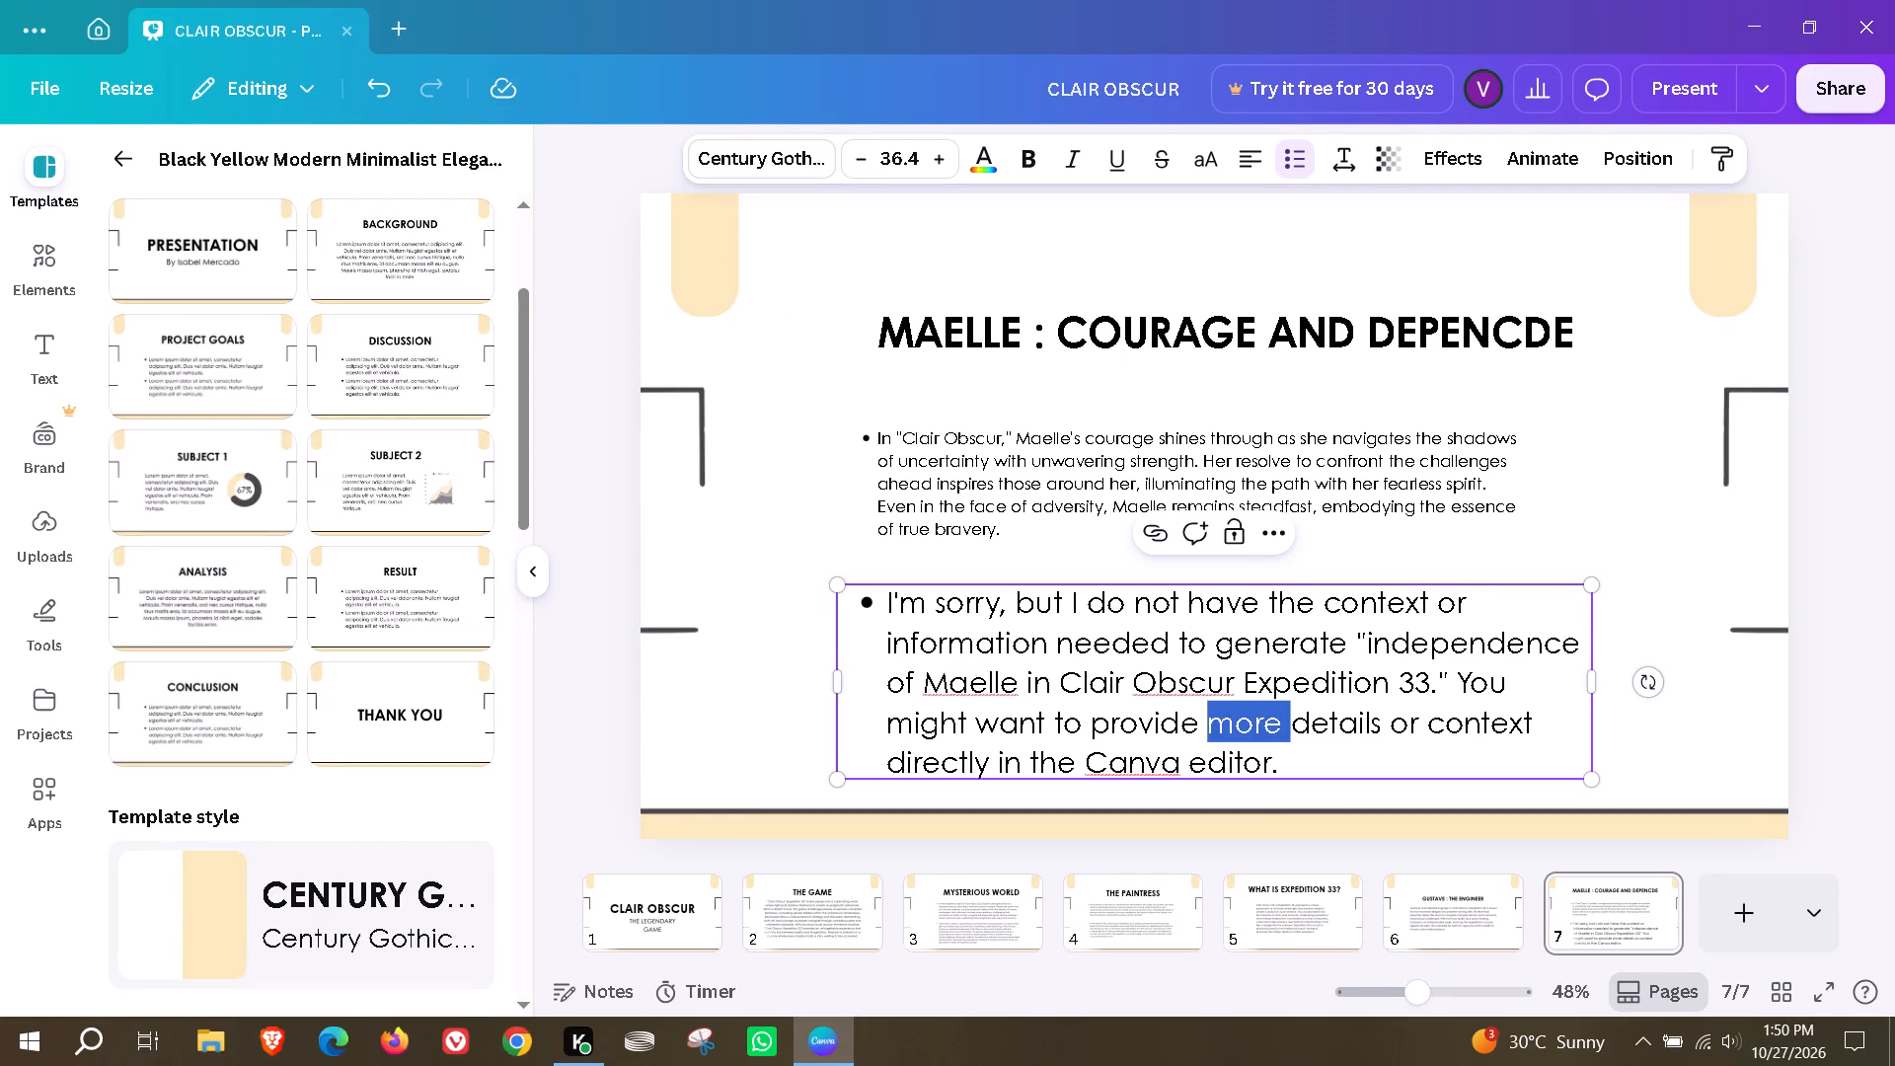
pyautogui.doubleClick(1391, 720)
pyautogui.rightClick(1375, 719)
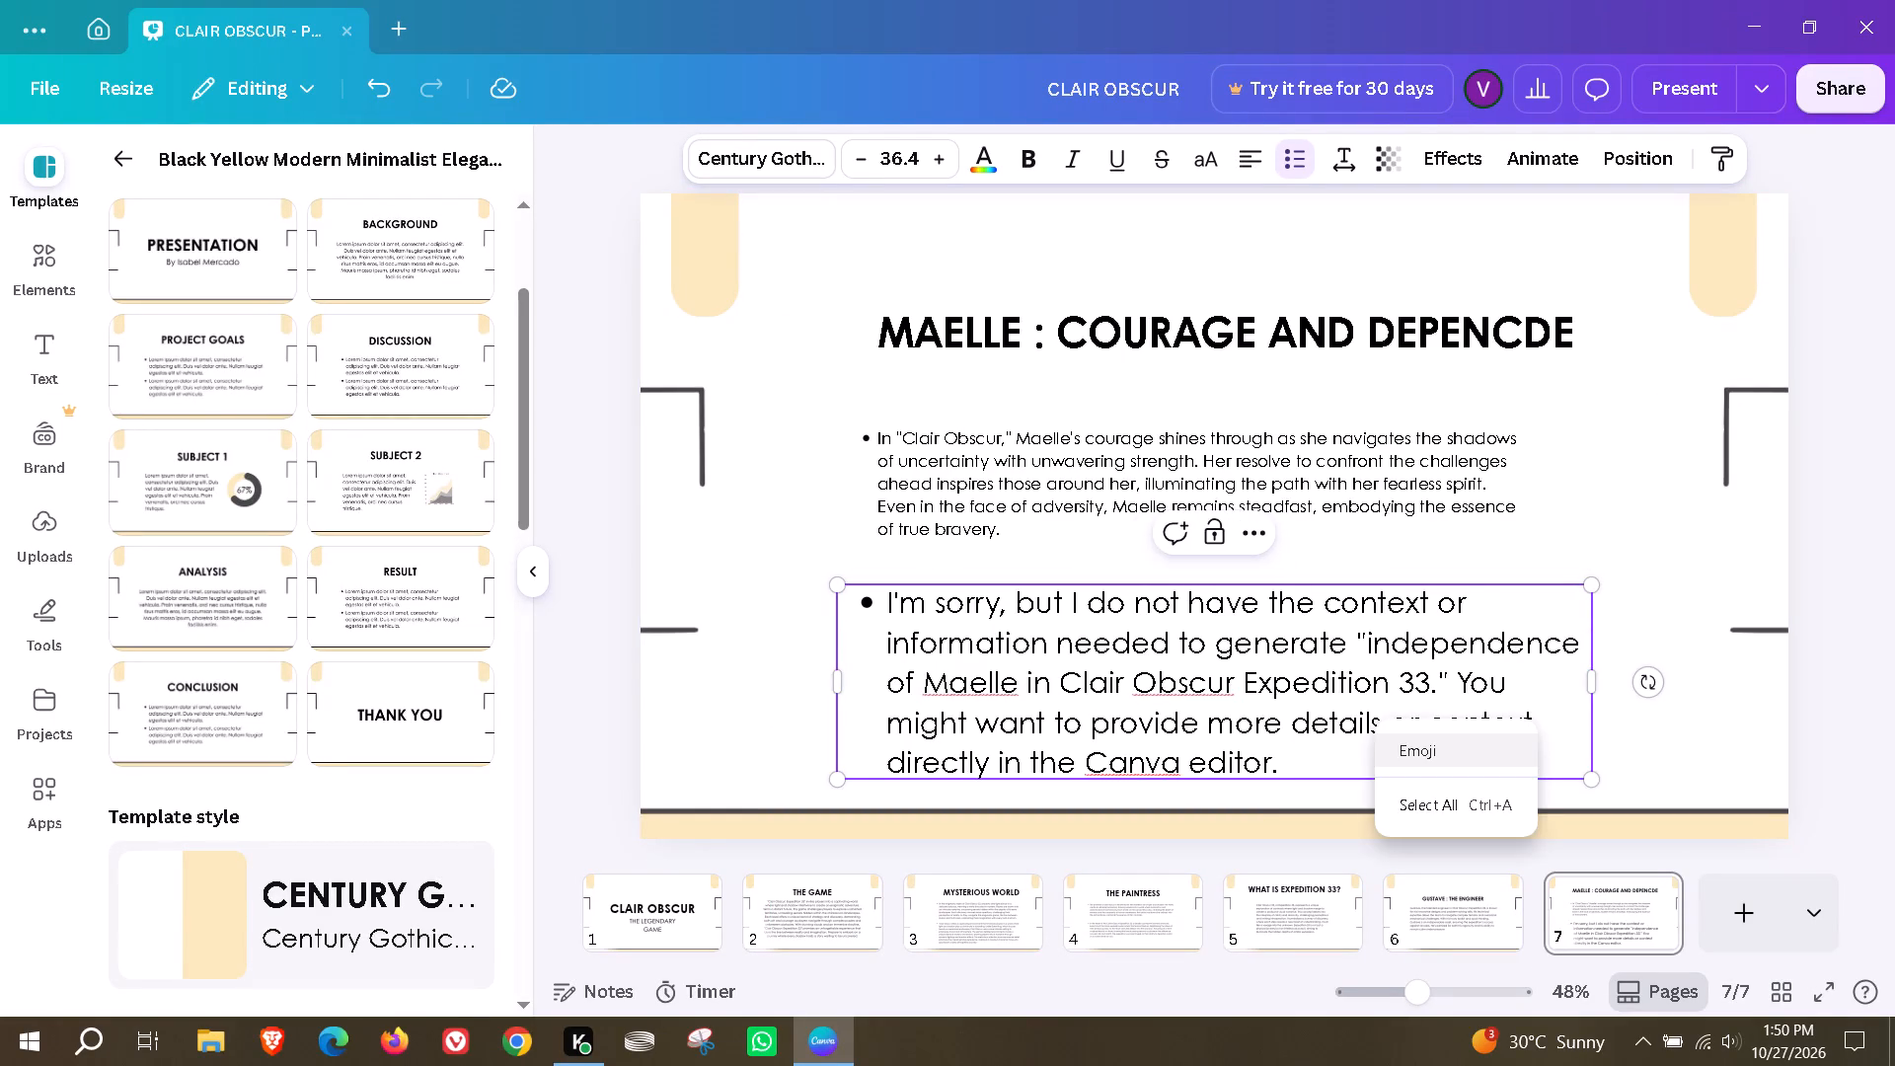
pyautogui.click(1287, 772)
pyautogui.moveTo(1287, 772); pyautogui.dragTo(881, 576)
pyautogui.rightClick(1008, 685)
pyautogui.scroll(-1, 1166, 857)
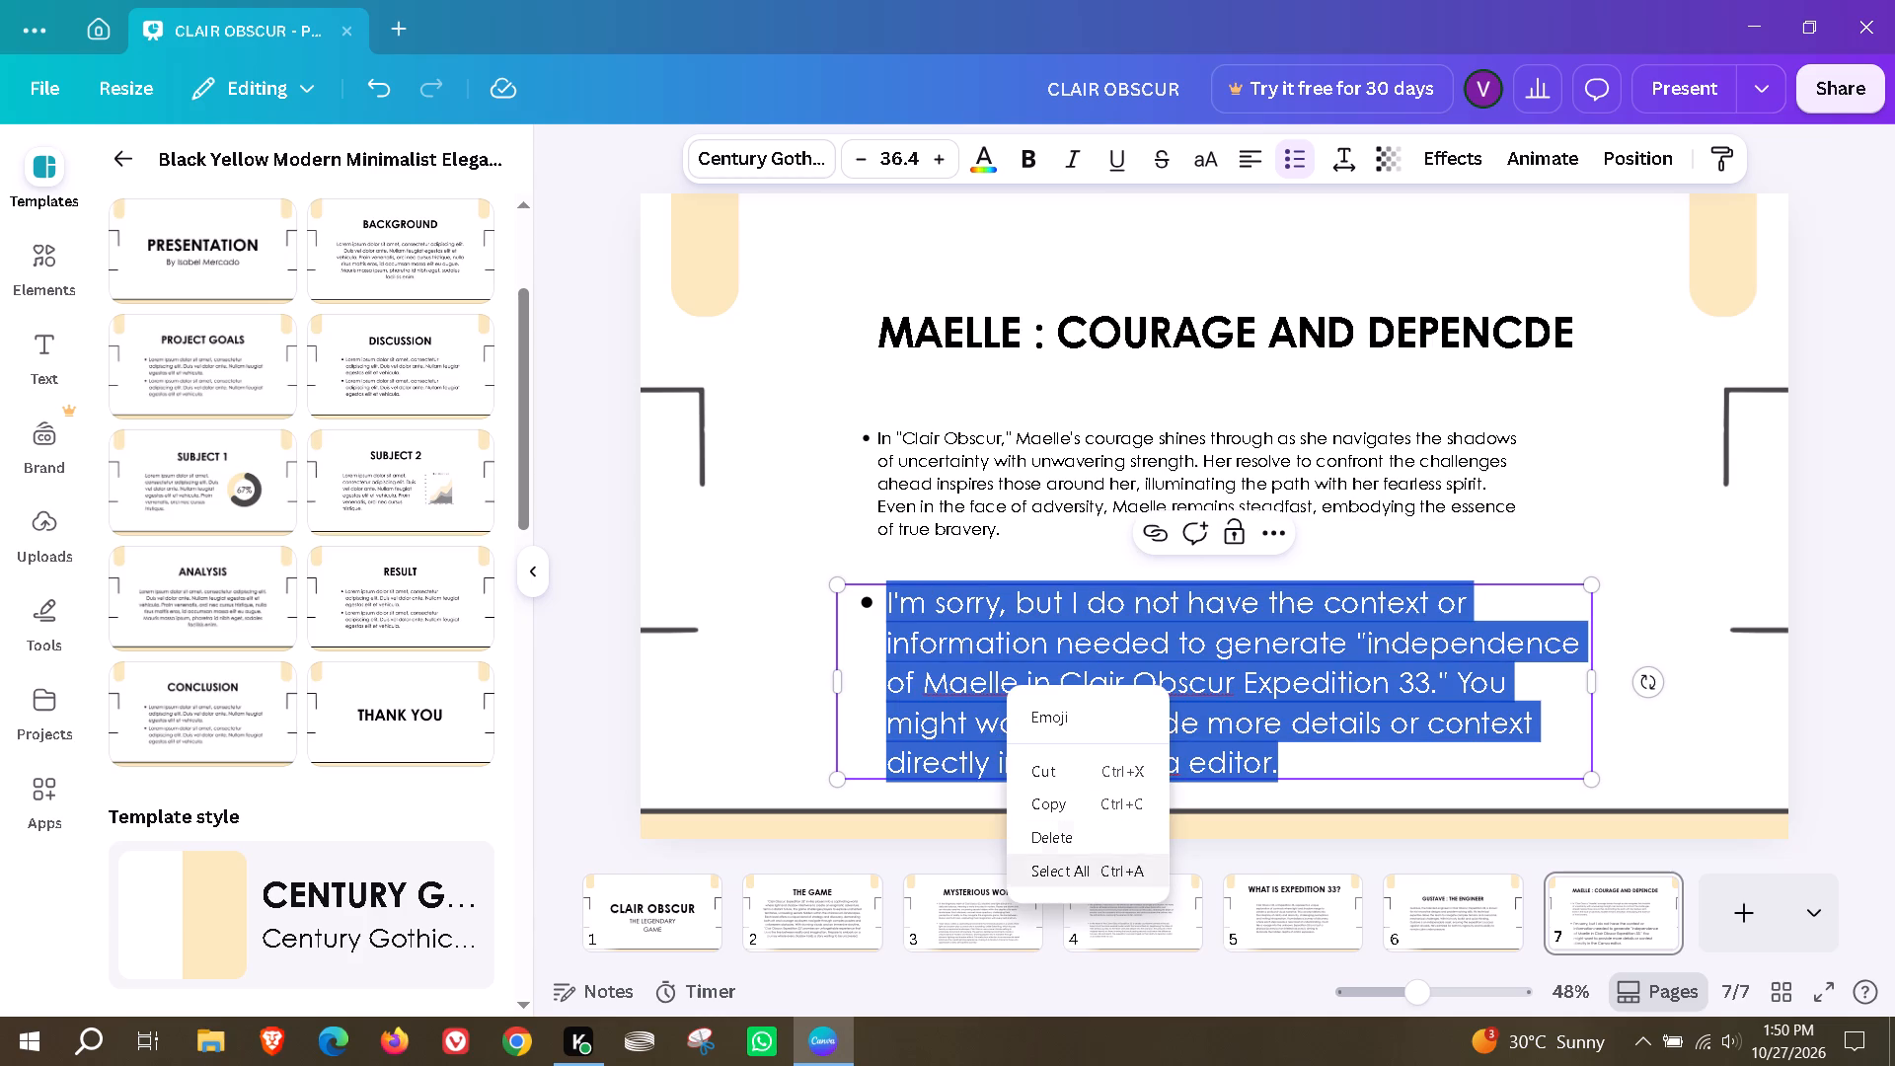
pyautogui.click(1348, 779)
pyautogui.press('BackSpace')
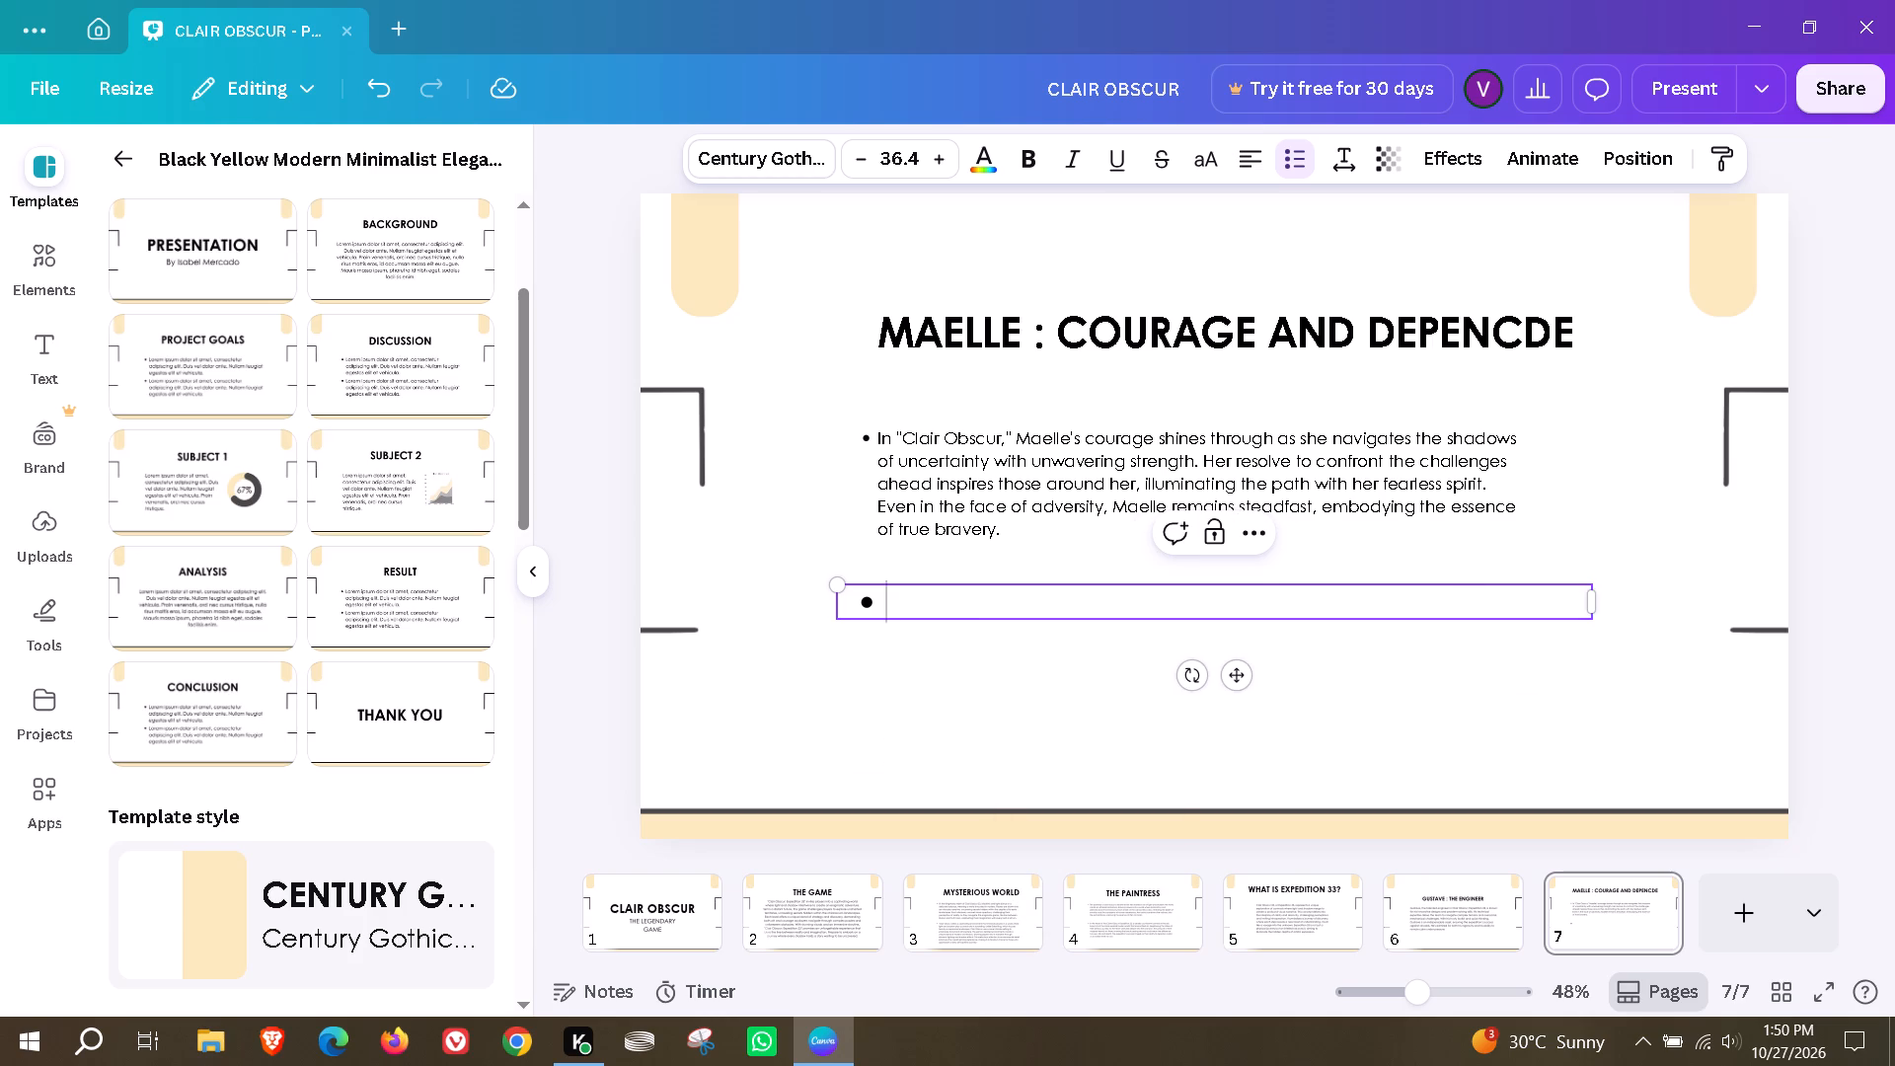
pyautogui.write('Maelle was indee')
pyautogui.press('BackSpace')
pyautogui.write('pendent strong and courageous')
pyautogui.press('.')
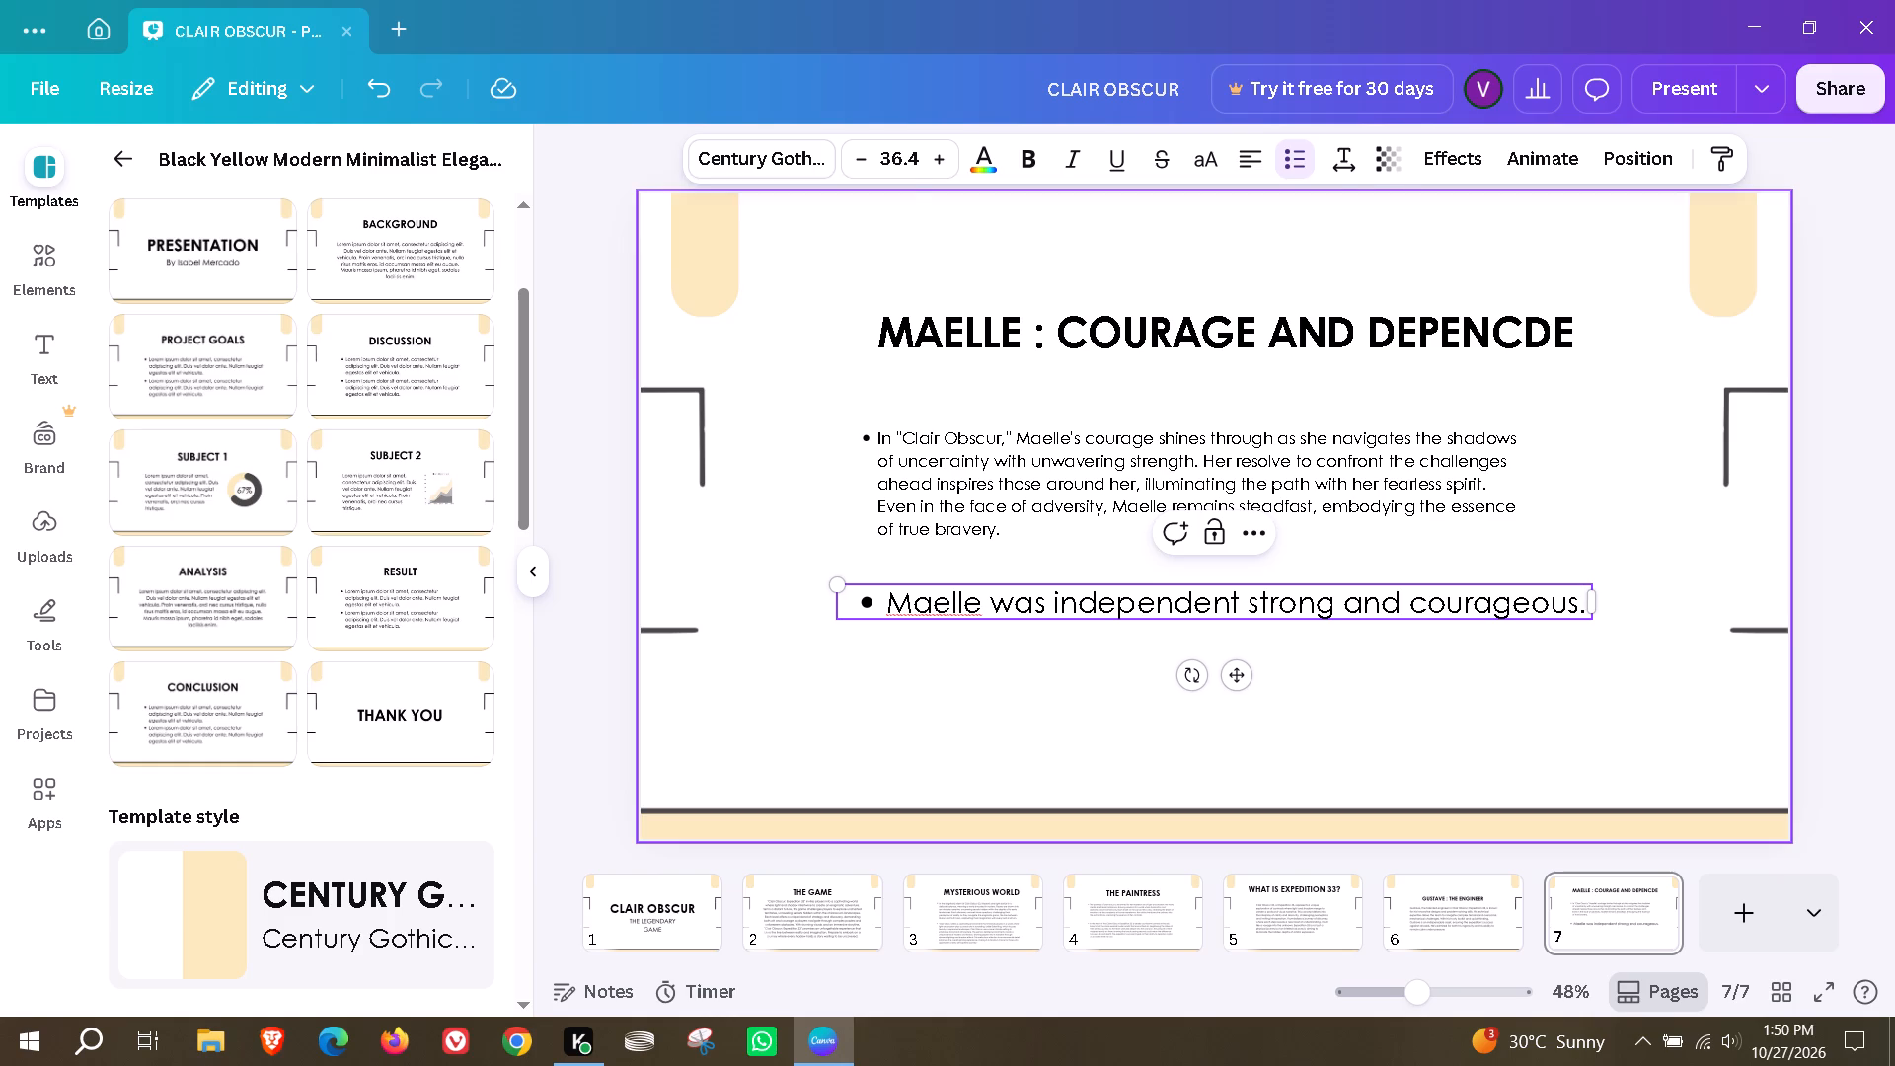
pyautogui.click(1576, 640)
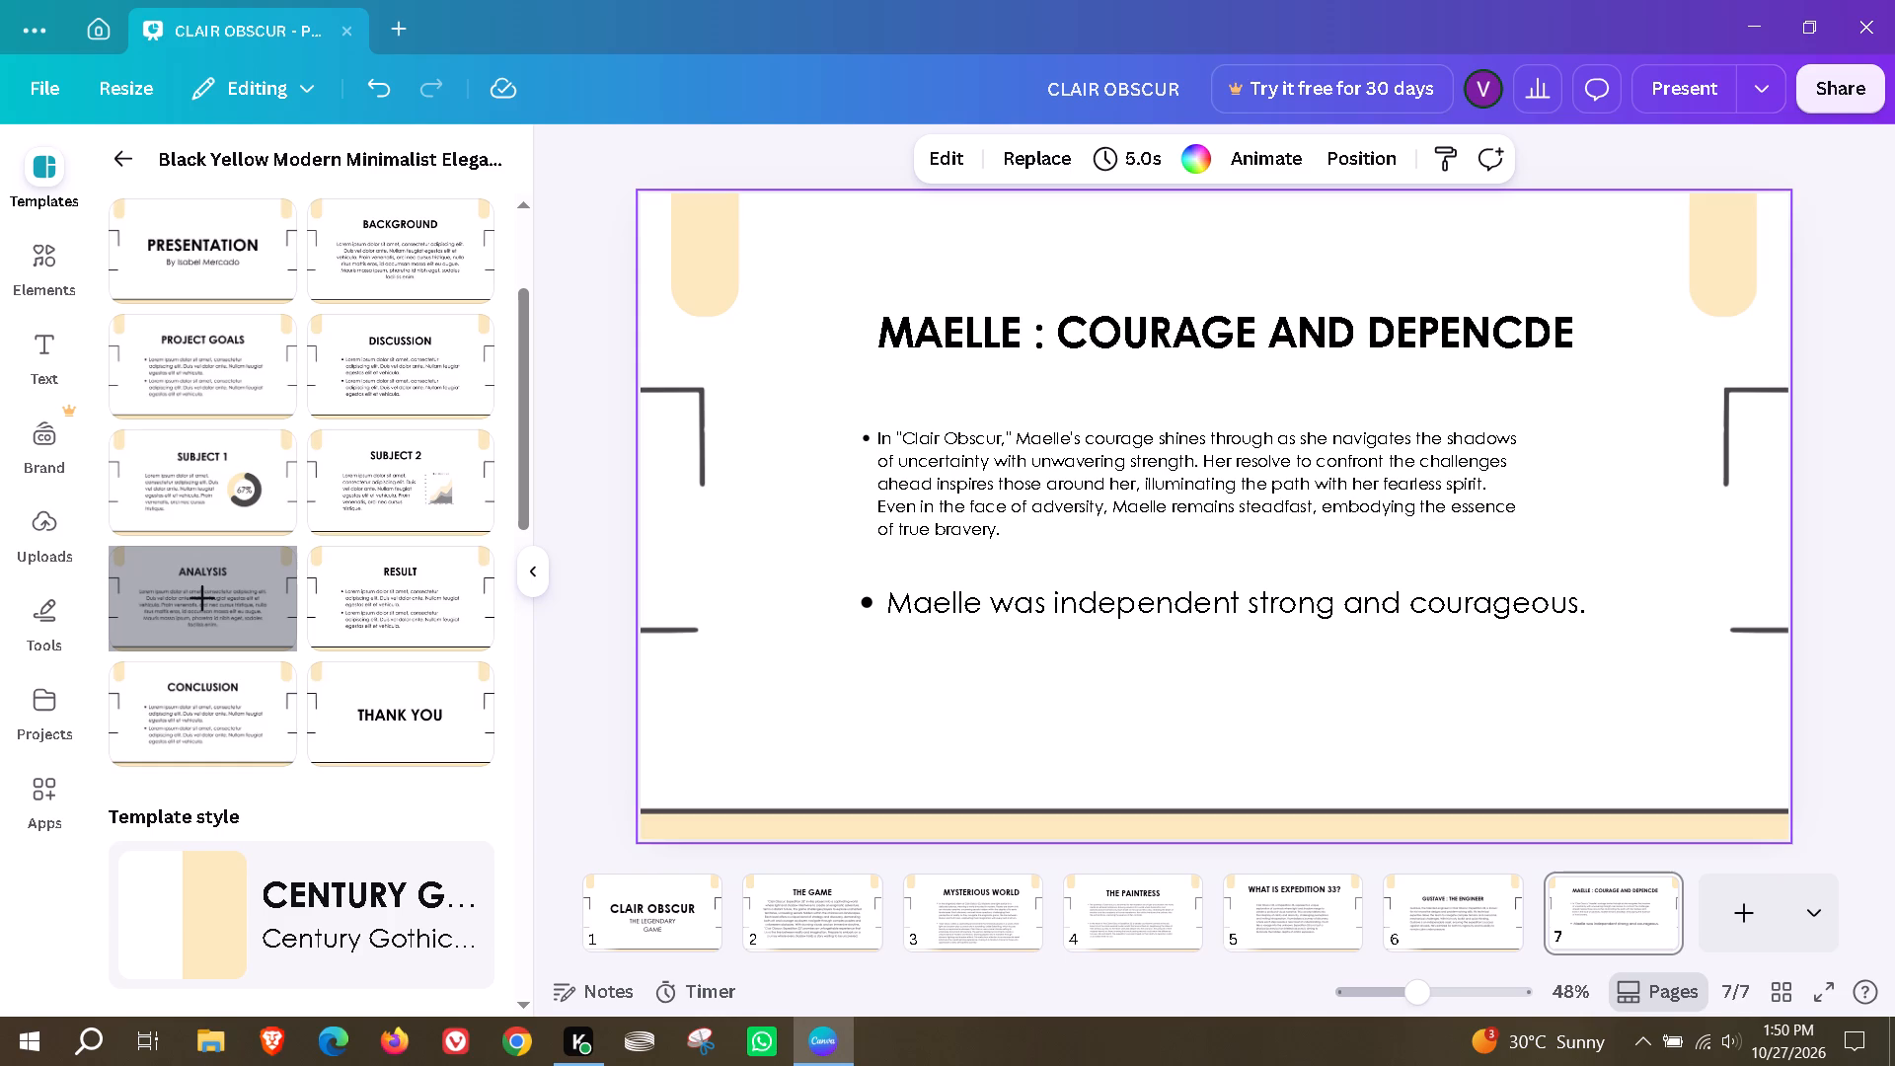
# Add the template's SUBJECT 2 layout as a new page 8.
pyautogui.click(369, 486)
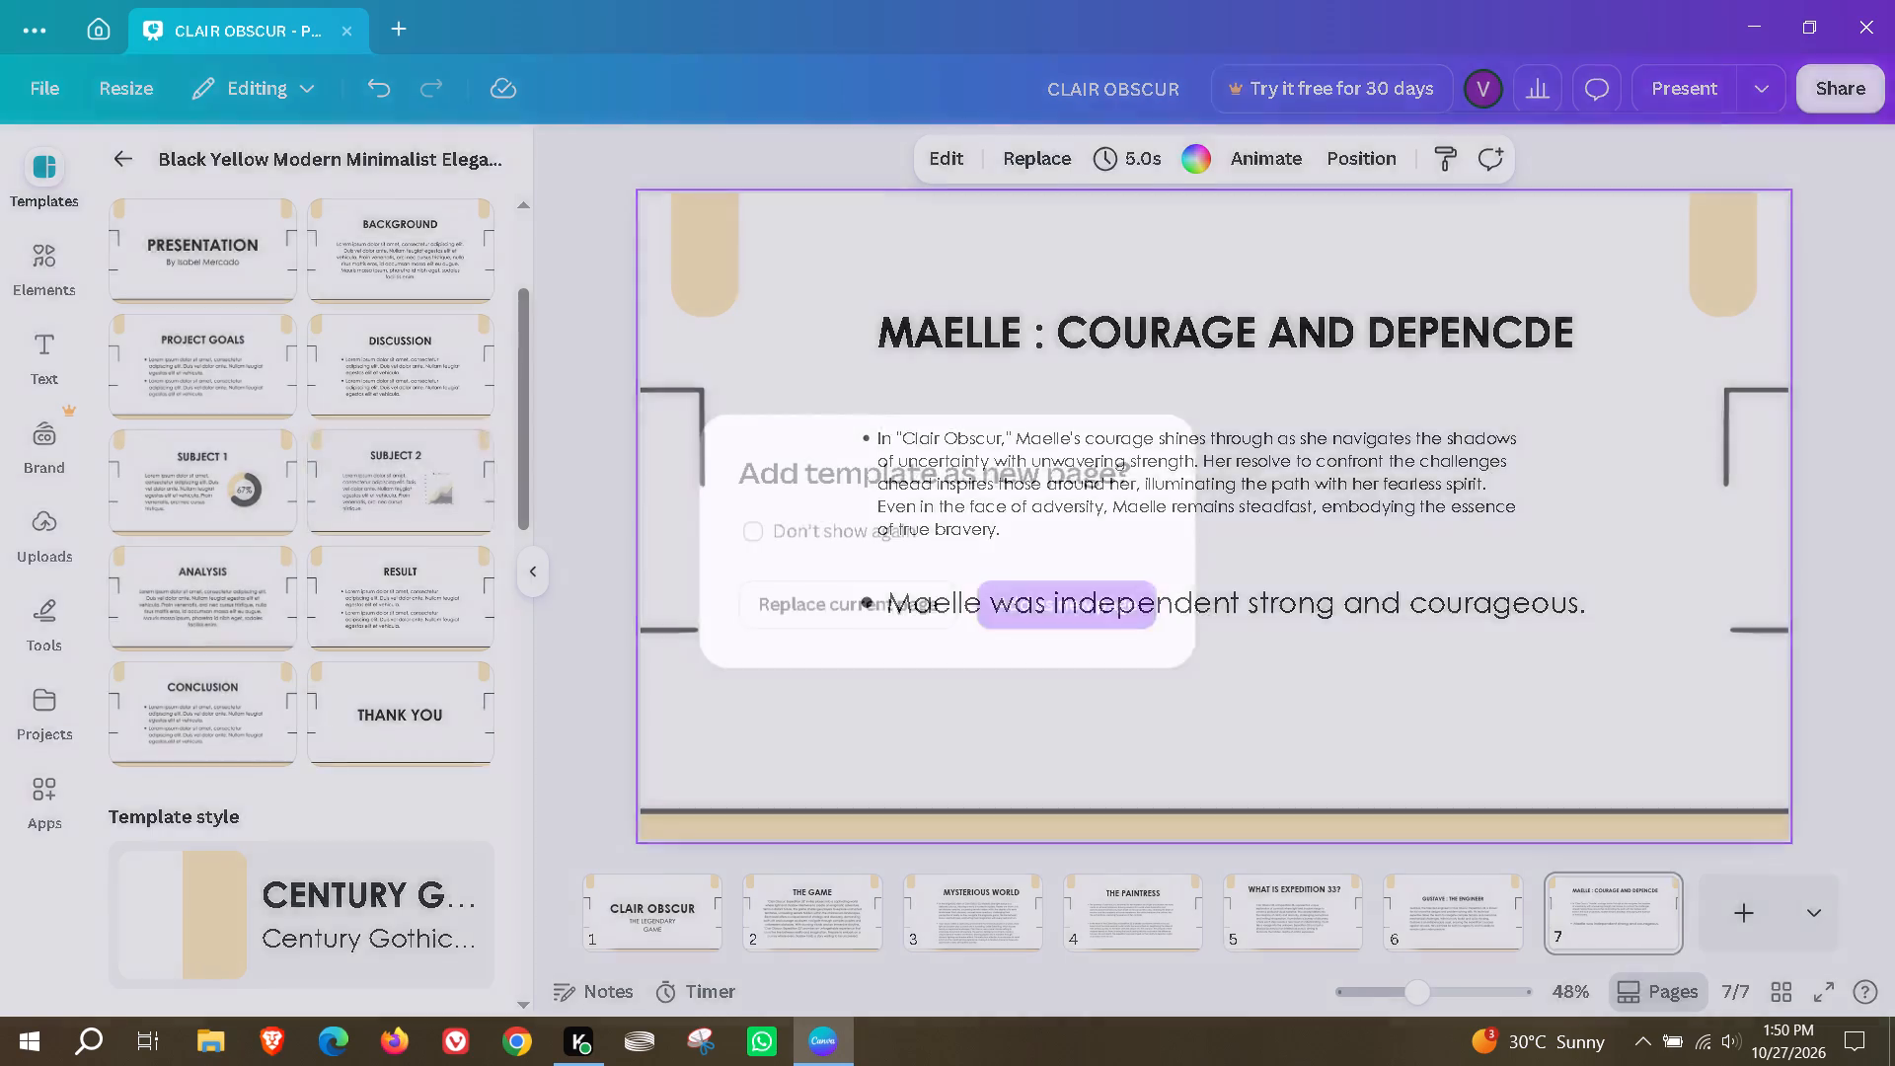
pyautogui.click(1052, 619)
# Delete the area chart from page 8 and move the body text to the centre of the page.
pyautogui.click(1437, 533)
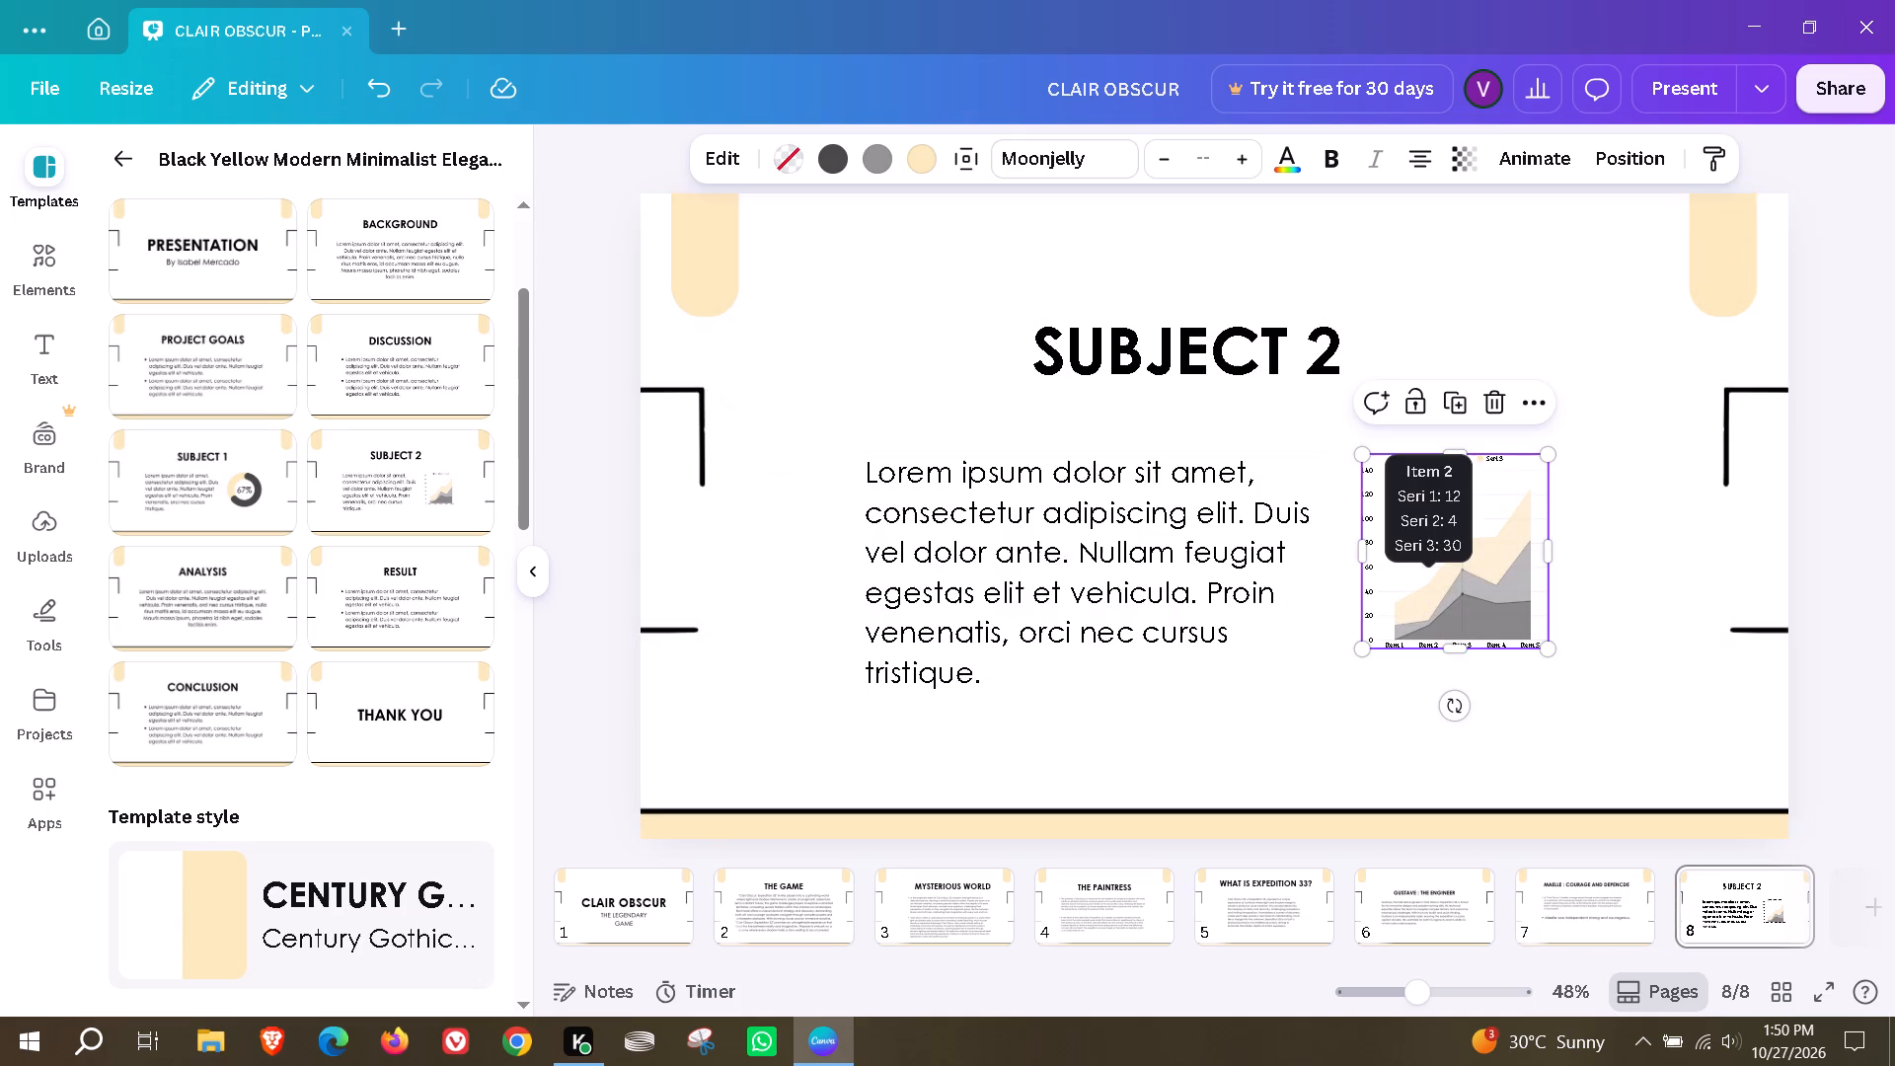
pyautogui.click(1487, 399)
pyautogui.moveTo(1147, 560); pyautogui.dragTo(1279, 560)
# Replace page 8's SUBJECT 2 heading with "THE OTEHR EXPEDITIONERS".
pyautogui.doubleClick(1289, 379)
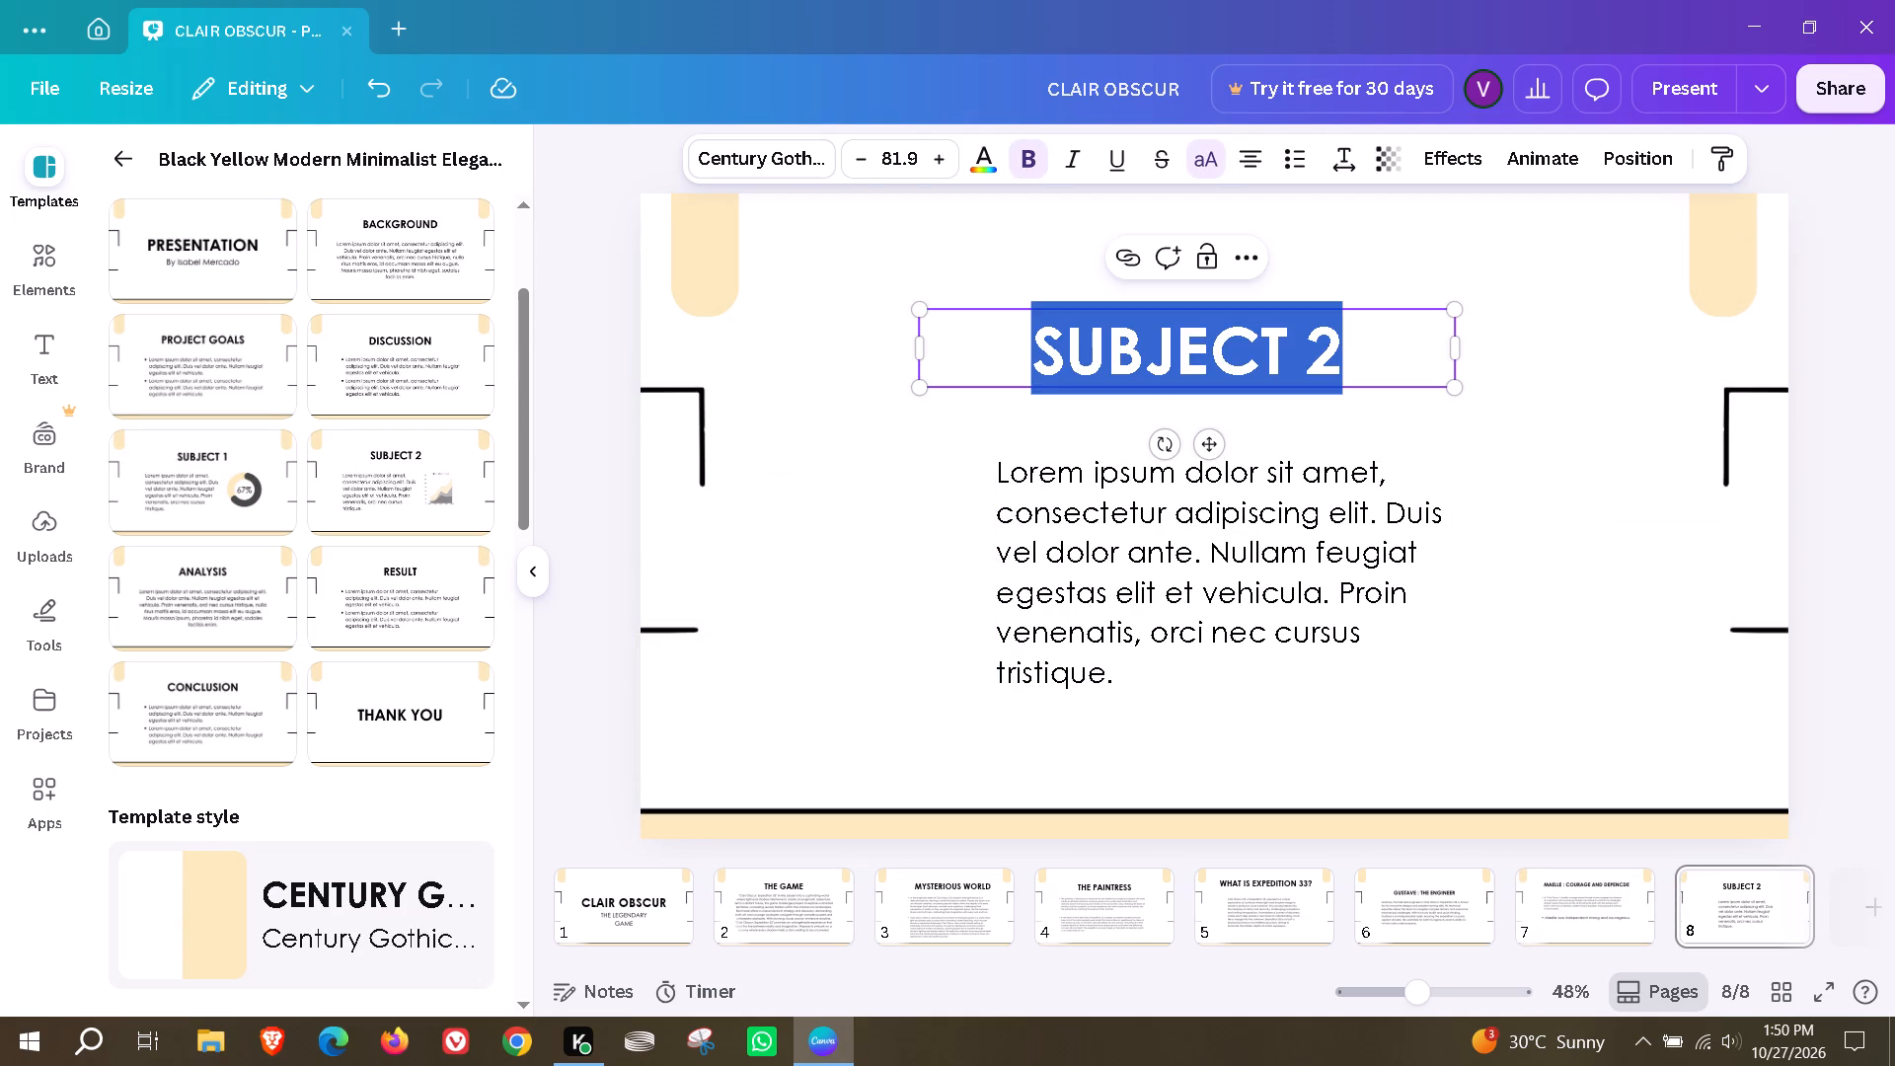
pyautogui.write('THE OTEHR EXP')
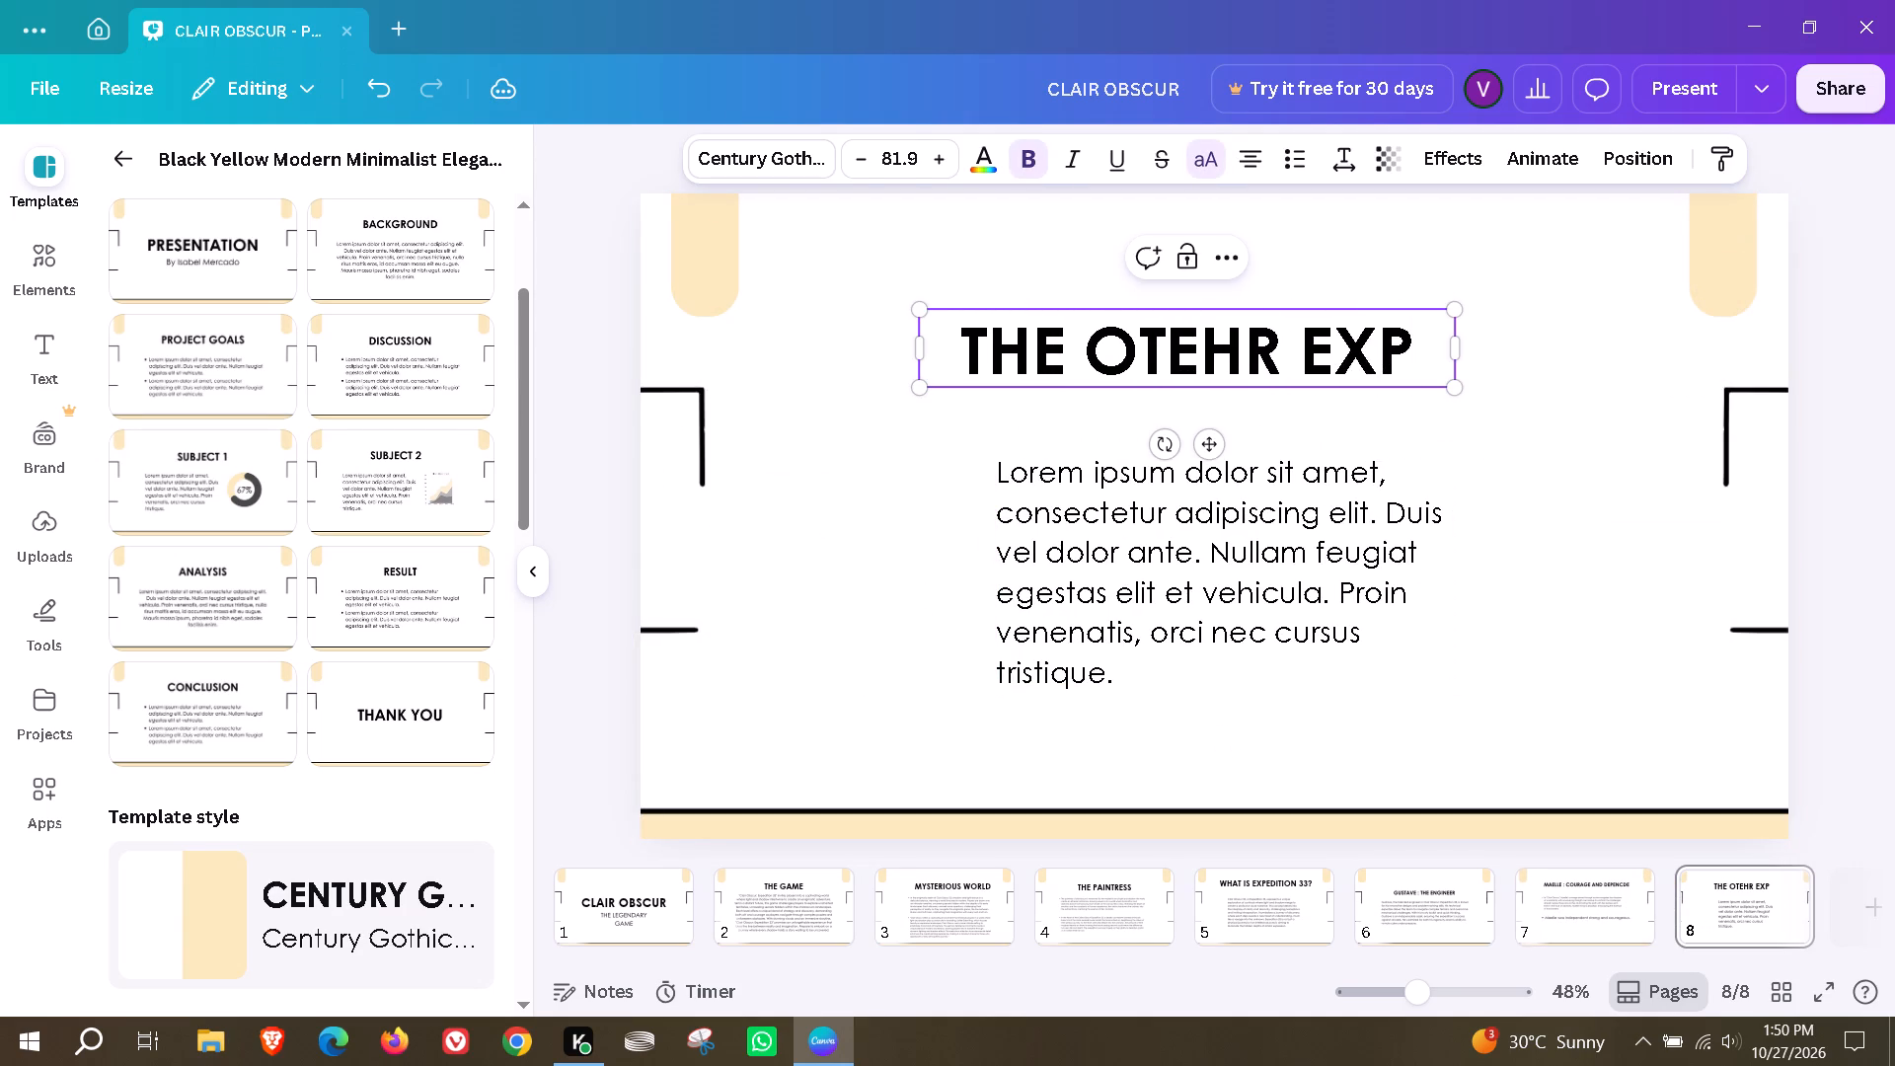
pyautogui.write('EDItiONre')
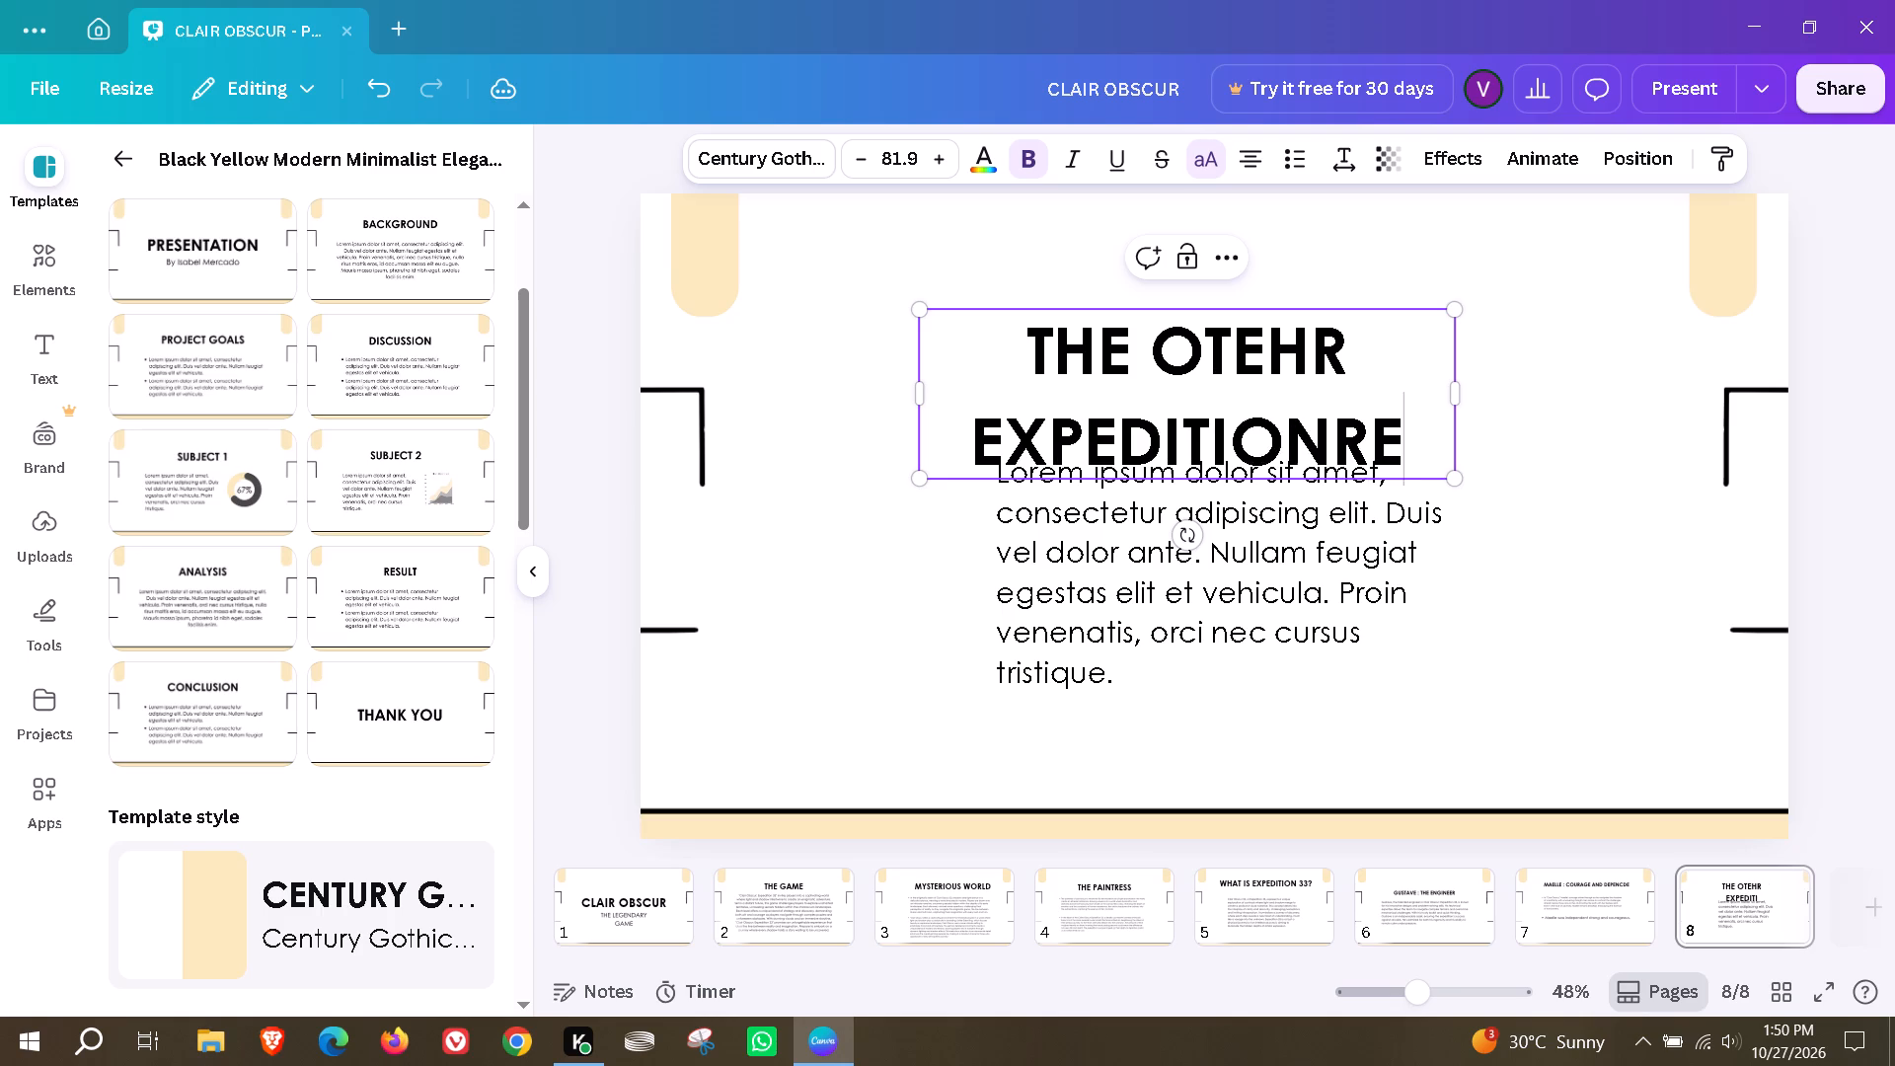
pyautogui.press('BackSpace')
pyautogui.press('BackSpace')
pyautogui.write('erS')
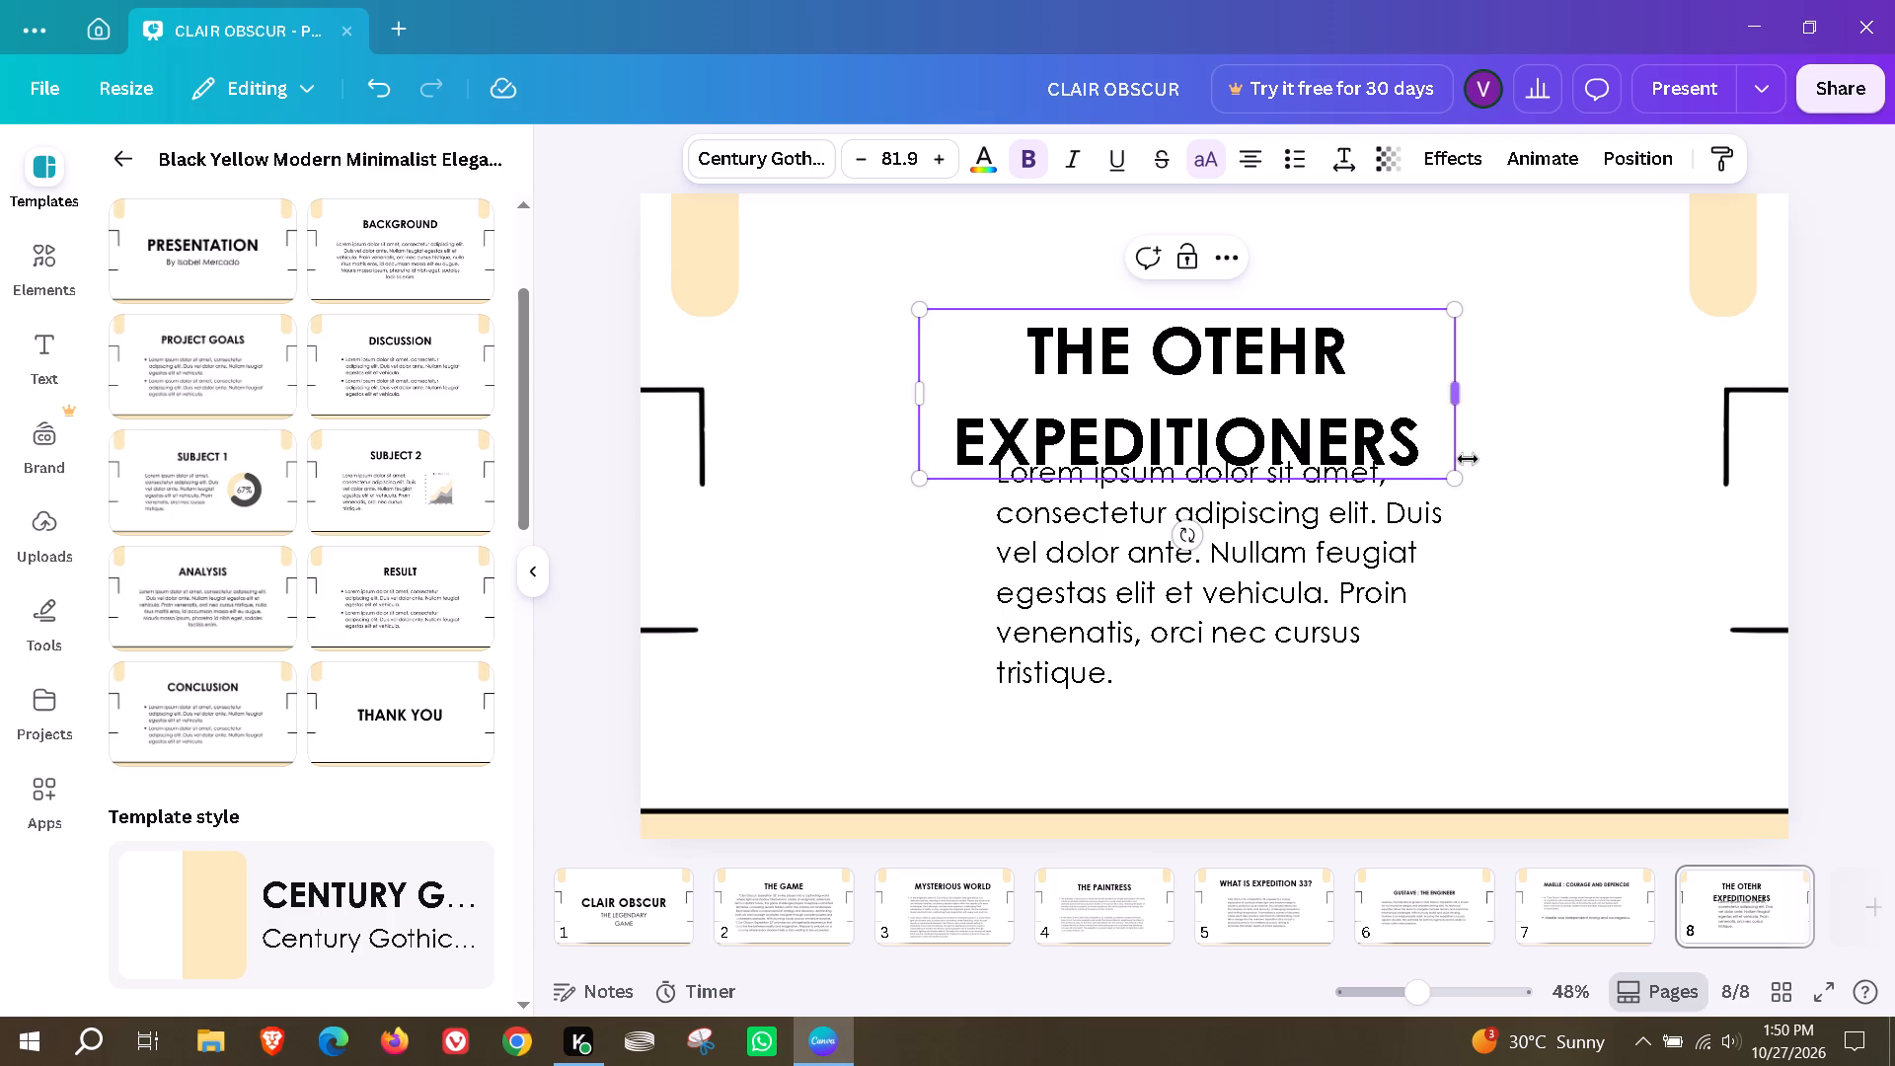
# Widen page 8's heading box and scale the heading down to about size 44.1.
pyautogui.moveTo(1464, 411); pyautogui.dragTo(1692, 428)
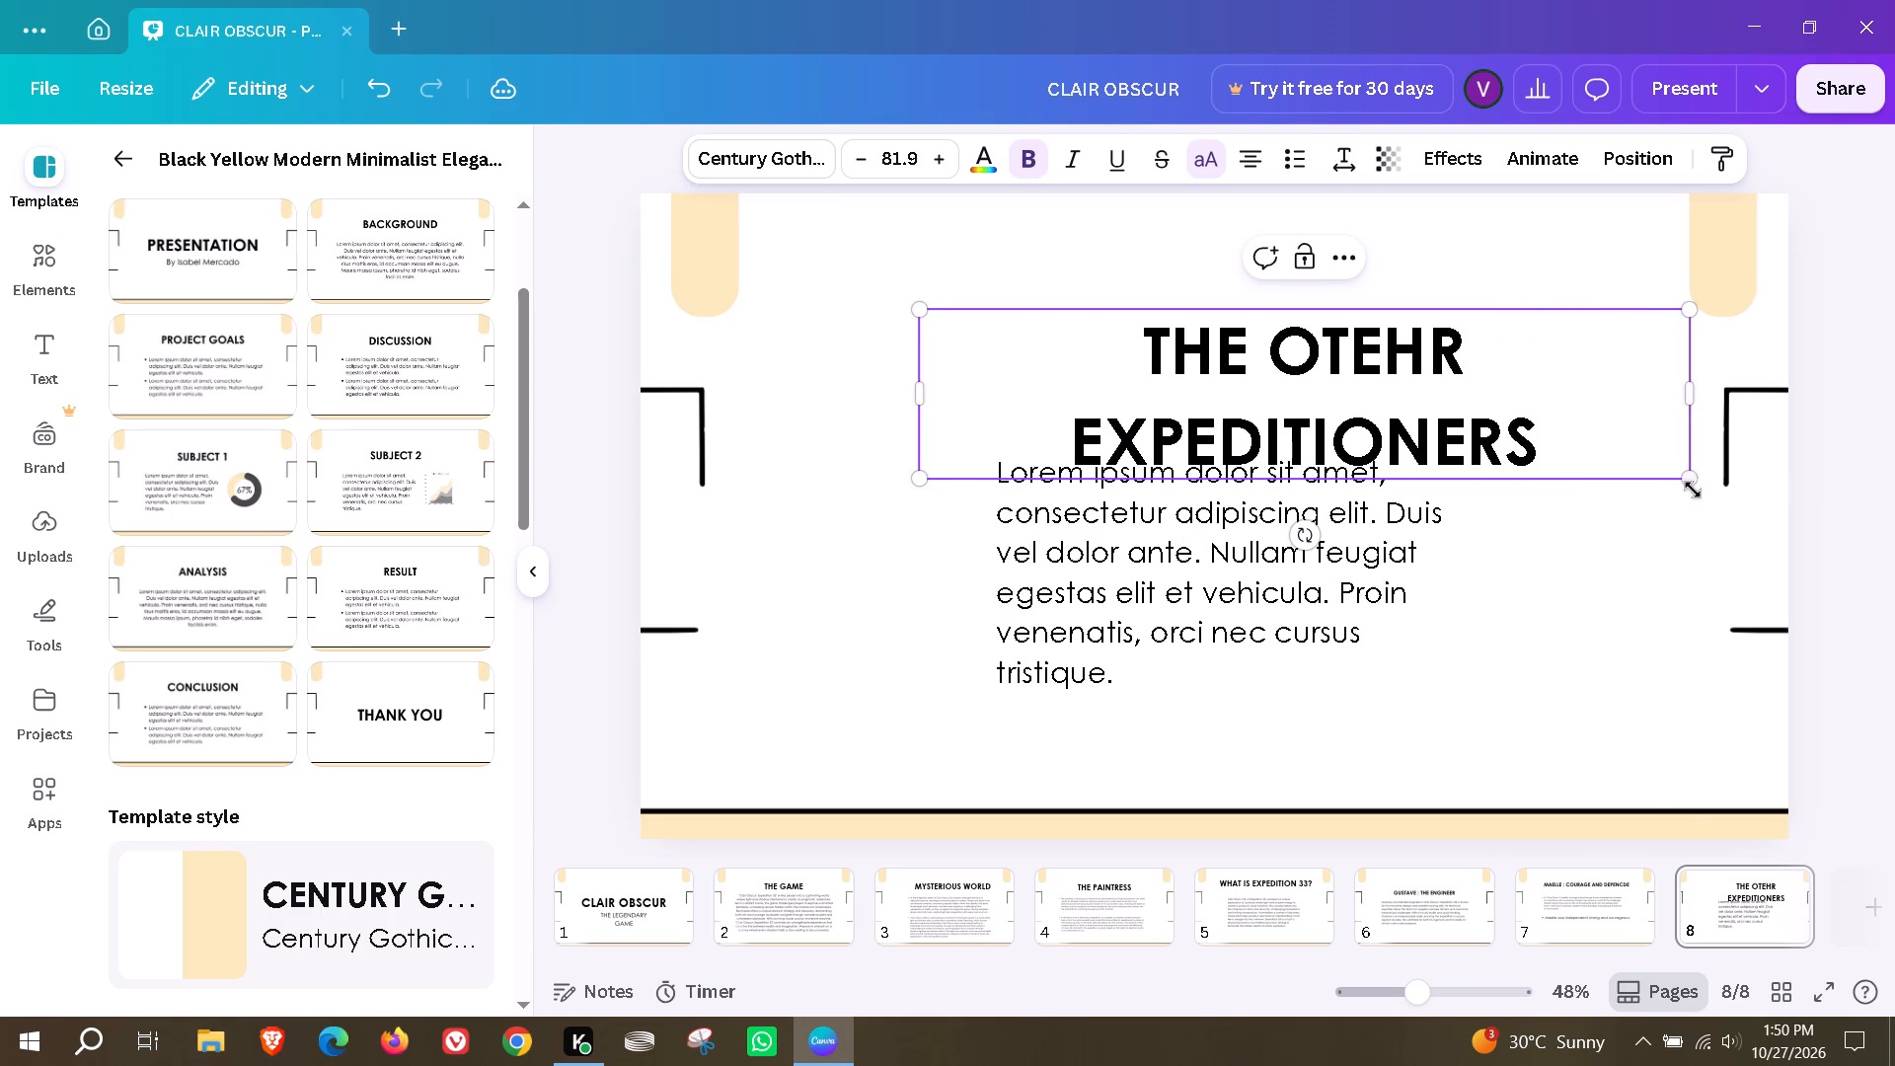
pyautogui.moveTo(1693, 490); pyautogui.dragTo(1349, 360)
# Correct "OTEHR" to "OTHER" in page 8's heading and shift the heading slightly up, closer to the page's centre line.
pyautogui.click(1233, 350)
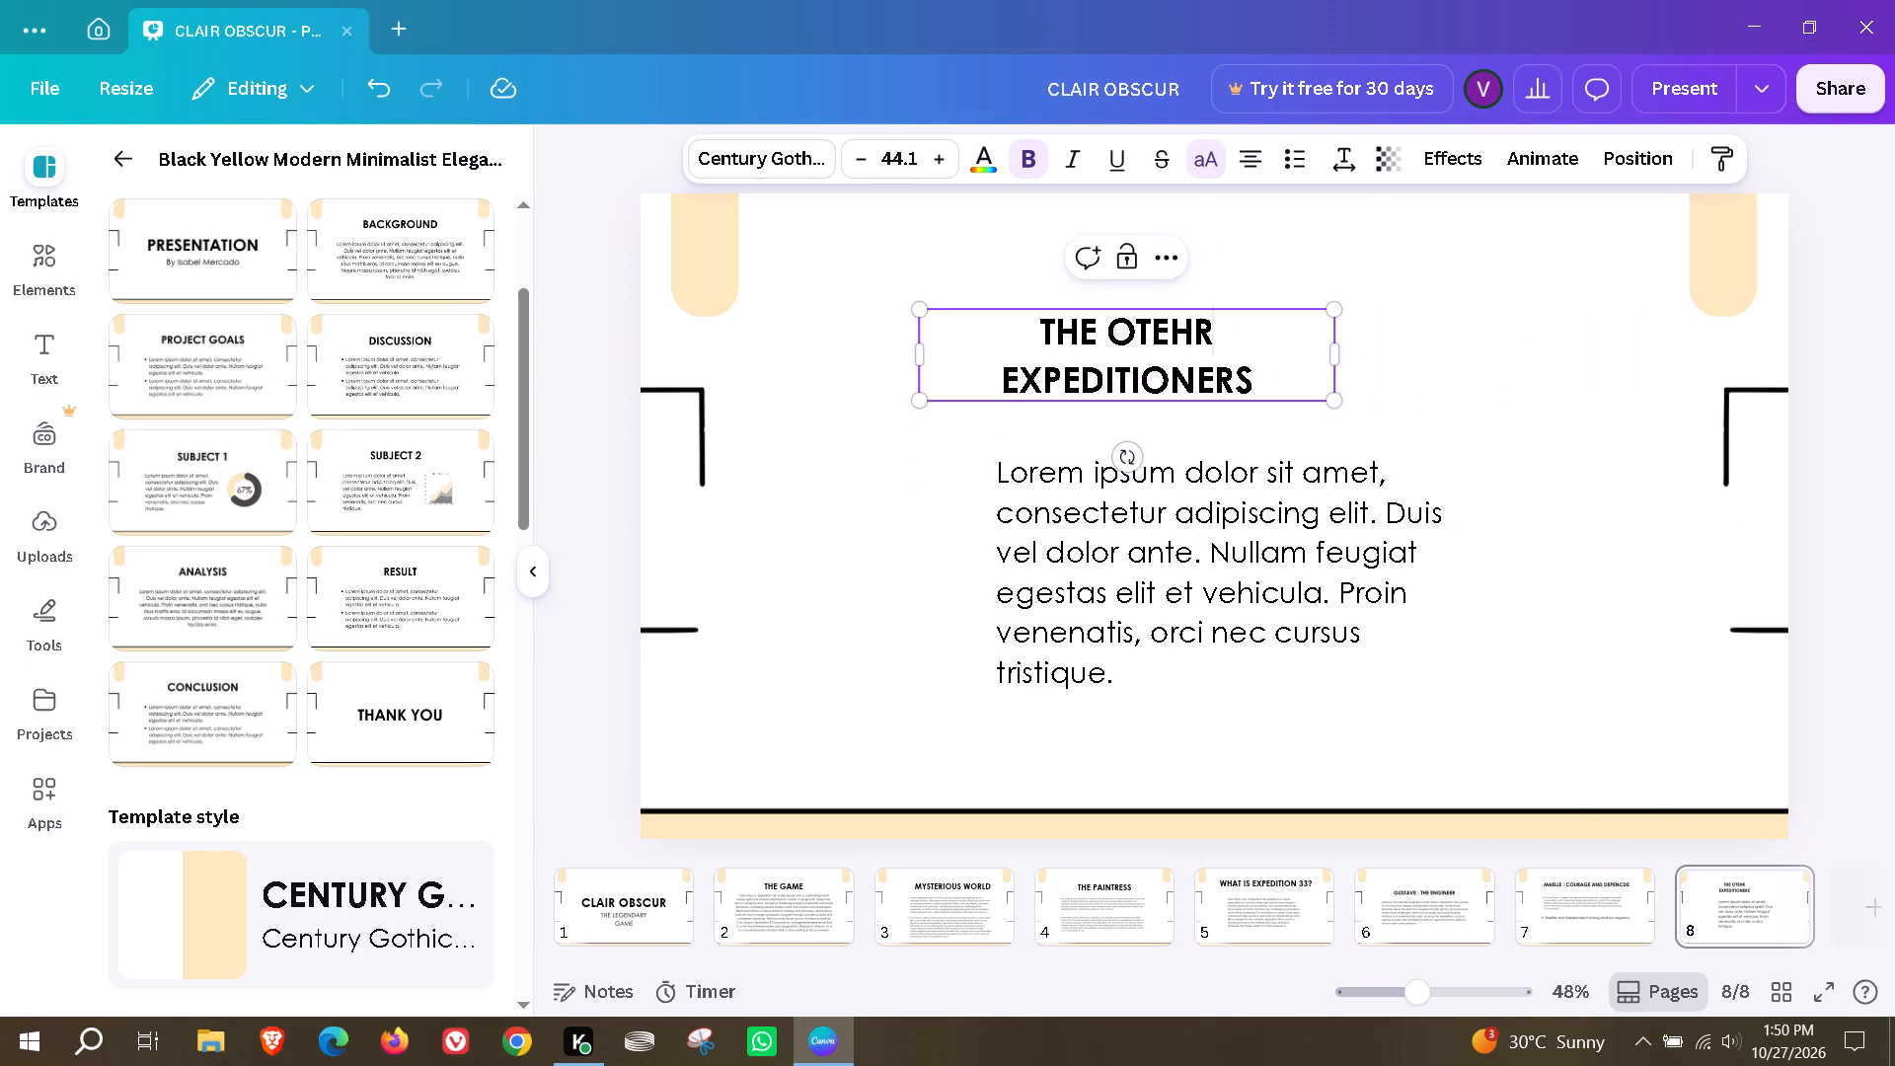
pyautogui.press('BackSpace')
pyautogui.press('BackSpace')
pyautogui.press('BackSpace')
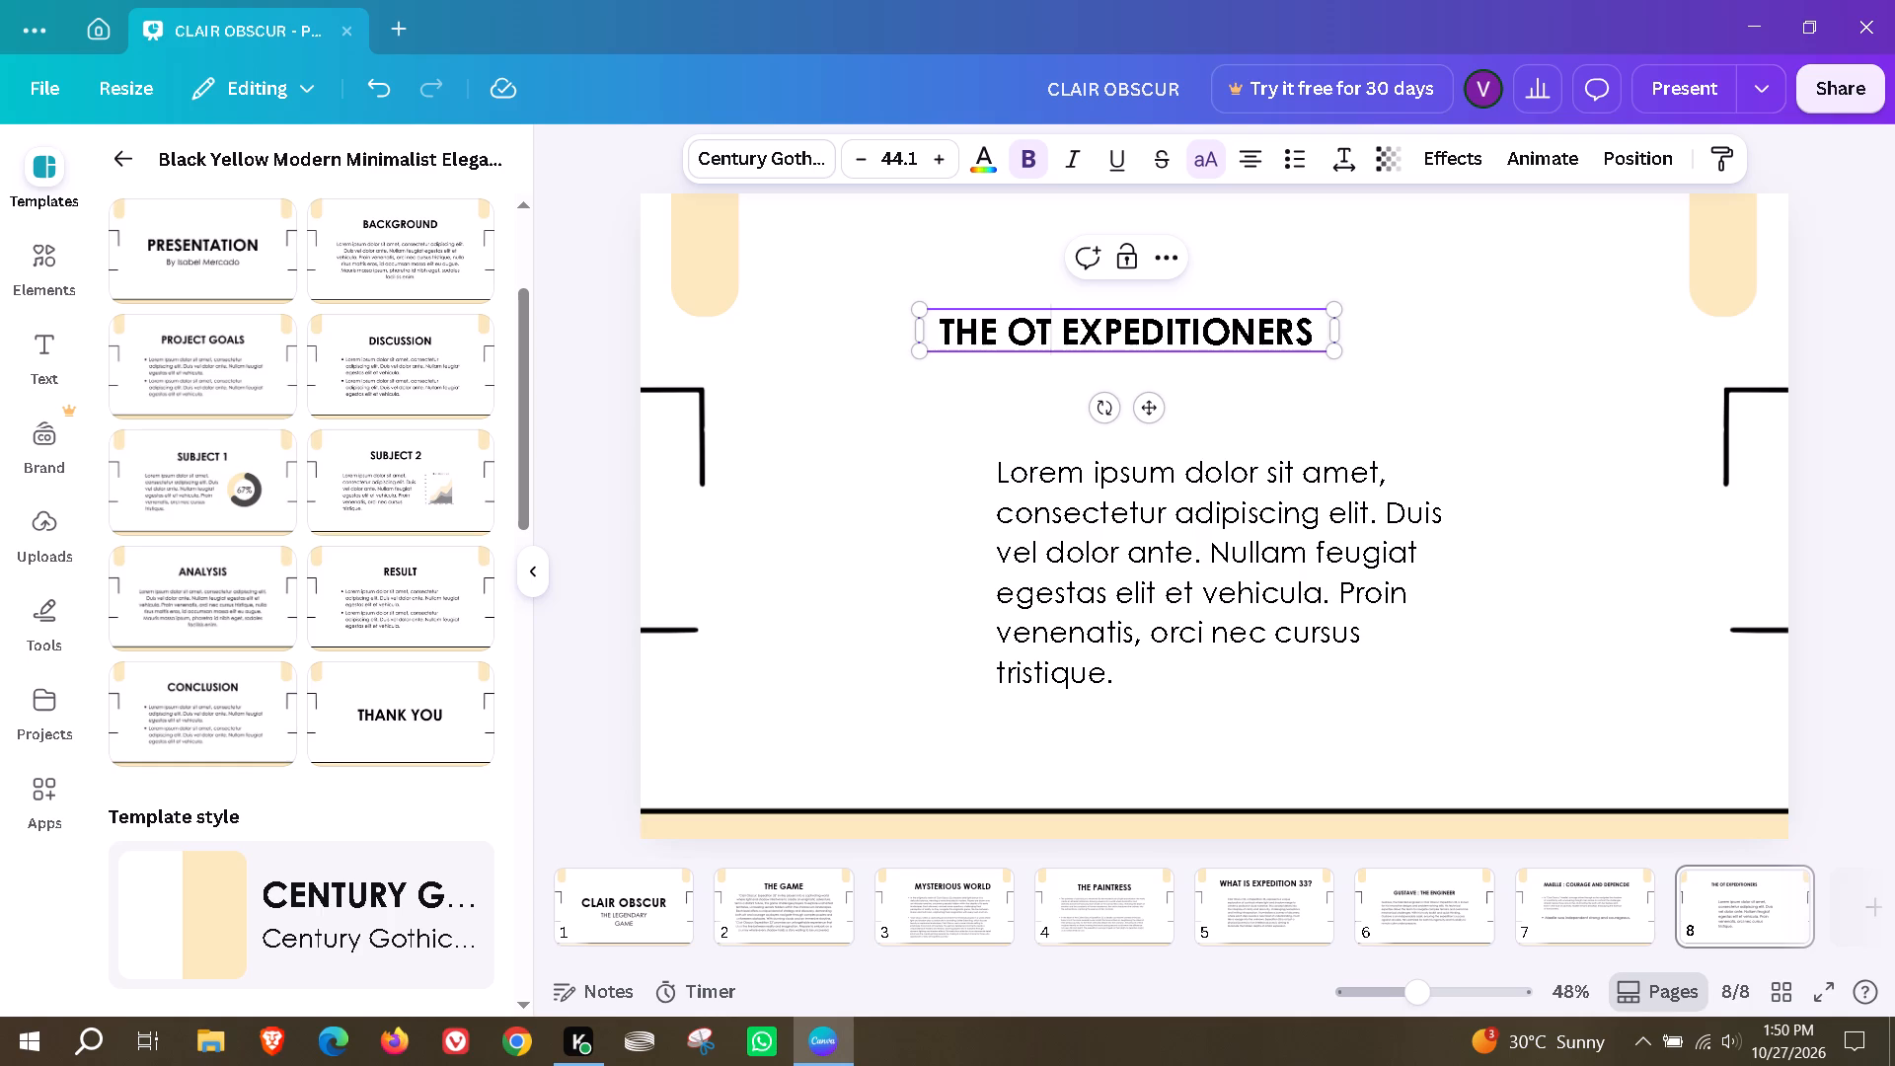
pyautogui.write('HER')
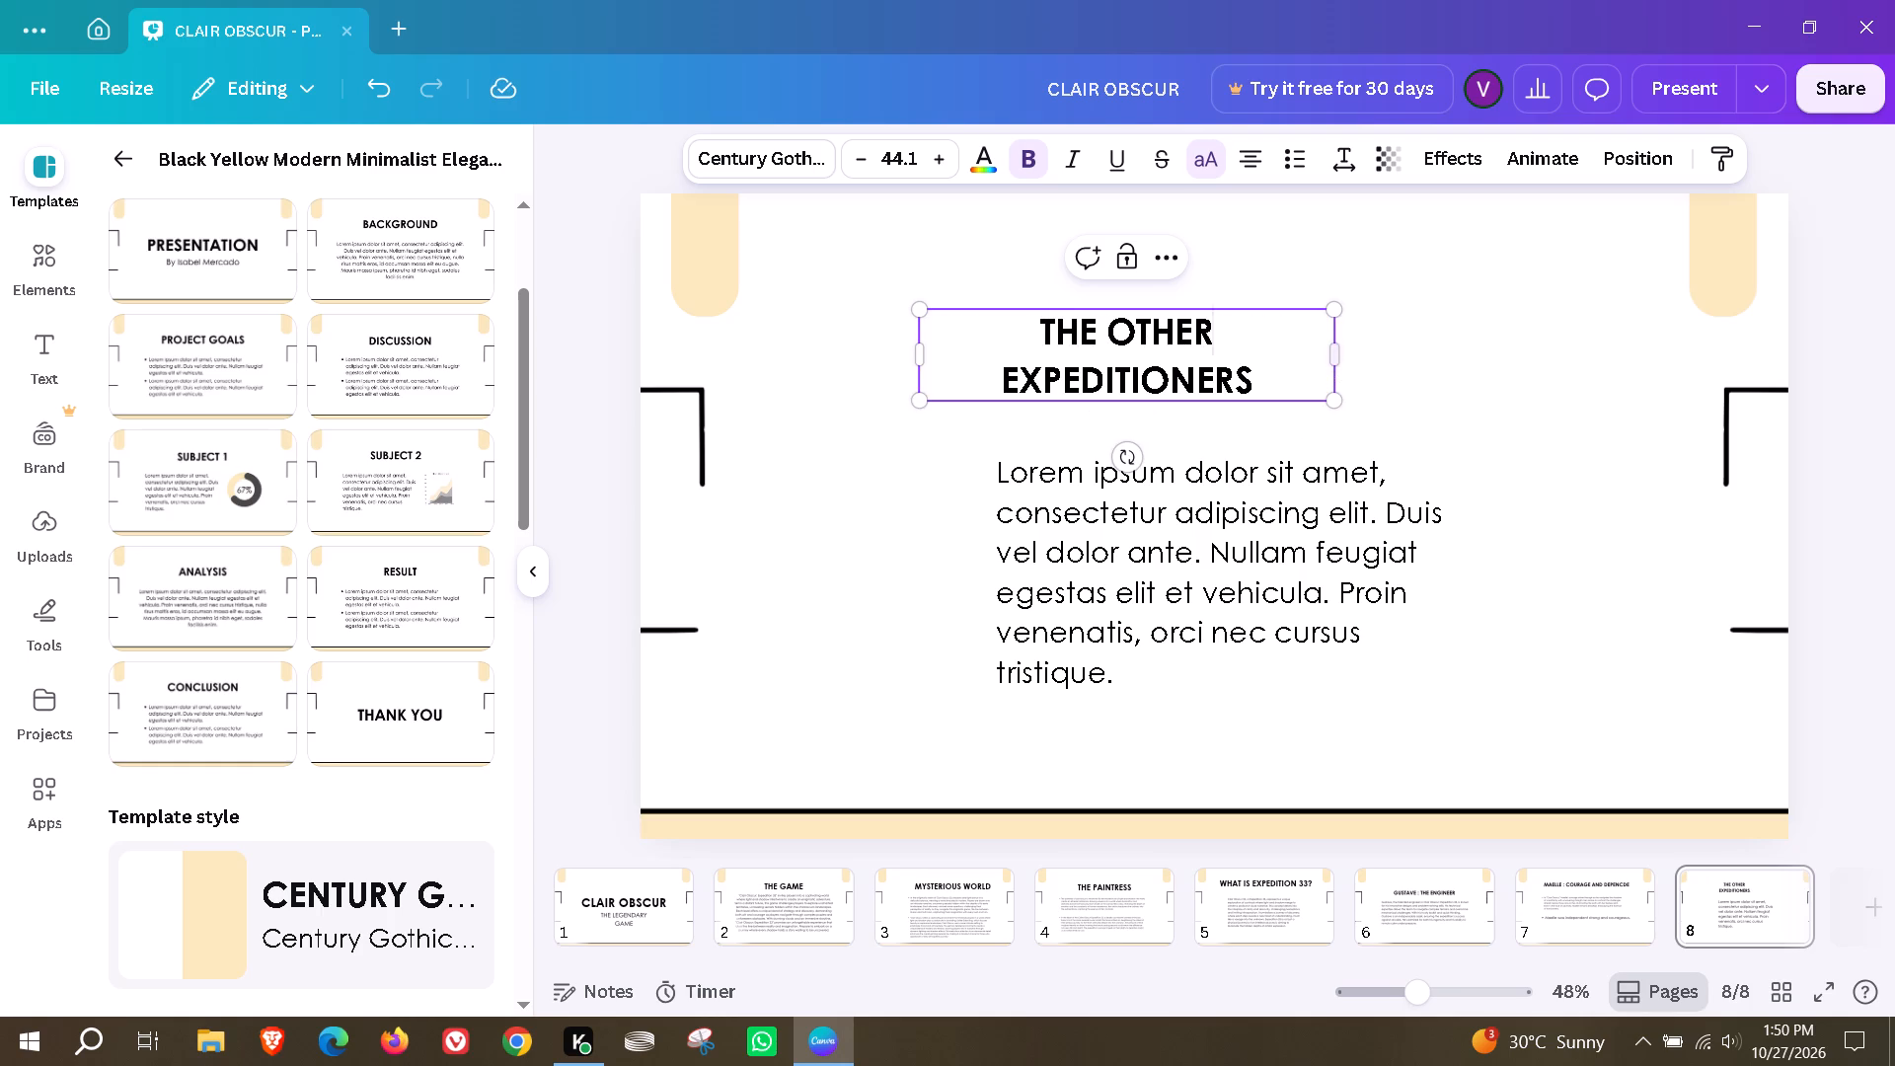
pyautogui.click(1427, 365)
pyautogui.moveTo(1132, 370); pyautogui.dragTo(1181, 344)
# Replace page 8's body text with AI text from the prompt "generate 4-5 lines on other expeditioners other than gustave and maelle".
pyautogui.doubleClick(1198, 547)
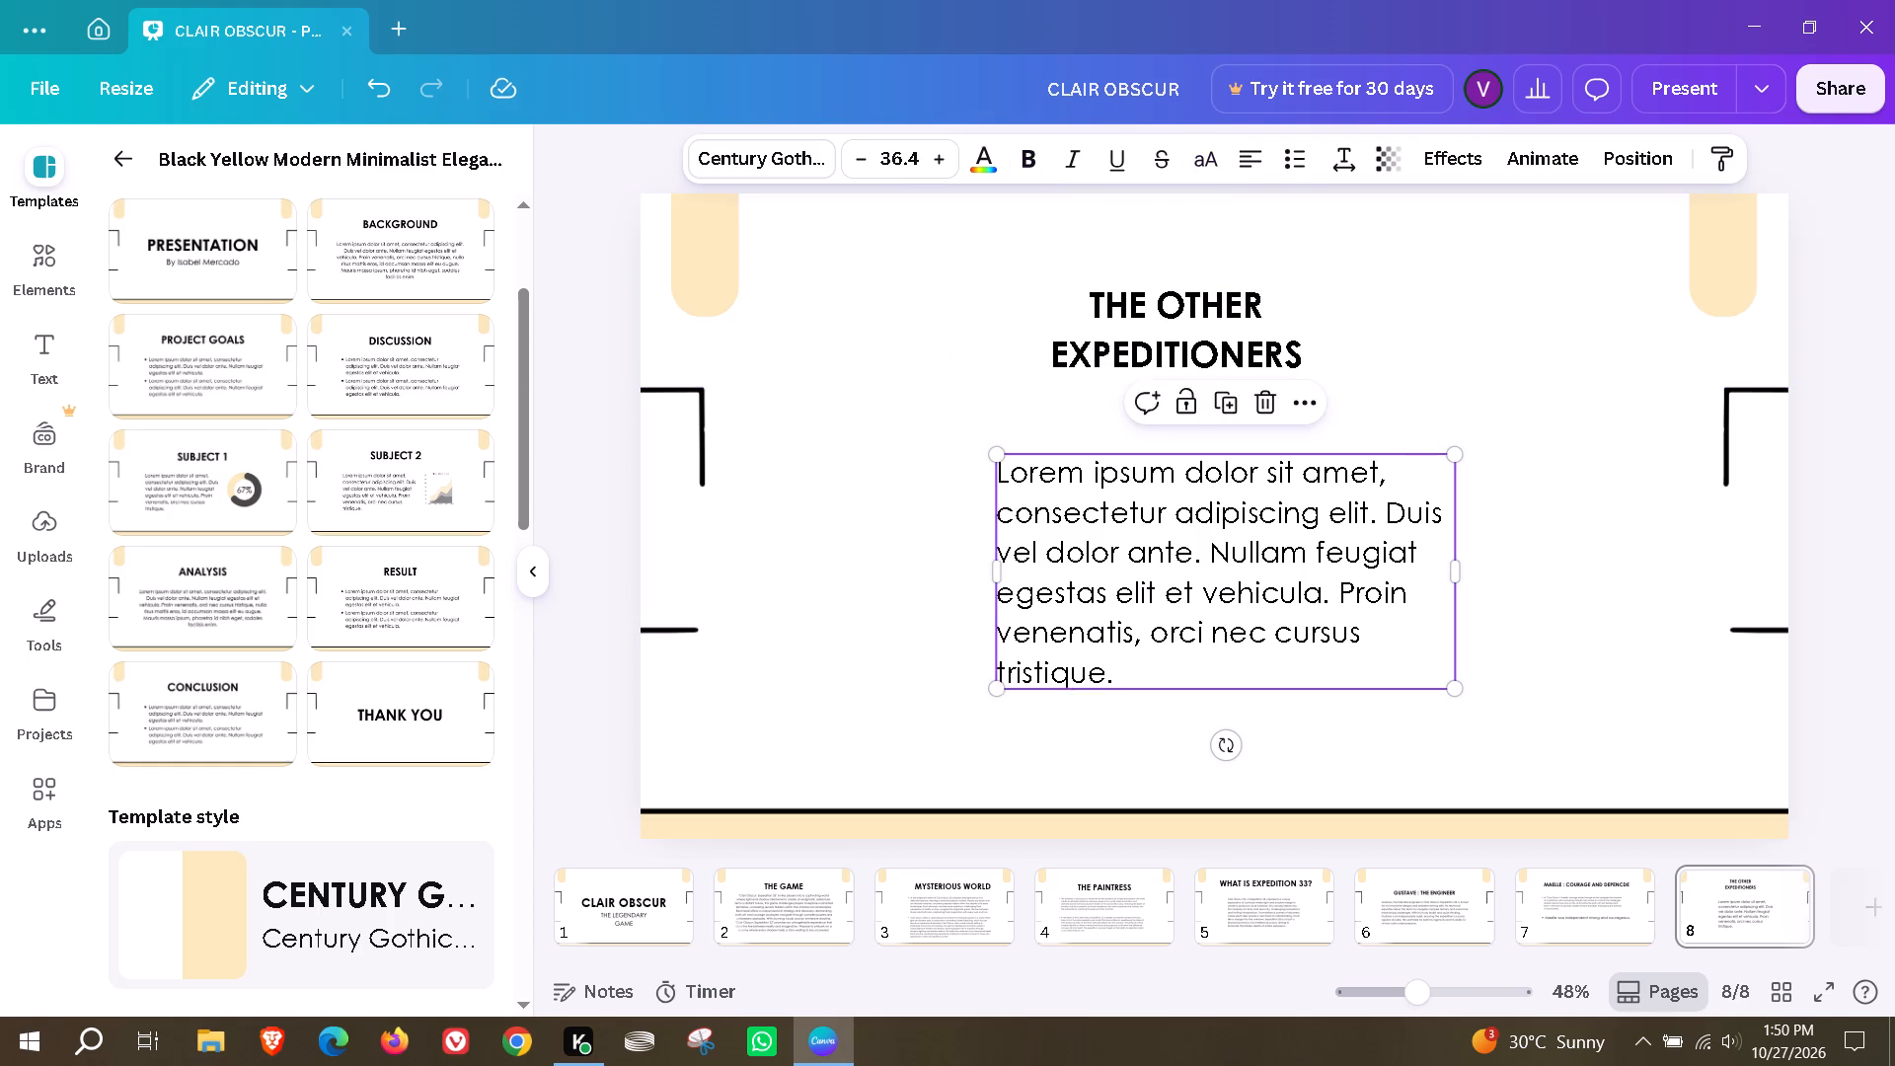
pyautogui.click(1287, 397)
pyautogui.scroll(-4, 1403, 795)
pyautogui.click(1379, 947)
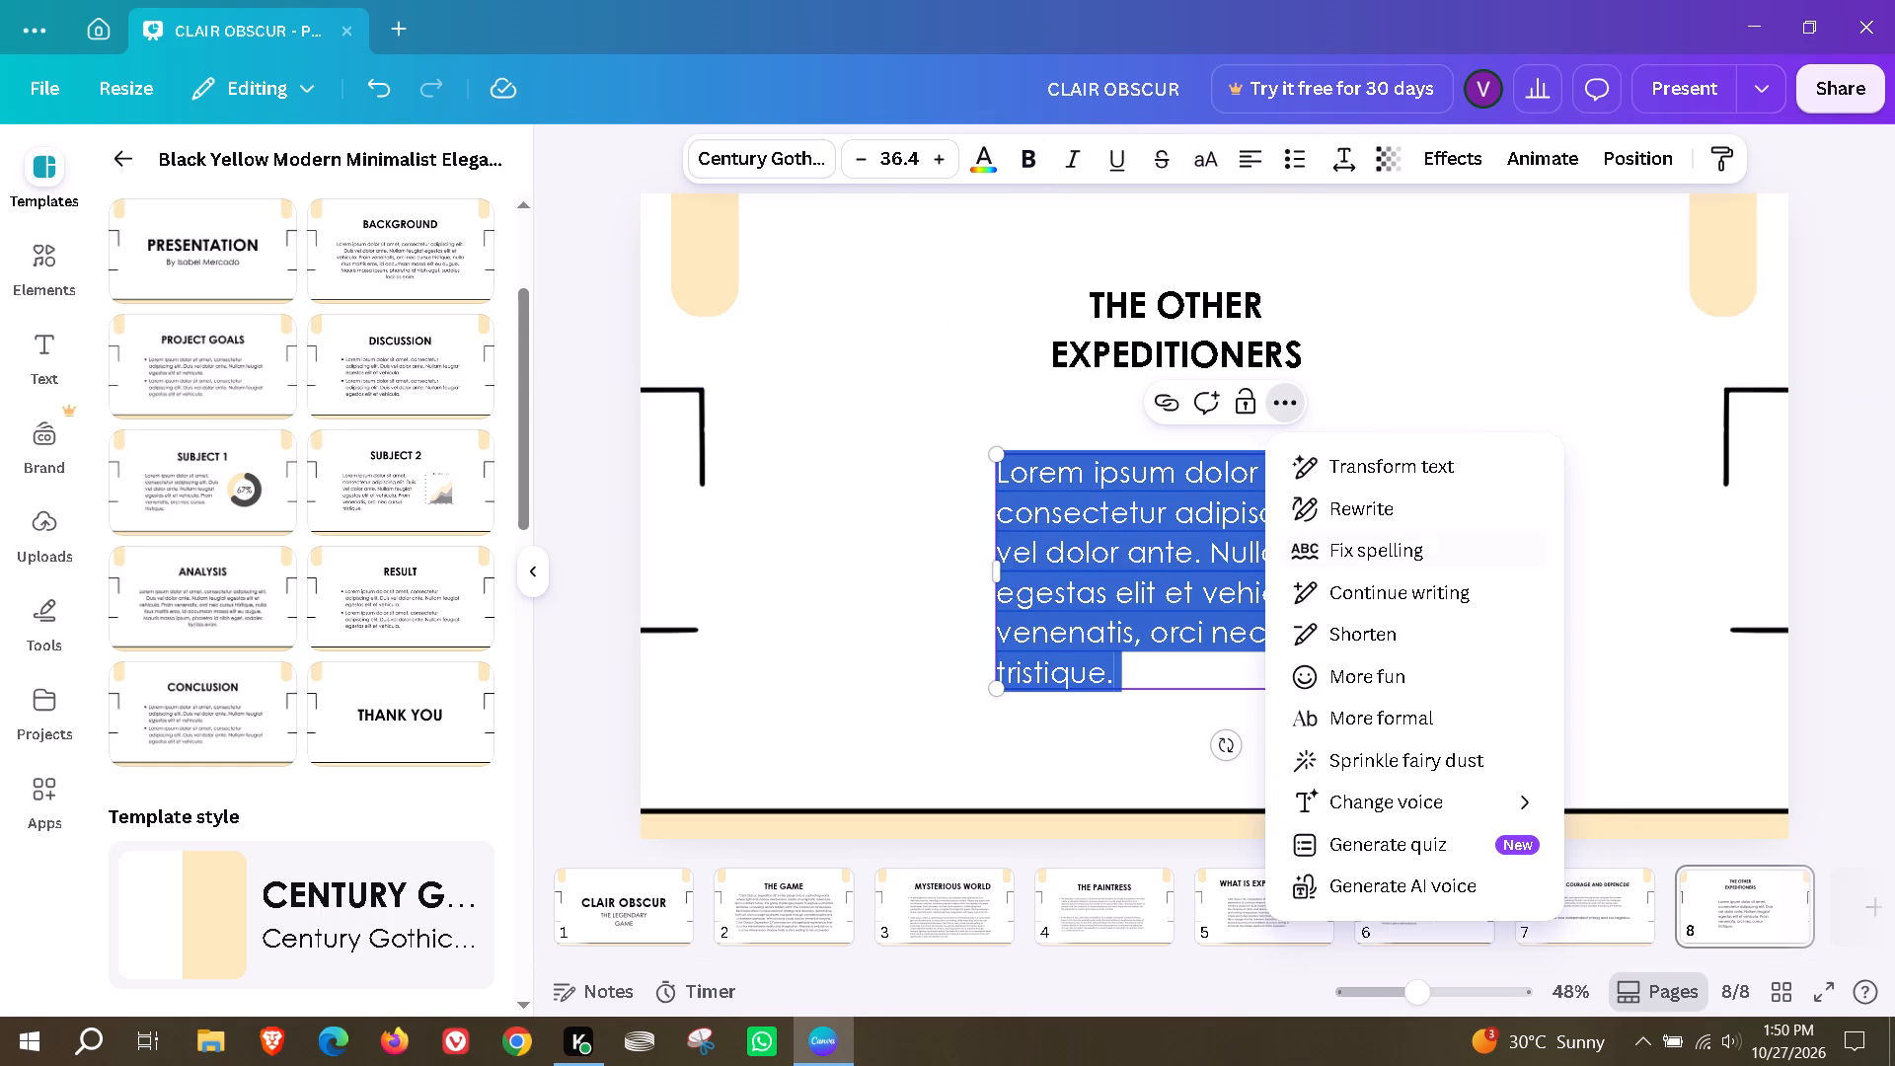
pyautogui.click(1333, 453)
pyautogui.write('generate')
pyautogui.press('space')
pyautogui.write('4-5 lines on ohe')
pyautogui.press('BackSpace')
pyautogui.press('BackSpace')
pyautogui.write('ther expediitoners')
pyautogui.press('space')
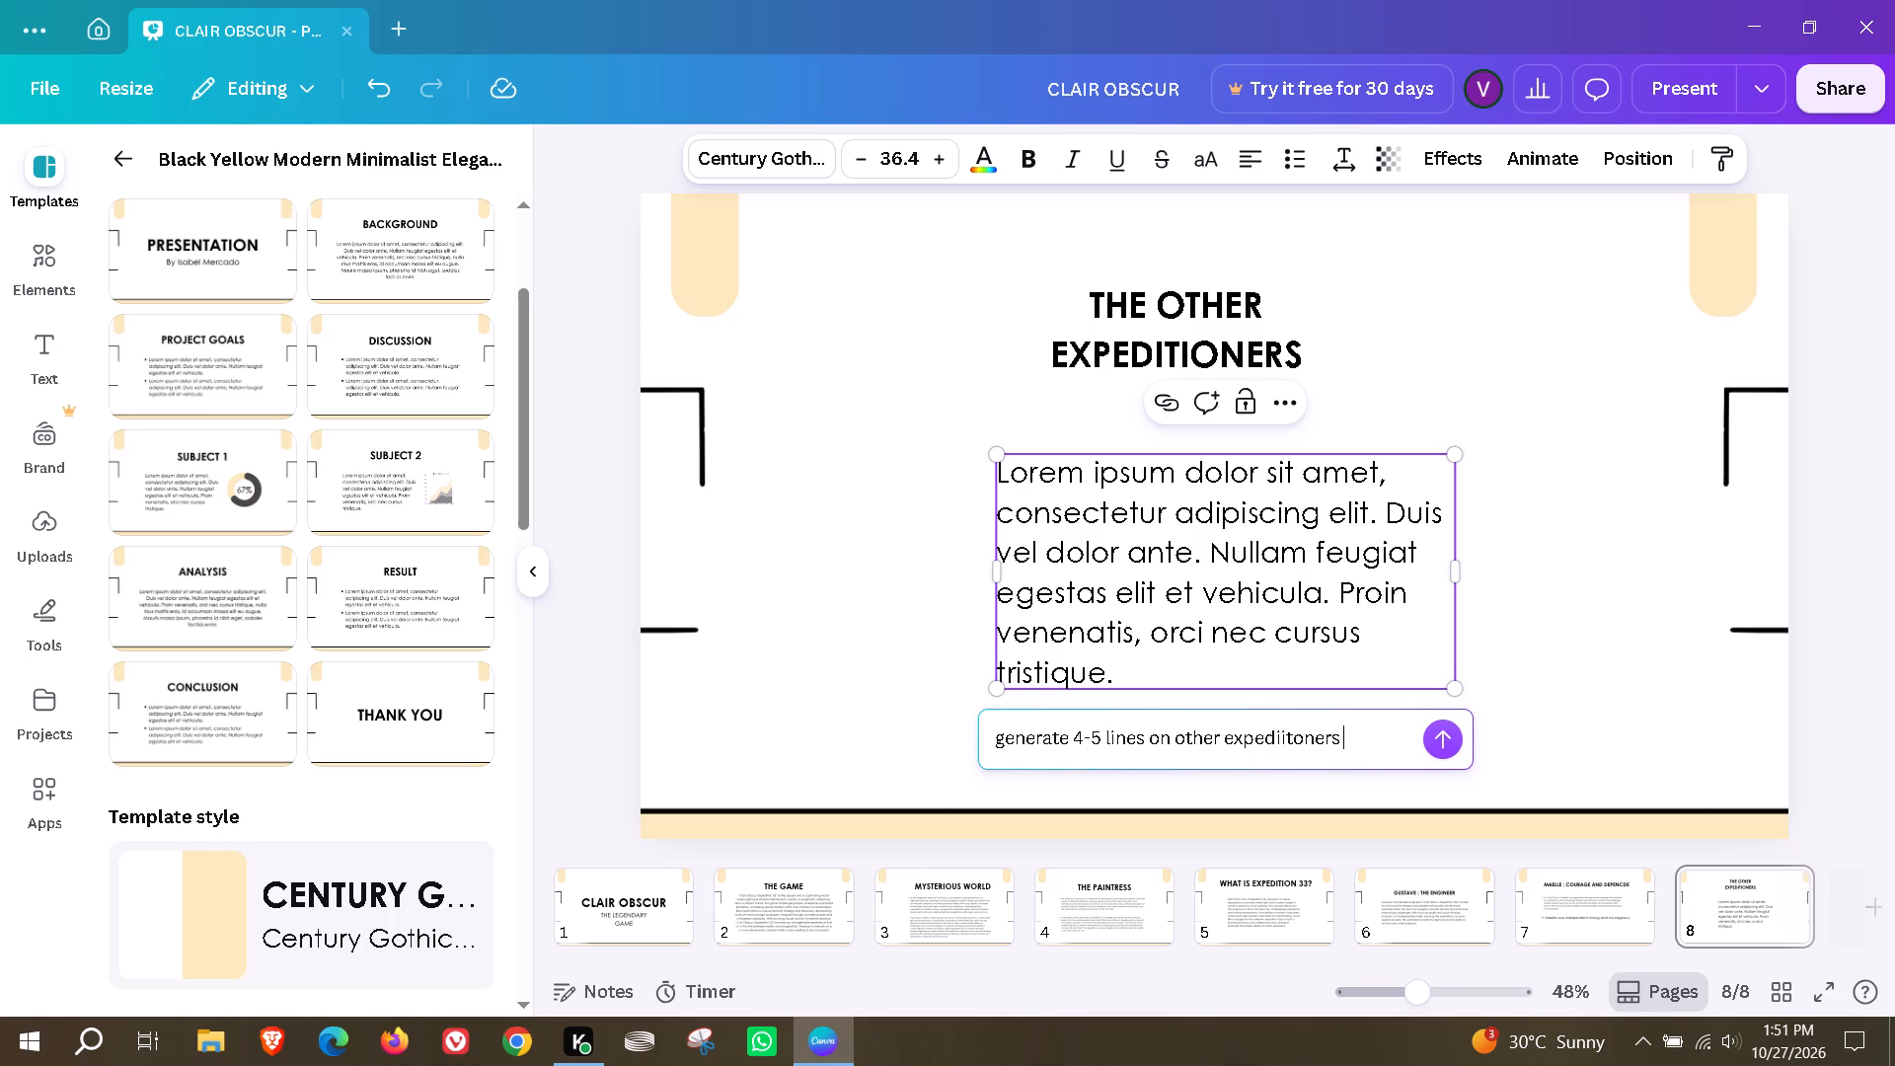
pyautogui.write('otehr than g')
pyautogui.press('BackSpace')
pyautogui.press('BackSpace')
pyautogui.press('BackSpace')
pyautogui.press('BackSpace')
pyautogui.press('BackSpace')
pyautogui.press('BackSpace')
pyautogui.press('BackSpace')
pyautogui.press('BackSpace')
pyautogui.press('BackSpace')
pyautogui.press('BackSpace')
pyautogui.press('BackSpace')
pyautogui.press('BackSpace')
pyautogui.press('BackSpace')
pyautogui.press('BackSpace')
pyautogui.press('BackSpace')
pyautogui.press('BackSpace')
pyautogui.press('BackSpace')
pyautogui.press('BackSpace')
pyautogui.press('BackSpace')
pyautogui.press('BackSpace')
pyautogui.write('tioners other than gustave and me')
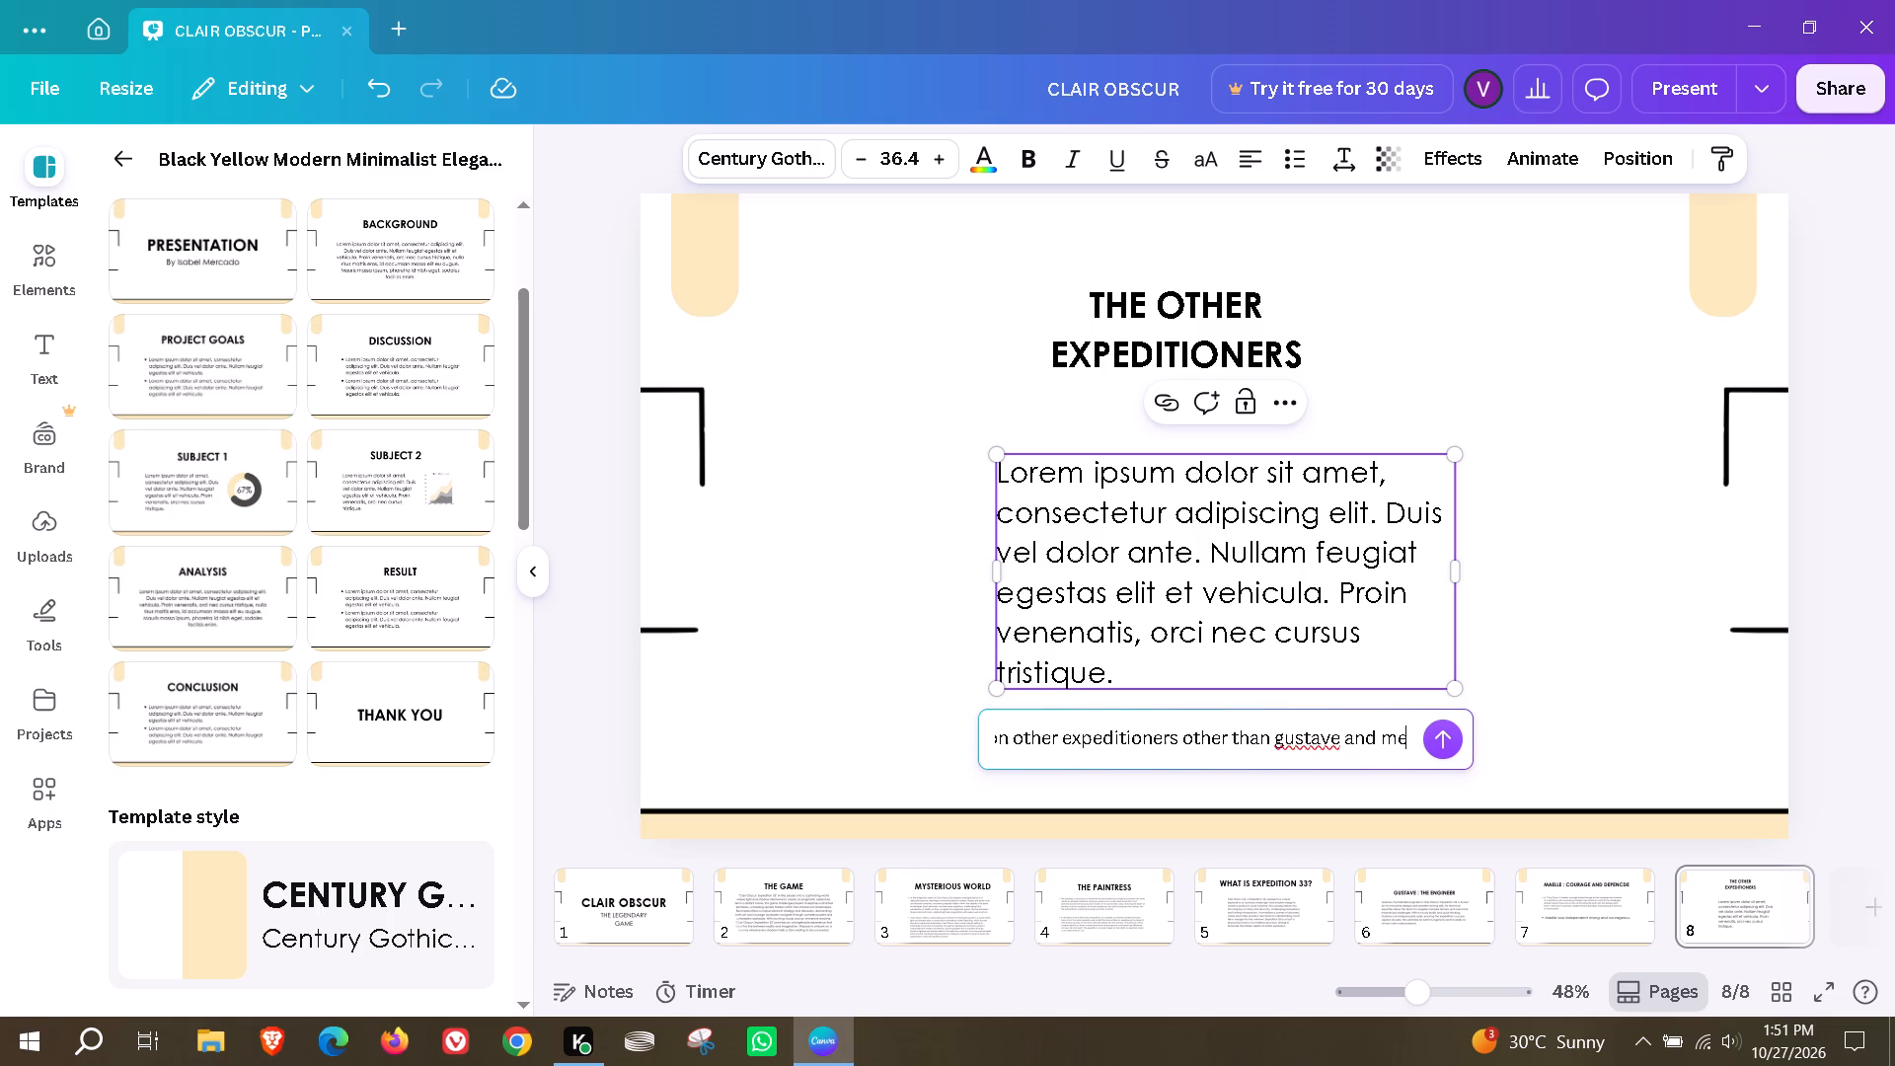
pyautogui.press('BackSpace')
pyautogui.write('aelle')
pyautogui.press('Return')
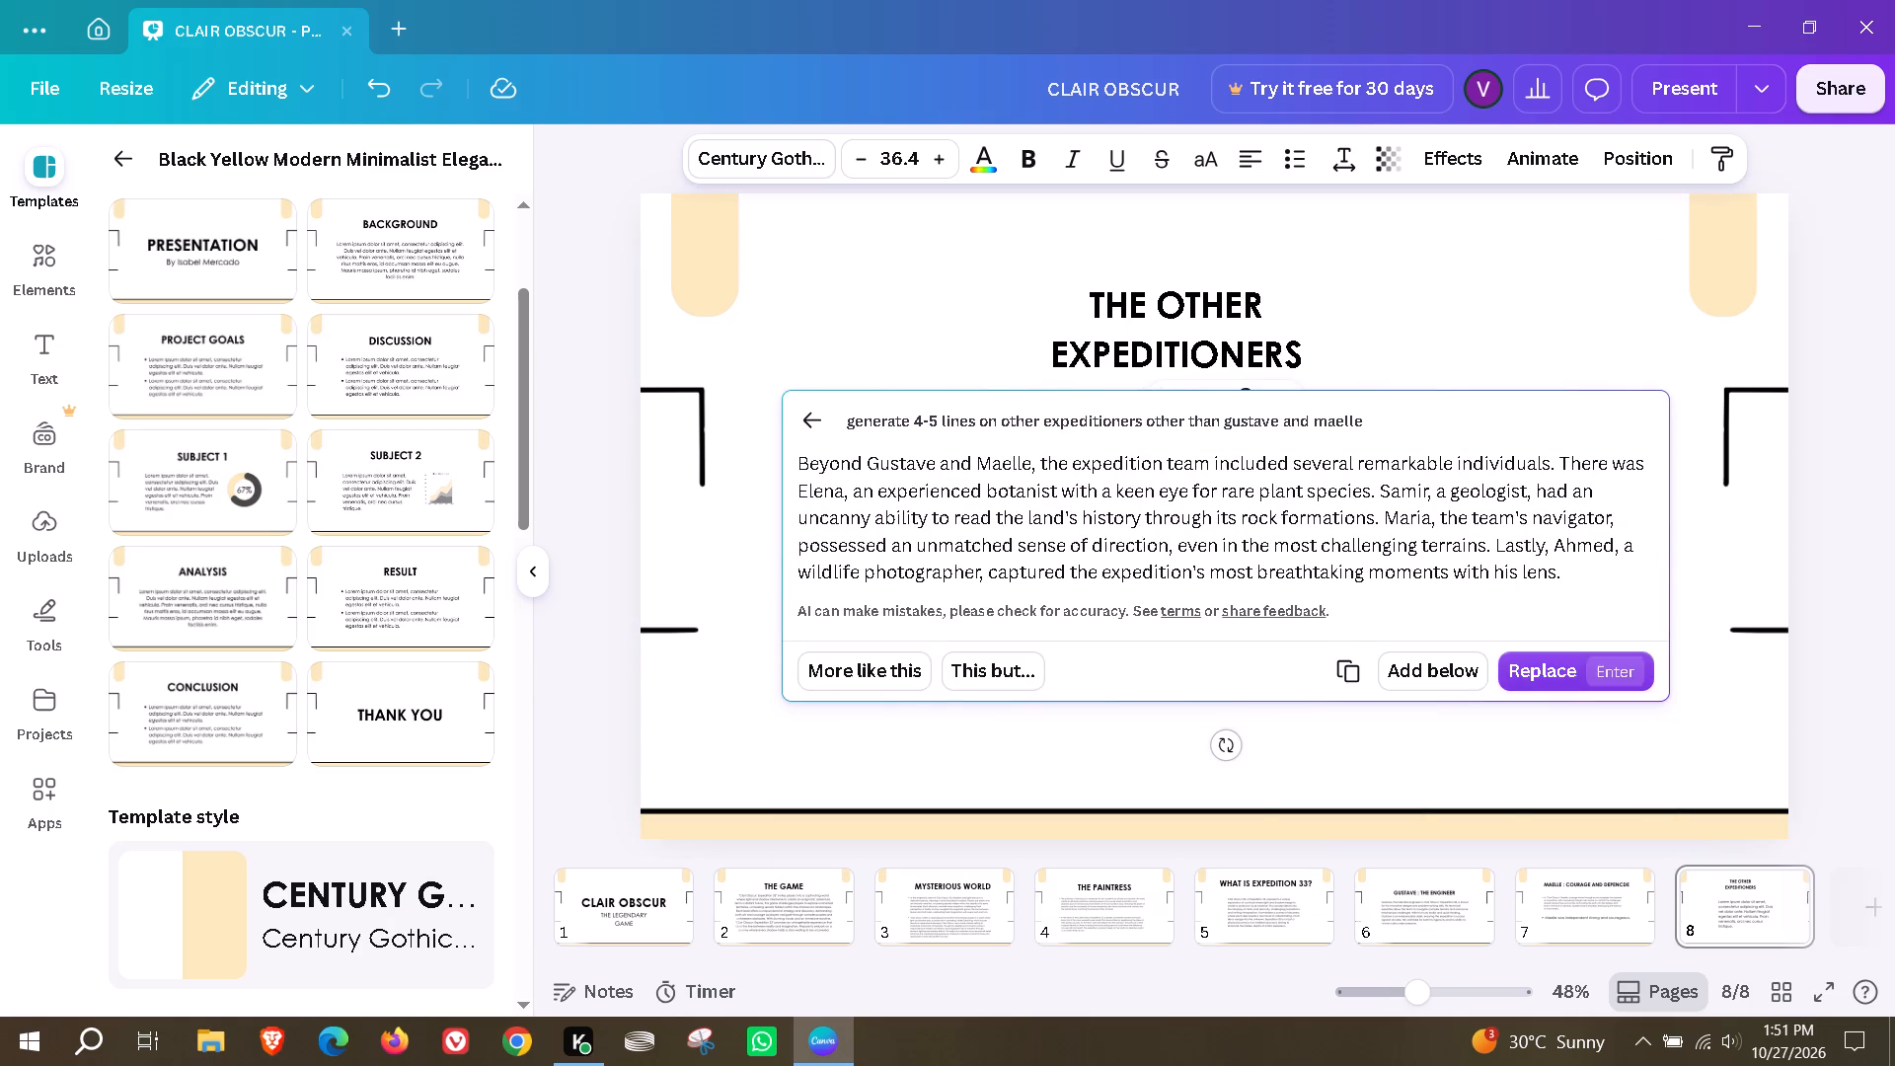
pyautogui.click(1541, 674)
# Scale page 8's body text down to about size 18.5, widen its box, and position it just below the heading.
pyautogui.moveTo(1458, 793); pyautogui.dragTo(1683, 789)
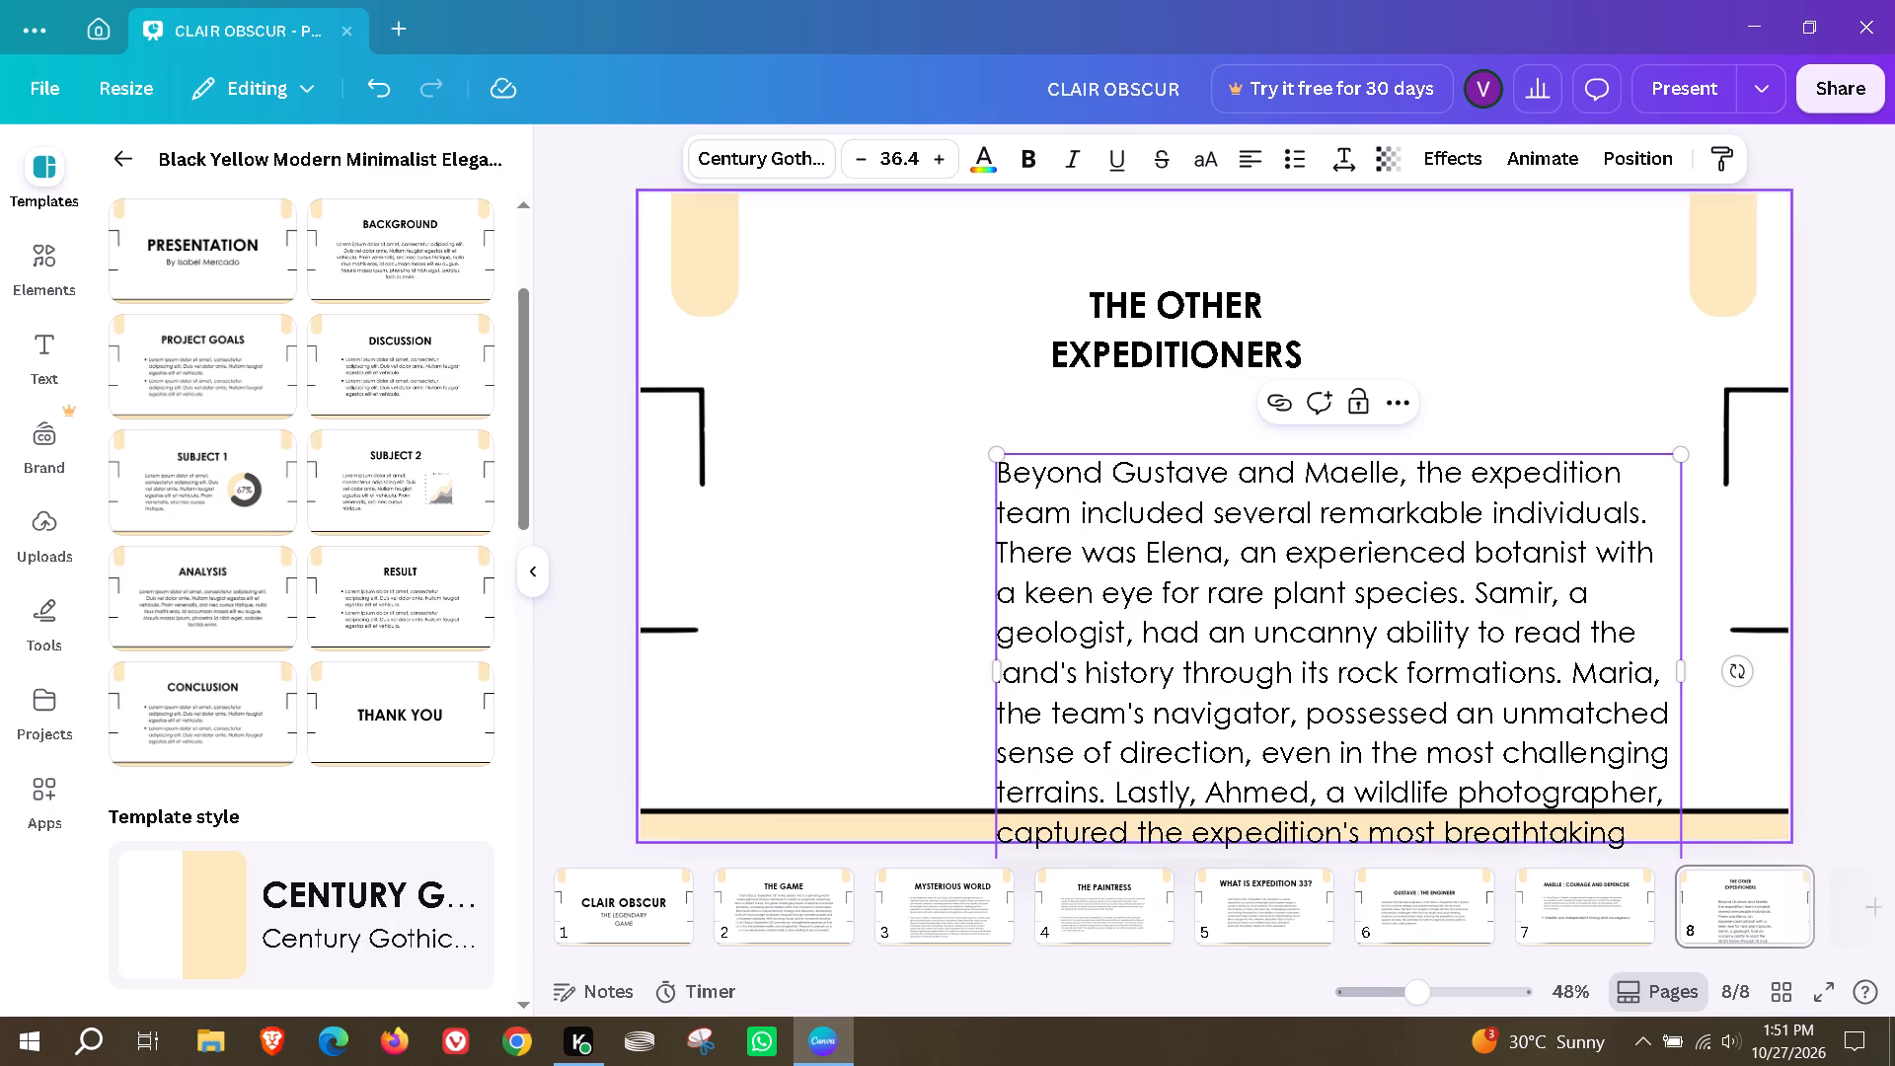
pyautogui.moveTo(1682, 456); pyautogui.dragTo(1306, 607)
pyautogui.moveTo(1205, 765); pyautogui.dragTo(1239, 633)
pyautogui.click(1461, 582)
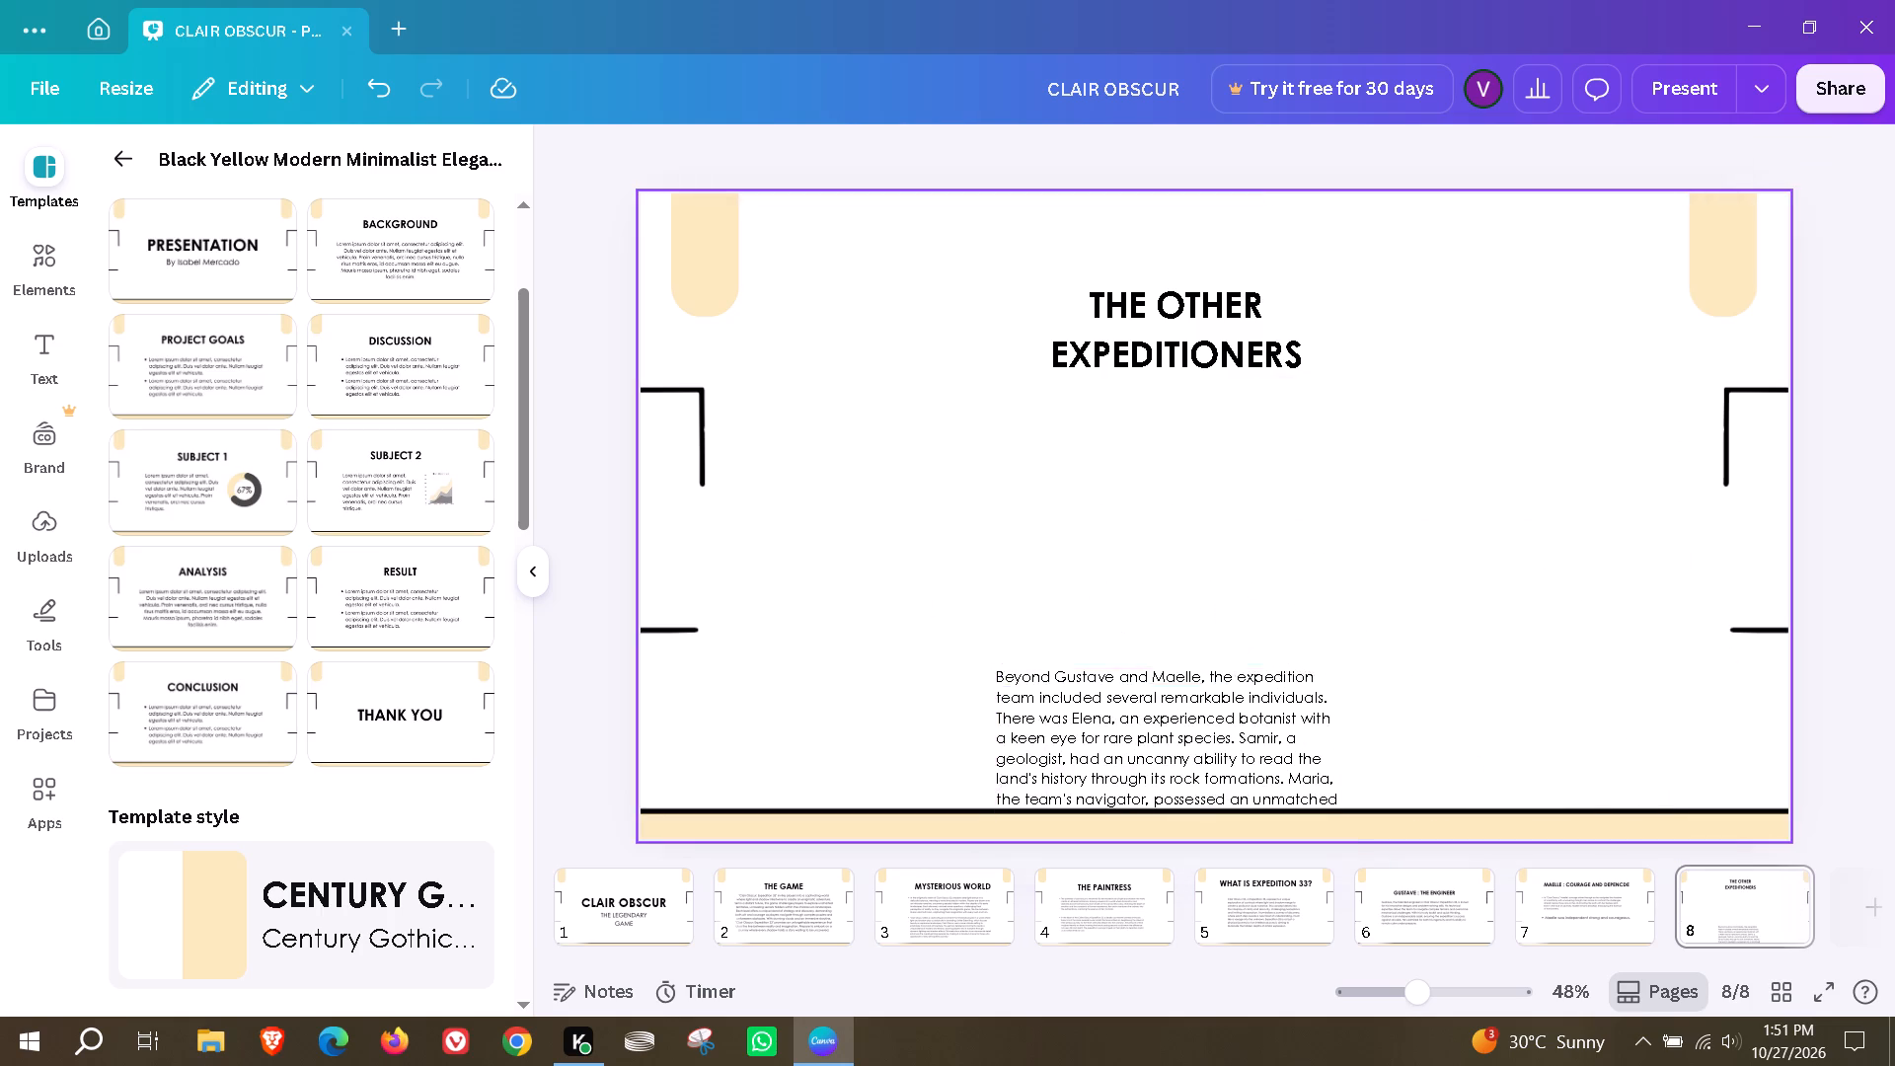
pyautogui.moveTo(1210, 722); pyautogui.dragTo(1221, 485)
pyautogui.moveTo(1356, 542); pyautogui.dragTo(1499, 550)
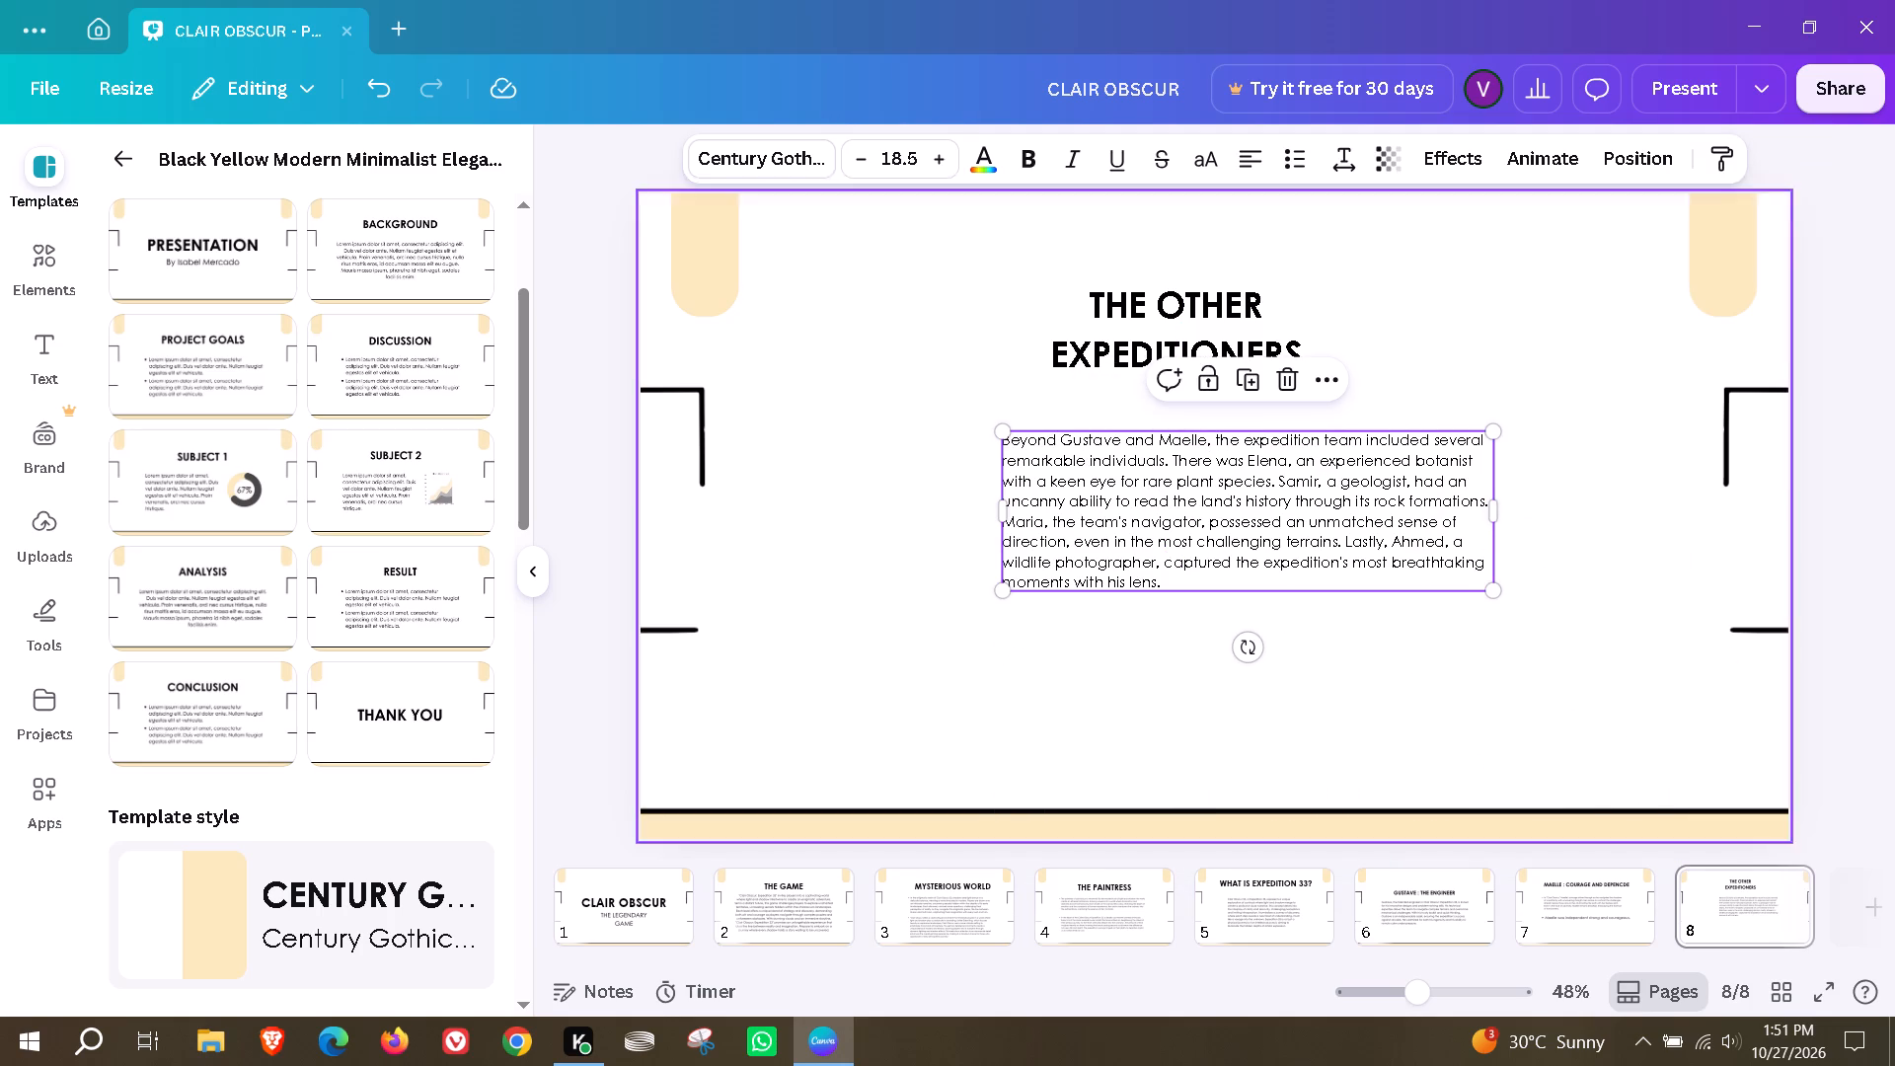
# Scale page 8's body text up to about size 25.3, centre it on the page, and move the heading down just above it.
pyautogui.moveTo(1006, 594); pyautogui.dragTo(861, 762)
pyautogui.moveTo(1188, 597); pyautogui.dragTo(1229, 607)
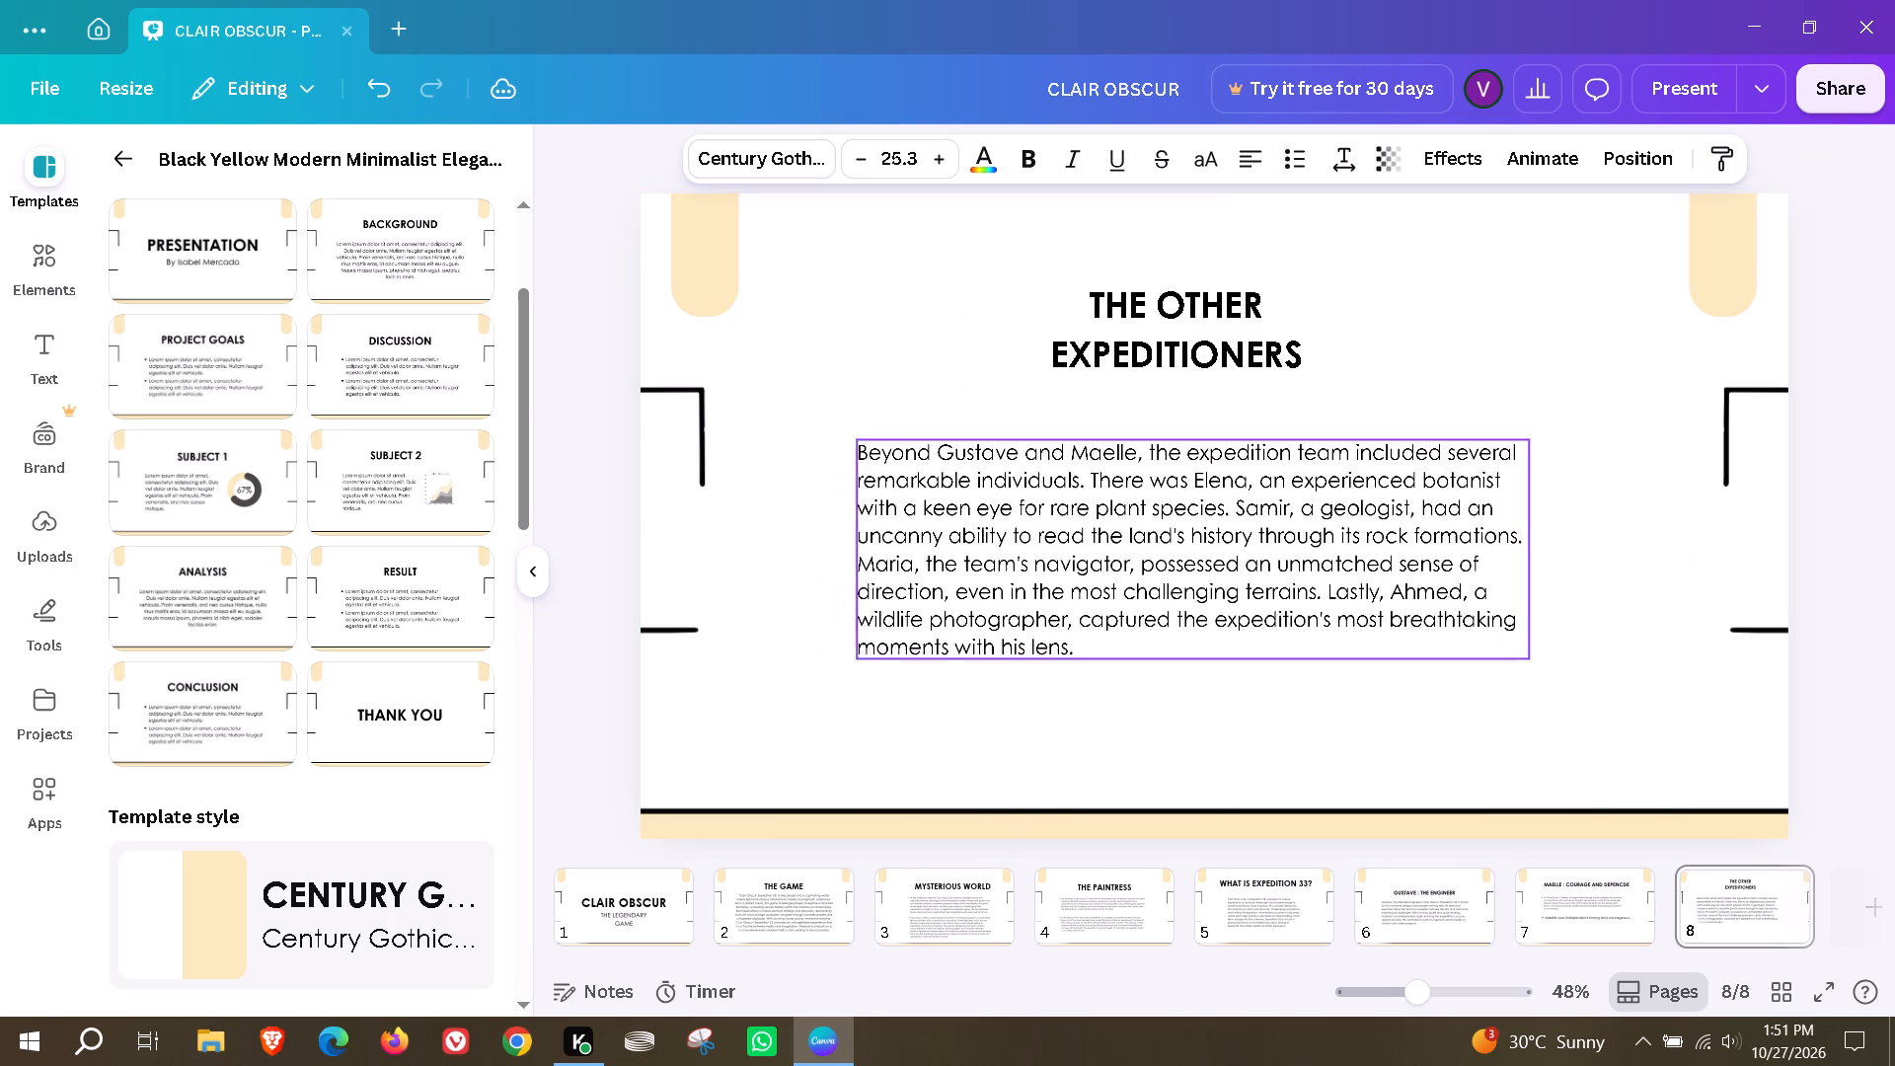
pyautogui.moveTo(1229, 607); pyautogui.dragTo(1243, 604)
pyautogui.moveTo(1233, 338); pyautogui.dragTo(1268, 368)
pyautogui.click(1618, 653)
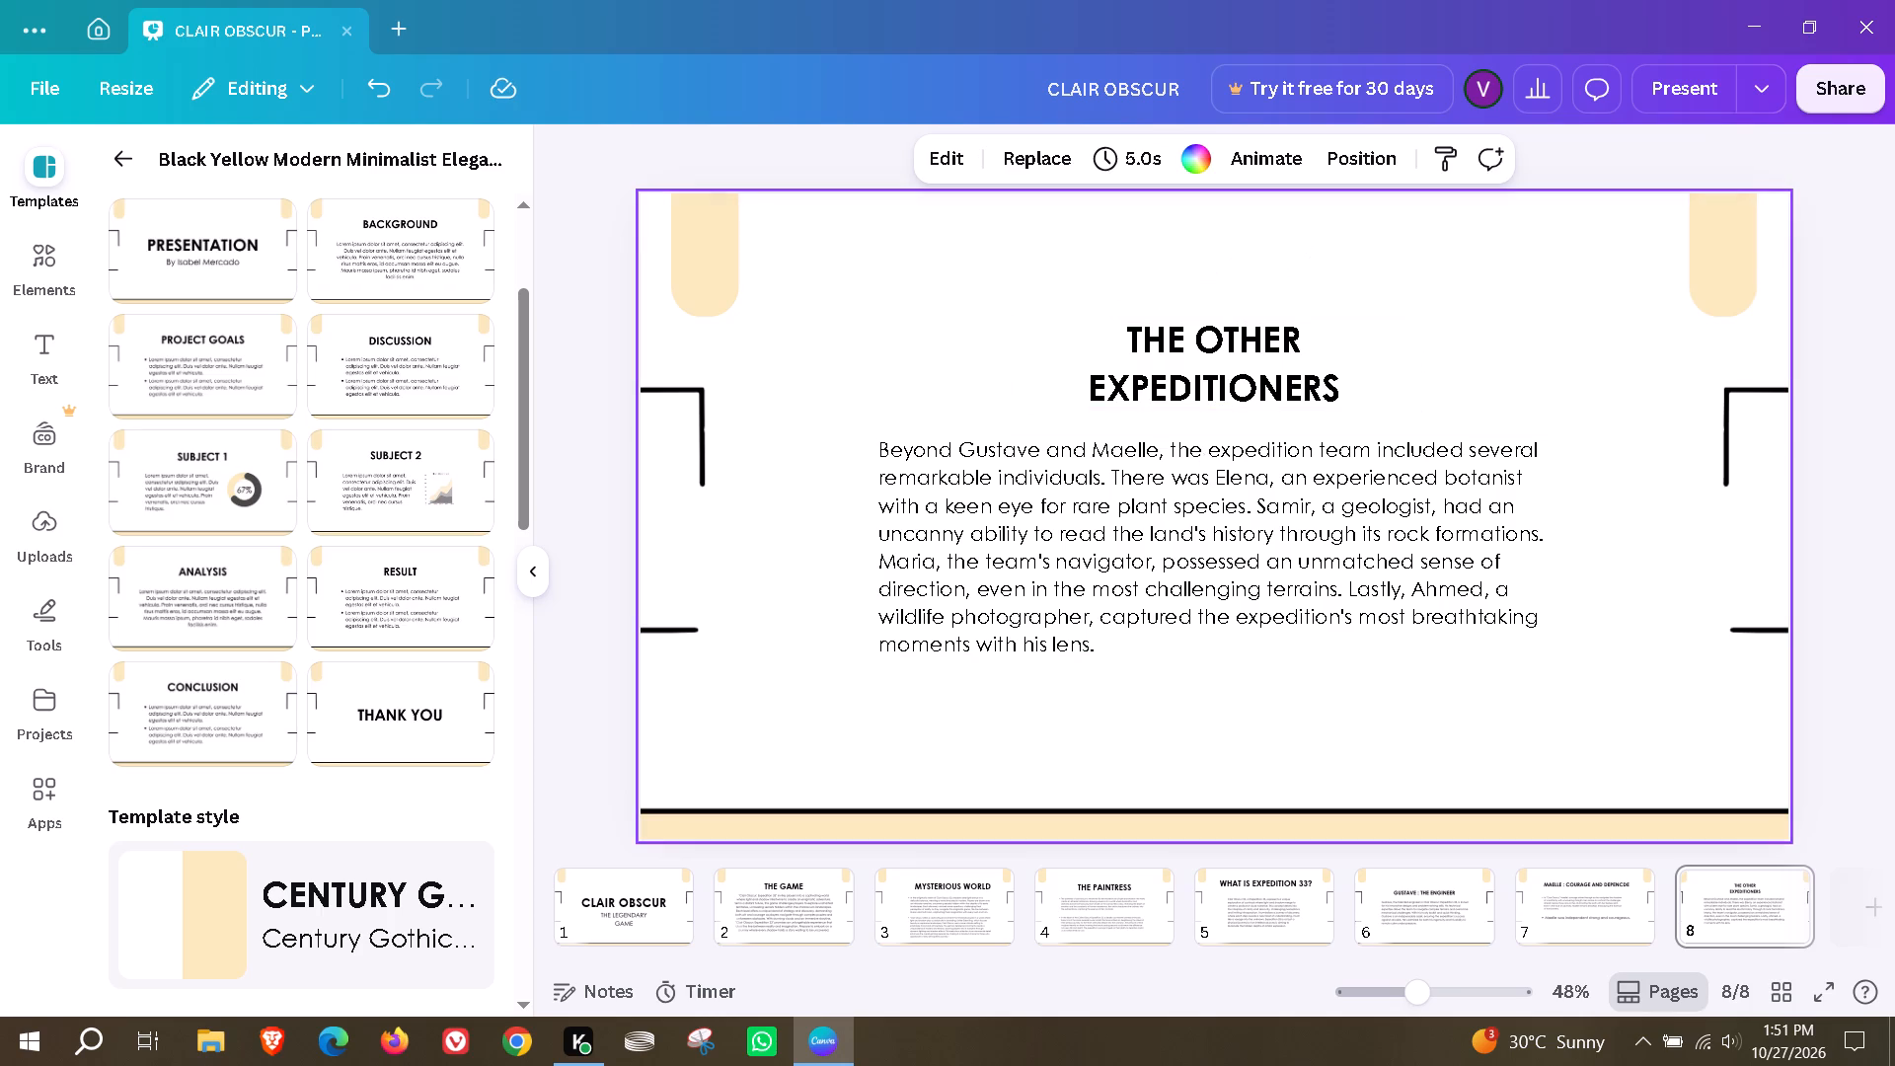
# Add the template's Analysis layout as new page 9.
pyautogui.scroll(-5, 1560, 907)
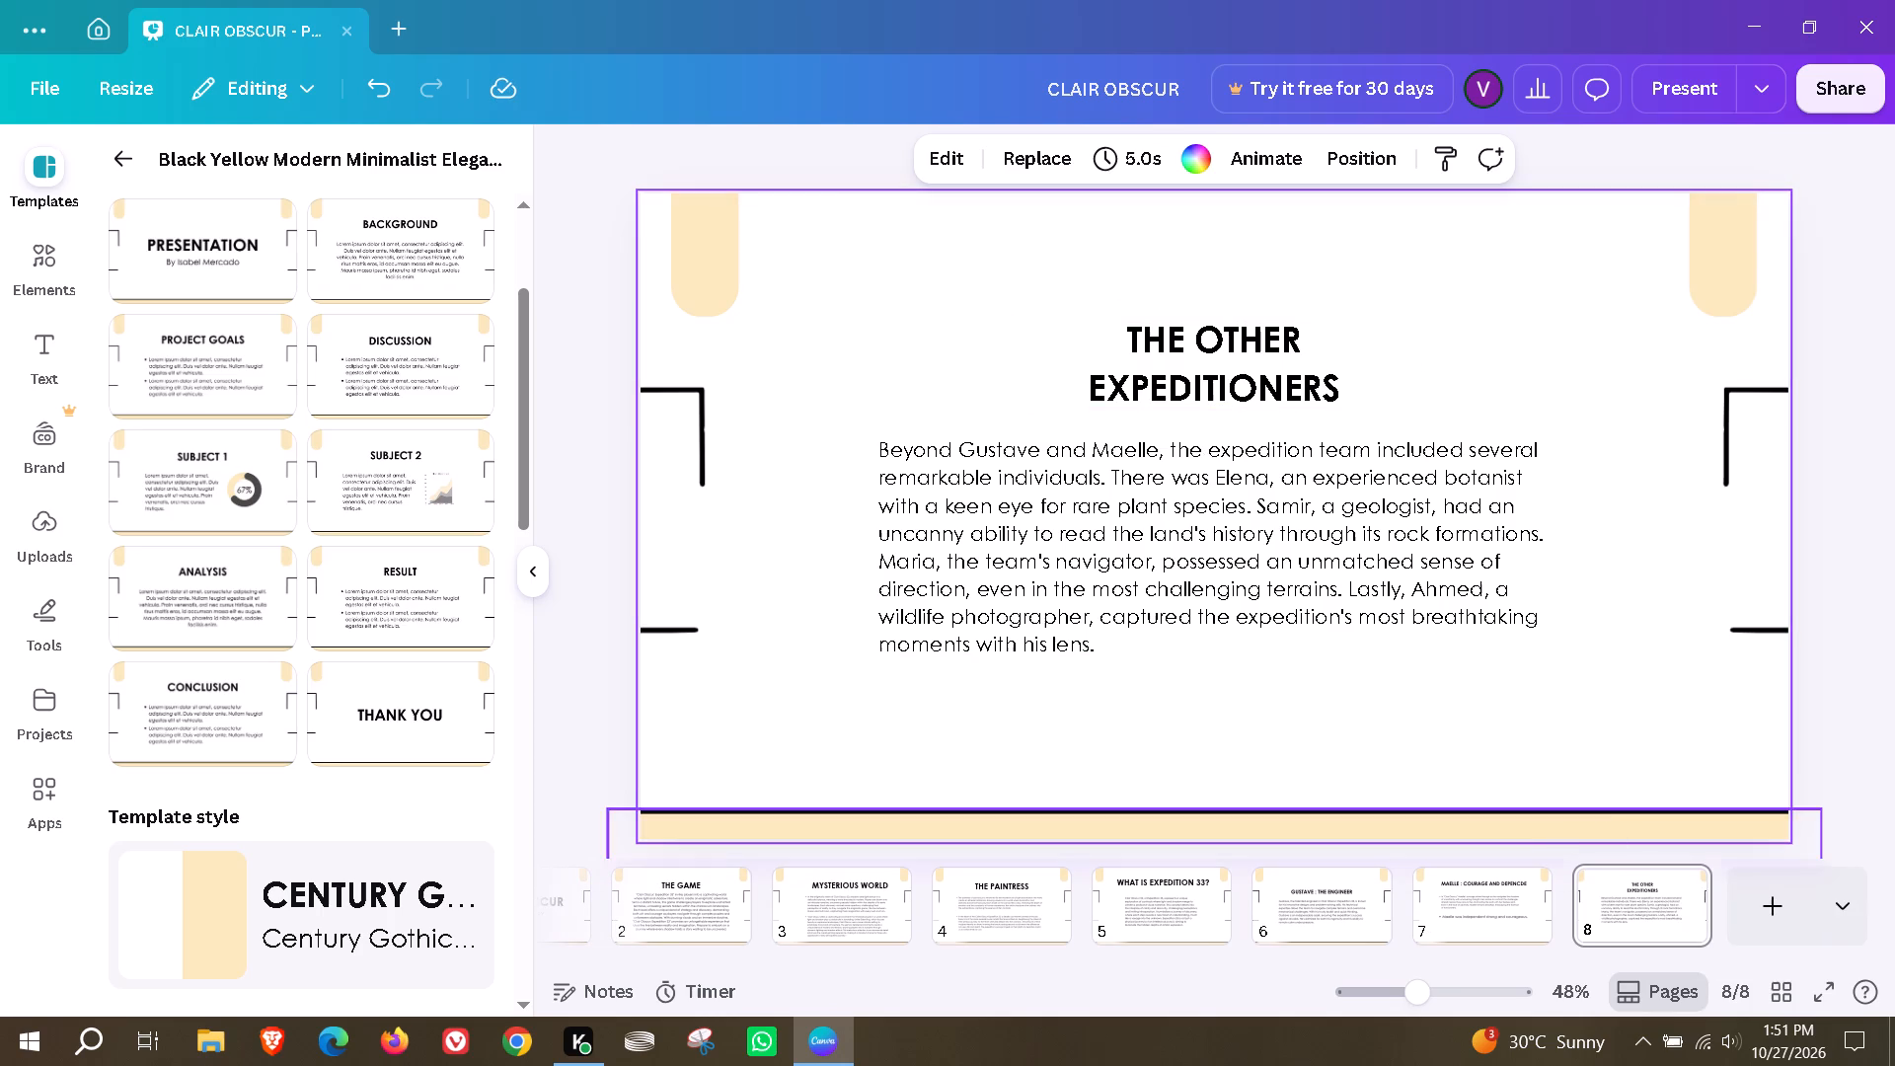
pyautogui.click(251, 560)
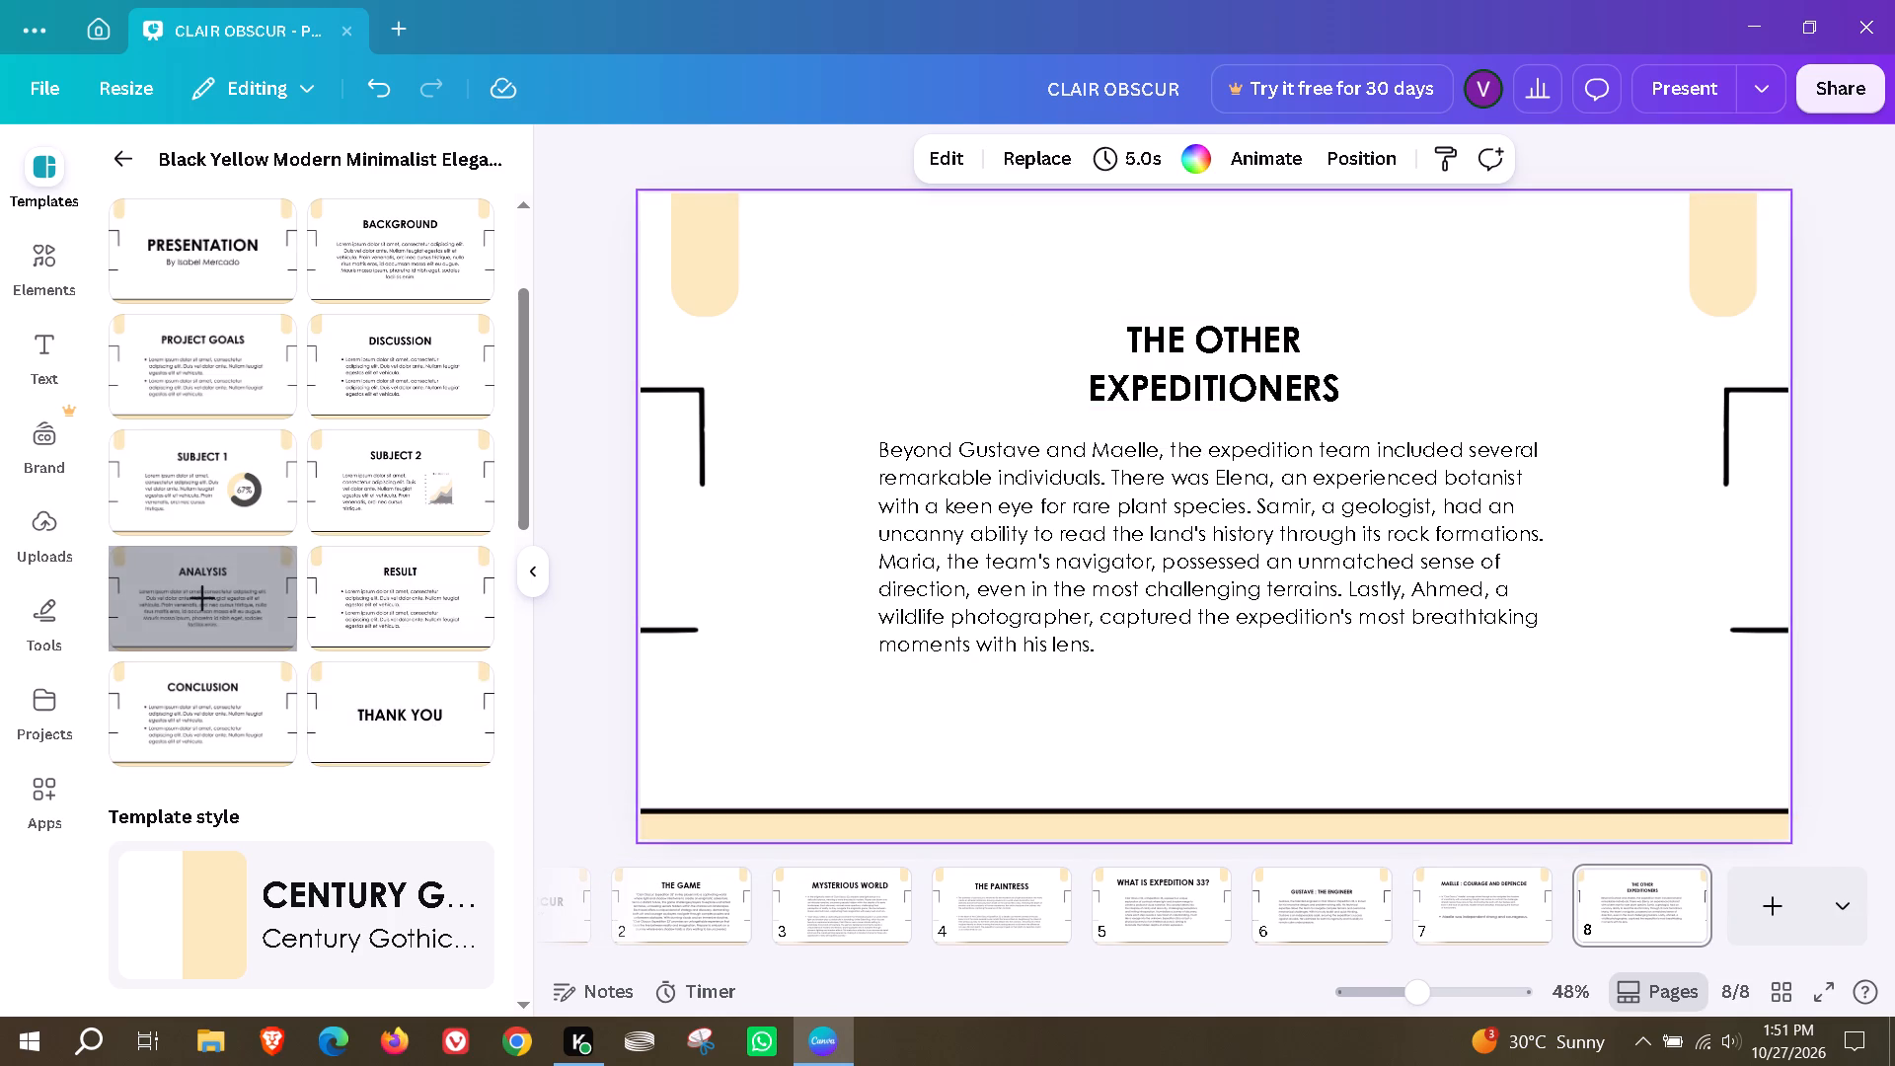
pyautogui.click(1055, 619)
# Replace page 9's heading "ANALYSIS" with "COMBAT".
pyautogui.doubleClick(1240, 381)
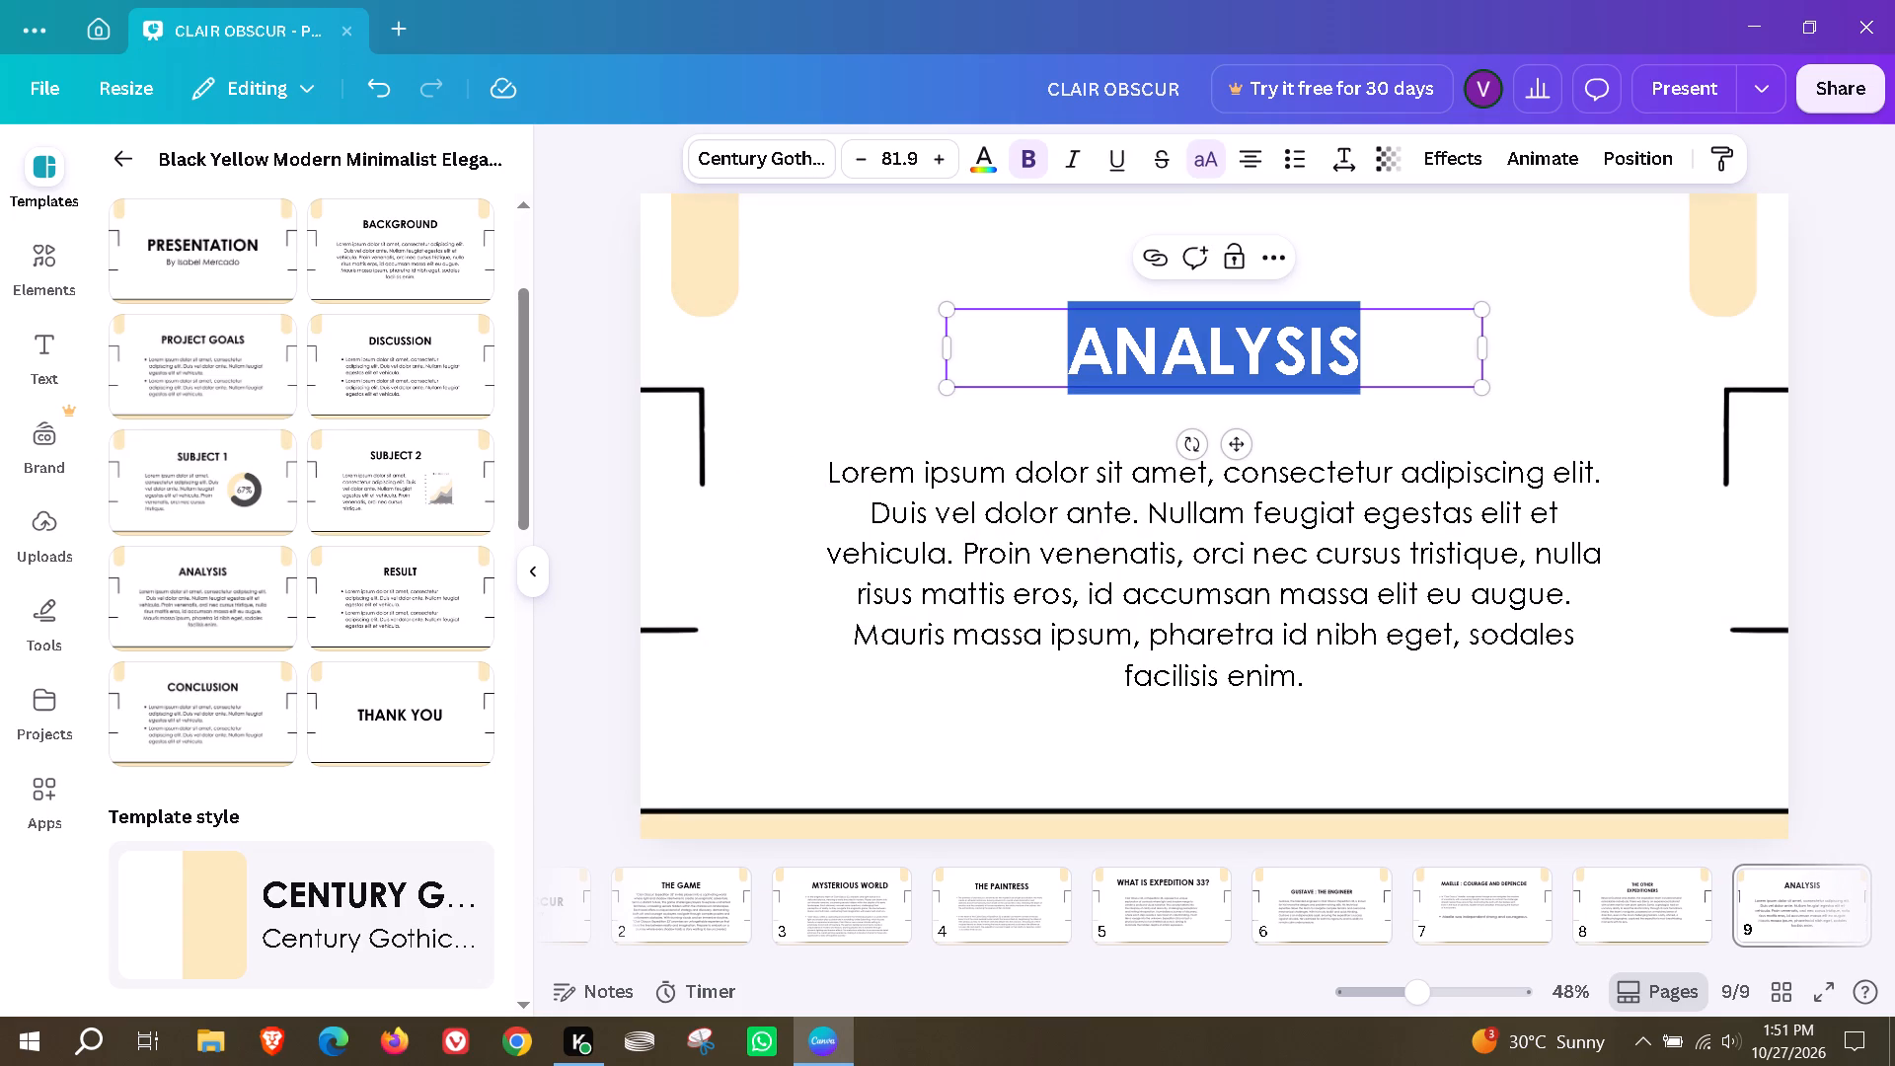
pyautogui.hotkey('shift', 't')
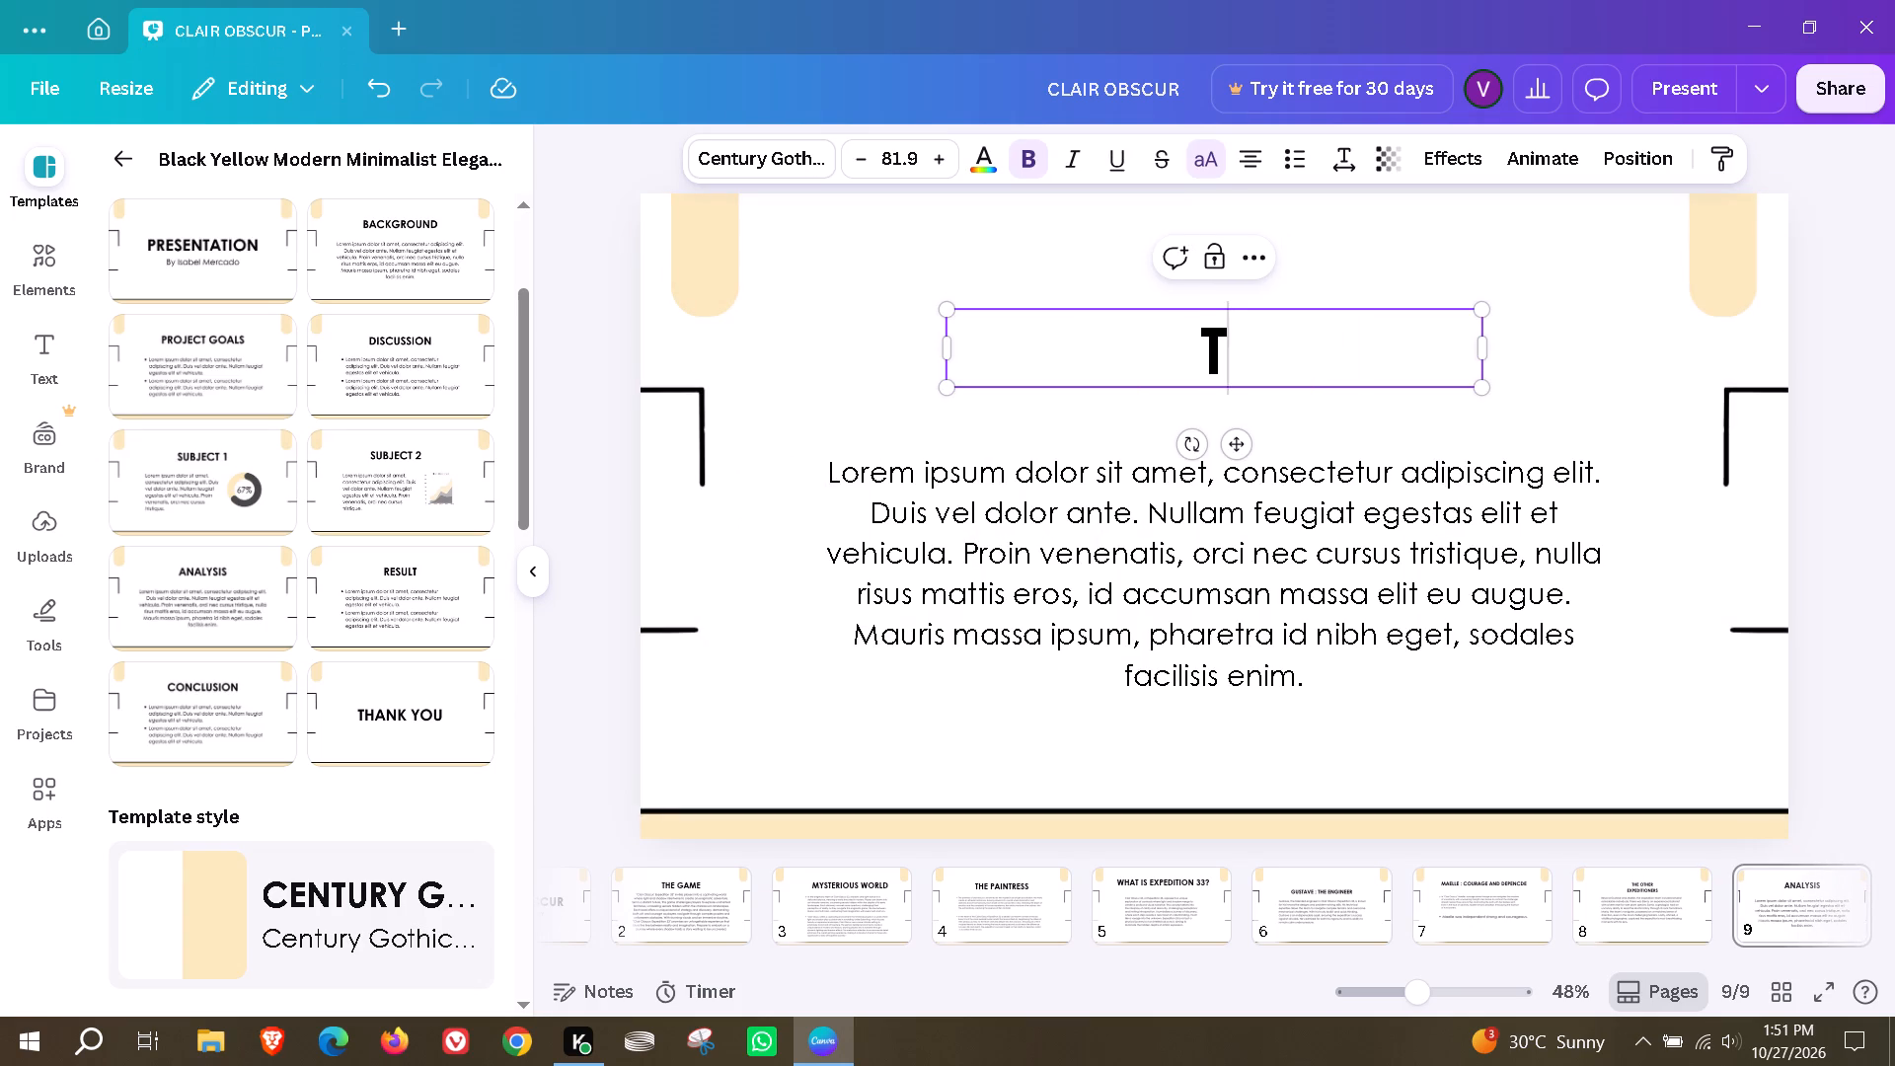
pyautogui.hotkey('shift', 'BackSpace')
pyautogui.write('OCMB')
pyautogui.hotkey('shift', 'BackSpace')
pyautogui.hotkey('shift', 'BackSpace')
pyautogui.hotkey('shift', 'BackSpace')
pyautogui.hotkey('shift', 'BackSpace')
pyautogui.hotkey('shift', 'BackSpace')
pyautogui.hotkey('shift', 'BackSpace')
pyautogui.hotkey('shift', 'BackSpace')
pyautogui.write('COMBATA')
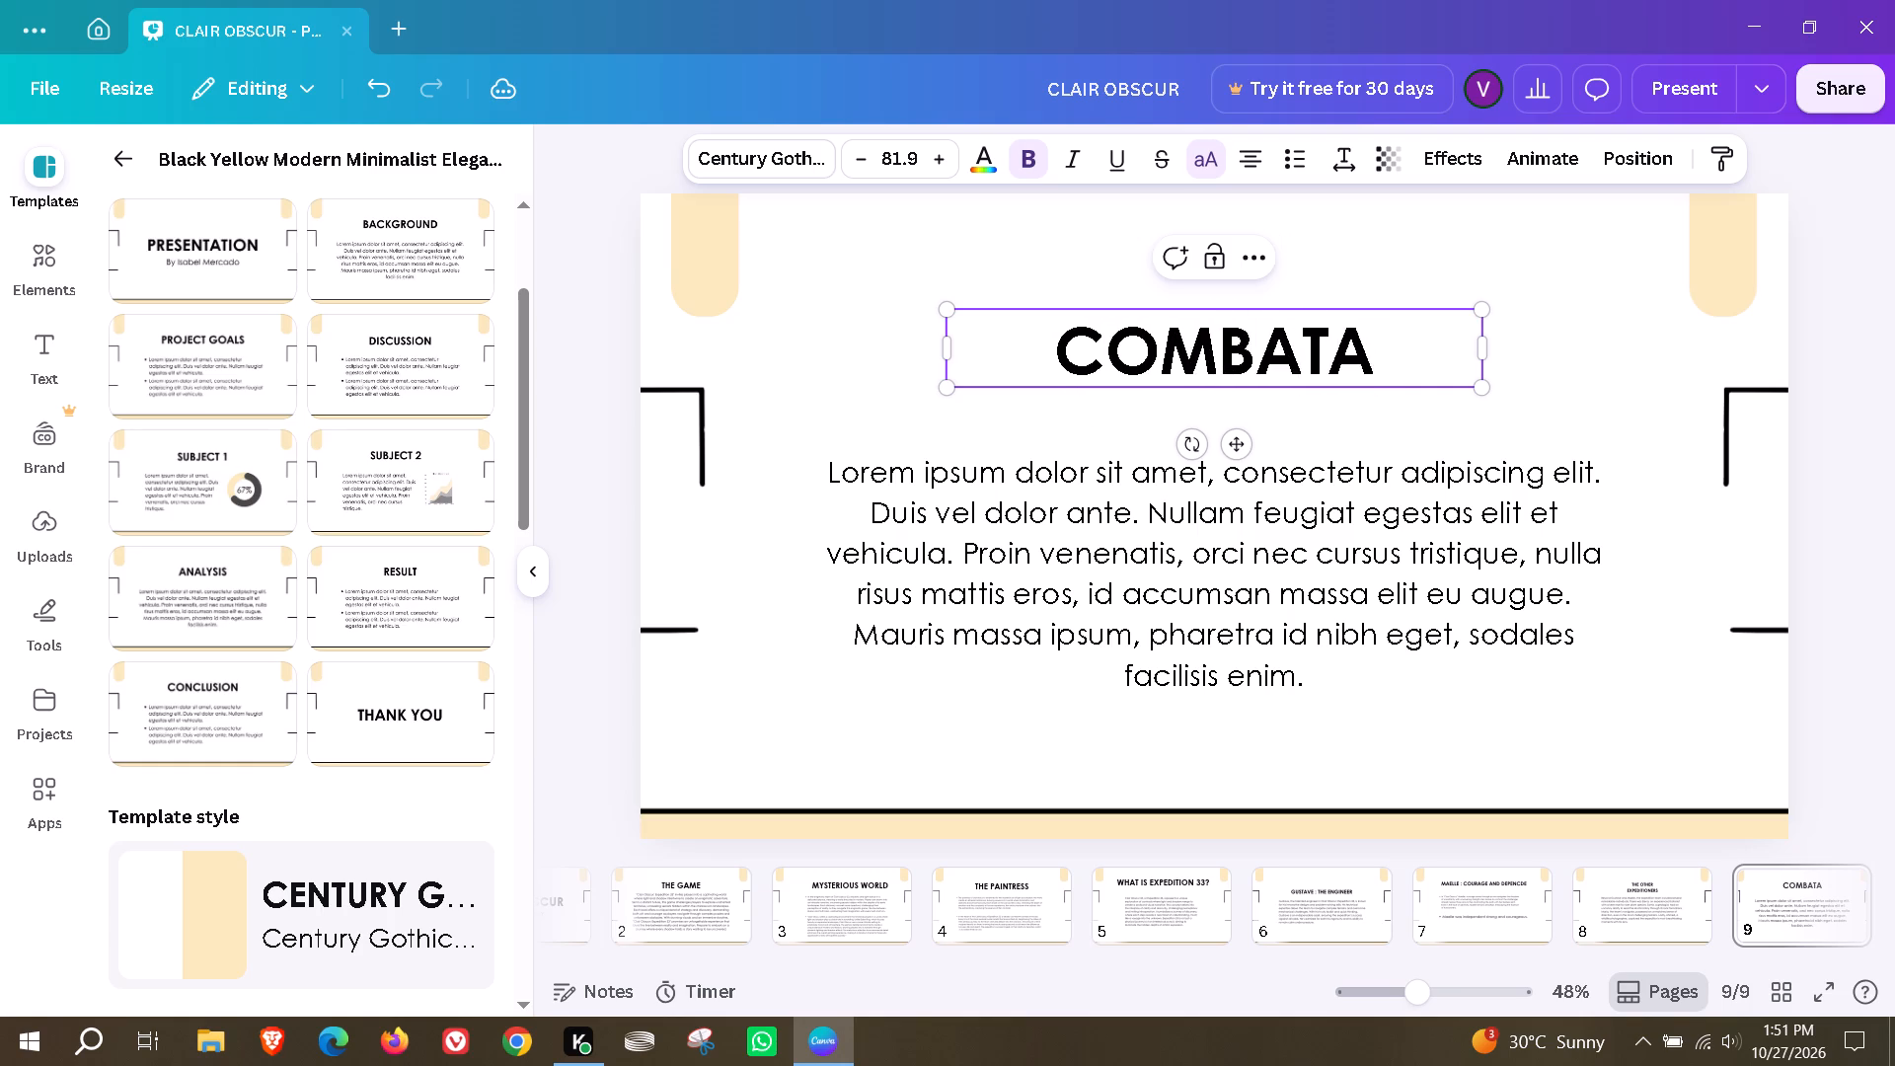
pyautogui.press('BackSpace')
pyautogui.doubleClick(1445, 538)
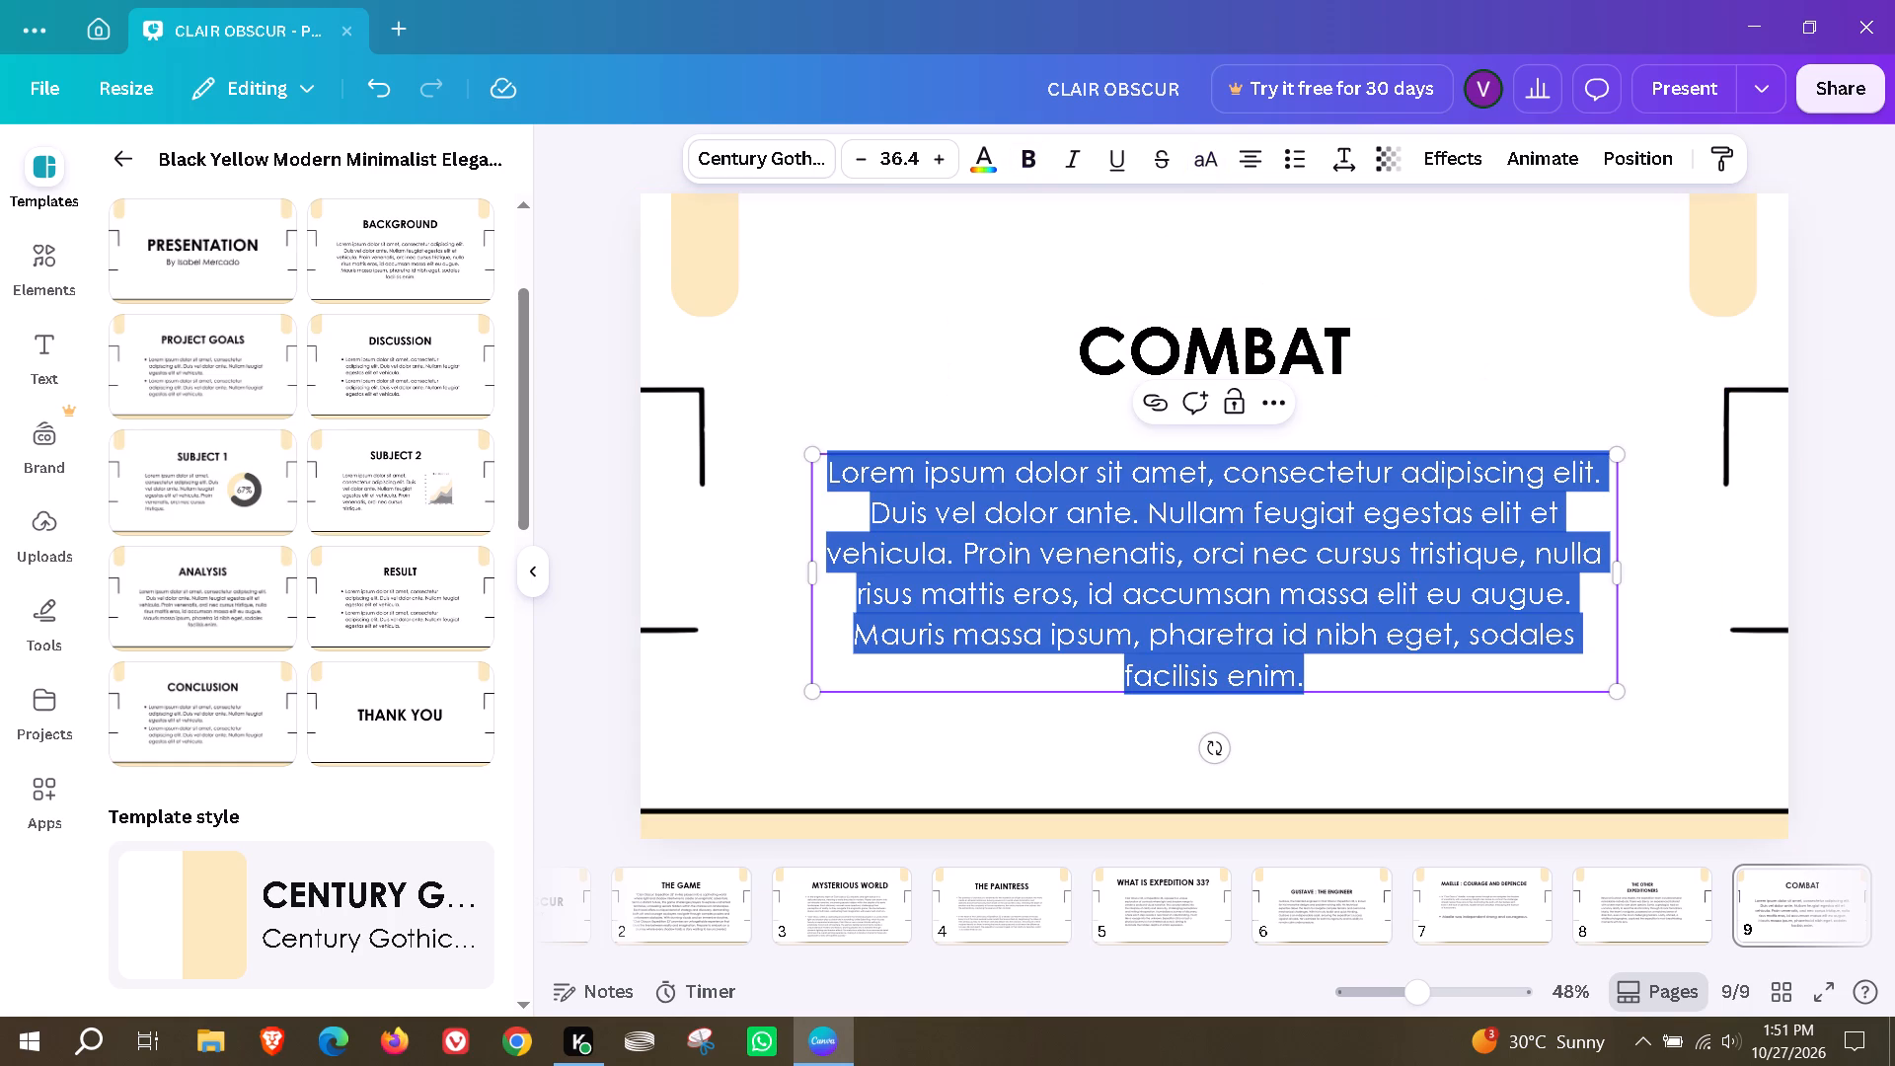
pyautogui.rightClick(1443, 537)
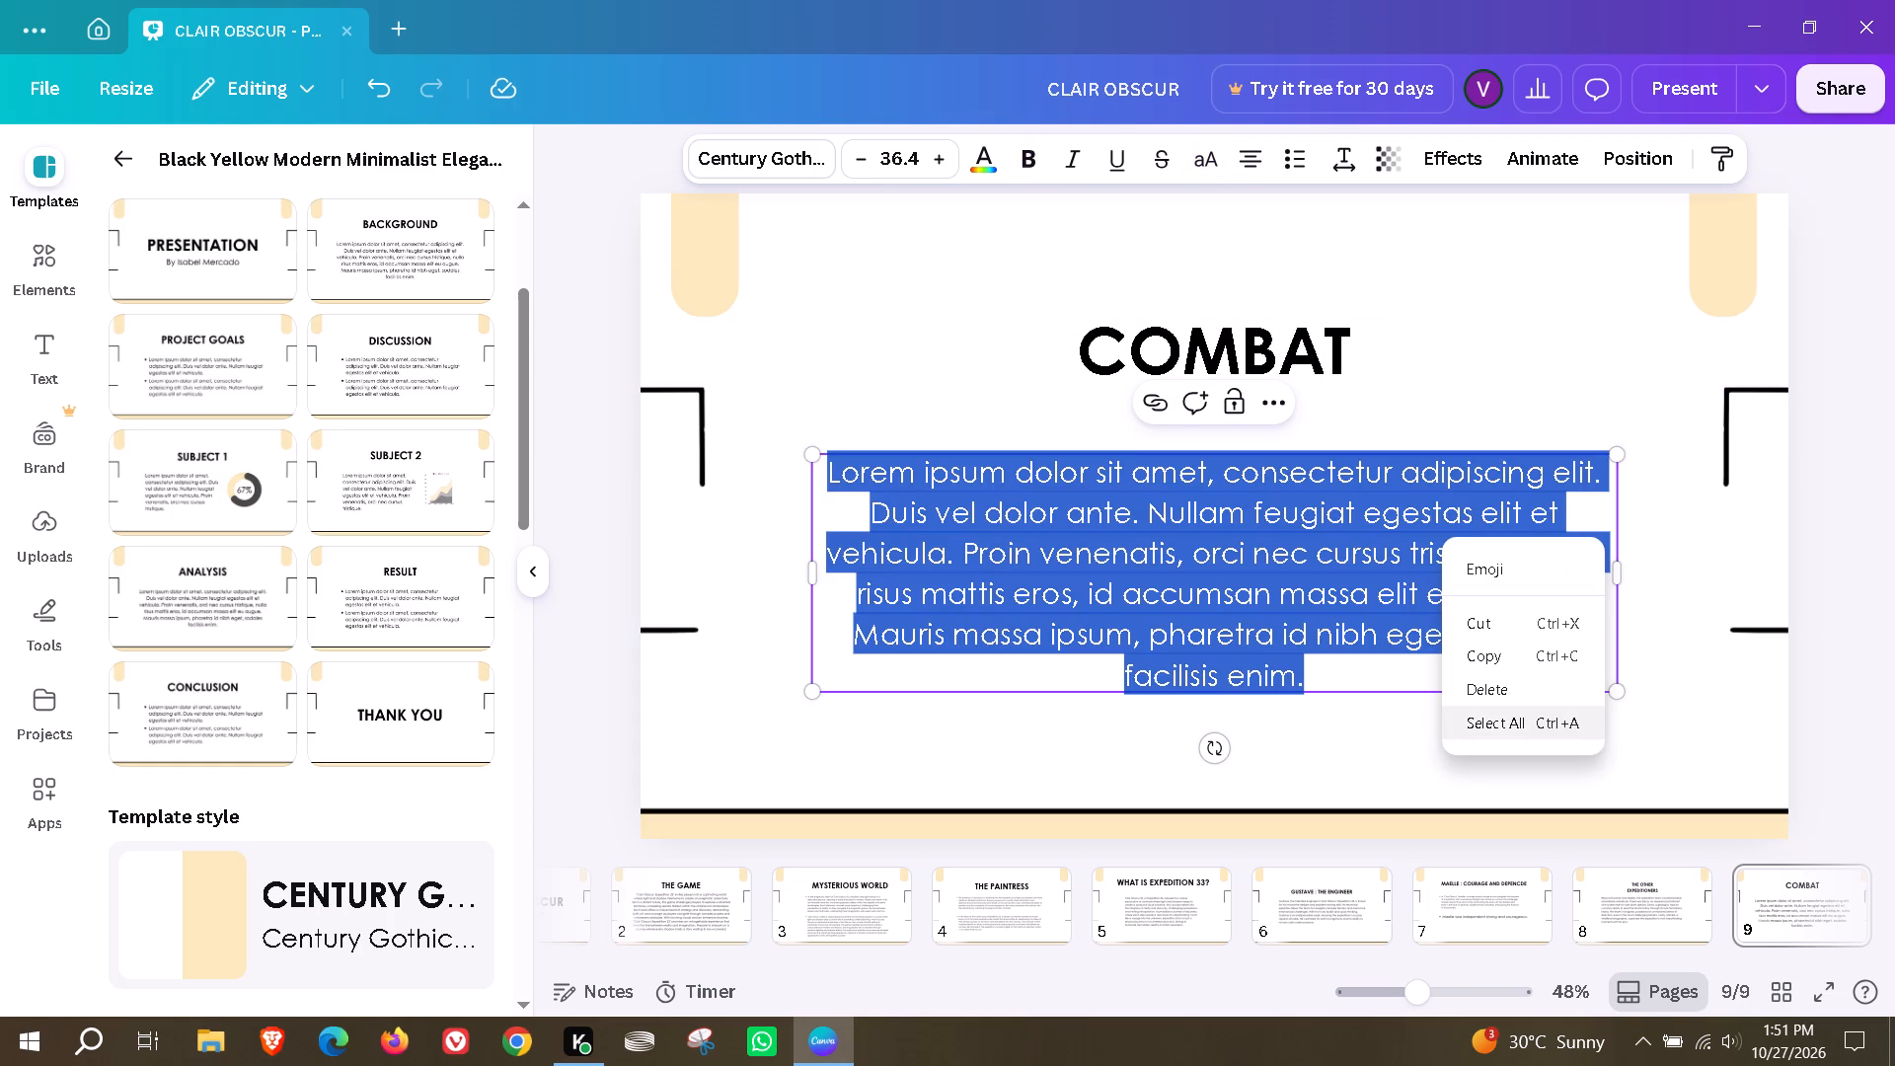
pyautogui.click(1323, 686)
pyautogui.click(1319, 583)
pyautogui.doubleClick(1317, 584)
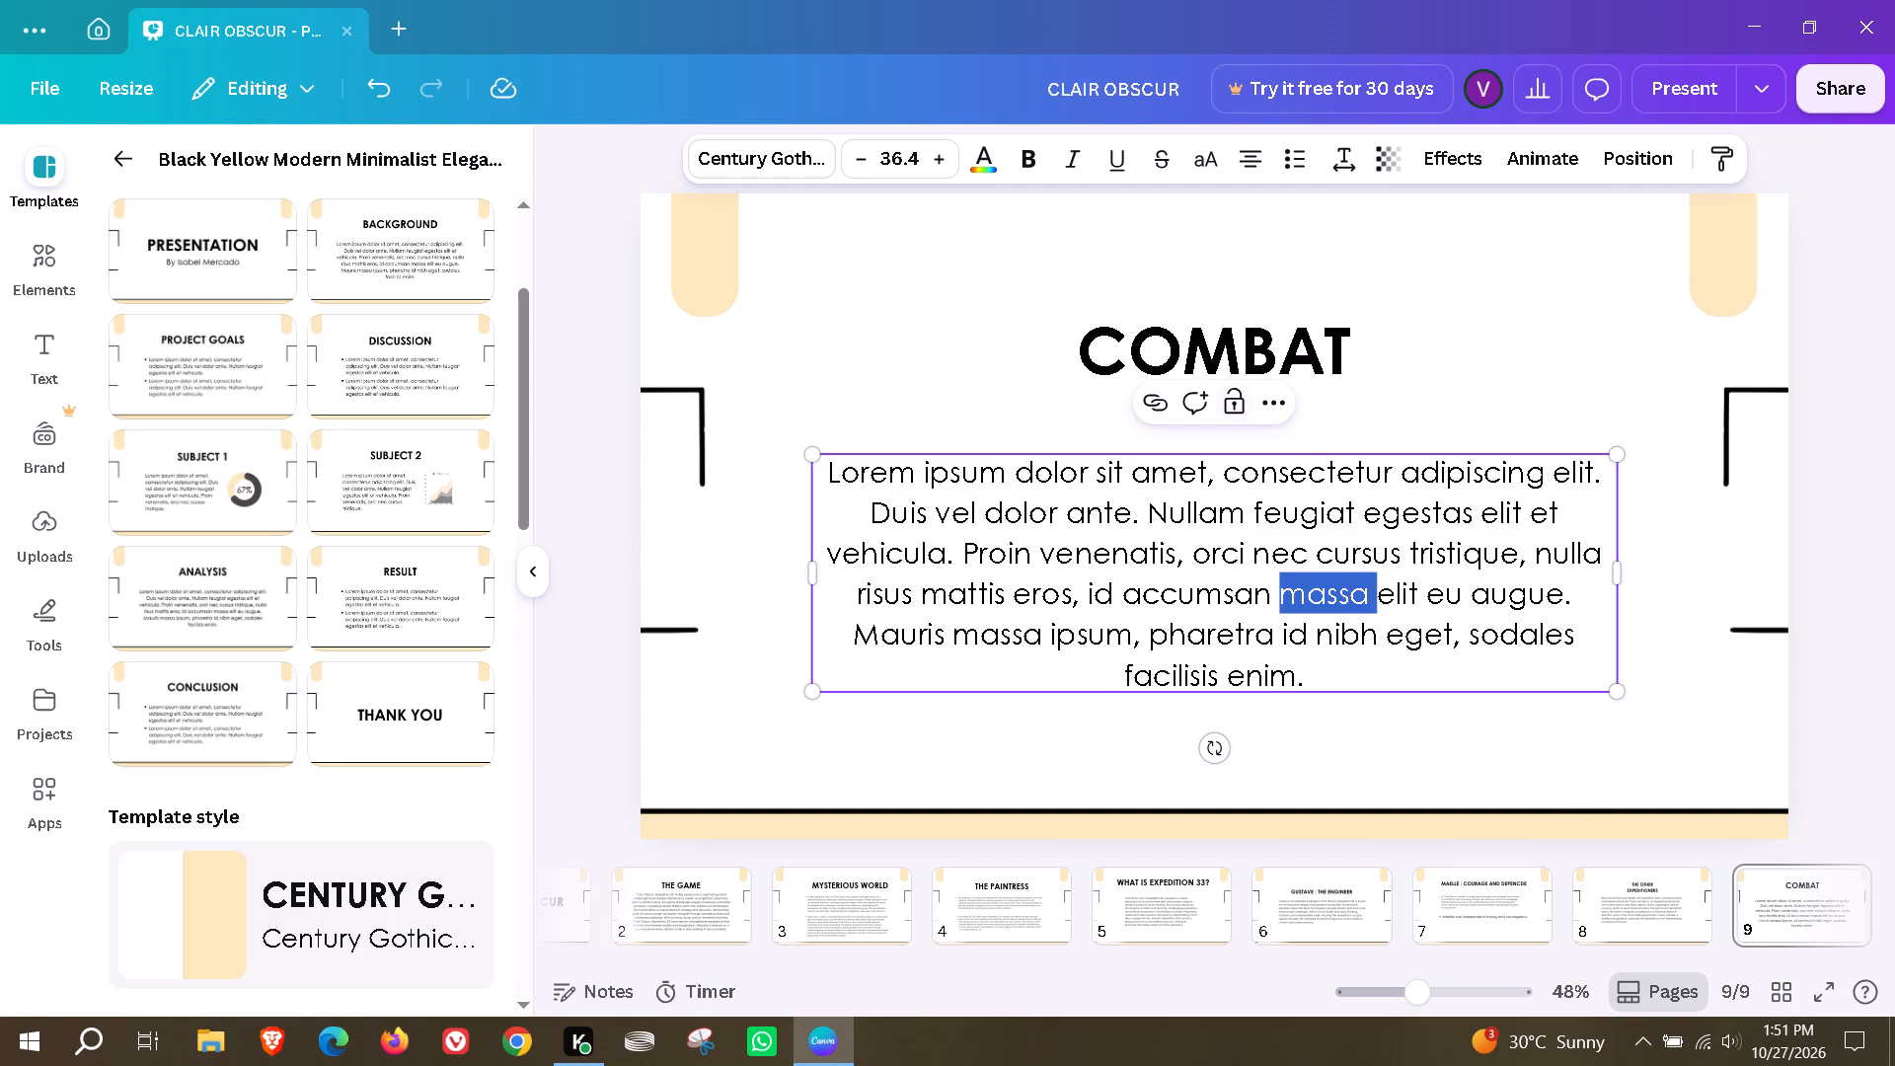
pyautogui.click(1278, 401)
pyautogui.doubleClick(1119, 681)
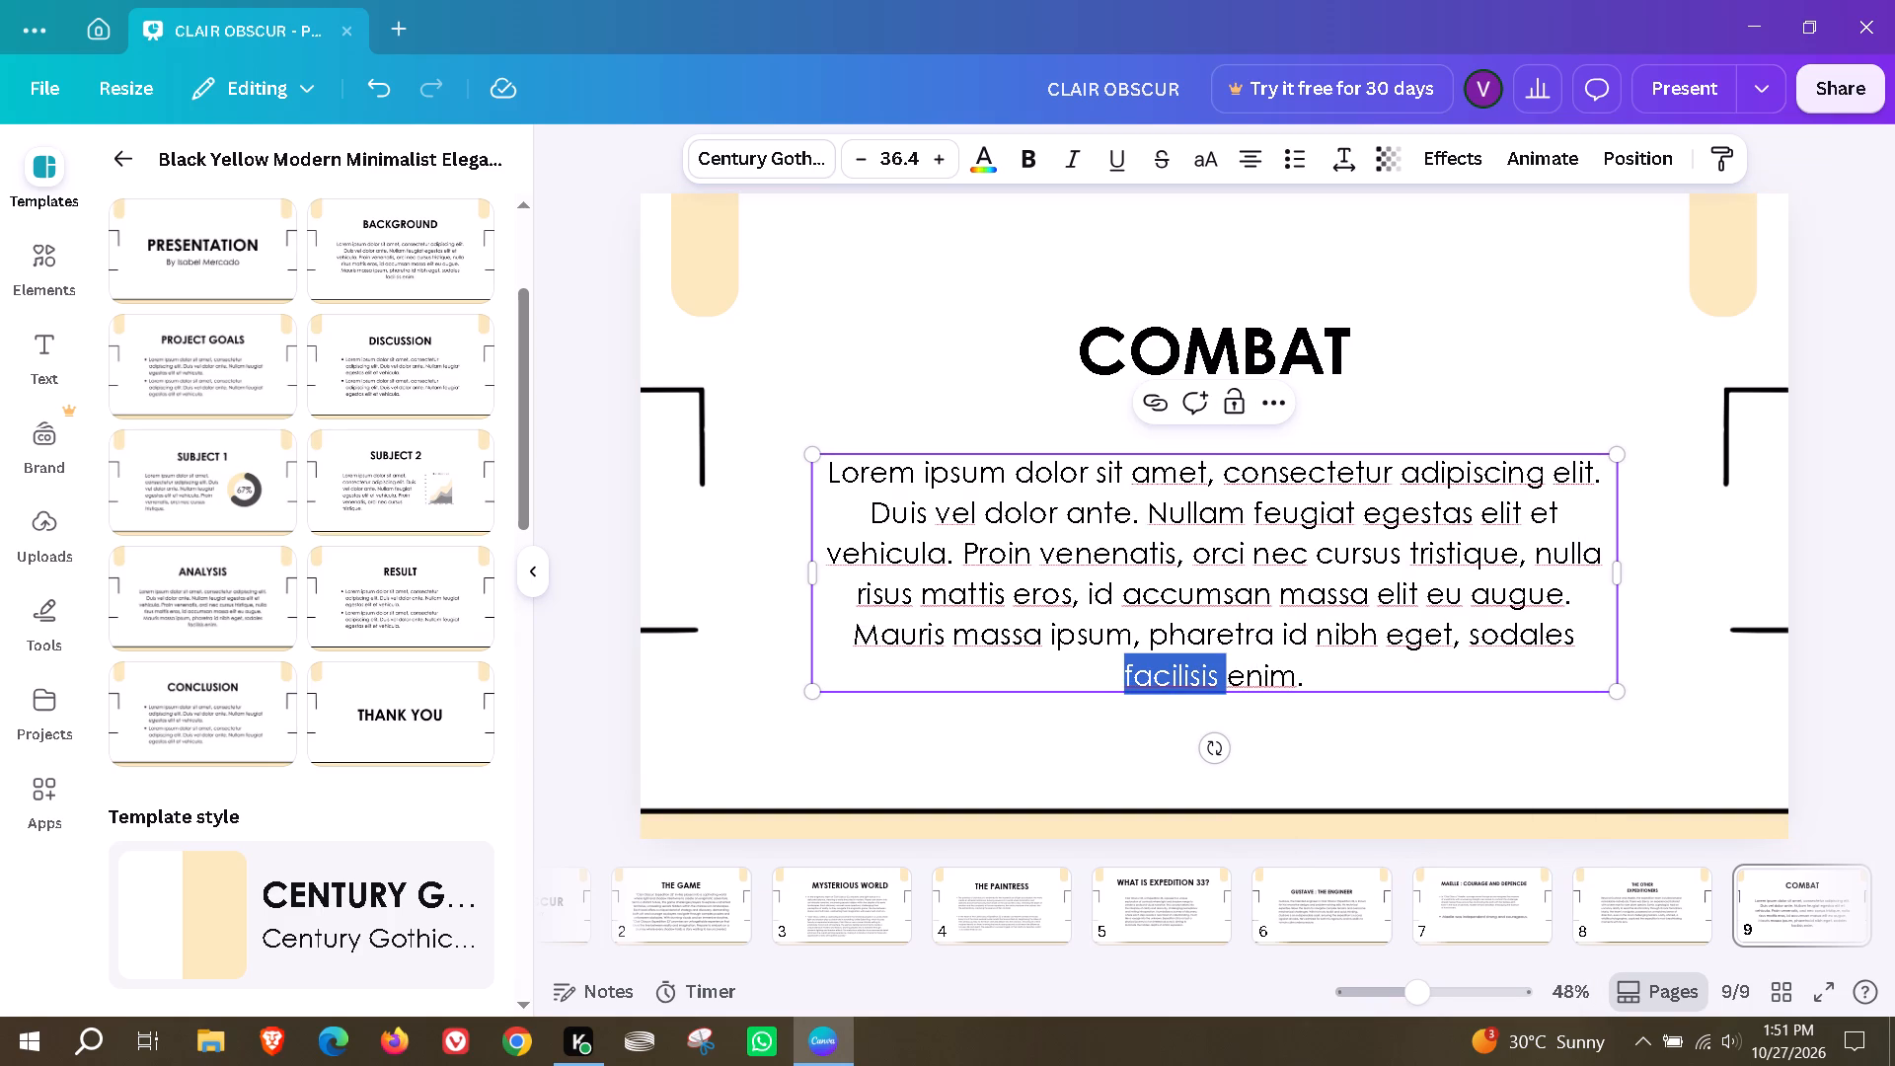
pyautogui.hotkey('ctrl', 'a')
pyautogui.click(1286, 414)
pyautogui.scroll(-4, 1372, 753)
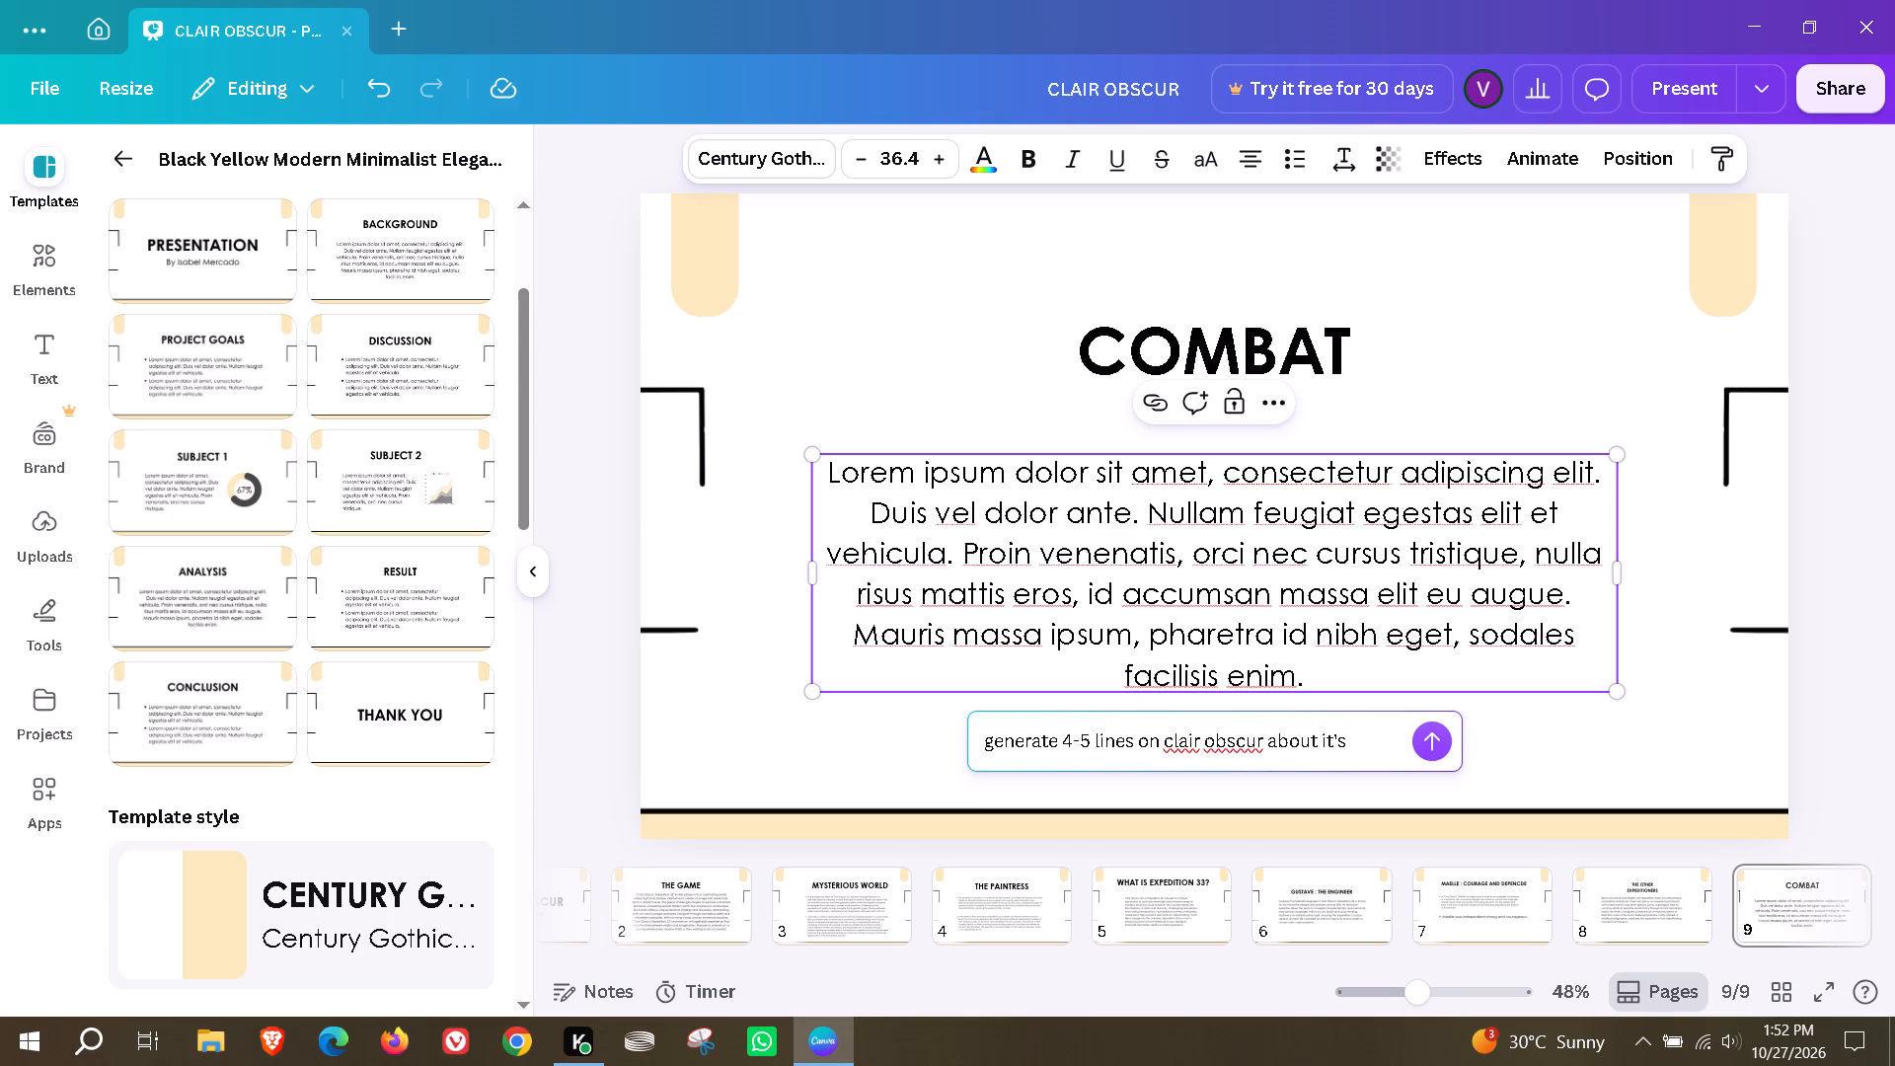
pyautogui.write('turn based combat a')
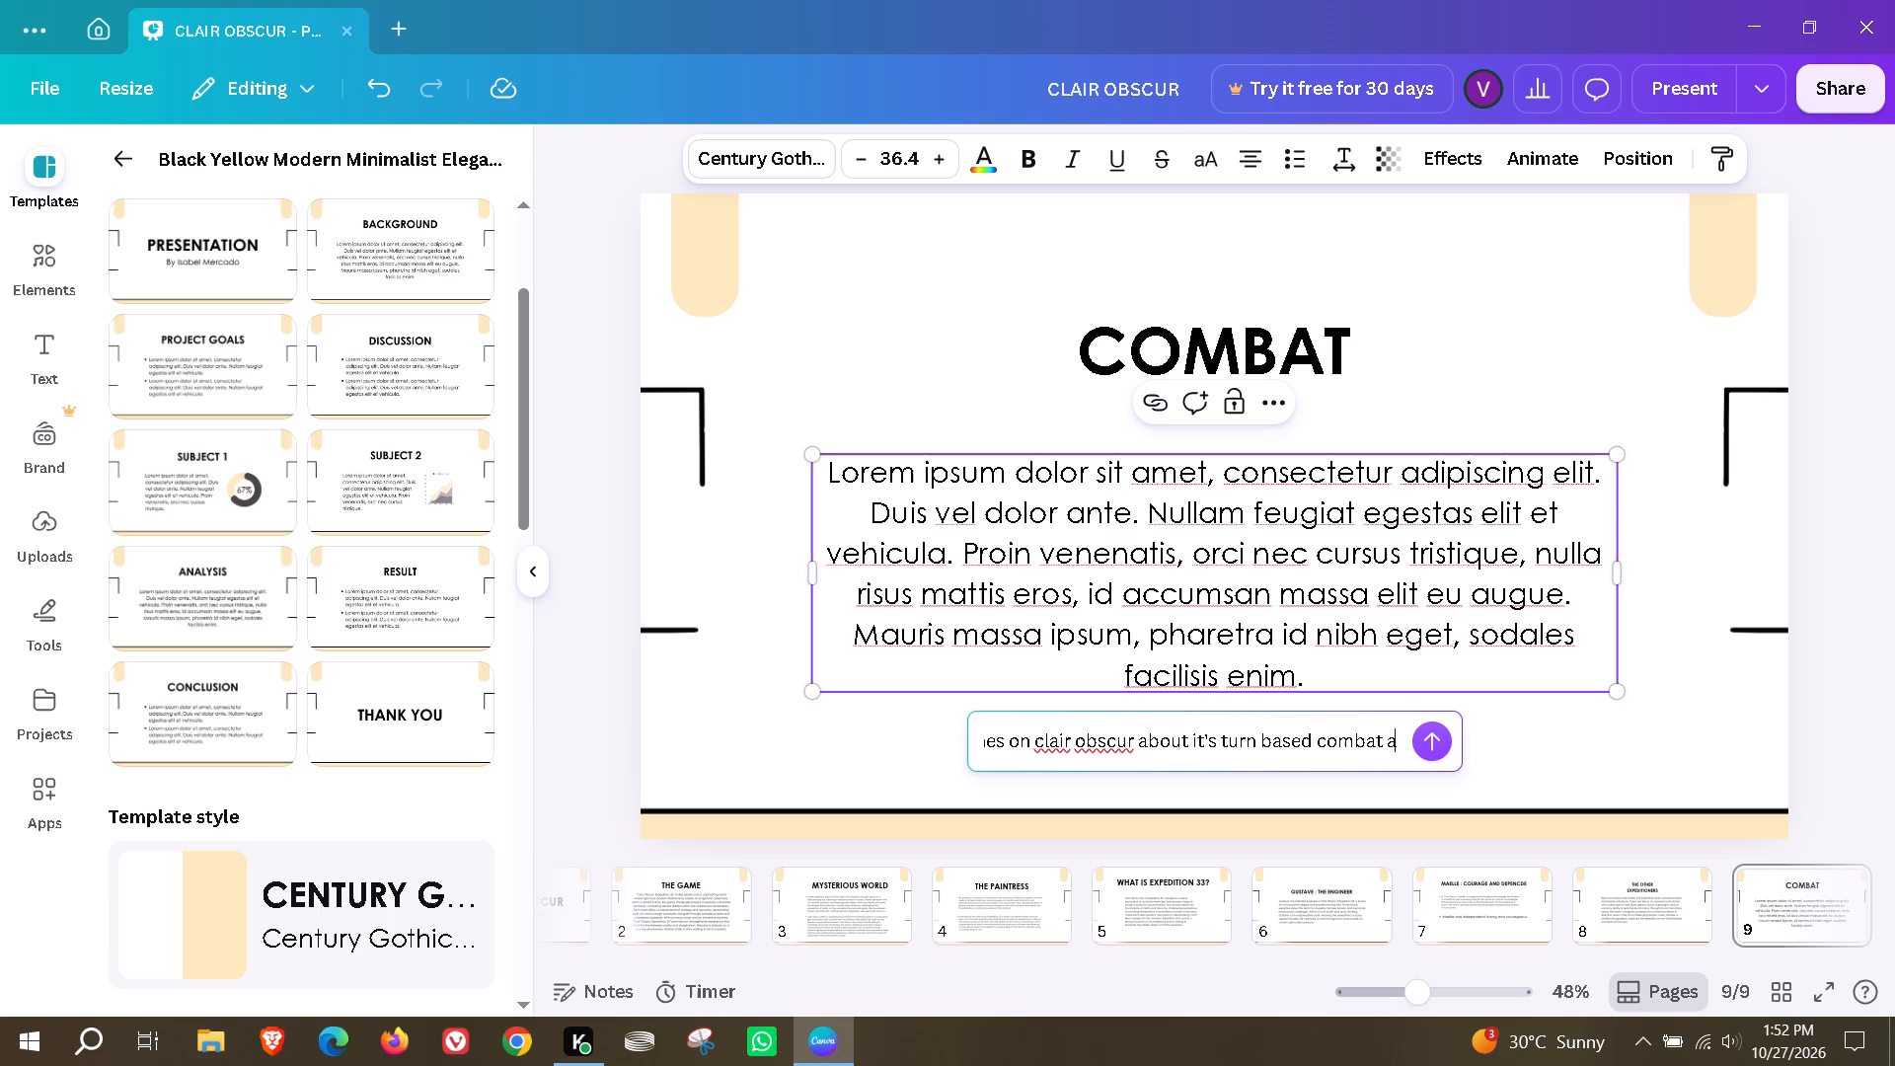
pyautogui.write('nd real time acti')
pyautogui.write('on')
pyautogui.press('Return')
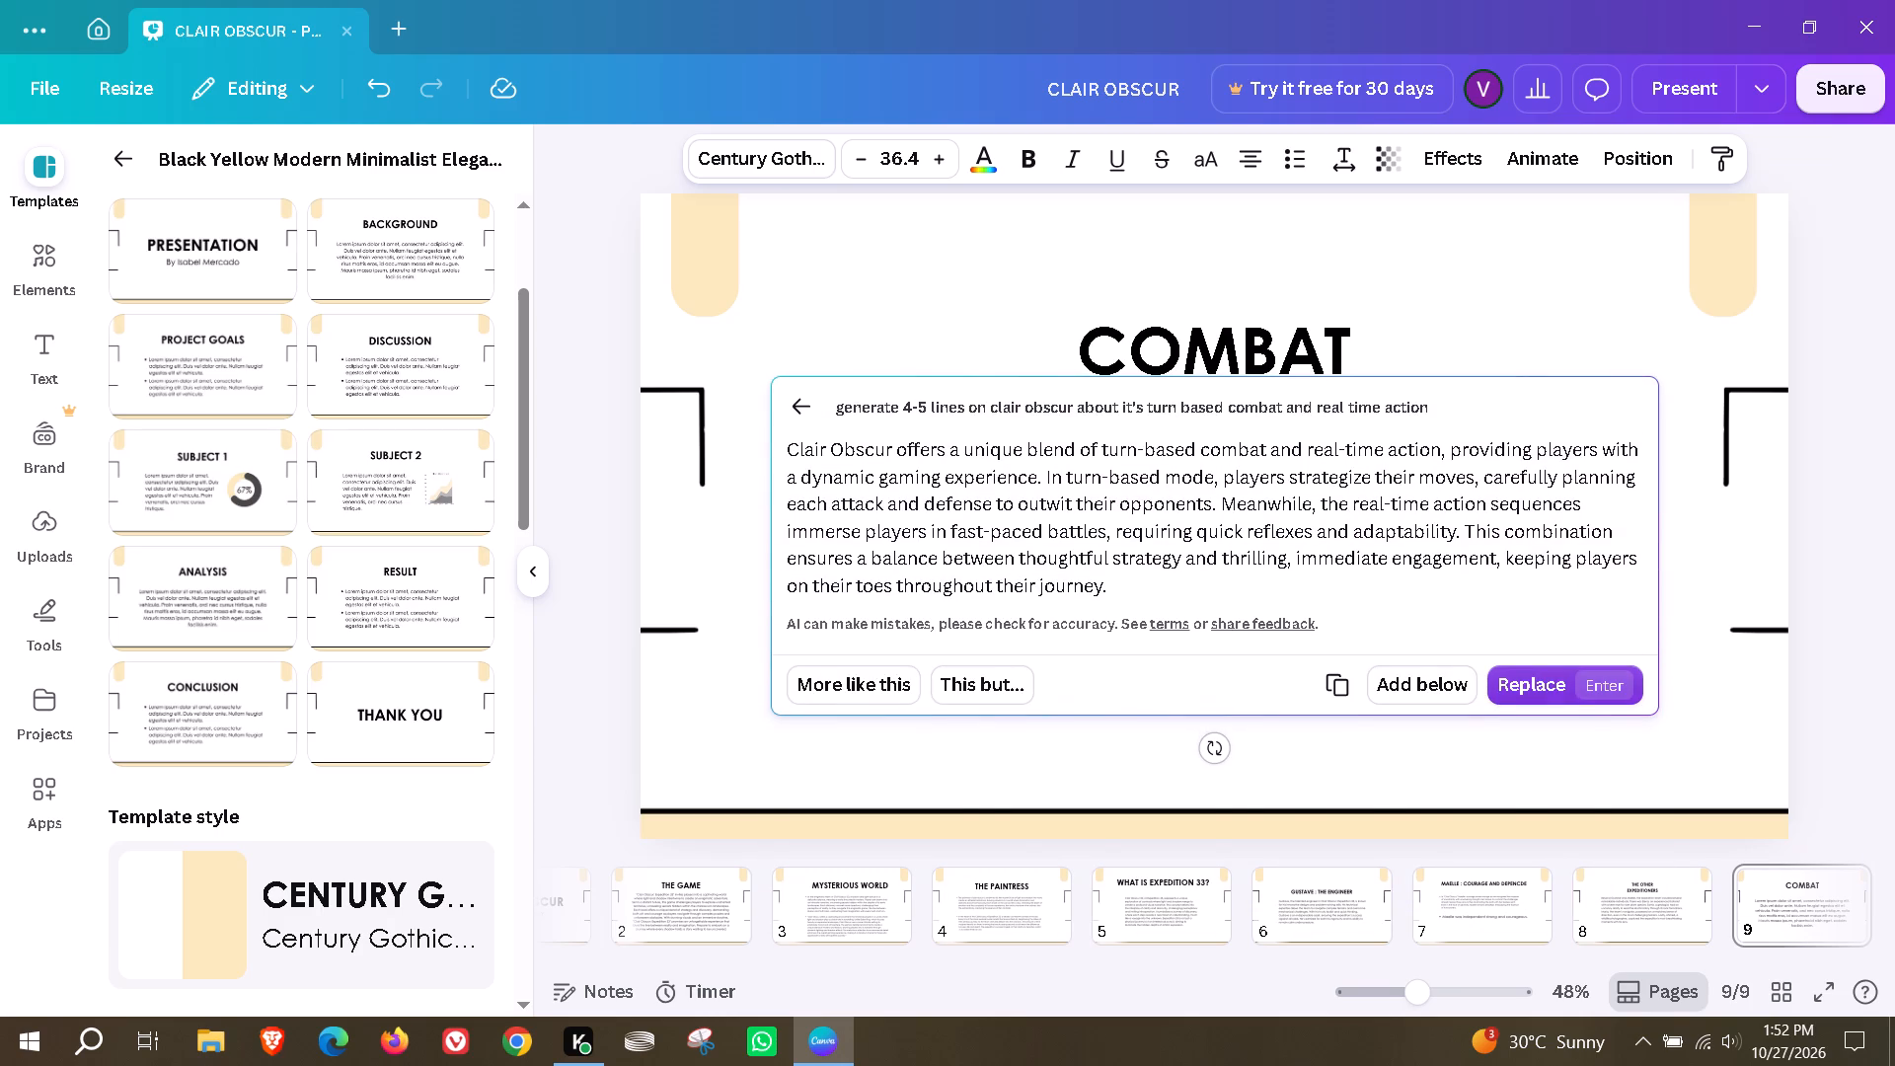
pyautogui.click(1544, 688)
# Scale page 9's body text down to about size 28.7, widen its box, and centre it below the heading.
pyautogui.moveTo(1621, 451); pyautogui.dragTo(1460, 555)
pyautogui.moveTo(1218, 691); pyautogui.dragTo(1251, 601)
pyautogui.moveTo(1352, 443); pyautogui.dragTo(1331, 468)
pyautogui.moveTo(1190, 670); pyautogui.dragTo(1252, 560)
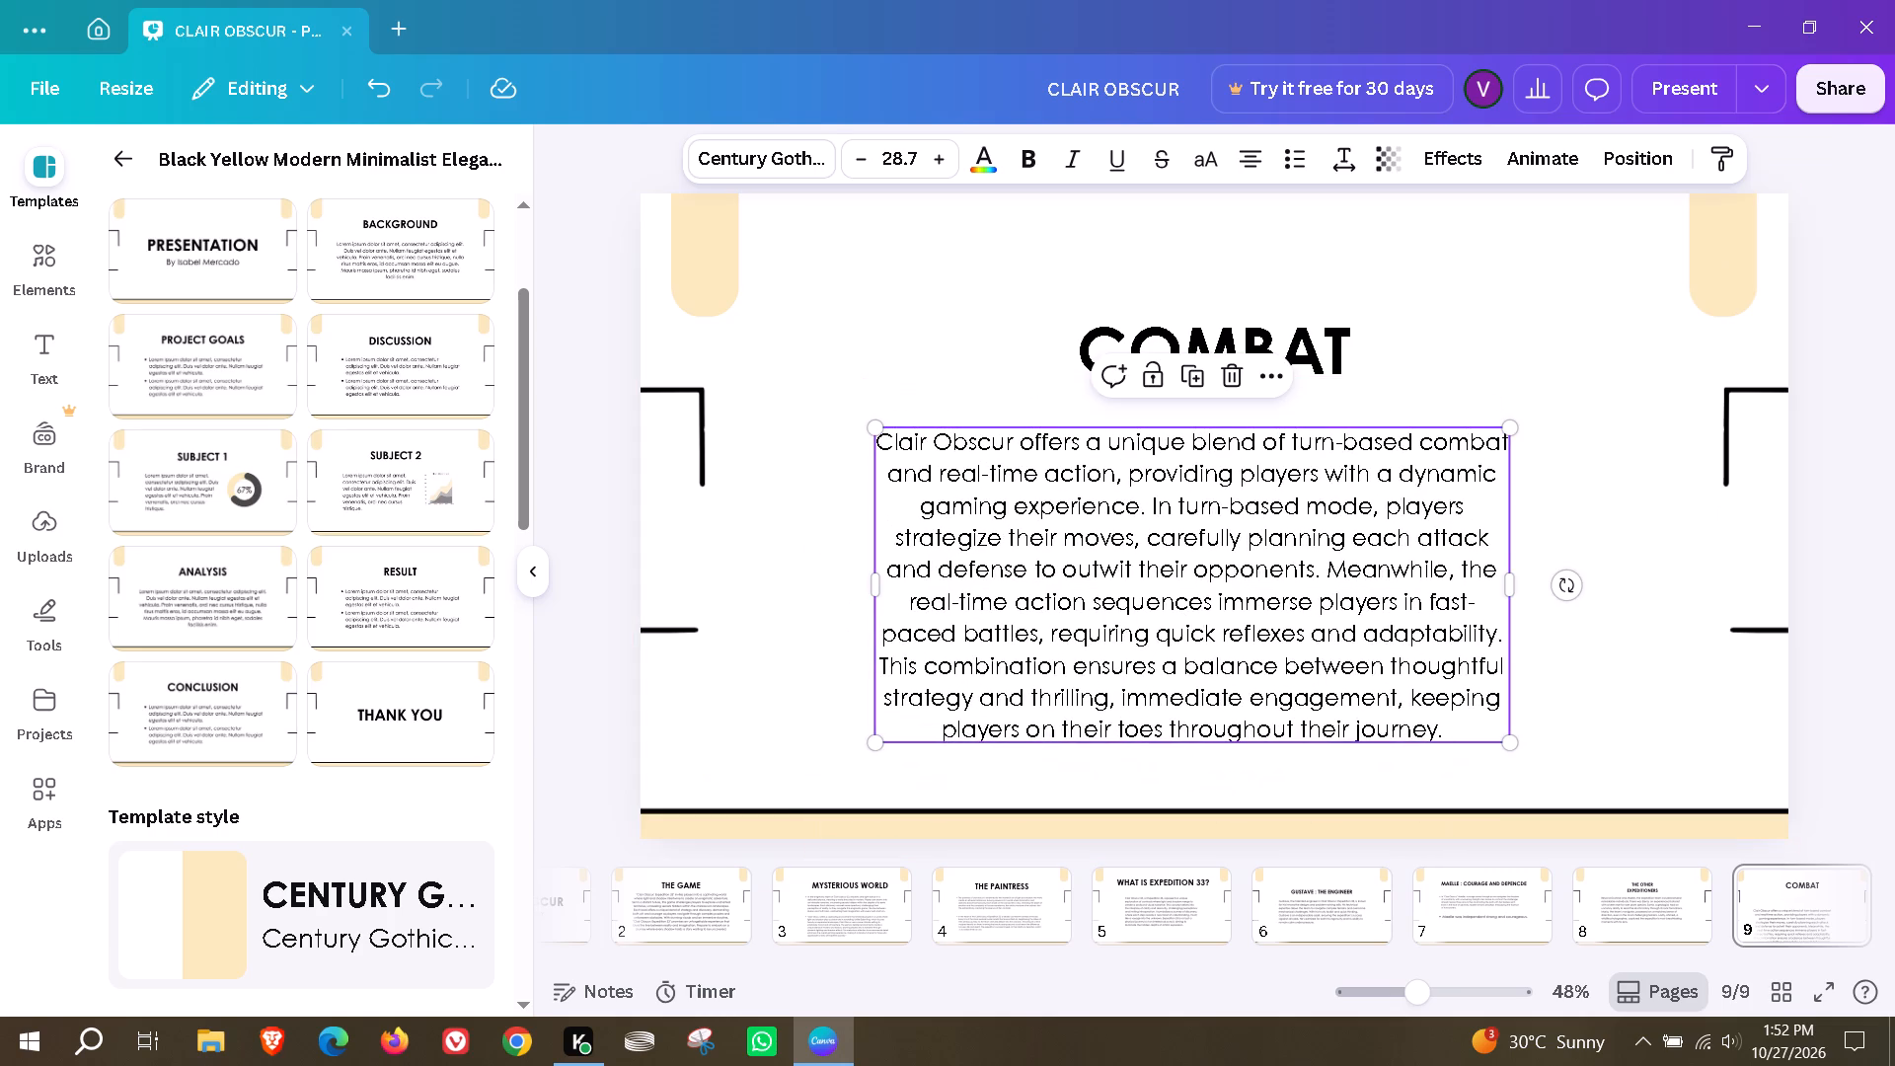
pyautogui.moveTo(1511, 582); pyautogui.dragTo(1711, 586)
pyautogui.moveTo(1190, 513); pyautogui.dragTo(1114, 547)
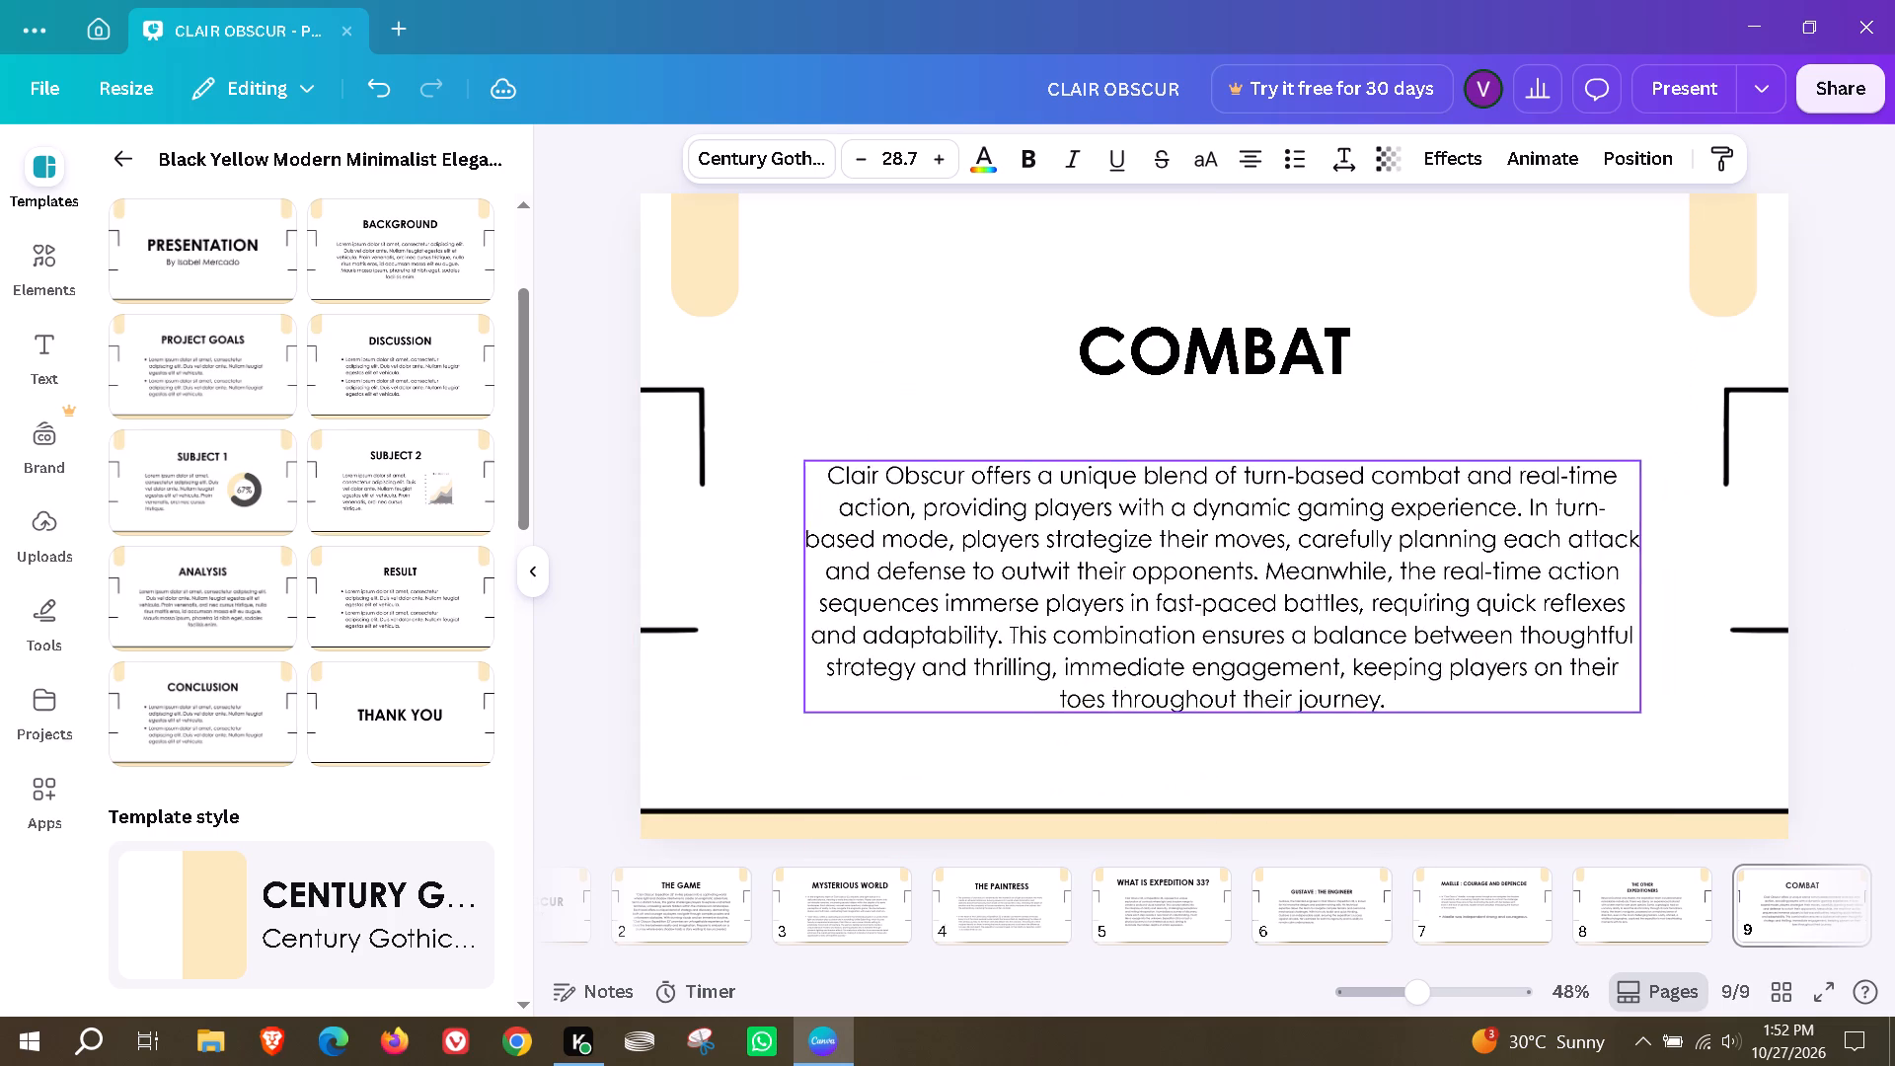
pyautogui.moveTo(1114, 547); pyautogui.dragTo(1107, 542)
# Move page 9's COMBAT heading down along the page's centre line, closer to the body text.
pyautogui.moveTo(1243, 336); pyautogui.dragTo(1237, 372)
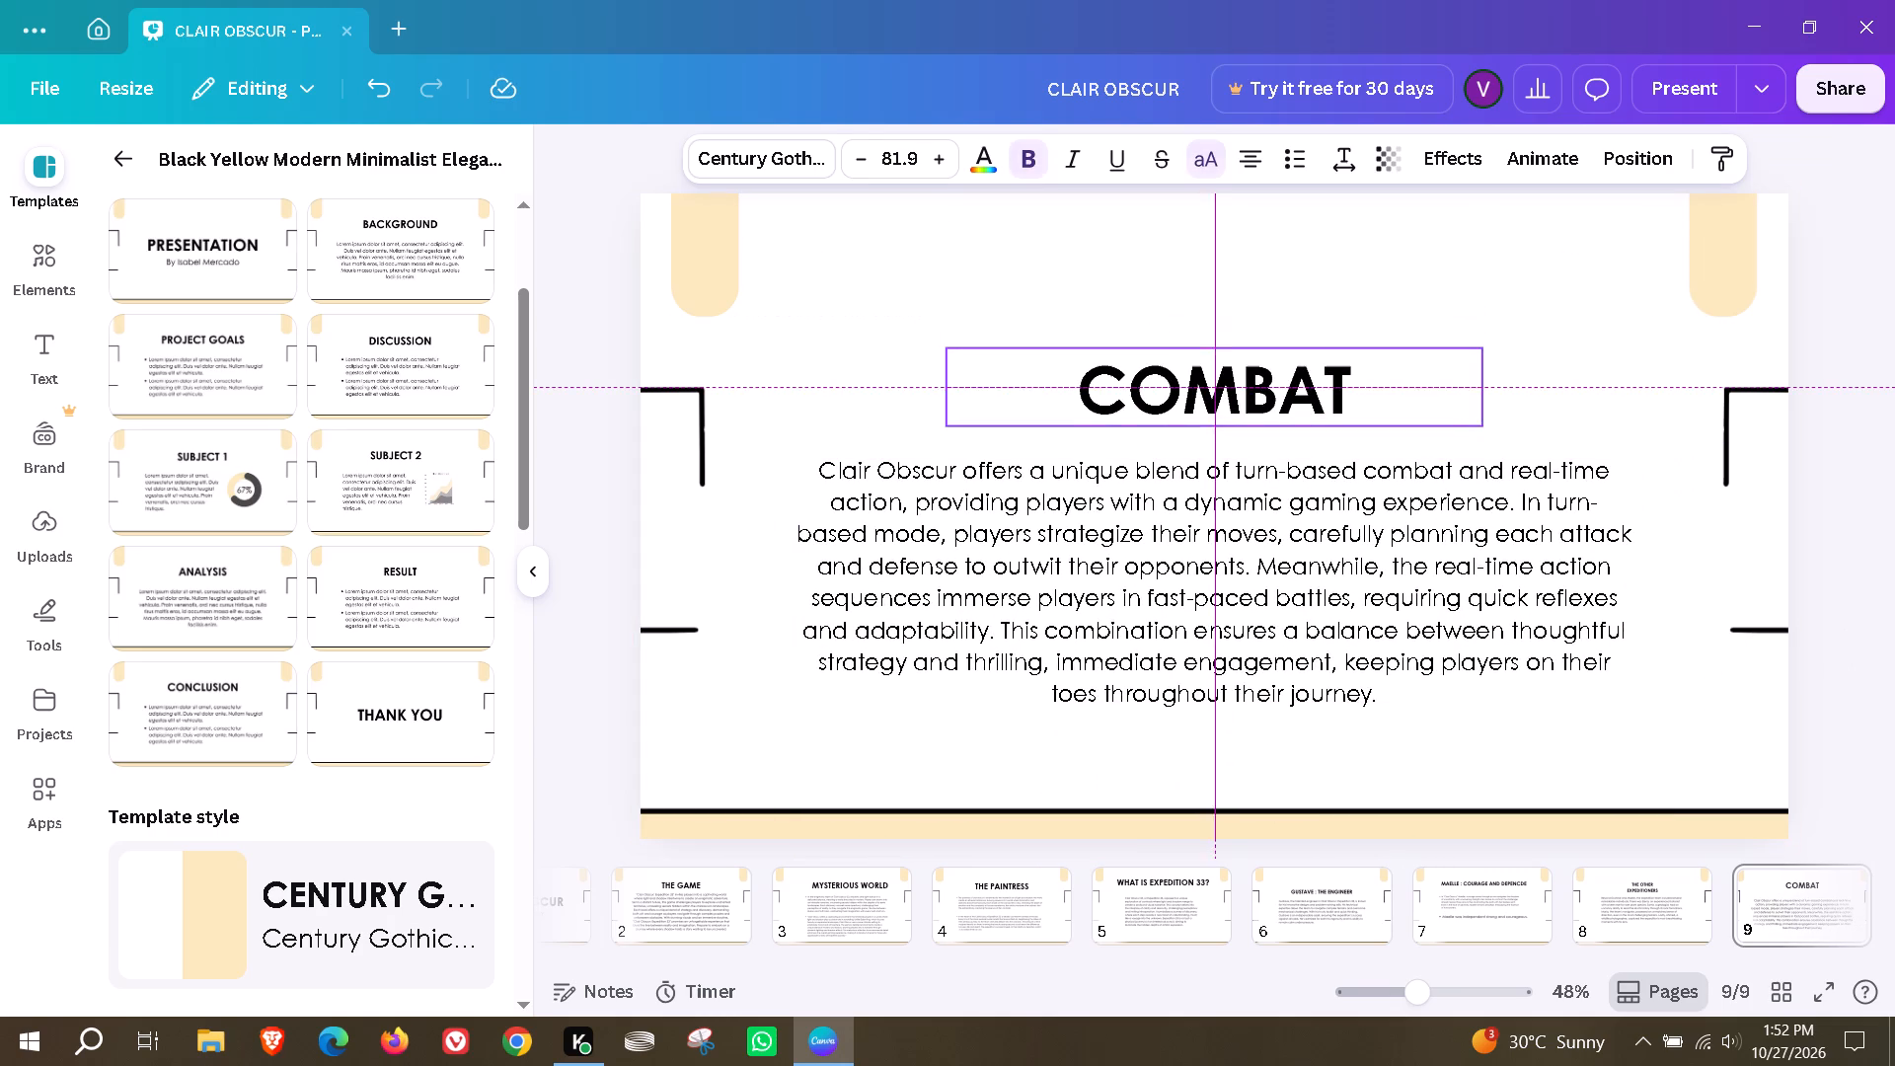
pyautogui.moveTo(1237, 372); pyautogui.dragTo(1243, 379)
pyautogui.click(1482, 272)
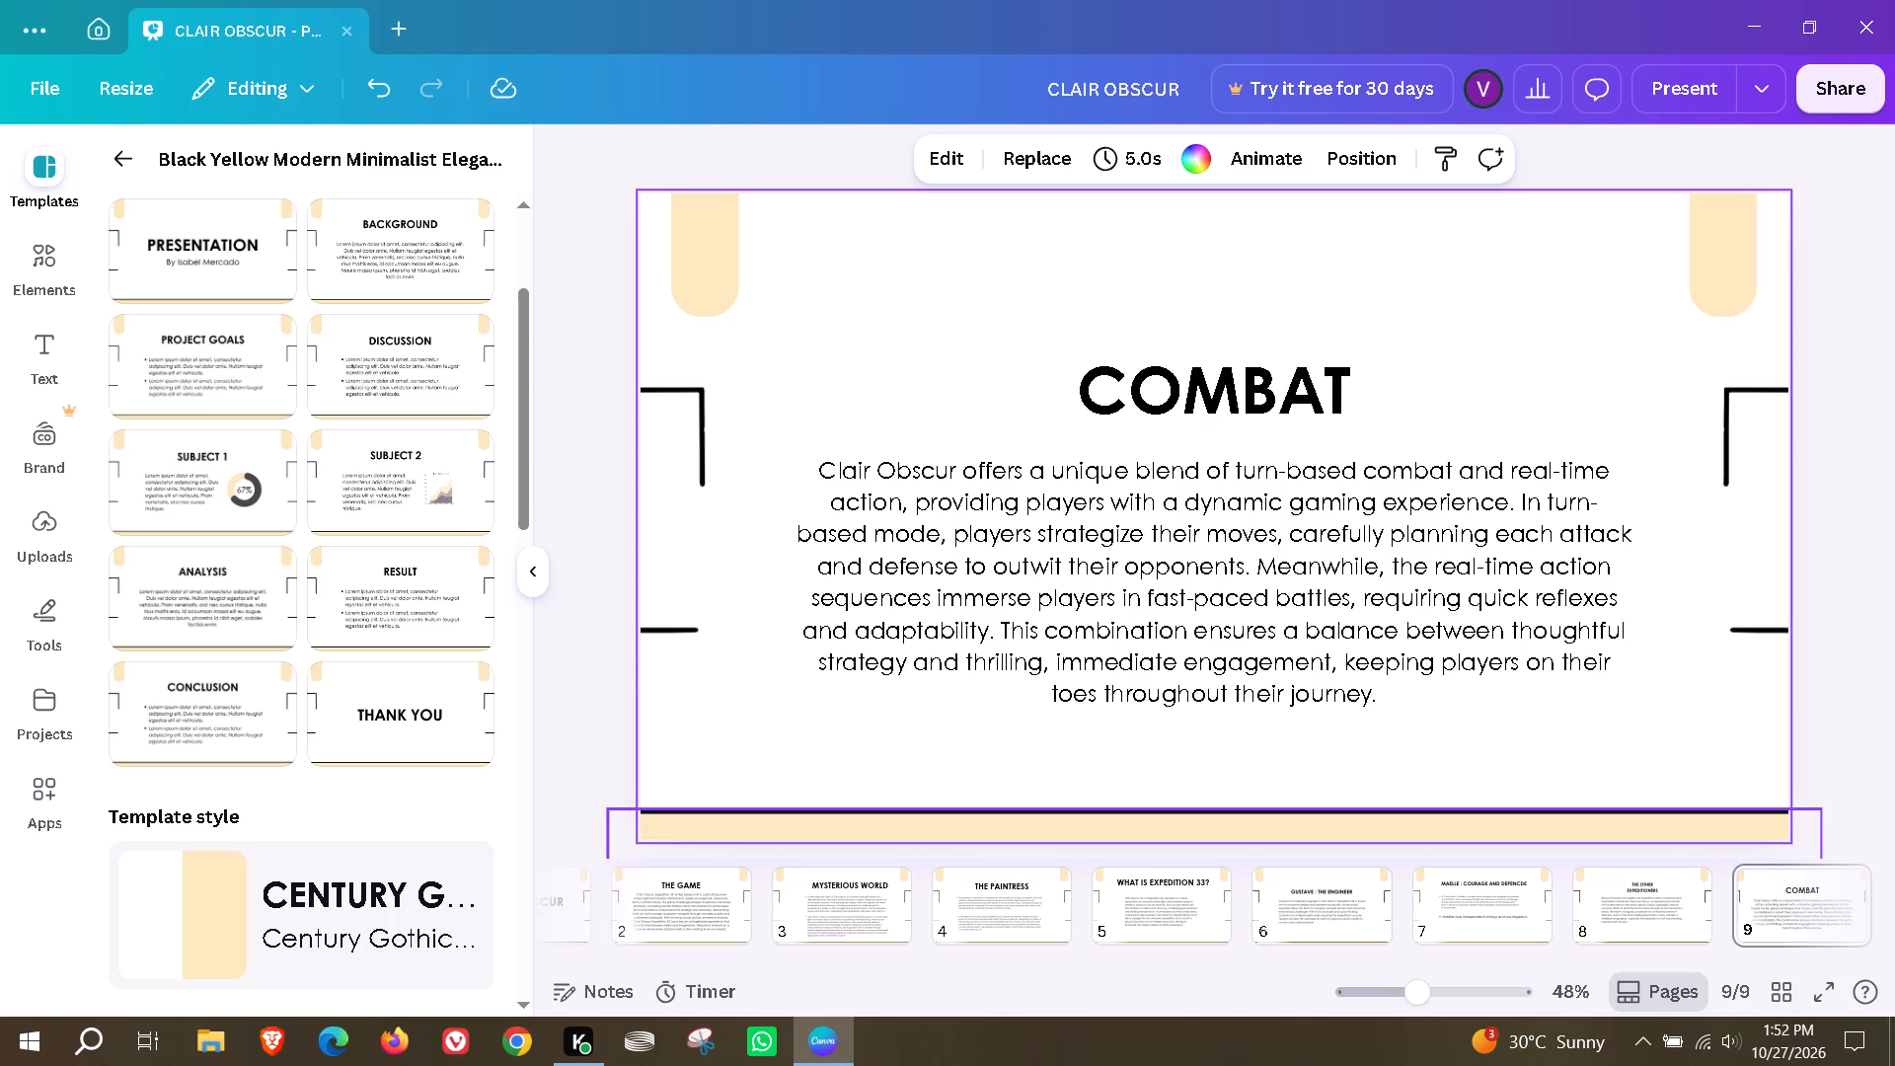
# Add the template's Result layout as new page 10.
pyautogui.click(432, 495)
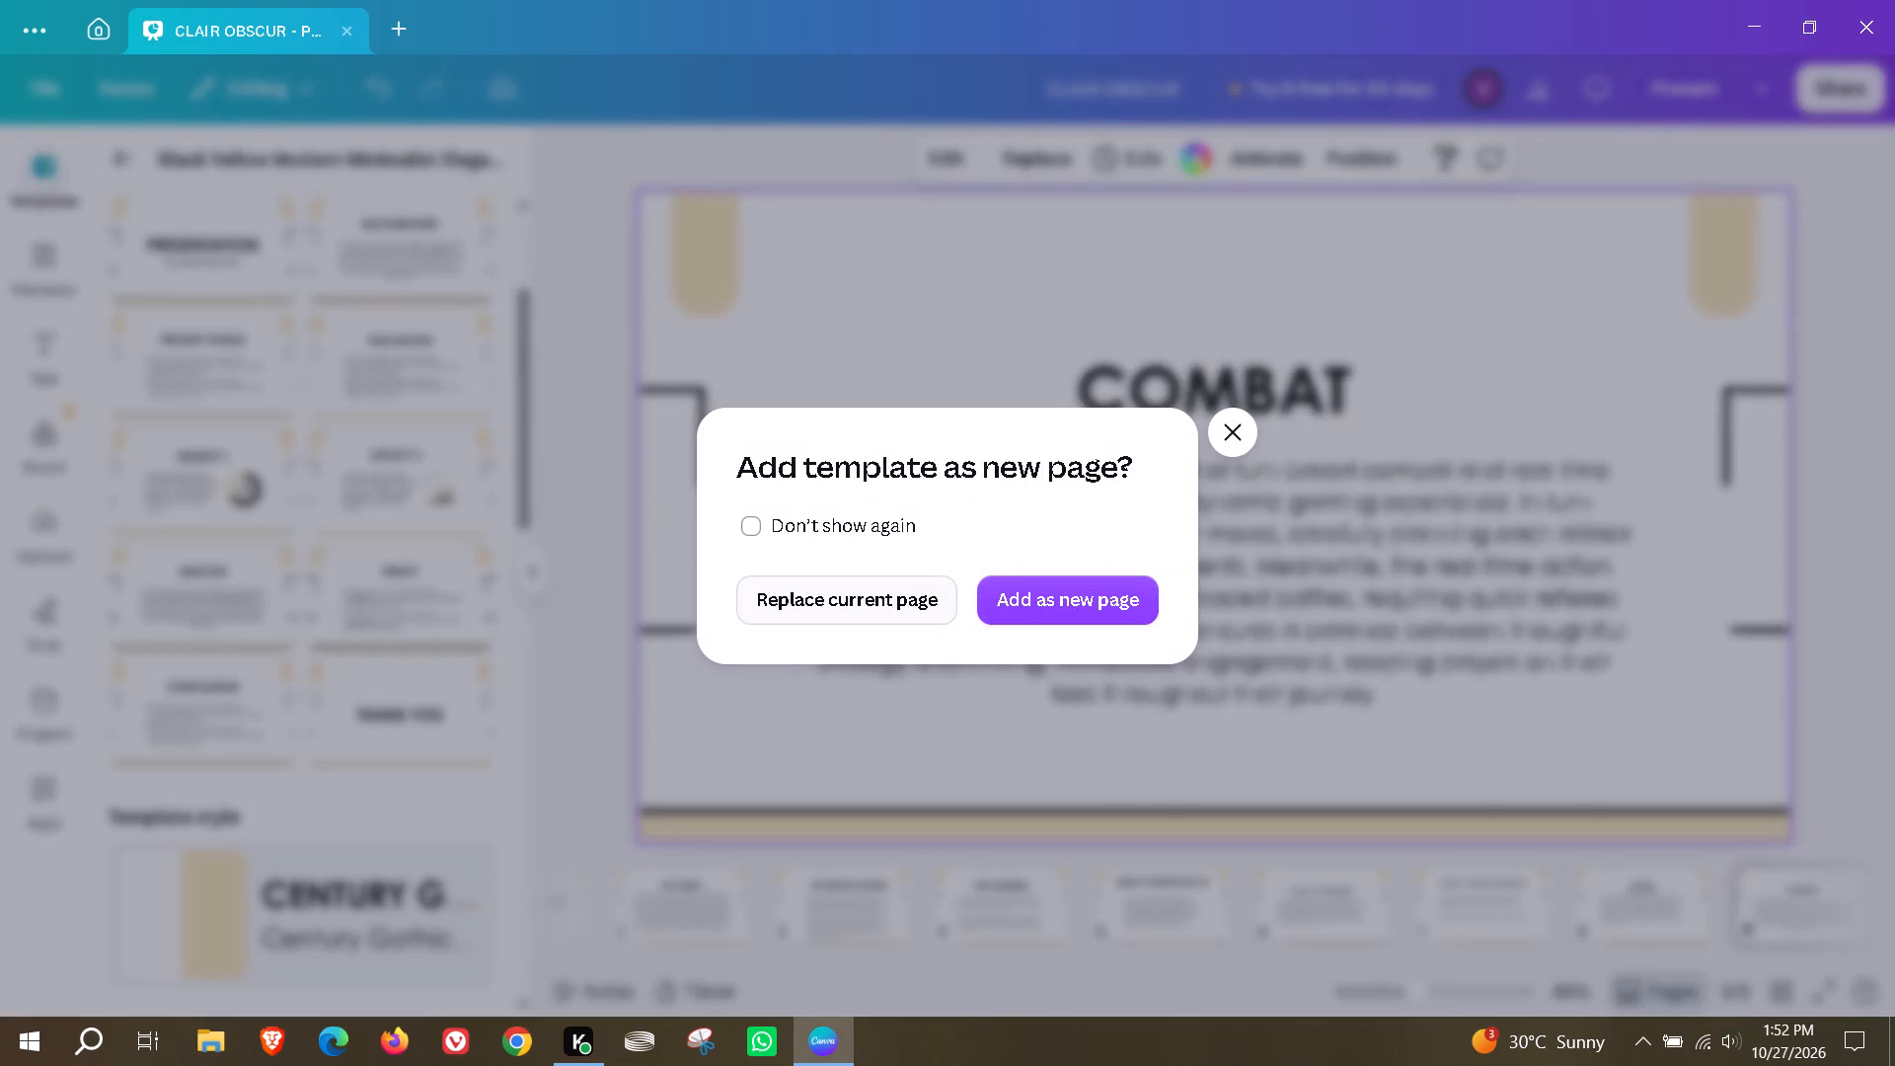
pyautogui.click(1221, 438)
pyautogui.click(414, 587)
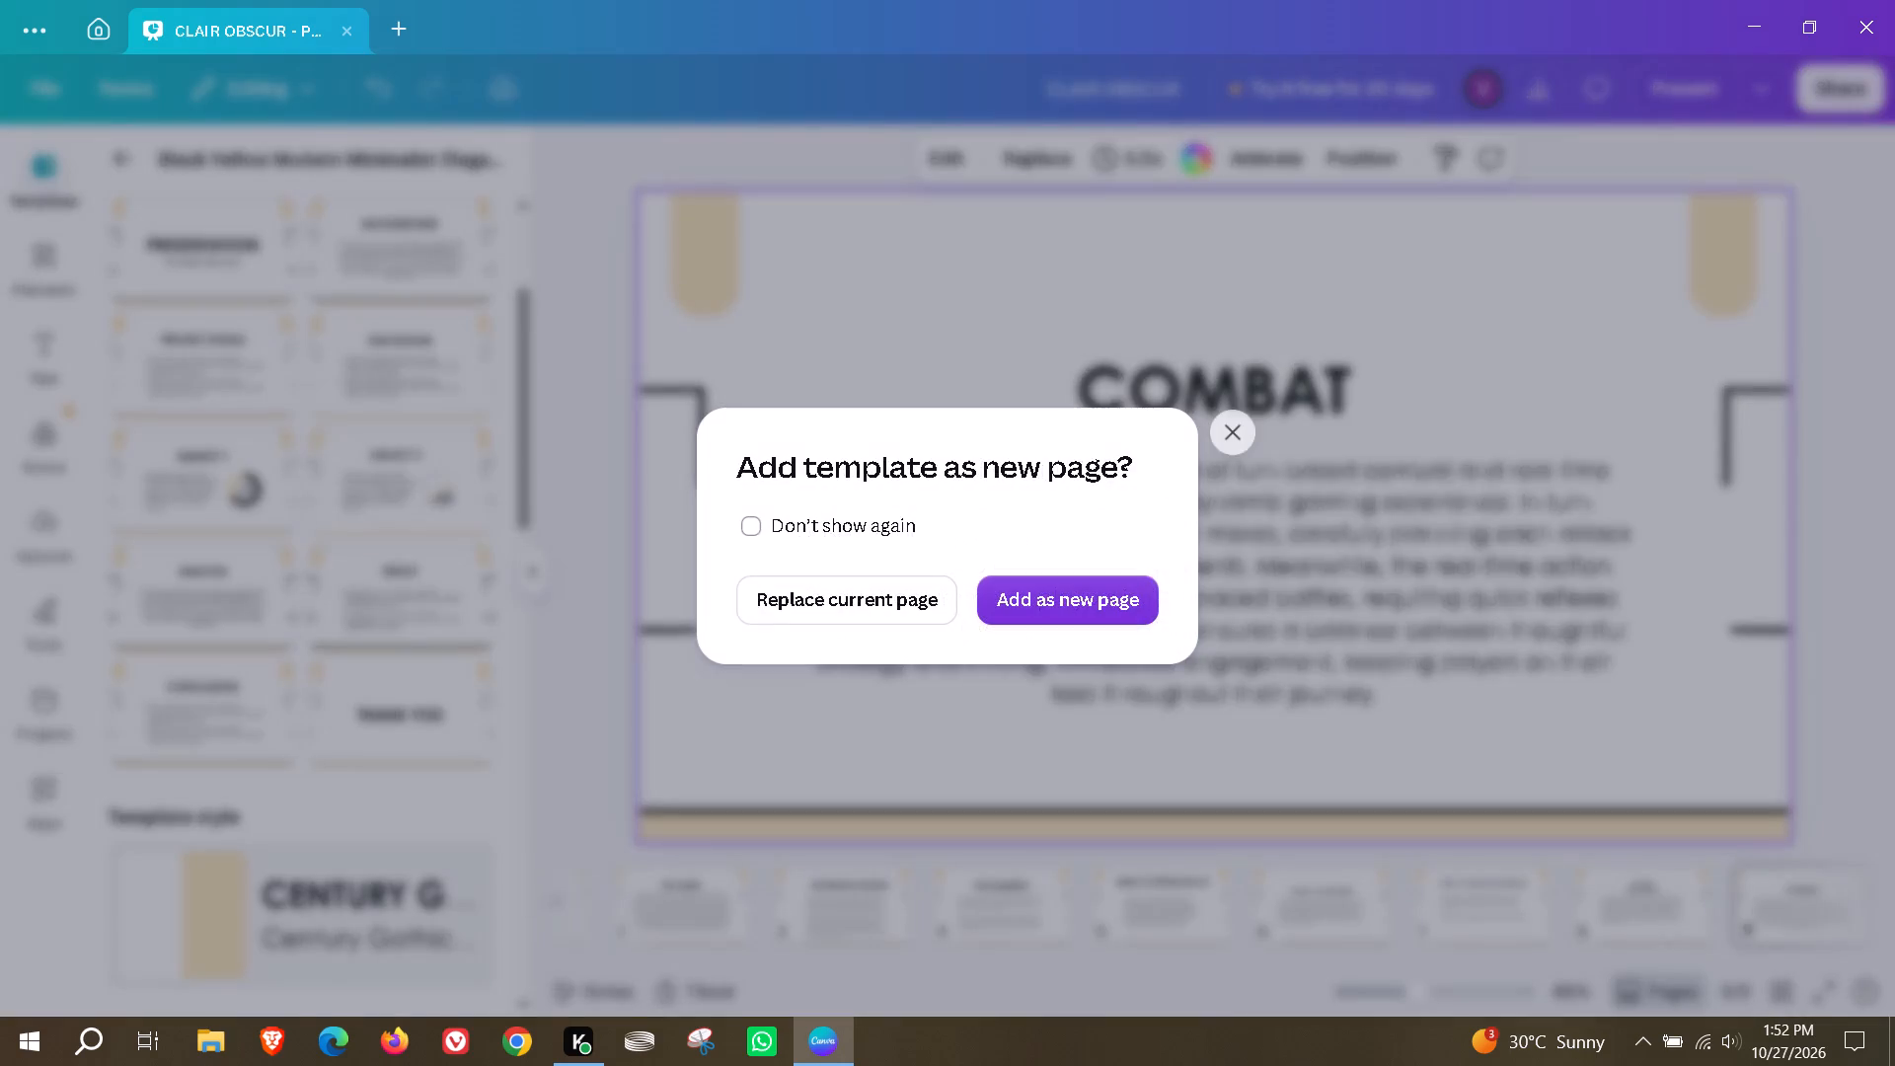
pyautogui.click(1073, 591)
# Replace page 10's heading "RESULT" with "SKILLS , BUILDS , TEAM STRATEGY".
pyautogui.doubleClick(1240, 354)
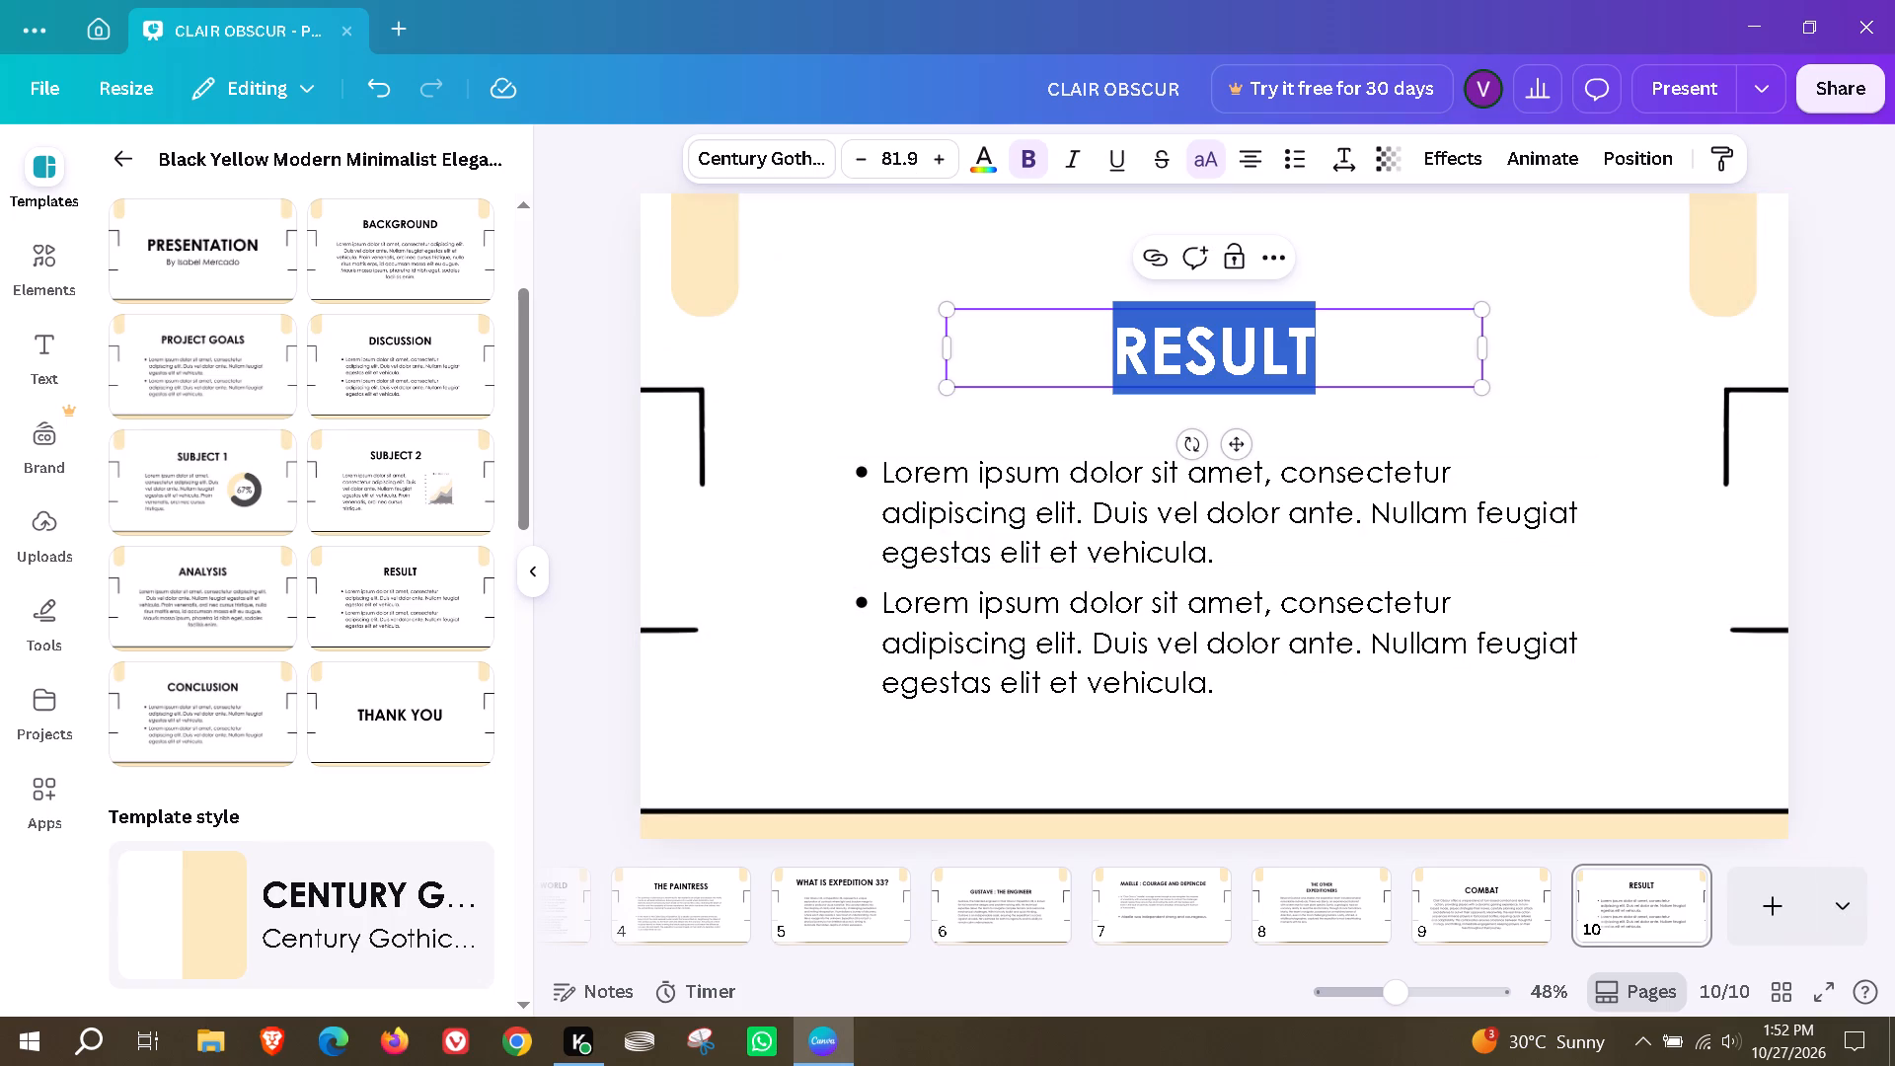
pyautogui.write('SKILS')
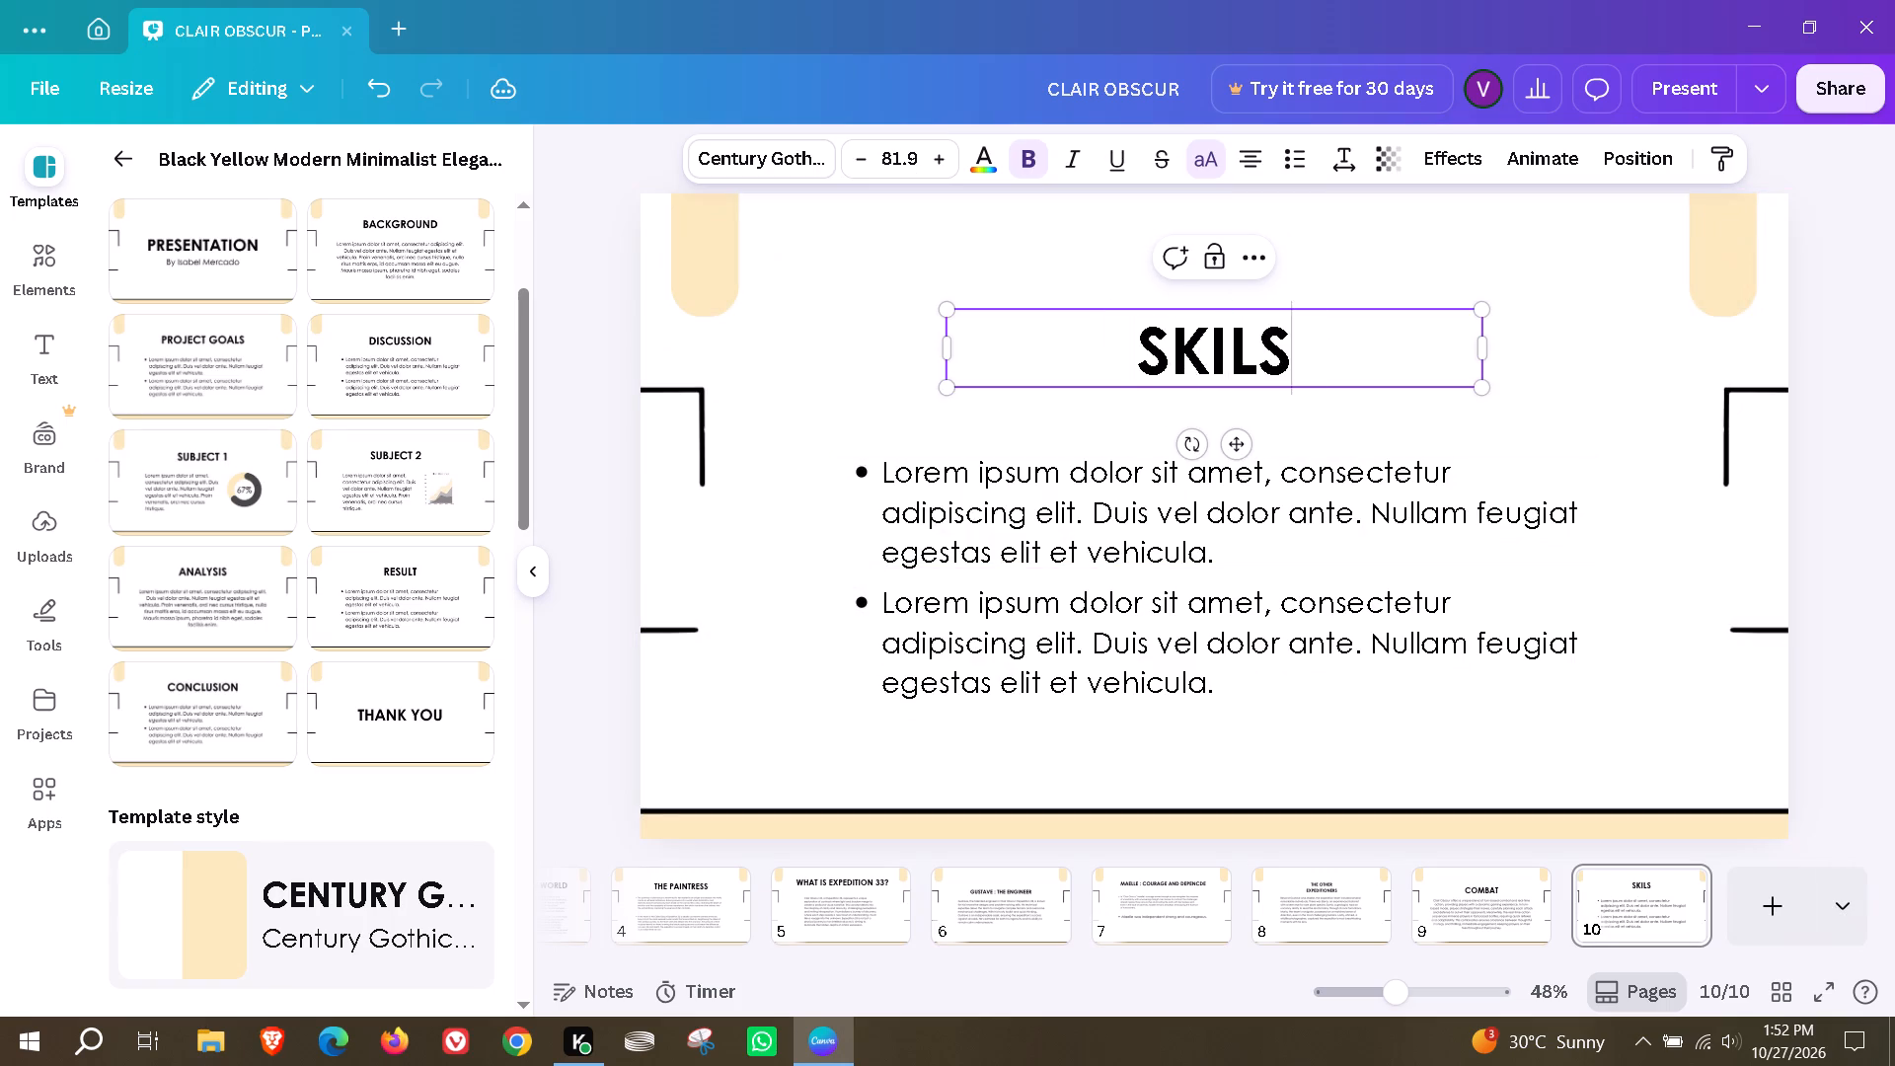
pyautogui.hotkey('shift', 'BackSpace')
pyautogui.write('LS <')
pyautogui.press('space')
pyautogui.press('BackSpace')
pyautogui.press('BackSpace')
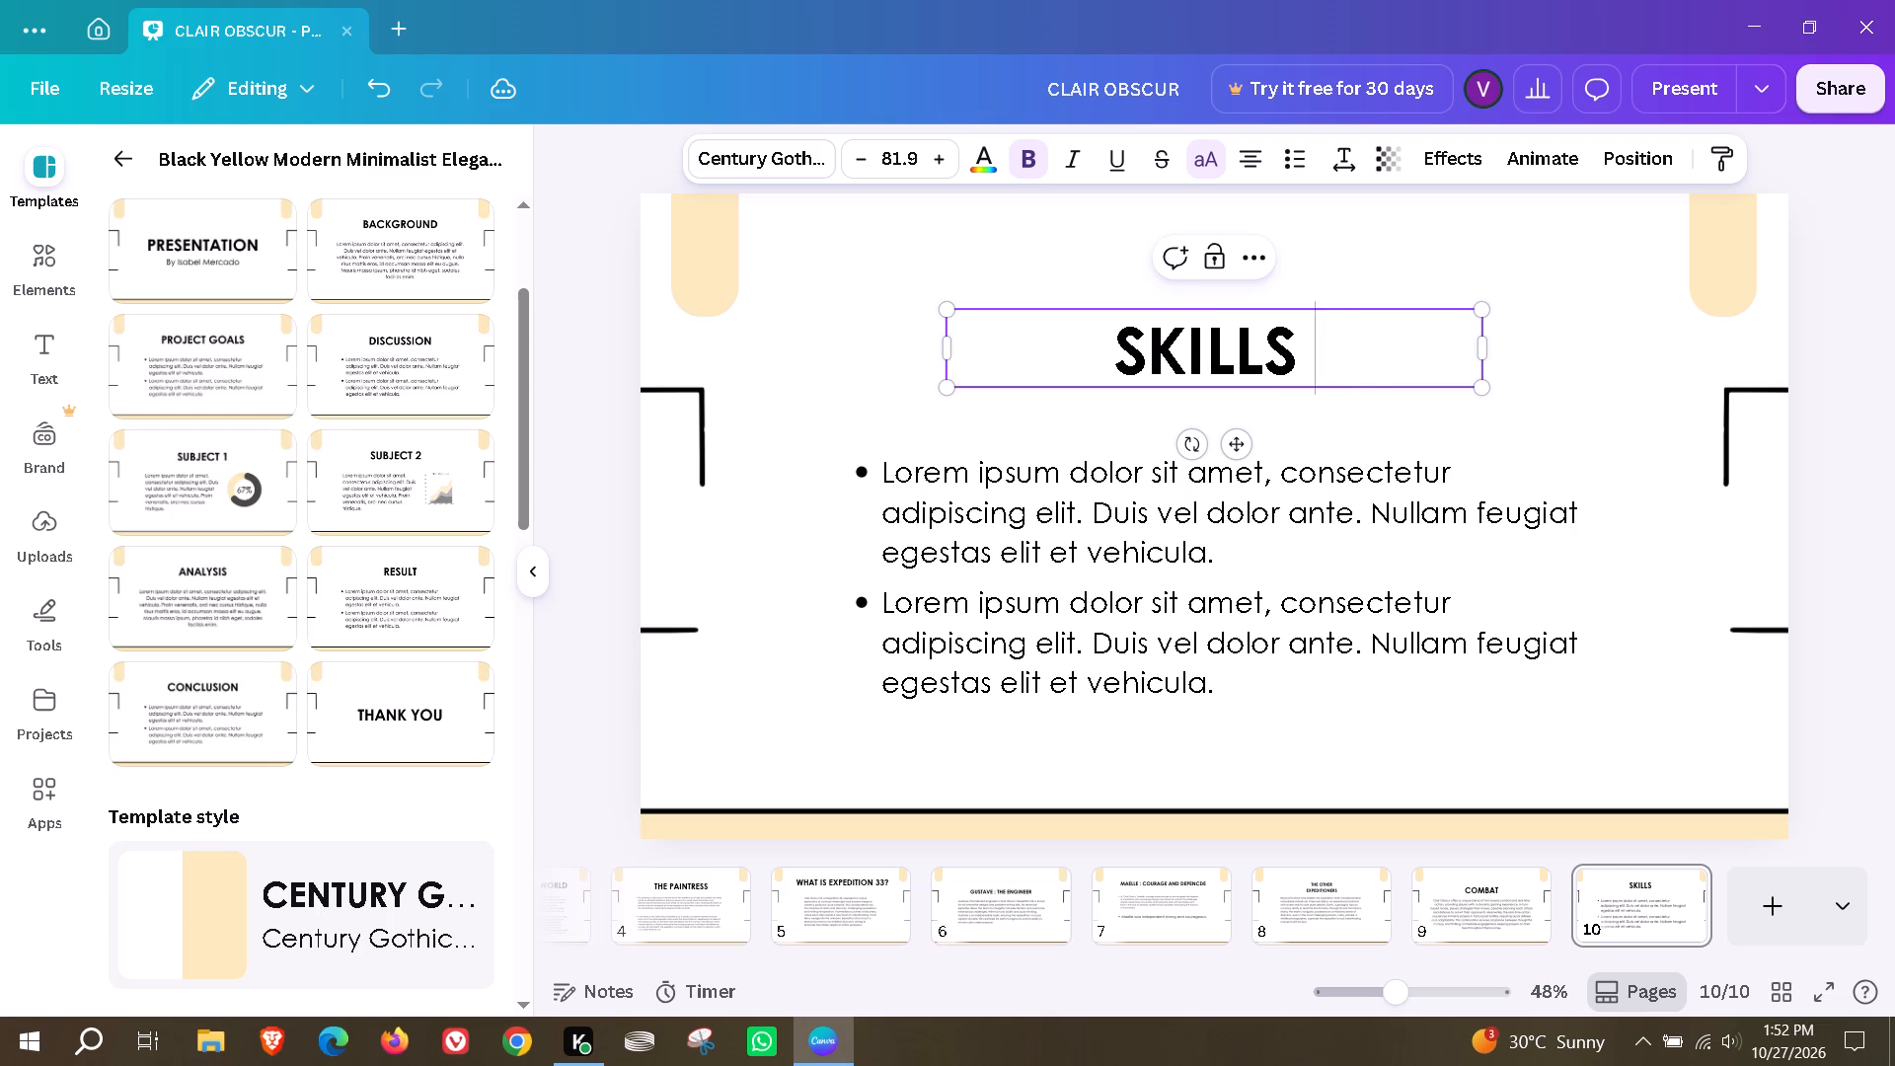
pyautogui.write(', BUILDS ,')
pyautogui.press('space')
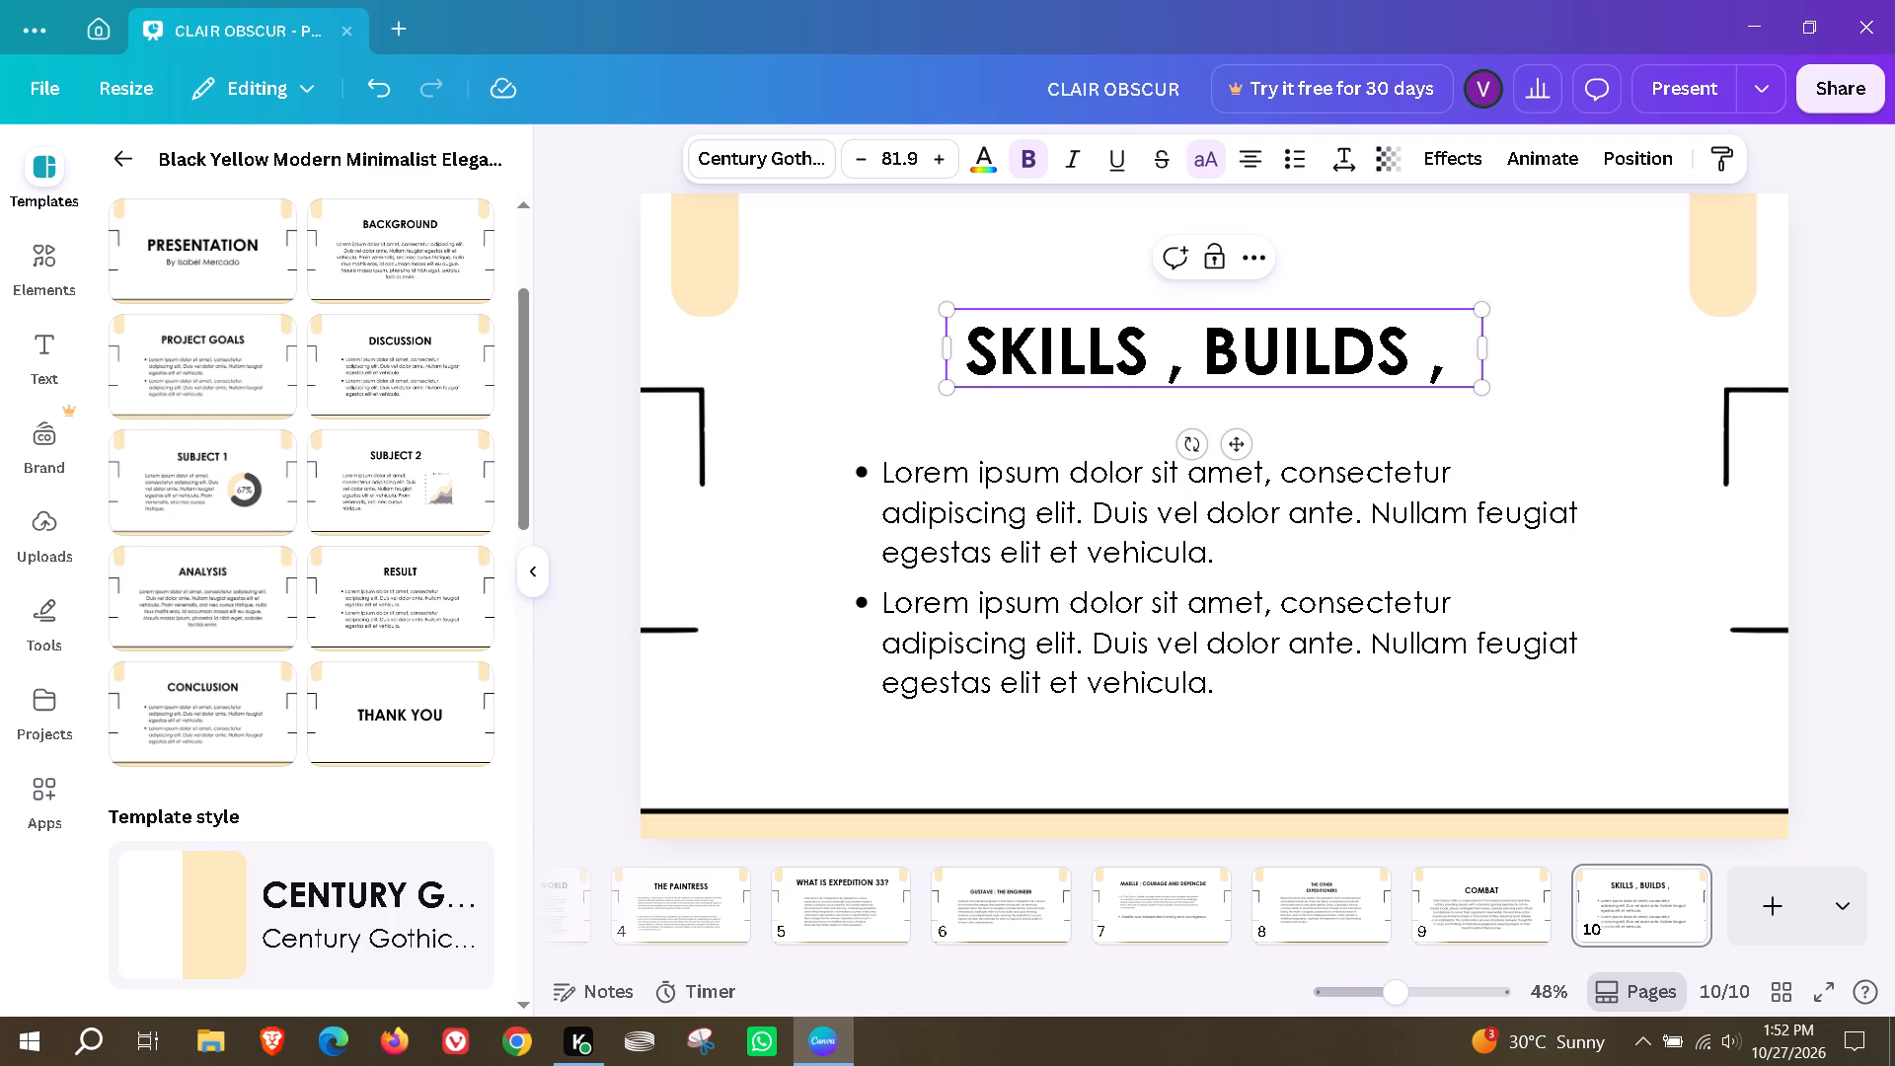
pyautogui.write('TEAM STRATEGU')
pyautogui.press('BackSpace')
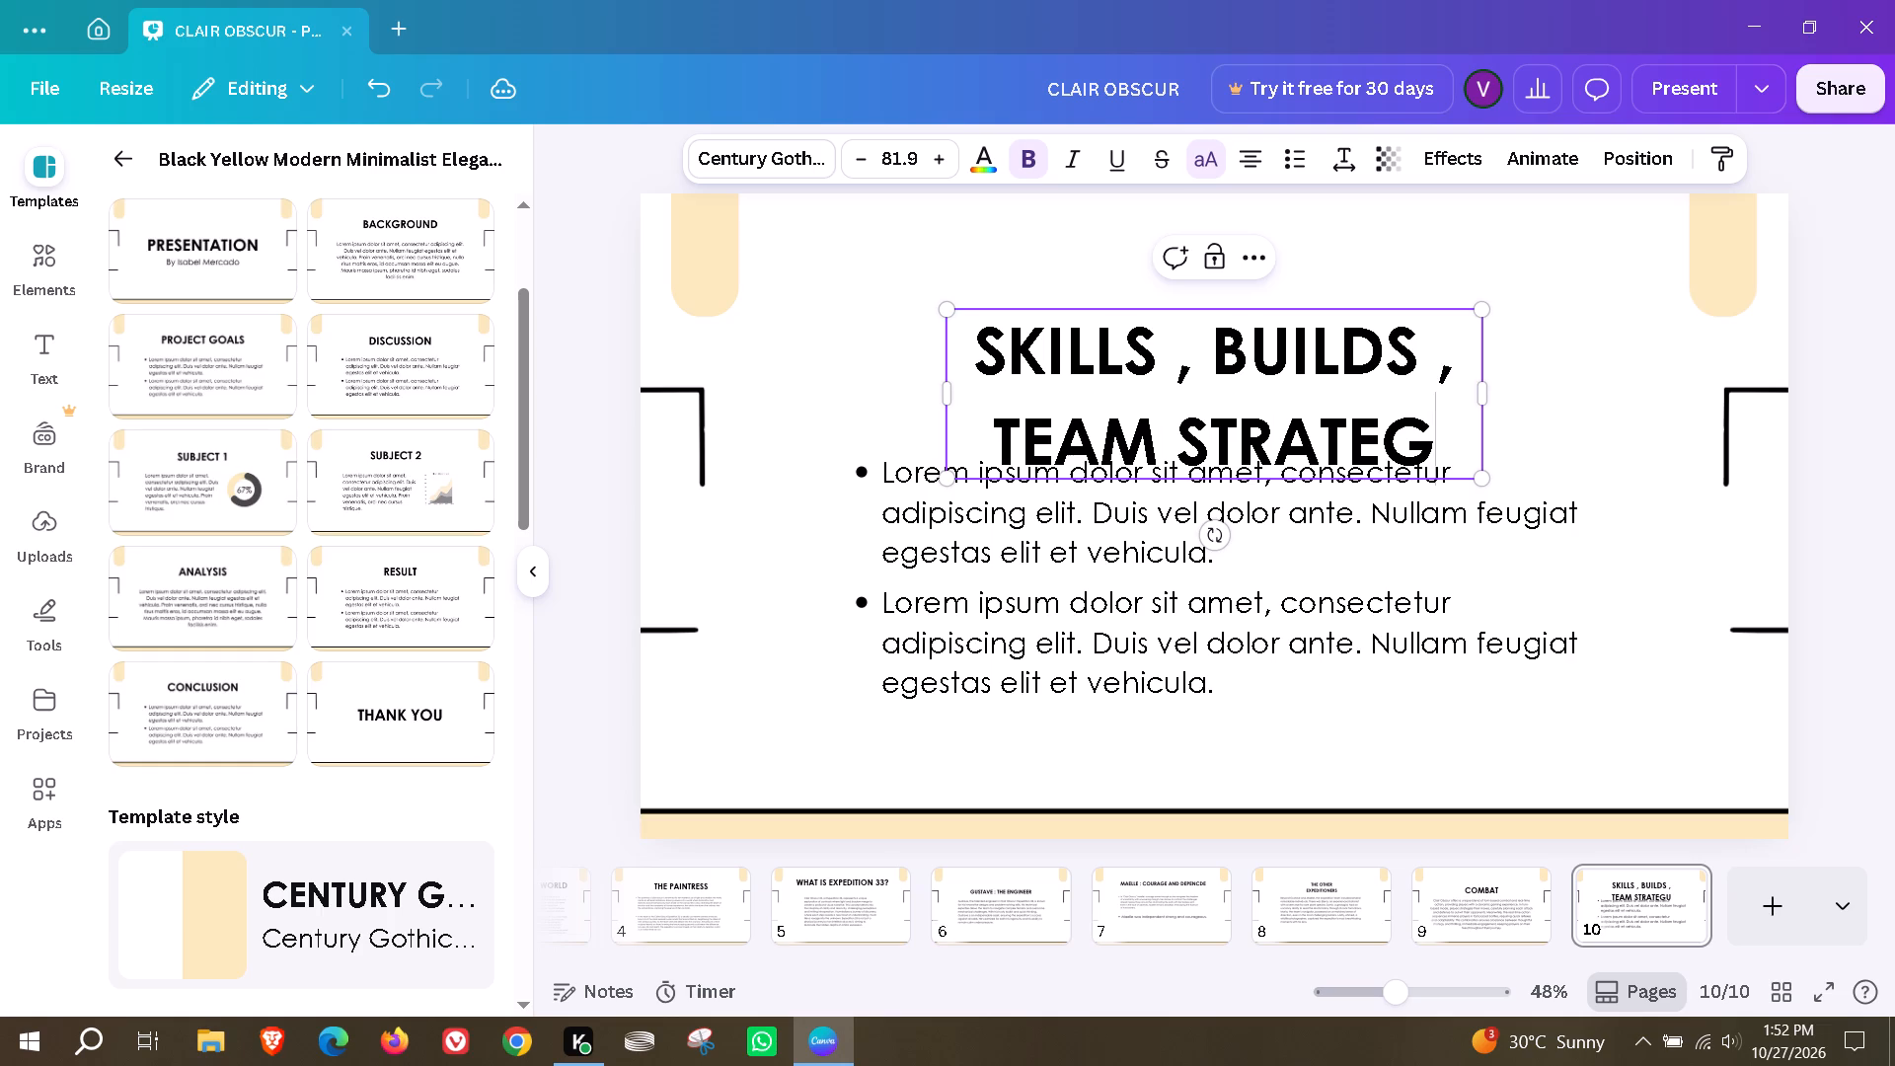
pyautogui.hotkey('shift', 'y')
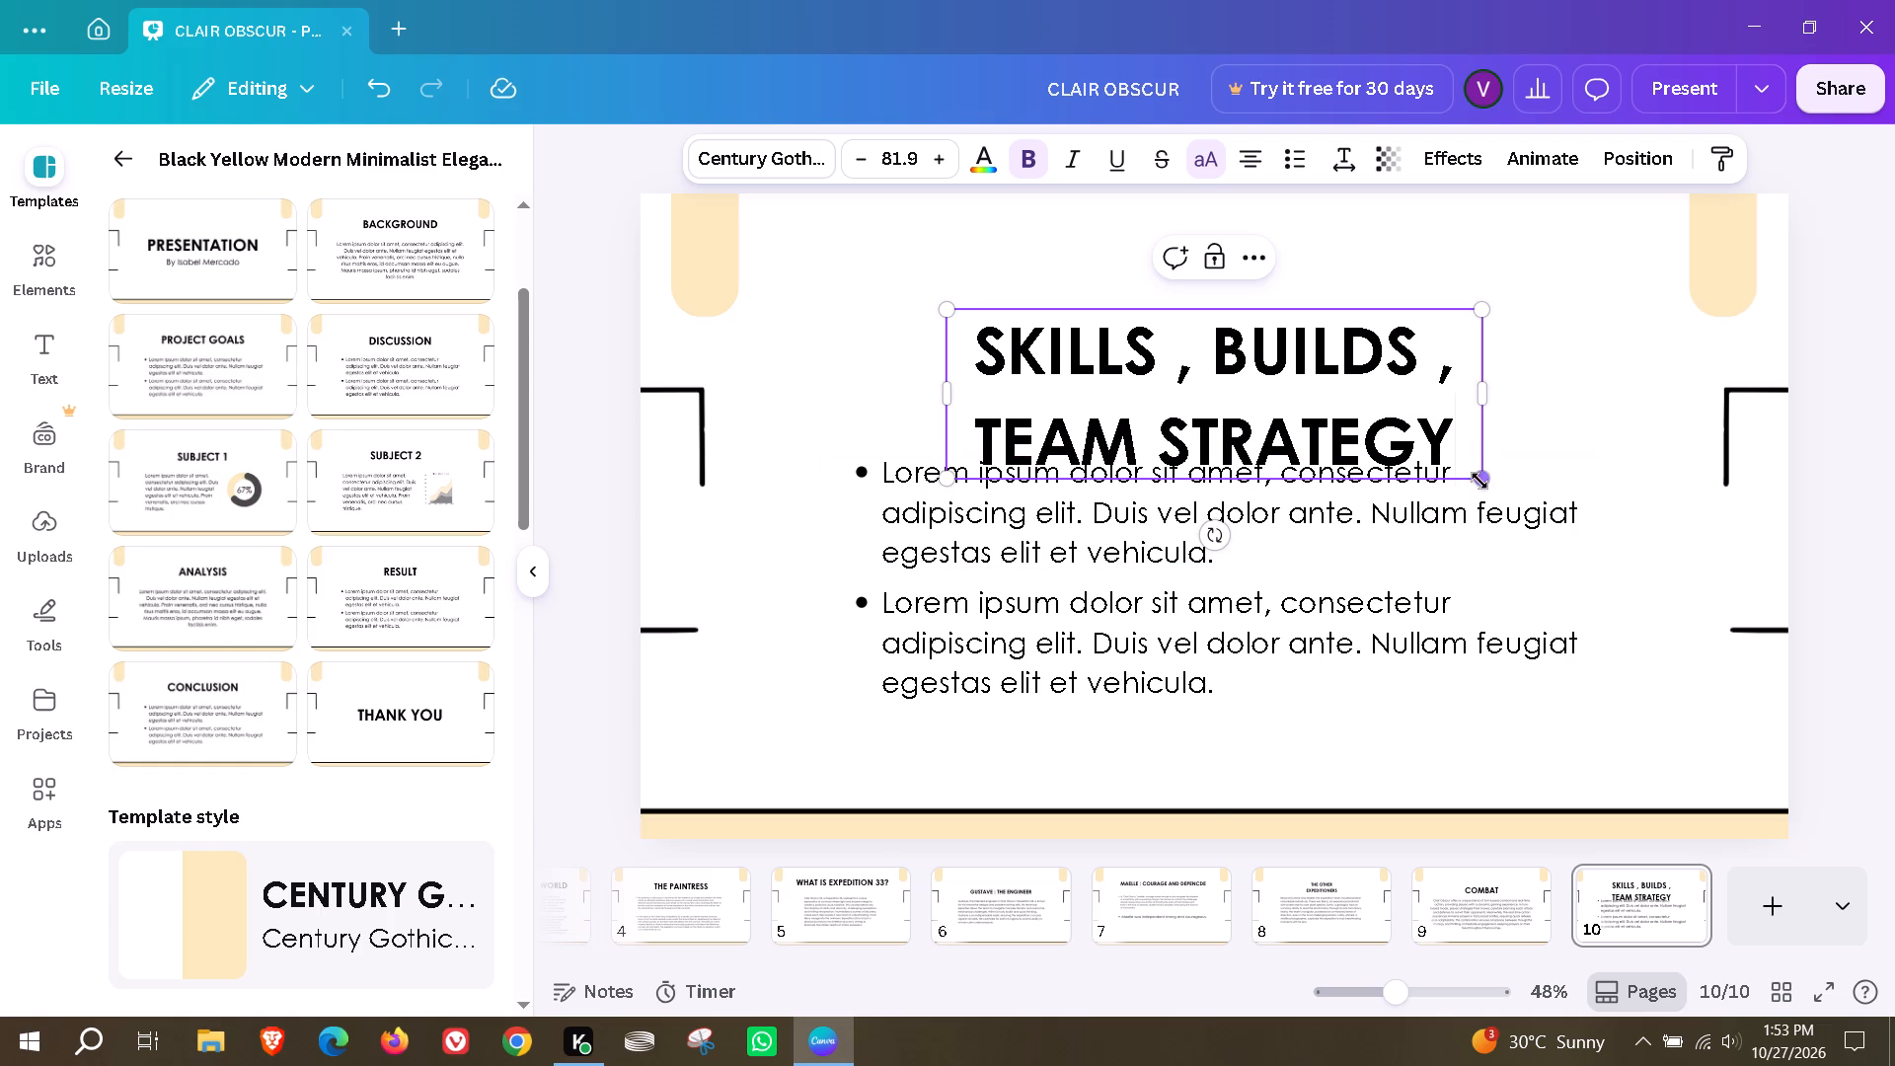
# Scale page 10's heading down to about size 70.3, widen its box, and move it up, centred above the body text.
pyautogui.moveTo(1485, 482); pyautogui.dragTo(1420, 426)
pyautogui.moveTo(1408, 380); pyautogui.dragTo(1578, 387)
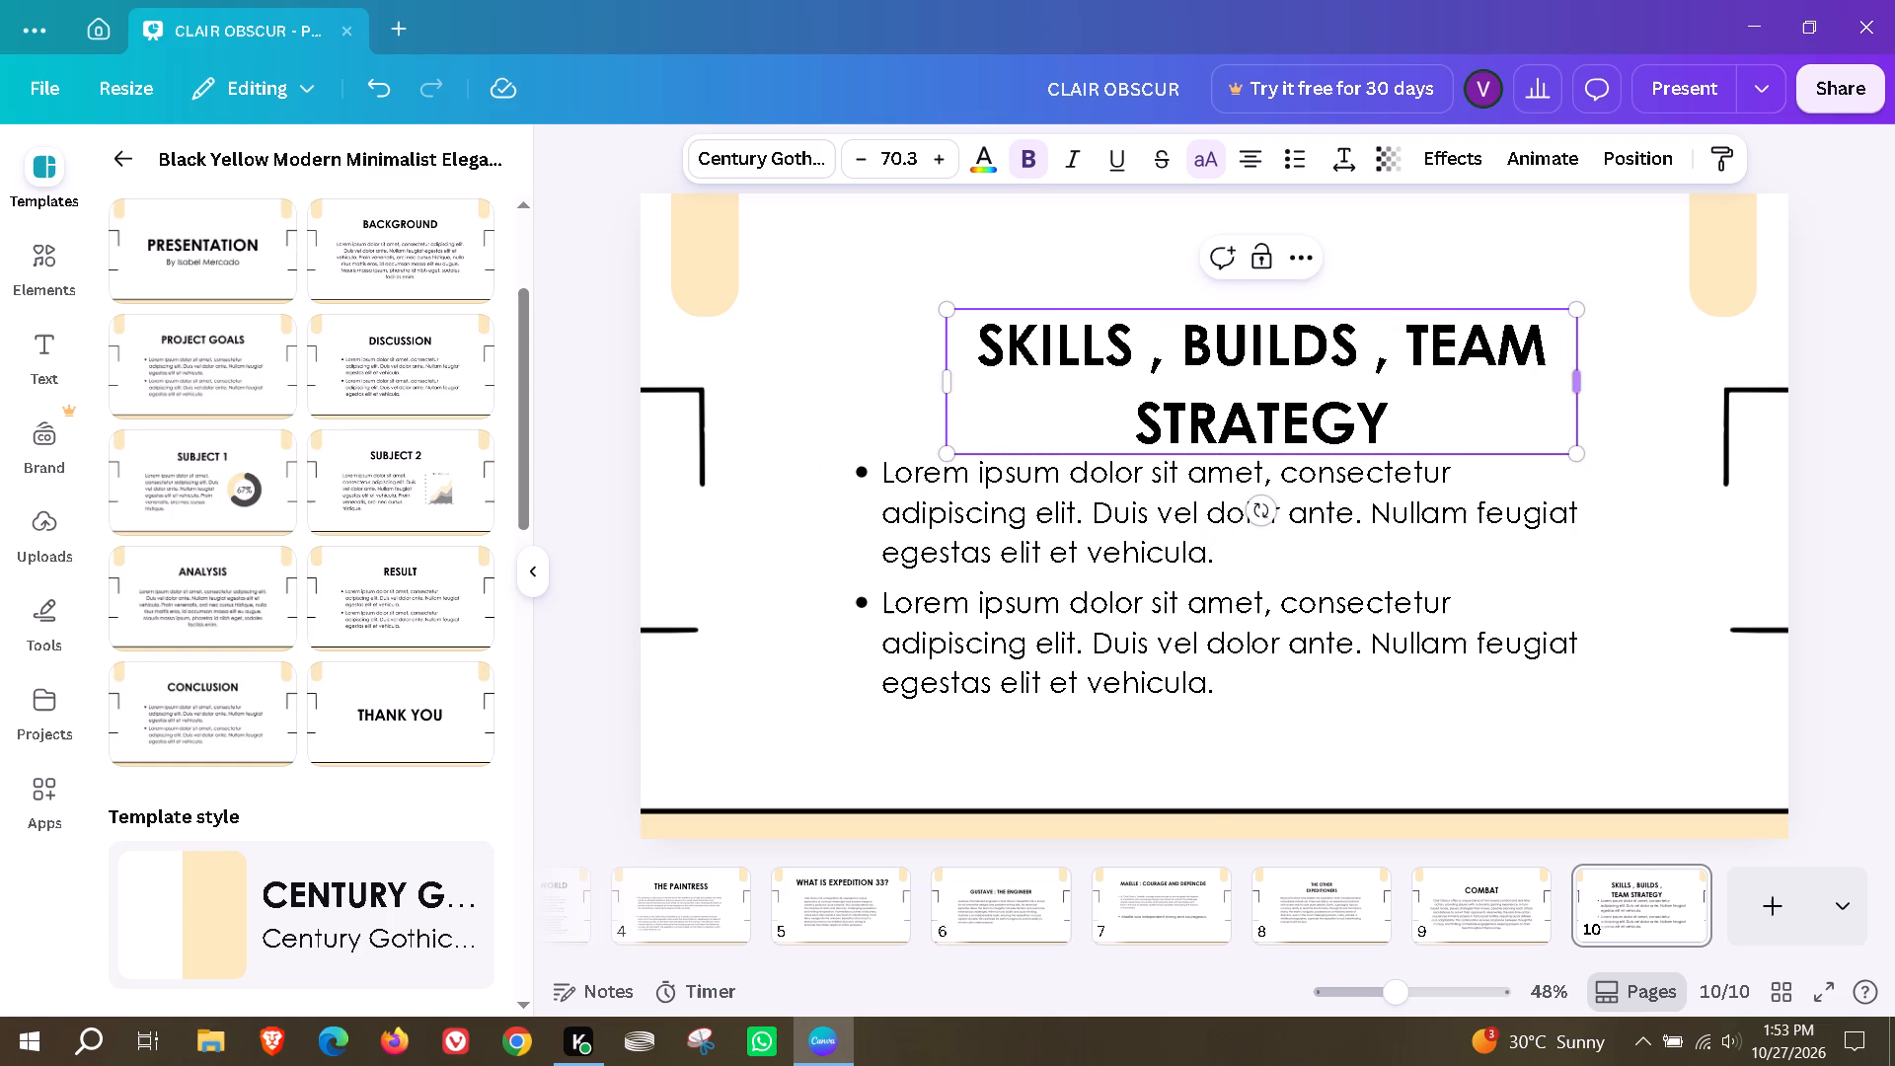
pyautogui.moveTo(1430, 404); pyautogui.dragTo(1405, 382)
pyautogui.click(1421, 295)
pyautogui.moveTo(1391, 404); pyautogui.dragTo(1347, 370)
# Delete the second bullet text box on page 10.
pyautogui.click(1248, 614)
pyautogui.click(1239, 532)
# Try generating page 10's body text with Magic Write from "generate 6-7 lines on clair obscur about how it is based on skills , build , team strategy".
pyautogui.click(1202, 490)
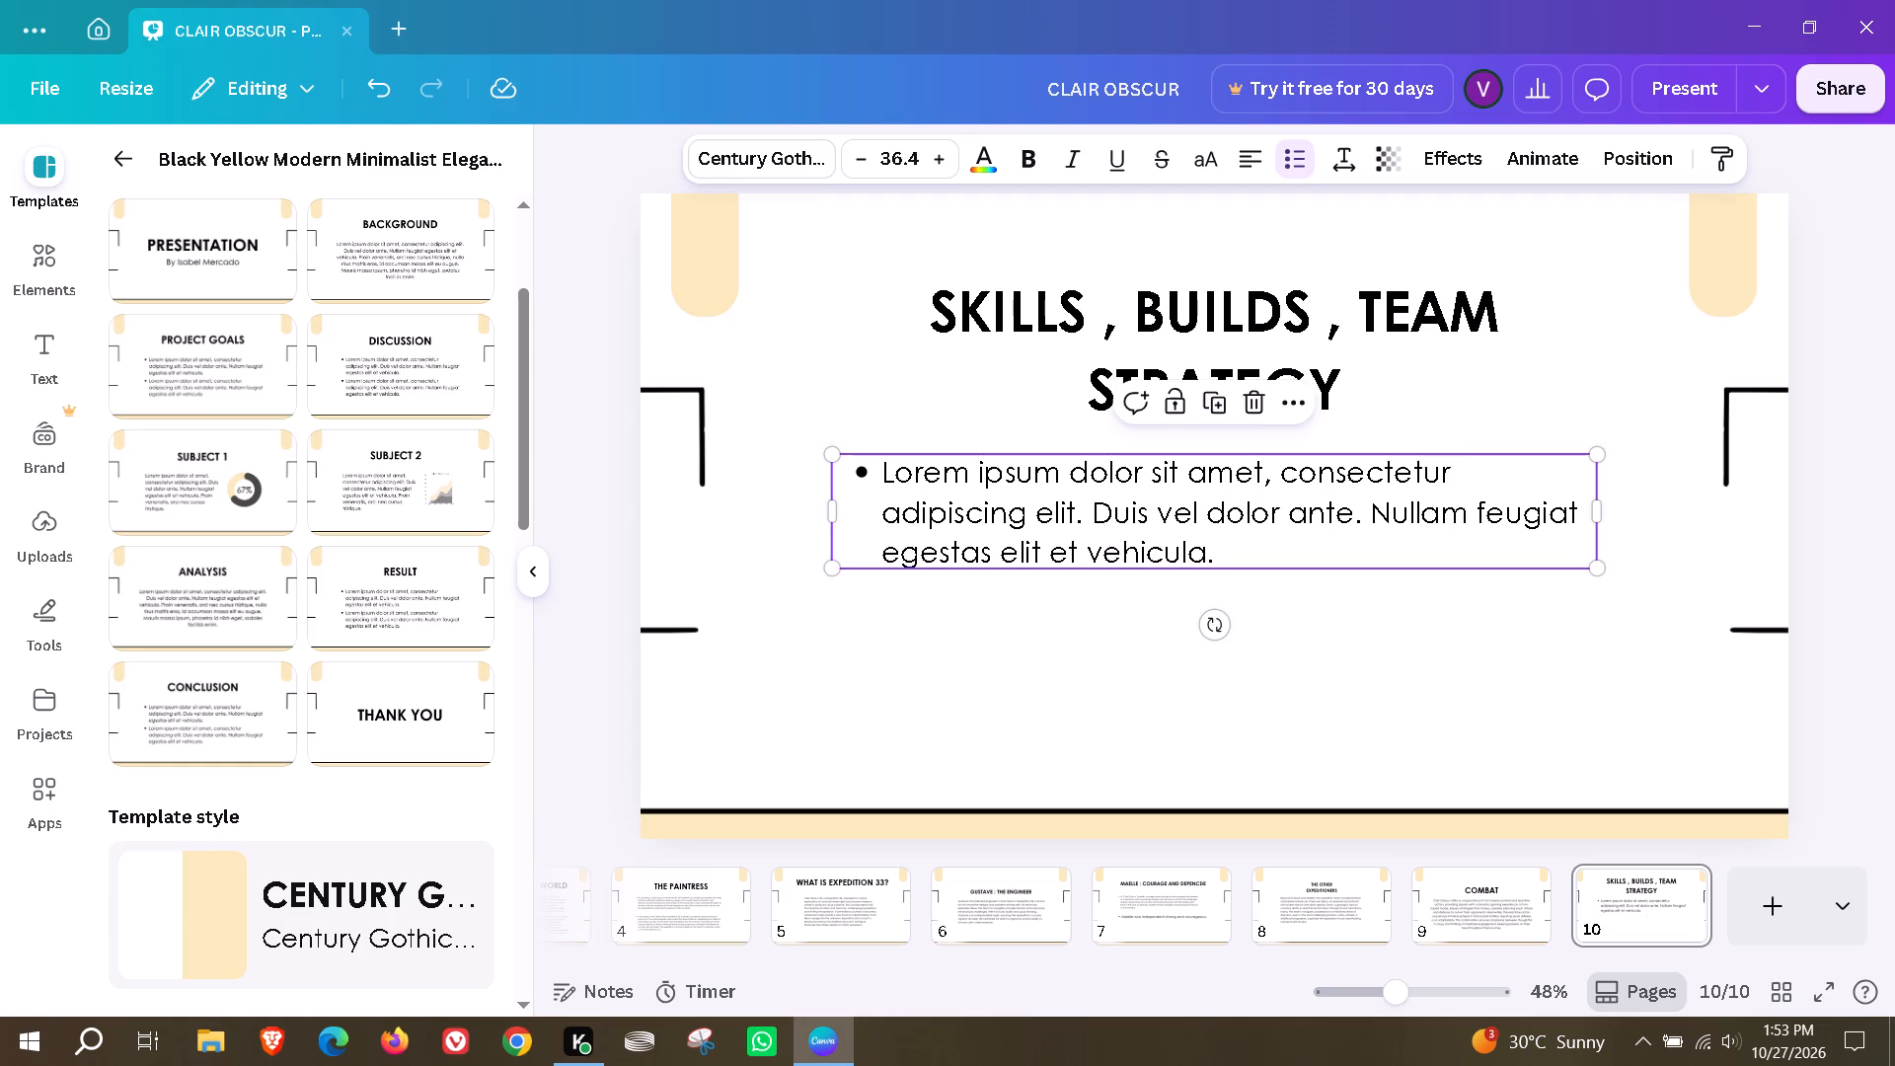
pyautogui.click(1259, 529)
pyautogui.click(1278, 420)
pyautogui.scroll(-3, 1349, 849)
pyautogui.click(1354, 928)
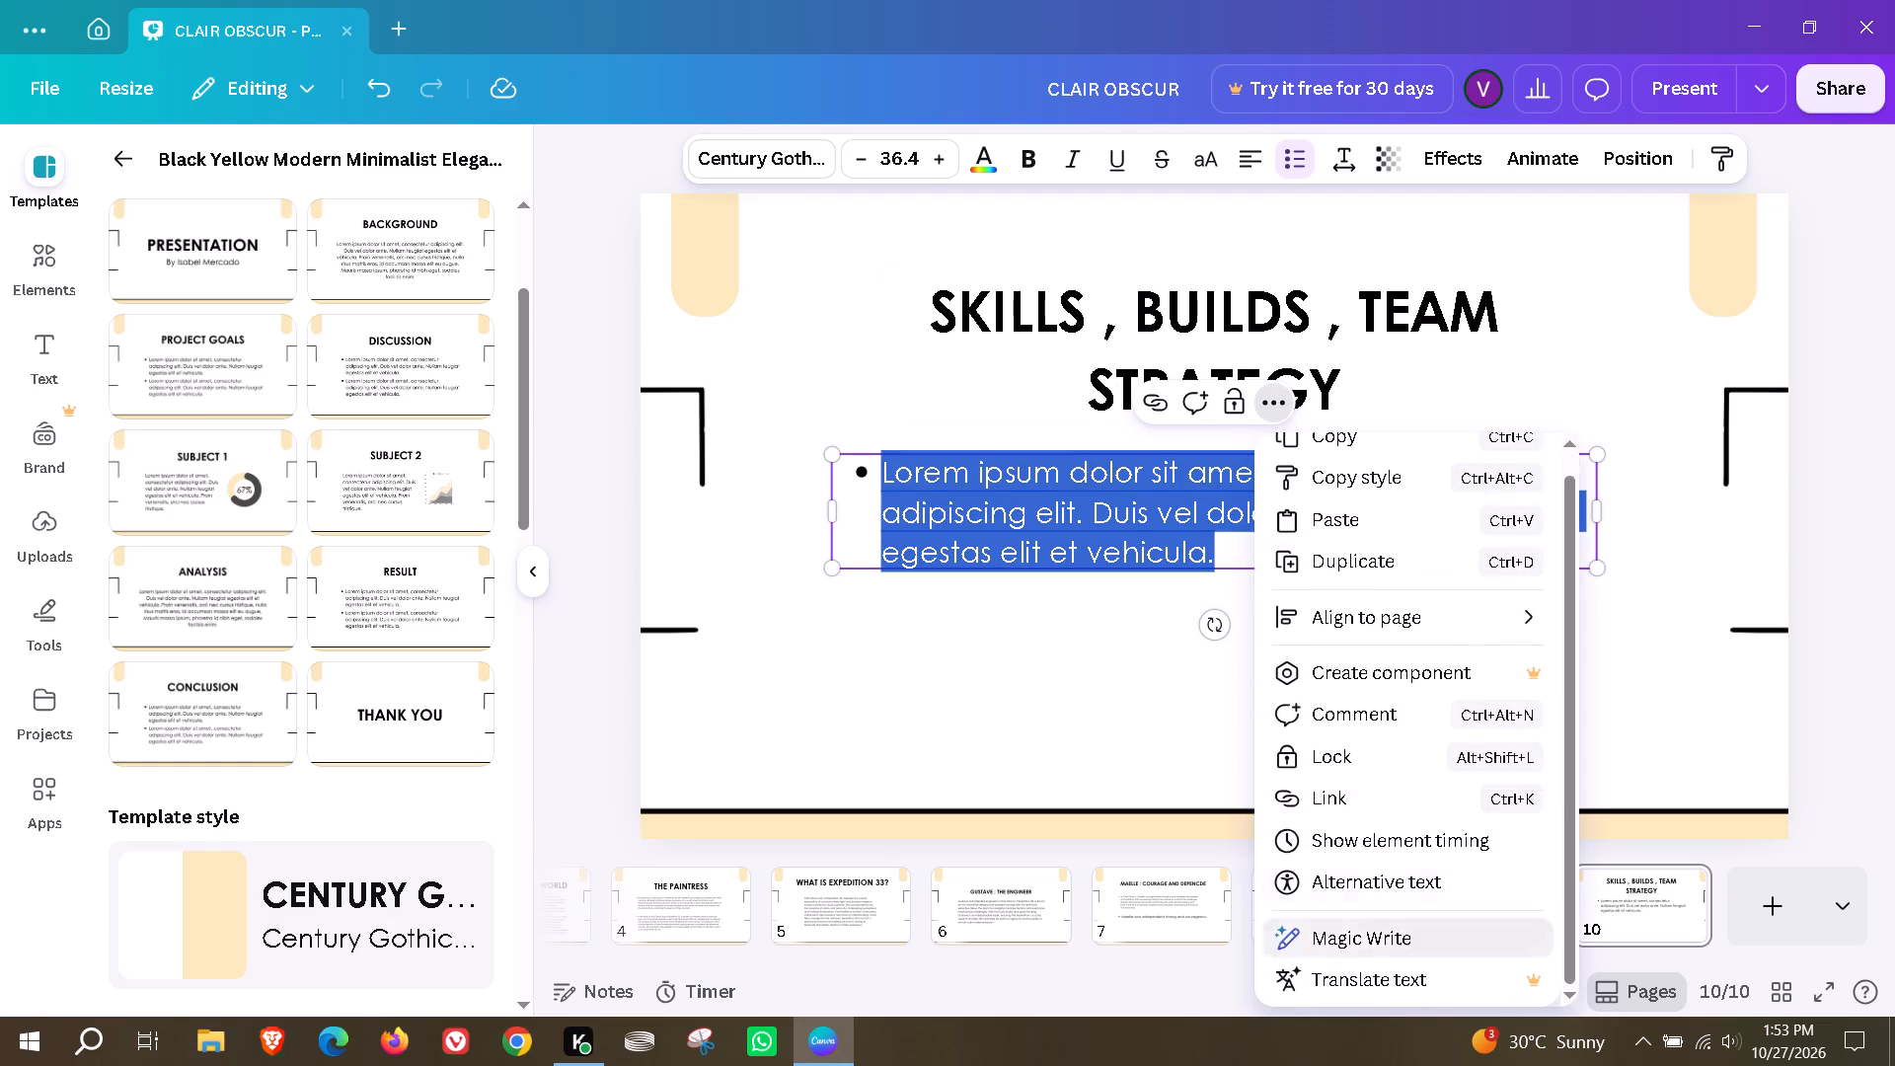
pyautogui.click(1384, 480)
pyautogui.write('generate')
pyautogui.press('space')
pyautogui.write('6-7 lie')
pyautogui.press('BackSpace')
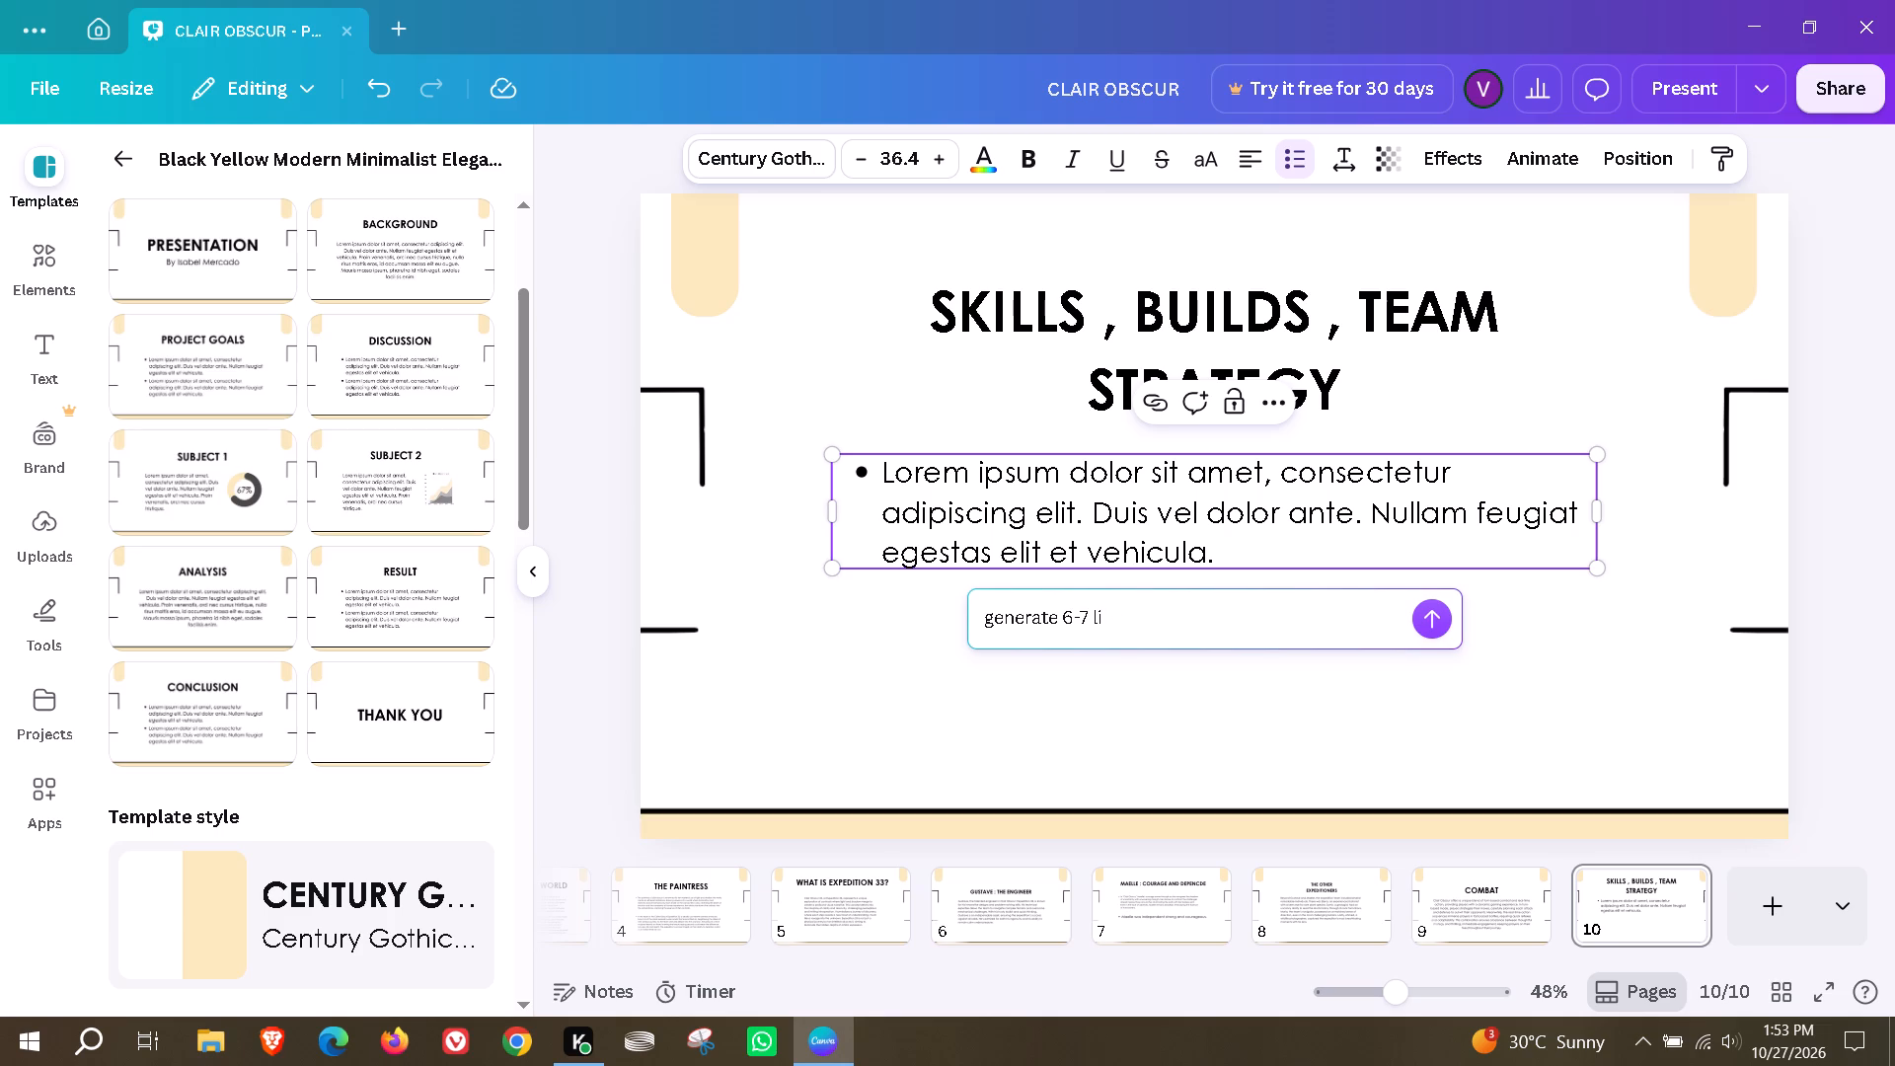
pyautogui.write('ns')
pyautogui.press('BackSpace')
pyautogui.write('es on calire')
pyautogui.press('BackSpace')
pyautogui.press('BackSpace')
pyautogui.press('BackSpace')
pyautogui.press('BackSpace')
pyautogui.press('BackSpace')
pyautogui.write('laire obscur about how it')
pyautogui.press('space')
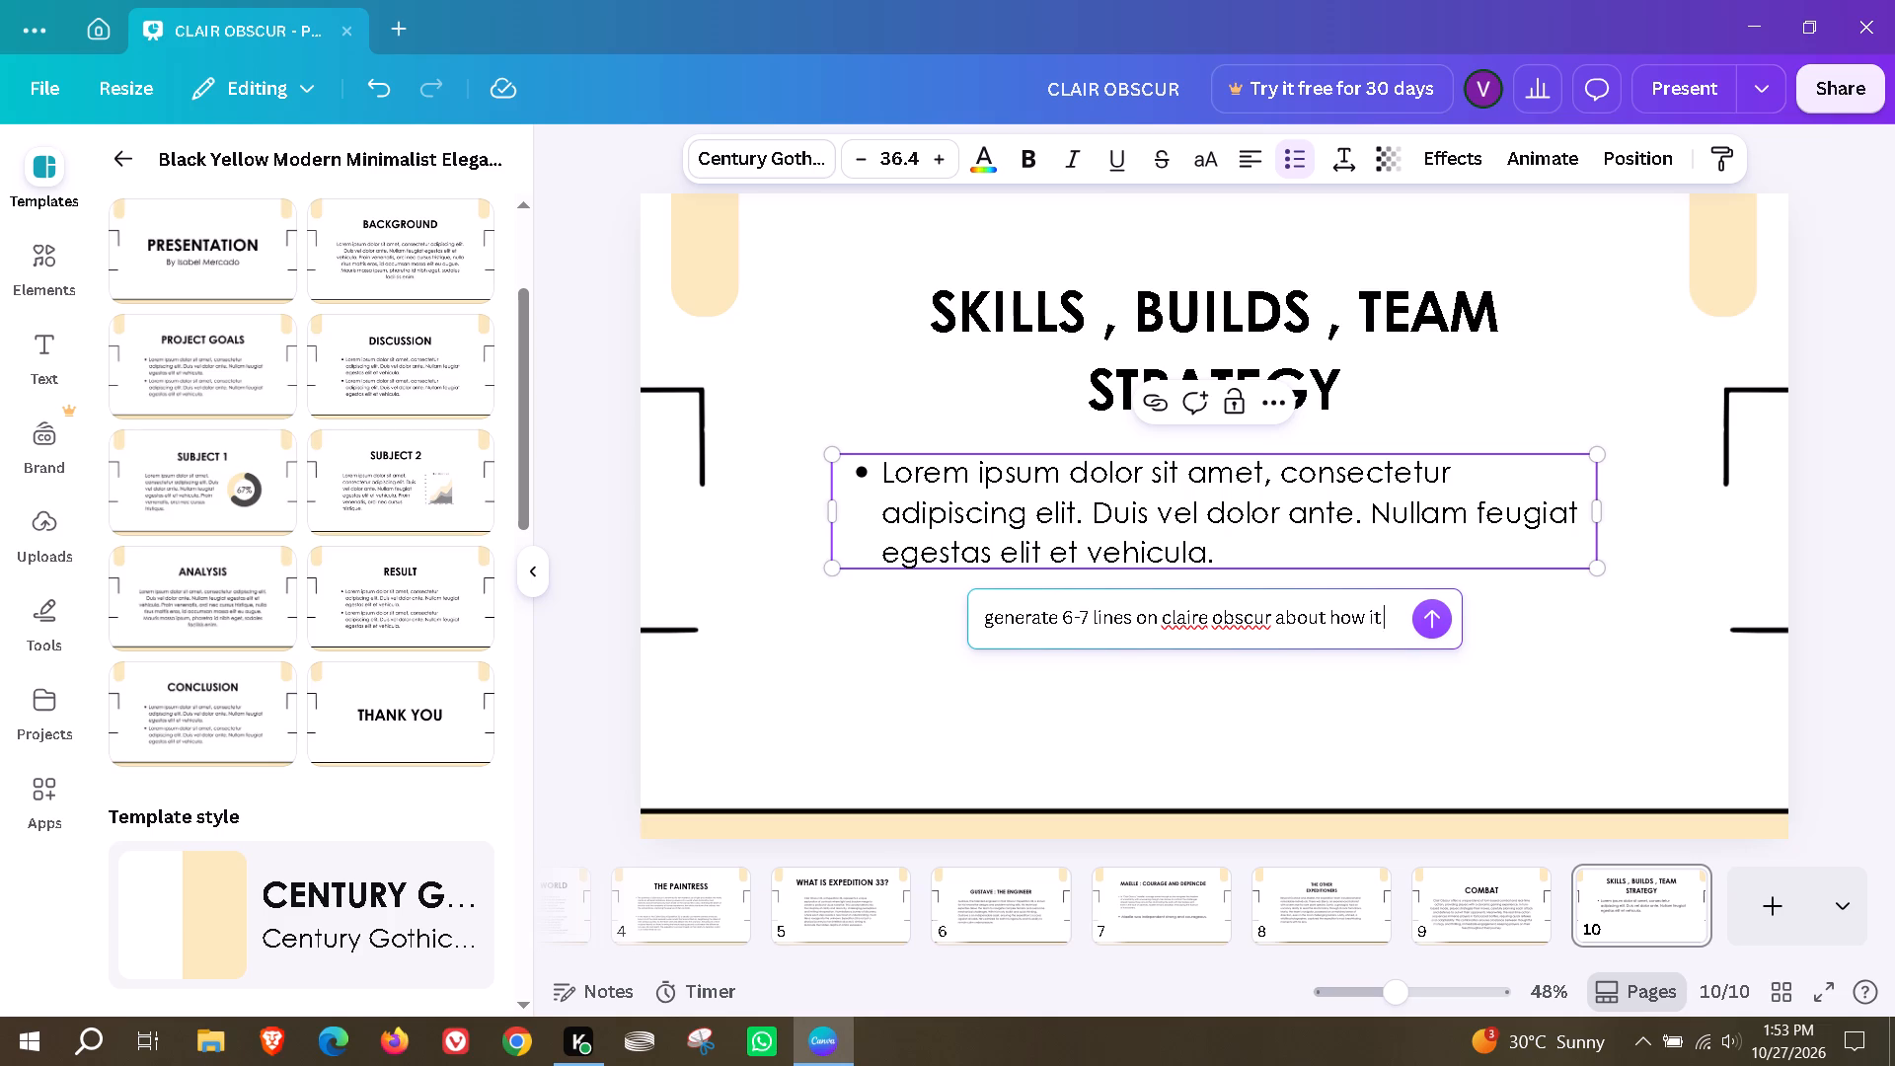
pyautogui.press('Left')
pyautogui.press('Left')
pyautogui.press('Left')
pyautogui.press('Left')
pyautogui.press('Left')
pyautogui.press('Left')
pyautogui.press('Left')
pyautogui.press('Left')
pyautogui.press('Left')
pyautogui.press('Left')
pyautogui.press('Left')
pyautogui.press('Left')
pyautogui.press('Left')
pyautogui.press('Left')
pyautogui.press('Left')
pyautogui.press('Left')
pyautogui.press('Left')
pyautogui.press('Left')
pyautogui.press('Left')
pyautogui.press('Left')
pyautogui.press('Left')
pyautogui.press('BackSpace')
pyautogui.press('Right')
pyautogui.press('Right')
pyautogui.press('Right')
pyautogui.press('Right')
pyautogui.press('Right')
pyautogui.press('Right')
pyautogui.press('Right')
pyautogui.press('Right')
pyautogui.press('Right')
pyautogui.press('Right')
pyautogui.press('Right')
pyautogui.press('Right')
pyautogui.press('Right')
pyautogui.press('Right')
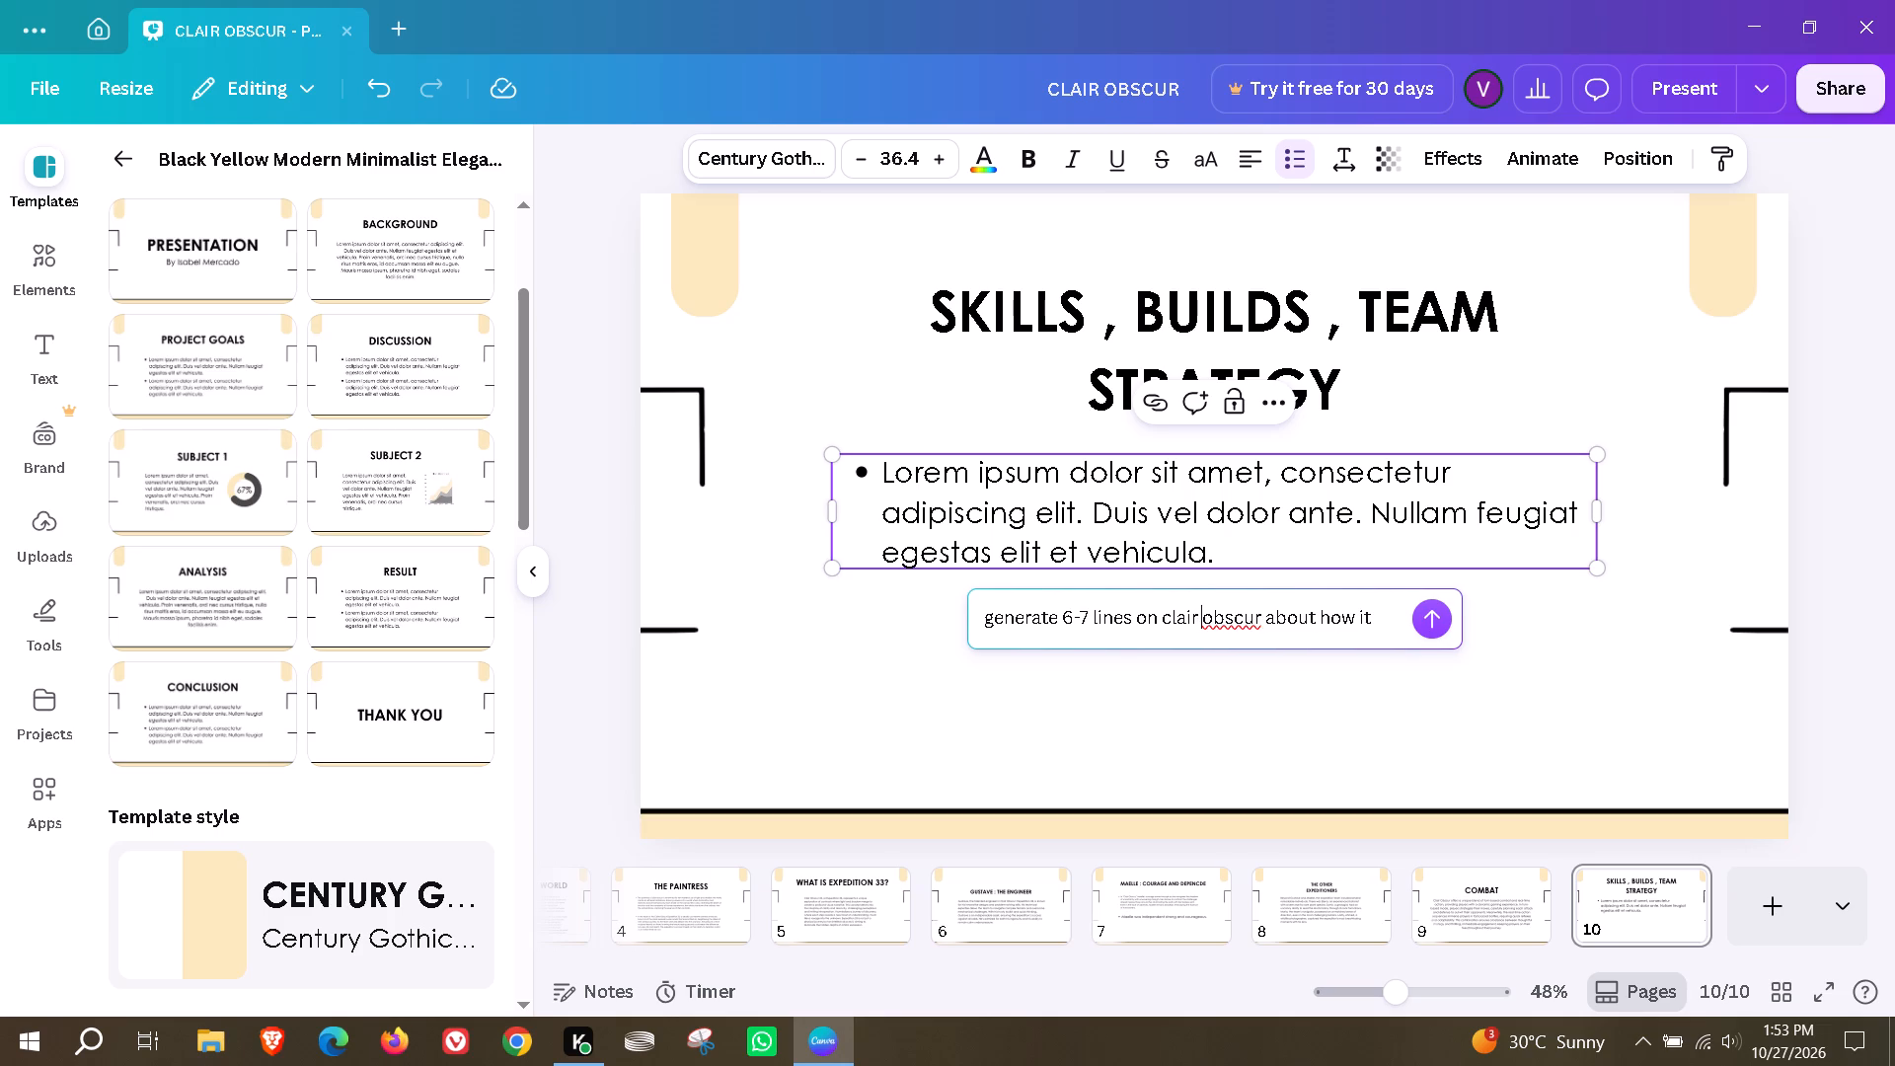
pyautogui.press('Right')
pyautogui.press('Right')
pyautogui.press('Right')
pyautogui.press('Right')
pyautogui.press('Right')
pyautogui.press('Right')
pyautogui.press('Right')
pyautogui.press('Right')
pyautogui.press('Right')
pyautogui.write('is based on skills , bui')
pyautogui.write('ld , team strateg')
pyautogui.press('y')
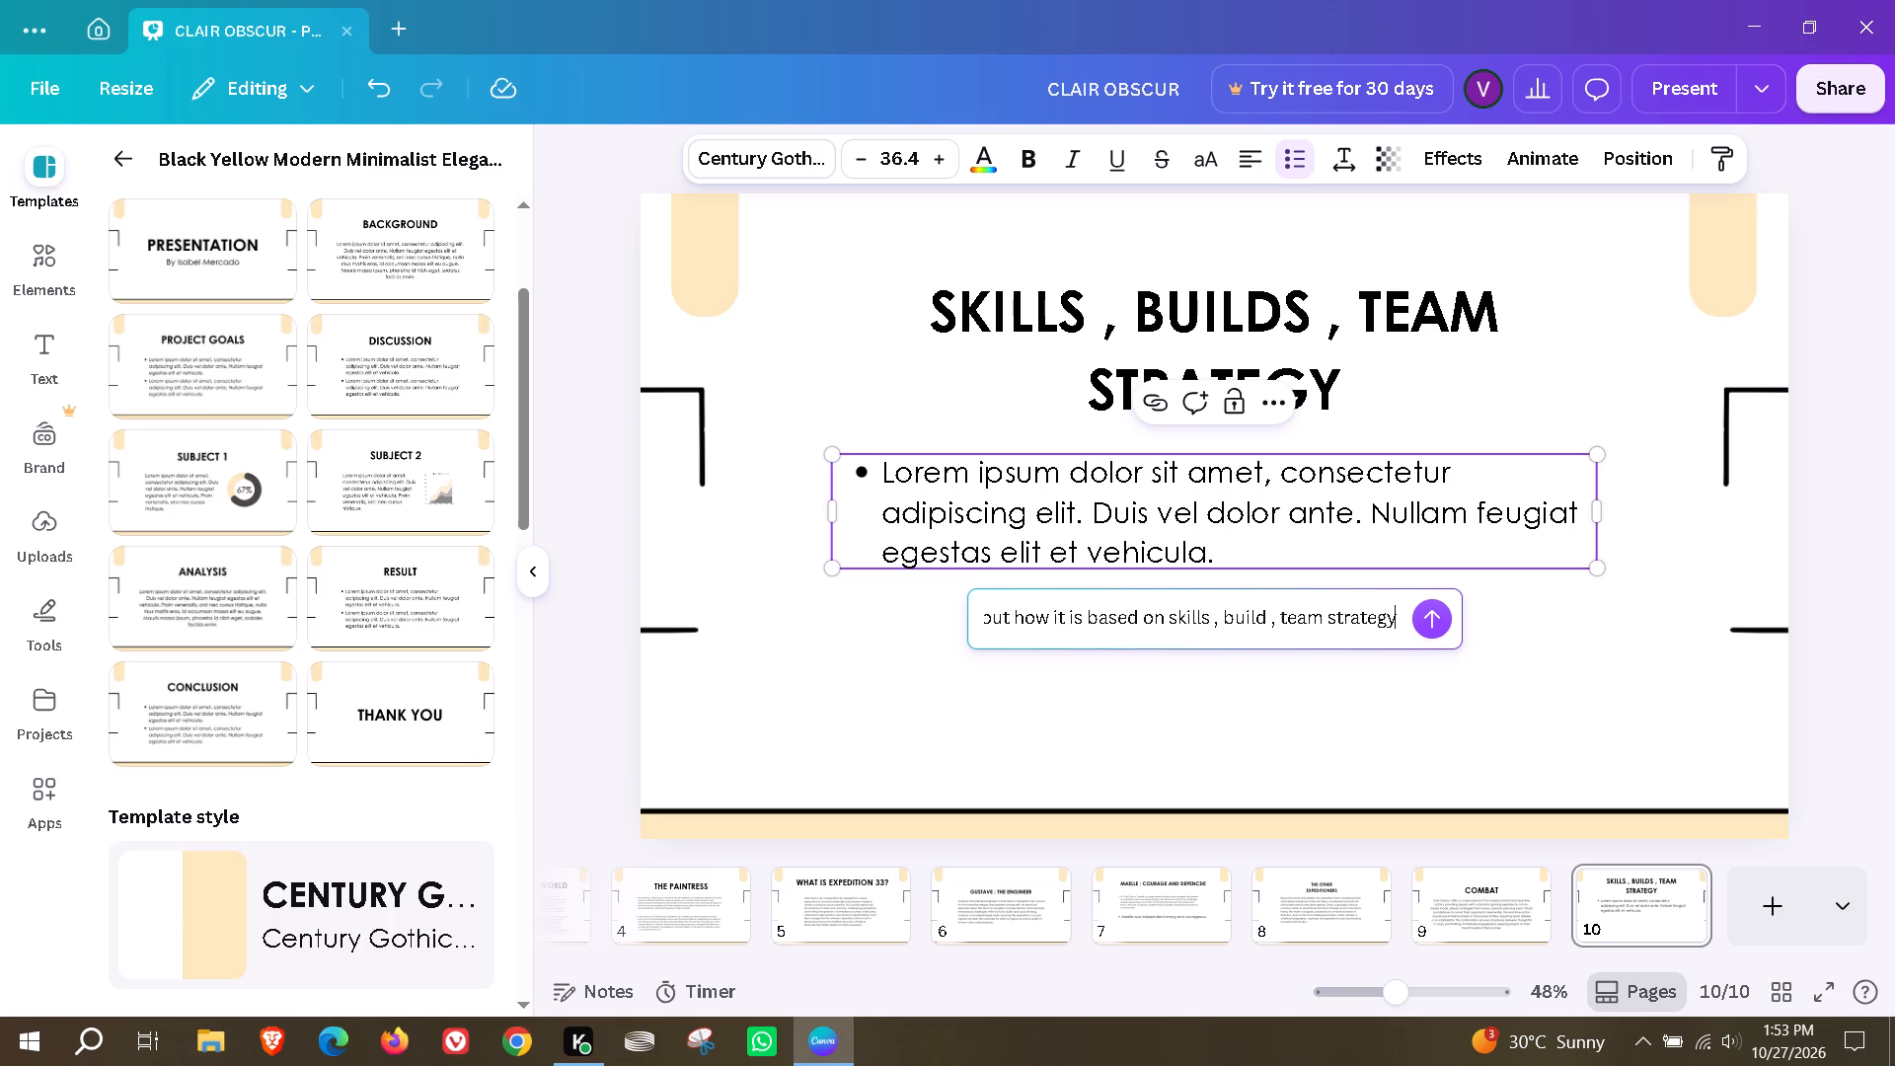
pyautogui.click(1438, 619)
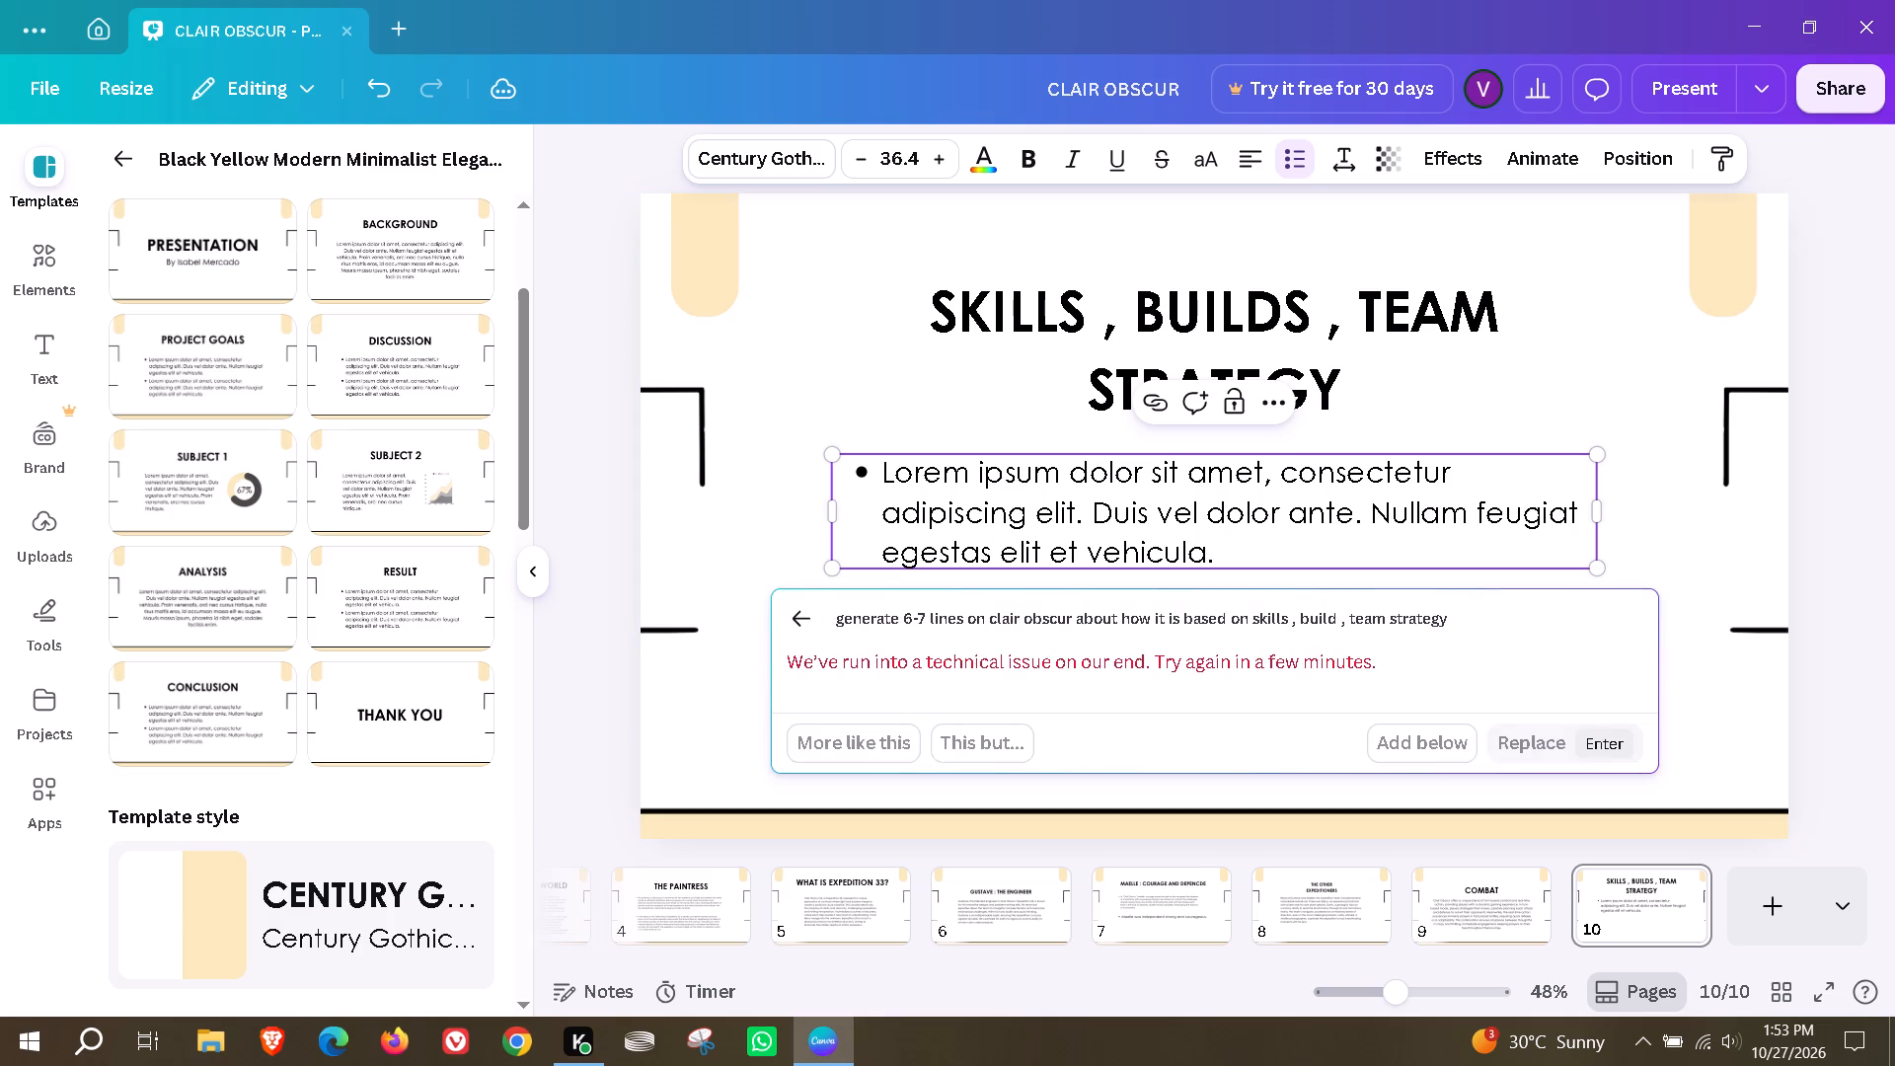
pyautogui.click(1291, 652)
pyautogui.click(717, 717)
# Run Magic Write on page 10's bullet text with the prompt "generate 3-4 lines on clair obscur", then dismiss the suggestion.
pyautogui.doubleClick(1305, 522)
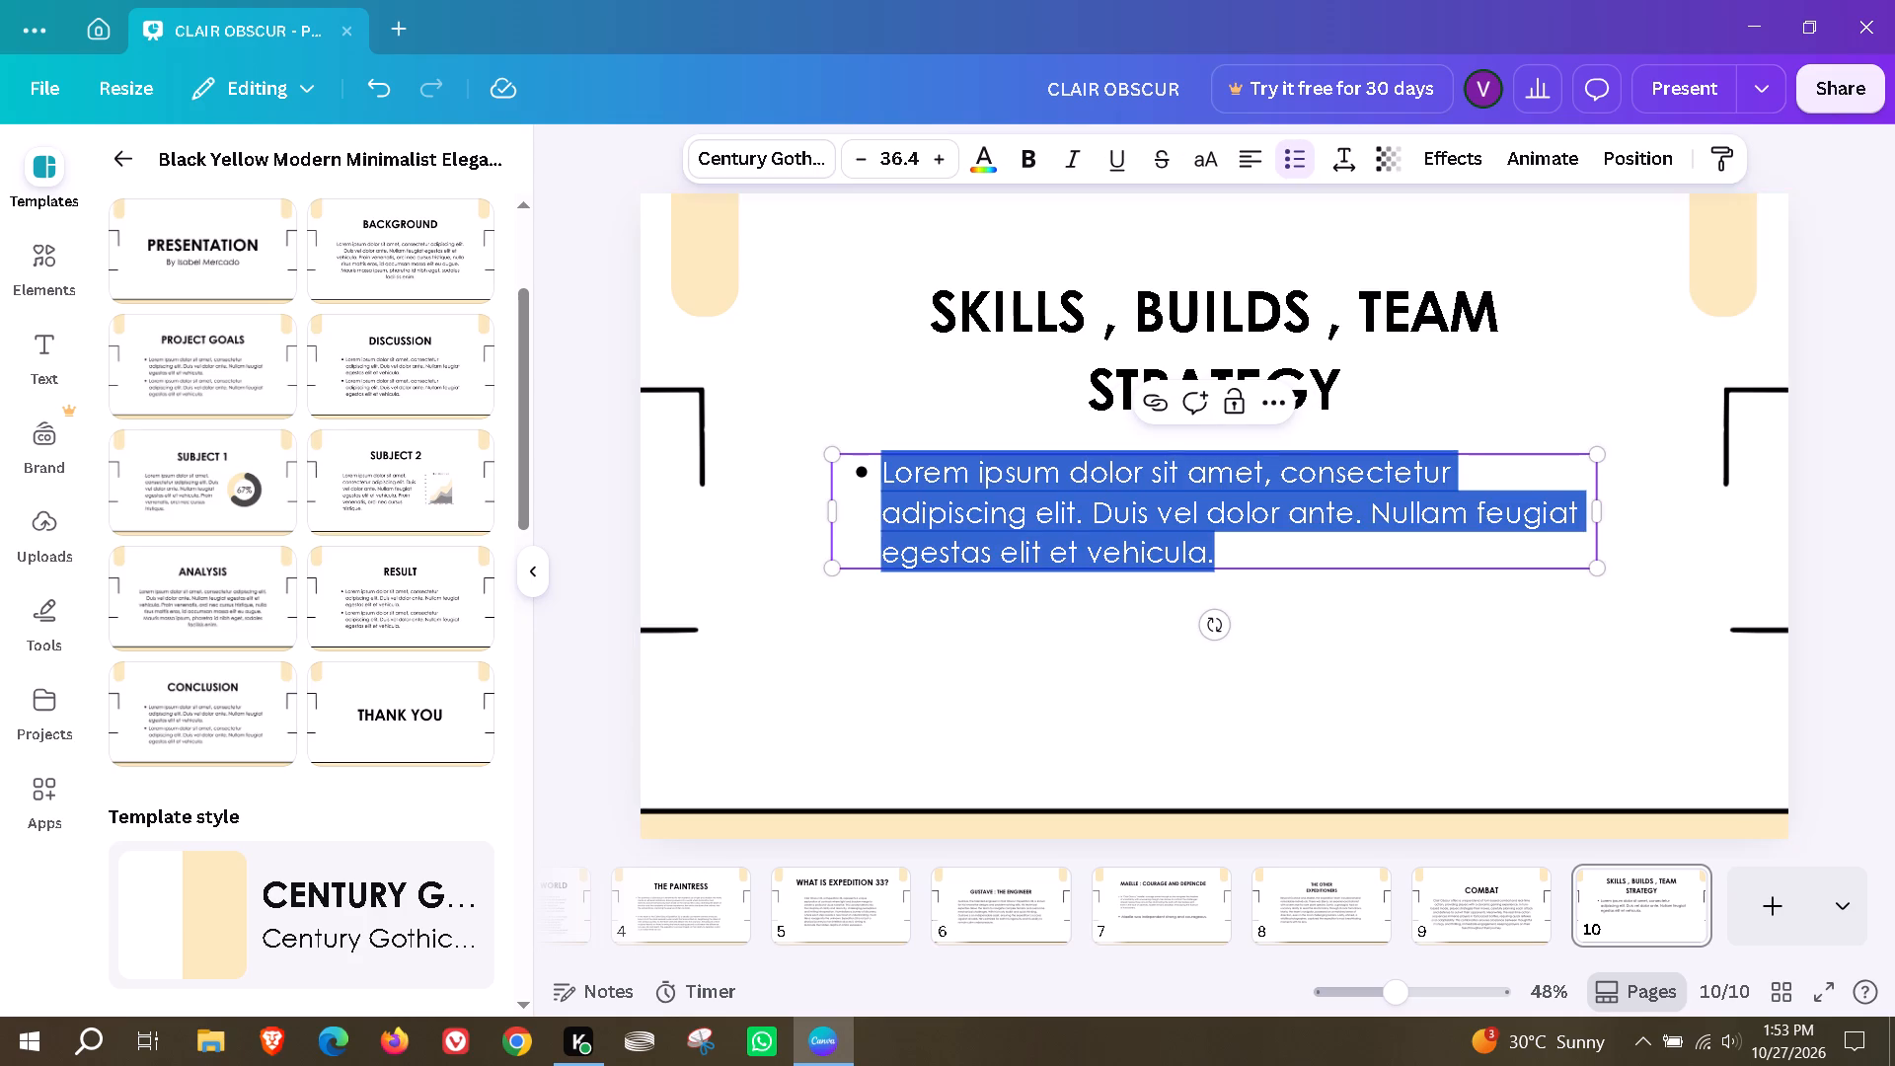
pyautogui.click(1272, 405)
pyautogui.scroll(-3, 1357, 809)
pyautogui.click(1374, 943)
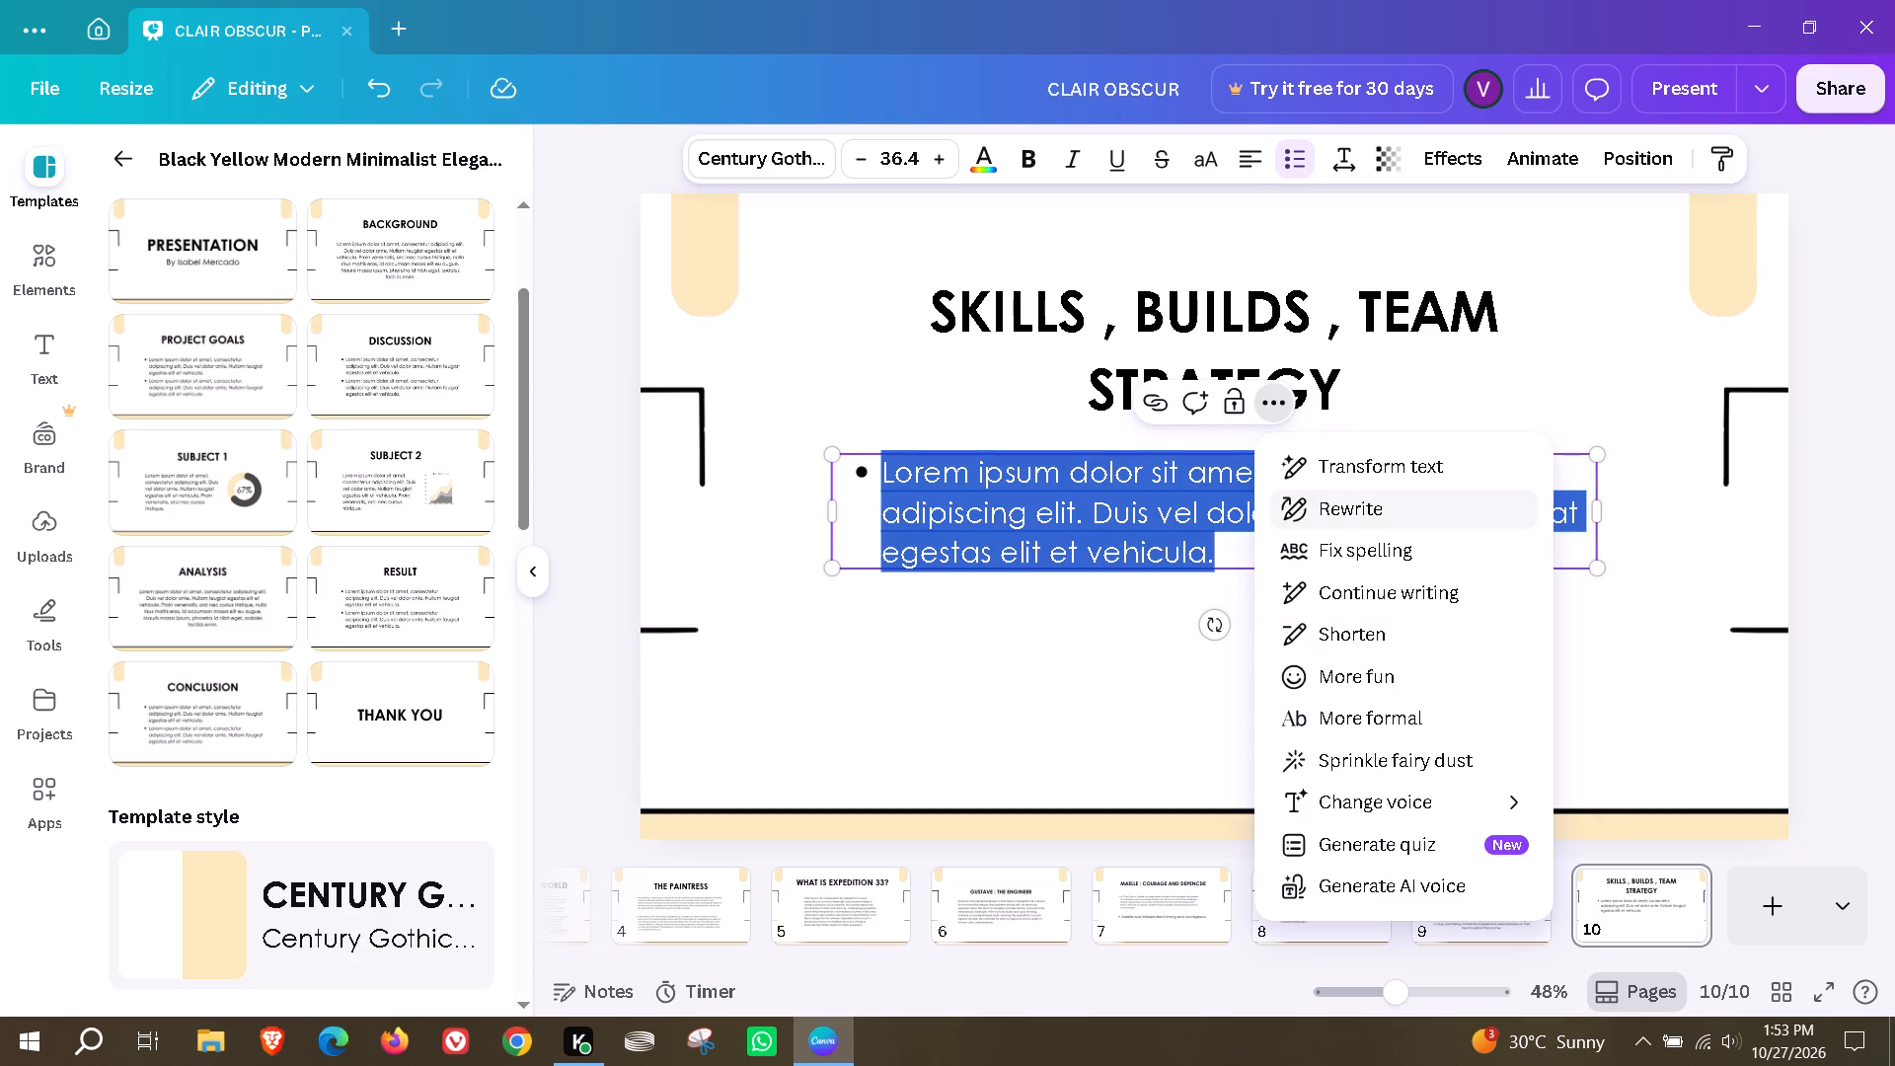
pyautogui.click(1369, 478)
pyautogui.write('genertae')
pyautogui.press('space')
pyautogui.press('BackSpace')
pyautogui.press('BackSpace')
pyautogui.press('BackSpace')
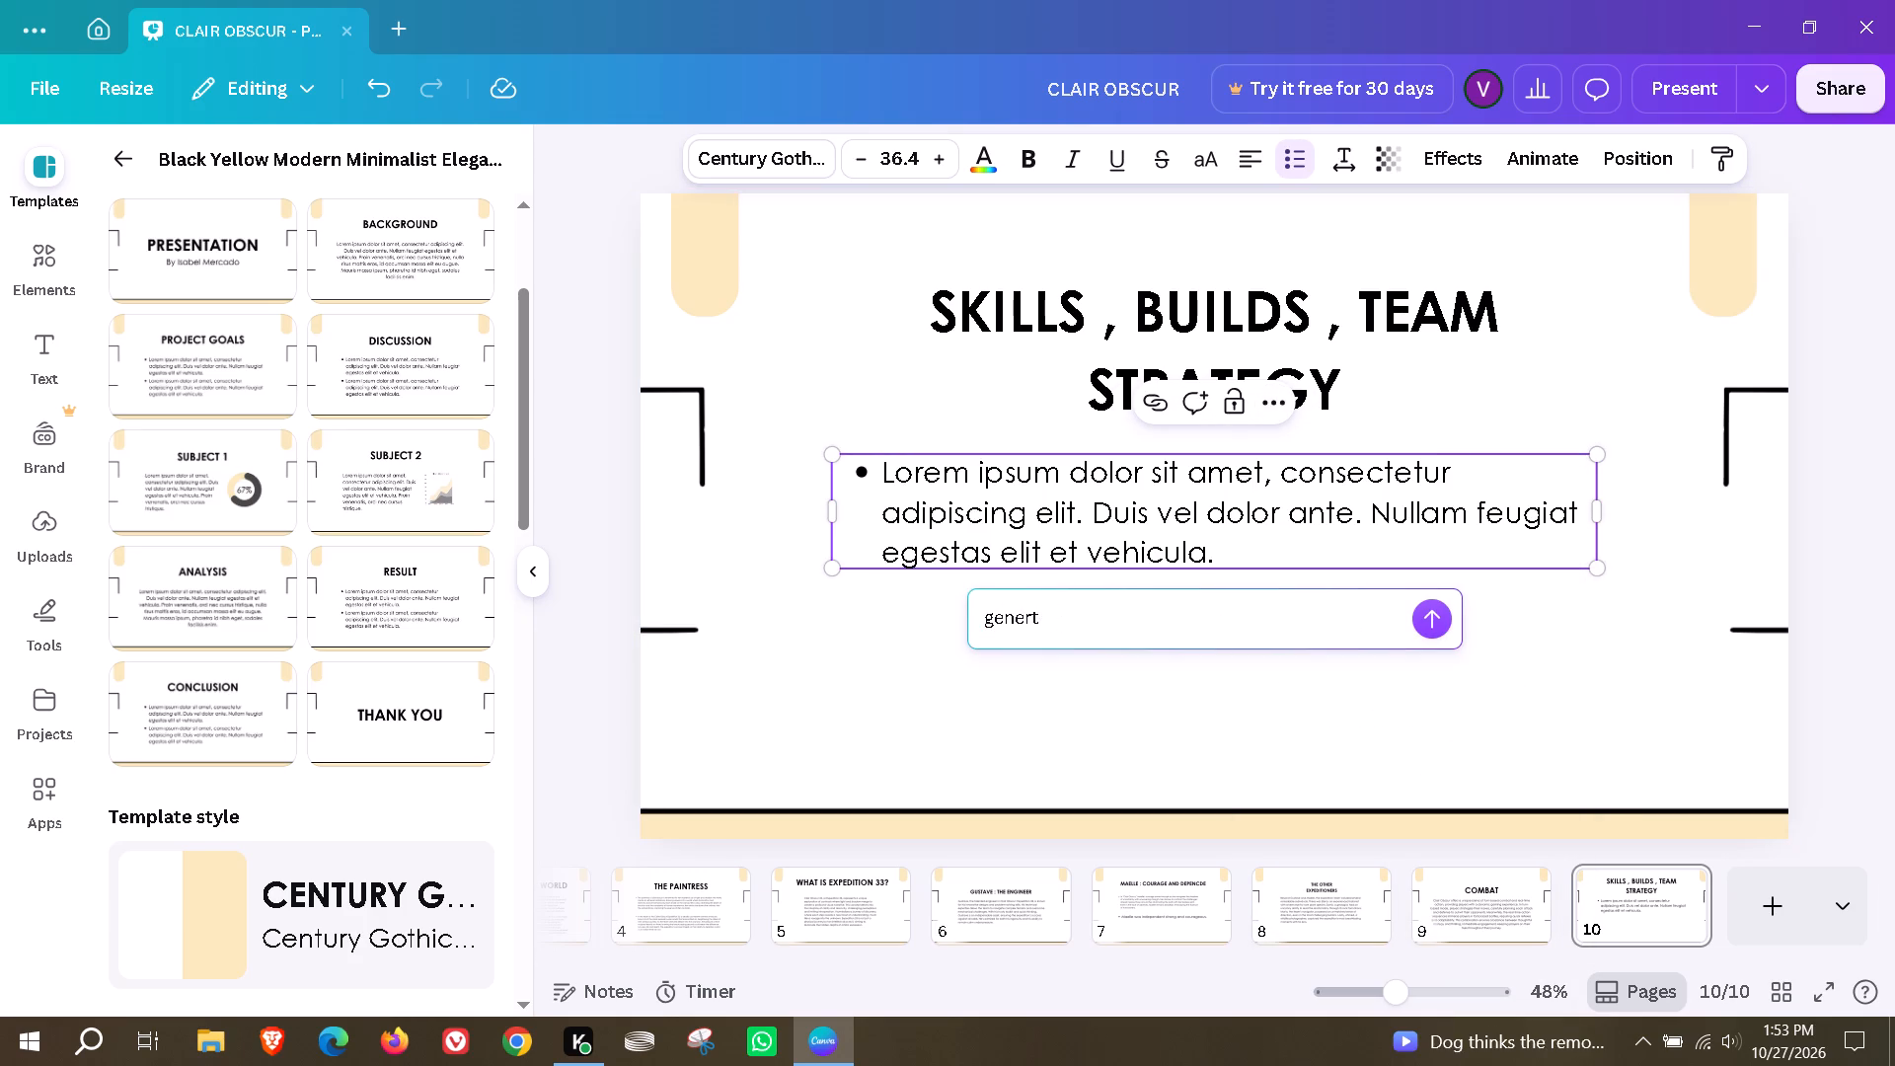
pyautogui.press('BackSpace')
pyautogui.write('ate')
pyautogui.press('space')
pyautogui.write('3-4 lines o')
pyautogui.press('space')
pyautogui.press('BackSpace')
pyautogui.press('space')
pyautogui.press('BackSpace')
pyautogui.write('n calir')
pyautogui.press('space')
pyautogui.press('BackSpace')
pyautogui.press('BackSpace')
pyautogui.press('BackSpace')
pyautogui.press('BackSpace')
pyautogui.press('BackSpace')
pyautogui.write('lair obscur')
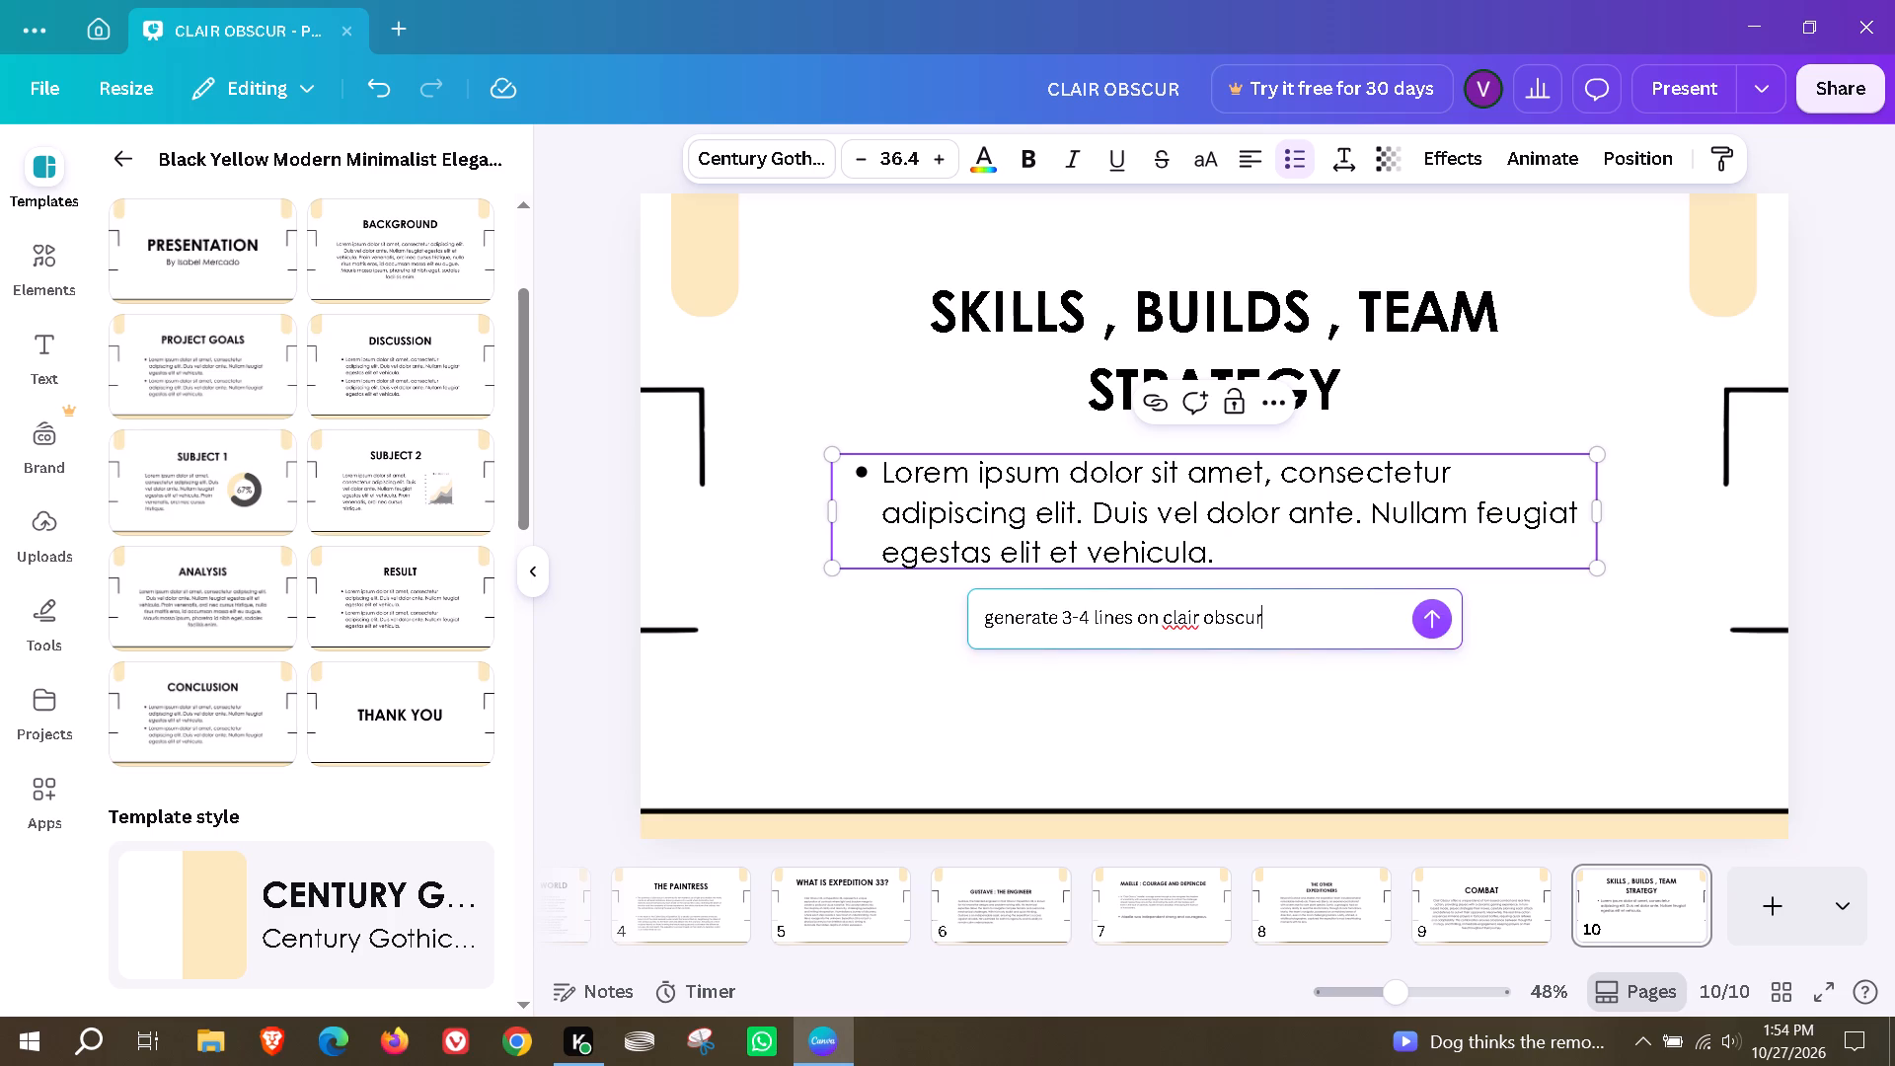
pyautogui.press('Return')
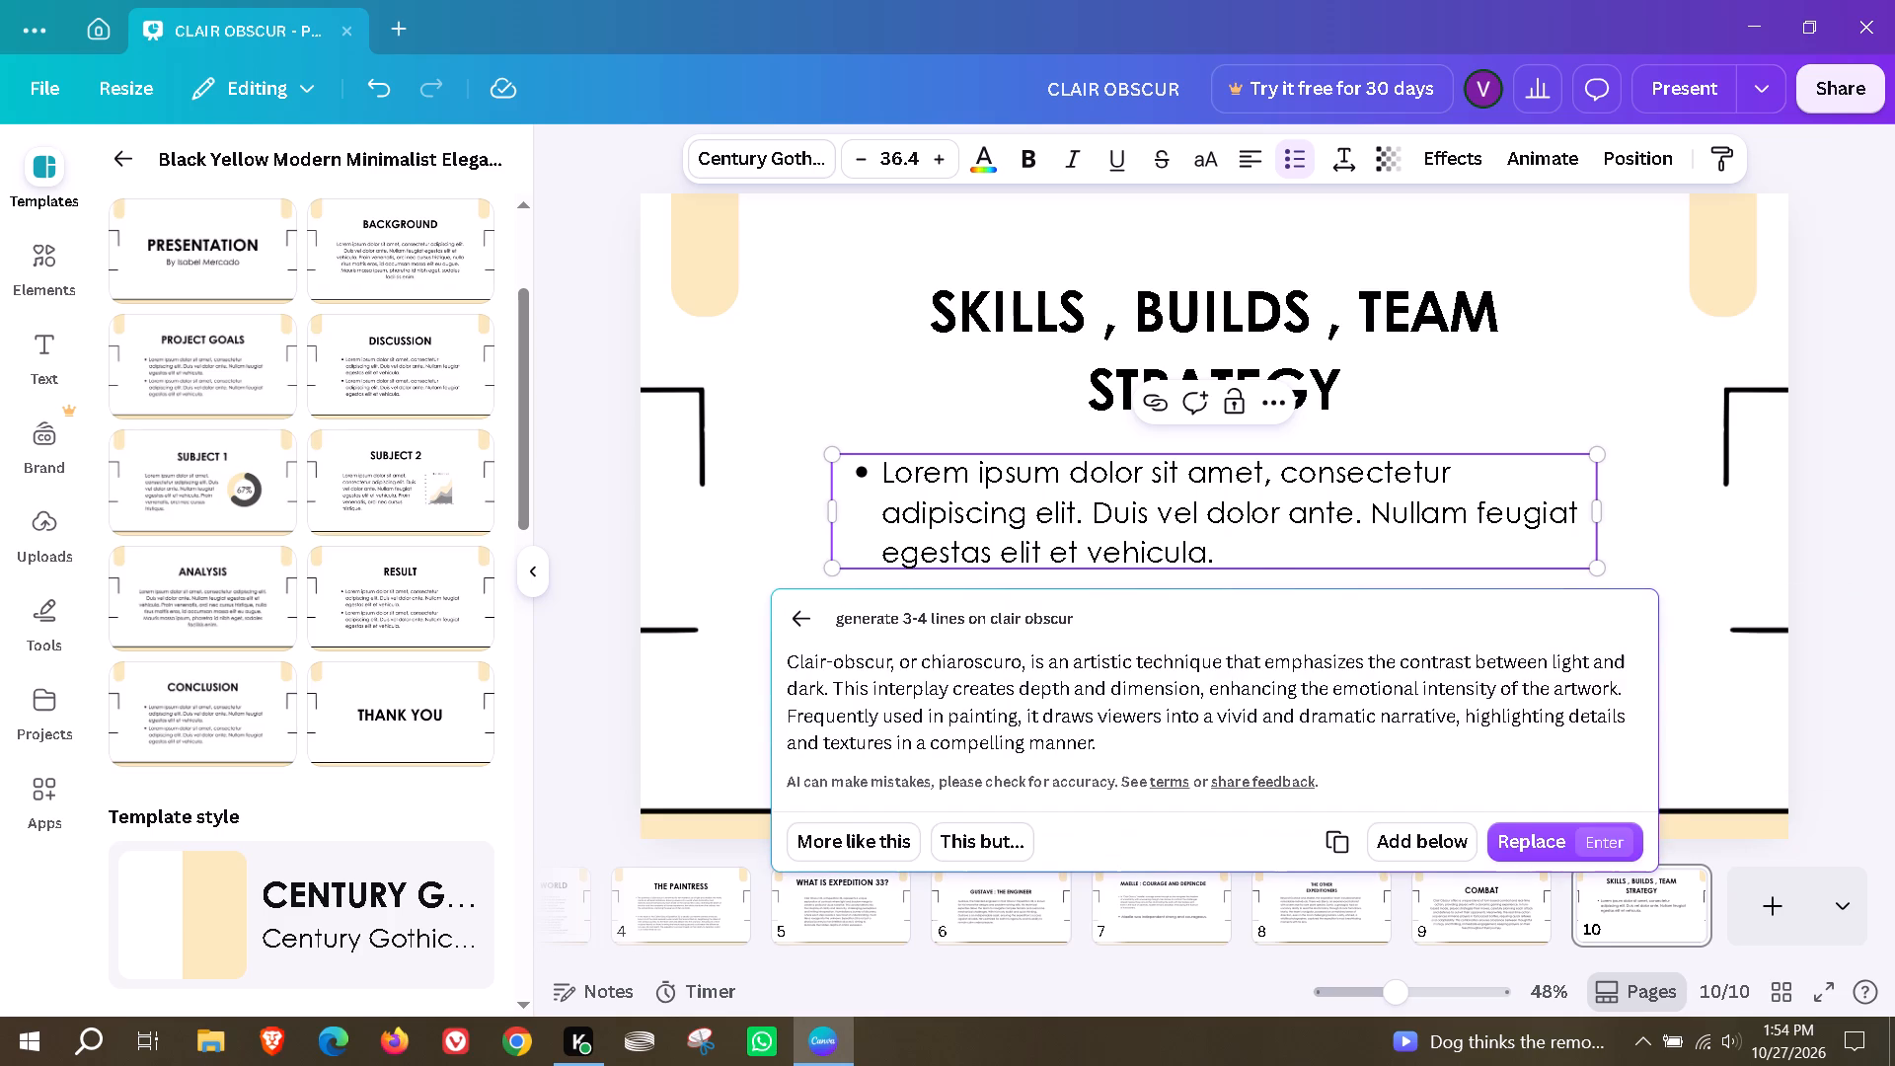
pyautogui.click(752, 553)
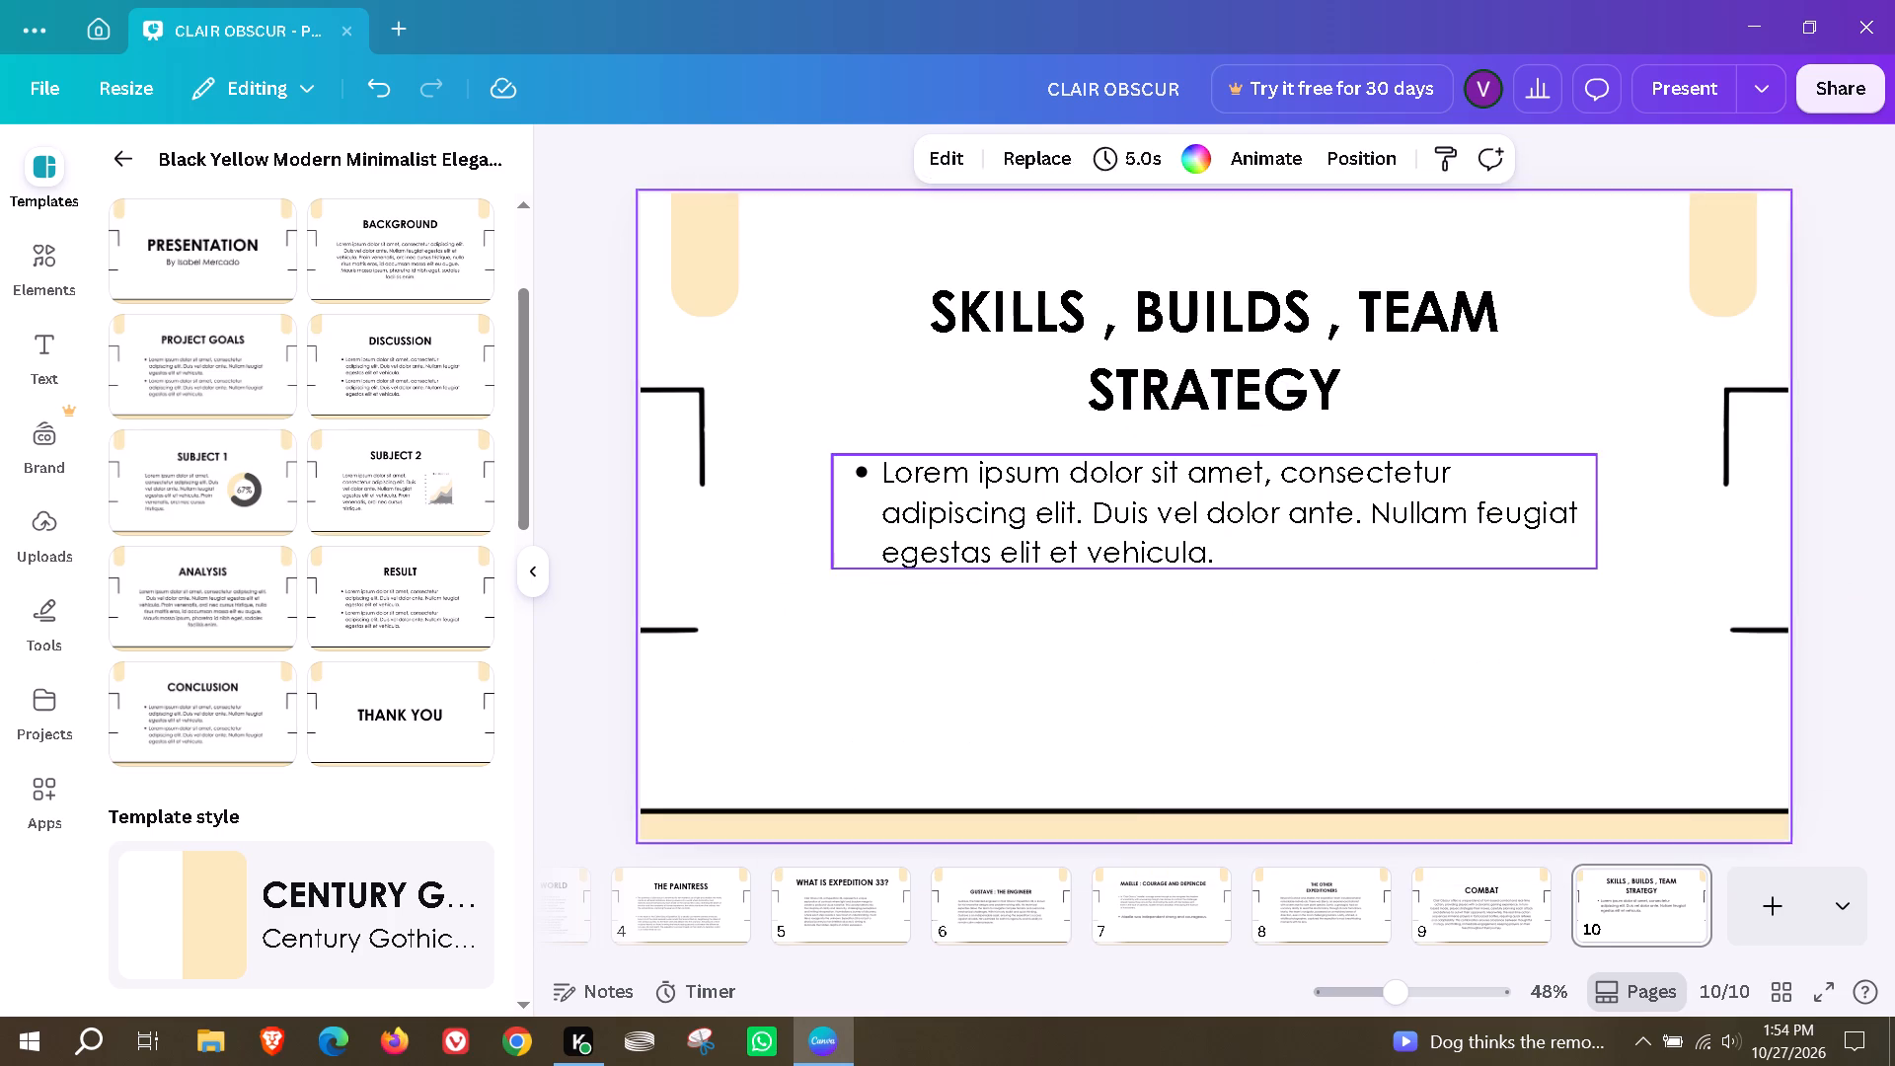
# Replace page 10's bullet text using the Magic Write prompt "generate 5-6 lines on clair obscur about how it is based on team strategy".
pyautogui.doubleClick(1137, 522)
pyautogui.click(1266, 409)
pyautogui.scroll(-3, 1298, 893)
pyautogui.click(1378, 935)
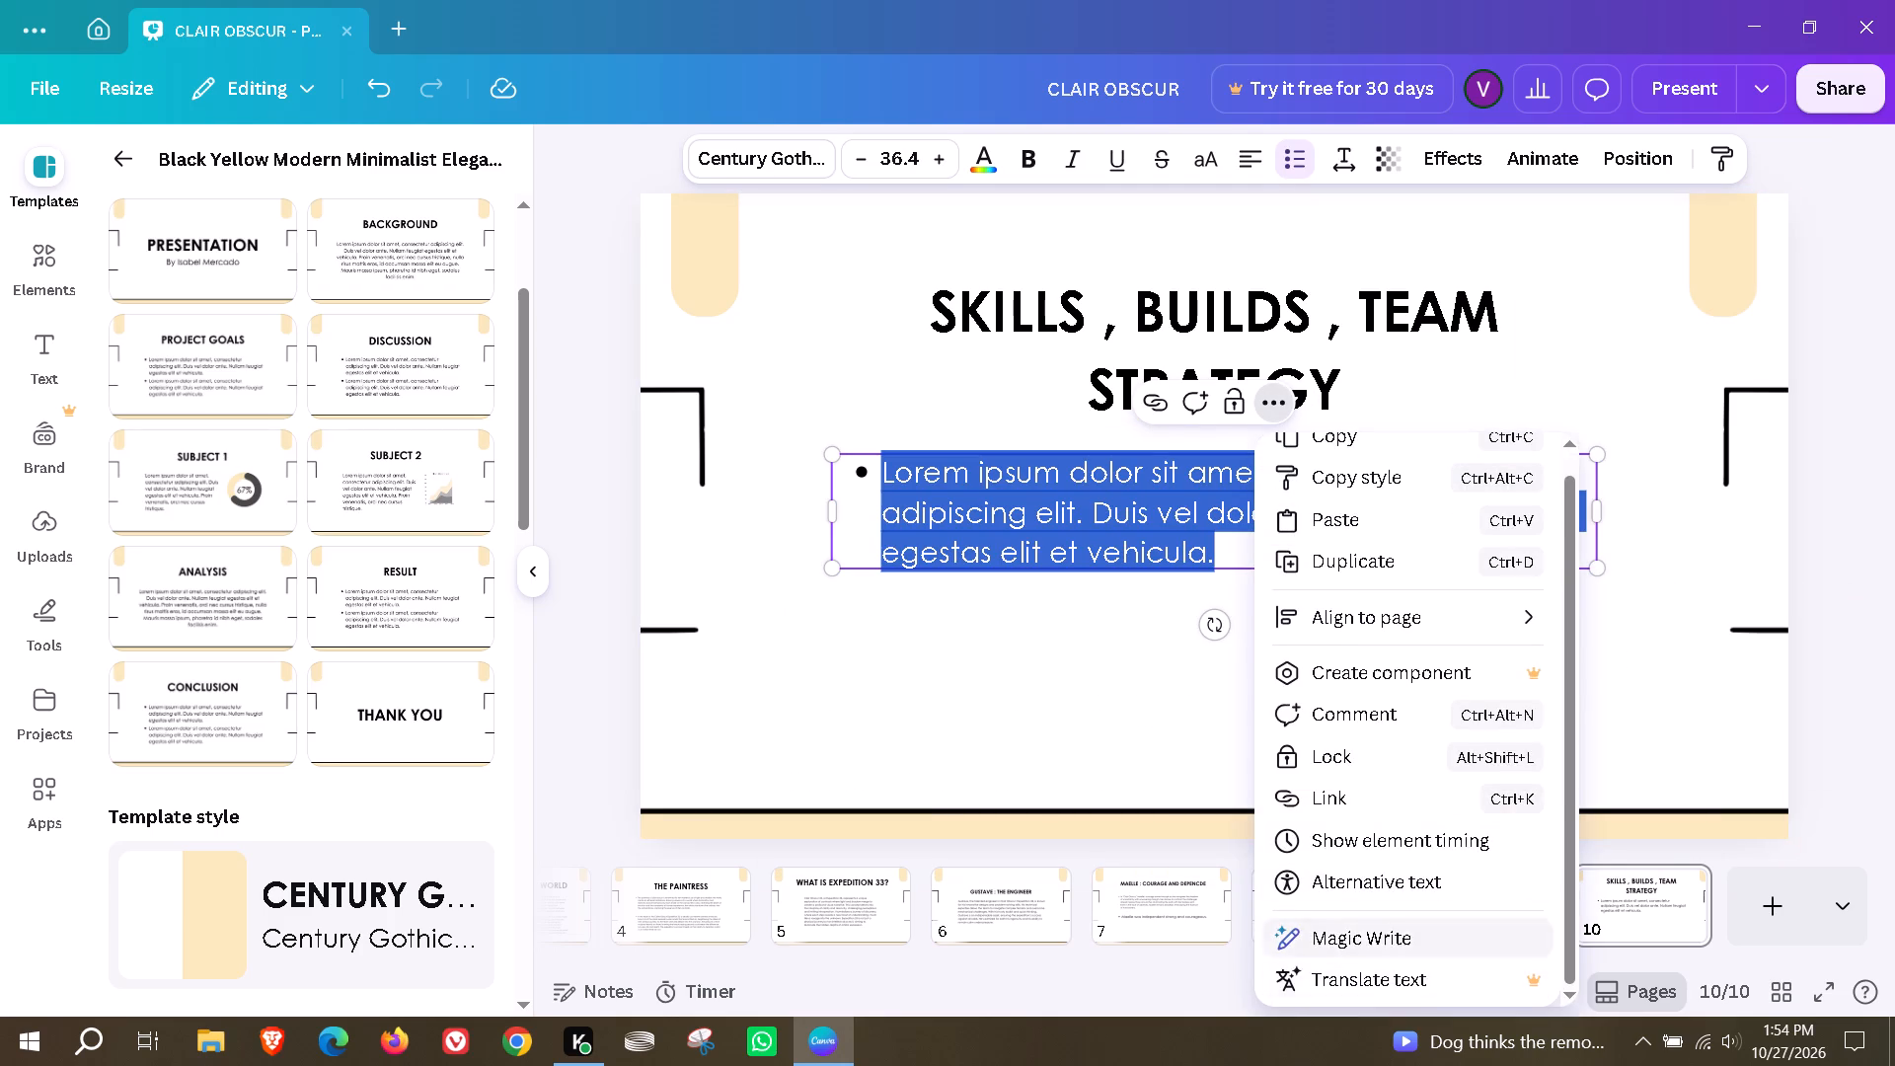
pyautogui.click(1395, 478)
pyautogui.write('generate 3')
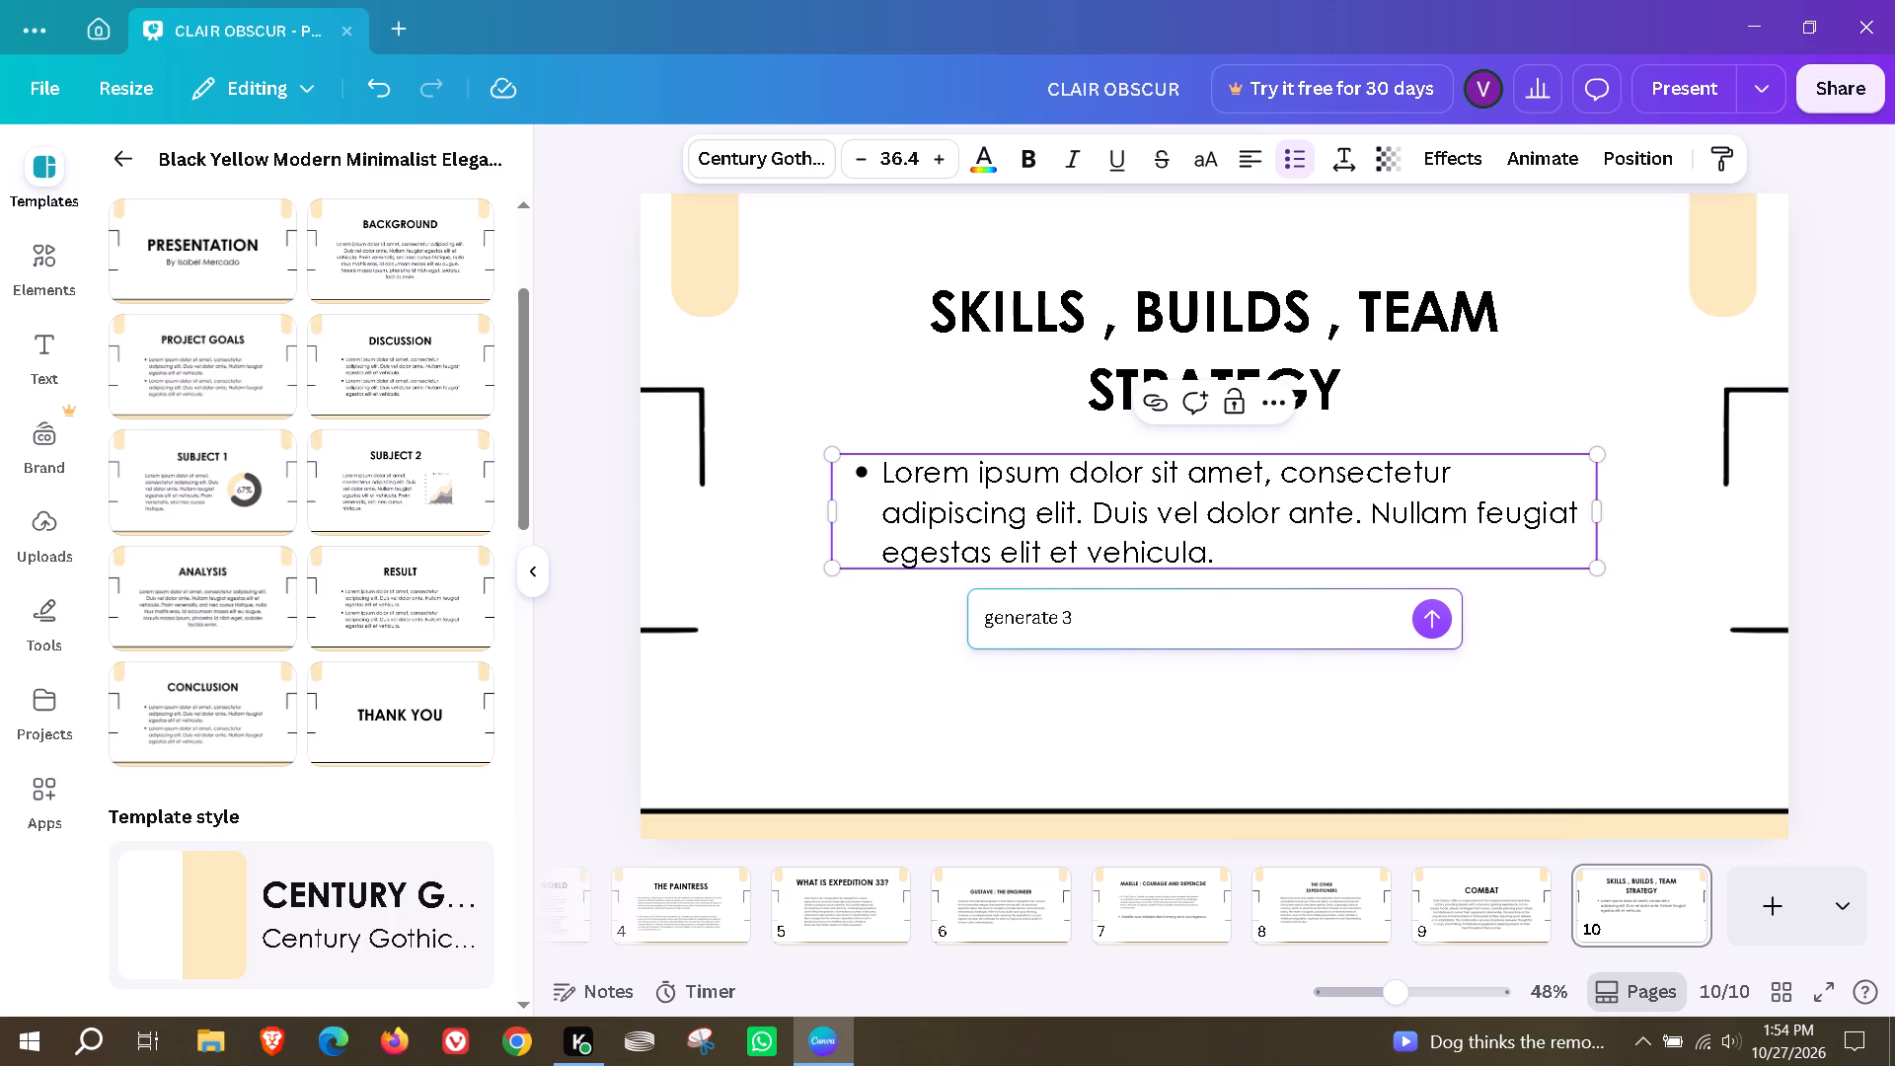
pyautogui.press('BackSpace')
pyautogui.write('506')
pyautogui.press('space')
pyautogui.press('BackSpace')
pyautogui.press('BackSpace')
pyautogui.press('BackSpace')
pyautogui.write('-6 lines on claire obscur about h')
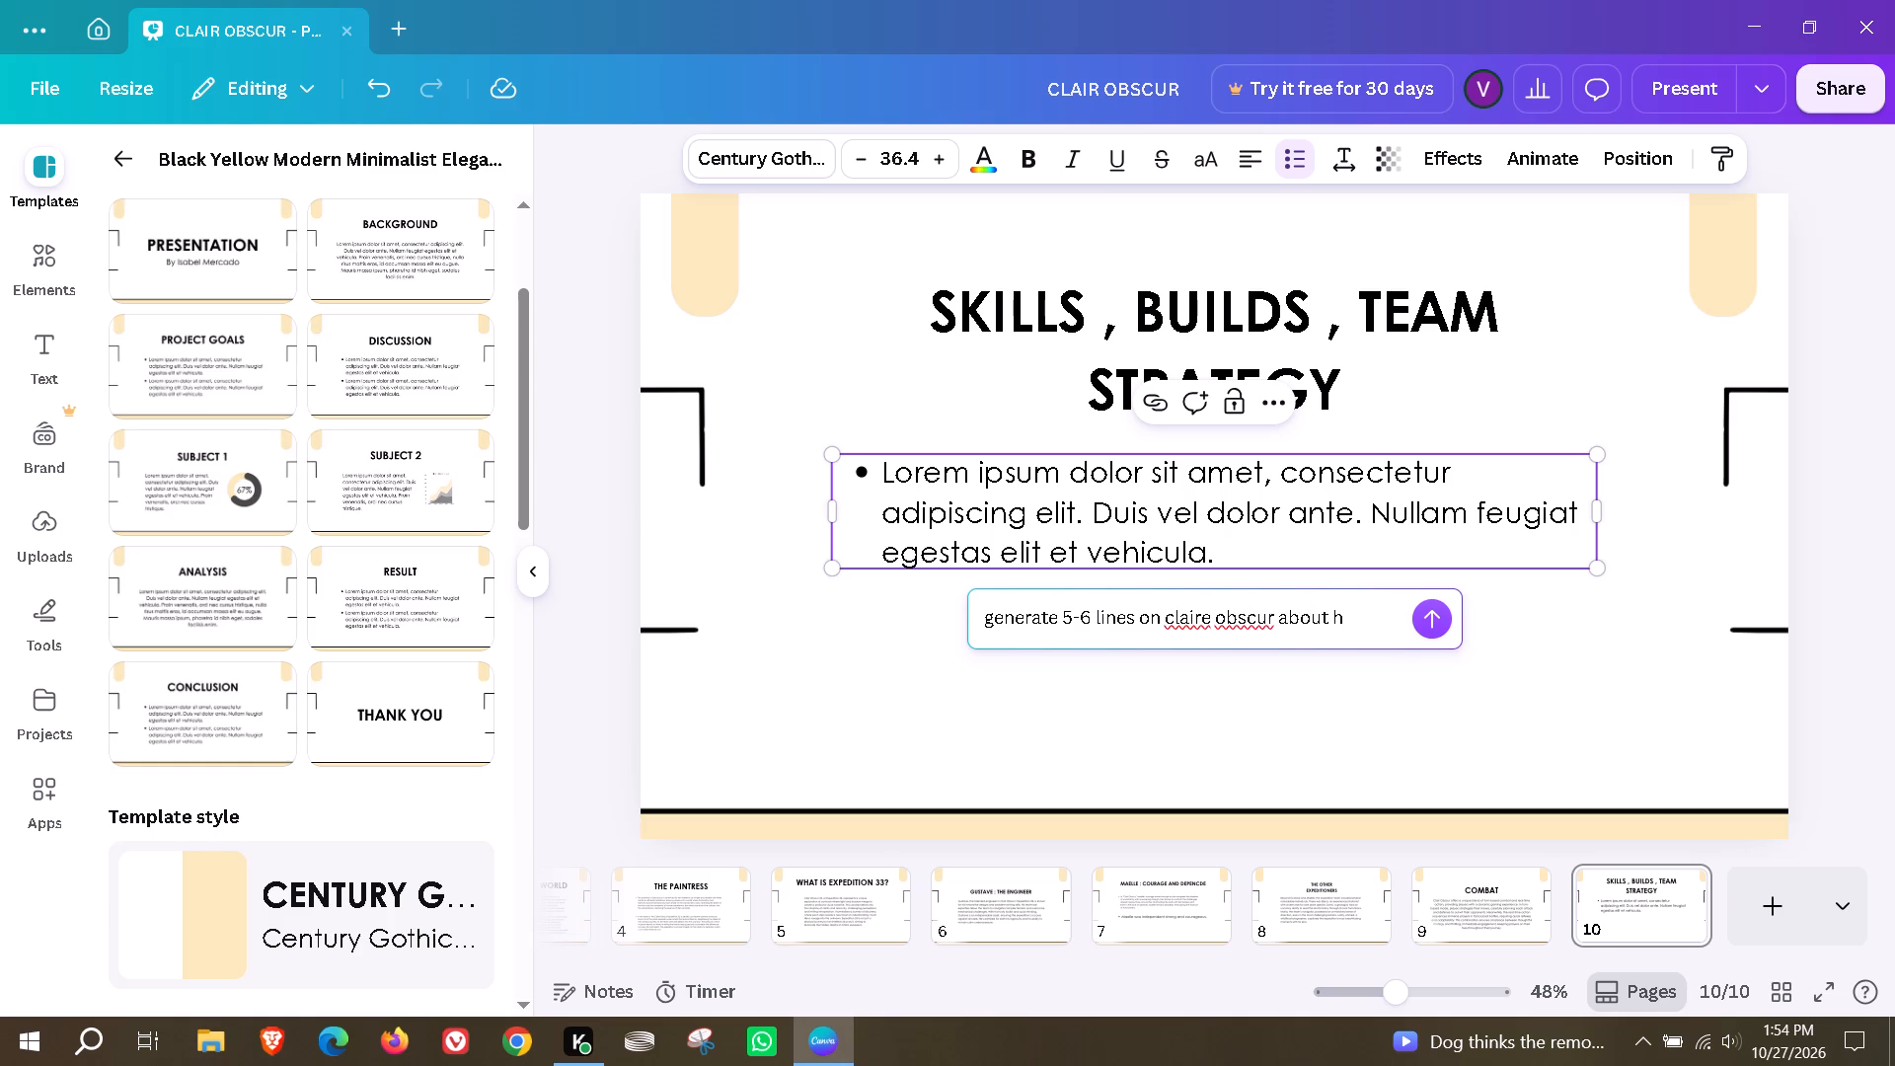
pyautogui.press('Left')
pyautogui.press('Left')
pyautogui.press('Left')
pyautogui.press('Left')
pyautogui.press('Left')
pyautogui.press('Left')
pyautogui.press('Left')
pyautogui.press('Left')
pyautogui.press('Left')
pyautogui.press('Left')
pyautogui.press('Left')
pyautogui.press('Left')
pyautogui.press('Left')
pyautogui.press('Left')
pyautogui.press('Left')
pyautogui.press('BackSpace')
pyautogui.press('Right')
pyautogui.press('Right')
pyautogui.press('Right')
pyautogui.press('Right')
pyautogui.press('Right')
pyautogui.press('Right')
pyautogui.press('Right')
pyautogui.press('Right')
pyautogui.press('Right')
pyautogui.press('Right')
pyautogui.press('Right')
pyautogui.press('Right')
pyautogui.press('Right')
pyautogui.press('Right')
pyautogui.press('Right')
pyautogui.press('Right')
pyautogui.press('Right')
pyautogui.press('Right')
pyautogui.write('ow it is based on team strae')
pyautogui.press('BackSpace')
pyautogui.write('tegy')
pyautogui.press('Return')
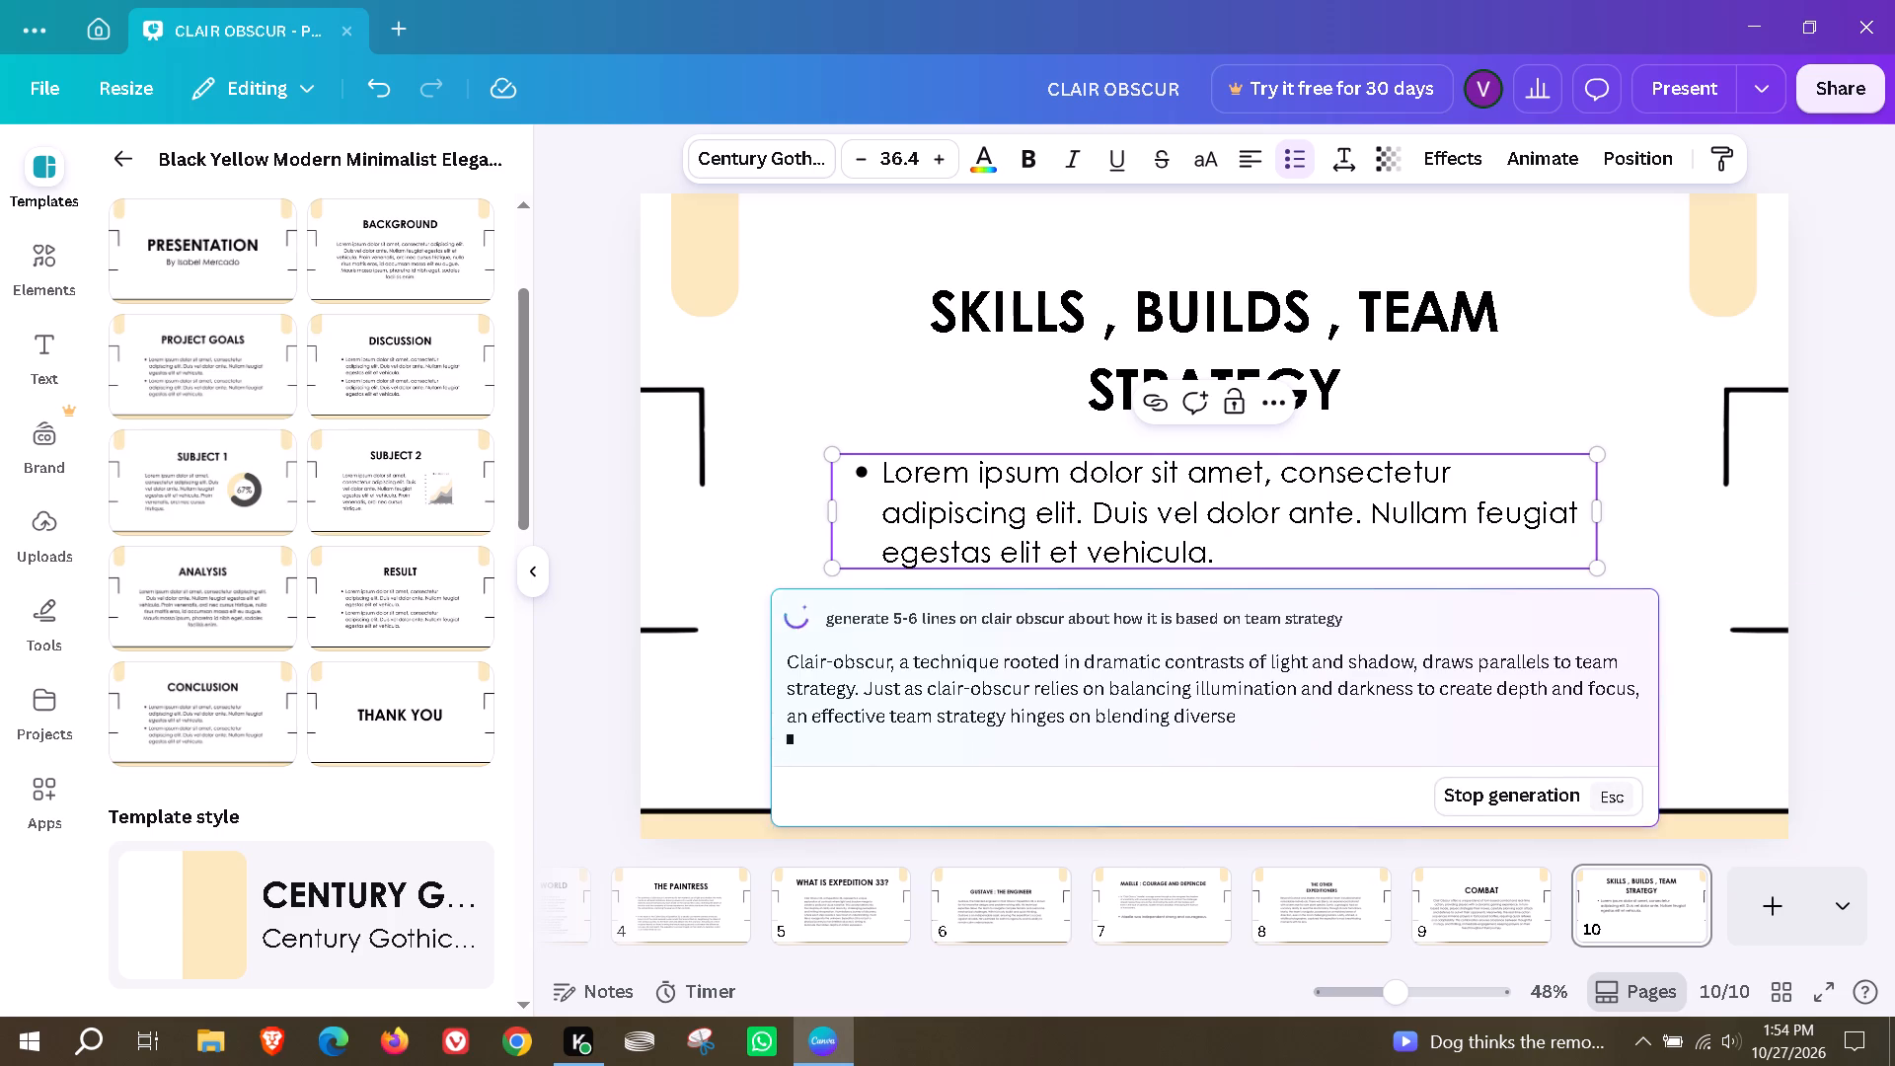
pyautogui.click(1532, 695)
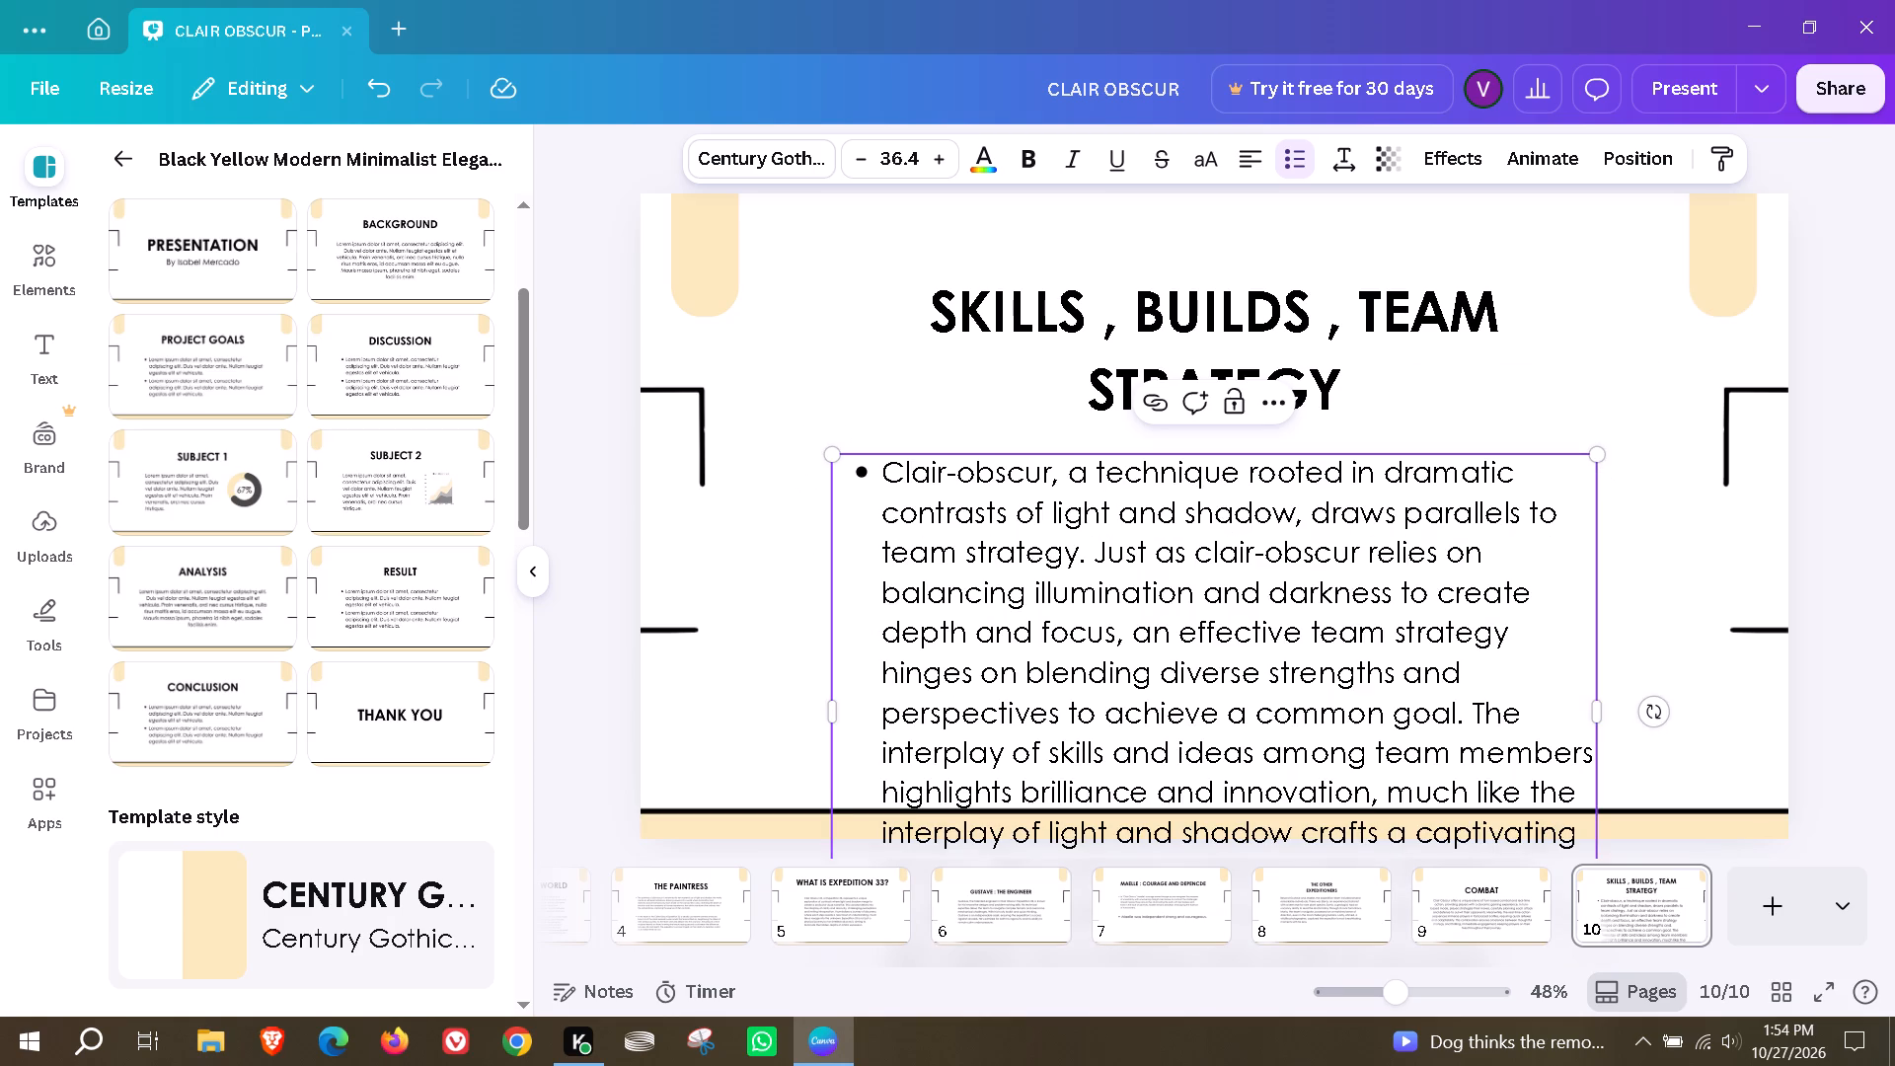
# Fit page 10's bullet text centred beneath the two-line heading by scaling it down to size 27 and widening its text box.
pyautogui.moveTo(1594, 460); pyautogui.dragTo(1384, 574)
pyautogui.moveTo(1227, 716); pyautogui.dragTo(1260, 606)
pyautogui.click(1486, 604)
pyautogui.moveTo(1211, 724); pyautogui.dragTo(1263, 573)
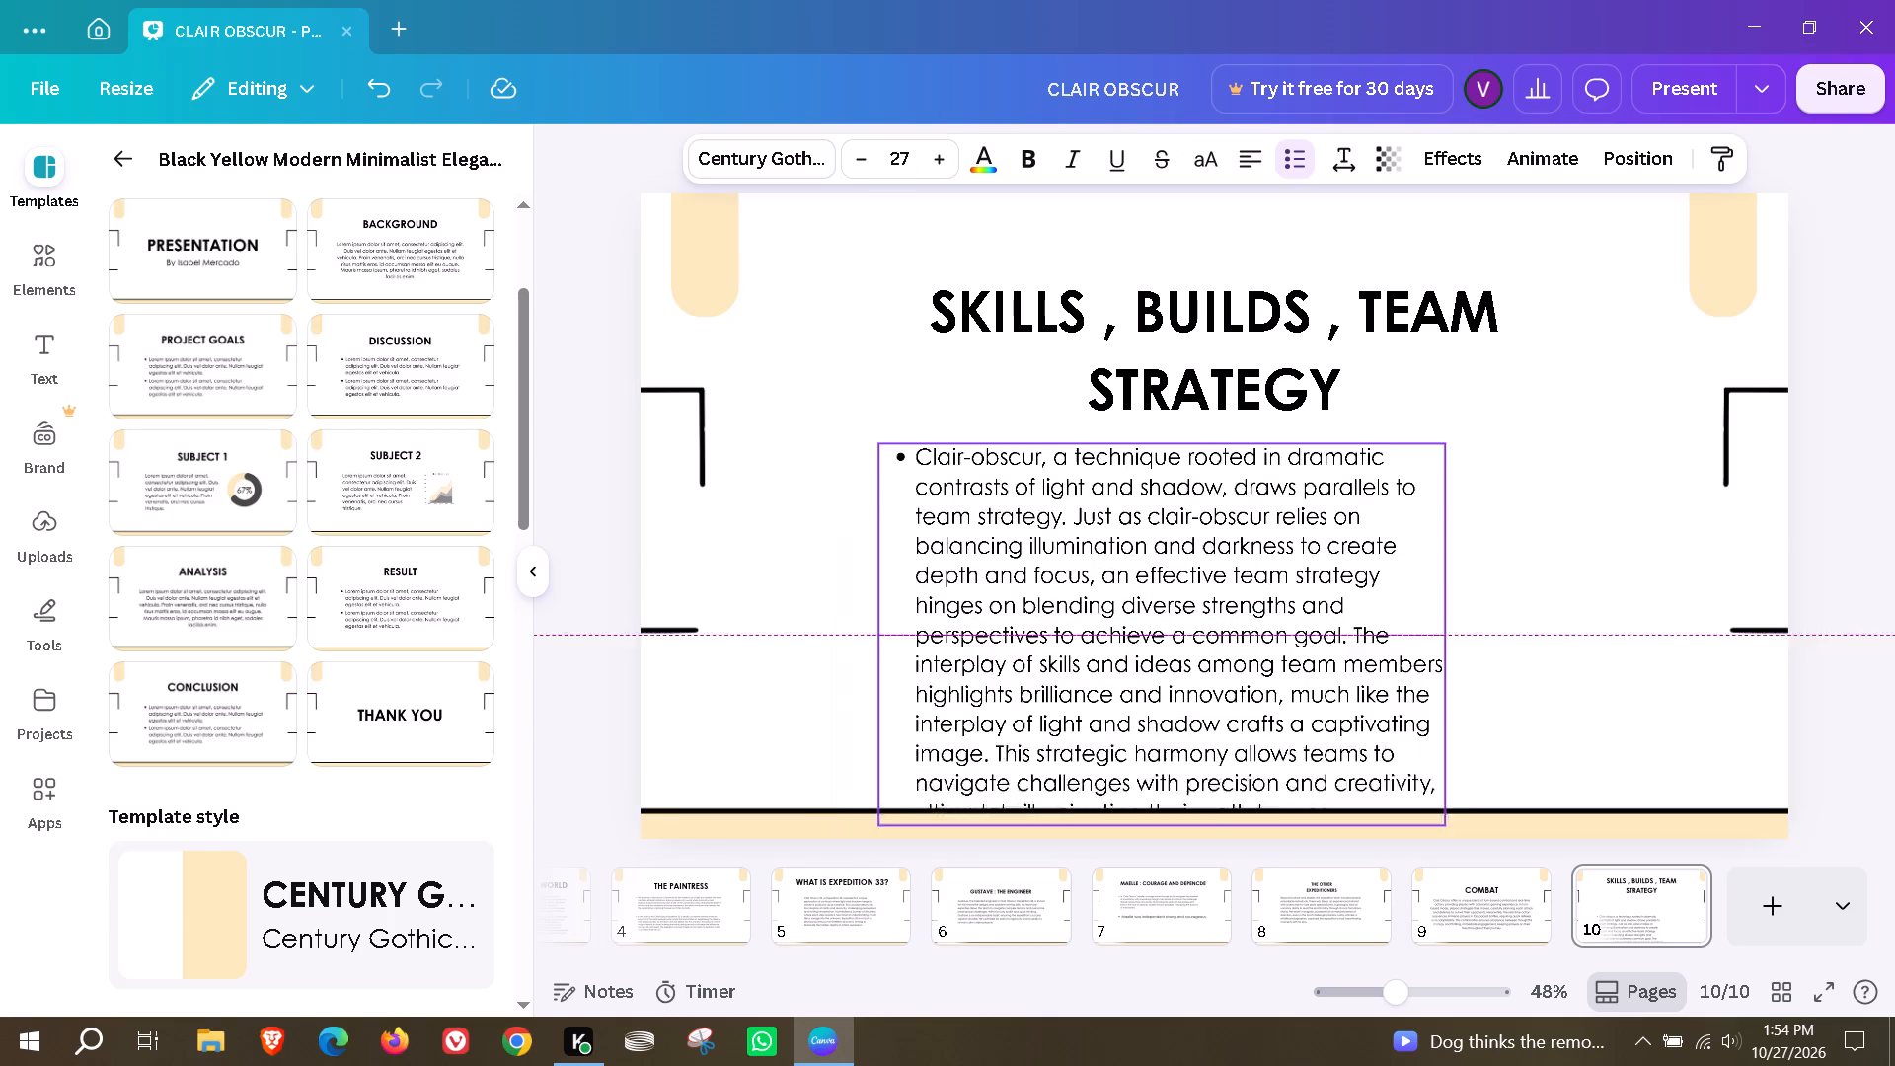
pyautogui.moveTo(1263, 573); pyautogui.dragTo(1273, 529)
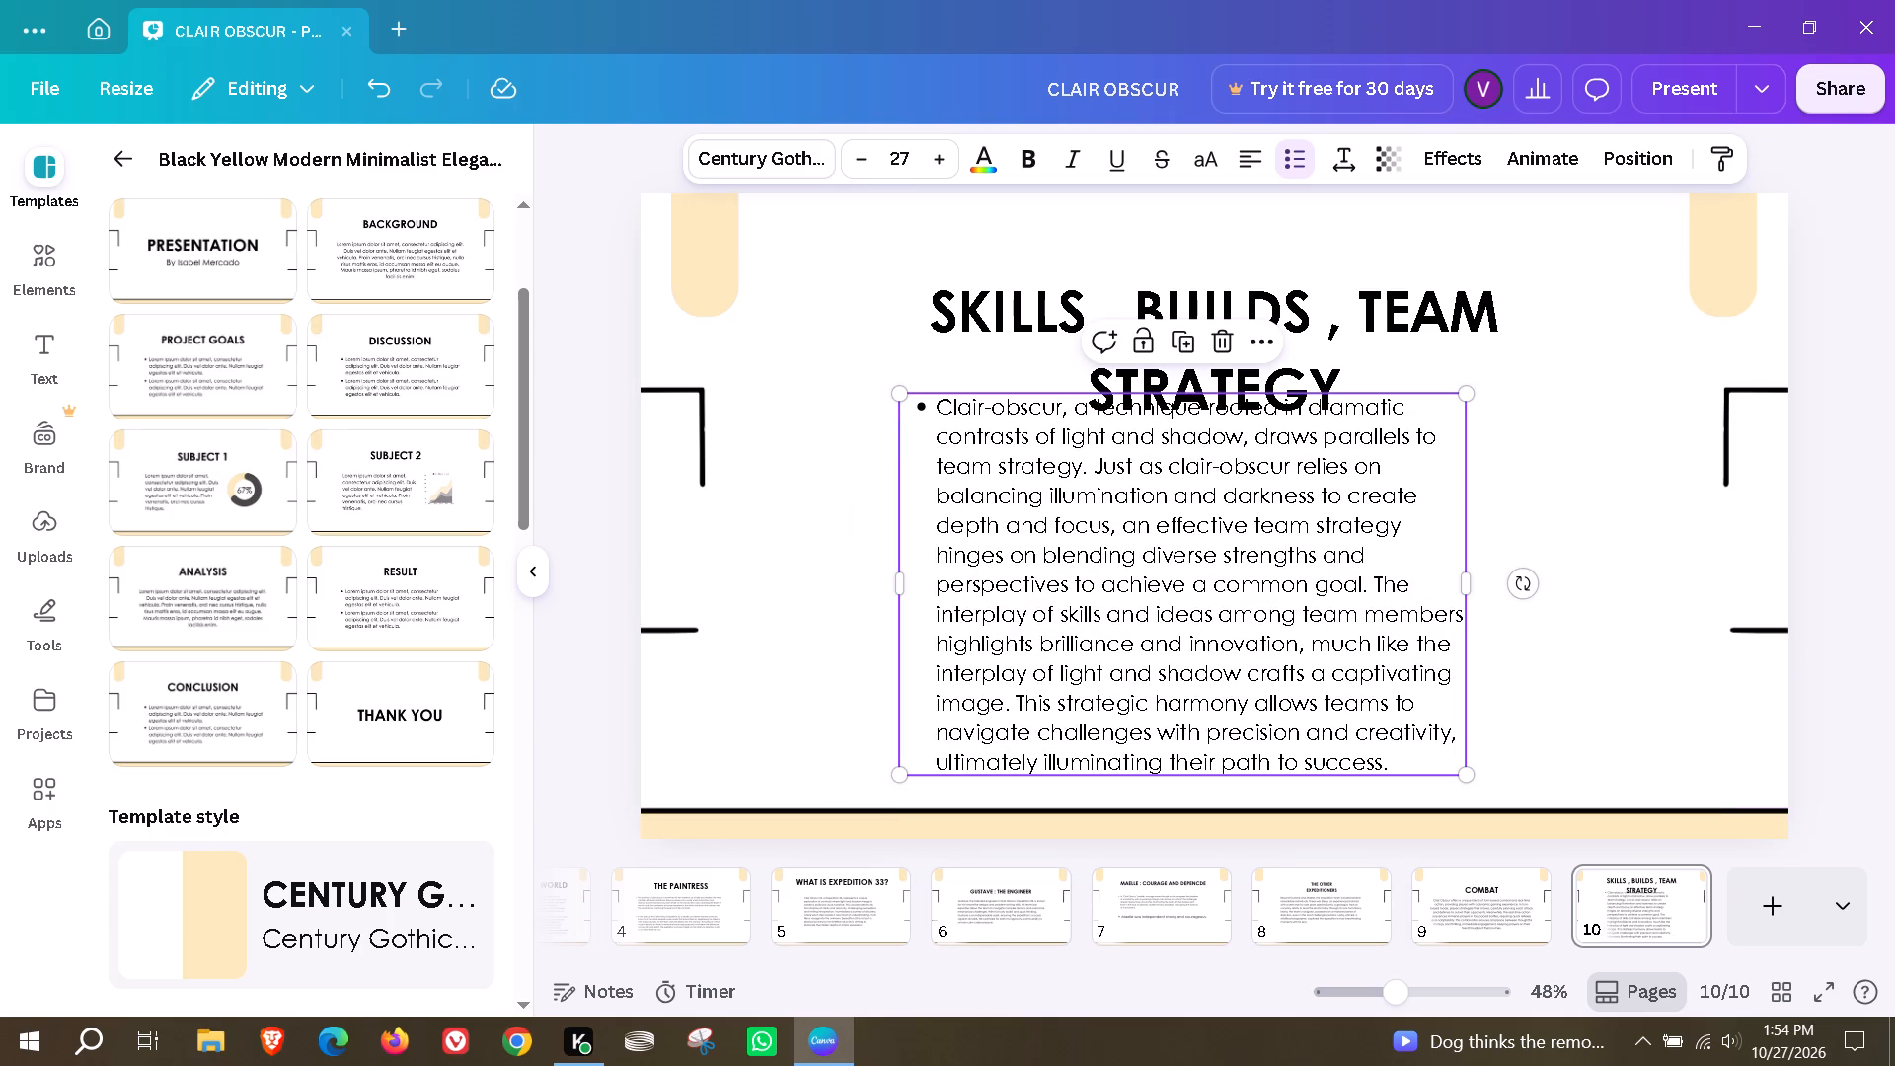
pyautogui.moveTo(1472, 589); pyautogui.dragTo(1657, 596)
pyautogui.moveTo(1421, 618); pyautogui.dragTo(1419, 627)
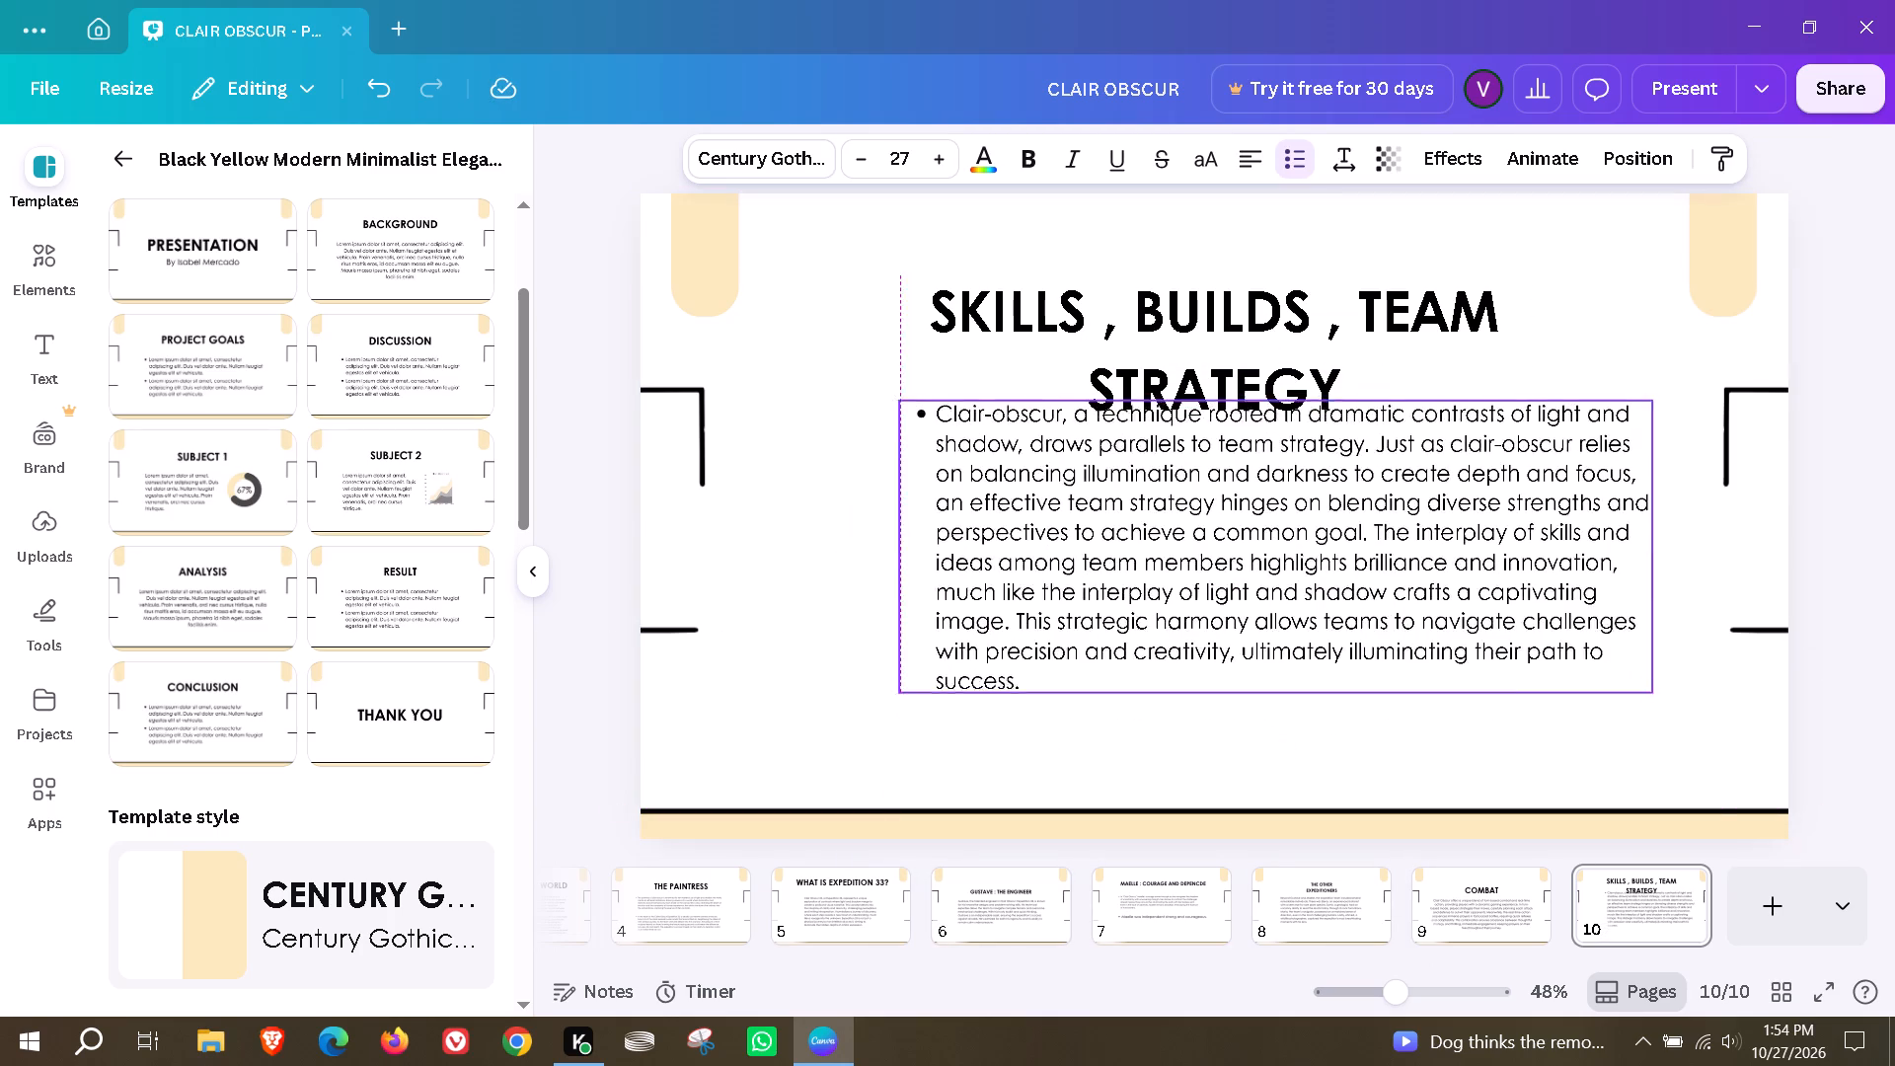
pyautogui.moveTo(1419, 627); pyautogui.dragTo(1366, 695)
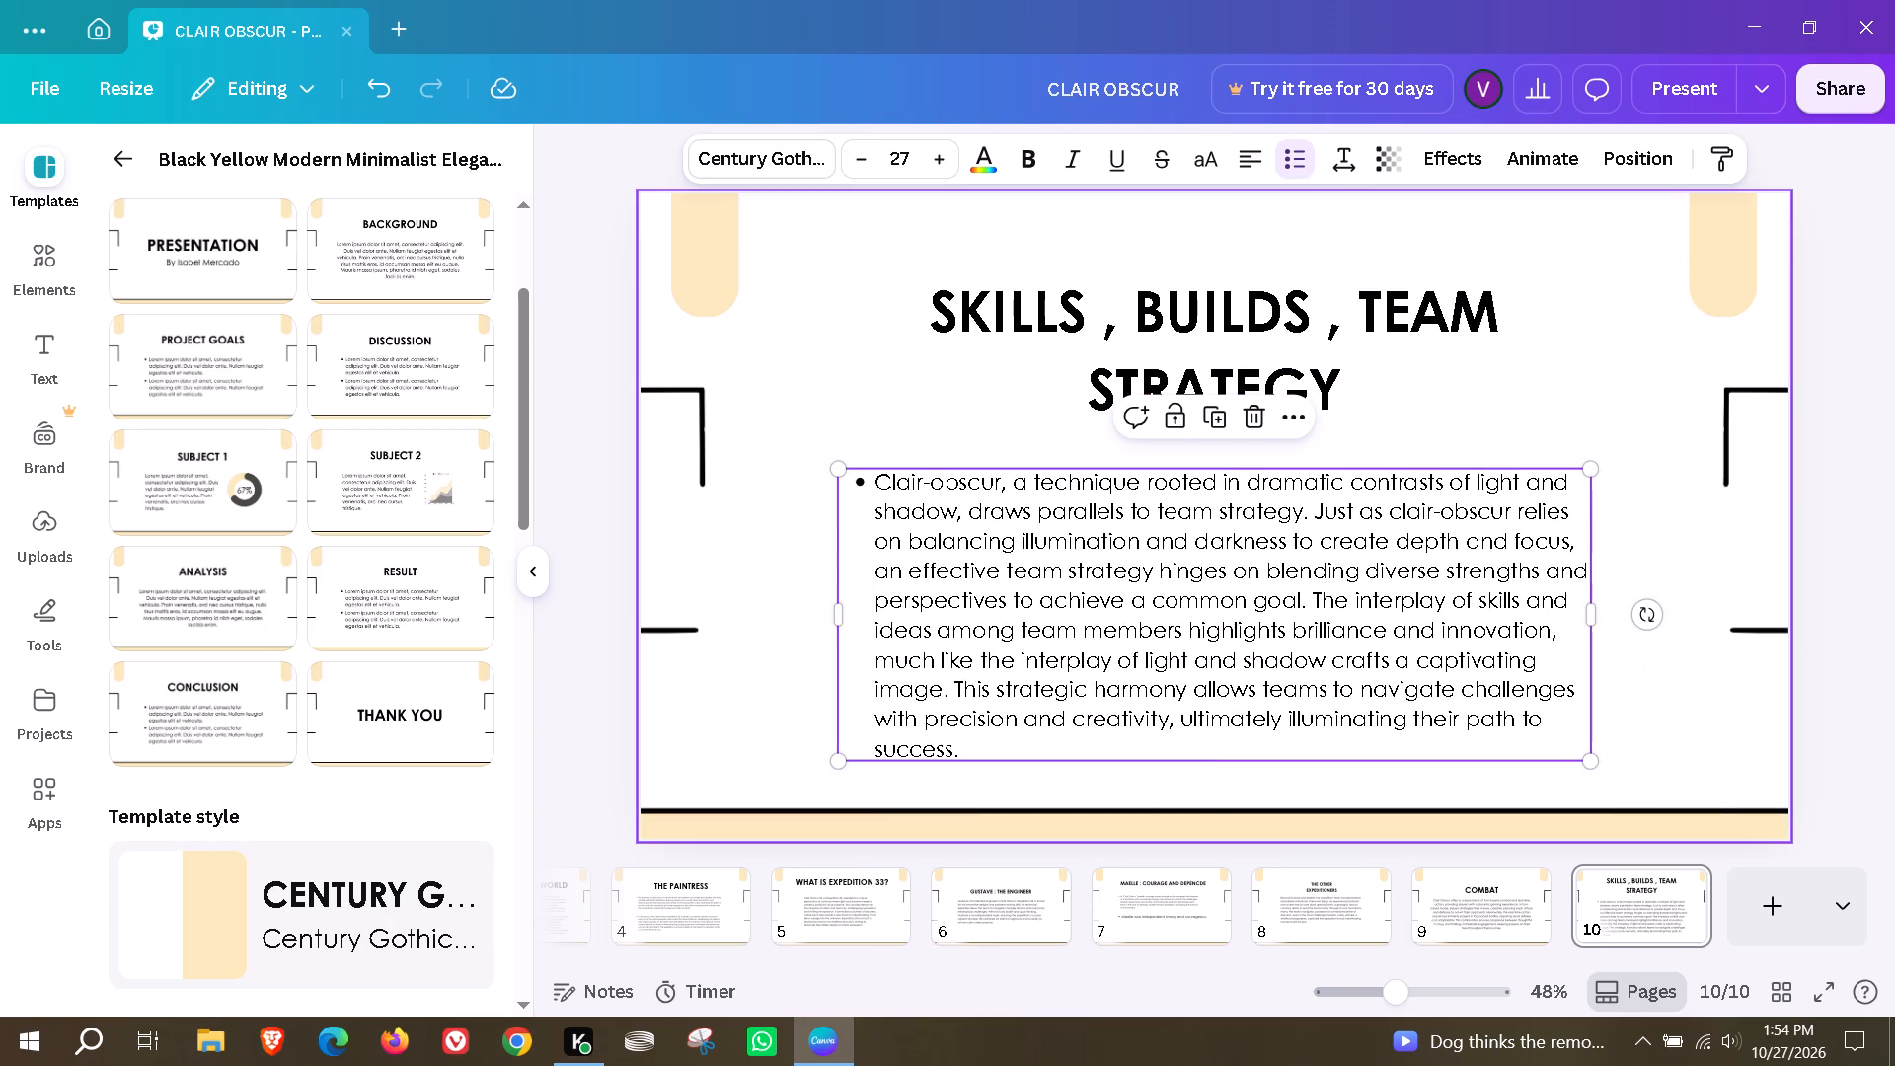
pyautogui.click(1578, 395)
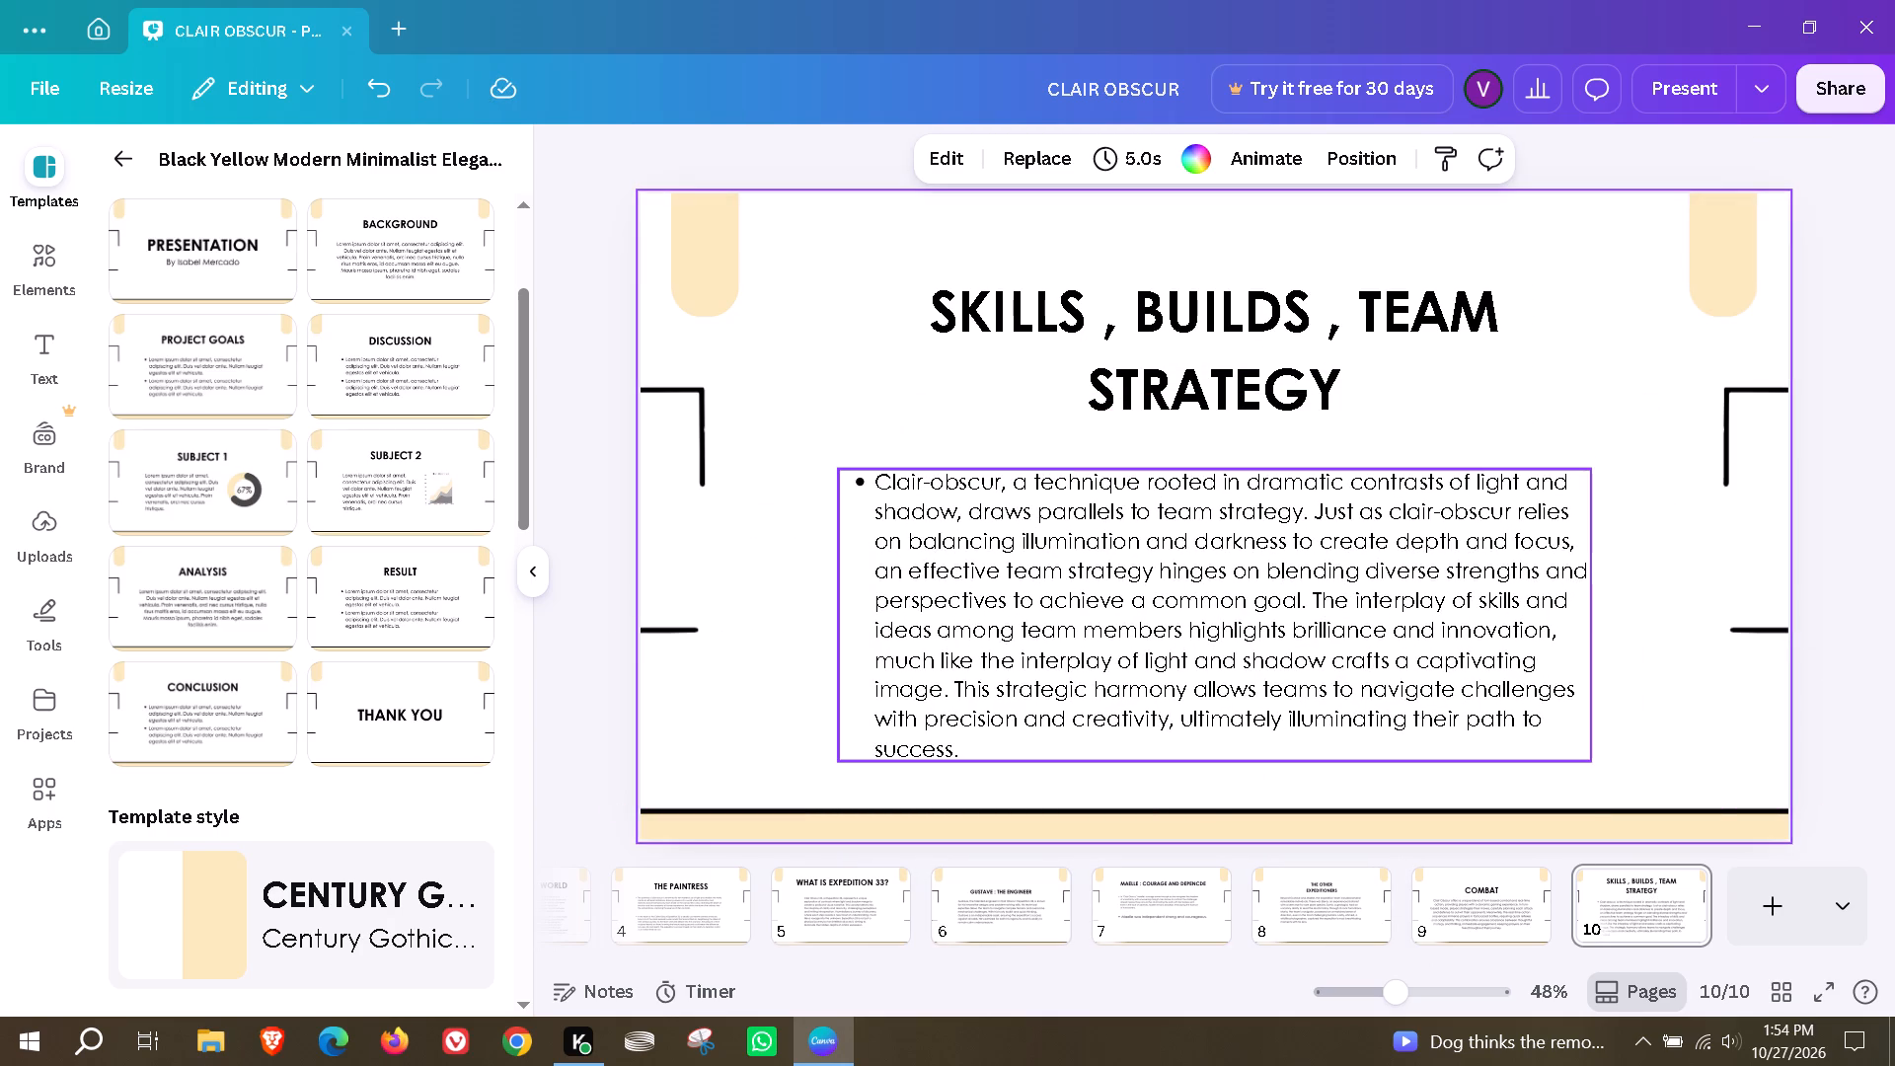
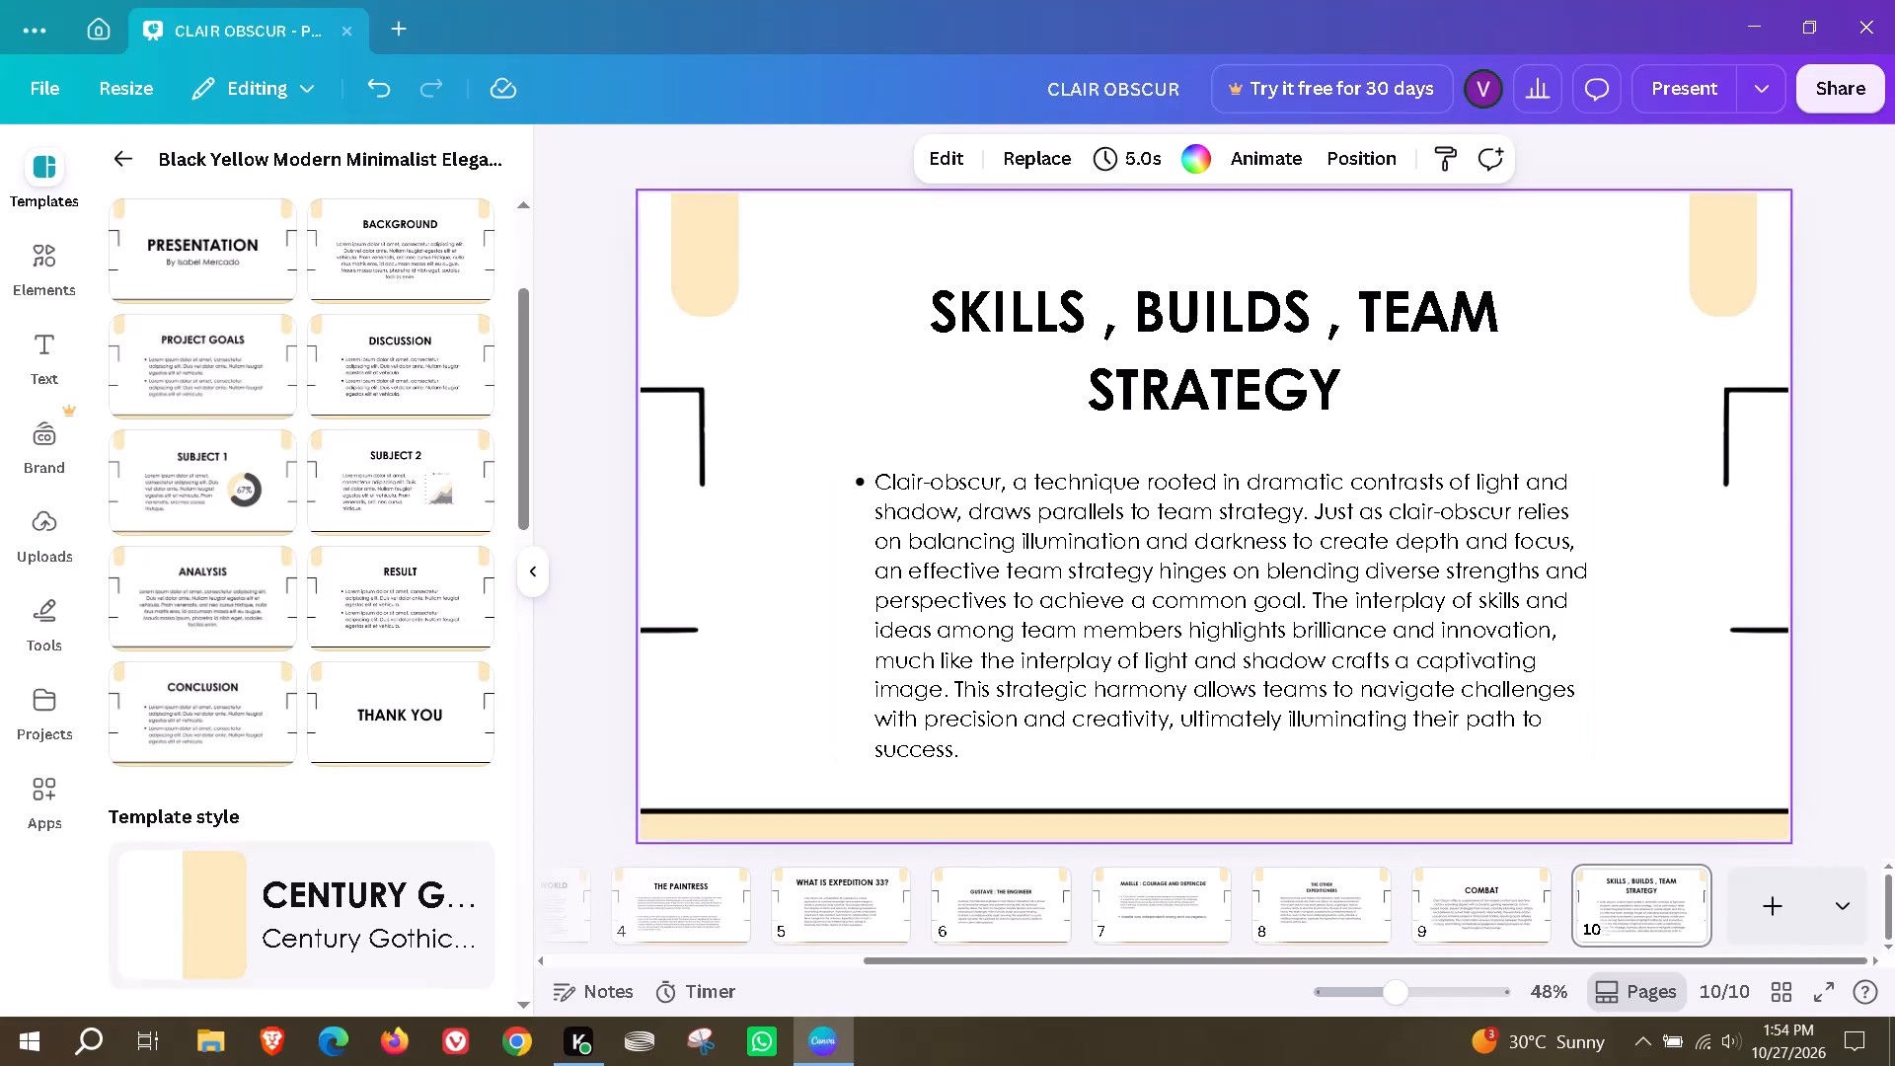
# Shift page 10's bullet text slightly up towards the two-line heading.
pyautogui.moveTo(1274, 644); pyautogui.dragTo(1288, 630)
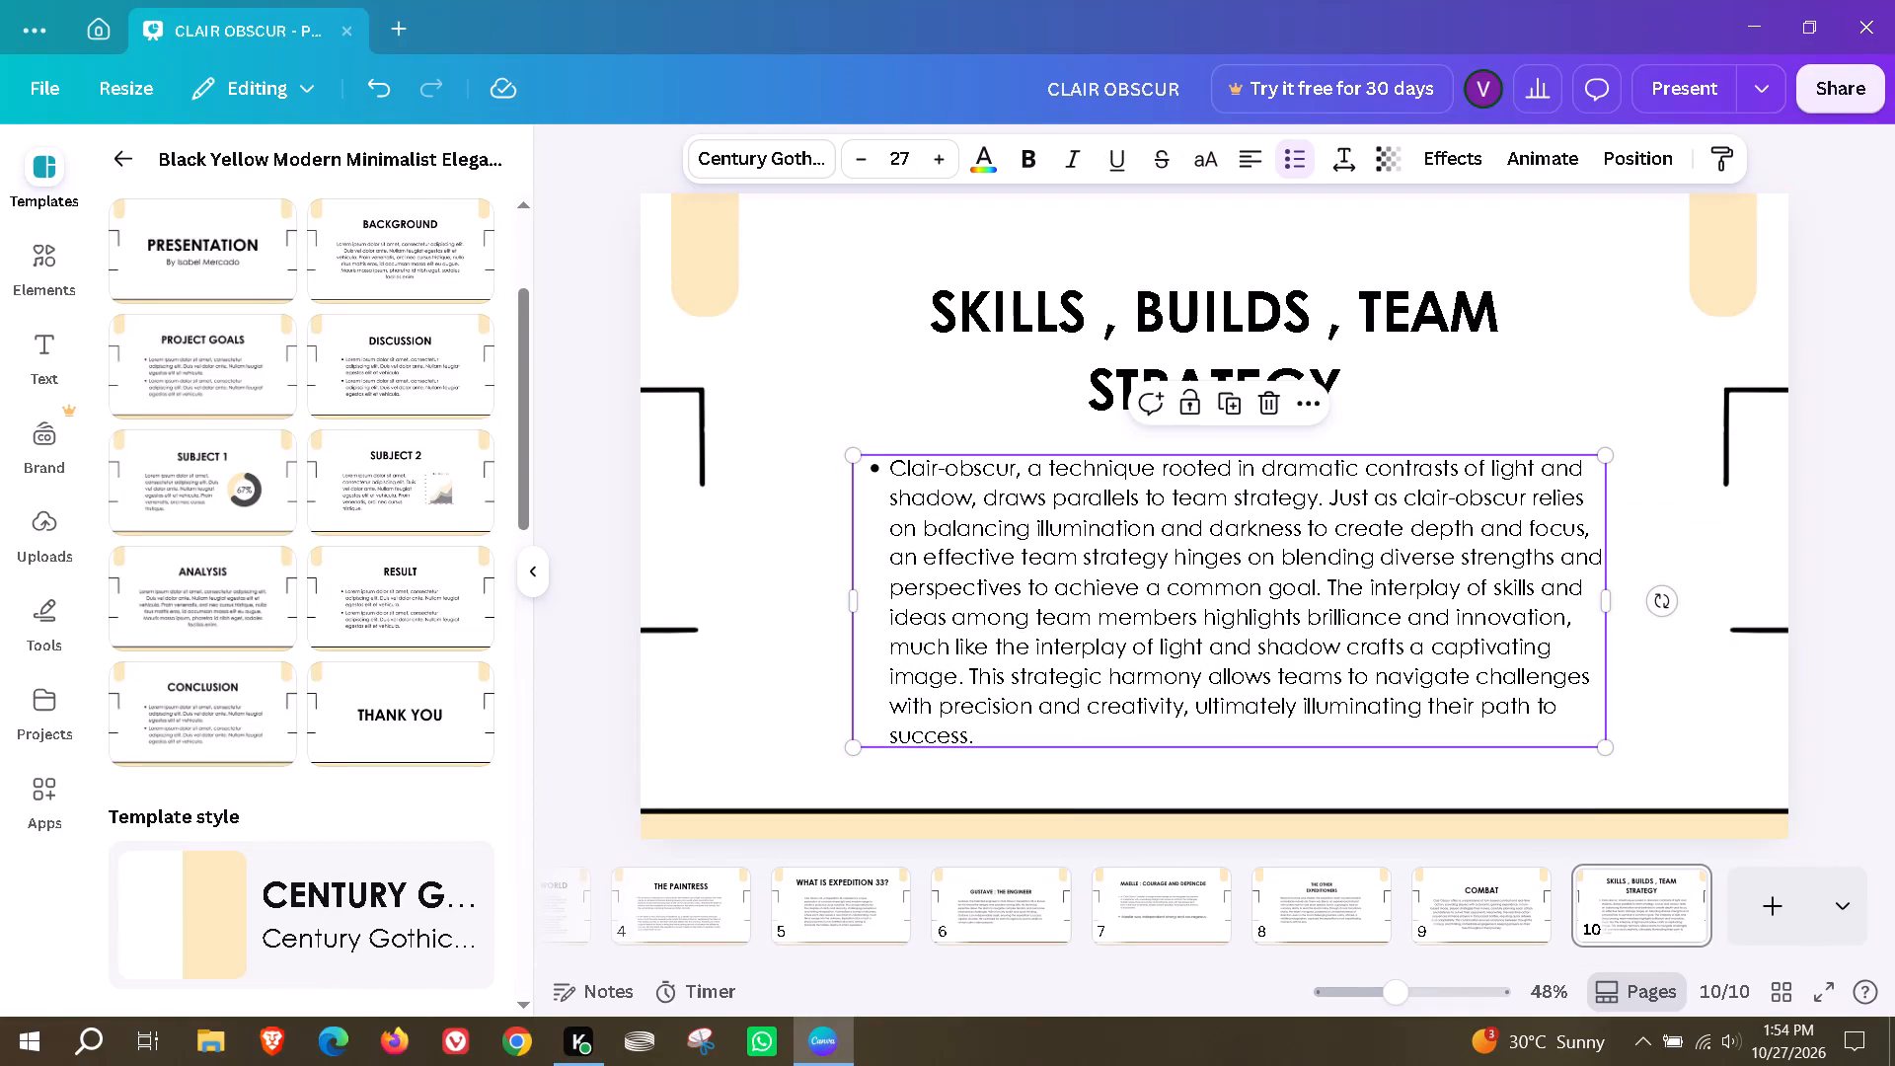
pyautogui.click(751, 498)
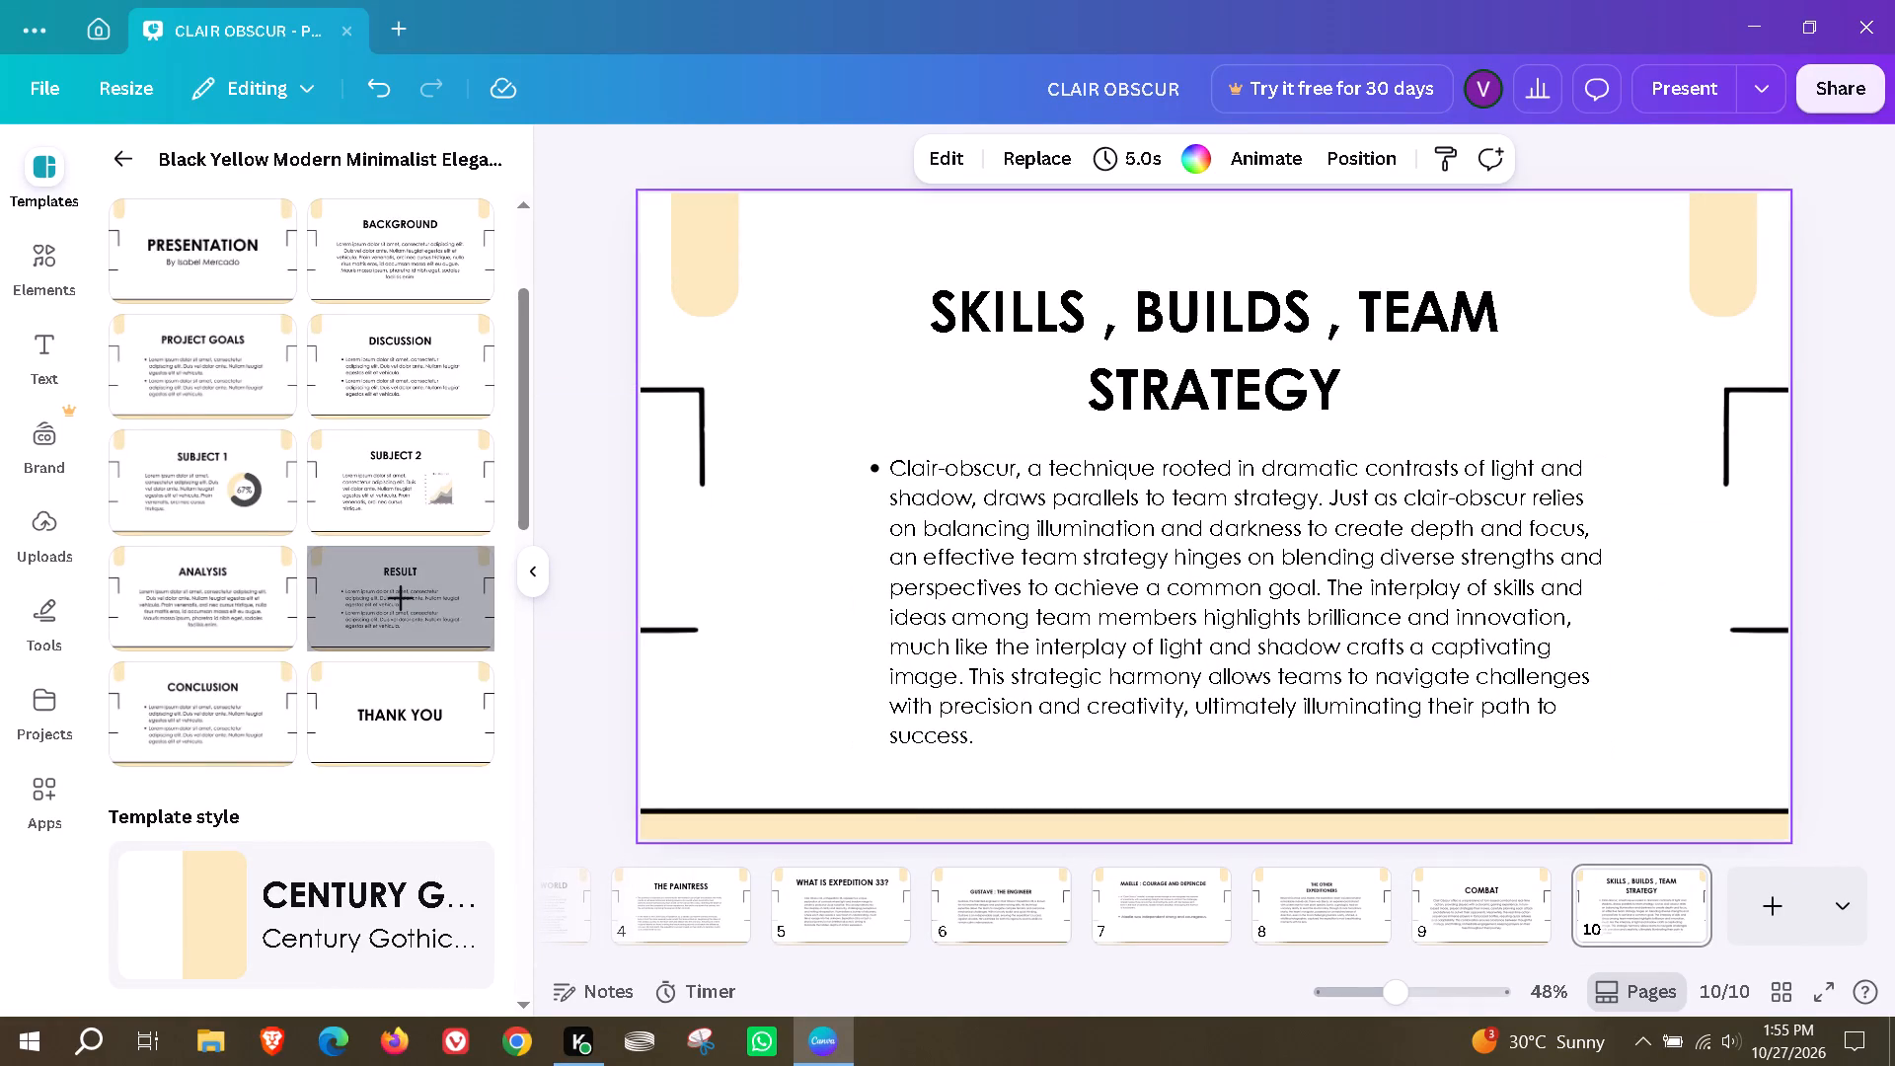
# Add the template's Analysis layout as new page 11.
pyautogui.scroll(-2, 216, 685)
pyautogui.scroll(1, 346, 503)
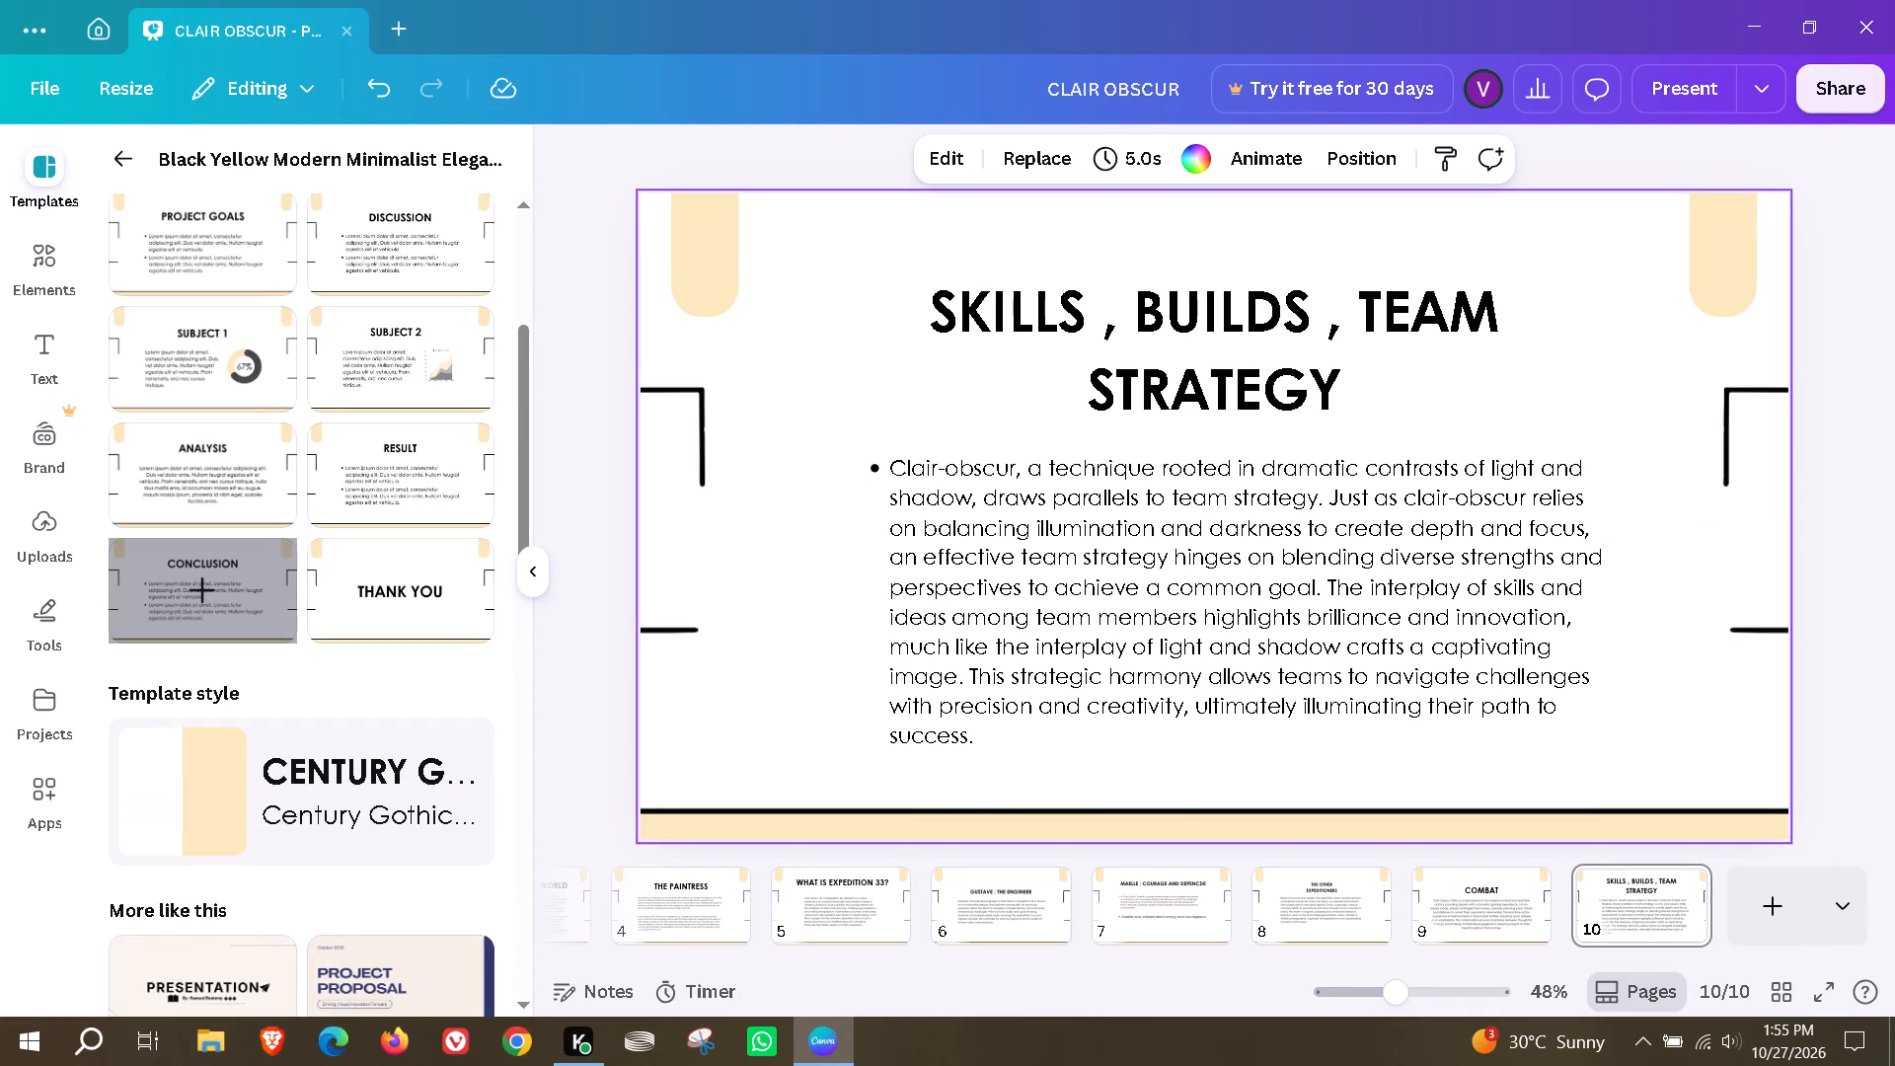
pyautogui.scroll(1, 288, 515)
pyautogui.click(208, 595)
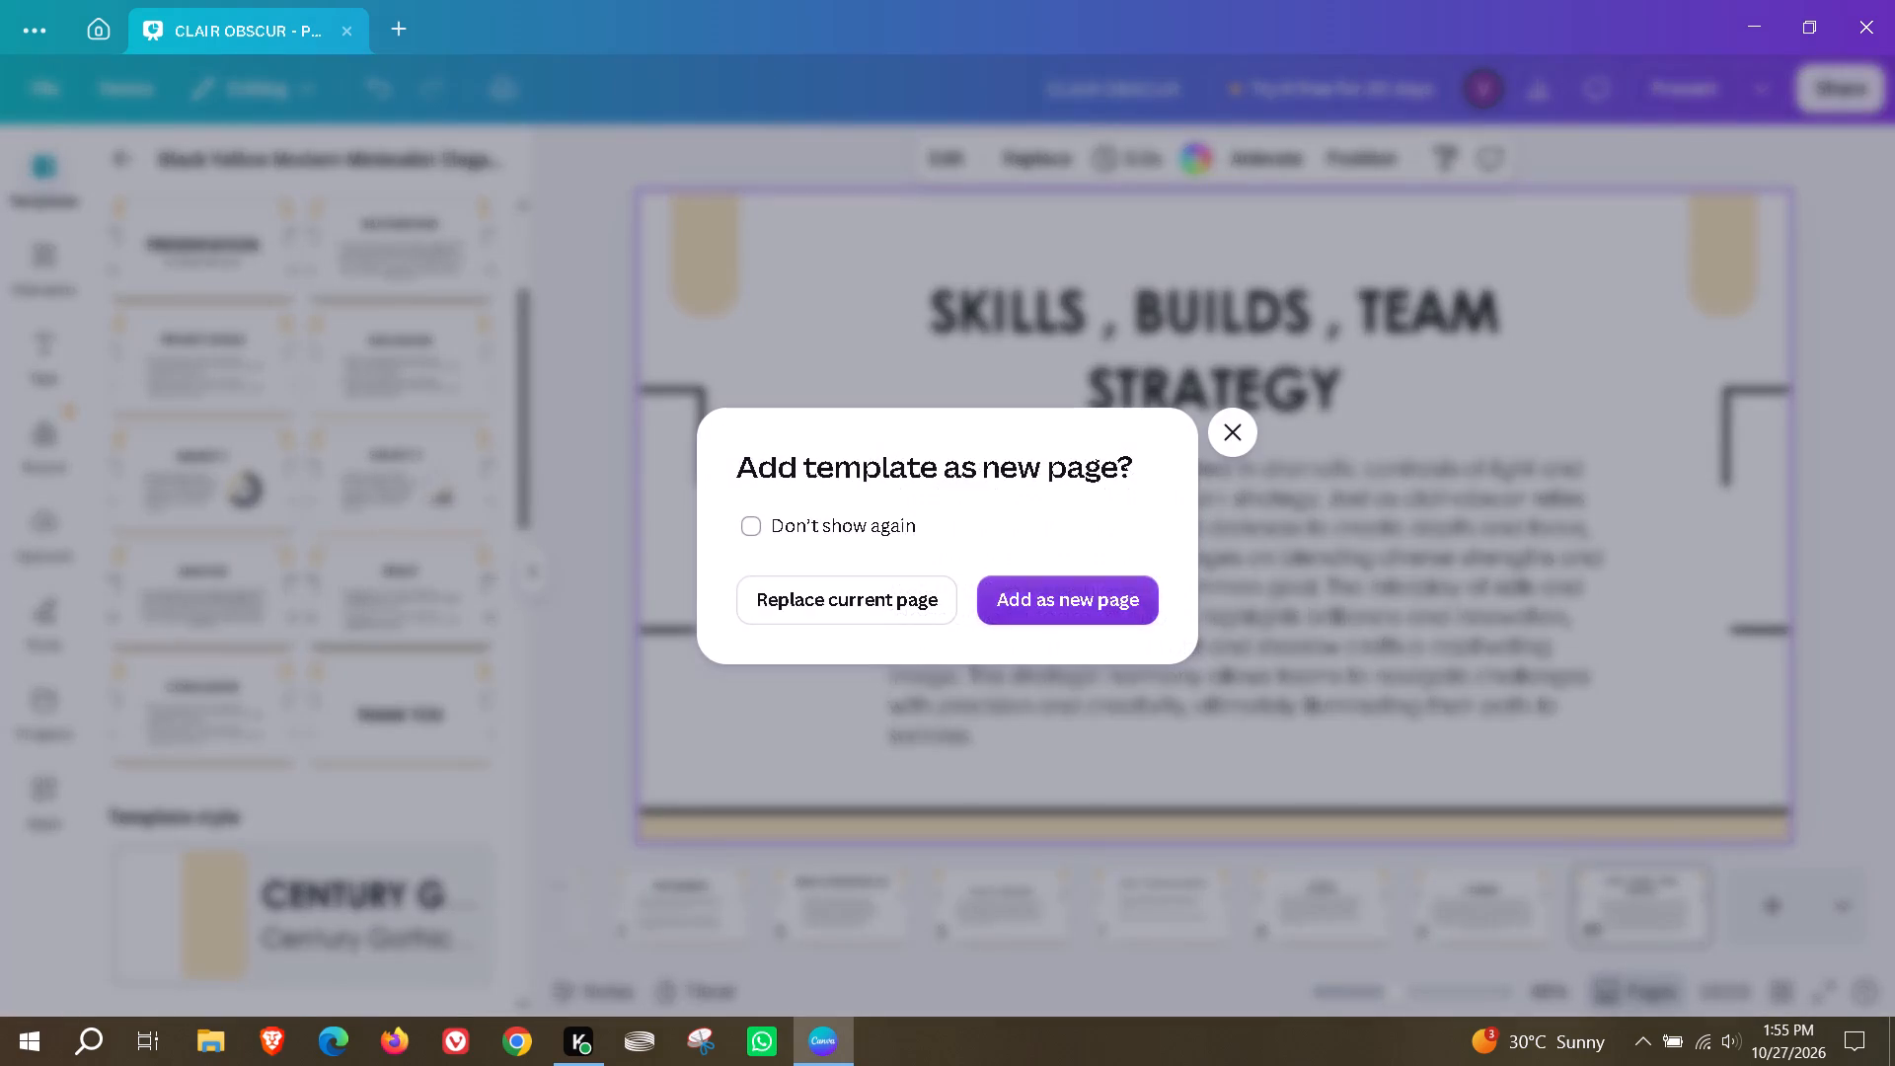
pyautogui.click(1112, 587)
# Replace page 11's heading with "HAUNTINGLY BEAUTIFUL WORLD".
pyautogui.doubleClick(1232, 369)
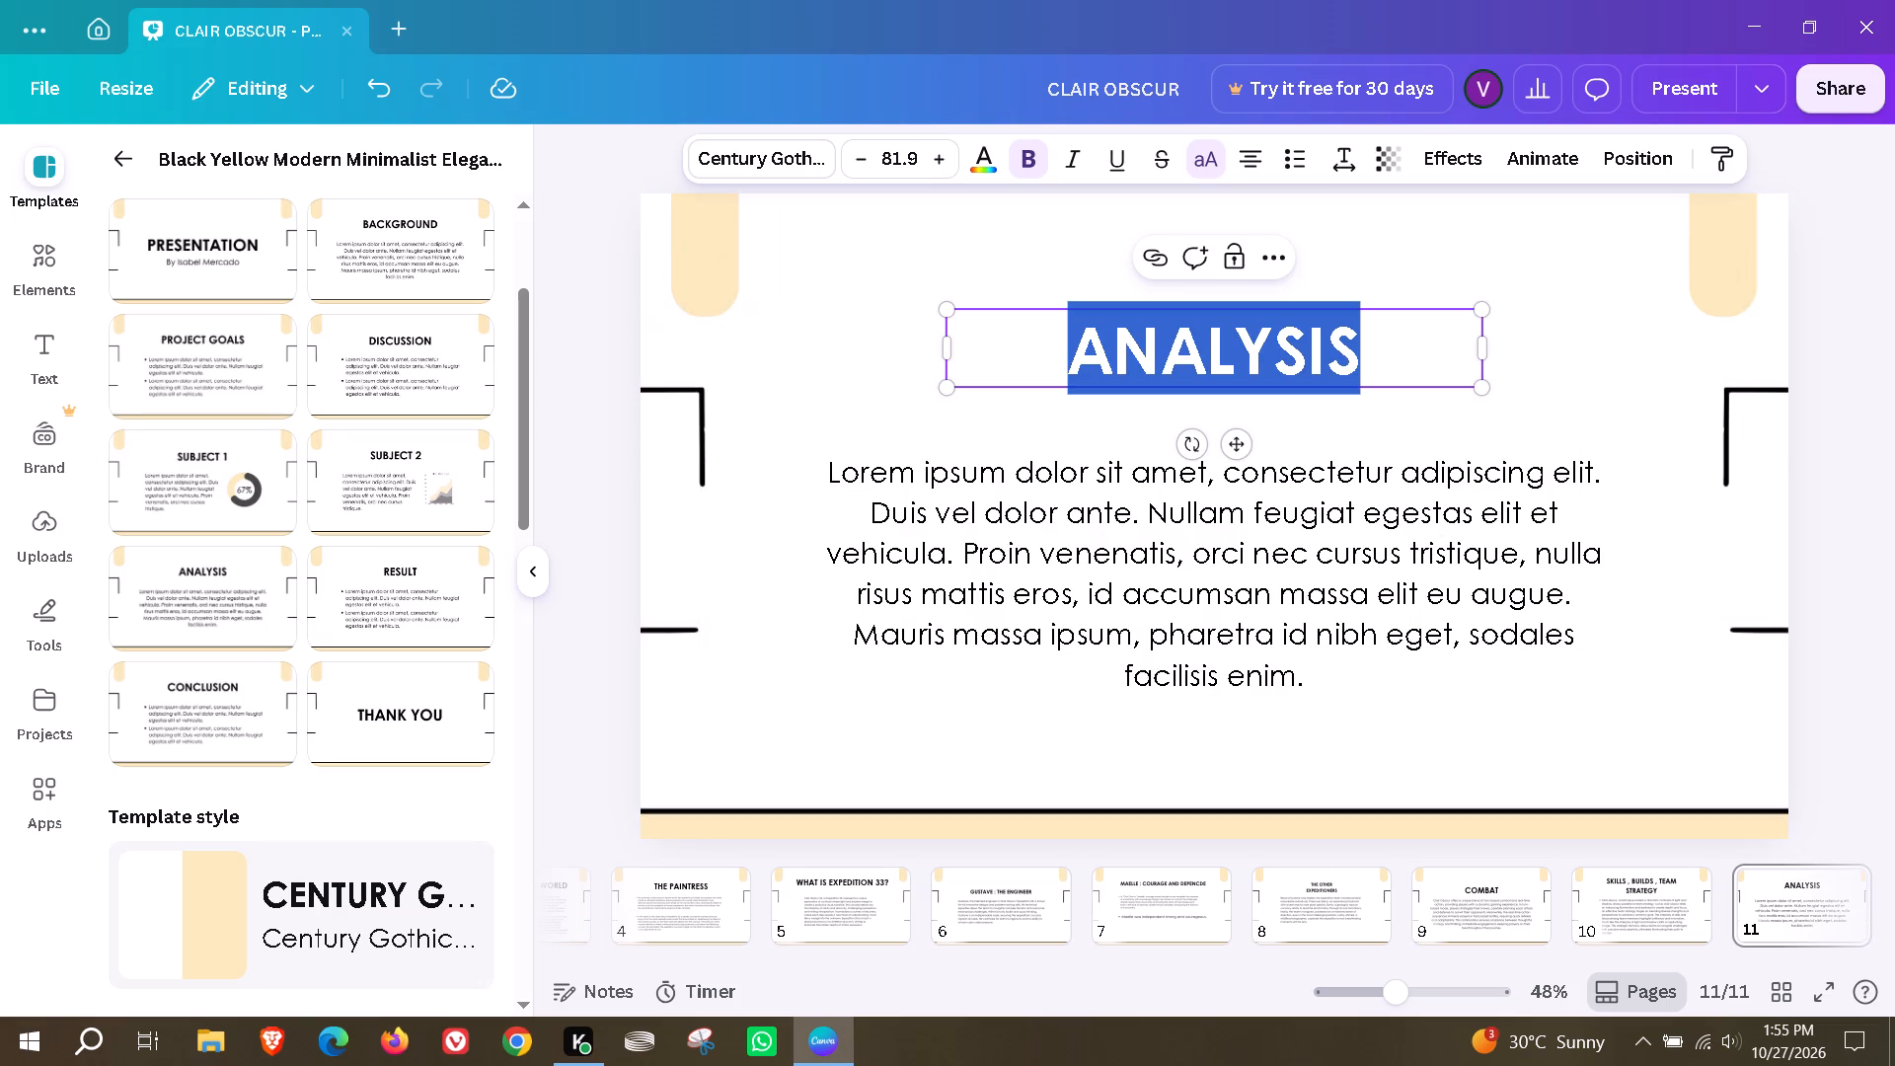
pyautogui.write('HAUNTI')
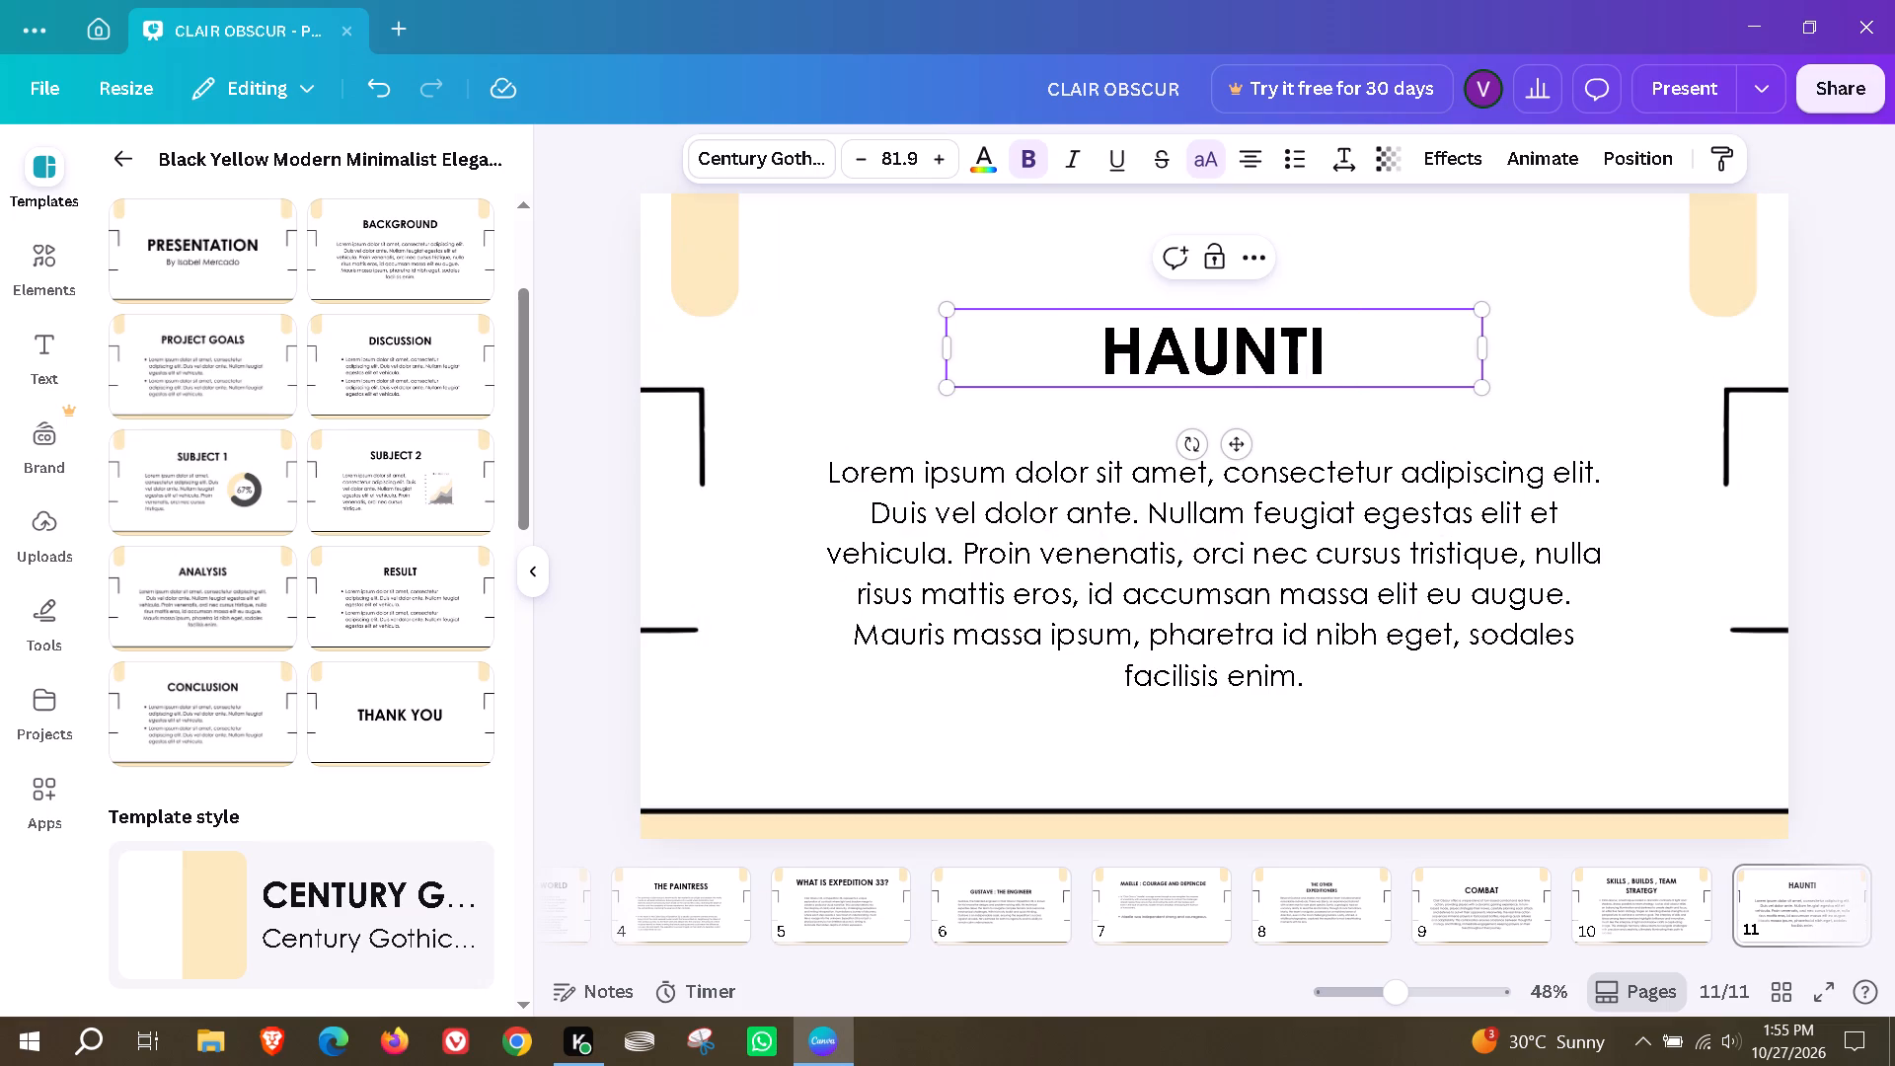
pyautogui.hotkey('shift', 'n')
pyautogui.write('GLY BESU')
pyautogui.hotkey('shift', 'BackSpace')
pyautogui.hotkey('shift', 'BackSpace')
pyautogui.write('AUTIFUL WORLD')
# Scale page 11's heading down to size 43.8, fit it on one line and place it centred above the body text.
pyautogui.moveTo(1486, 448); pyautogui.dragTo(1785, 434)
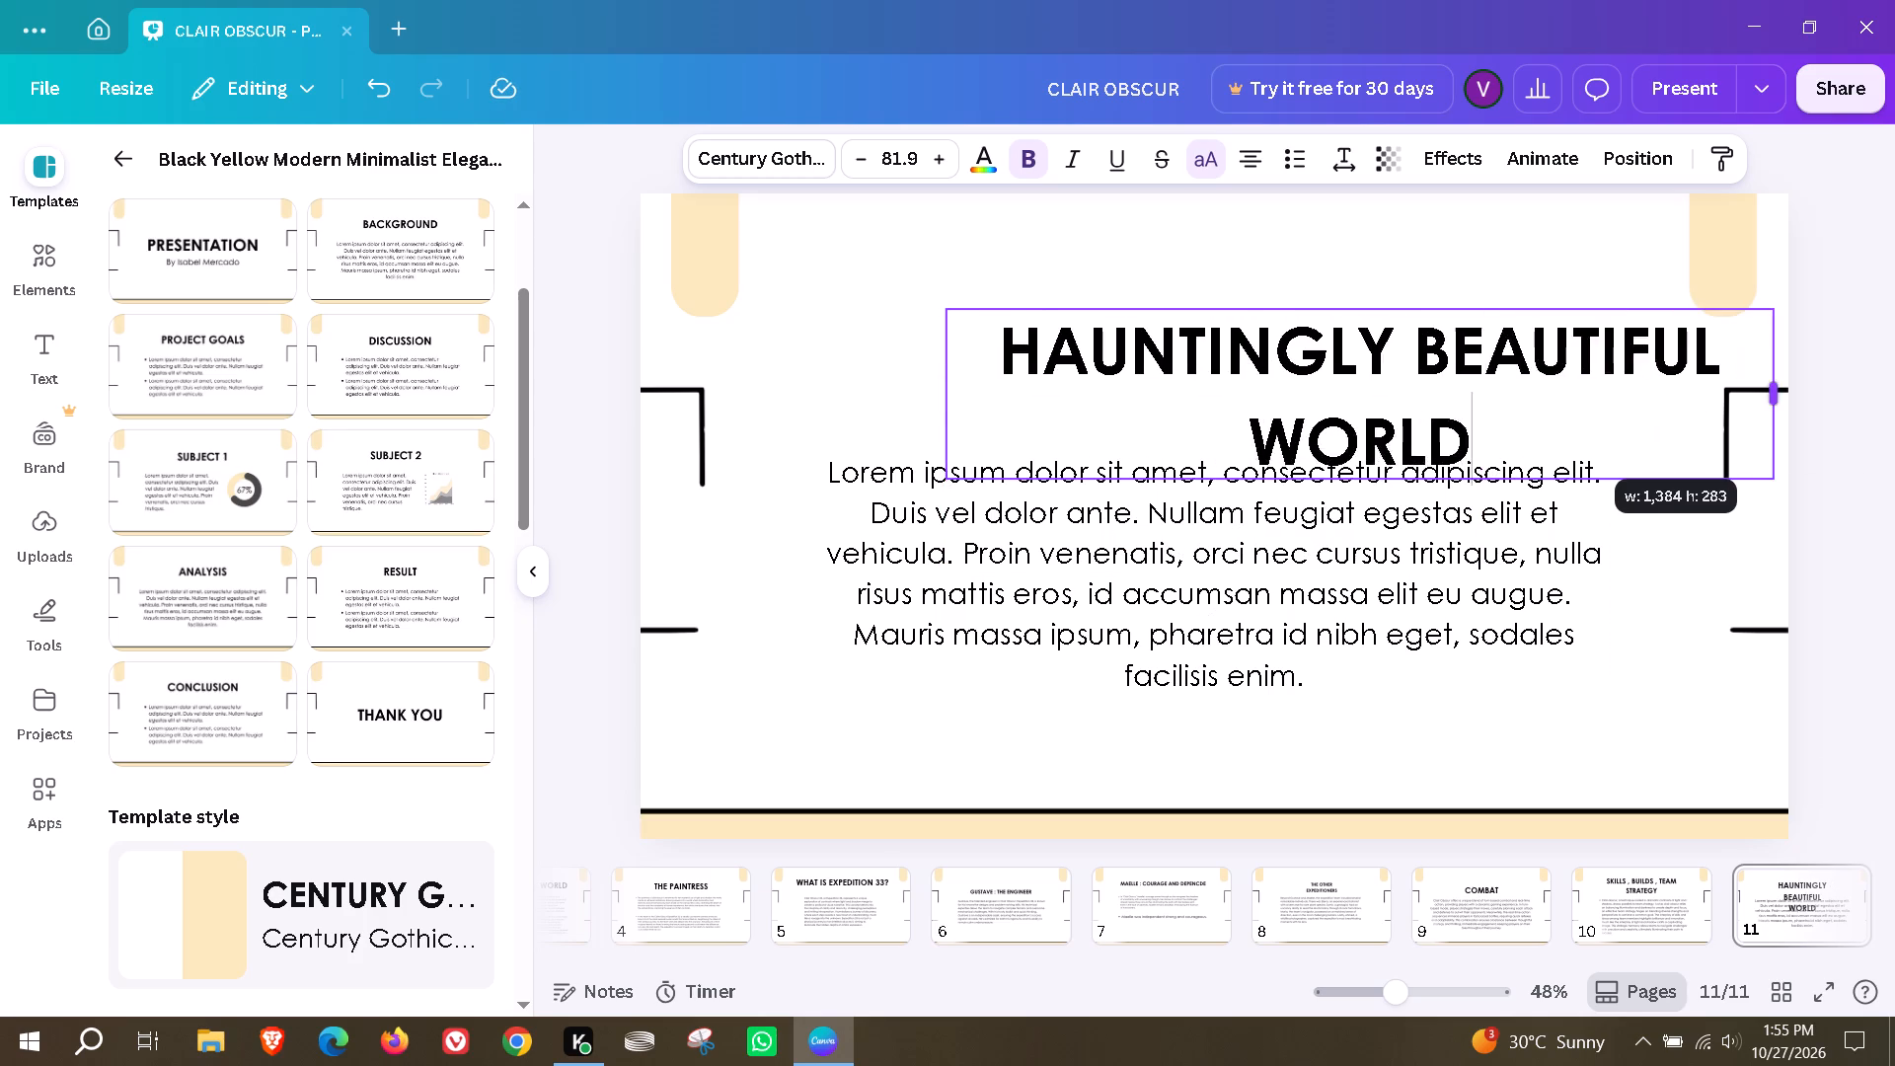
pyautogui.moveTo(1785, 434); pyautogui.dragTo(1662, 446)
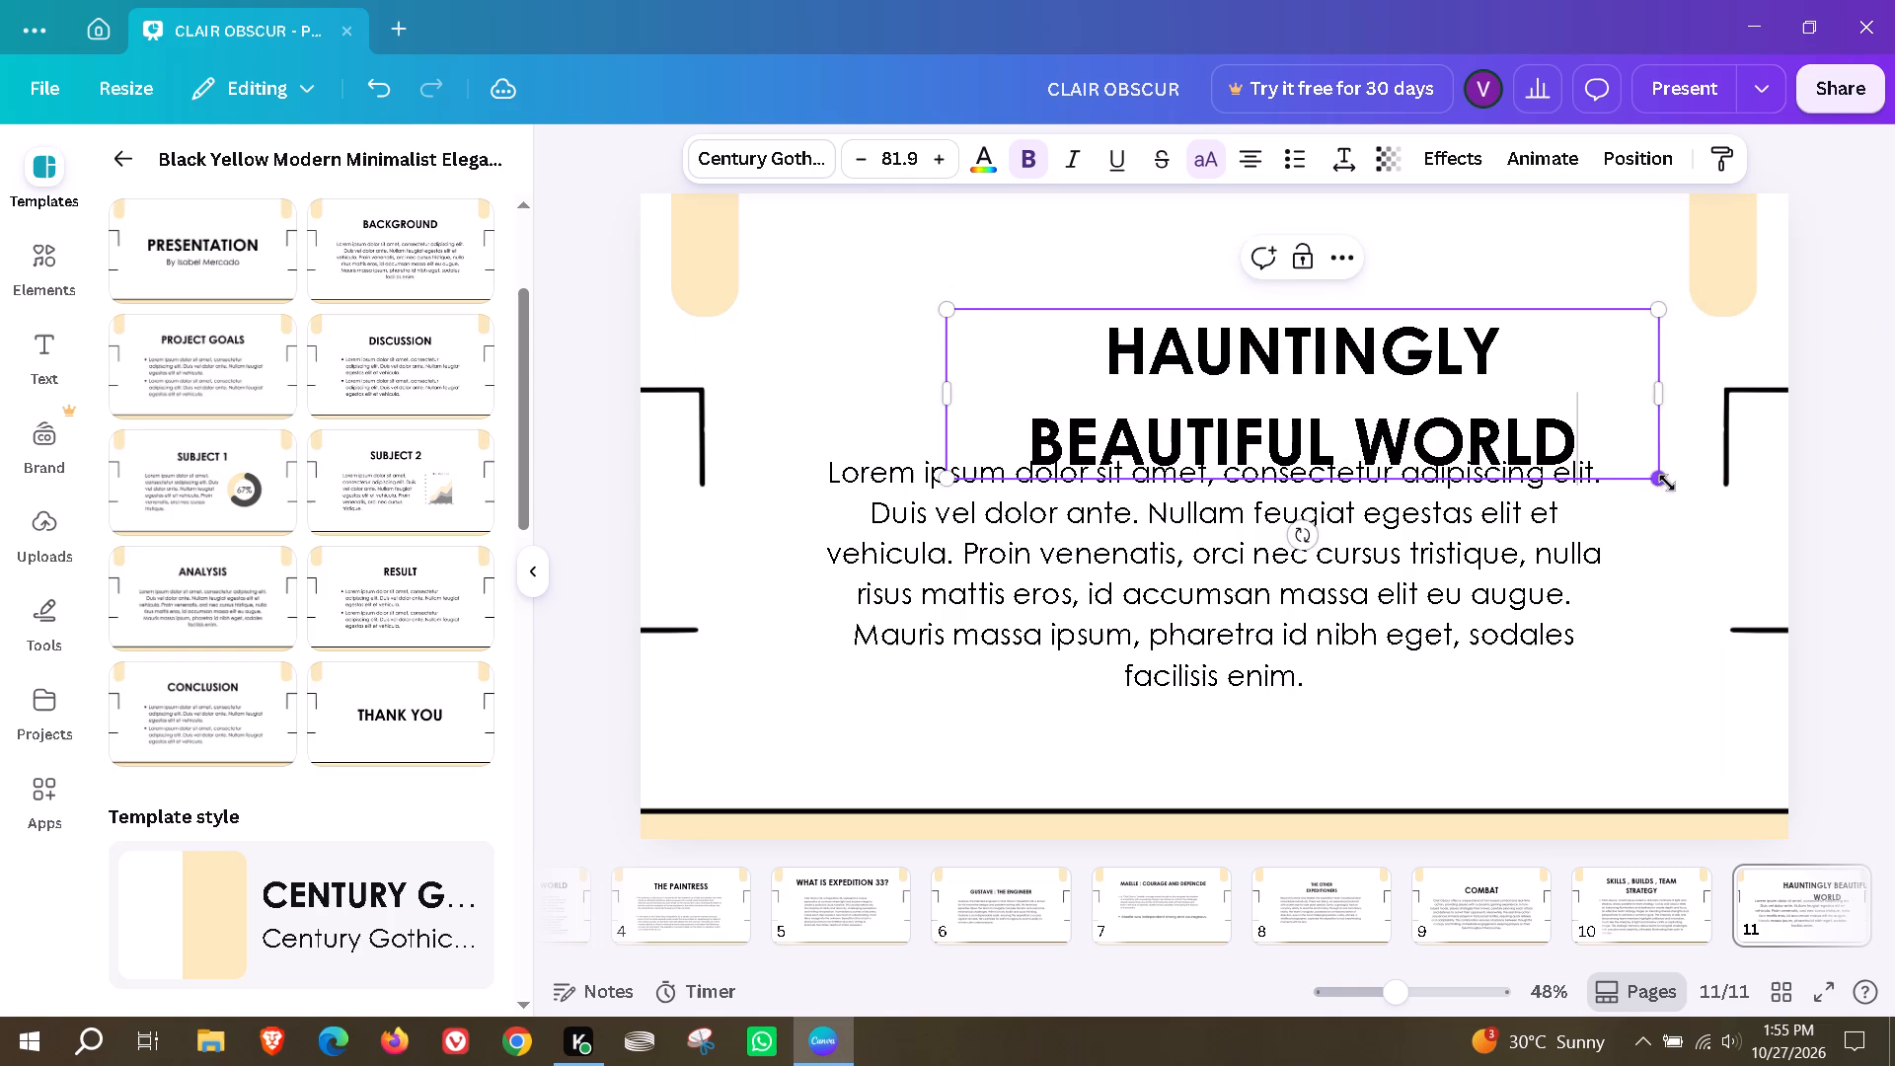
pyautogui.moveTo(1660, 483); pyautogui.dragTo(1322, 431)
pyautogui.moveTo(1332, 361); pyautogui.dragTo(1529, 367)
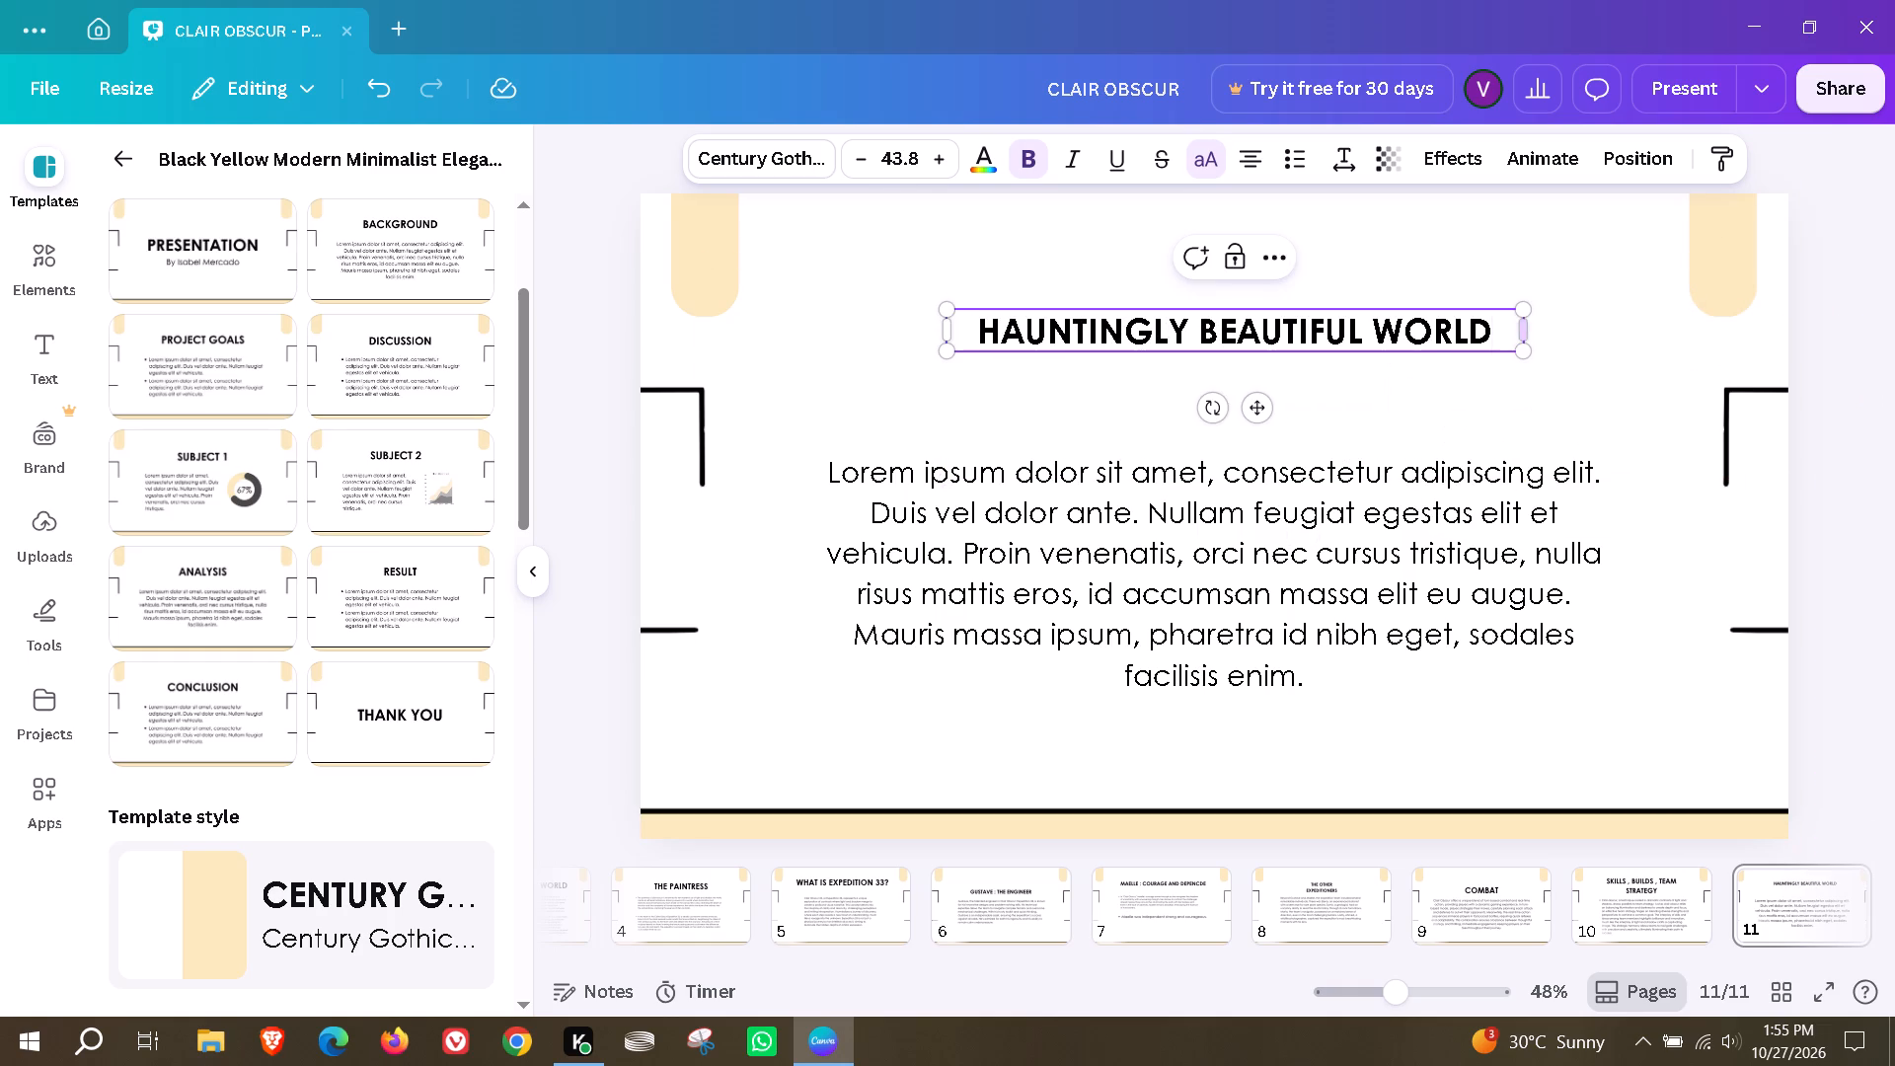
pyautogui.moveTo(1296, 335); pyautogui.dragTo(1294, 370)
pyautogui.click(1383, 404)
pyautogui.moveTo(1336, 350); pyautogui.dragTo(1320, 374)
# Replace page 11's body text using a Magic Write prompt starting "generate 5-6 lines on", about the hauntingly beautiful world of clair obscur.
pyautogui.doubleClick(1230, 546)
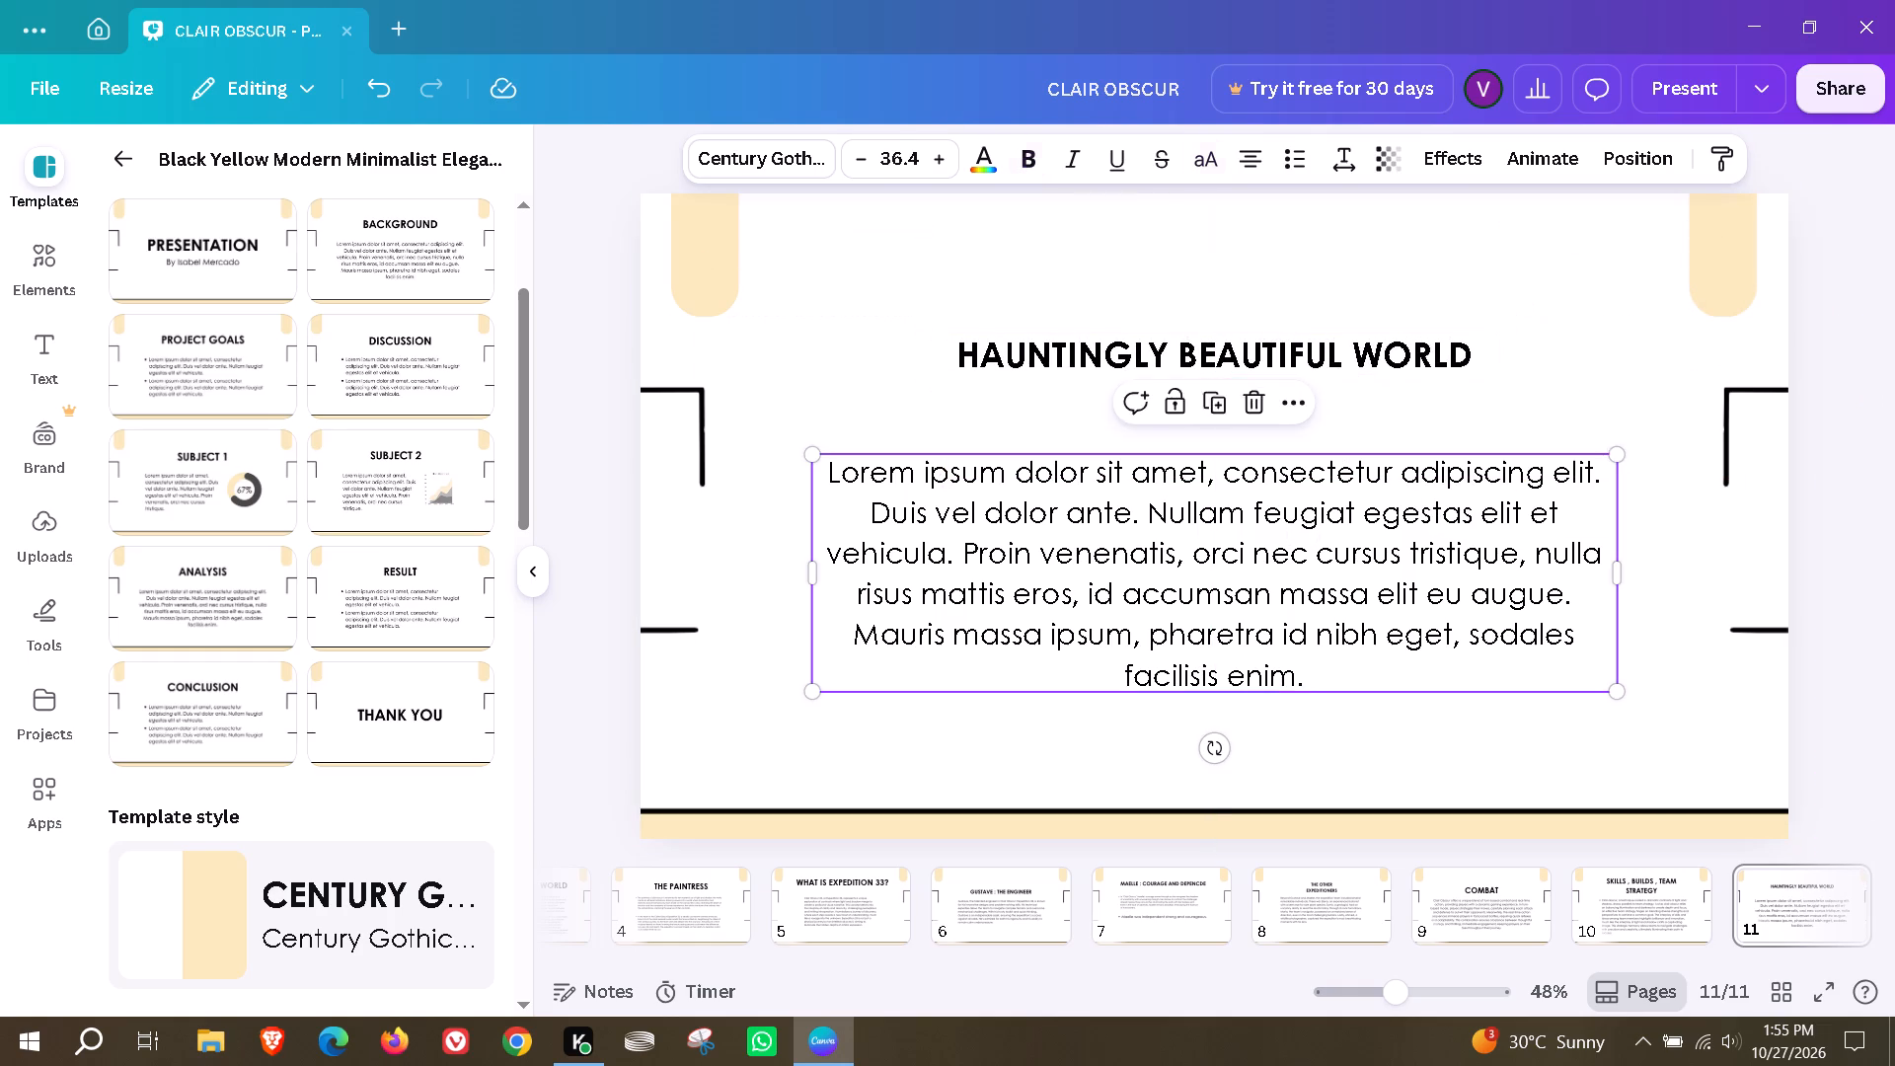
pyautogui.click(1282, 402)
pyautogui.scroll(-4, 1372, 837)
pyautogui.click(1370, 931)
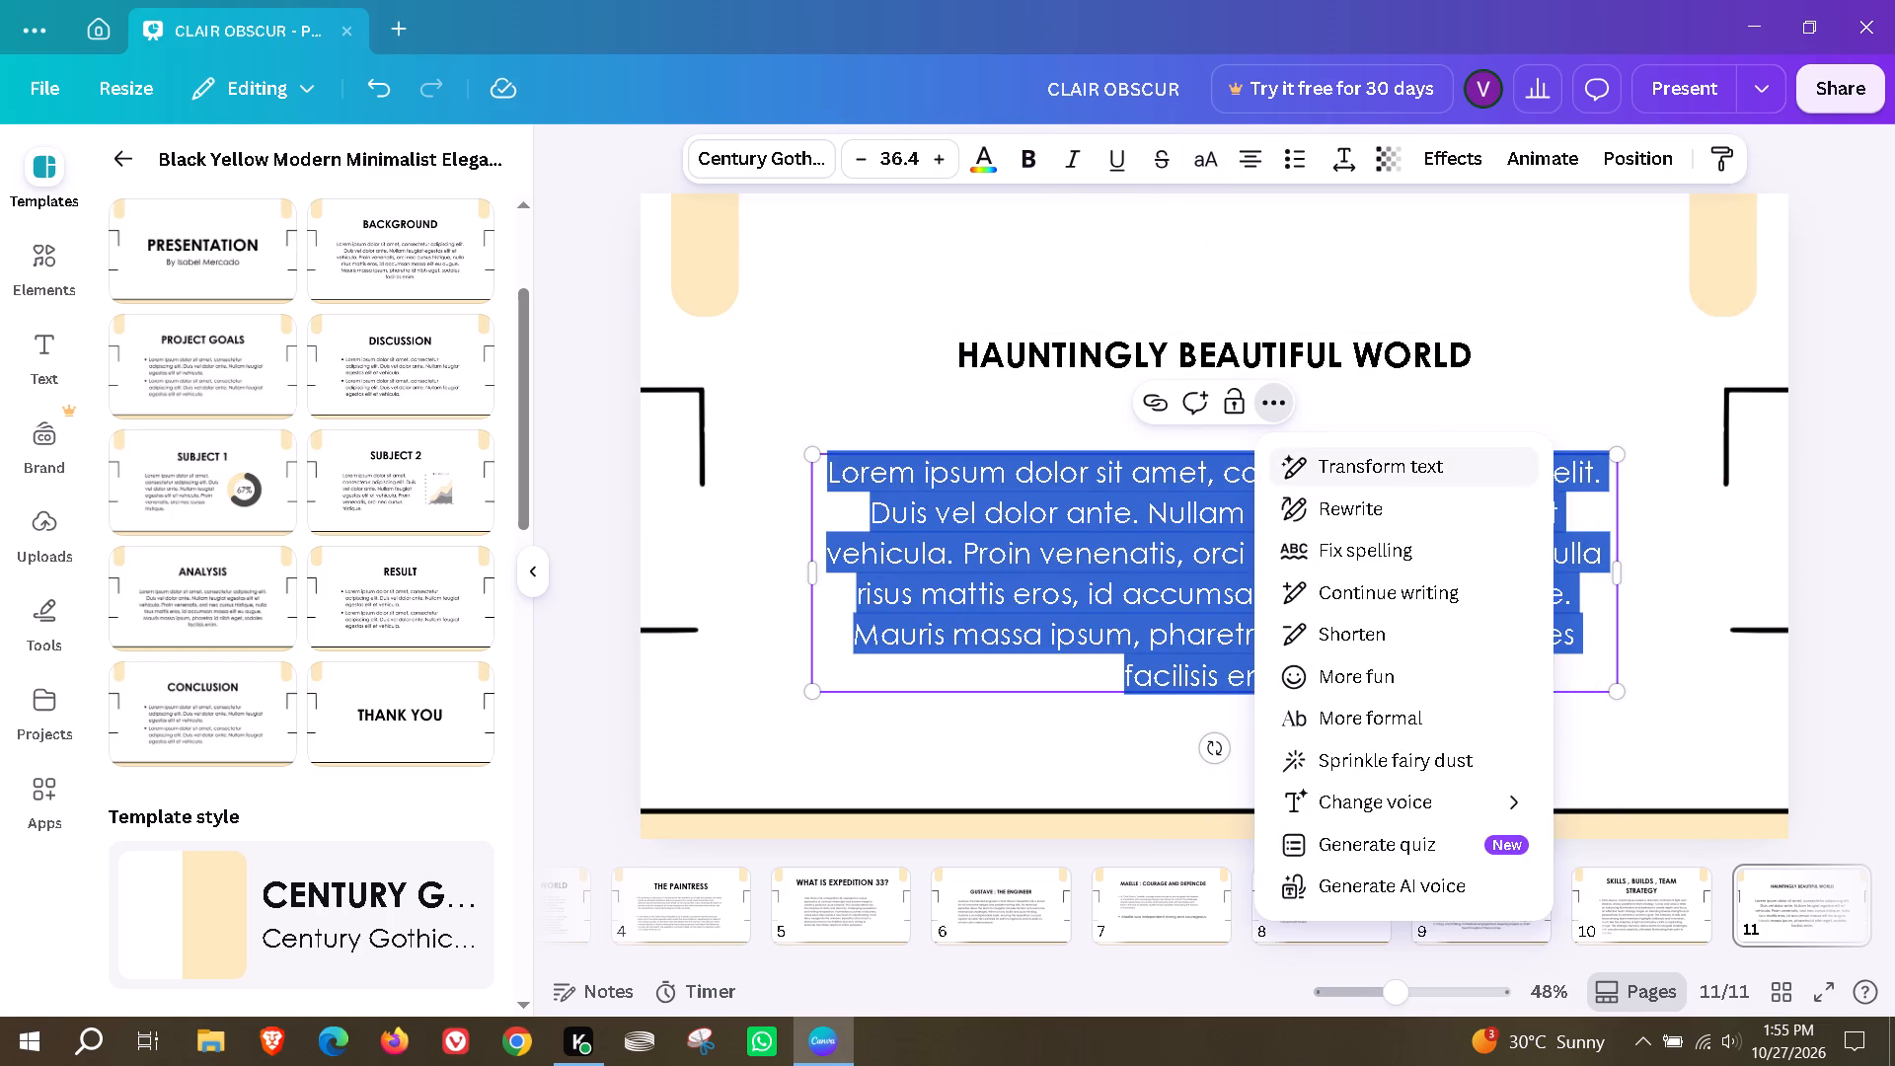
pyautogui.click(1374, 460)
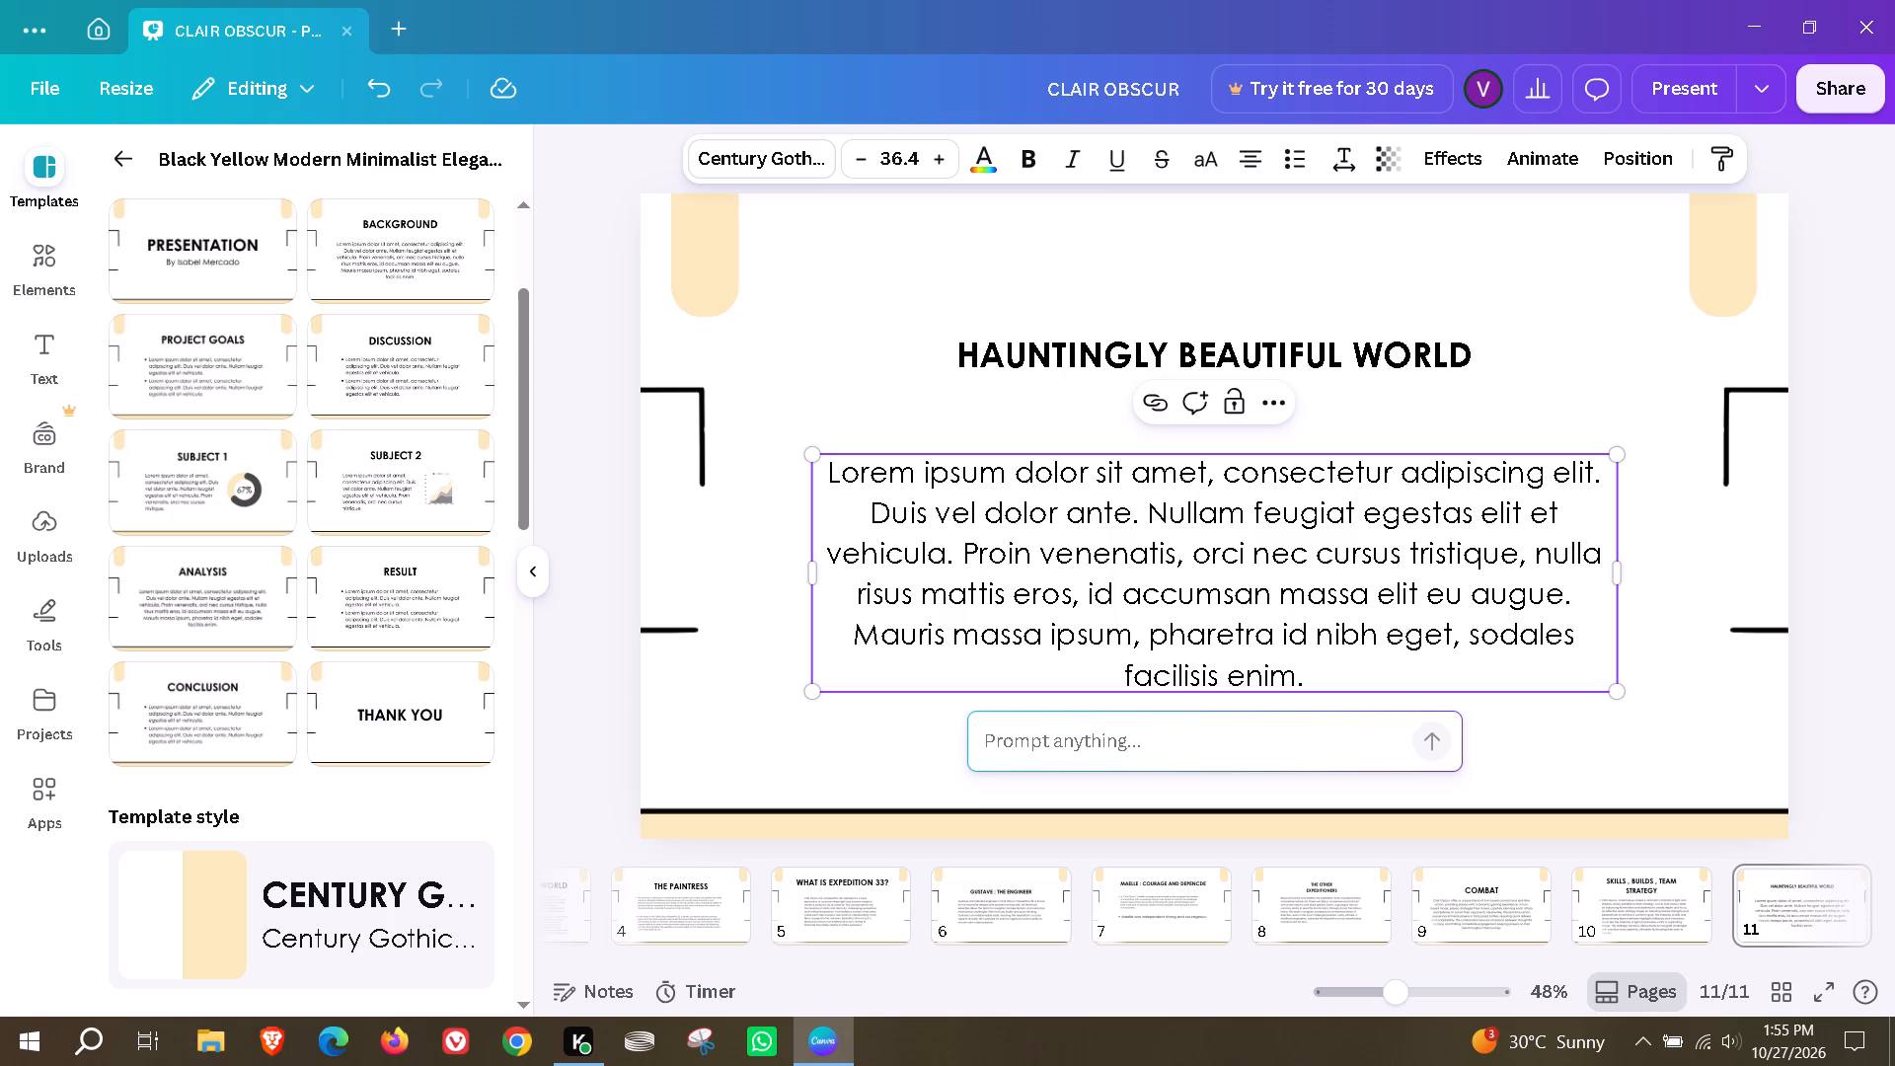
pyautogui.write('generate')
pyautogui.press('space')
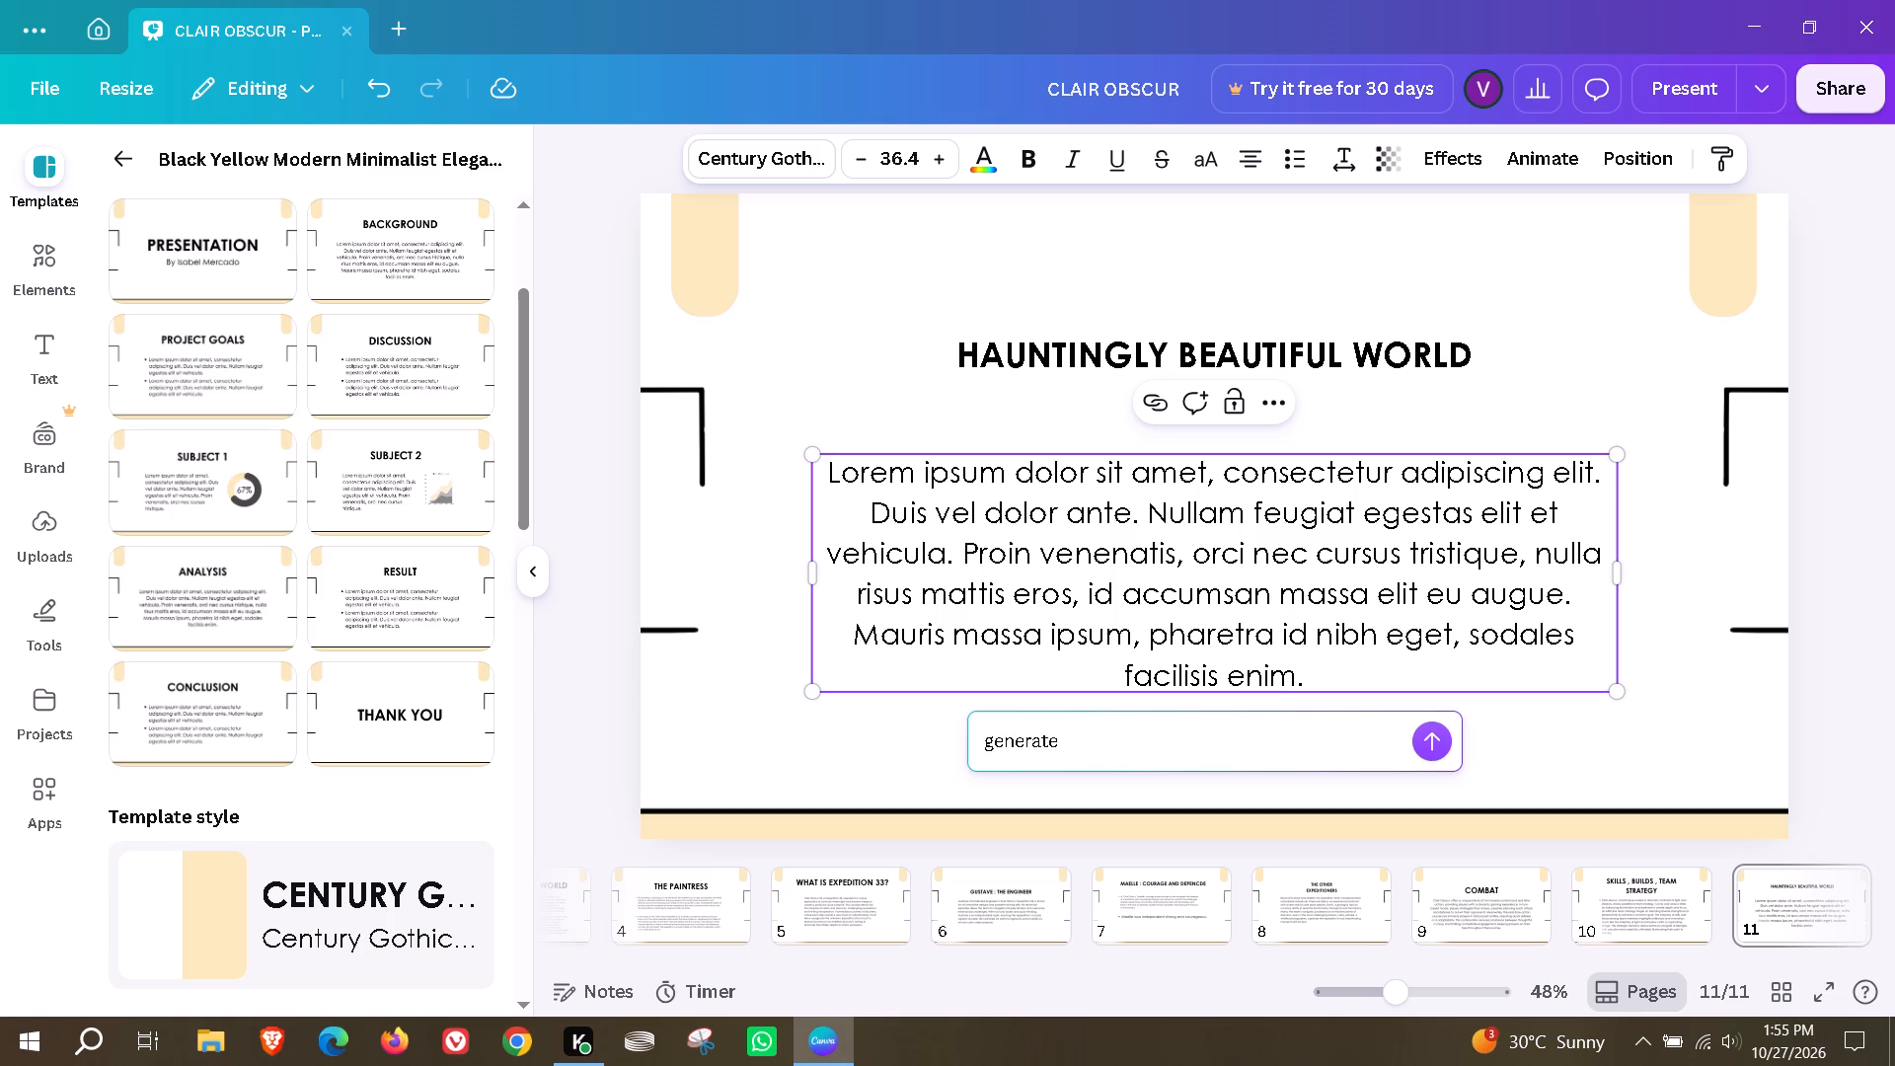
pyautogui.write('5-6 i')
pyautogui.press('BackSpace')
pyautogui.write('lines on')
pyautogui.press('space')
# Replace page 11's placeholder body text using the Magic Write prompt "generate 5-6 lines on clair obscur about it's hauntingly beautiful world".
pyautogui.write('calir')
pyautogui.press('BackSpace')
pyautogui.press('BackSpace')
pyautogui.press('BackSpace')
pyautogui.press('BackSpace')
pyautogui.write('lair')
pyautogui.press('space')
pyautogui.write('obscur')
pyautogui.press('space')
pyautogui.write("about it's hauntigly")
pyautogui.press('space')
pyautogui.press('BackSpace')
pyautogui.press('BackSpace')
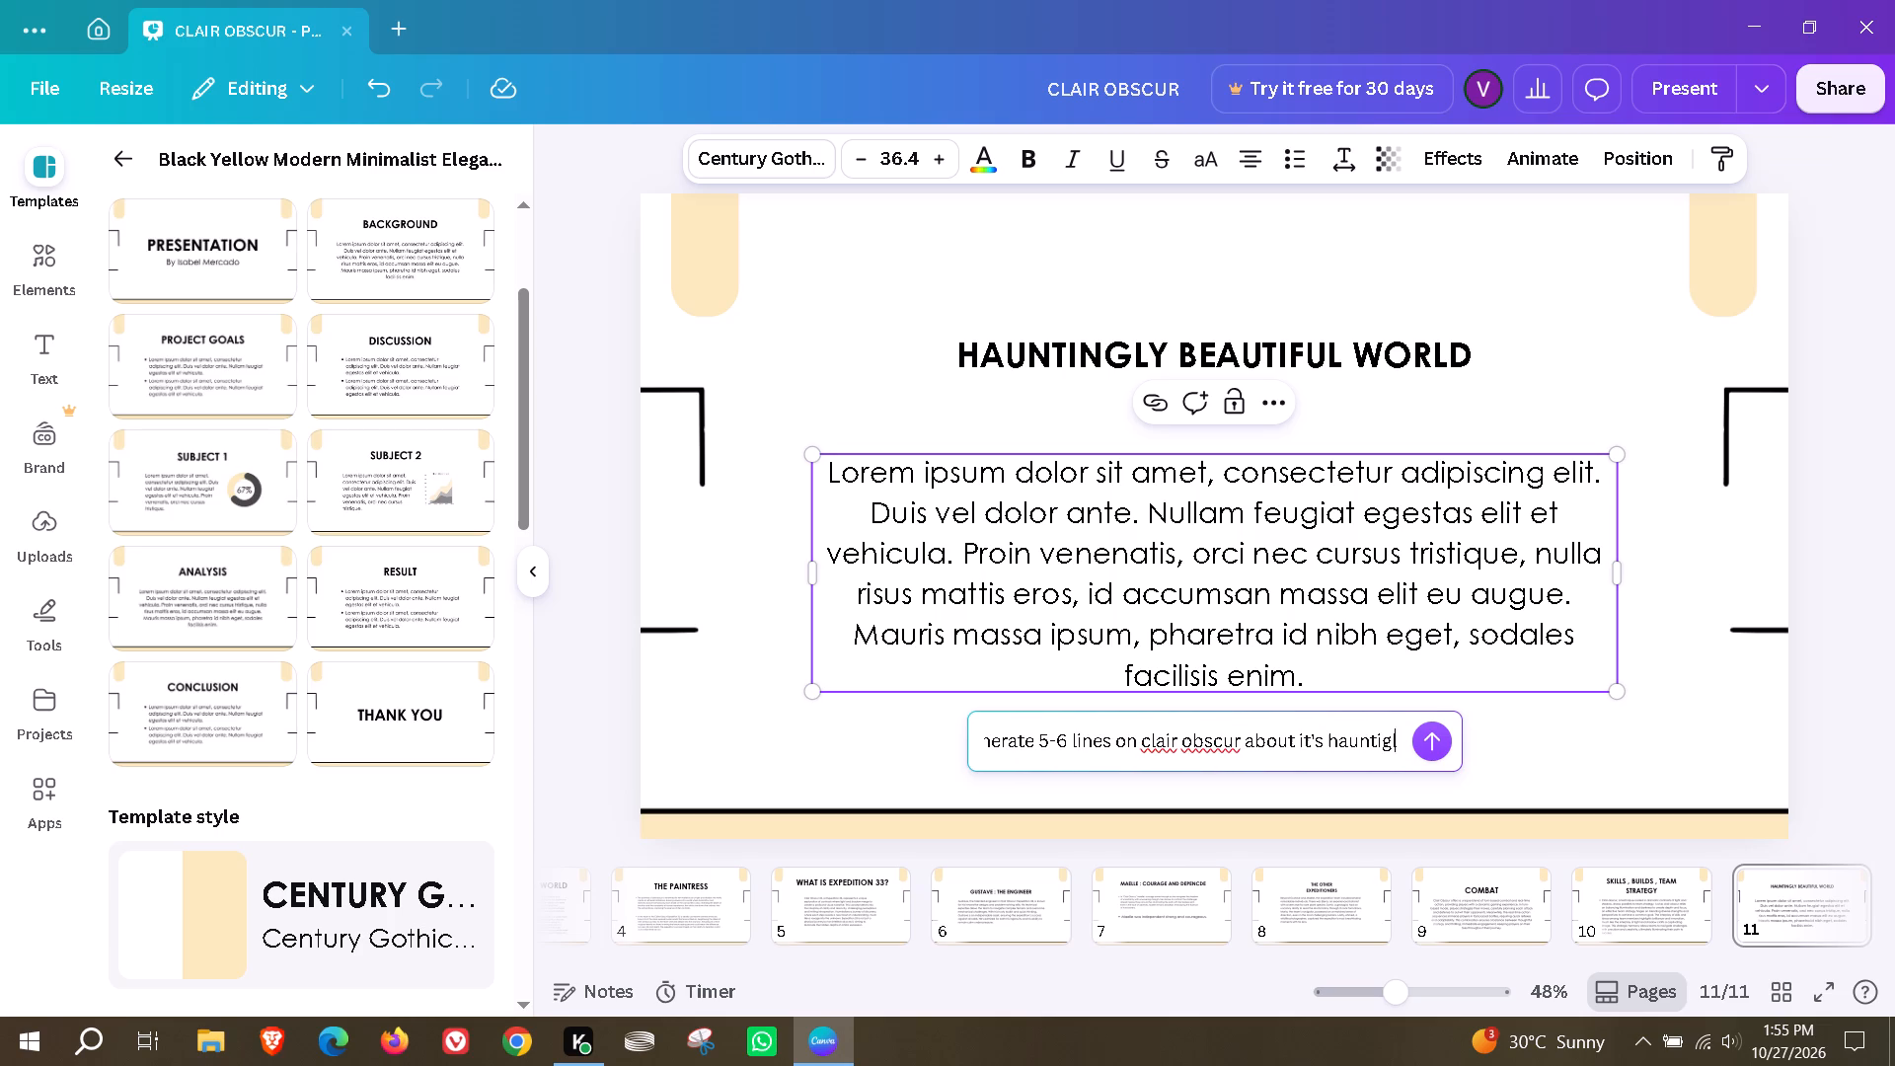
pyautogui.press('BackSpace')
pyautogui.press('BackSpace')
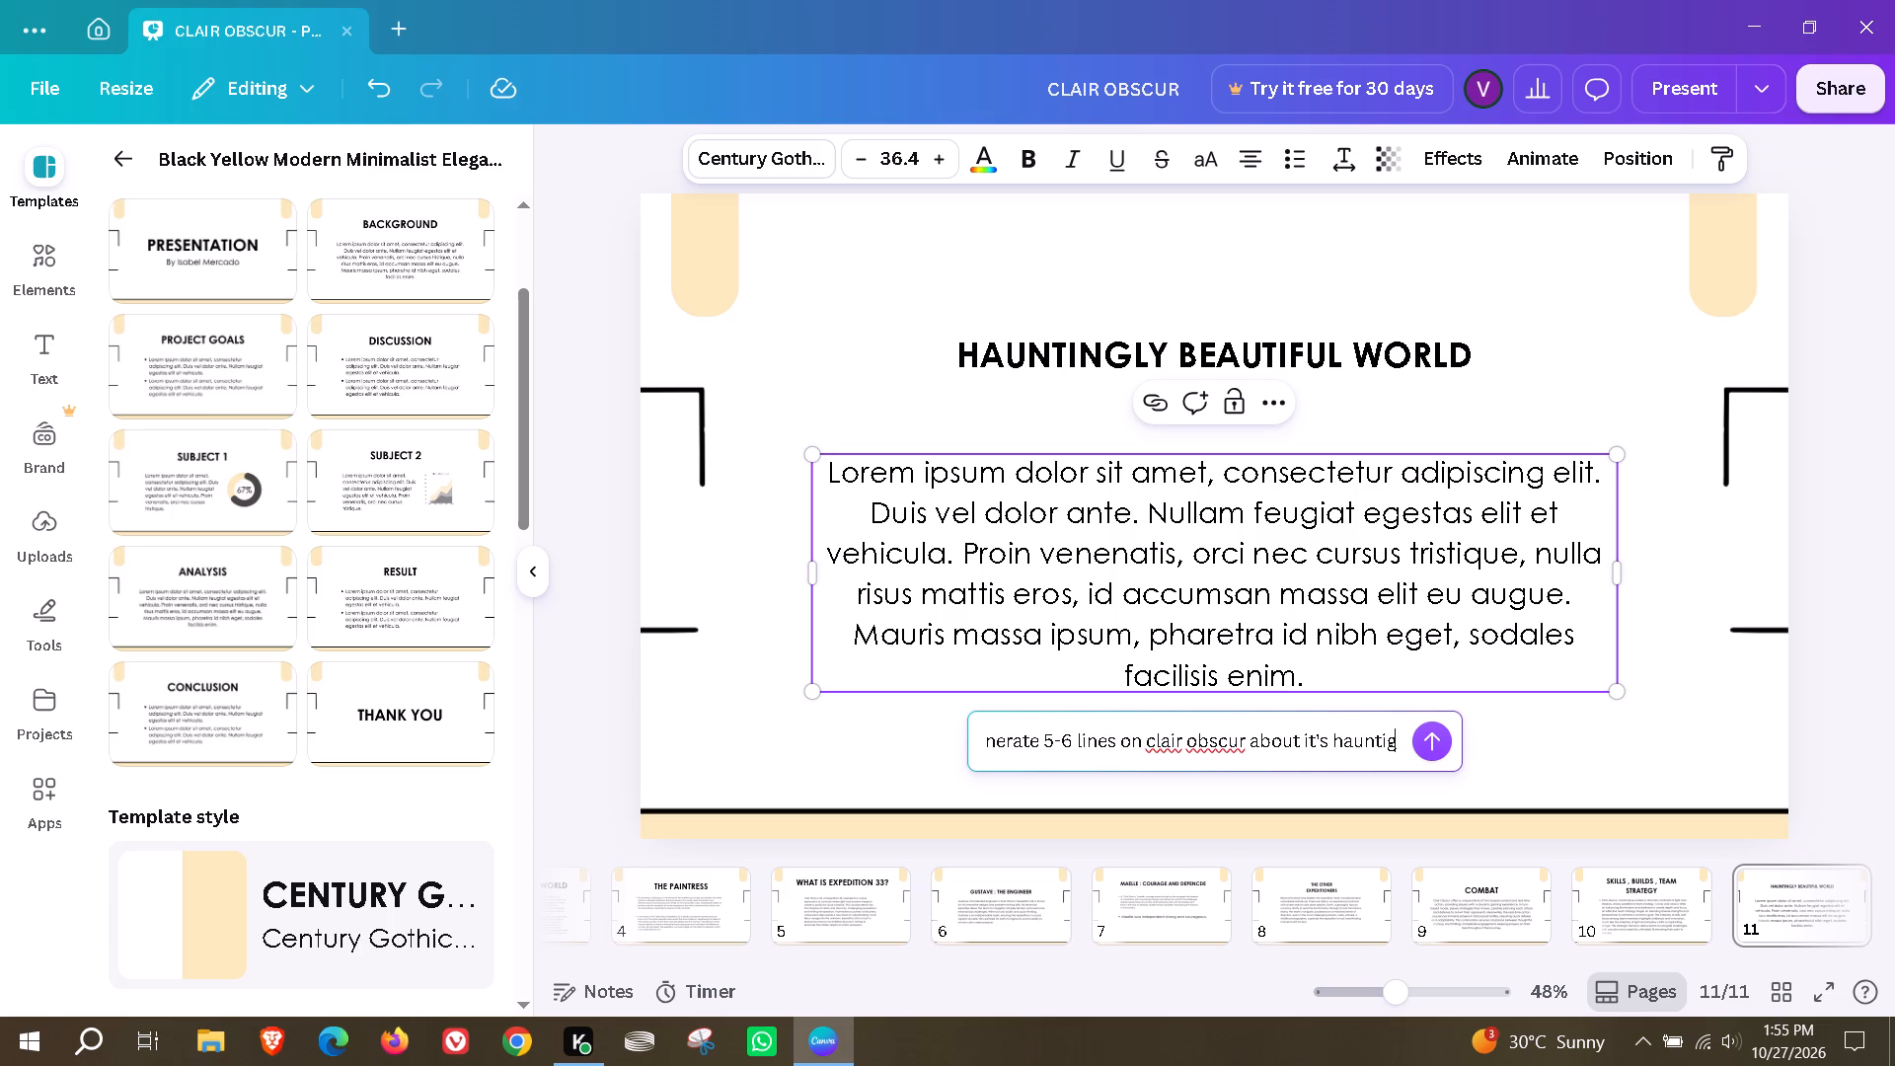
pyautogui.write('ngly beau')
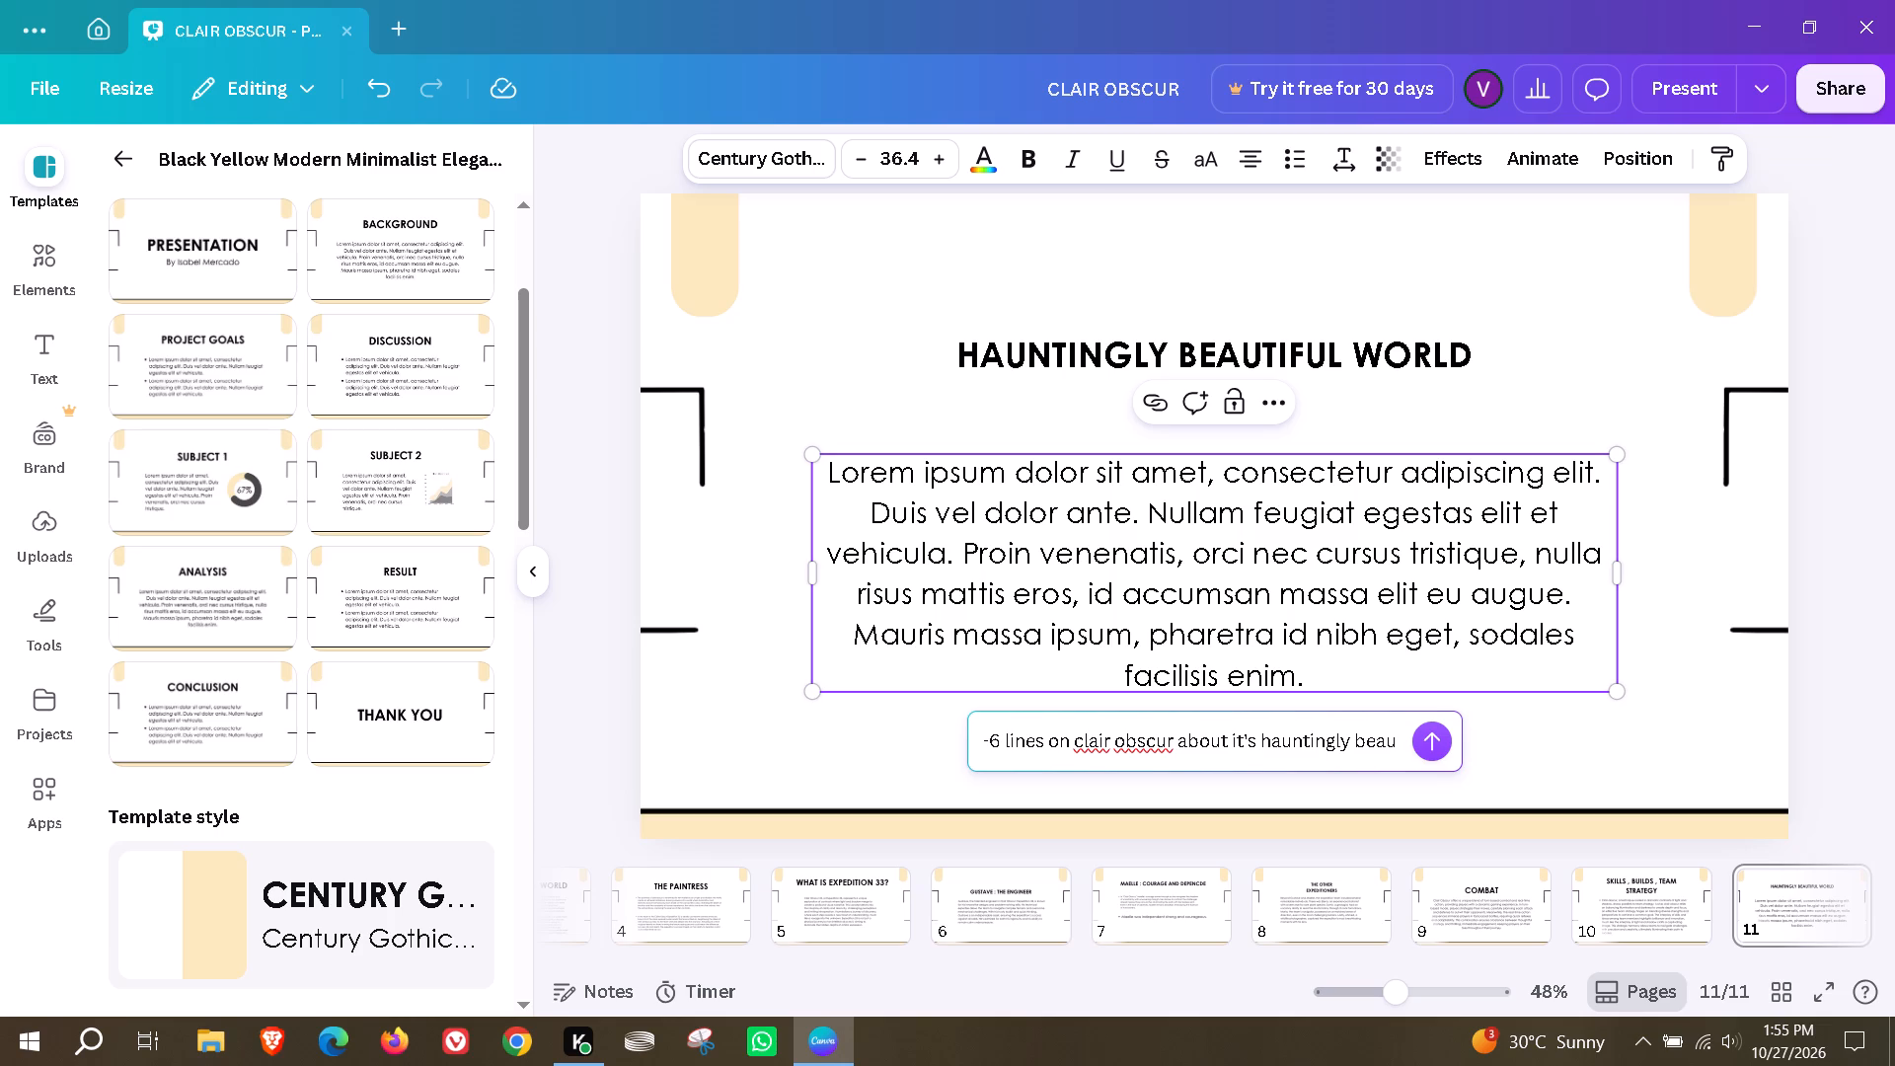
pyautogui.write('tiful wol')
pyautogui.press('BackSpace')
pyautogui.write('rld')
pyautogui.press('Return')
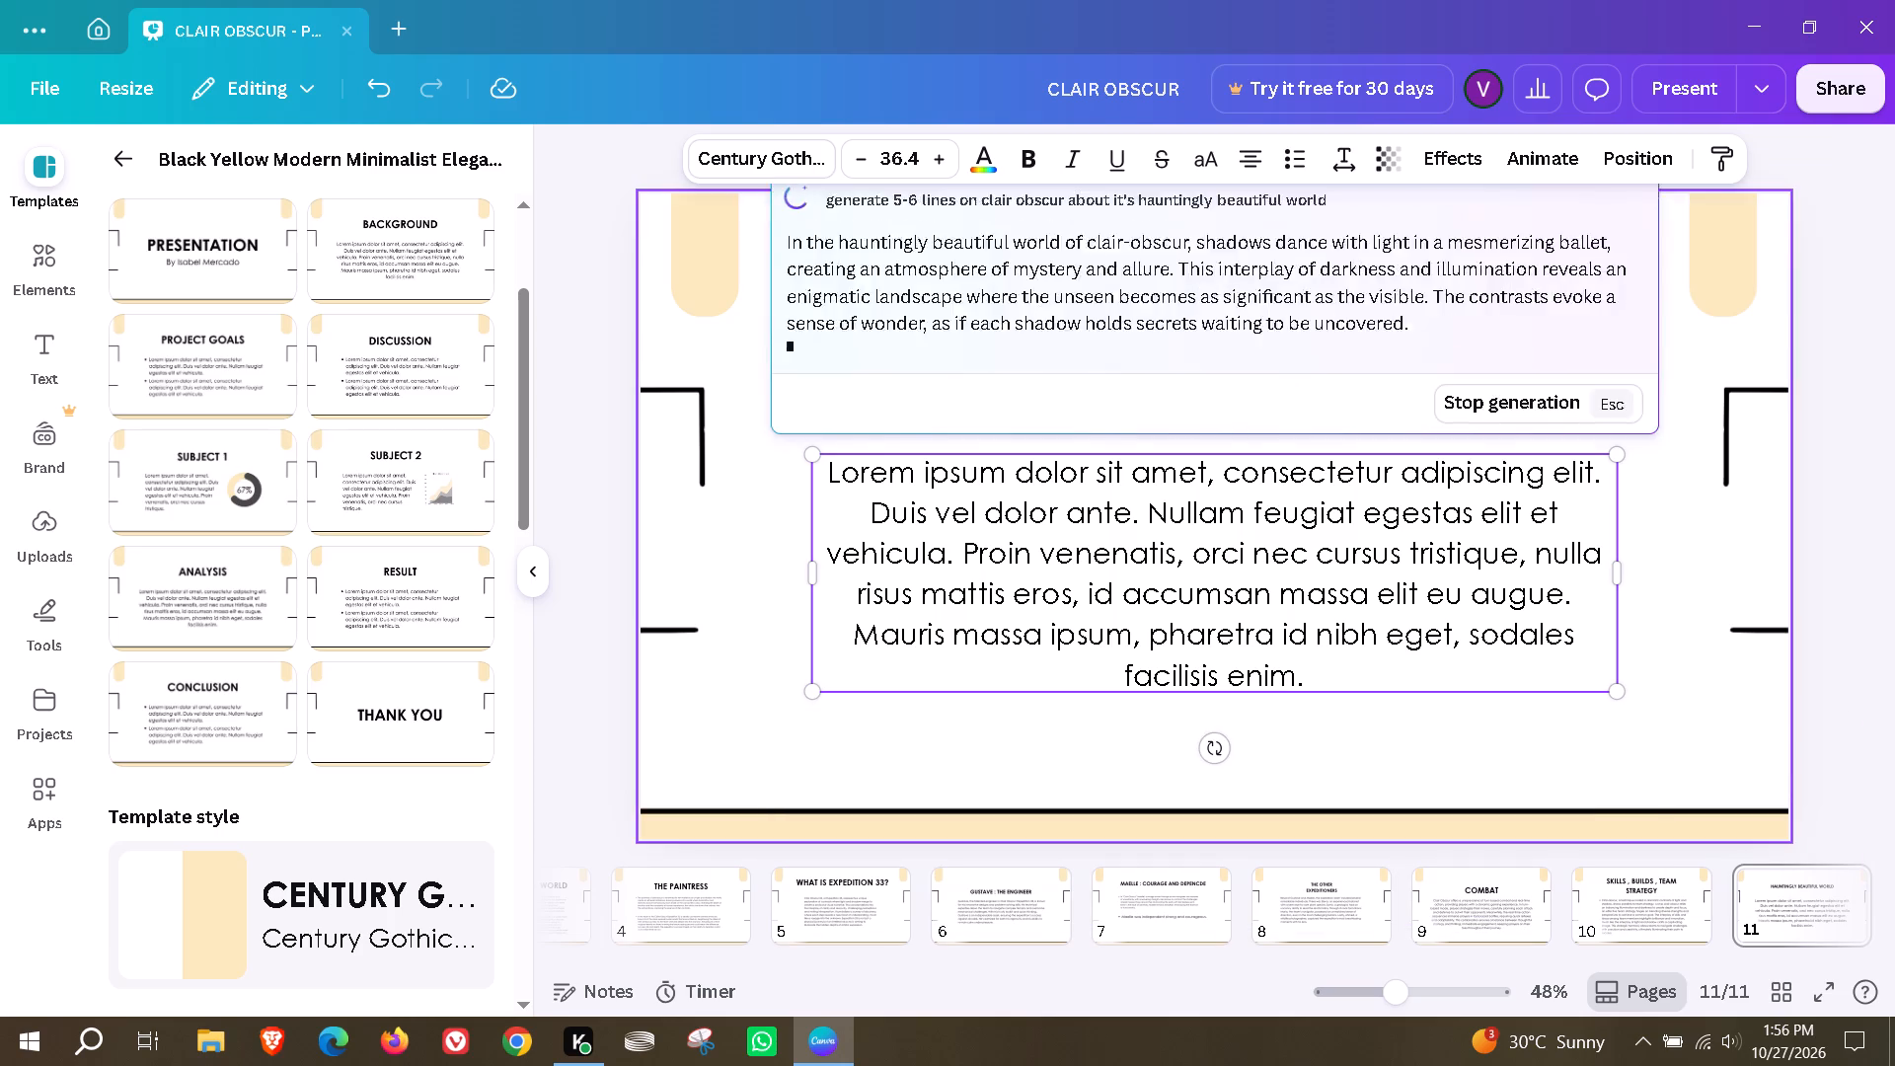
pyautogui.click(1540, 702)
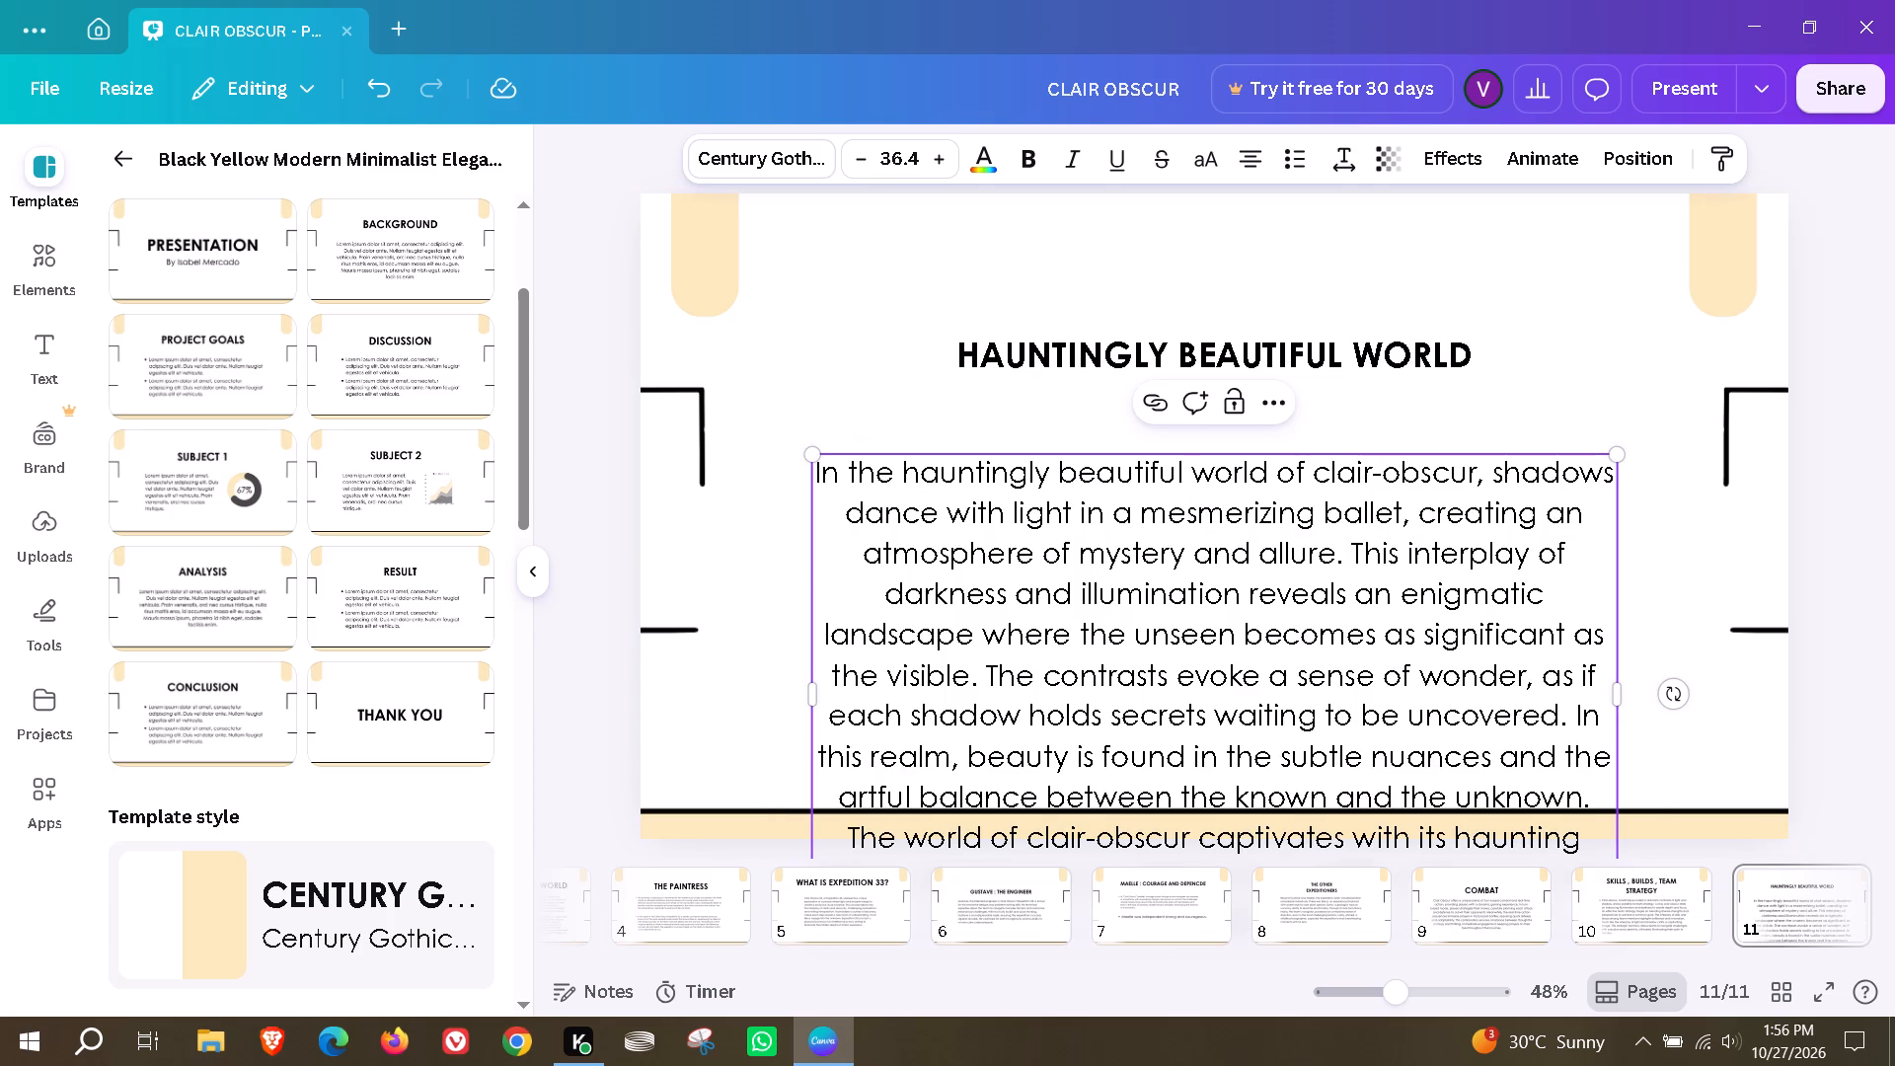
# Scale page 11's body text down to size 24.8 and move the text box up beneath the heading, between the corner brackets.
pyautogui.moveTo(1623, 451); pyautogui.dragTo(1371, 611)
pyautogui.moveTo(1192, 745); pyautogui.dragTo(1231, 657)
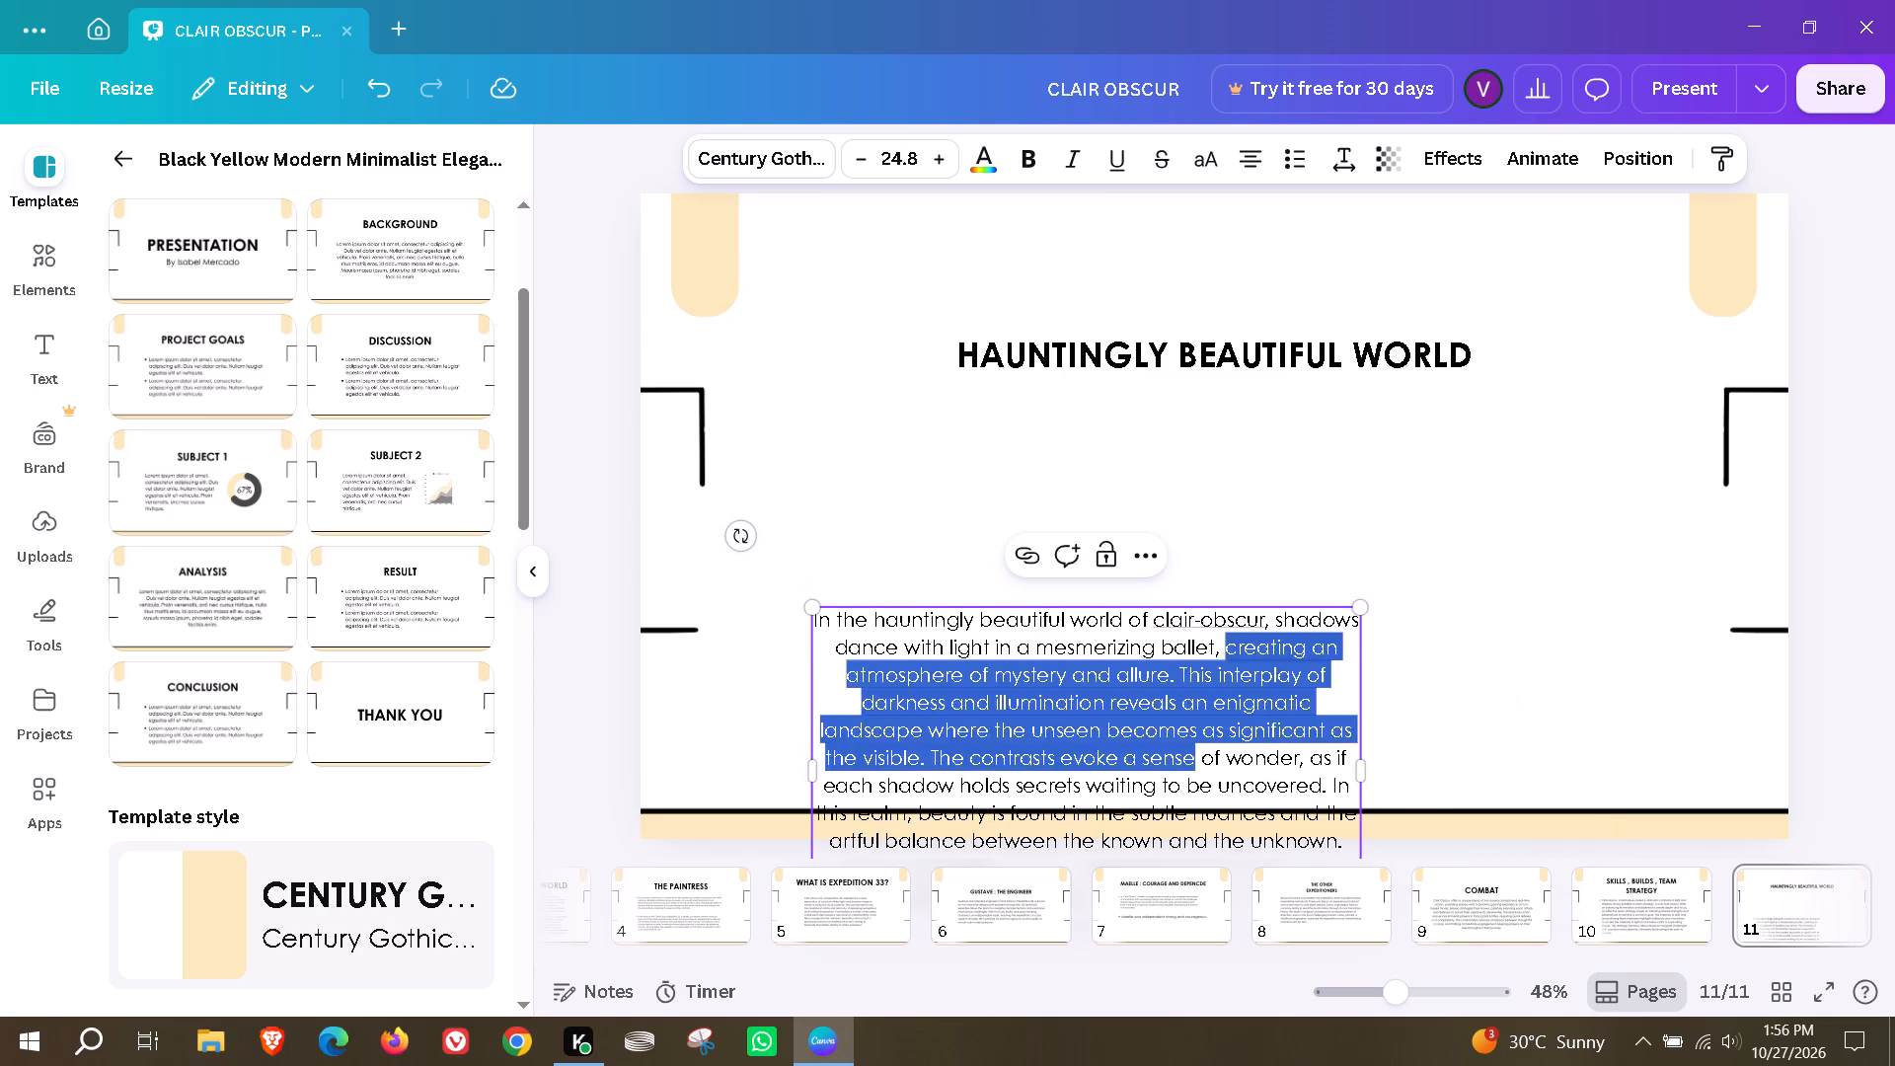
pyautogui.moveTo(1231, 657); pyautogui.dragTo(1238, 647)
pyautogui.moveTo(1534, 651); pyautogui.dragTo(1496, 659)
pyautogui.moveTo(1119, 732); pyautogui.dragTo(1236, 544)
pyautogui.moveTo(1236, 544); pyautogui.dragTo(1232, 558)
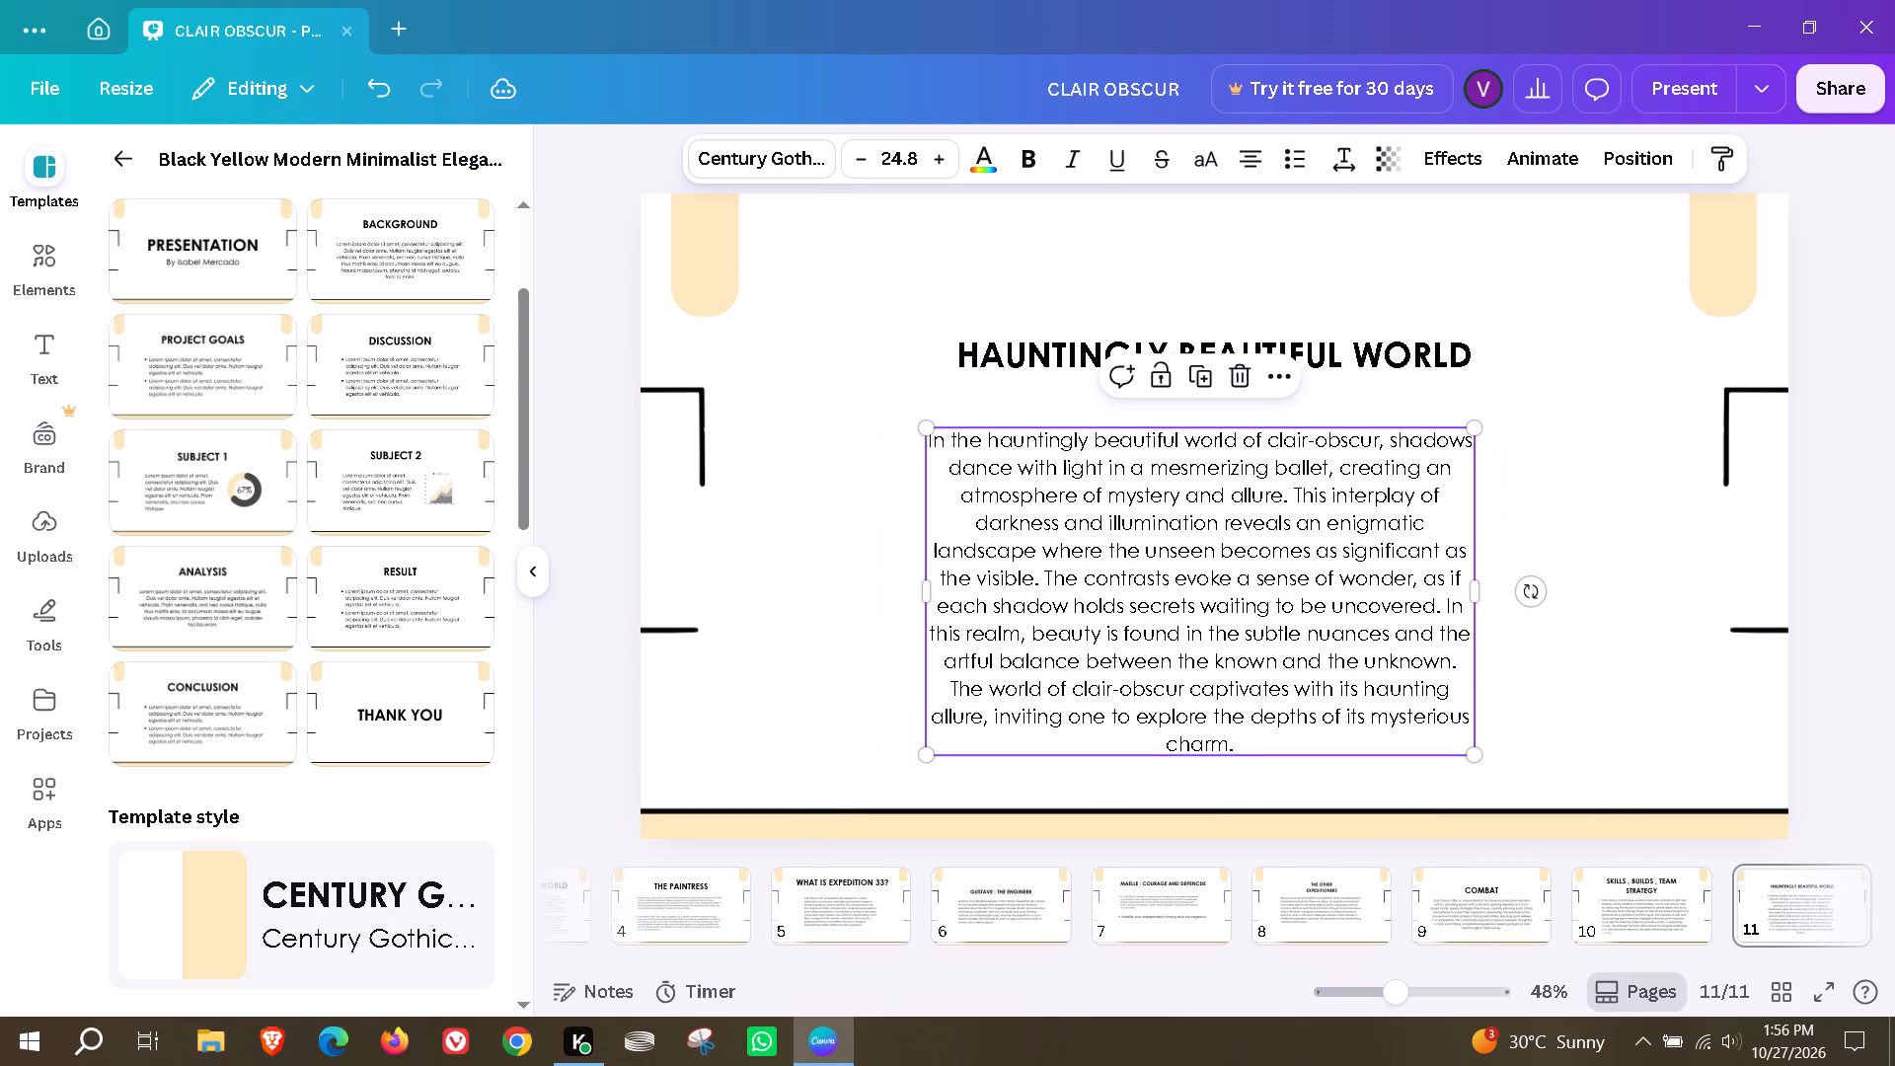
# Widen page 11's body text box and centre it beneath the heading.
pyautogui.moveTo(1479, 591); pyautogui.dragTo(1659, 606)
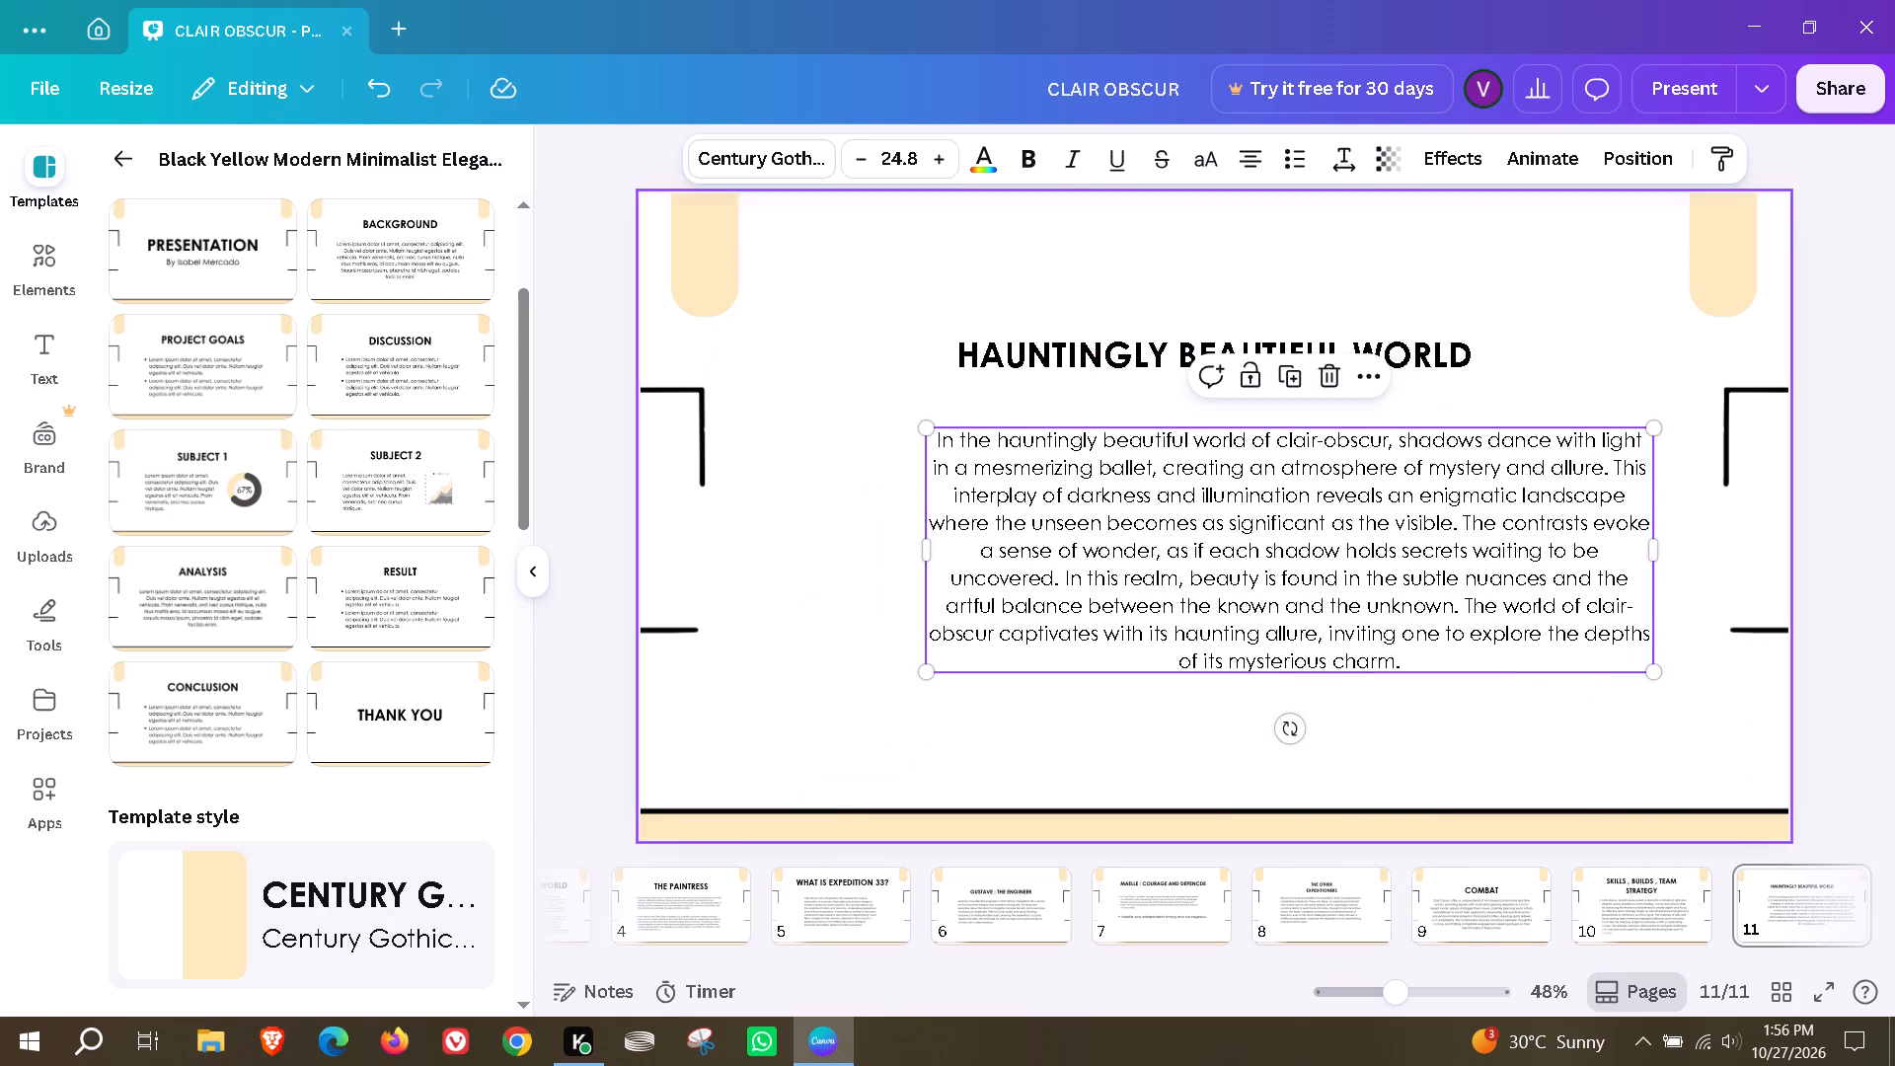
pyautogui.click(1414, 740)
pyautogui.moveTo(1330, 581); pyautogui.dragTo(1255, 588)
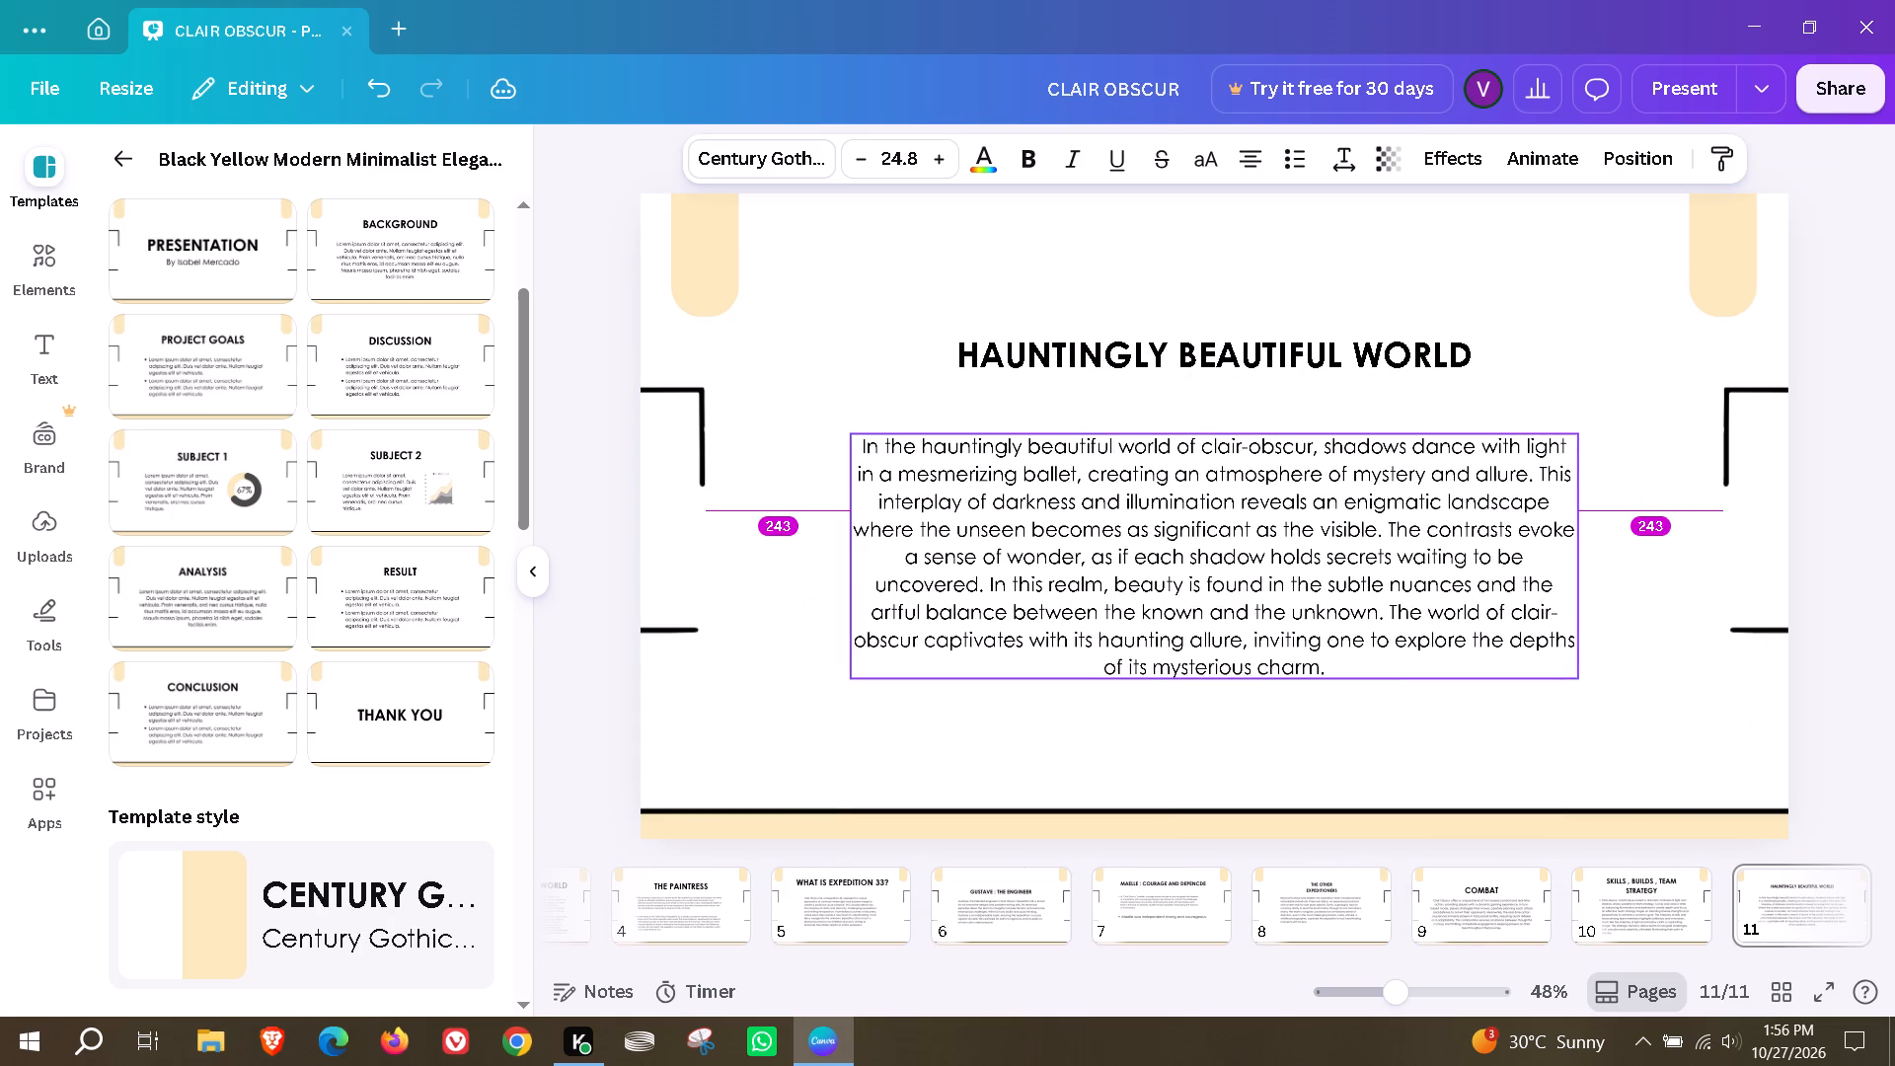
pyautogui.moveTo(1255, 588); pyautogui.dragTo(1252, 591)
pyautogui.click(1555, 370)
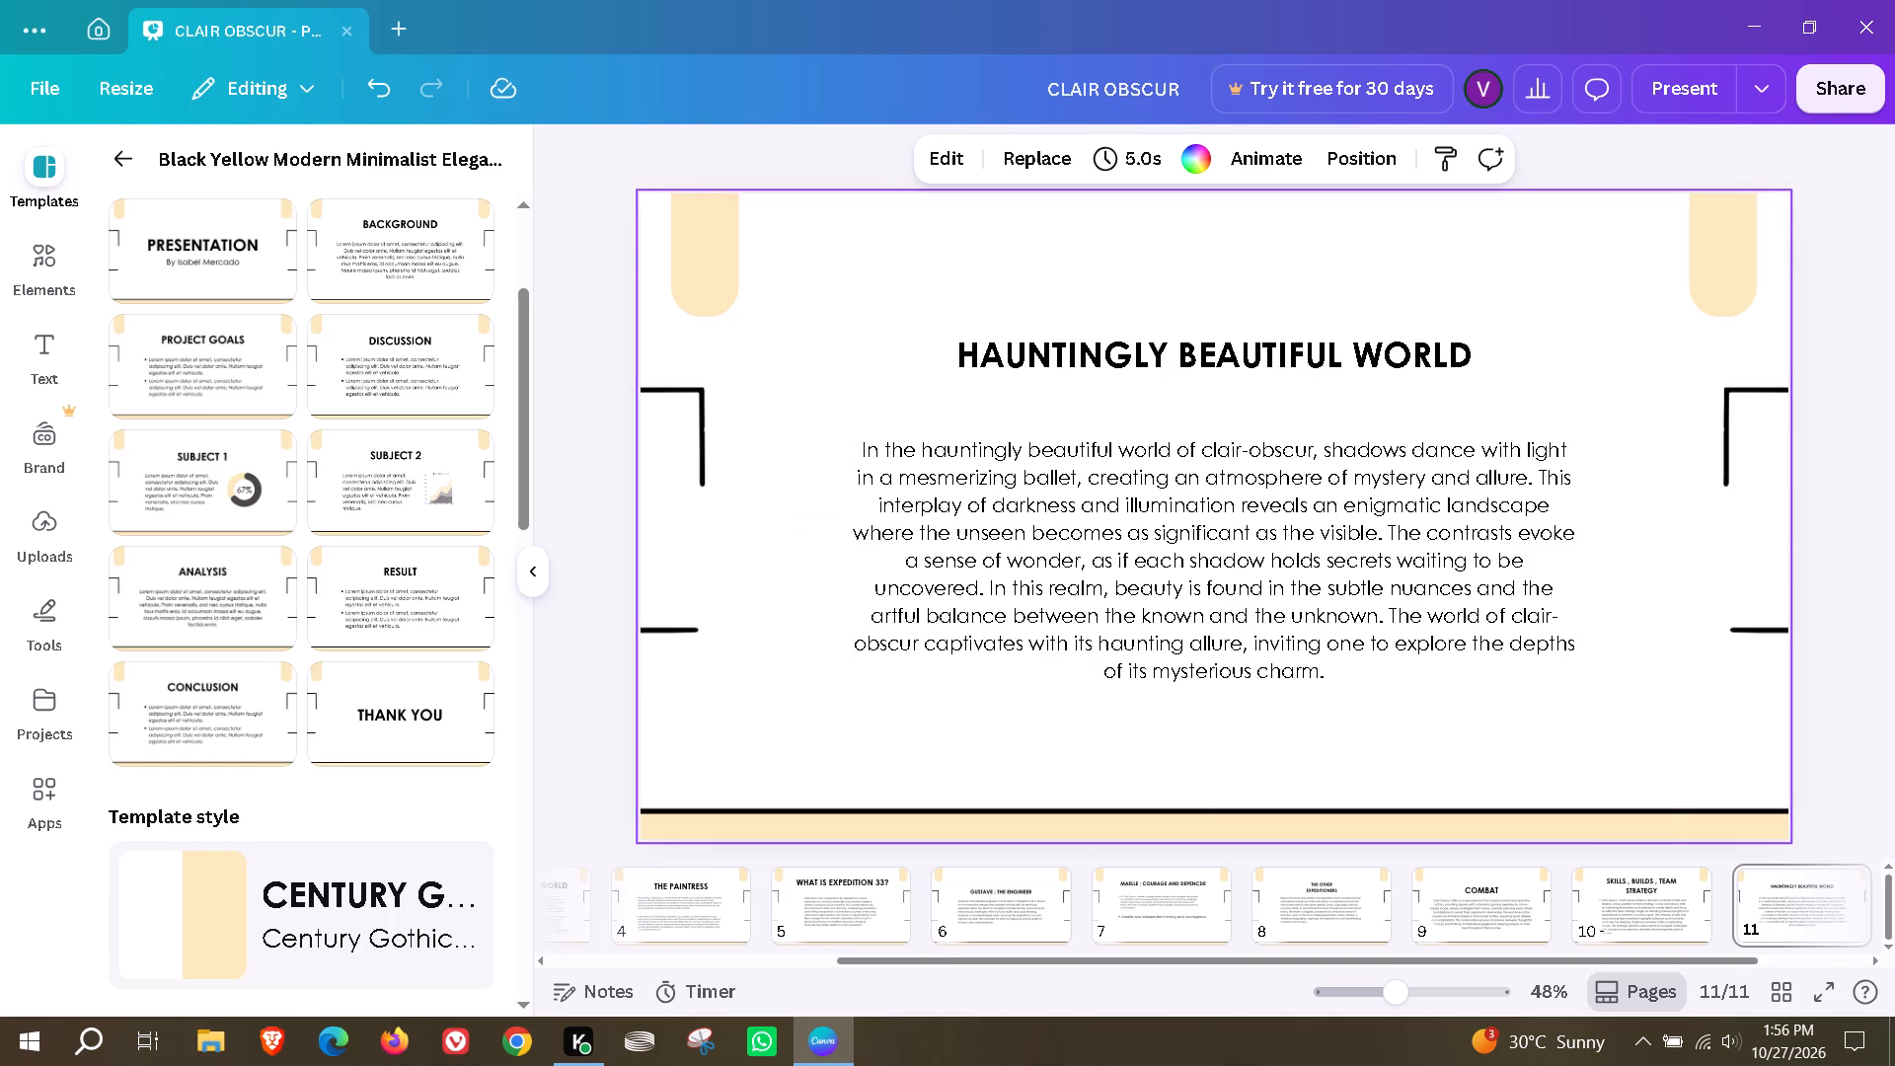
# Add the Analysis layout as new page 12 with the heading "EXPLORATION".
pyautogui.scroll(-5, 1682, 907)
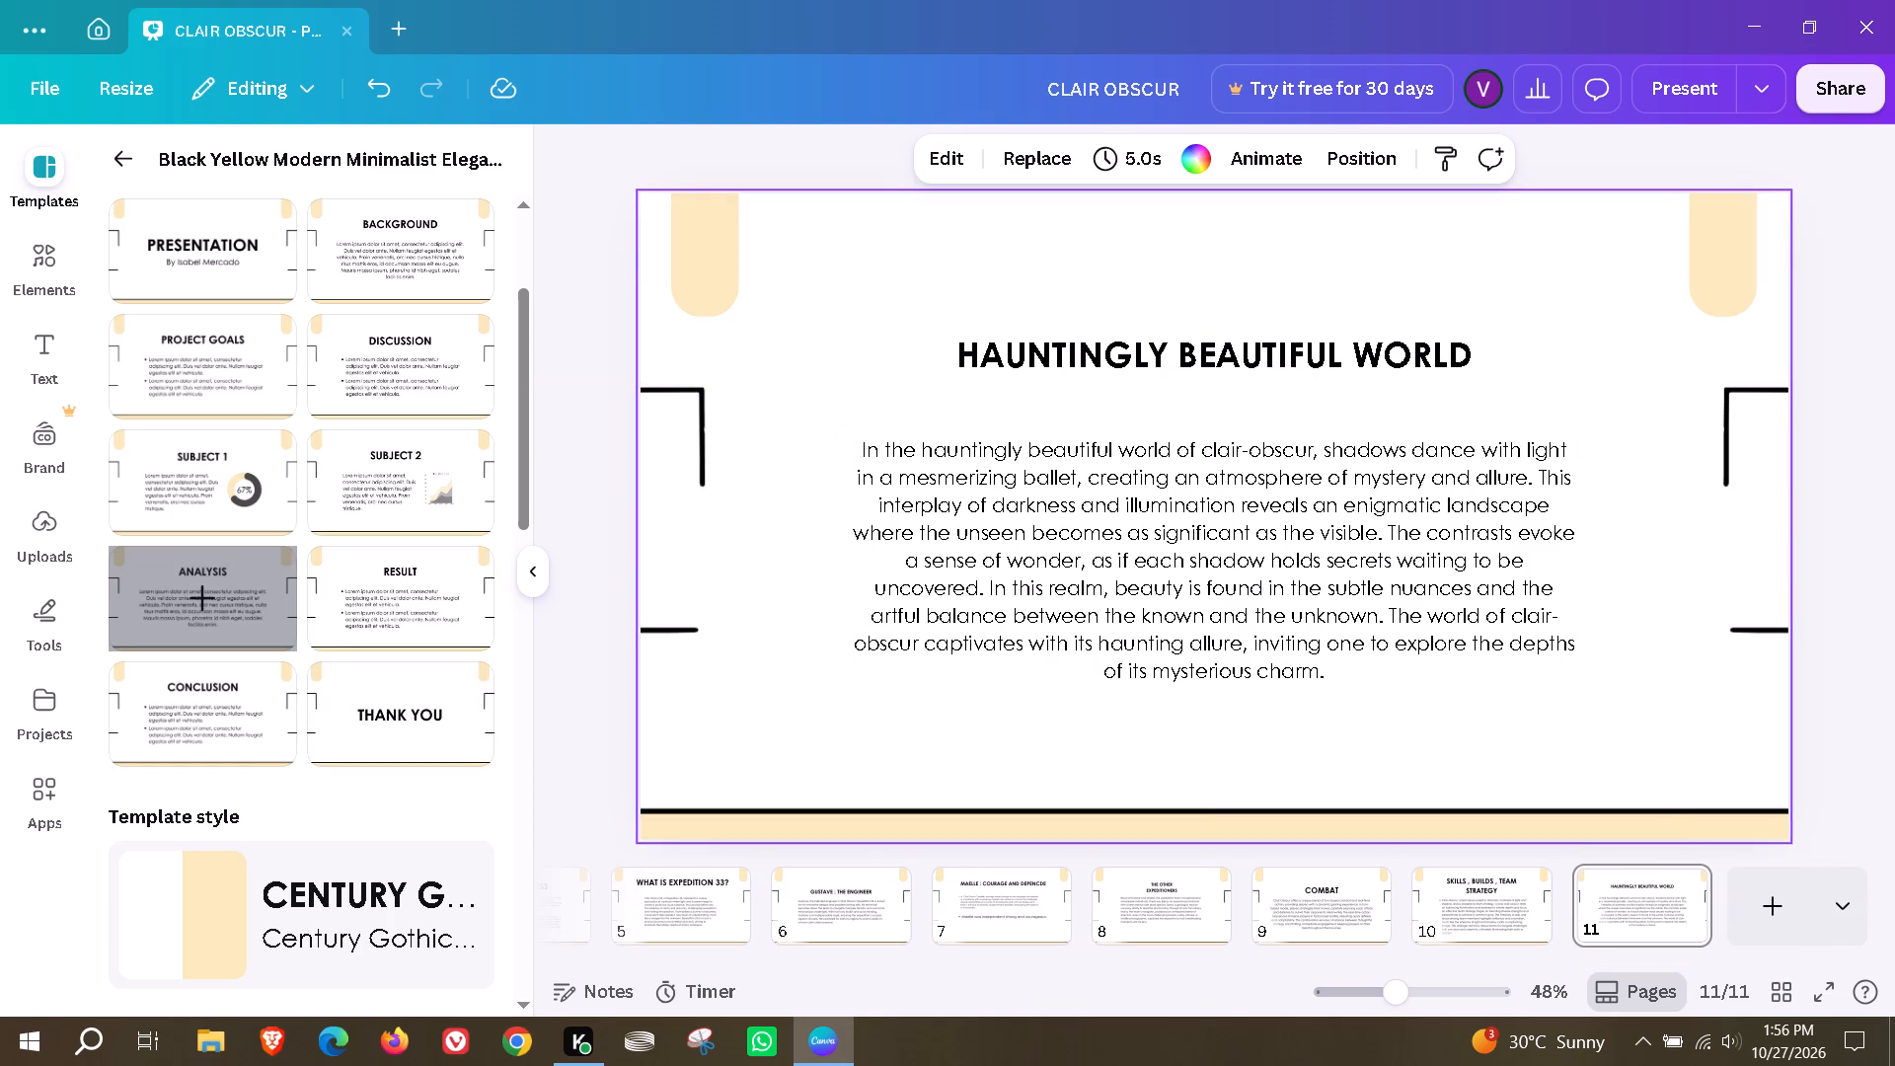
pyautogui.click(226, 584)
pyautogui.click(1069, 600)
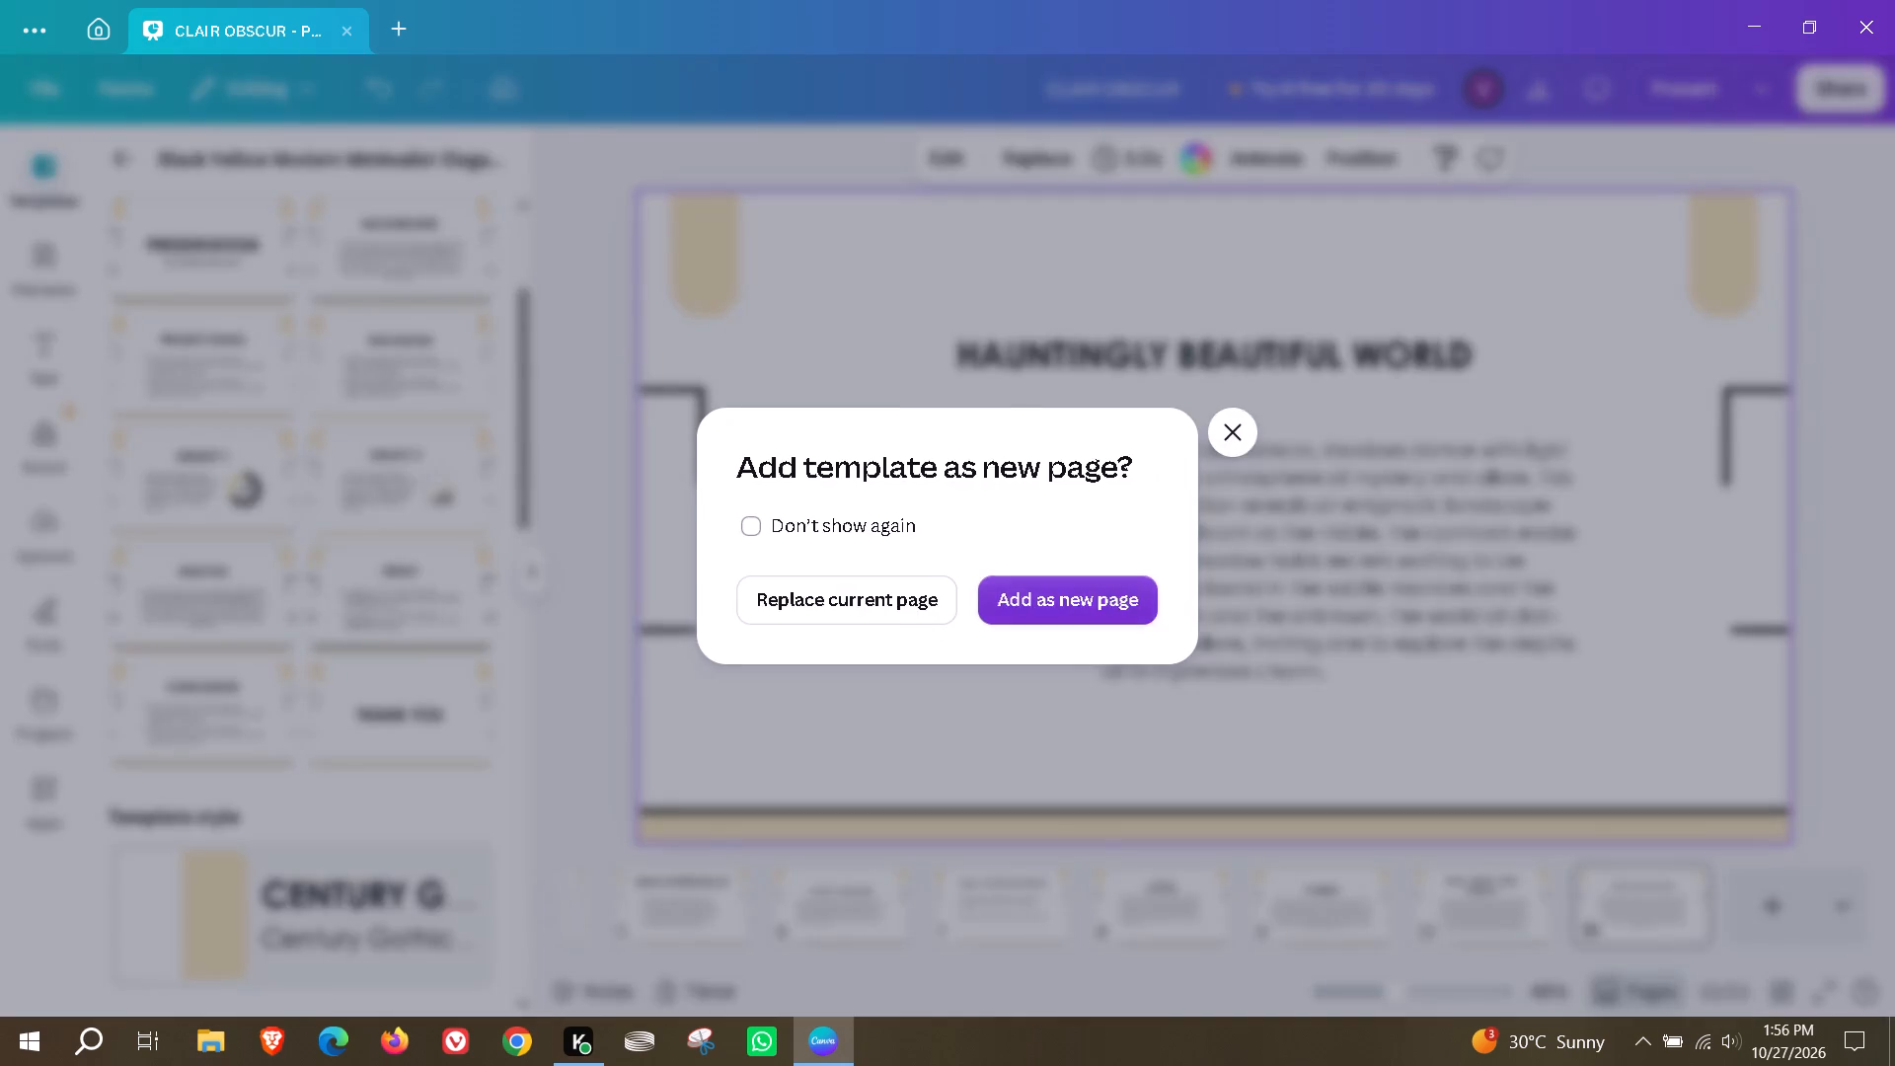
pyautogui.doubleClick(1175, 374)
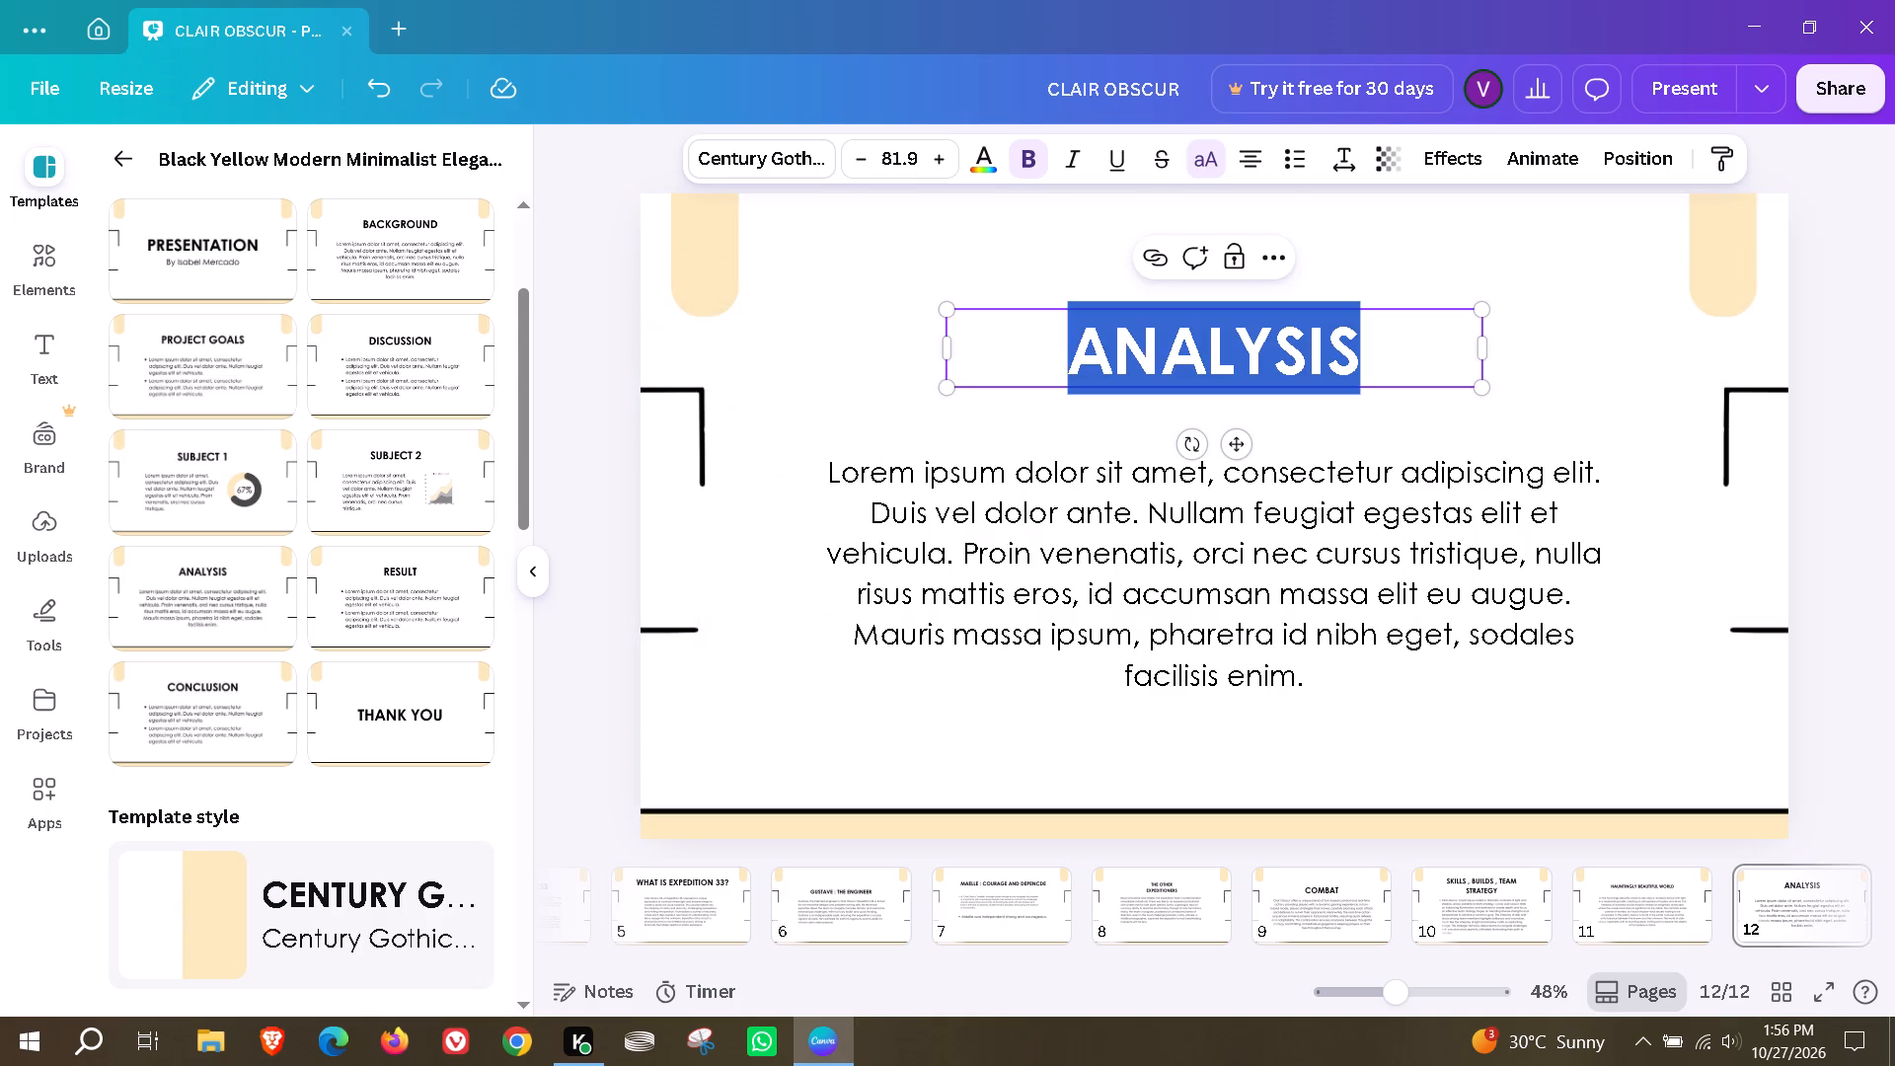
pyautogui.write('EXPLORATION')
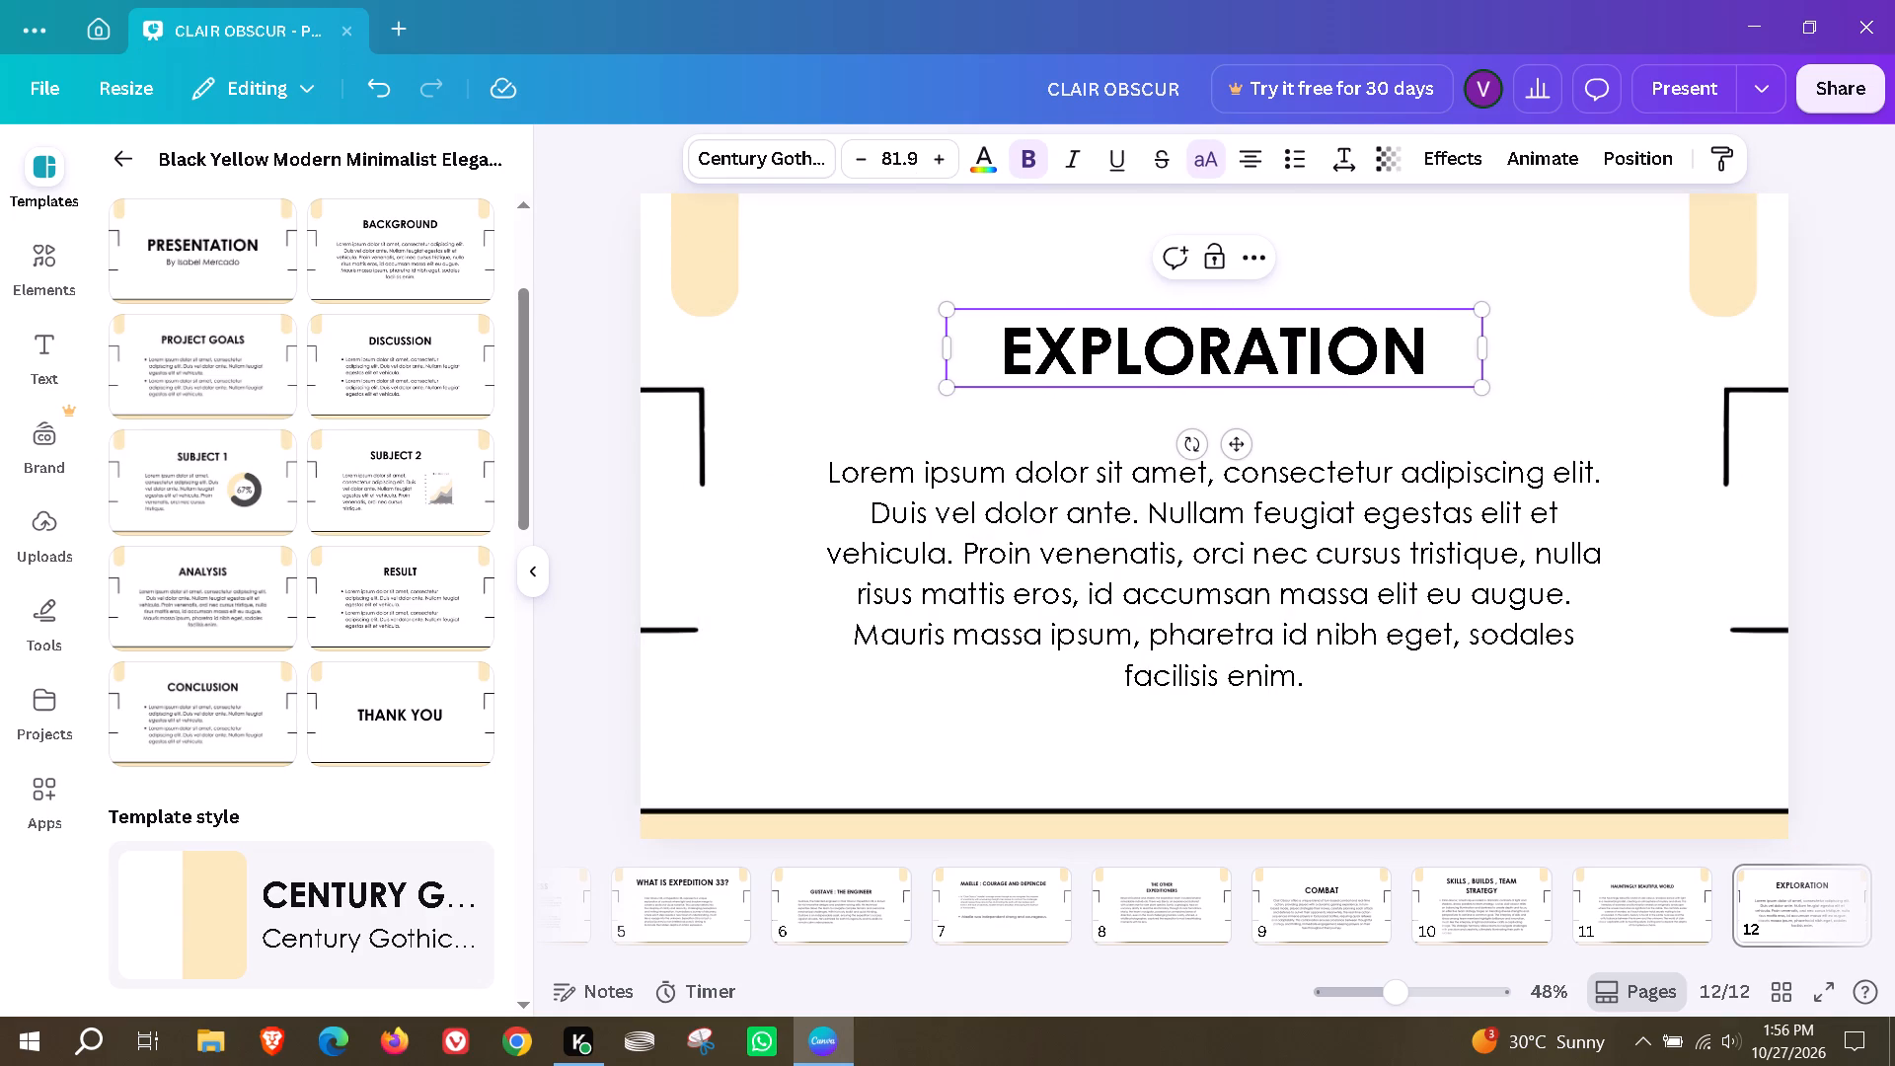
# Replace page 12's body text using the Magic Write prompt "generate 4-5 lines on exploration and hidden places in clair obscur pc game".
pyautogui.doubleClick(1289, 613)
pyautogui.click(1265, 395)
pyautogui.scroll(-4, 1354, 812)
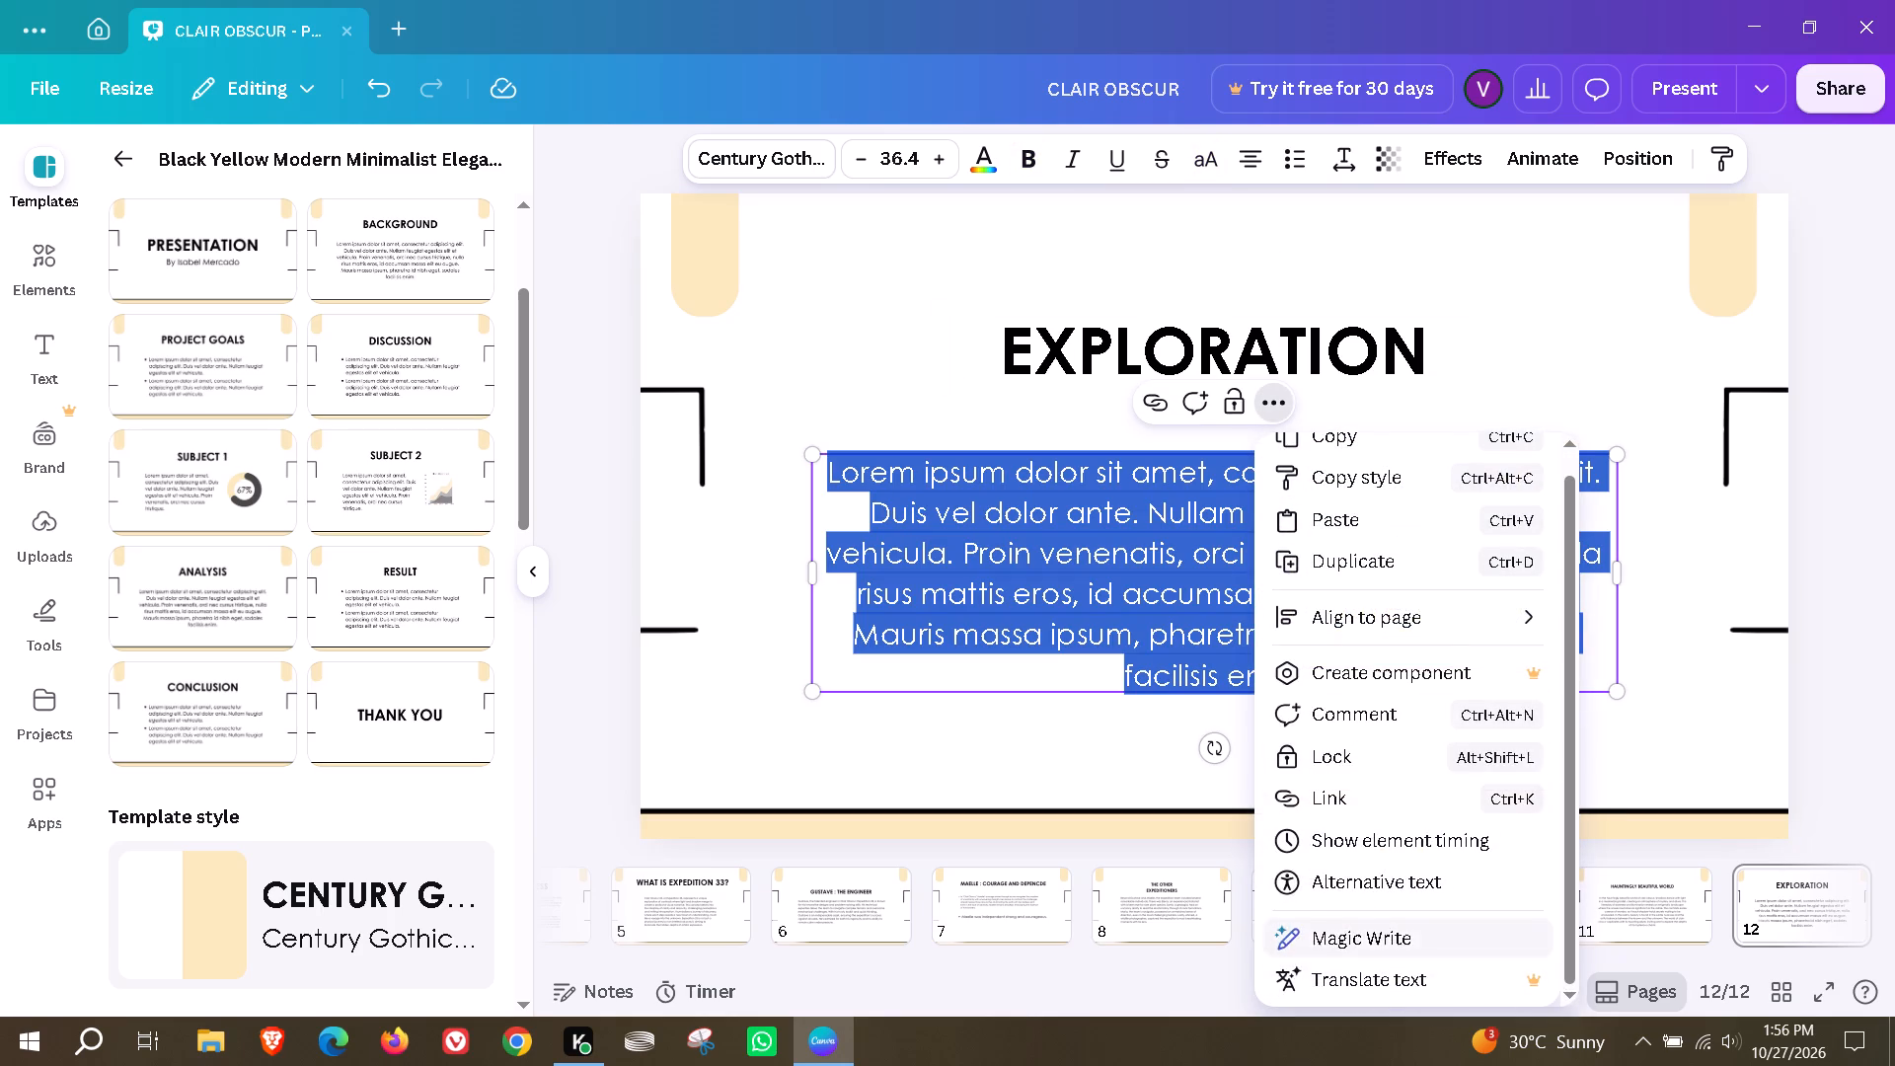
pyautogui.click(1396, 945)
pyautogui.click(1382, 463)
pyautogui.write('generate')
pyautogui.press('space')
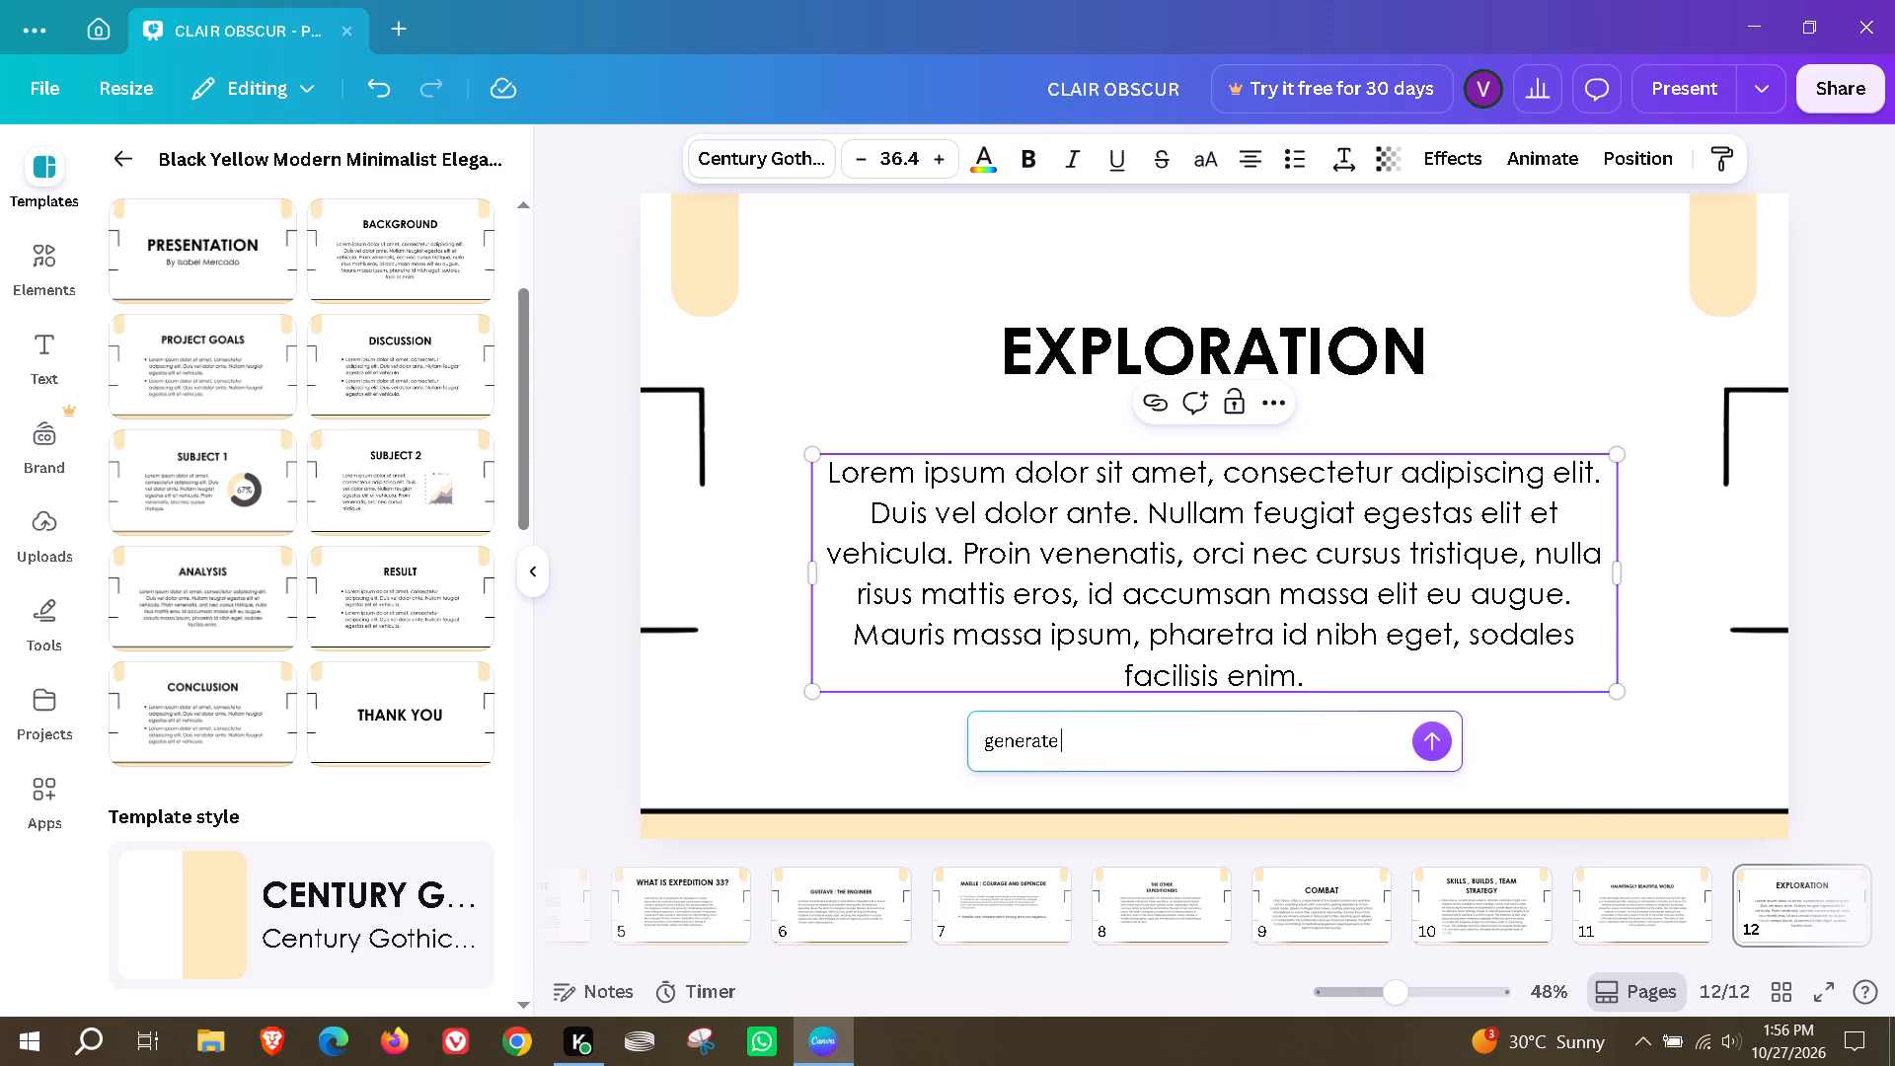
pyautogui.write('4-5 lines o')
pyautogui.press('space')
pyautogui.press('BackSpace')
pyautogui.write('n exploration and')
pyautogui.press('space')
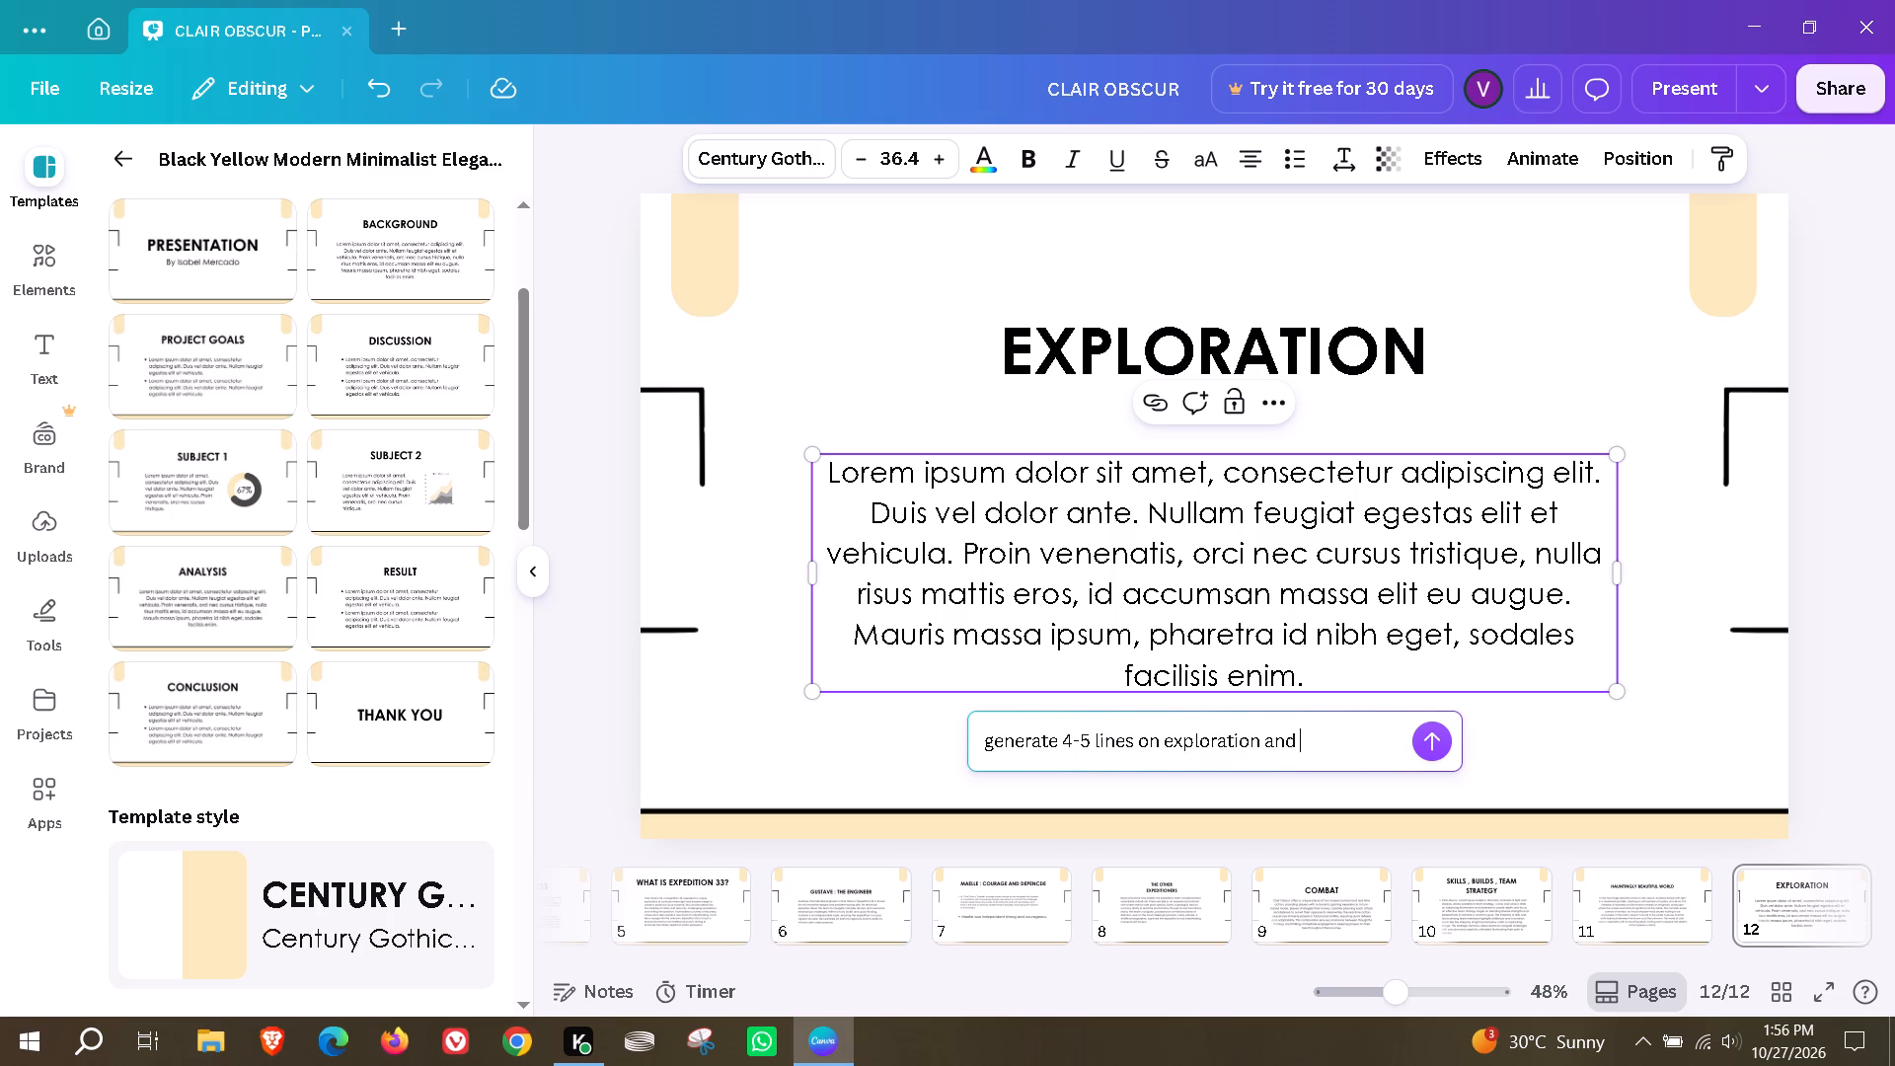
pyautogui.write('hidden places in clair obscur pc game')
pyautogui.press('Return')
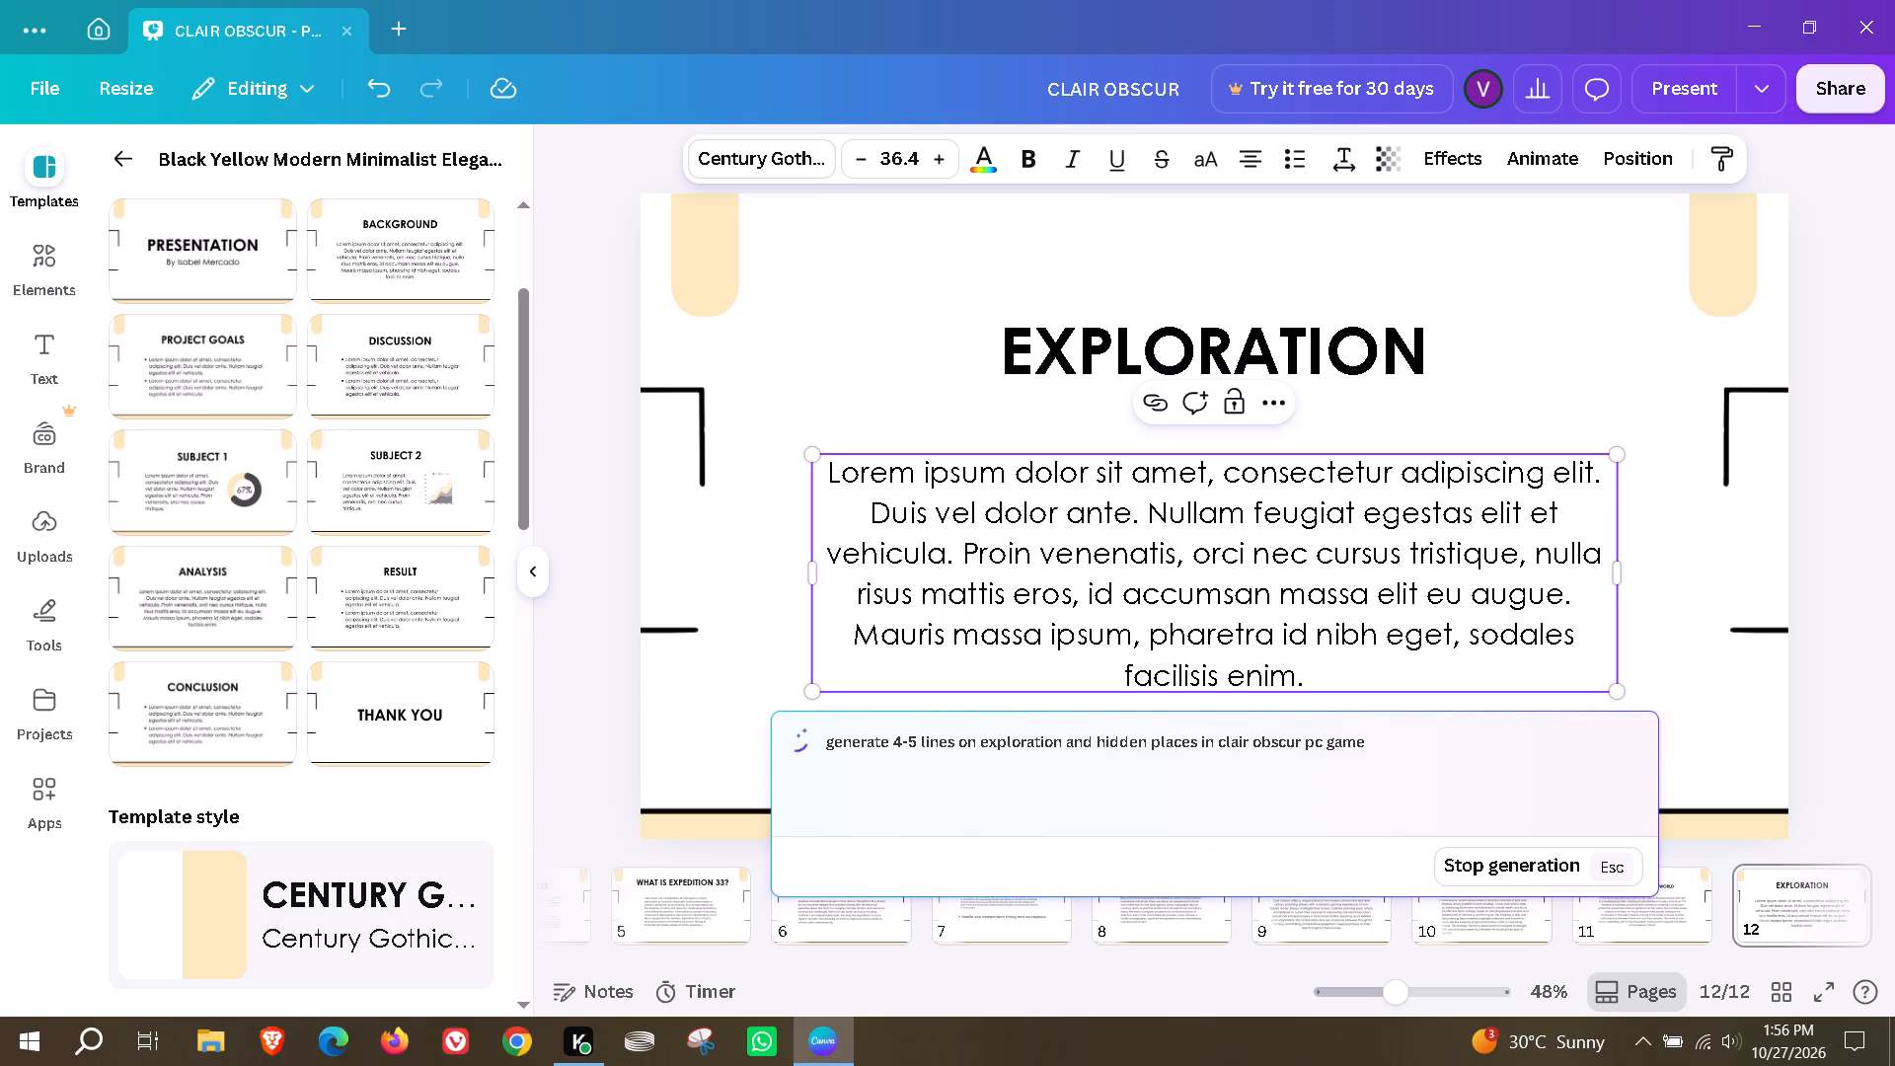
pyautogui.click(1517, 690)
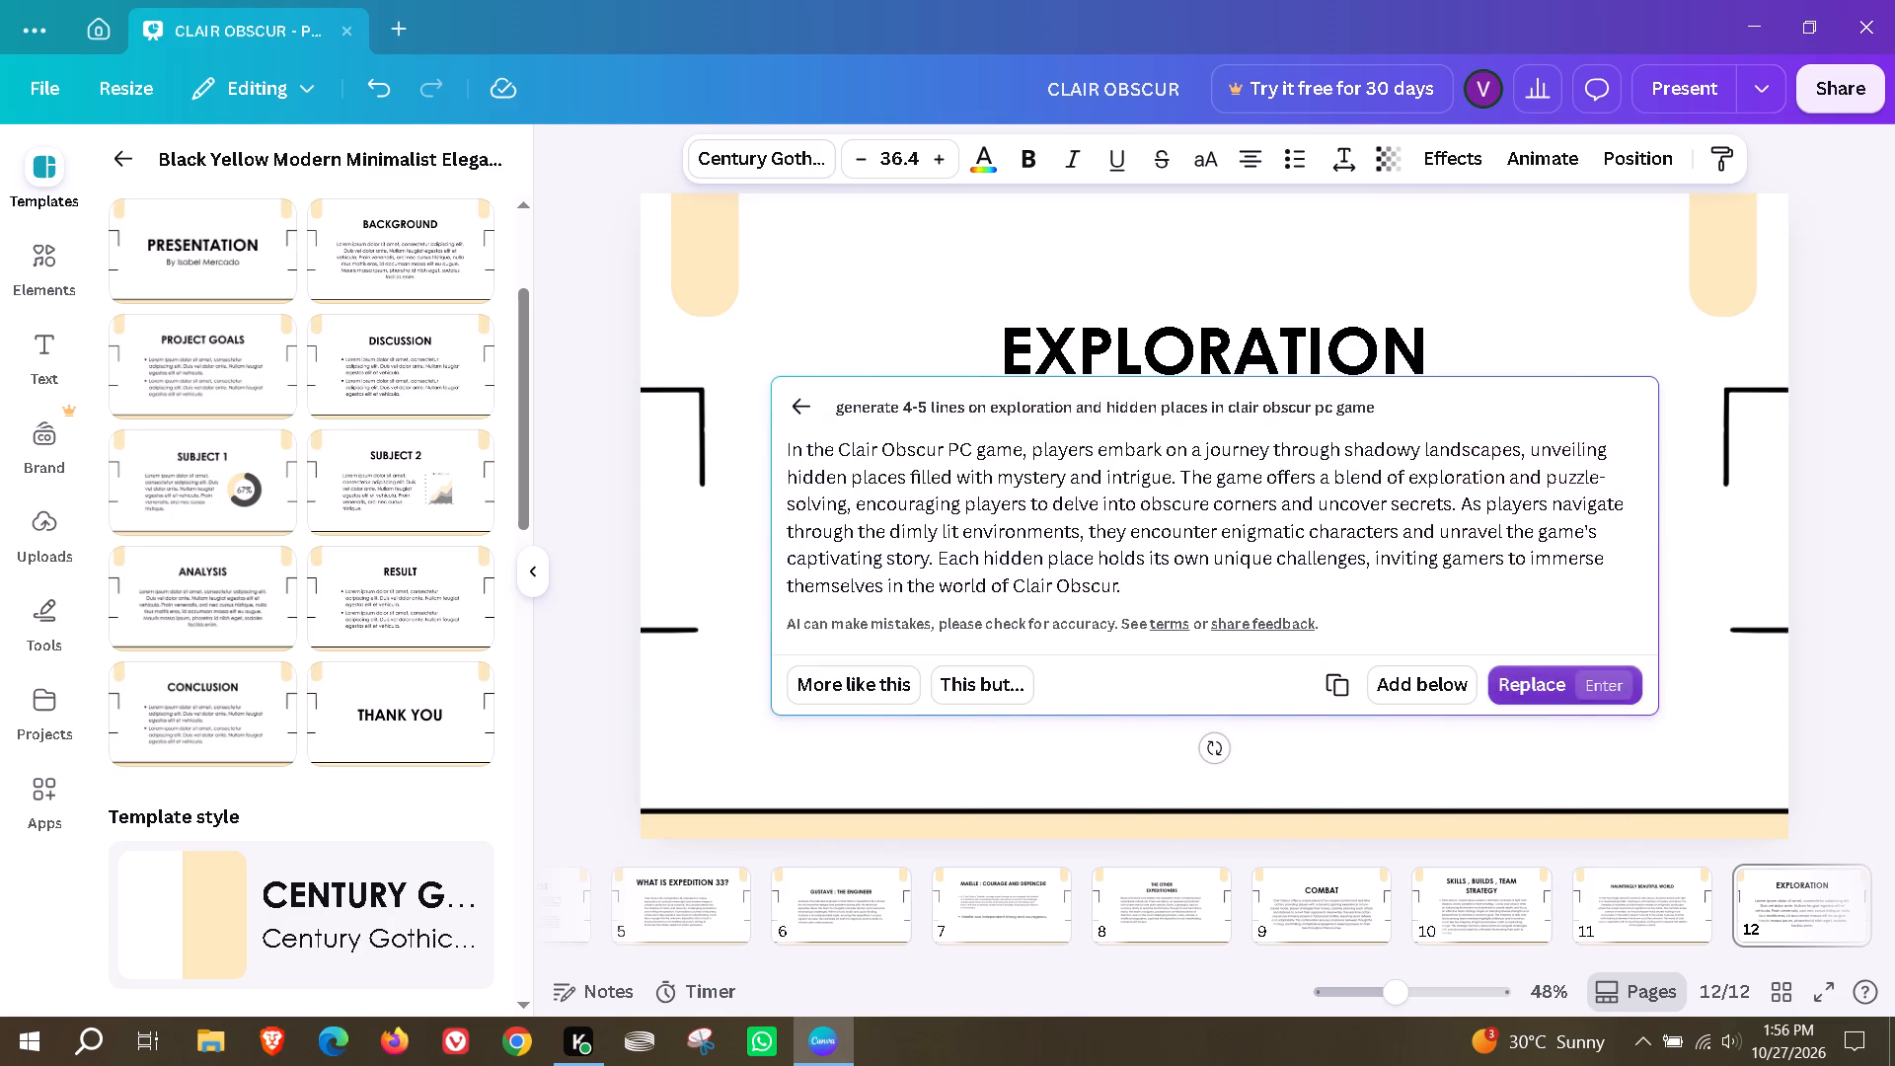
# Fit page 12's body text centred beneath the heading by scaling it down to size 27.8 and widening its text box.
pyautogui.moveTo(1621, 461); pyautogui.dragTo(1438, 570)
pyautogui.moveTo(1267, 698); pyautogui.dragTo(1298, 588)
pyautogui.moveTo(1549, 530); pyautogui.dragTo(1478, 565)
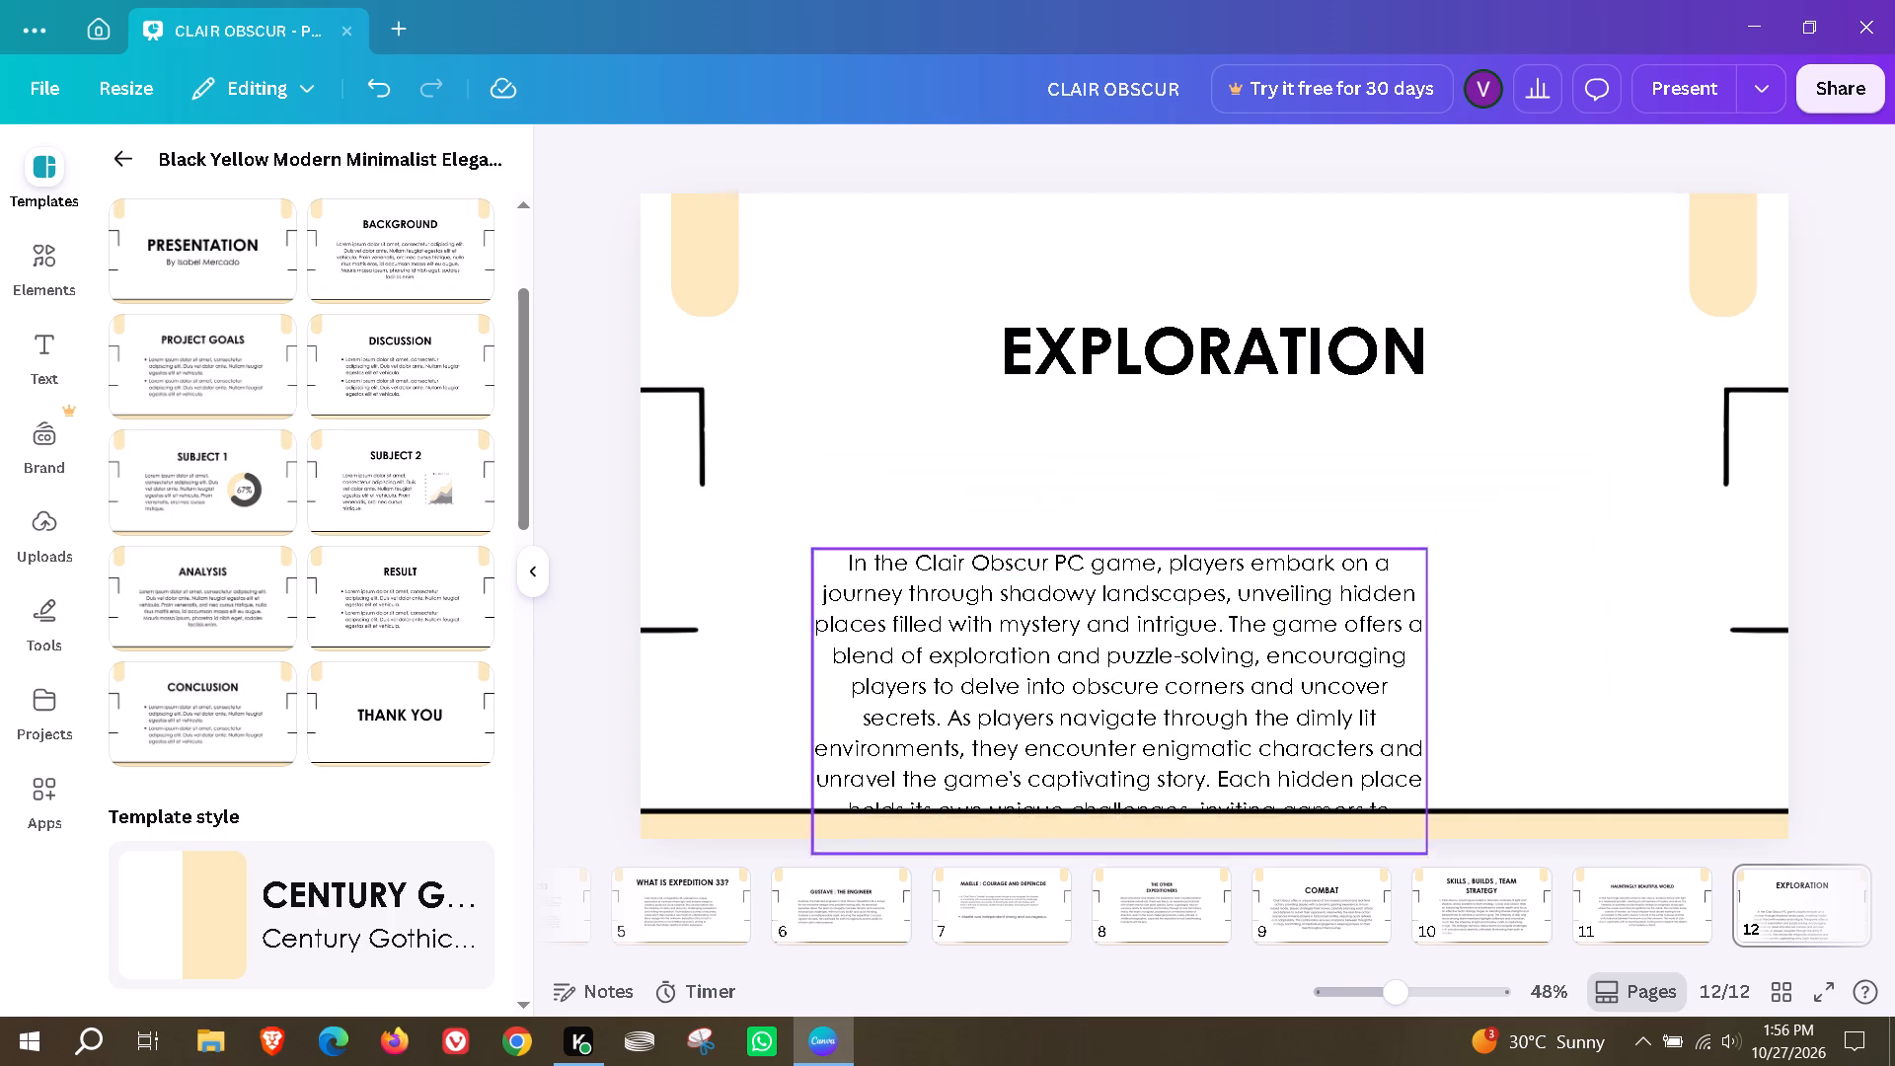
pyautogui.moveTo(1132, 683); pyautogui.dragTo(1208, 565)
pyautogui.moveTo(1506, 571); pyautogui.dragTo(1662, 589)
pyautogui.moveTo(1376, 525); pyautogui.dragTo(1322, 545)
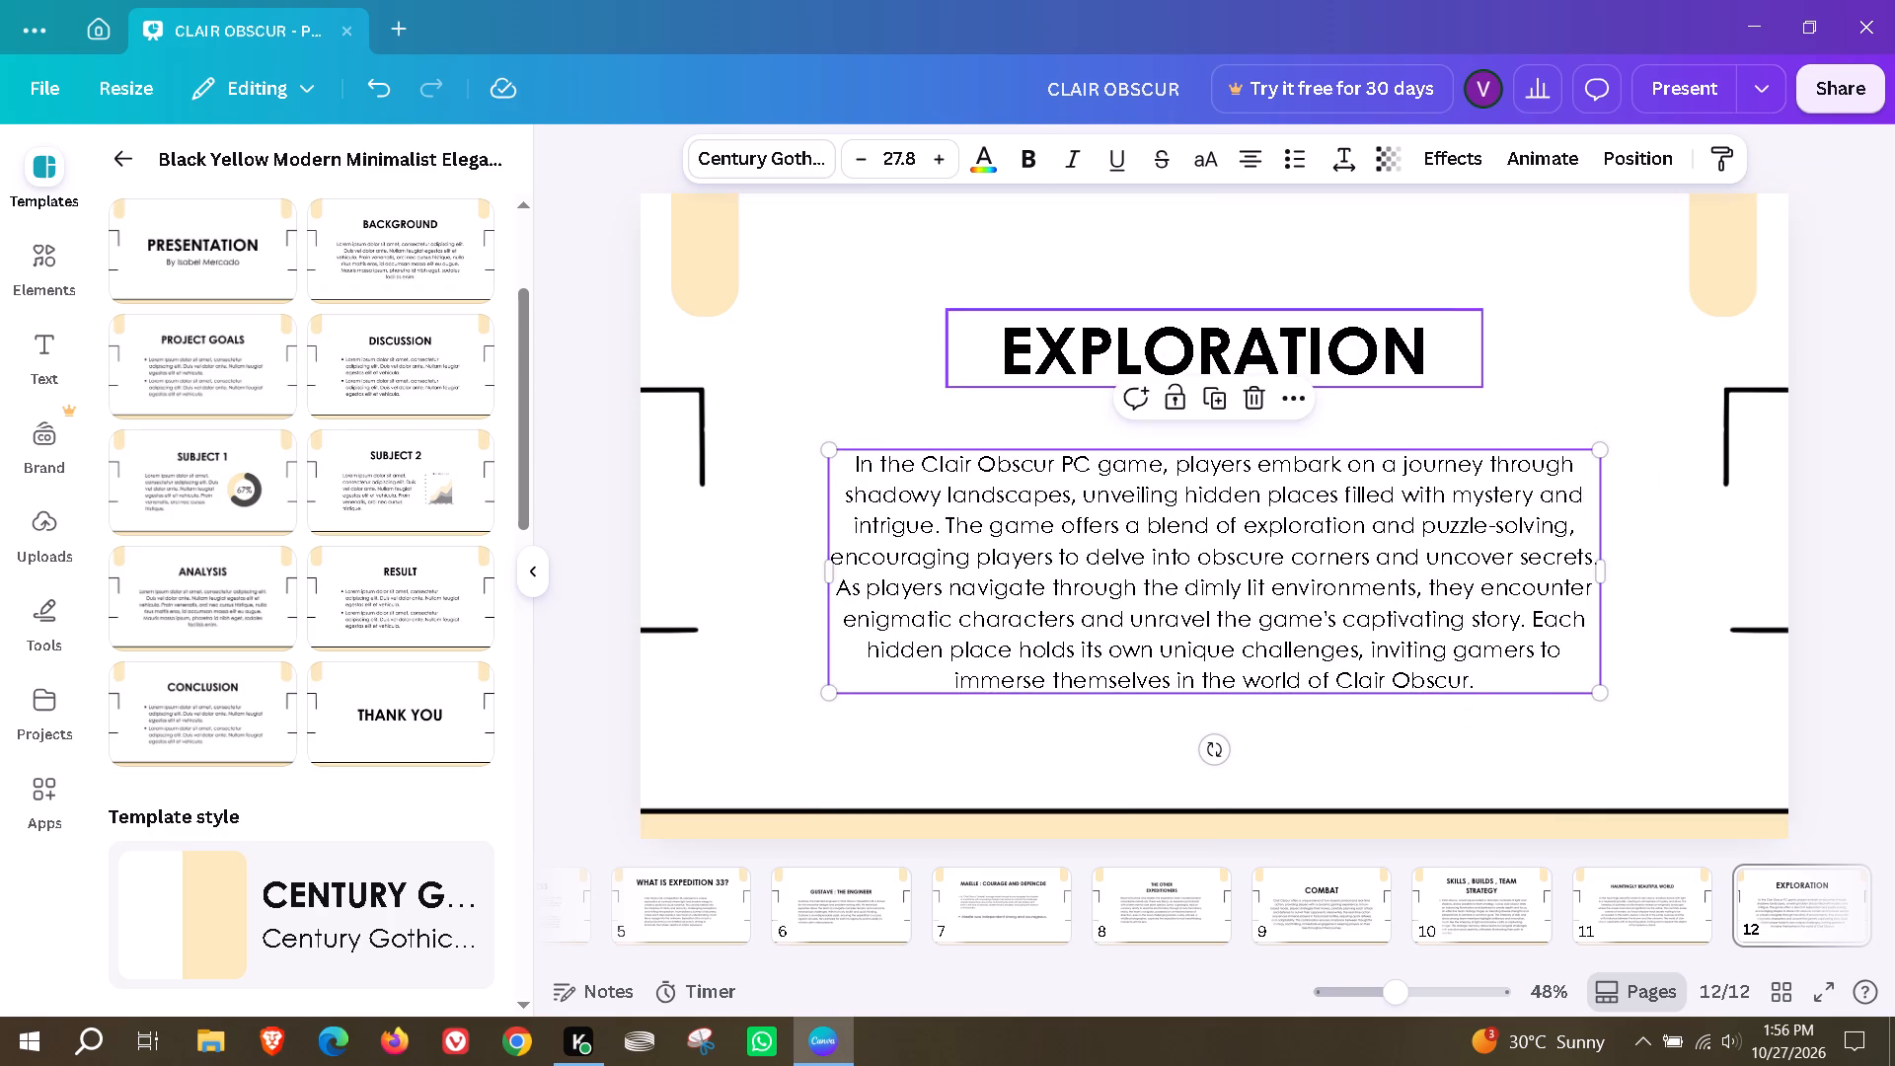
# Move page 12's "EXPLORATION" heading slightly down, closer to the body text.
pyautogui.moveTo(1334, 350); pyautogui.dragTo(1324, 384)
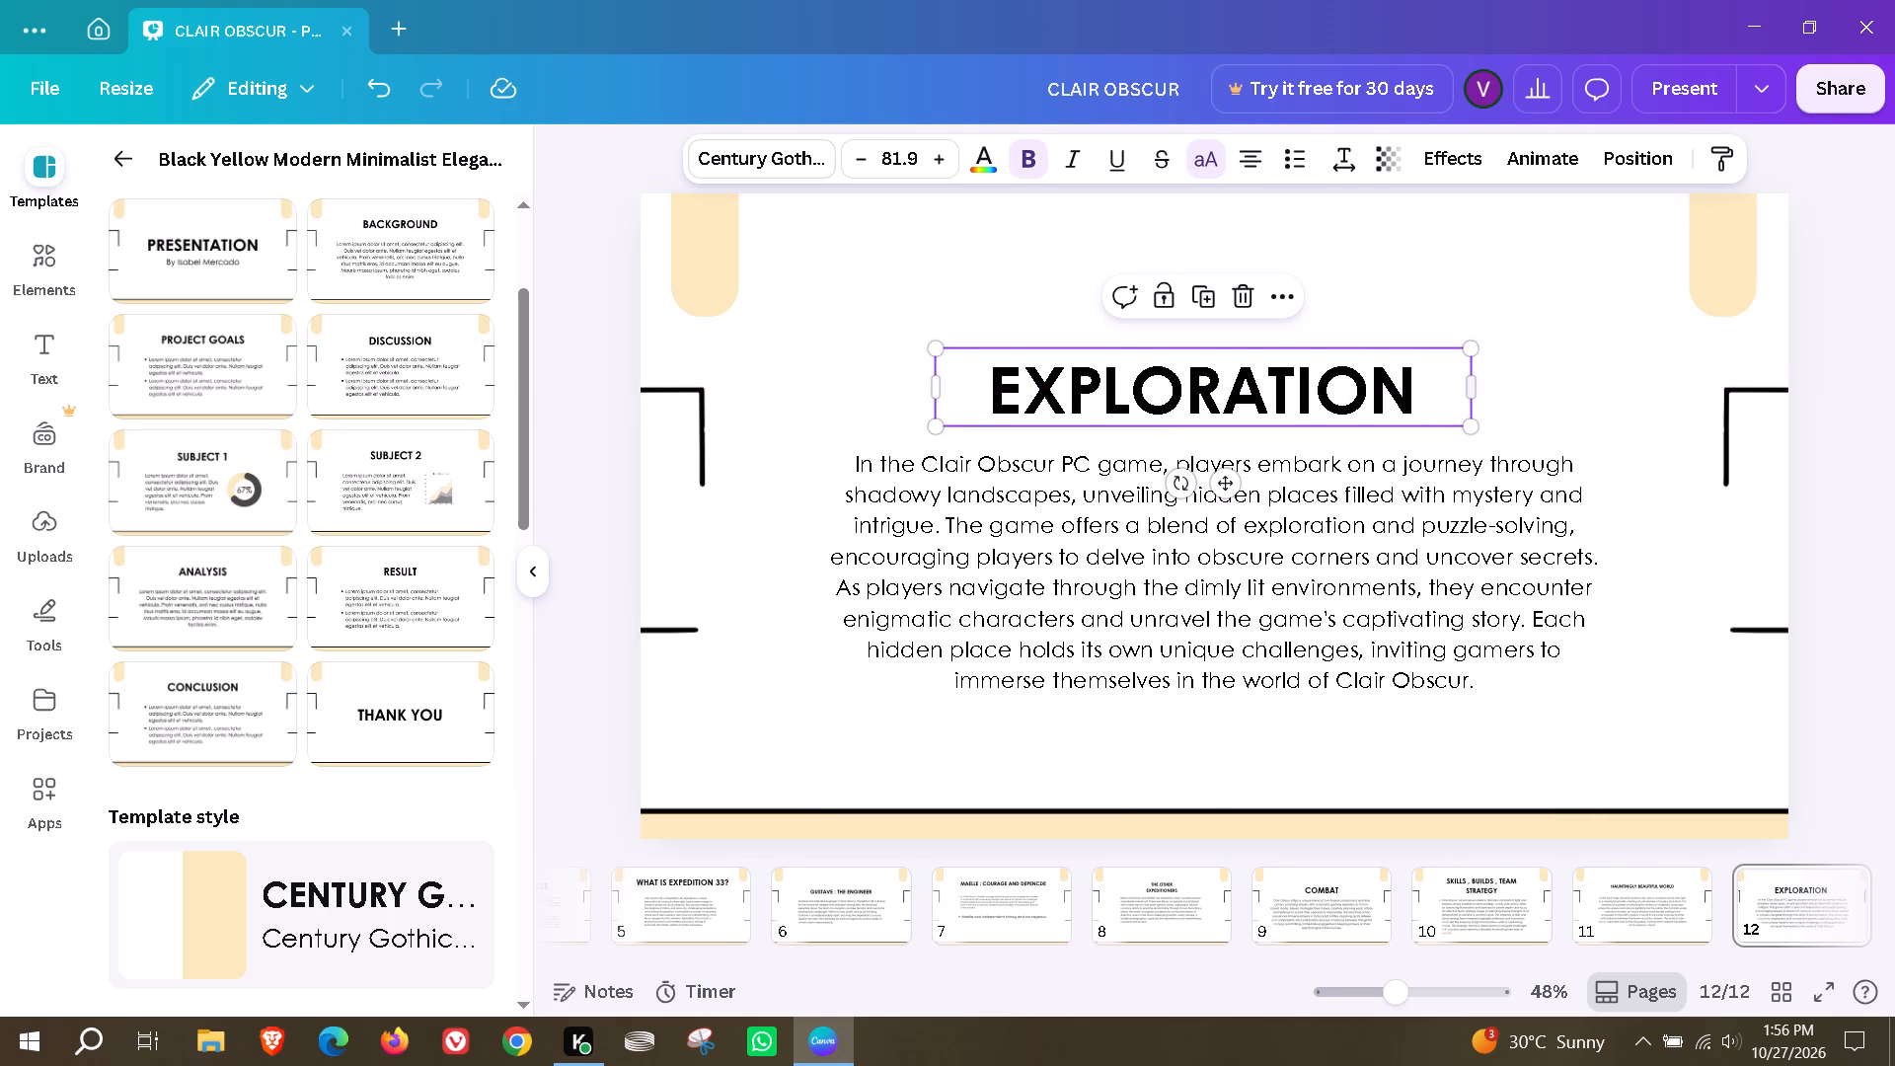
pyautogui.moveTo(1361, 387); pyautogui.dragTo(1360, 369)
pyautogui.click(1605, 330)
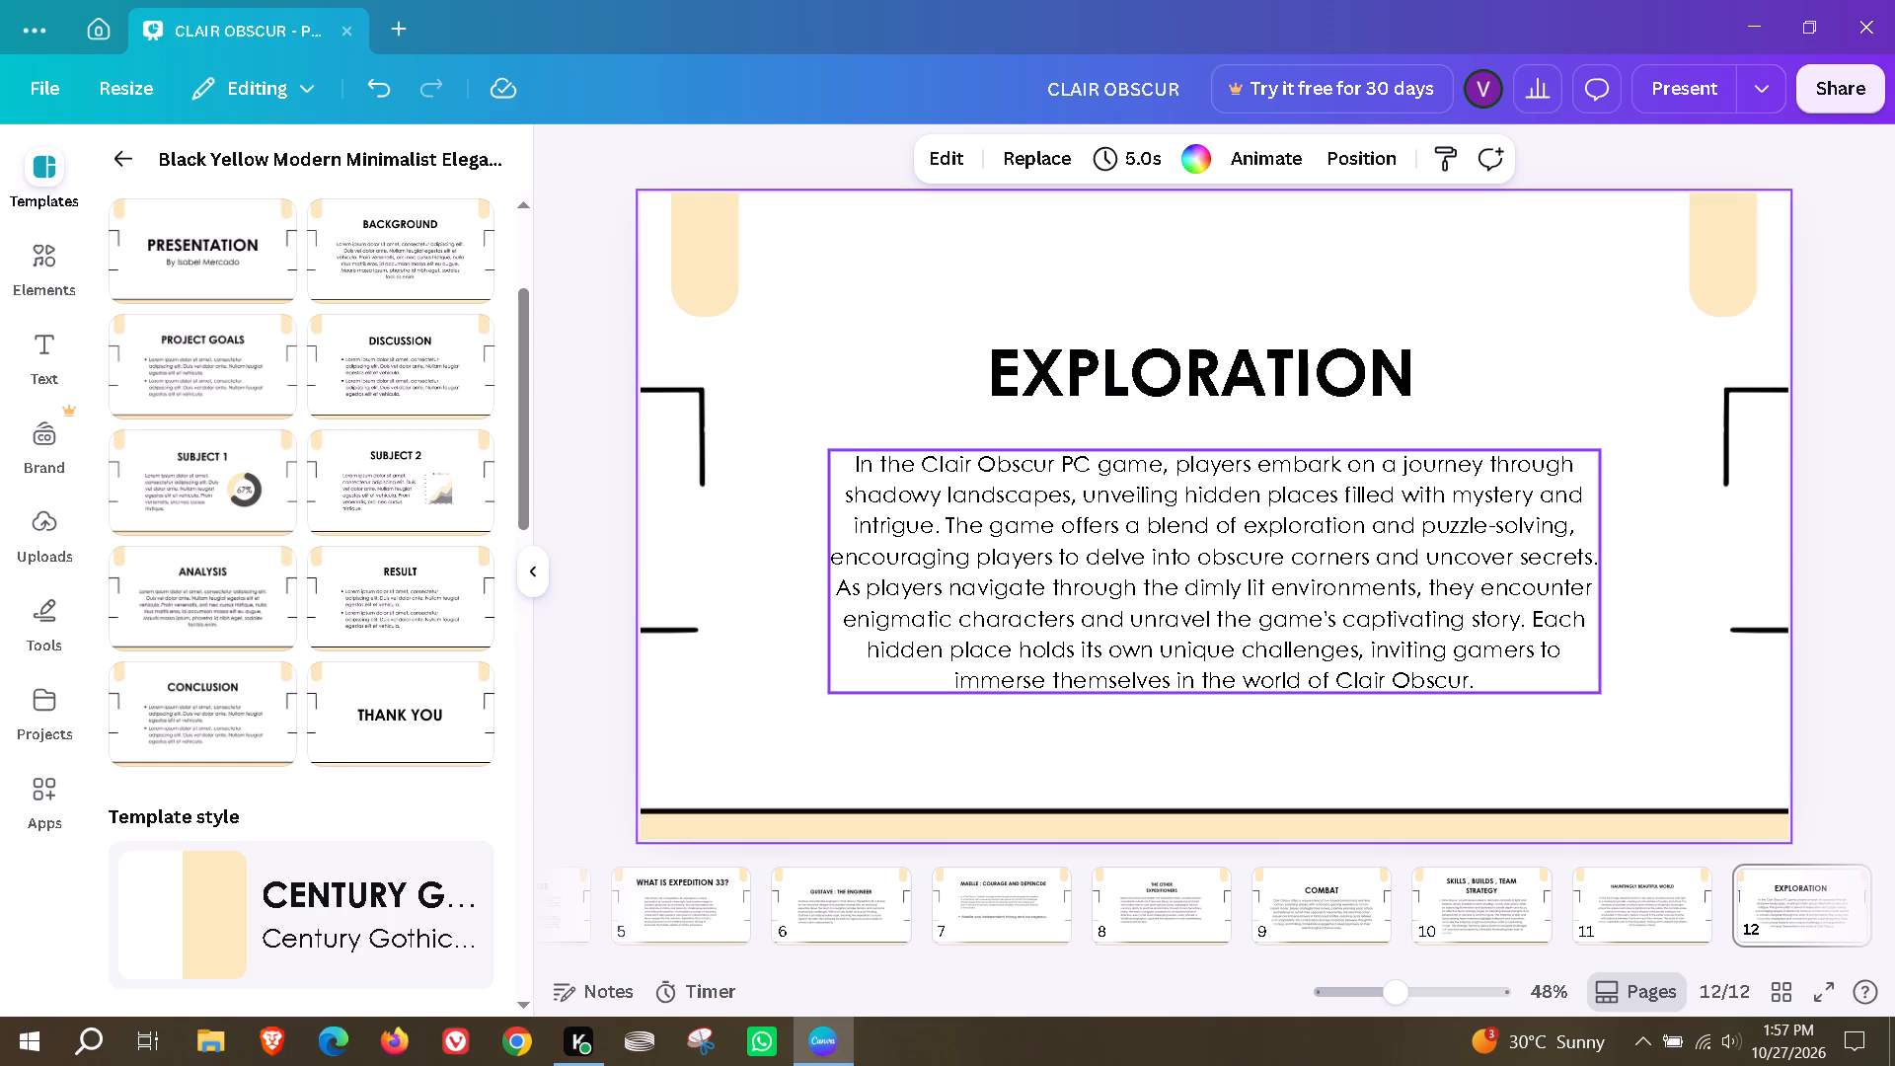
# Add the Analysis layout as new page 13 with the heading "MUSIC".
pyautogui.scroll(-2, 1458, 911)
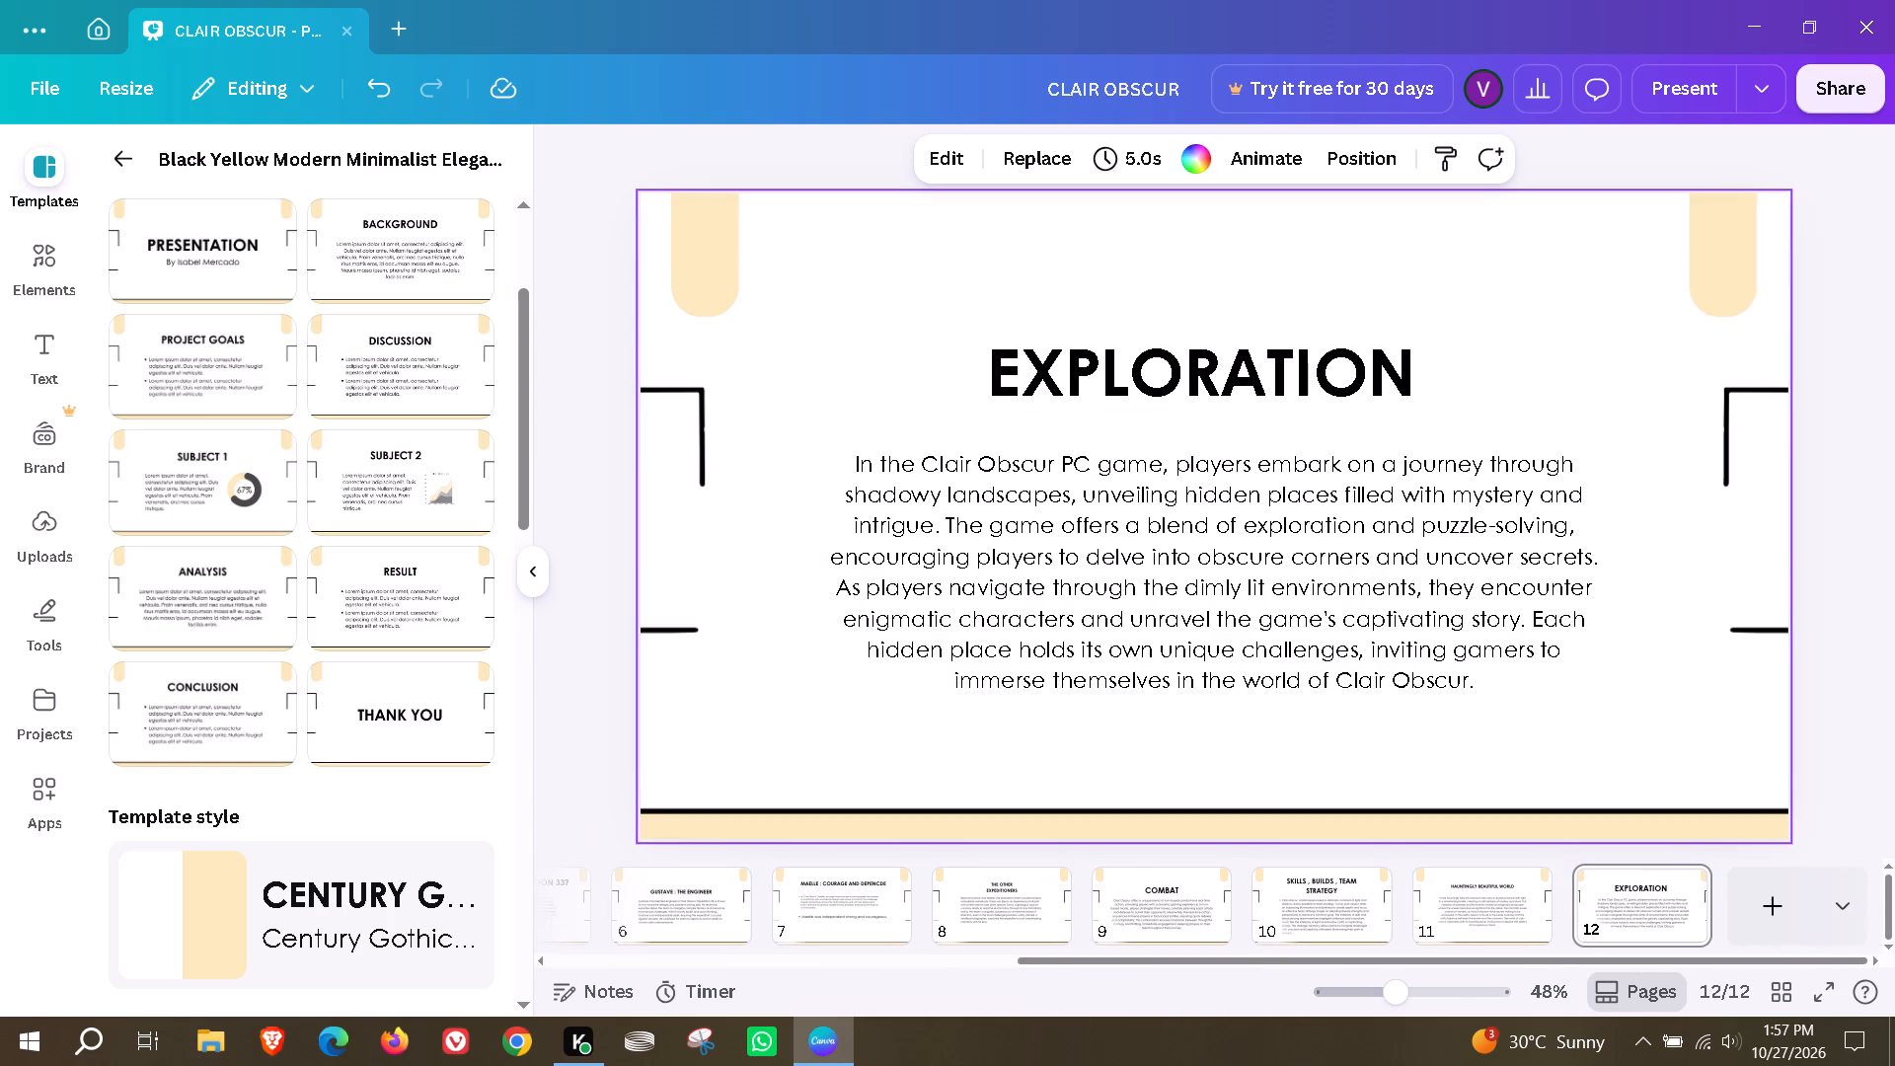
pyautogui.scroll(-3, 636, 772)
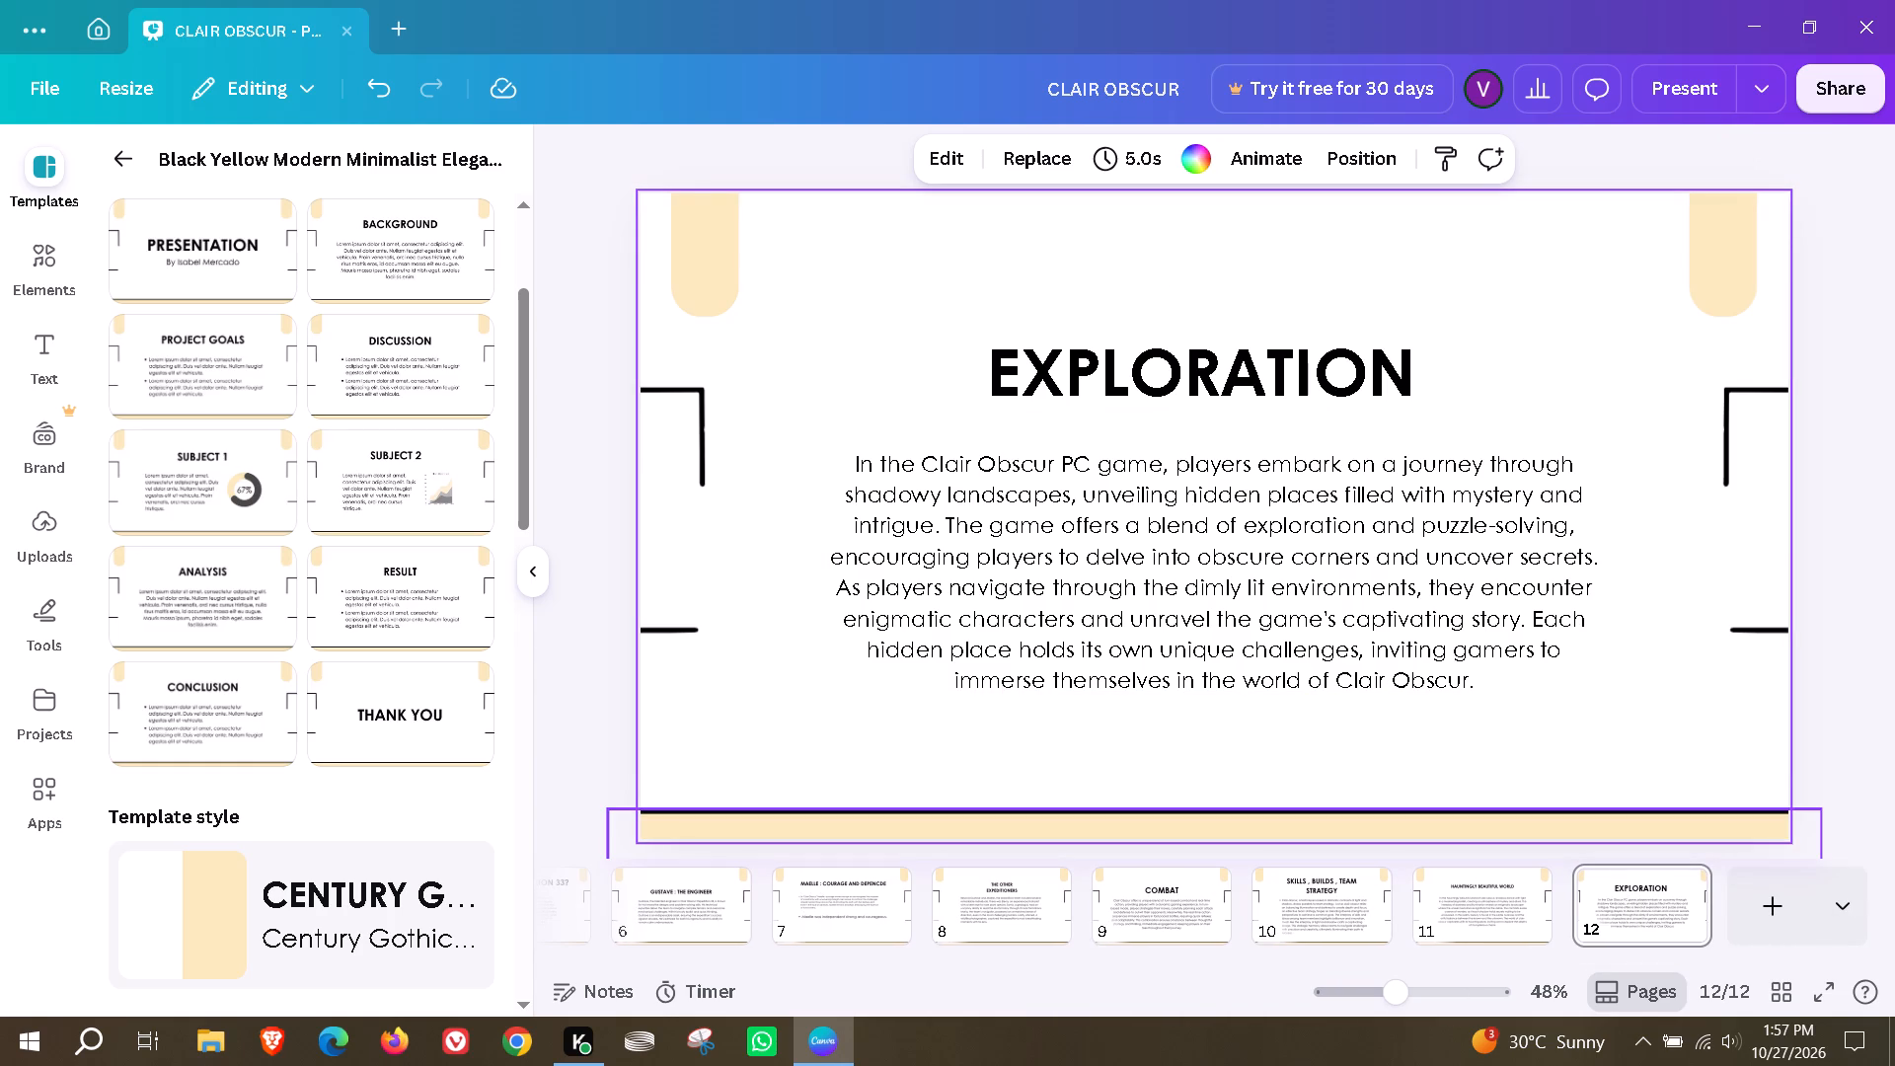
pyautogui.click(224, 609)
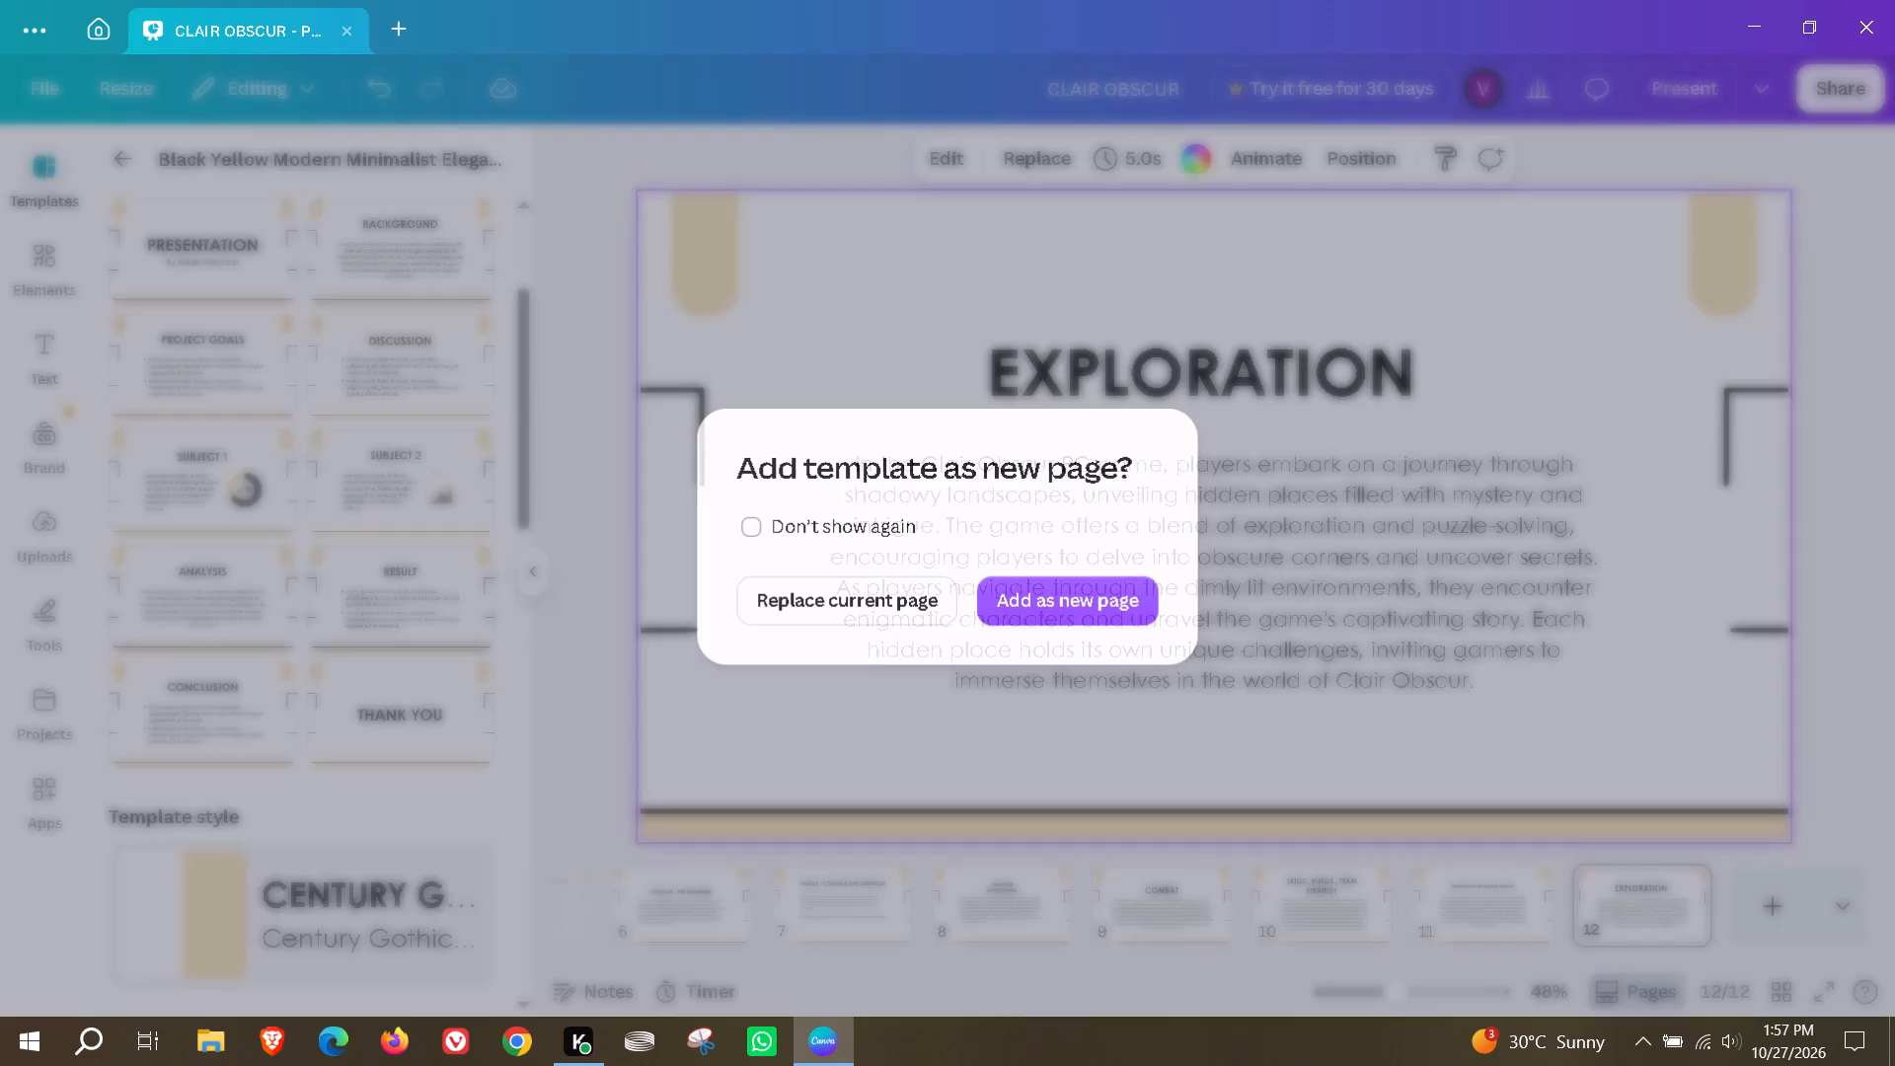
pyautogui.click(1060, 604)
pyautogui.doubleClick(1203, 367)
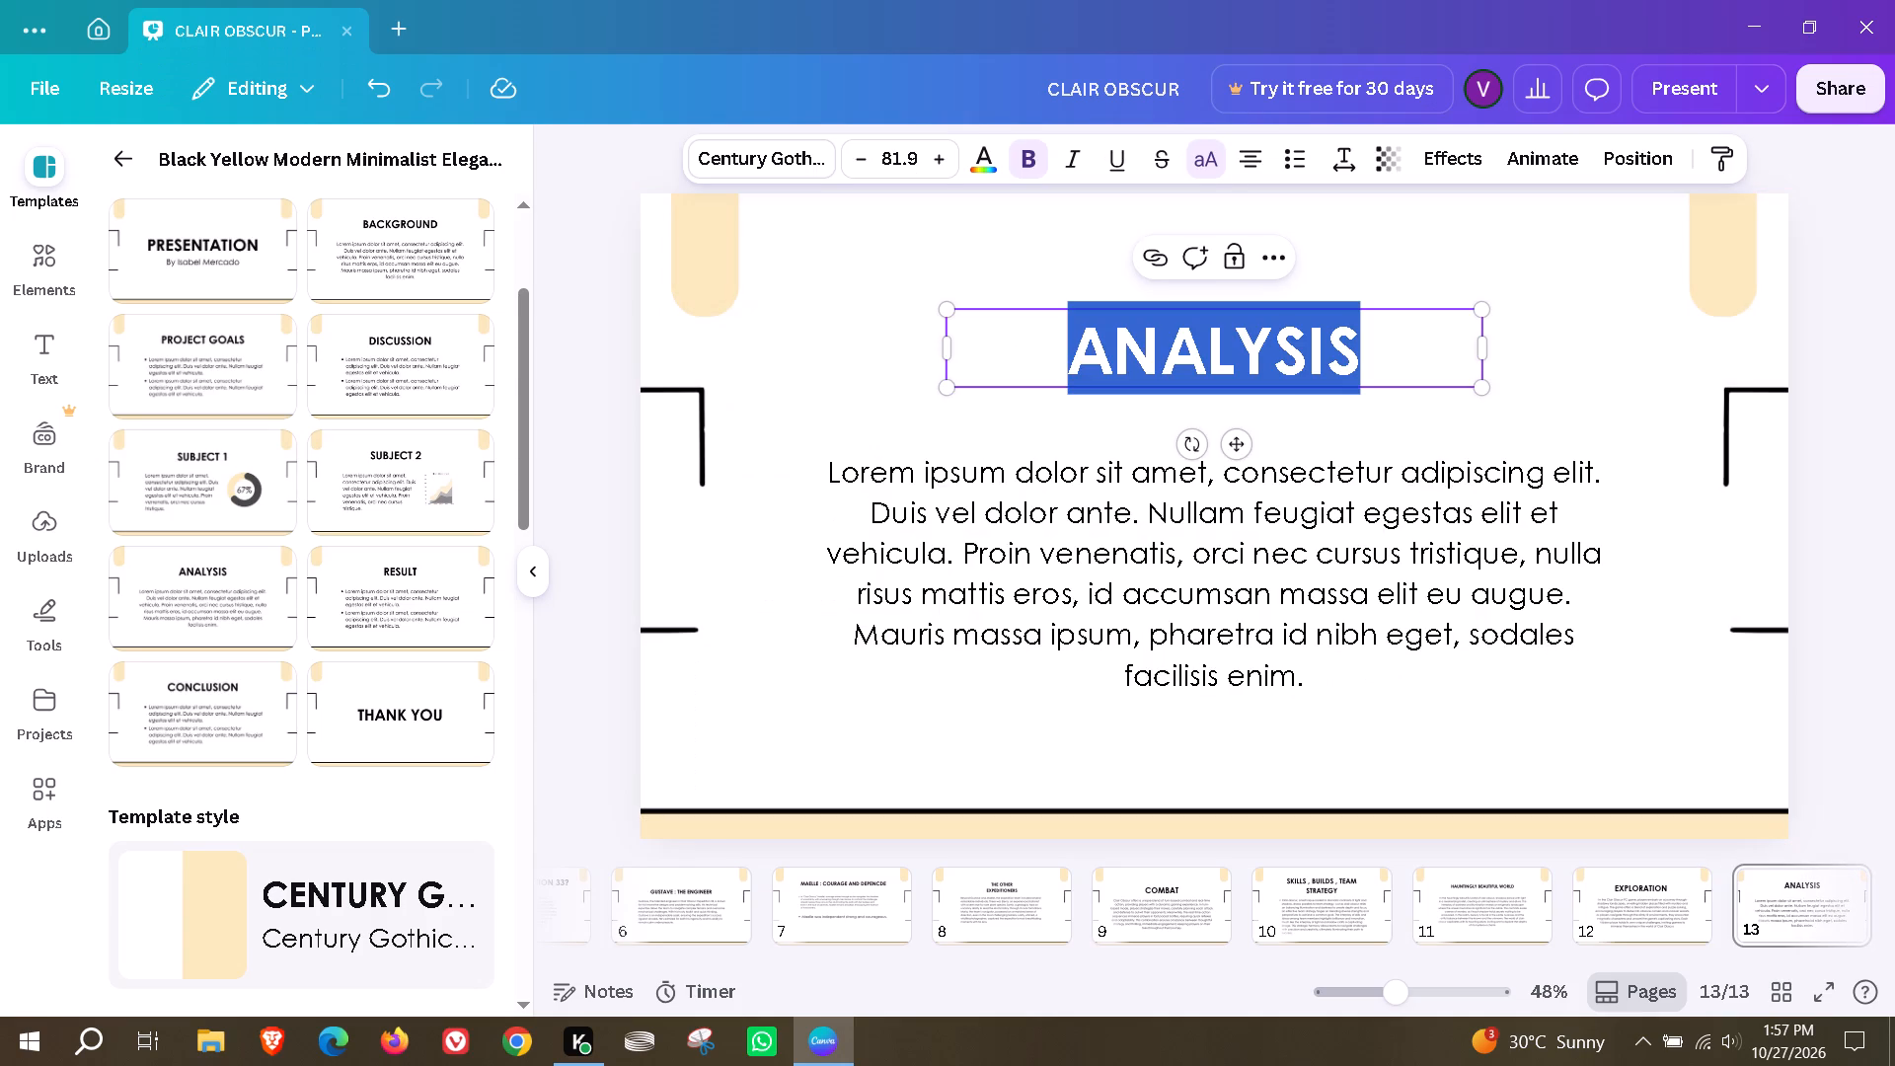
pyautogui.write('MUS')
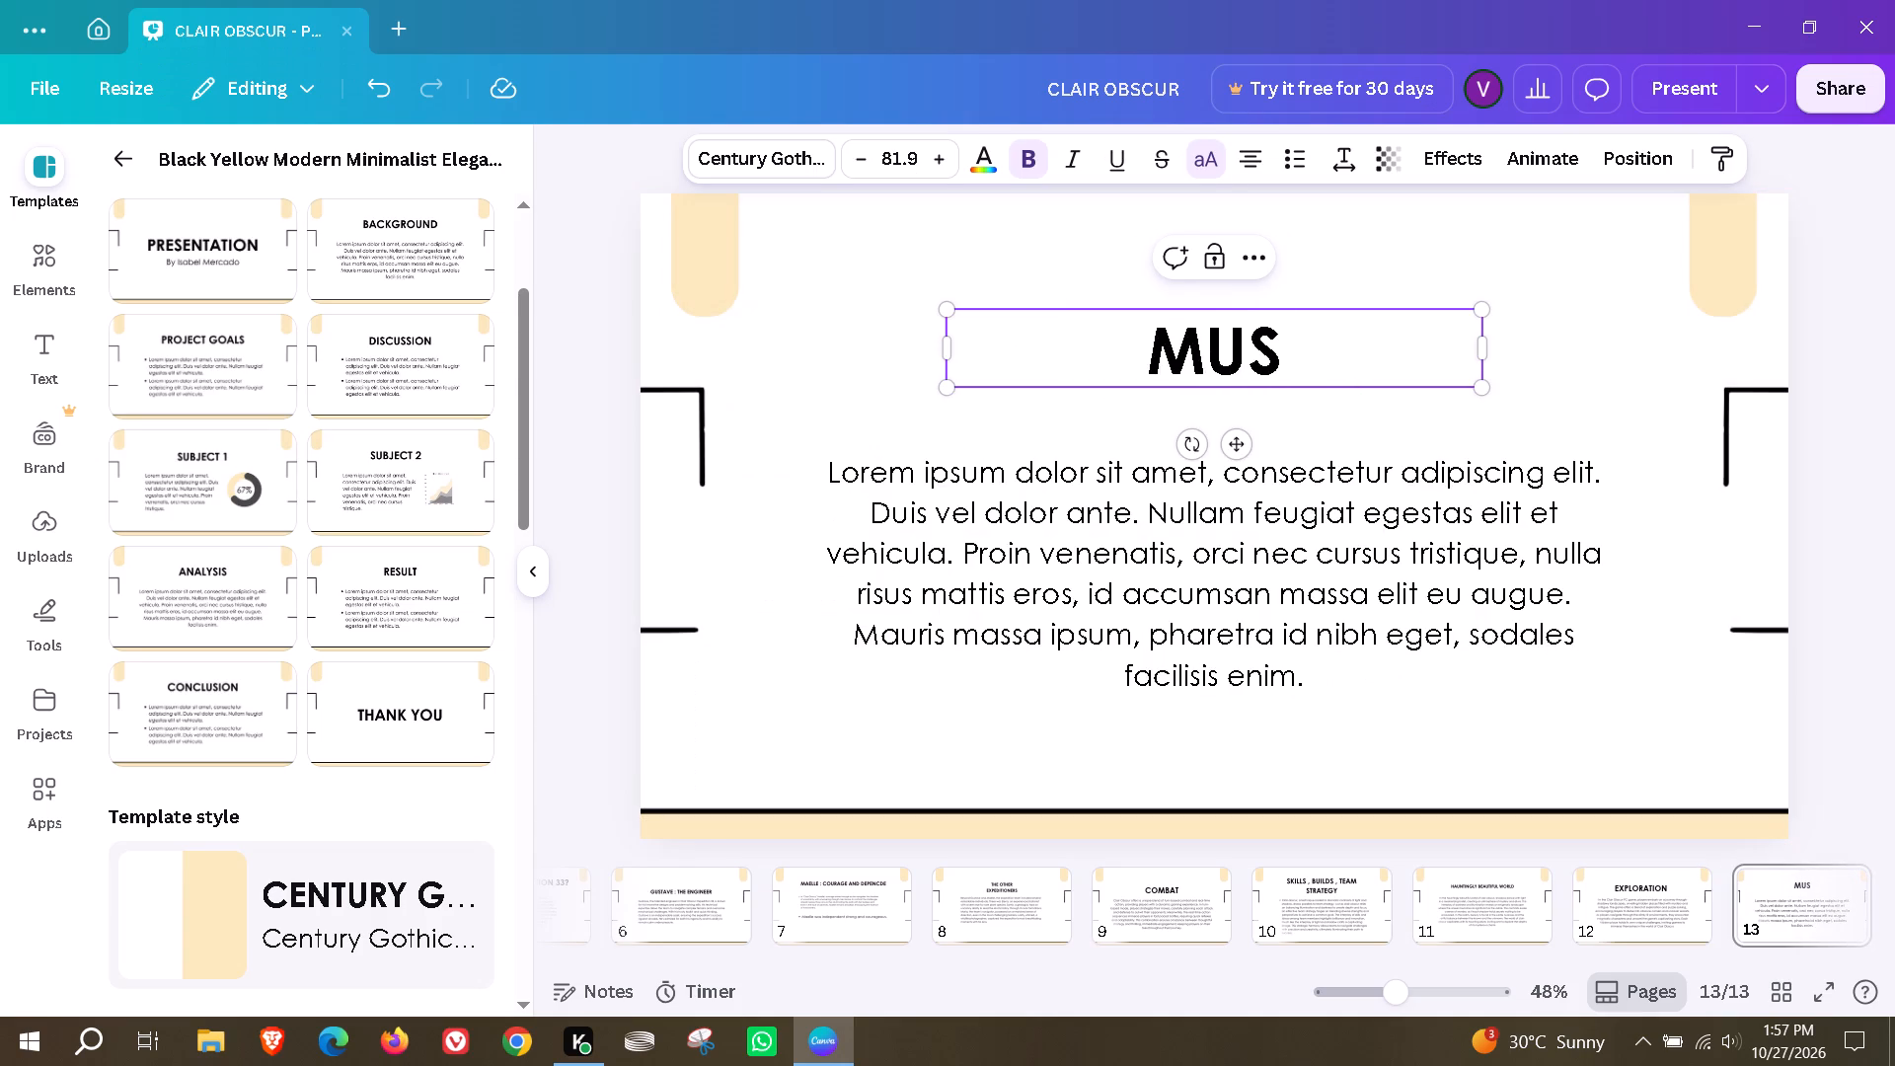
pyautogui.write('CI')
pyautogui.hotkey('shift', 'BackSpace')
pyautogui.hotkey('shift', 'BackSpace')
pyautogui.write('IC')
pyautogui.press('space')
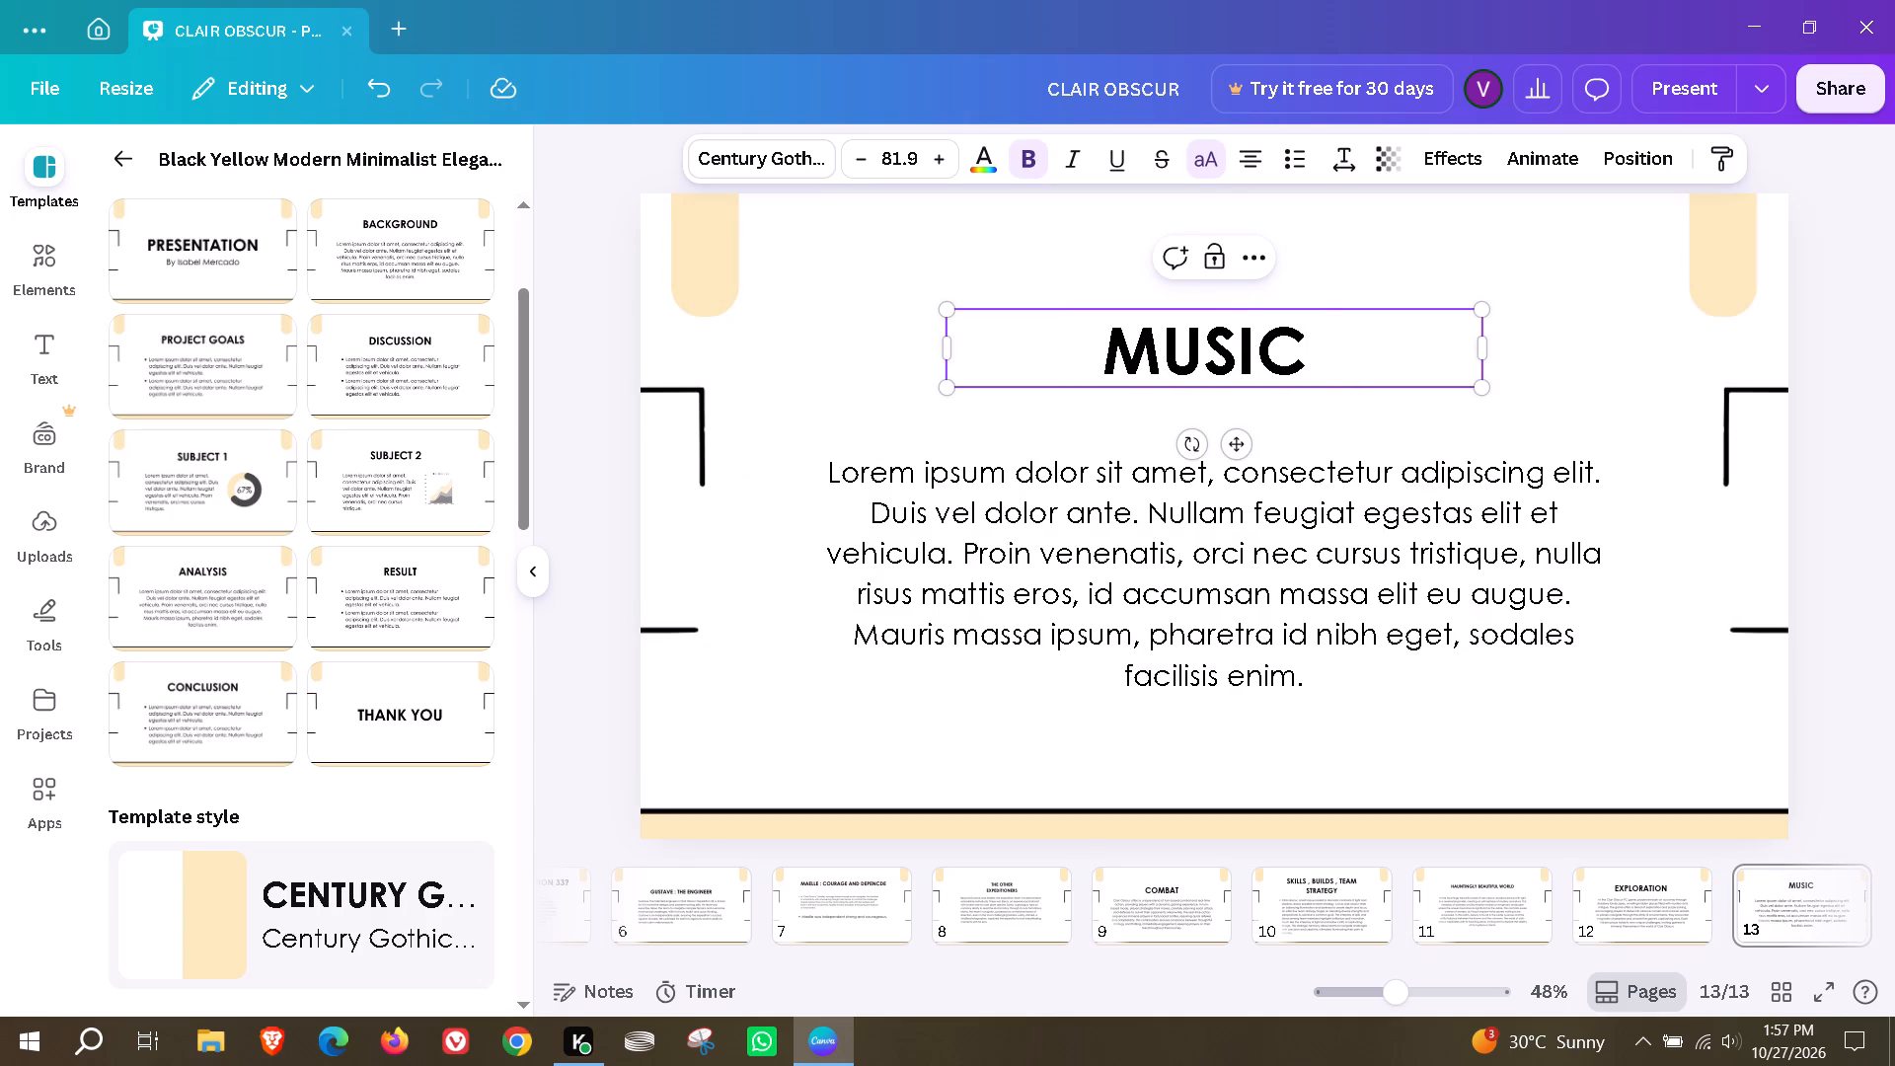
# Replace page 13's body text using the Magic Write prompt "generate 4-5 lines on music used in clair obscur expedition 33 game".
pyautogui.doubleClick(1292, 631)
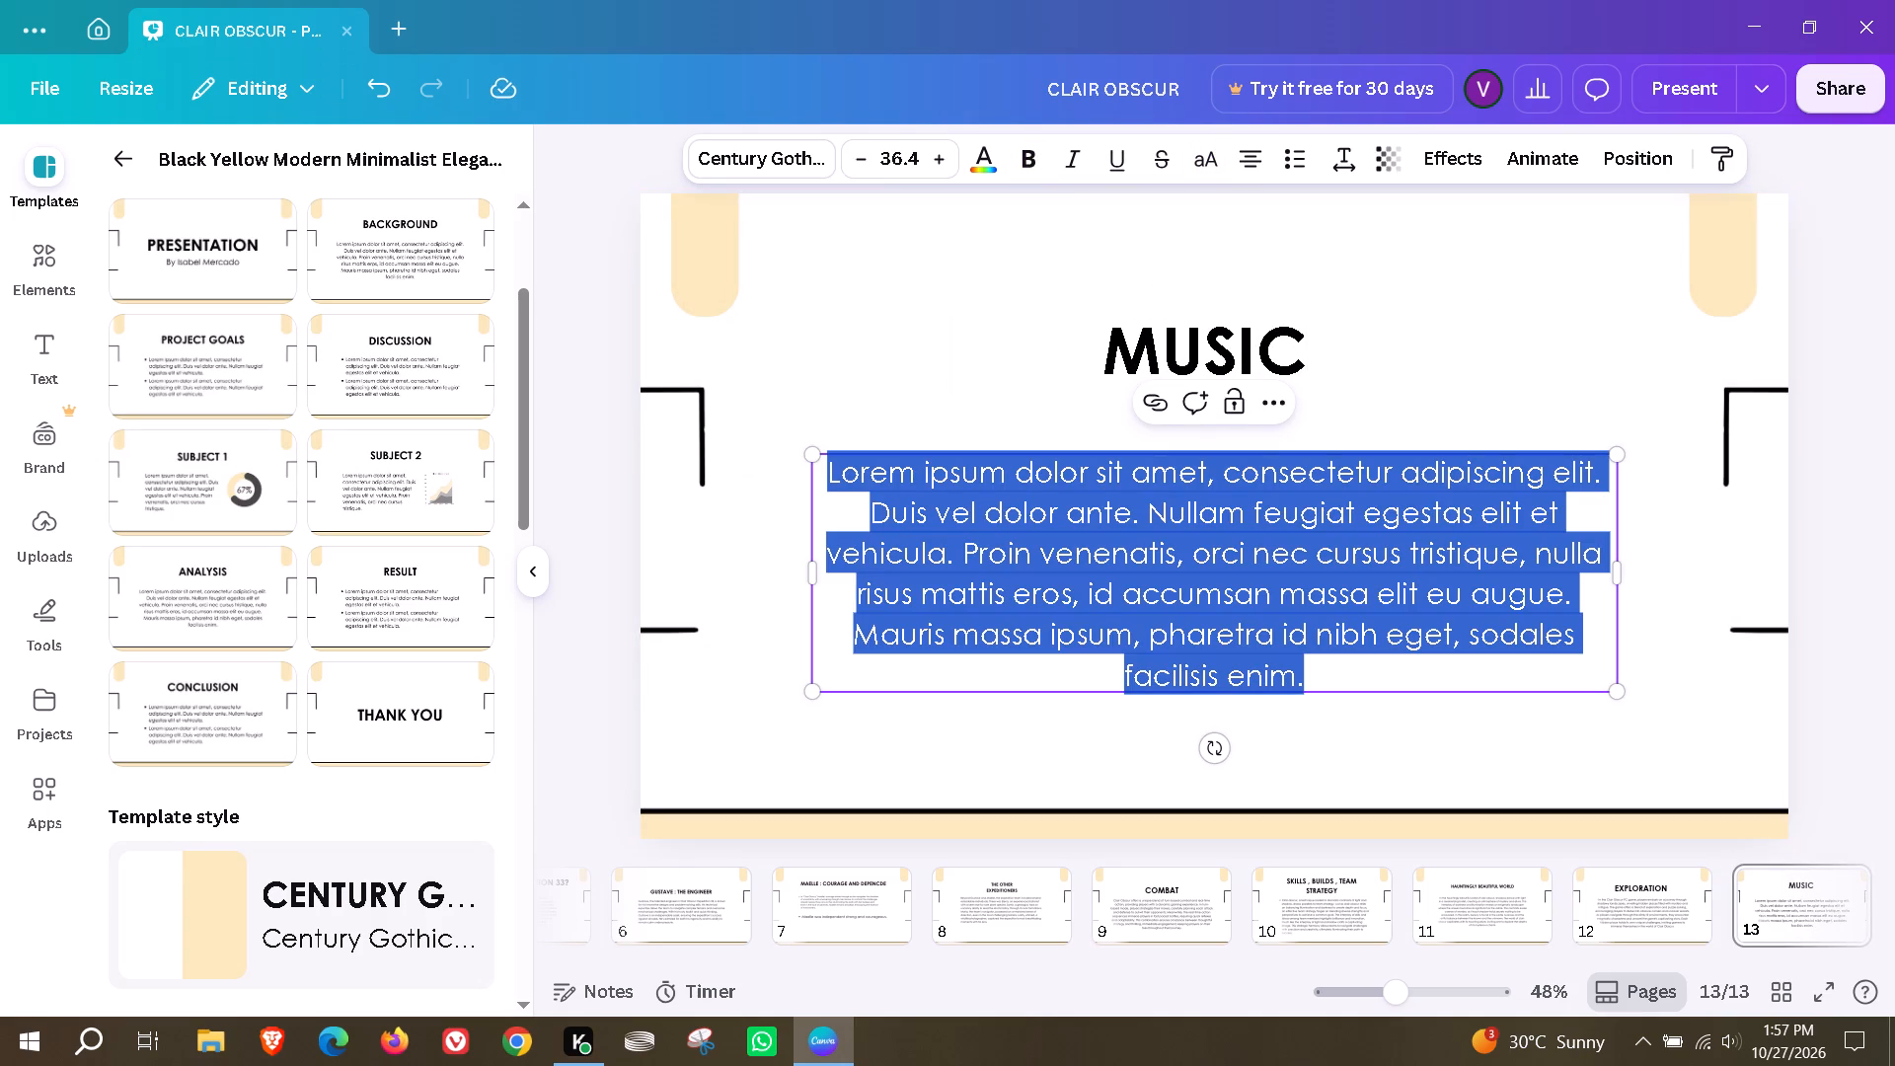
pyautogui.click(1269, 400)
pyautogui.scroll(-4, 1411, 888)
pyautogui.click(1407, 923)
pyautogui.click(1393, 475)
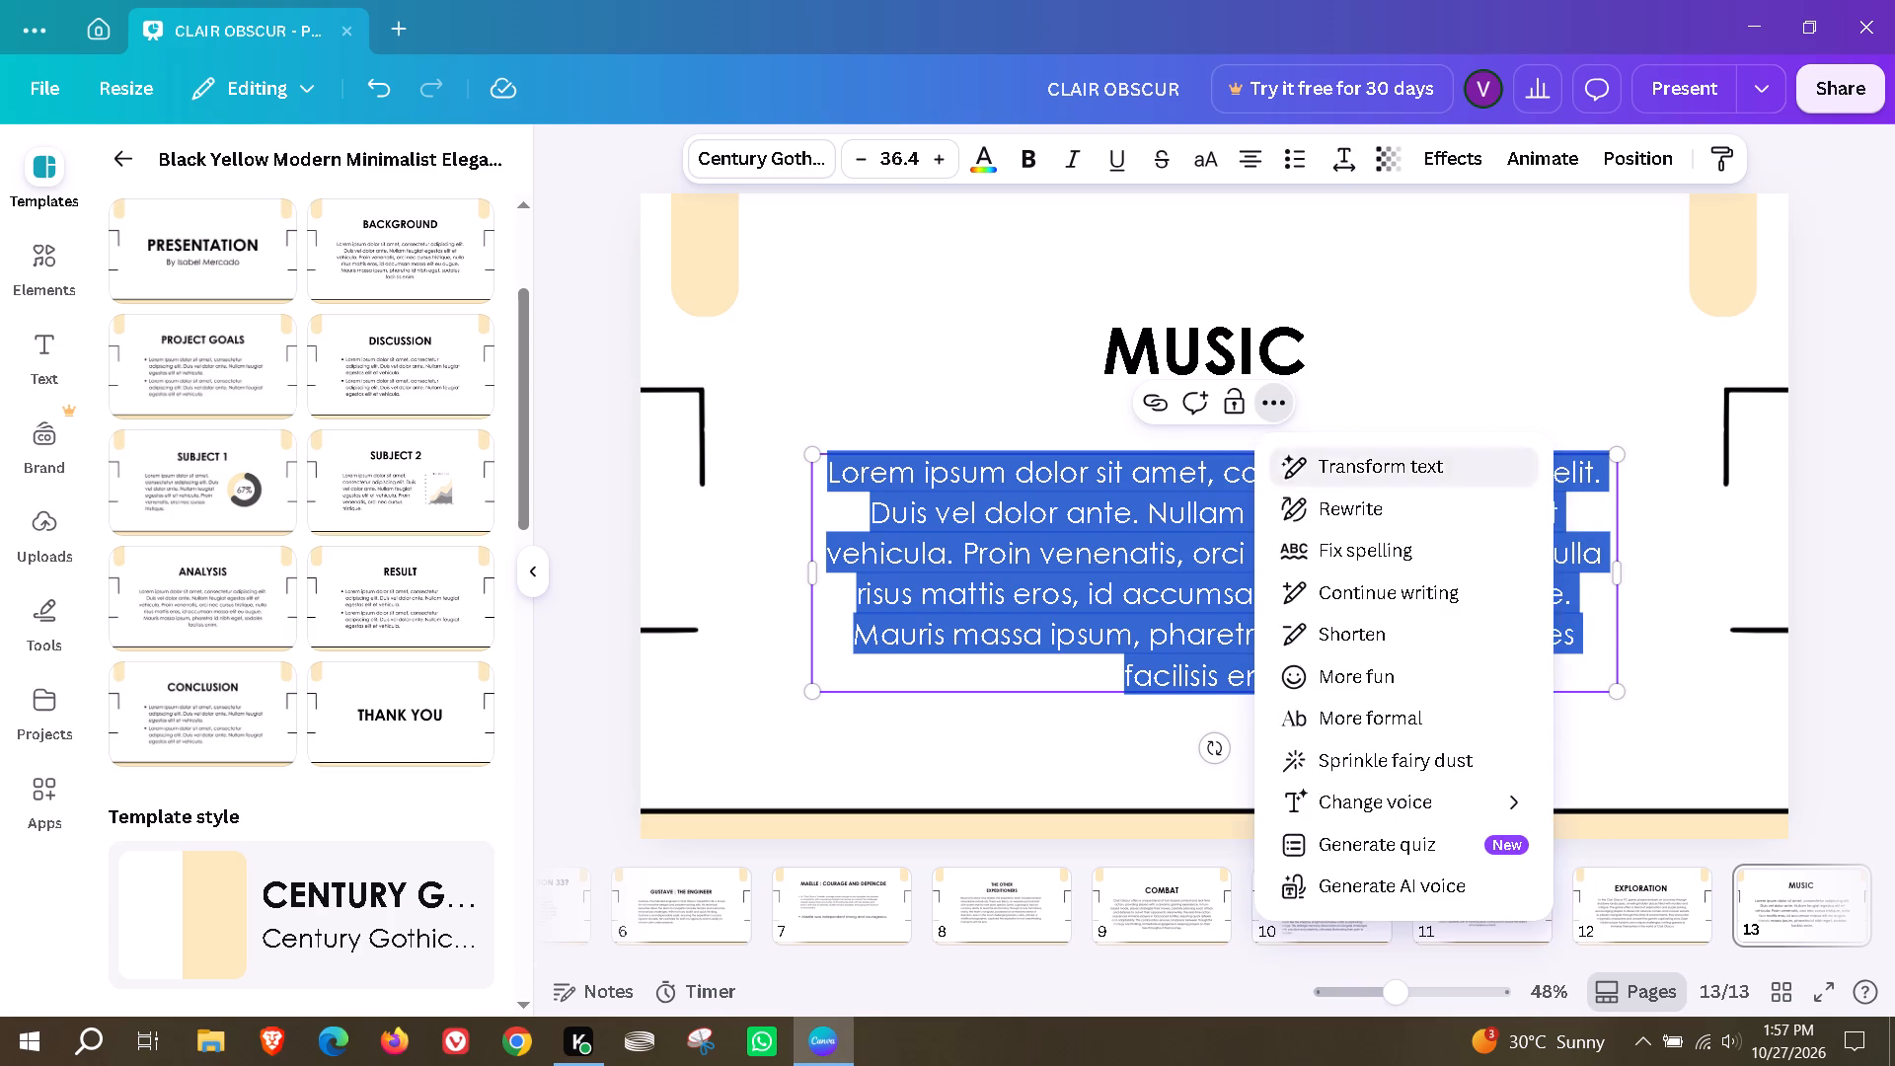
pyautogui.write('generate 4-5 lines on music u')
pyautogui.write('sed in cali==')
pyautogui.press('BackSpace')
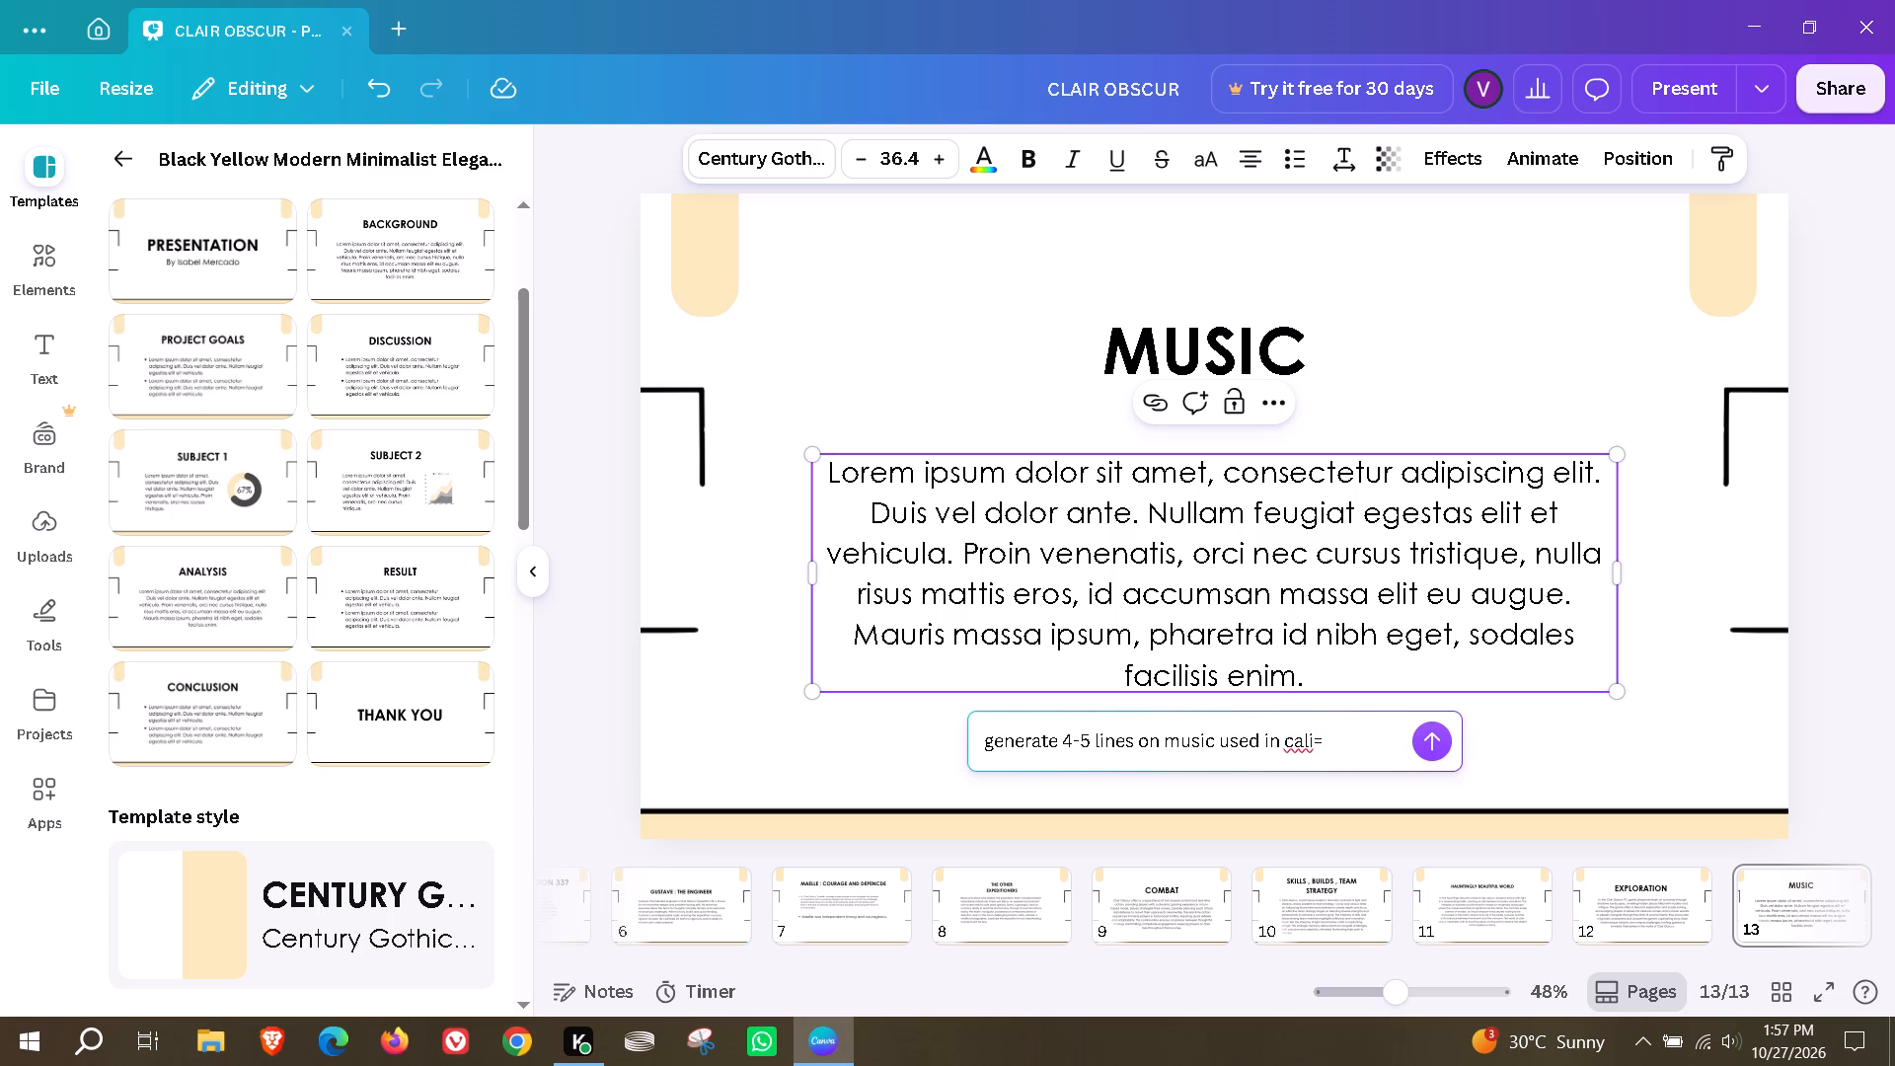
pyautogui.press('BackSpace')
pyautogui.press('BackSpace')
pyautogui.press('BackSpace')
pyautogui.press('BackSpace')
pyautogui.write('lair obscur')
pyautogui.press('space')
pyautogui.write('expedition 33 game')
pyautogui.press('Return')
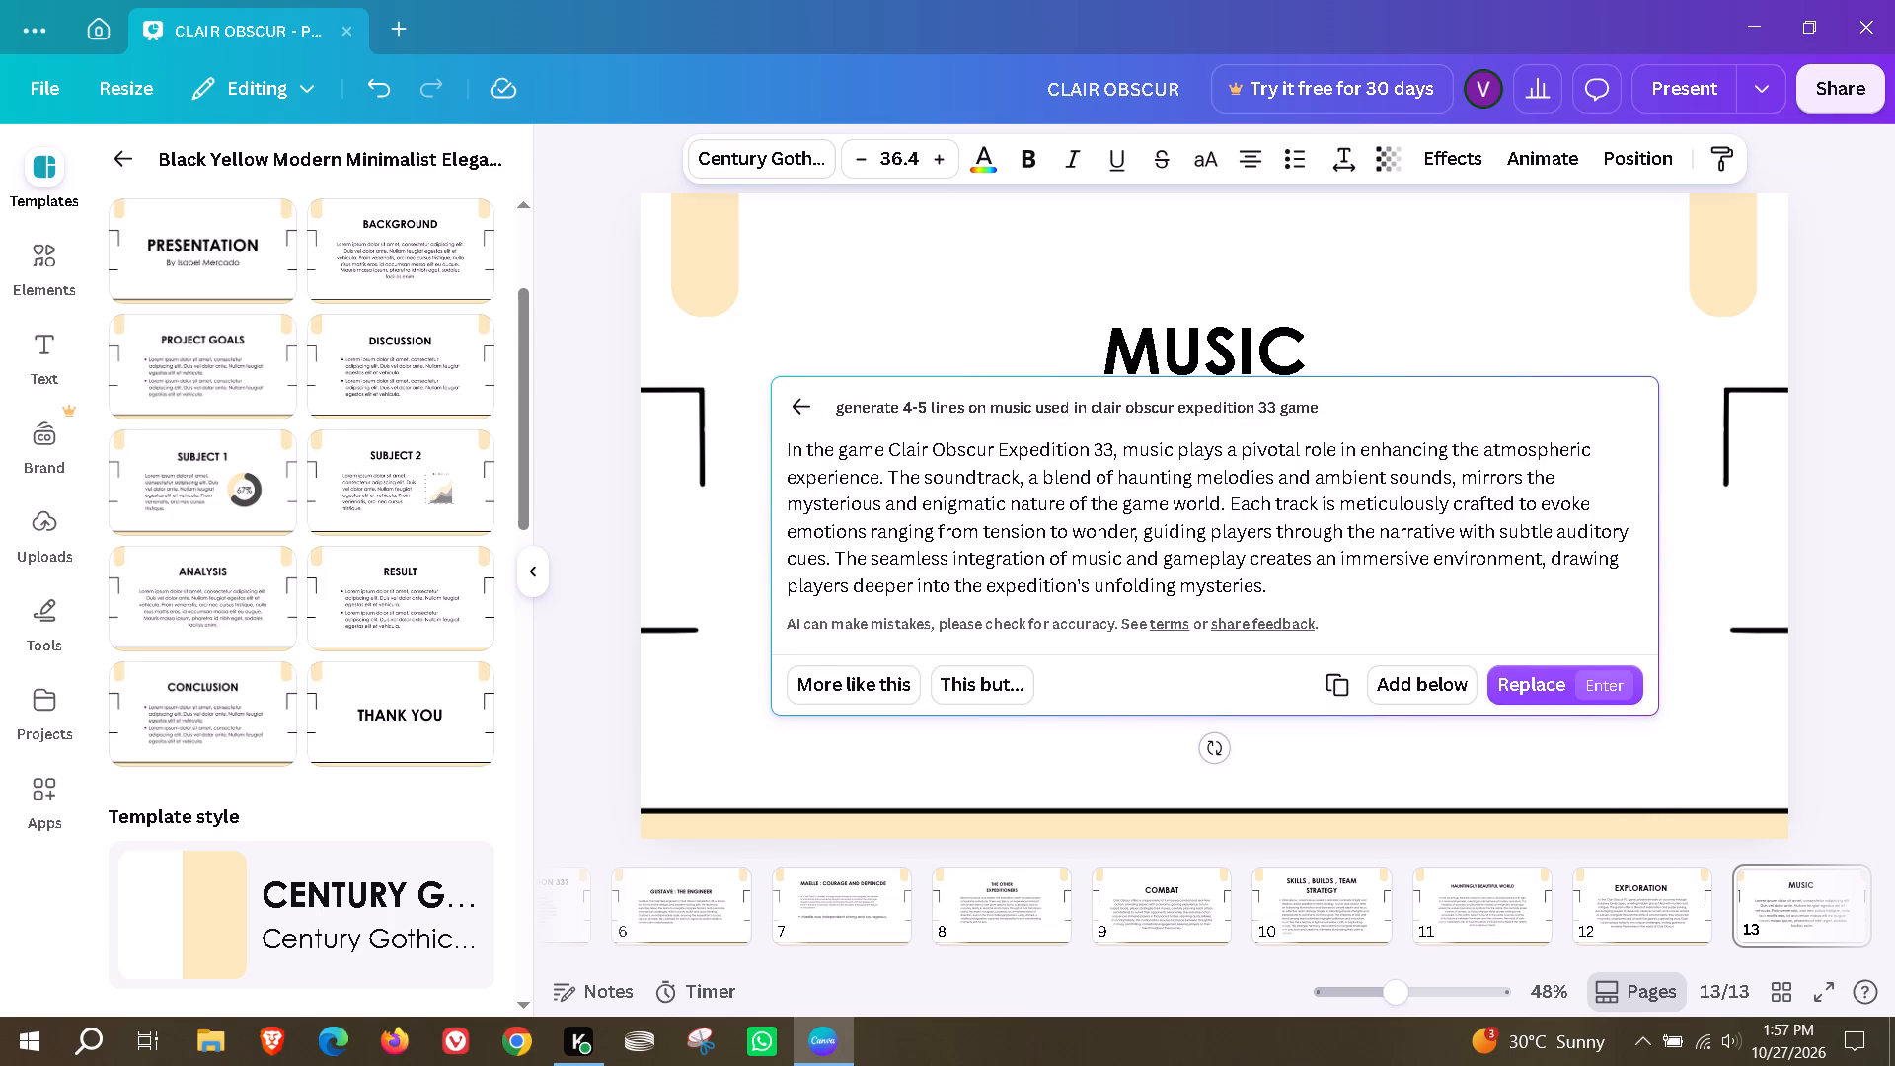
pyautogui.click(1557, 674)
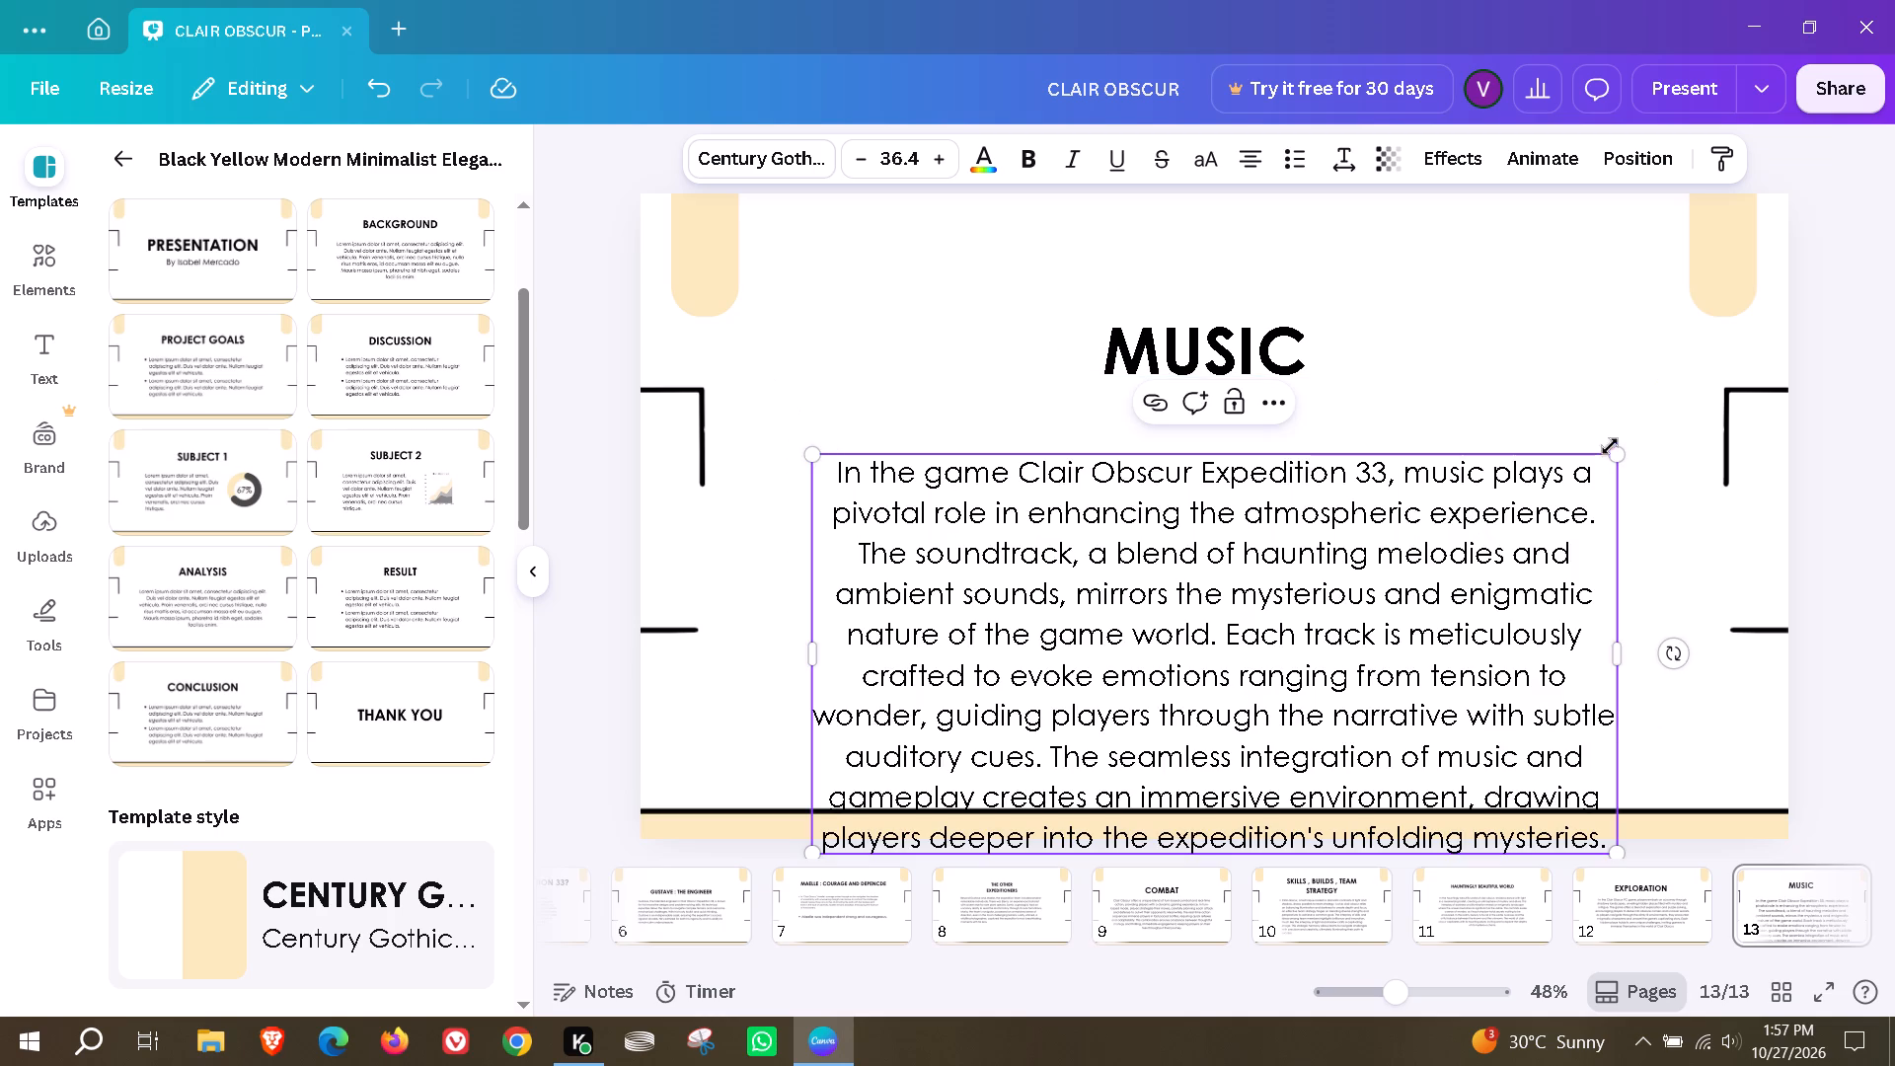
# Fit page 13's body text centred beneath the heading by scaling it down to size 25.6 and widening its text box.
pyautogui.moveTo(1610, 458); pyautogui.dragTo(1359, 552)
pyautogui.moveTo(1147, 718); pyautogui.dragTo(1178, 673)
pyautogui.click(1285, 478)
pyautogui.moveTo(1175, 656); pyautogui.dragTo(1251, 502)
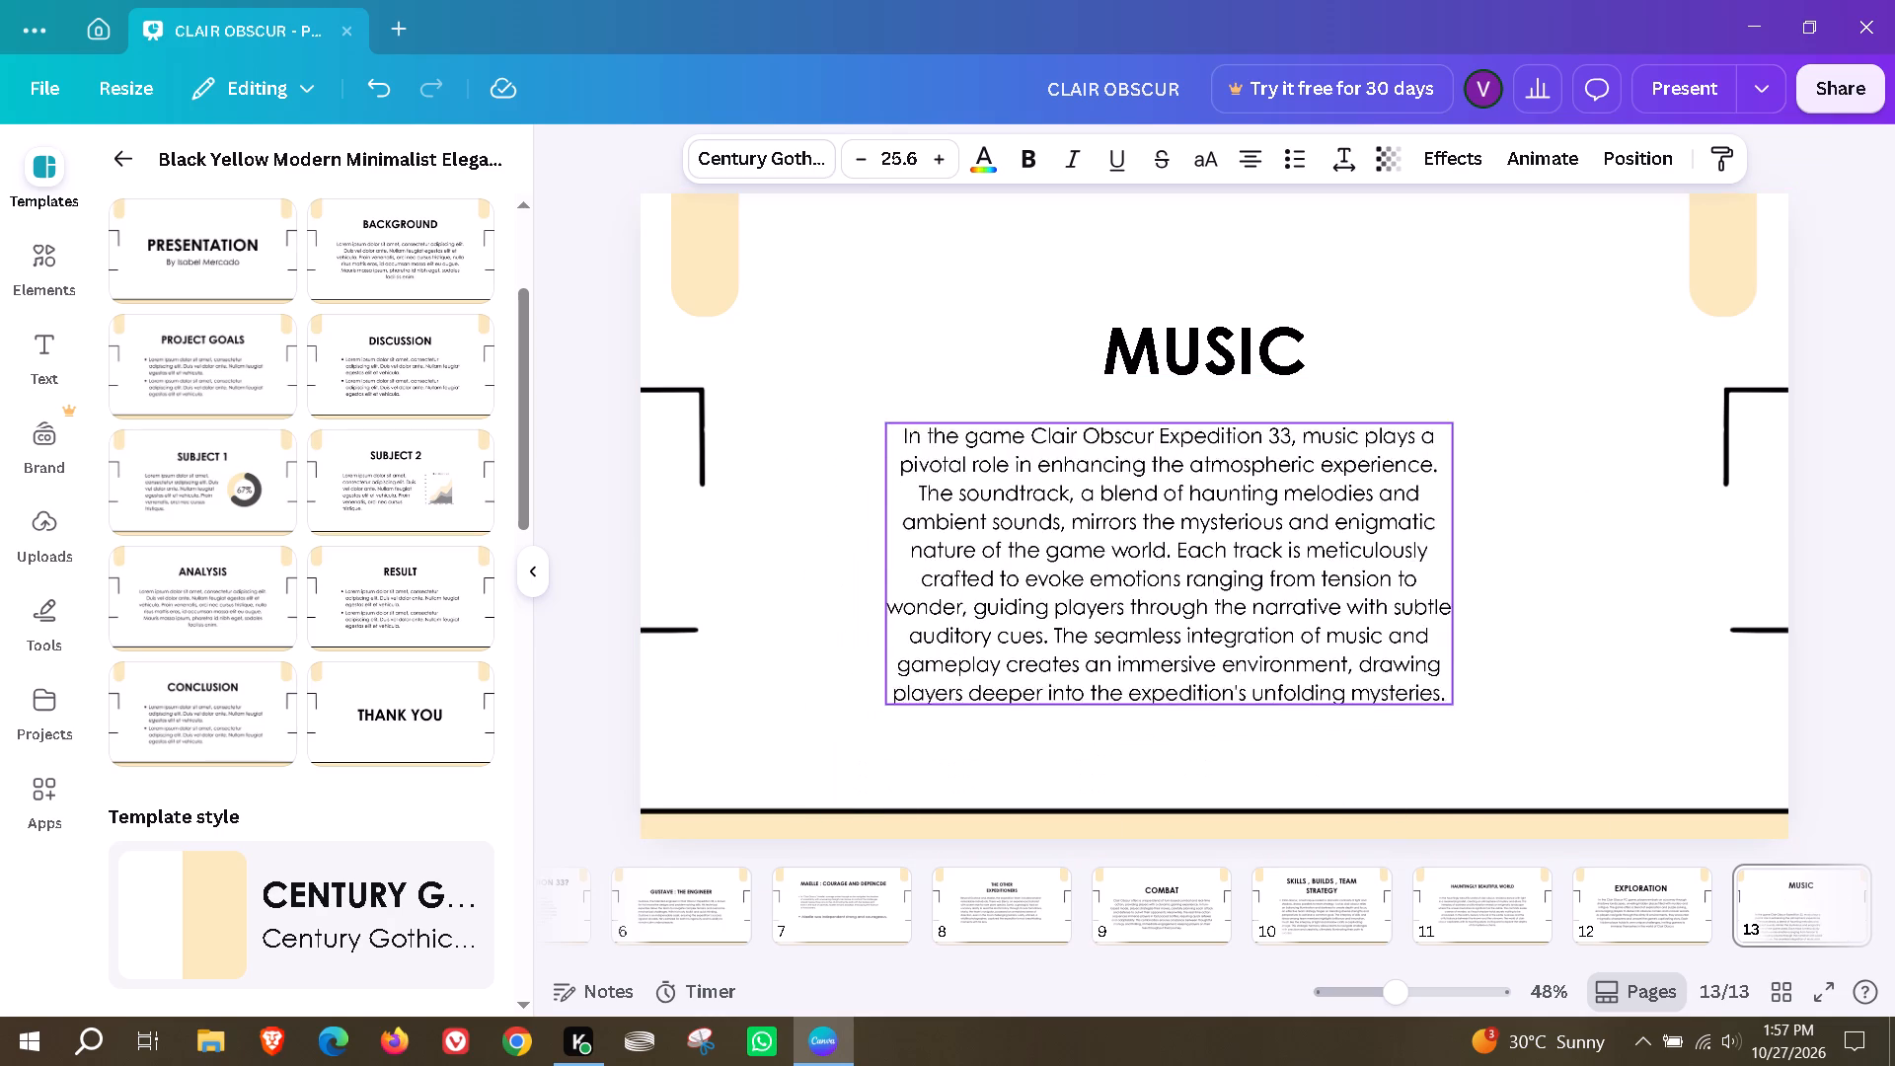
pyautogui.moveTo(1251, 502); pyautogui.dragTo(1279, 517)
pyautogui.moveTo(1491, 570); pyautogui.dragTo(1654, 584)
pyautogui.moveTo(1333, 528); pyautogui.dragTo(1288, 567)
pyautogui.moveTo(1287, 574); pyautogui.dragTo(1269, 542)
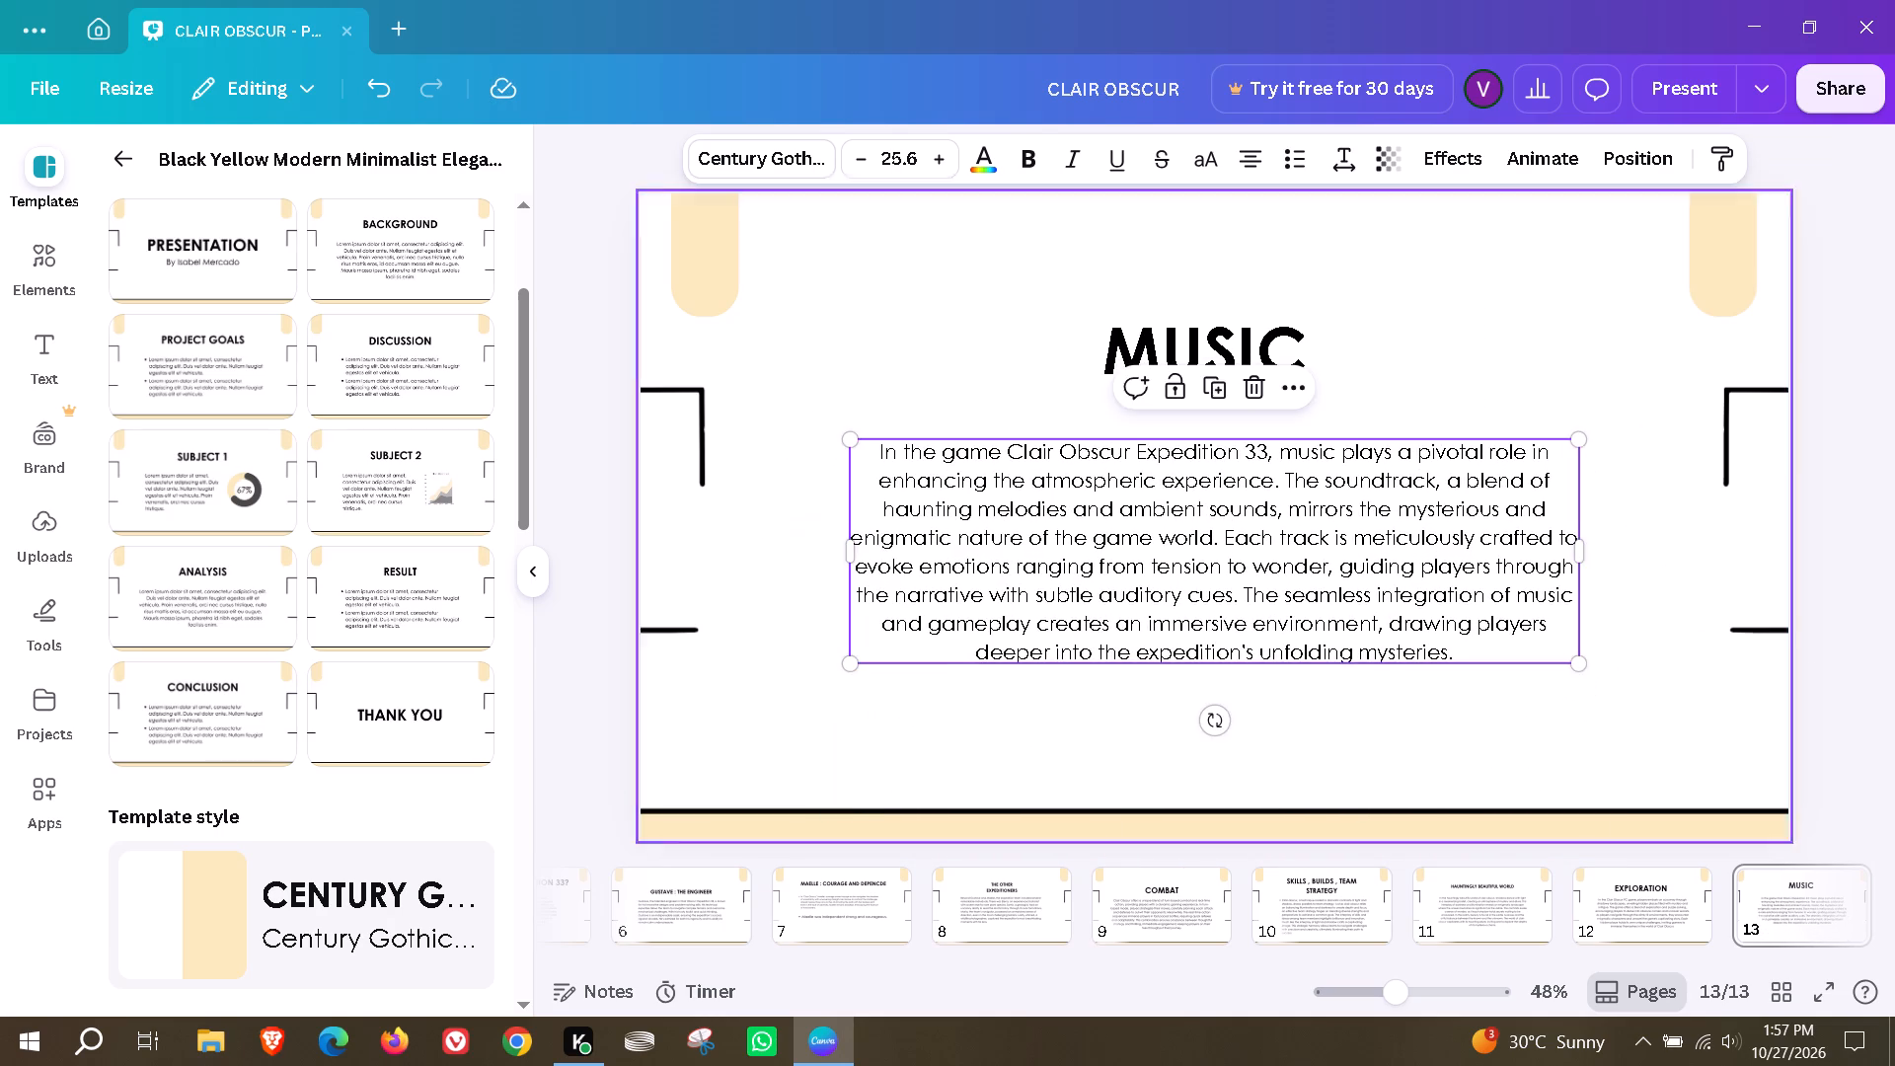
# Move page 13's "MUSIC" heading slightly down, and shift the body text down a little to leave a gap beneath it.
pyautogui.moveTo(1269, 344); pyautogui.dragTo(1275, 380)
pyautogui.click(1573, 291)
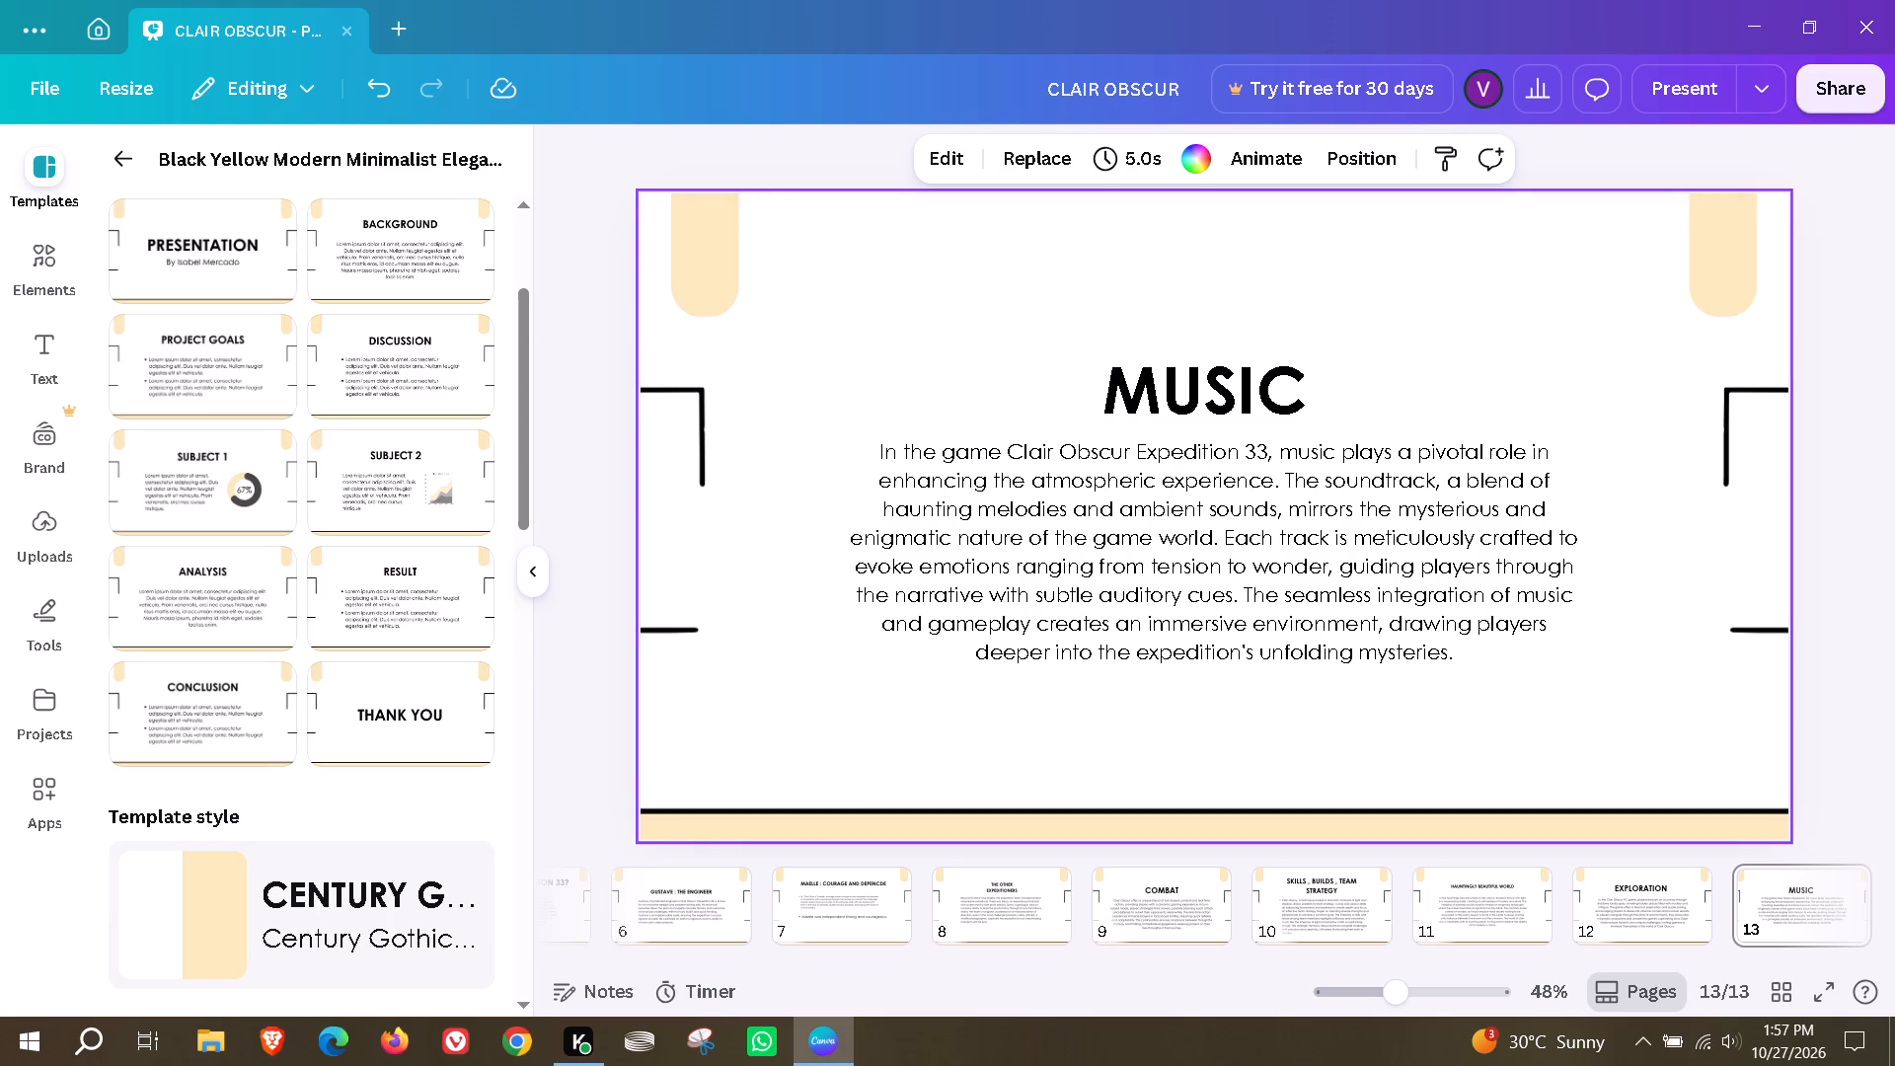
pyautogui.moveTo(1322, 570); pyautogui.dragTo(1325, 582)
pyautogui.click(1535, 320)
# Add the Analysis layout as new page 14 with the heading "THEME".
pyautogui.scroll(-3, 1486, 900)
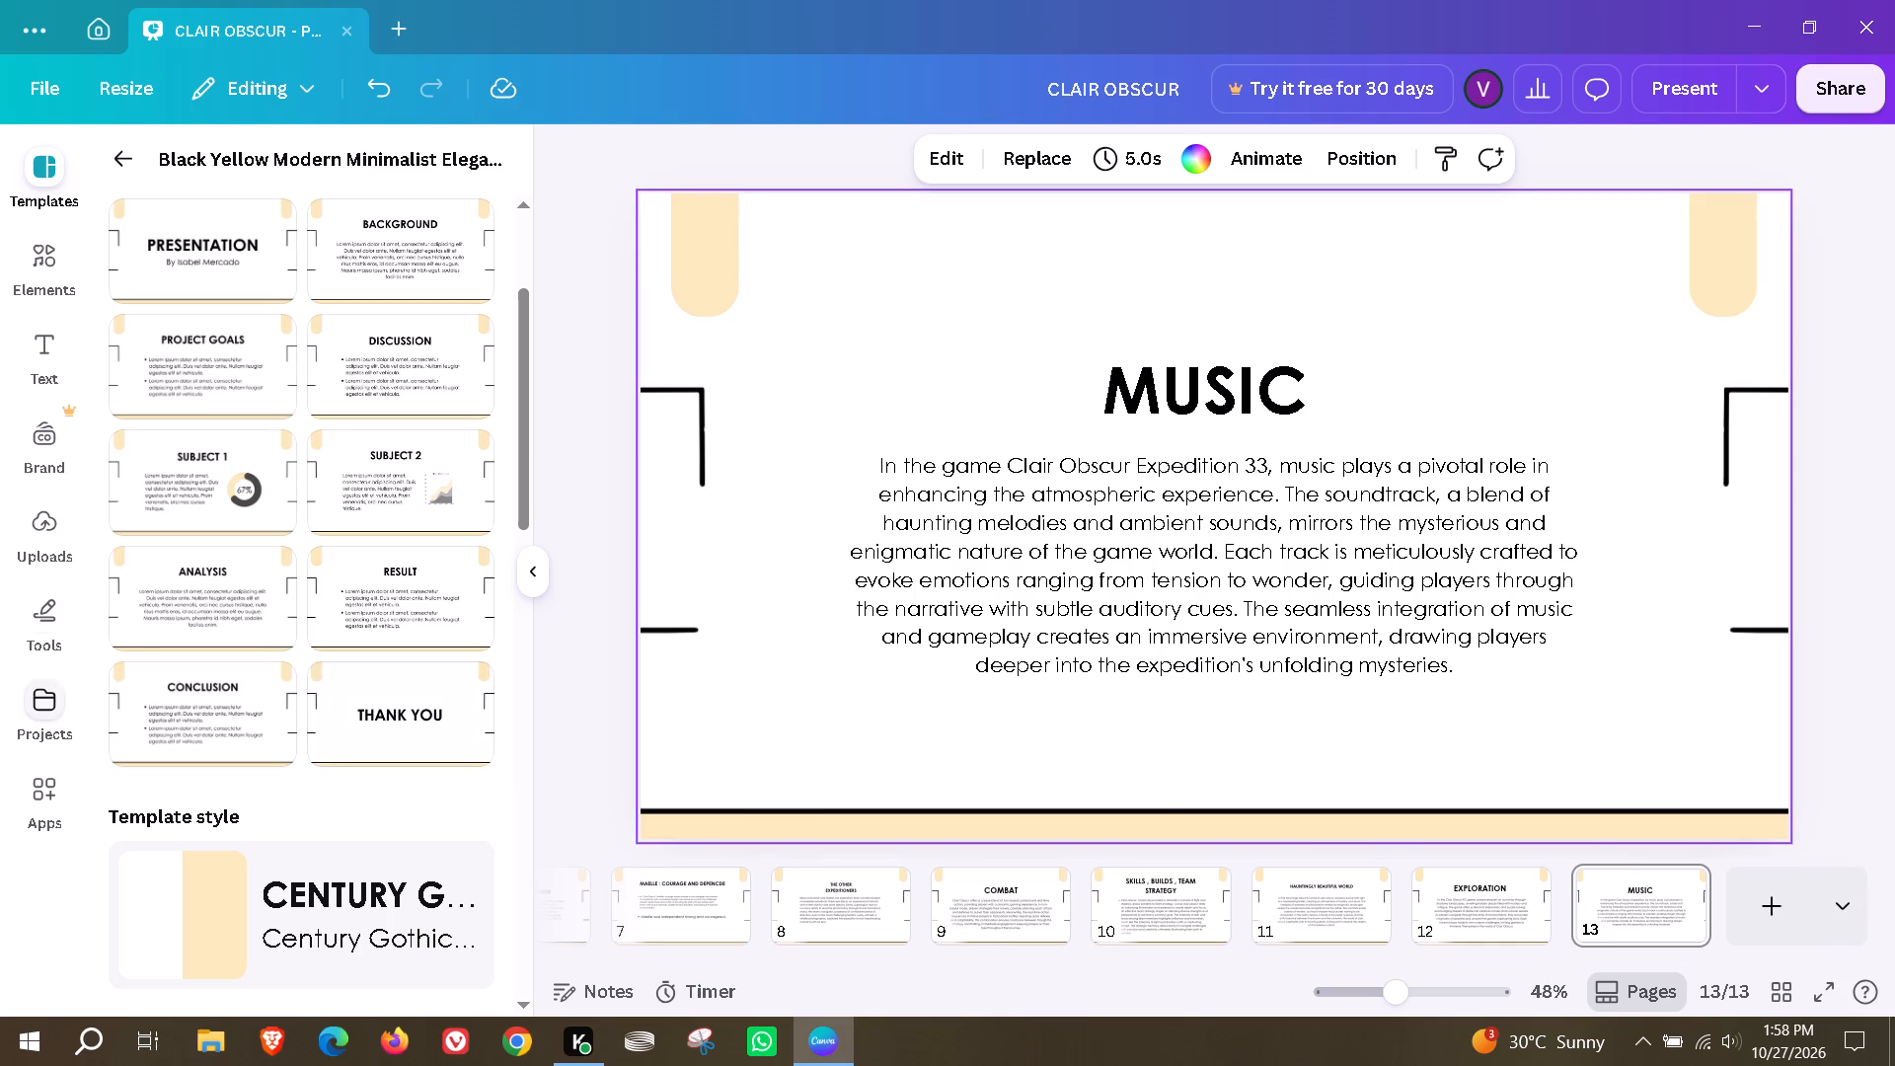
pyautogui.click(214, 608)
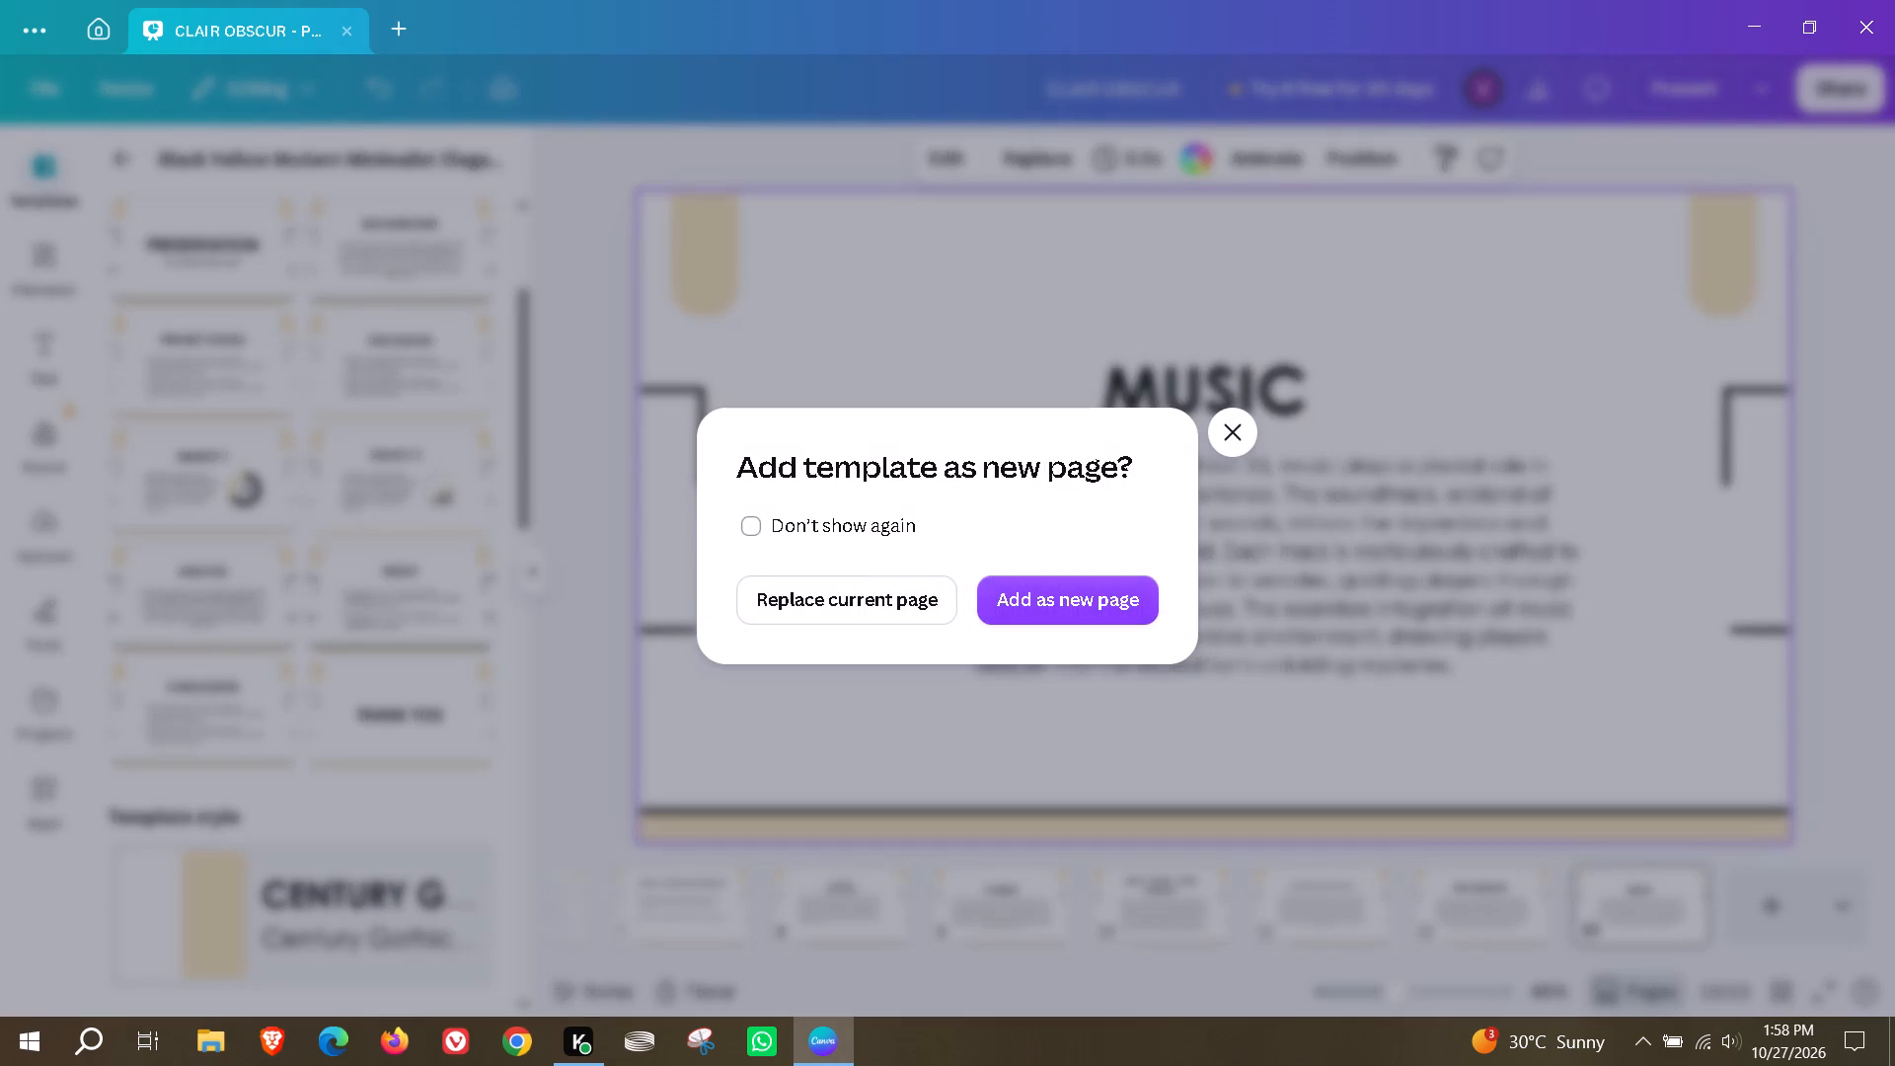
pyautogui.click(1068, 590)
pyautogui.doubleClick(1154, 359)
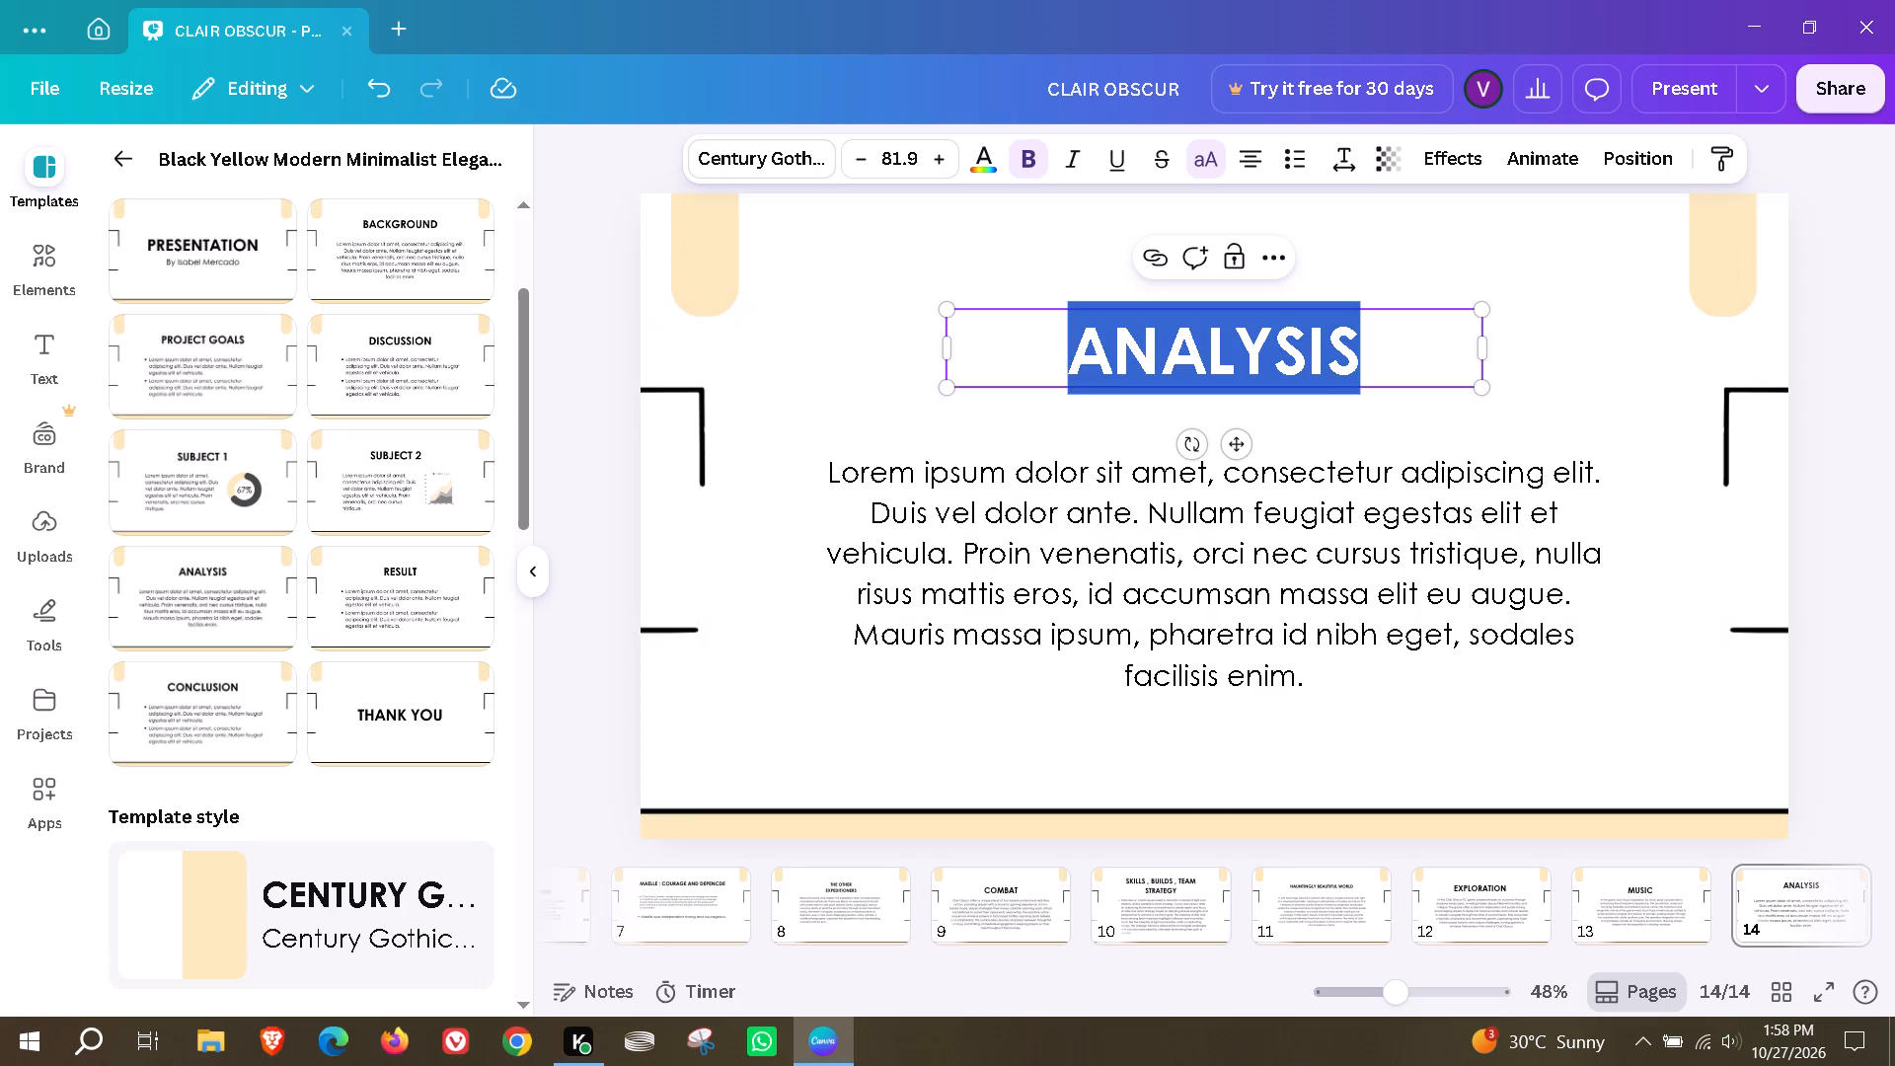
pyautogui.write('THEME')
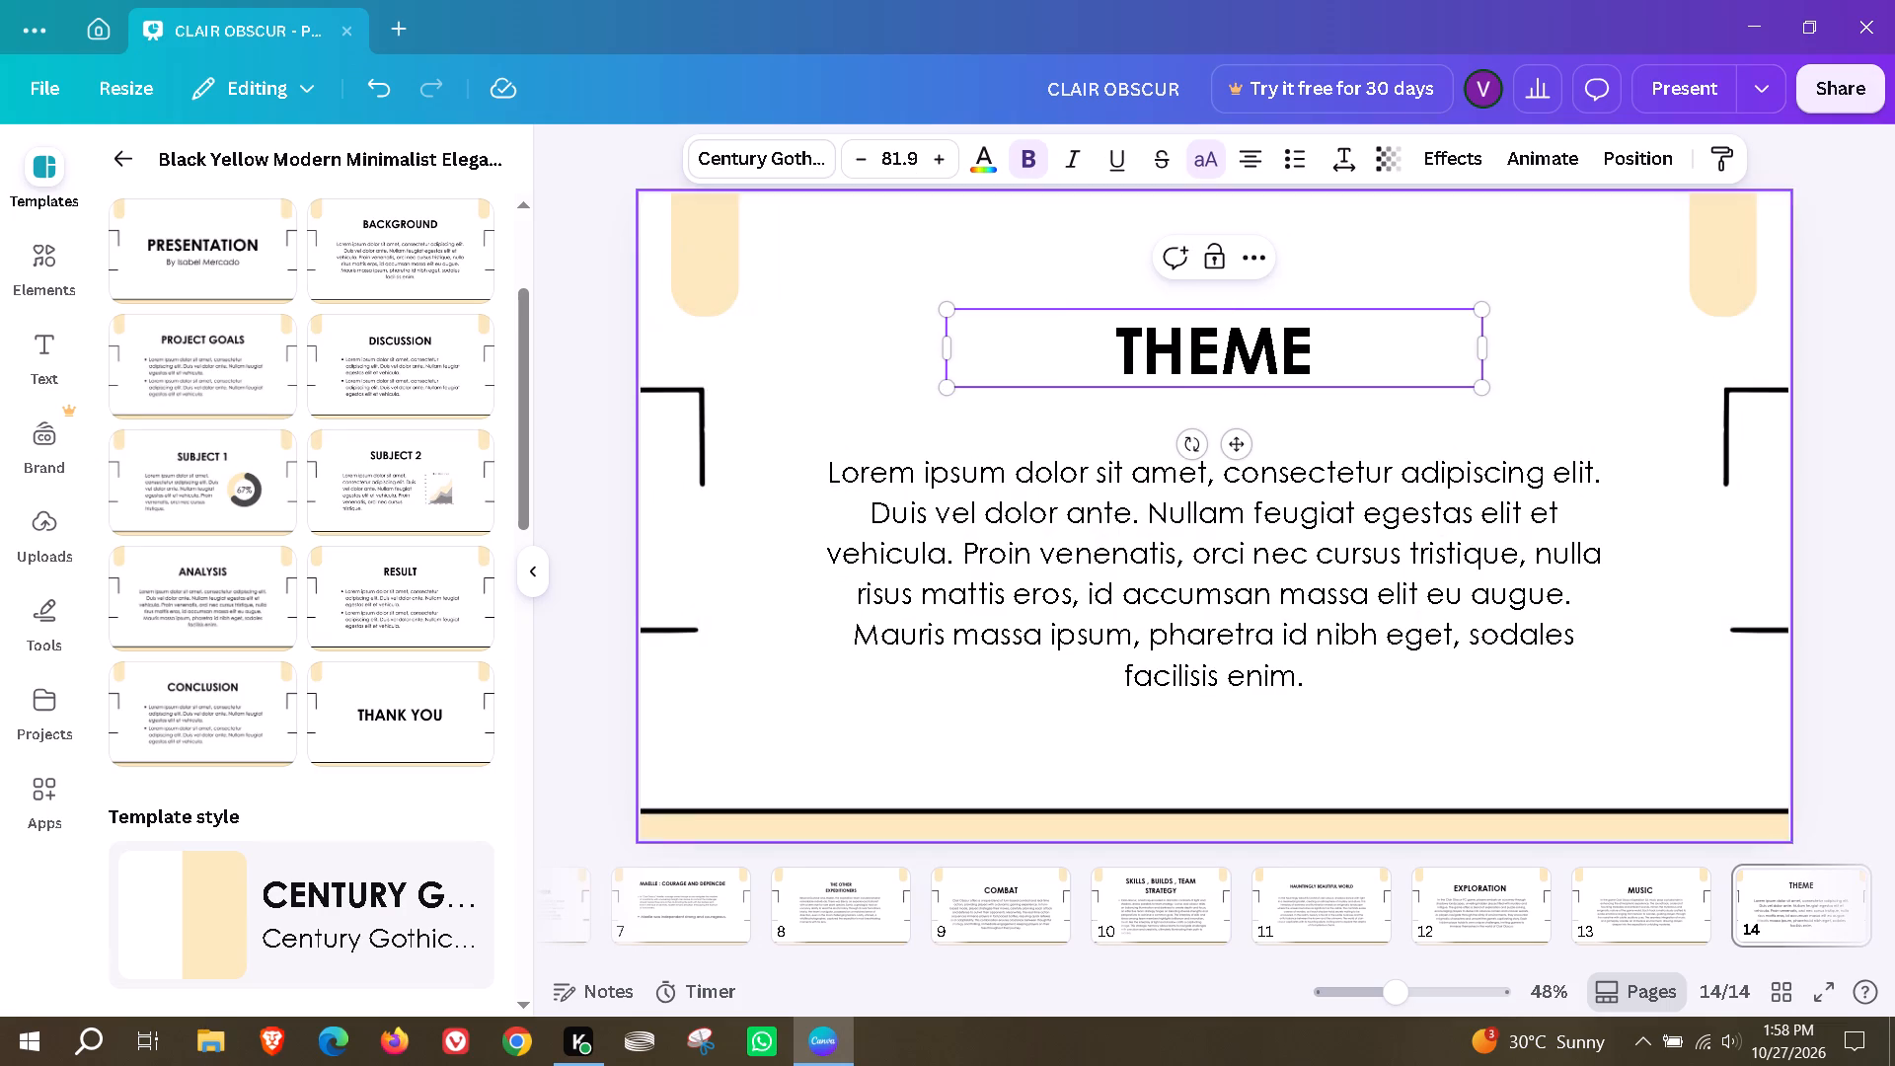
# Replace page 14's body text using the Magic Write prompt "generate 4-5 lines on theme of clair obscur game".
pyautogui.doubleClick(1261, 552)
pyautogui.click(1286, 399)
pyautogui.scroll(-4, 1326, 795)
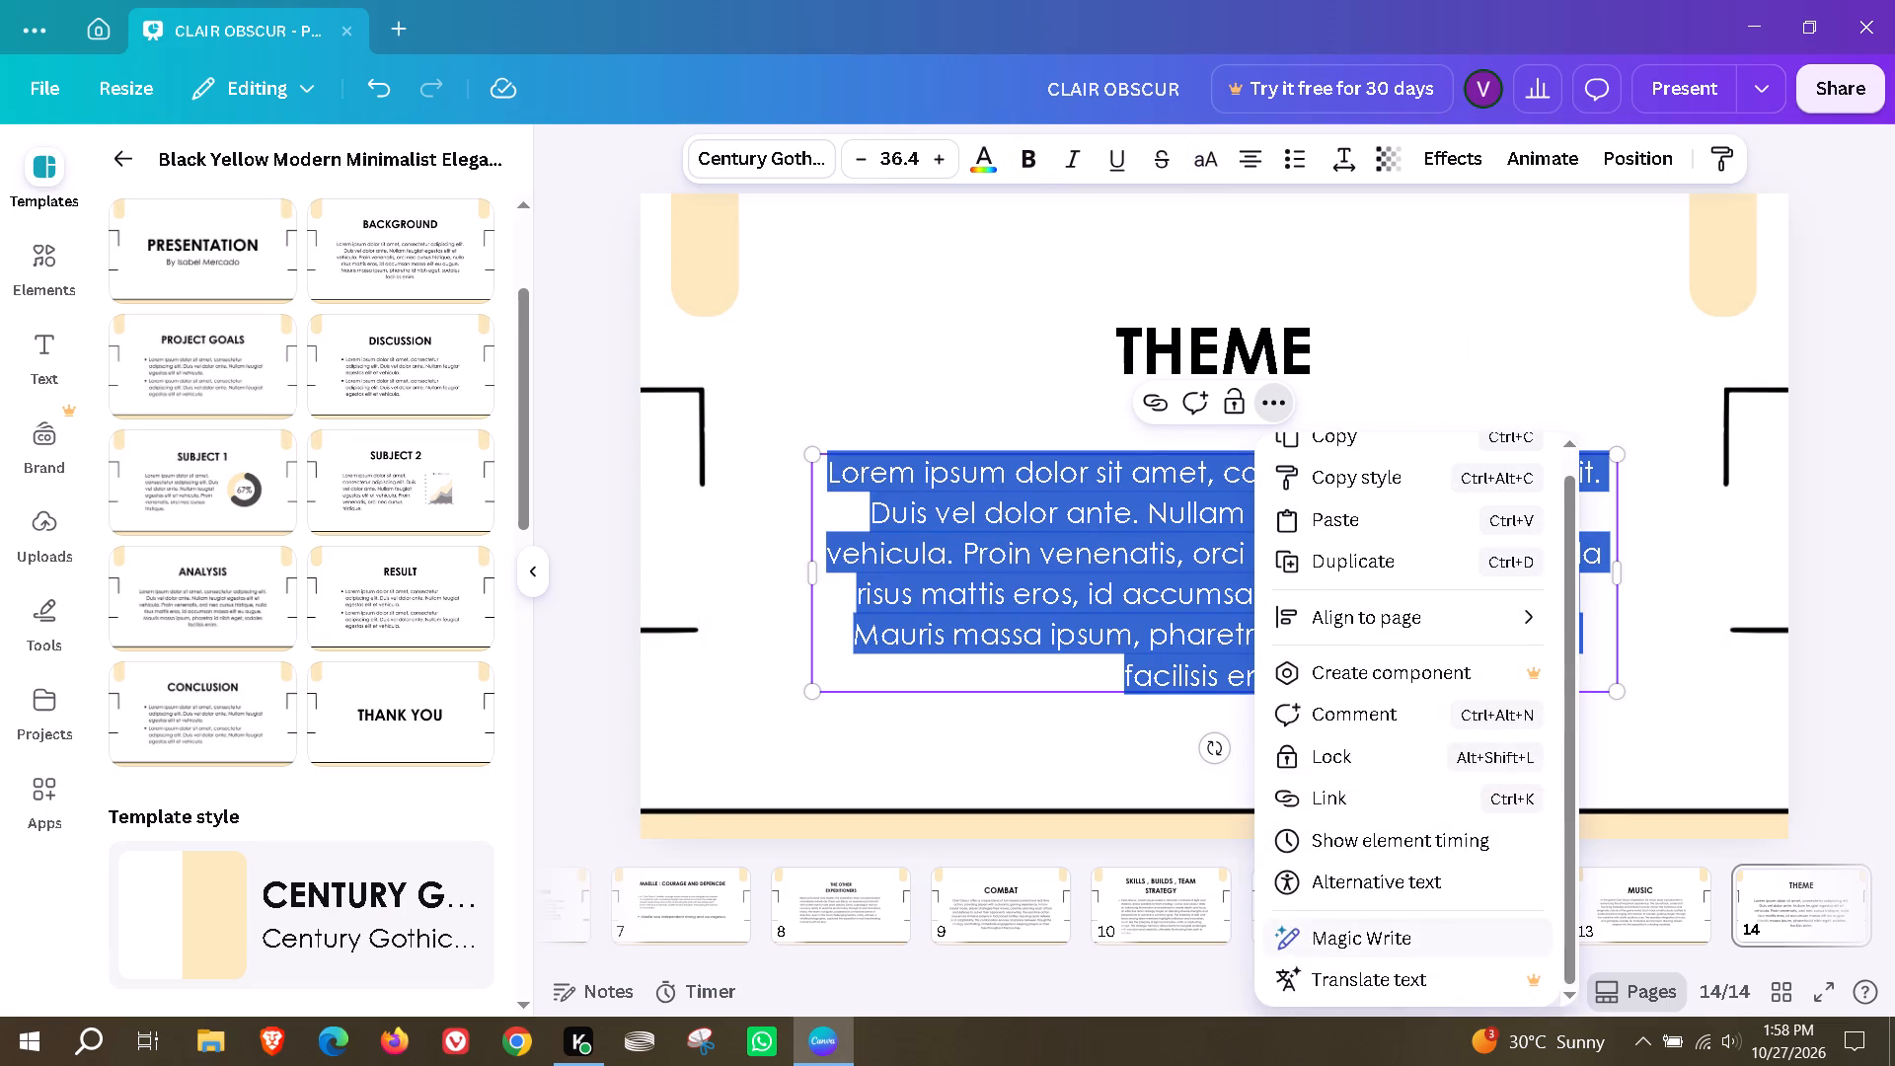
pyautogui.click(1380, 937)
pyautogui.click(1382, 488)
pyautogui.click(1379, 475)
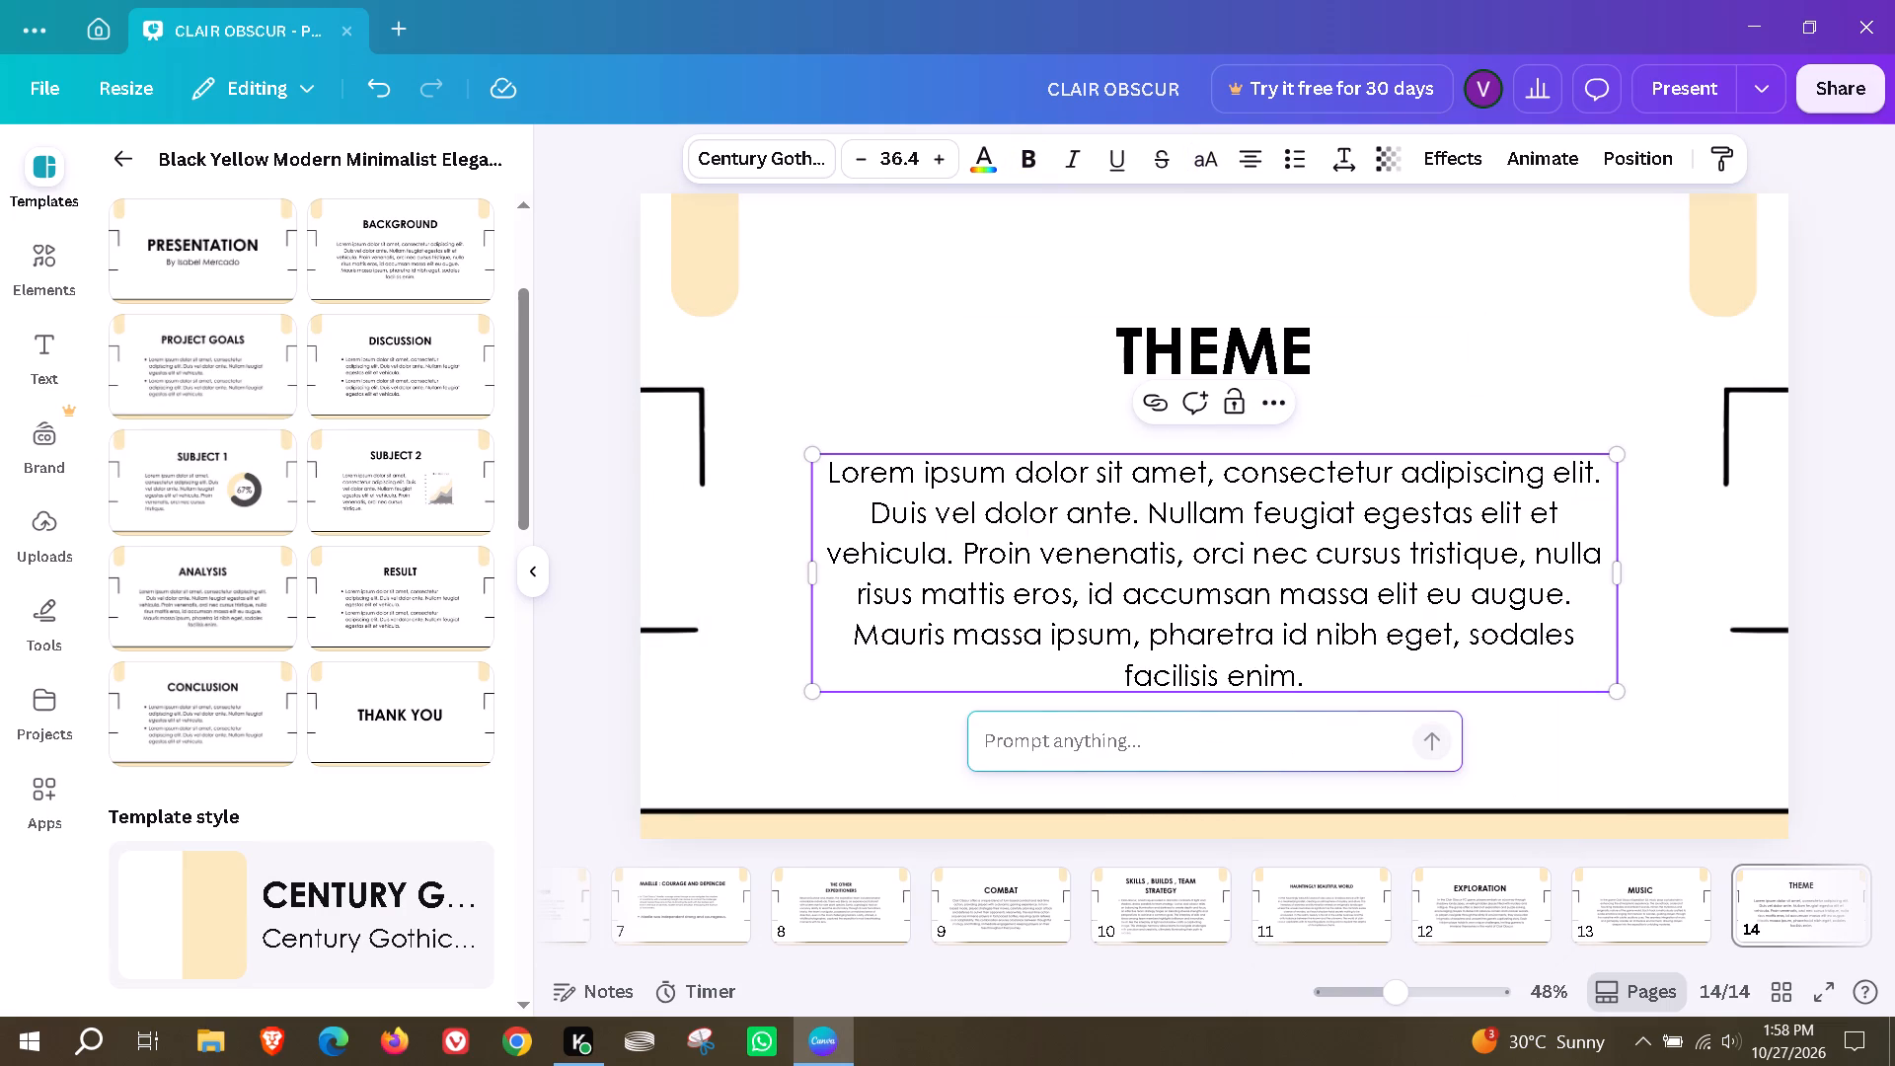
pyautogui.write('generate 4-5 lines o')
pyautogui.press('space')
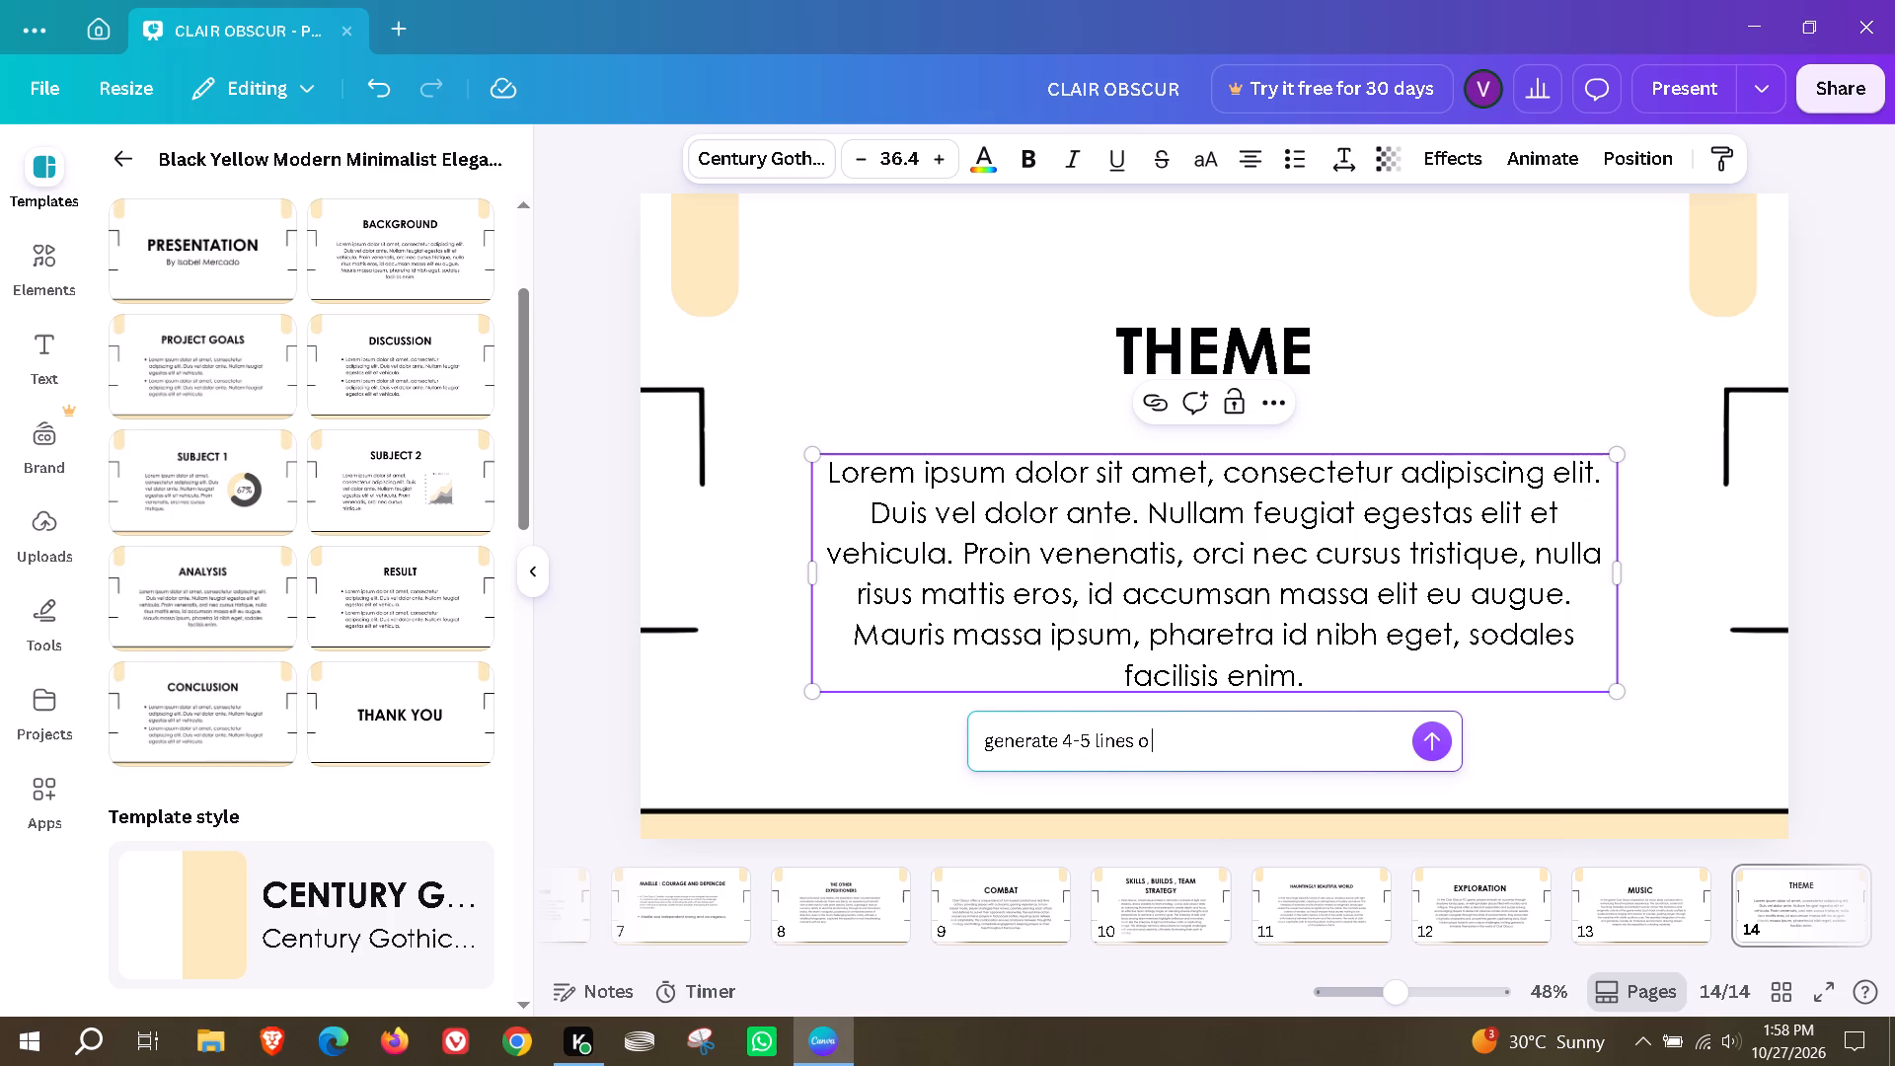
pyautogui.press('BackSpace')
pyautogui.write('n thee')
pyautogui.press('BackSpace')
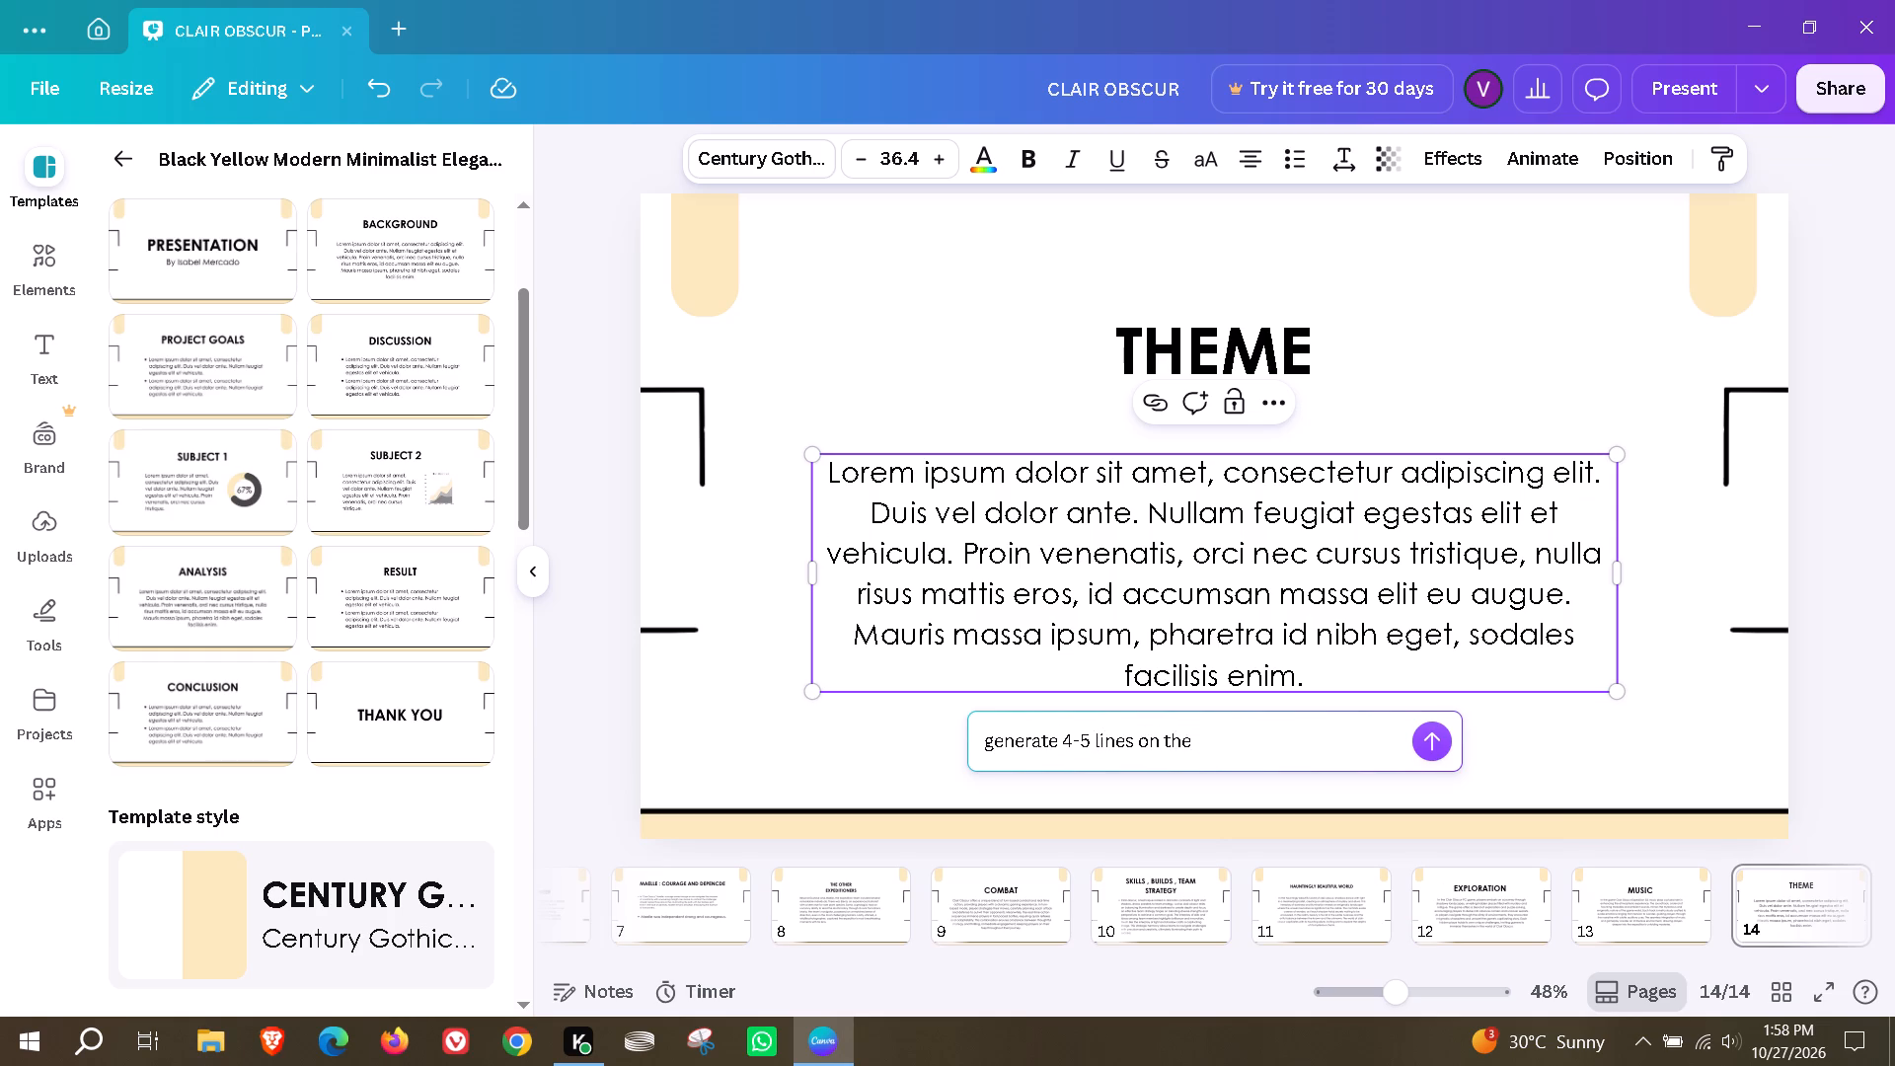
pyautogui.write('me')
pyautogui.press('space')
pyautogui.write('of clair obscur')
pyautogui.press('space')
pyautogui.write('game')
pyautogui.press('Return')
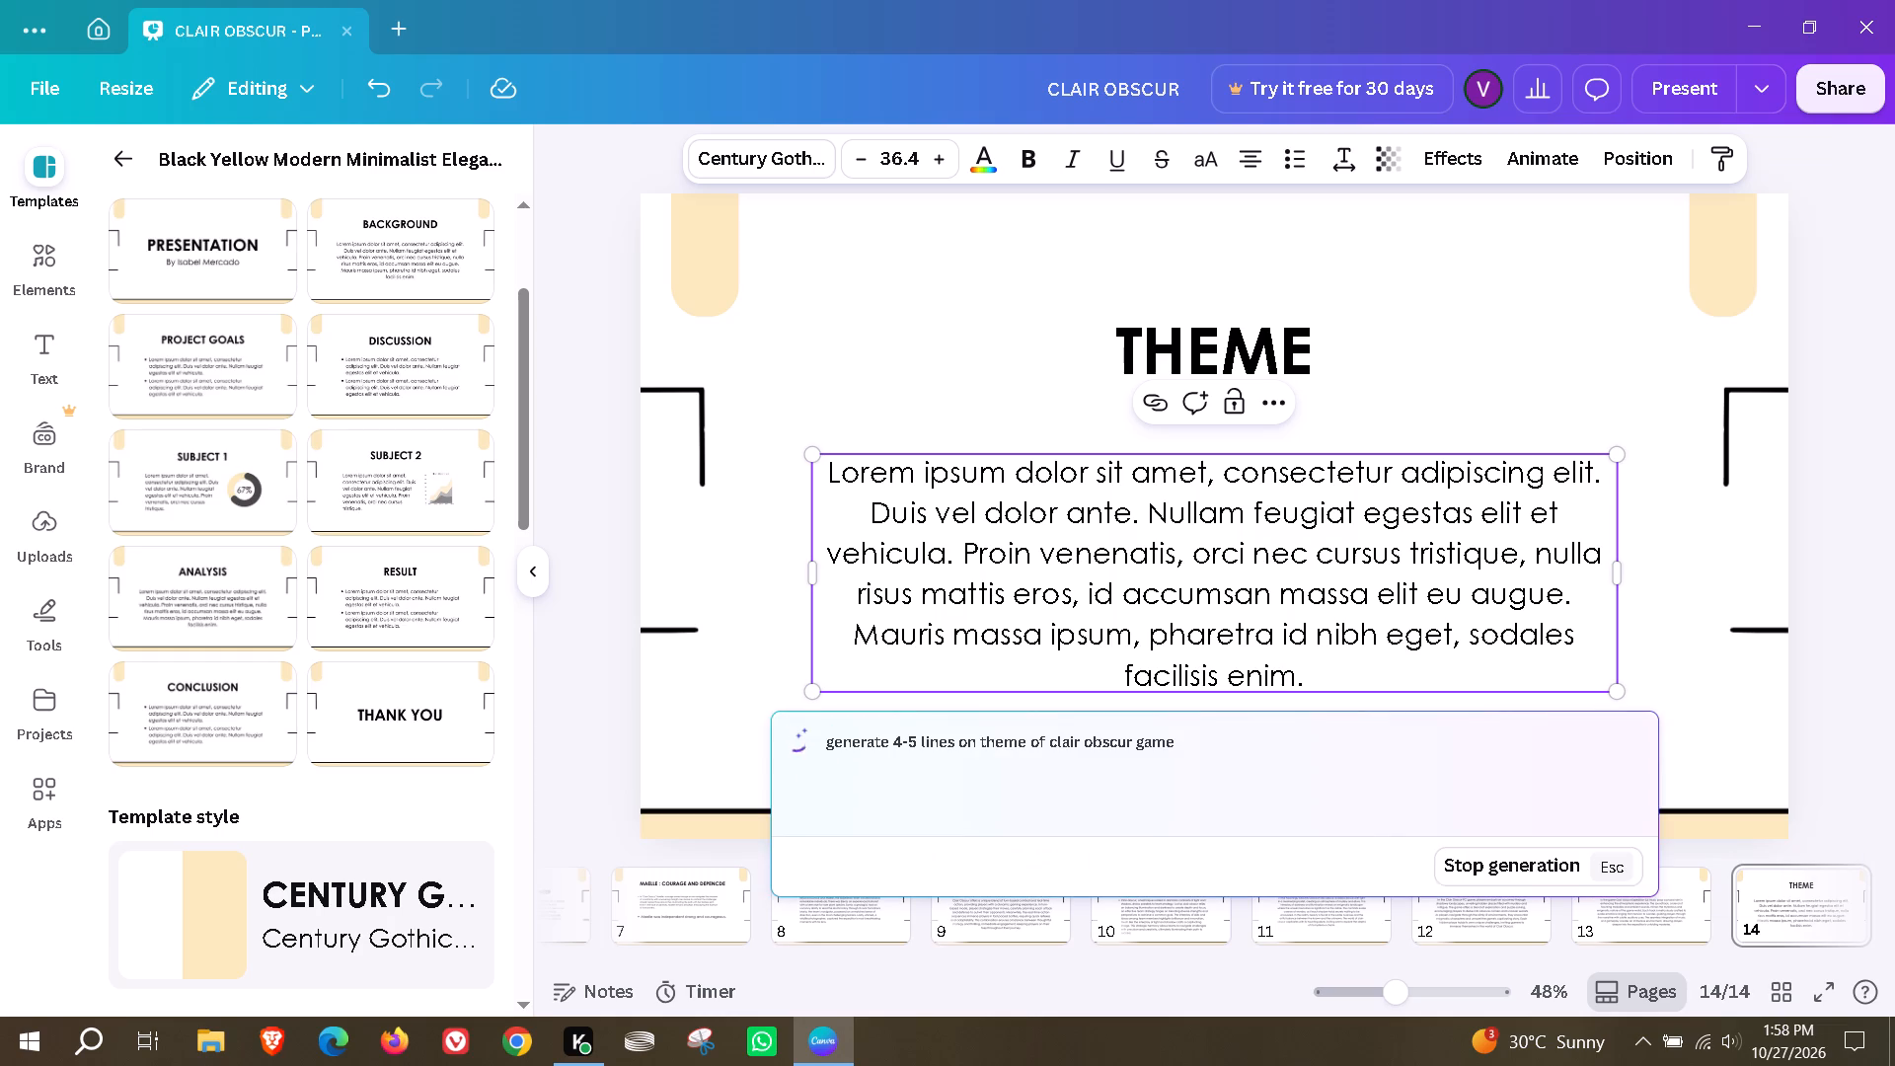
pyautogui.click(1522, 409)
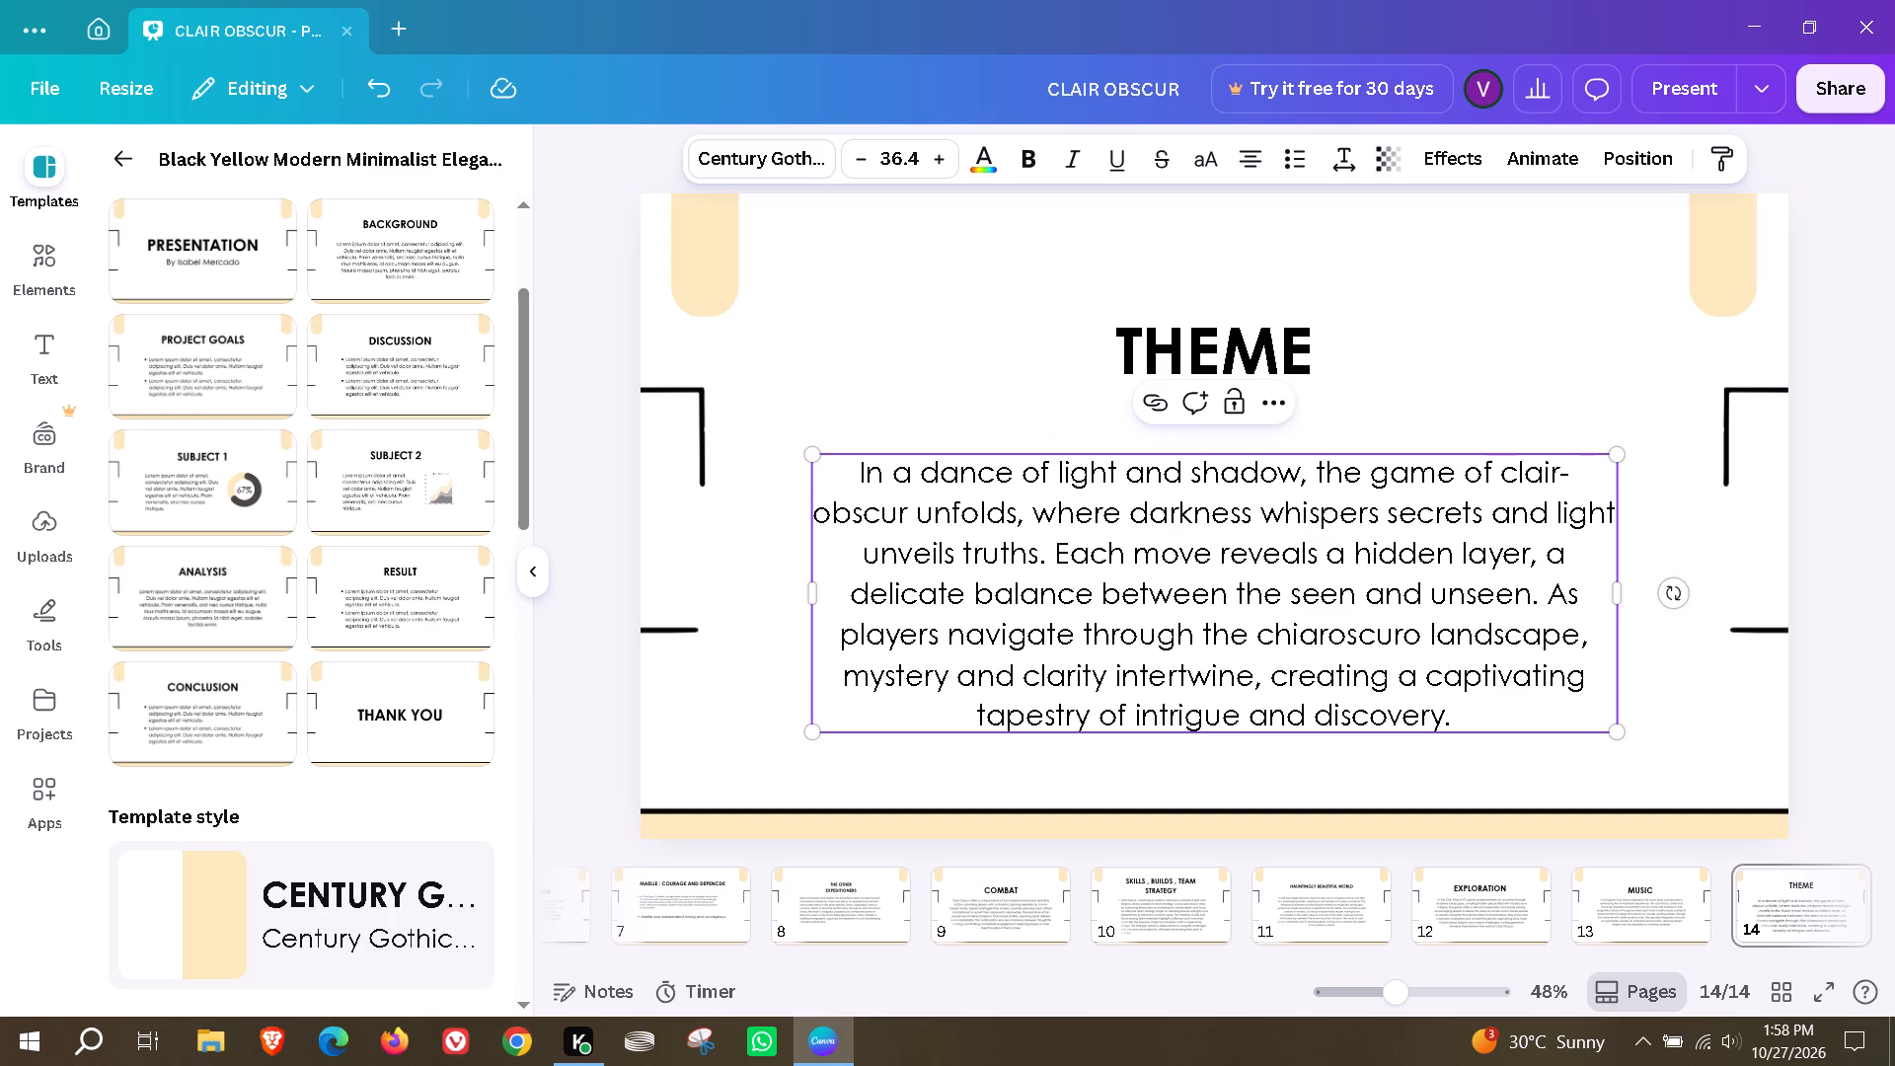
# Fit page 14's body text centred beneath the heading by scaling it down to size 24.2 and widening its text box.
pyautogui.click(1621, 470)
pyautogui.moveTo(1621, 455); pyautogui.dragTo(1359, 570)
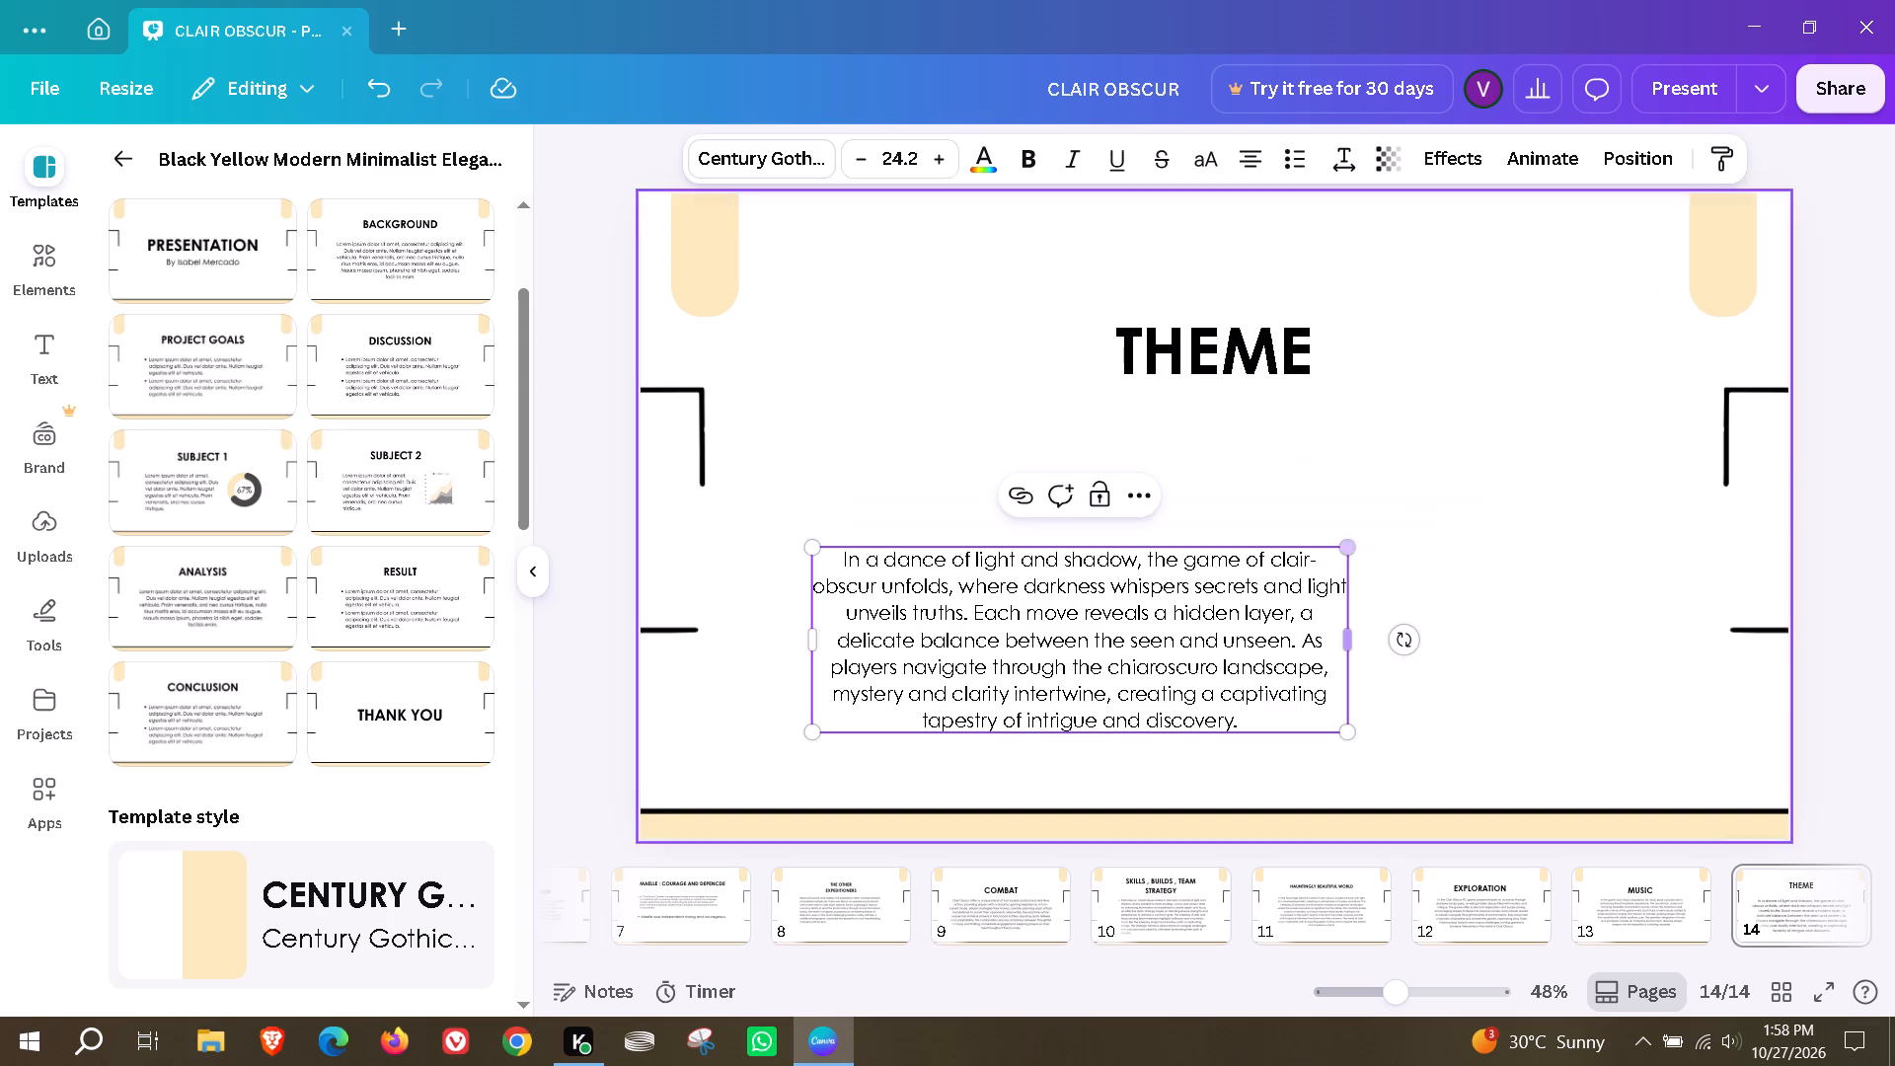
pyautogui.moveTo(1354, 642); pyautogui.dragTo(1495, 658)
pyautogui.moveTo(1271, 631); pyautogui.dragTo(1363, 578)
pyautogui.moveTo(1362, 463); pyautogui.dragTo(1345, 476)
pyautogui.moveTo(1230, 621); pyautogui.dragTo(1328, 538)
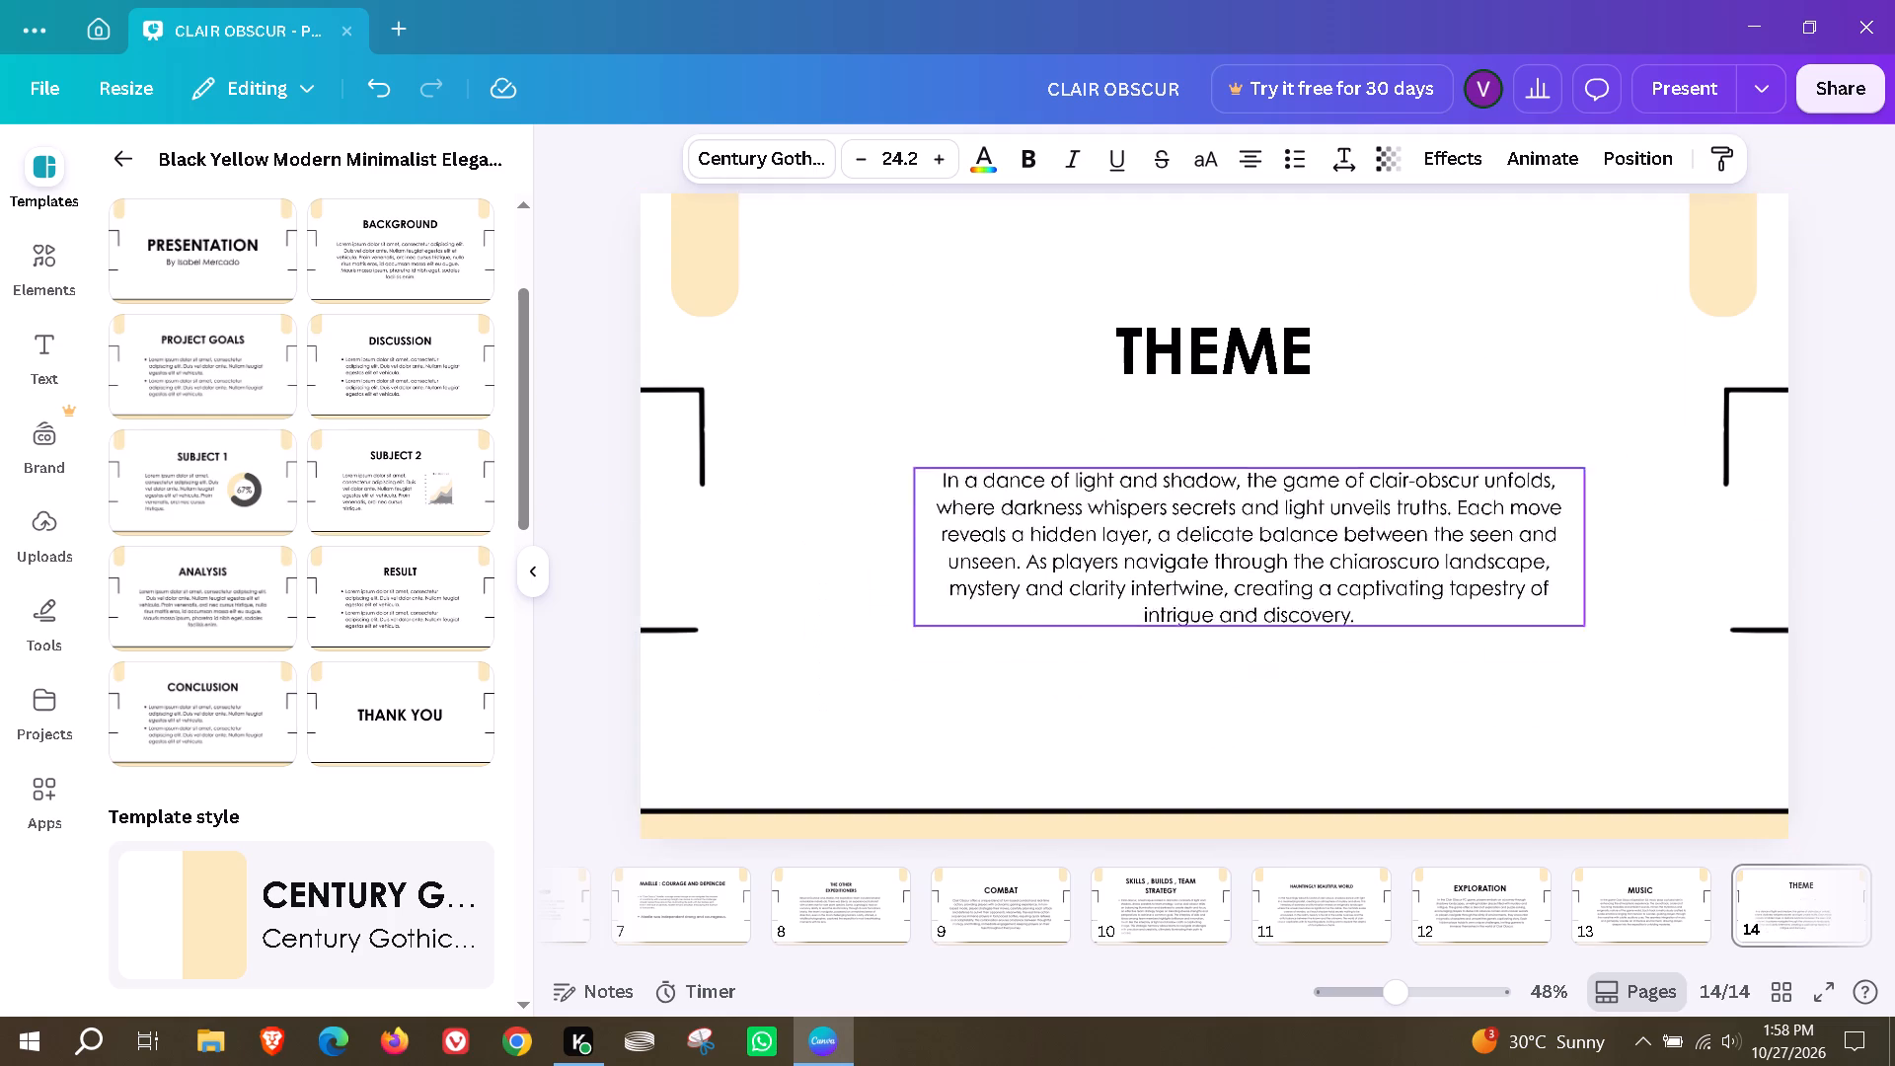
pyautogui.moveTo(1328, 538); pyautogui.dragTo(1293, 533)
# Move page 14's "THEME" heading slightly down, closer to the body text.
pyautogui.moveTo(1235, 354); pyautogui.dragTo(1234, 395)
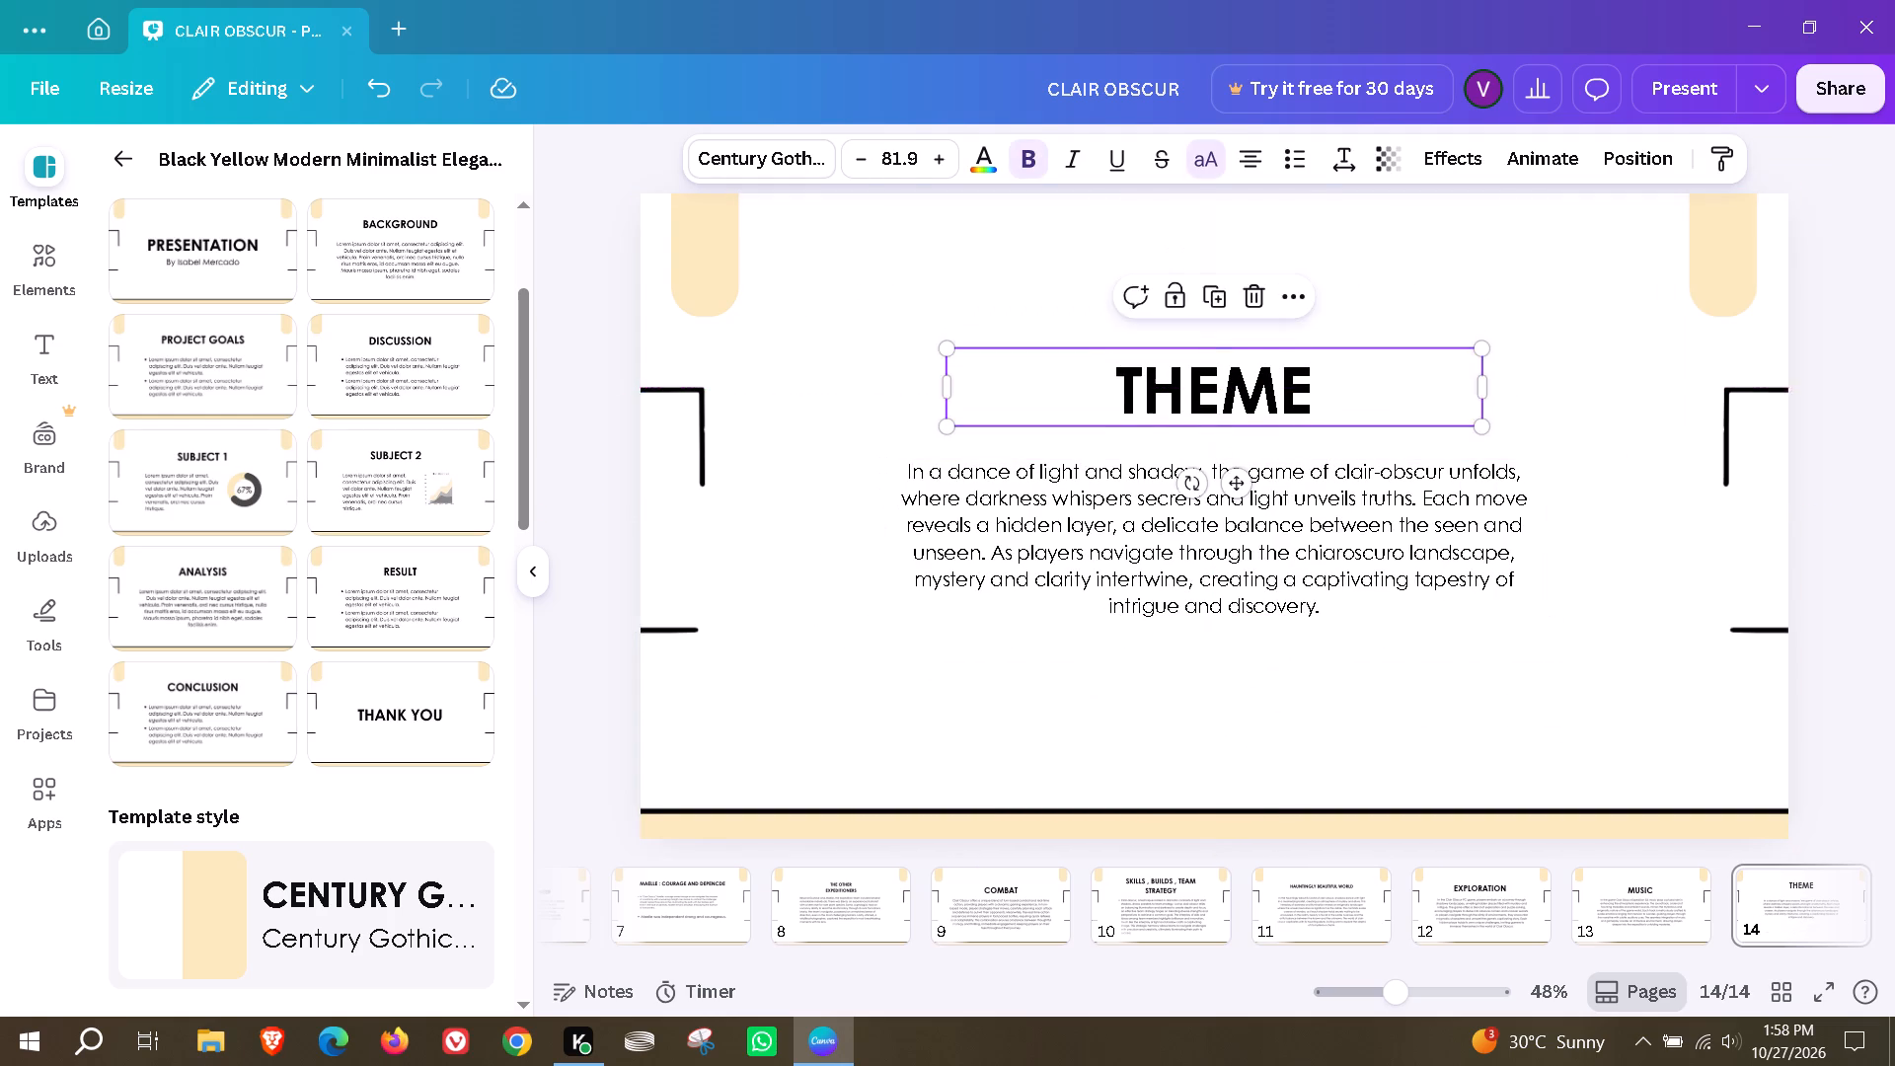
pyautogui.click(1560, 718)
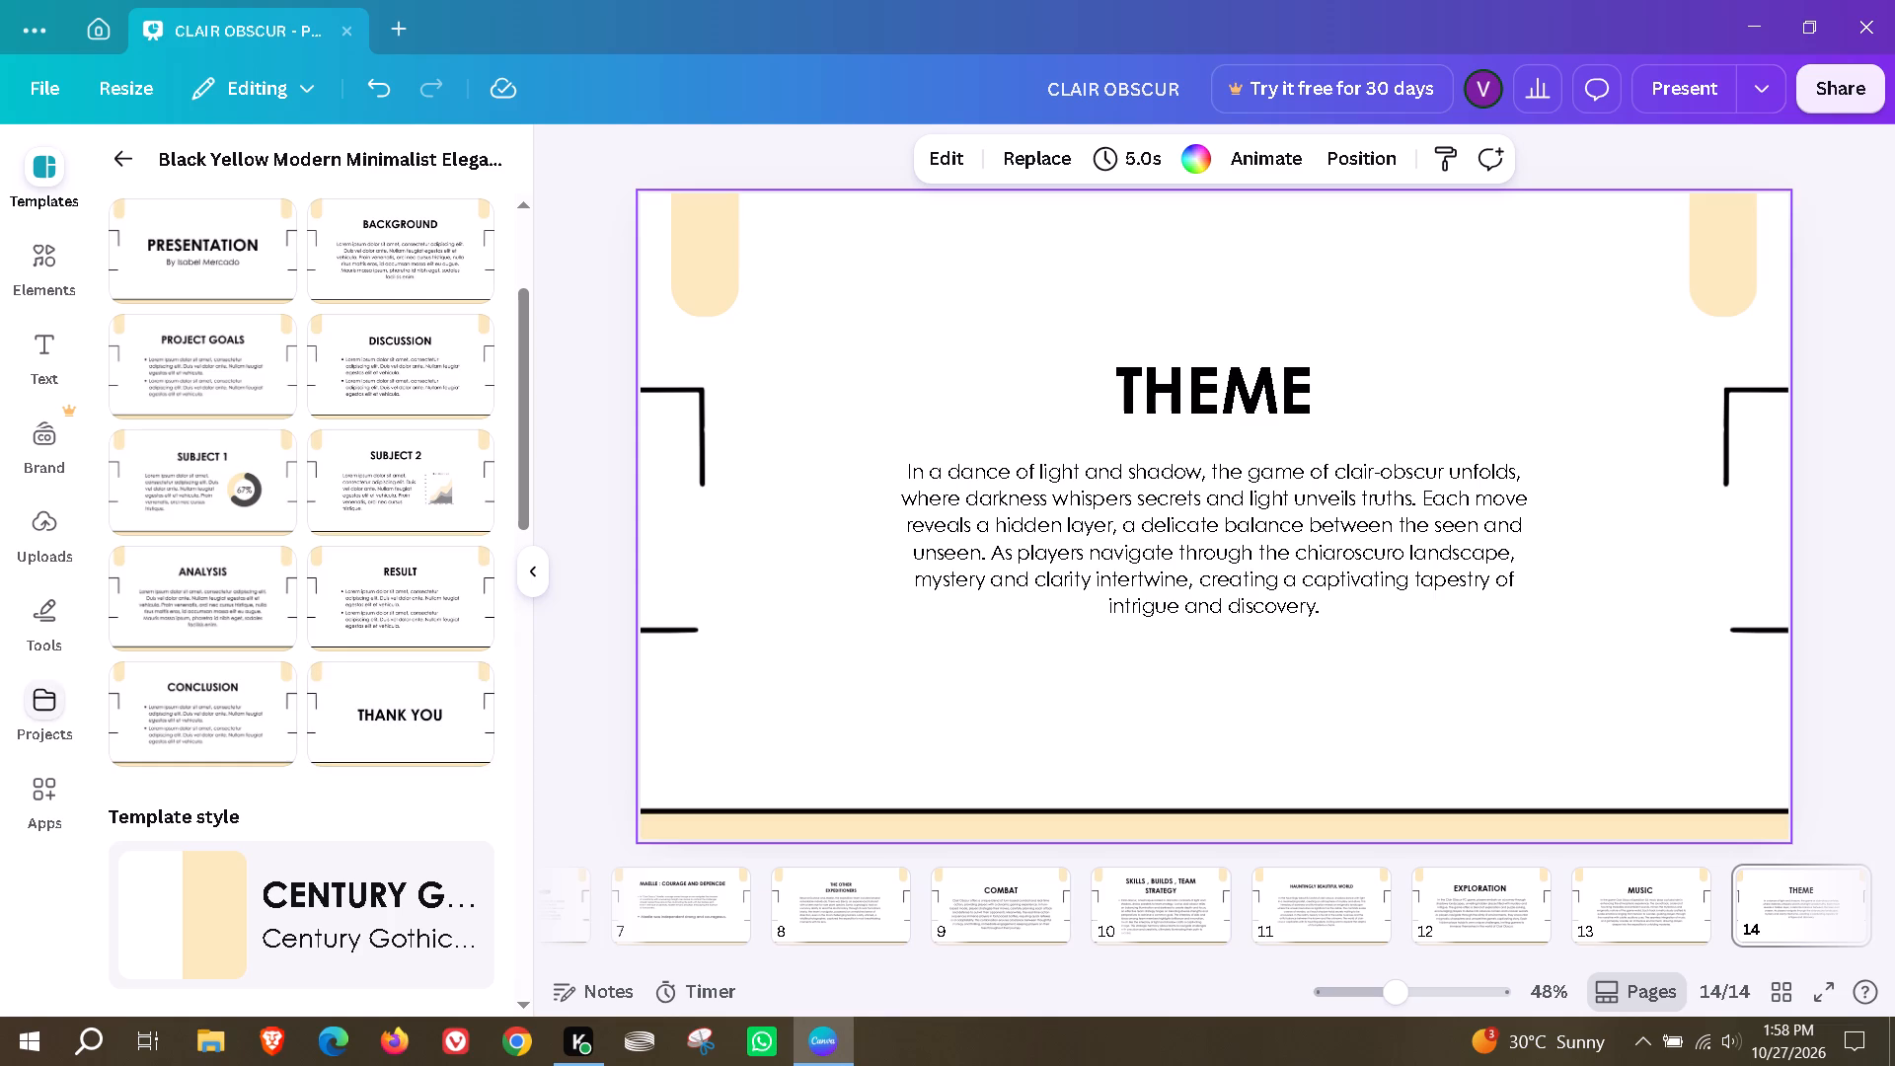
# Add the Analysis layout as new page 15 with the heading "AWARDS".
pyautogui.doubleClick(267, 589)
pyautogui.click(218, 579)
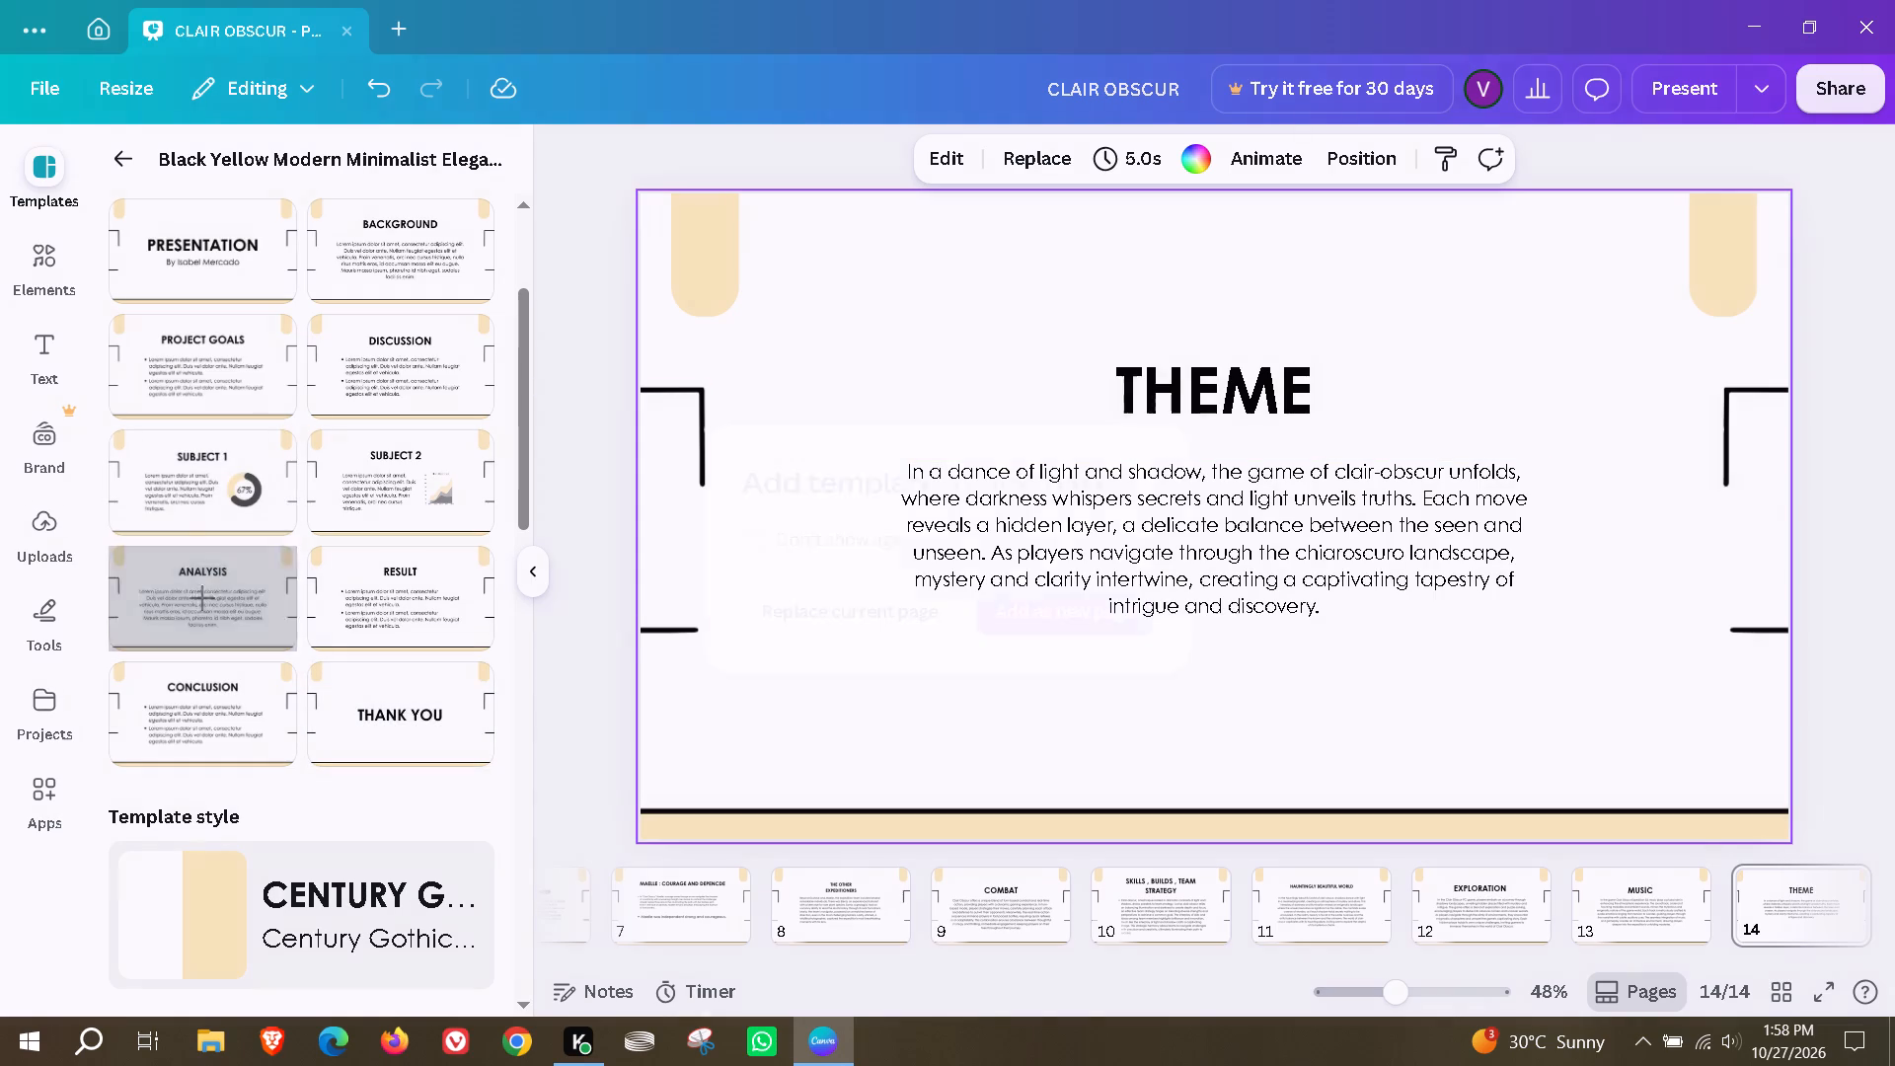
pyautogui.click(1029, 581)
pyautogui.doubleClick(1261, 366)
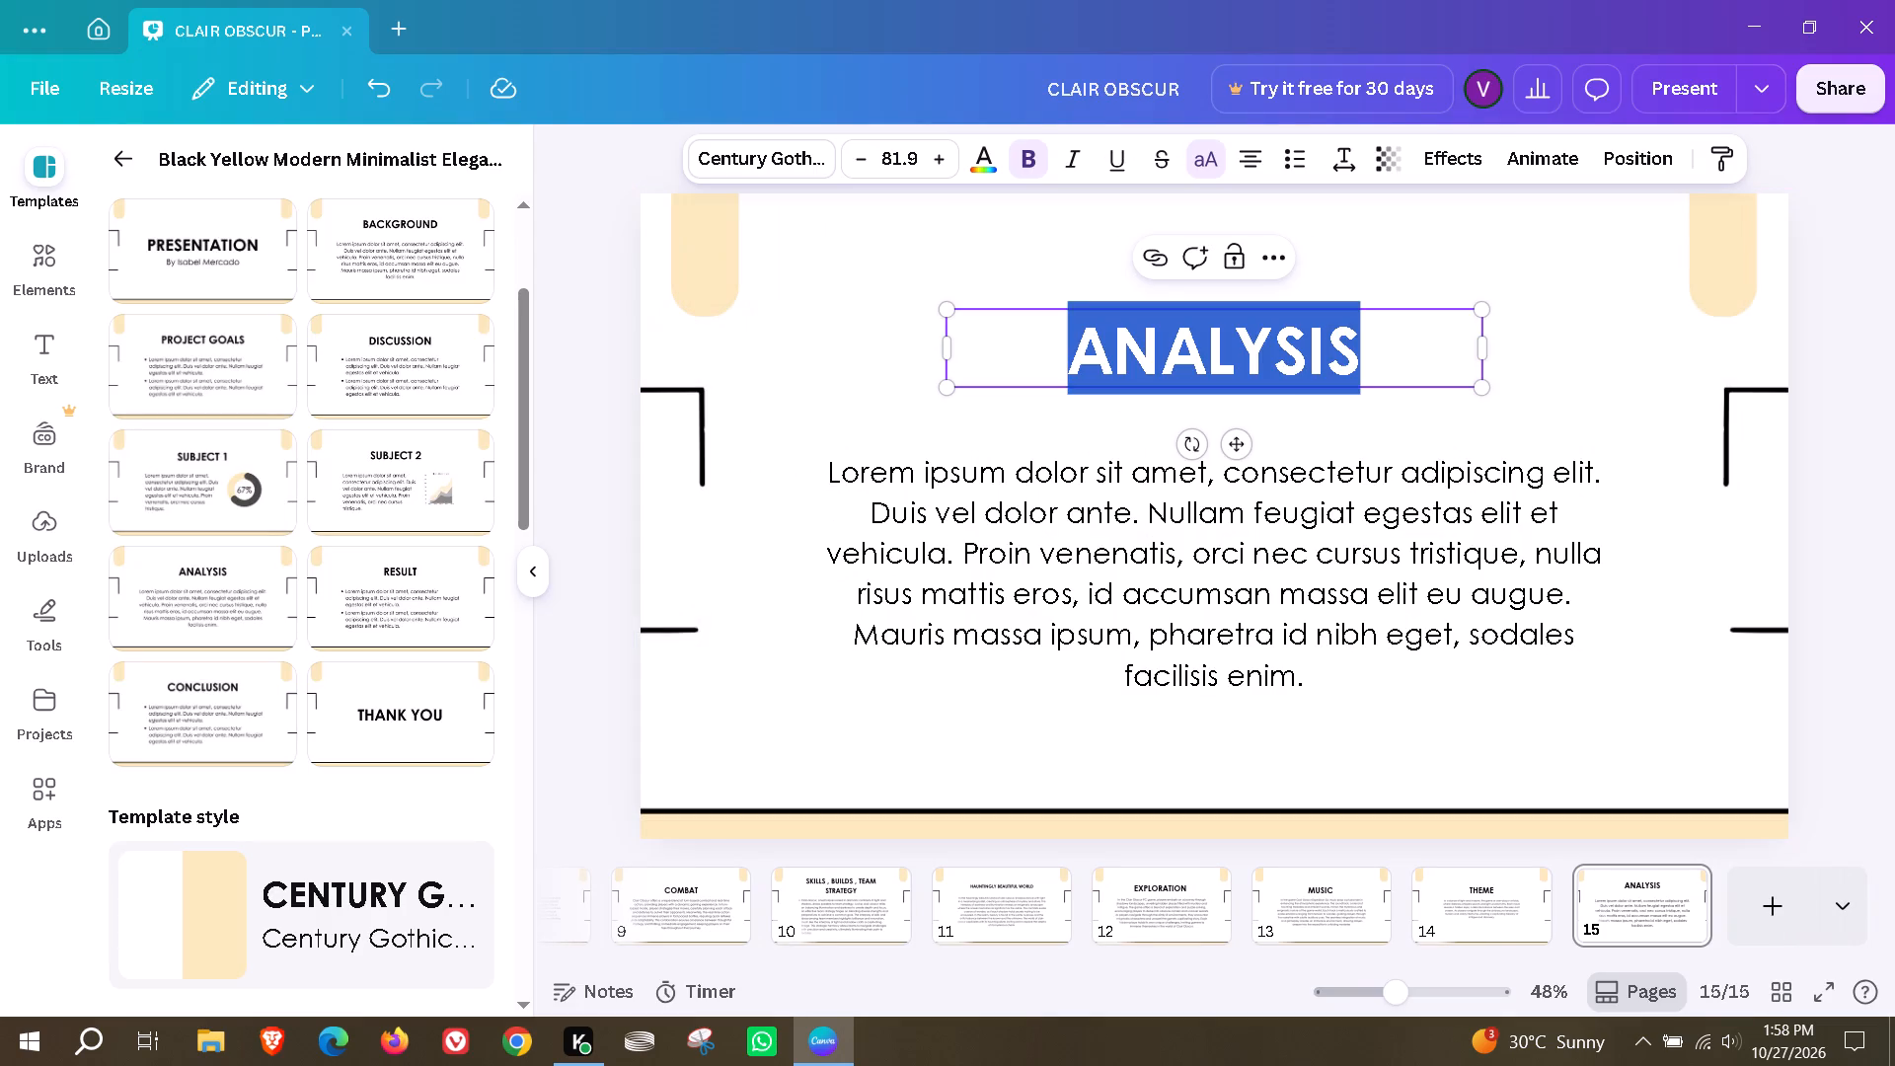
pyautogui.write('AWARDS')
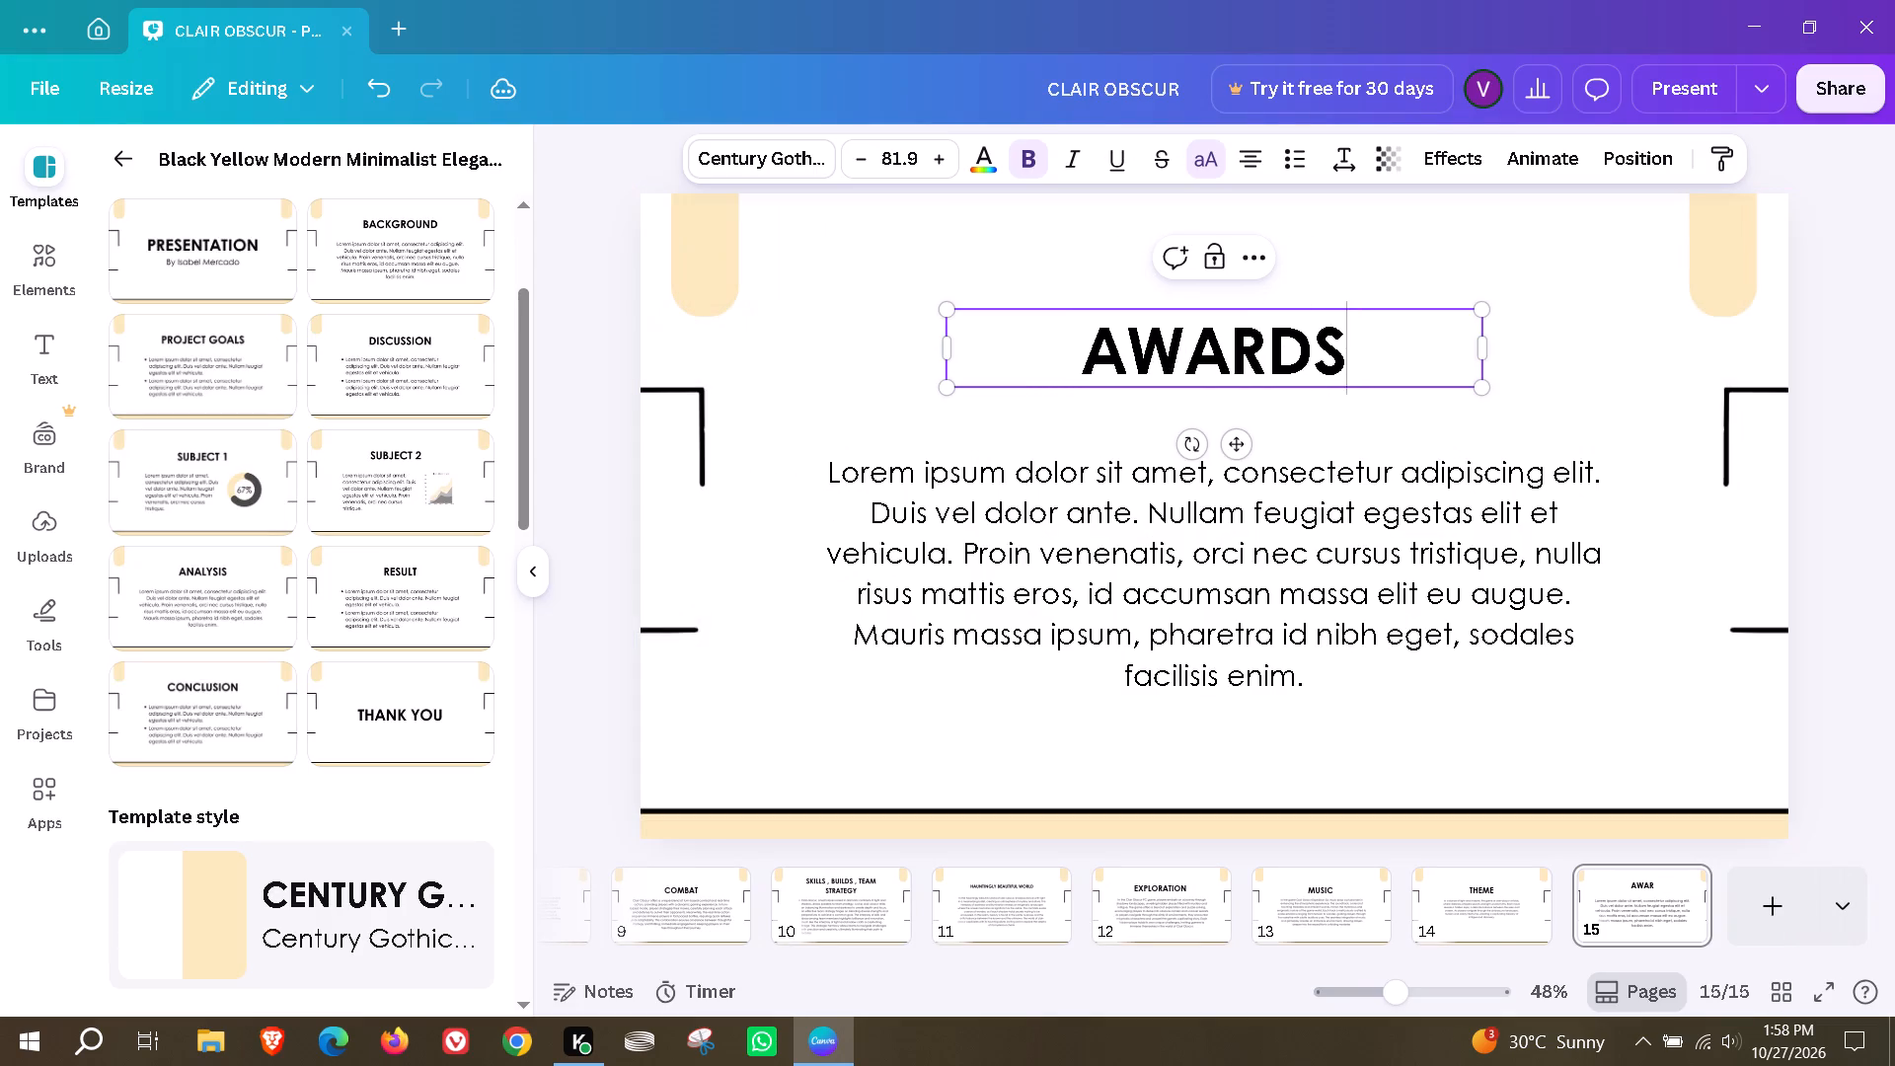
# Replace page 15's body text using the Magic Write prompt "generate 4-5 lines on all awards won by clair obscur game".
pyautogui.doubleClick(1248, 506)
pyautogui.click(1283, 419)
pyautogui.scroll(-5, 1306, 844)
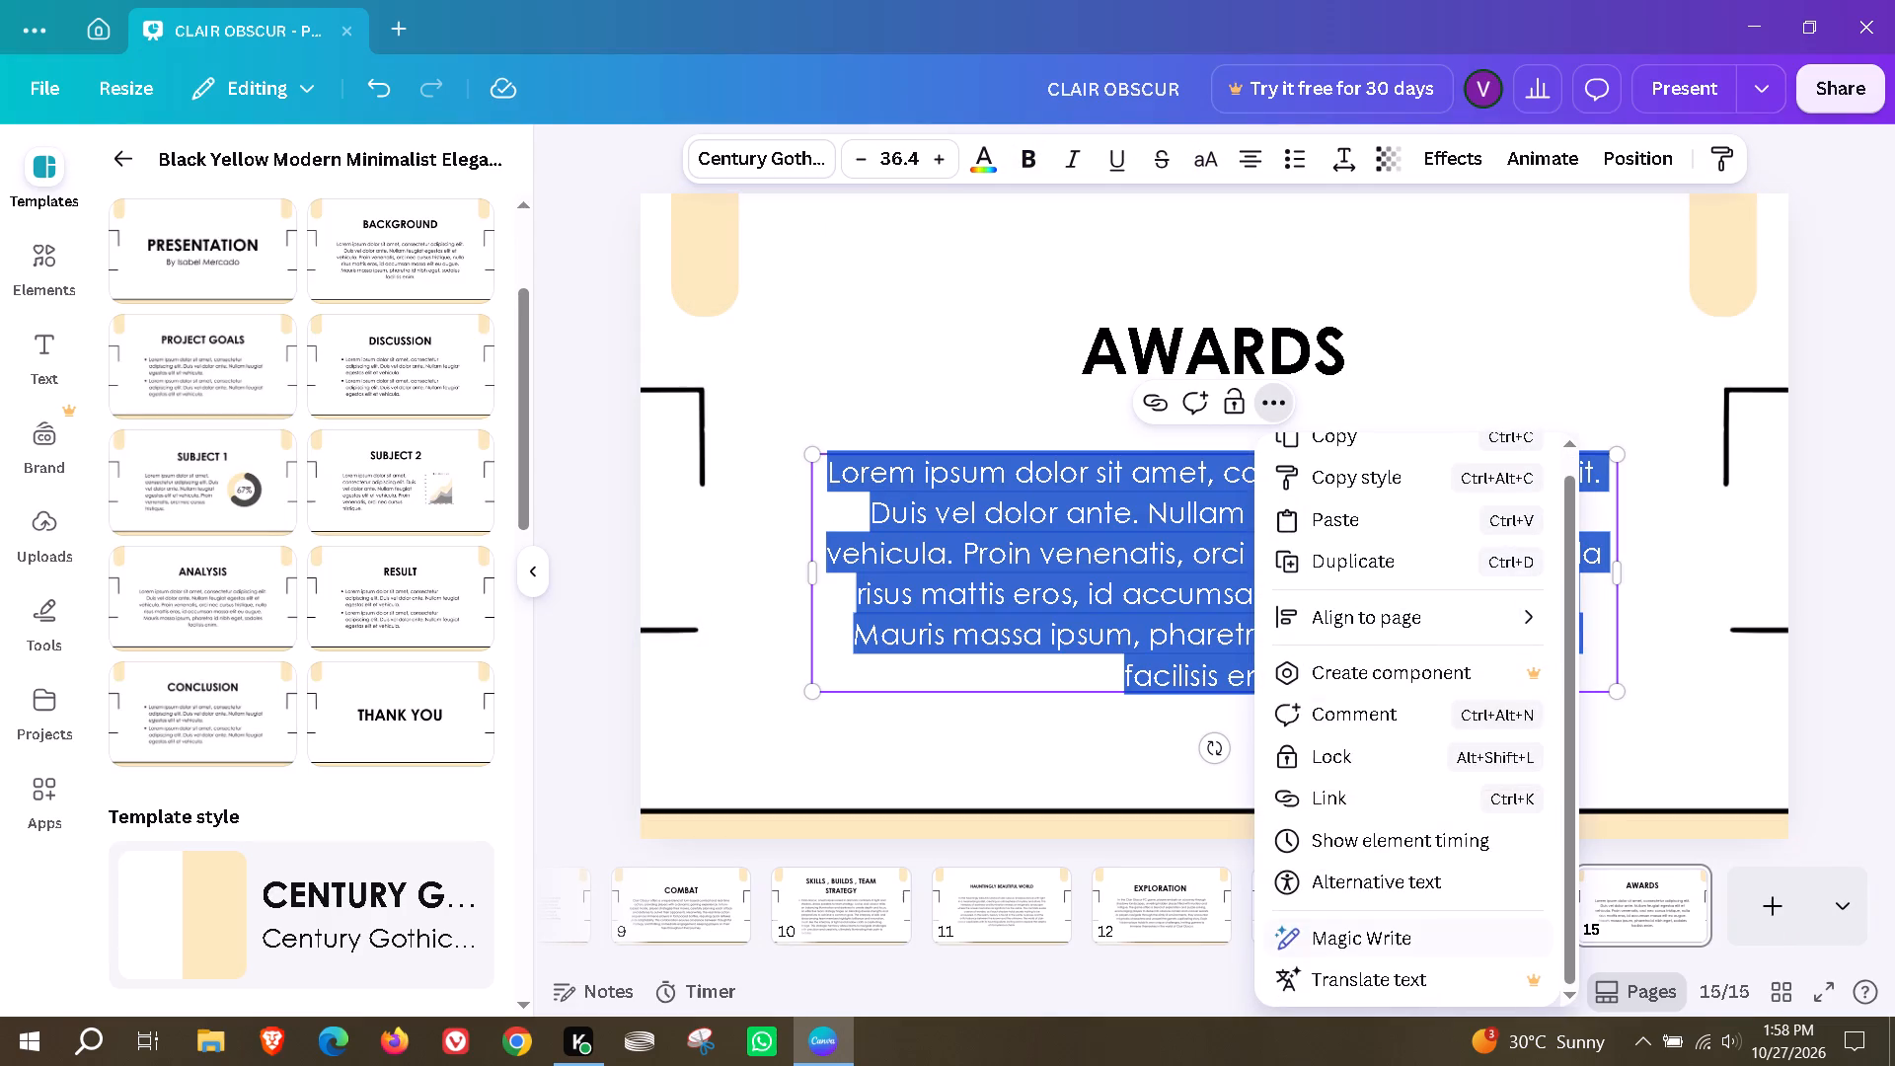
pyautogui.click(1310, 938)
pyautogui.click(1393, 484)
pyautogui.write('generate')
pyautogui.press('space')
pyautogui.write('4-5 line s')
pyautogui.press('BackSpace')
pyautogui.press('BackSpace')
pyautogui.write('s on alla wa')
pyautogui.press('BackSpace')
pyautogui.press('BackSpace')
pyautogui.press('BackSpace')
pyautogui.press('BackSpace')
pyautogui.press('space')
pyautogui.write('awar')
pyautogui.write('ds won')
pyautogui.press('space')
pyautogui.write('by clair obscur game')
pyautogui.press('BackSpace')
pyautogui.press('BackSpace')
pyautogui.press('BackSpace')
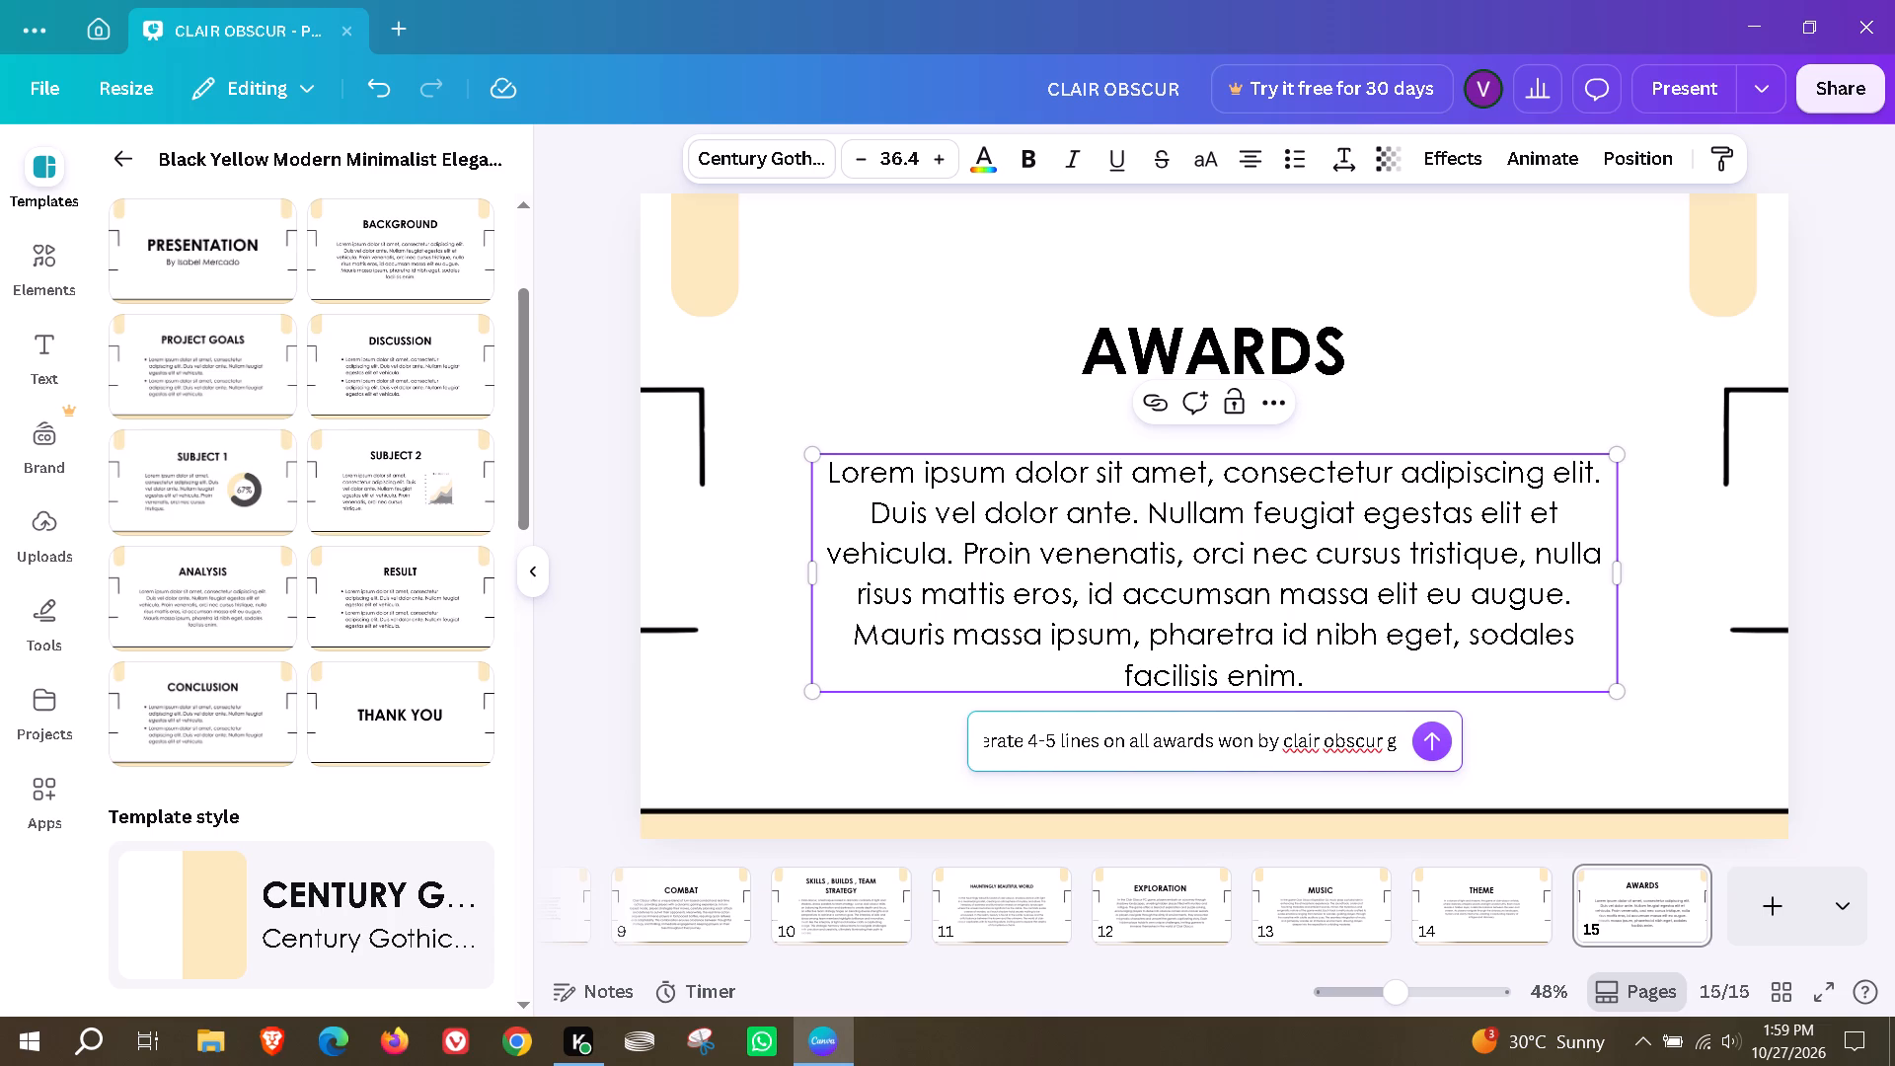
pyautogui.write('ame')
pyautogui.press('Return')
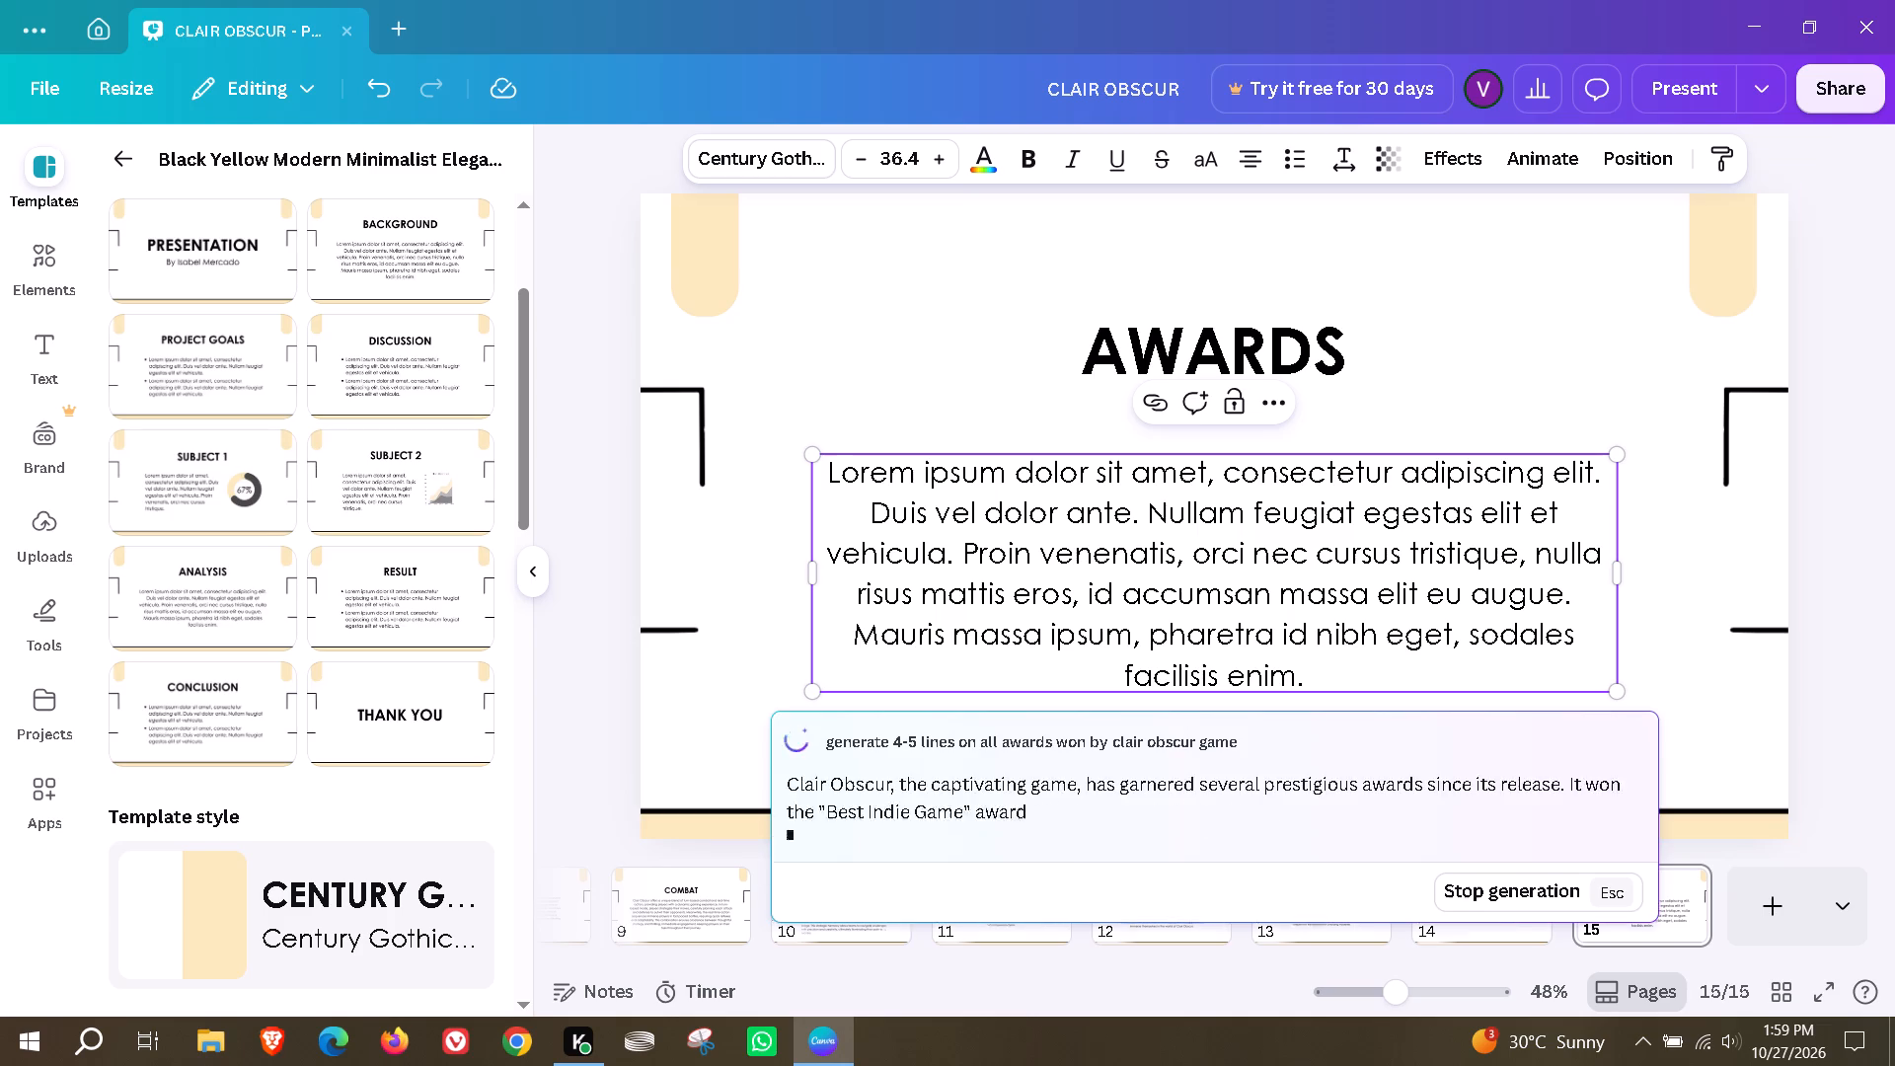
pyautogui.click(1503, 685)
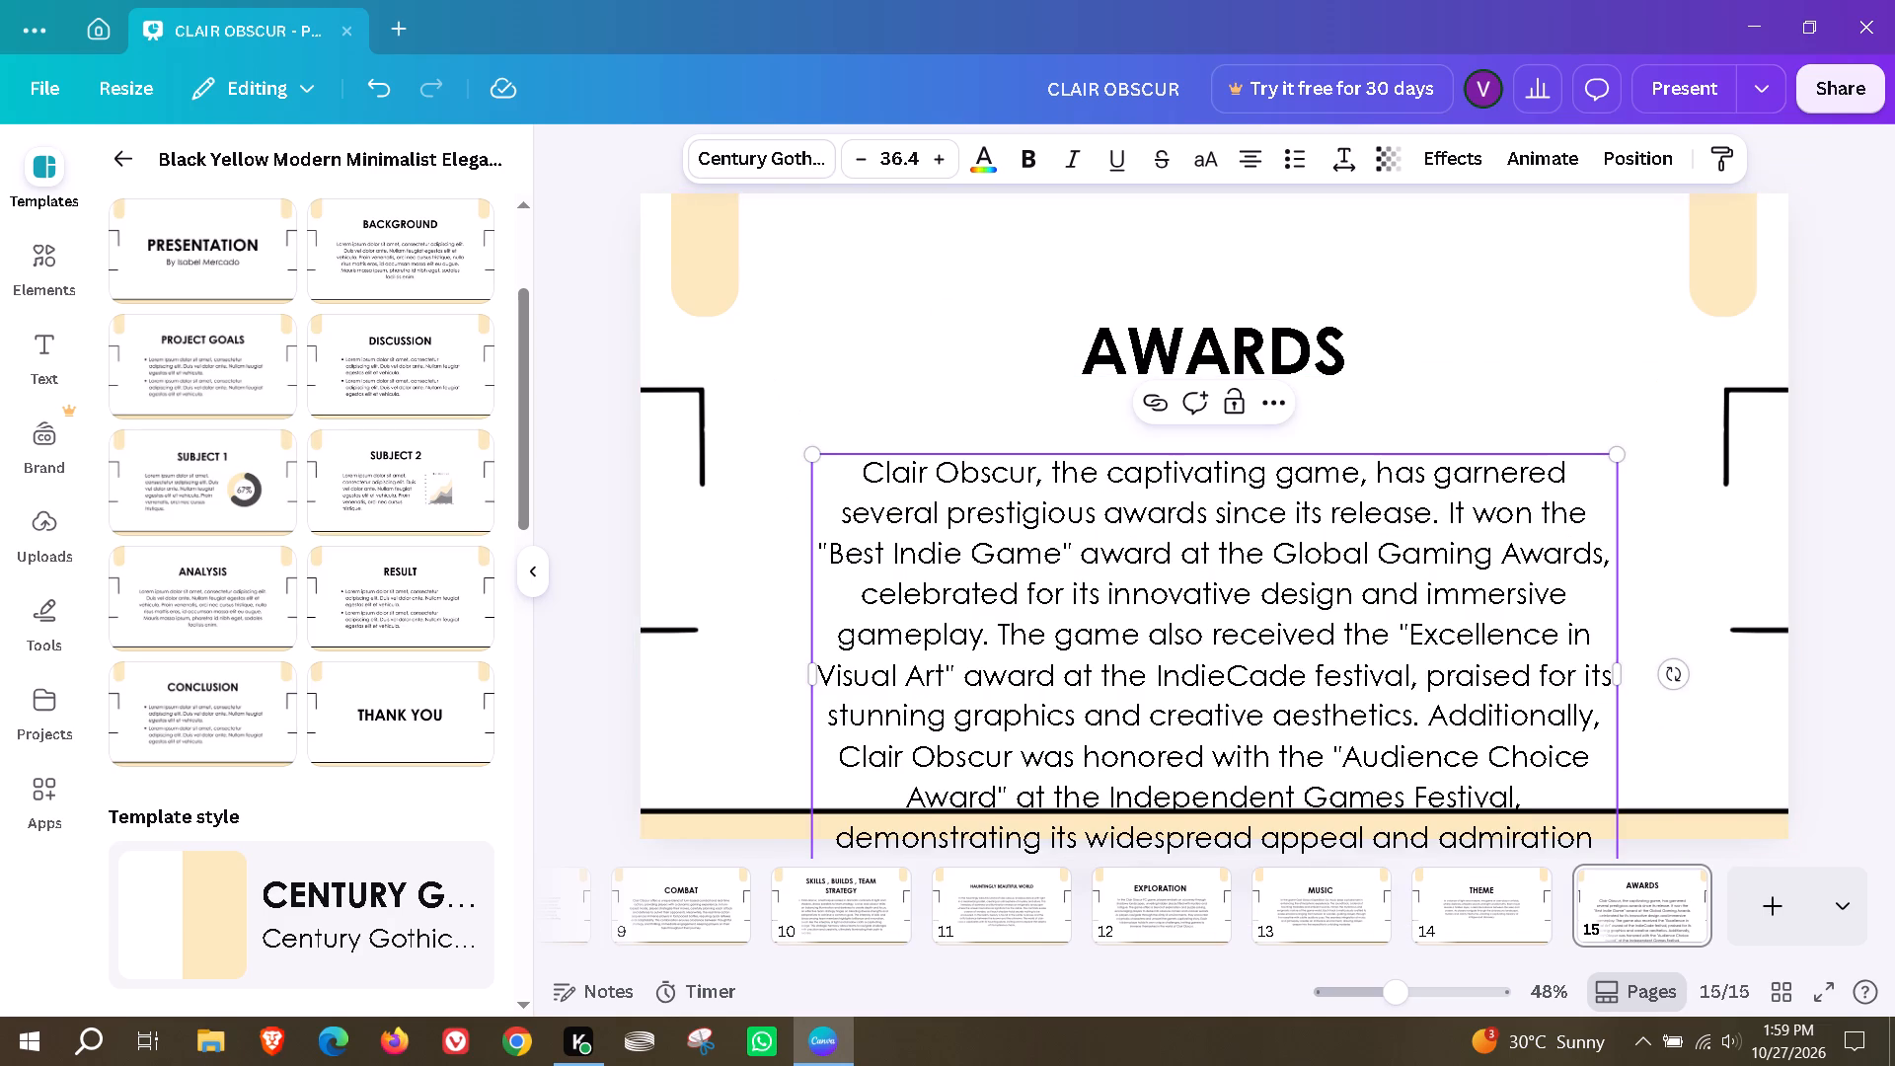
# Fit page 15's body text centred beneath the "AWARDS" heading by scaling it down to size 24.5 and widening its text box.
pyautogui.moveTo(1613, 456); pyautogui.dragTo(1451, 590)
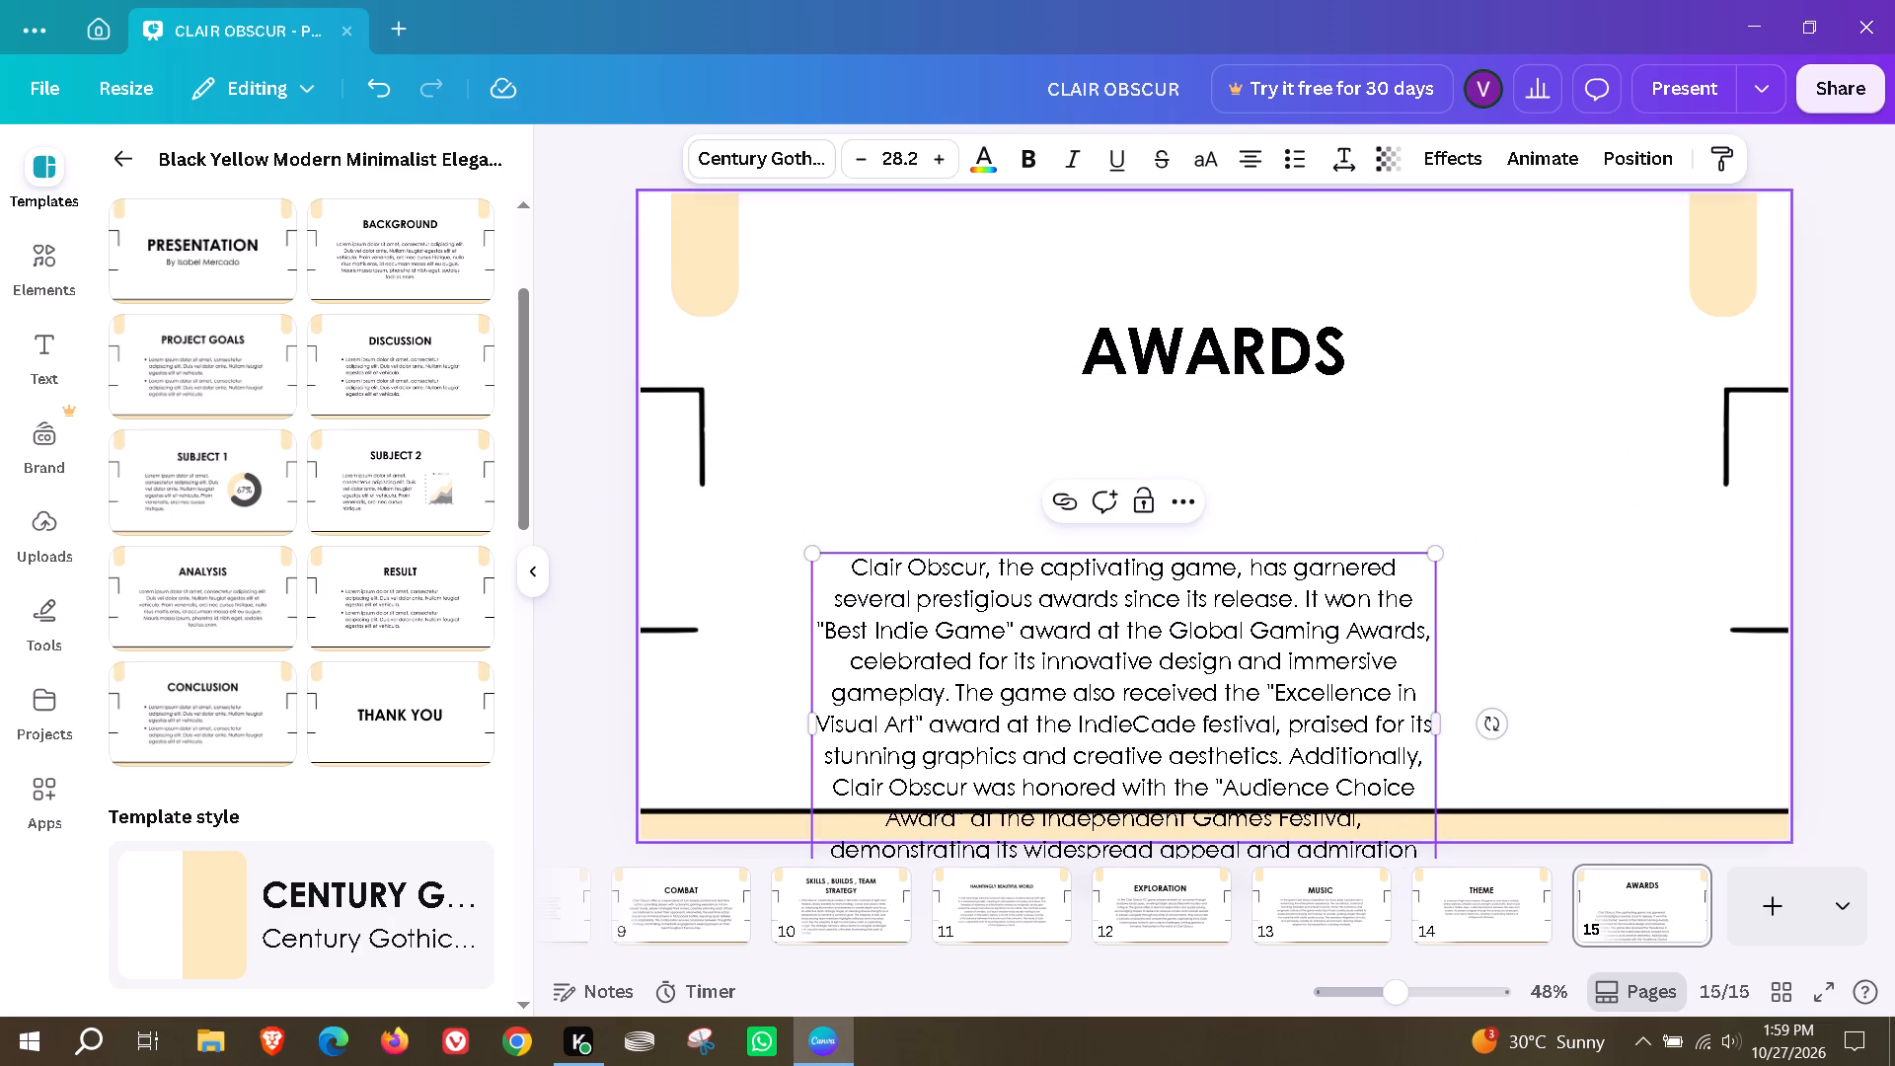
pyautogui.click(1524, 463)
pyautogui.moveTo(1307, 732); pyautogui.dragTo(1351, 613)
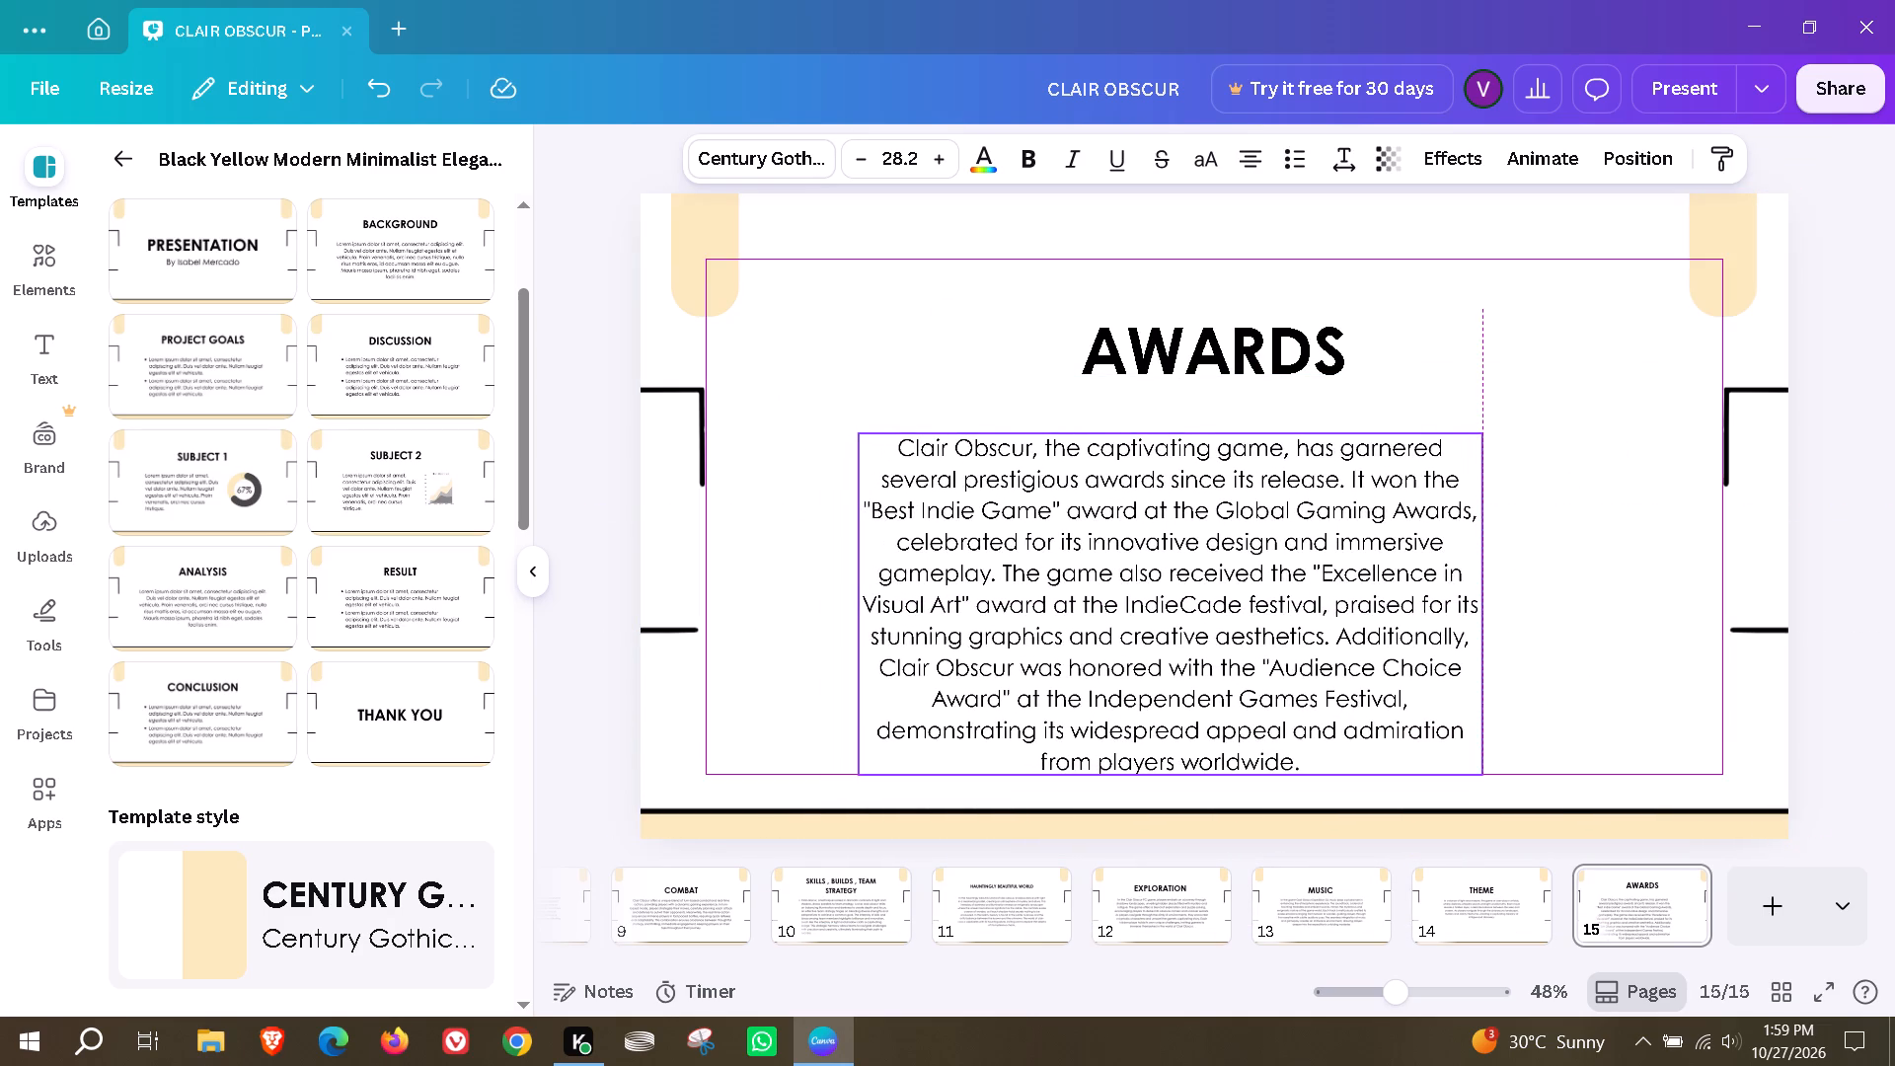
pyautogui.moveTo(1351, 613); pyautogui.dragTo(1365, 603)
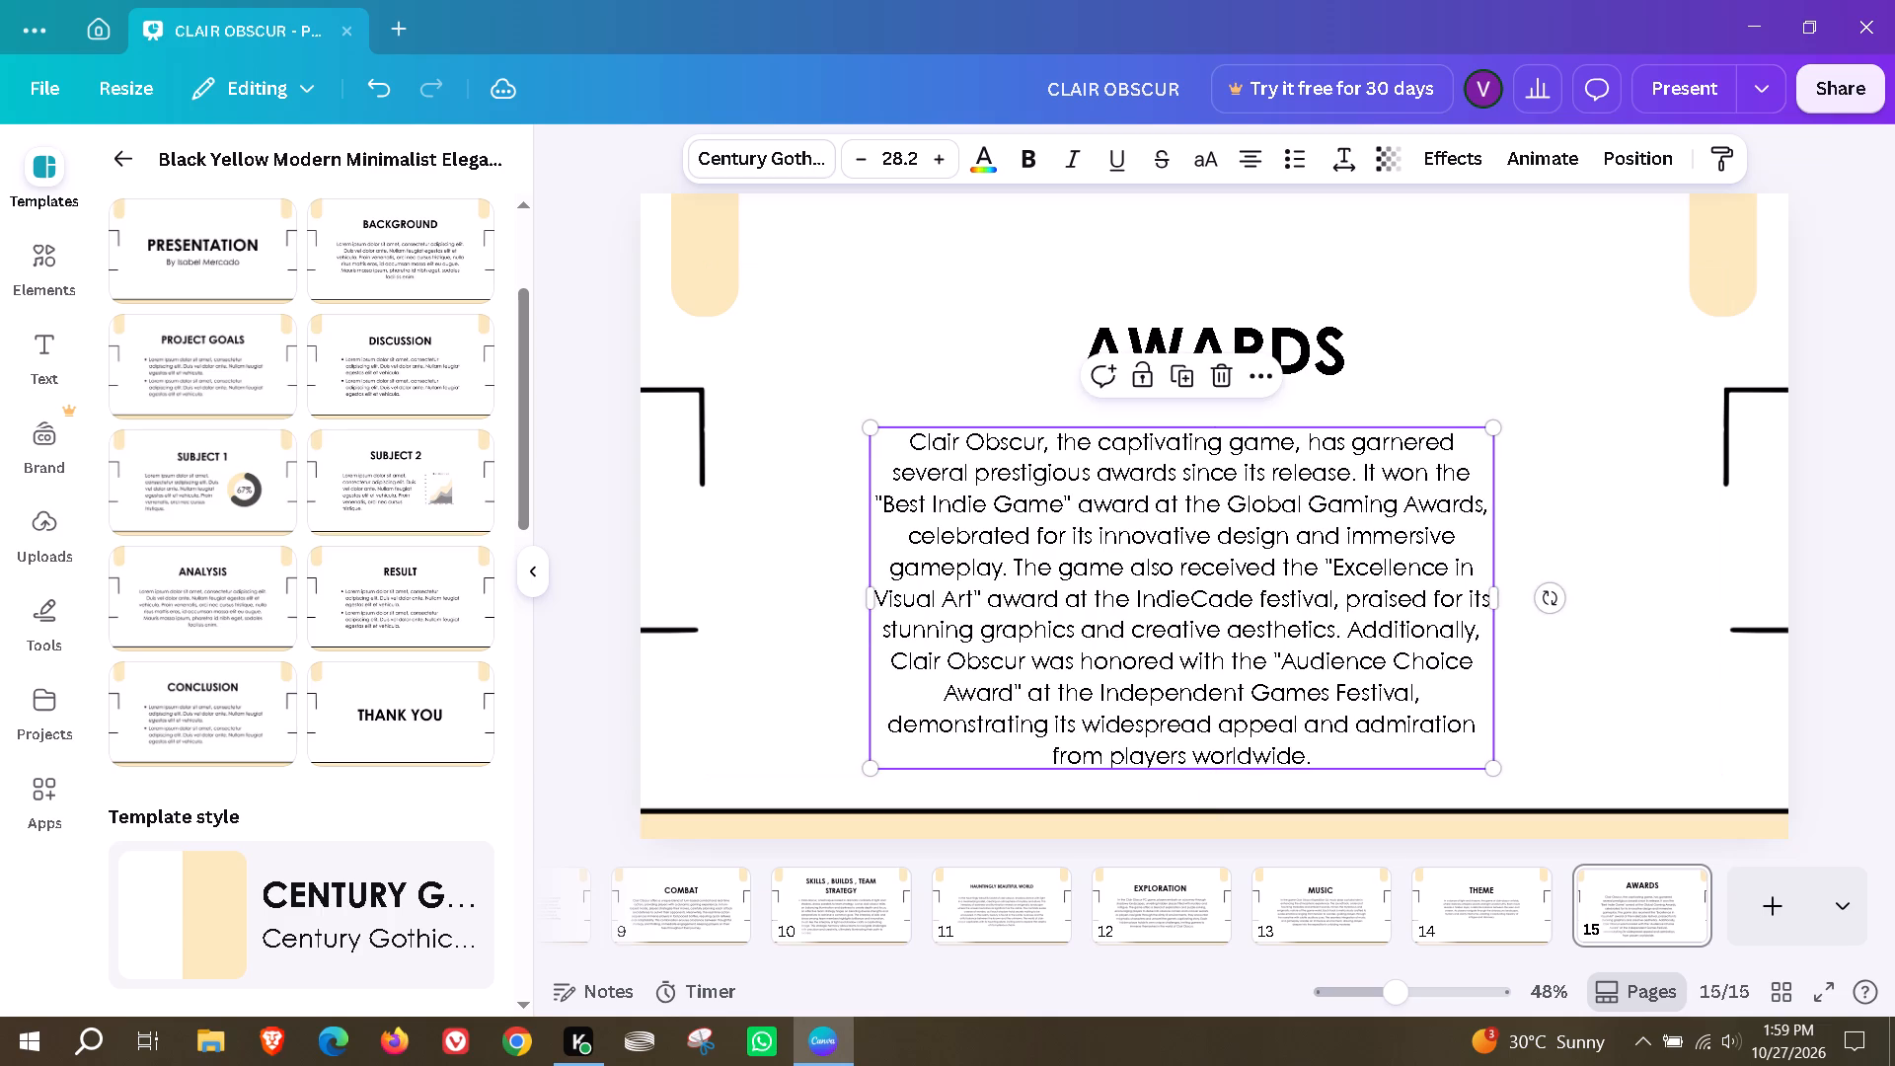
pyautogui.moveTo(1500, 611); pyautogui.dragTo(1625, 604)
pyautogui.moveTo(1618, 428); pyautogui.dragTo(1529, 493)
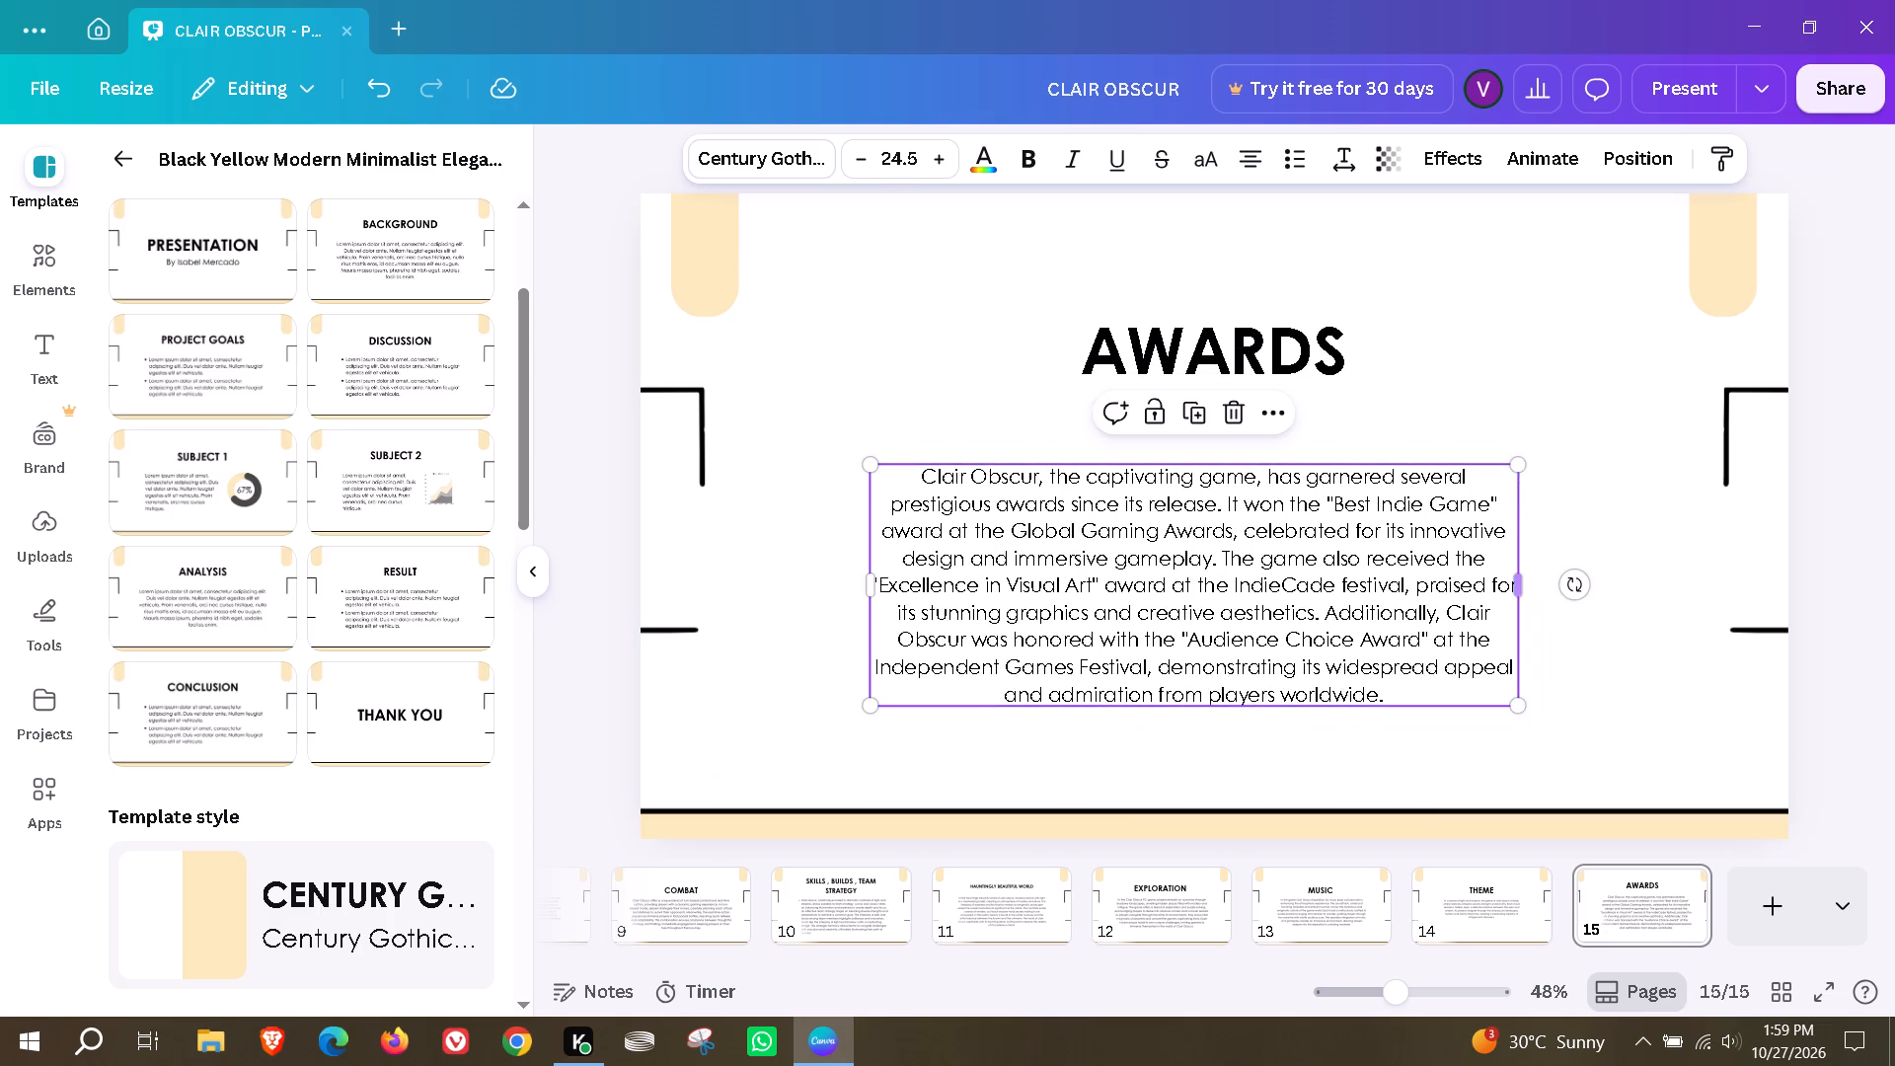
pyautogui.moveTo(1307, 648); pyautogui.dragTo(1326, 631)
pyautogui.click(1492, 361)
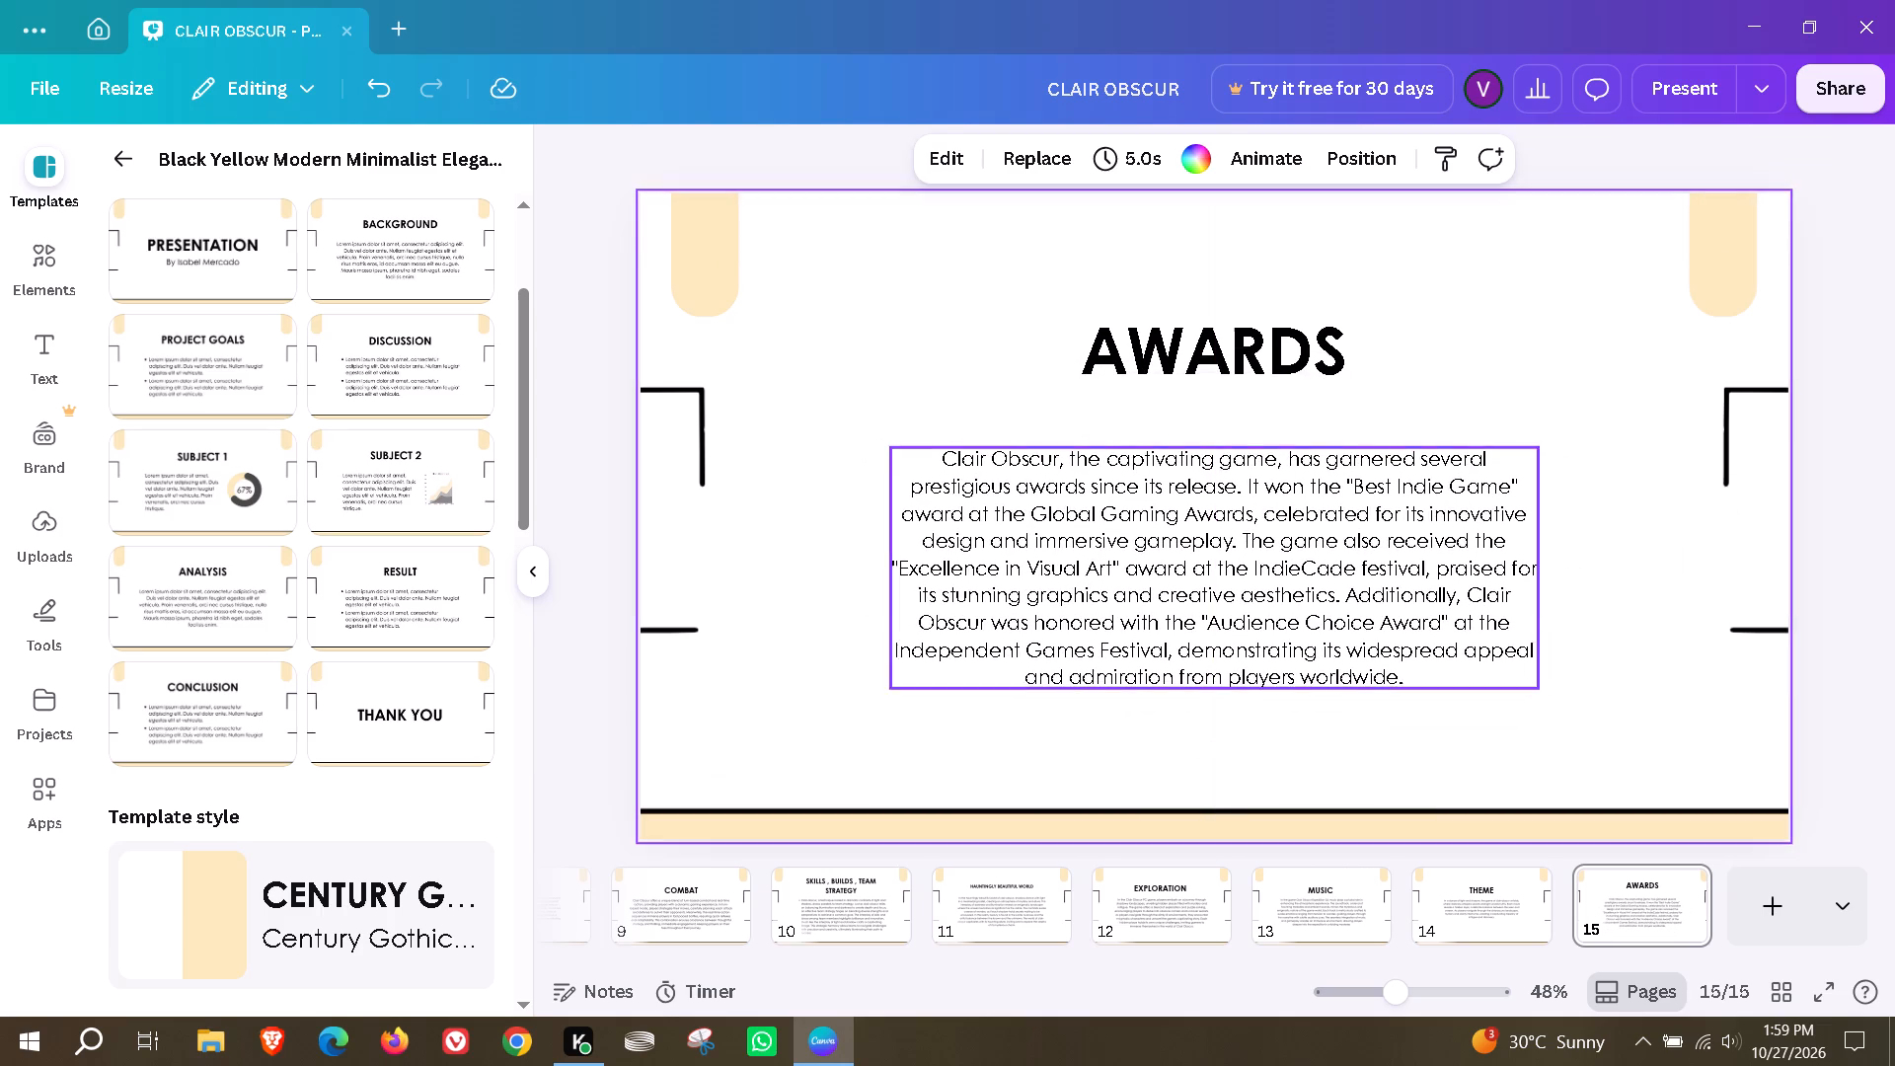
# Add the Conclusion layout as new page 16.
pyautogui.scroll(-2, 1550, 947)
pyautogui.click(245, 722)
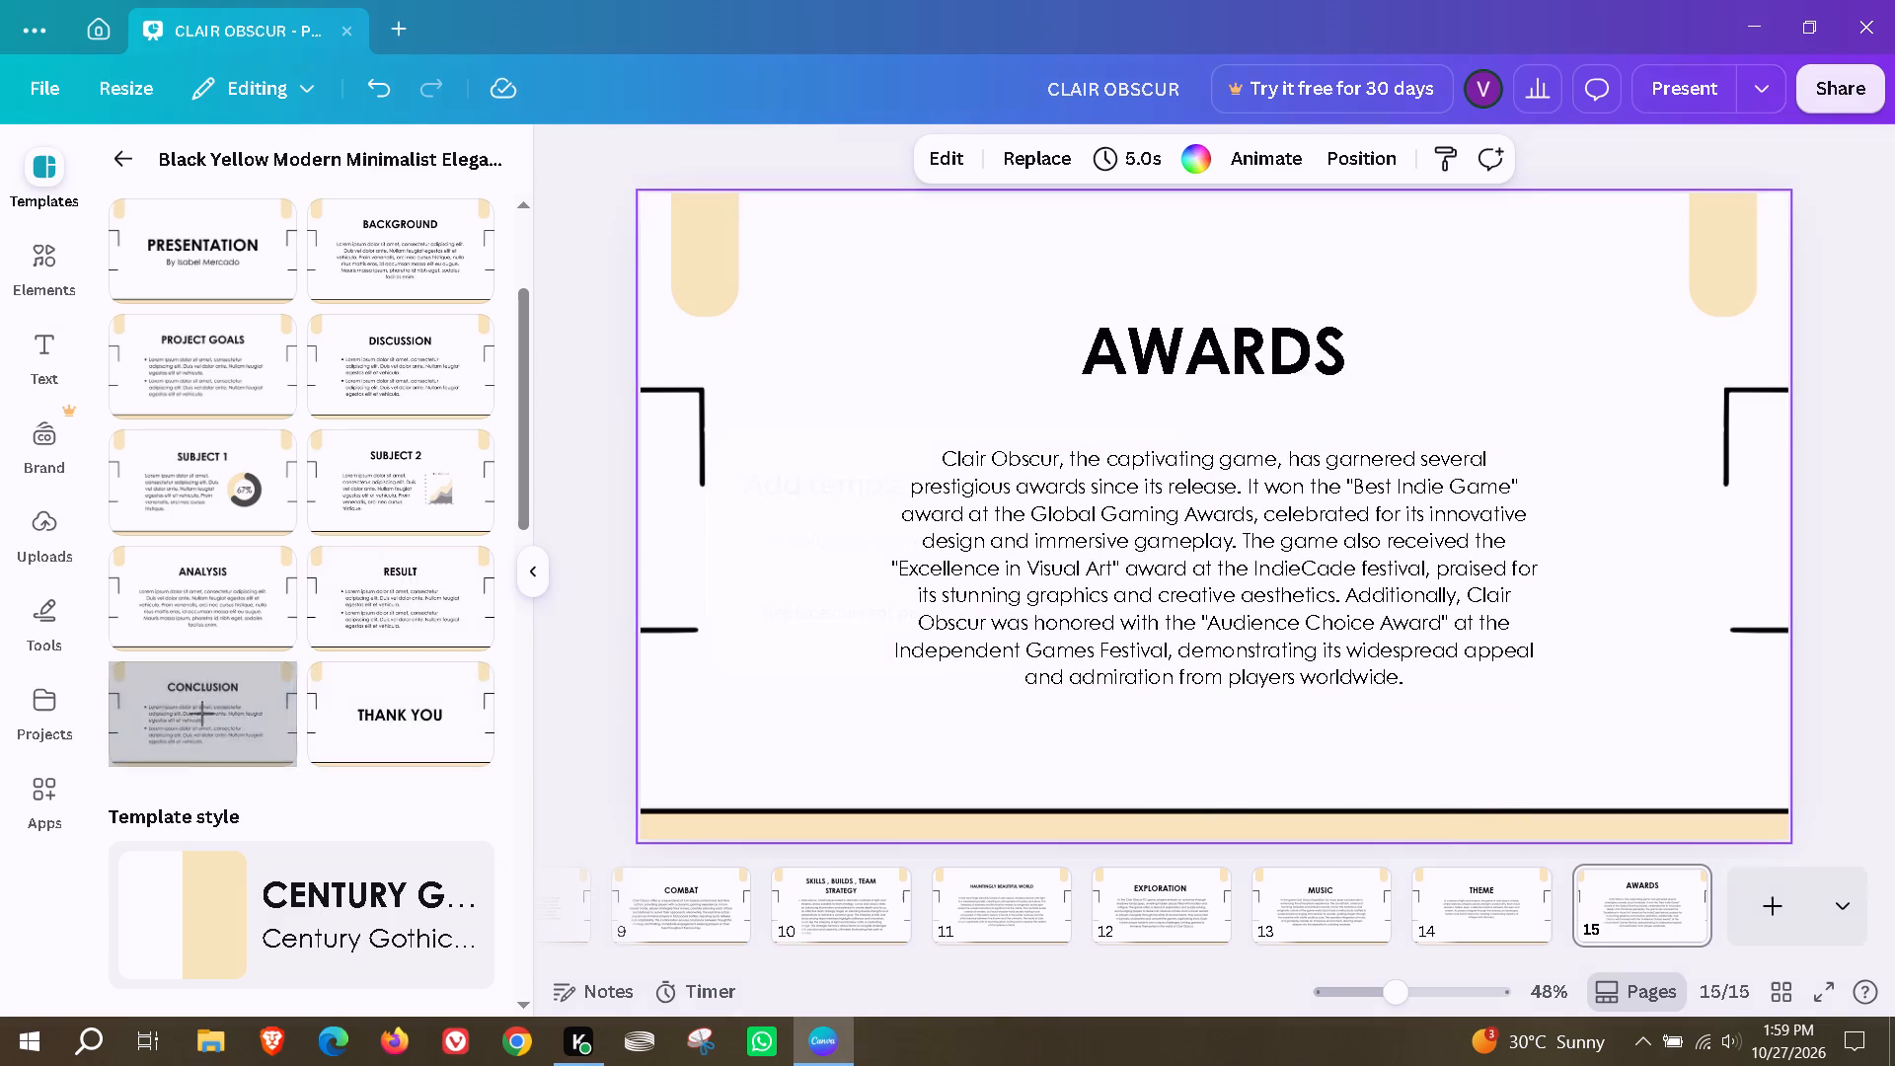
pyautogui.click(1050, 611)
# Replace page 16's first bullet using the Magic Write prompt "generate 3-4 on clair obscur about how will you conclude in last".
pyautogui.doubleClick(1171, 512)
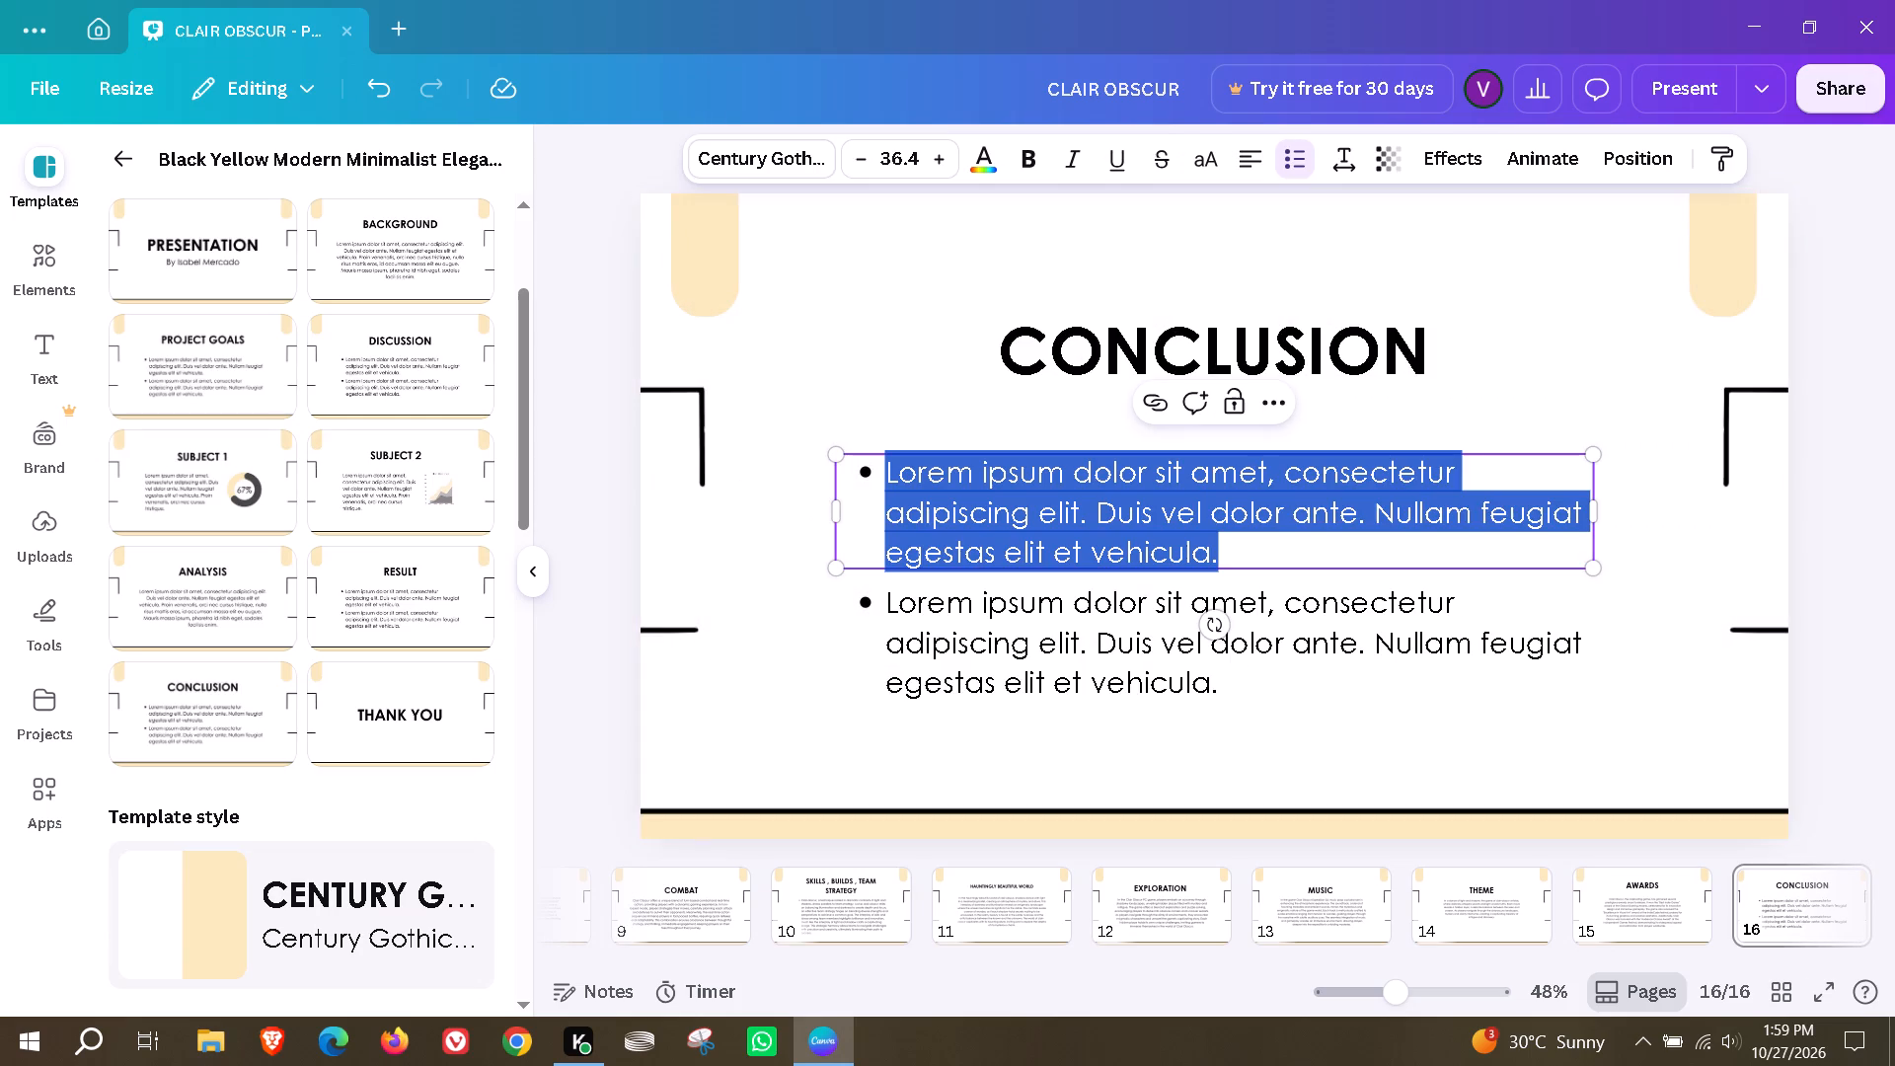
pyautogui.click(1284, 400)
pyautogui.scroll(-4, 1337, 849)
pyautogui.click(1326, 928)
pyautogui.click(1334, 462)
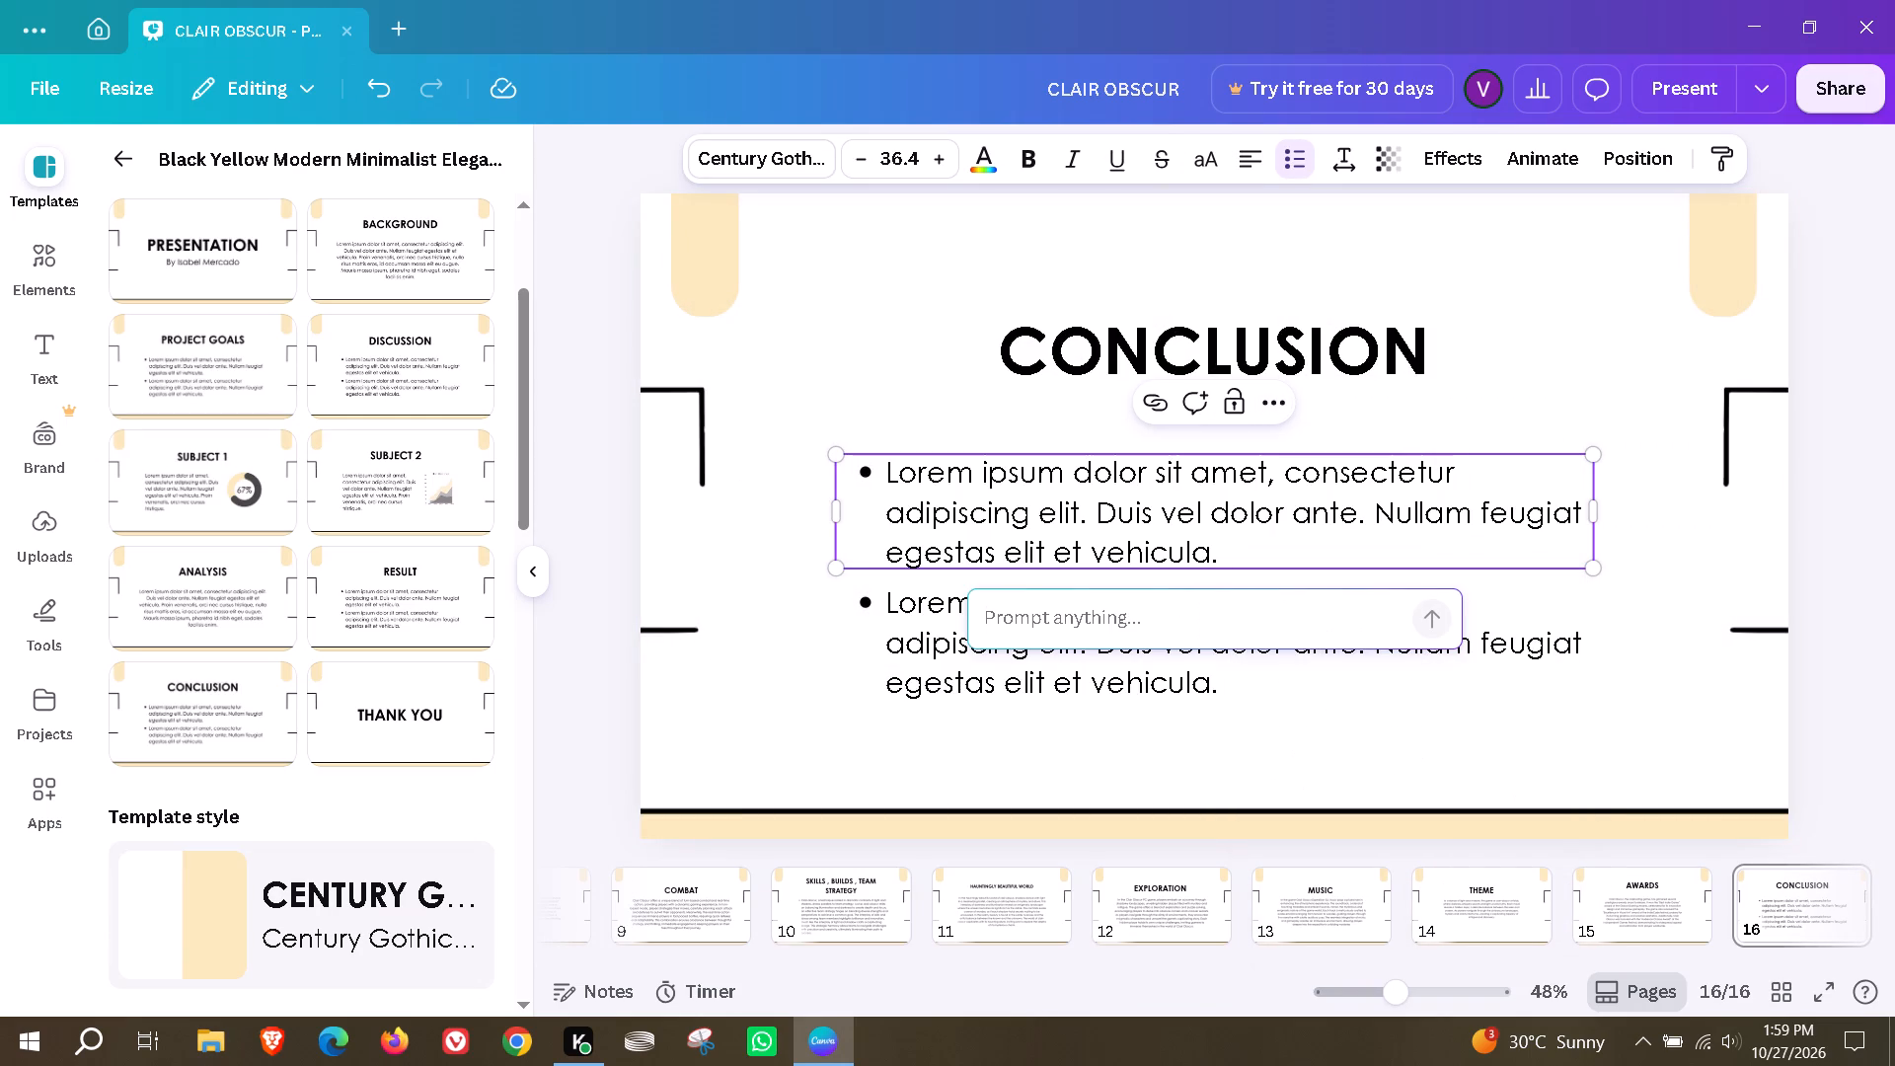
pyautogui.write('generate')
pyautogui.press('space')
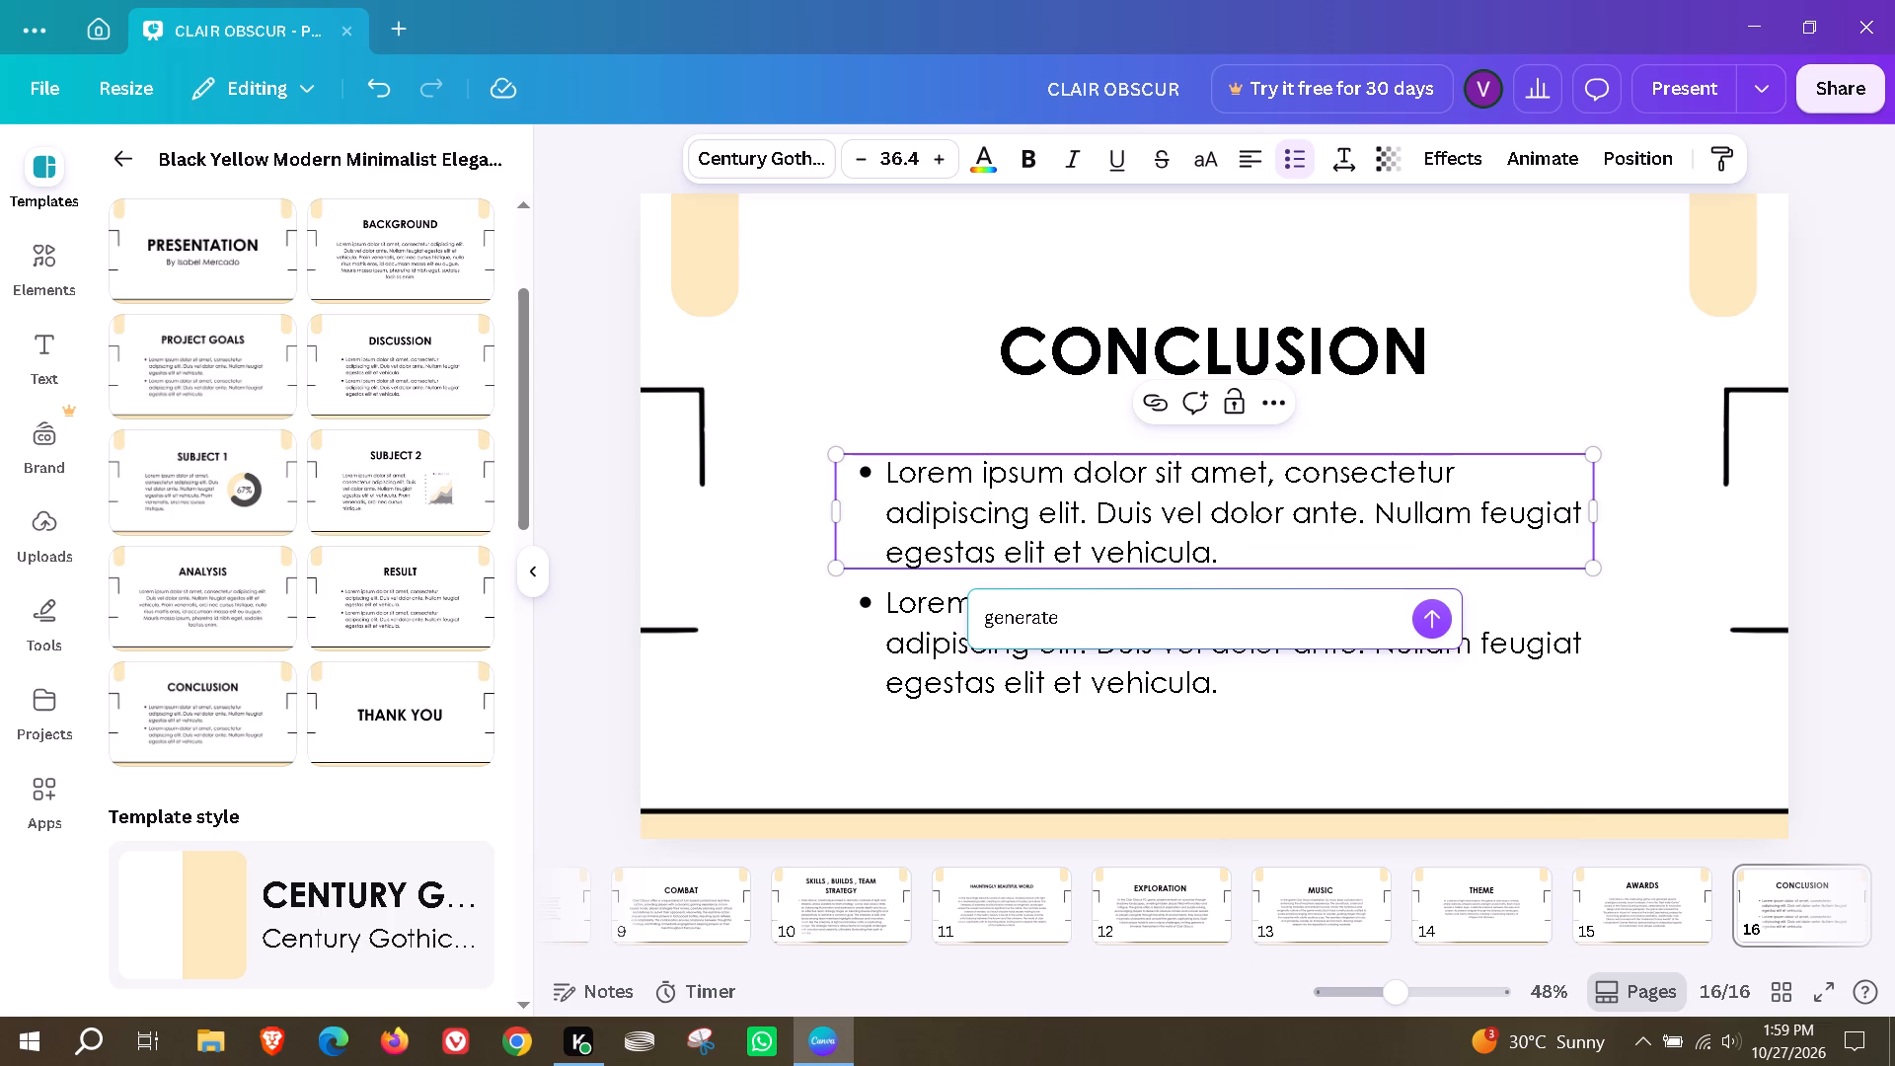
pyautogui.write('3-4 on calir')
pyautogui.press('BackSpace')
pyautogui.press('BackSpace')
pyautogui.press('BackSpace')
pyautogui.press('BackSpace')
pyautogui.write('lair obscur about hoe wi')
pyautogui.press('BackSpace')
pyautogui.press('BackSpace')
pyautogui.press('BackSpace')
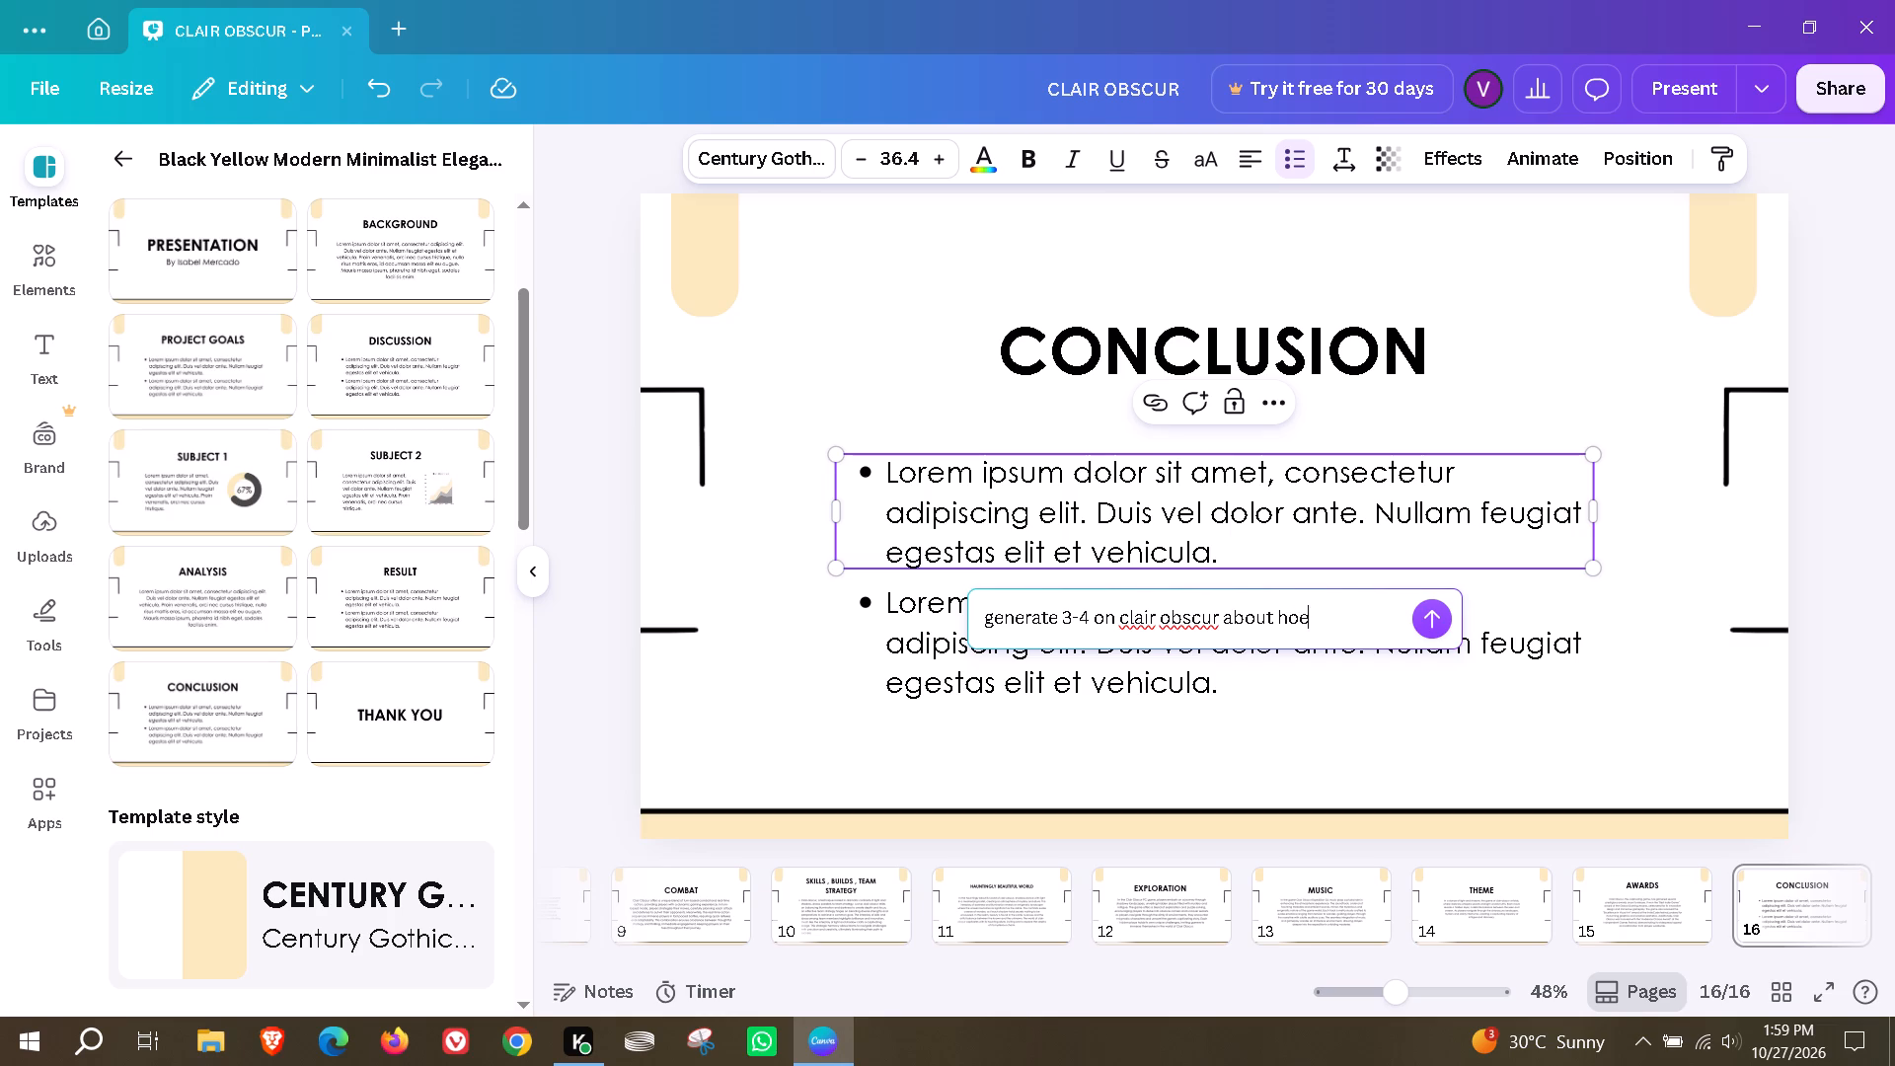
pyautogui.press('BackSpace')
pyautogui.write('w will you on')
pyautogui.press('BackSpace')
pyautogui.press('BackSpace')
pyautogui.press('BackSpace')
pyautogui.press('space')
pyautogui.write('conclude in last')
pyautogui.press('Return')
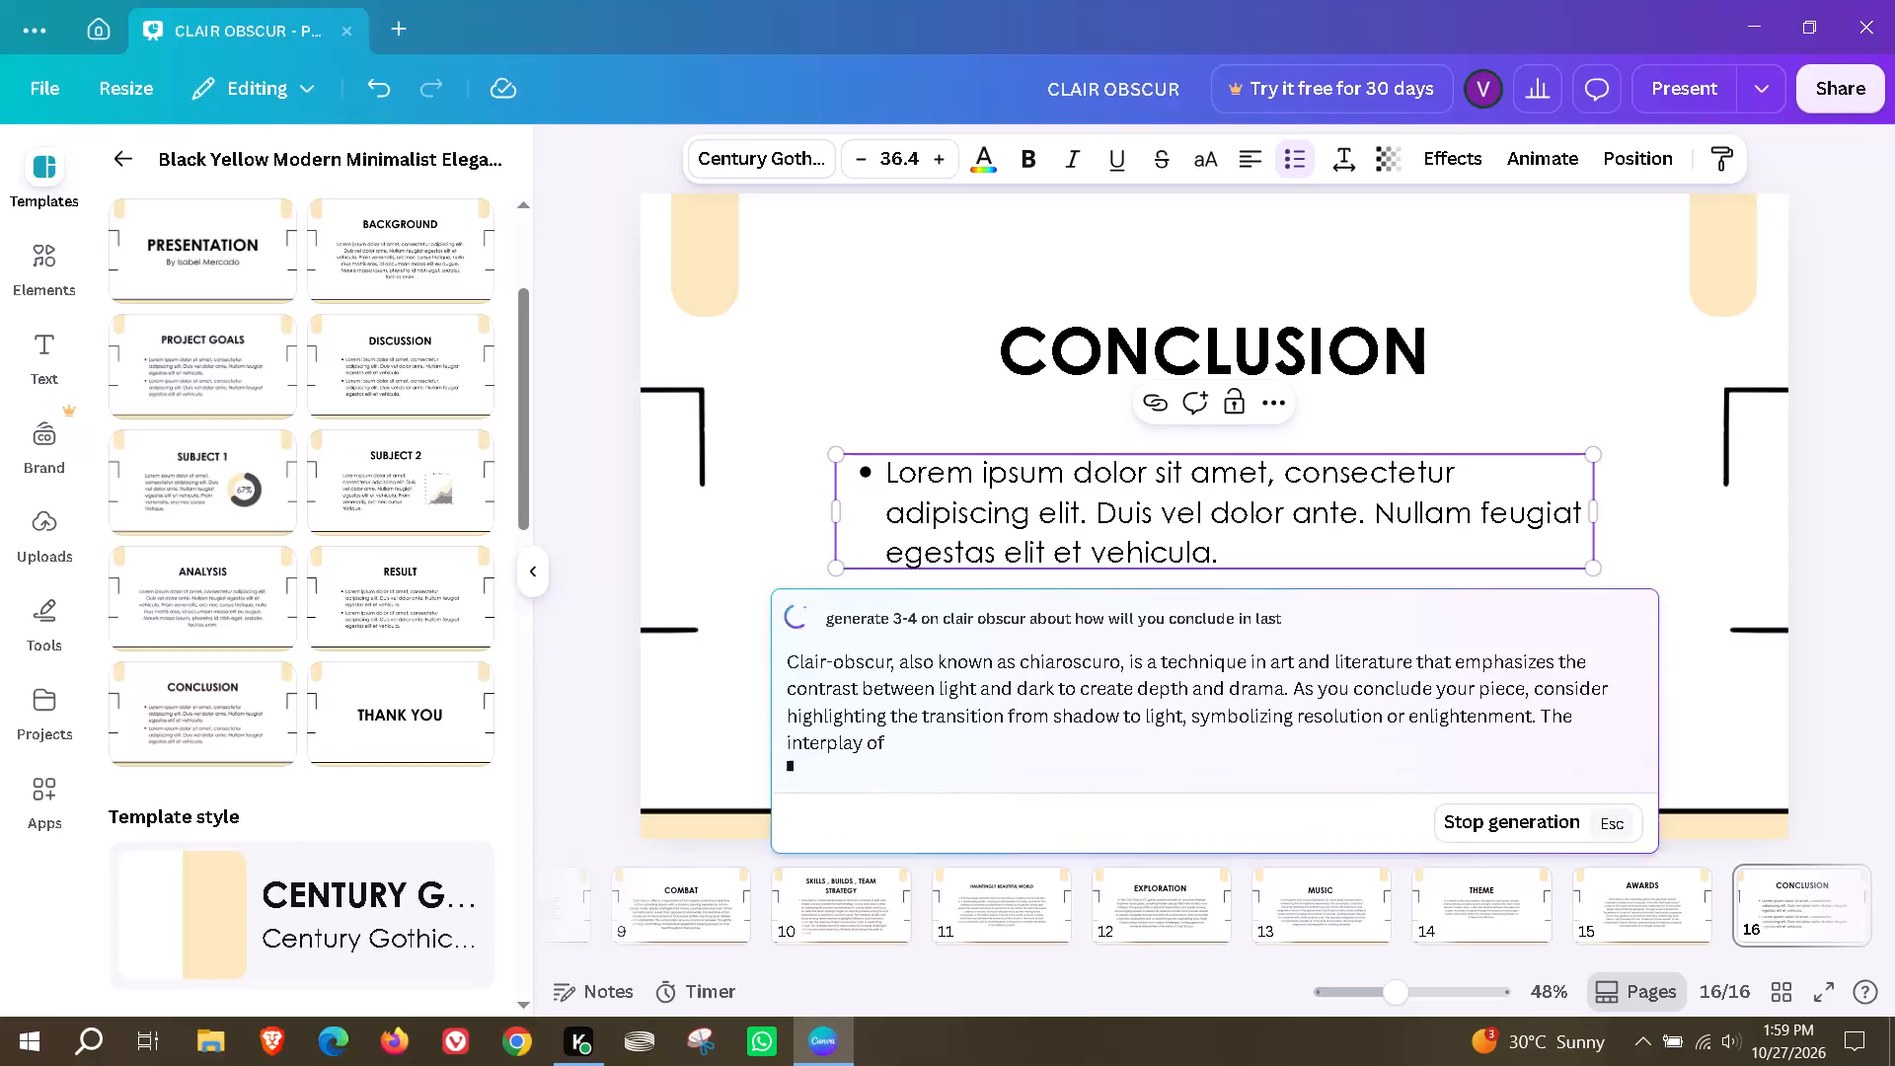
pyautogui.click(1506, 863)
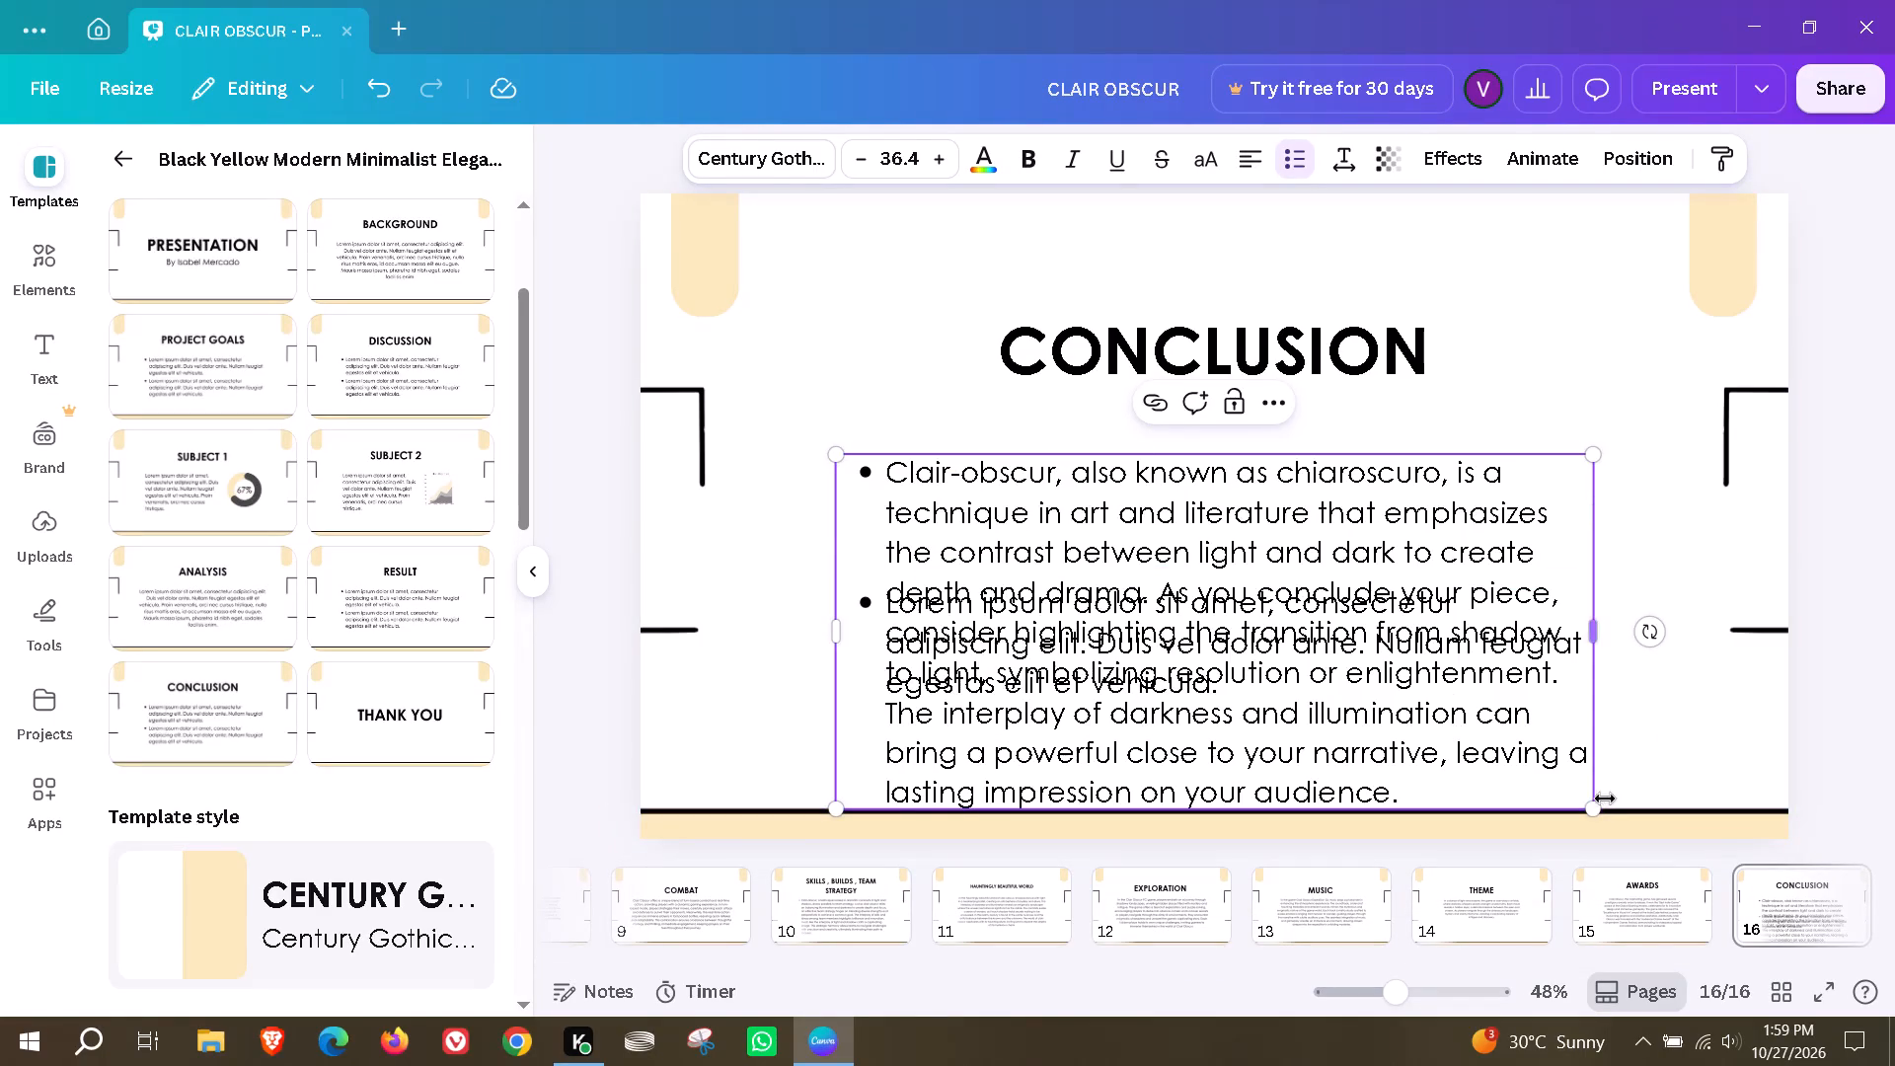
# Shrink page 16's generated text and delete the leftover placeholder bullet overlapping it.
pyautogui.moveTo(1593, 808); pyautogui.dragTo(1358, 459)
pyautogui.click(1445, 621)
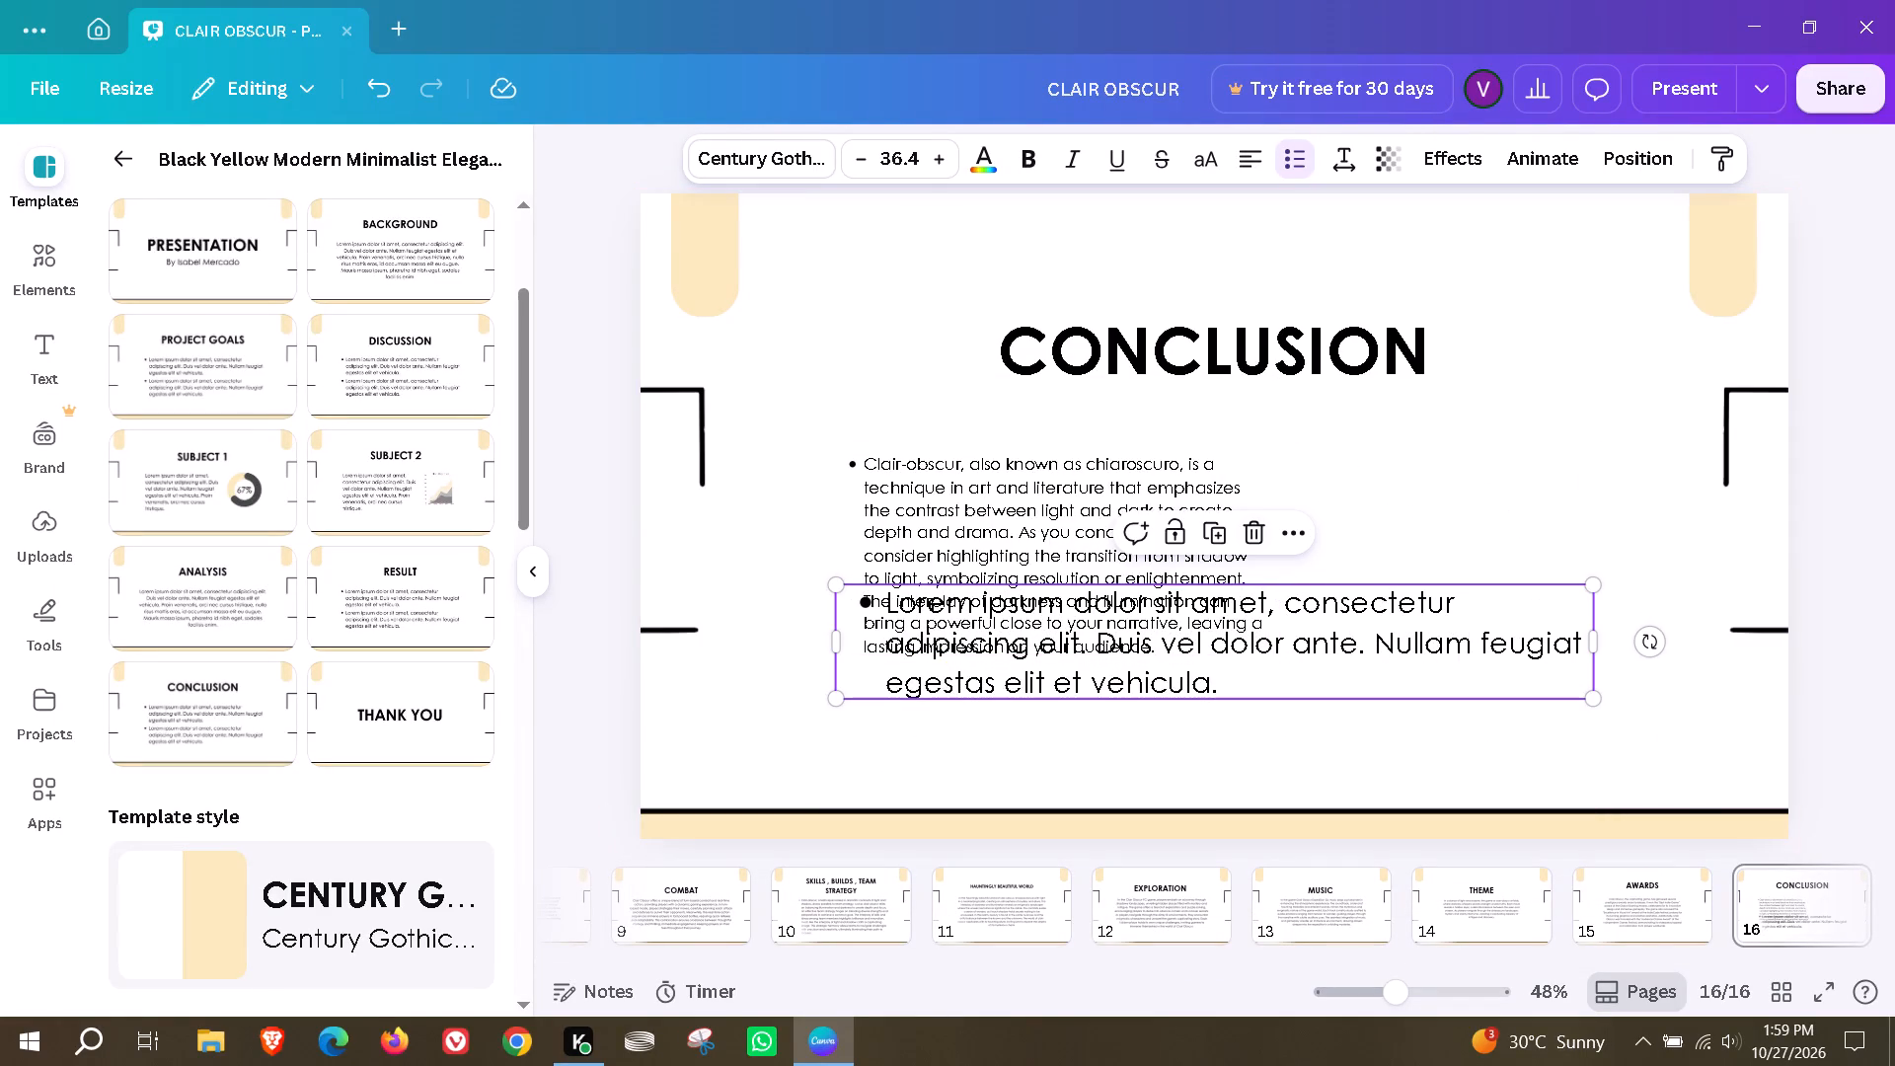
pyautogui.click(1251, 542)
# Fit page 16's body text centred beneath the heading at size 27.7 with a wider text box.
pyautogui.click(1174, 565)
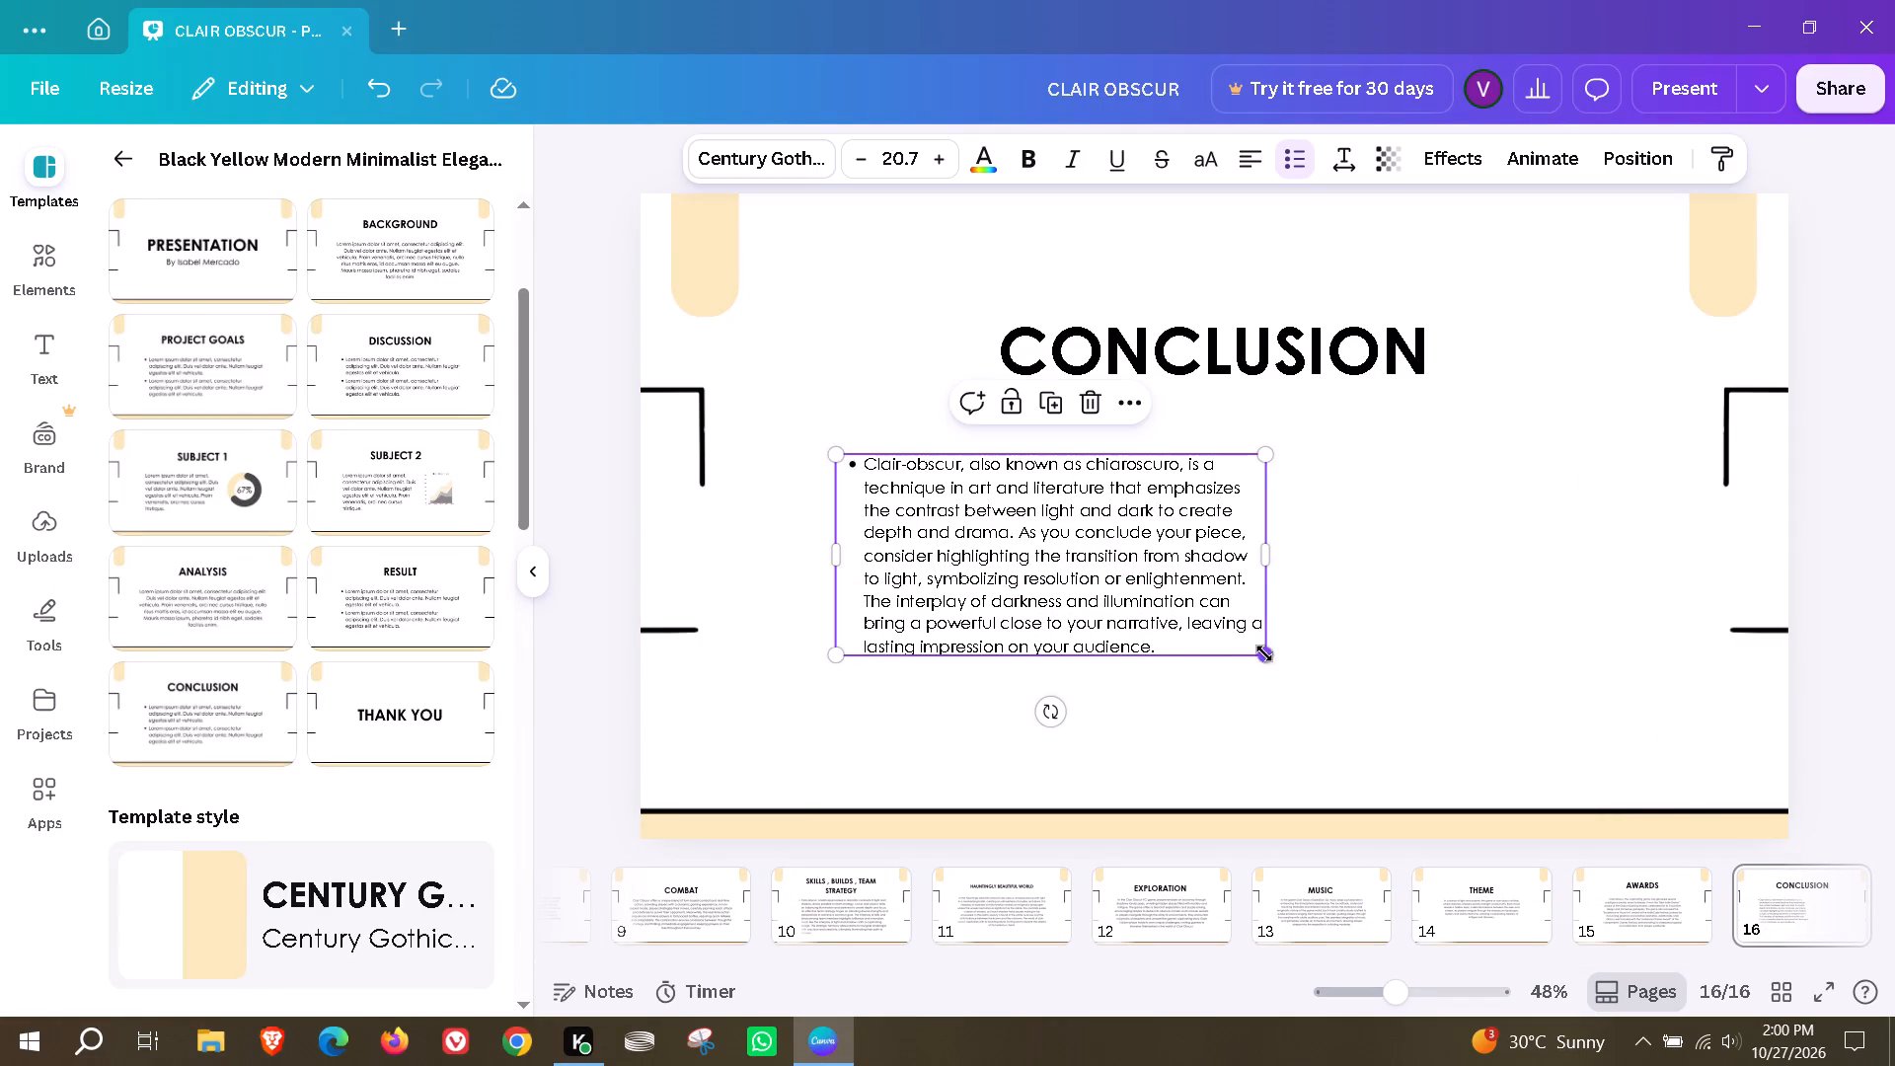
pyautogui.moveTo(1264, 653); pyautogui.dragTo(1536, 752)
pyautogui.click(1587, 554)
pyautogui.moveTo(1294, 599); pyautogui.dragTo(1316, 597)
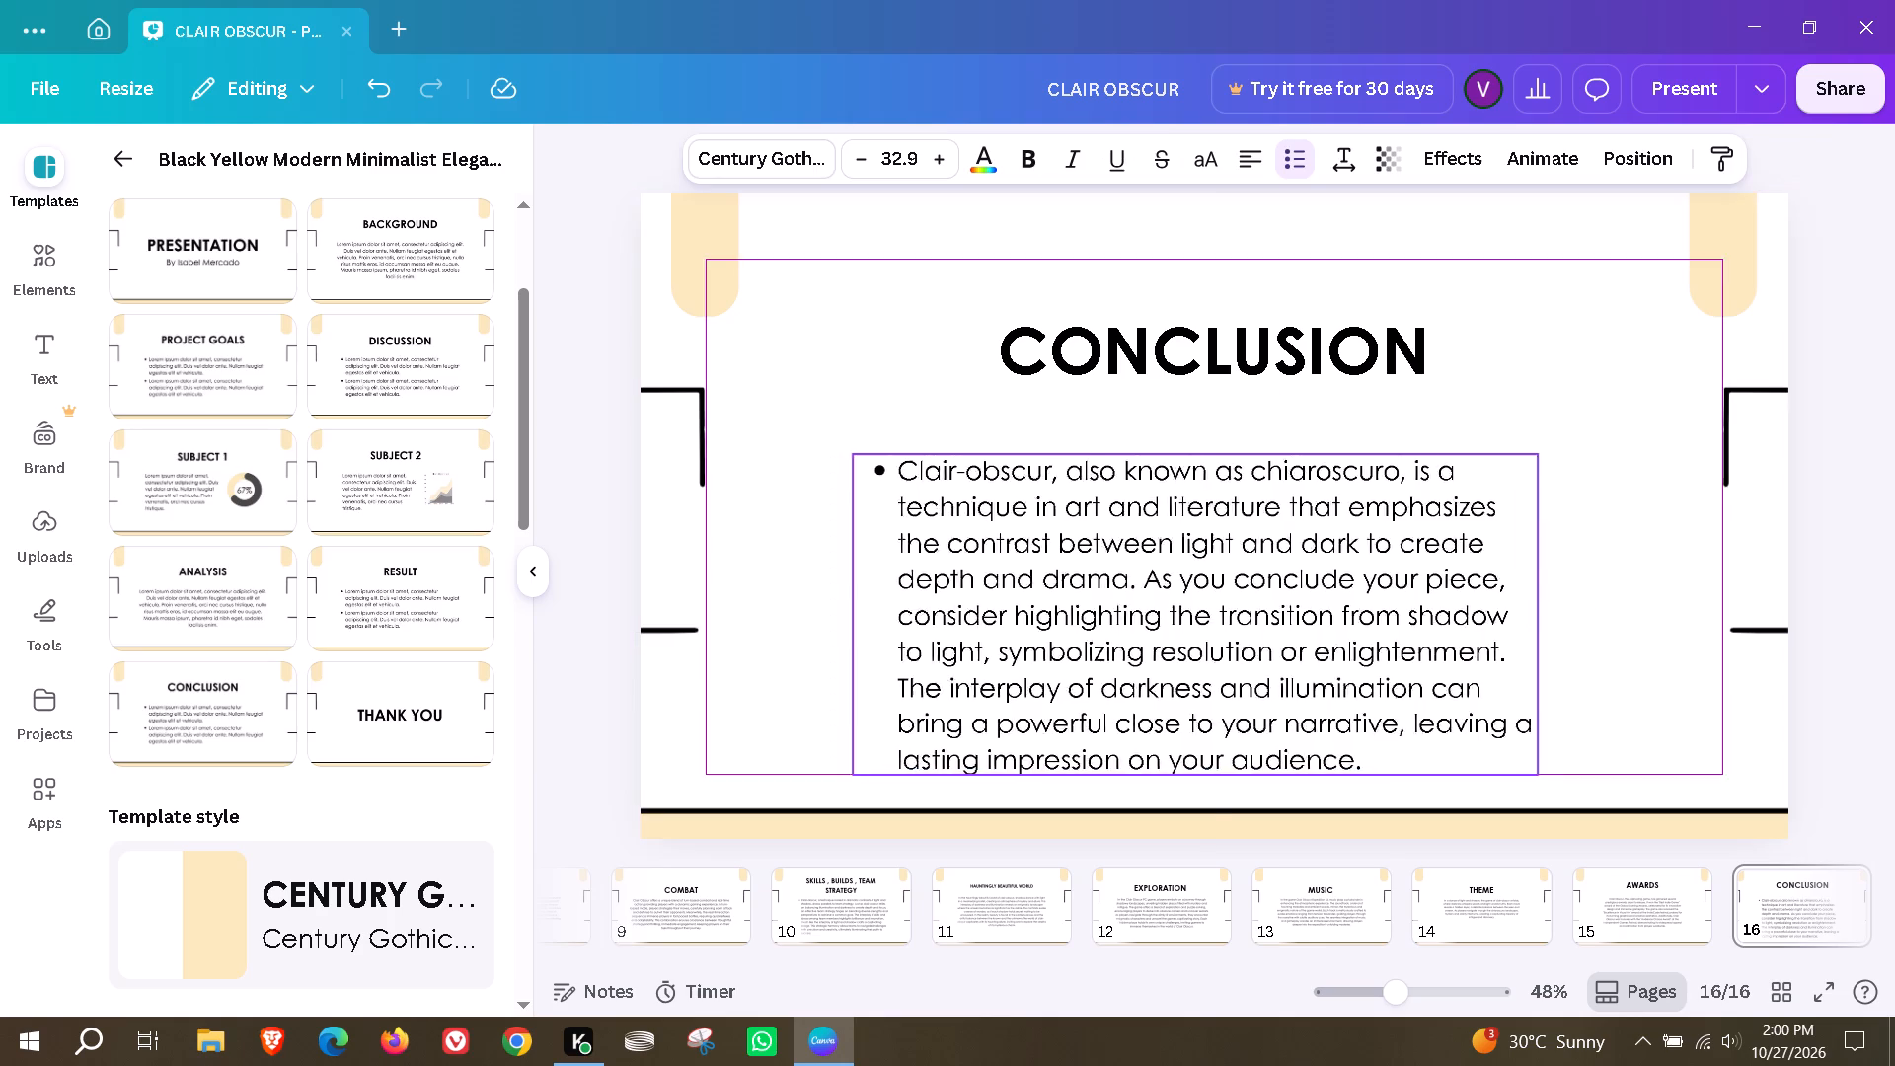
pyautogui.moveTo(1316, 597); pyautogui.dragTo(1329, 569)
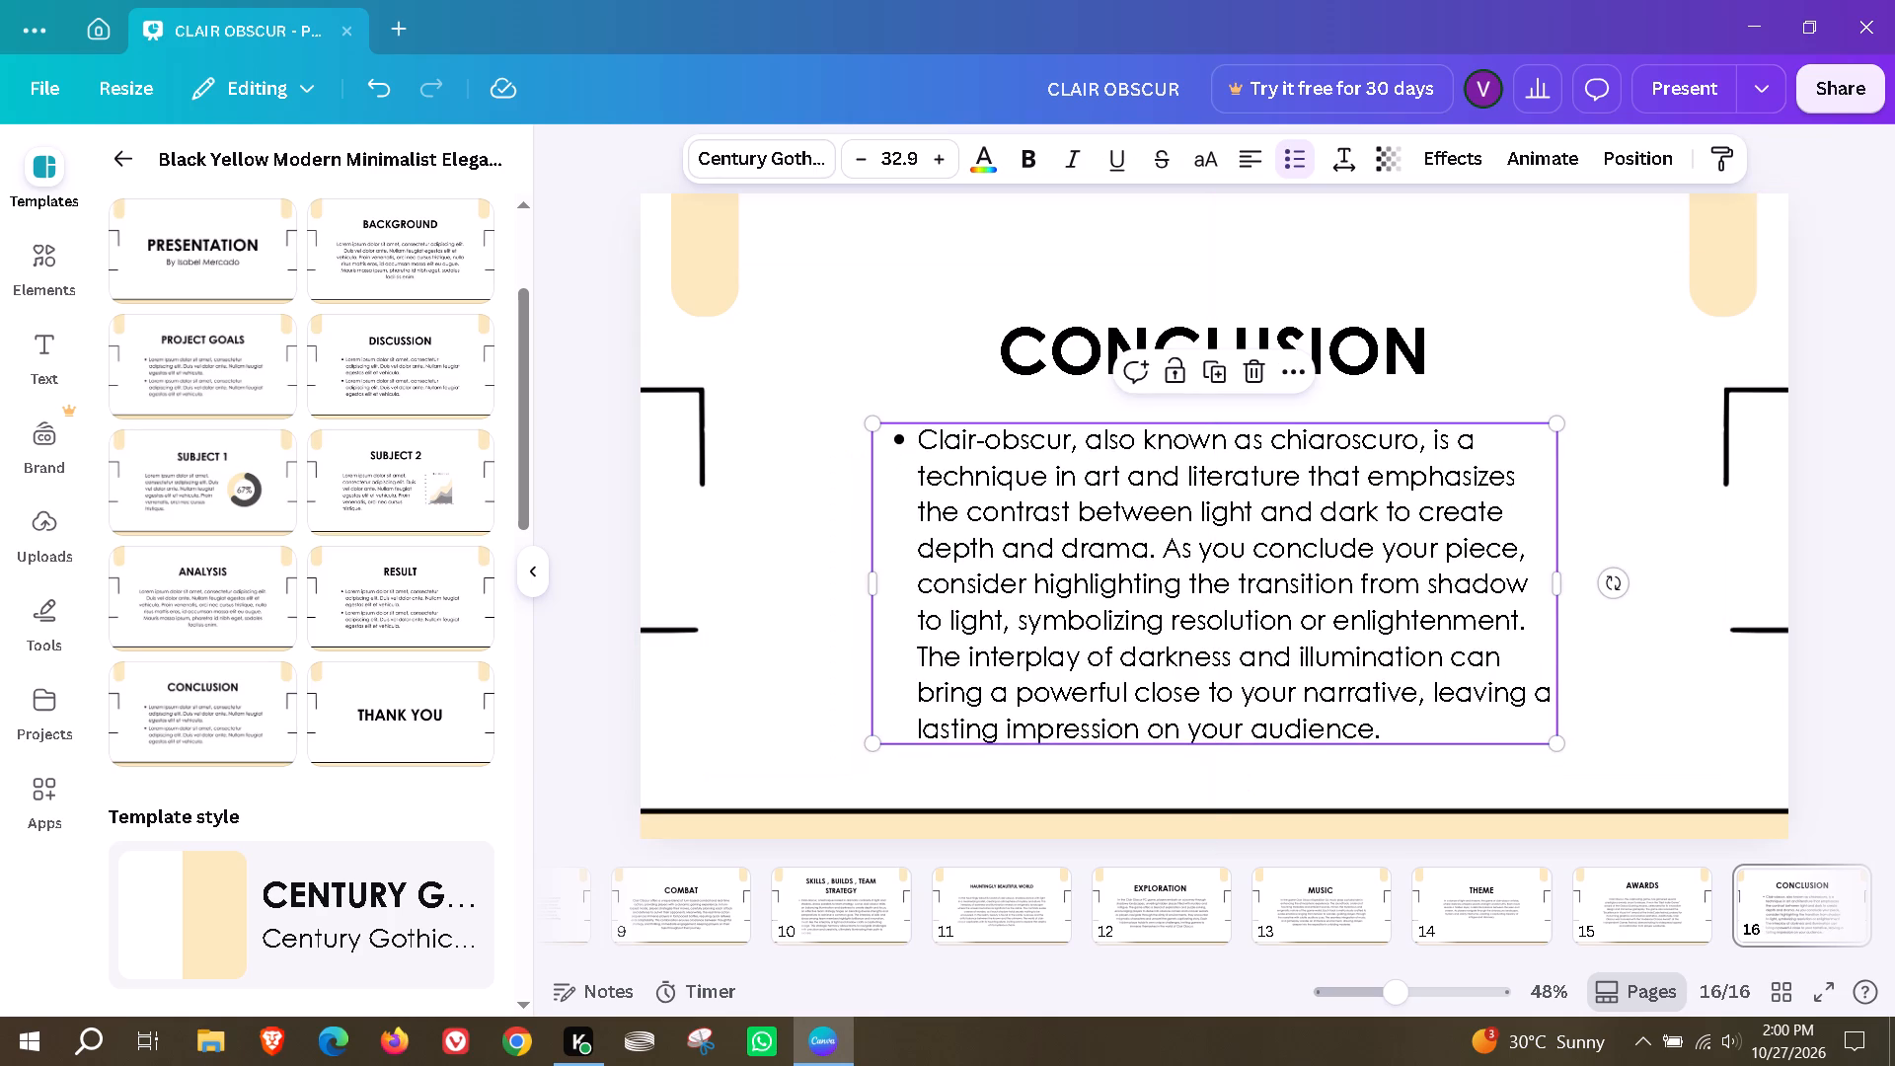
pyautogui.moveTo(1550, 740); pyautogui.dragTo(1415, 668)
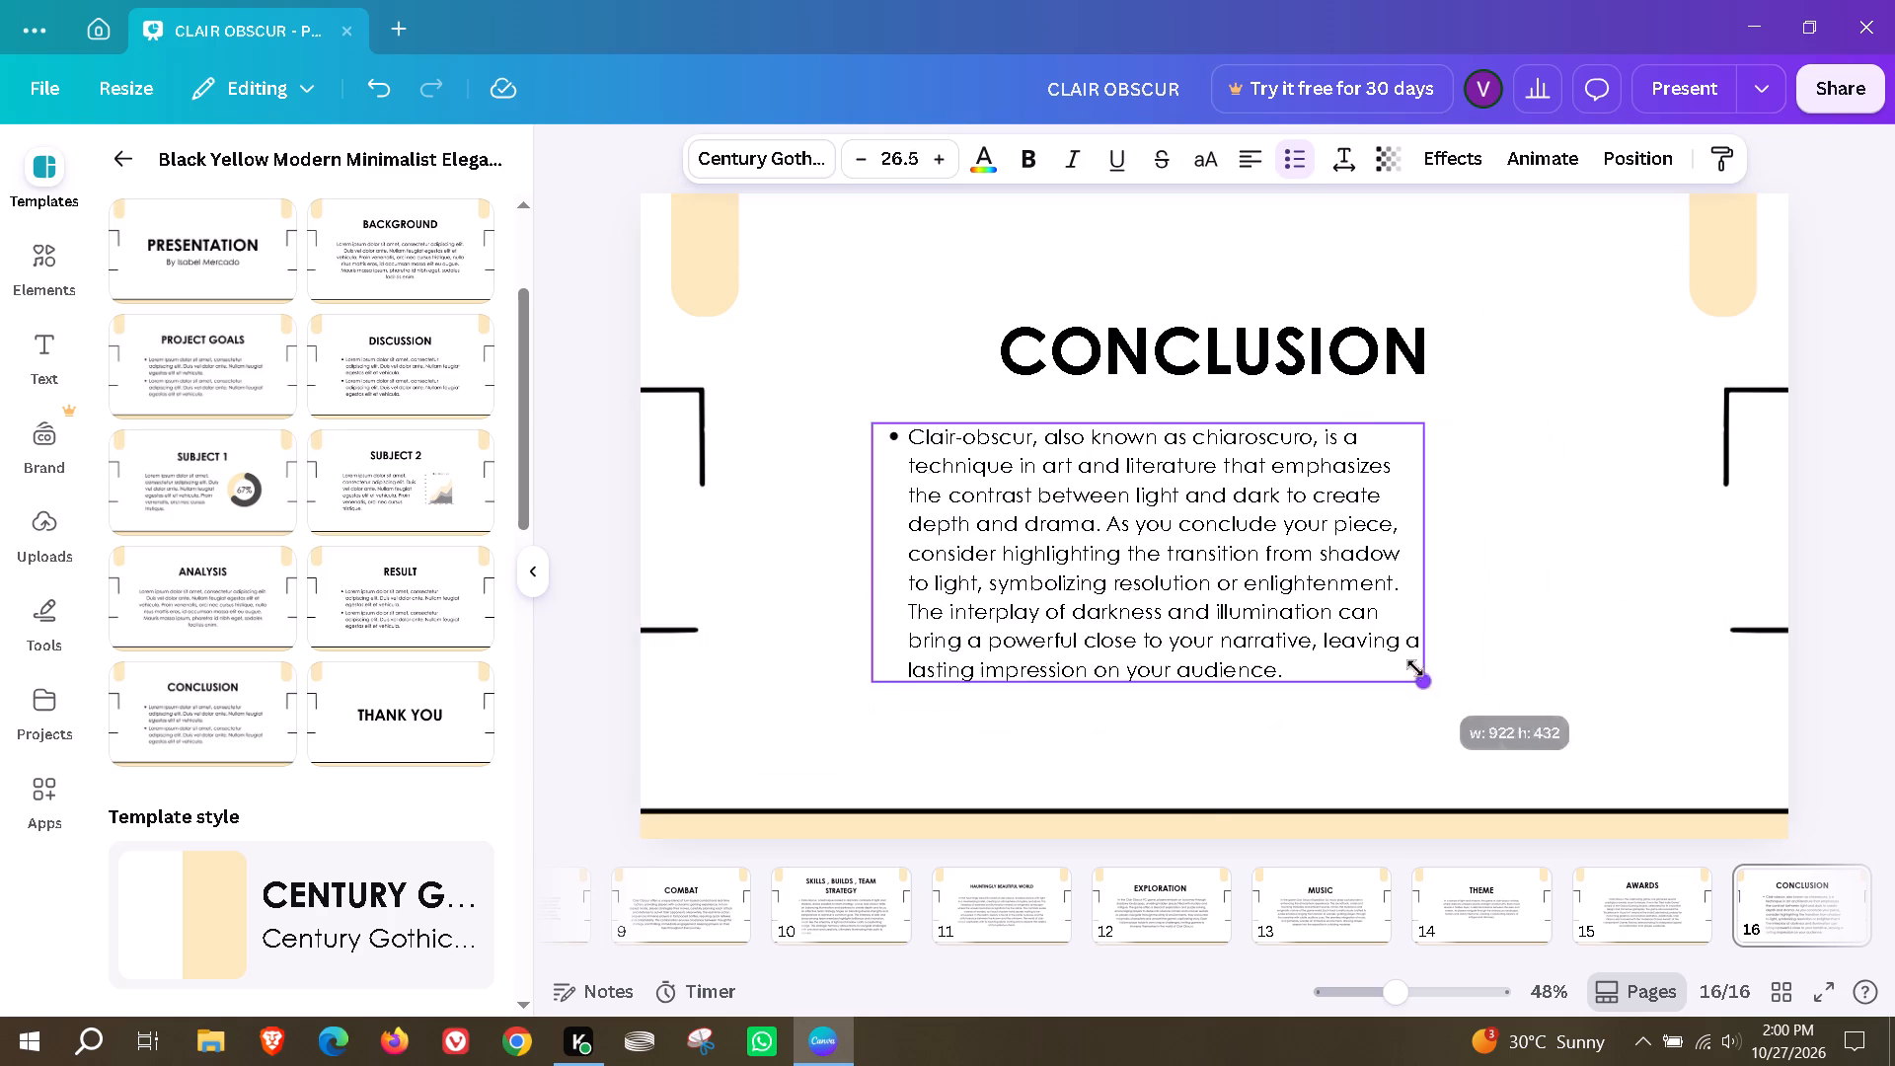
pyautogui.moveTo(1415, 668); pyautogui.dragTo(1435, 706)
pyautogui.moveTo(1252, 632); pyautogui.dragTo(1312, 660)
pyautogui.click(1496, 584)
pyautogui.moveTo(1501, 584); pyautogui.dragTo(1514, 587)
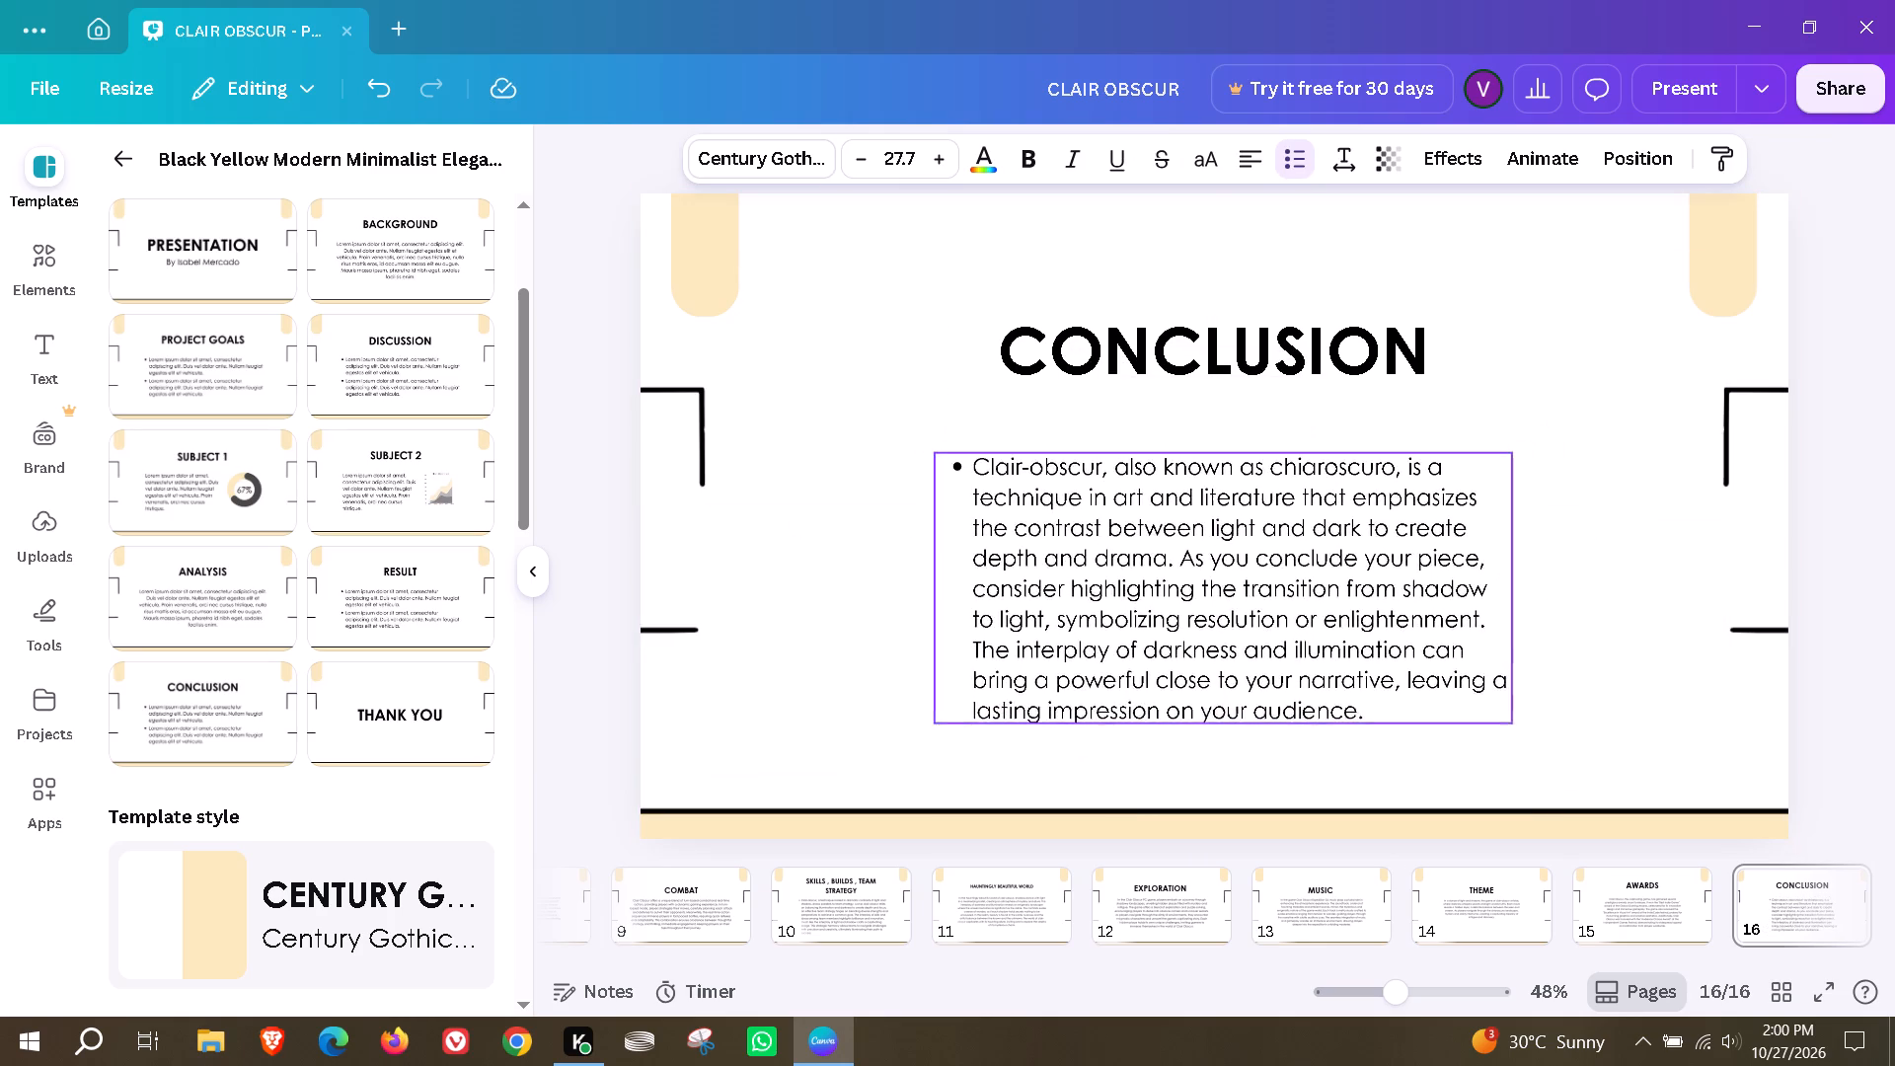
pyautogui.moveTo(1514, 587); pyautogui.dragTo(1496, 596)
pyautogui.moveTo(1506, 596); pyautogui.dragTo(1636, 604)
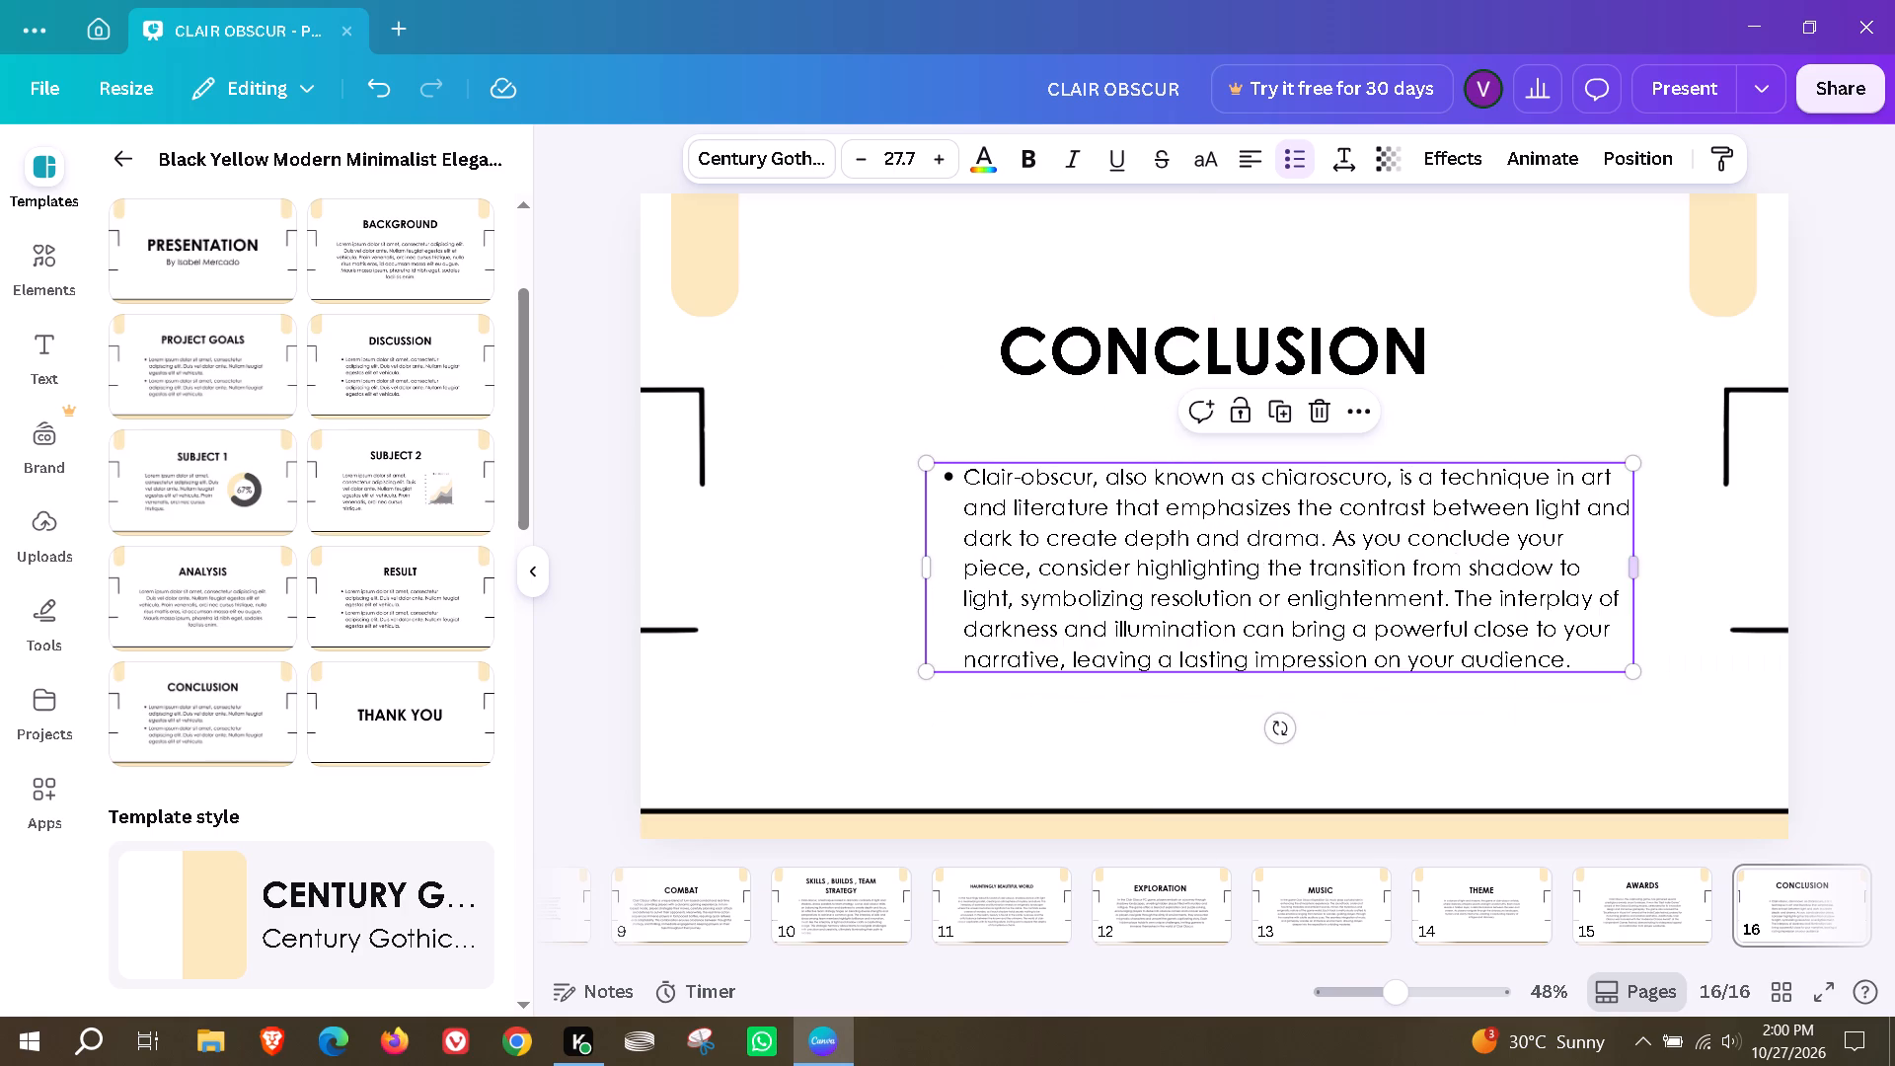
pyautogui.moveTo(1437, 617); pyautogui.dragTo(1373, 619)
# Move page 16's "CONCLUSION" heading slightly down, closer to the body text.
pyautogui.moveTo(1368, 367); pyautogui.dragTo(1371, 408)
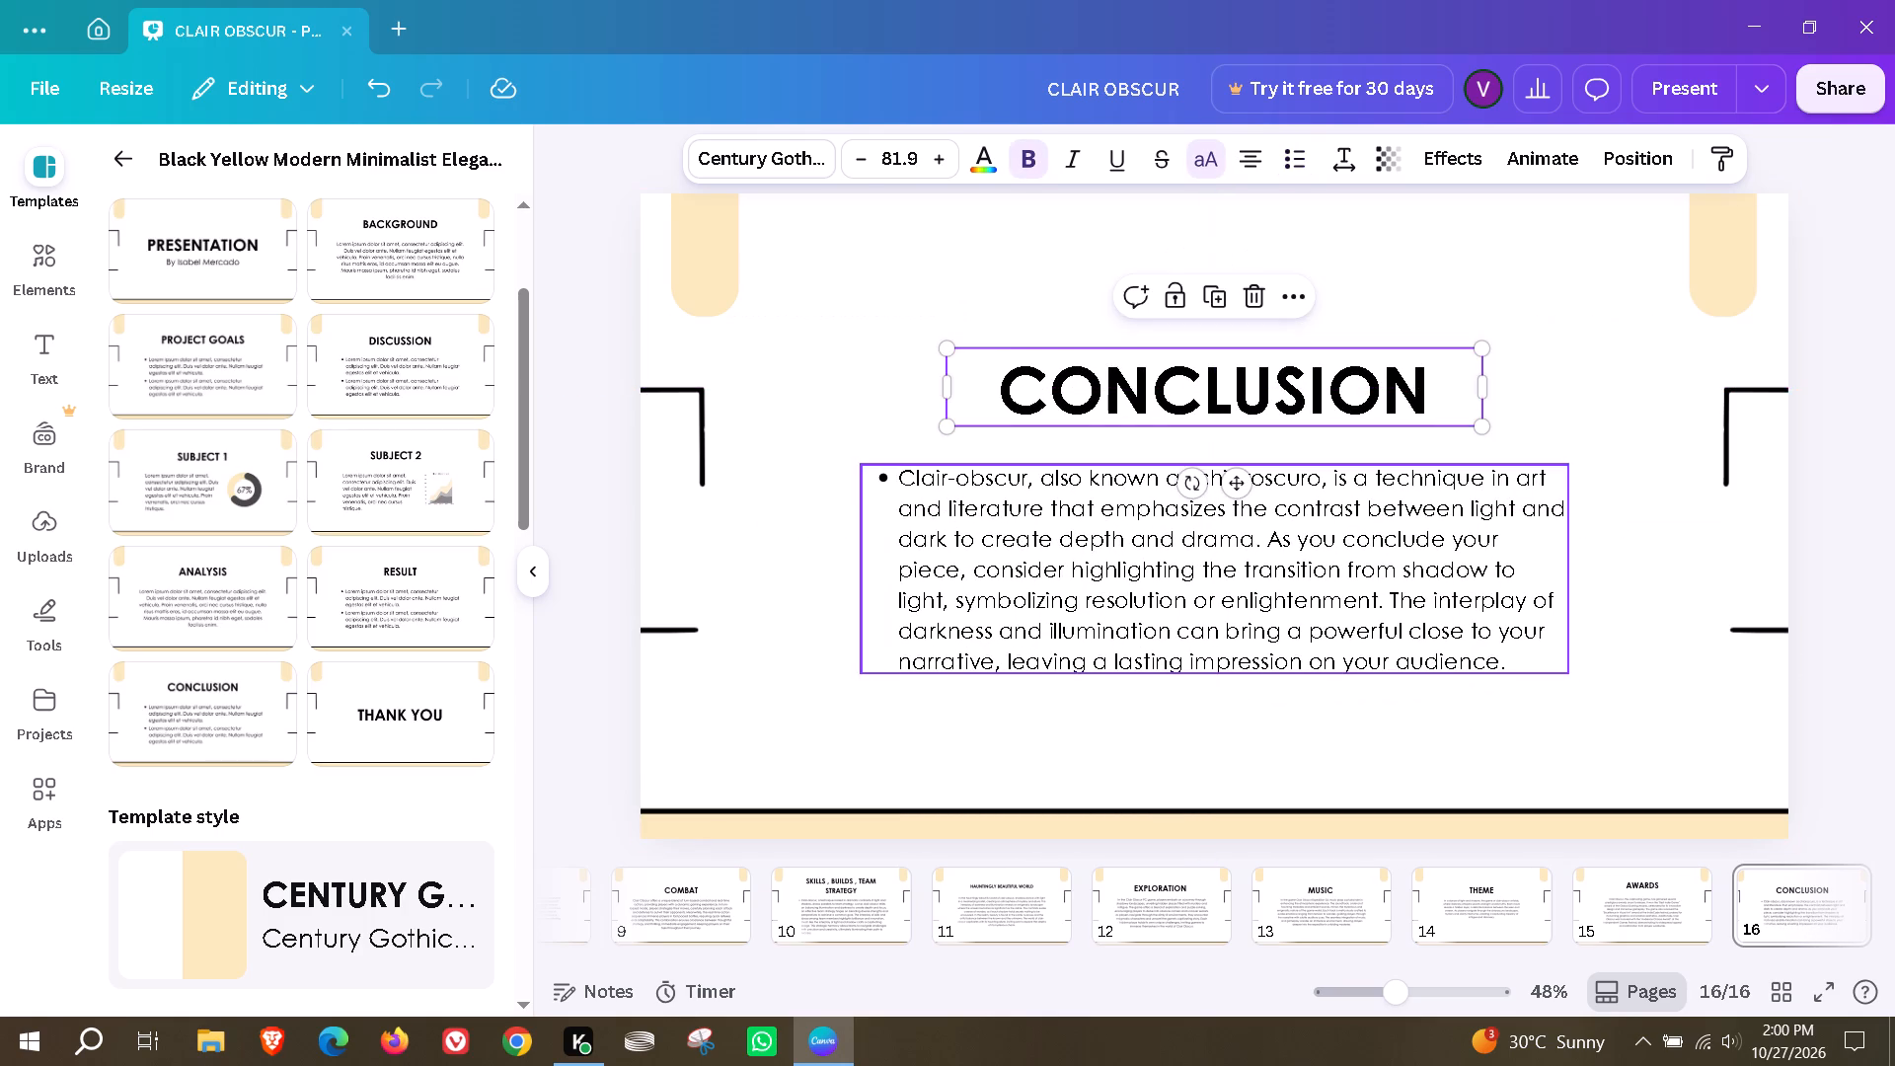
pyautogui.click(1440, 728)
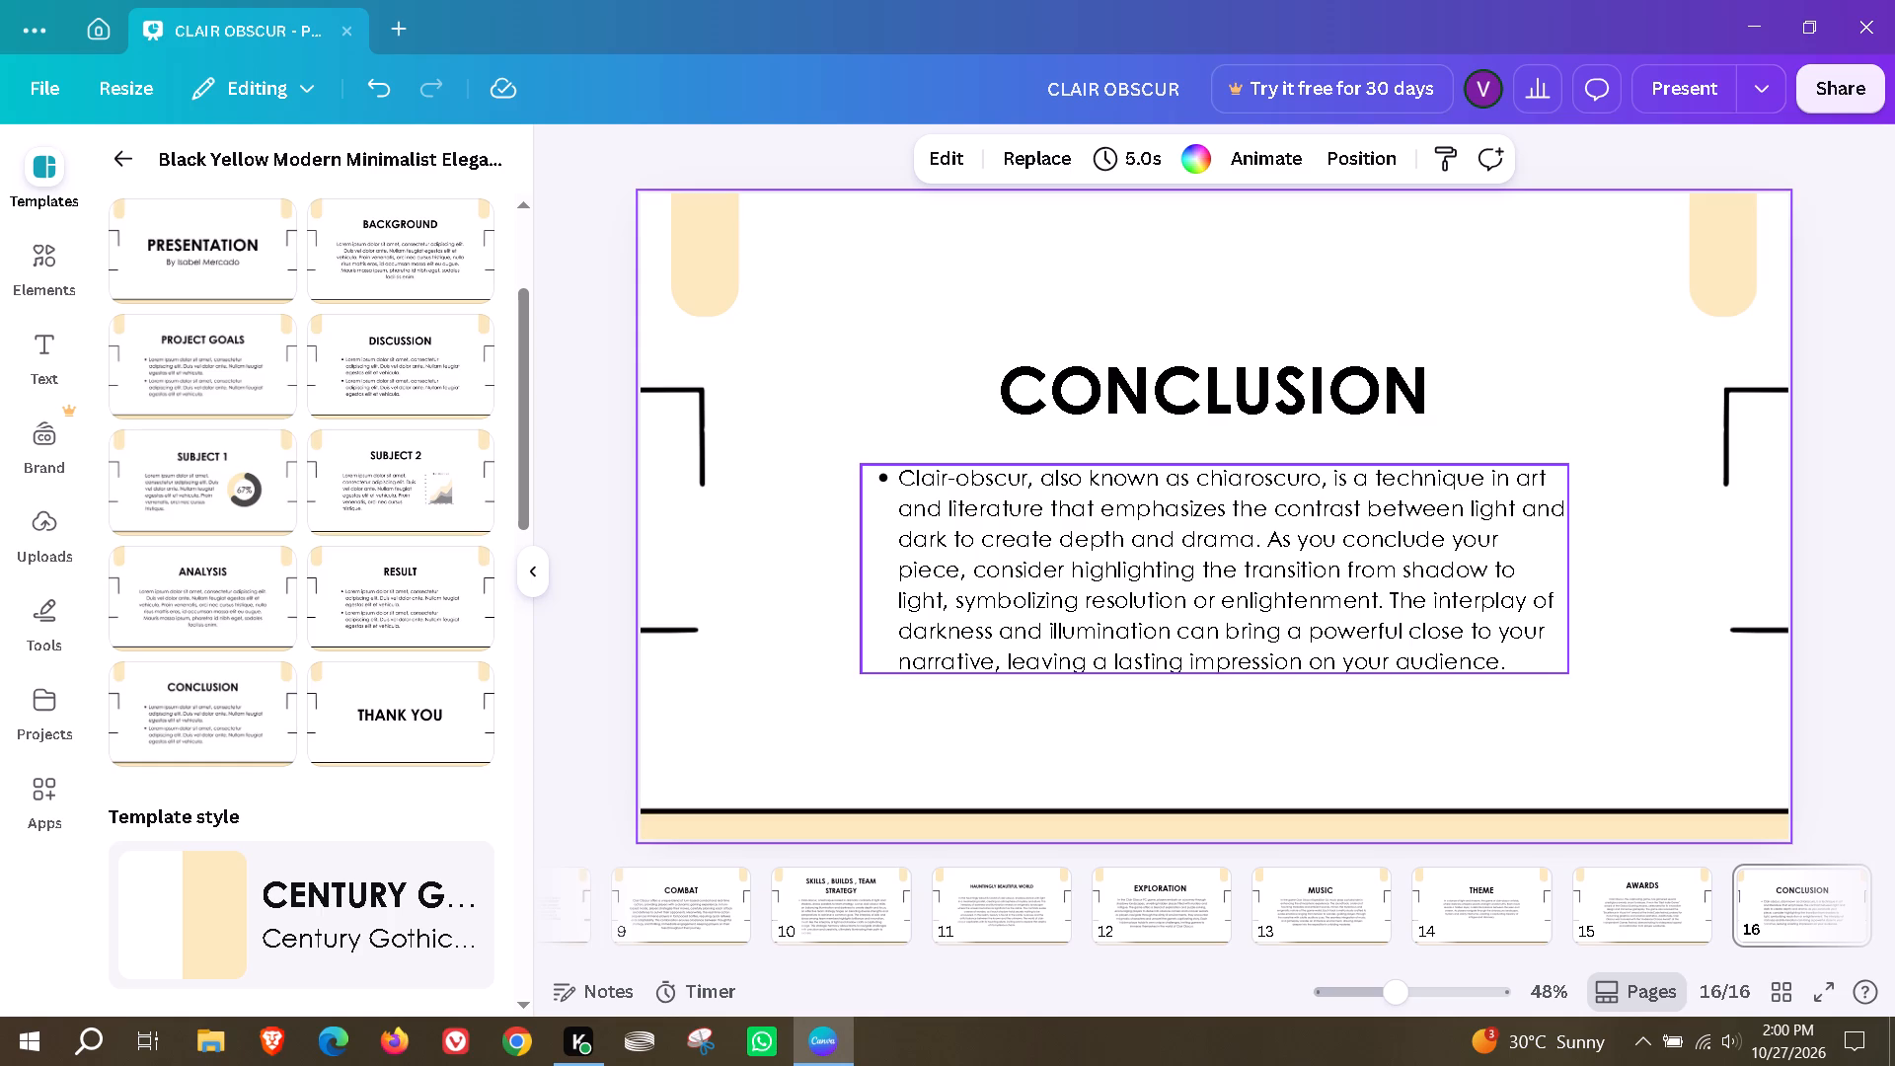
# Return to page 1, the "CLAIR OBSCUR" title page.
pyautogui.scroll(-5, 1572, 893)
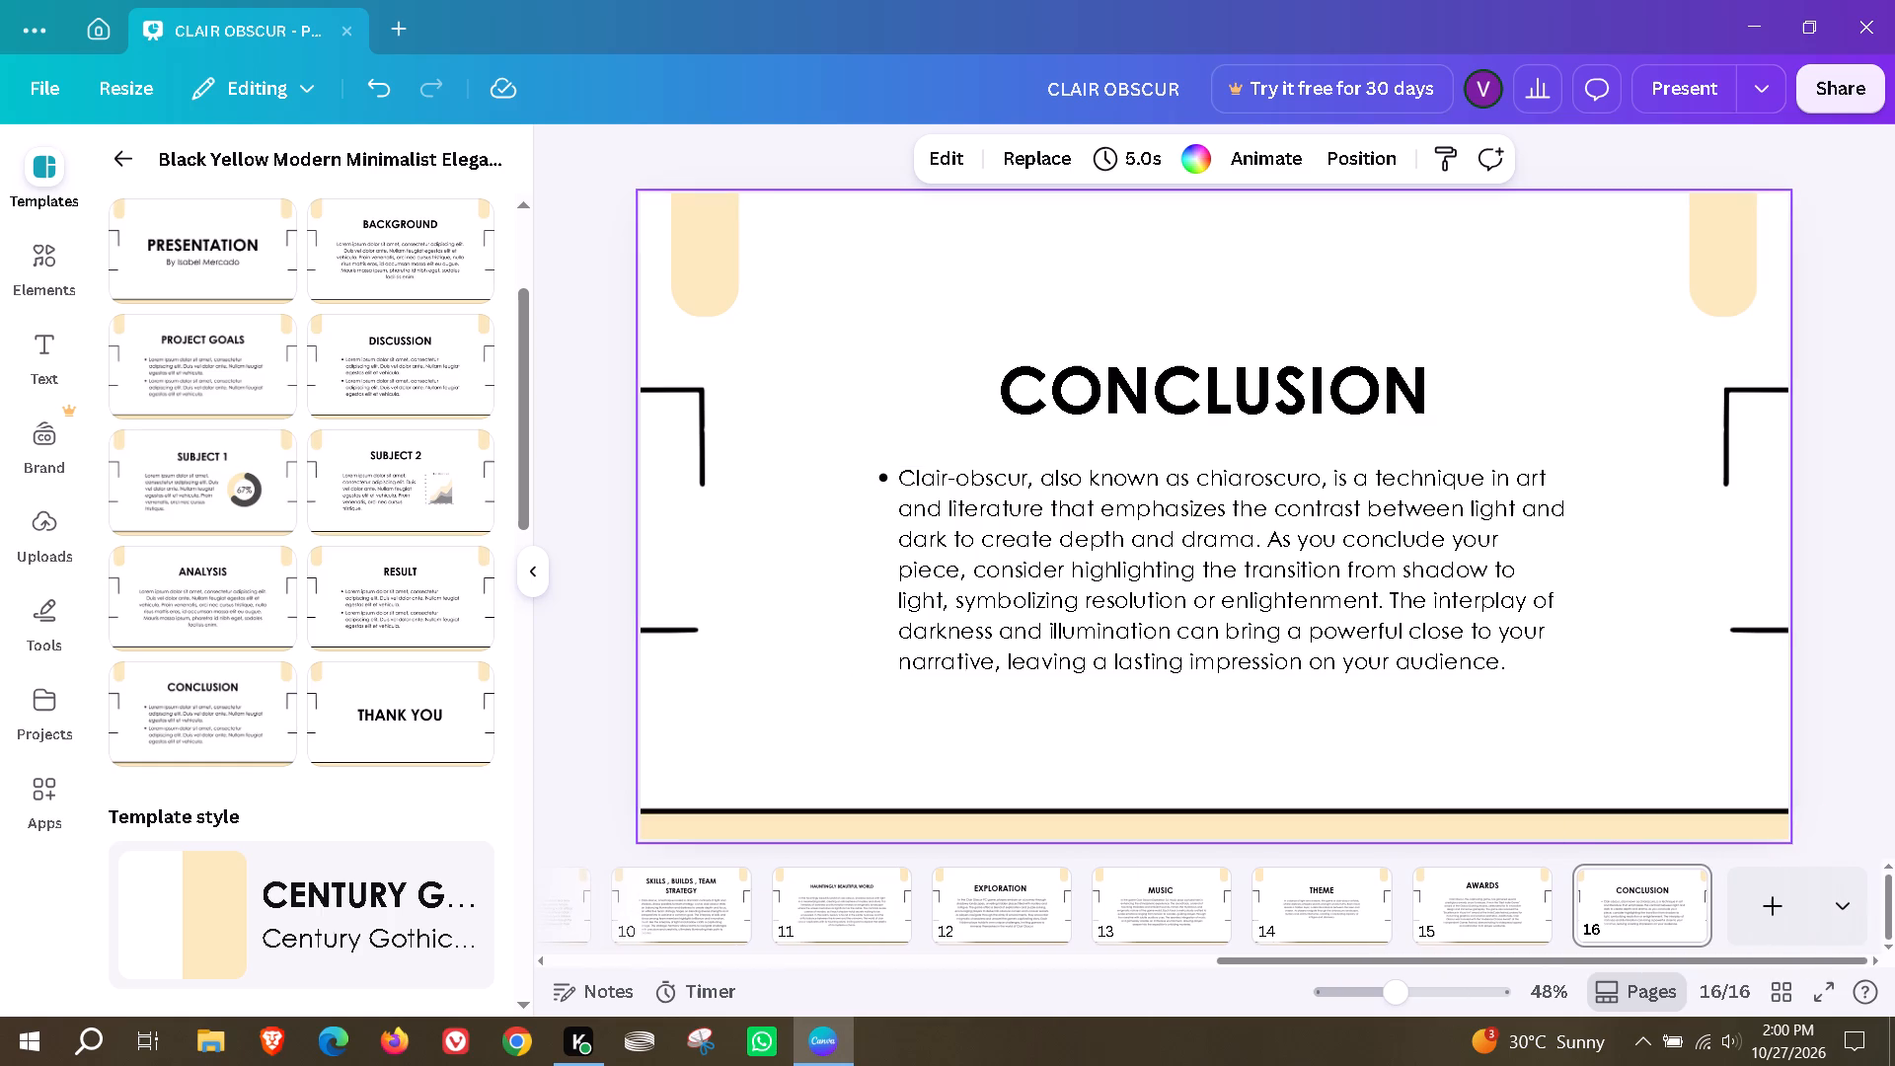
pyautogui.scroll(14, 862, 892)
pyautogui.scroll(5, 764, 932)
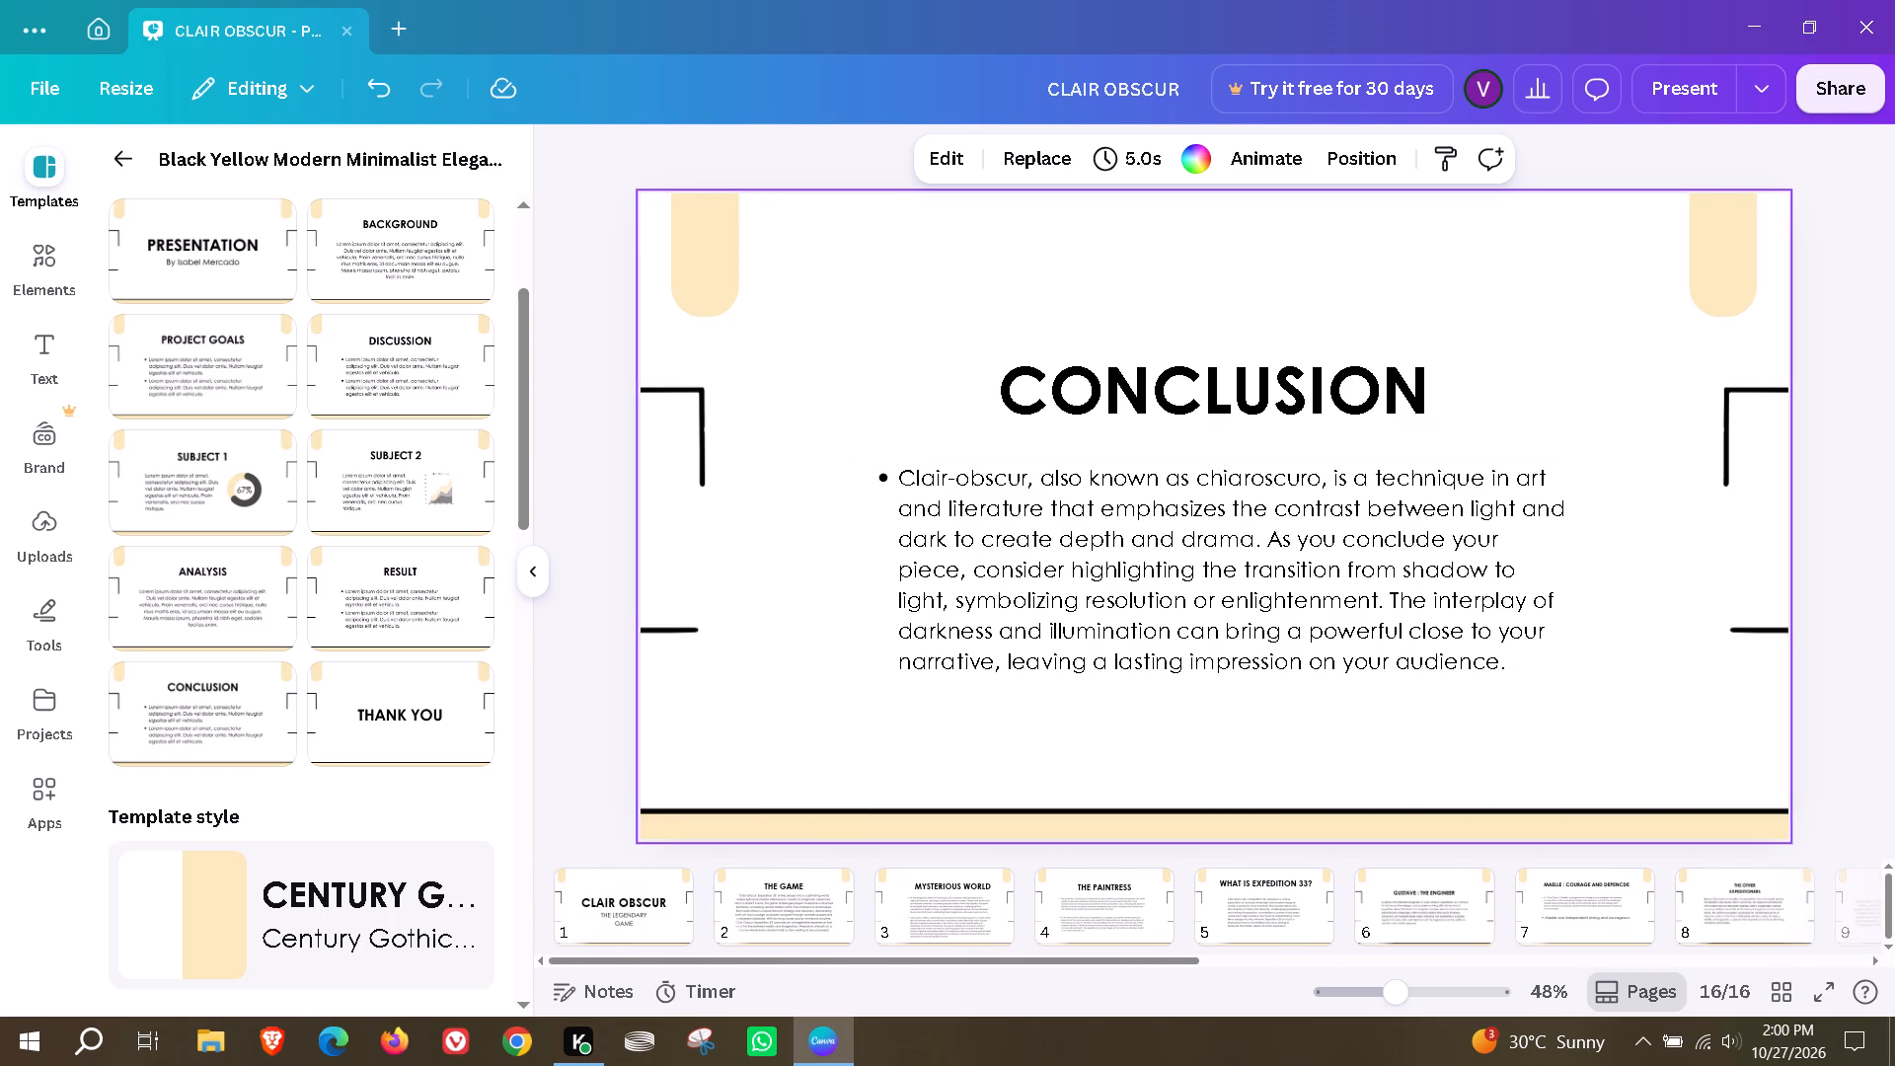
pyautogui.scroll(-10, 1092, 940)
pyautogui.scroll(18, 1148, 928)
pyautogui.click(655, 898)
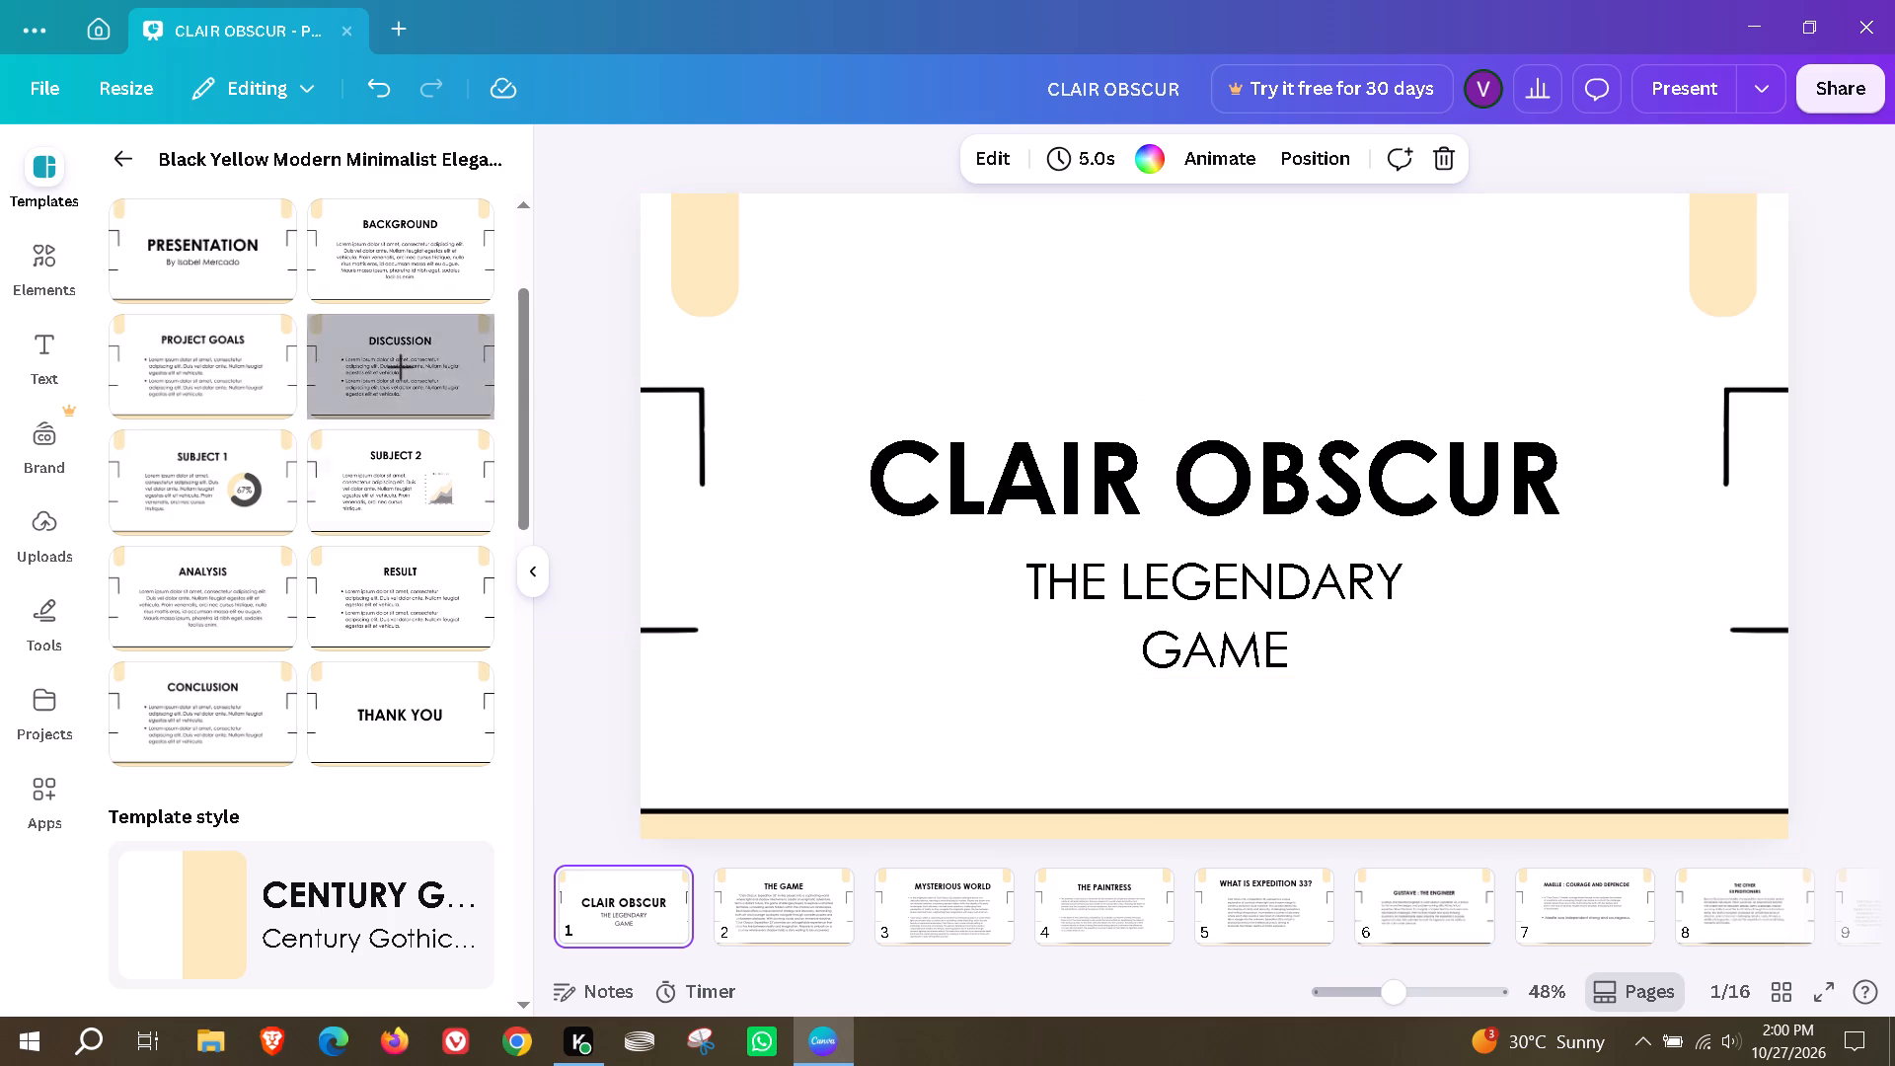
pyautogui.scroll(5, 299, 563)
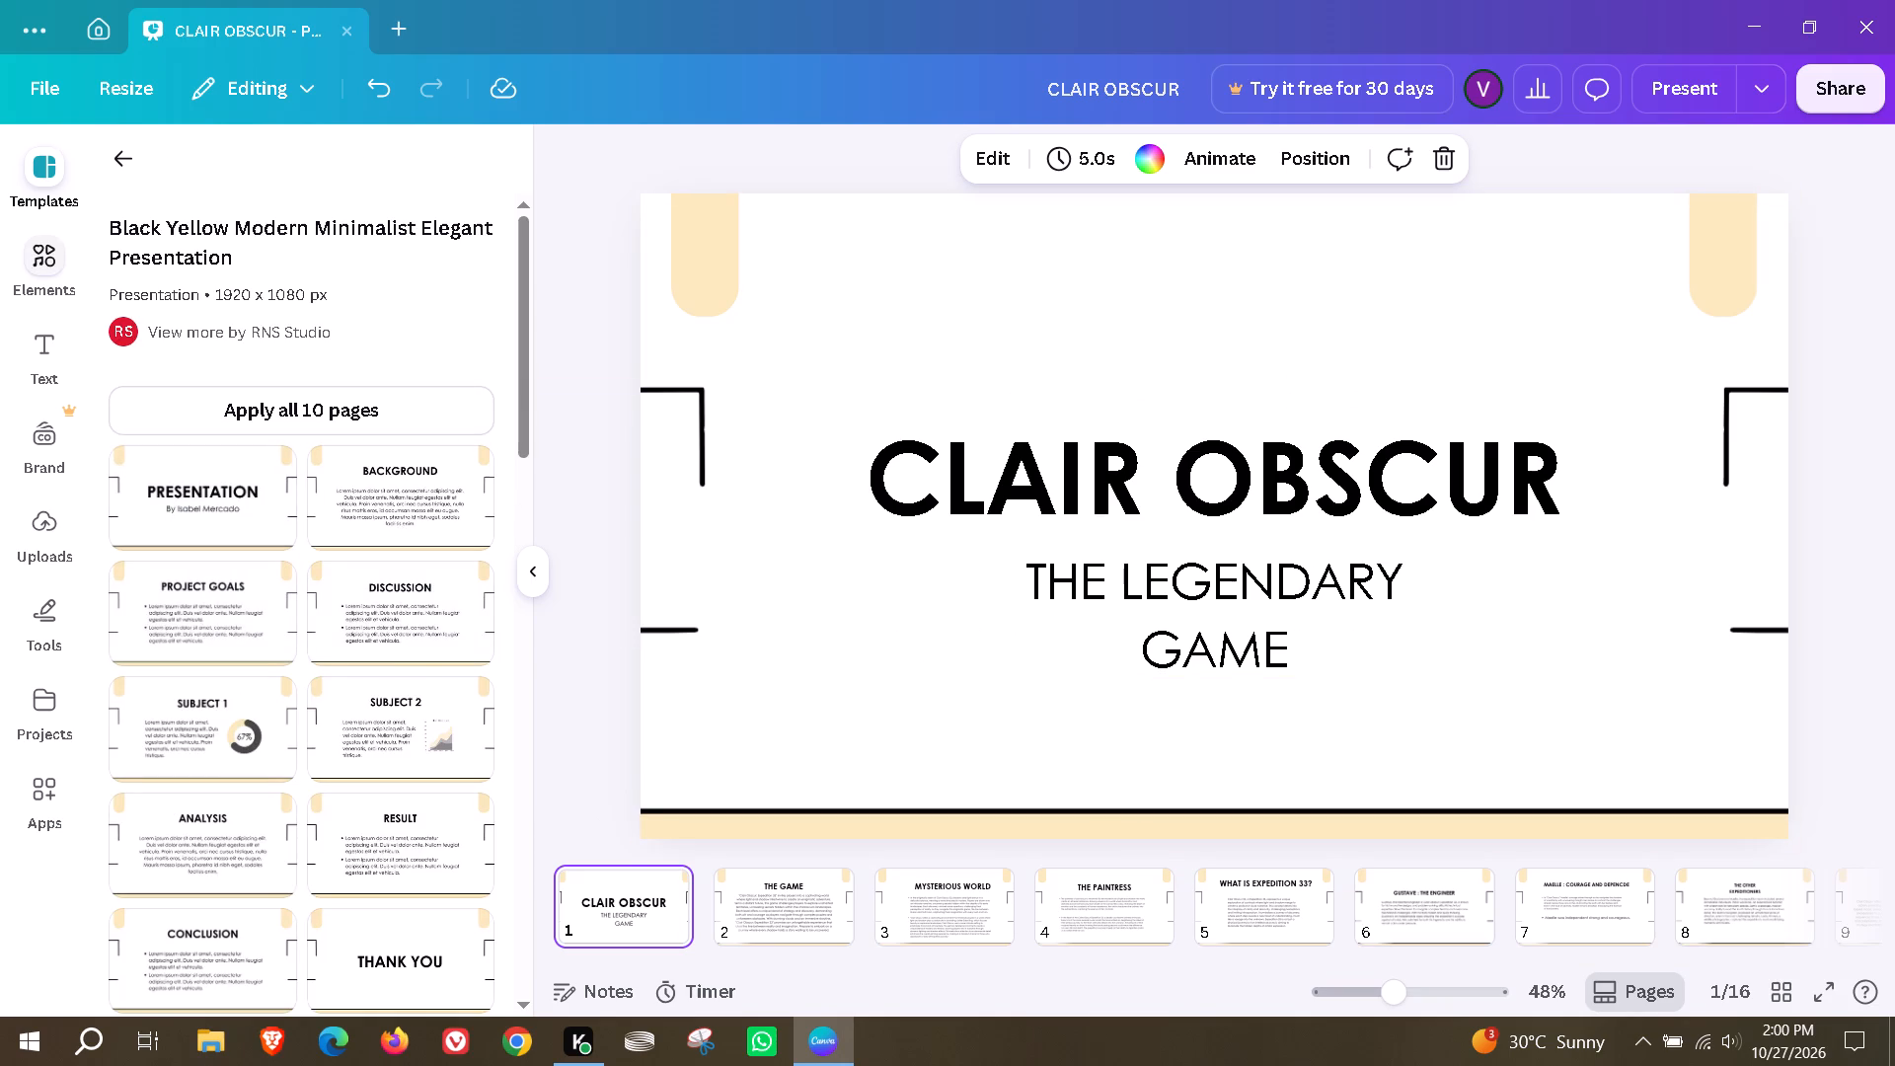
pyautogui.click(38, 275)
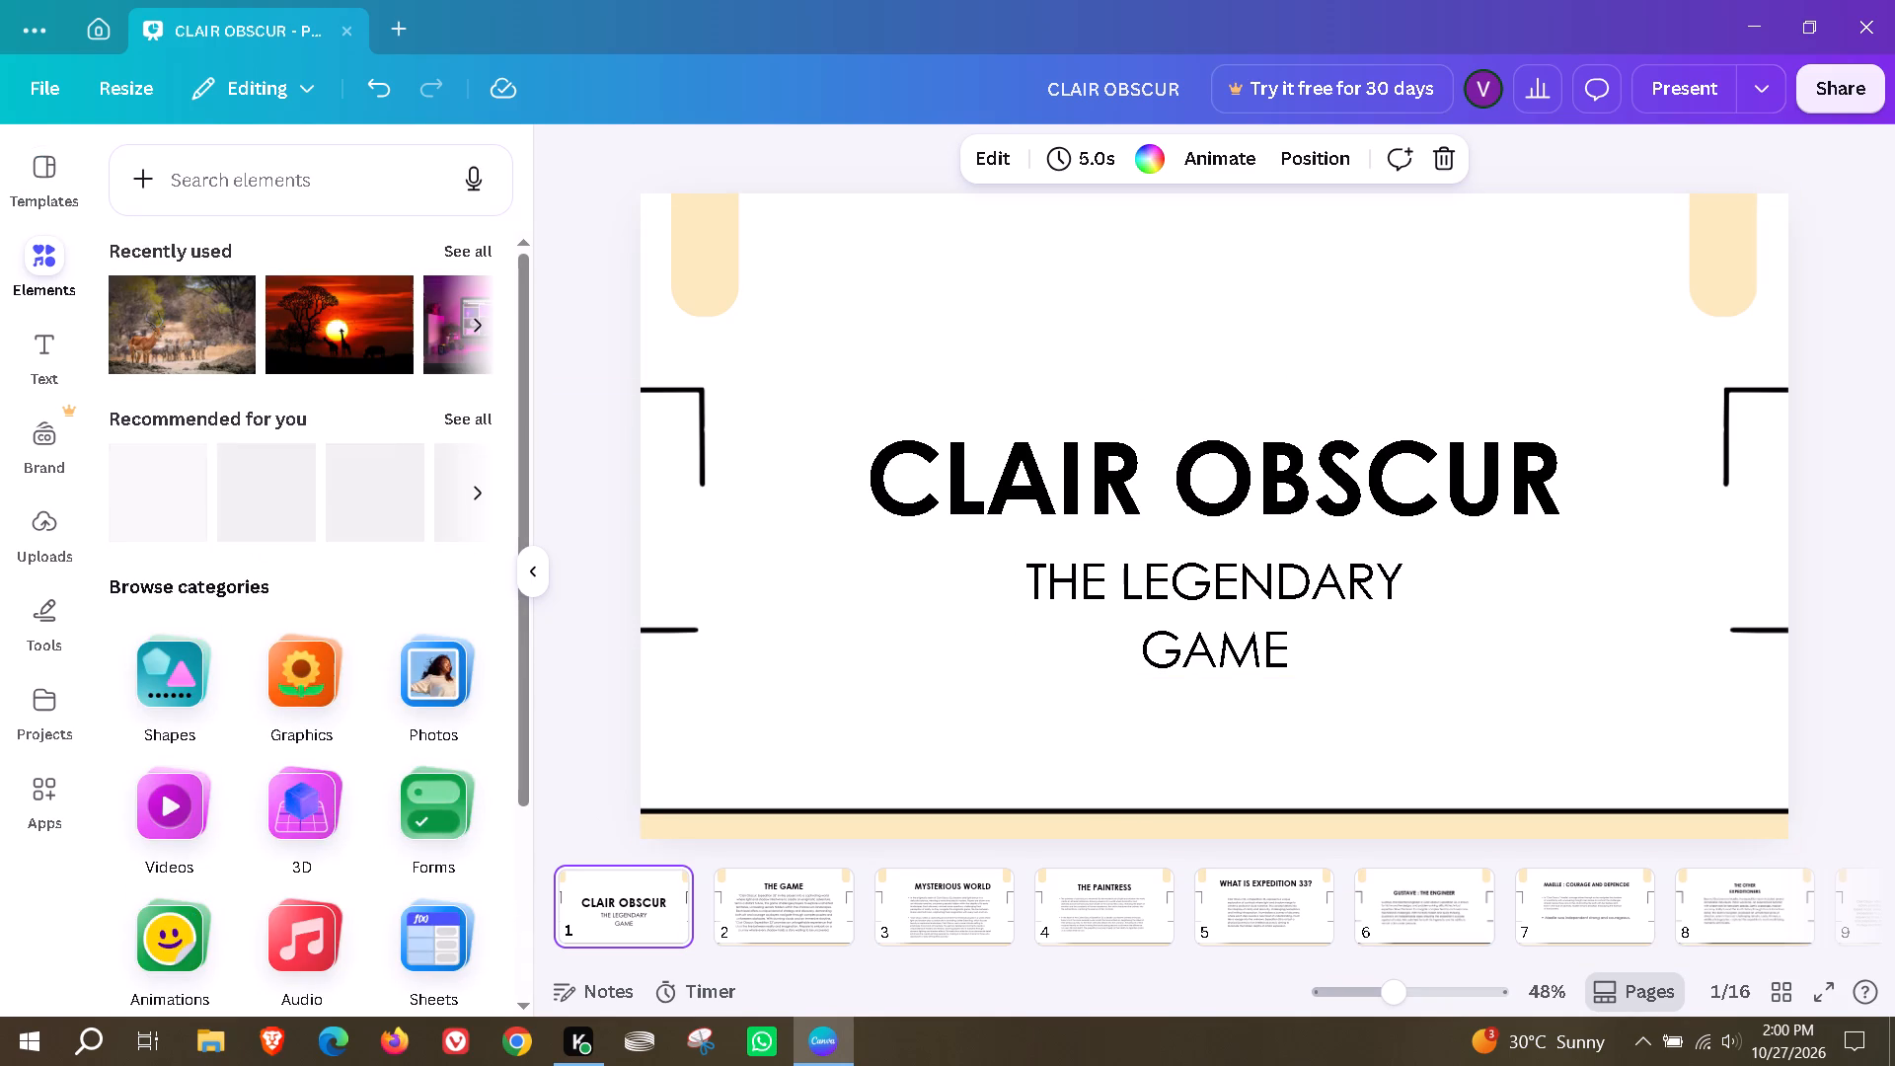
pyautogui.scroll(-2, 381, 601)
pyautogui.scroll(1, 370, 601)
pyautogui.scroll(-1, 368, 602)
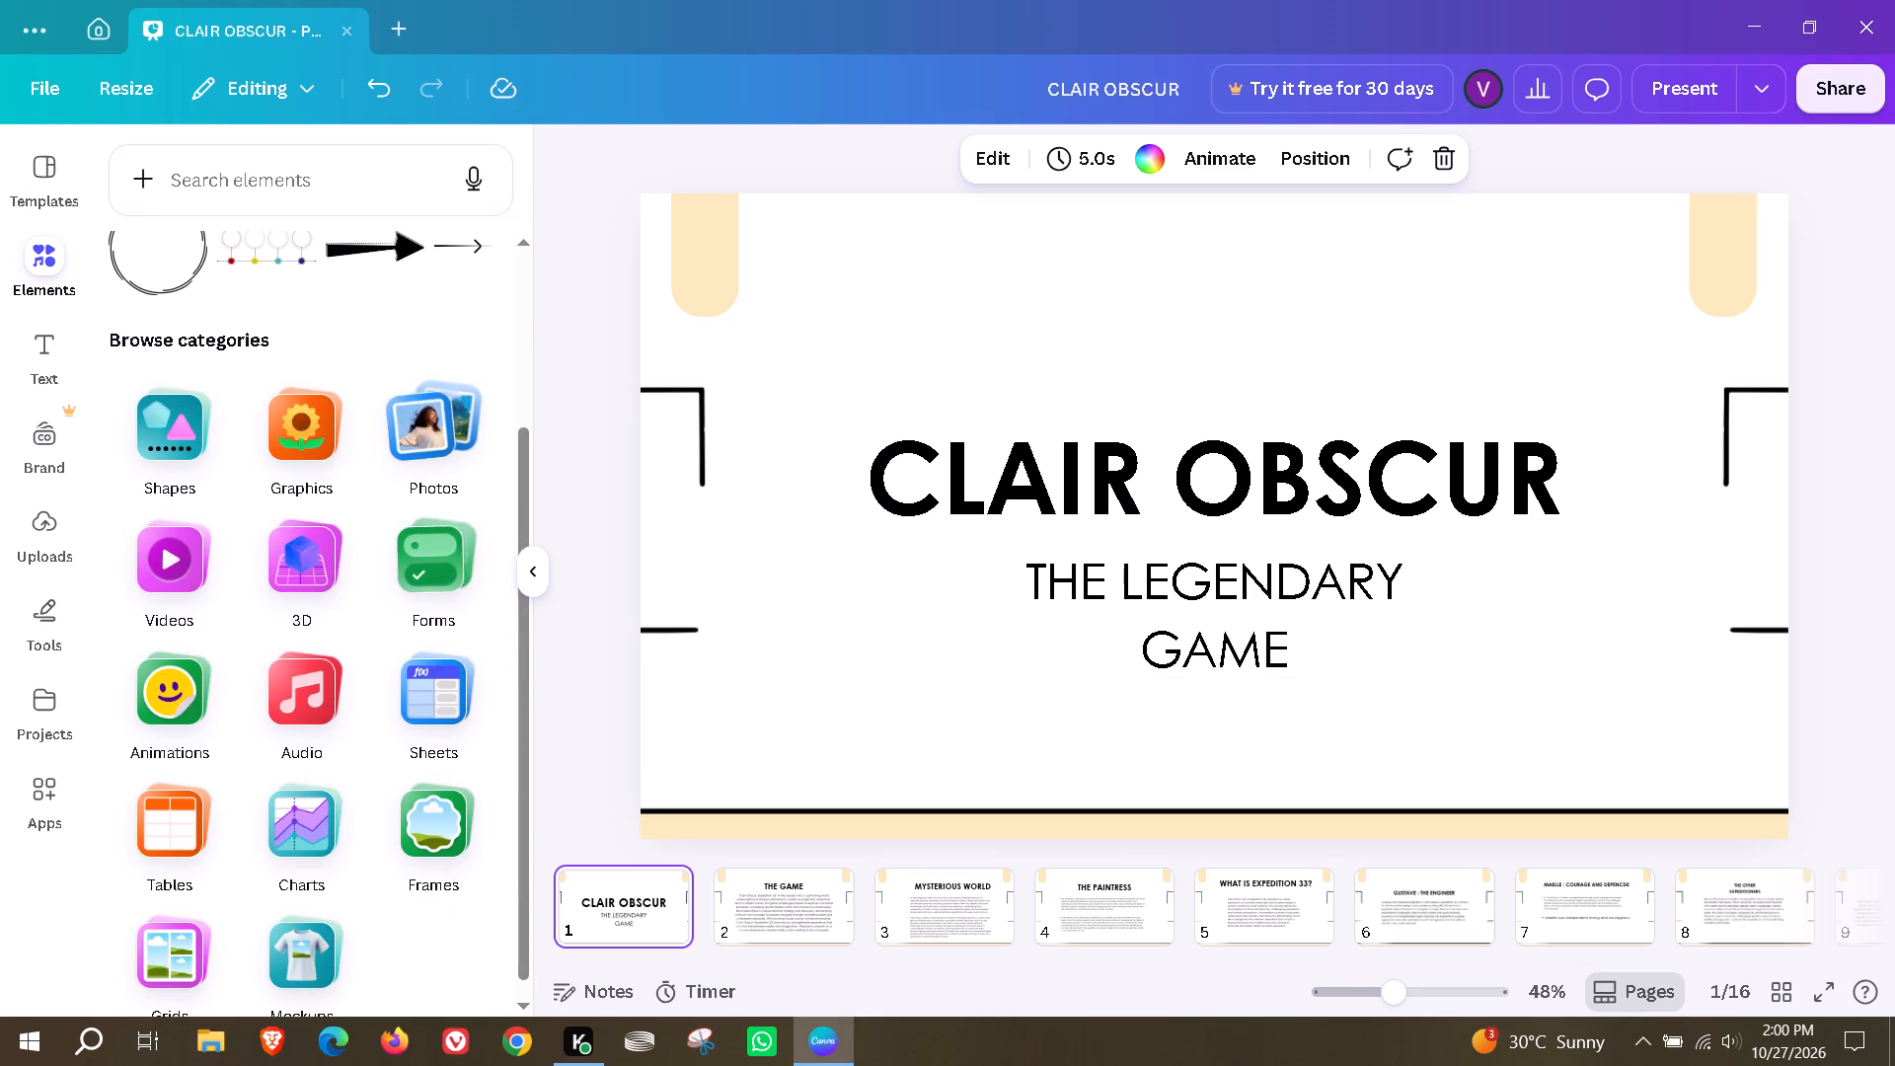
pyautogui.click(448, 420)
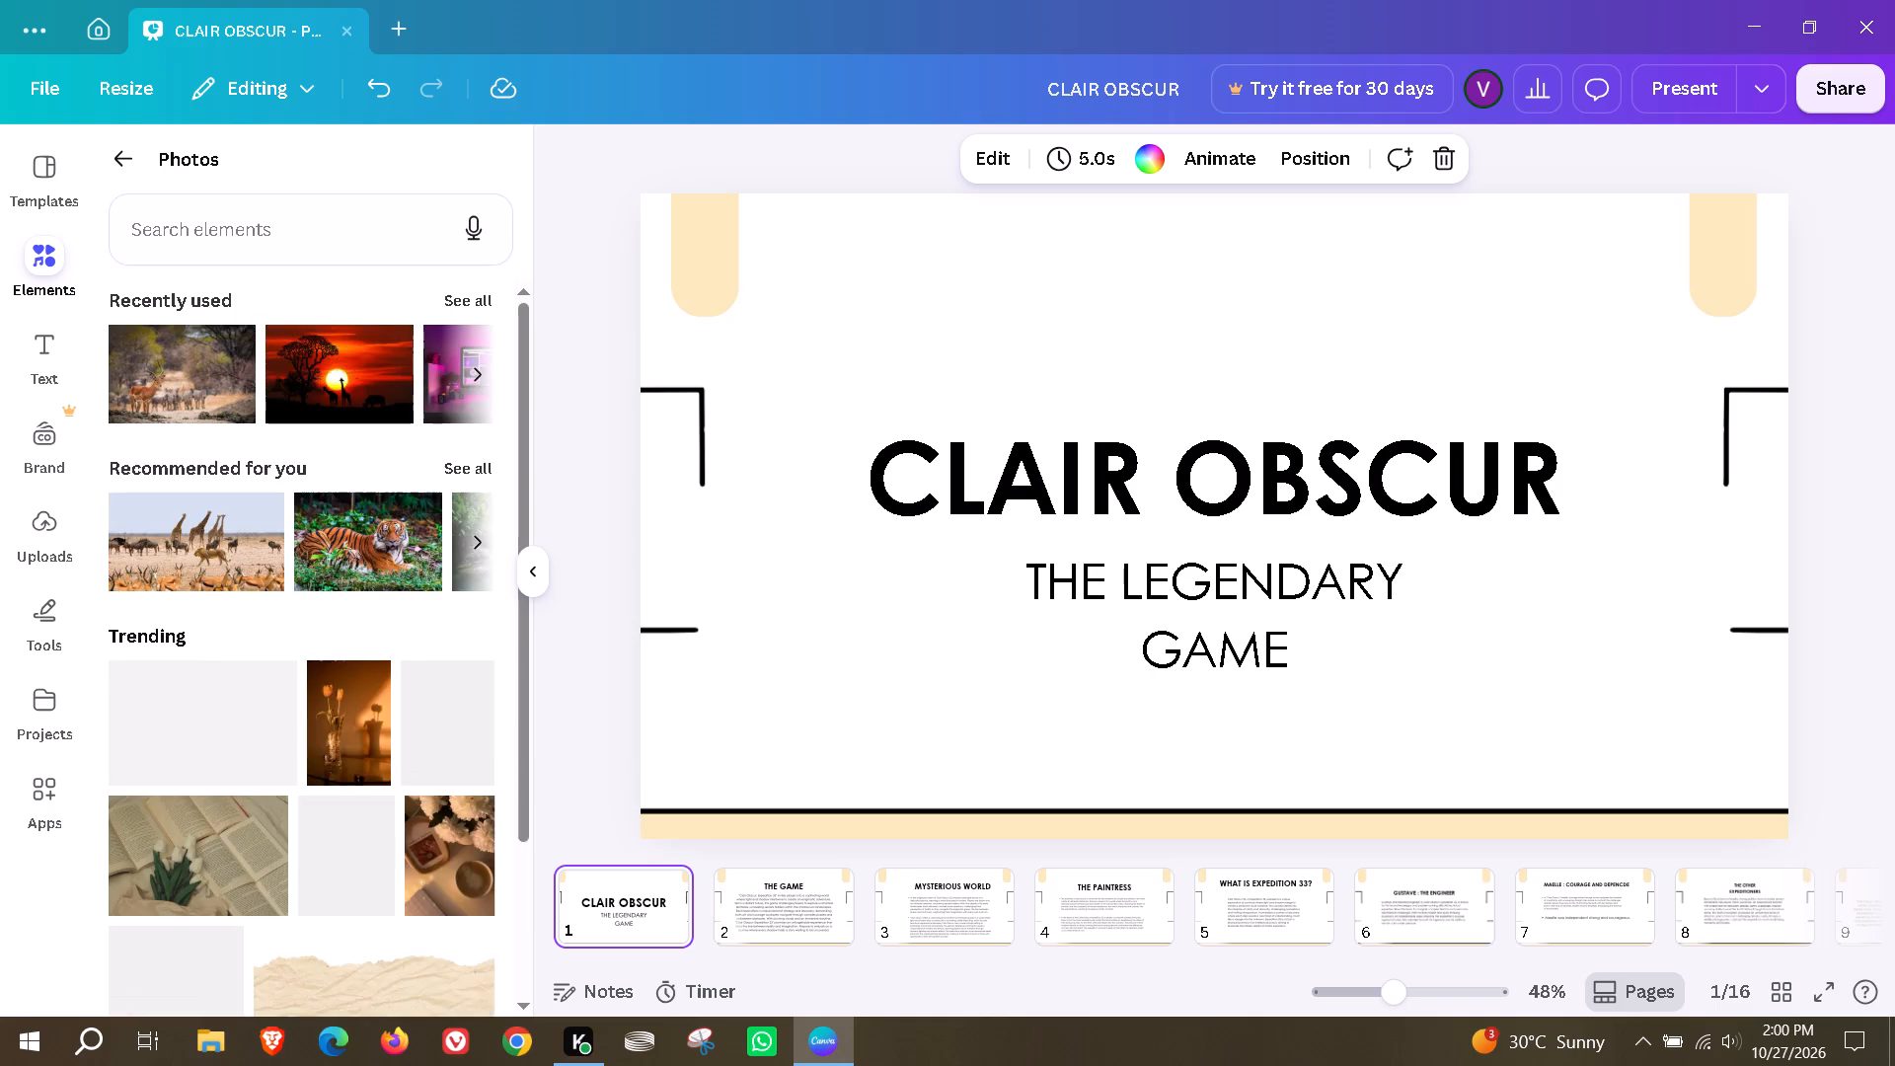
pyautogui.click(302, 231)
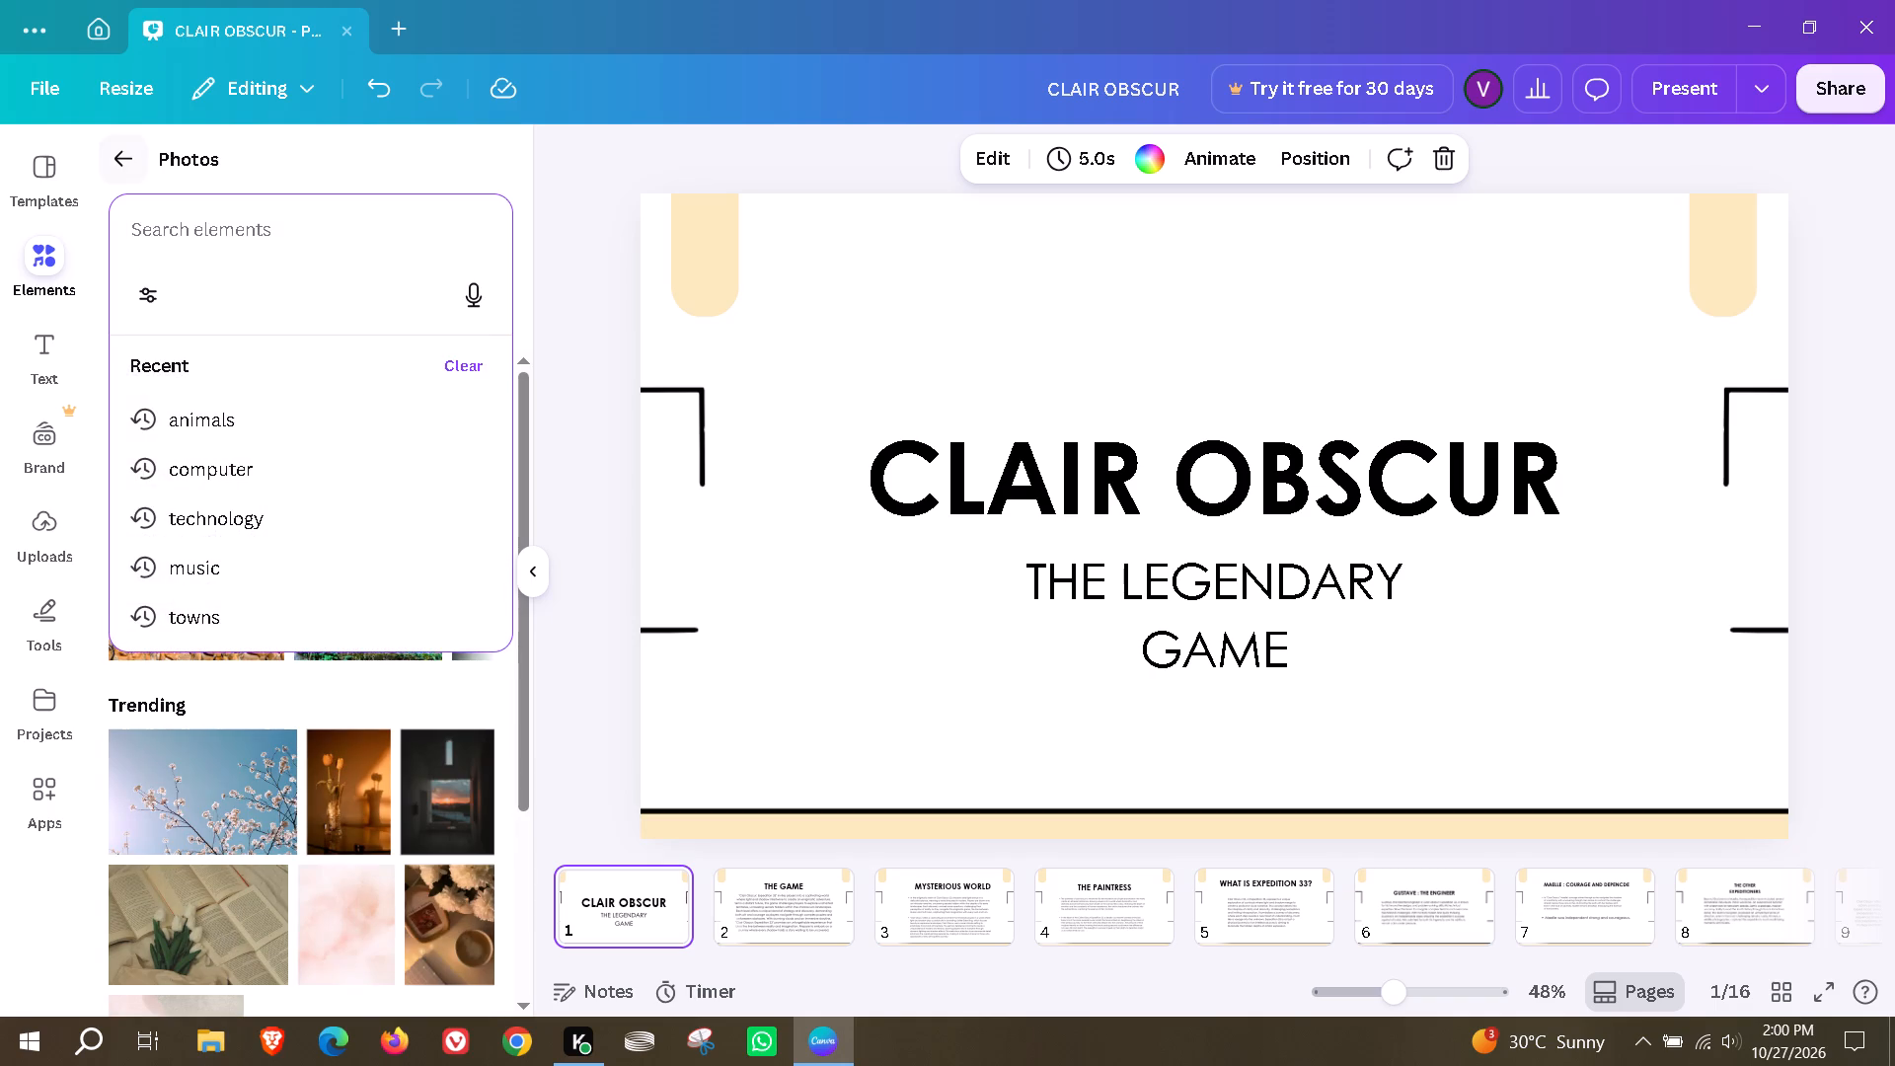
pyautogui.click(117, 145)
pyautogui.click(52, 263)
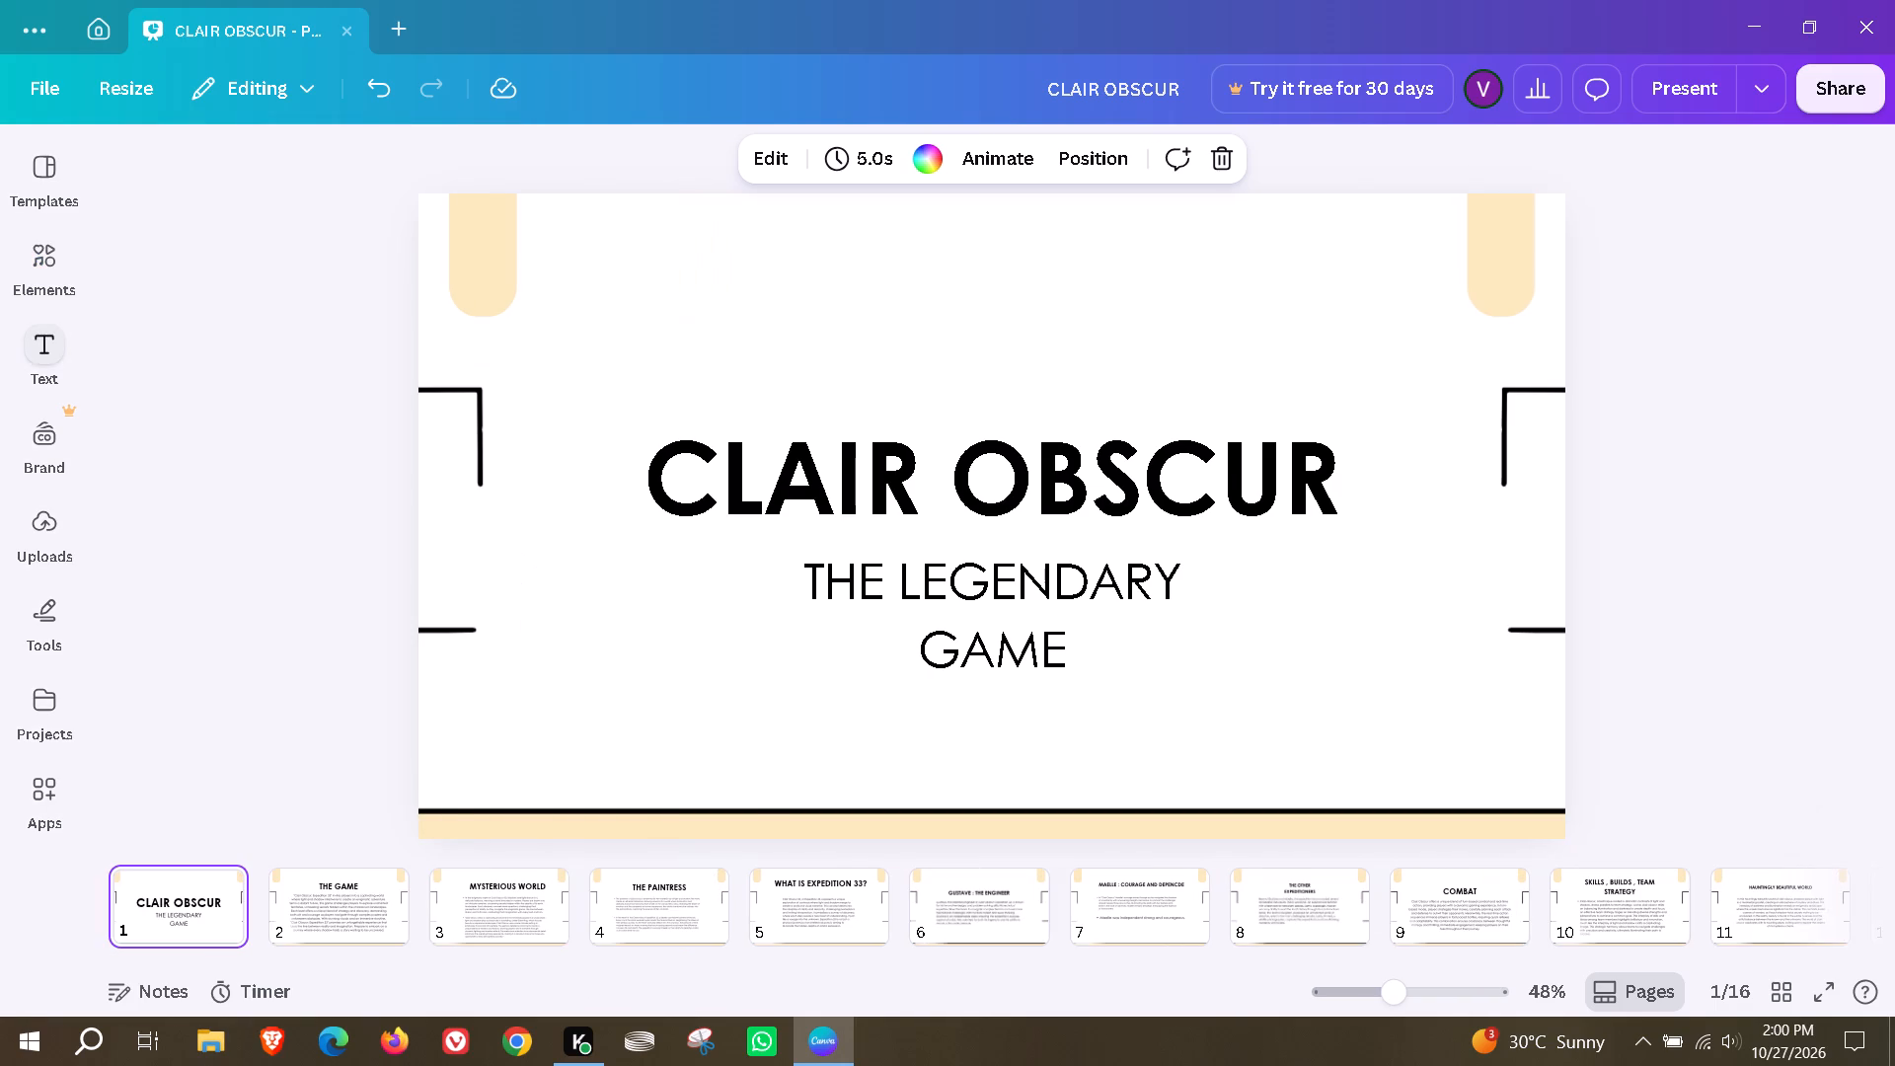
# Search animations for "playstation" and add the two-players animation to page 1, shrunk and placed centred above the title.
pyautogui.click(38, 259)
pyautogui.click(172, 940)
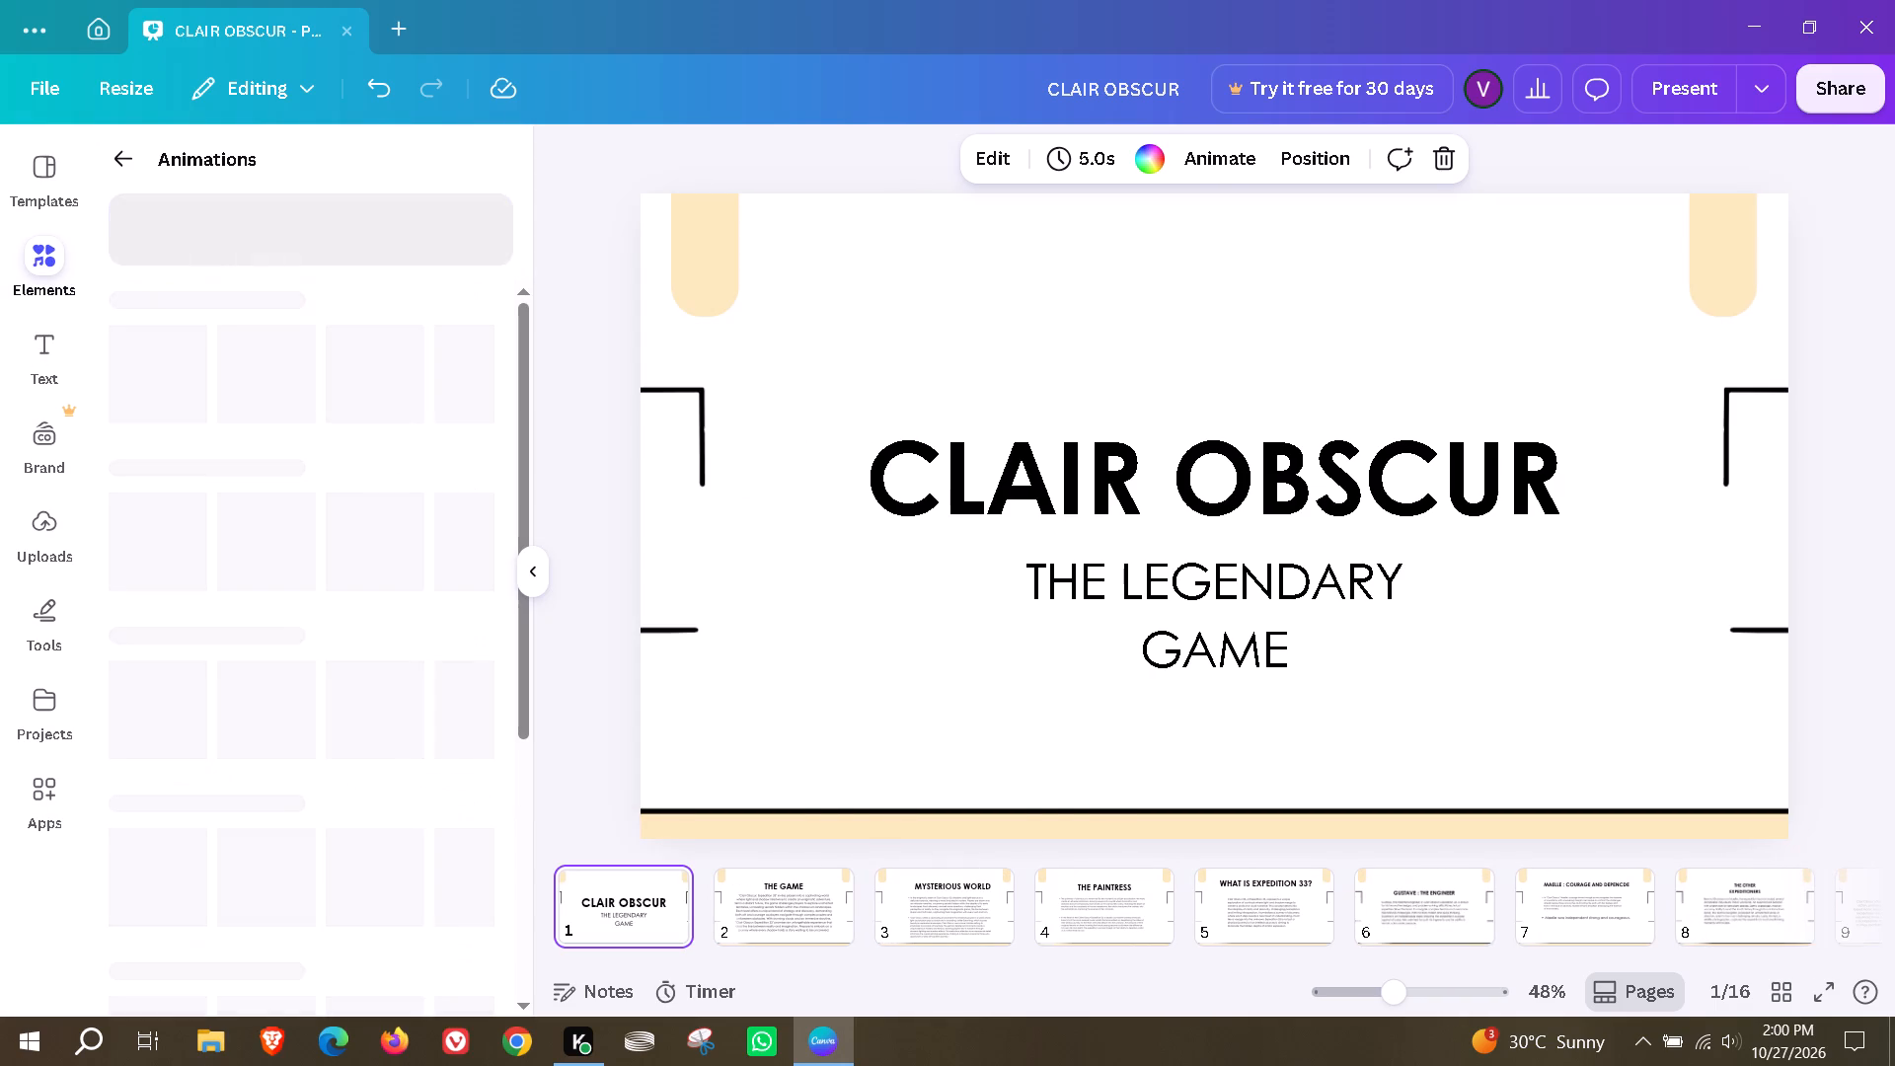
pyautogui.click(274, 221)
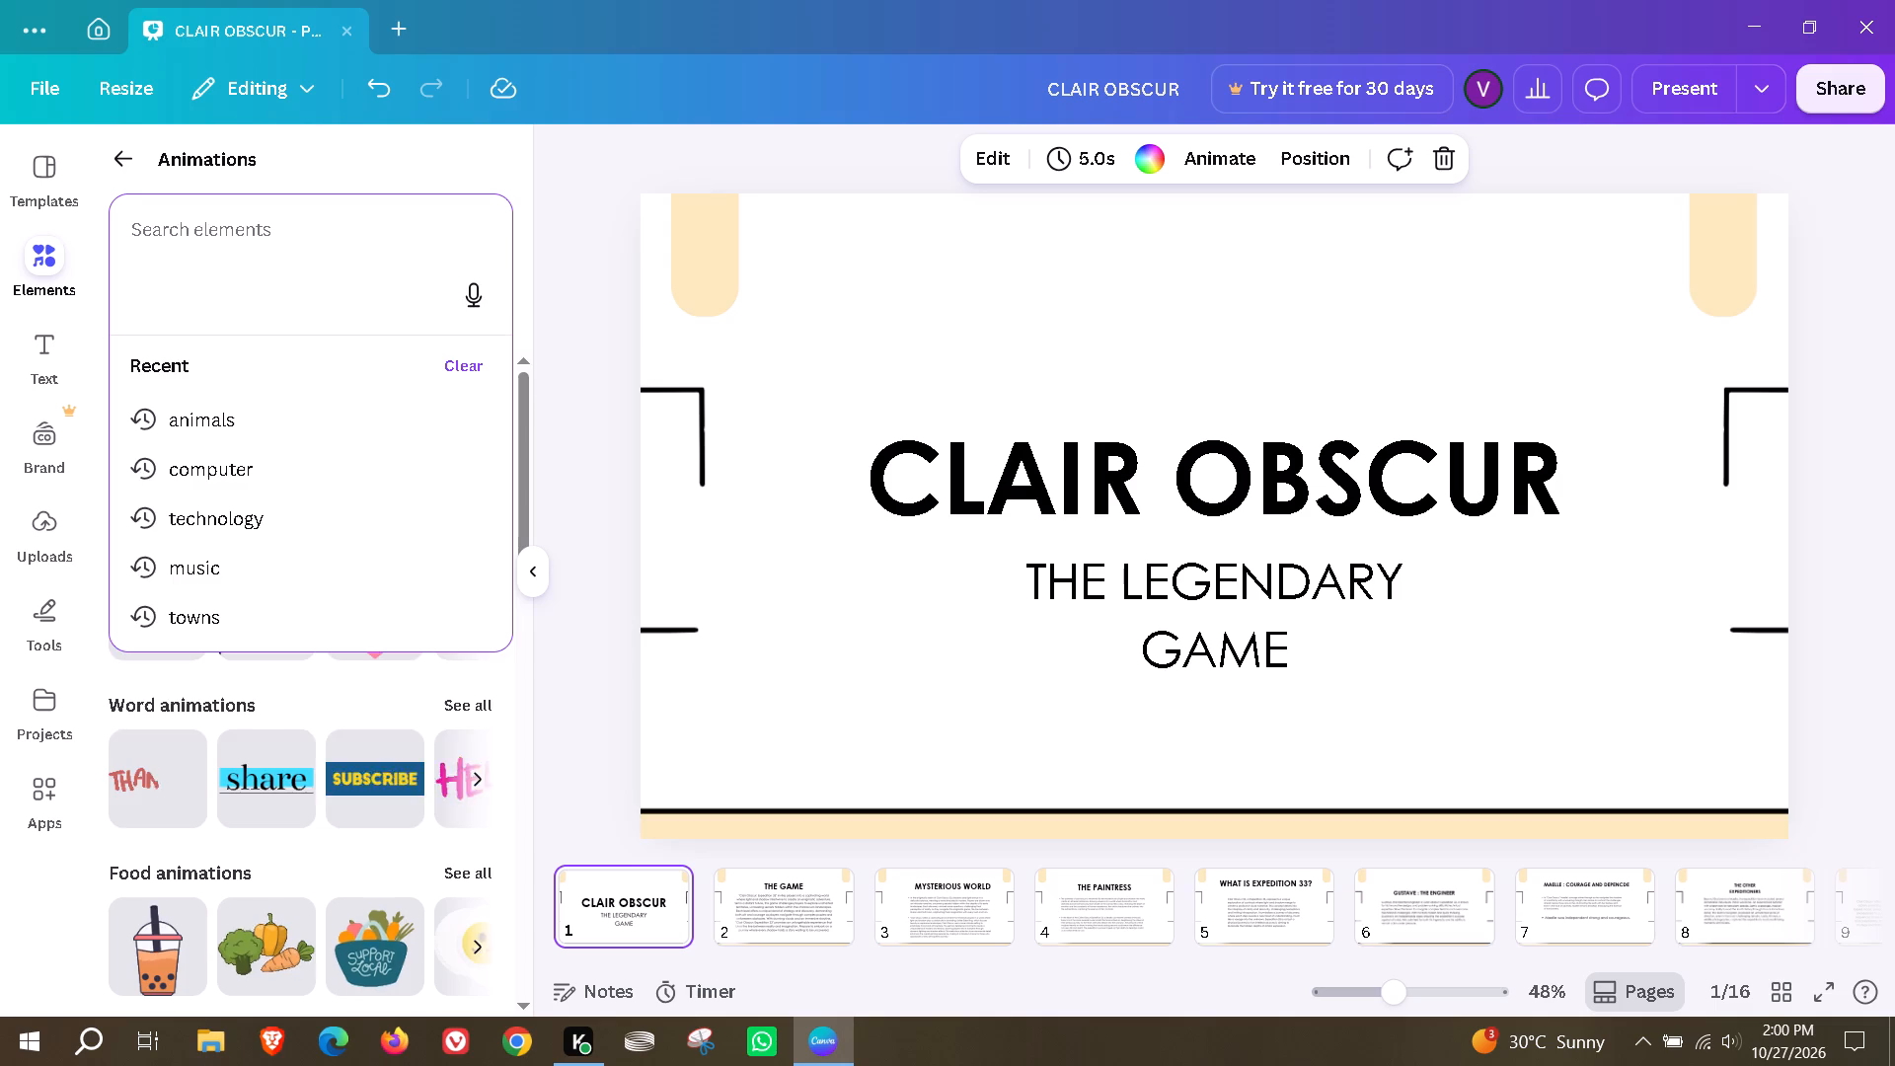
pyautogui.write('playstation')
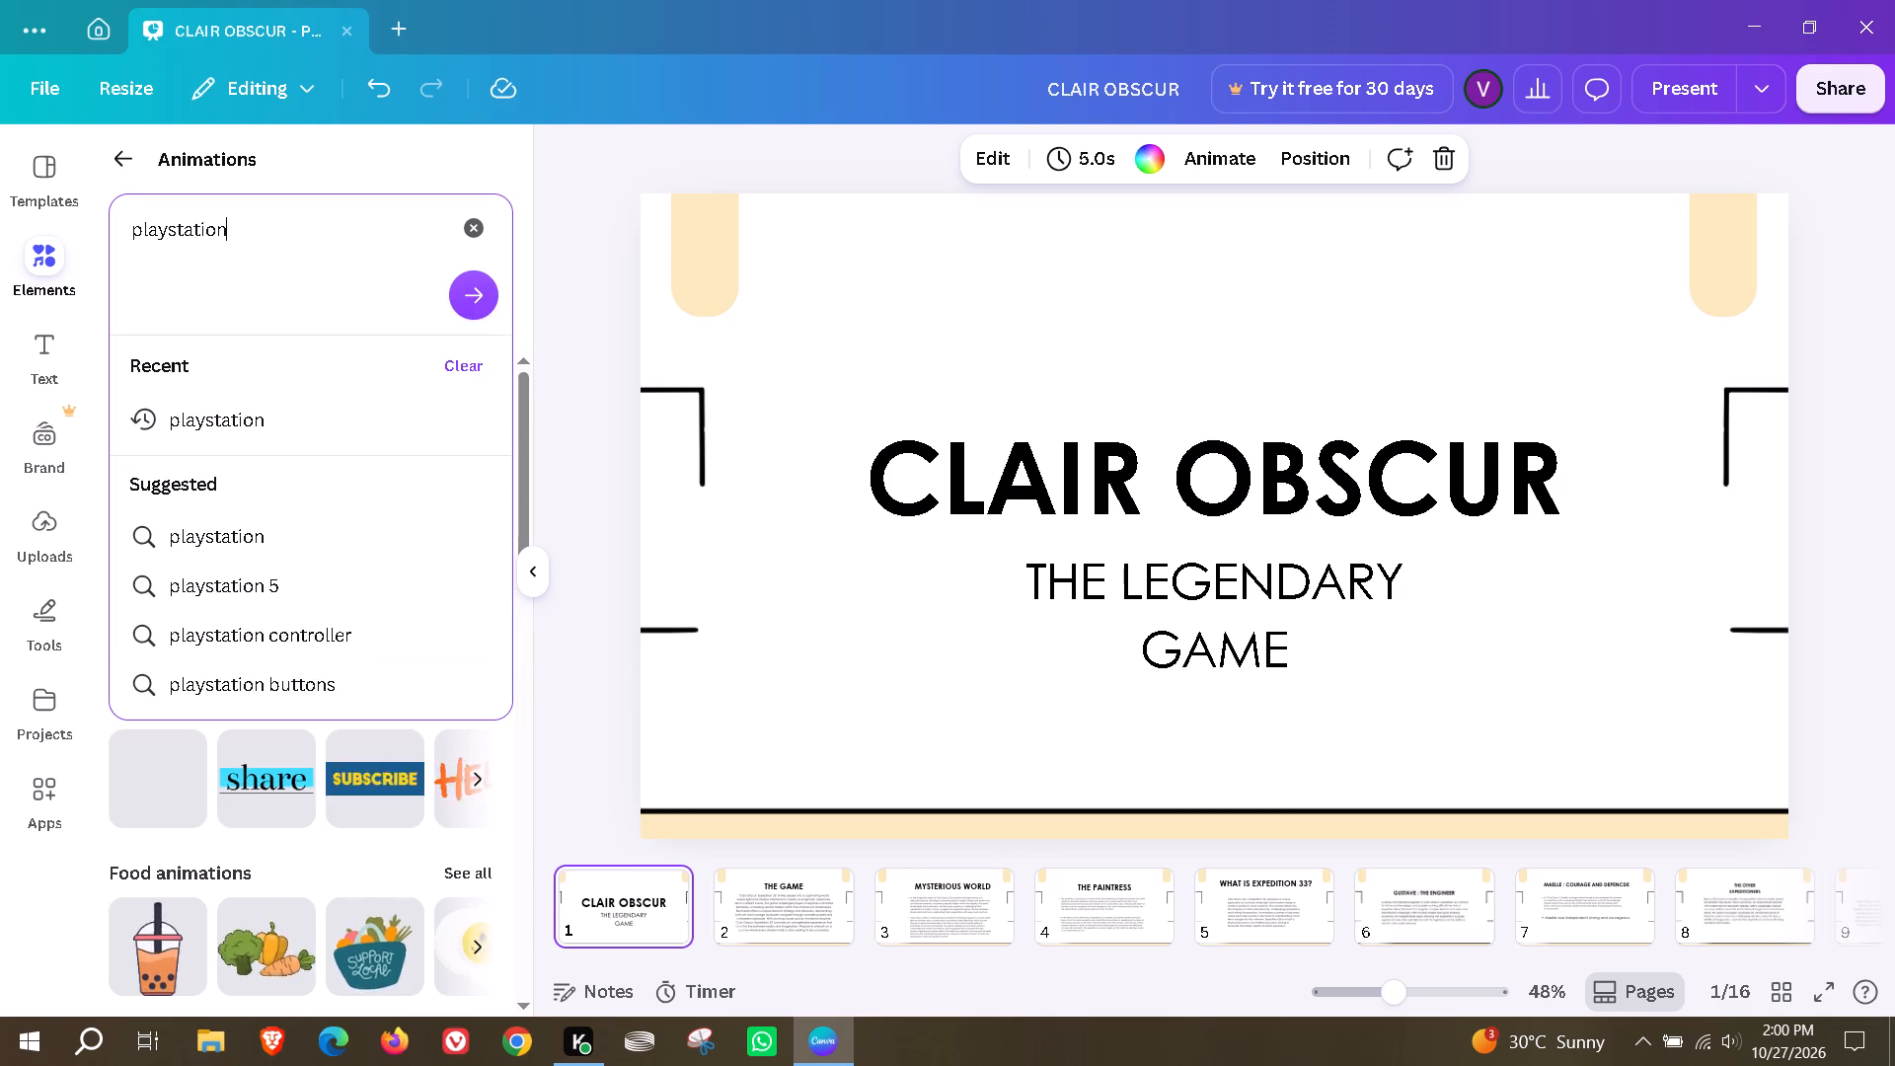
pyautogui.press('Return')
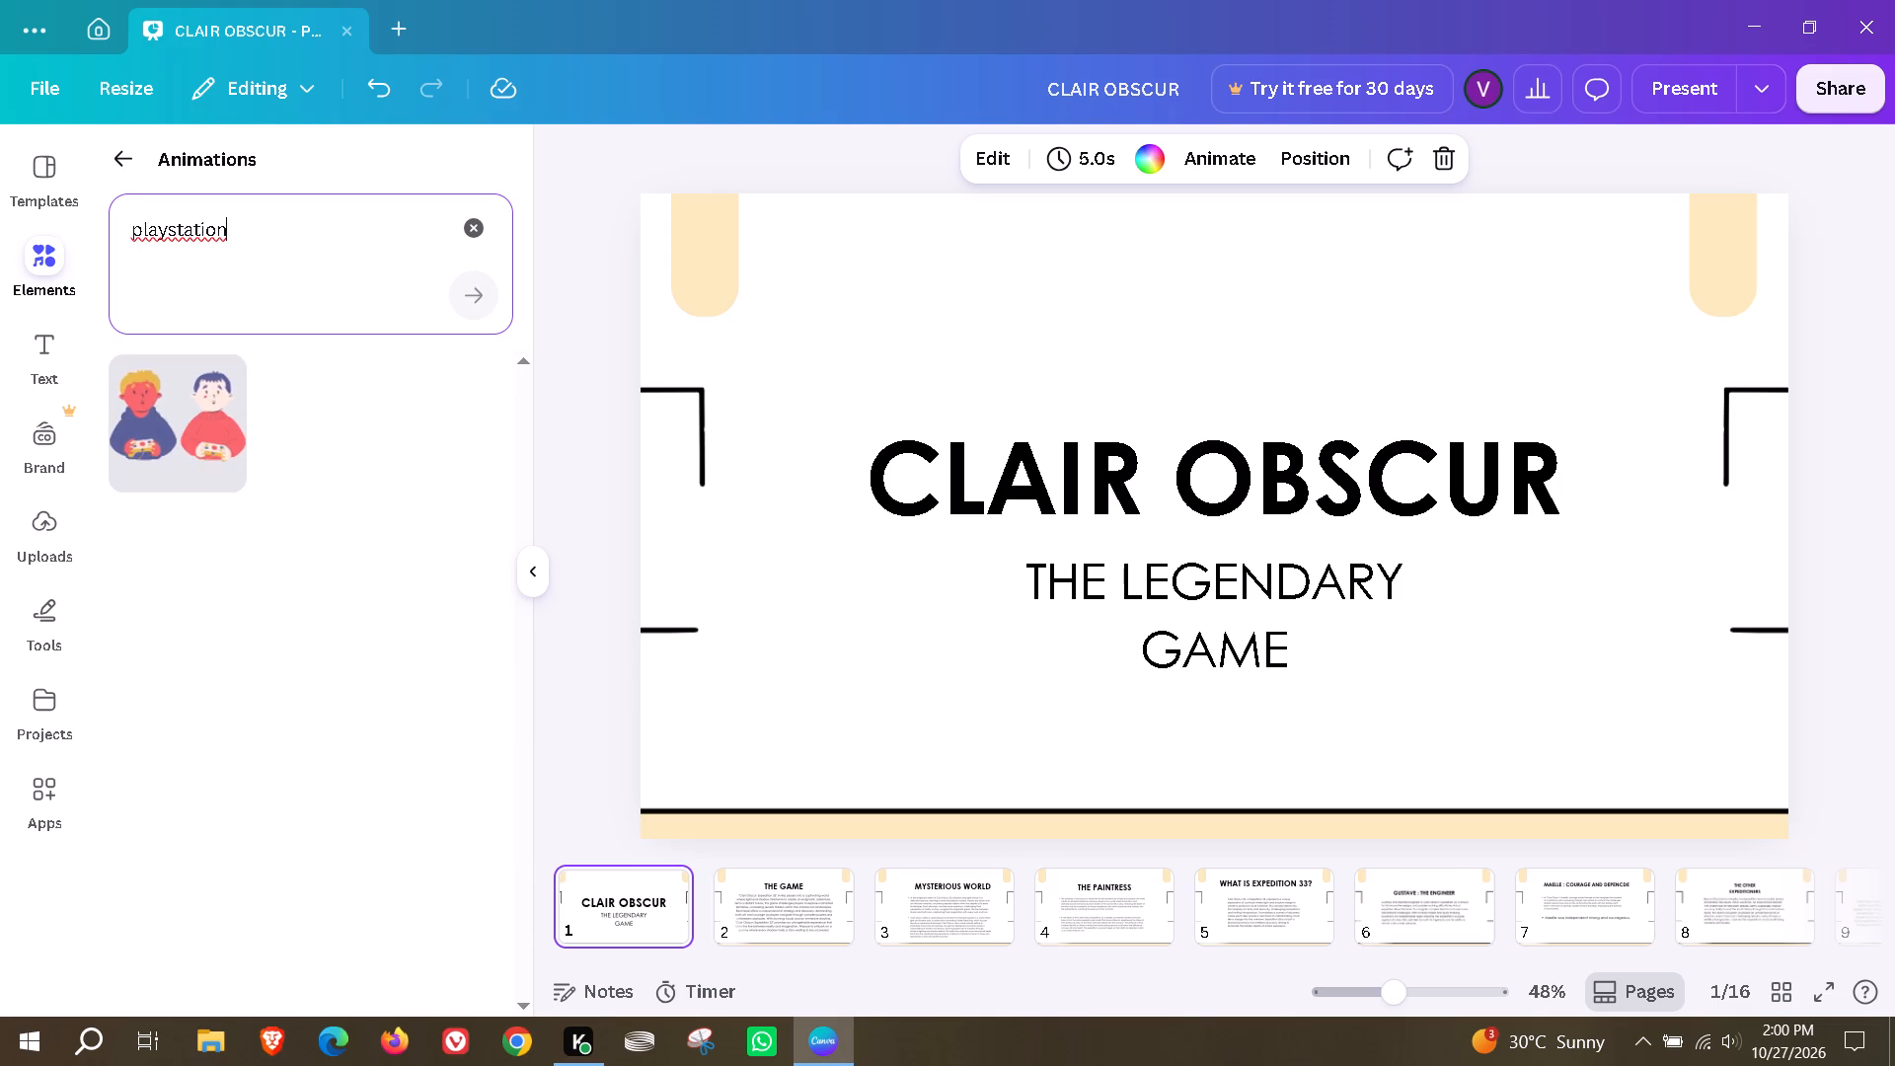
pyautogui.moveTo(189, 433); pyautogui.dragTo(1021, 290)
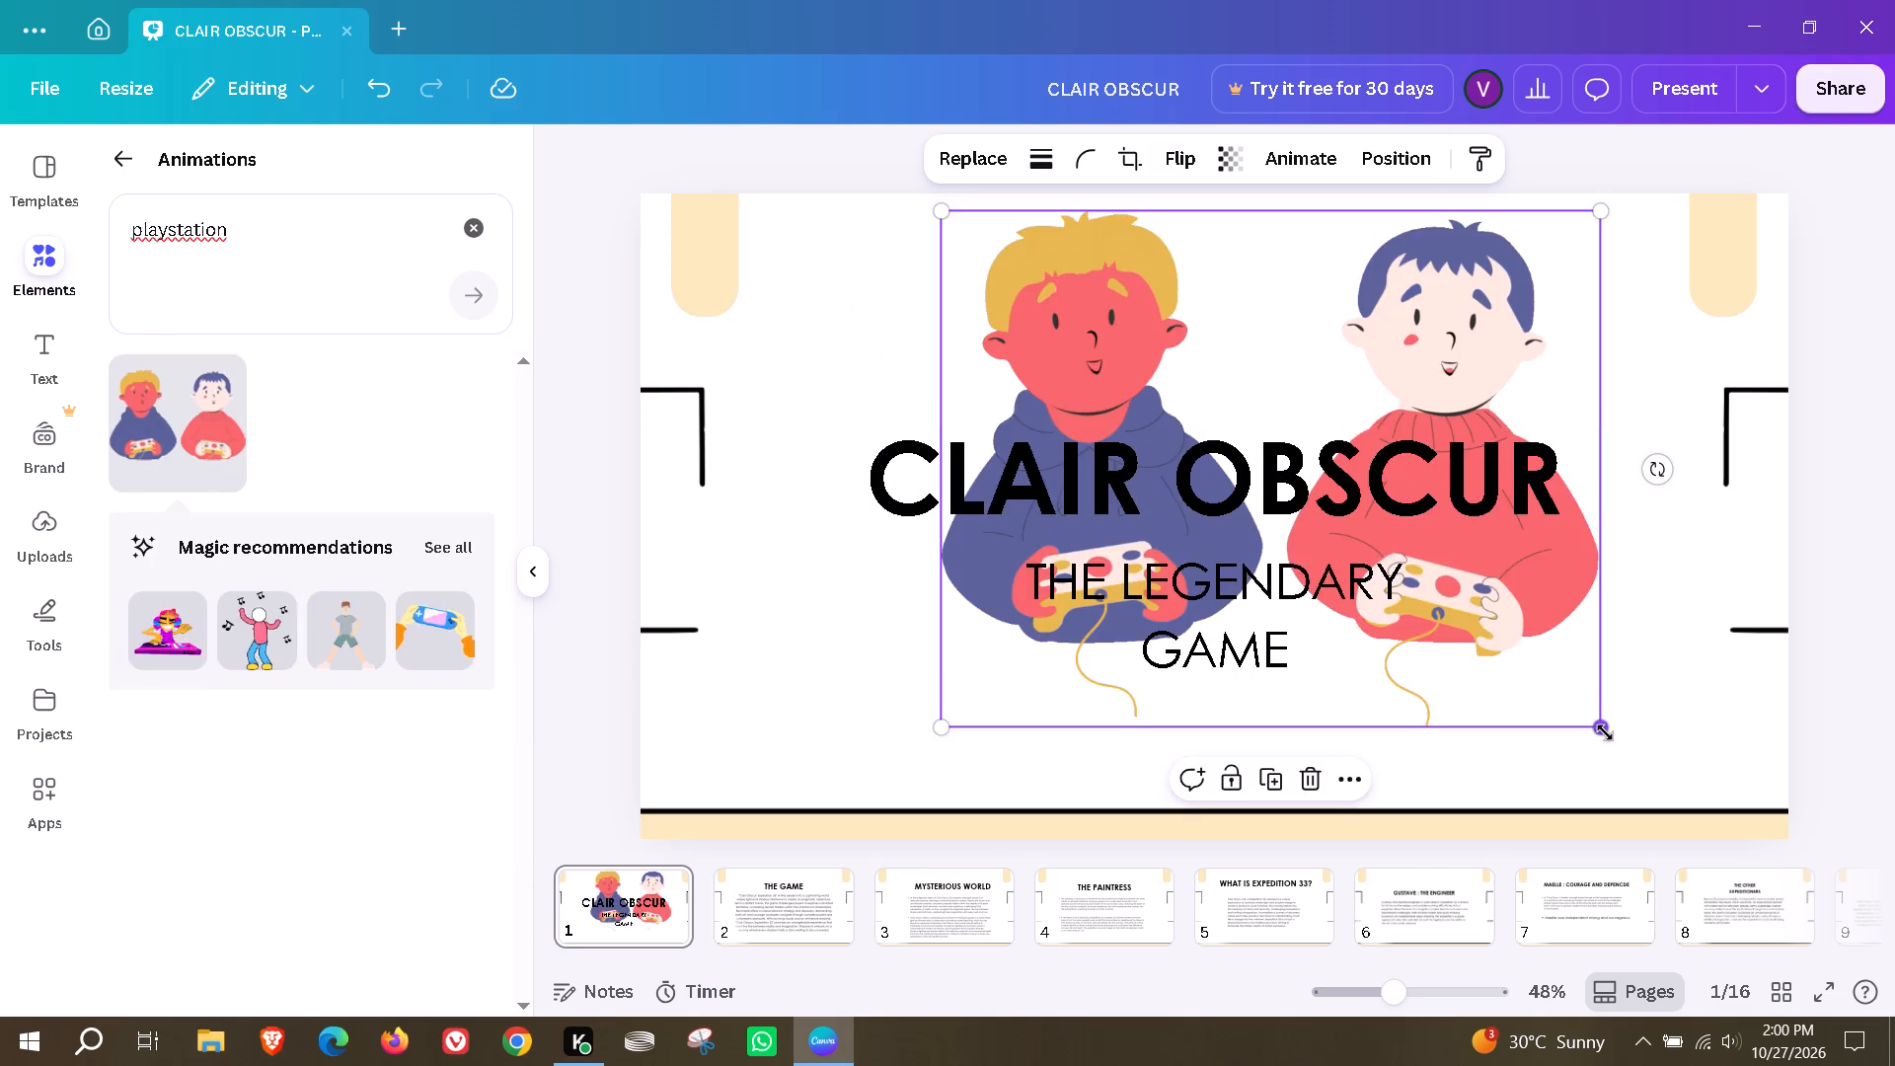
pyautogui.moveTo(1605, 732); pyautogui.dragTo(1101, 313)
pyautogui.moveTo(1039, 277); pyautogui.dragTo(1238, 373)
pyautogui.click(1506, 727)
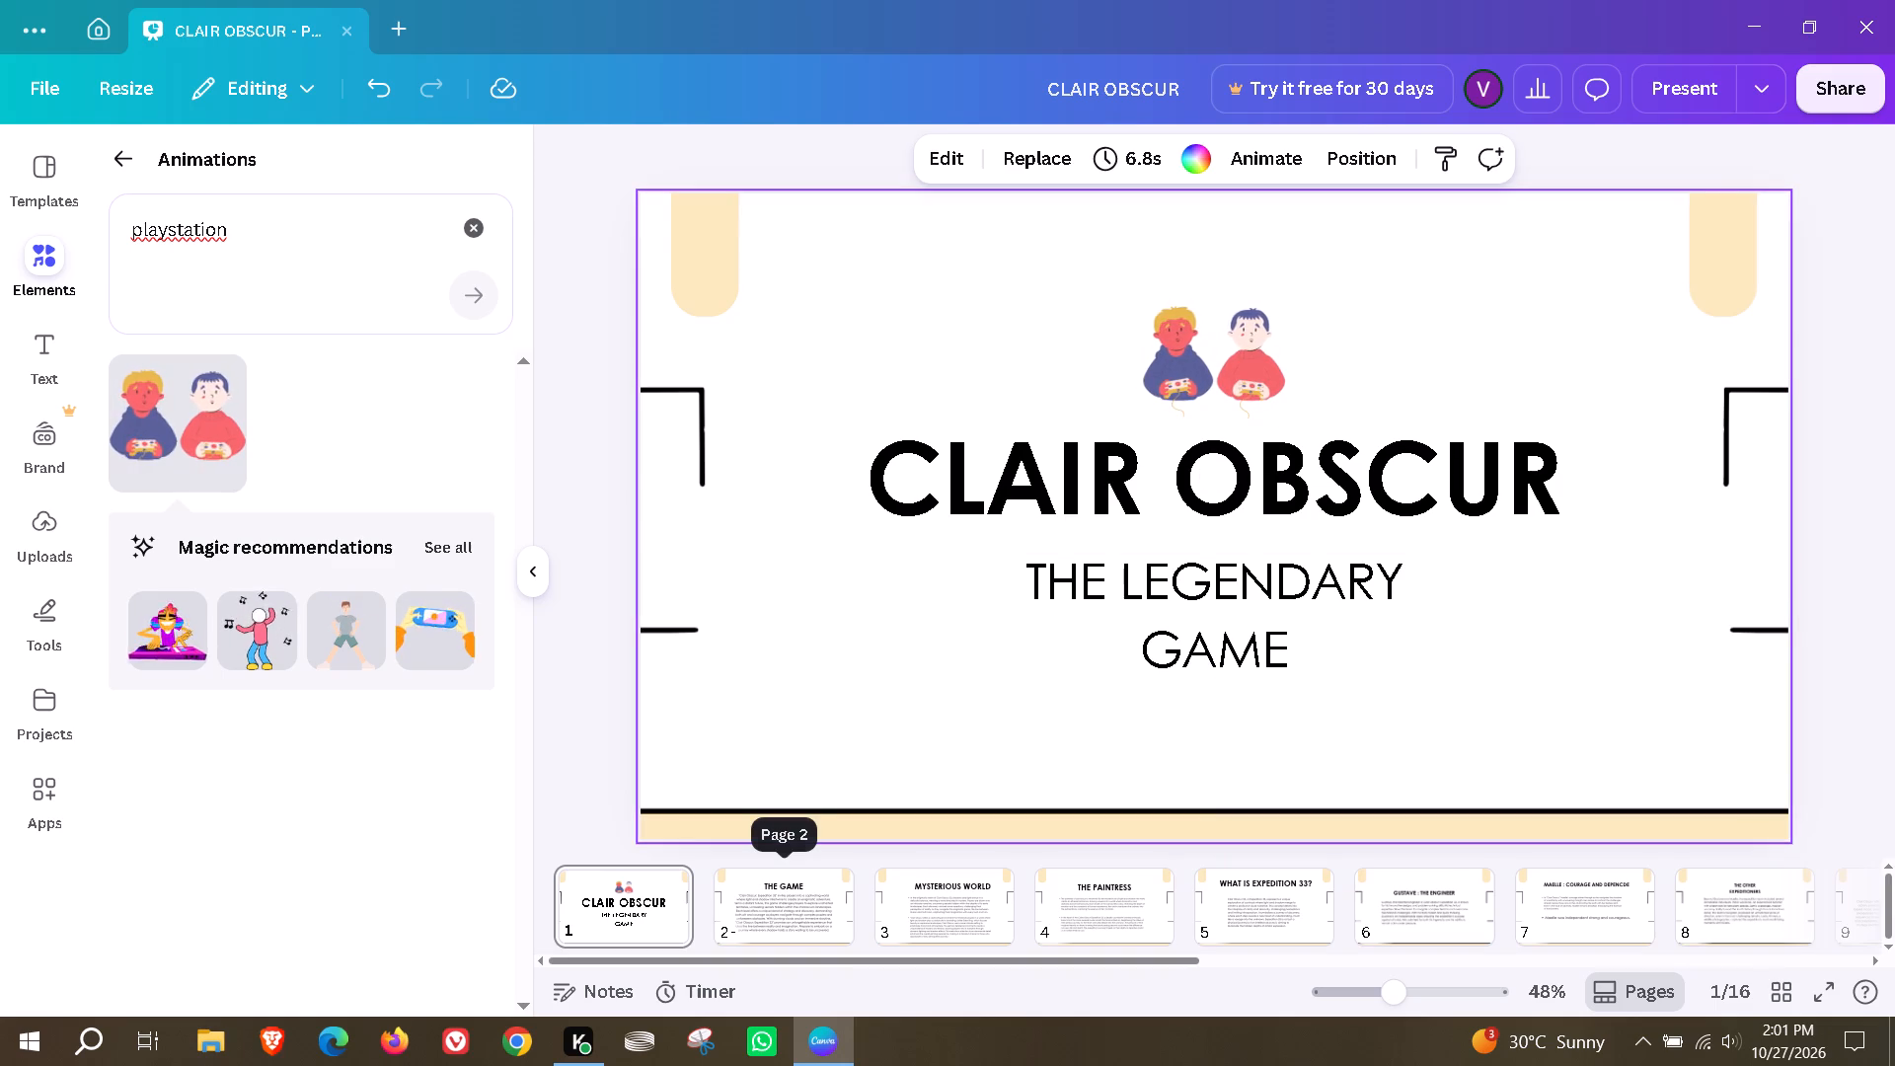
# Shrink page 1's "CLAIR OBSCUR" title to size 74.9 and centre it beneath the animation.
pyautogui.click(784, 915)
pyautogui.click(632, 937)
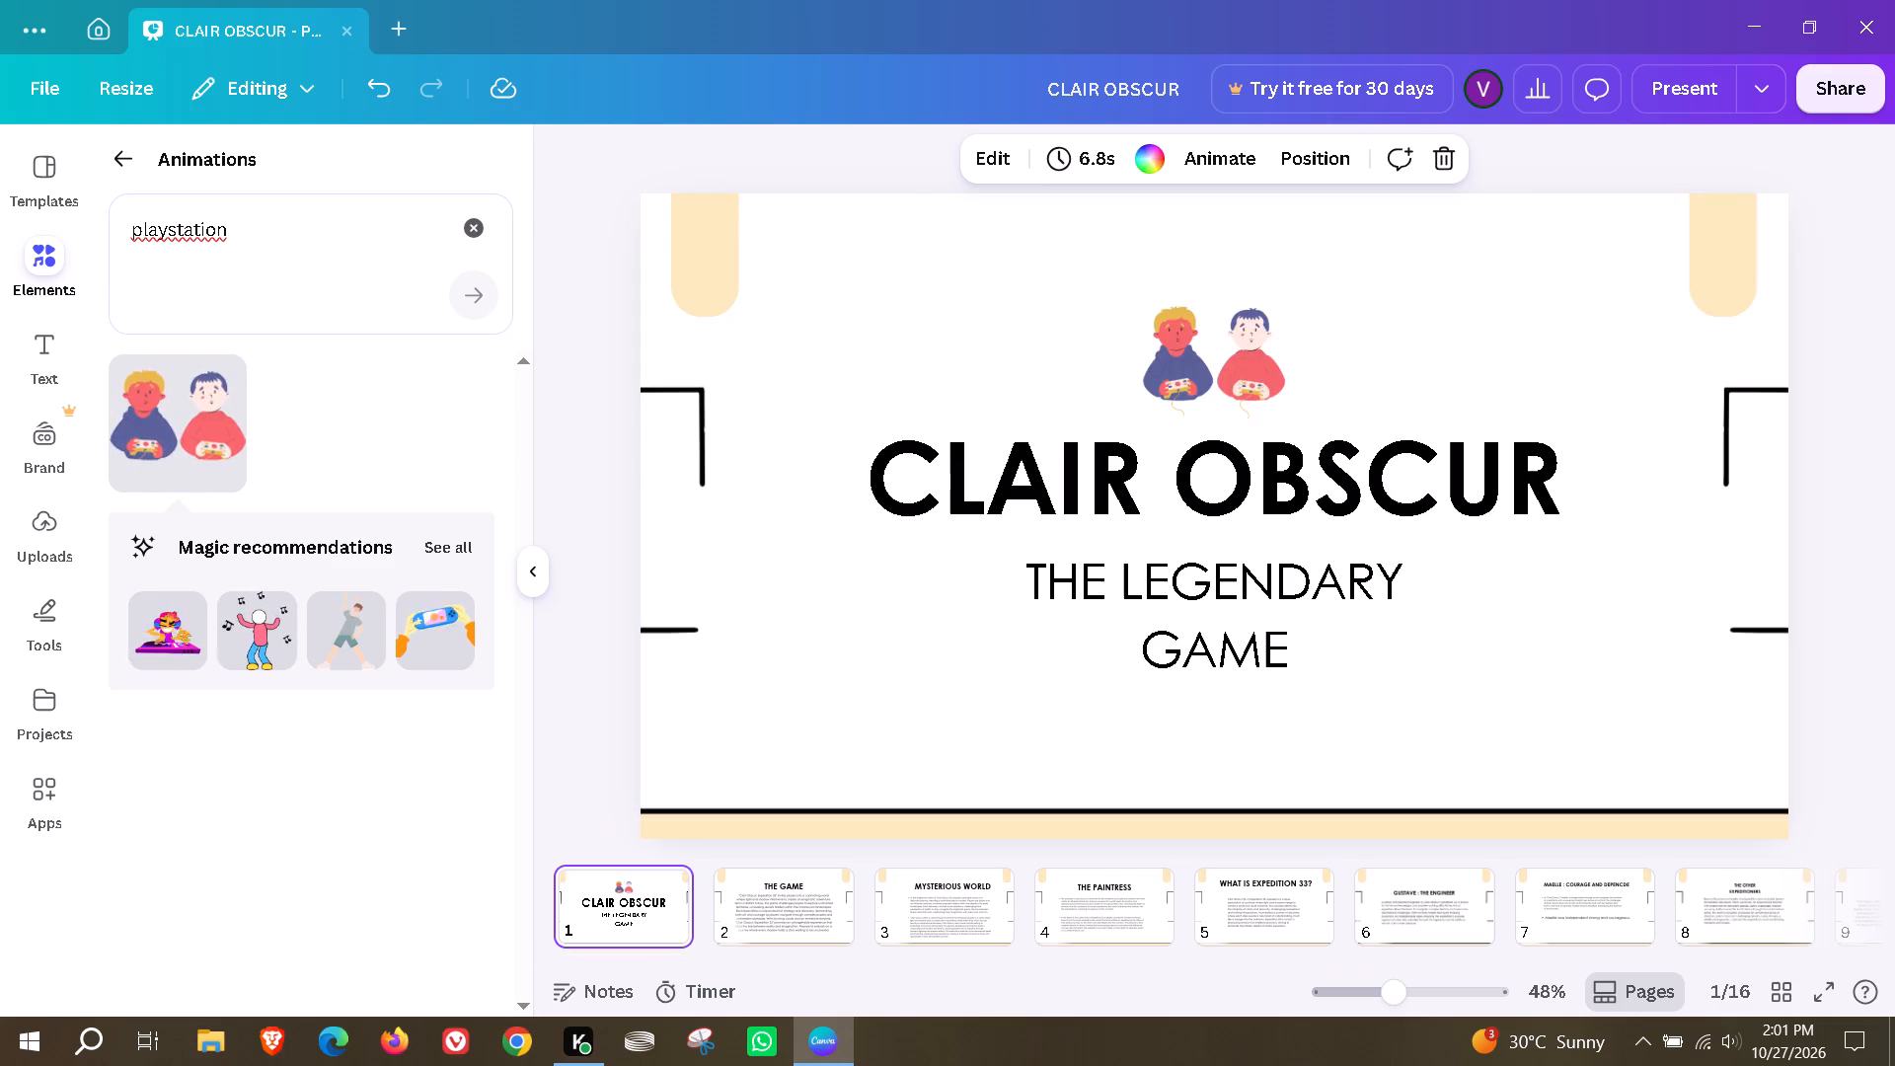
pyautogui.click(1295, 495)
pyautogui.moveTo(1625, 533); pyautogui.dragTo(1297, 486)
pyautogui.moveTo(1085, 451); pyautogui.dragTo(1190, 468)
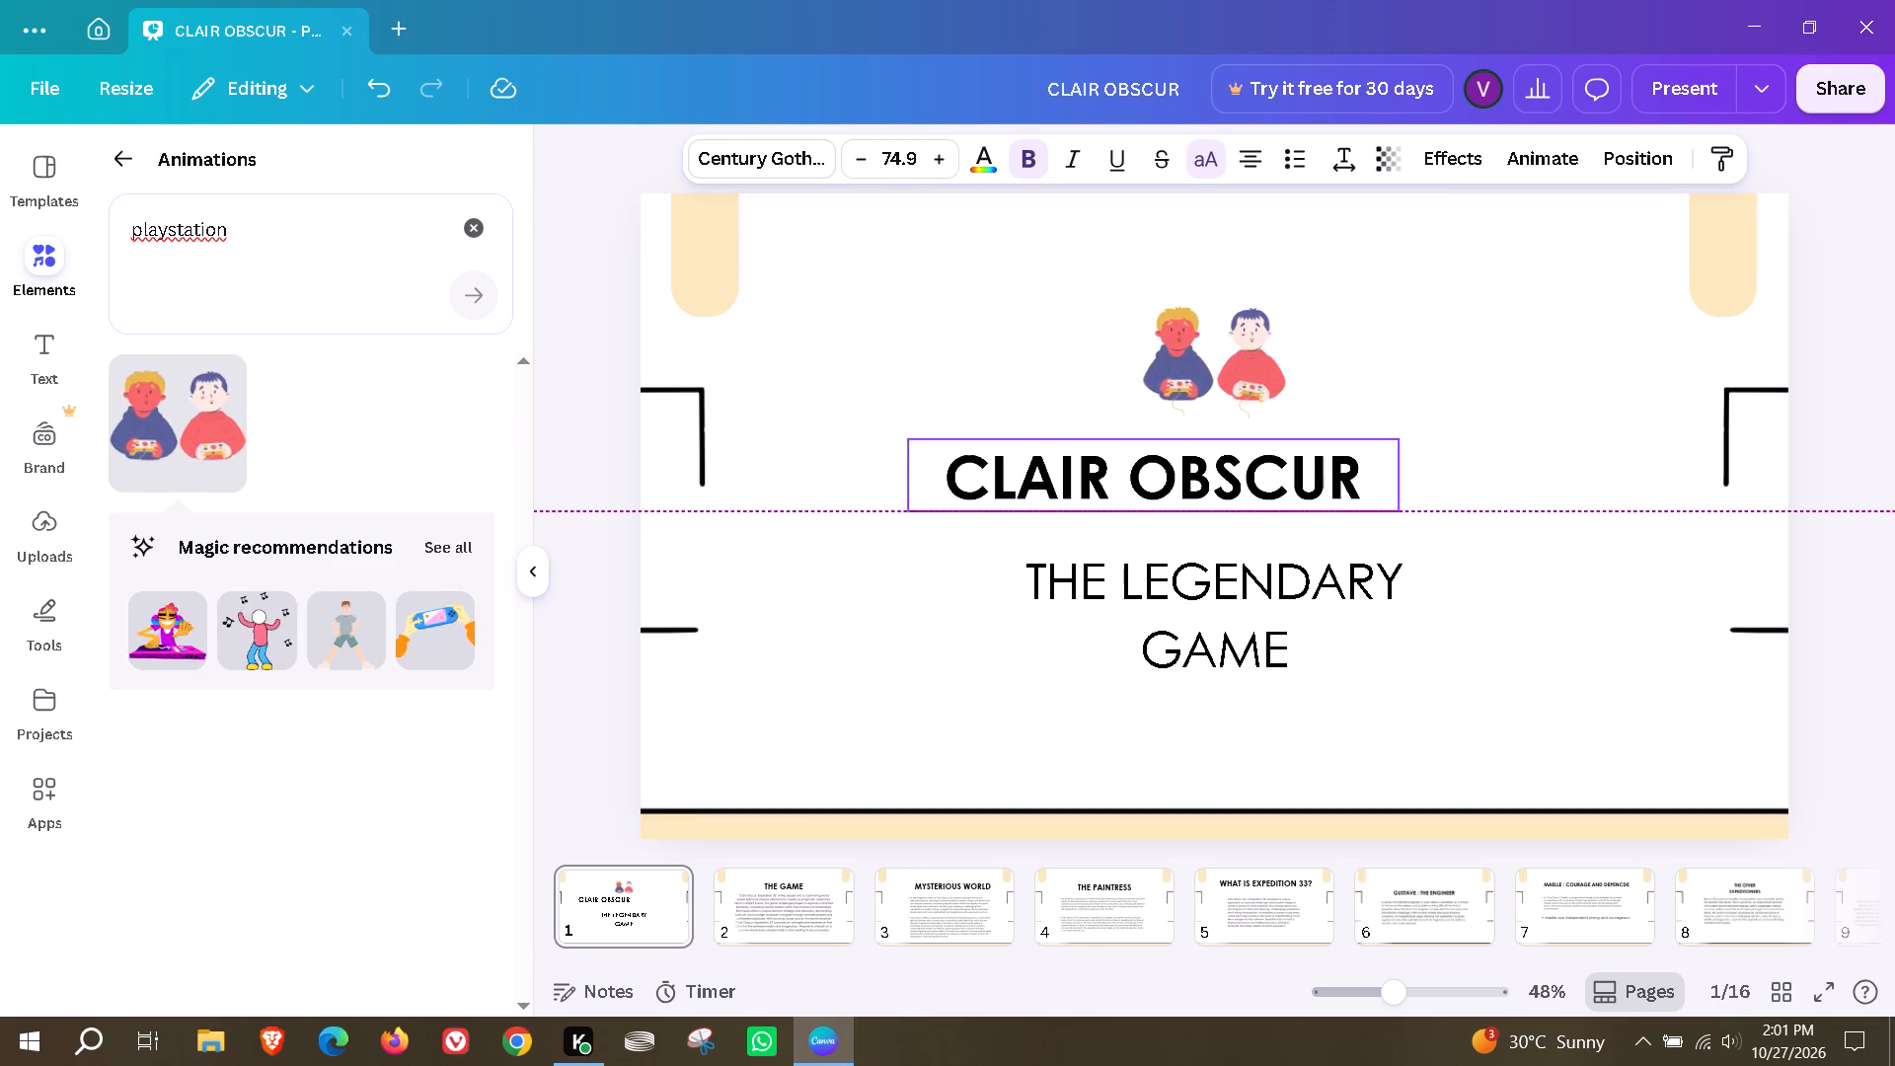
pyautogui.moveTo(1190, 468); pyautogui.dragTo(1212, 472)
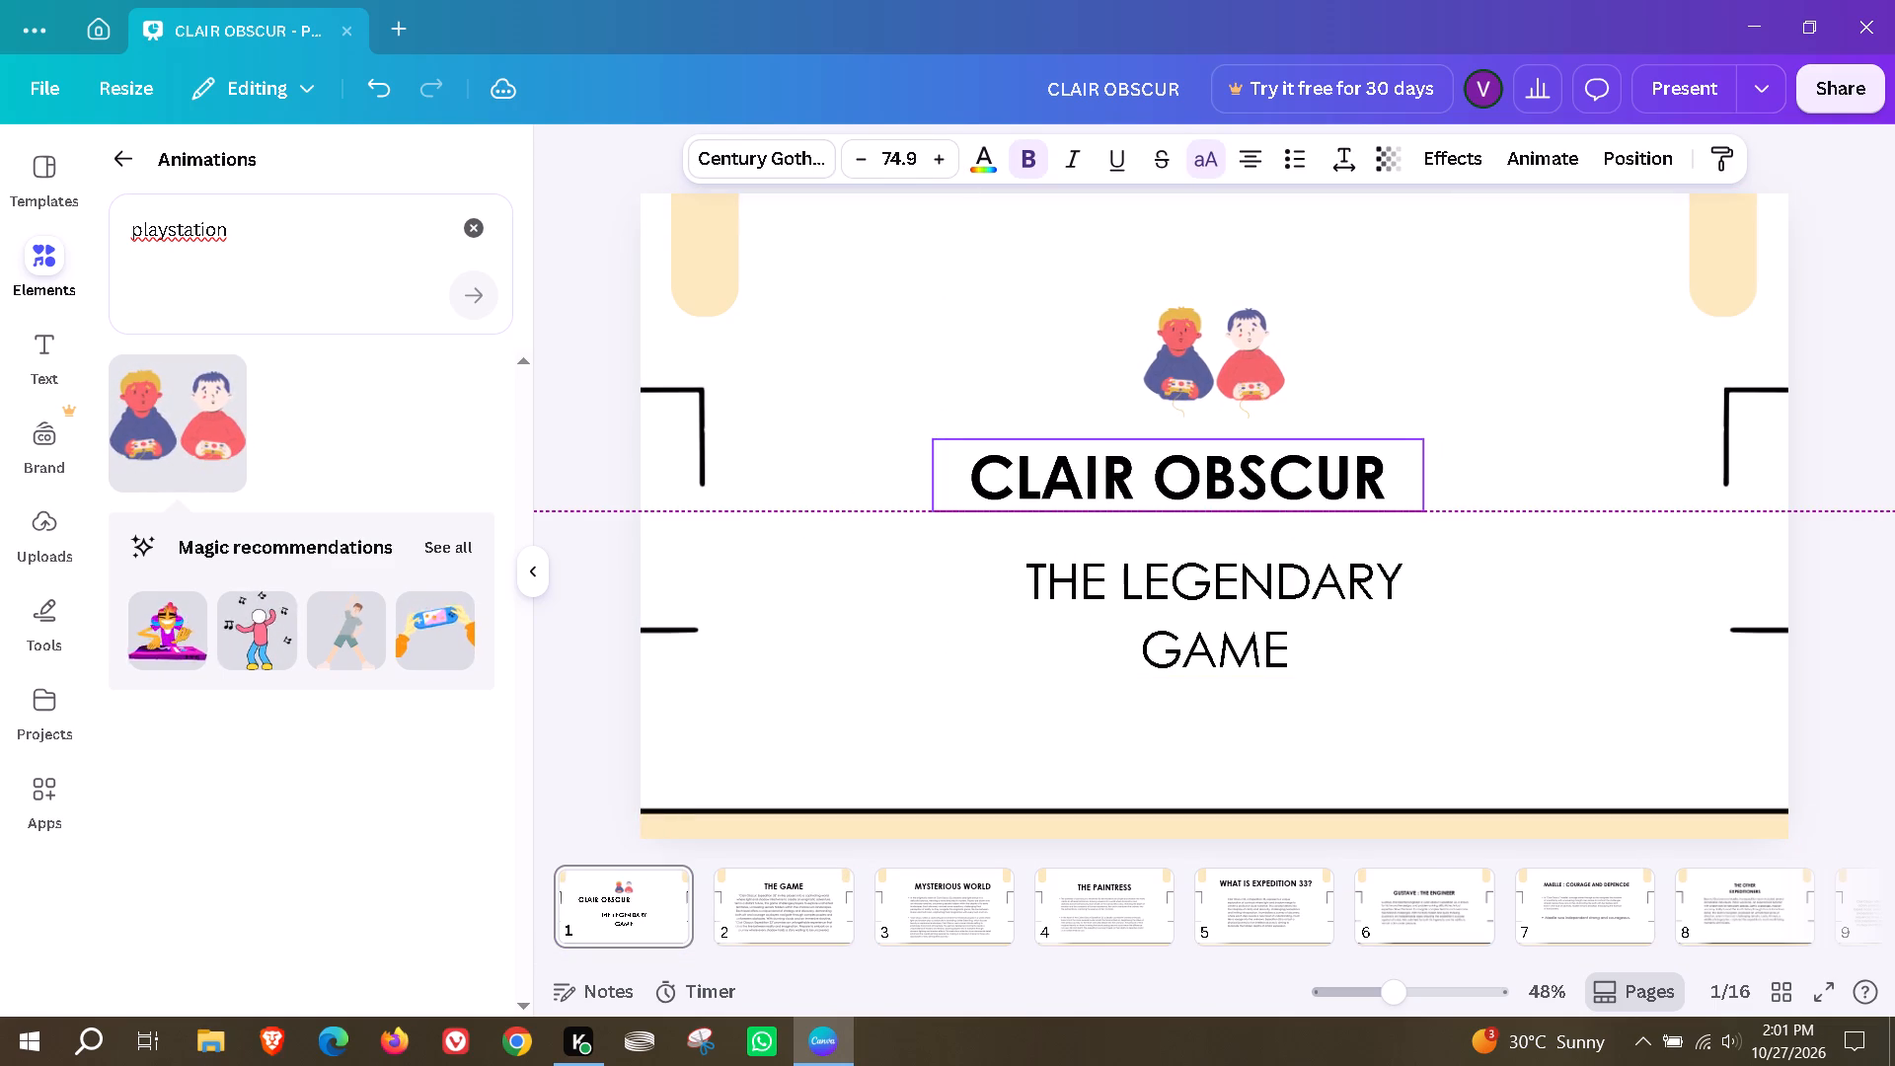
pyautogui.moveTo(1212, 472); pyautogui.dragTo(1242, 469)
# Shrink page 1's "THE LEGENDARY GAME" subtitle and centre it closely beneath the title.
pyautogui.moveTo(1313, 657); pyautogui.dragTo(1322, 623)
pyautogui.moveTo(1498, 641); pyautogui.dragTo(1491, 634)
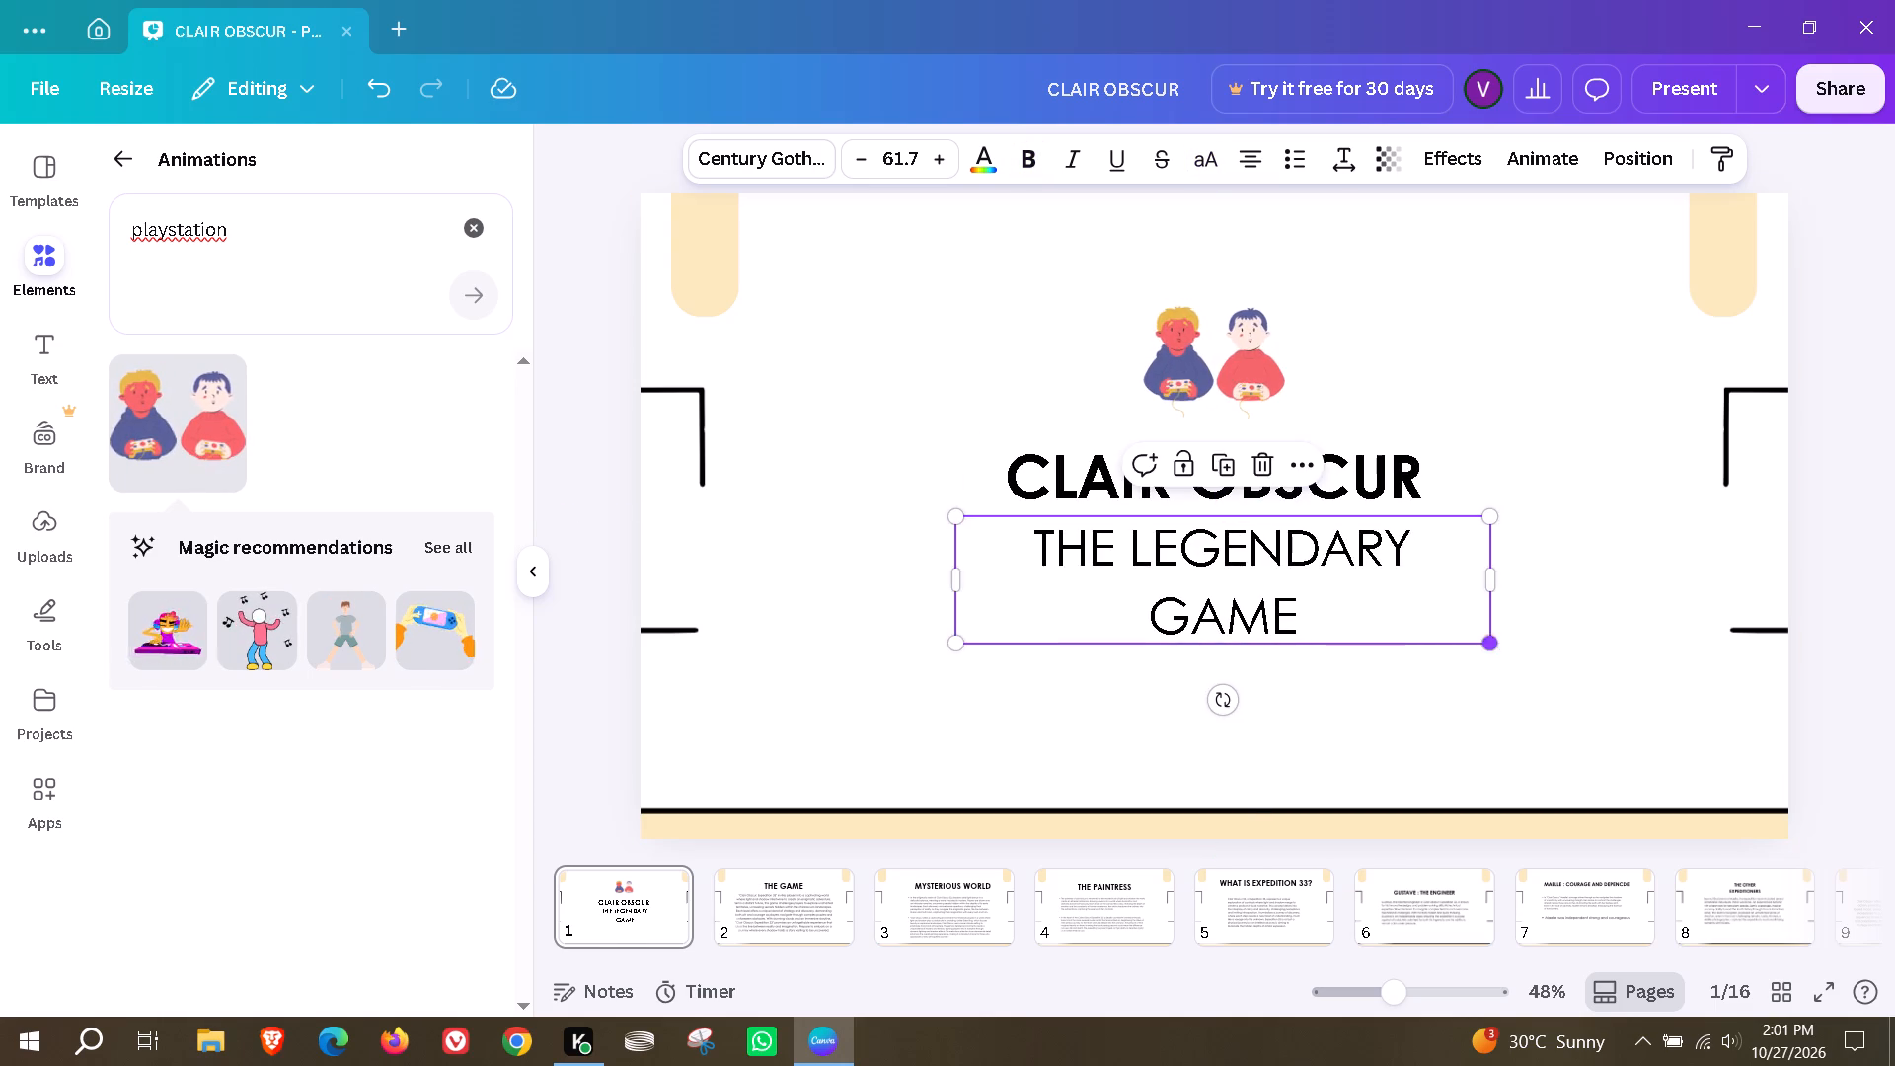
pyautogui.moveTo(1491, 634); pyautogui.dragTo(1240, 563)
pyautogui.moveTo(1121, 563); pyautogui.dragTo(1237, 584)
pyautogui.click(1462, 665)
# Shrink page 2's "THE GAME" heading to size 48.6 and place it centred above the body text.
pyautogui.click(779, 903)
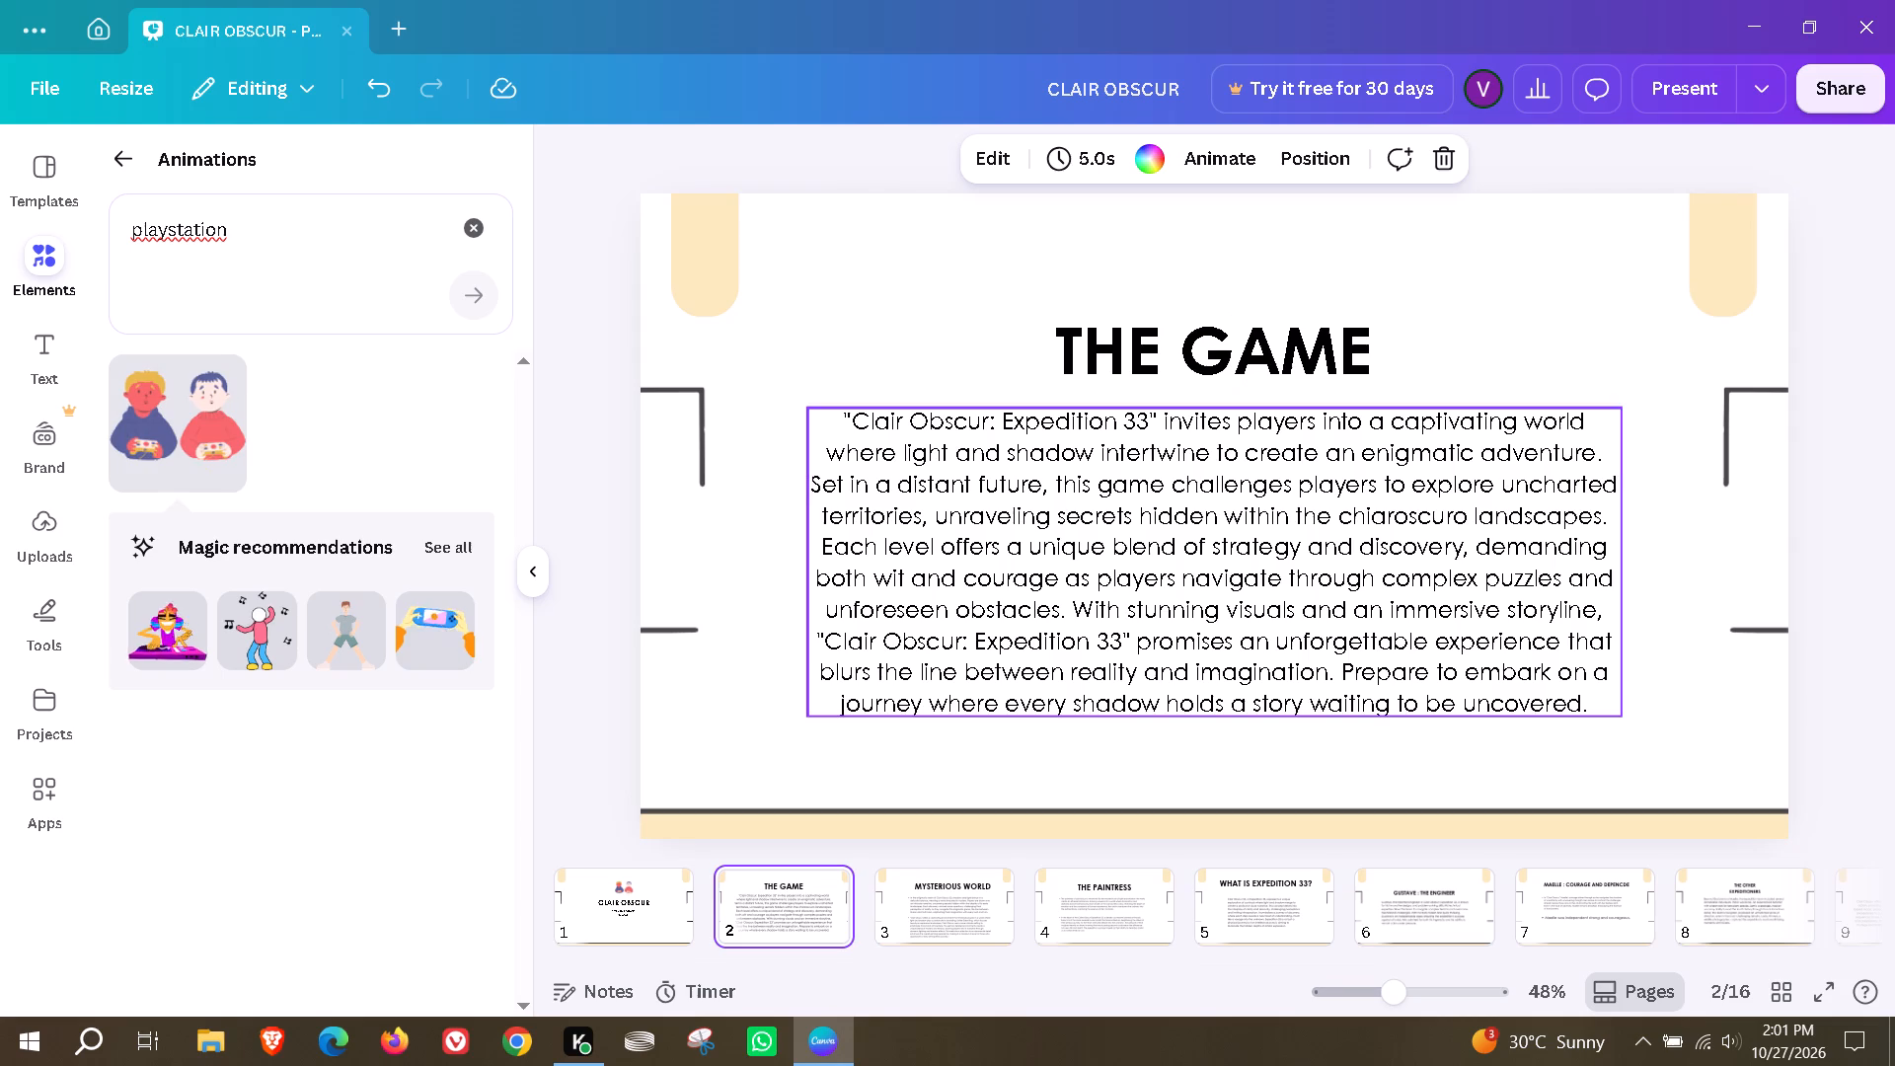
pyautogui.click(1178, 366)
pyautogui.moveTo(1478, 392); pyautogui.dragTo(1262, 347)
pyautogui.moveTo(1150, 346); pyautogui.dragTo(1210, 357)
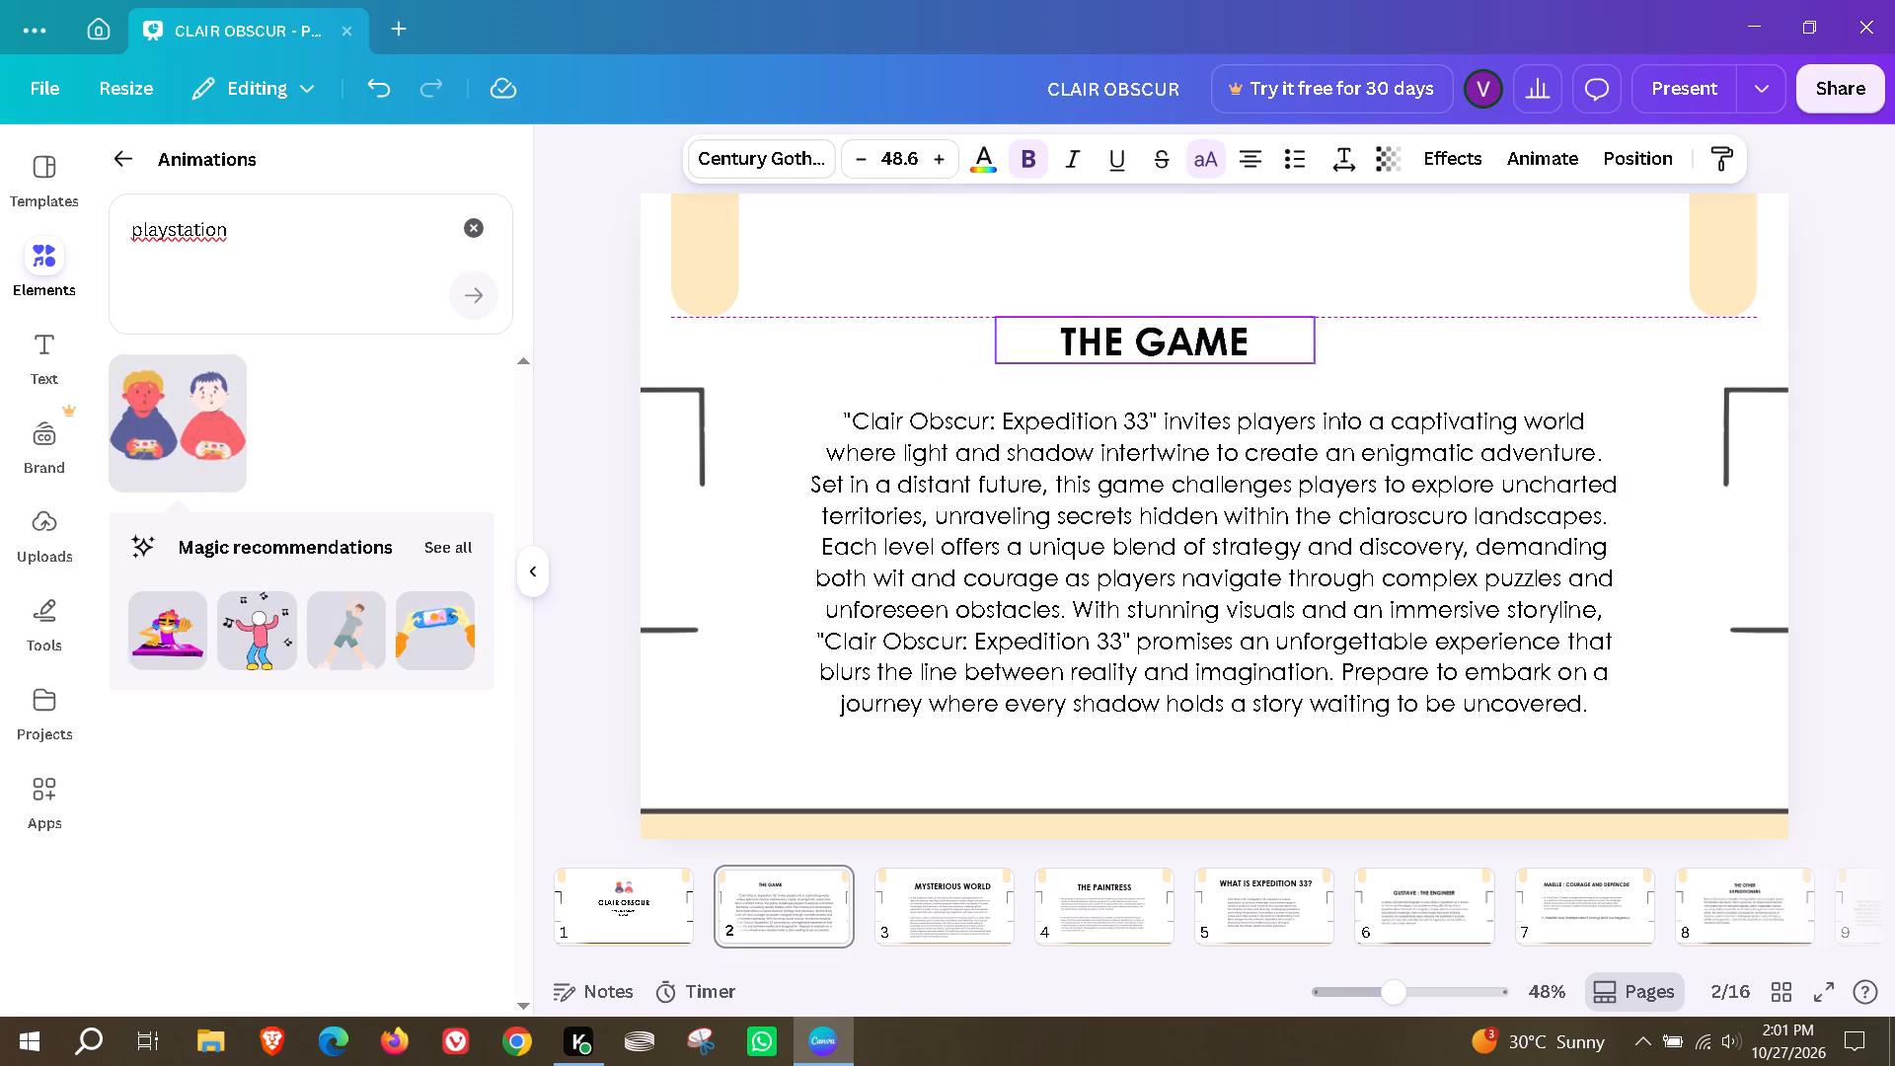
pyautogui.moveTo(1210, 357); pyautogui.dragTo(1242, 374)
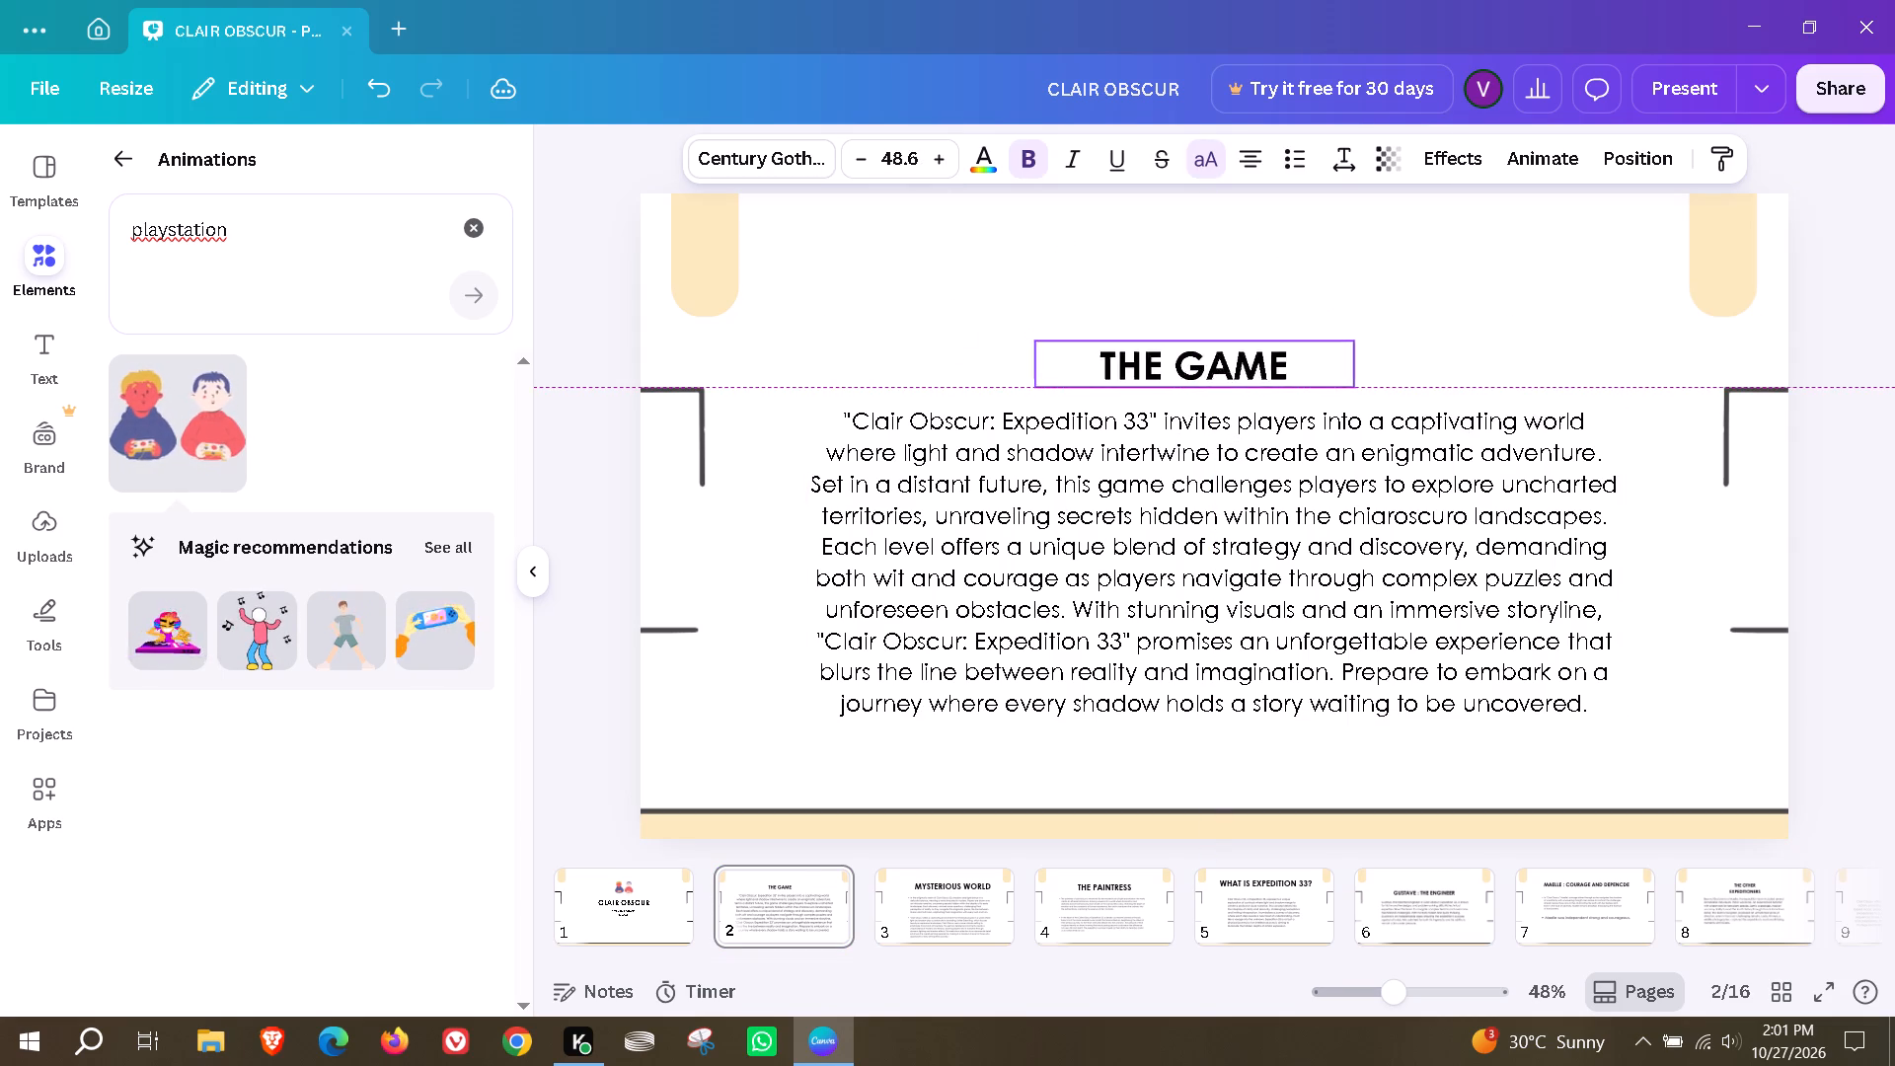
pyautogui.moveTo(1242, 374); pyautogui.dragTo(1247, 367)
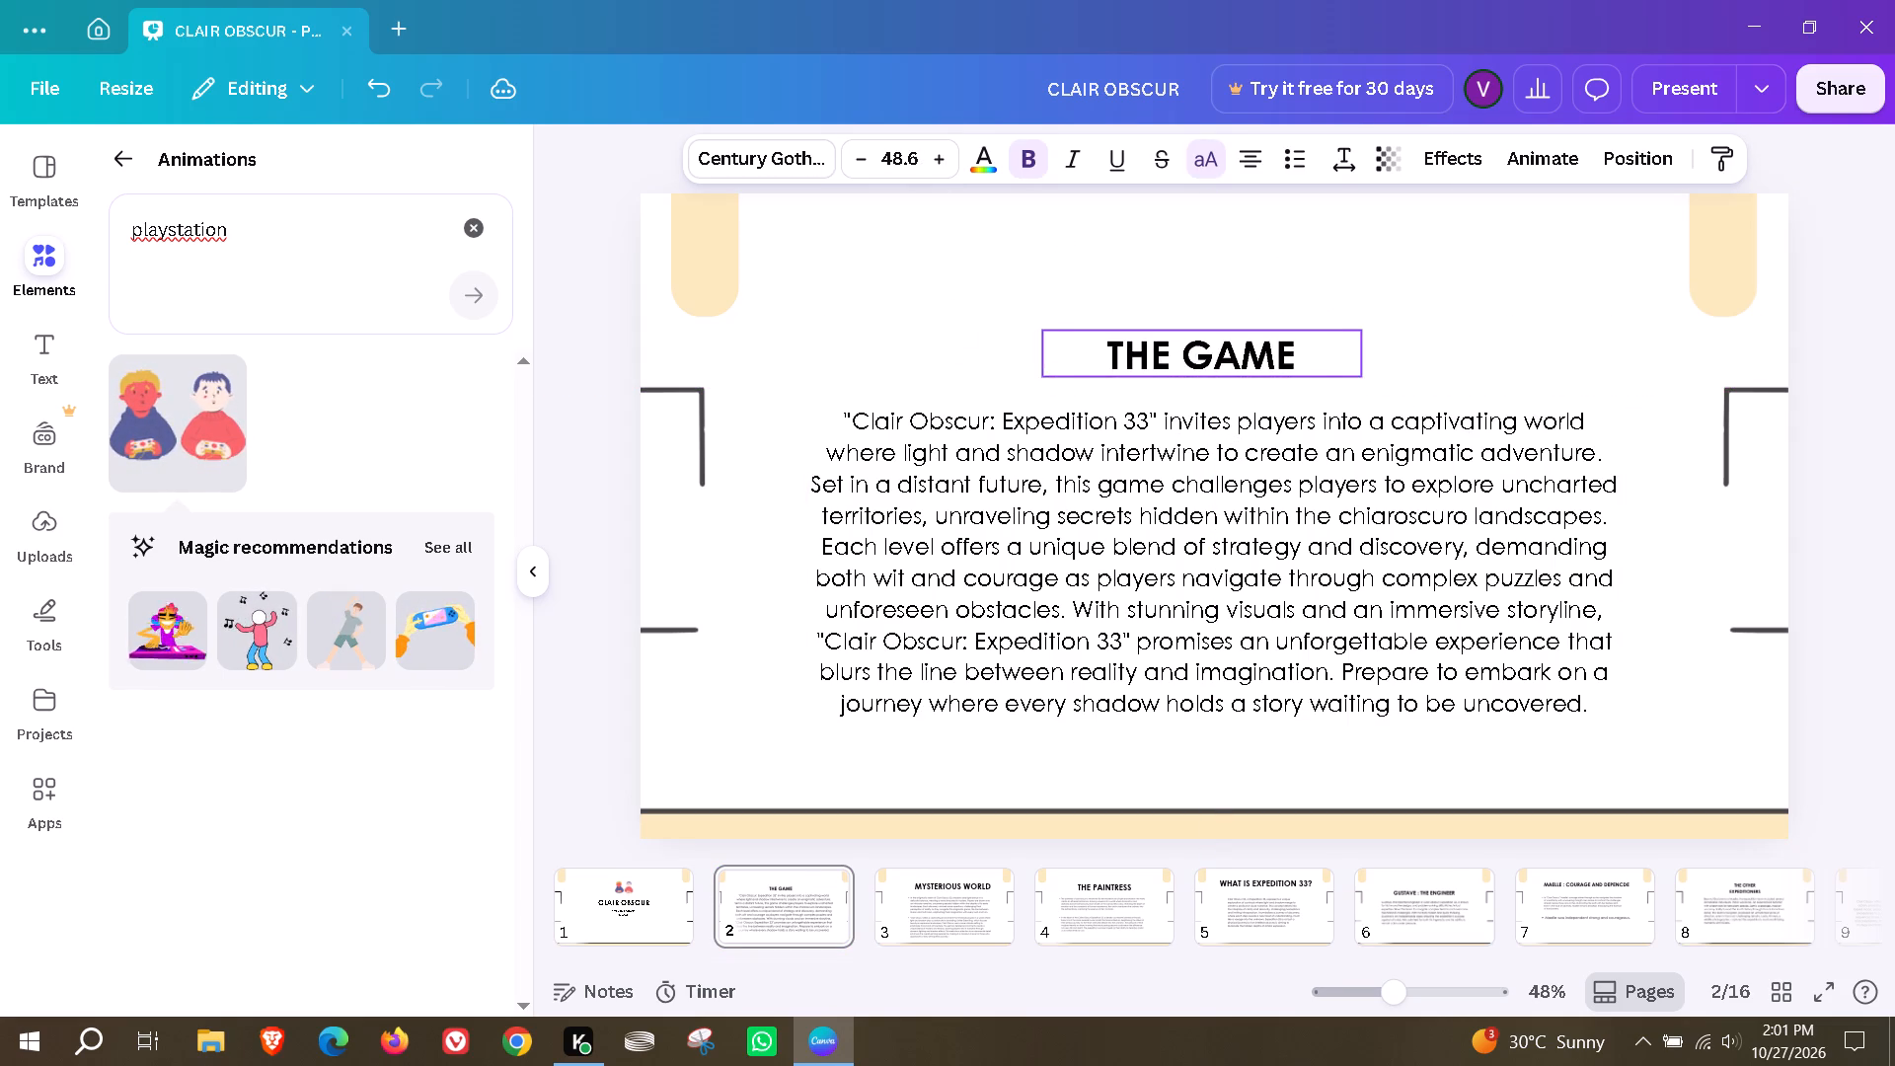
pyautogui.moveTo(1247, 367); pyautogui.dragTo(1256, 367)
pyautogui.click(1524, 337)
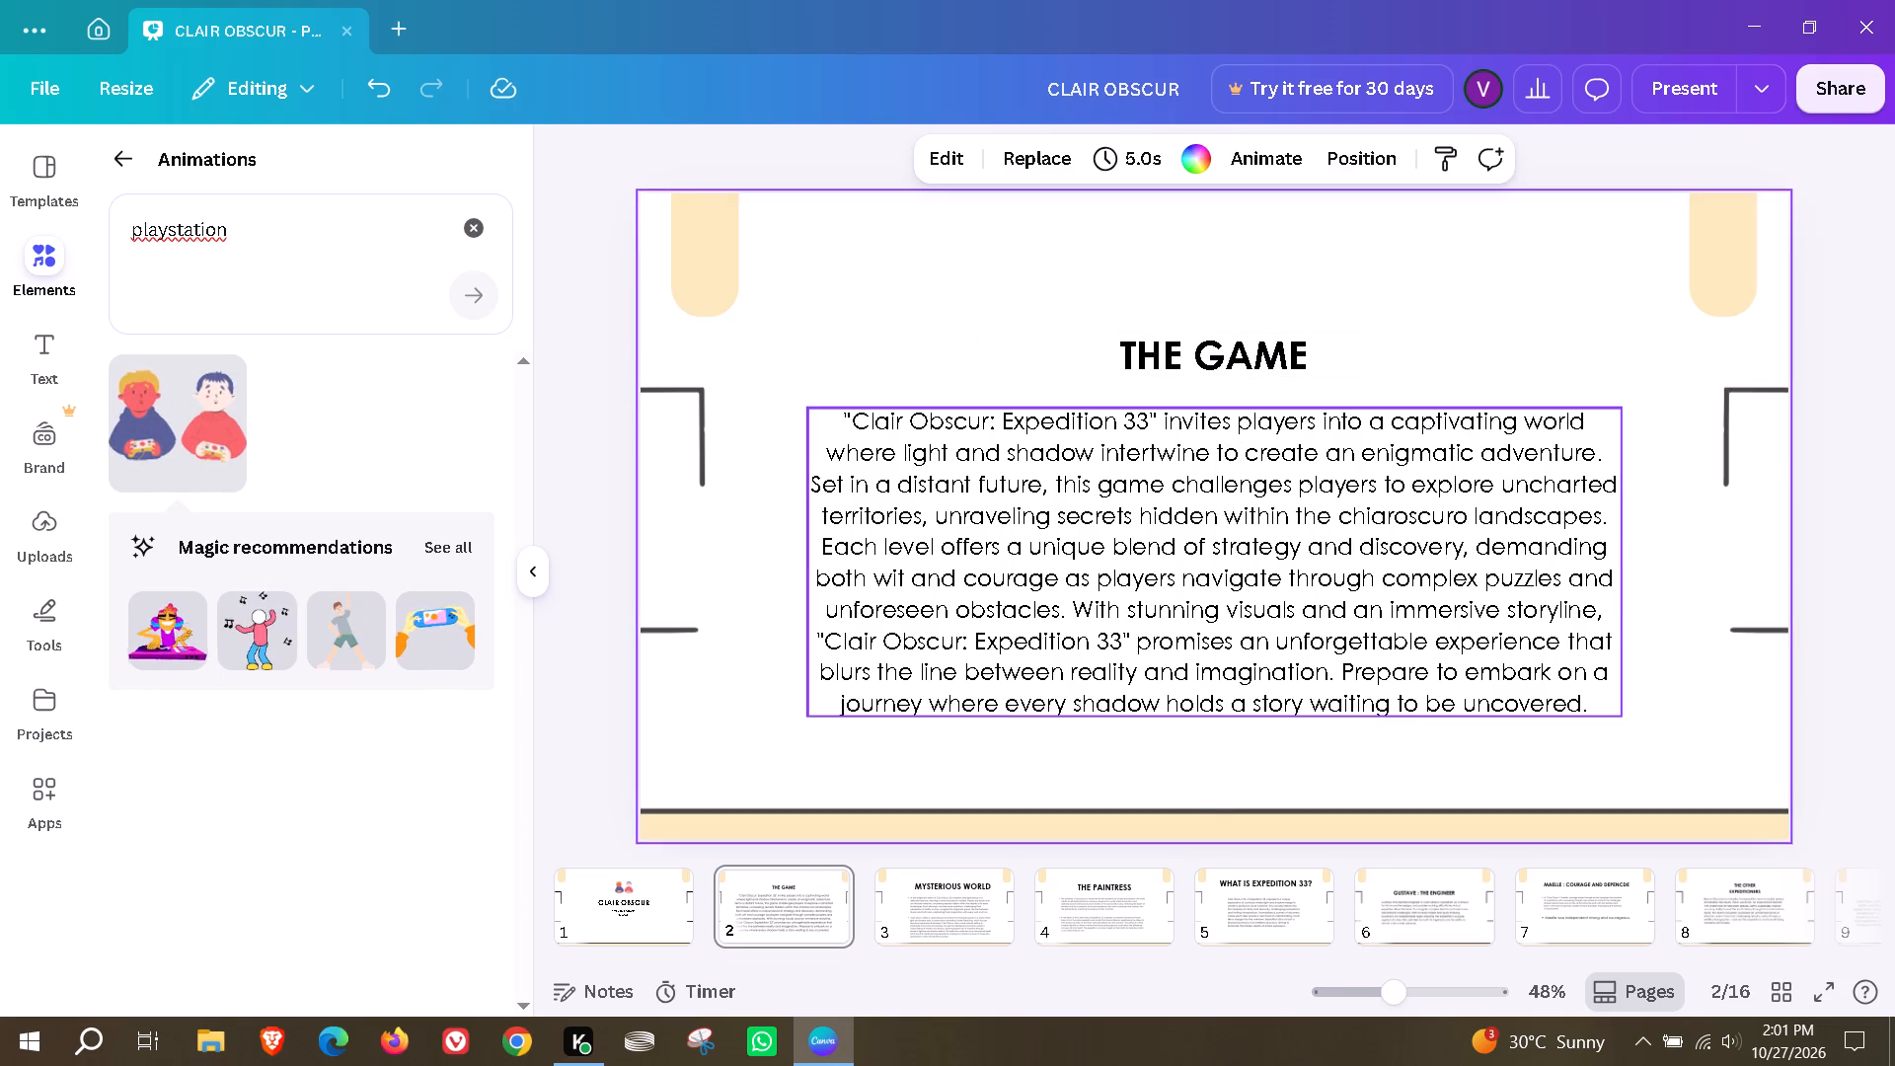
# Shrink page 2's body text to size 22.6 and shift it left, leaving space on the page's right side.
pyautogui.moveTo(1220, 597); pyautogui.dragTo(1210, 589)
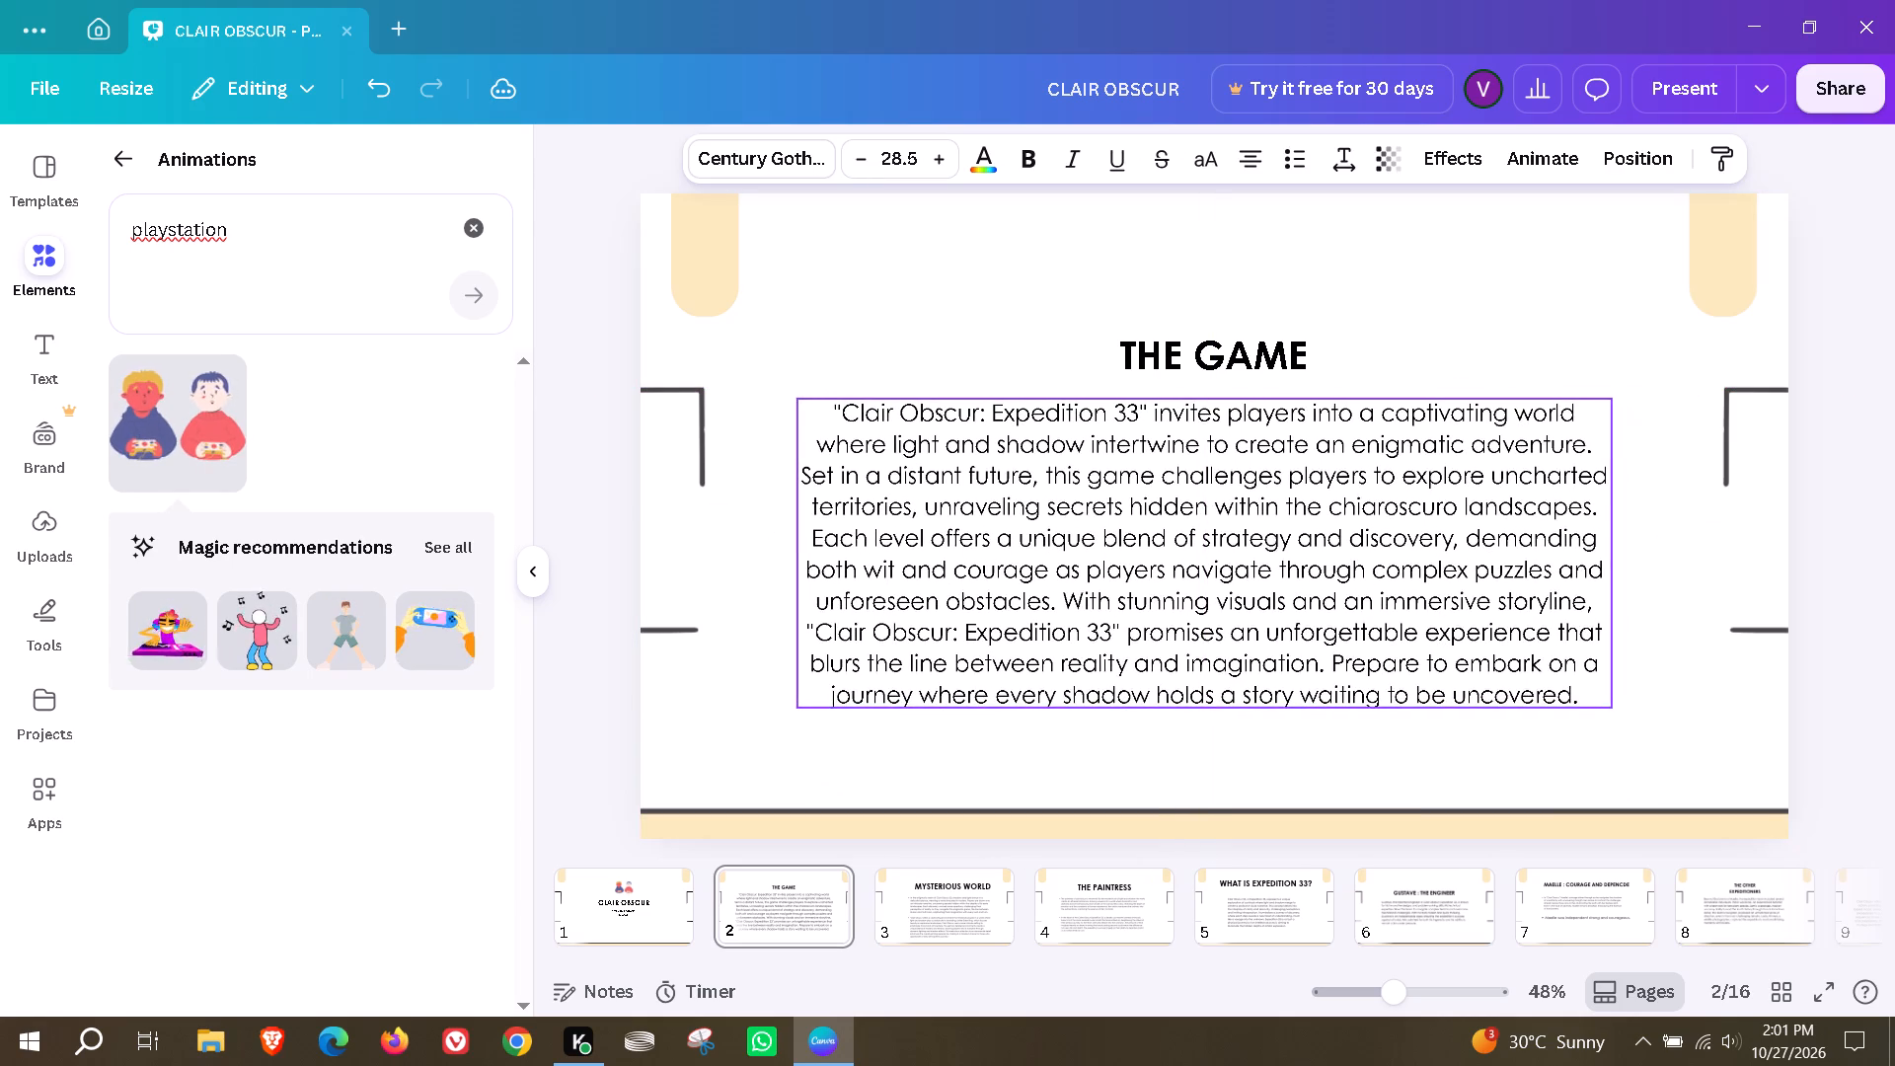
pyautogui.moveTo(1210, 589); pyautogui.dragTo(1215, 587)
pyautogui.moveTo(1618, 701); pyautogui.dragTo(1289, 587)
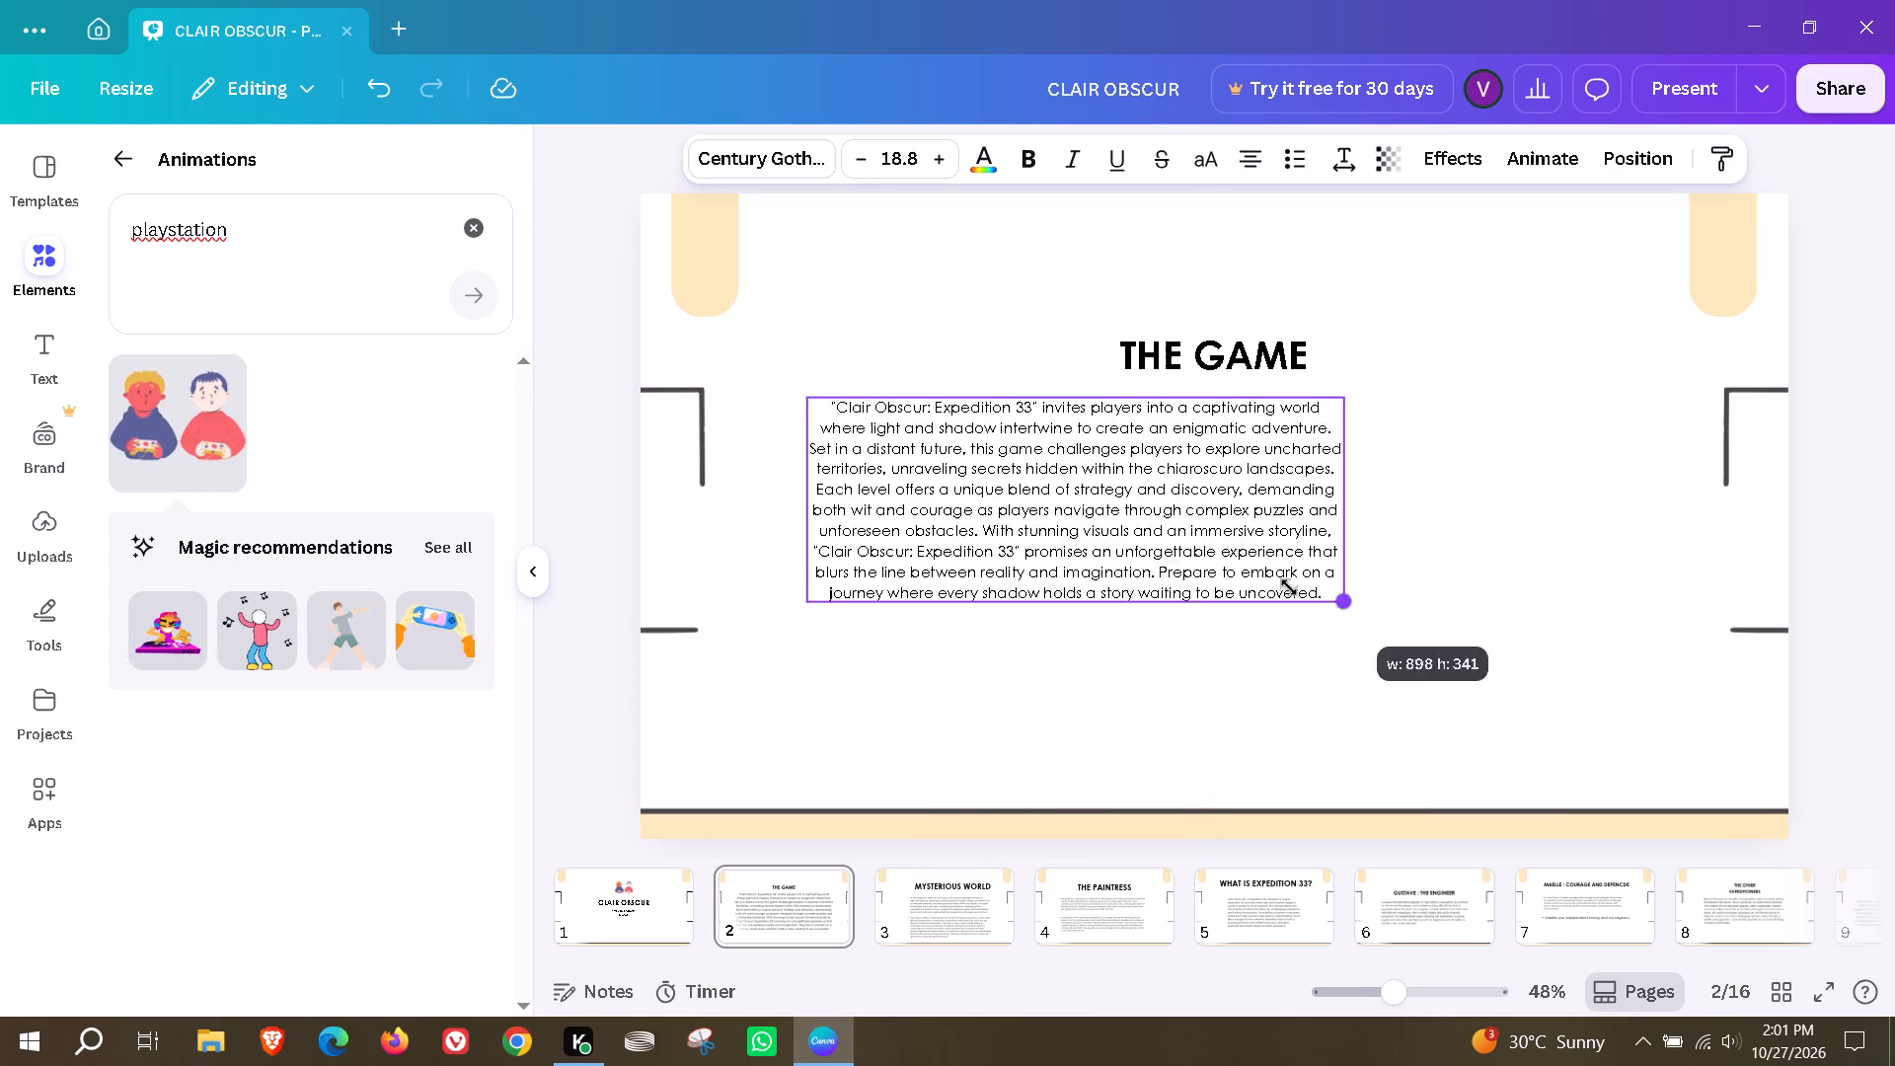
pyautogui.moveTo(1289, 587); pyautogui.dragTo(1435, 676)
pyautogui.moveTo(1228, 540); pyautogui.dragTo(1231, 543)
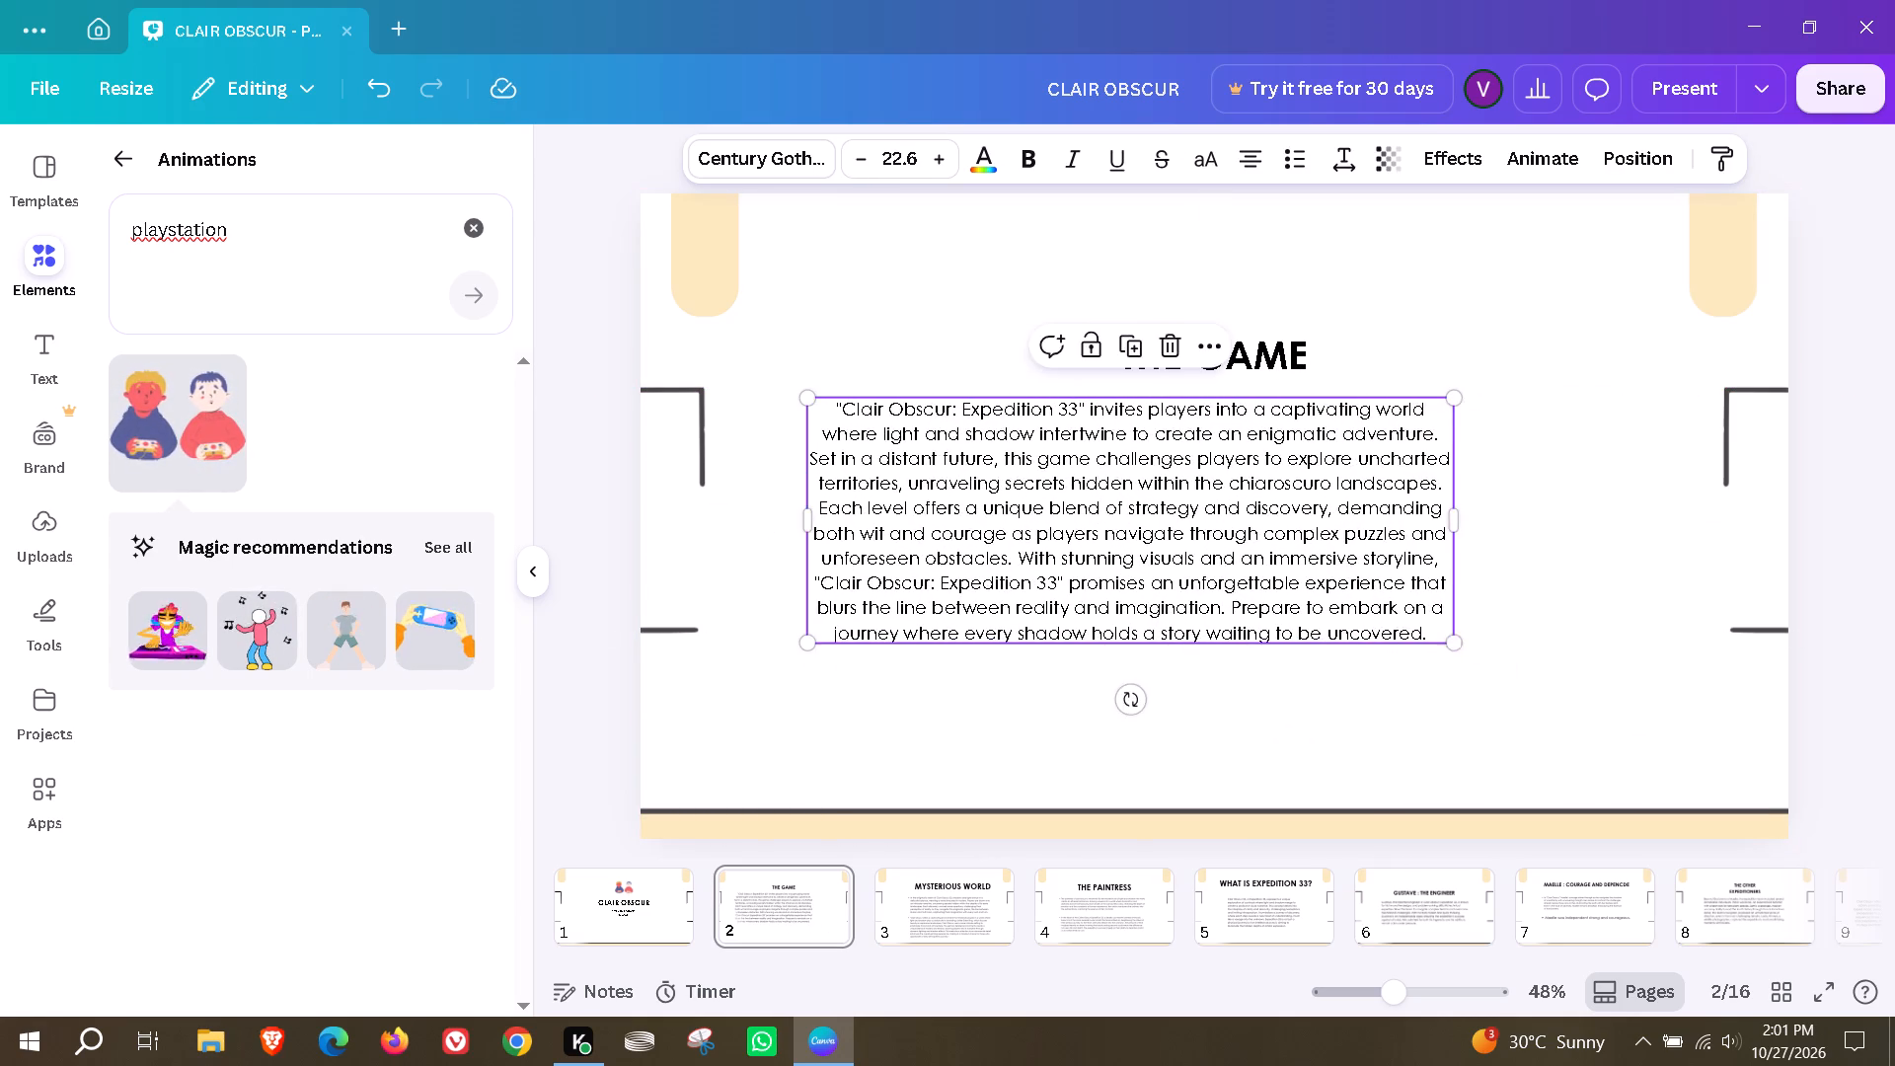
pyautogui.moveTo(1231, 543); pyautogui.dragTo(1187, 567)
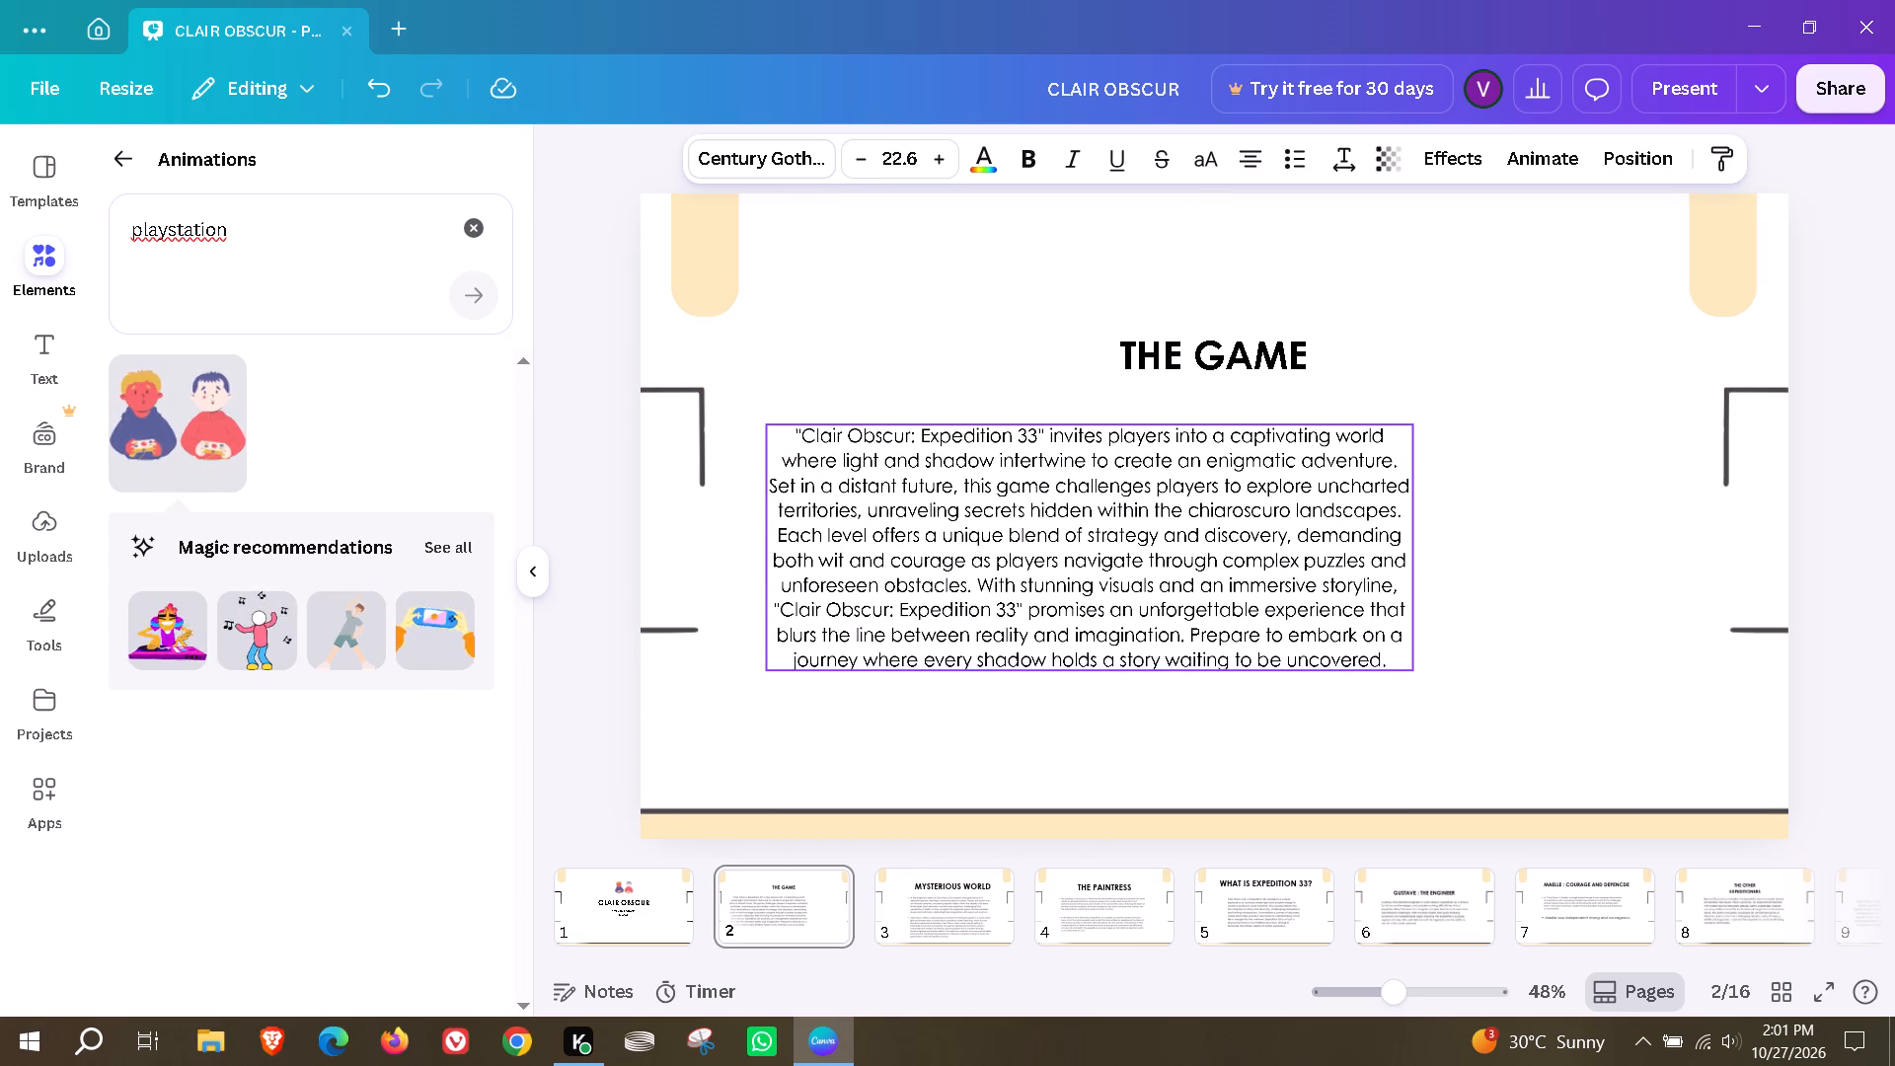
pyautogui.moveTo(1187, 567); pyautogui.dragTo(1197, 567)
# Move page 2's "THE GAME" heading to the left, above the start of the body text.
pyautogui.moveTo(1251, 361); pyautogui.dragTo(973, 377)
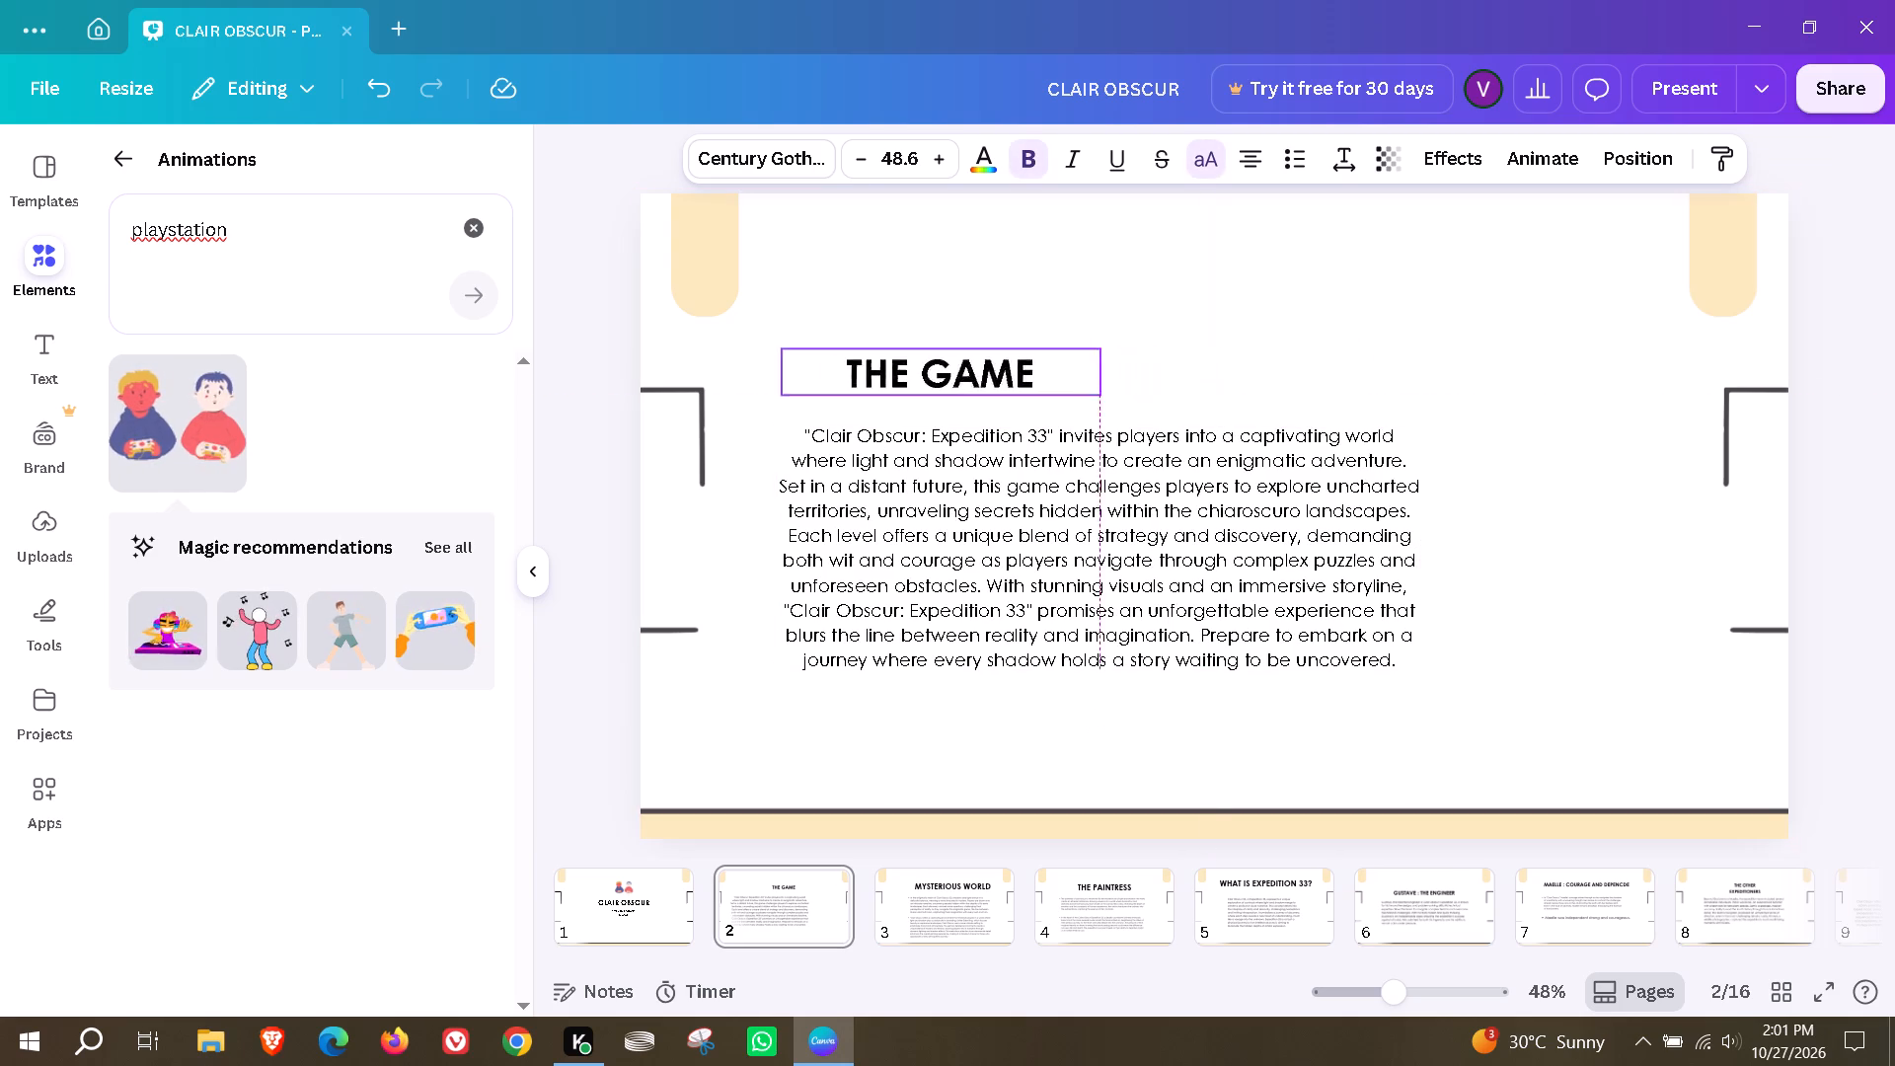
pyautogui.moveTo(973, 377); pyautogui.dragTo(931, 379)
pyautogui.click(1217, 343)
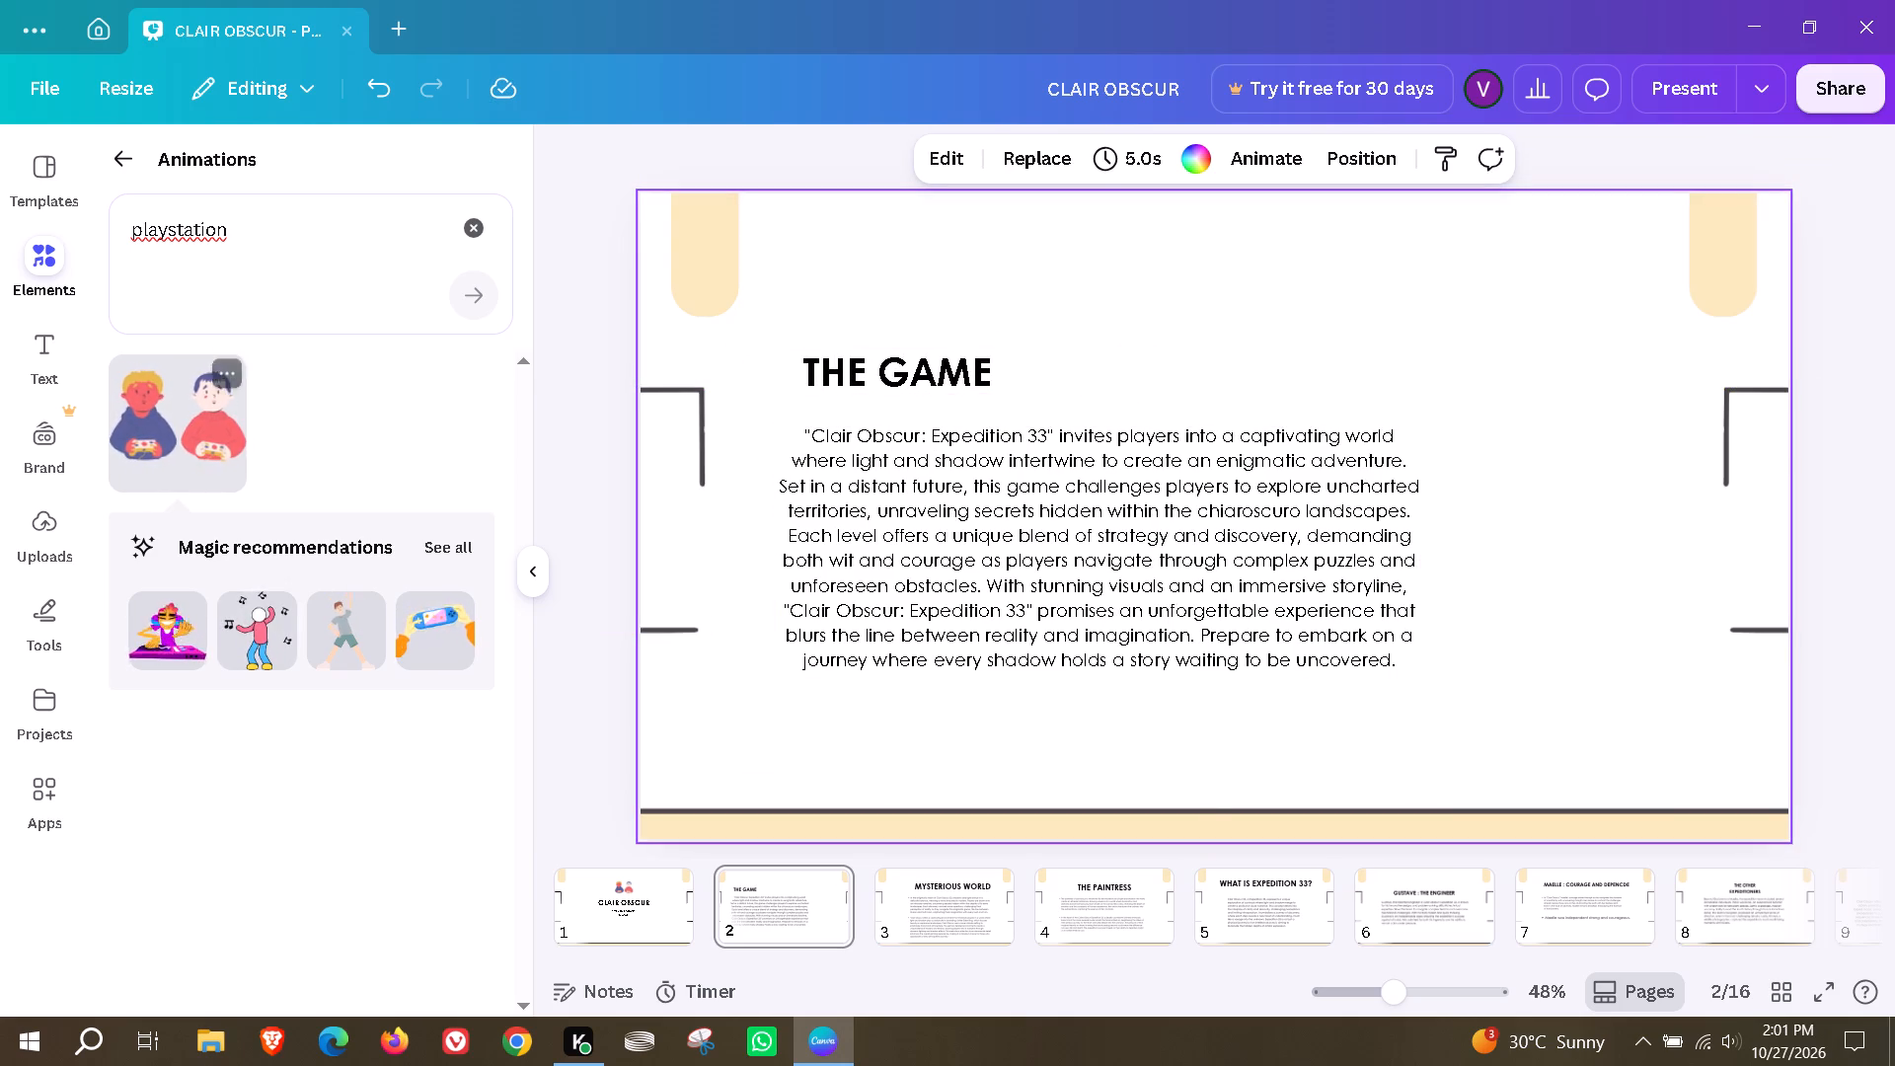
# Search photos for "playstation" and add the white game controller photo to page 2, shrunk to fit right of the body text.
pyautogui.click(133, 169)
pyautogui.click(438, 696)
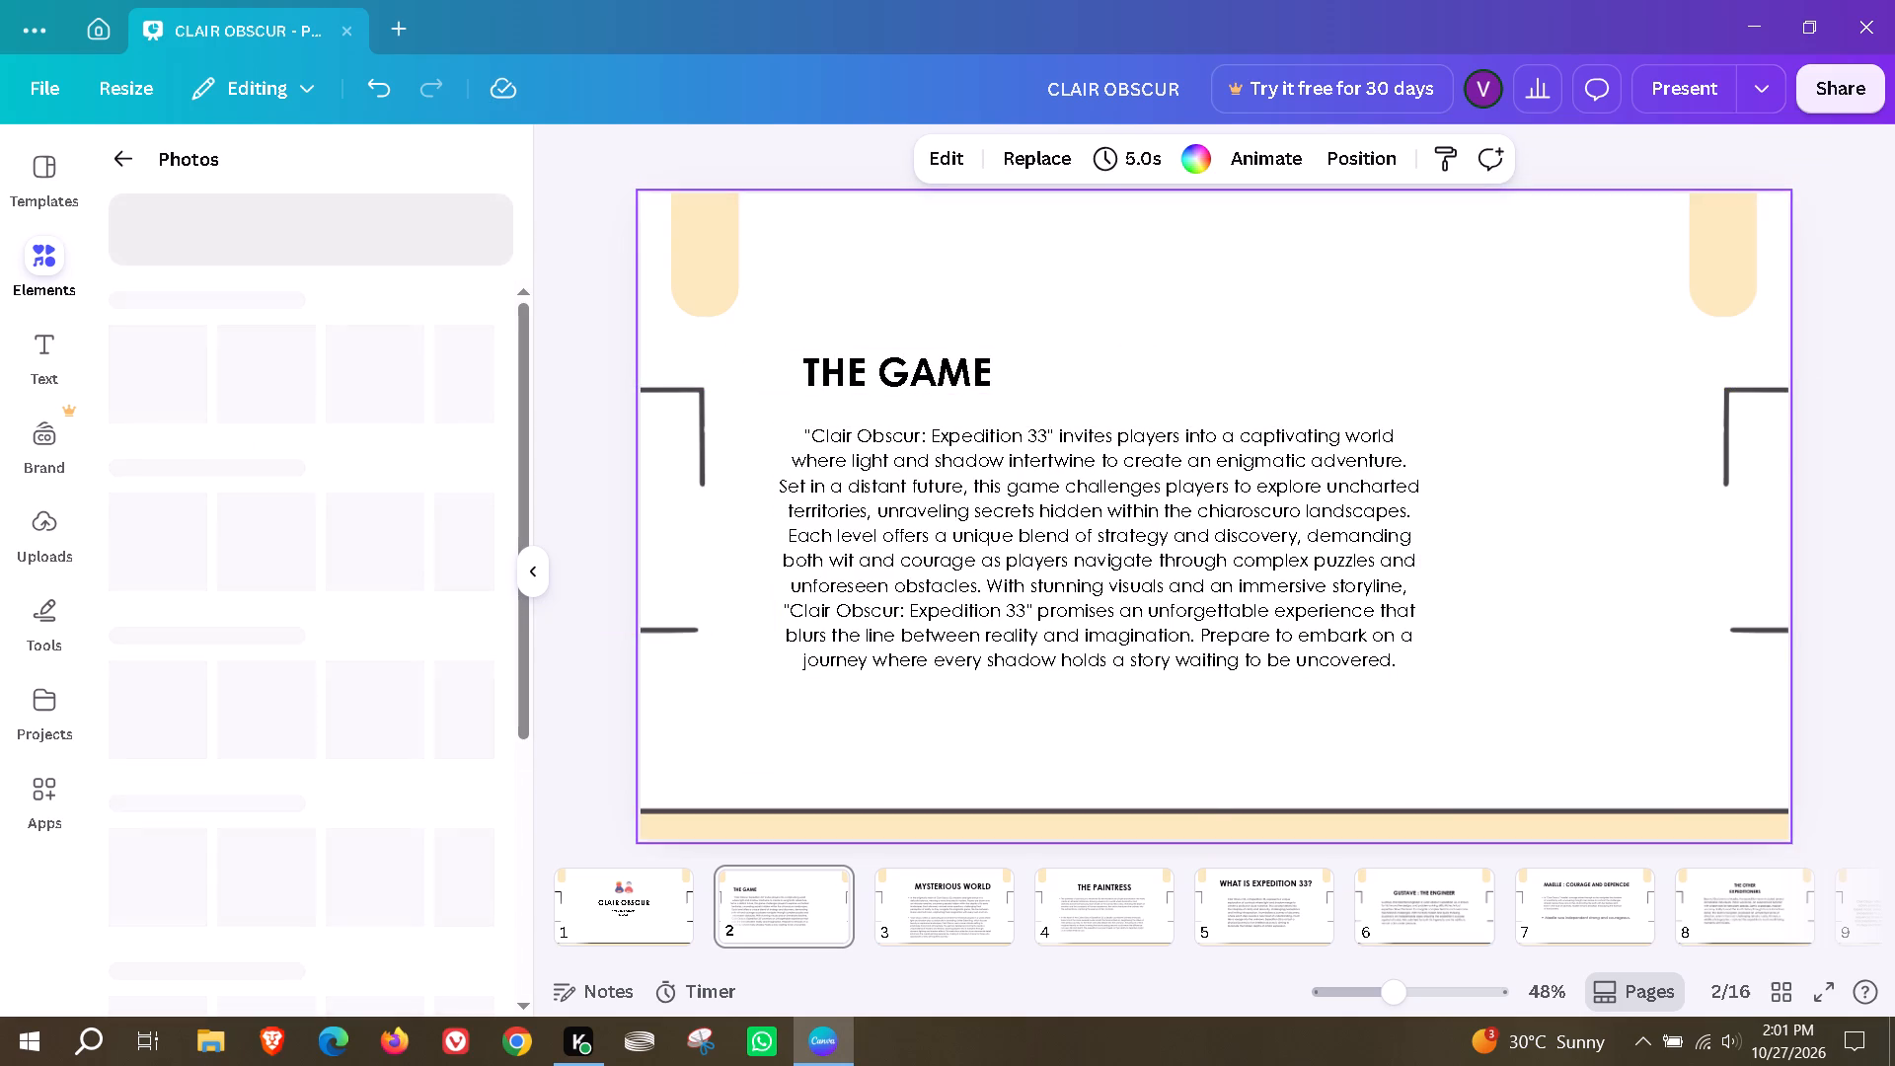
pyautogui.click(240, 228)
pyautogui.click(240, 228)
pyautogui.write('pla')
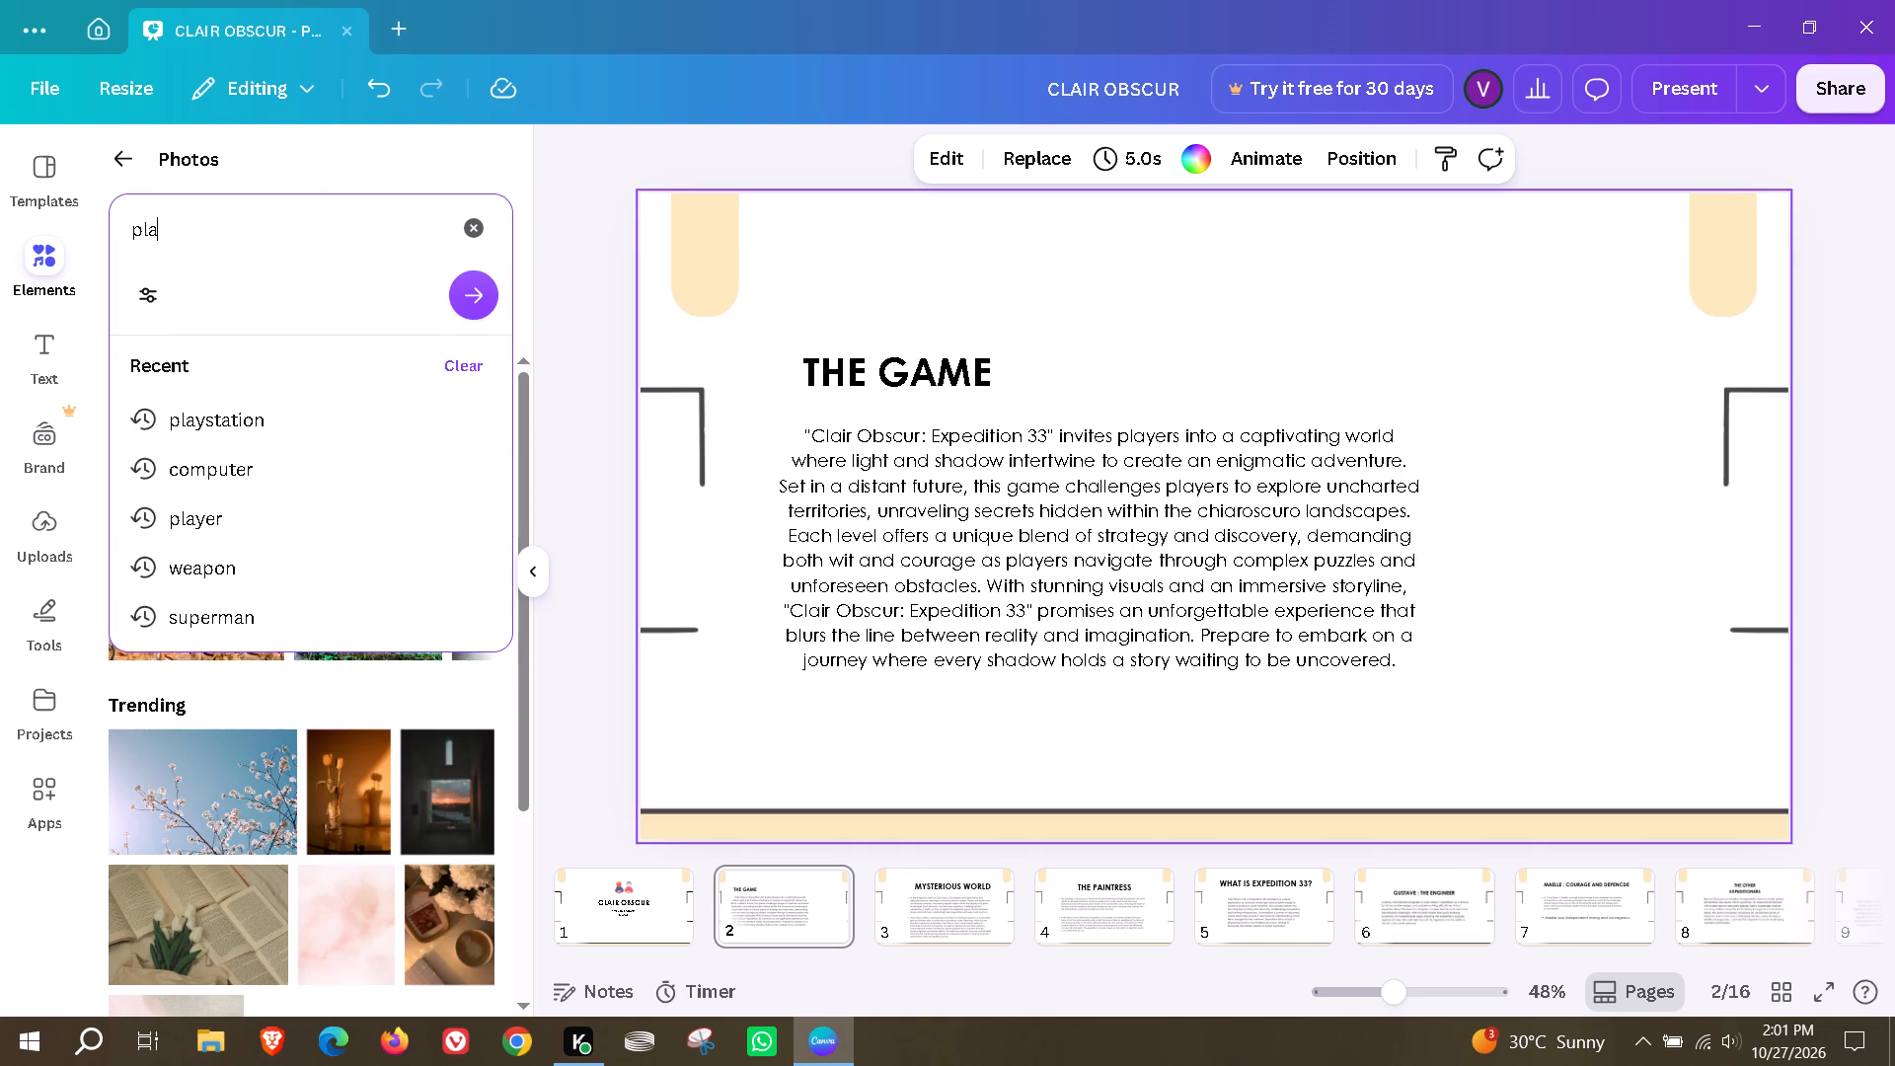
pyautogui.write('ystati')
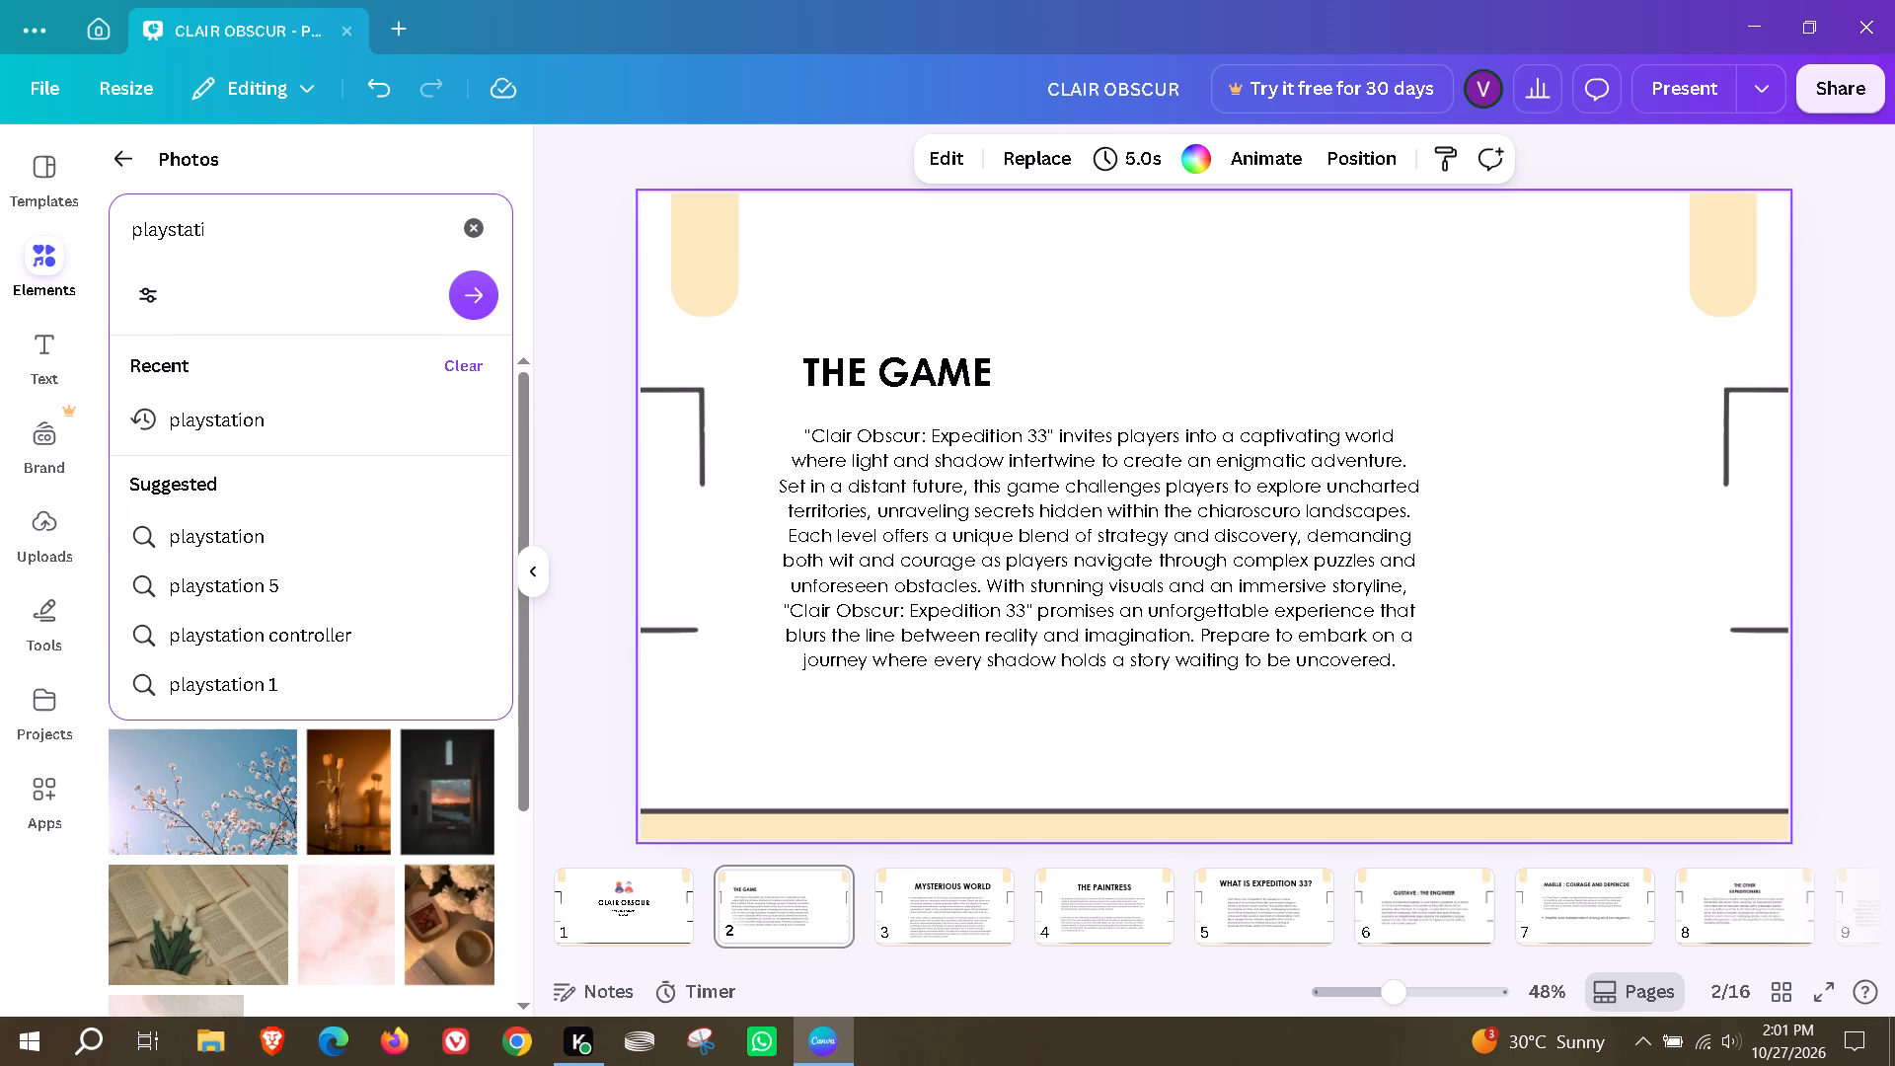
pyautogui.click(137, 421)
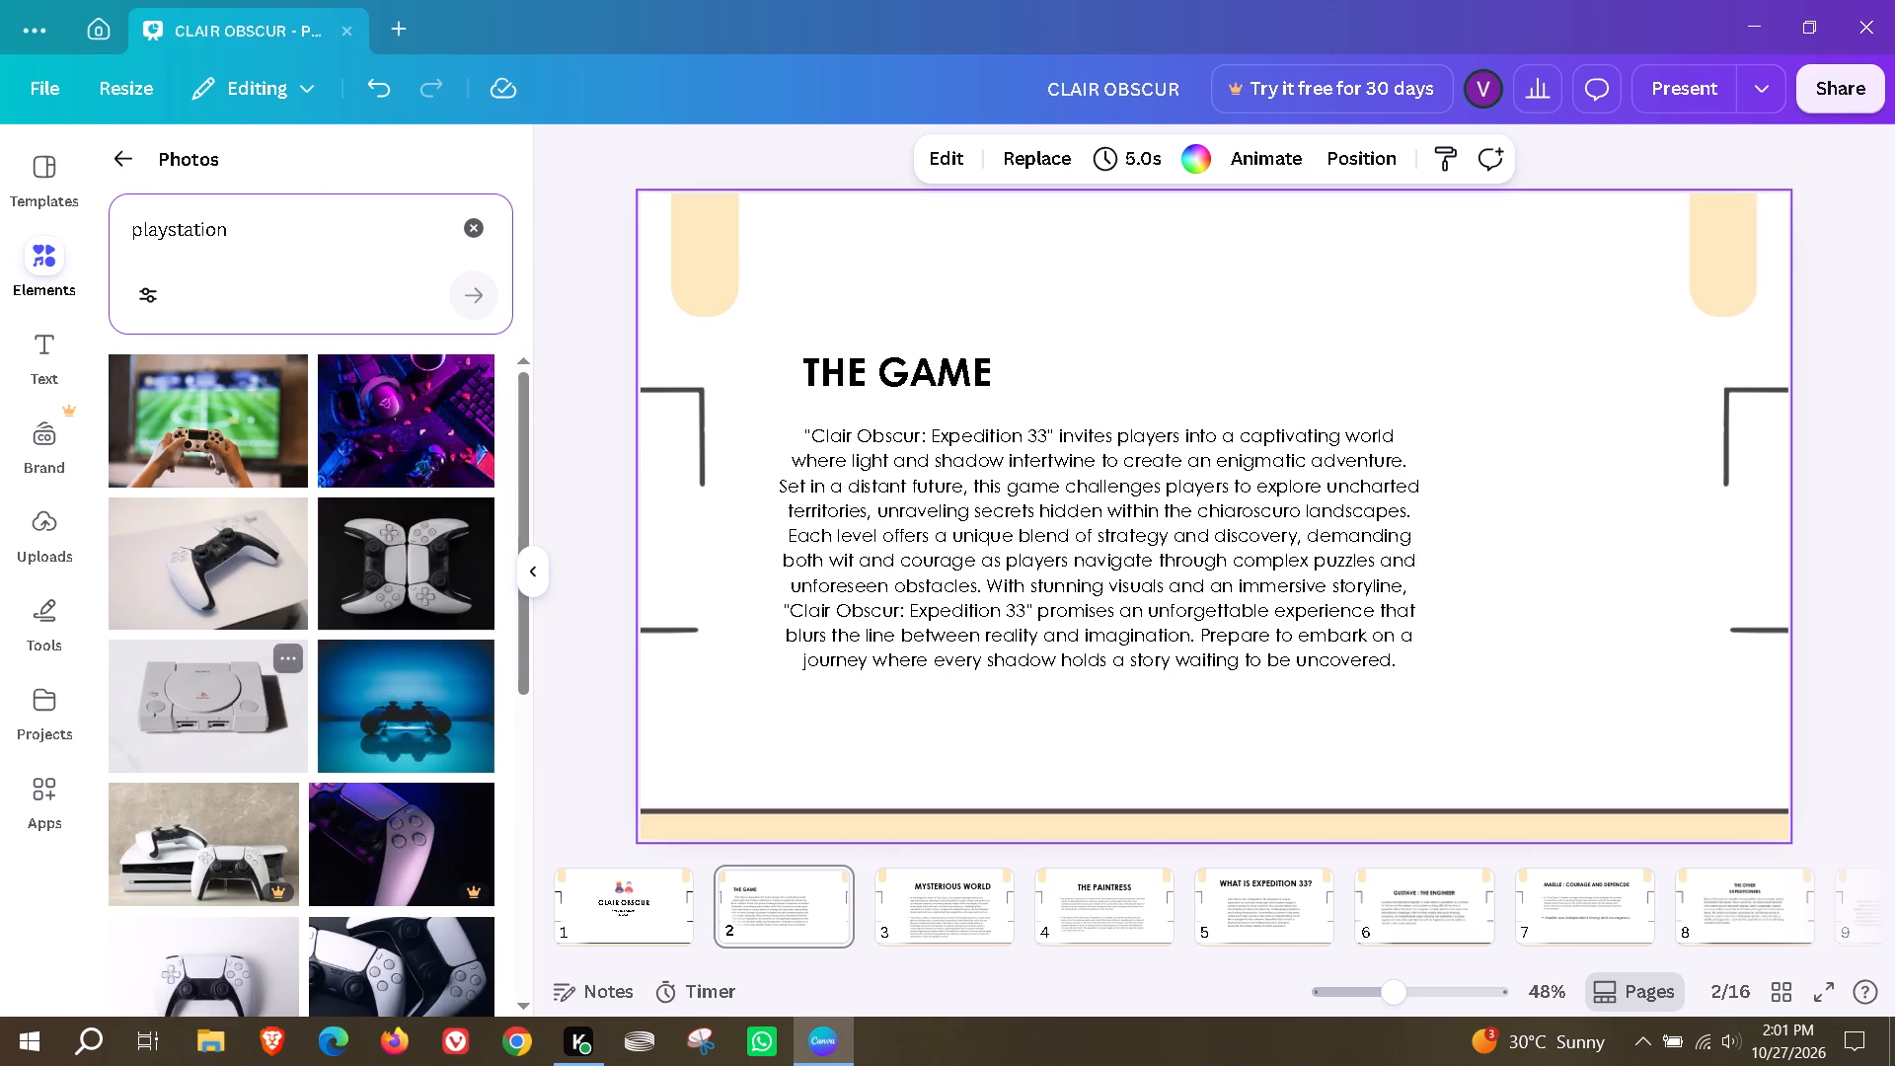
pyautogui.scroll(-5, 249, 803)
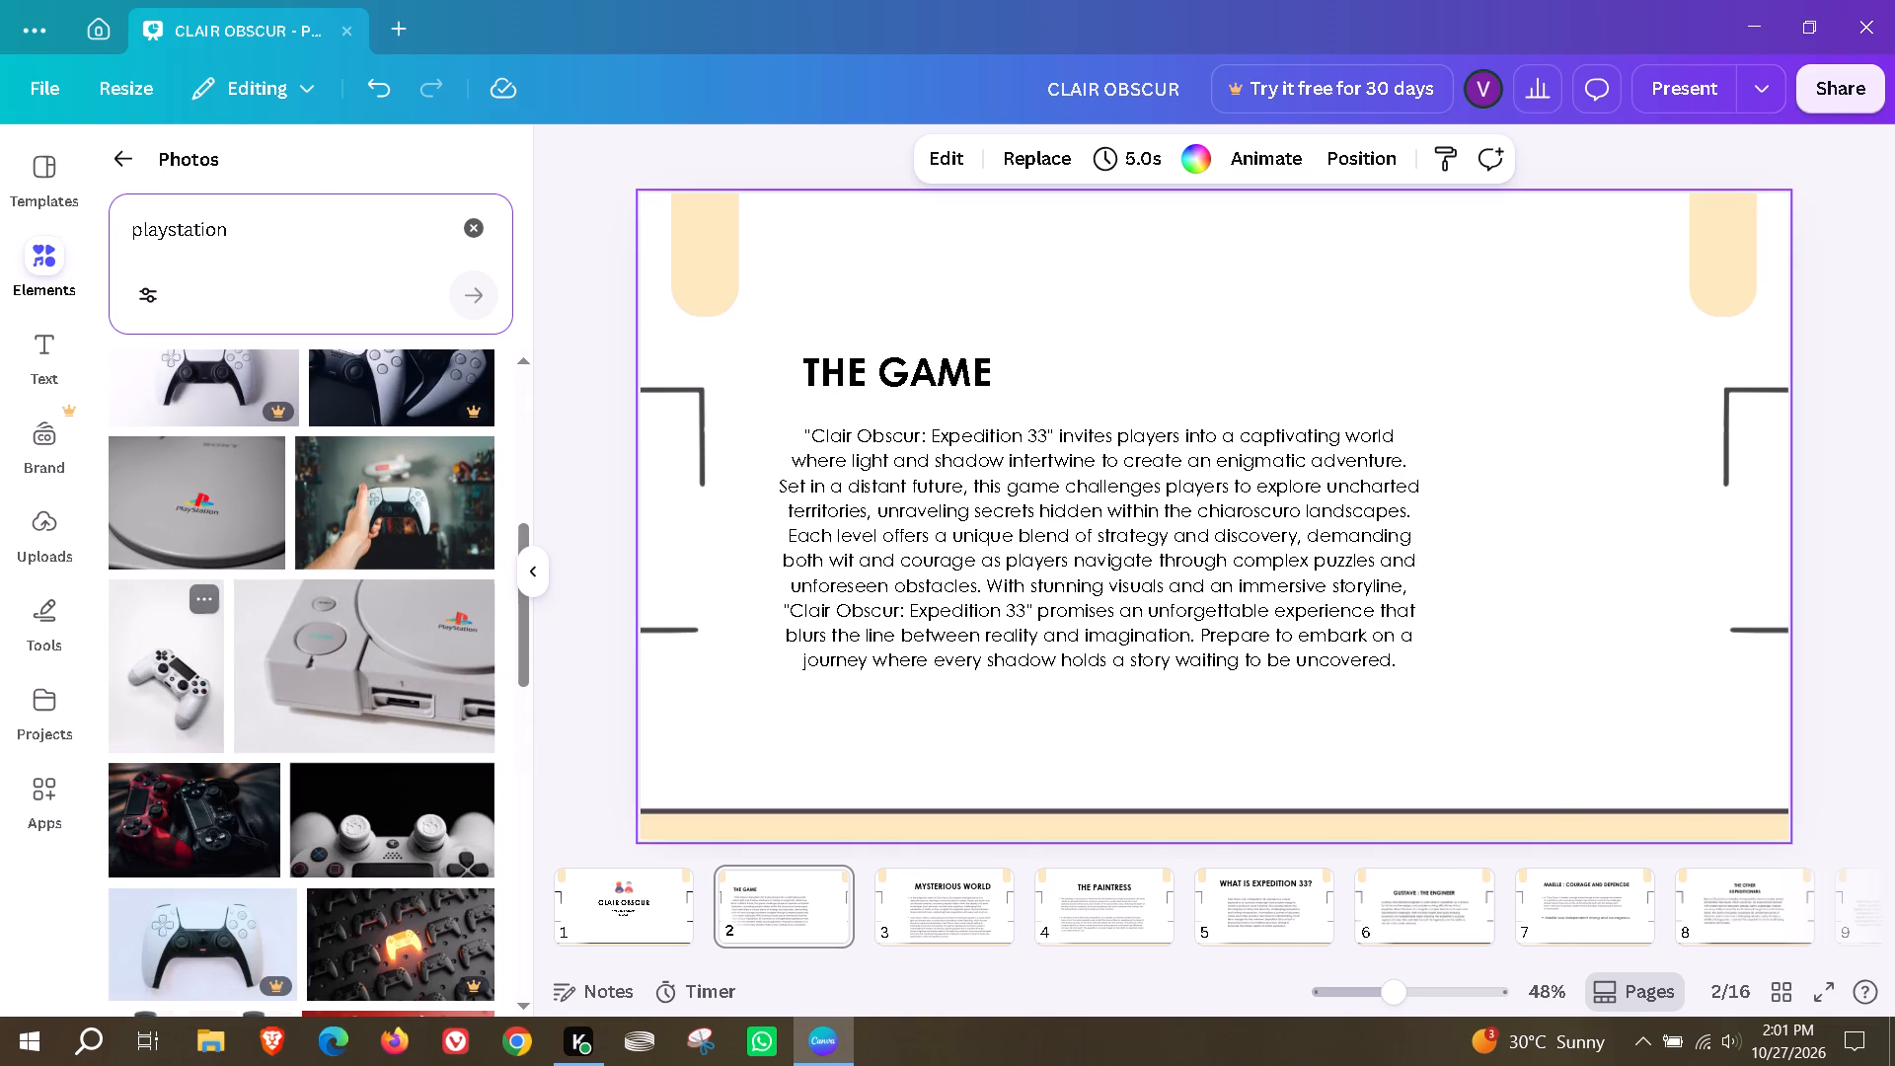
pyautogui.moveTo(133, 699); pyautogui.dragTo(1395, 374)
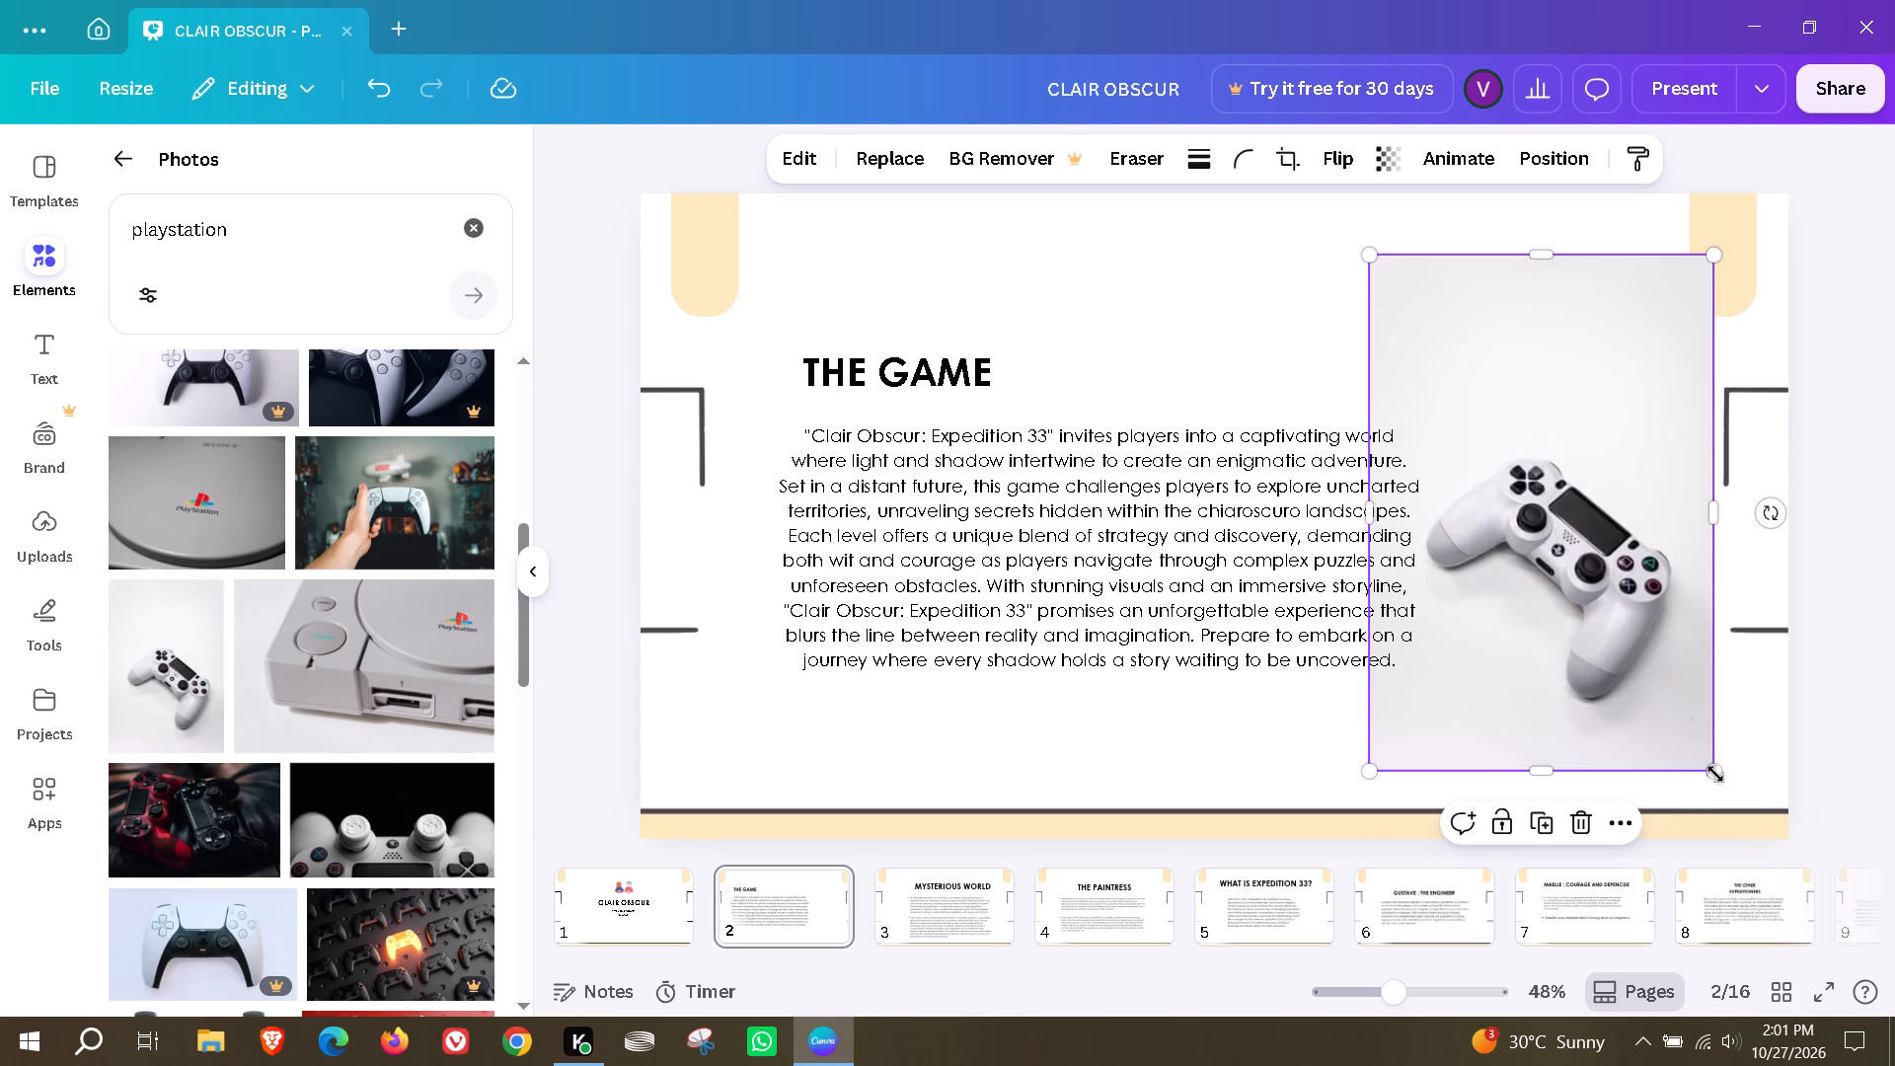
pyautogui.moveTo(1718, 777); pyautogui.dragTo(1569, 647)
pyautogui.moveTo(1518, 499); pyautogui.dragTo(1582, 603)
pyautogui.click(1291, 346)
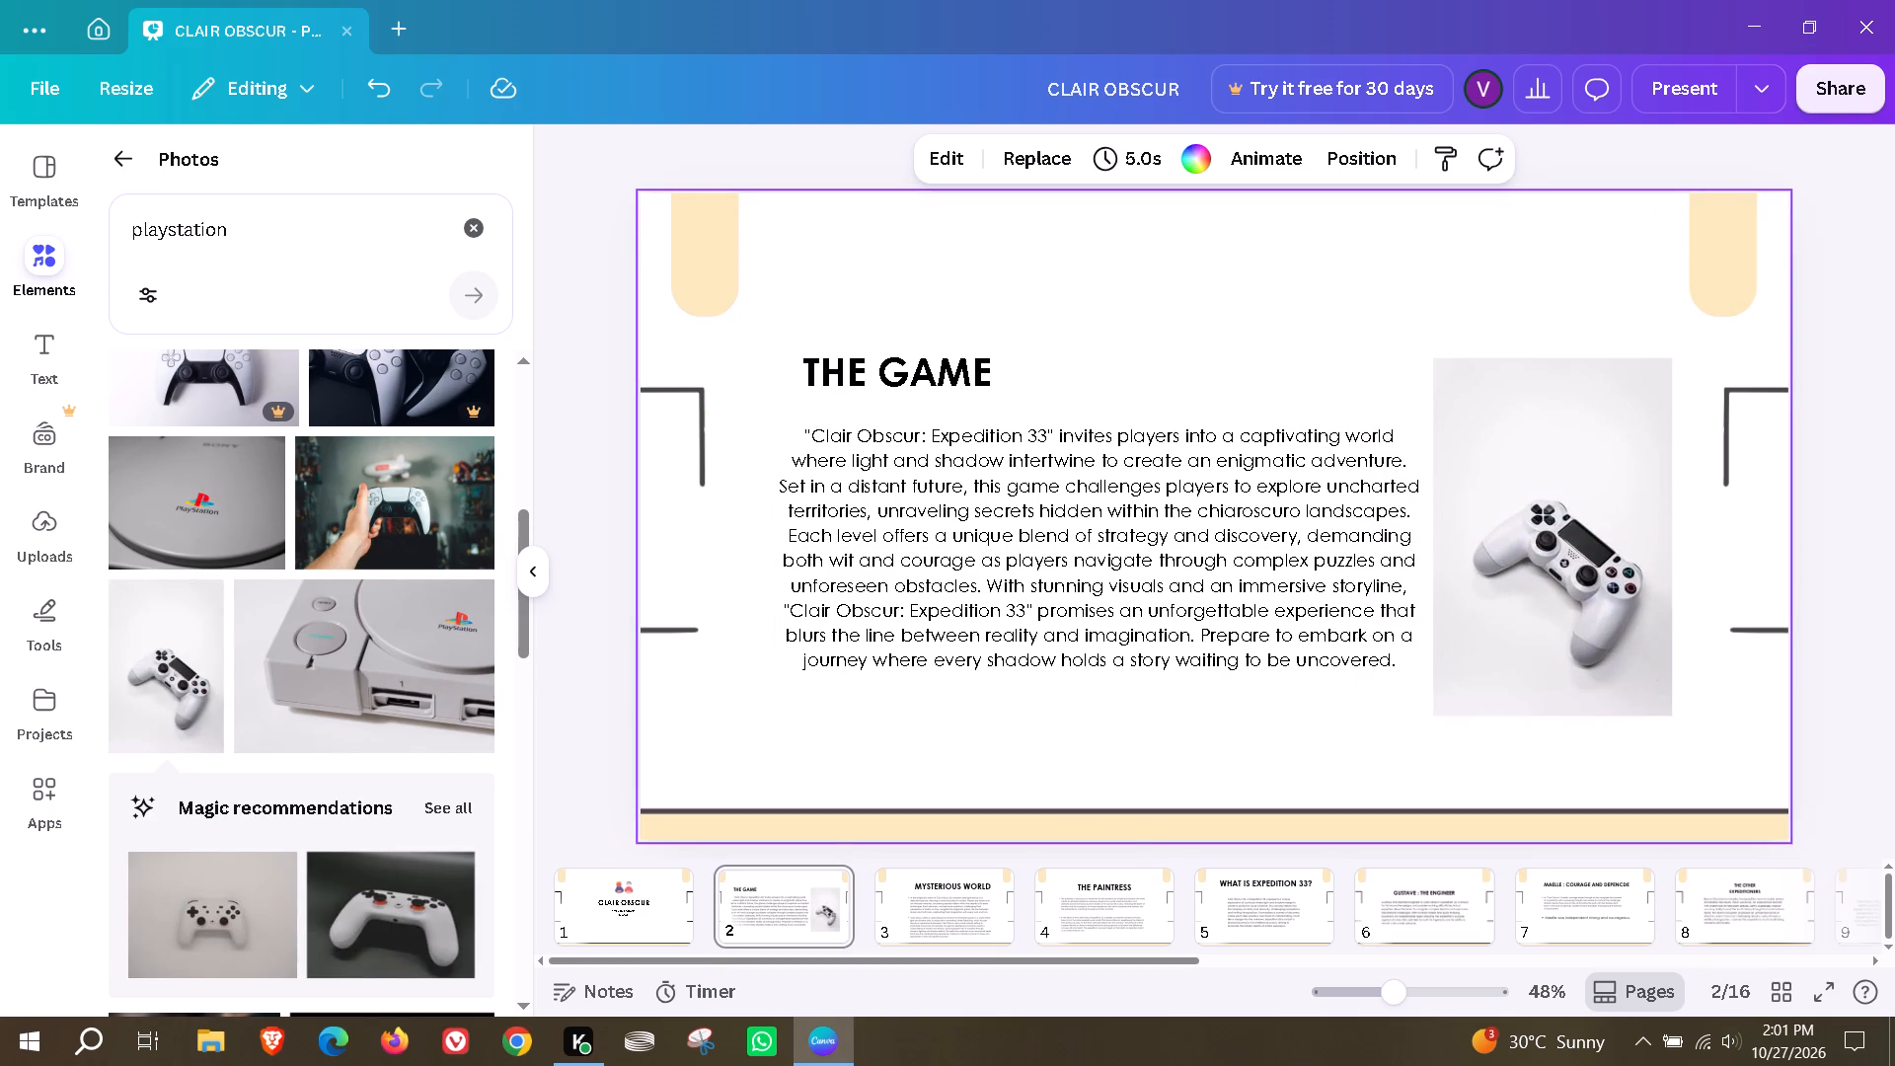
# Shrink page 3's "MYSTERIOUS WORLD" heading and move it left on the page.
pyautogui.click(960, 909)
pyautogui.click(1317, 362)
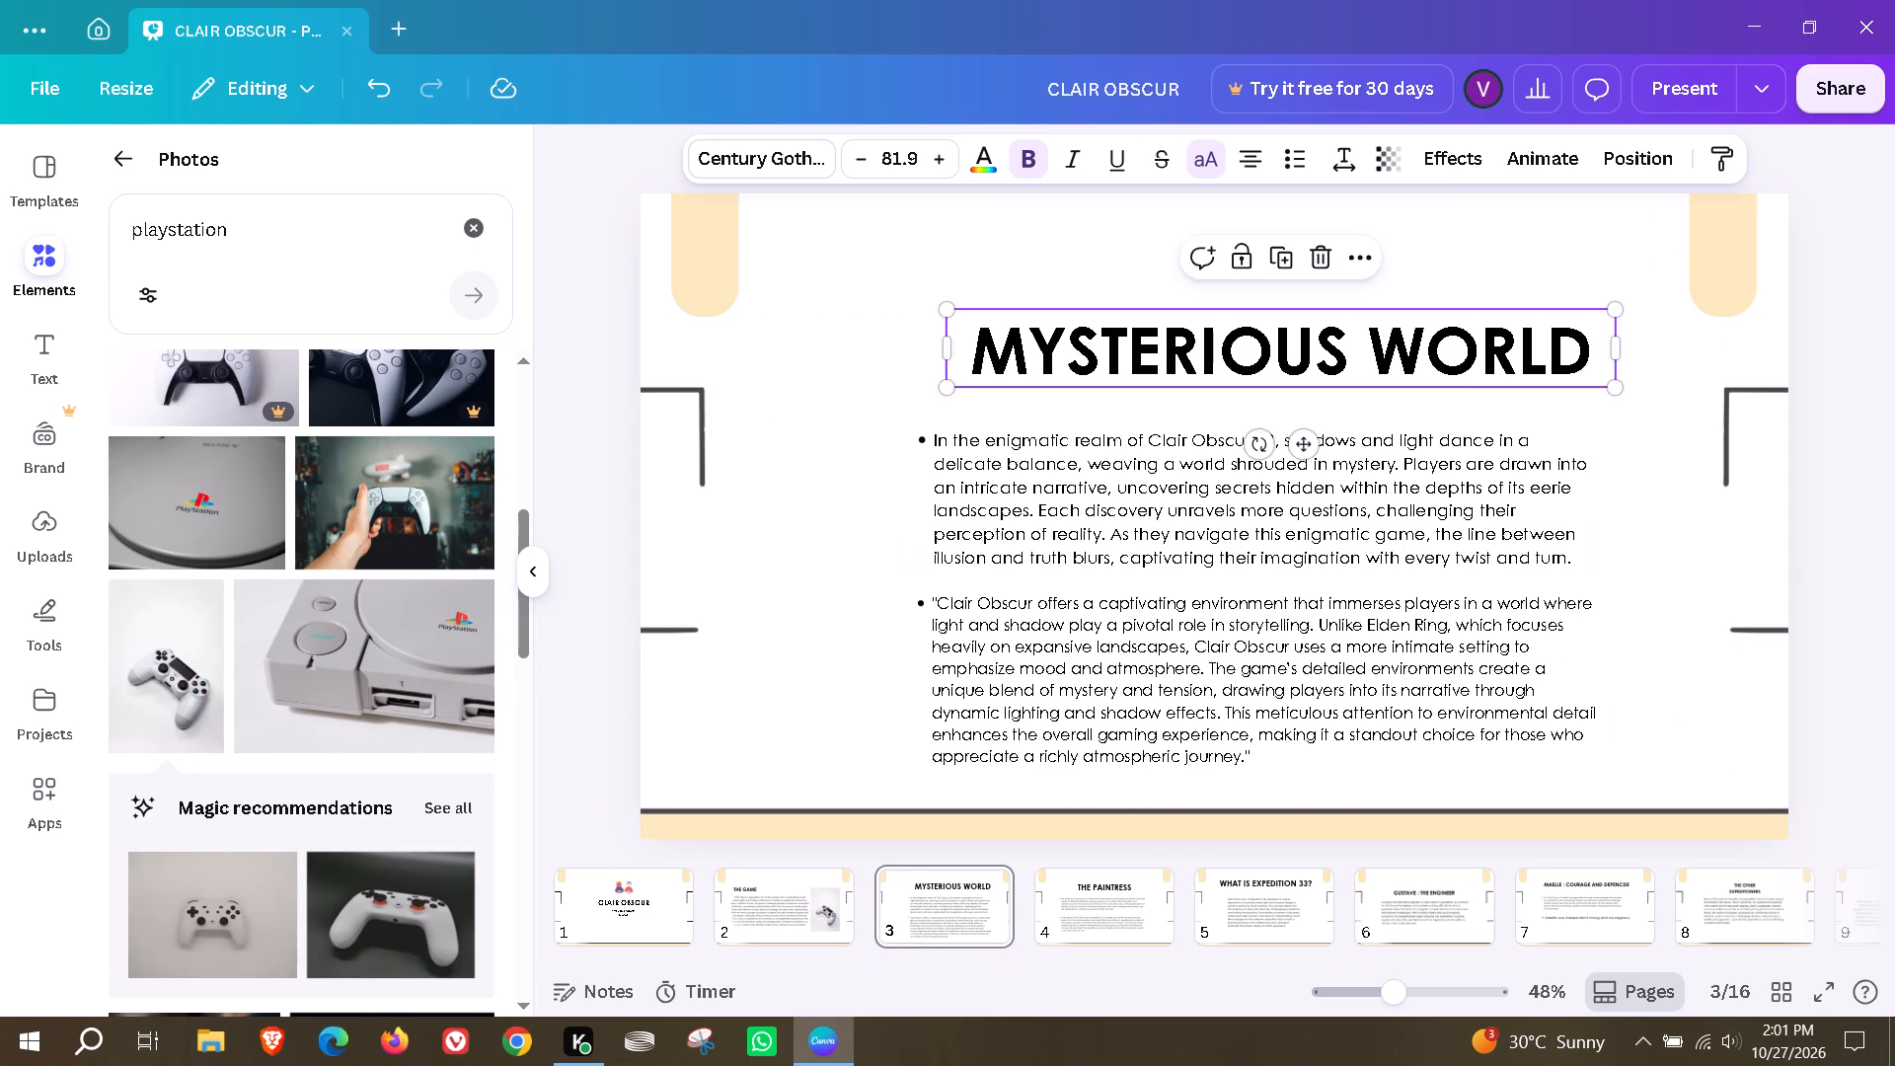
pyautogui.moveTo(1317, 362); pyautogui.dragTo(1156, 350)
pyautogui.moveTo(1449, 384); pyautogui.dragTo(1299, 380)
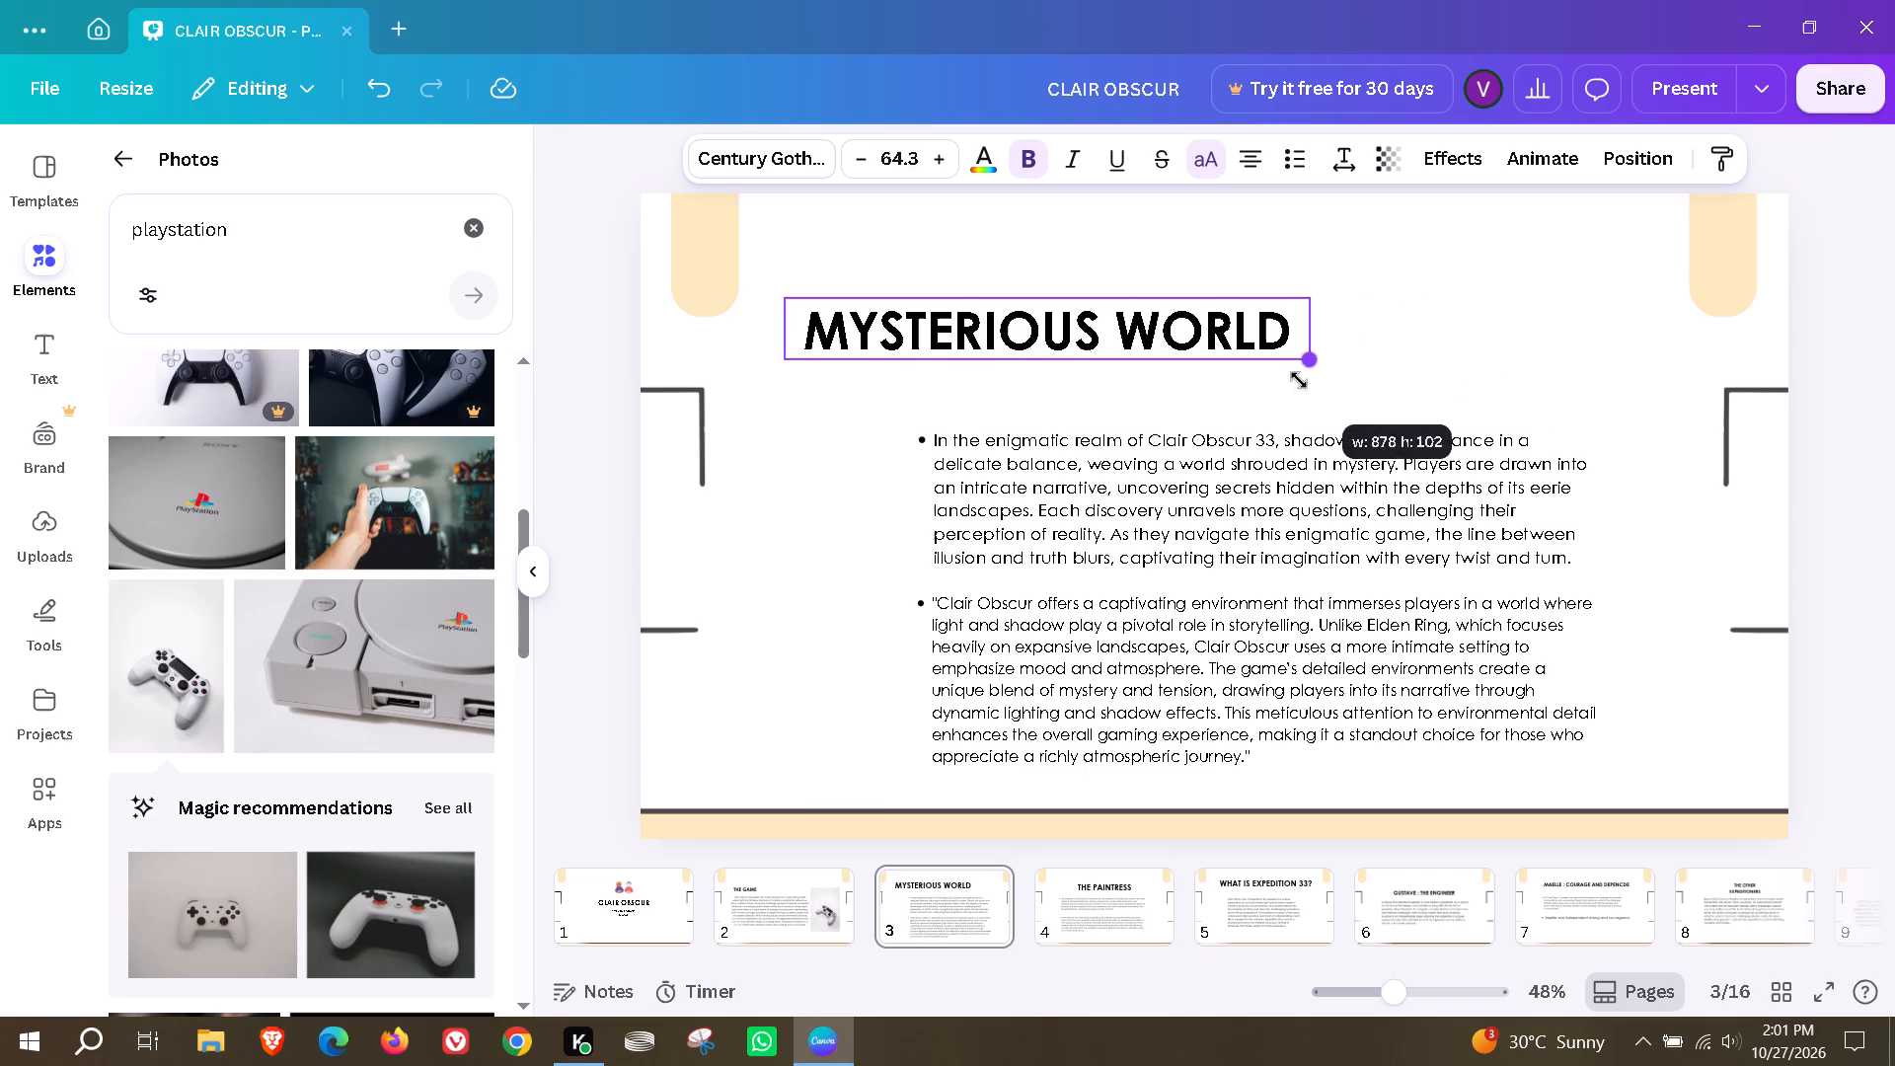
pyautogui.moveTo(1299, 380); pyautogui.dragTo(1200, 392)
# Move page 3's two bullet paragraphs up and left, aligned beneath the heading.
pyautogui.moveTo(1059, 511); pyautogui.dragTo(947, 474)
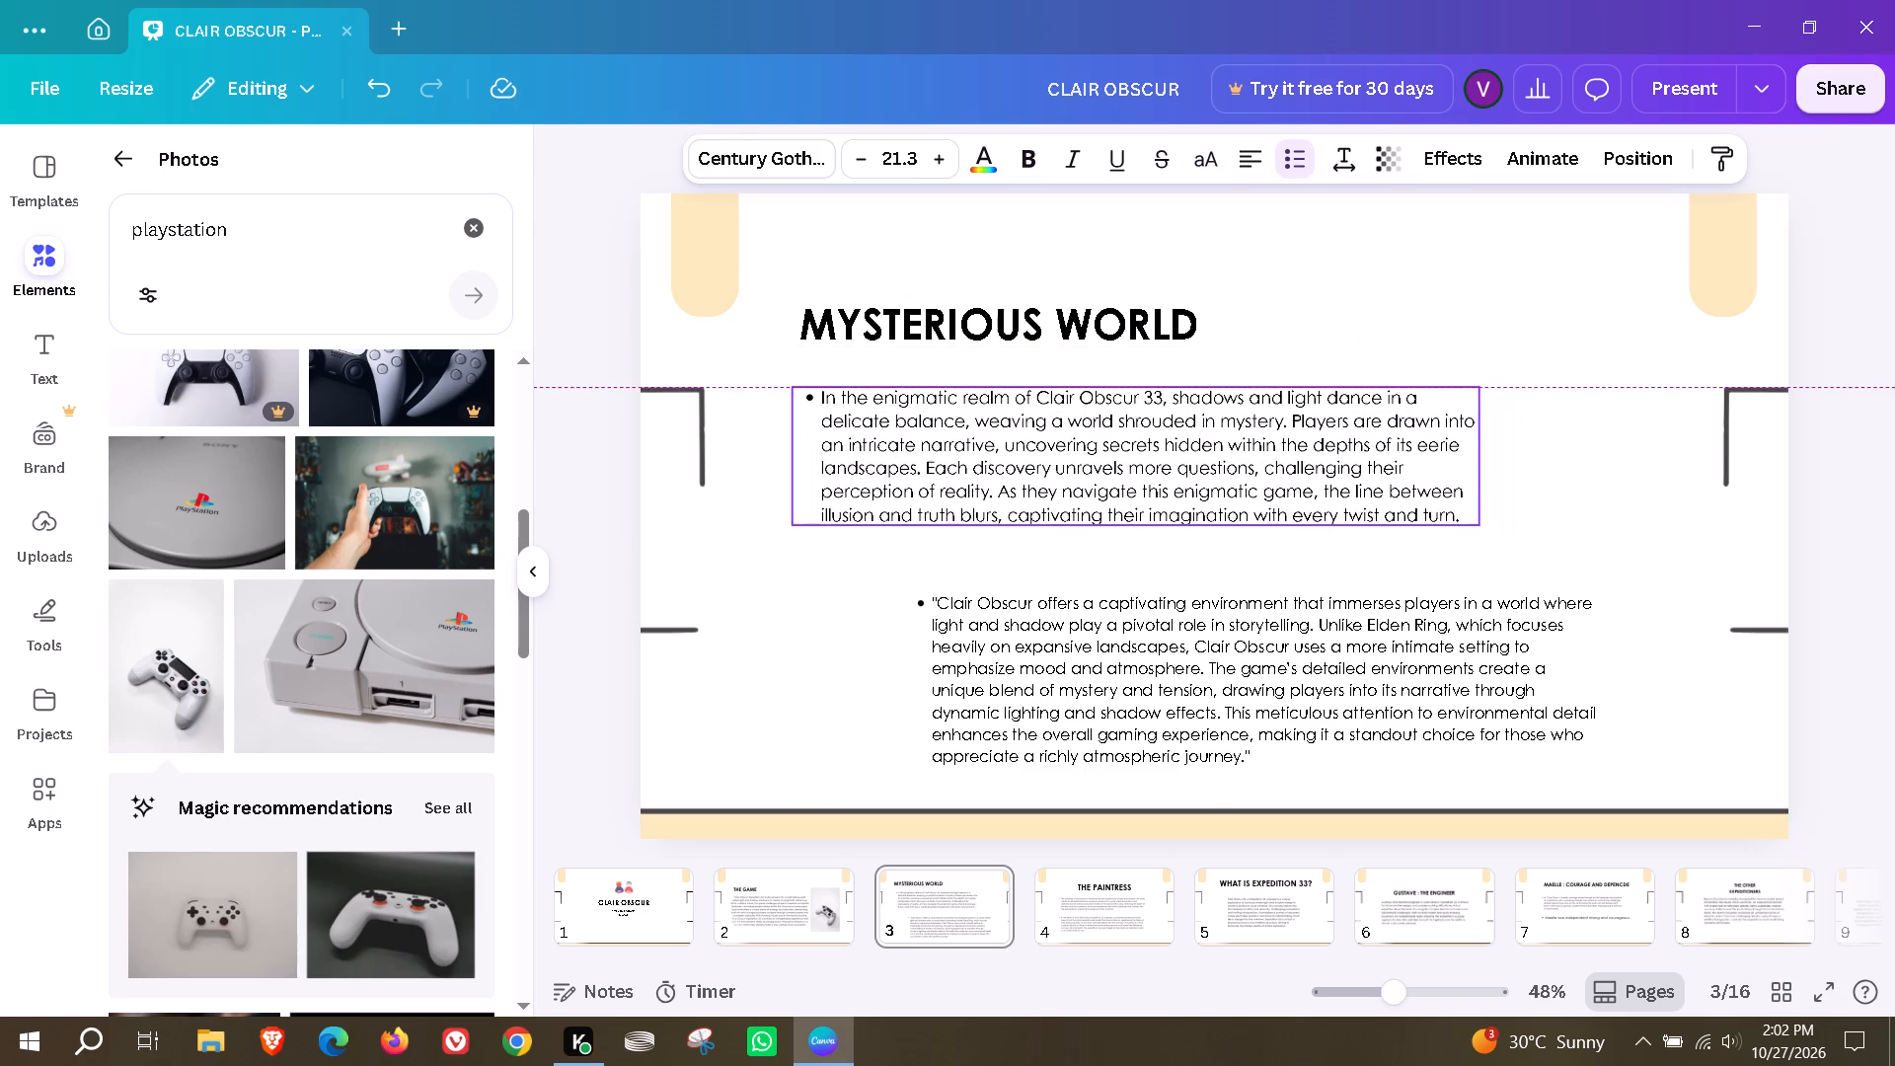
pyautogui.moveTo(947, 474); pyautogui.dragTo(942, 474)
pyautogui.moveTo(1122, 719); pyautogui.dragTo(1003, 671)
pyautogui.click(1516, 476)
# Search animations for "games" and add the pixel flame to page 3, shrunk small to the right of the paragraphs.
pyautogui.click(114, 164)
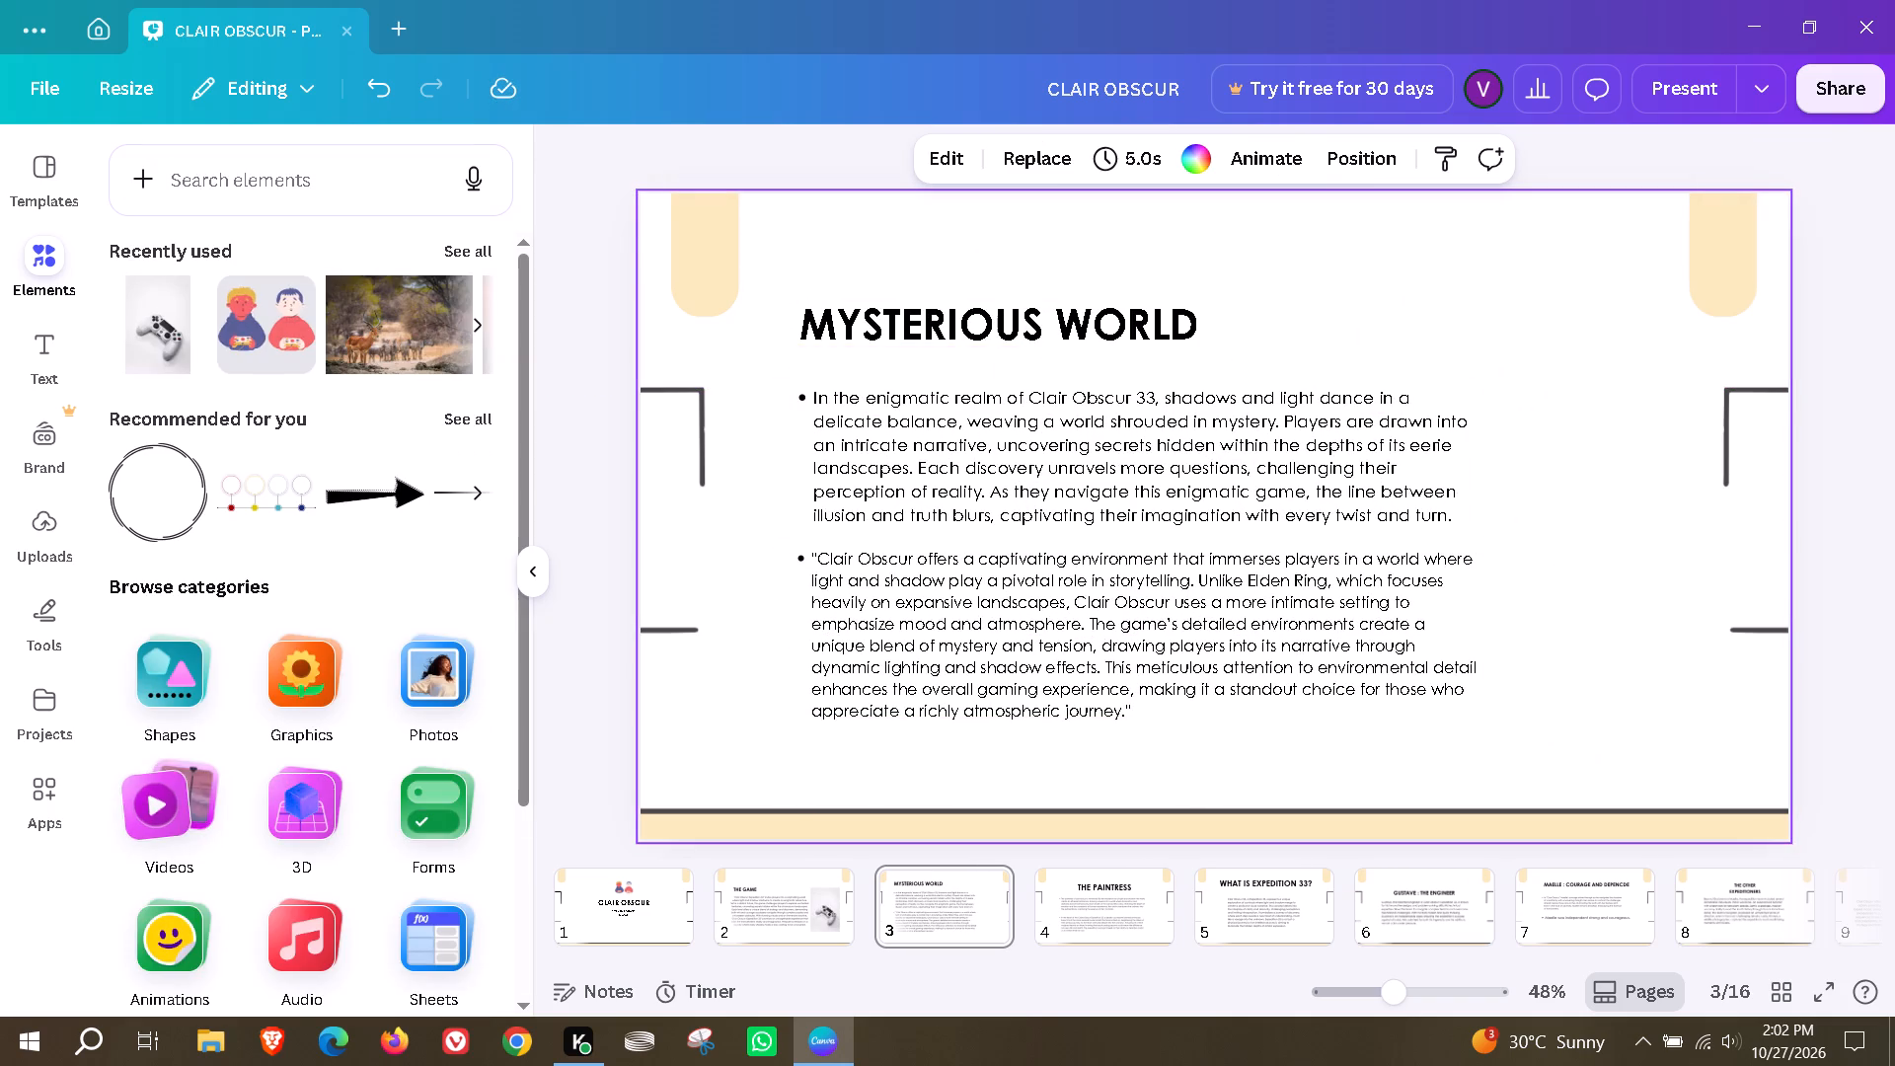
pyautogui.click(152, 936)
pyautogui.click(270, 214)
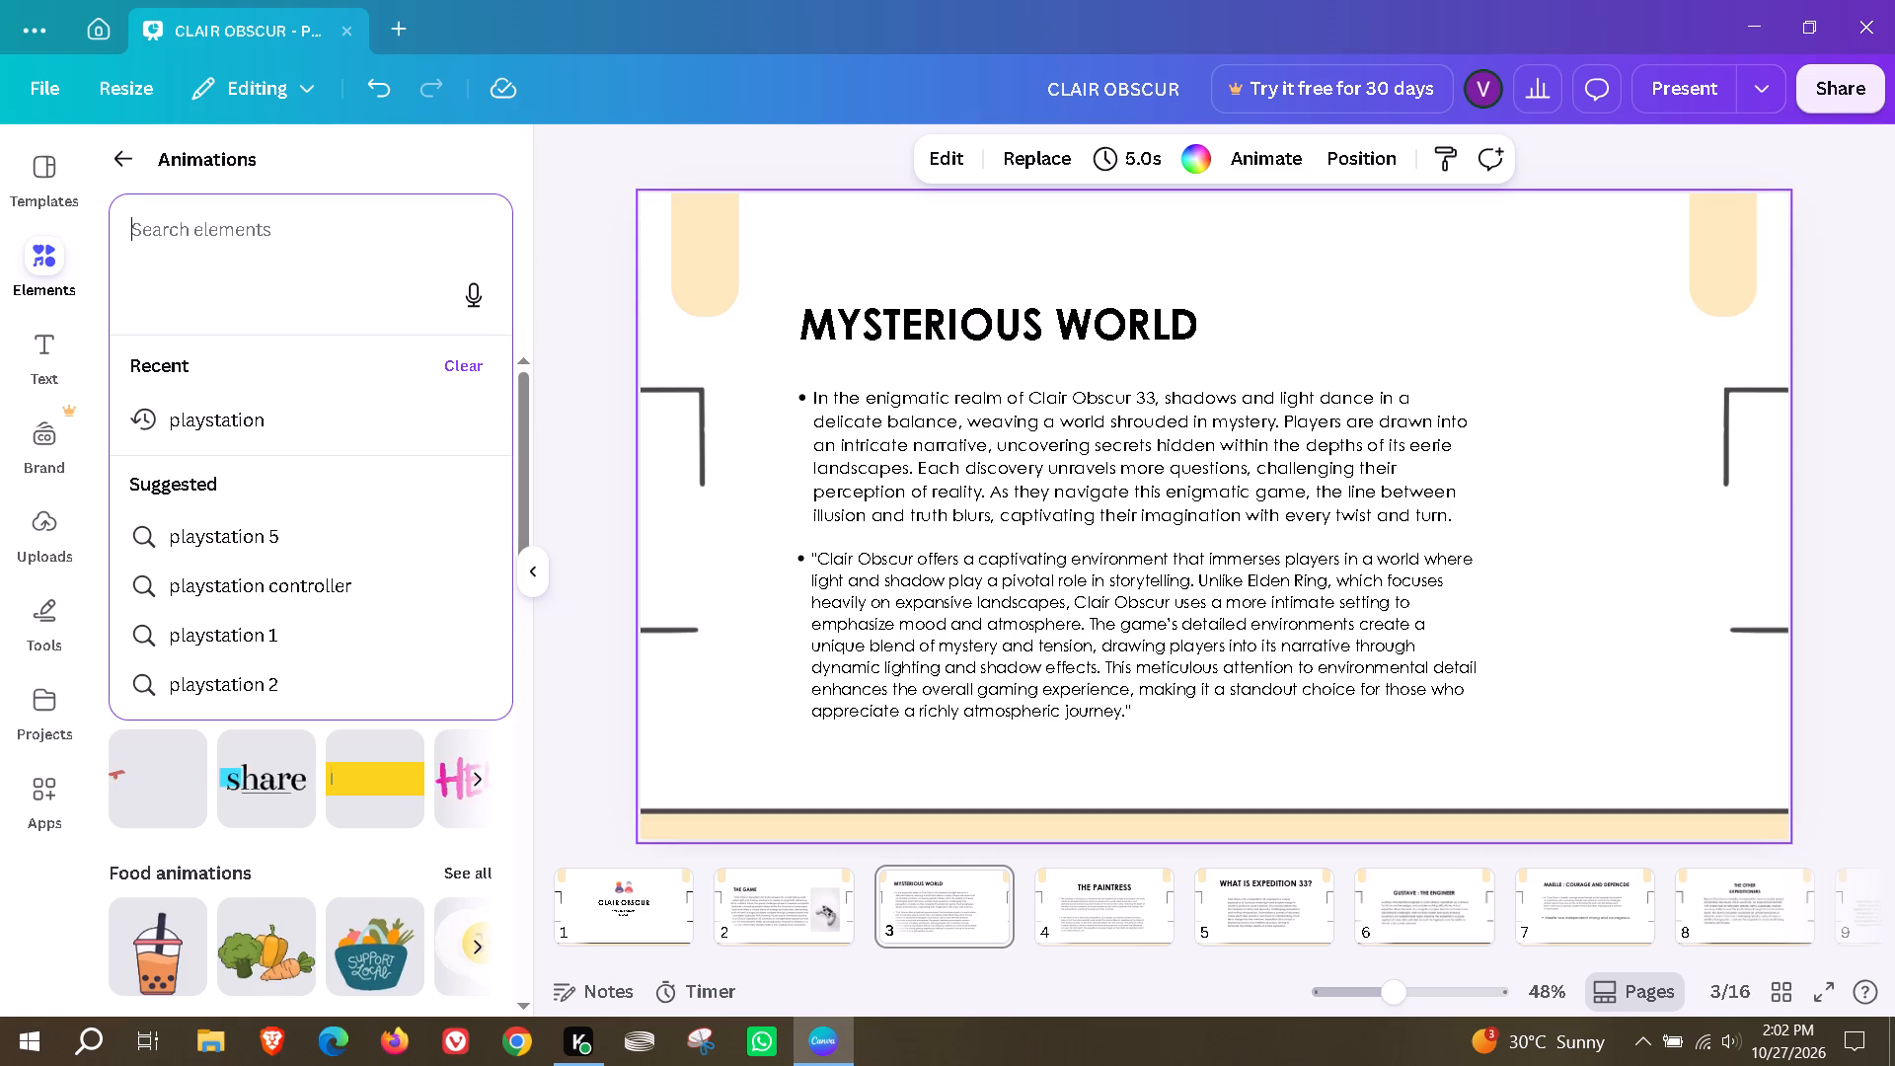
pyautogui.write('games')
pyautogui.press('Return')
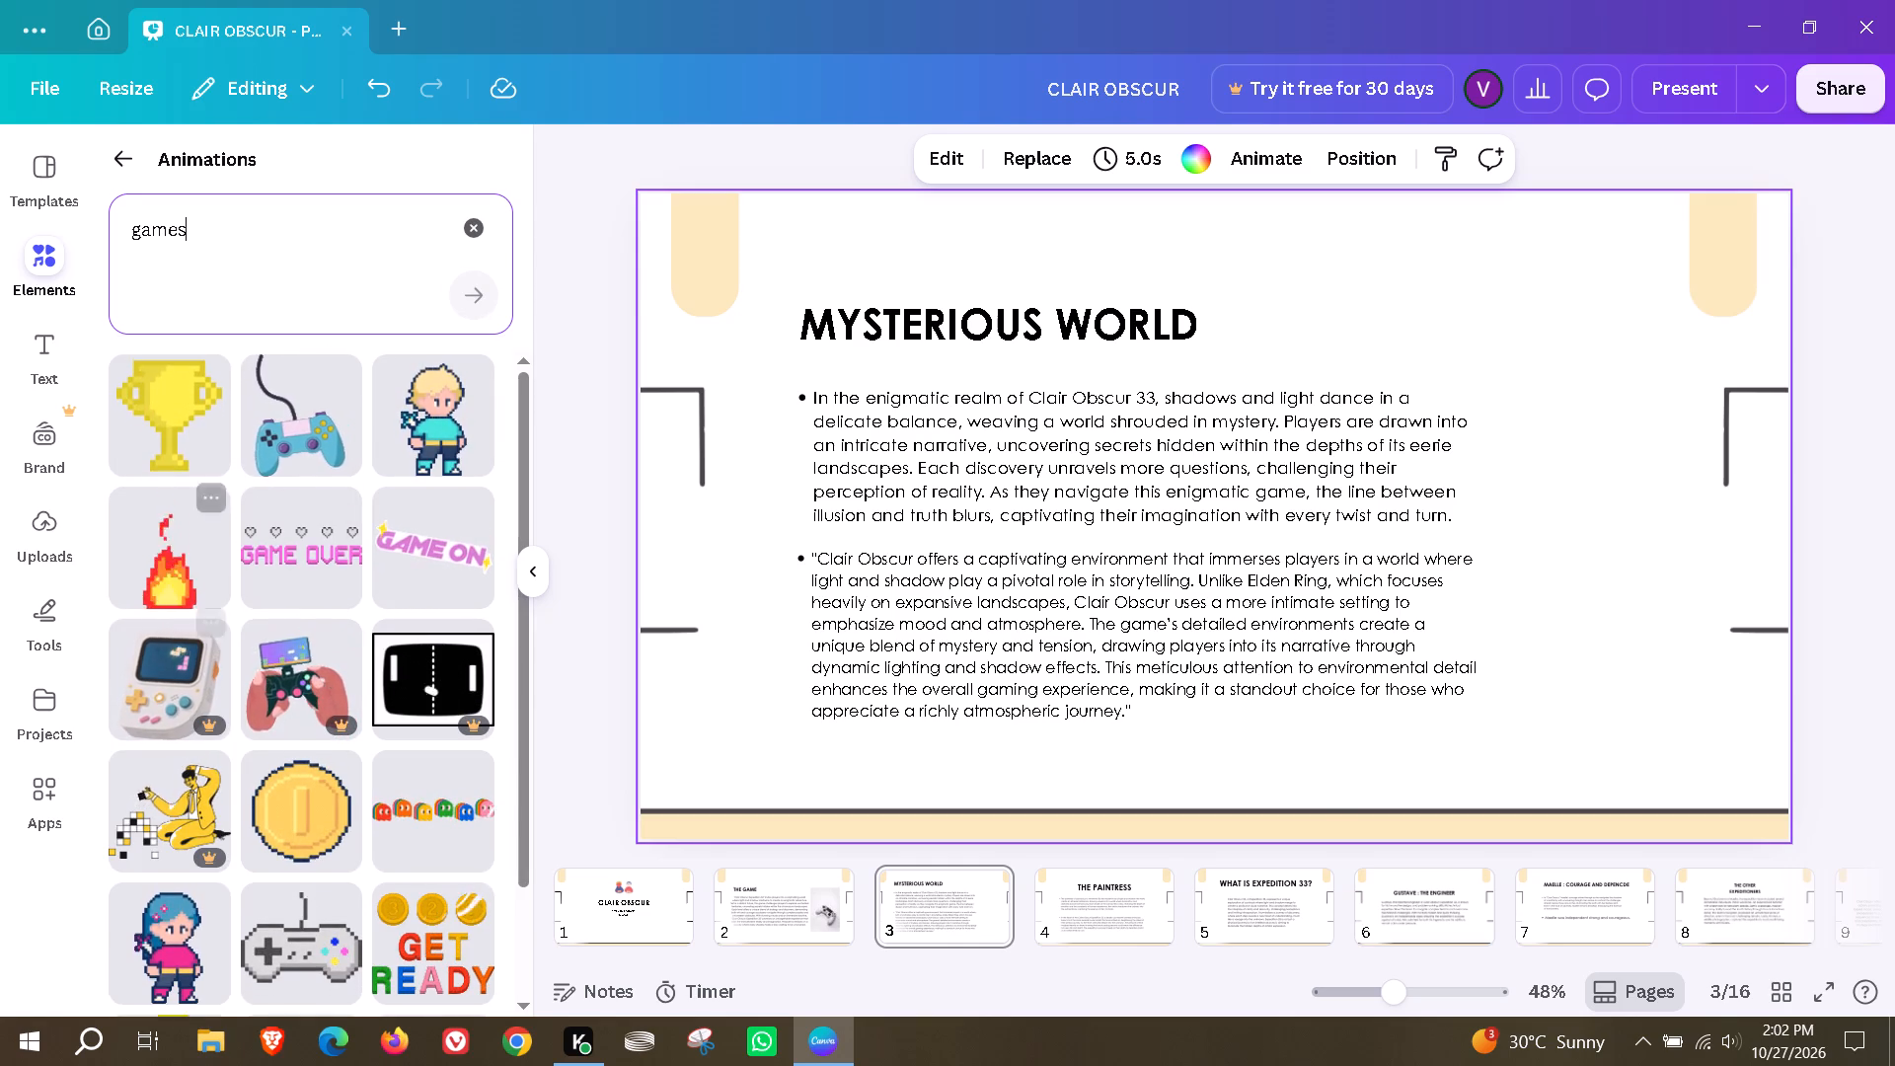
pyautogui.moveTo(148, 588); pyautogui.dragTo(1498, 226)
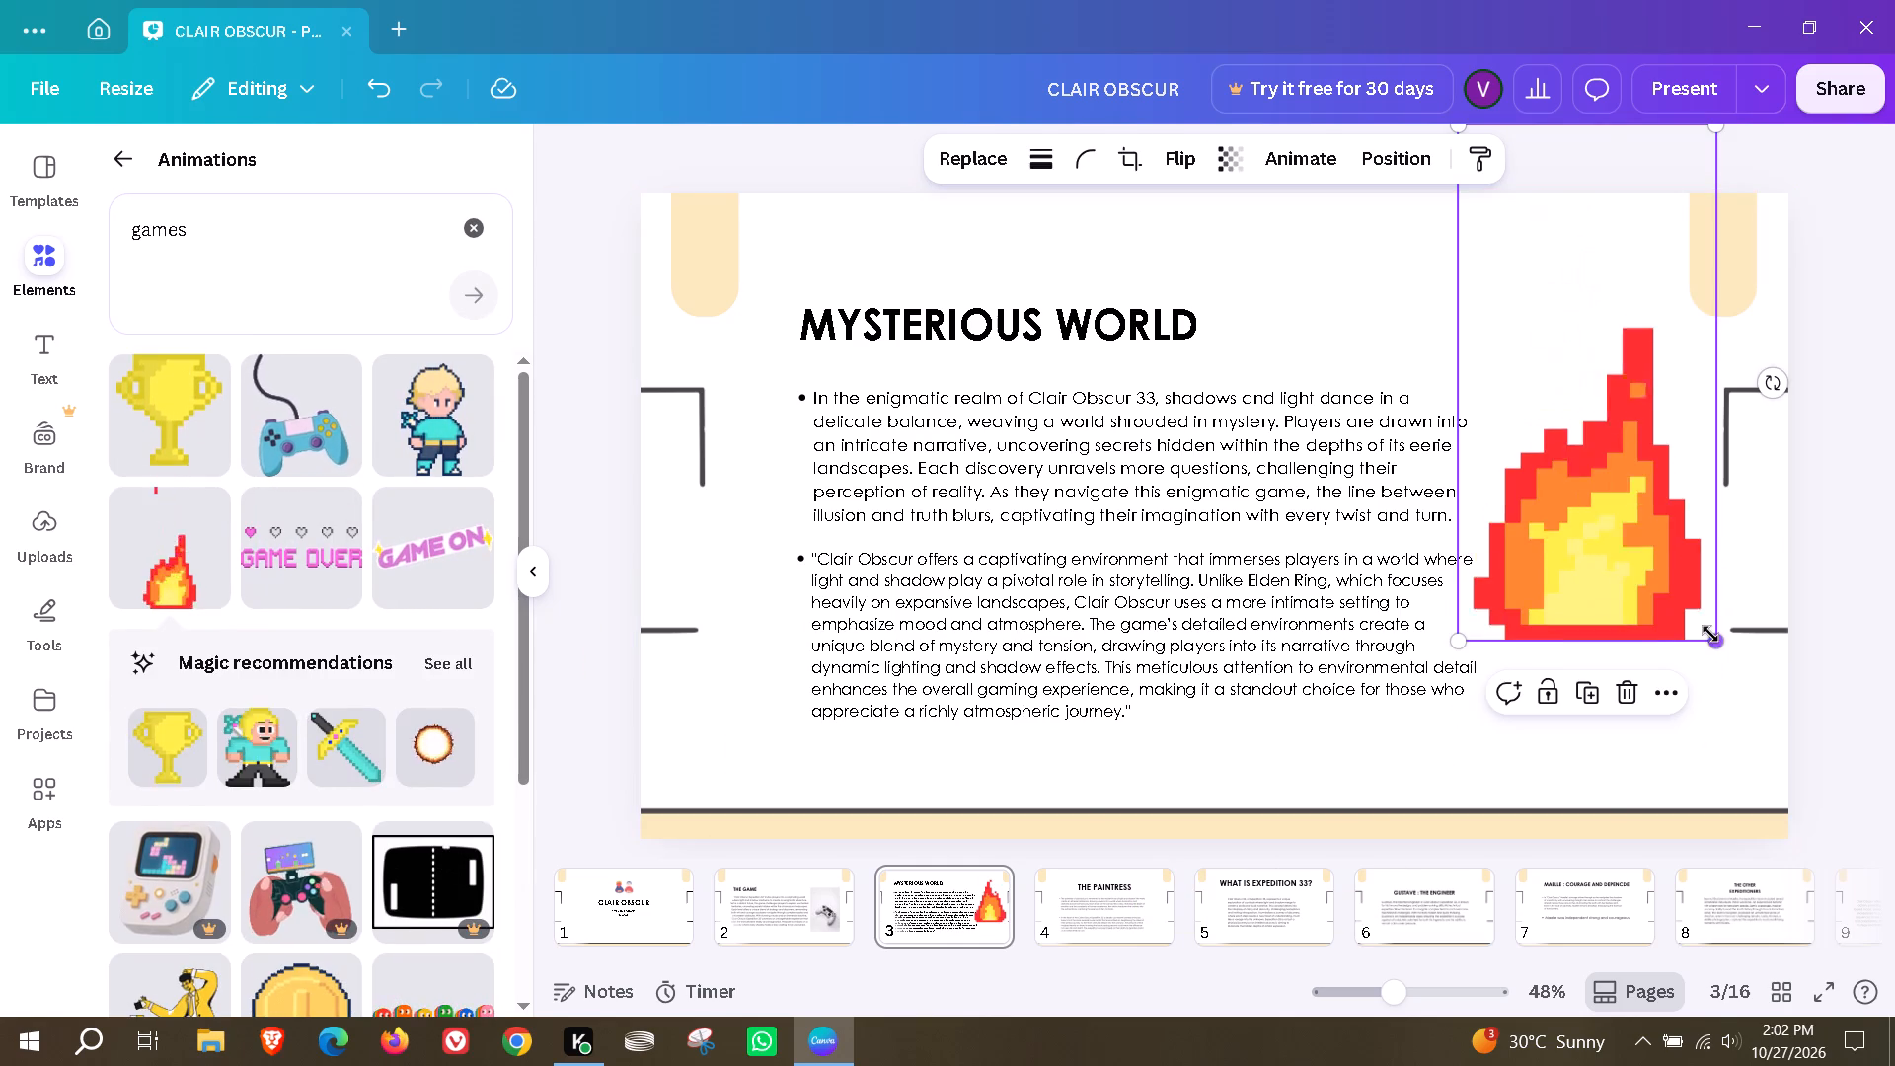
pyautogui.moveTo(1710, 634); pyautogui.dragTo(1386, 380)
pyautogui.moveTo(1486, 283); pyautogui.dragTo(1576, 596)
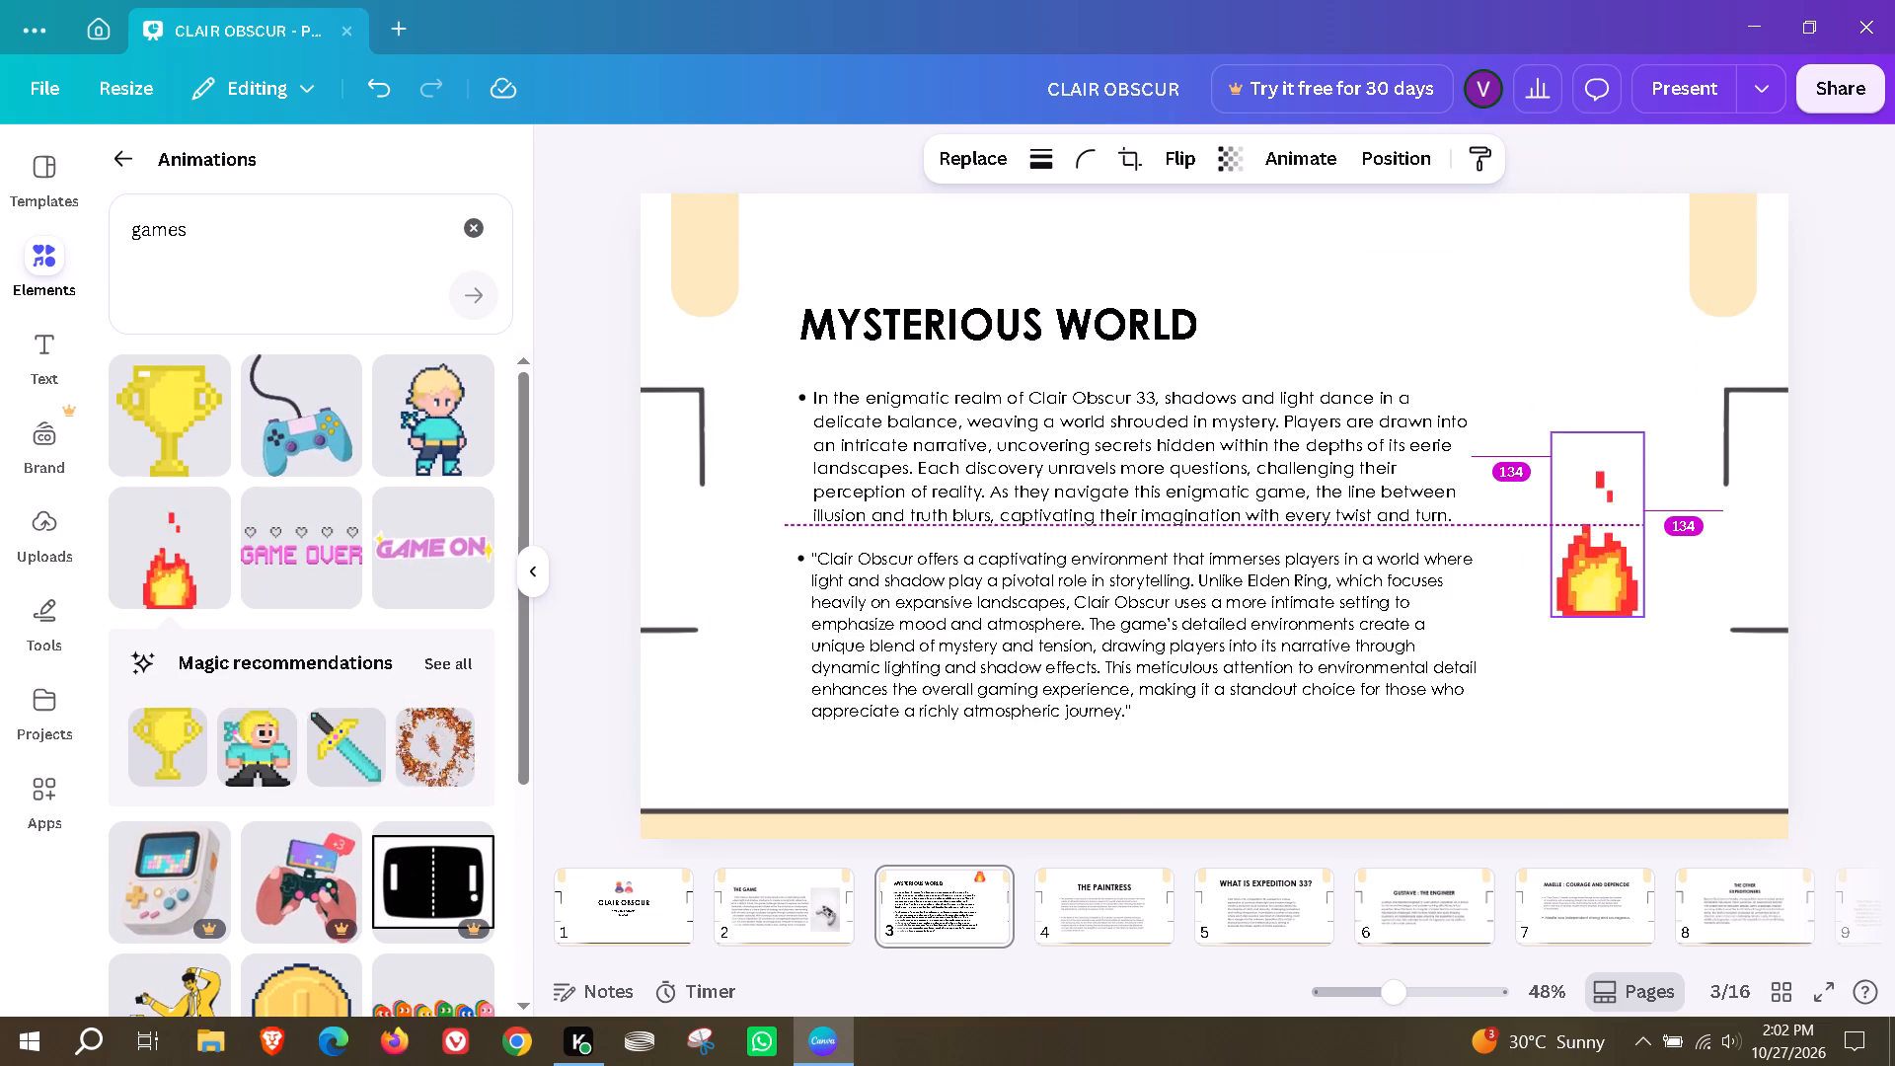
pyautogui.moveTo(1576, 596); pyautogui.dragTo(1588, 591)
pyautogui.moveTo(1656, 621); pyautogui.dragTo(1618, 565)
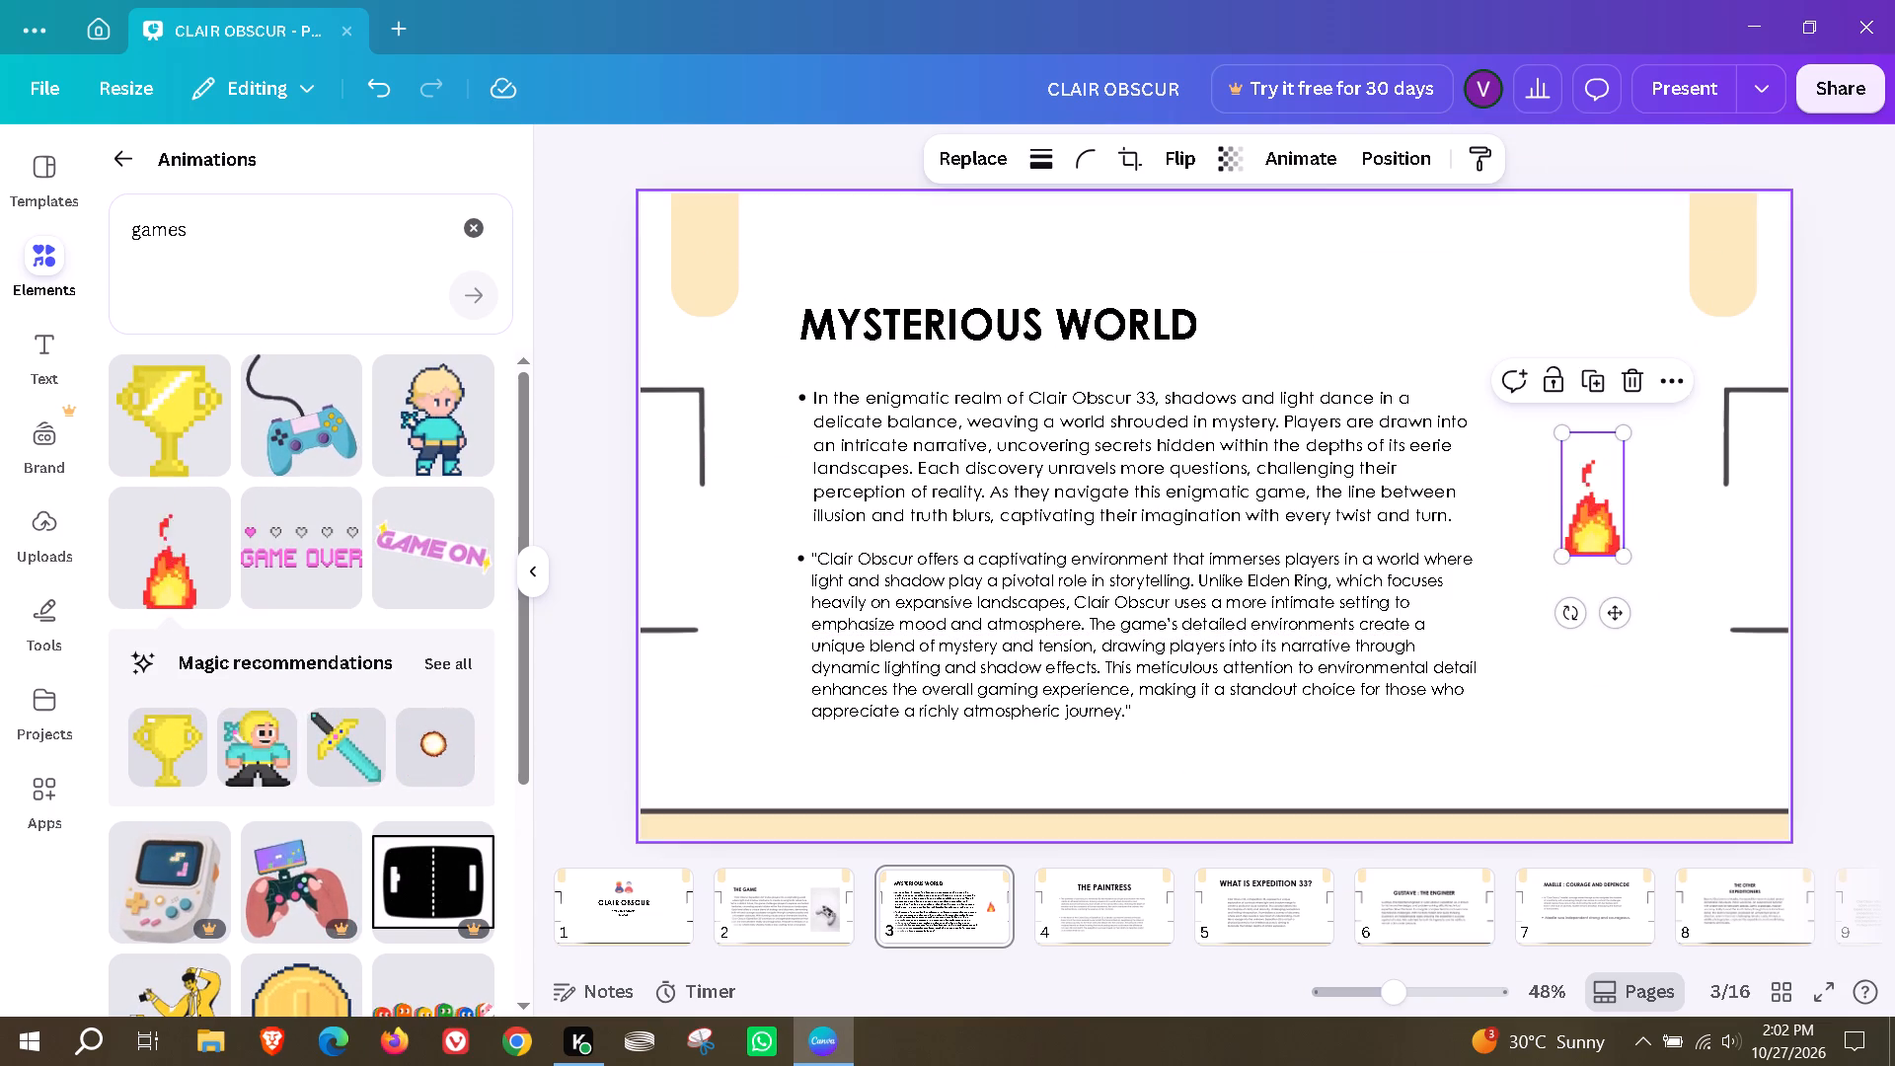
pyautogui.click(1646, 690)
# Shrink page 4's "THE PAINTRESS" heading to size 42.5 and move it left on the page.
pyautogui.click(1074, 922)
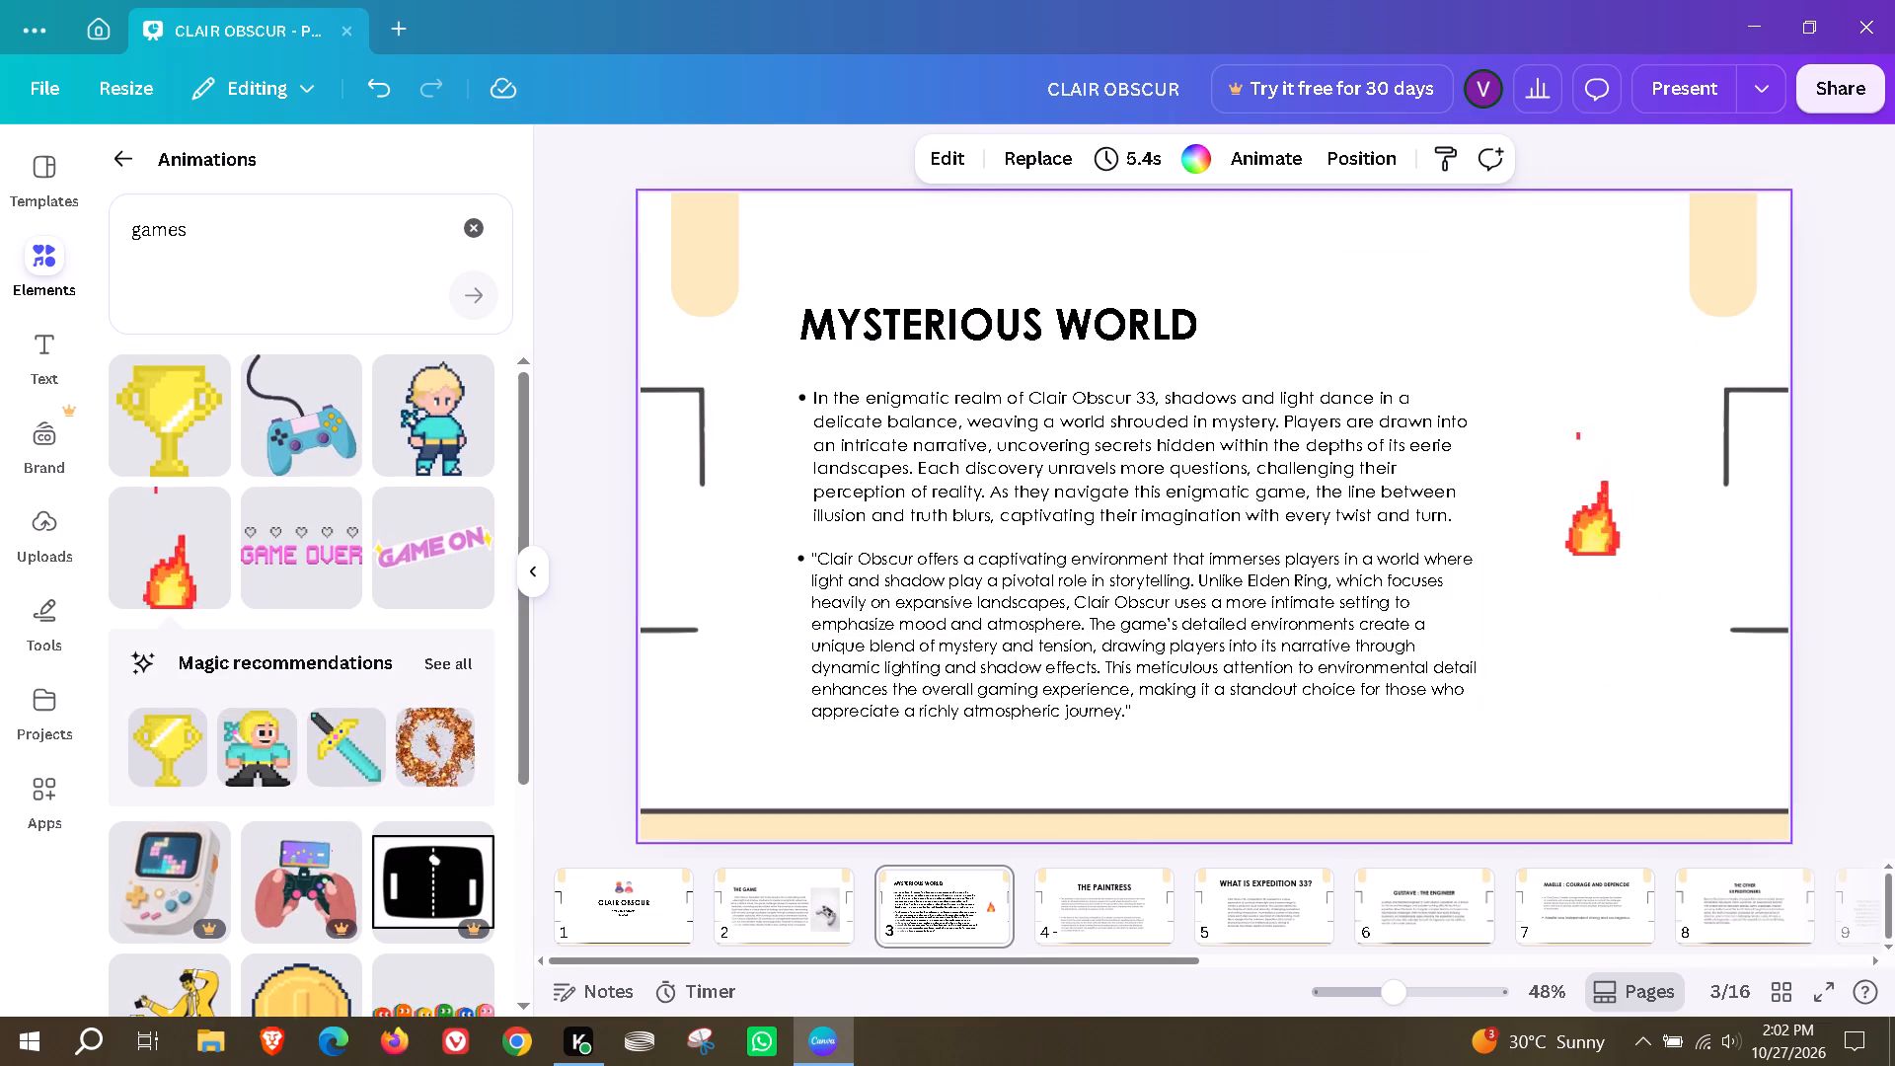
pyautogui.moveTo(1138, 370); pyautogui.dragTo(968, 355)
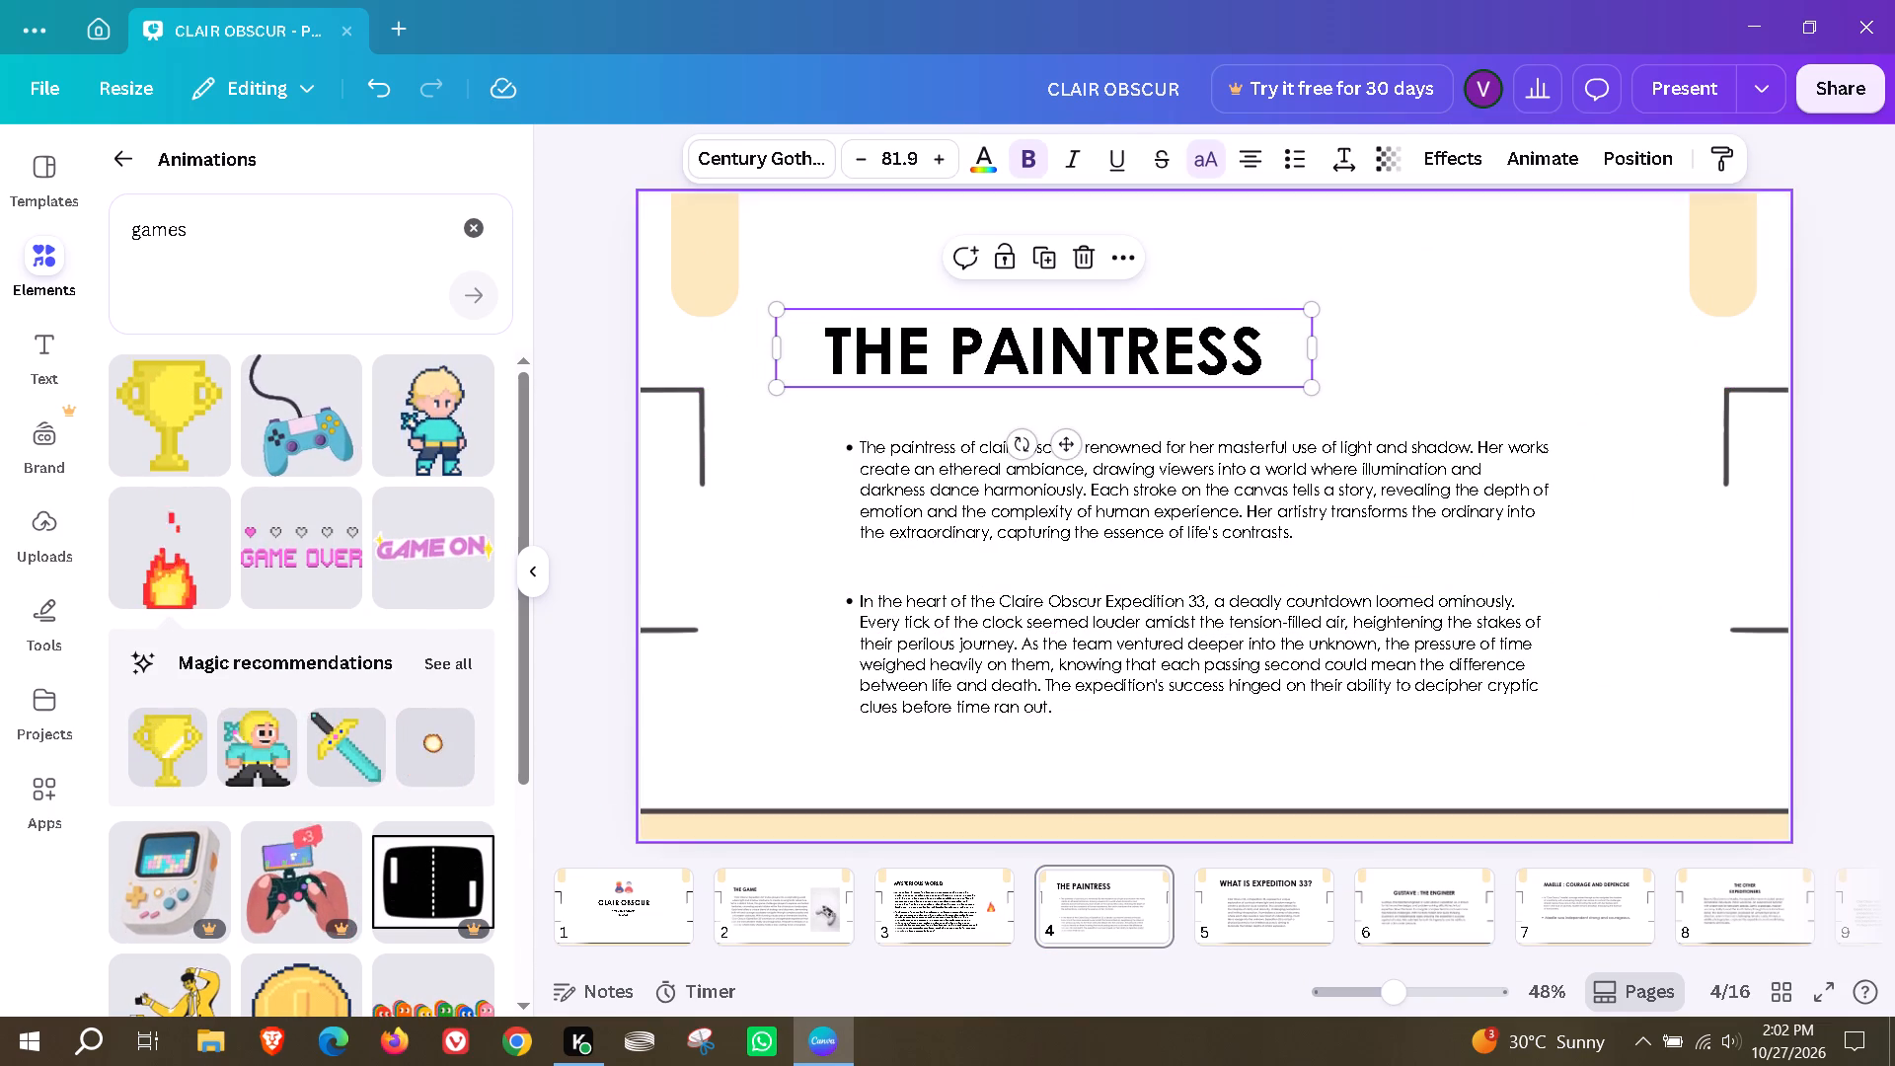
pyautogui.moveTo(1314, 387); pyautogui.dragTo(1055, 350)
pyautogui.moveTo(950, 333); pyautogui.dragTo(966, 332)
# Move page 4's two bullet paragraphs up and left, aligned with each other beneath the heading.
pyautogui.moveTo(1040, 513); pyautogui.dragTo(996, 461)
pyautogui.moveTo(1070, 666); pyautogui.dragTo(1006, 617)
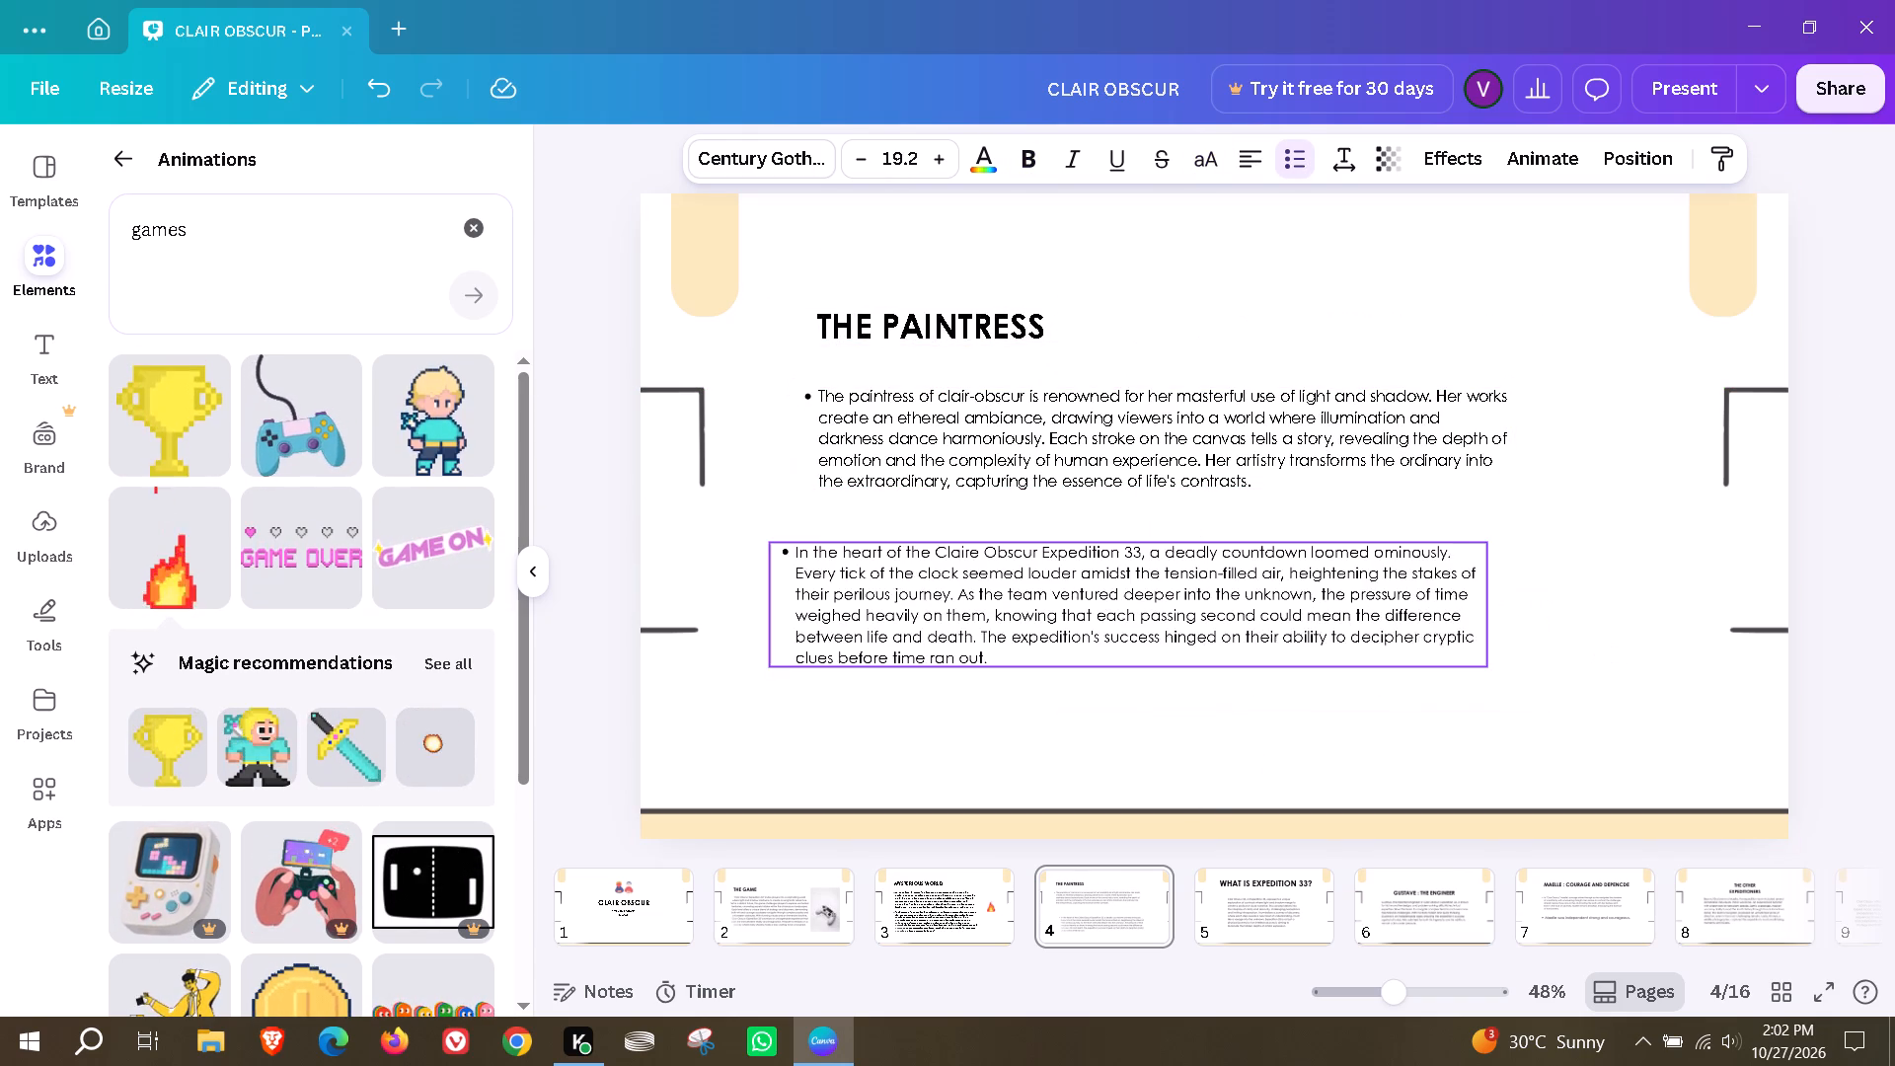
pyautogui.moveTo(1006, 617); pyautogui.dragTo(1037, 619)
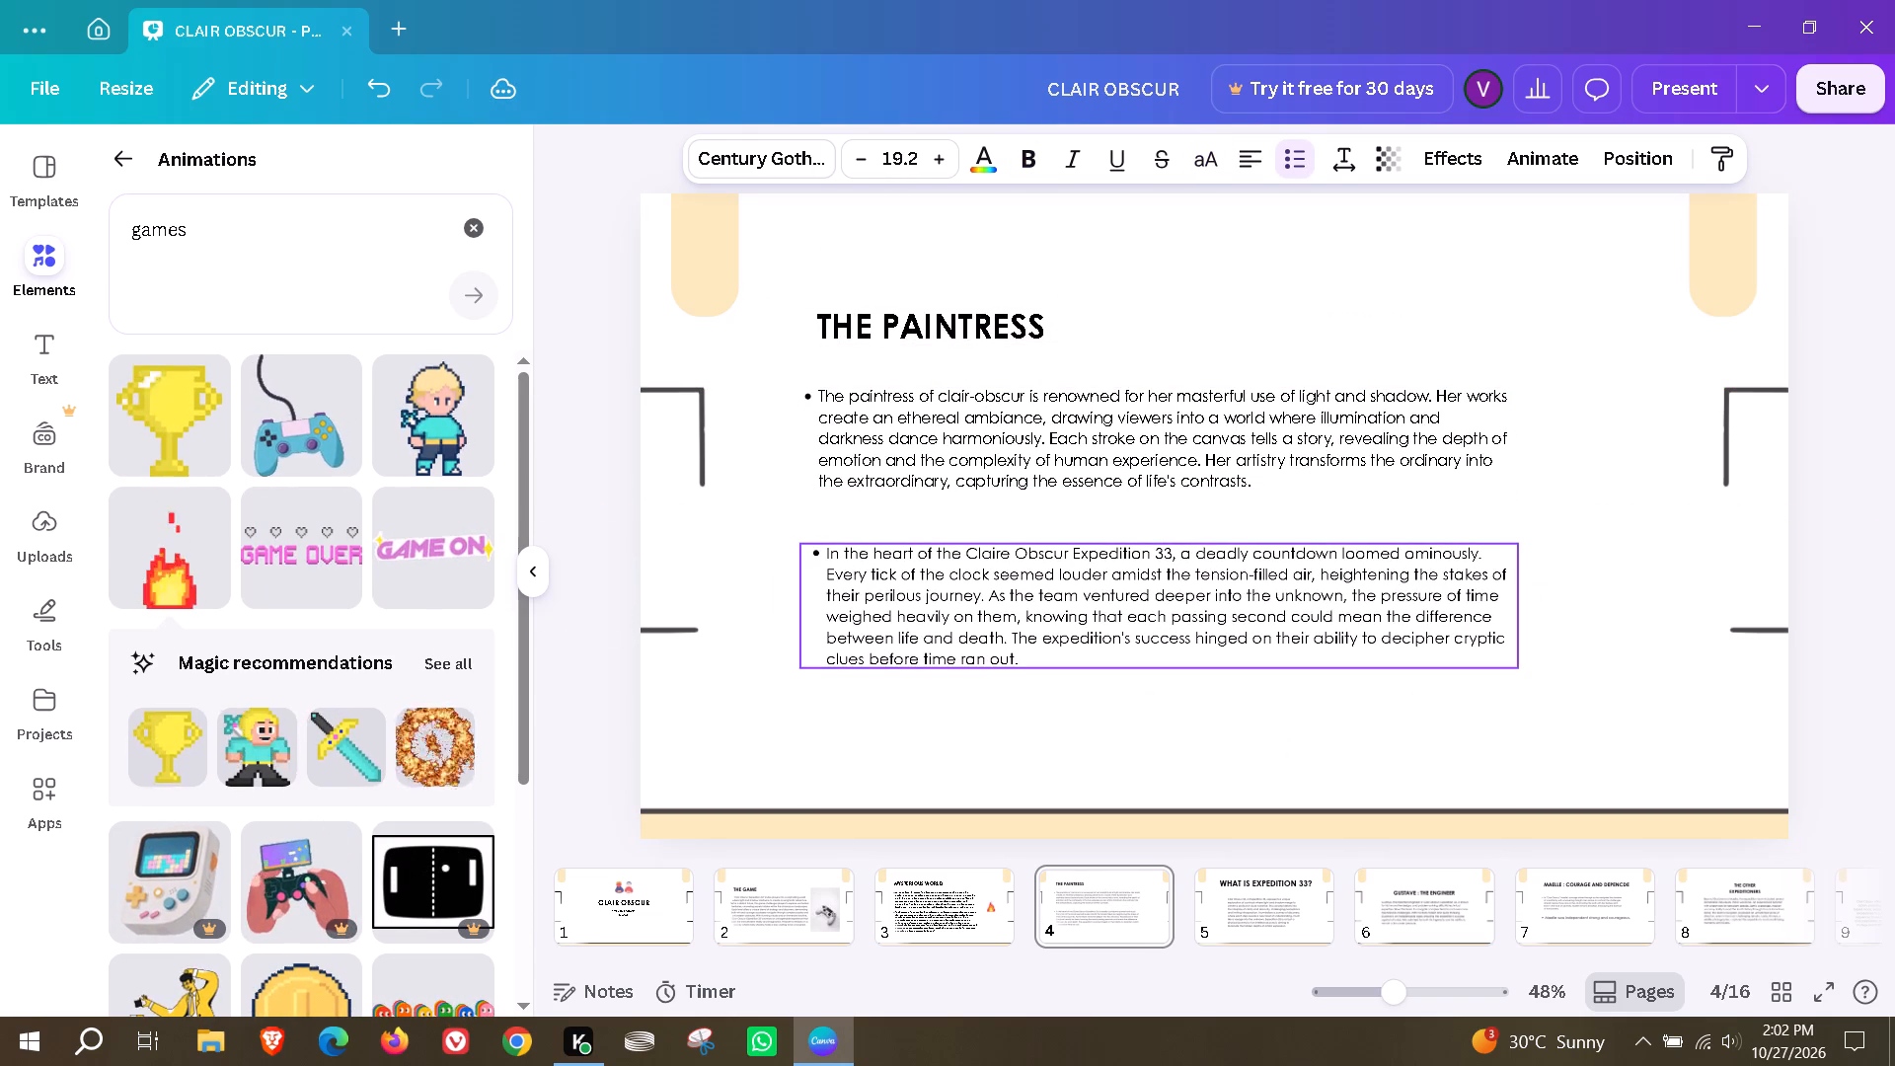
pyautogui.moveTo(1037, 619); pyautogui.dragTo(1027, 612)
pyautogui.click(1390, 774)
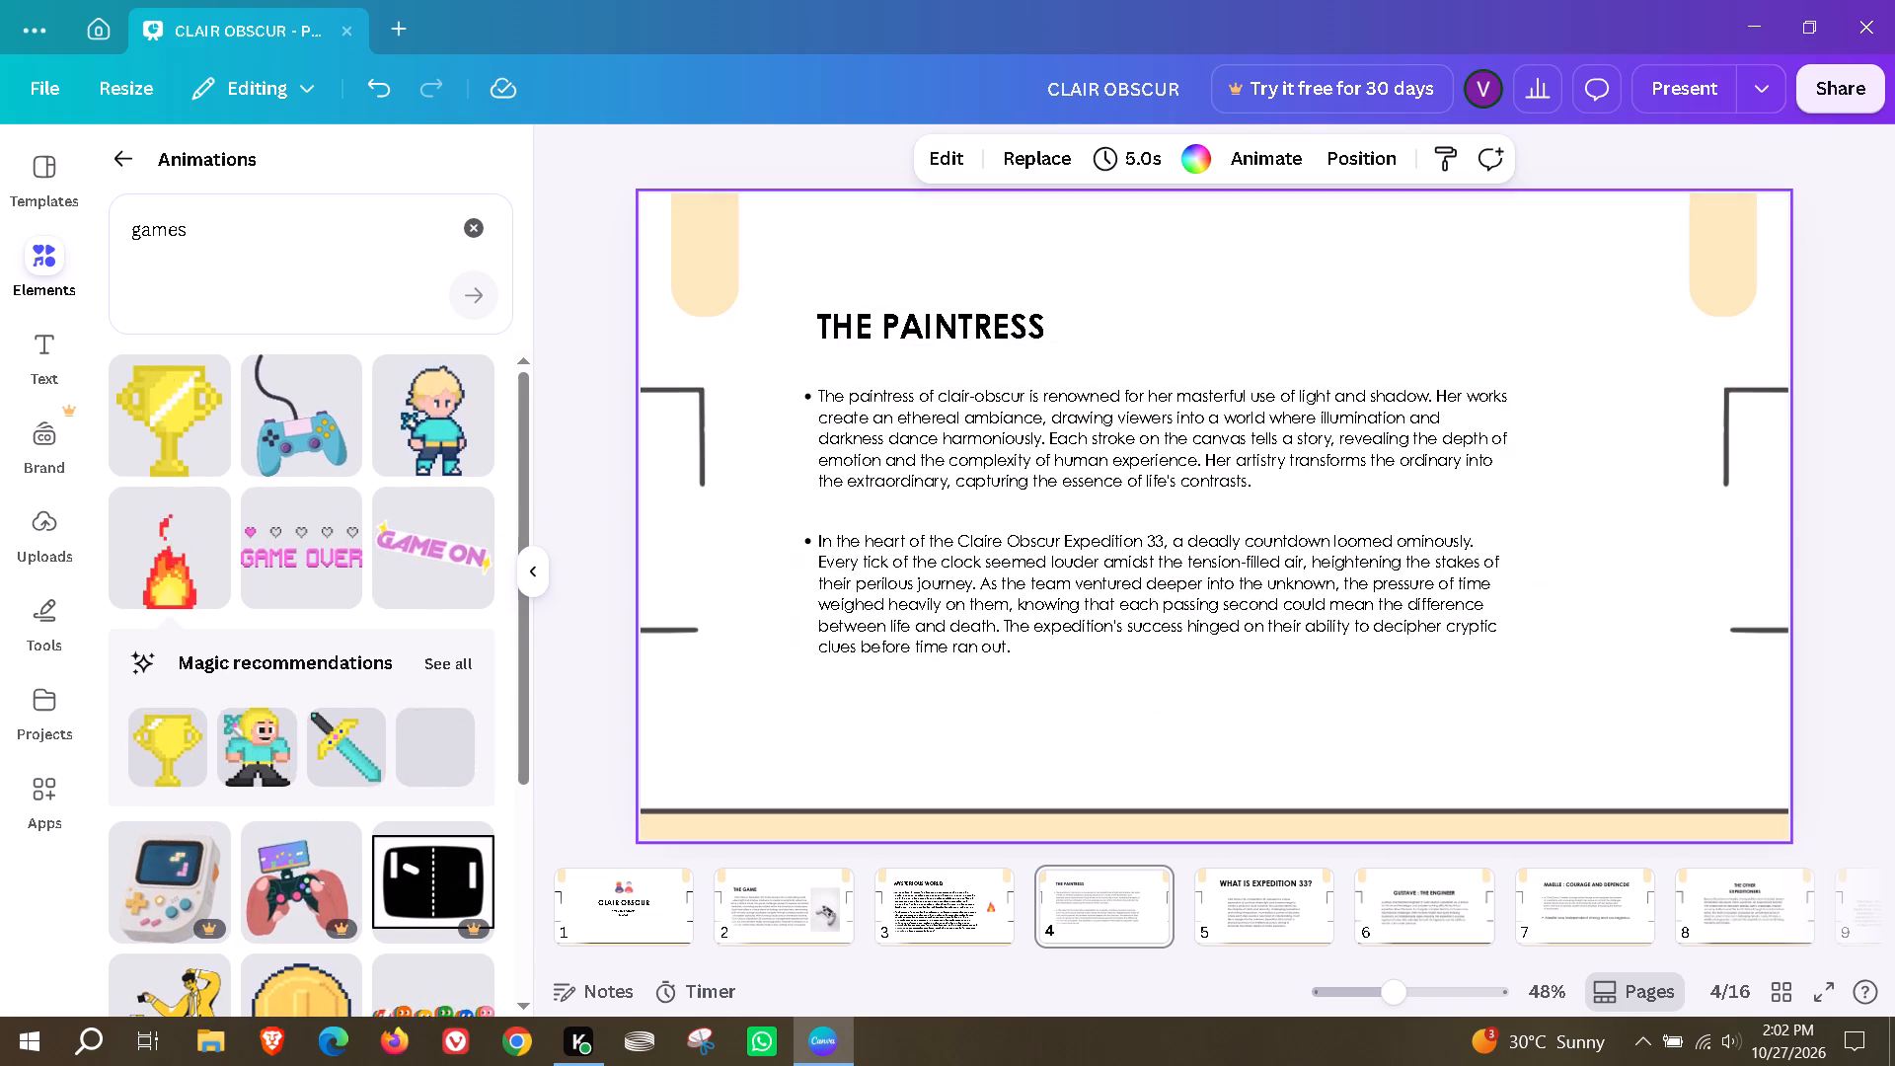
# Add the blue-haired pixel girl animation to page 4, shrunk and placed just right of the heading.
pyautogui.scroll(-4, 292, 752)
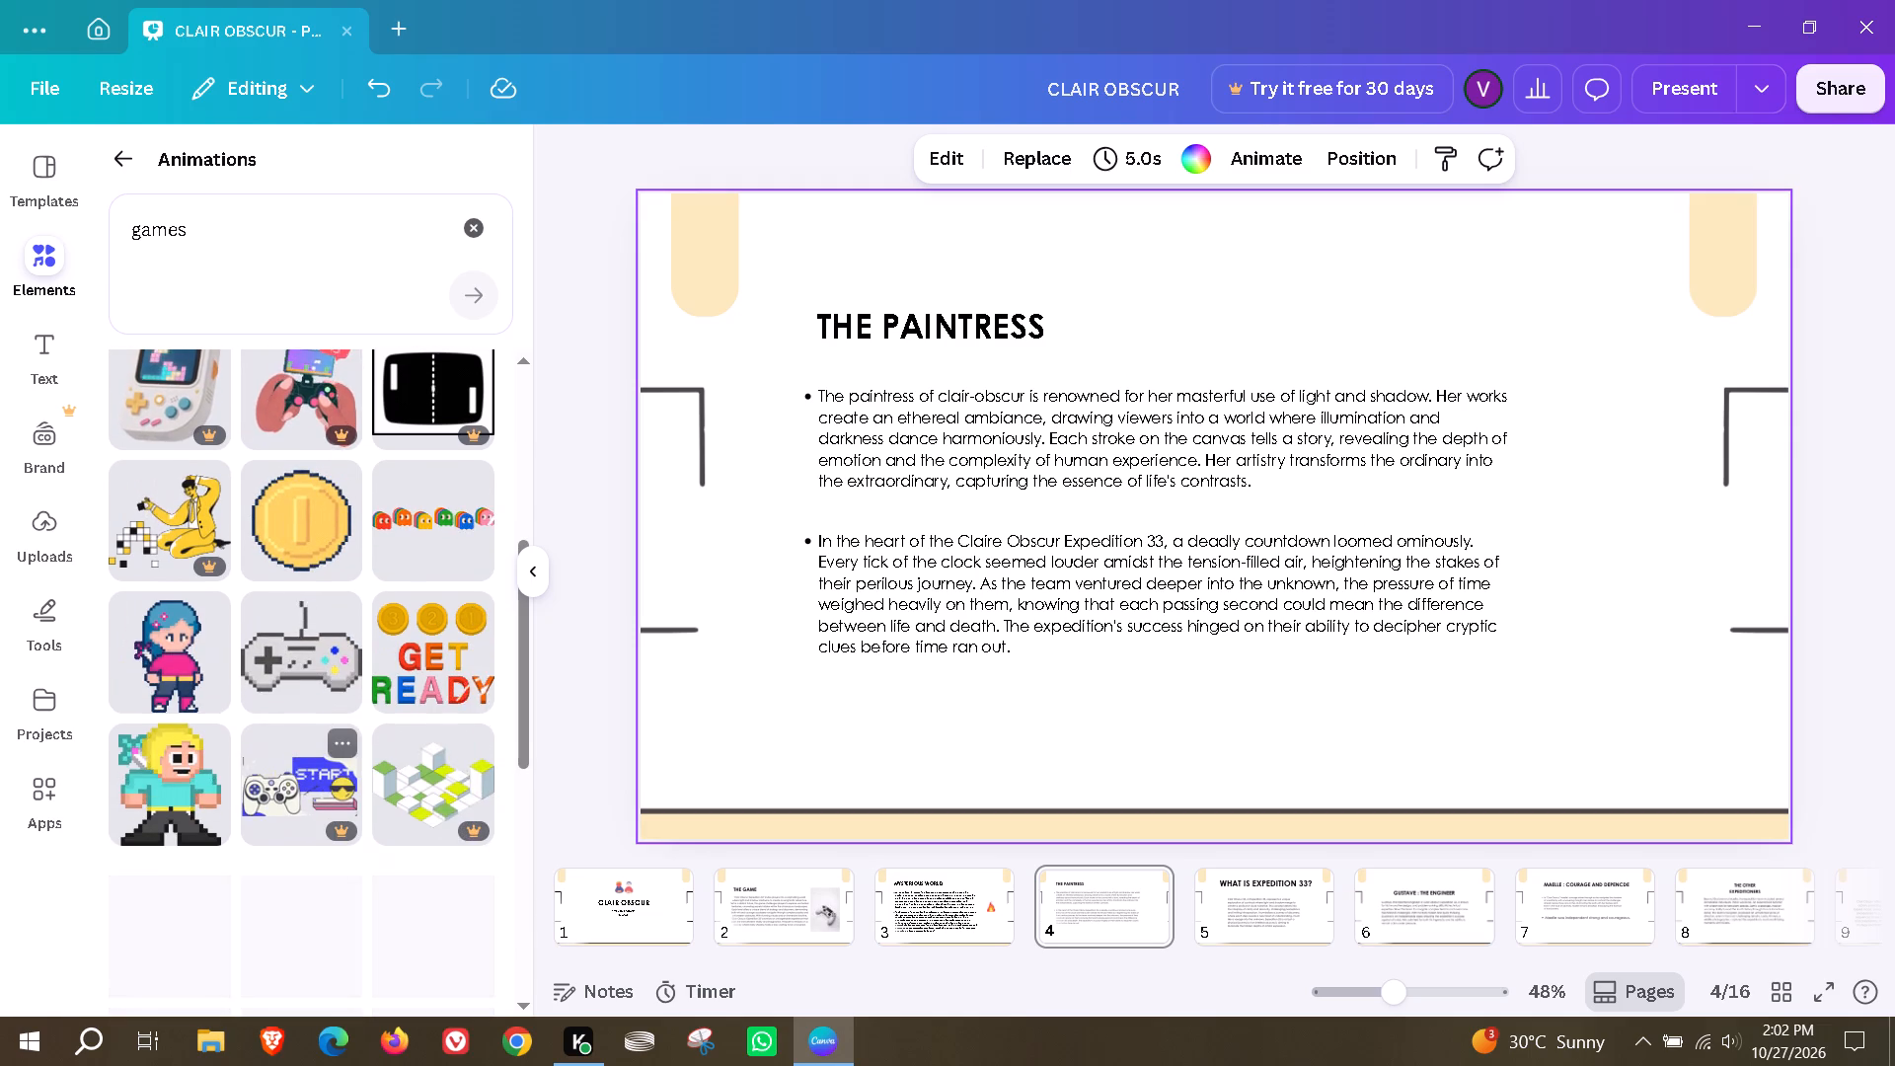
pyautogui.moveTo(189, 671); pyautogui.dragTo(1207, 316)
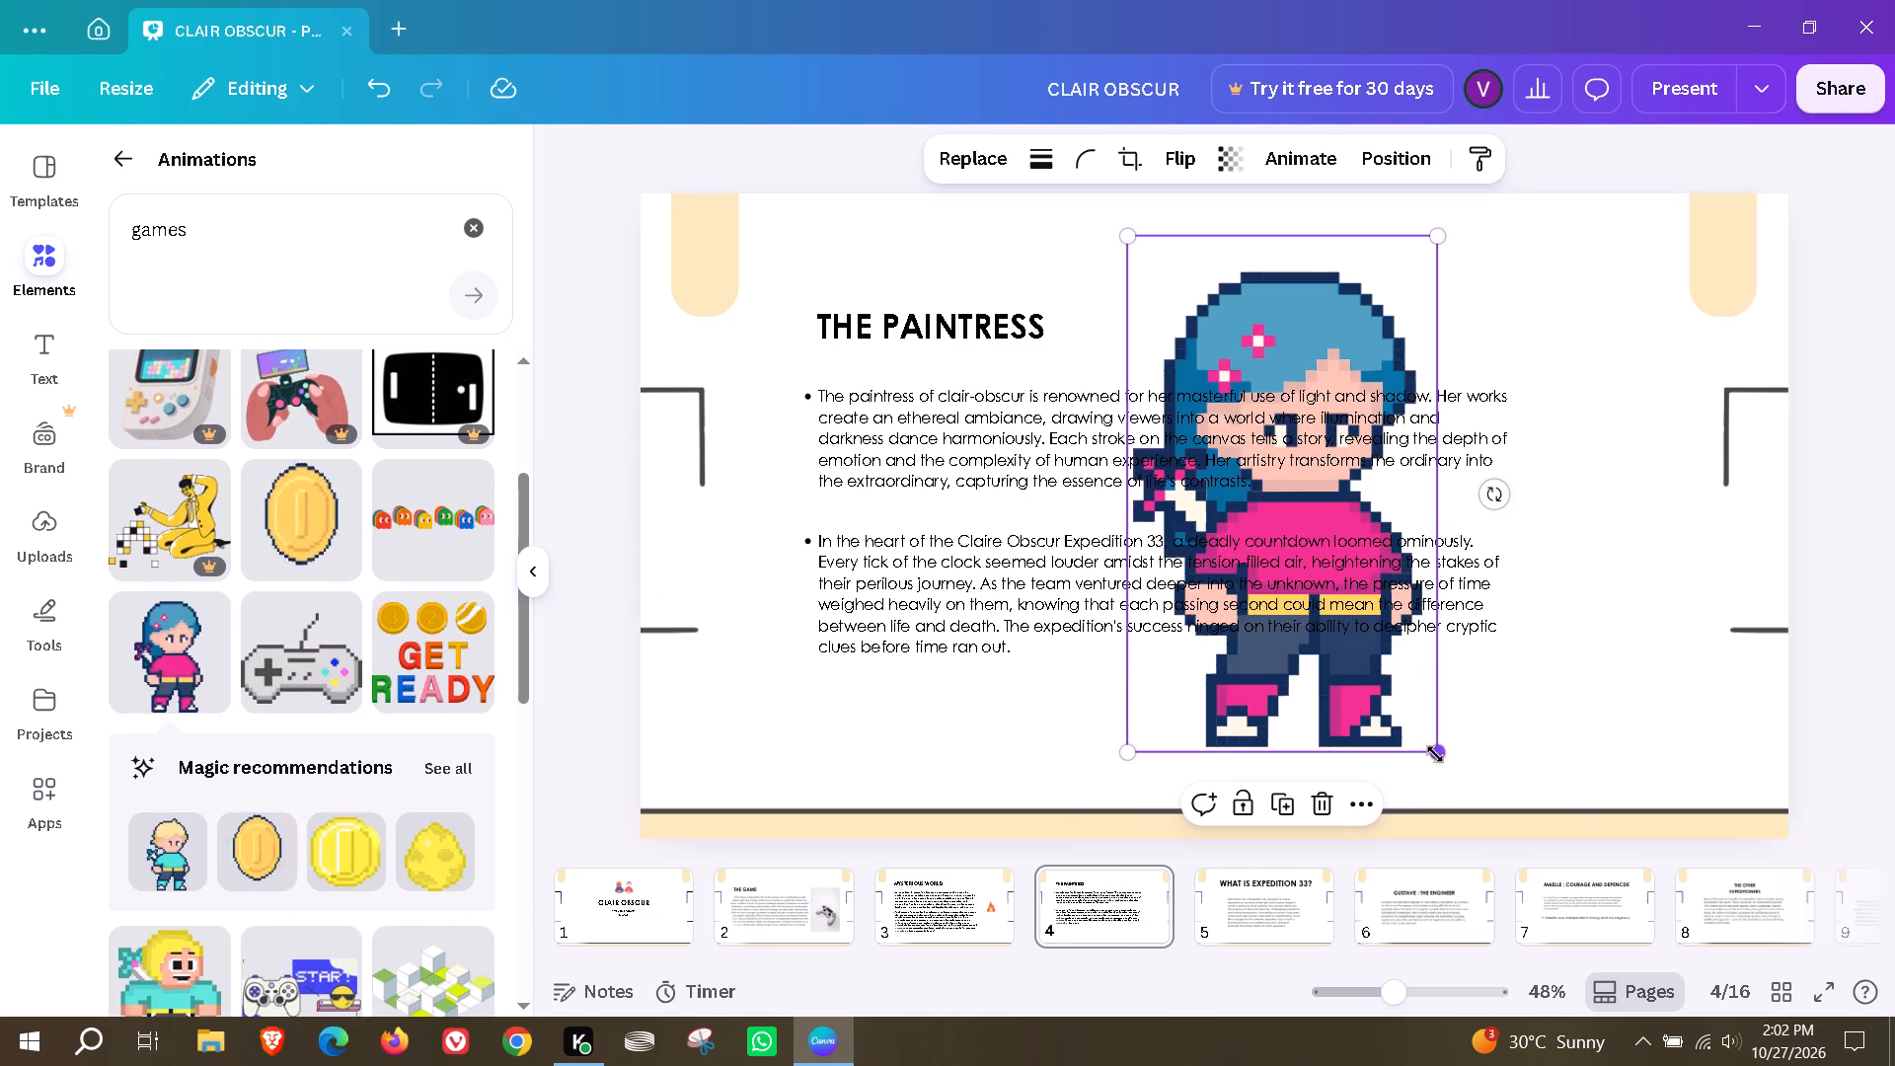
pyautogui.moveTo(1437, 752); pyautogui.dragTo(1075, 436)
pyautogui.moveTo(1156, 326); pyautogui.dragTo(1128, 343)
pyautogui.click(1561, 568)
# Move both of page 4's bullet paragraphs lower, keeping them left-aligned, to open space beneath the heading.
pyautogui.moveTo(1037, 612); pyautogui.dragTo(1039, 650)
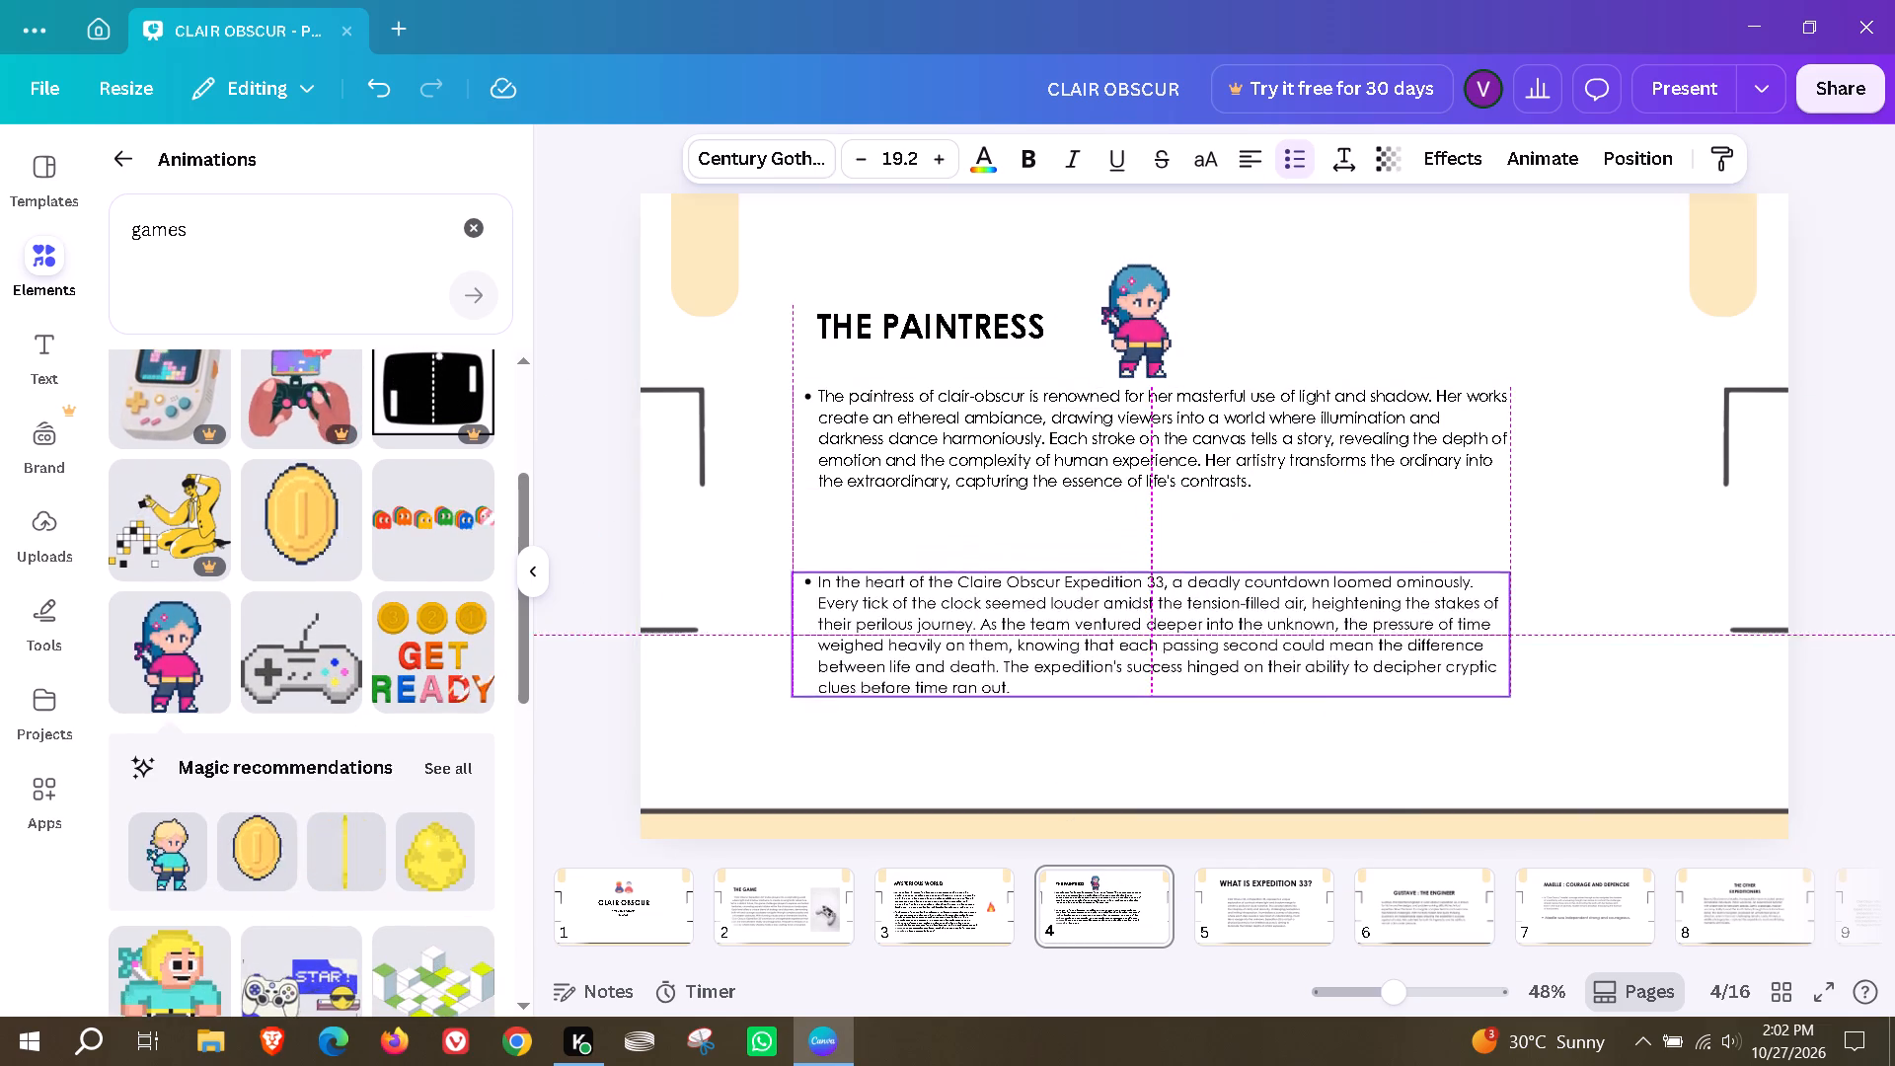
pyautogui.moveTo(1039, 650); pyautogui.dragTo(1040, 661)
pyautogui.moveTo(1081, 460); pyautogui.dragTo(1079, 511)
# Lower page 4's "THE PAINTRESS" heading closer to the paragraphs, keeping its text aligned with their left side.
pyautogui.moveTo(992, 332); pyautogui.dragTo(985, 358)
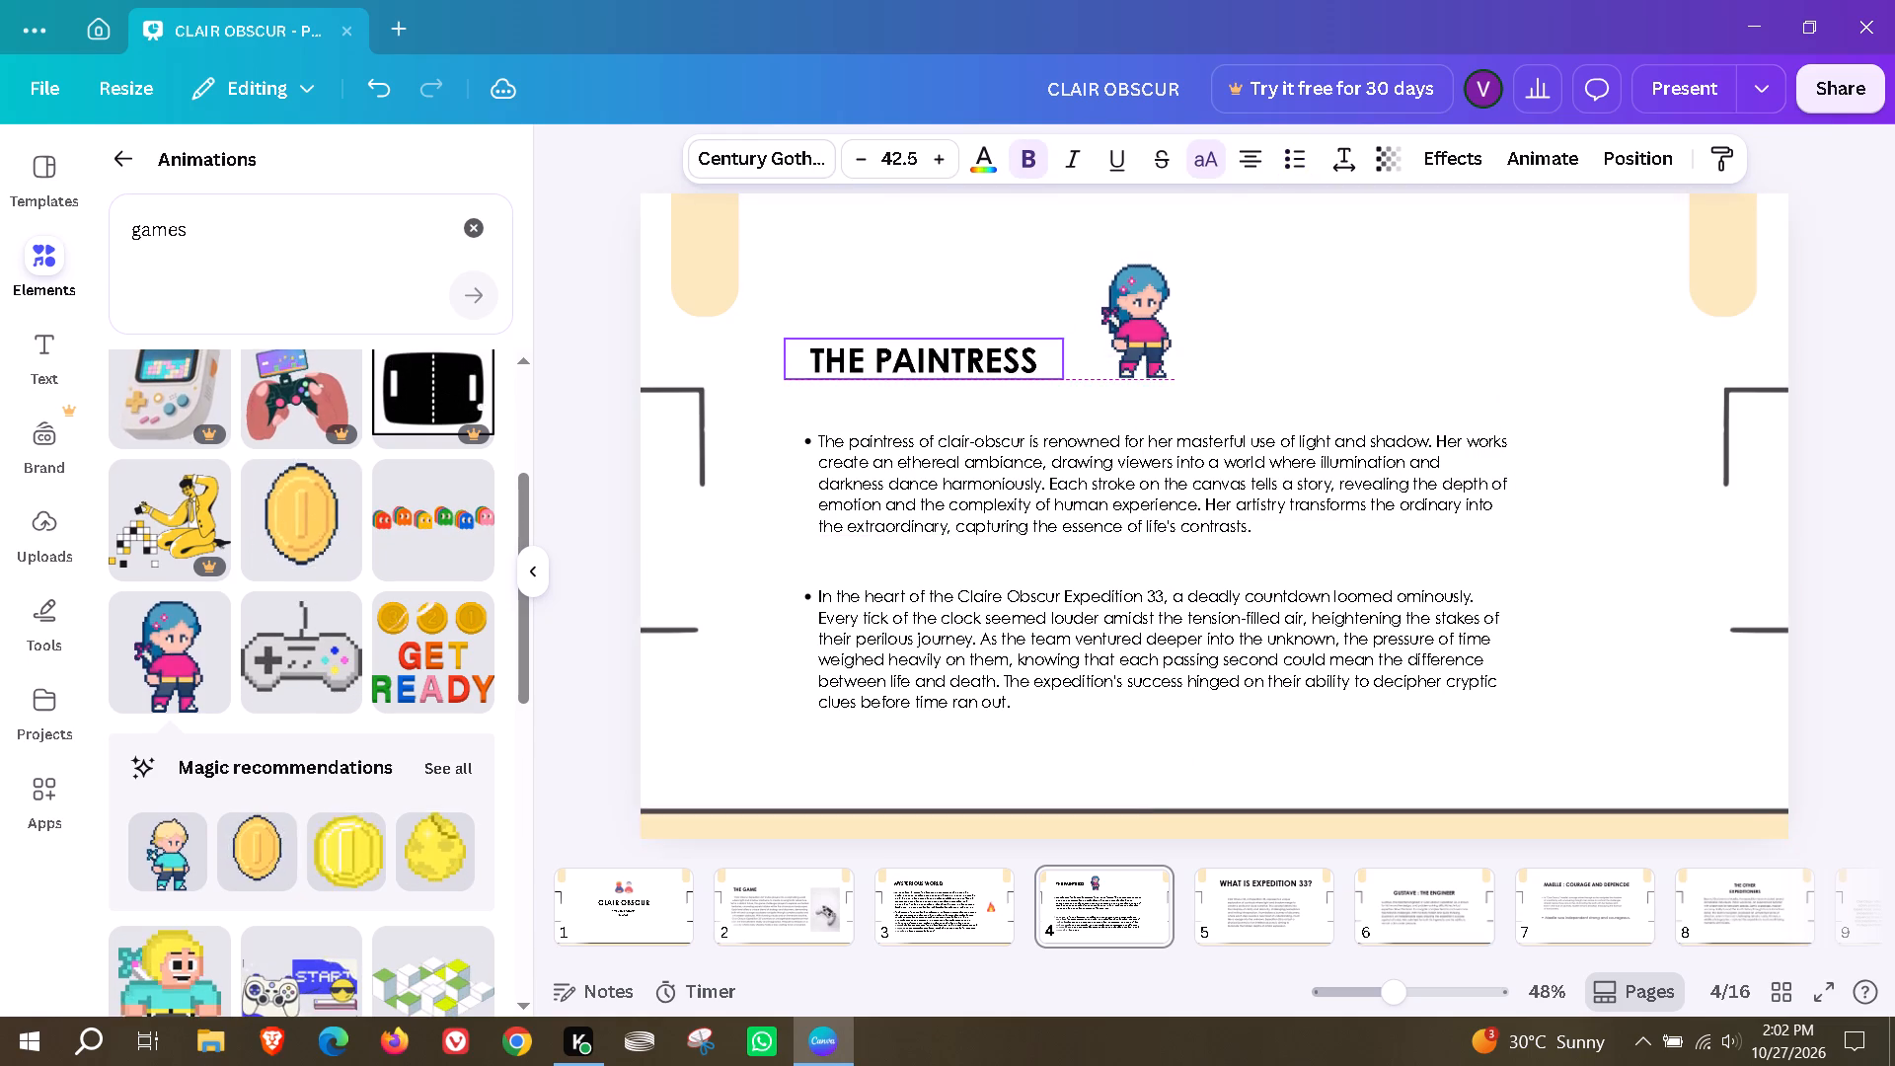
pyautogui.moveTo(985, 358); pyautogui.dragTo(998, 345)
pyautogui.click(1005, 338)
pyautogui.moveTo(1008, 336); pyautogui.dragTo(1016, 350)
pyautogui.click(1029, 397)
pyautogui.moveTo(986, 343); pyautogui.dragTo(1000, 357)
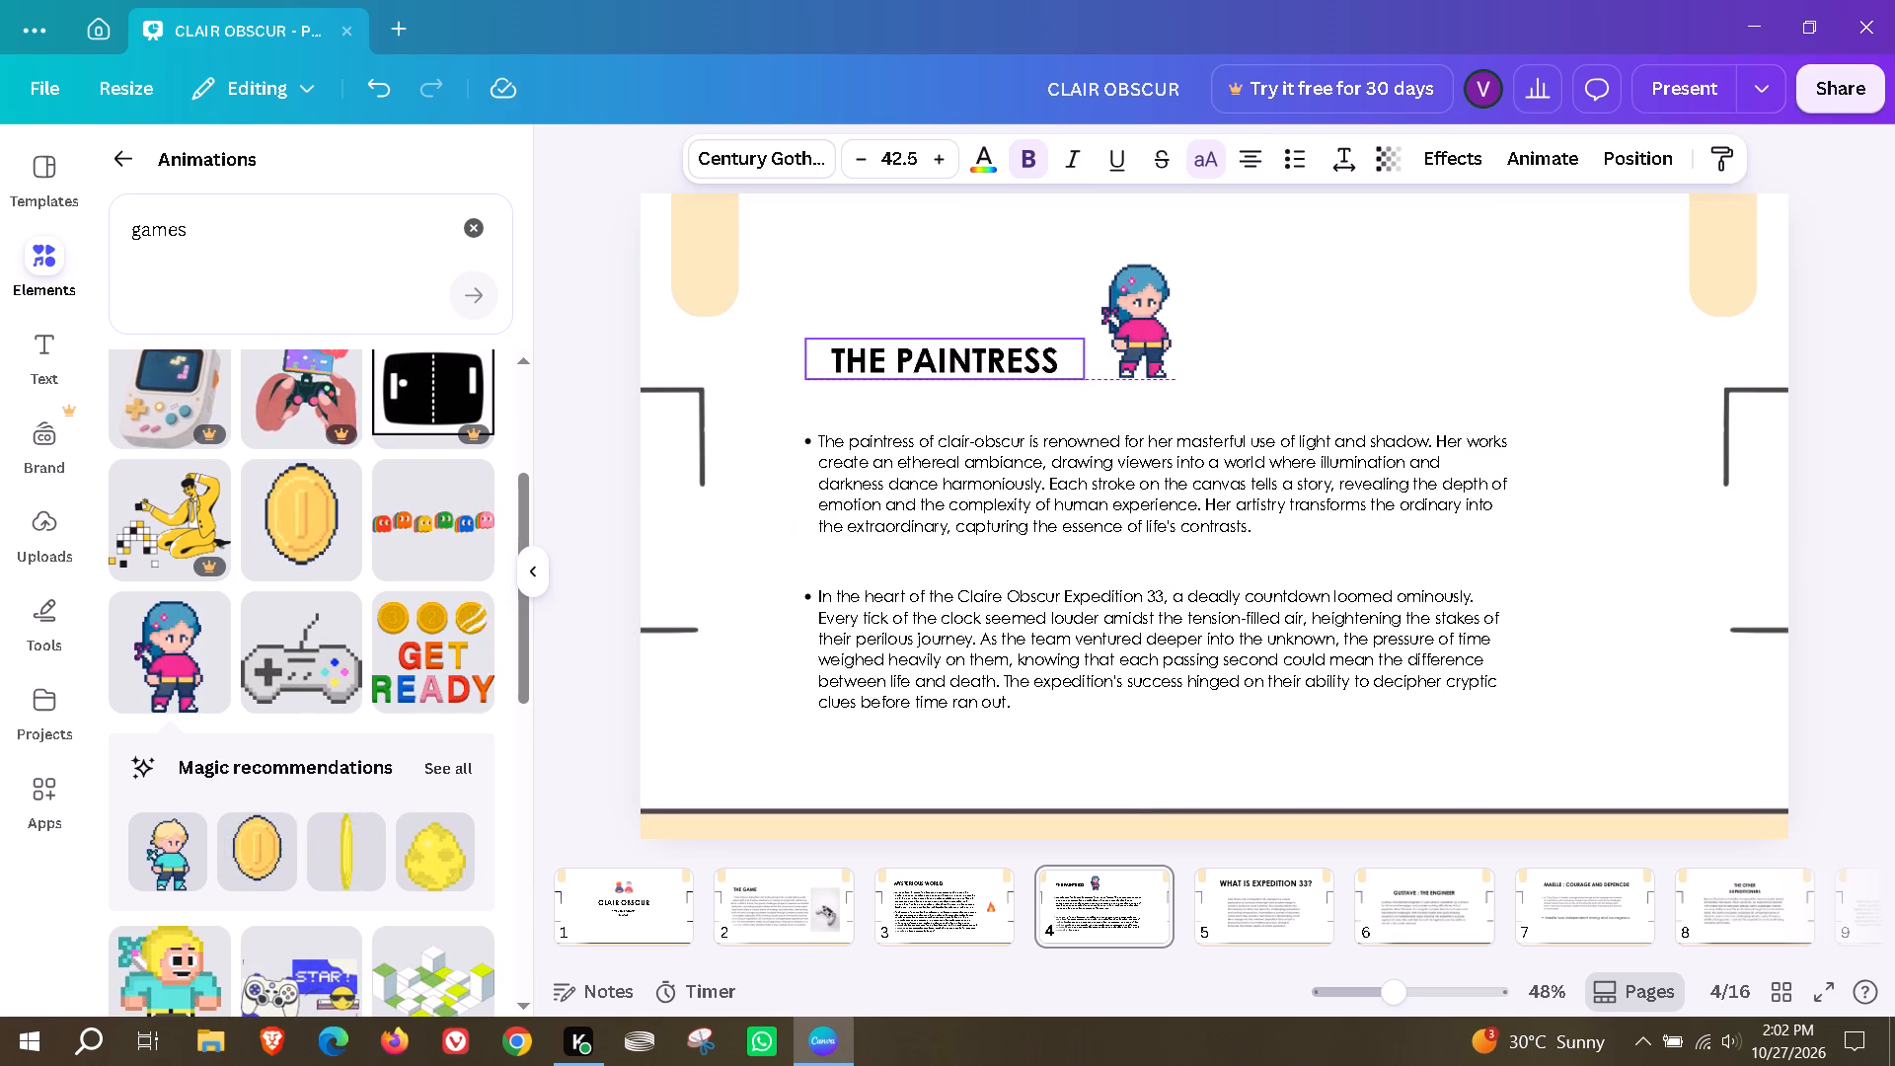
pyautogui.moveTo(1000, 357); pyautogui.dragTo(981, 357)
pyautogui.click(1270, 409)
# Move page 4's pixel girl animation slightly down and right so she stands just above the first paragraph.
pyautogui.moveTo(1173, 327); pyautogui.dragTo(1176, 355)
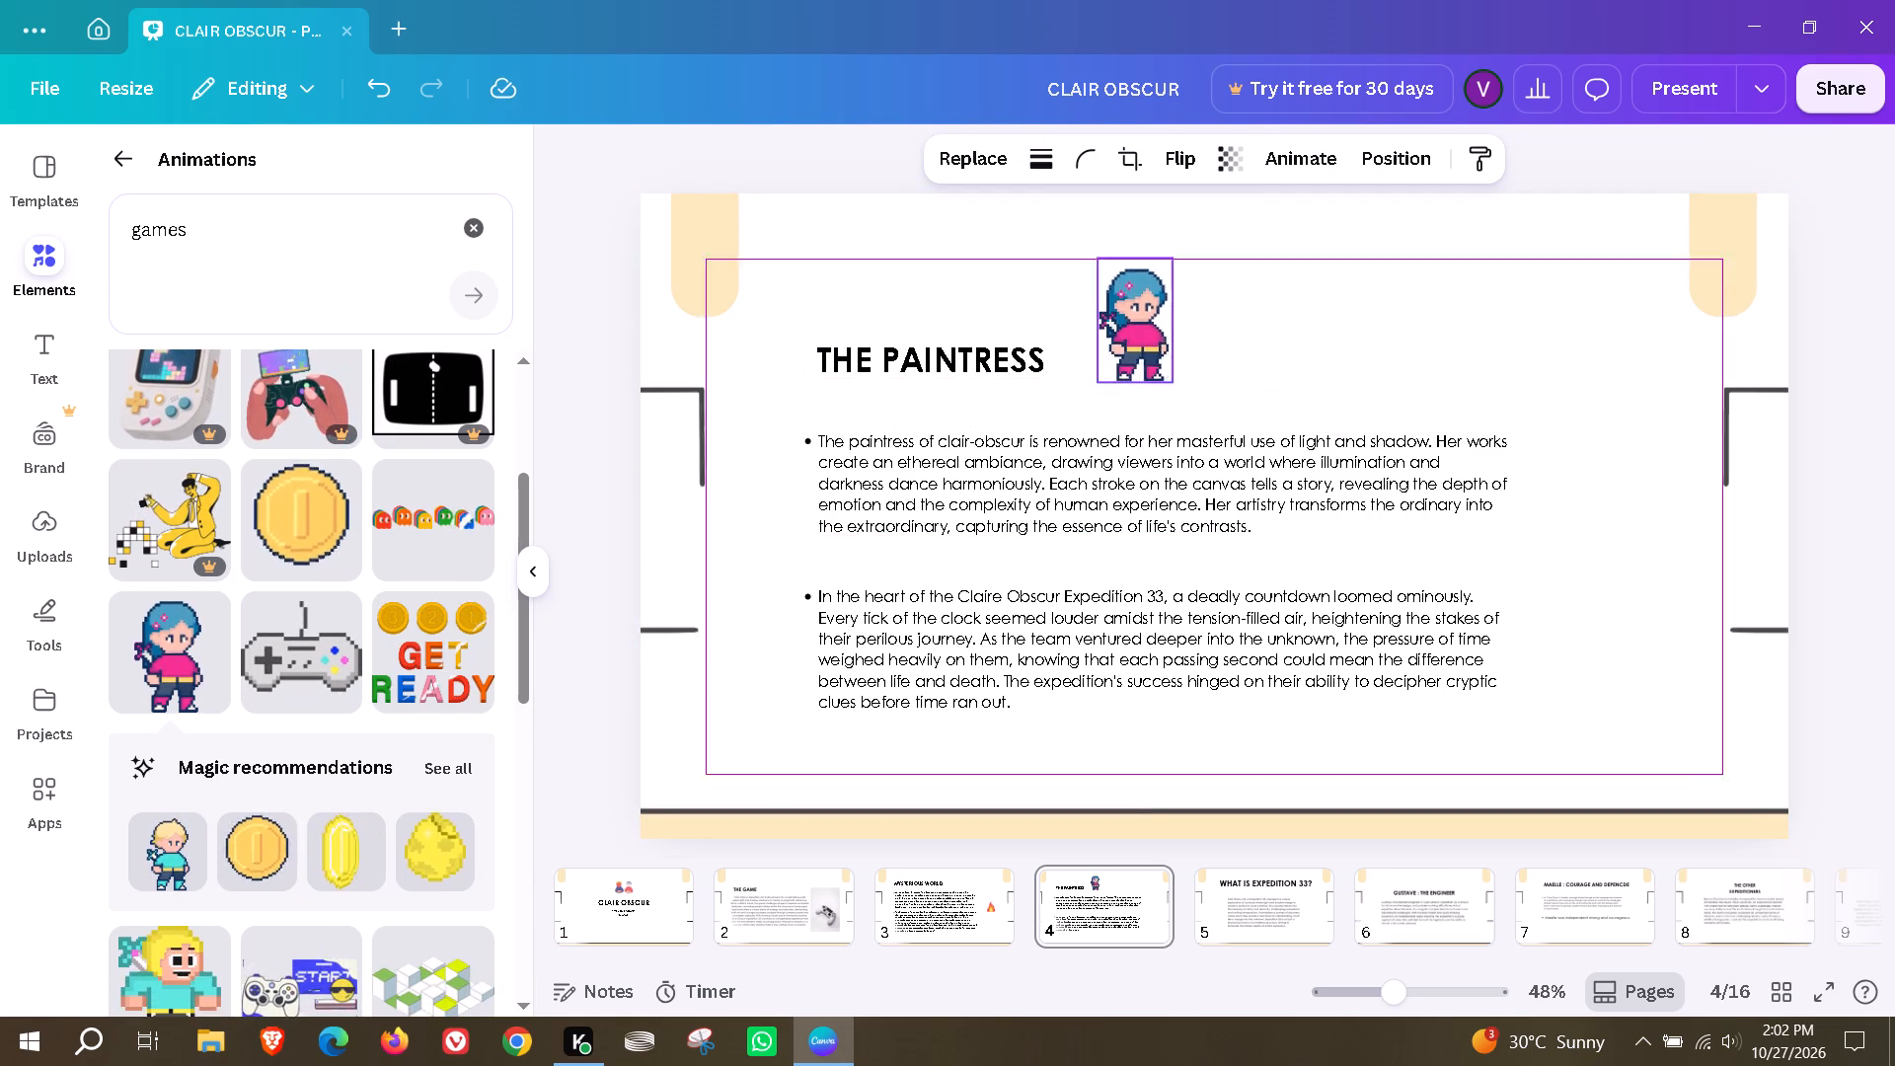
pyautogui.moveTo(1176, 355); pyautogui.dragTo(1192, 372)
pyautogui.click(1533, 321)
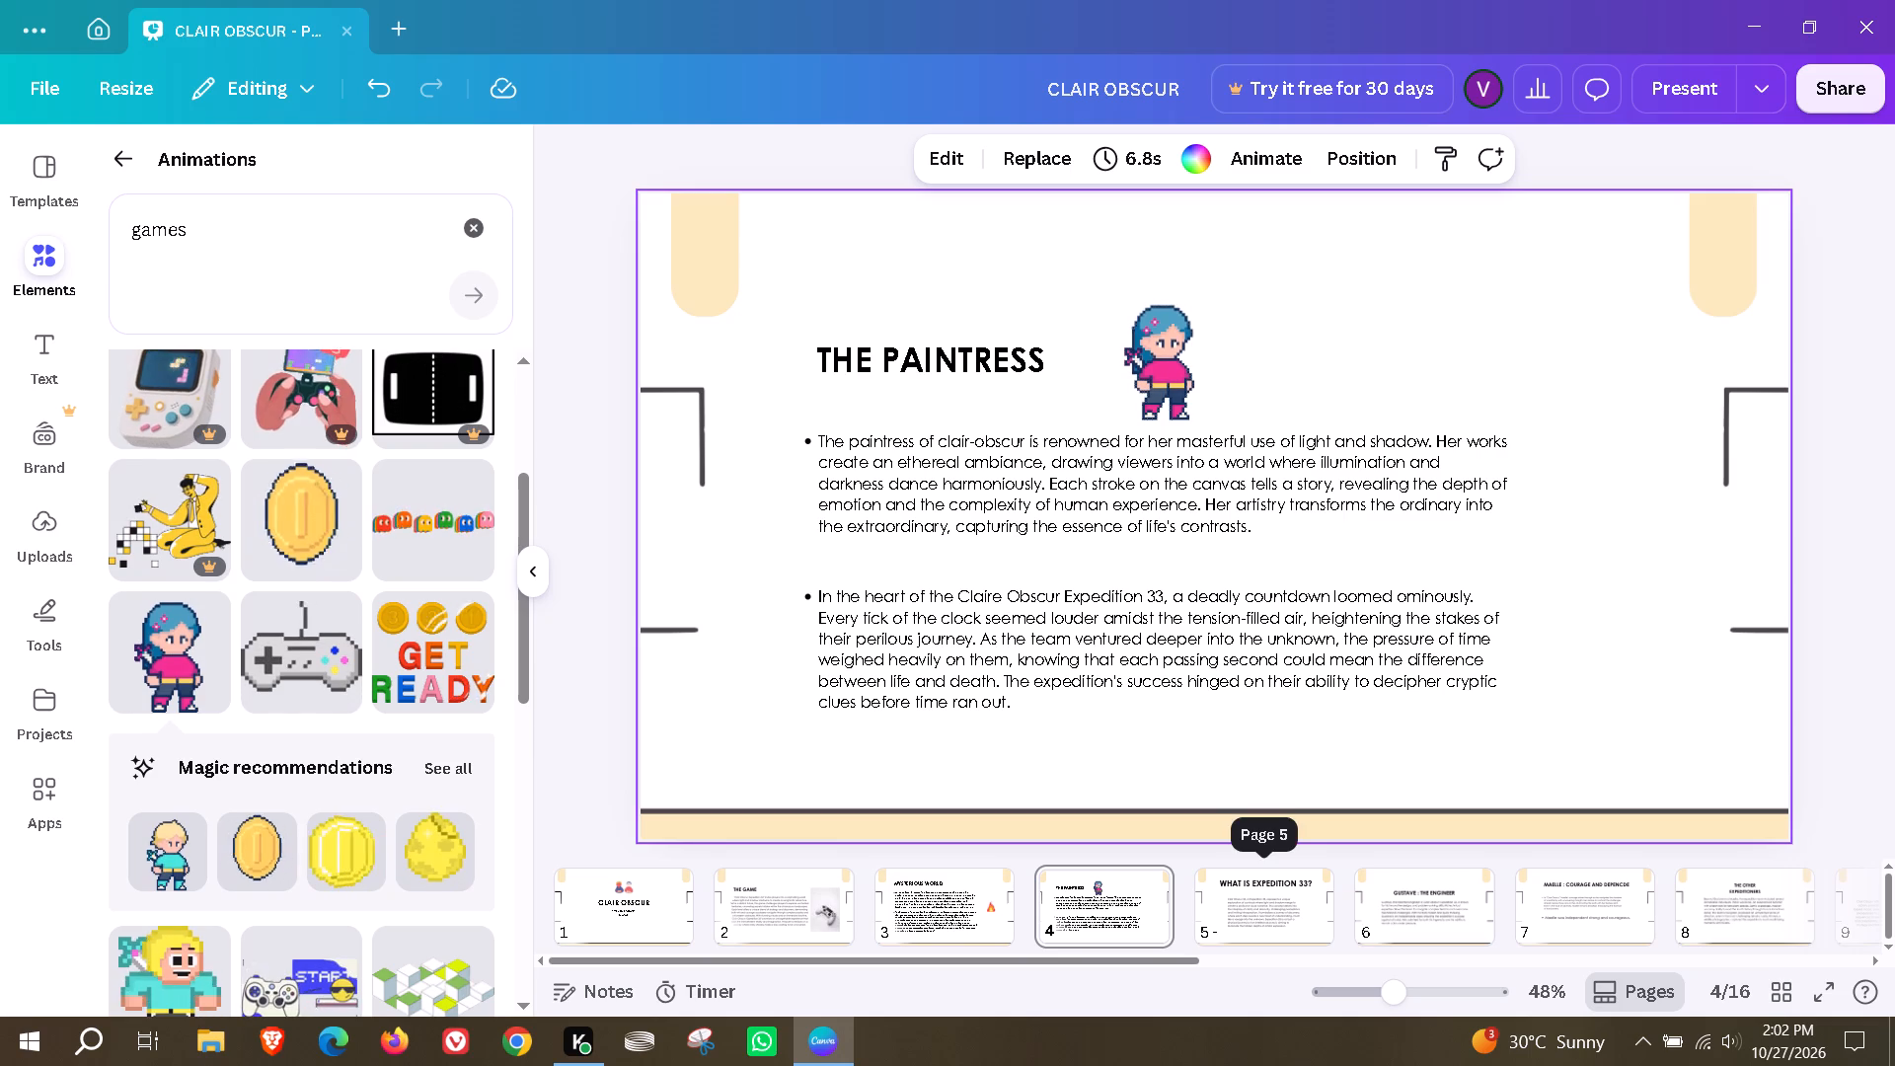
# Shrink page 5's "WHAT IS EXPEDITION 33?" heading to size 43.1 and move it left on the page.
pyautogui.click(1219, 922)
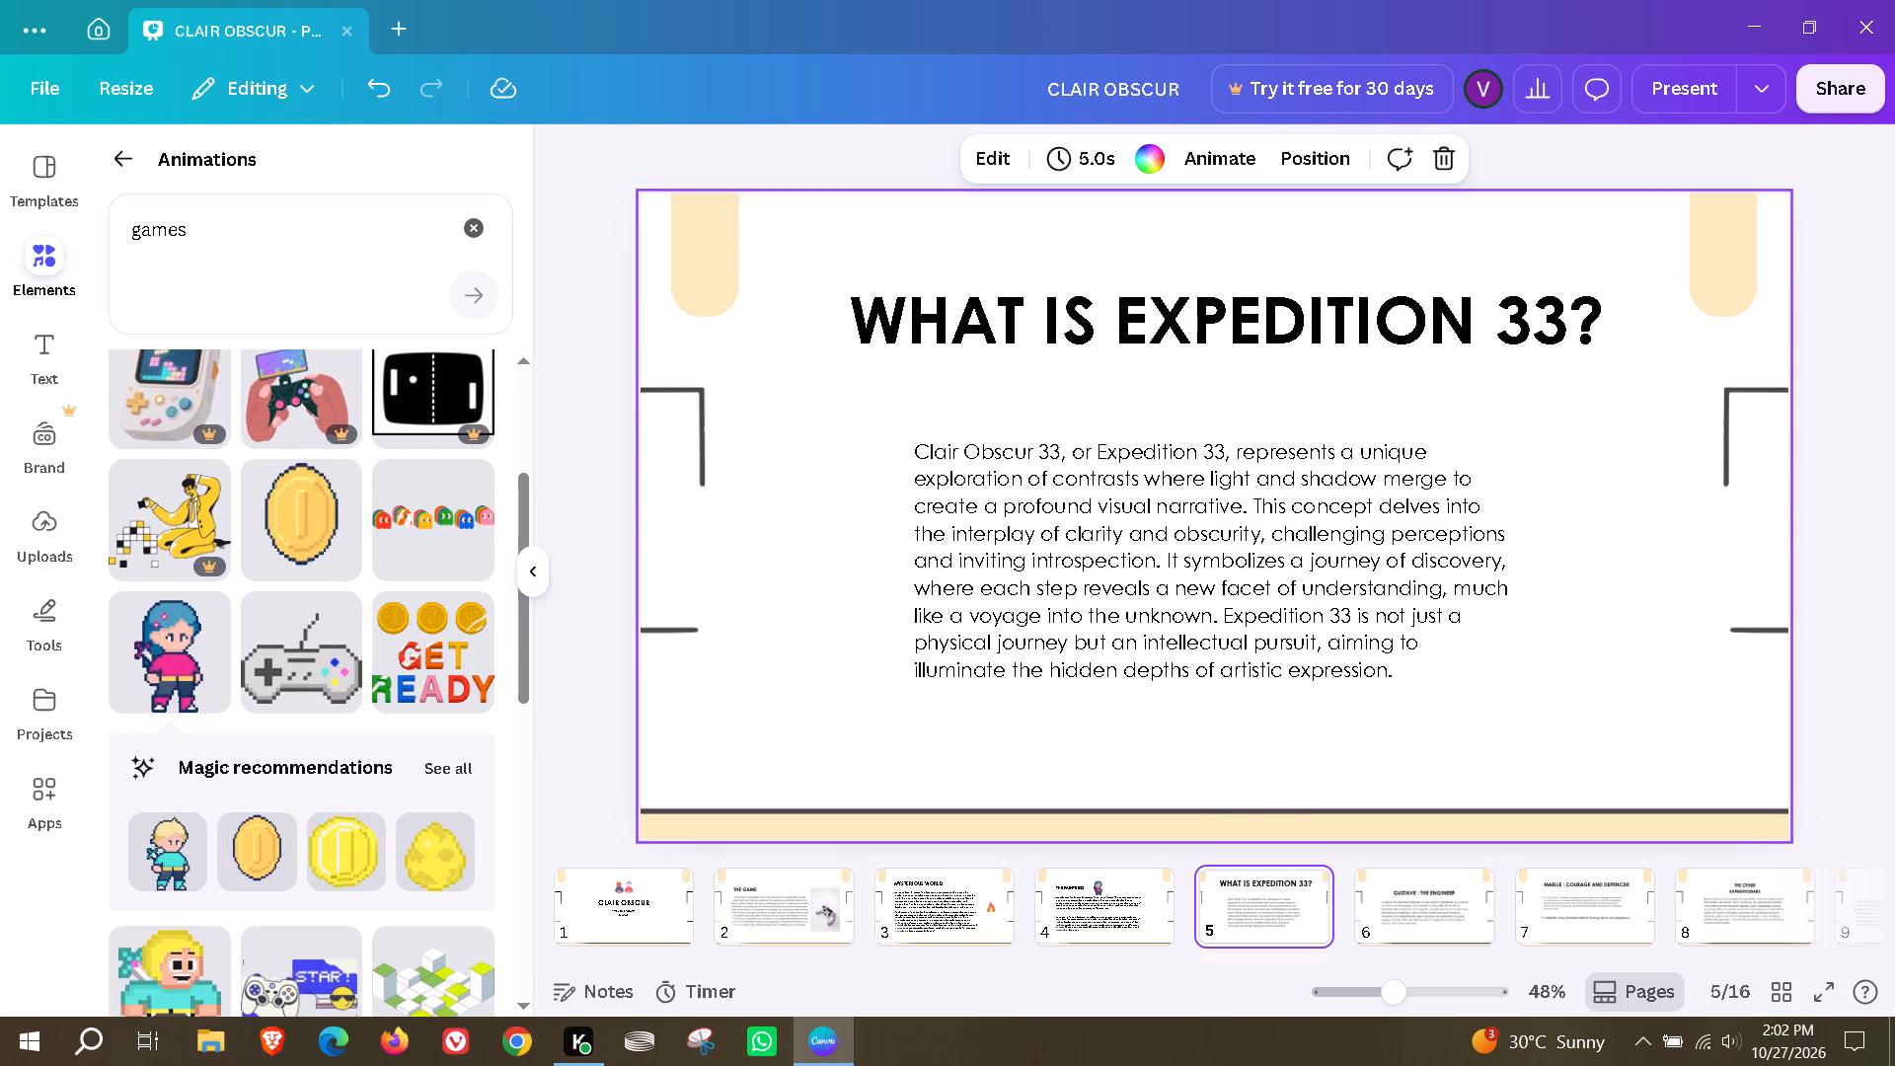
pyautogui.moveTo(1108, 317); pyautogui.dragTo(1131, 343)
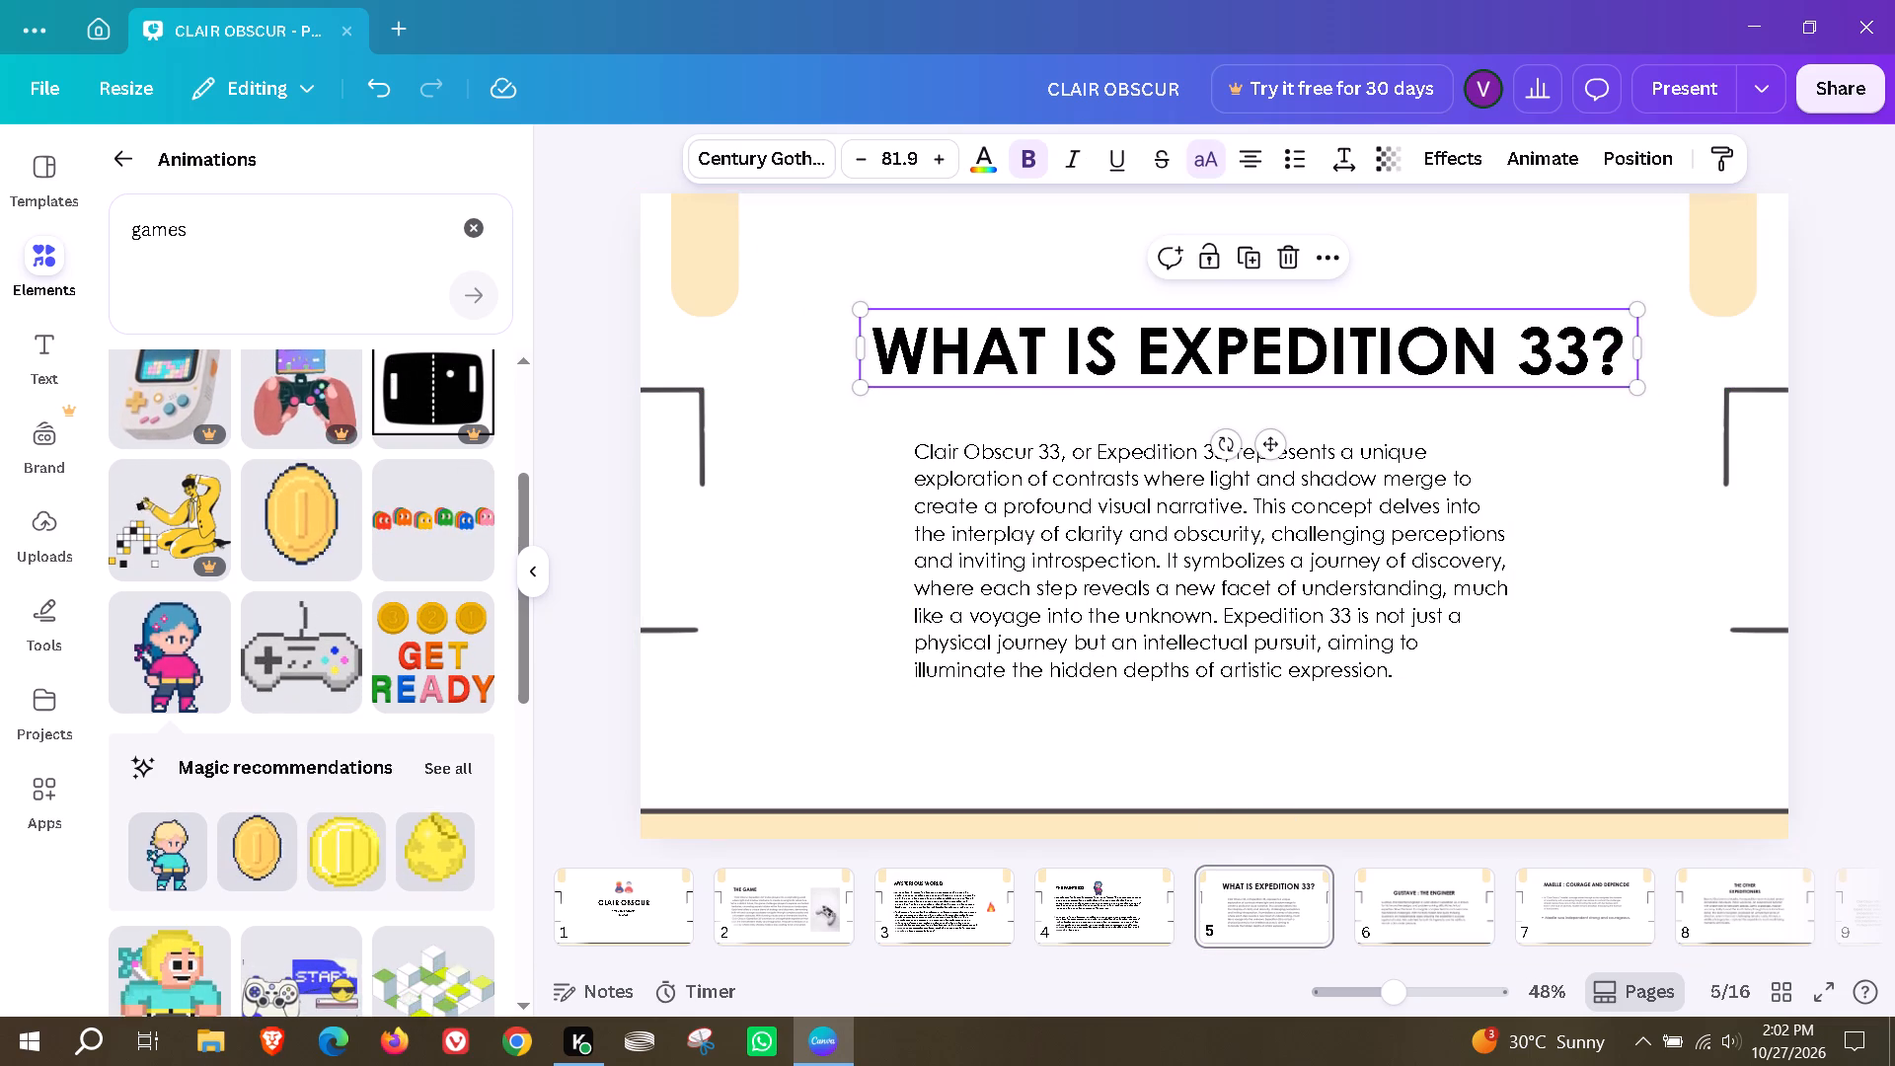
pyautogui.moveTo(1641, 385); pyautogui.dragTo(1279, 290)
pyautogui.moveTo(1069, 331); pyautogui.dragTo(1151, 349)
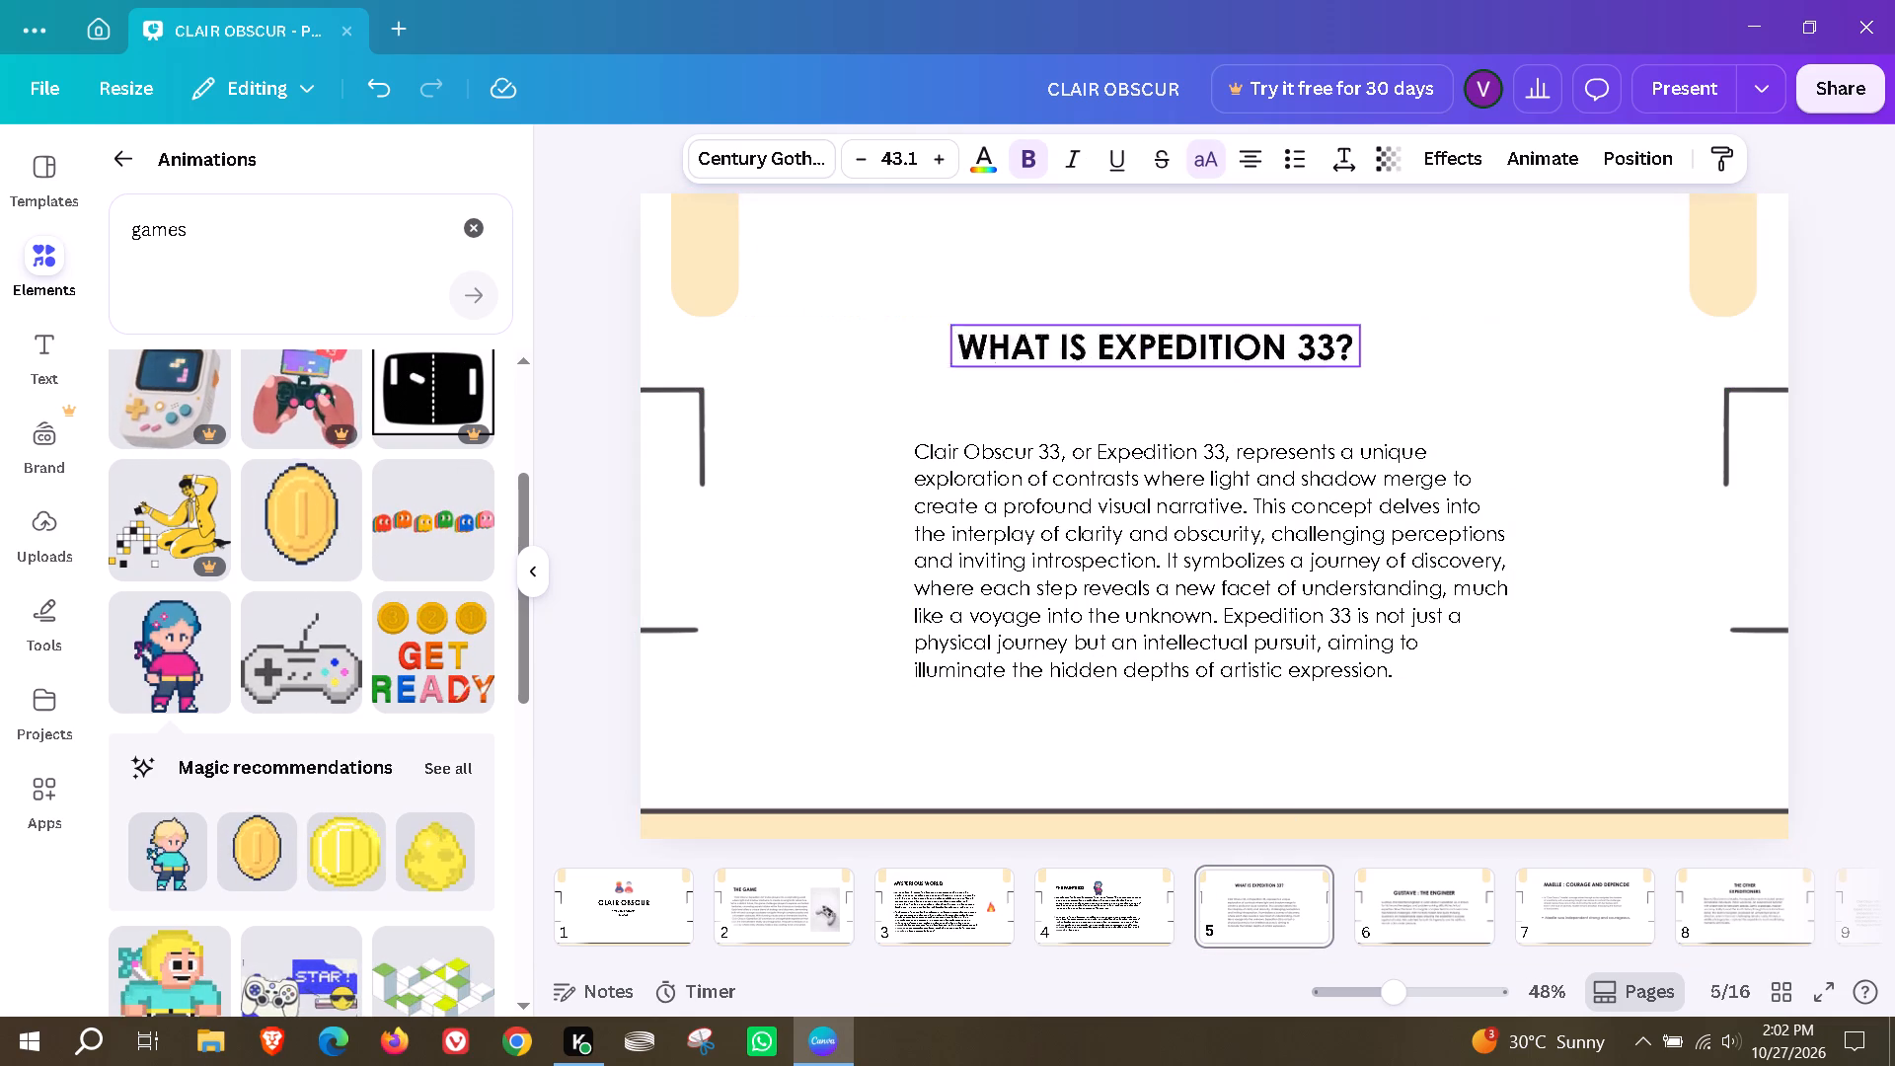
pyautogui.moveTo(1151, 349); pyautogui.dragTo(1000, 325)
# Shift page 5's body text left beneath the heading and lower both, leaving space on the page's right side.
pyautogui.moveTo(1068, 558); pyautogui.dragTo(946, 485)
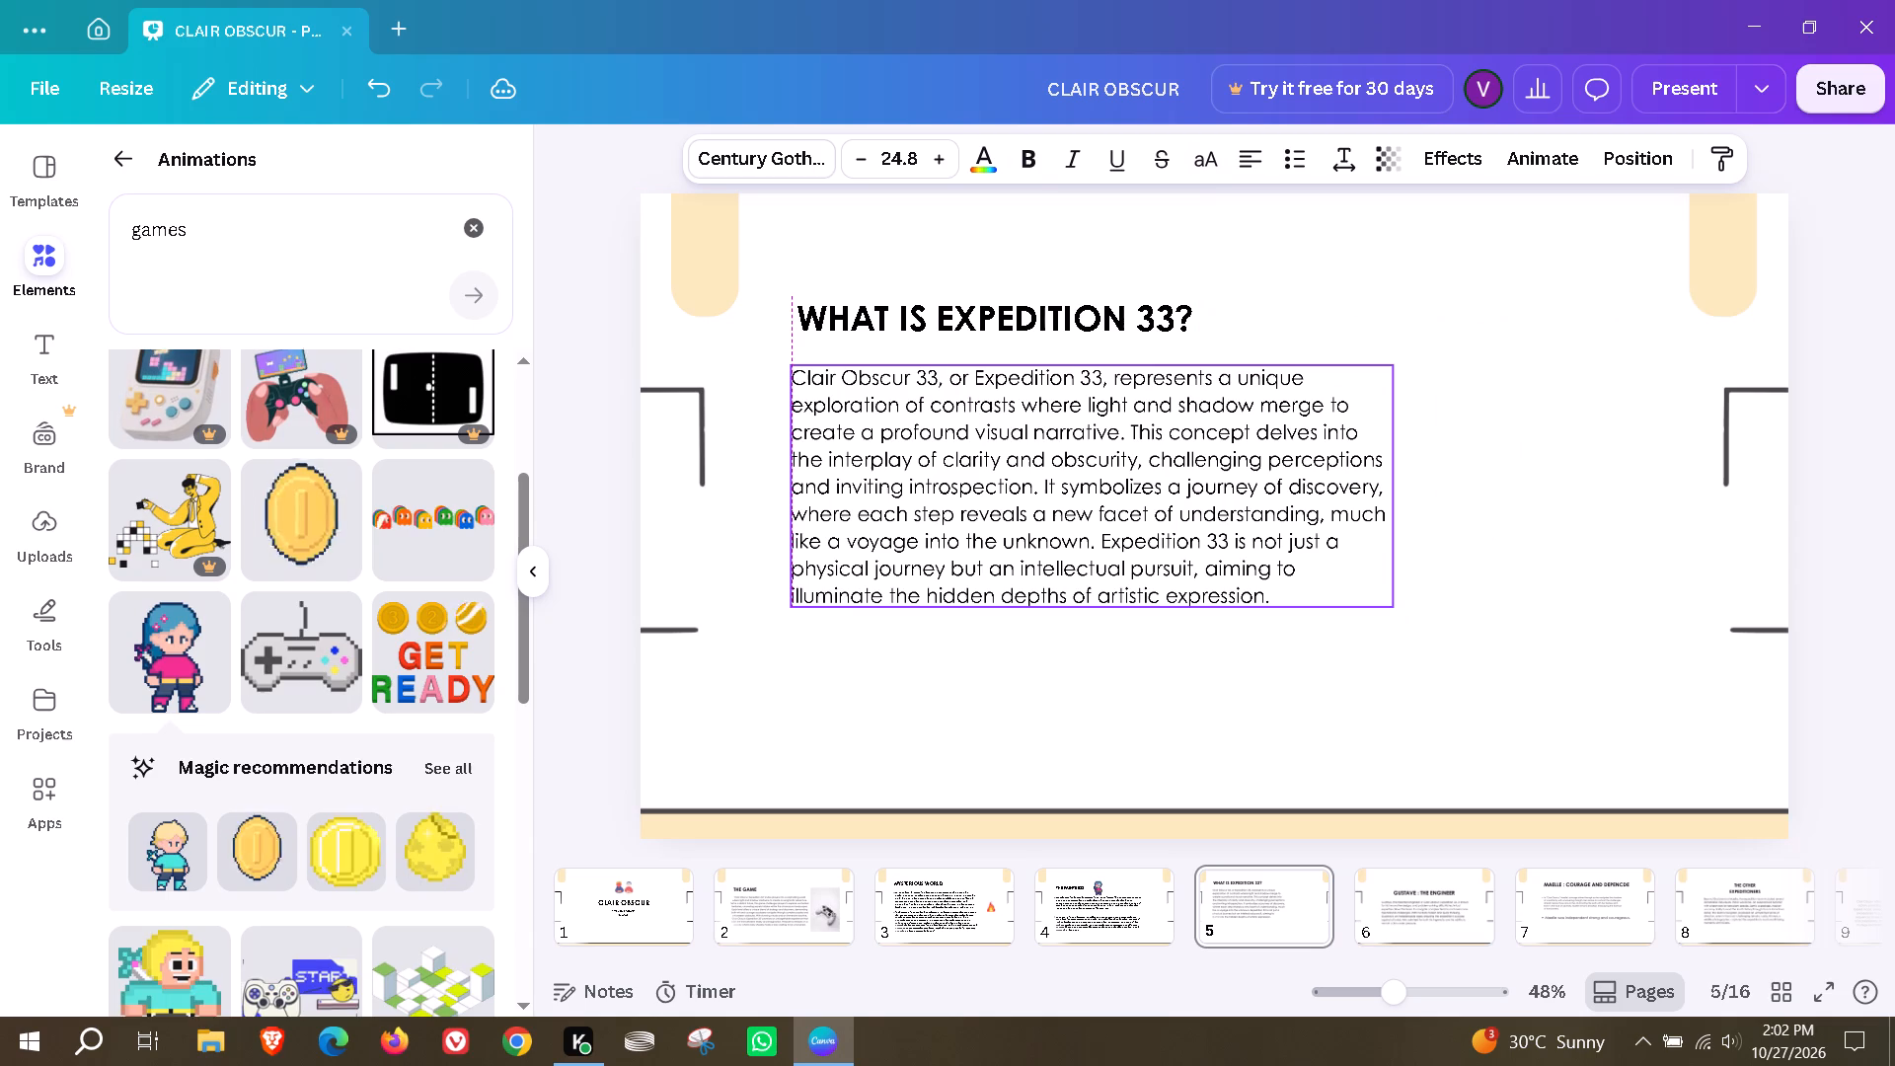
pyautogui.moveTo(946, 485); pyautogui.dragTo(946, 525)
pyautogui.moveTo(926, 335); pyautogui.dragTo(929, 359)
pyautogui.click(1131, 696)
pyautogui.moveTo(1049, 557); pyautogui.dragTo(1049, 585)
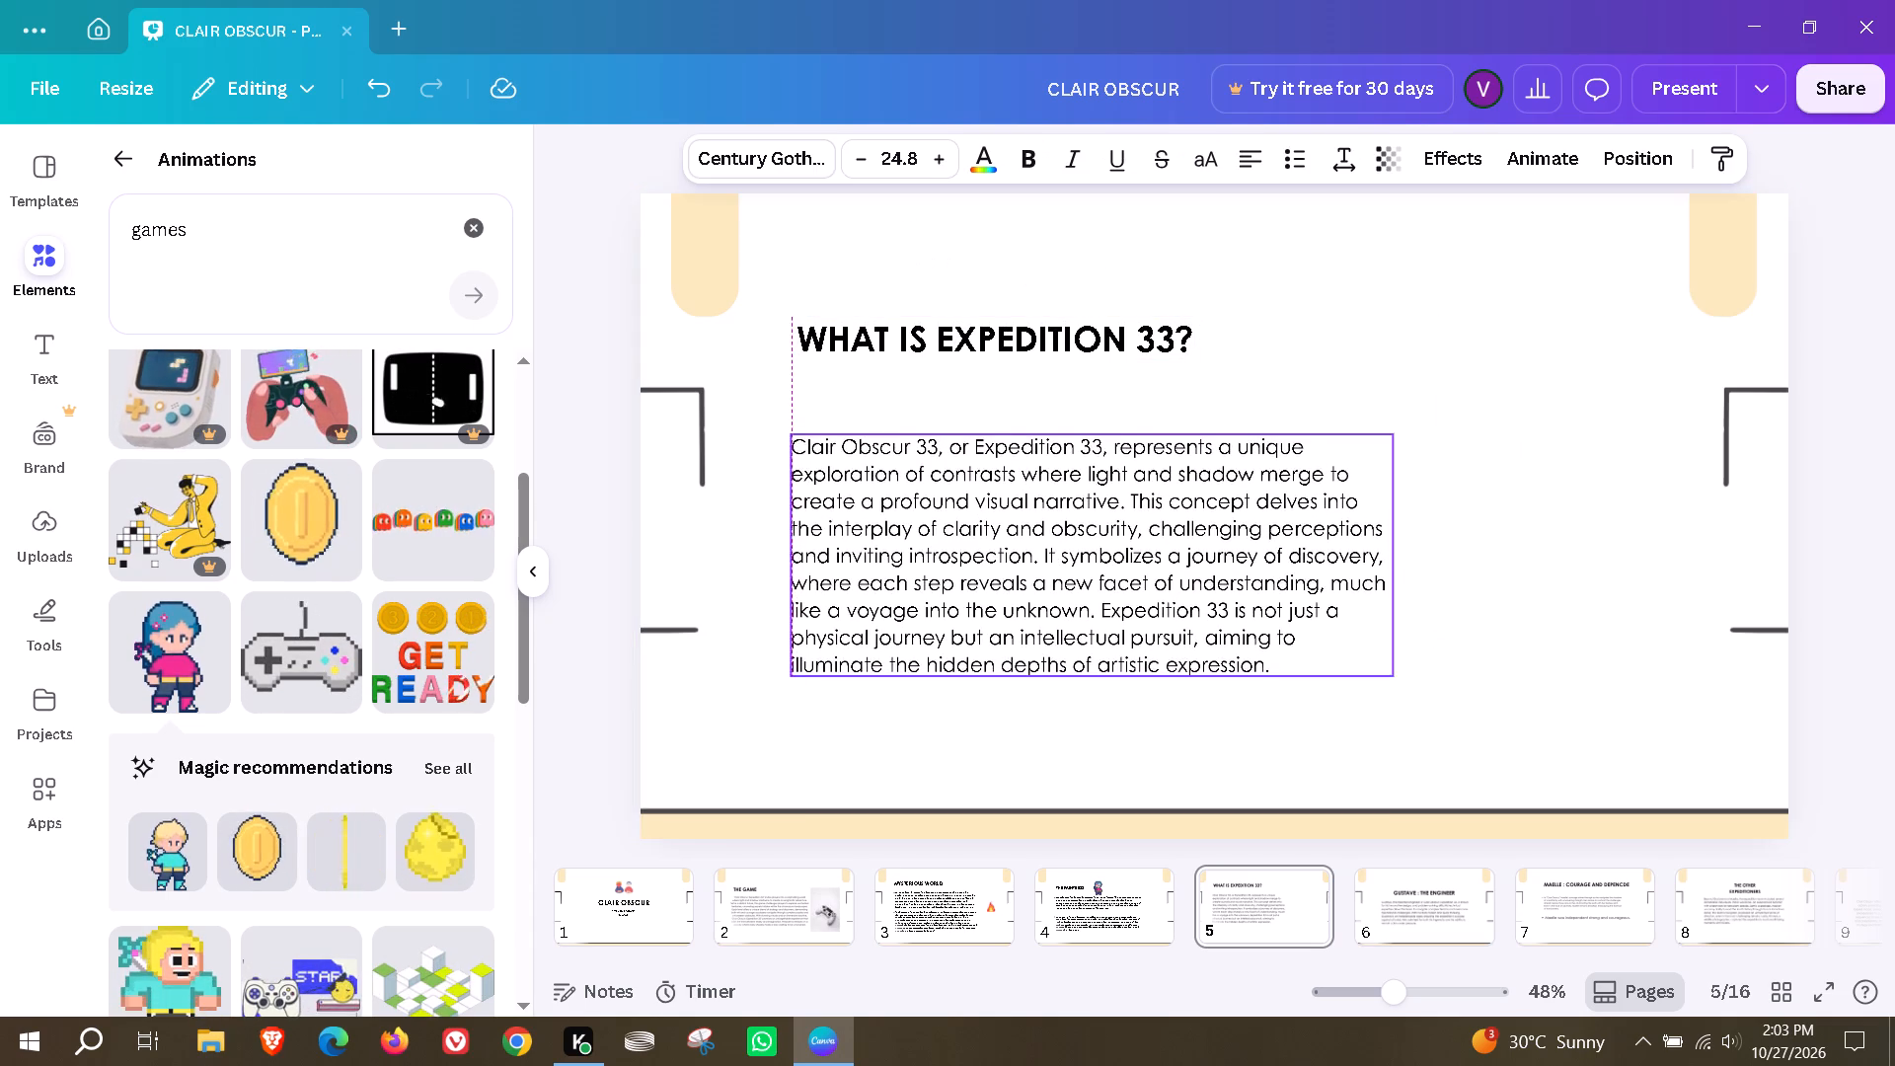
pyautogui.moveTo(1049, 585); pyautogui.dragTo(1049, 587)
pyautogui.moveTo(965, 346); pyautogui.dragTo(962, 375)
# Add the joker-with-cards animation to page 5, shrink it, and place it beside the body text in the empty right side.
pyautogui.scroll(-2, 395, 699)
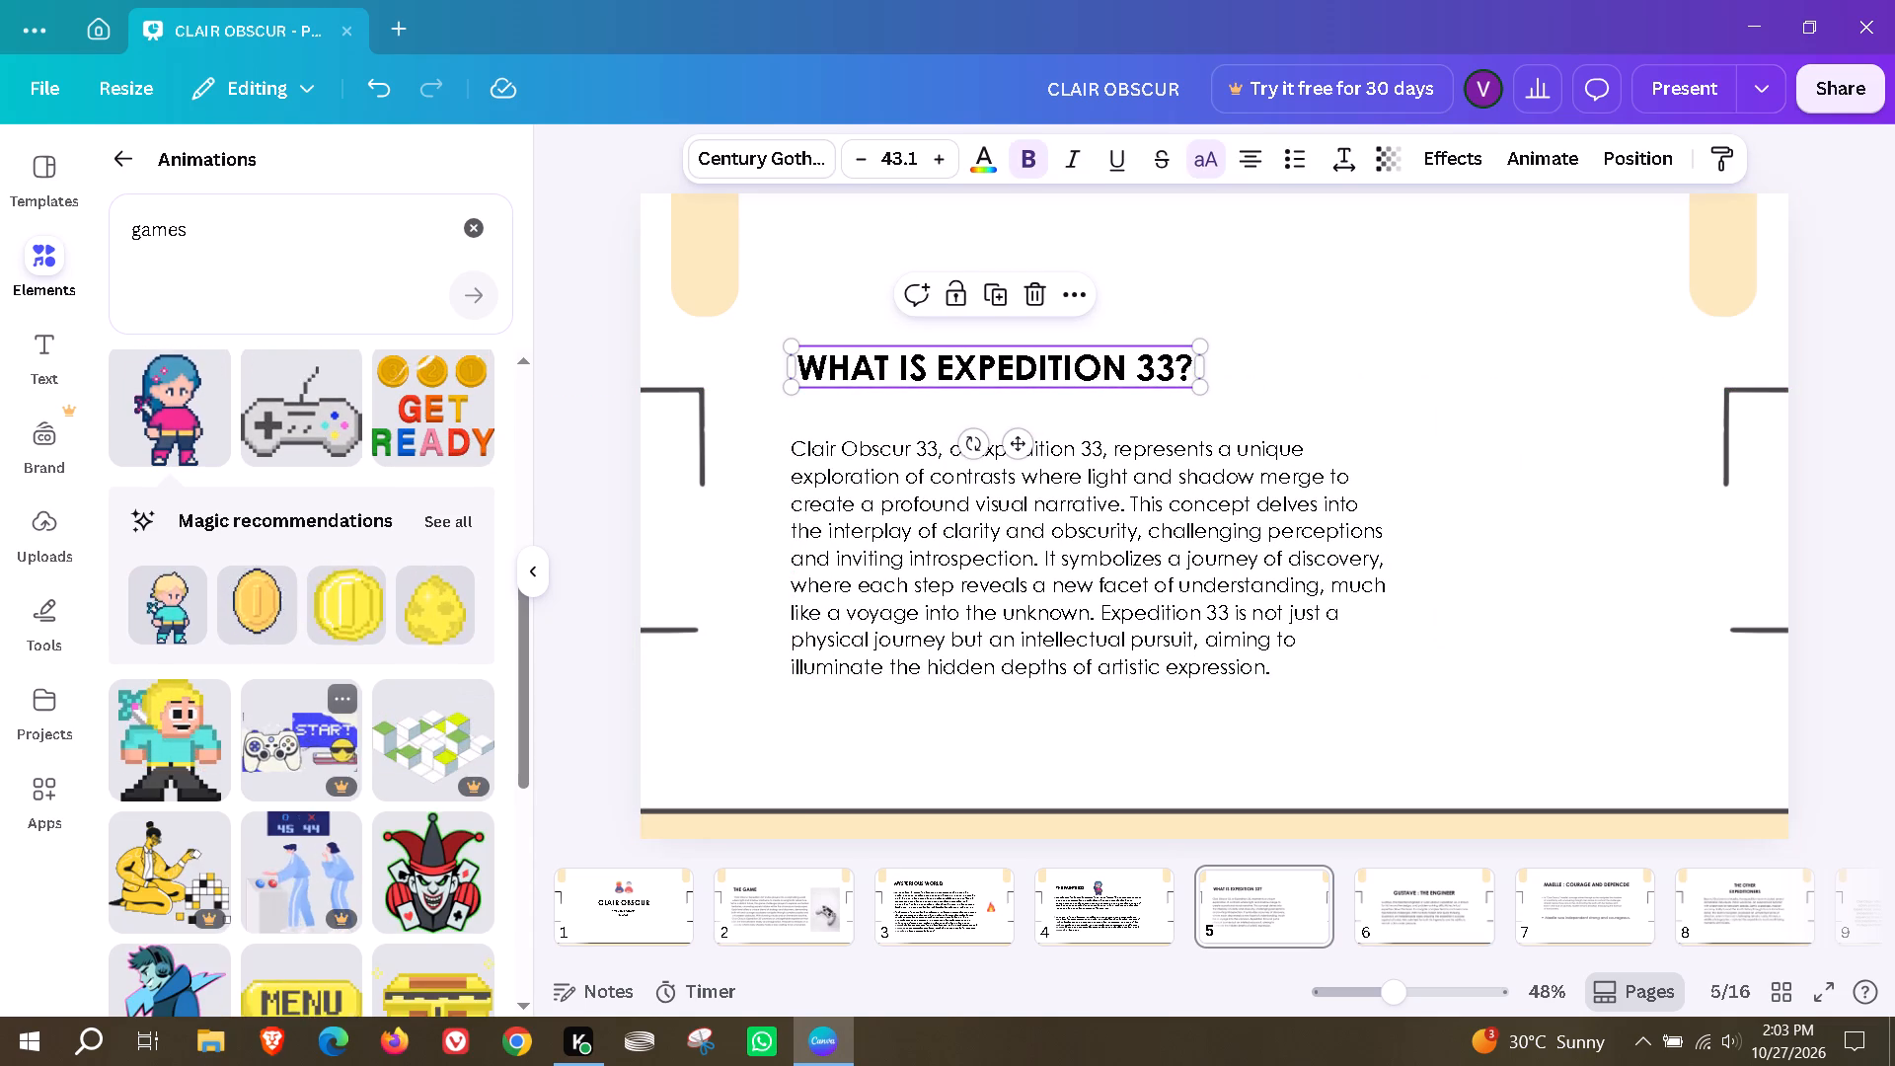
pyautogui.scroll(-3, 240, 750)
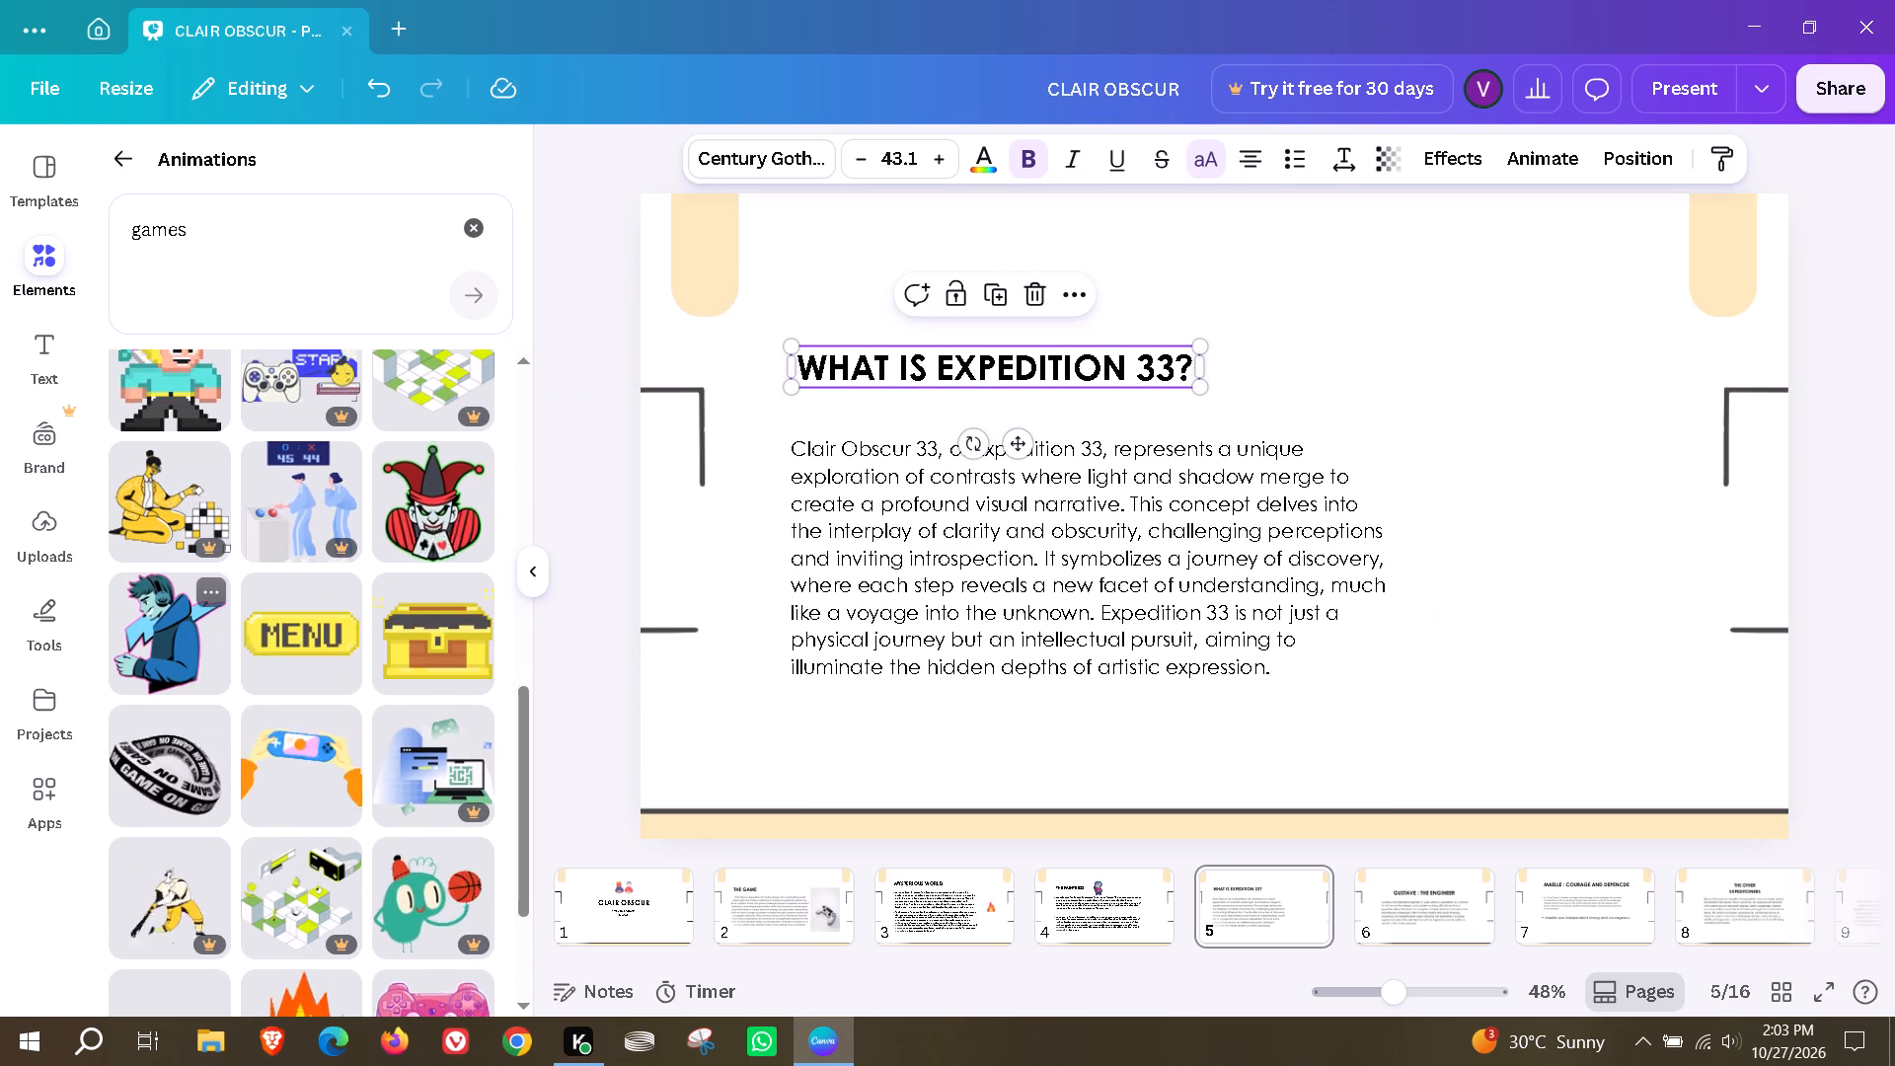
pyautogui.moveTo(425, 510); pyautogui.dragTo(1363, 333)
pyautogui.moveTo(1756, 783); pyautogui.dragTo(1358, 491)
pyautogui.moveTo(1359, 399); pyautogui.dragTo(1491, 540)
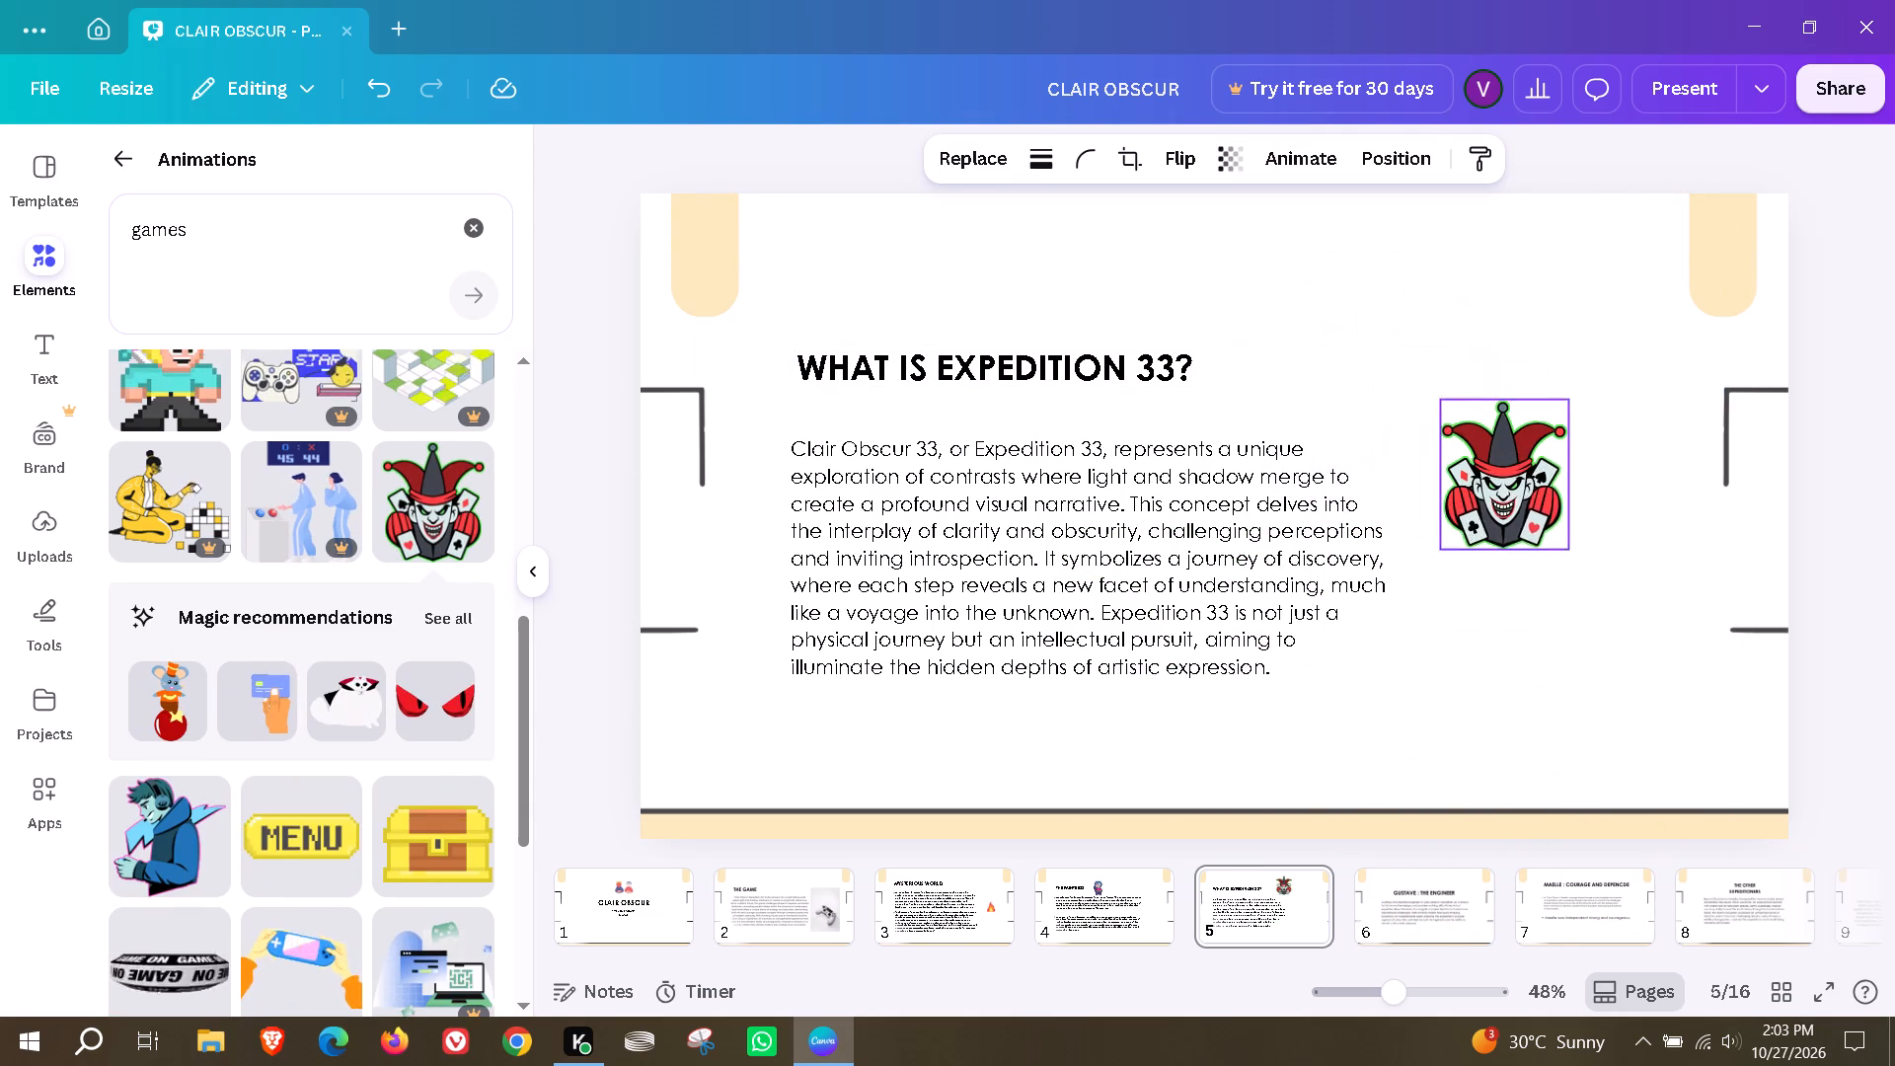
pyautogui.moveTo(1491, 540); pyautogui.dragTo(1541, 596)
pyautogui.click(1485, 723)
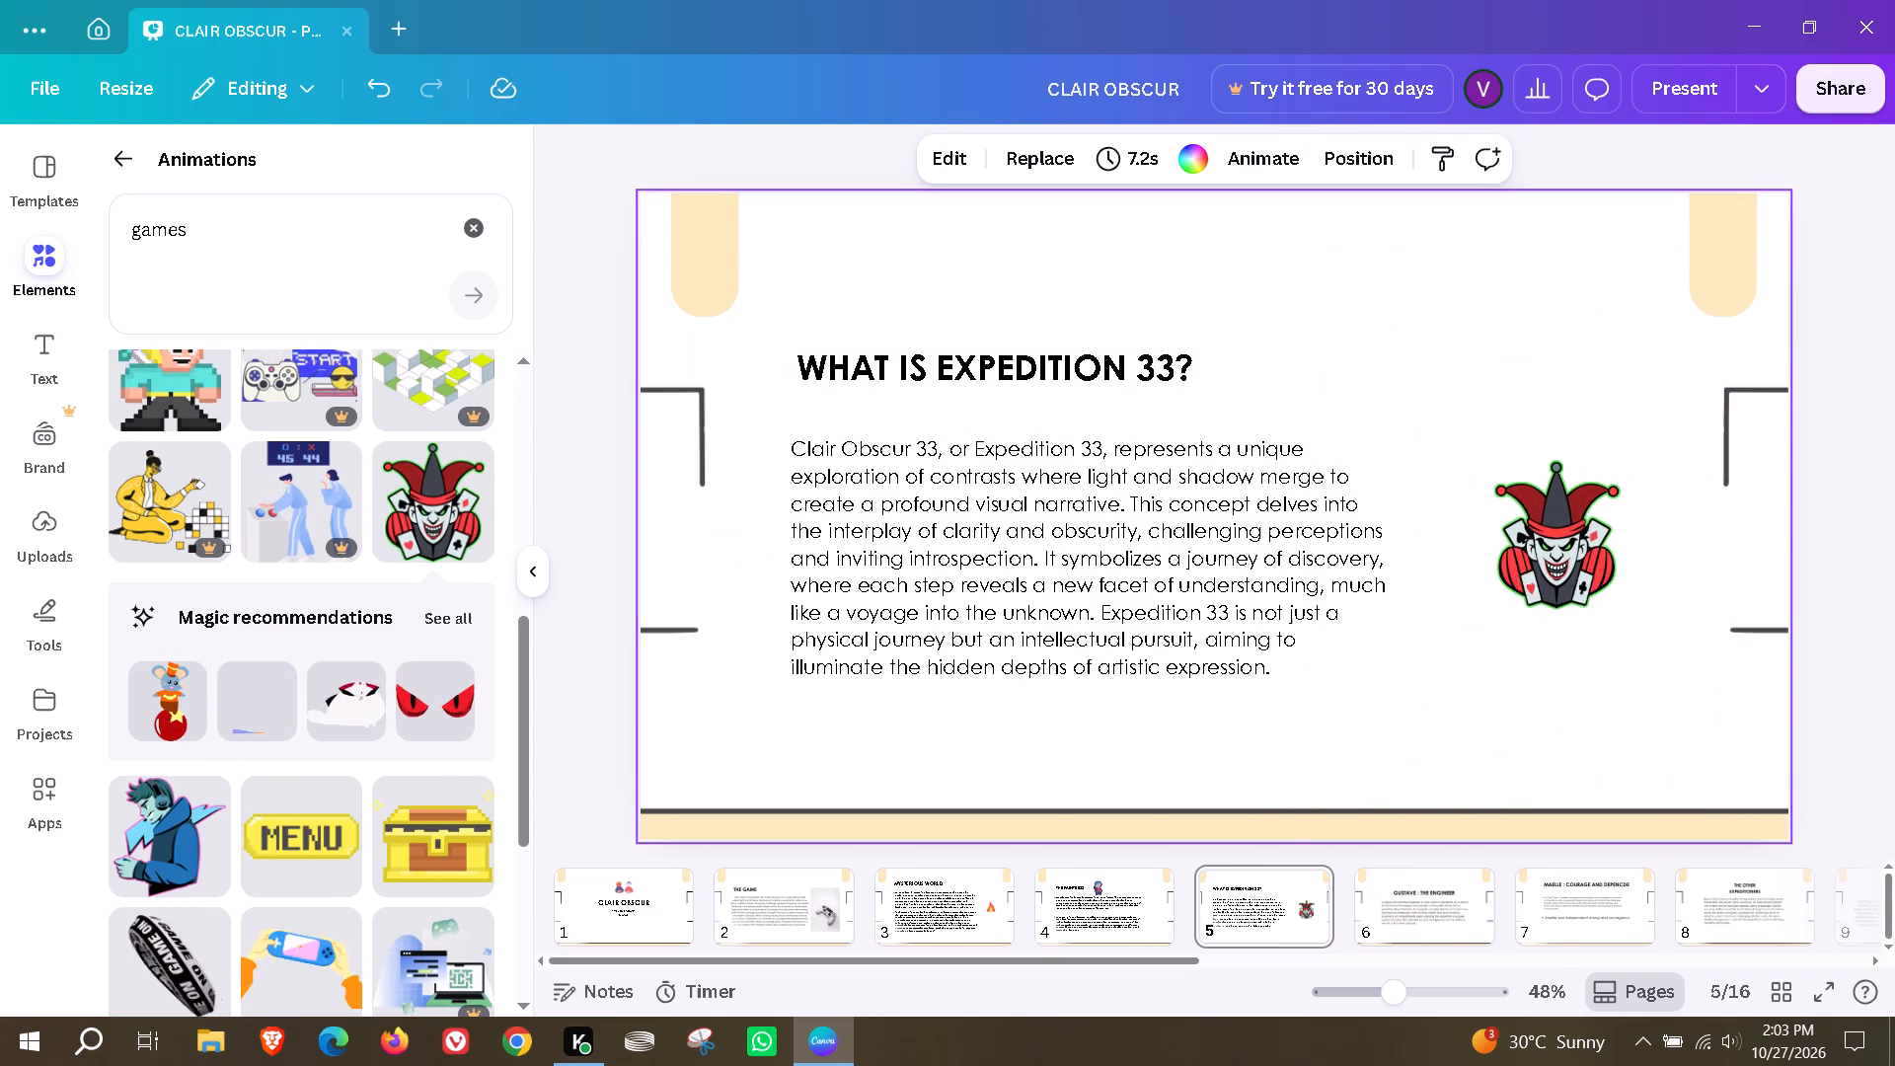
# Shrink page 6's "GUSTAVE : THE ENGINEER" heading to size 30.6 and shift it and the body text left, aligned and closer together.
pyautogui.click(1402, 910)
pyautogui.moveTo(1196, 404); pyautogui.dragTo(1047, 370)
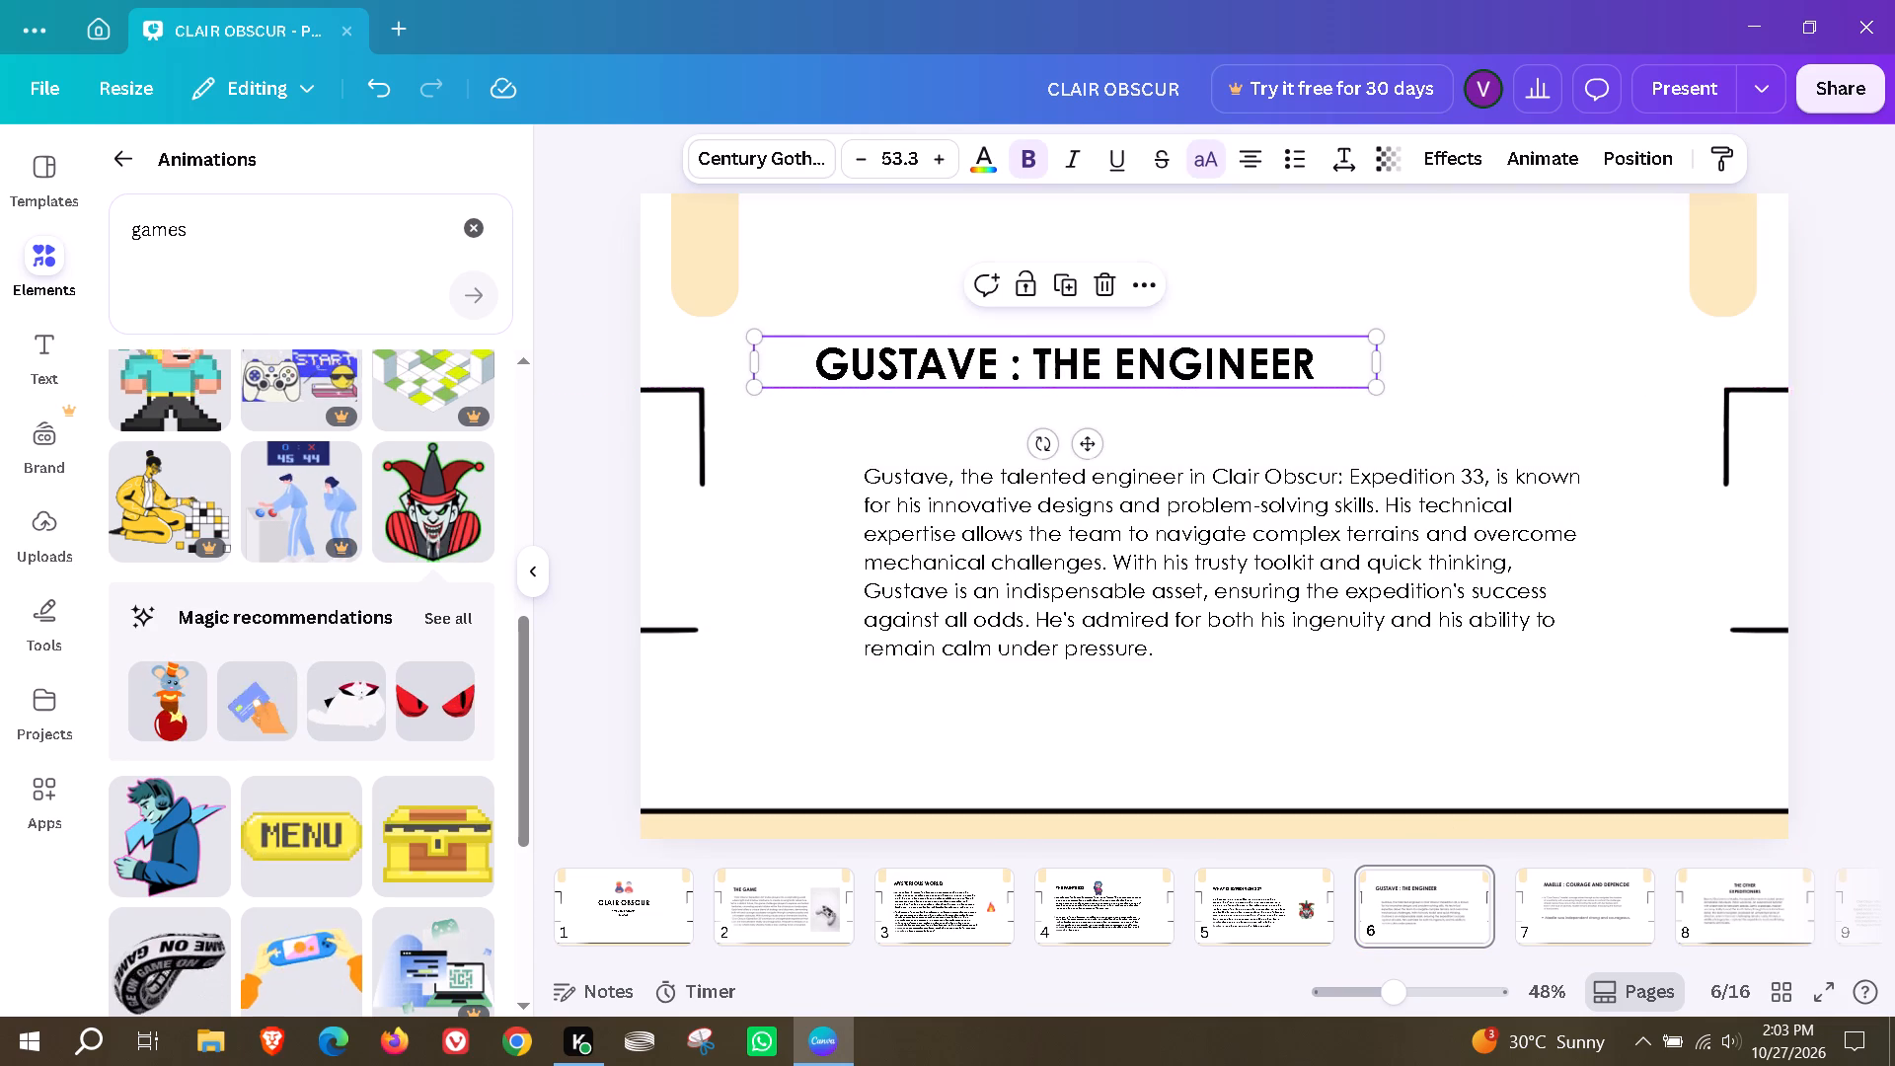
pyautogui.moveTo(1376, 382); pyautogui.dragTo(1109, 382)
pyautogui.moveTo(1106, 567); pyautogui.dragTo(998, 523)
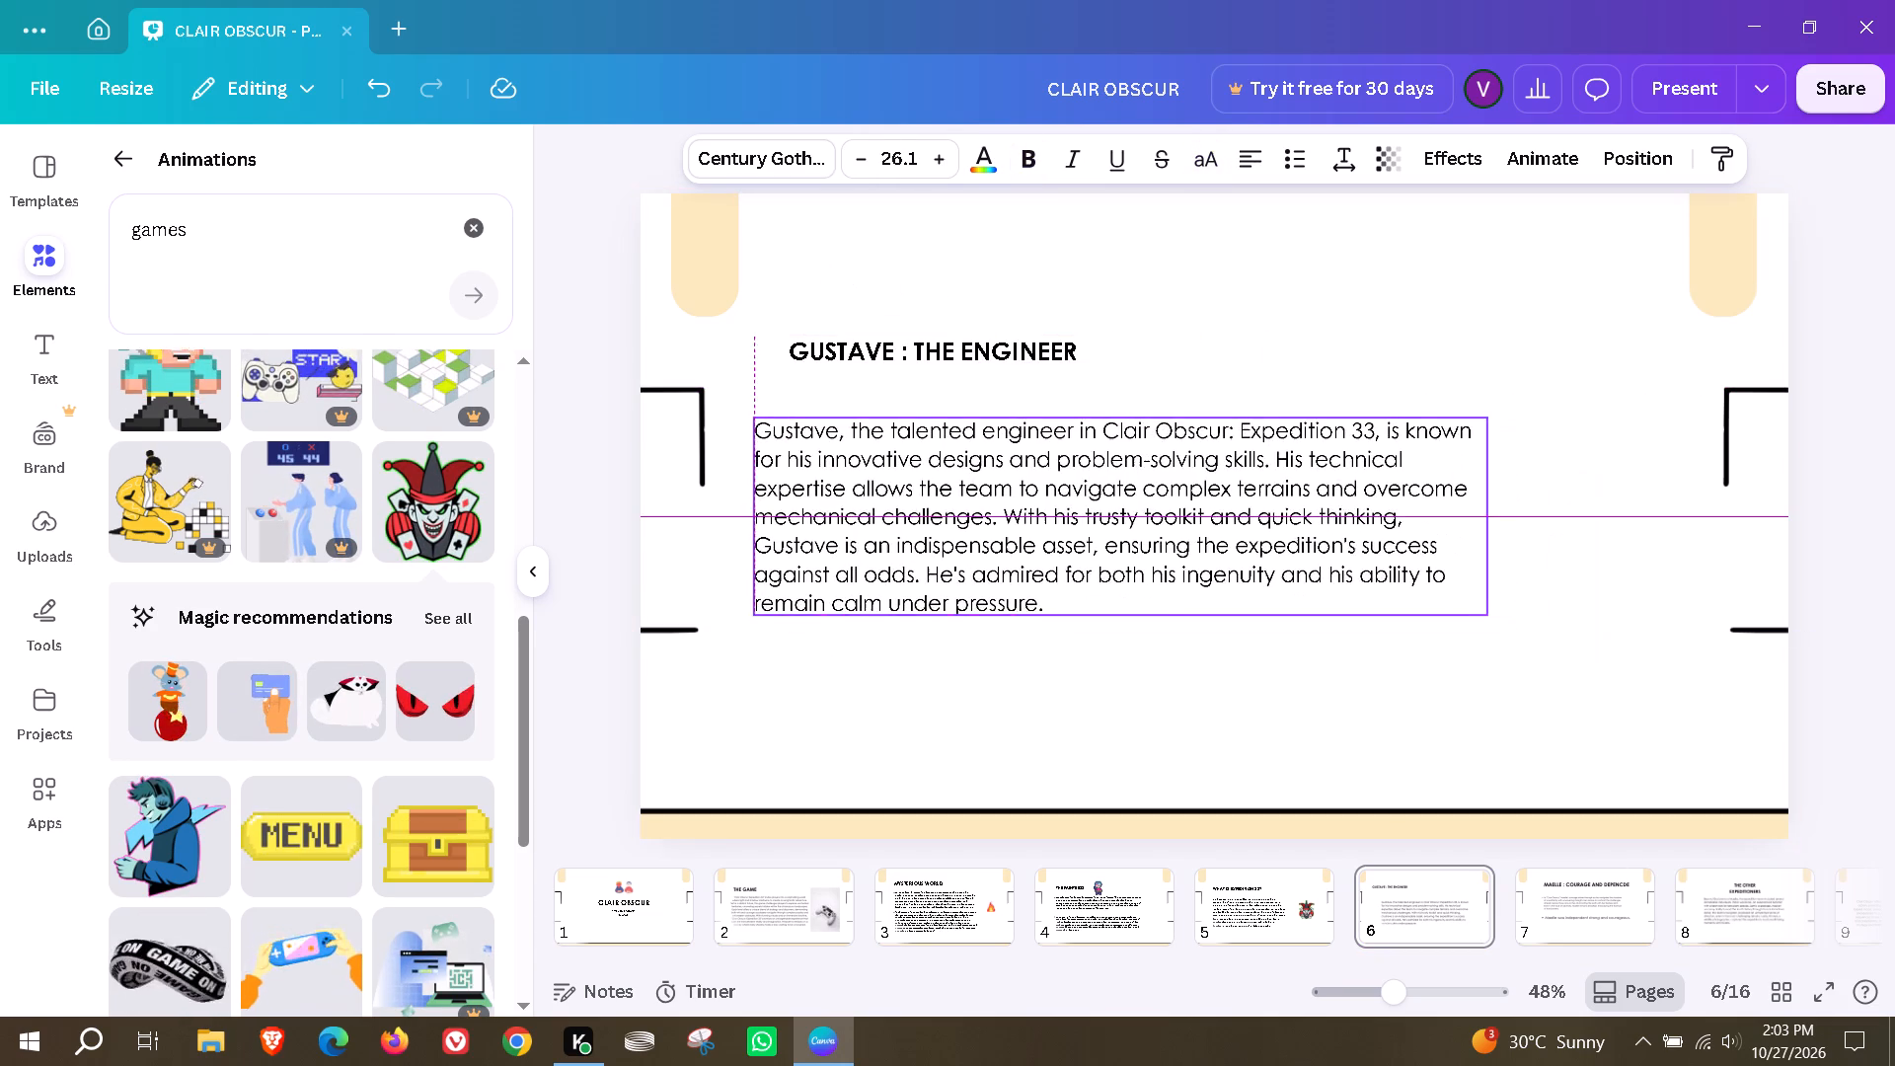
pyautogui.moveTo(998, 523); pyautogui.dragTo(1003, 503)
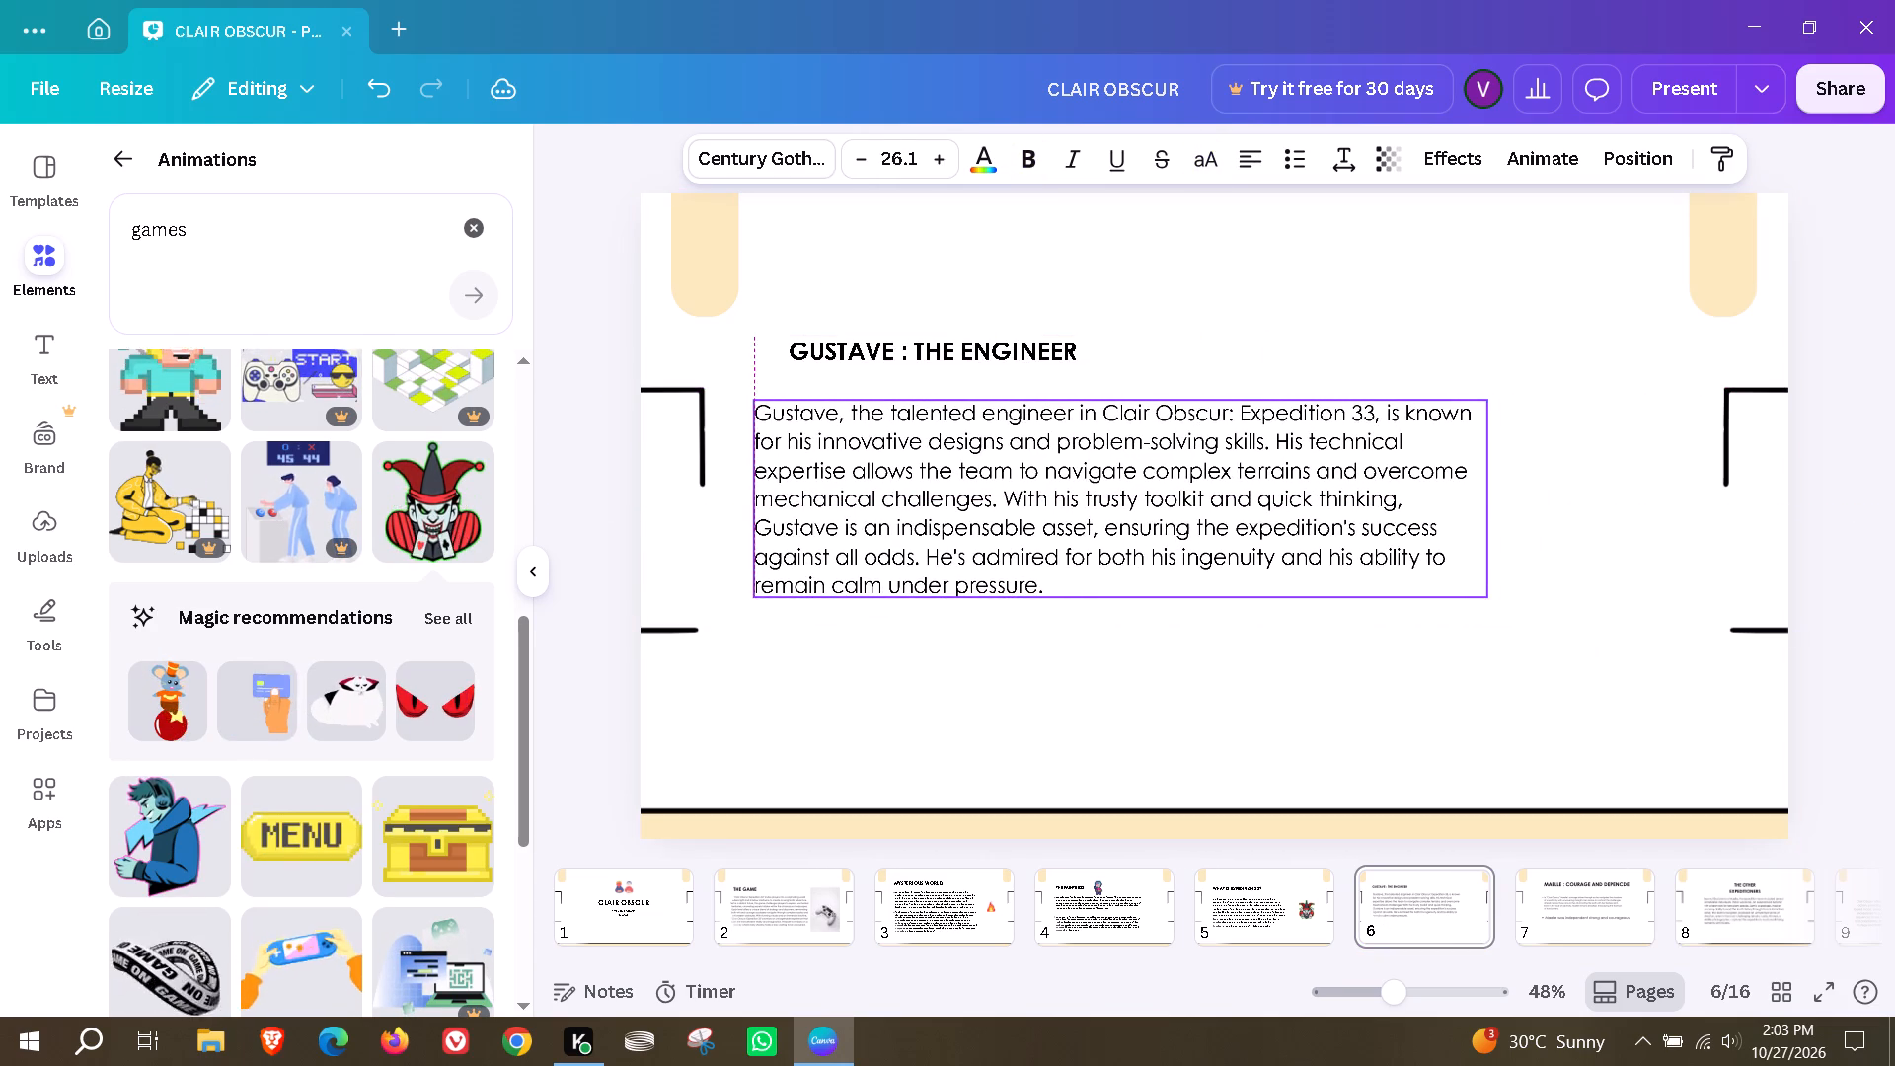
pyautogui.moveTo(1003, 503); pyautogui.dragTo(1001, 503)
pyautogui.moveTo(928, 356); pyautogui.dragTo(891, 355)
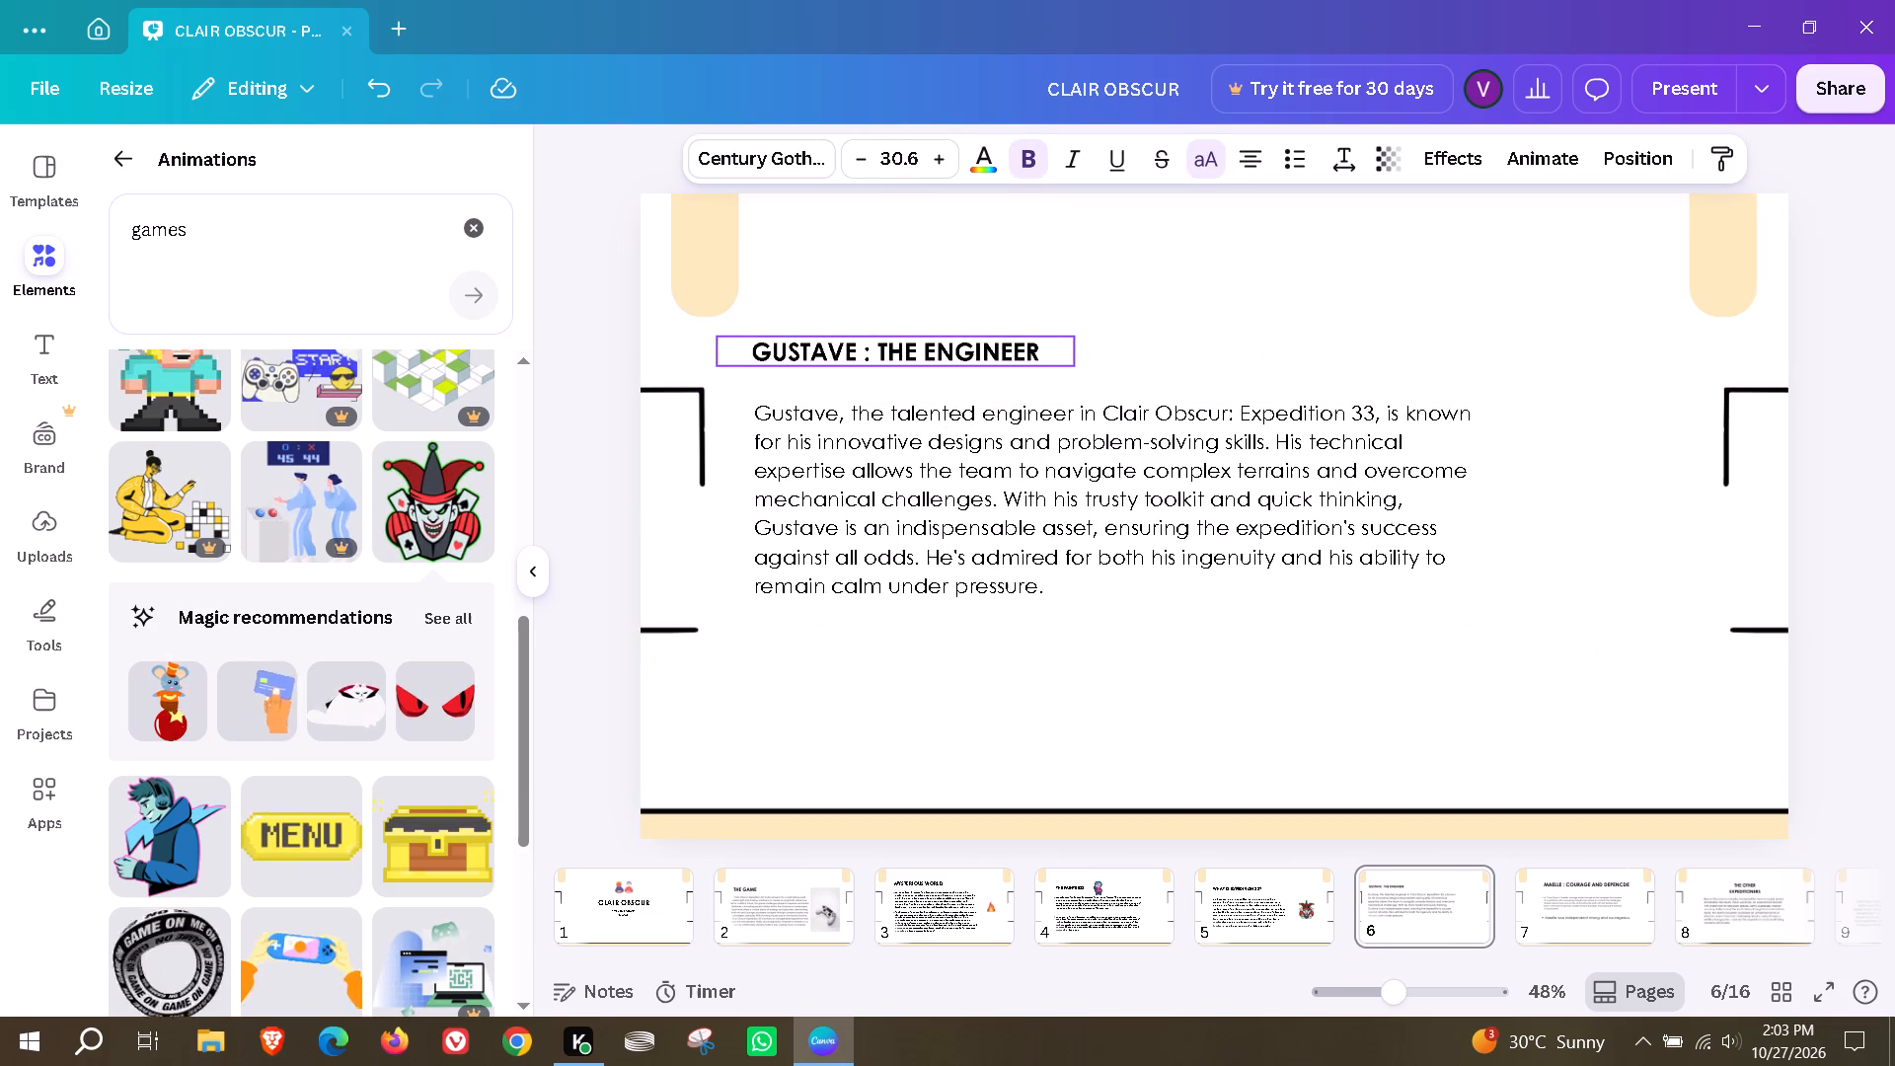
pyautogui.moveTo(891, 355); pyautogui.dragTo(894, 357)
pyautogui.click(1019, 711)
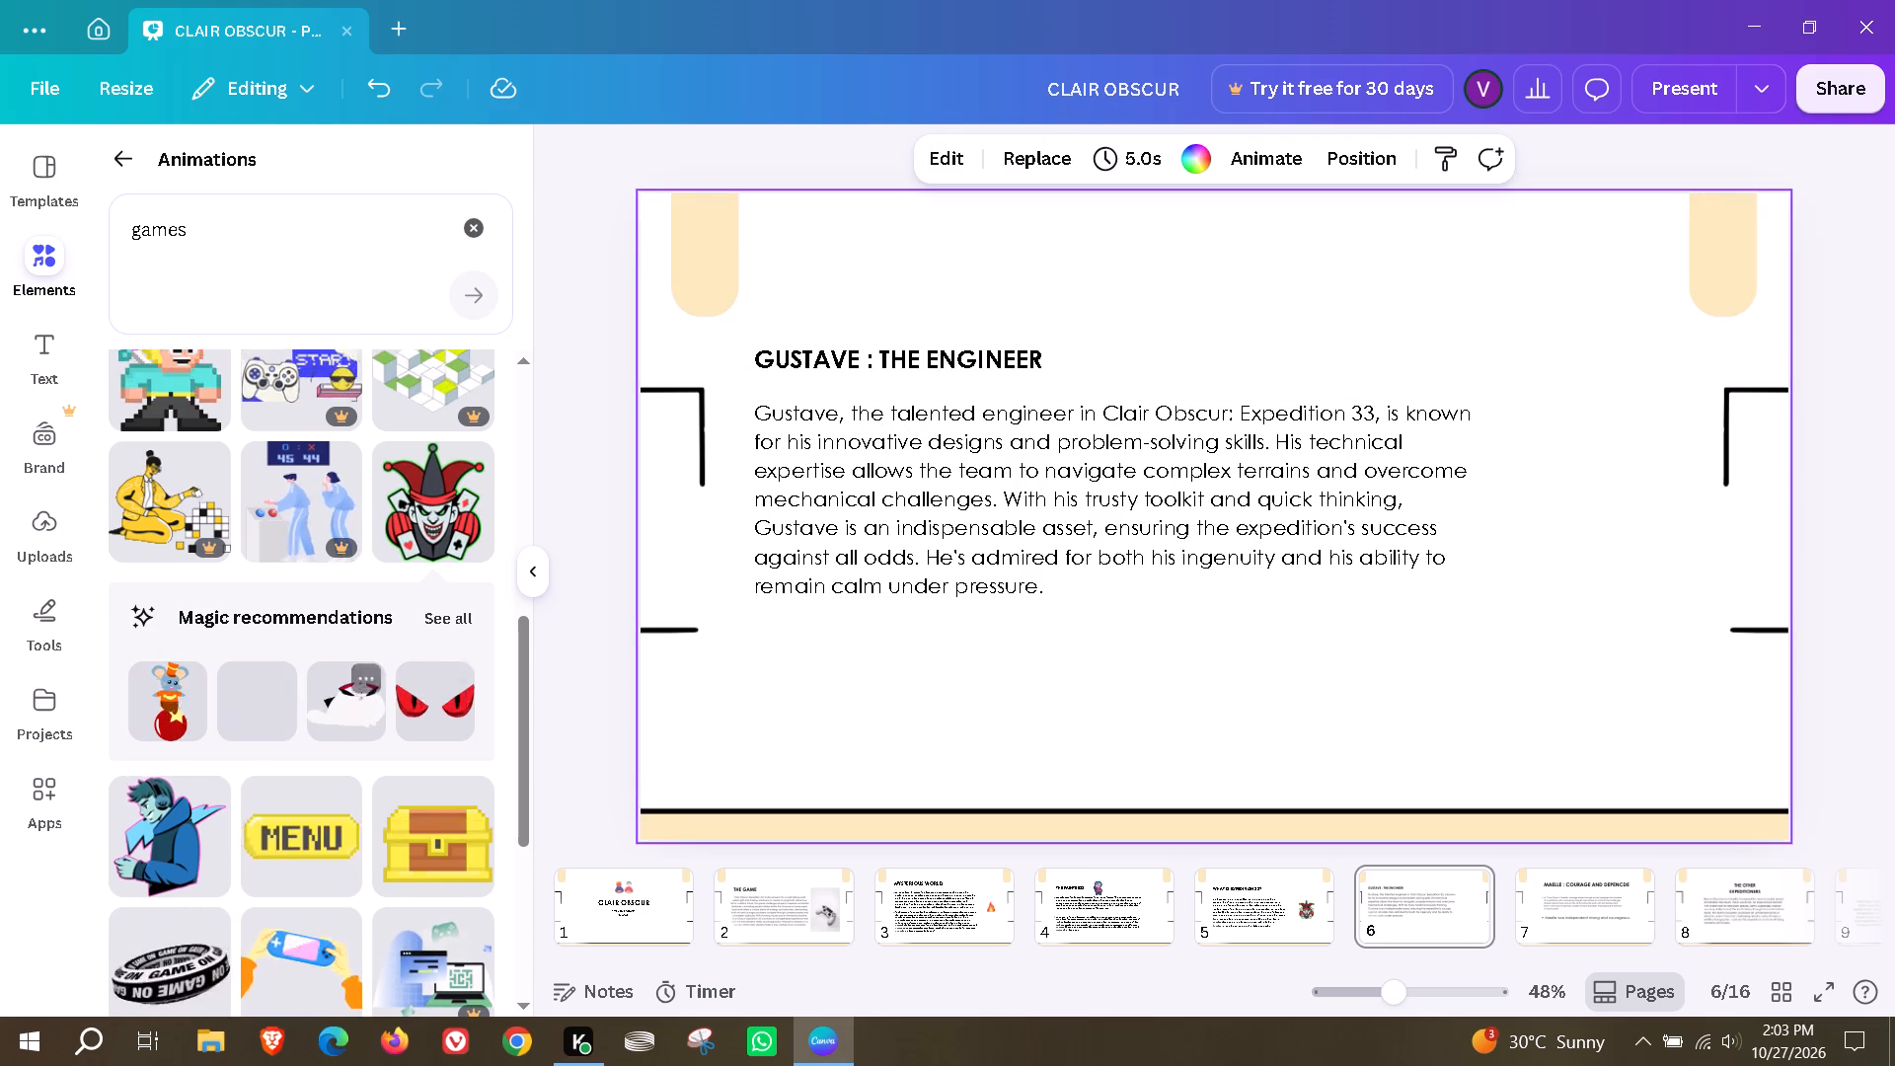
# Add the purple wizard animation to page 6, shrink it, and place it above the body text beside the heading.
pyautogui.scroll(-3, 335, 737)
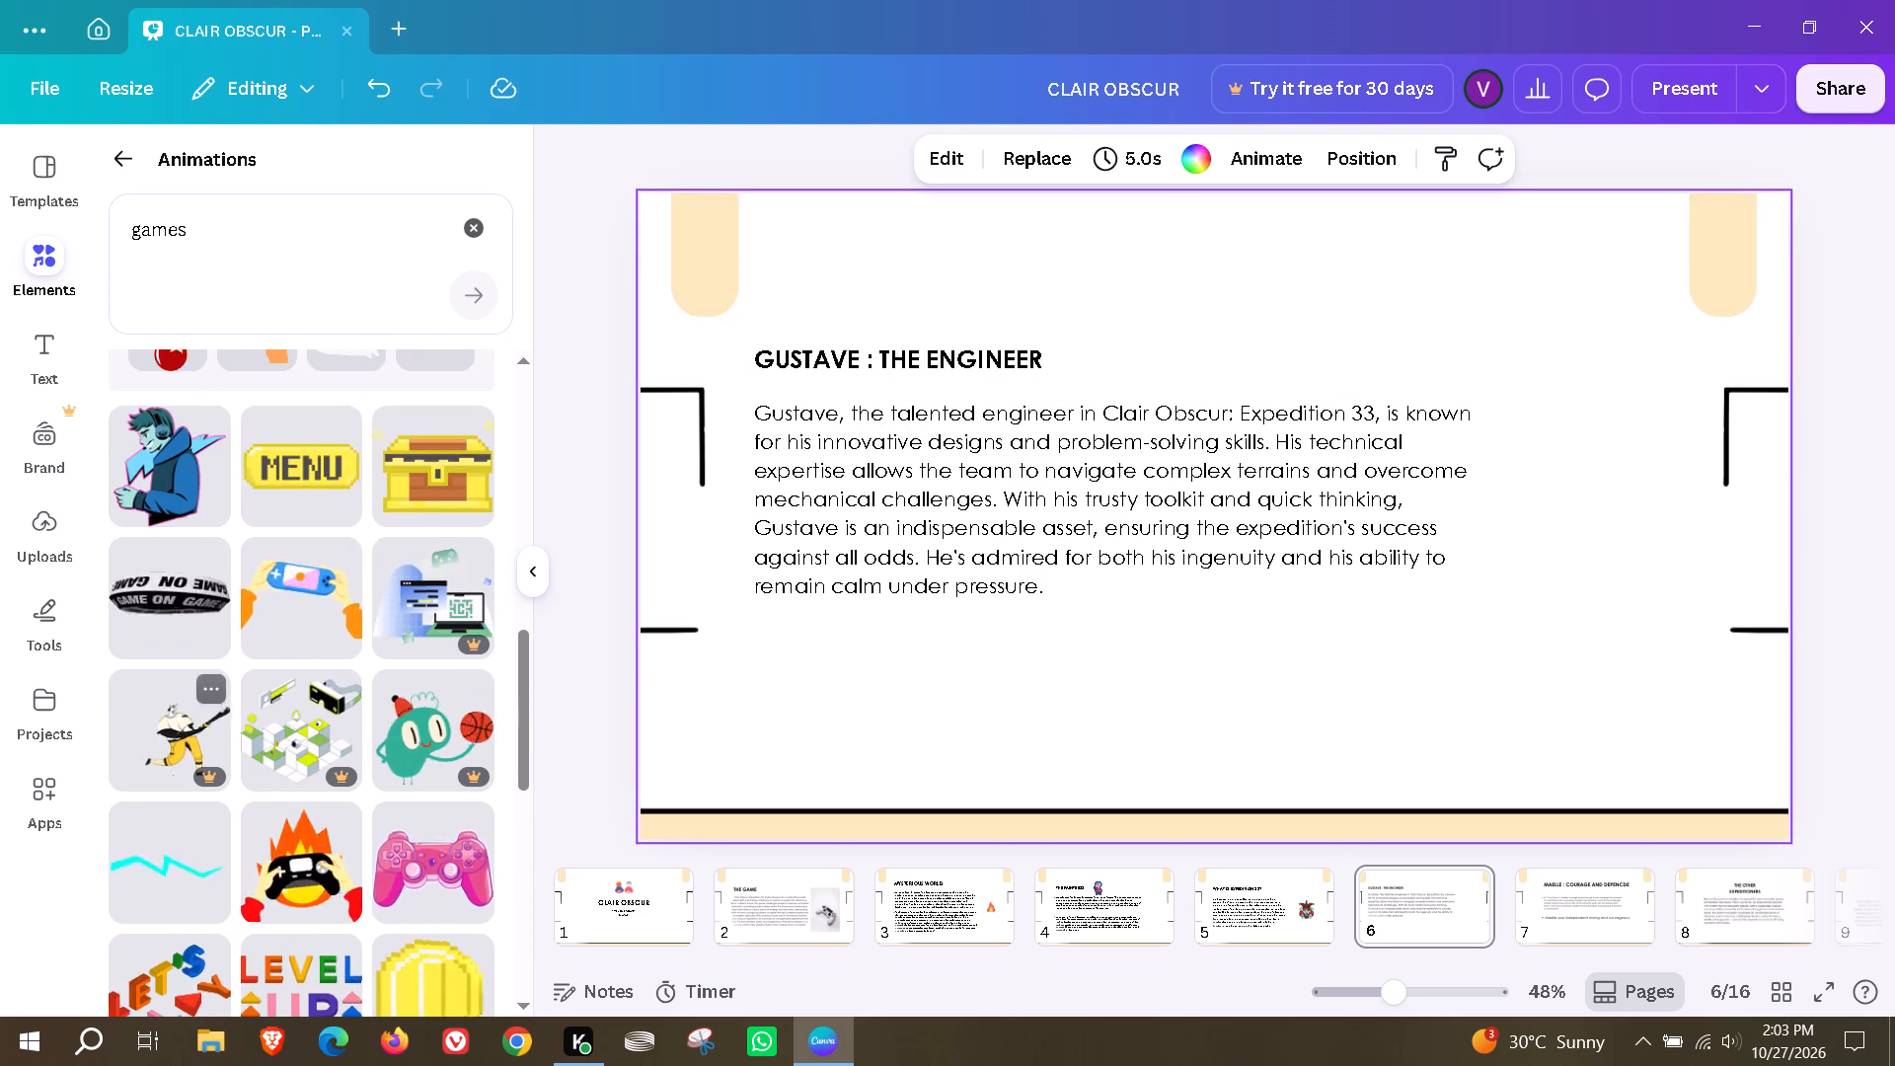
pyautogui.scroll(-3, 250, 821)
pyautogui.scroll(-4, 325, 710)
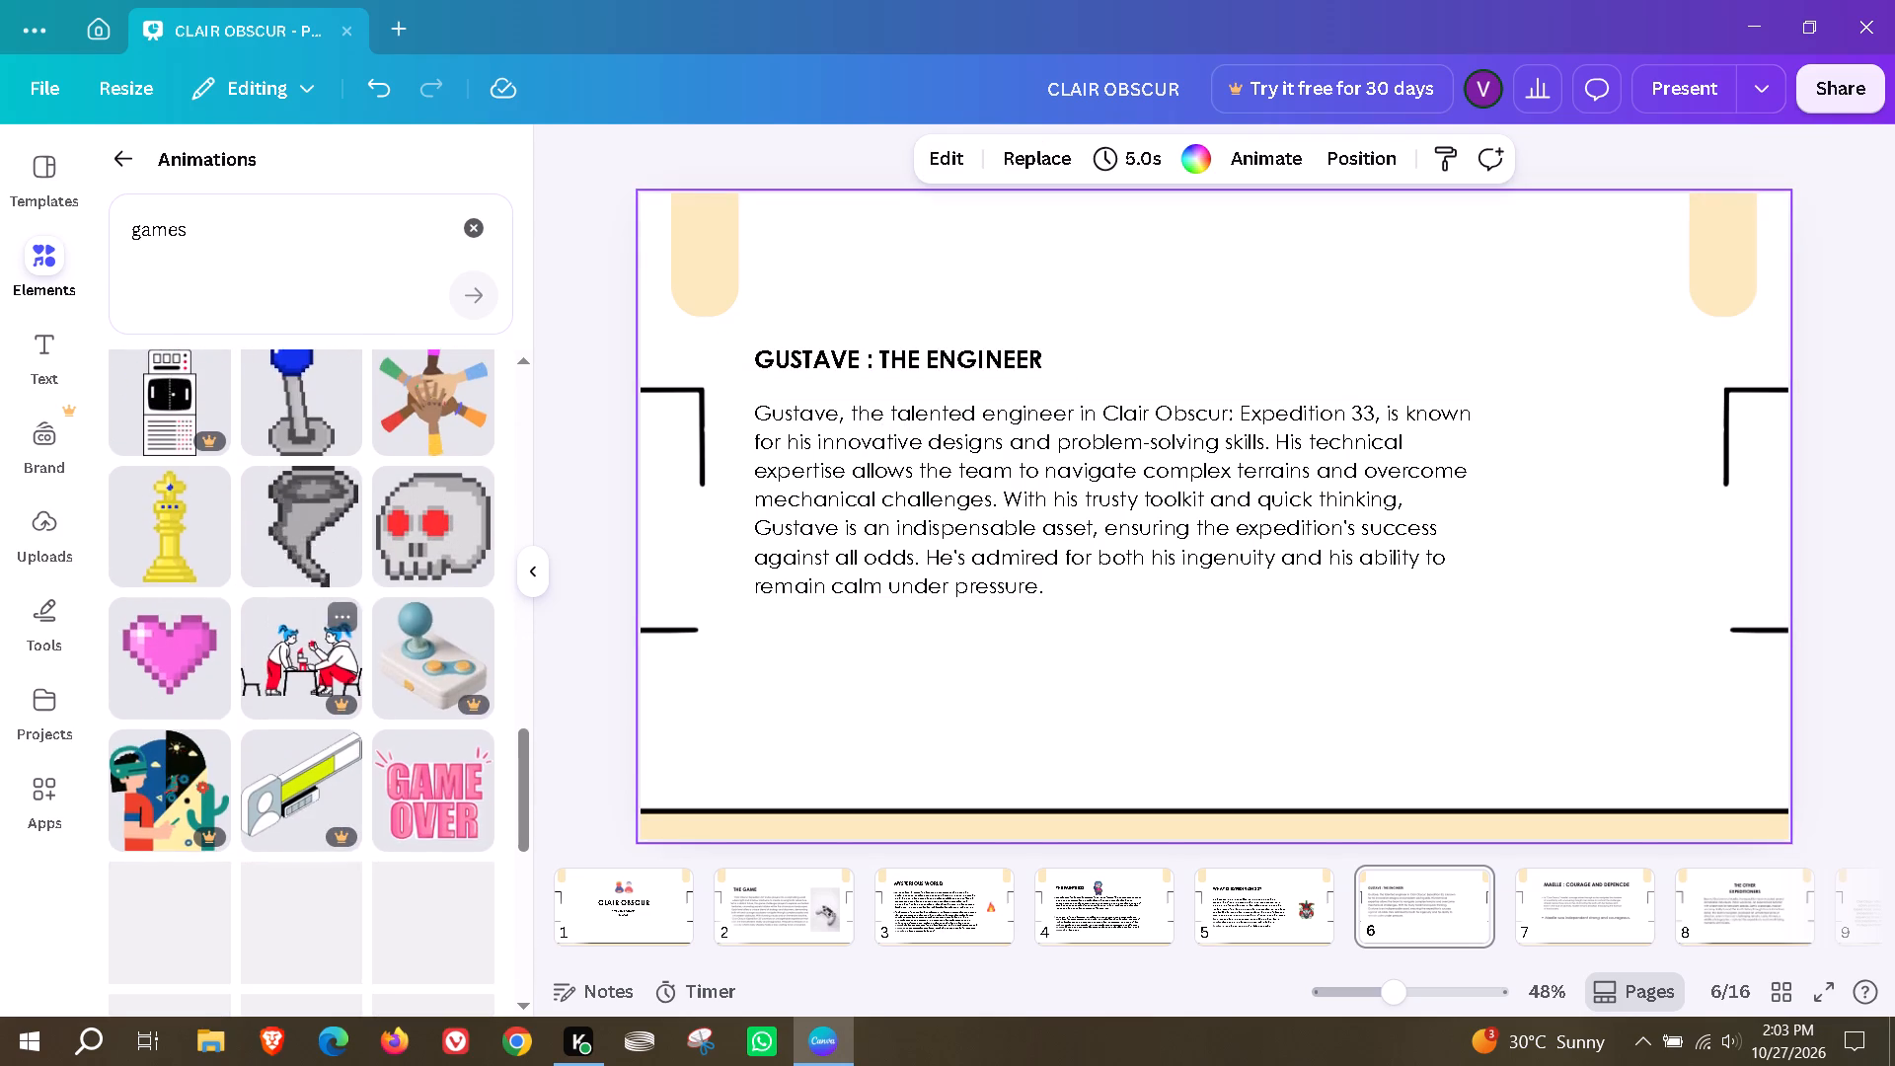
pyautogui.scroll(-3, 147, 803)
pyautogui.scroll(-4, 284, 782)
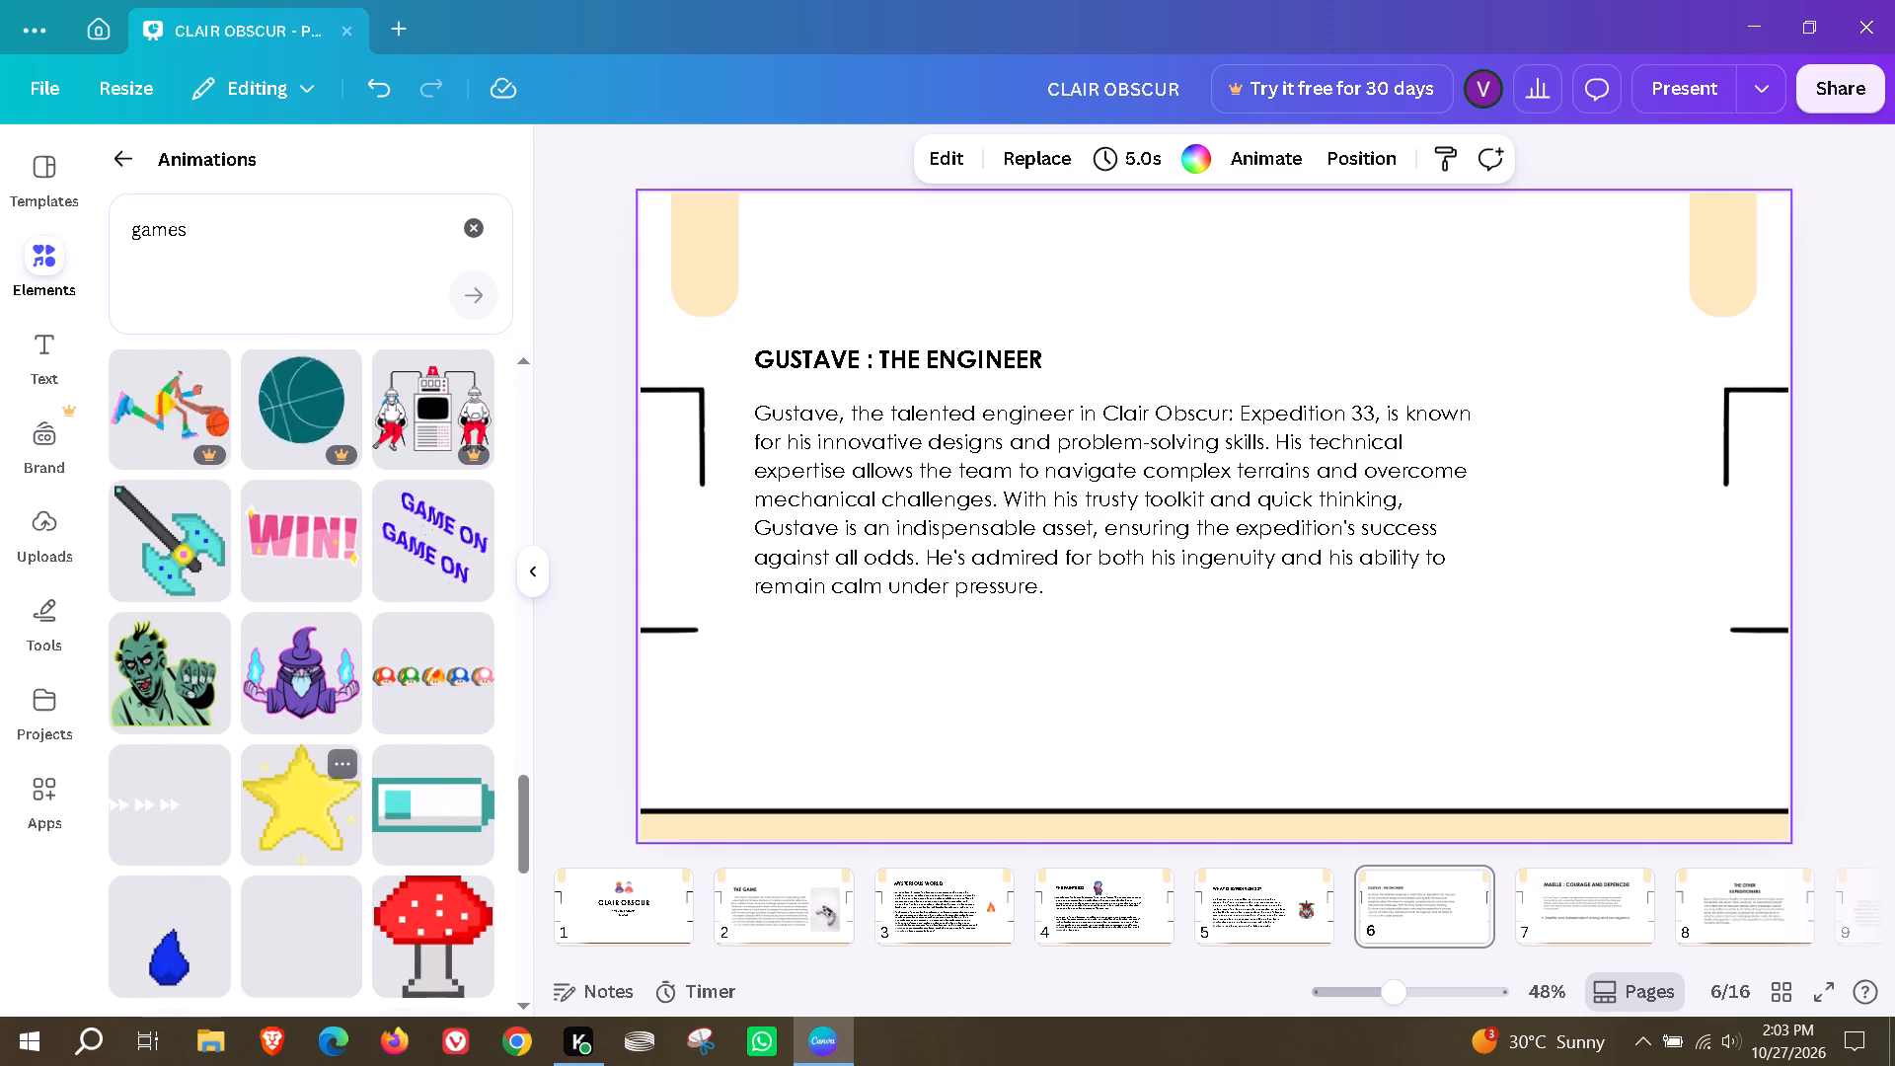
pyautogui.moveTo(174, 701); pyautogui.dragTo(176, 660)
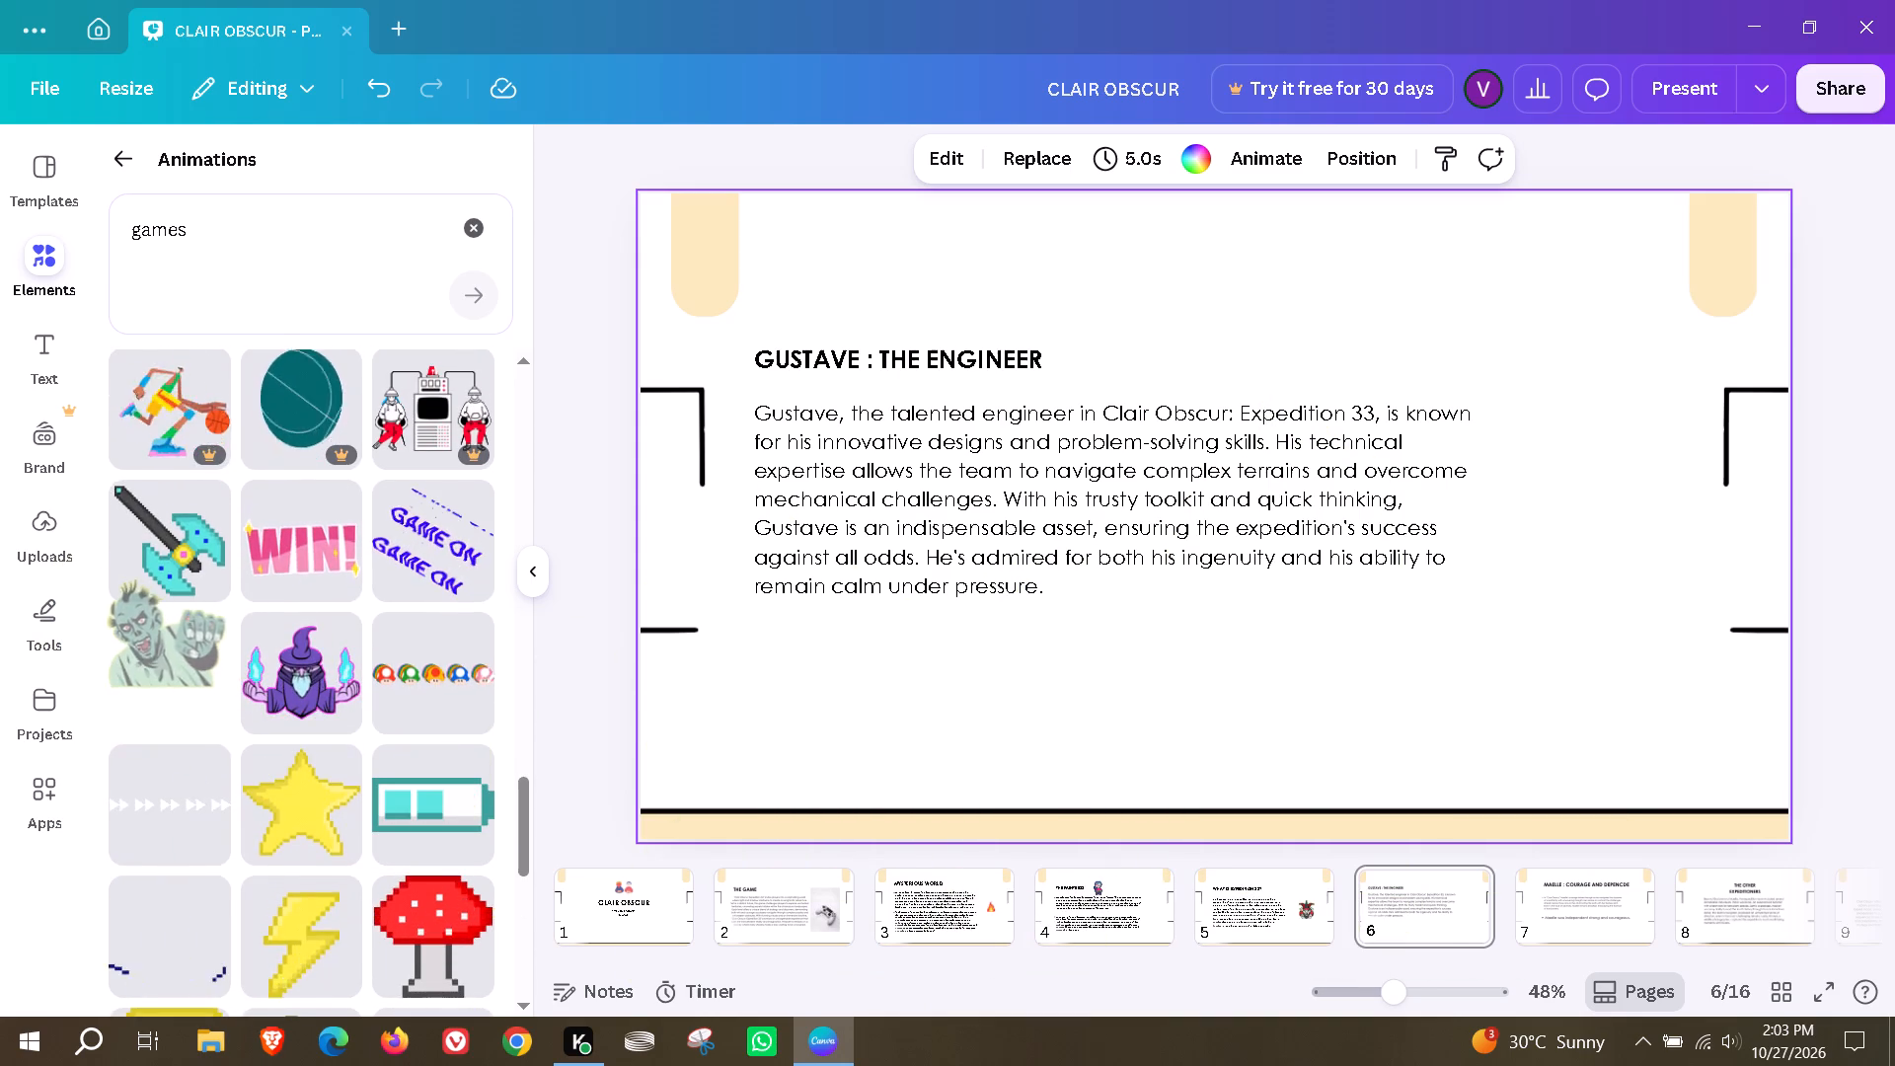
pyautogui.moveTo(176, 660); pyautogui.dragTo(194, 678)
pyautogui.moveTo(304, 696); pyautogui.dragTo(1227, 351)
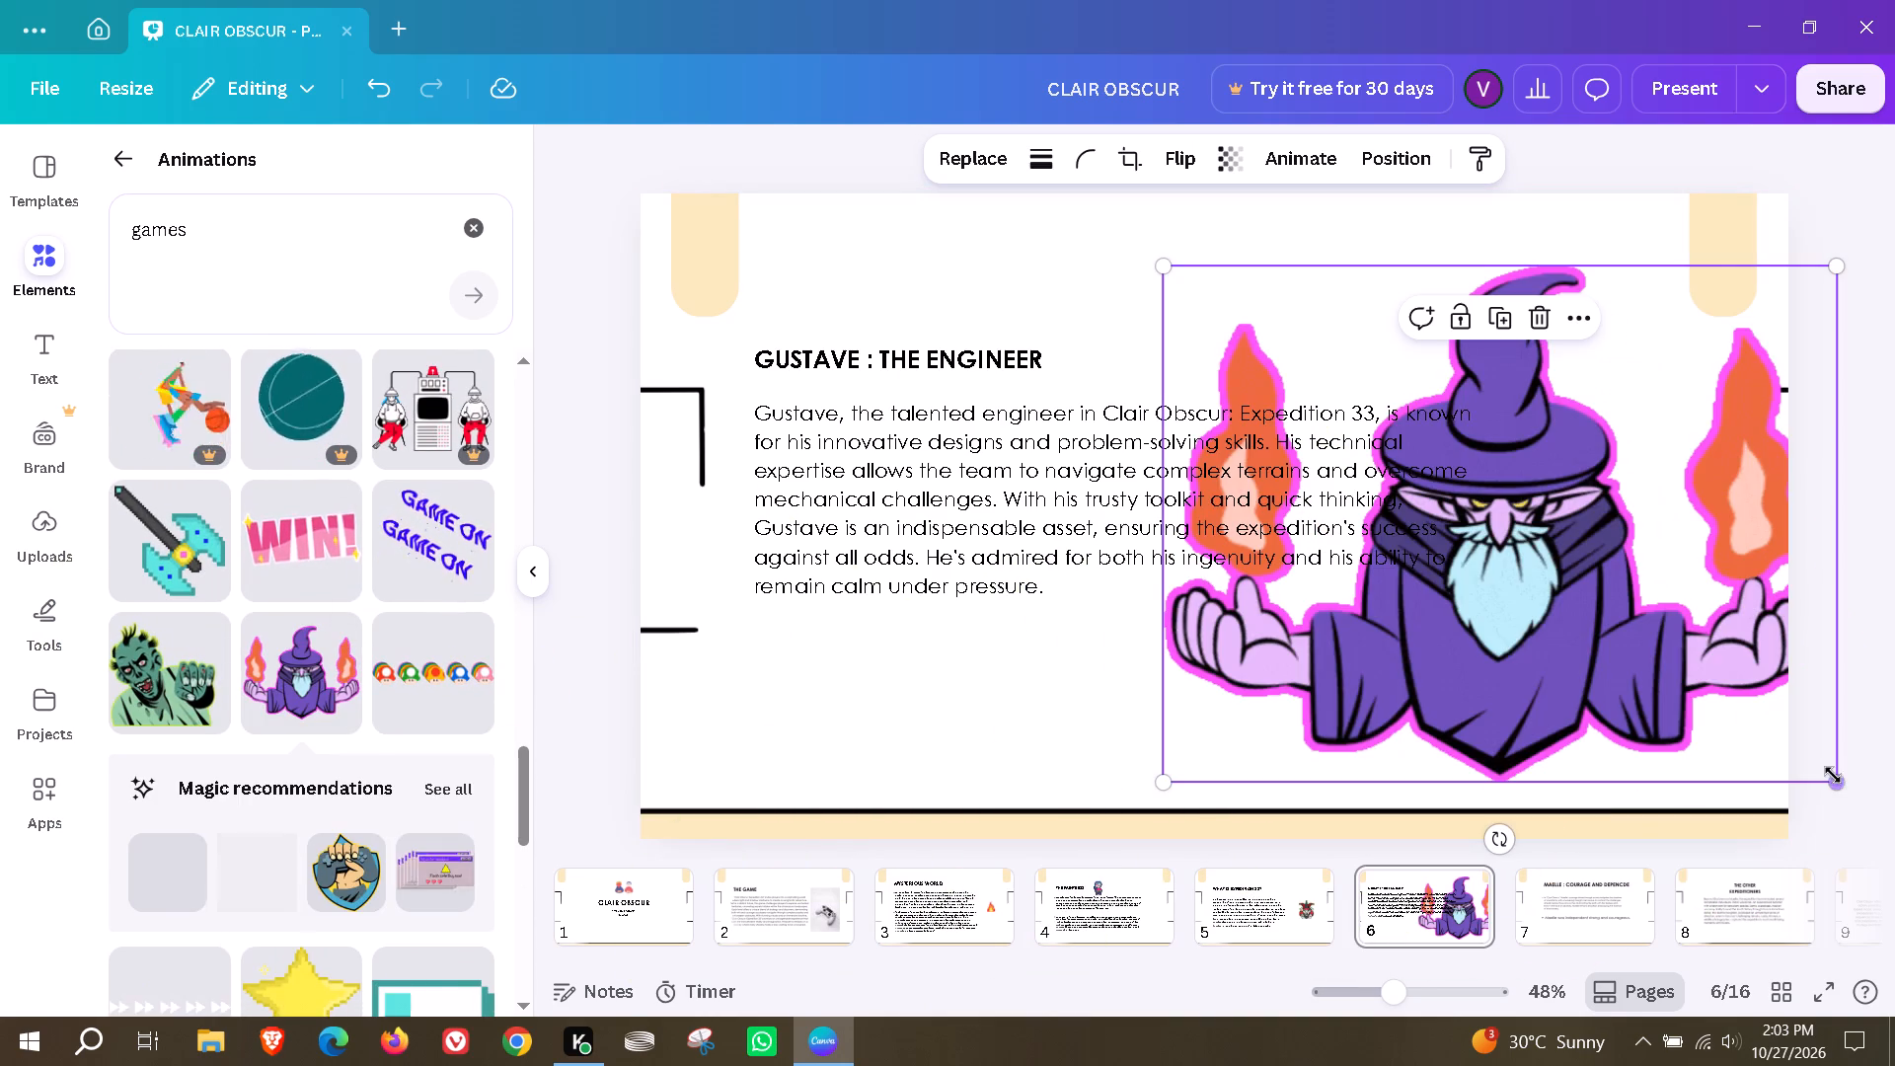
pyautogui.moveTo(1835, 780); pyautogui.dragTo(1312, 510)
pyautogui.moveTo(1266, 375); pyautogui.dragTo(1534, 507)
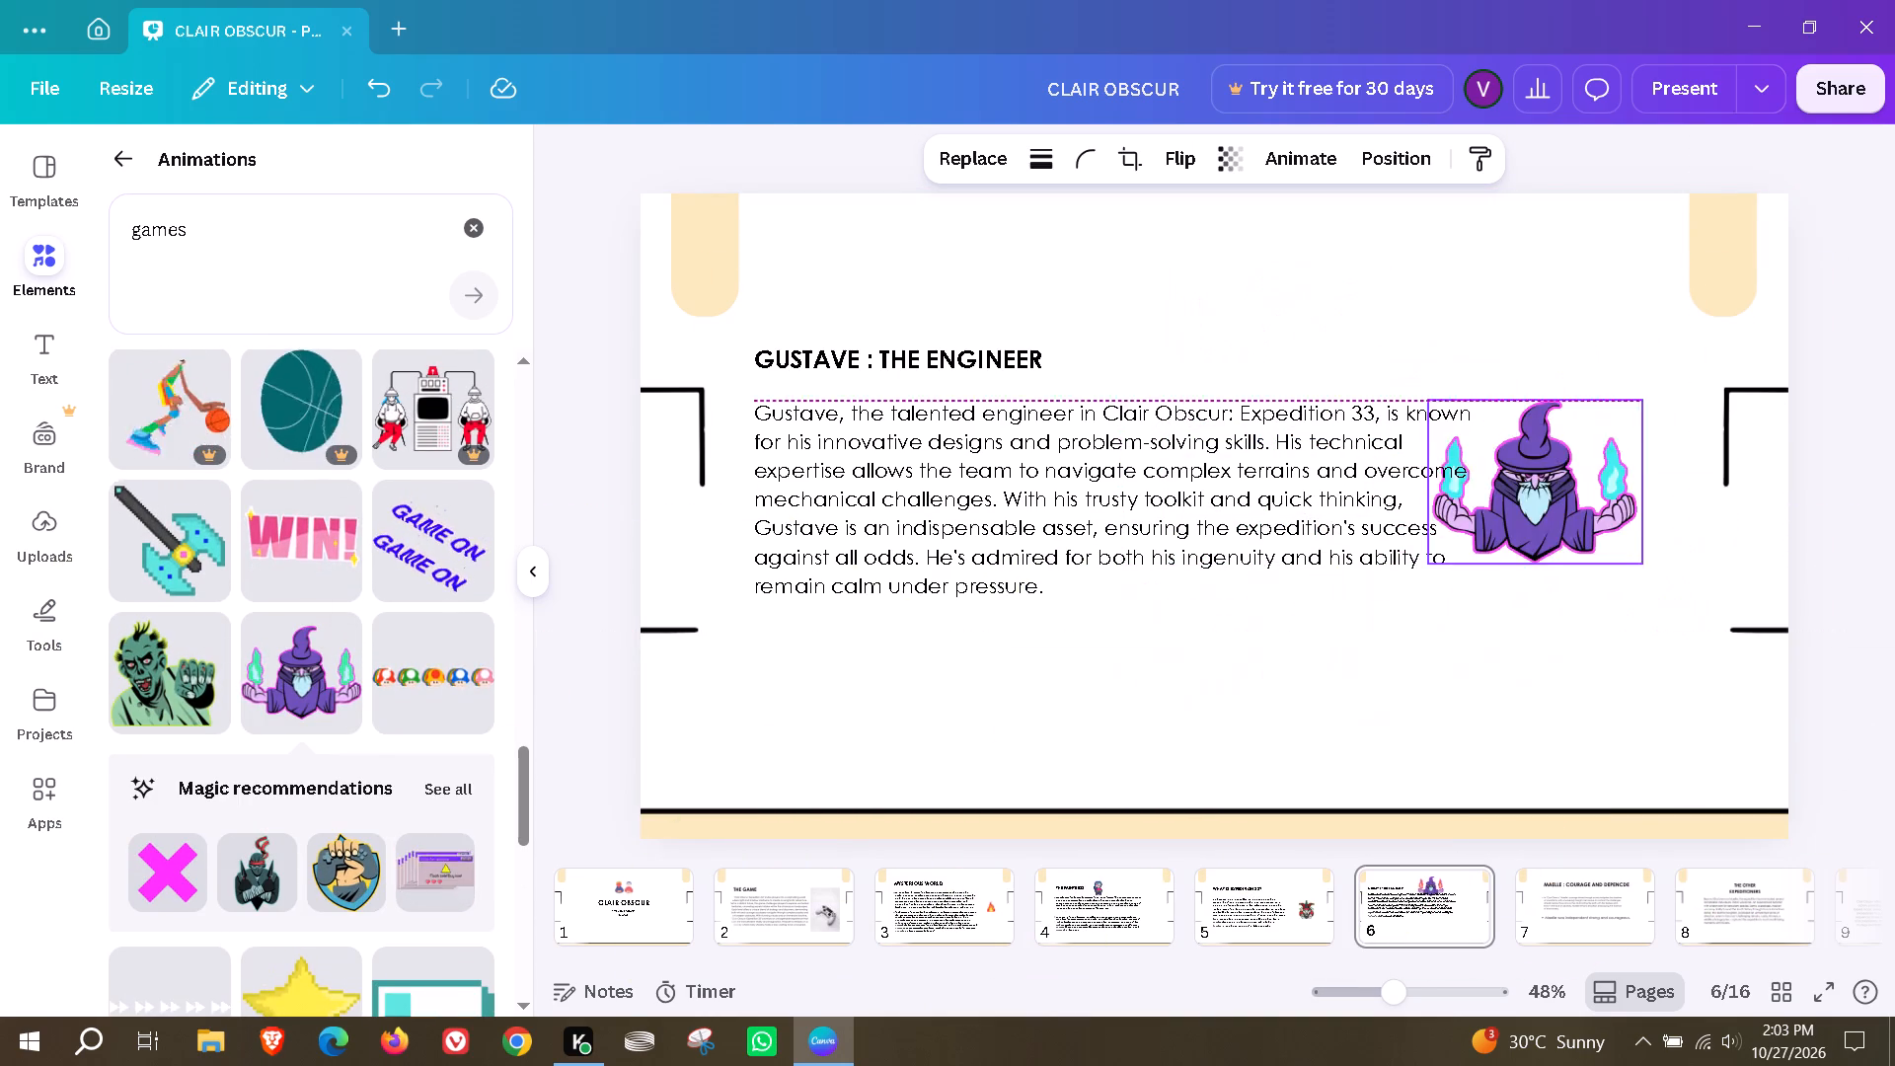
pyautogui.moveTo(1534, 507); pyautogui.dragTo(1201, 355)
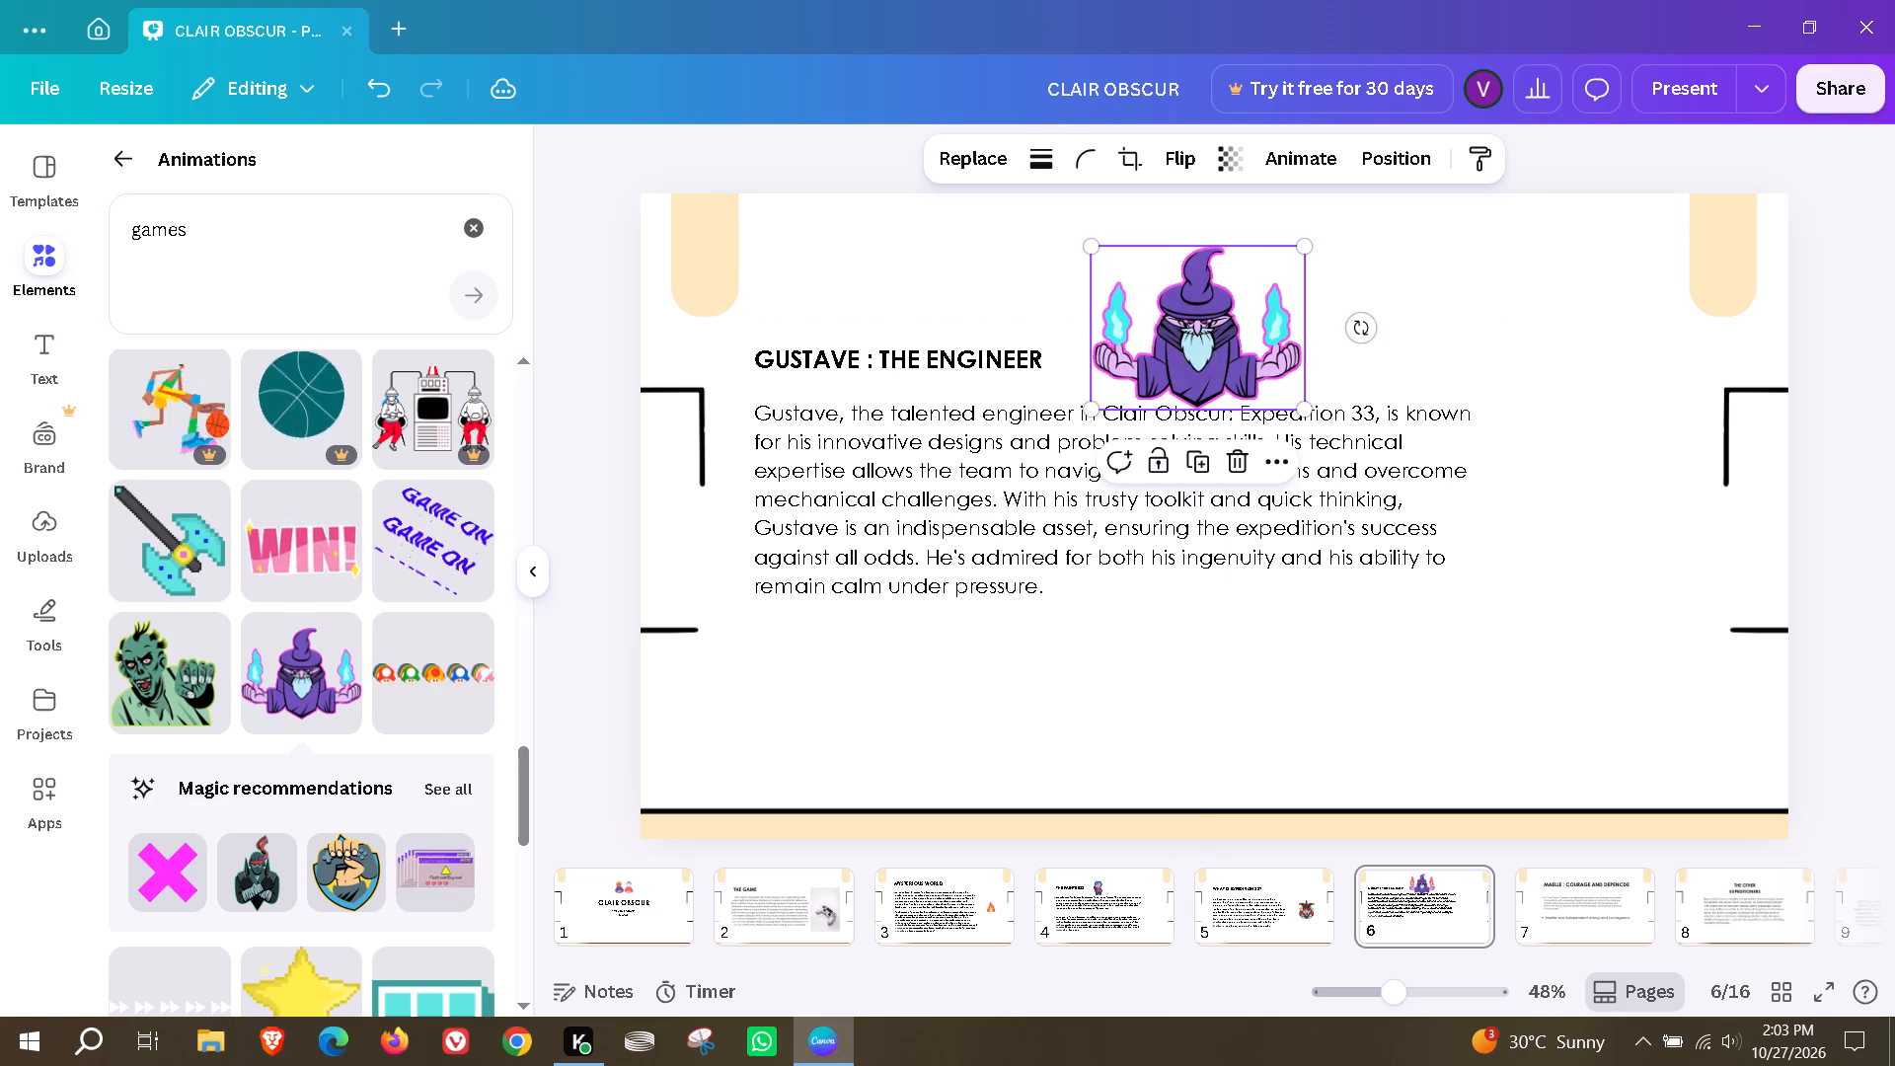
# Lower page 6's heading and body text and move the wizard right and down so it sits clear above the paragraph.
pyautogui.moveTo(998, 520); pyautogui.dragTo(997, 645)
pyautogui.moveTo(944, 357); pyautogui.dragTo(941, 418)
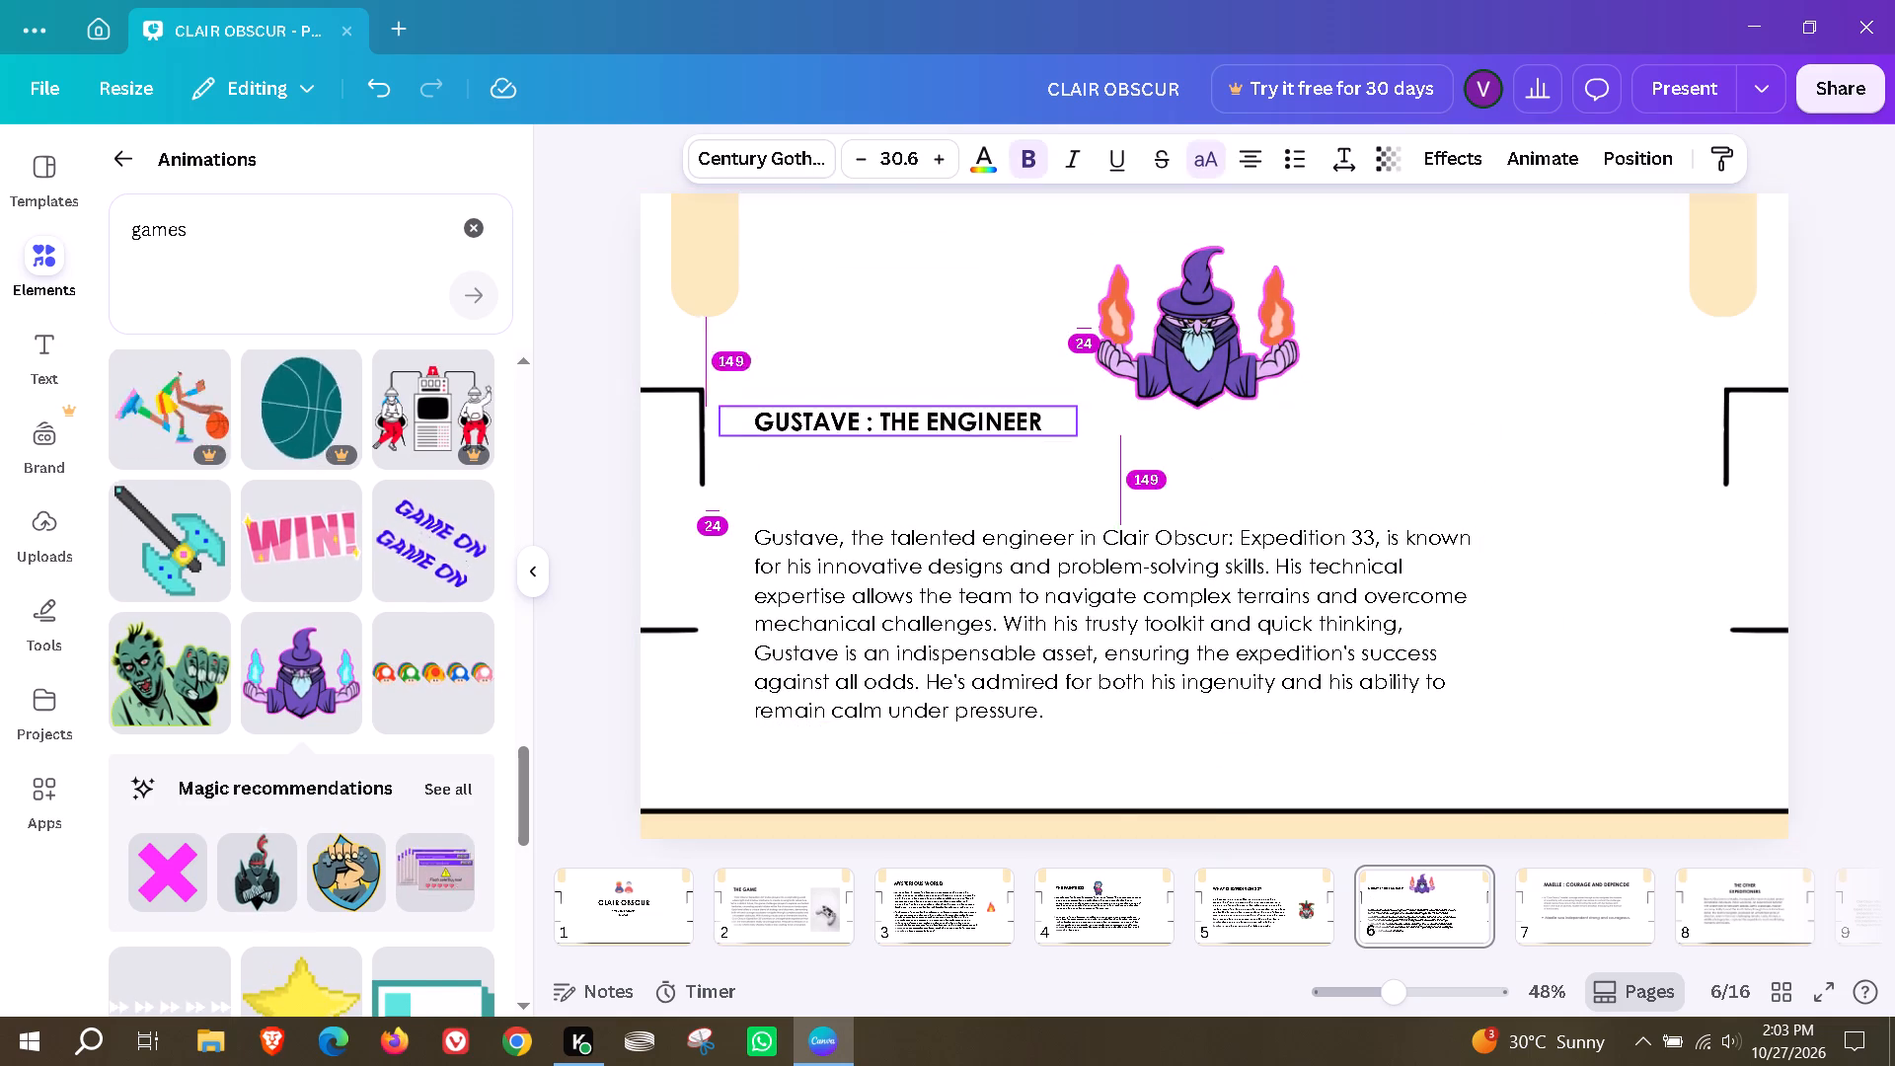
pyautogui.moveTo(941, 418); pyautogui.dragTo(941, 422)
pyautogui.moveTo(1153, 347); pyautogui.dragTo(1217, 446)
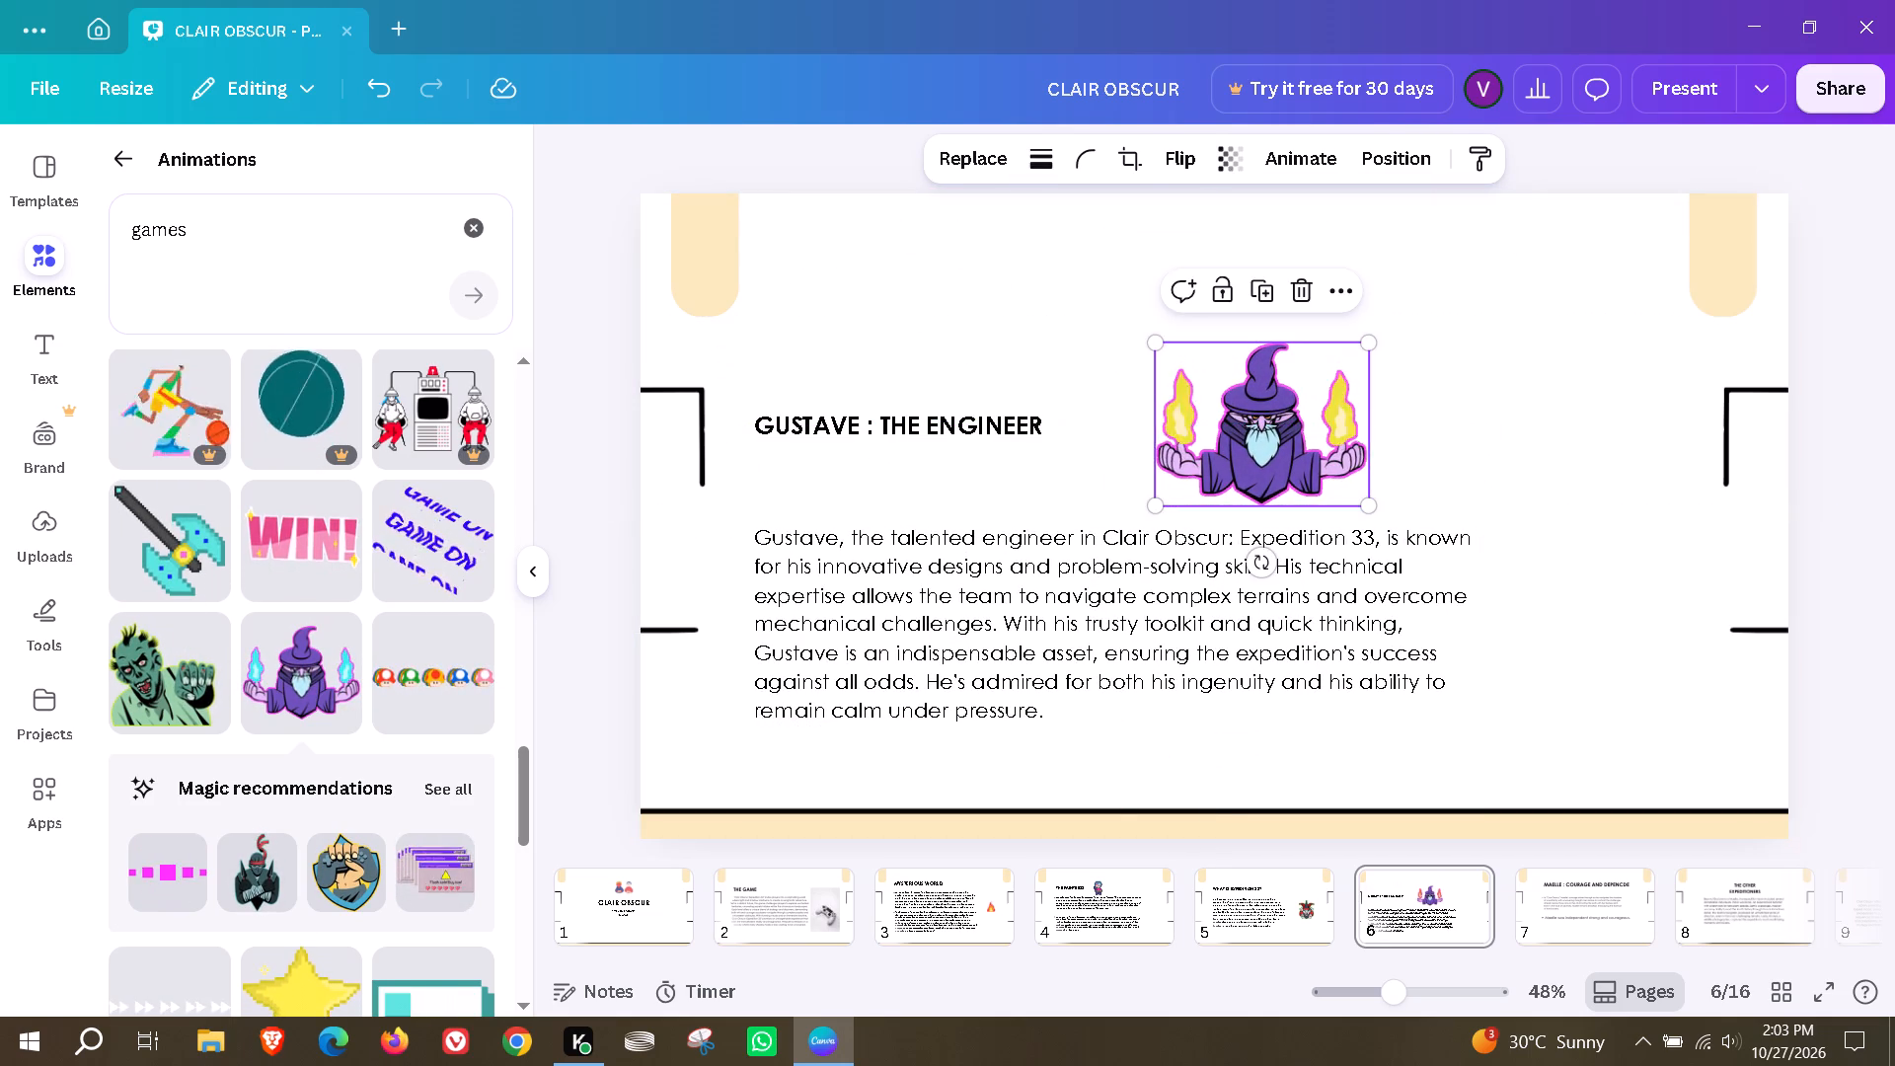
pyautogui.moveTo(1211, 463); pyautogui.dragTo(1227, 419)
pyautogui.moveTo(985, 438); pyautogui.dragTo(1015, 405)
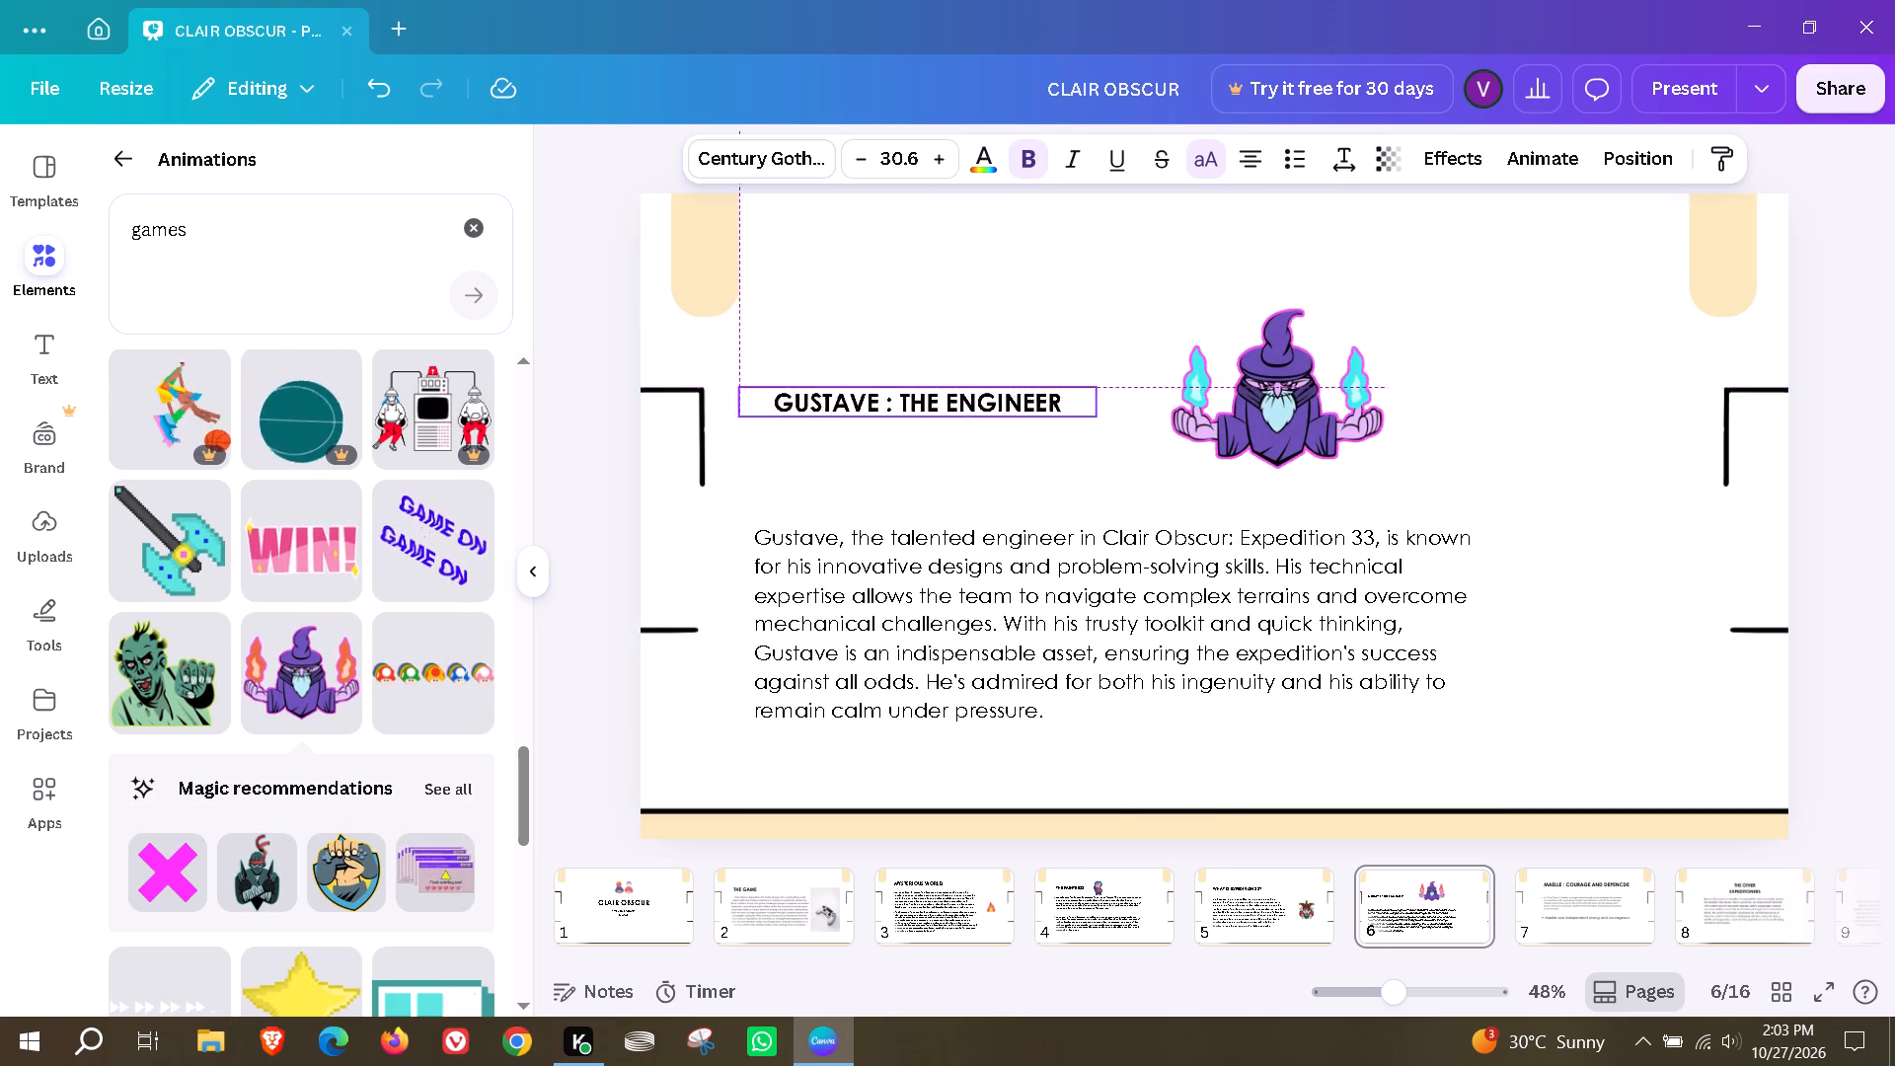
pyautogui.moveTo(1015, 405); pyautogui.dragTo(1020, 402)
pyautogui.moveTo(1079, 589); pyautogui.dragTo(1092, 545)
pyautogui.click(1269, 732)
# Shrink page 6's wizard further and position it level with the heading, leaving a gap above the paragraph.
pyautogui.click(1283, 440)
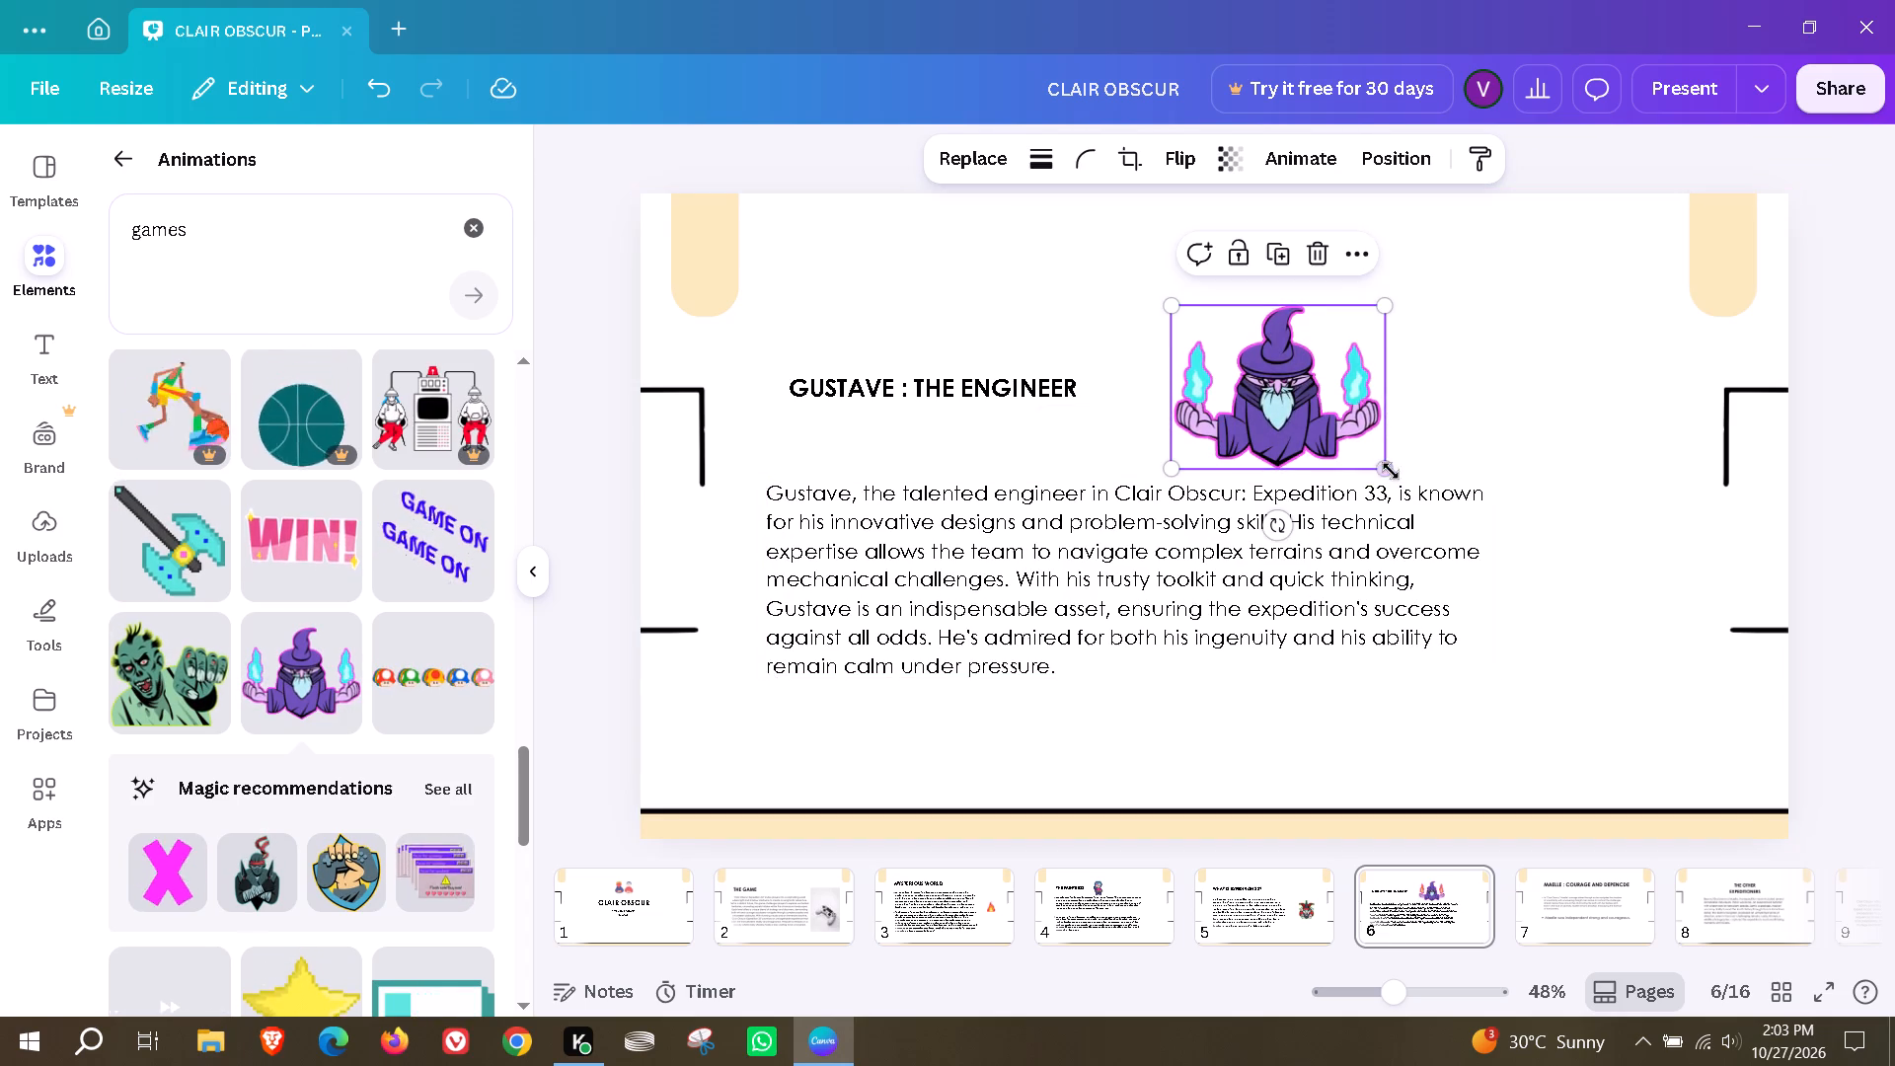
pyautogui.moveTo(1391, 471); pyautogui.dragTo(1332, 430)
pyautogui.moveTo(1292, 387); pyautogui.dragTo(1301, 402)
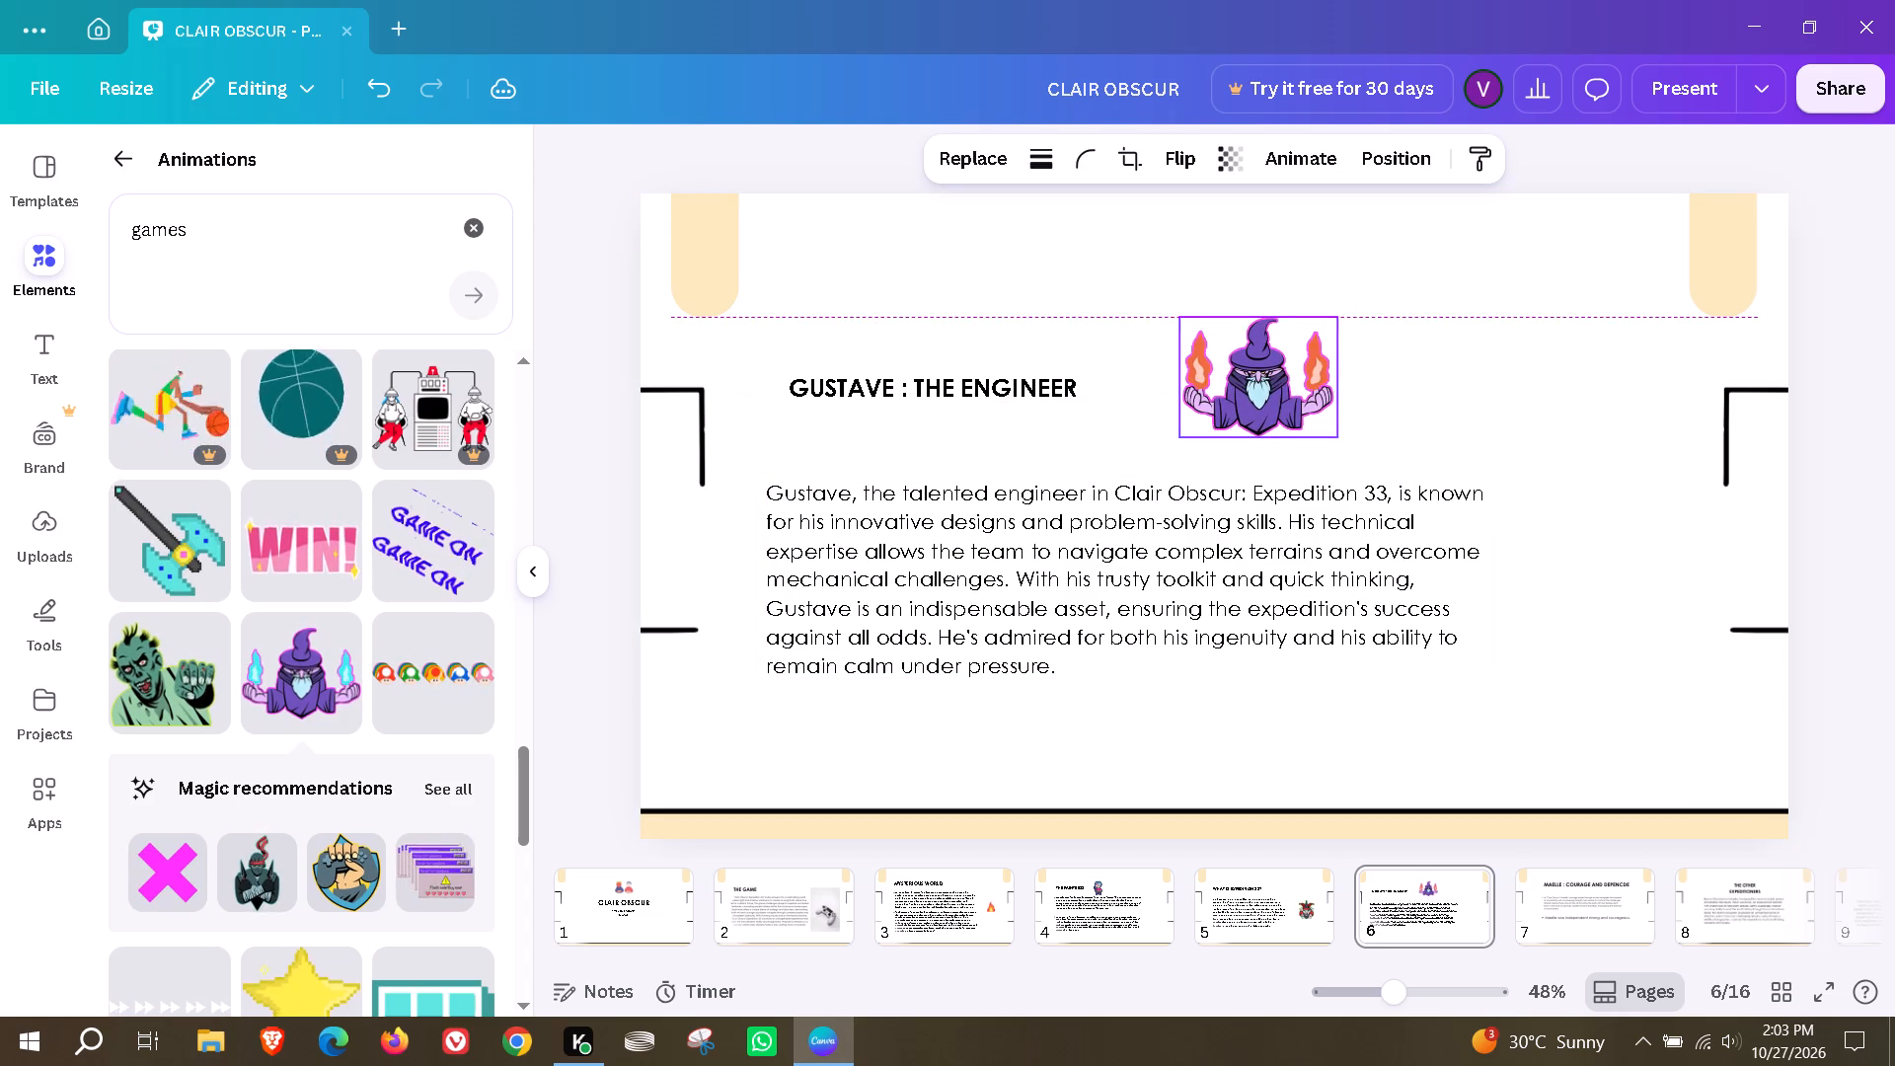
pyautogui.moveTo(1301, 402); pyautogui.dragTo(1307, 410)
pyautogui.click(1570, 443)
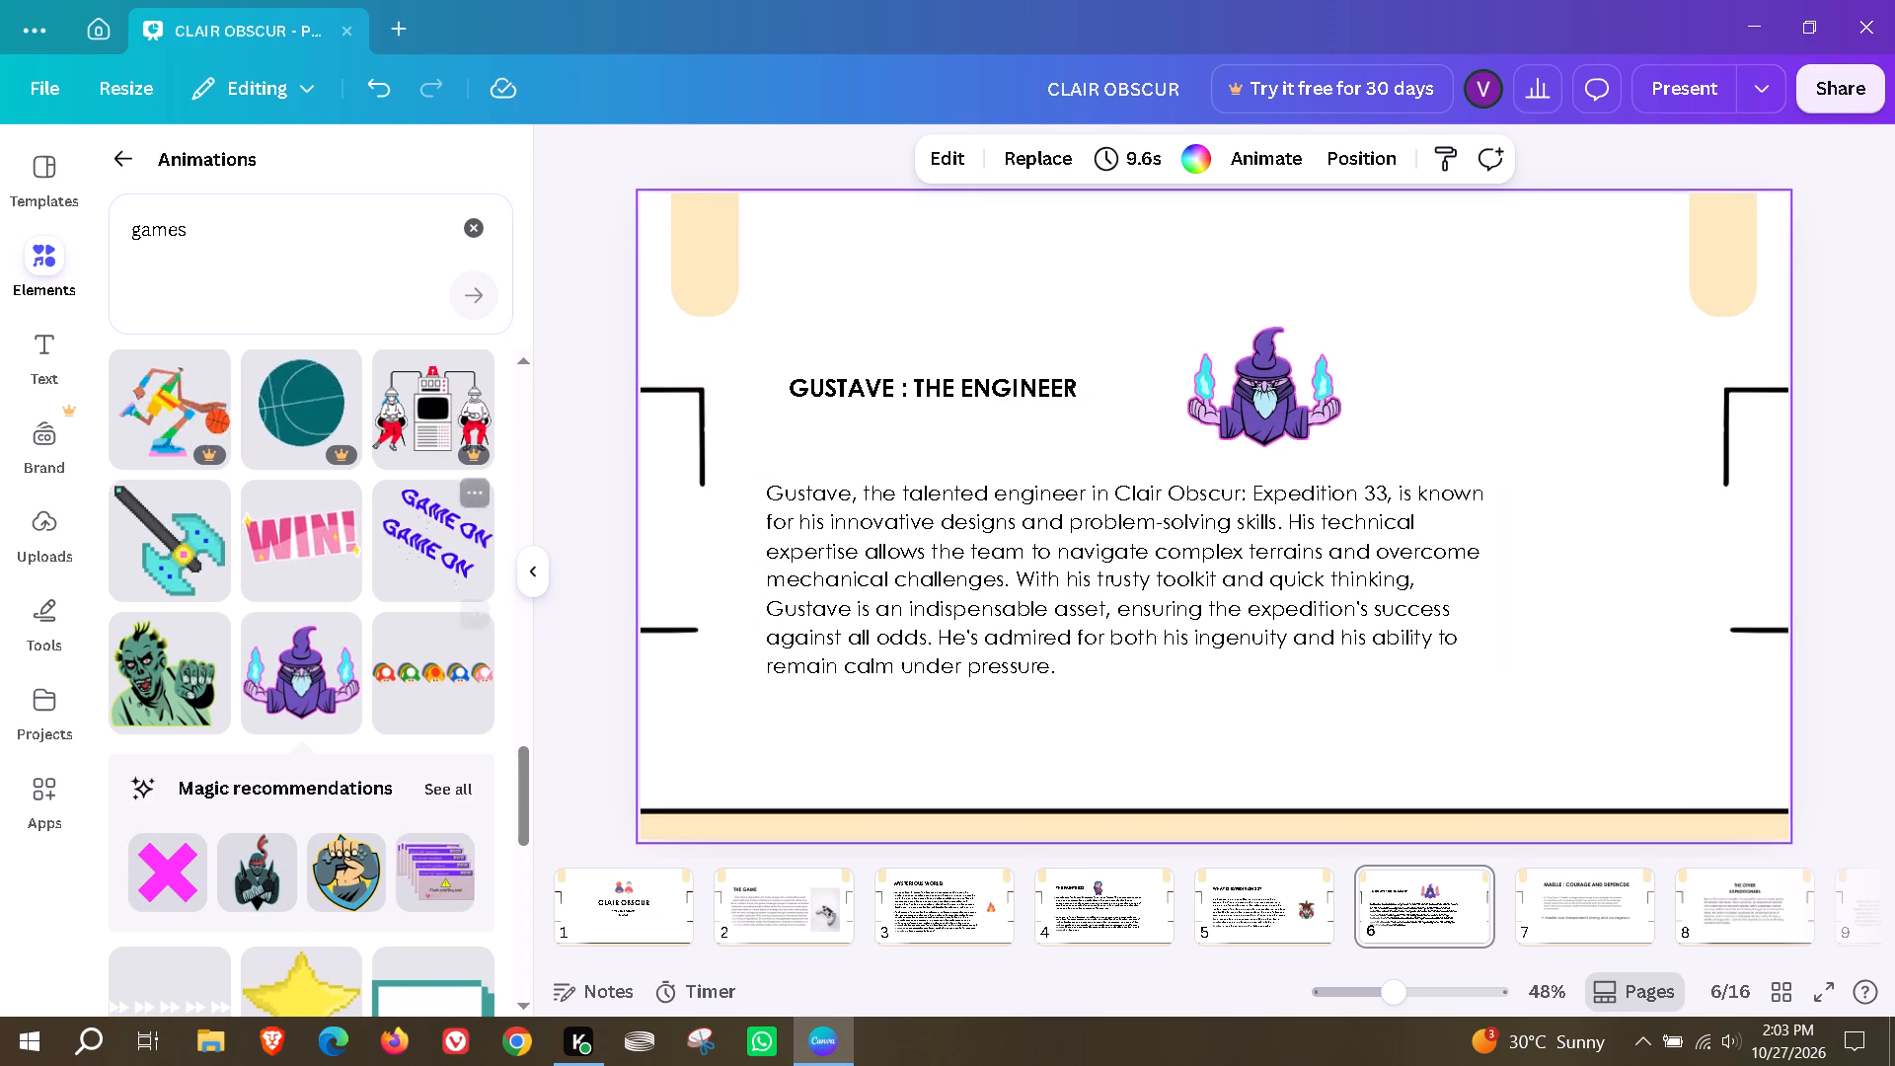
# Shrink page 7's "MAELLE : COURAGE AND DEPENCDE" heading to size 33.2.
pyautogui.scroll(-3, 1460, 953)
pyautogui.click(1131, 893)
pyautogui.click(1166, 897)
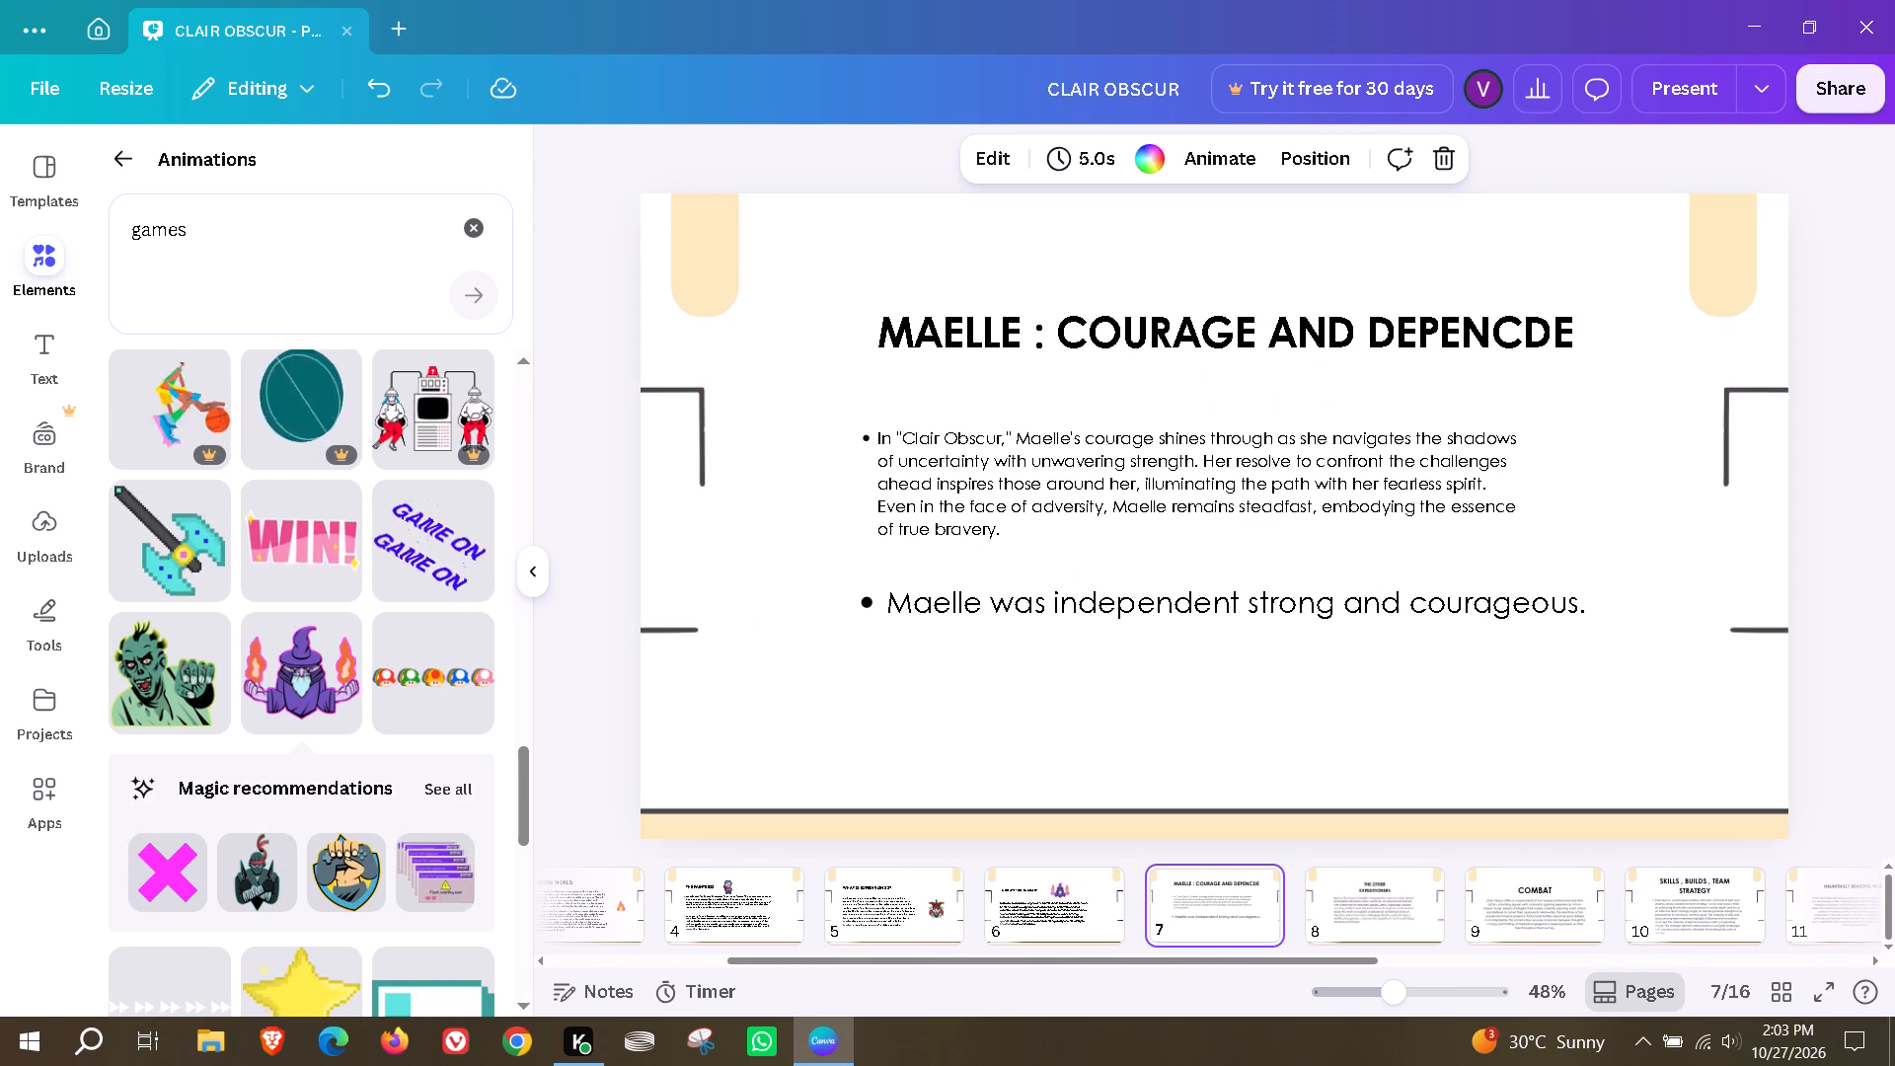
pyautogui.scroll(-3, 373, 693)
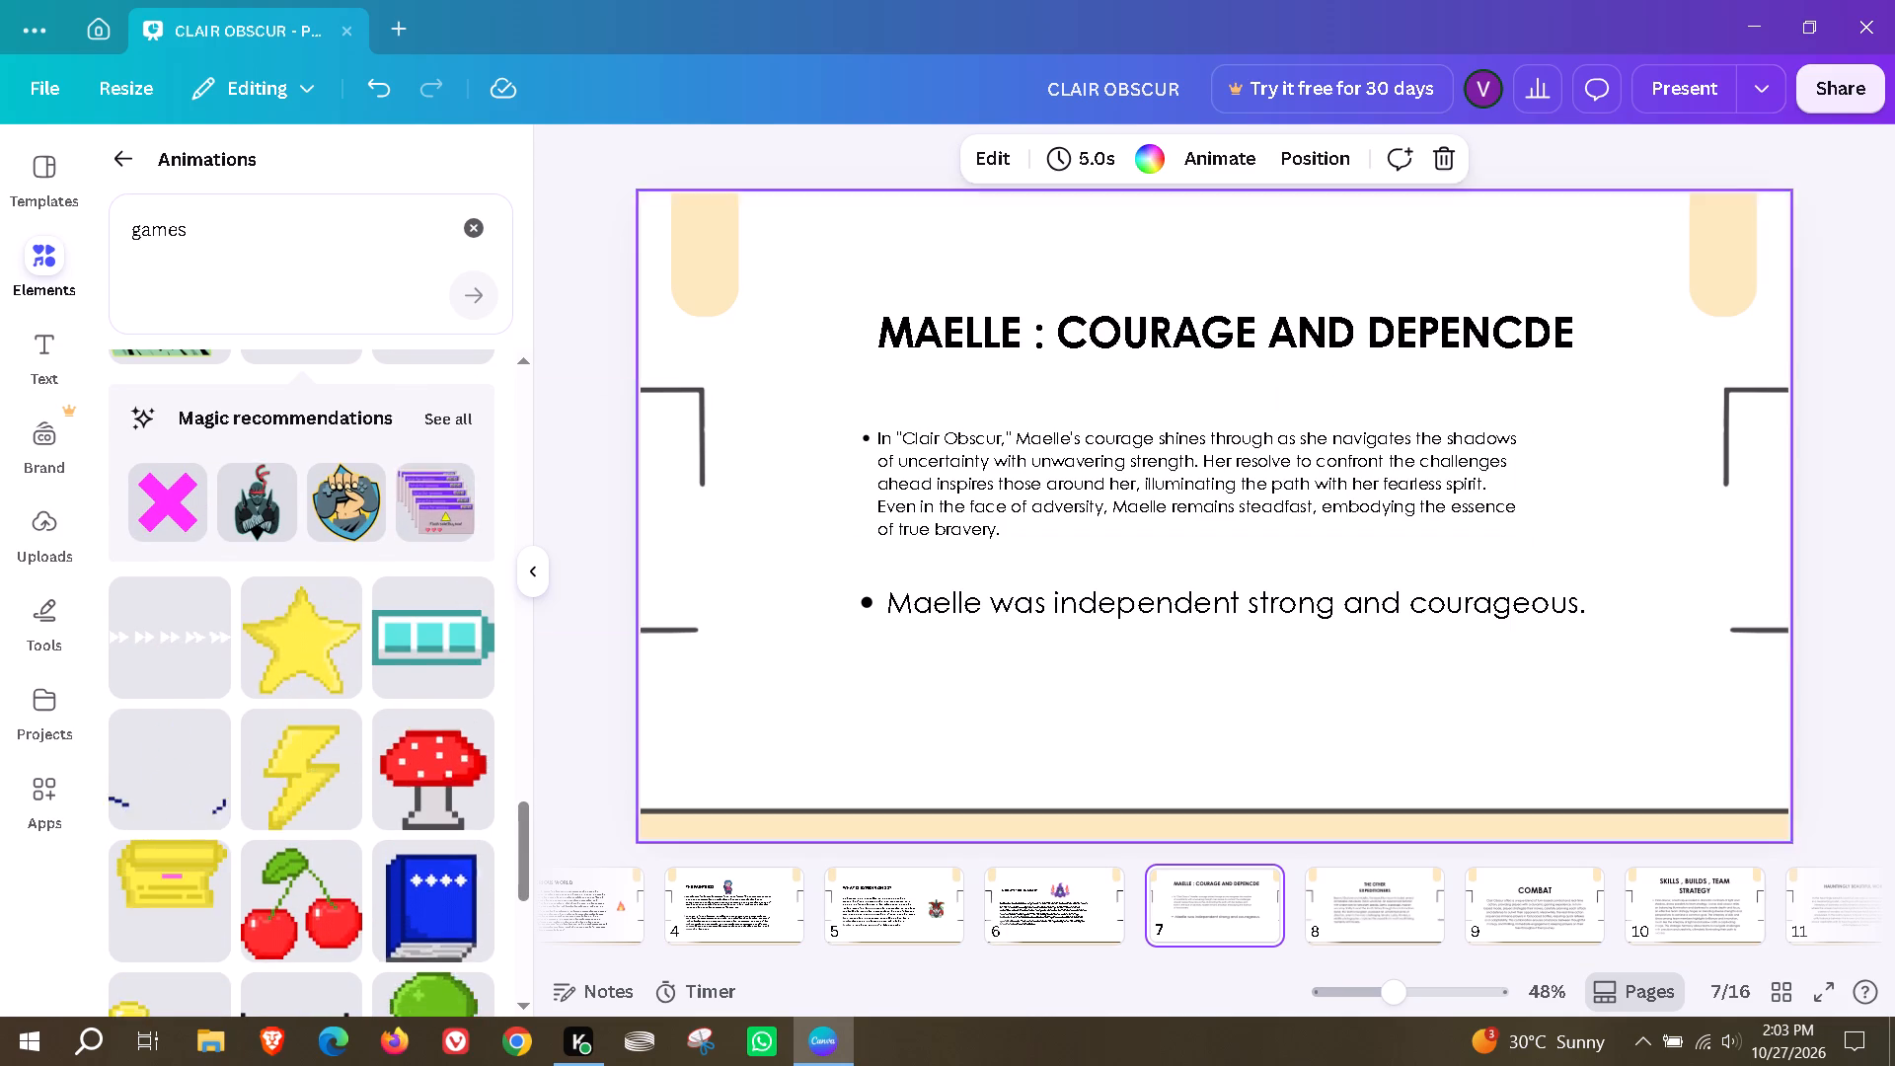
pyautogui.click(1083, 340)
pyautogui.moveTo(1630, 362); pyautogui.dragTo(1376, 372)
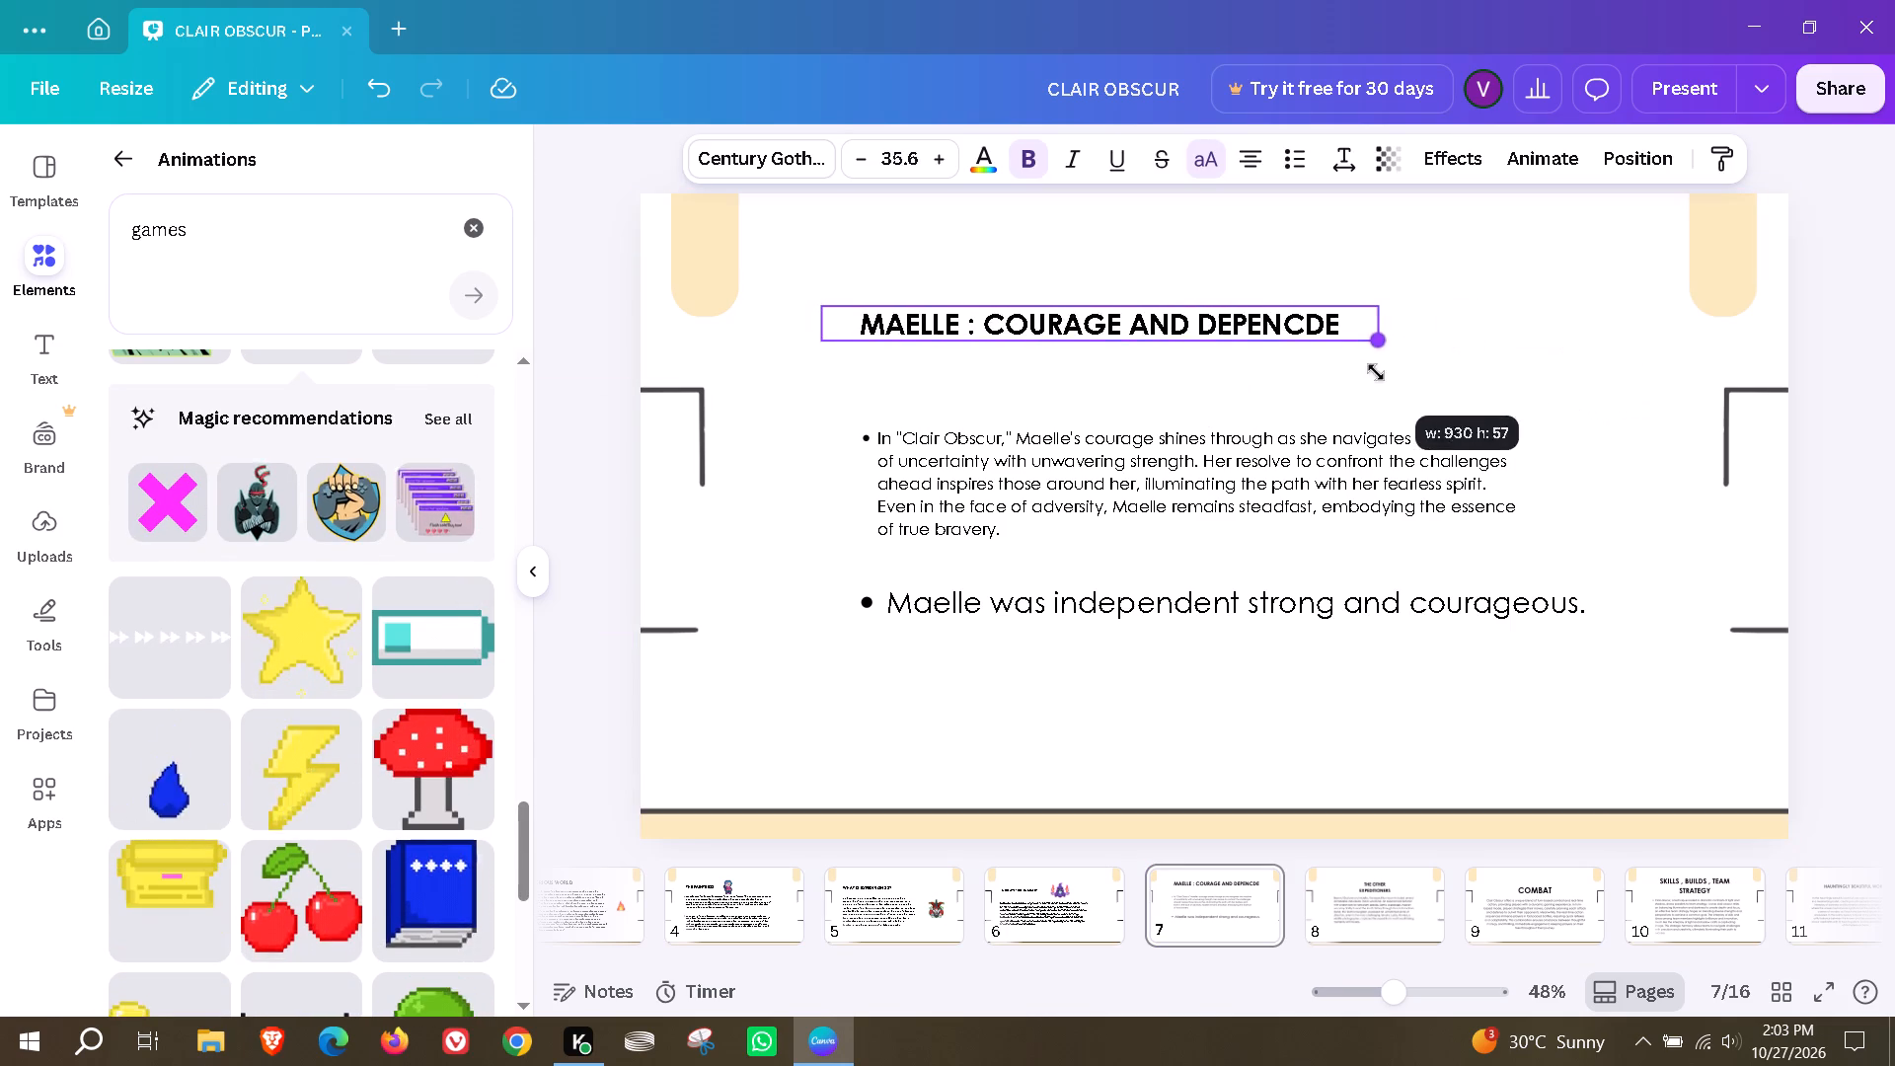
pyautogui.moveTo(1376, 372); pyautogui.dragTo(1338, 377)
# Insert "IN" before the last word of page 7's heading so it reads "MAELLE : COURAGE AND INDEPENCDE".
pyautogui.doubleClick(1171, 316)
pyautogui.click(1171, 316)
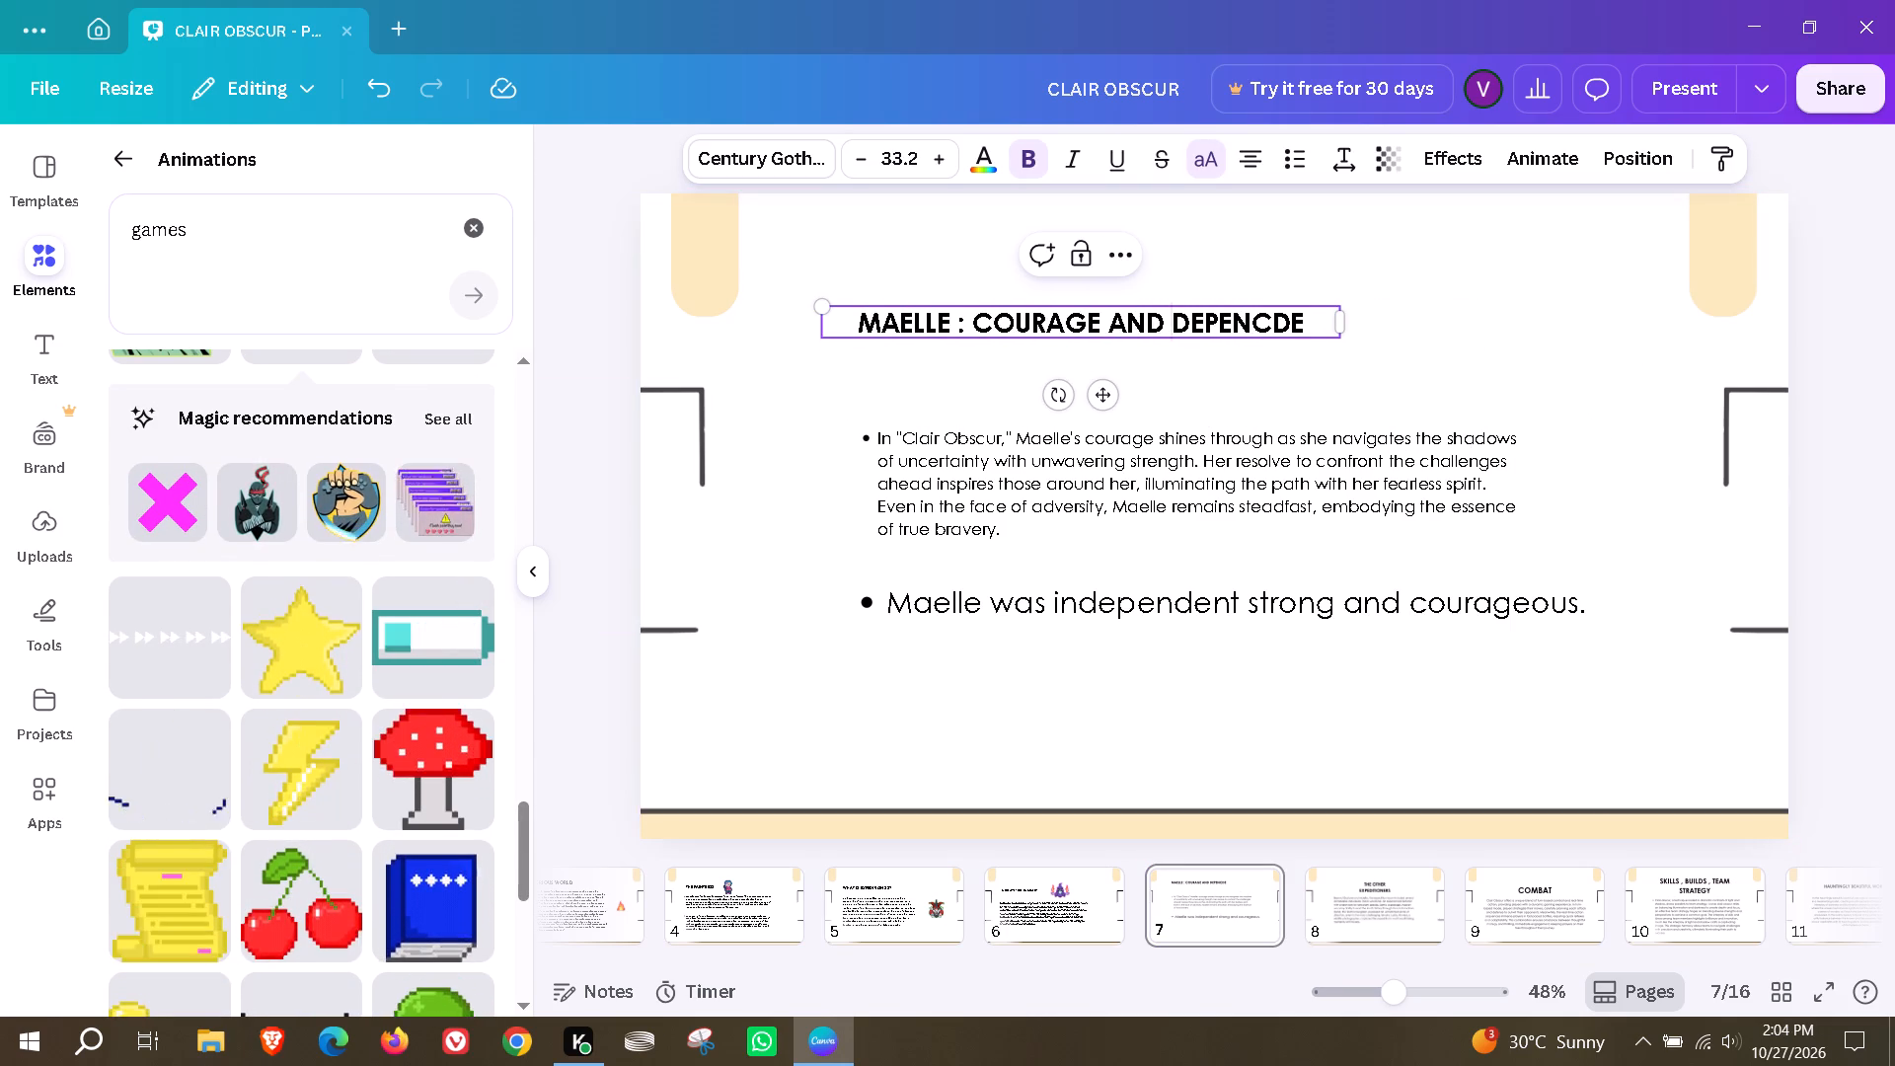
pyautogui.write('IN')
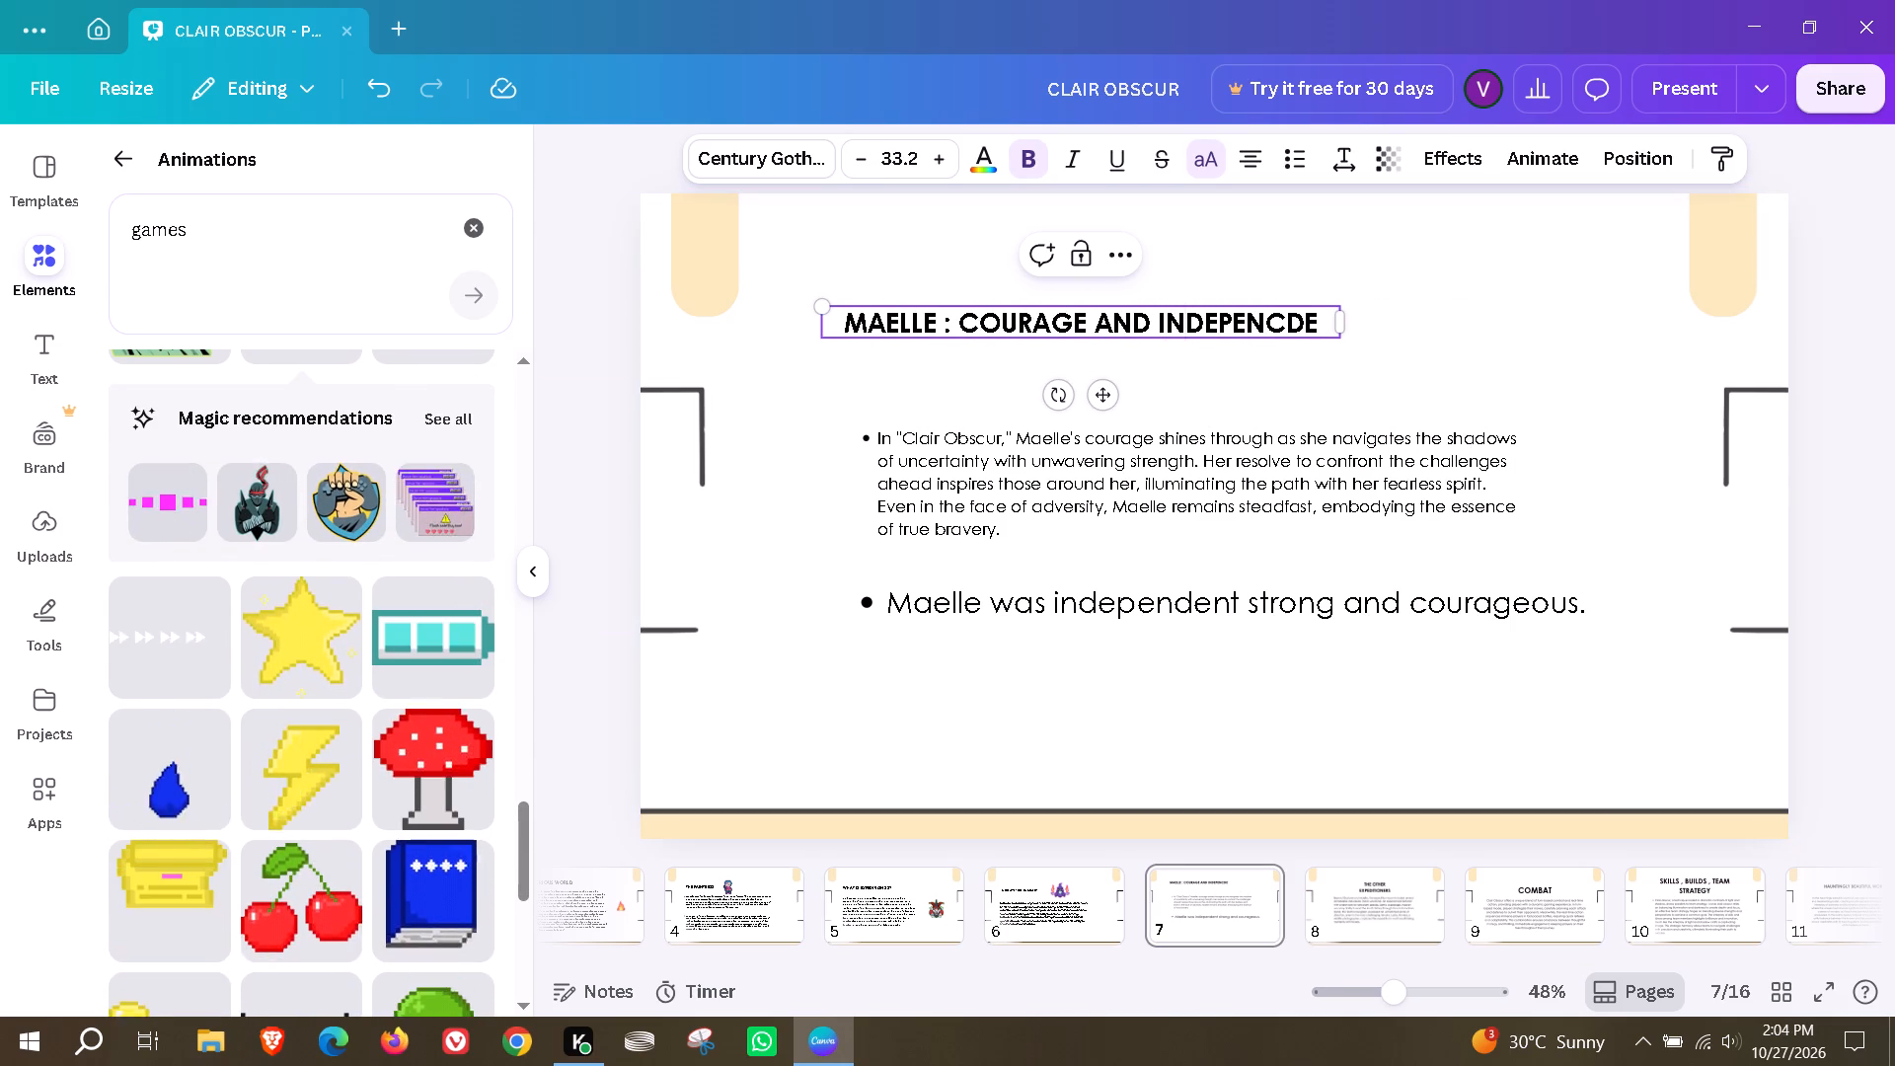
pyautogui.click(912, 384)
# Shift page 7's heading and both bullet texts left, roughly aligned, with the bullets slightly higher on the page.
pyautogui.moveTo(947, 327); pyautogui.dragTo(898, 341)
pyautogui.moveTo(1042, 488); pyautogui.dragTo(958, 449)
pyautogui.moveTo(1027, 606); pyautogui.dragTo(969, 578)
pyautogui.moveTo(943, 475); pyautogui.dragTo(938, 484)
pyautogui.click(1521, 688)
# Add the blue-haired pixel girl animation to page 7, shrink it, and place it centrally below the last bullet.
pyautogui.scroll(5, 257, 667)
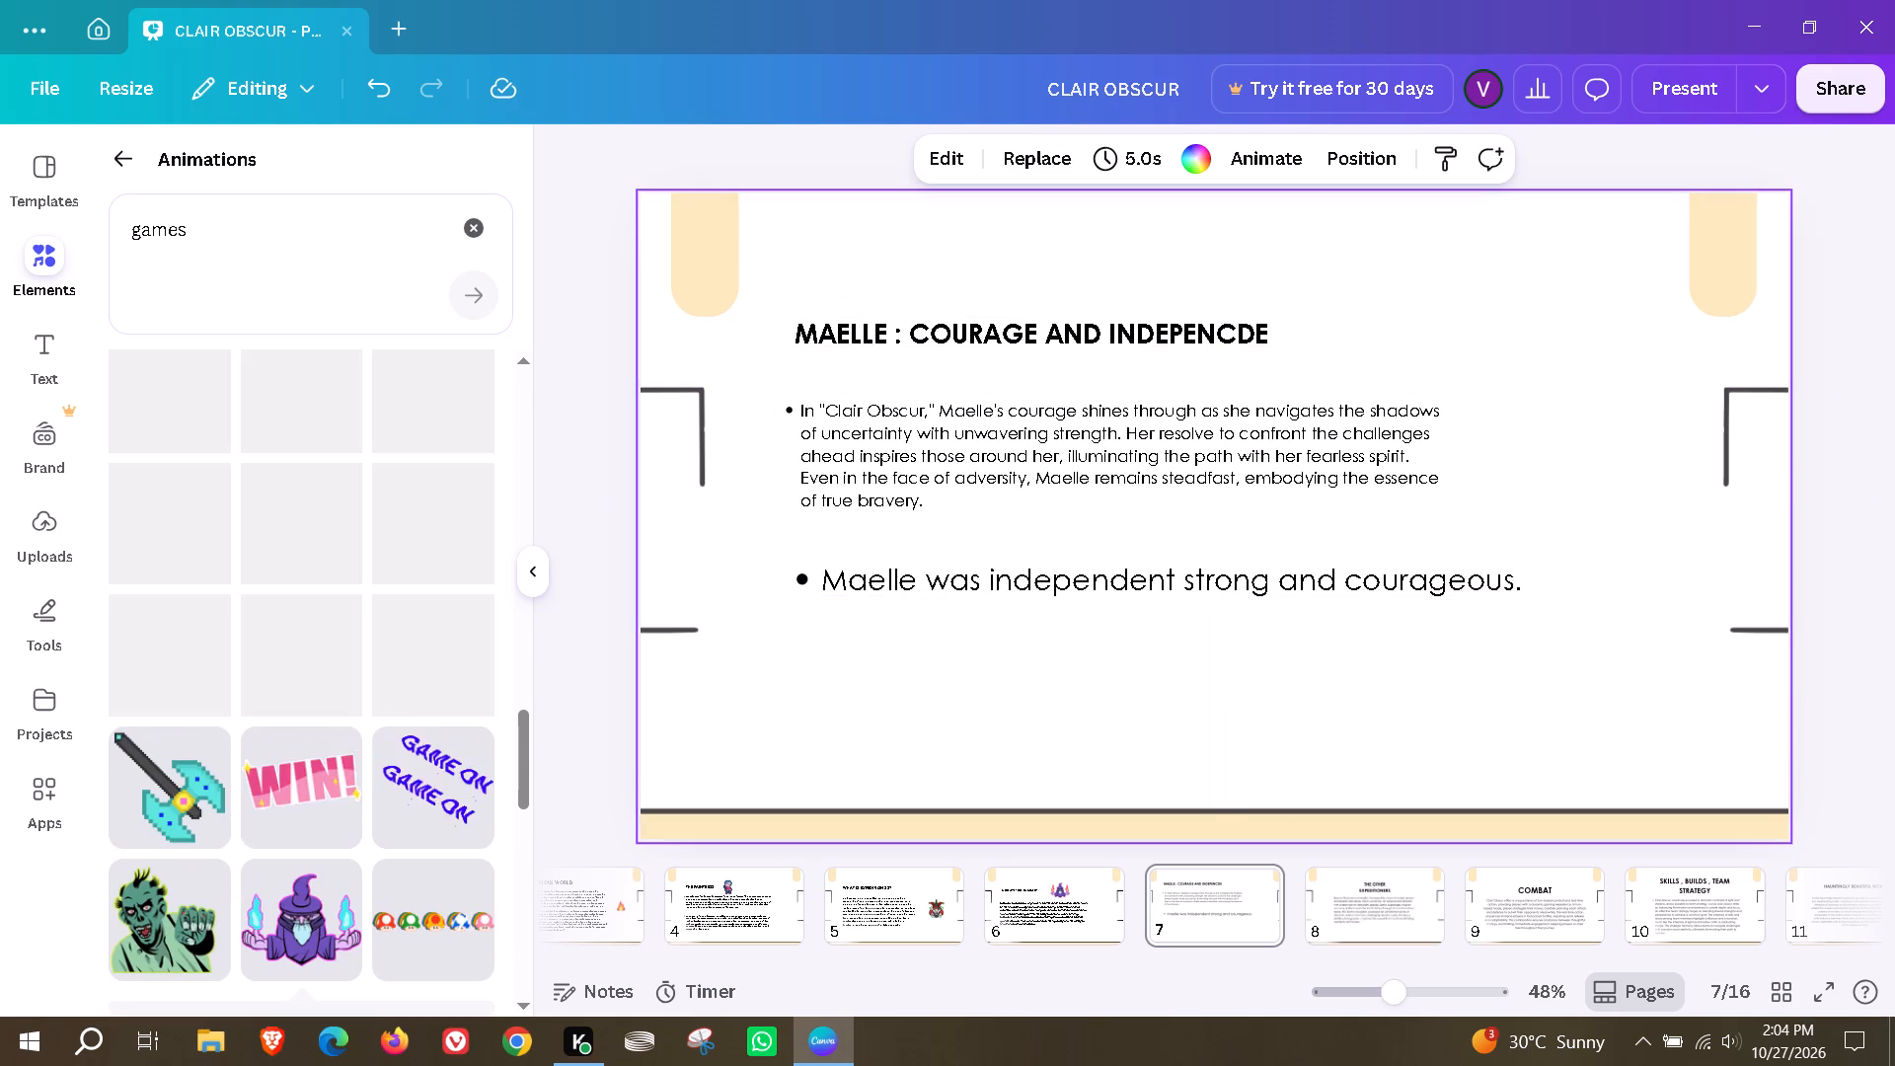
pyautogui.scroll(5, 250, 770)
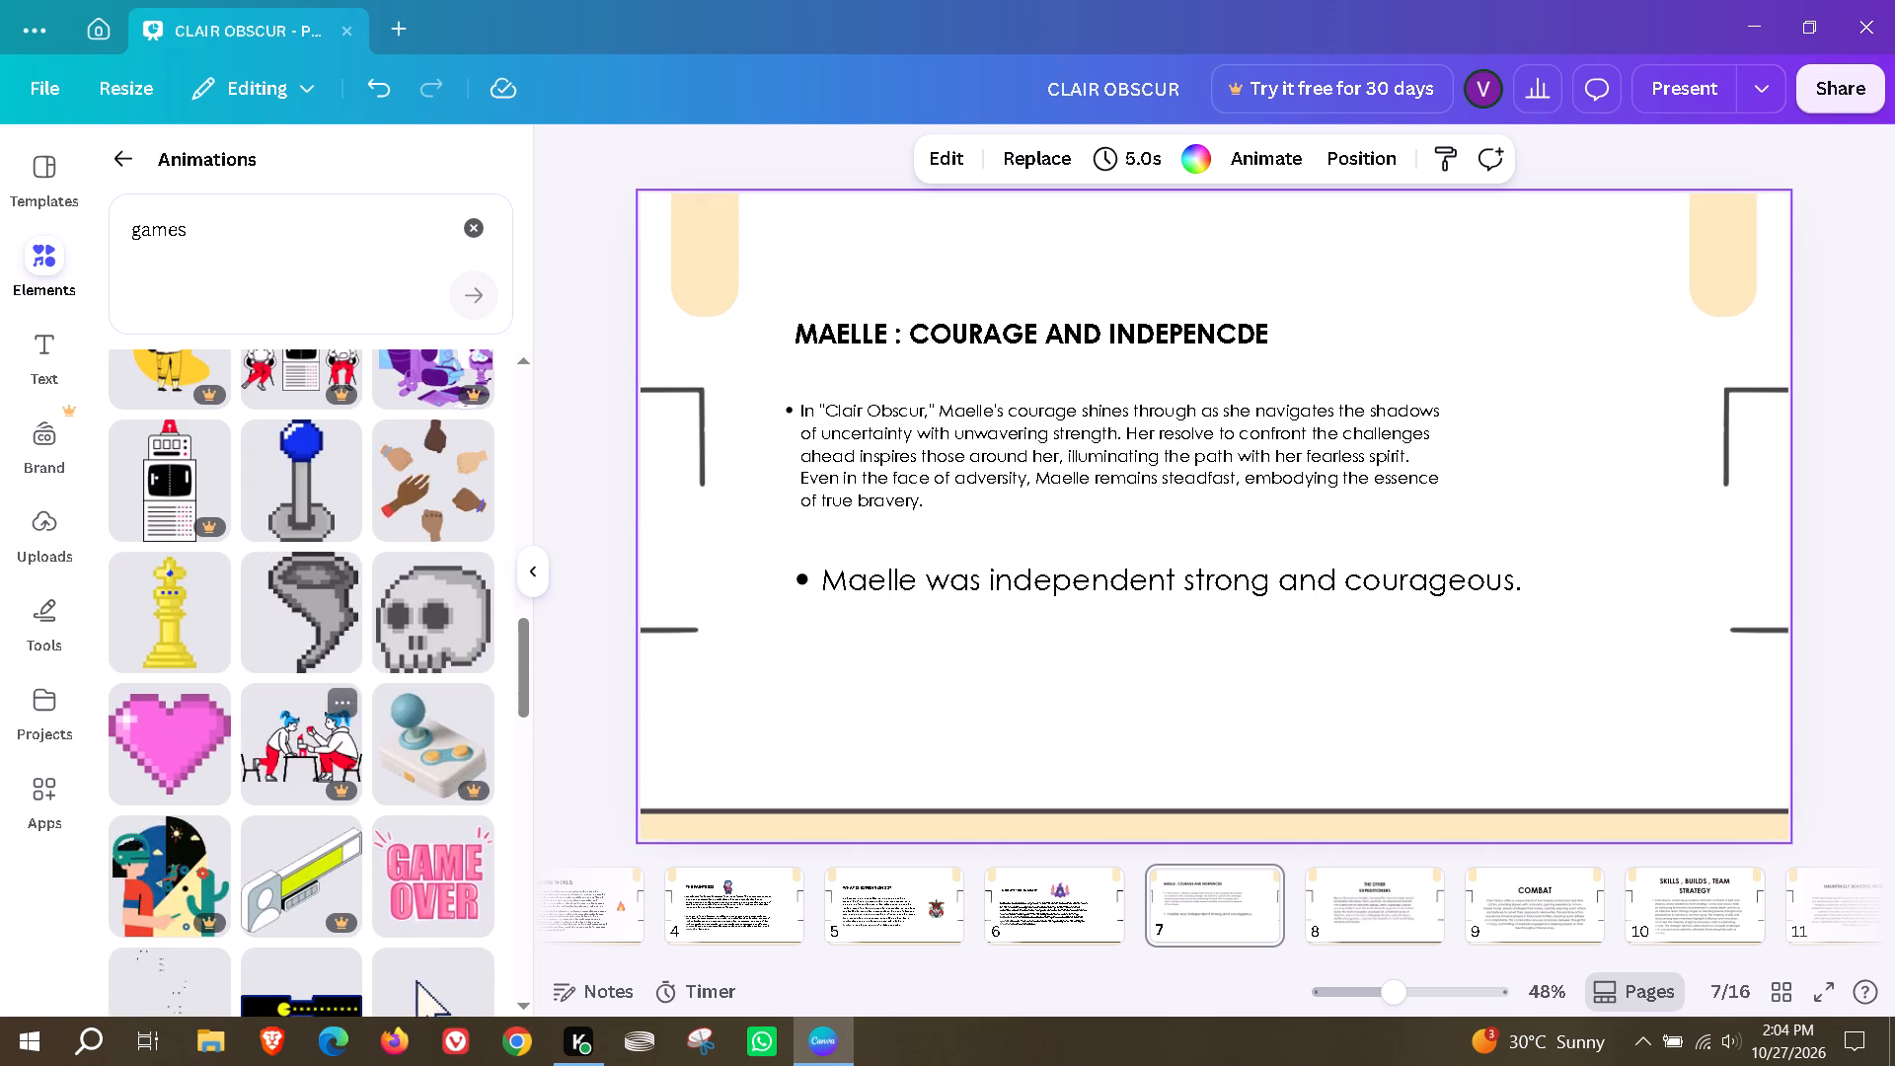
pyautogui.scroll(8, 250, 770)
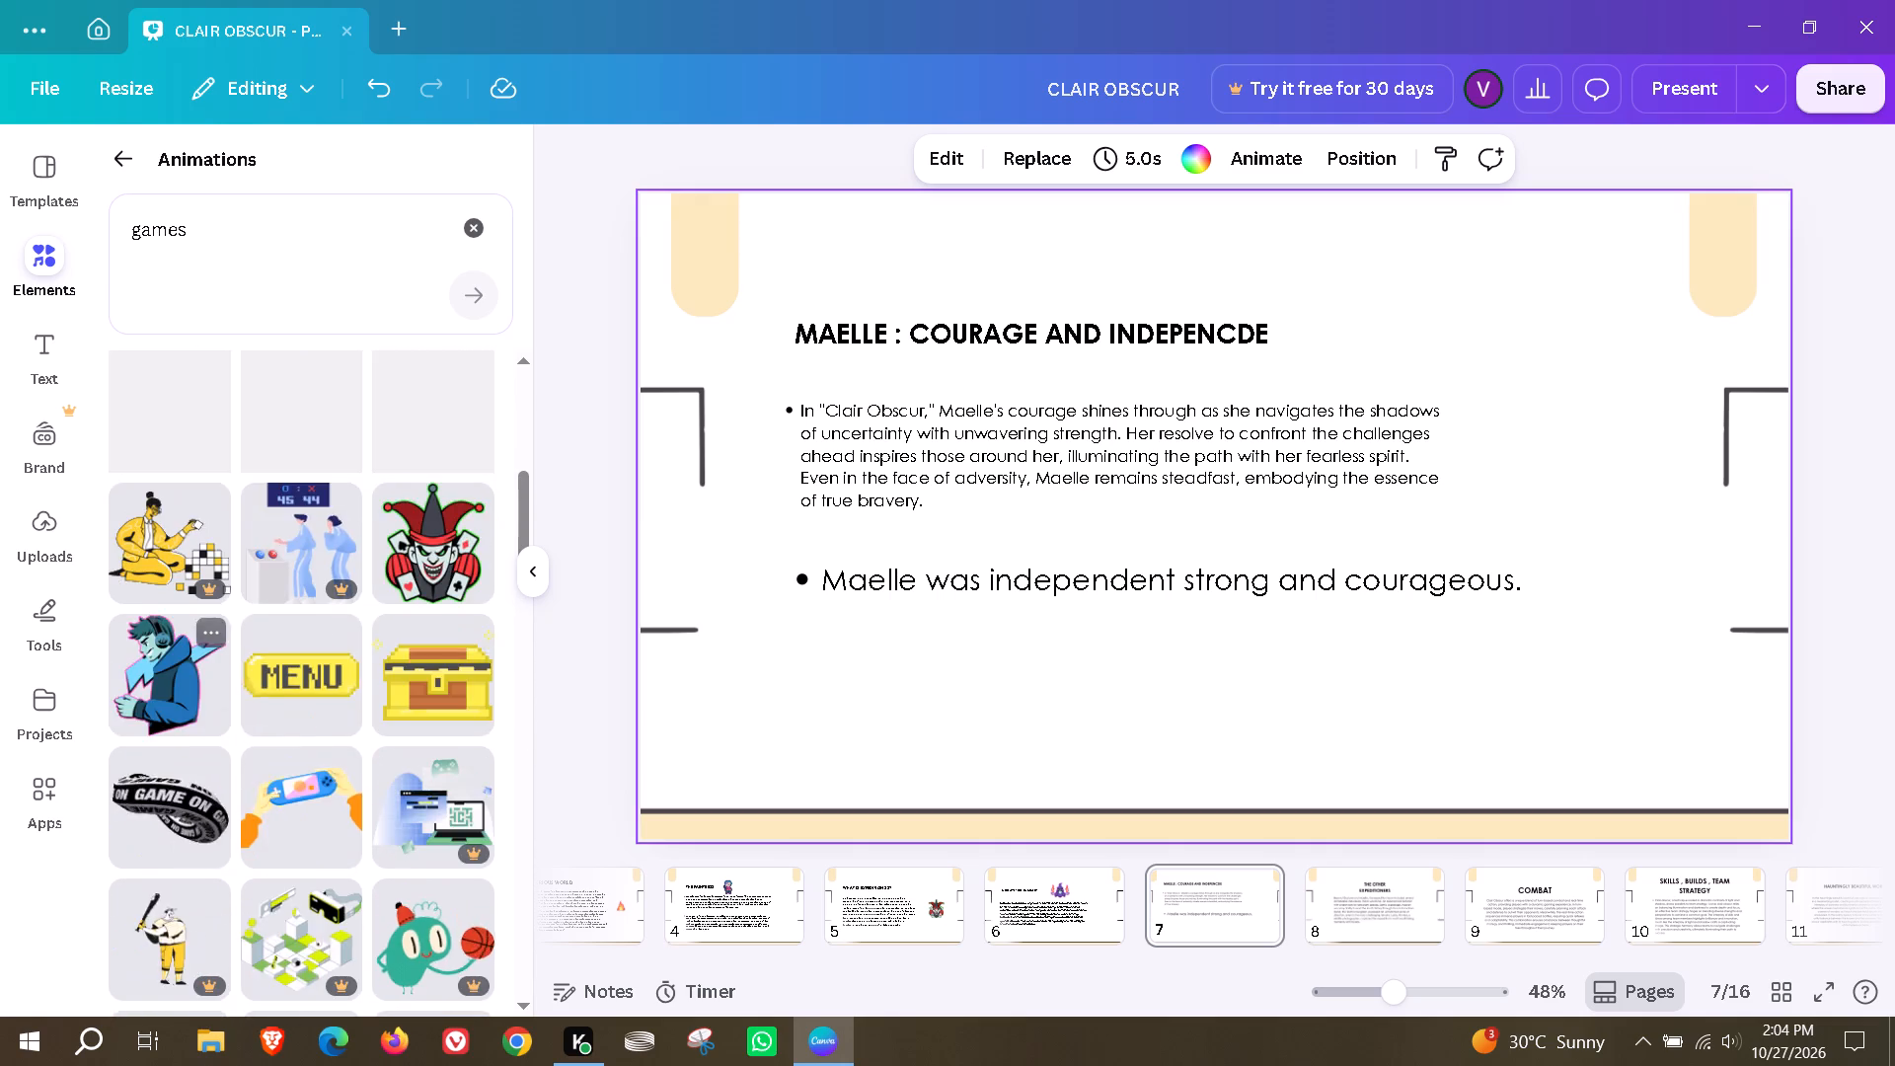
pyautogui.scroll(3, 171, 719)
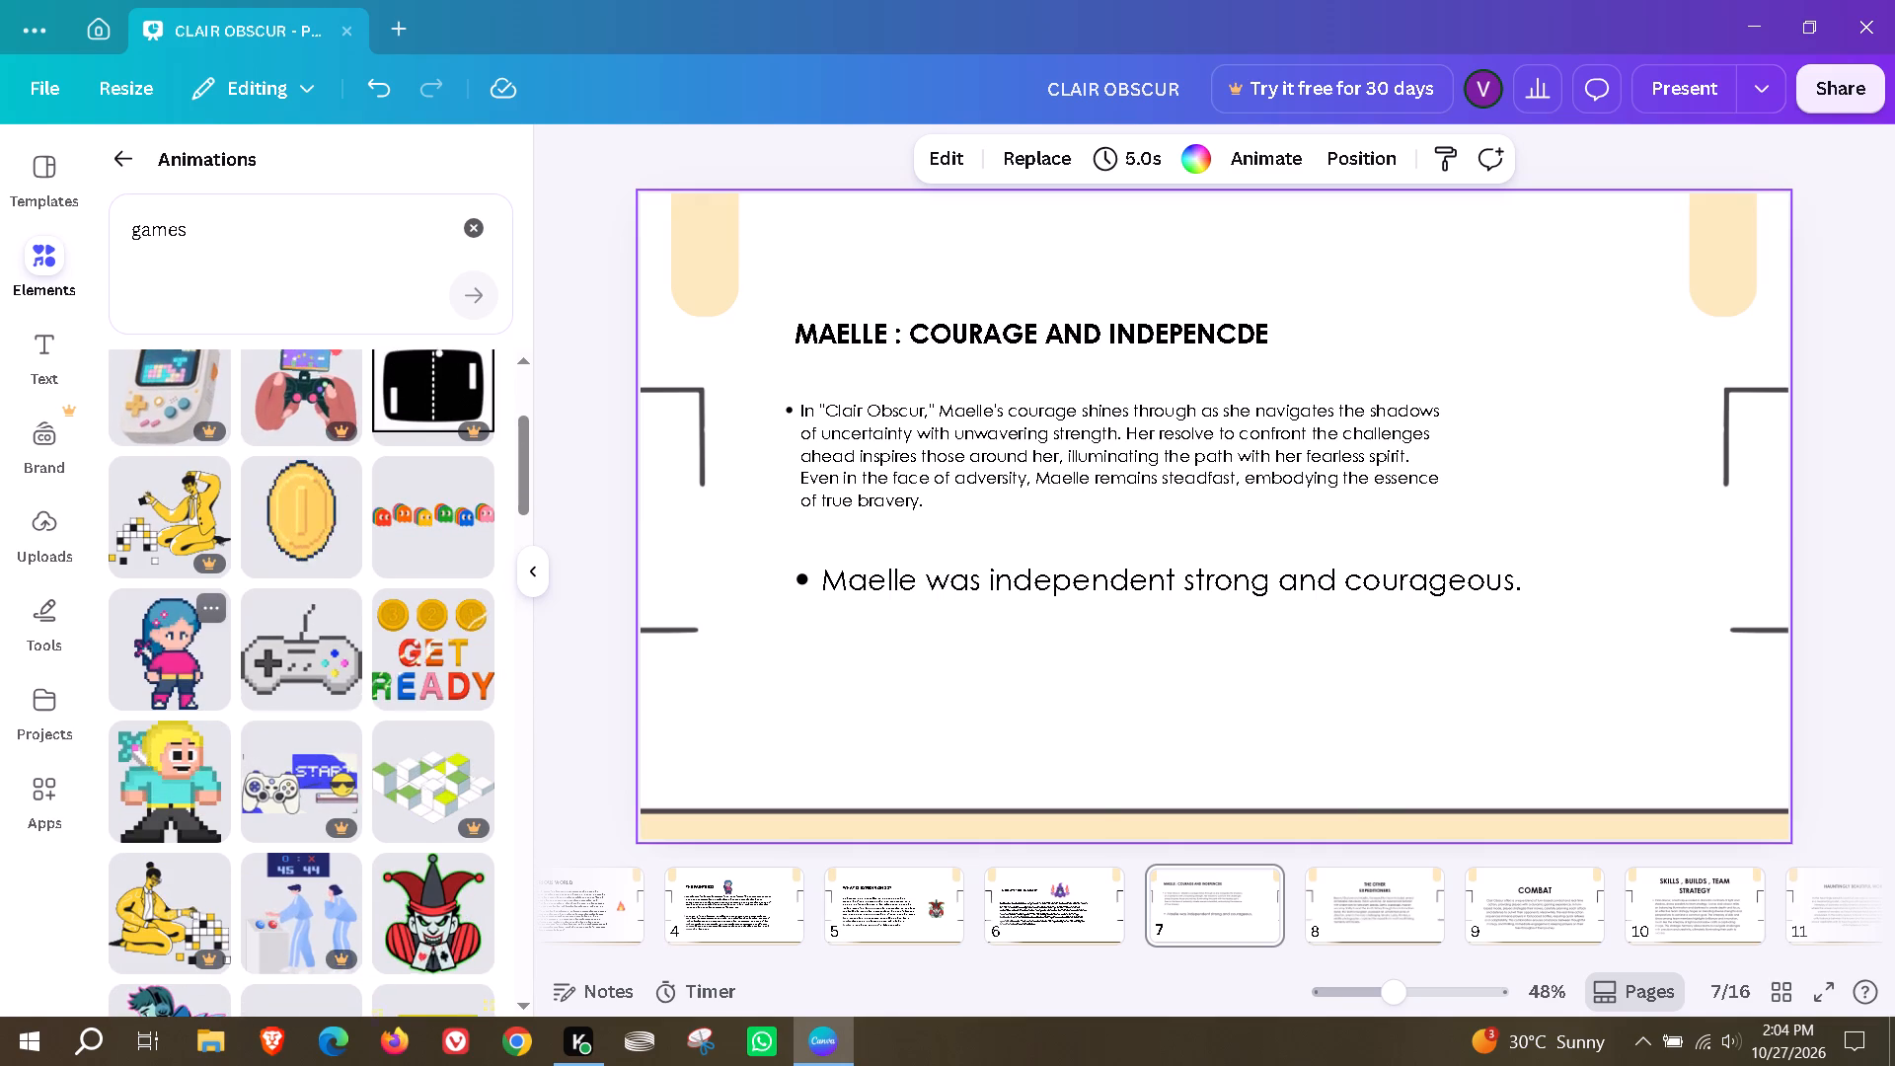
pyautogui.moveTo(162, 663); pyautogui.dragTo(1171, 400)
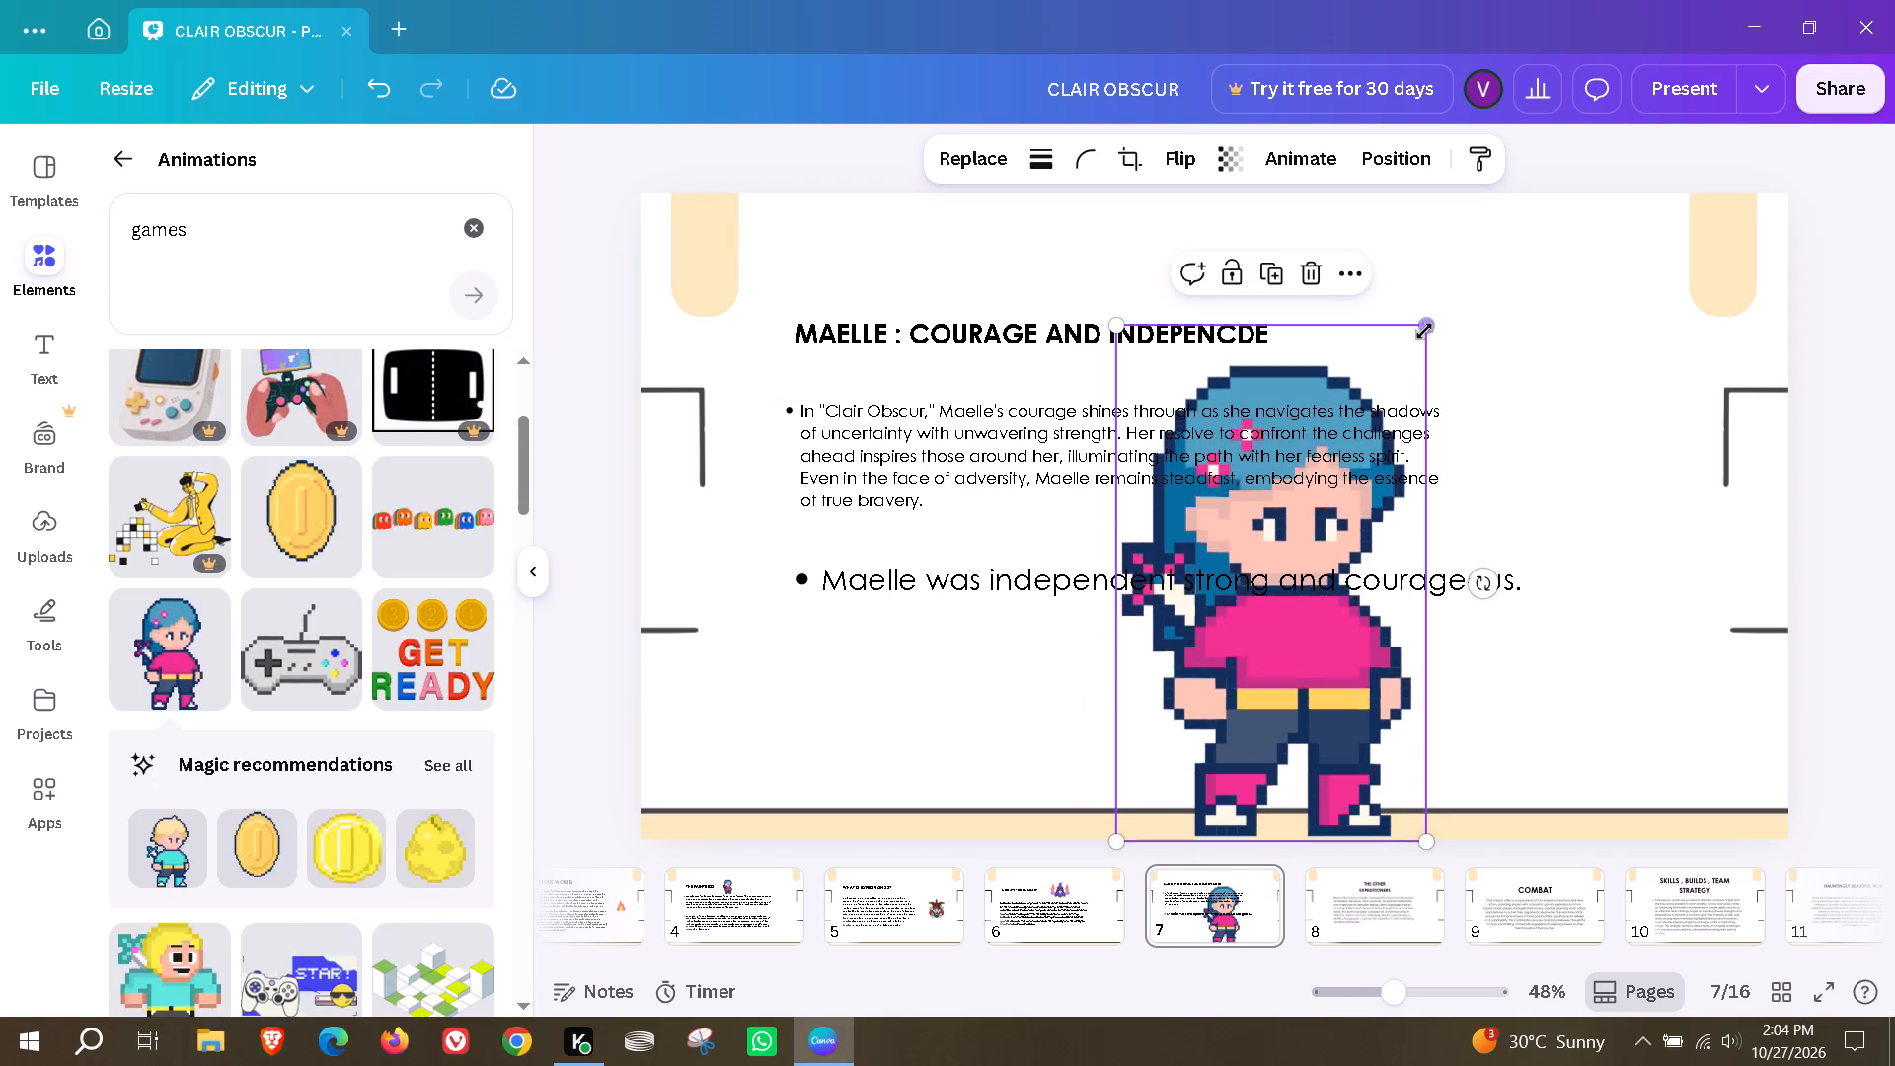
pyautogui.moveTo(1424, 331); pyautogui.dragTo(1183, 739)
pyautogui.moveTo(1133, 801); pyautogui.dragTo(1148, 700)
pyautogui.click(1434, 732)
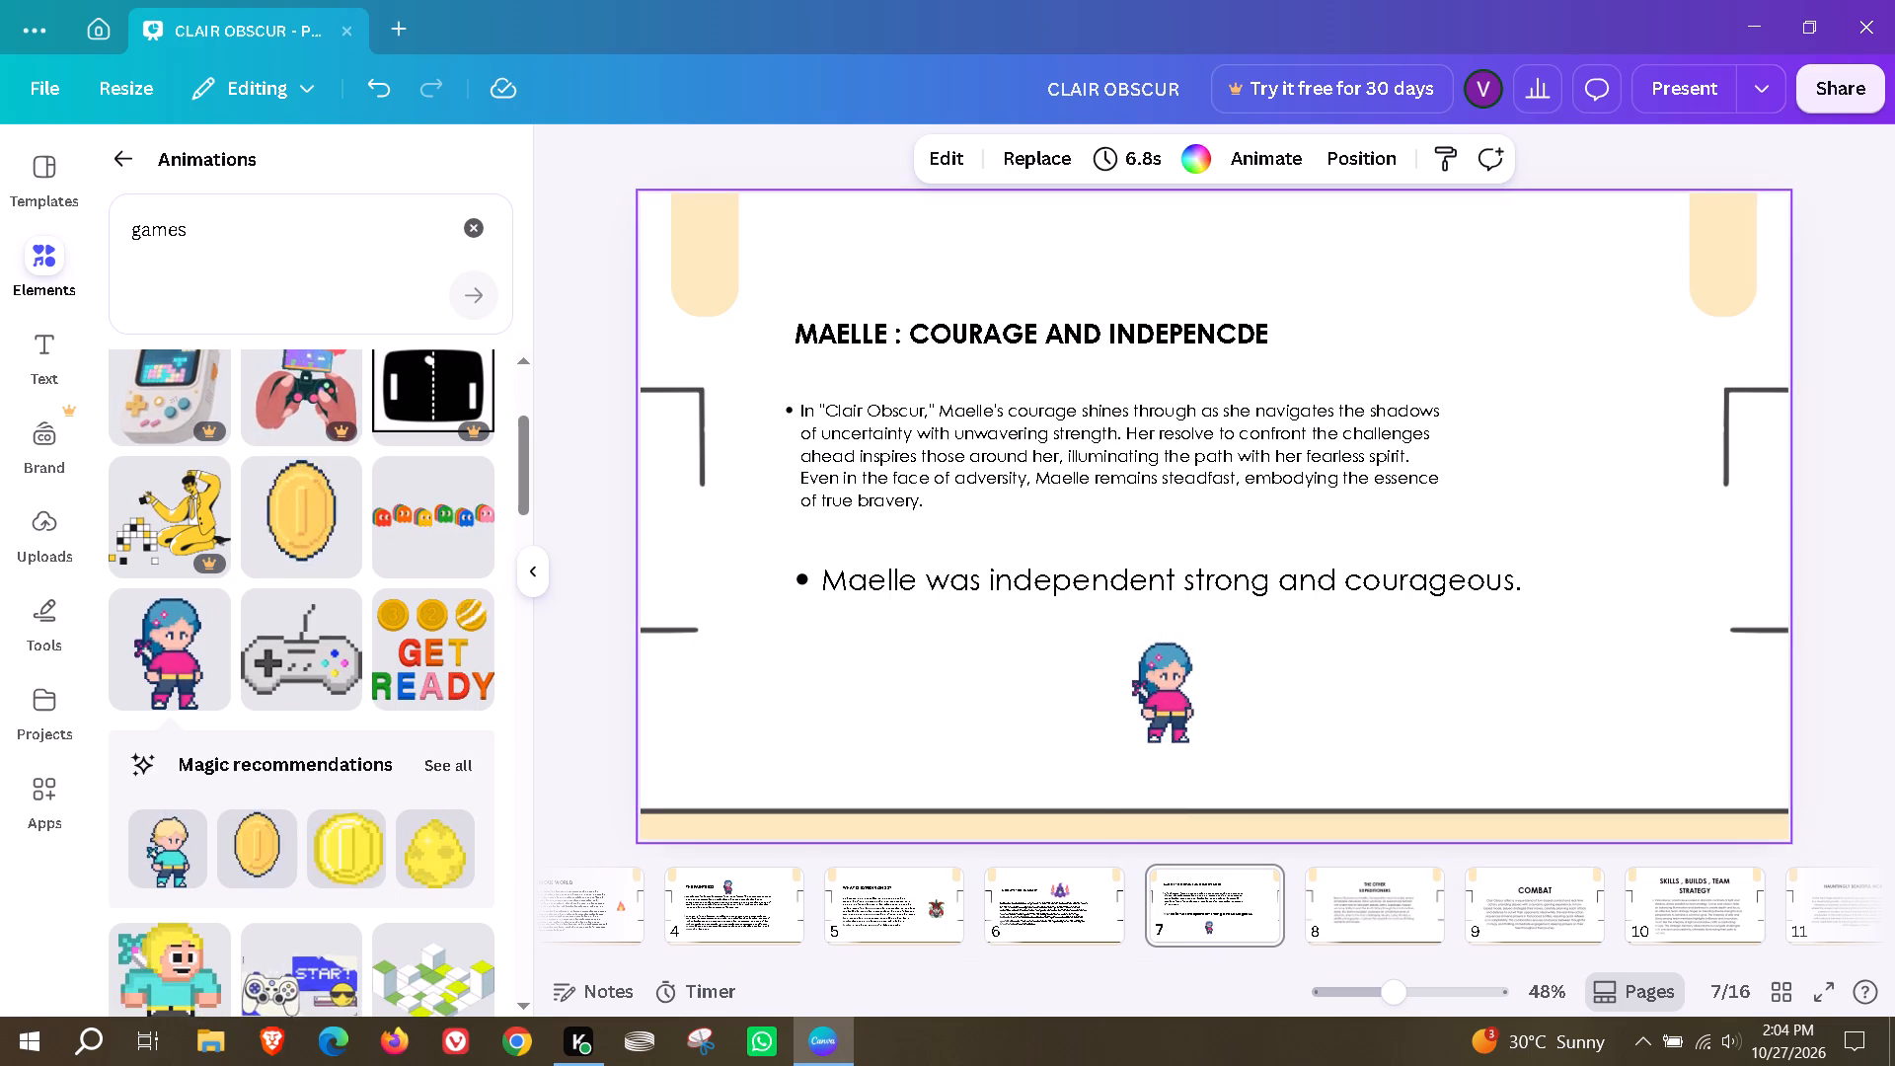
# On page 8, fit the "THE OTHER EXPEDITIONERS" heading on one line, shrink it, and move it to the page's upper left.
pyautogui.click(1381, 912)
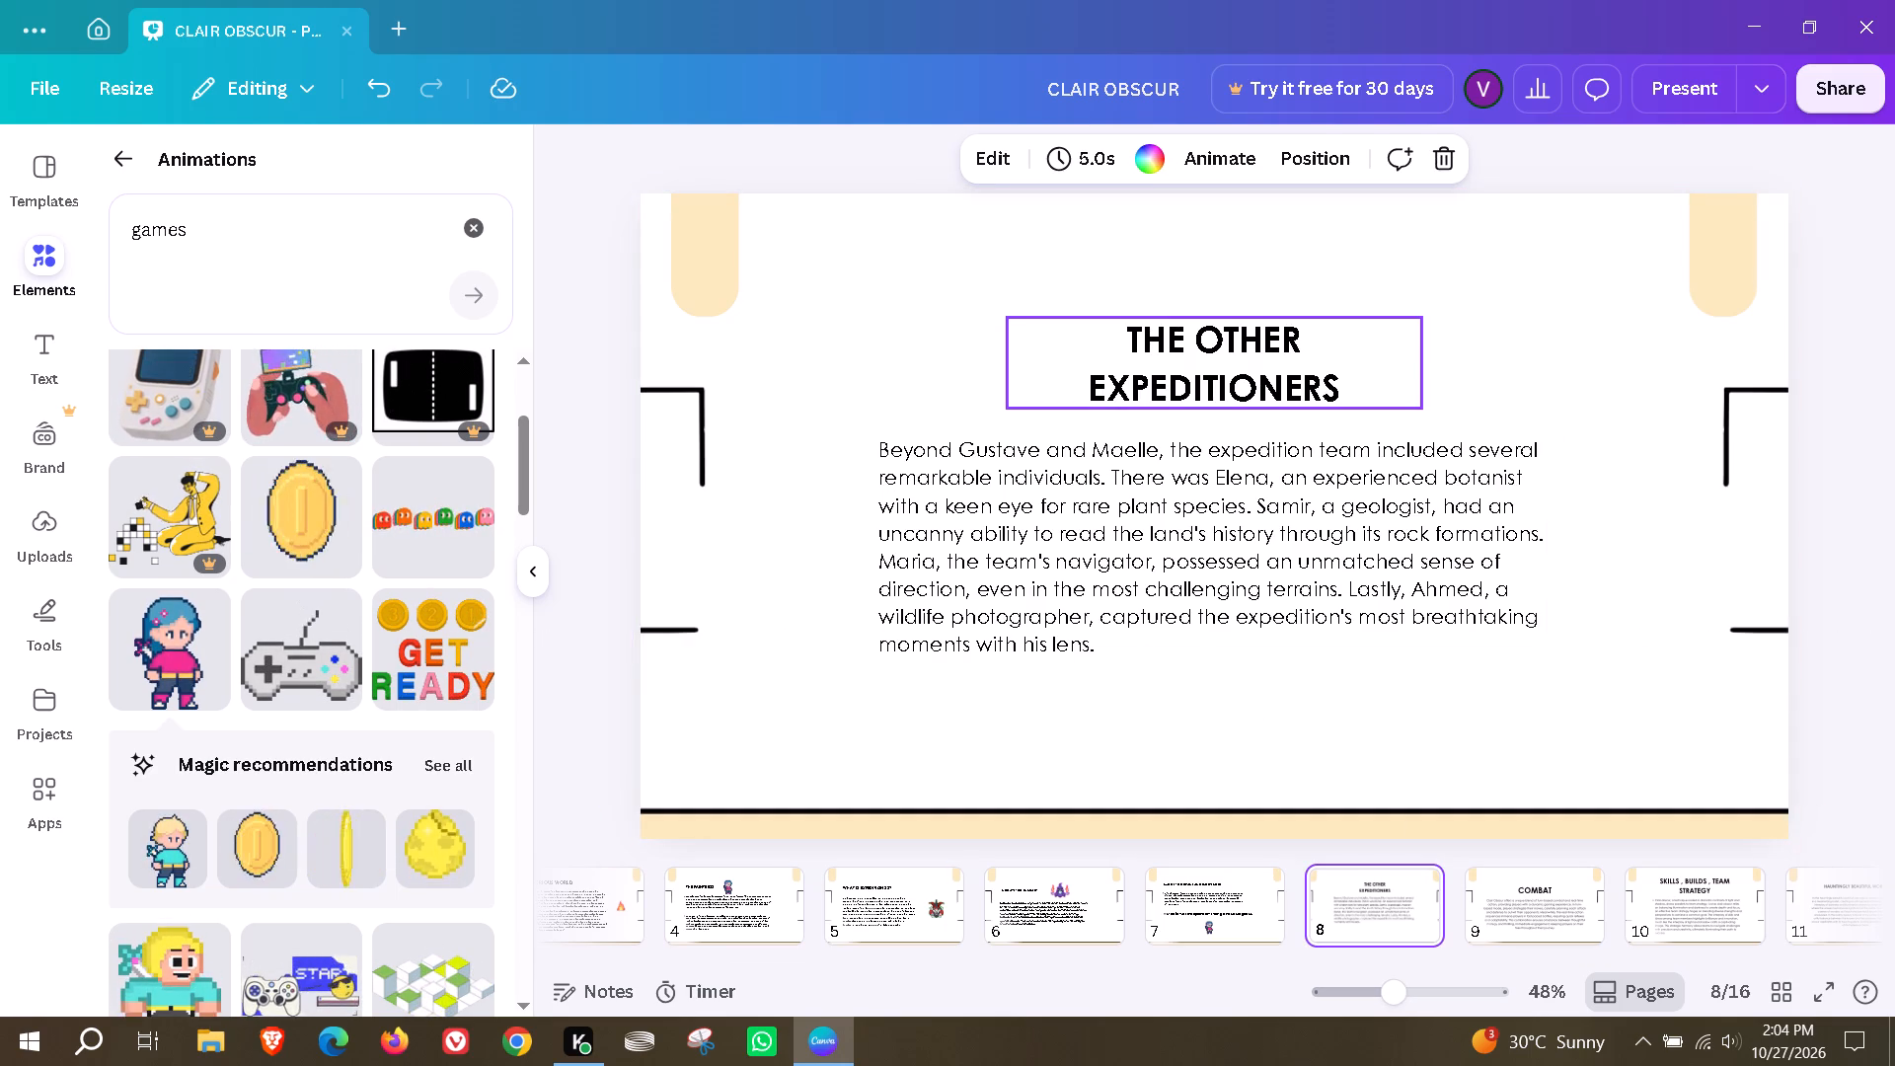
pyautogui.moveTo(1232, 365); pyautogui.dragTo(937, 352)
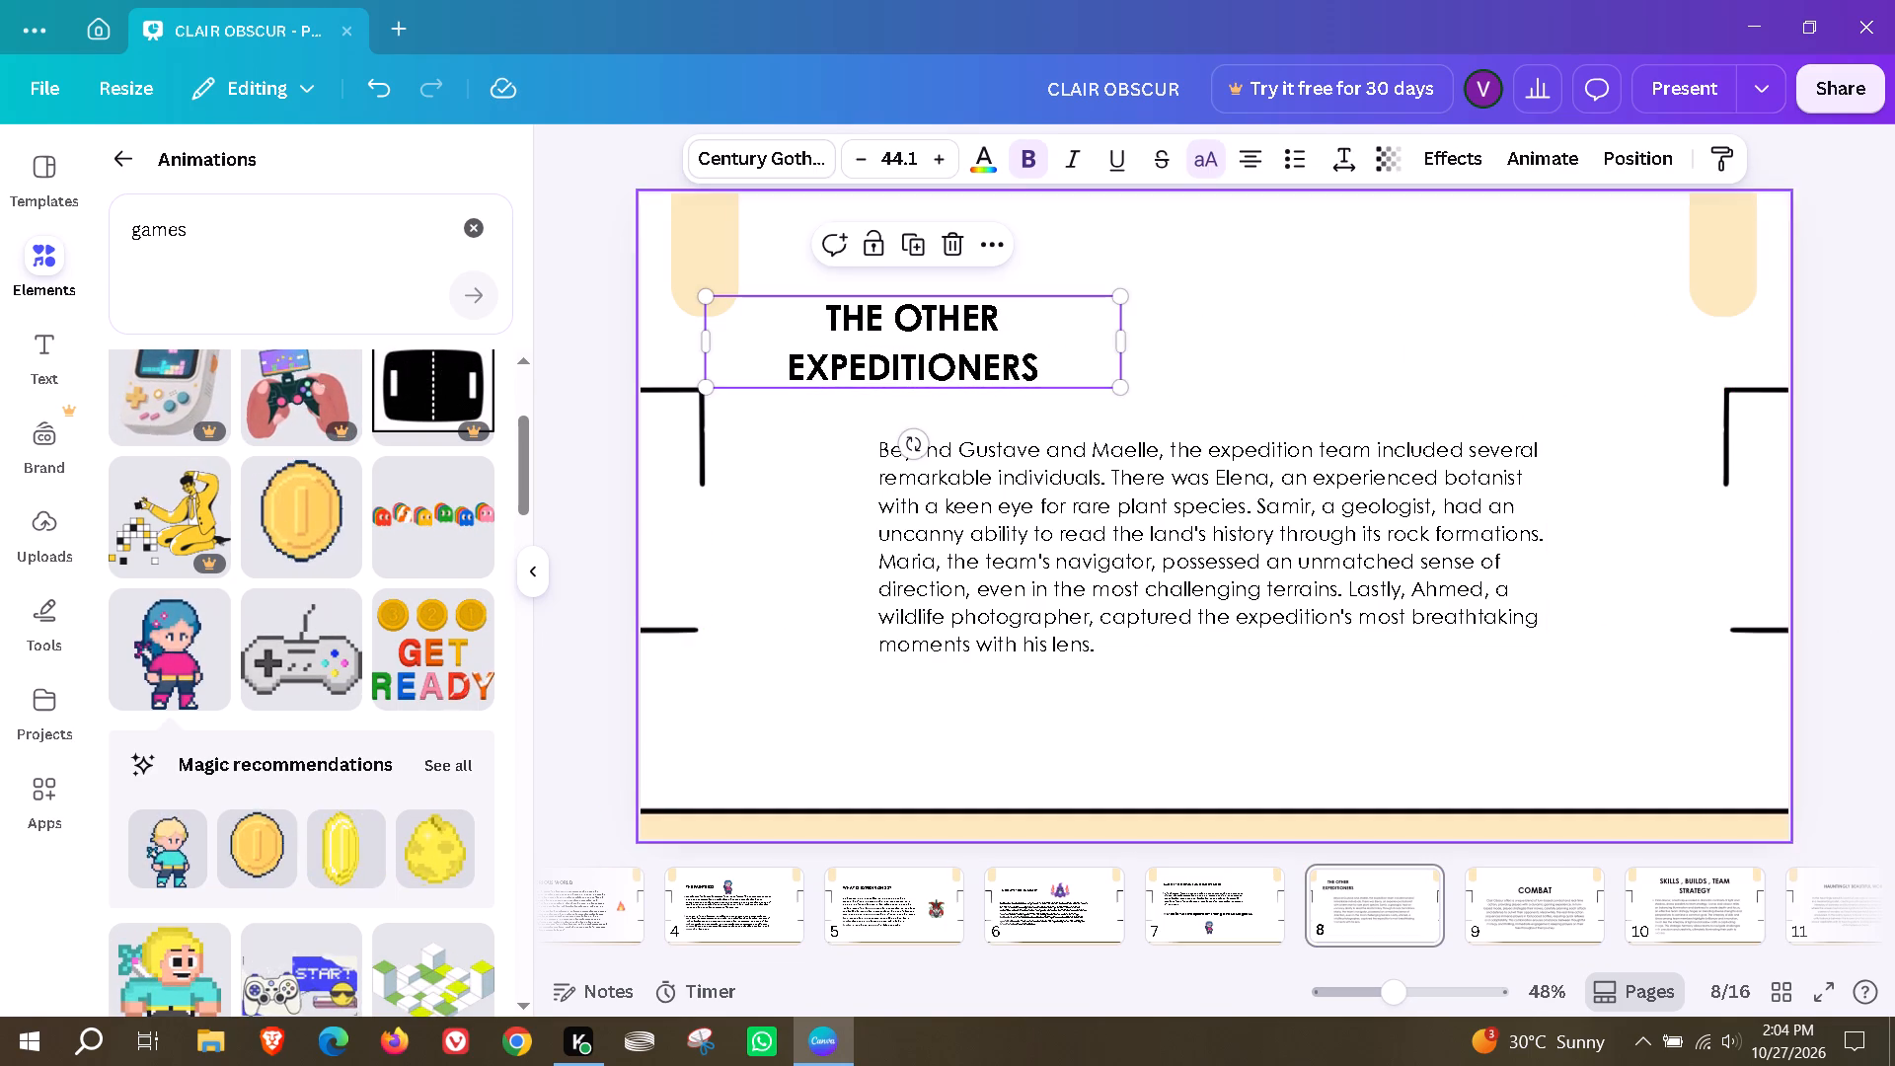
pyautogui.moveTo(1122, 349); pyautogui.dragTo(1240, 347)
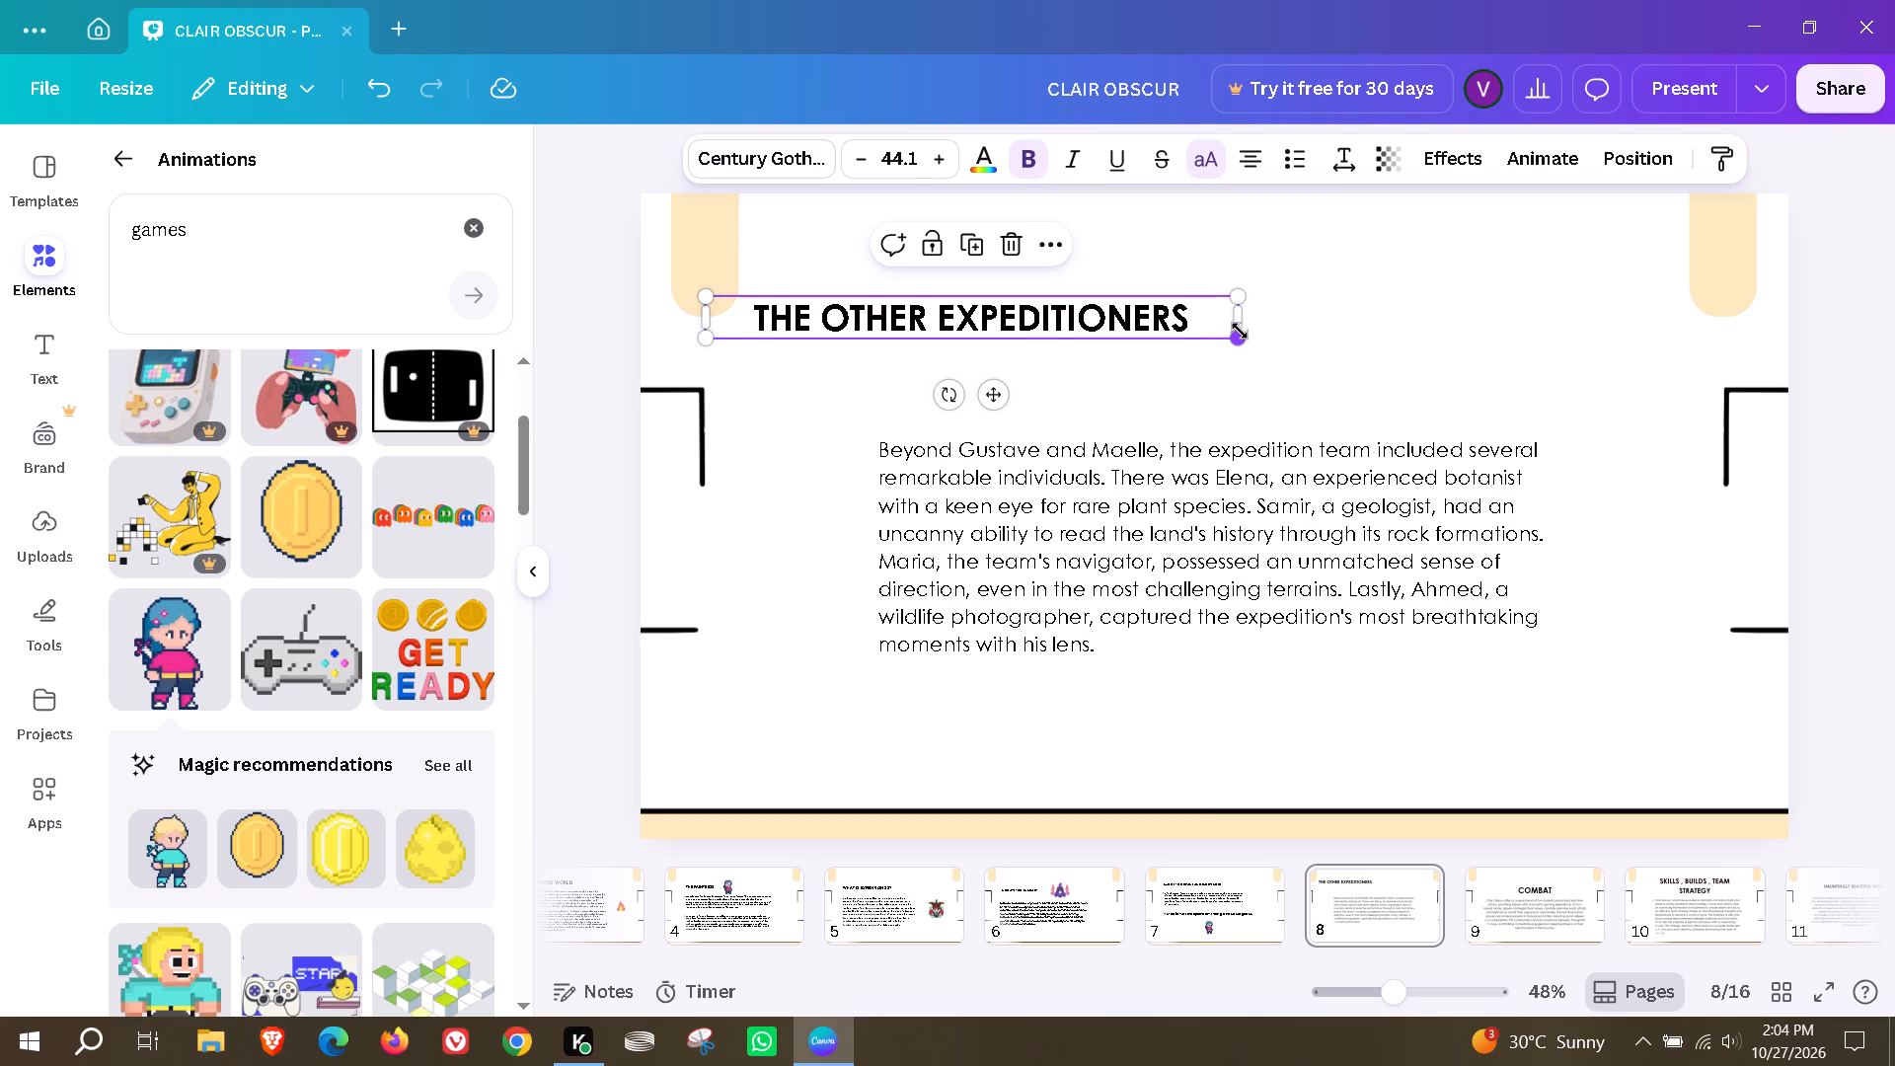
pyautogui.moveTo(1235, 331); pyautogui.dragTo(1159, 331)
pyautogui.moveTo(996, 331); pyautogui.dragTo(1029, 347)
# Shift page 8's paragraph left so it sits beneath the heading, roughly aligned with its left edge.
pyautogui.moveTo(1107, 528); pyautogui.dragTo(998, 494)
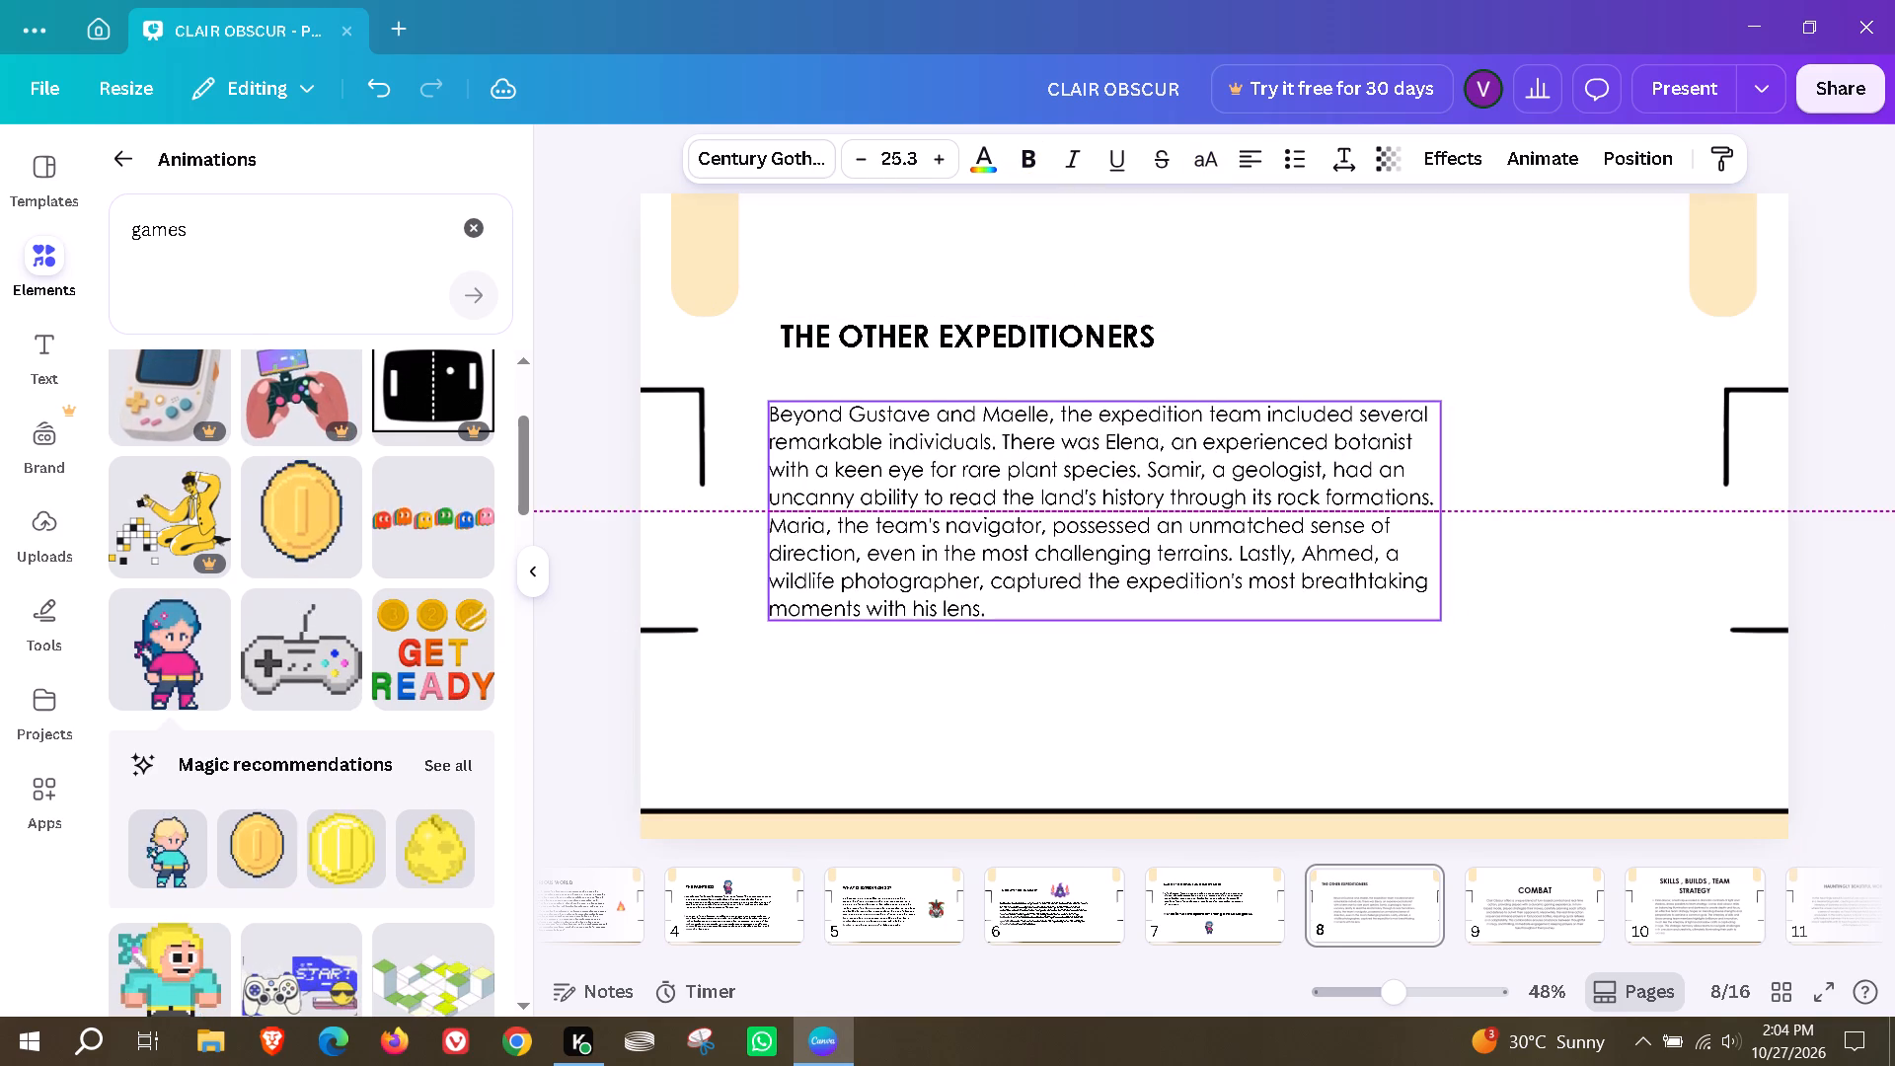
pyautogui.moveTo(998, 494); pyautogui.dragTo(1005, 518)
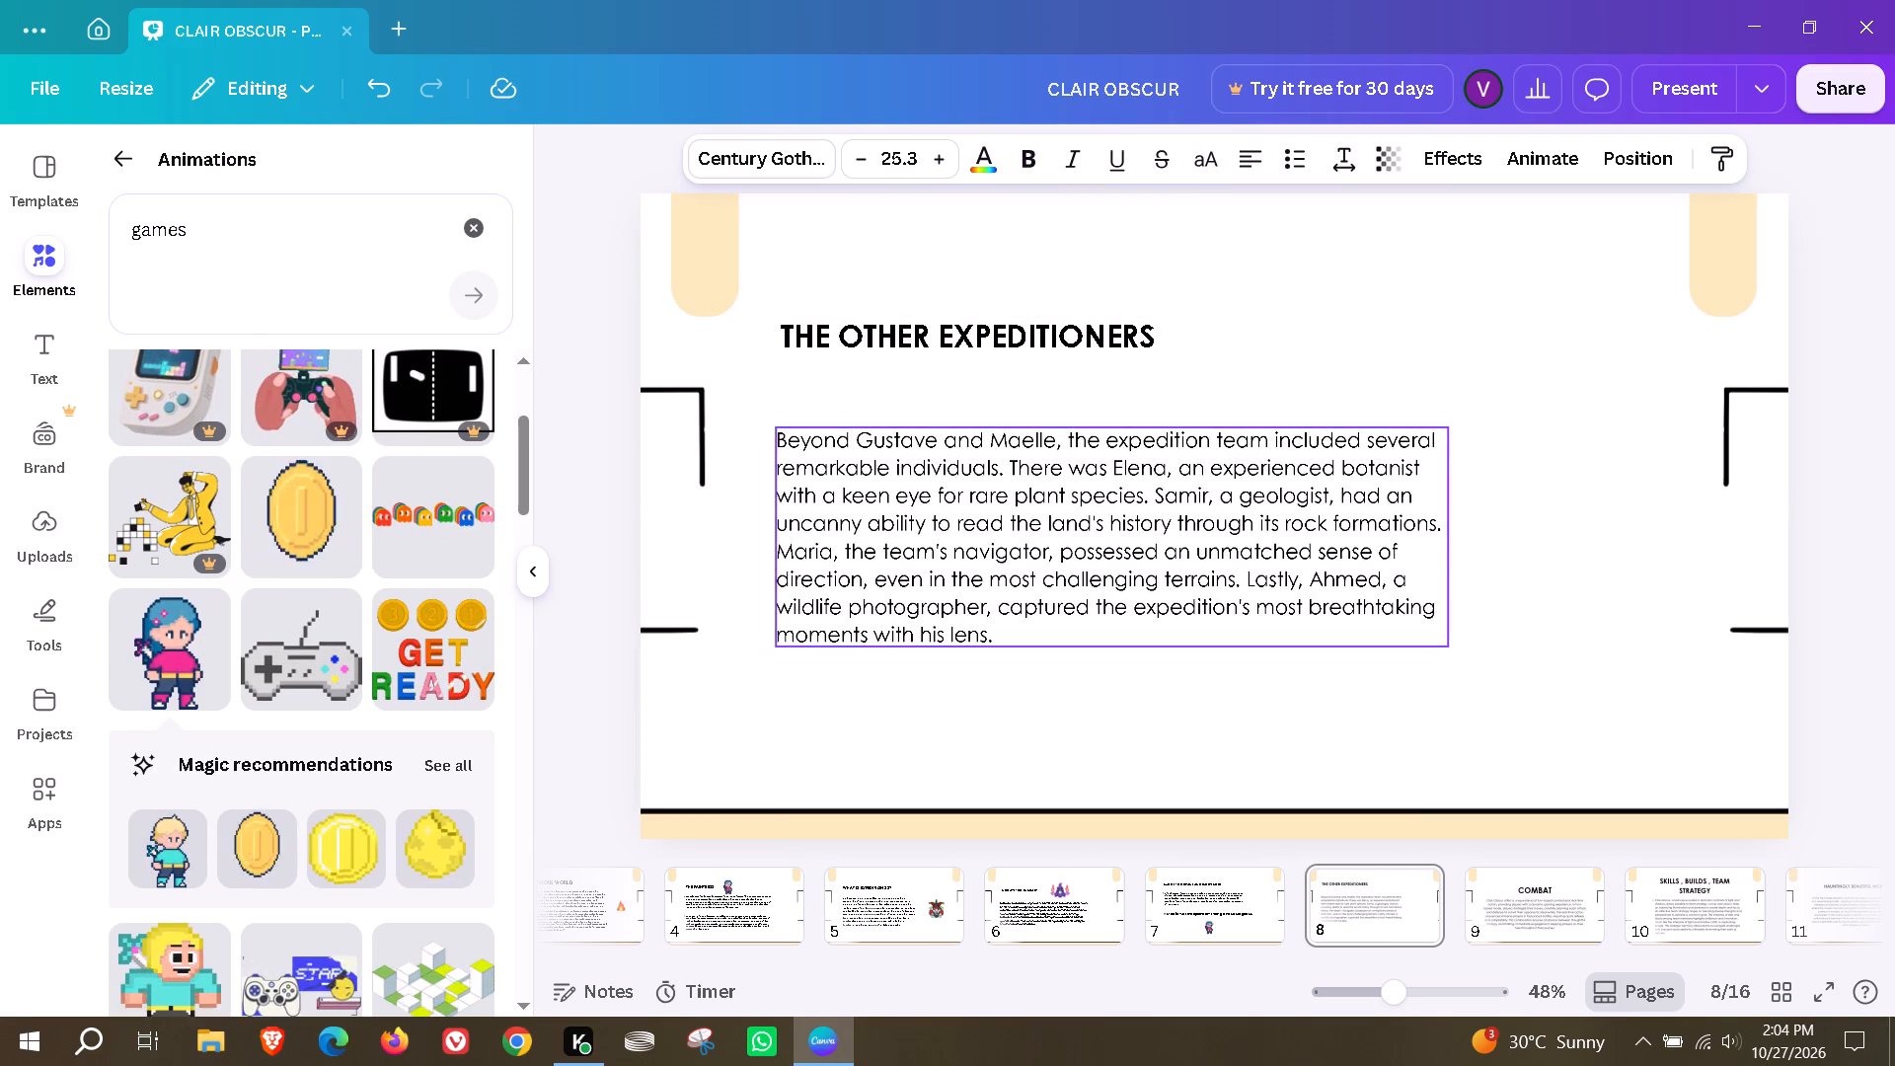
pyautogui.click(1319, 716)
# Add the blond pixel boy animation to page 8, shrink it, and place it to the right of the paragraph.
pyautogui.scroll(-3, 340, 708)
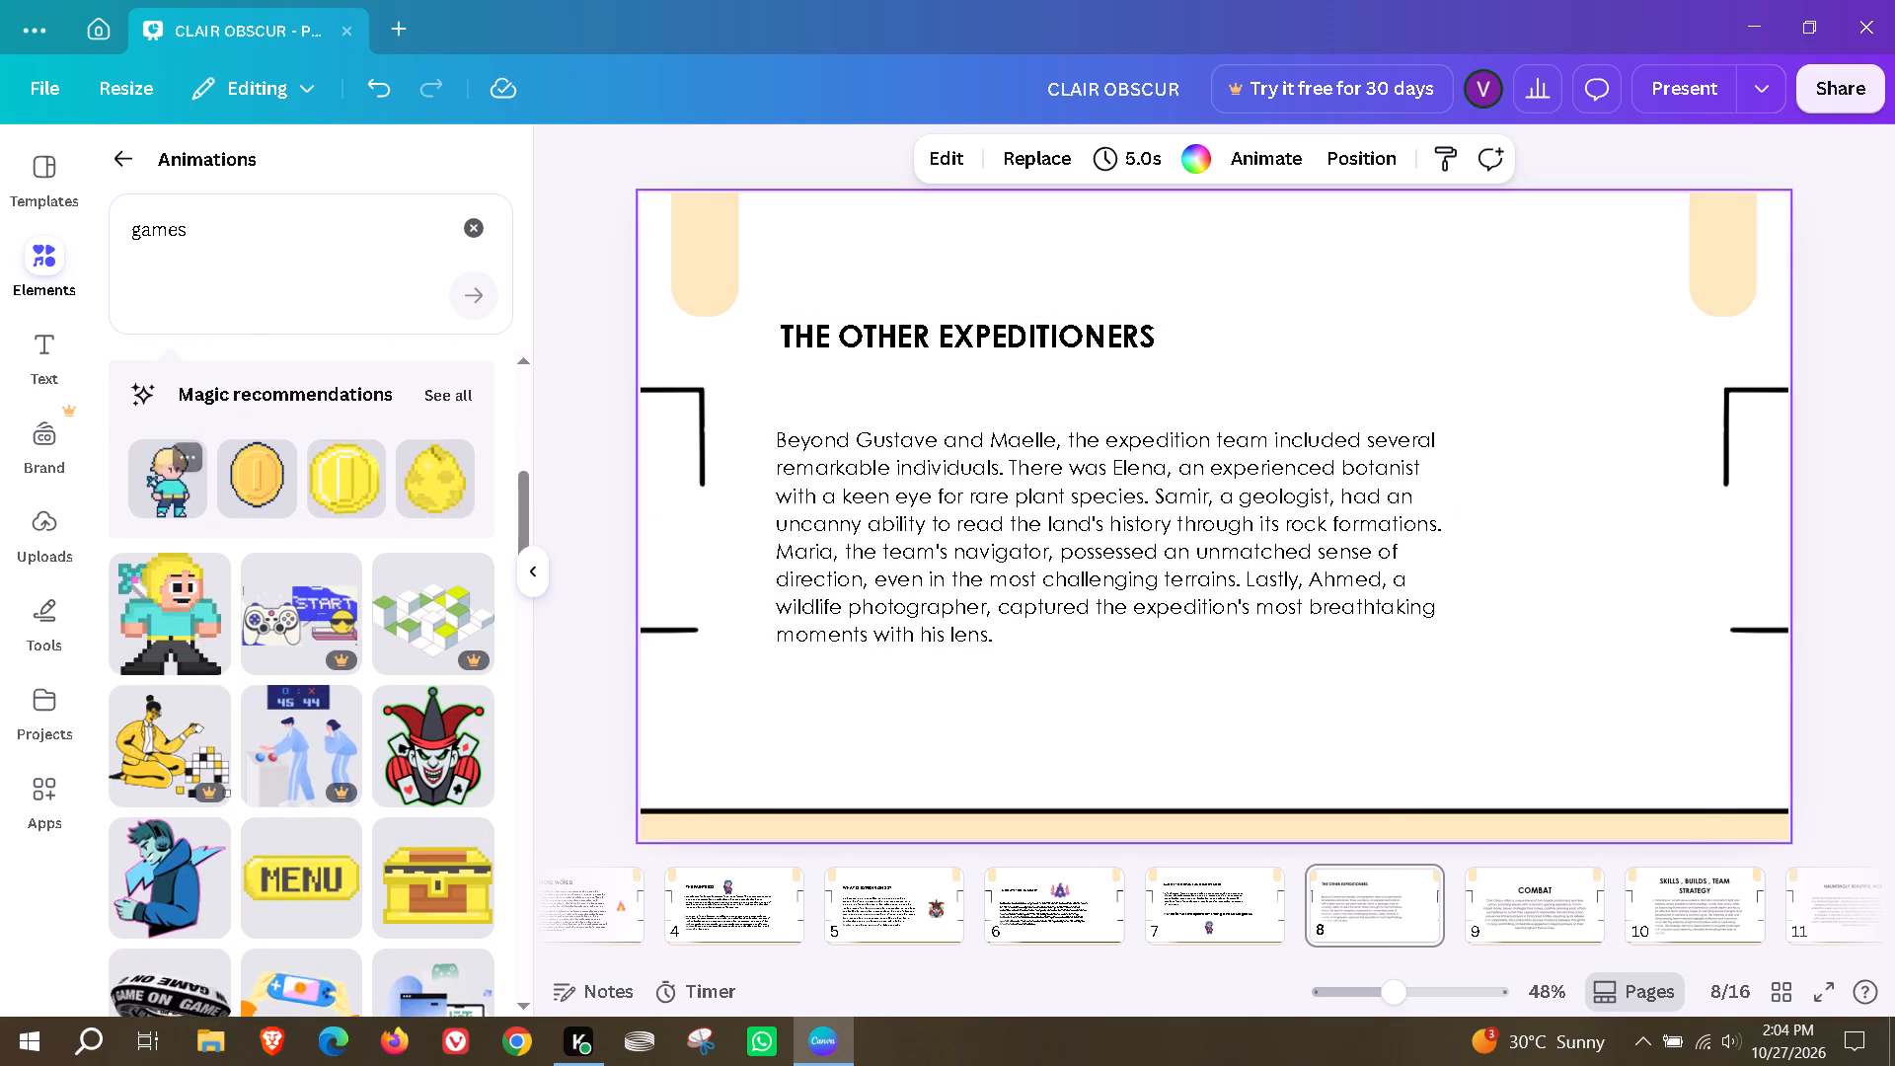
pyautogui.moveTo(196, 489); pyautogui.dragTo(1481, 291)
pyautogui.click(1720, 758)
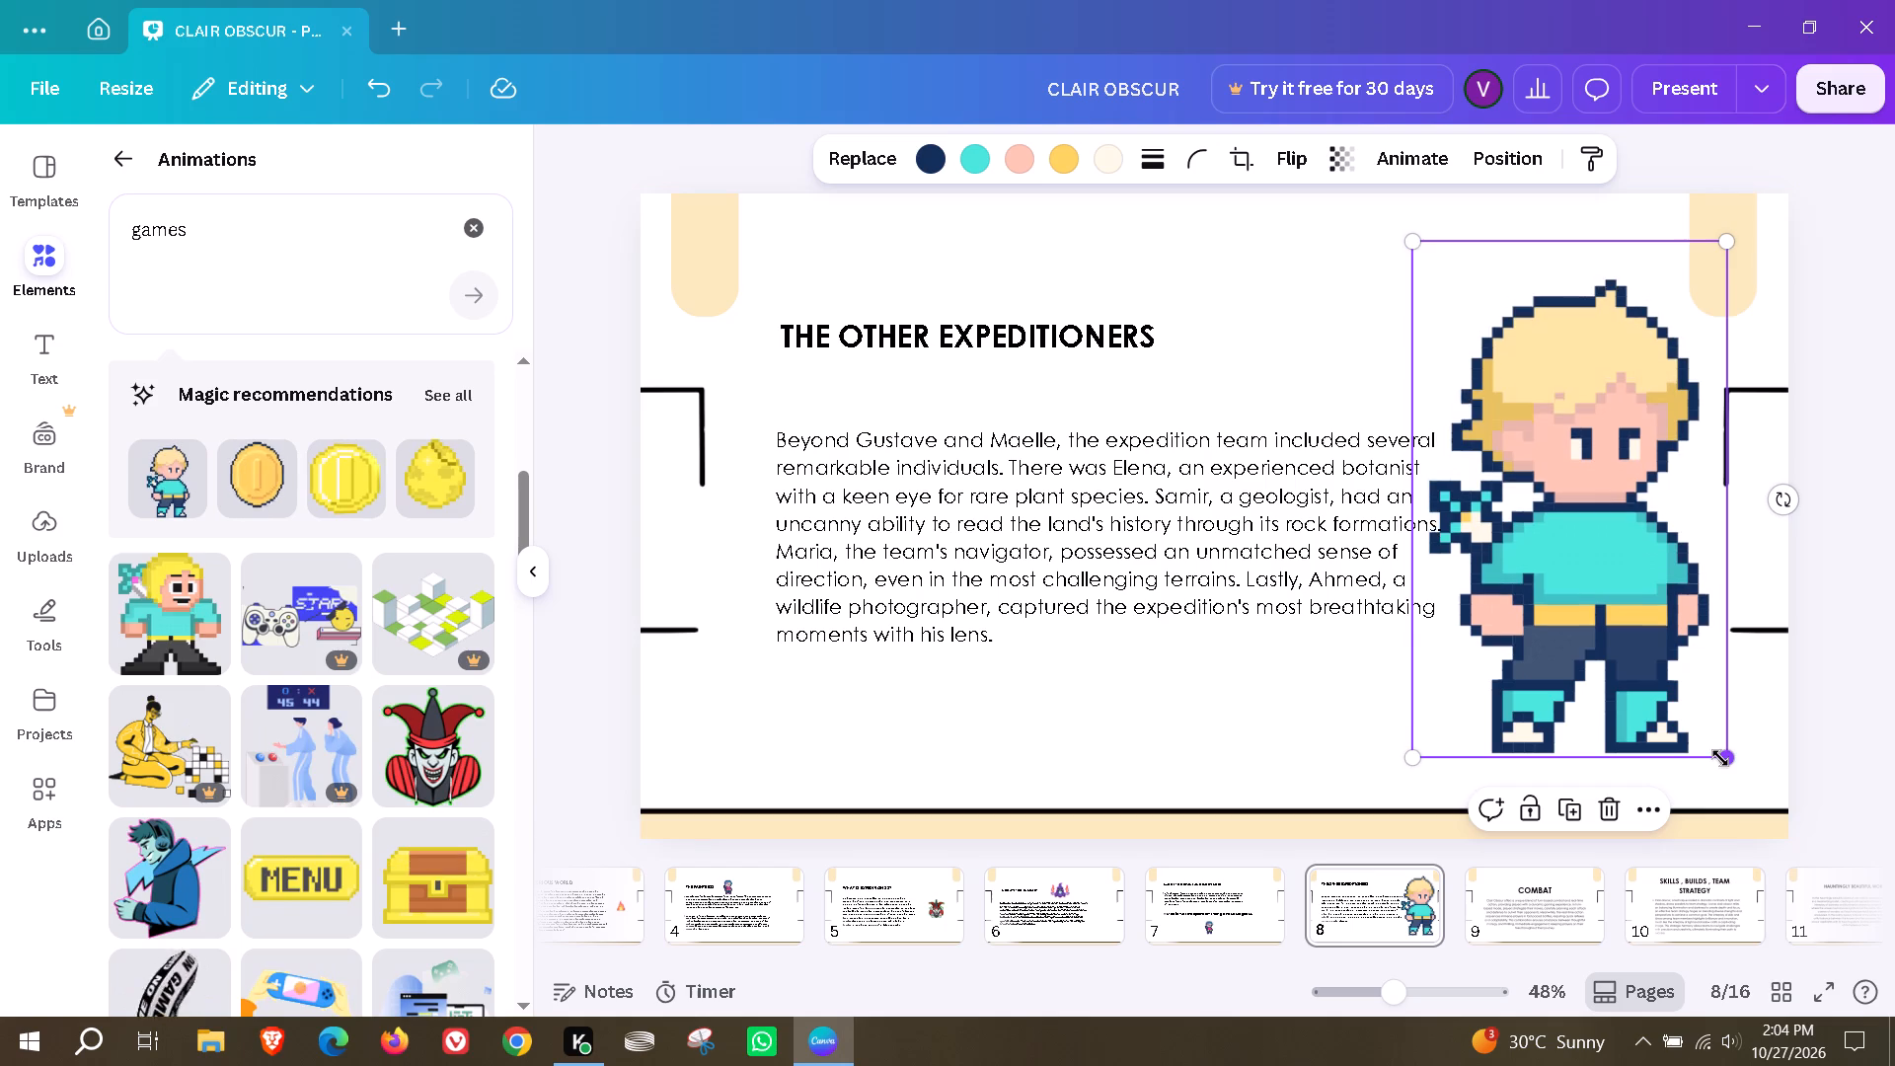
pyautogui.moveTo(1720, 758); pyautogui.dragTo(1474, 490)
pyautogui.moveTo(1482, 371); pyautogui.dragTo(1588, 533)
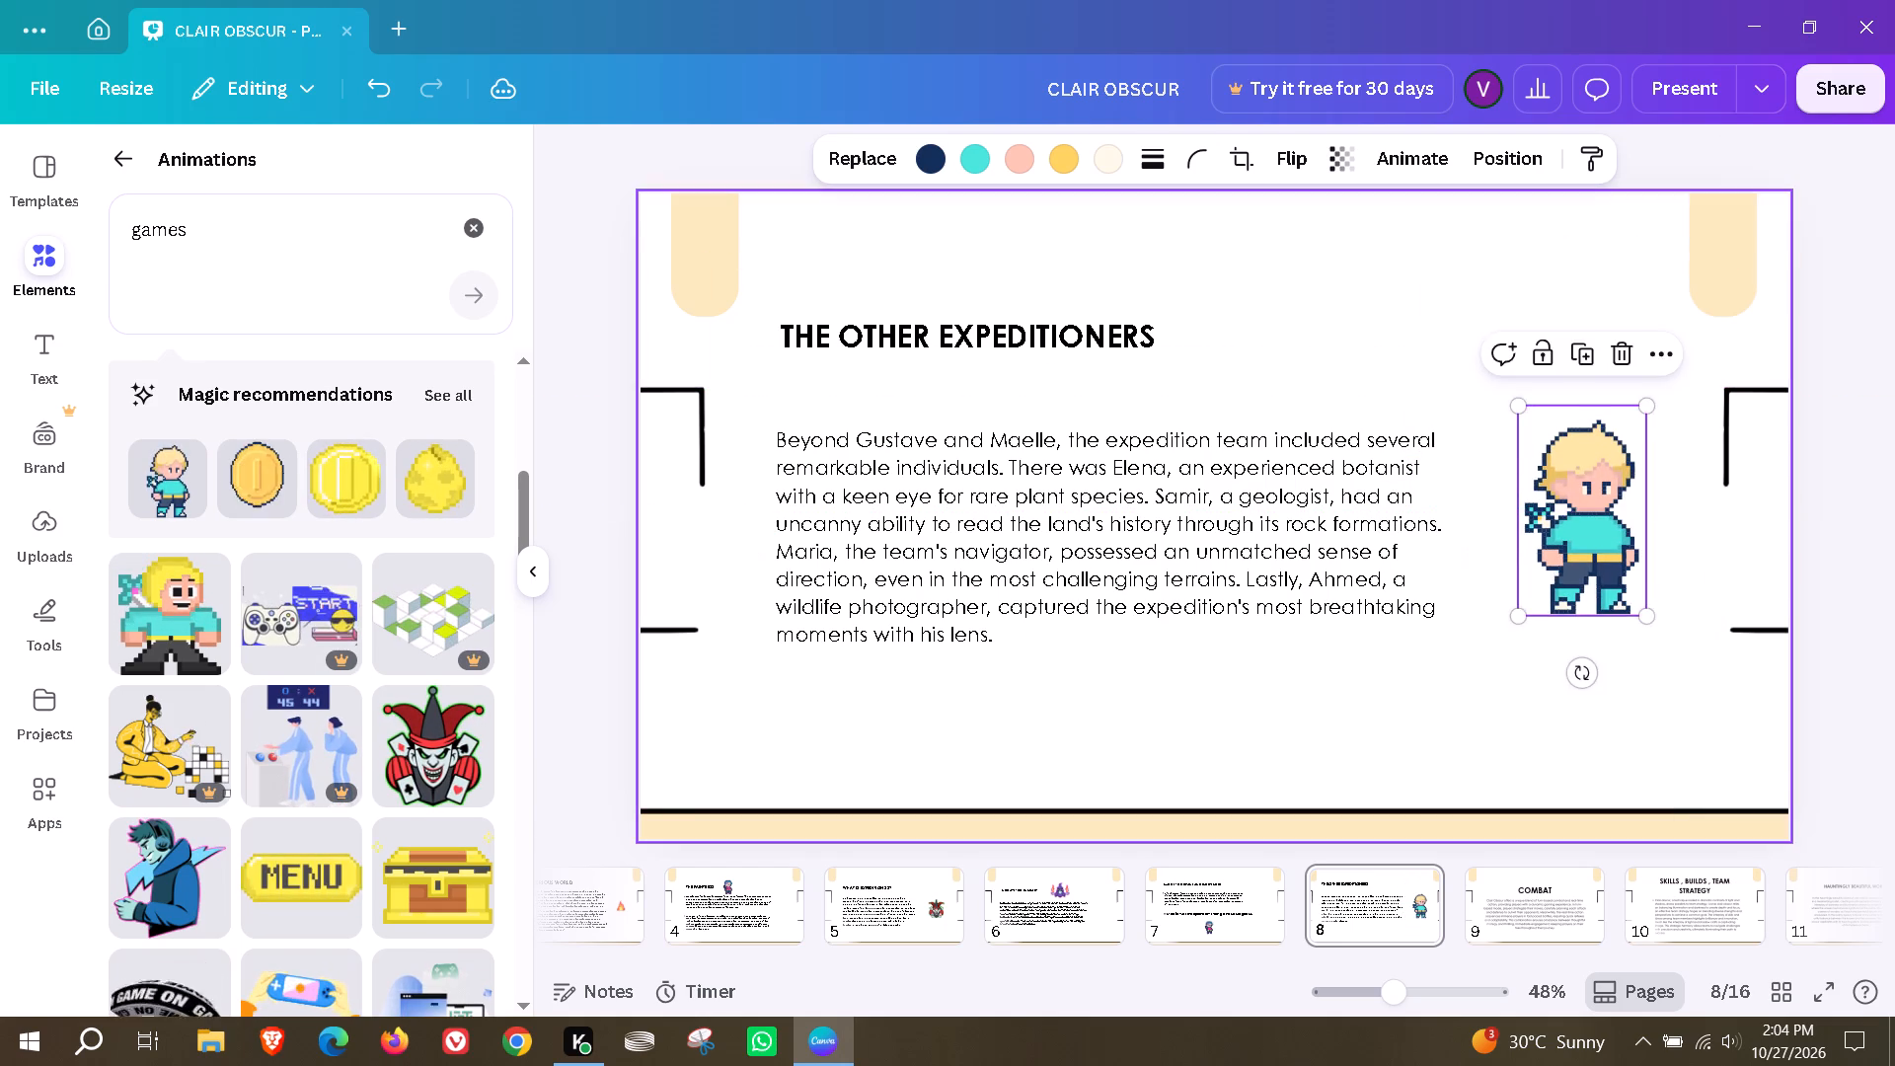
pyautogui.click(1485, 696)
# Shrink page 9's "COMBAT" heading to size 41 and move it to the page's upper left.
pyautogui.click(1513, 922)
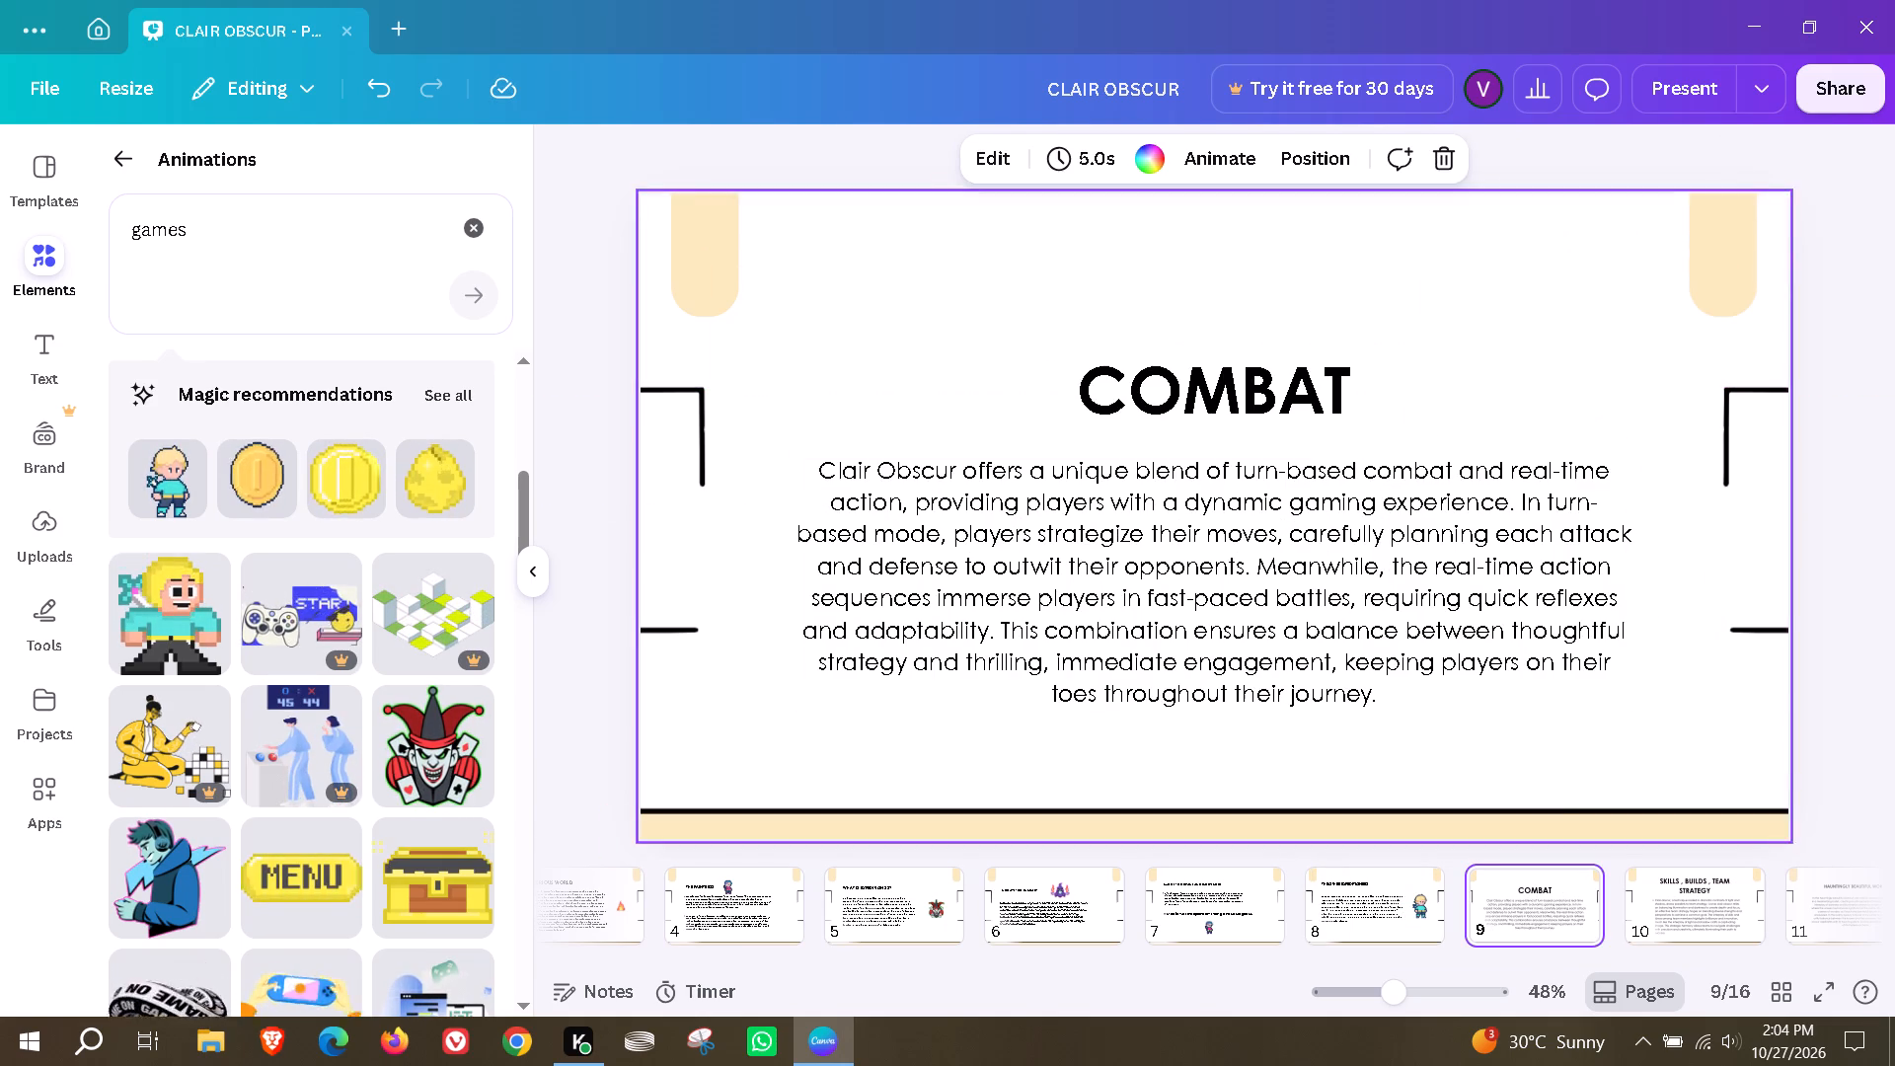
pyautogui.click(1142, 414)
pyautogui.moveTo(1488, 428); pyautogui.dragTo(1225, 402)
pyautogui.moveTo(1105, 369); pyautogui.dragTo(924, 367)
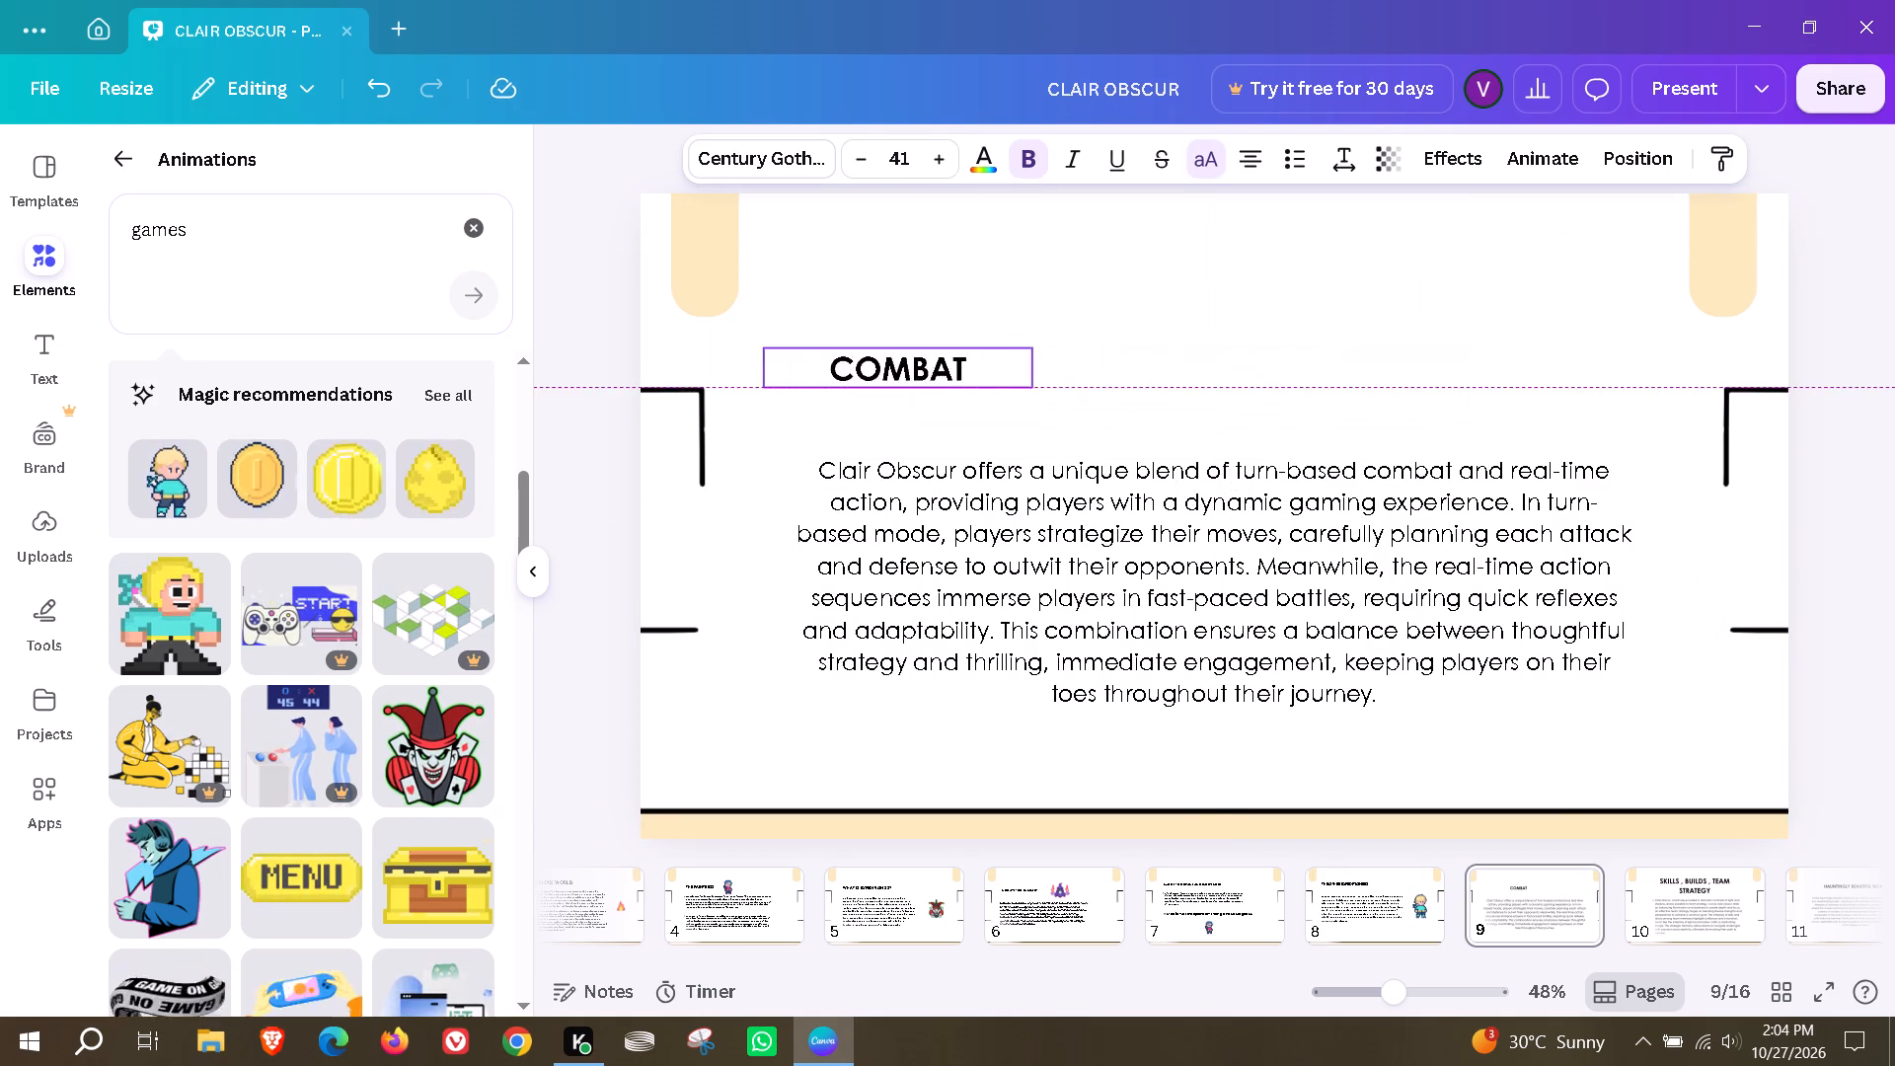
pyautogui.moveTo(924, 367); pyautogui.dragTo(881, 332)
# Reduce page 9's paragraph to size 19.3, widen its text box, and position it left of centre, with the heading just above.
pyautogui.moveTo(974, 558); pyautogui.dragTo(908, 495)
pyautogui.moveTo(1566, 650); pyautogui.dragTo(1149, 579)
pyautogui.click(1164, 508)
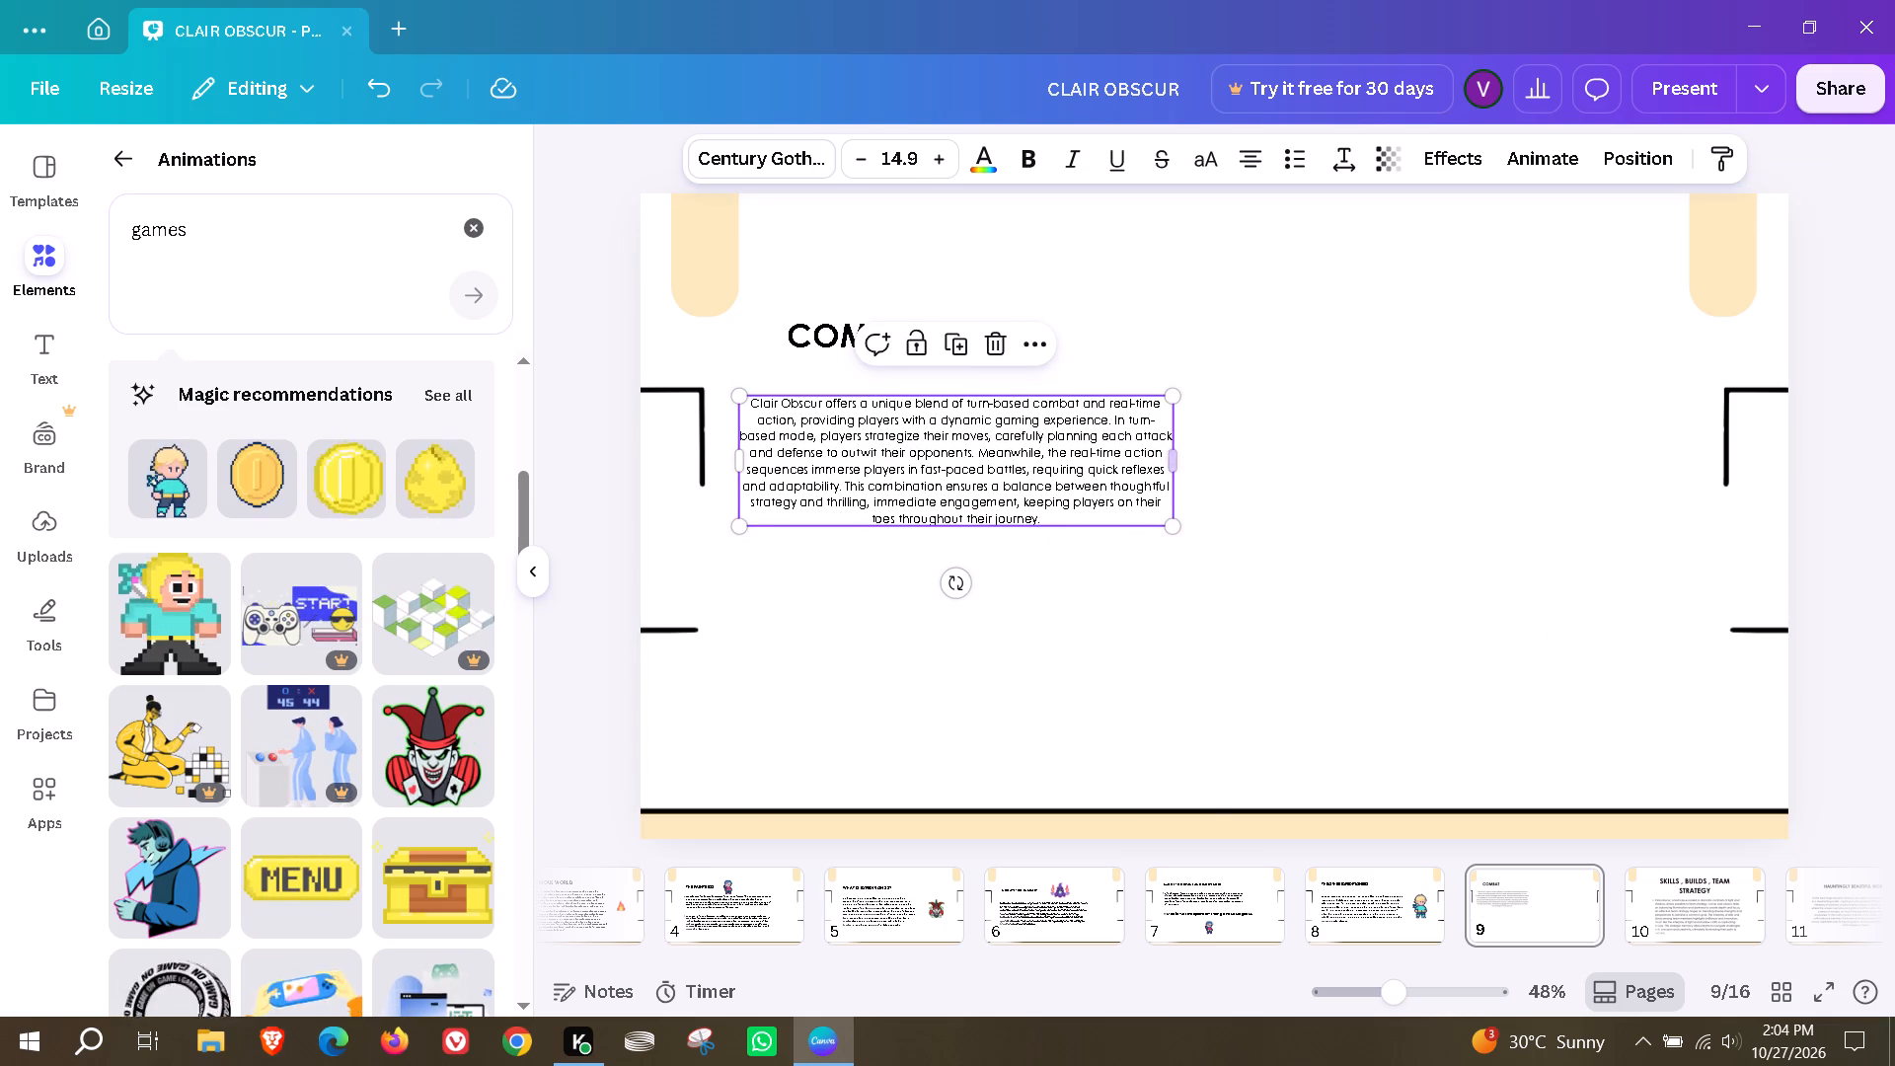
pyautogui.moveTo(1173, 527); pyautogui.dragTo(1281, 631)
pyautogui.moveTo(1301, 474); pyautogui.dragTo(1378, 483)
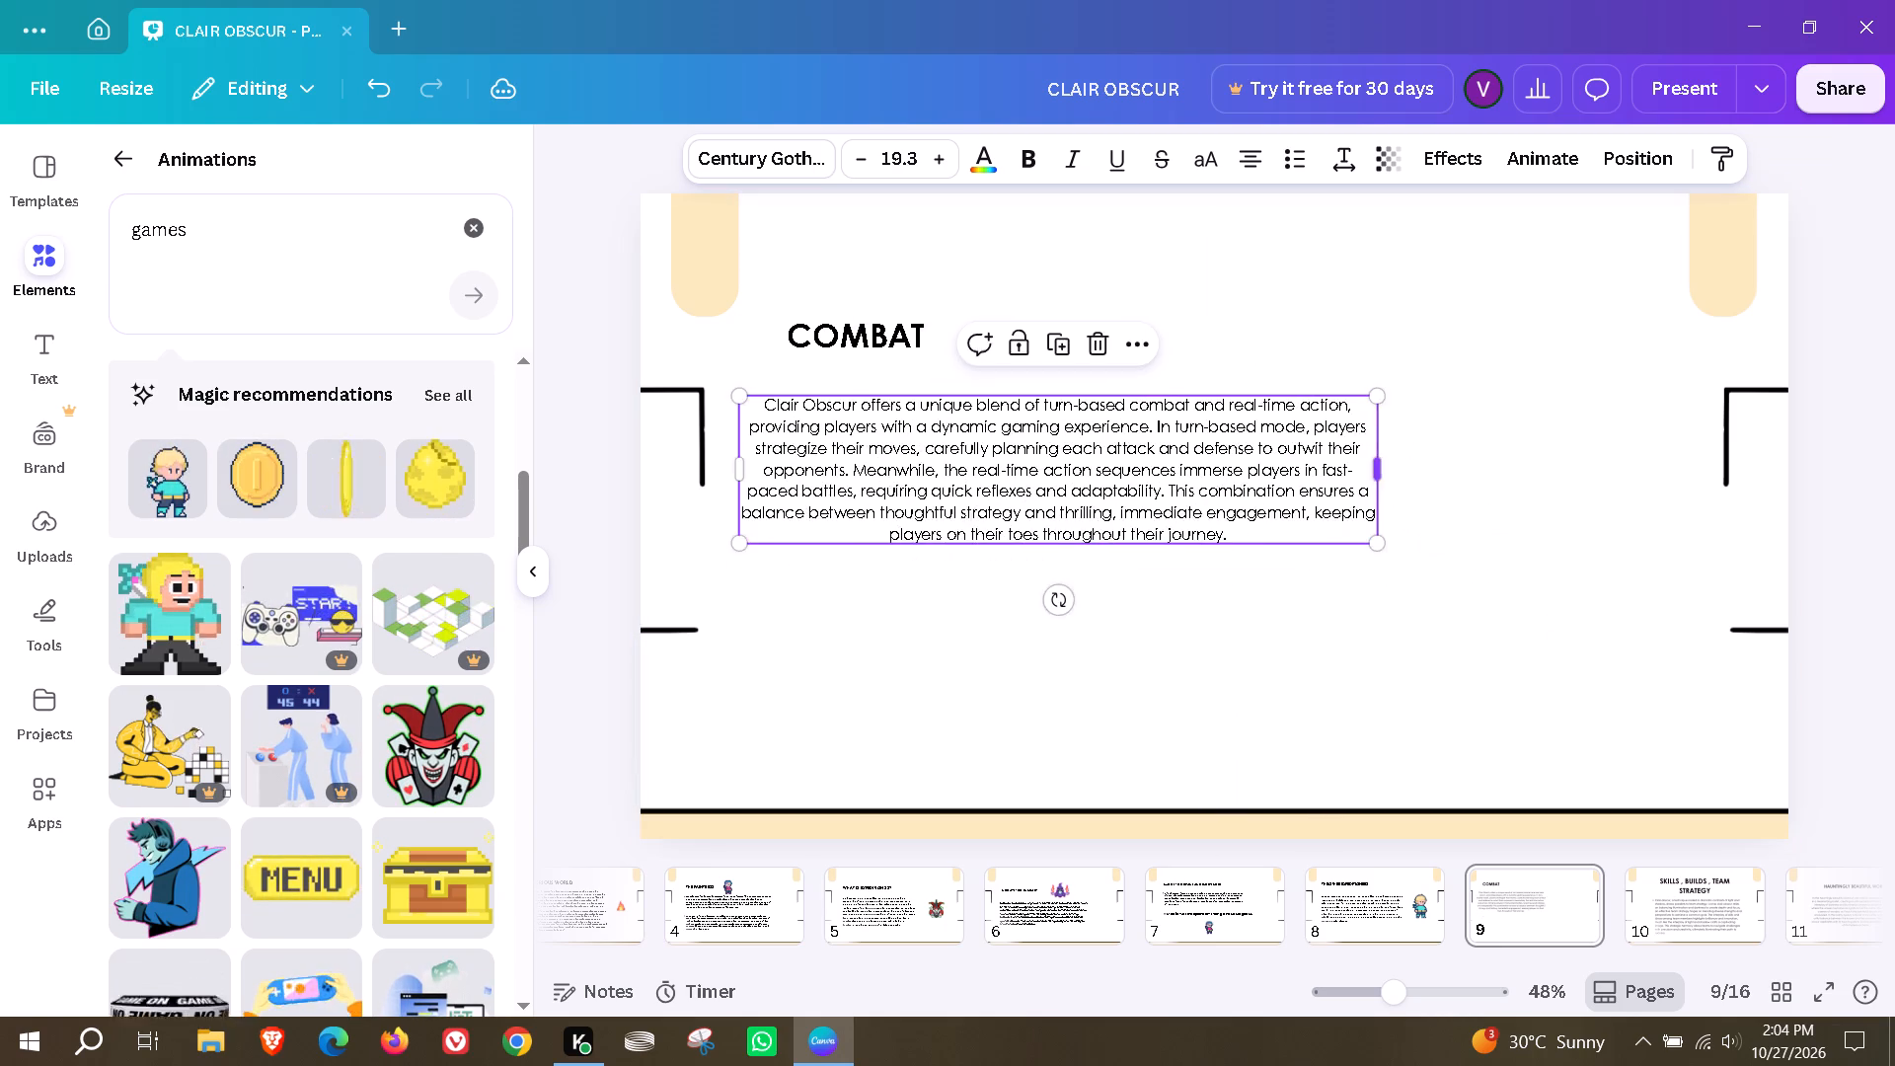
pyautogui.moveTo(1141, 461); pyautogui.dragTo(1175, 511)
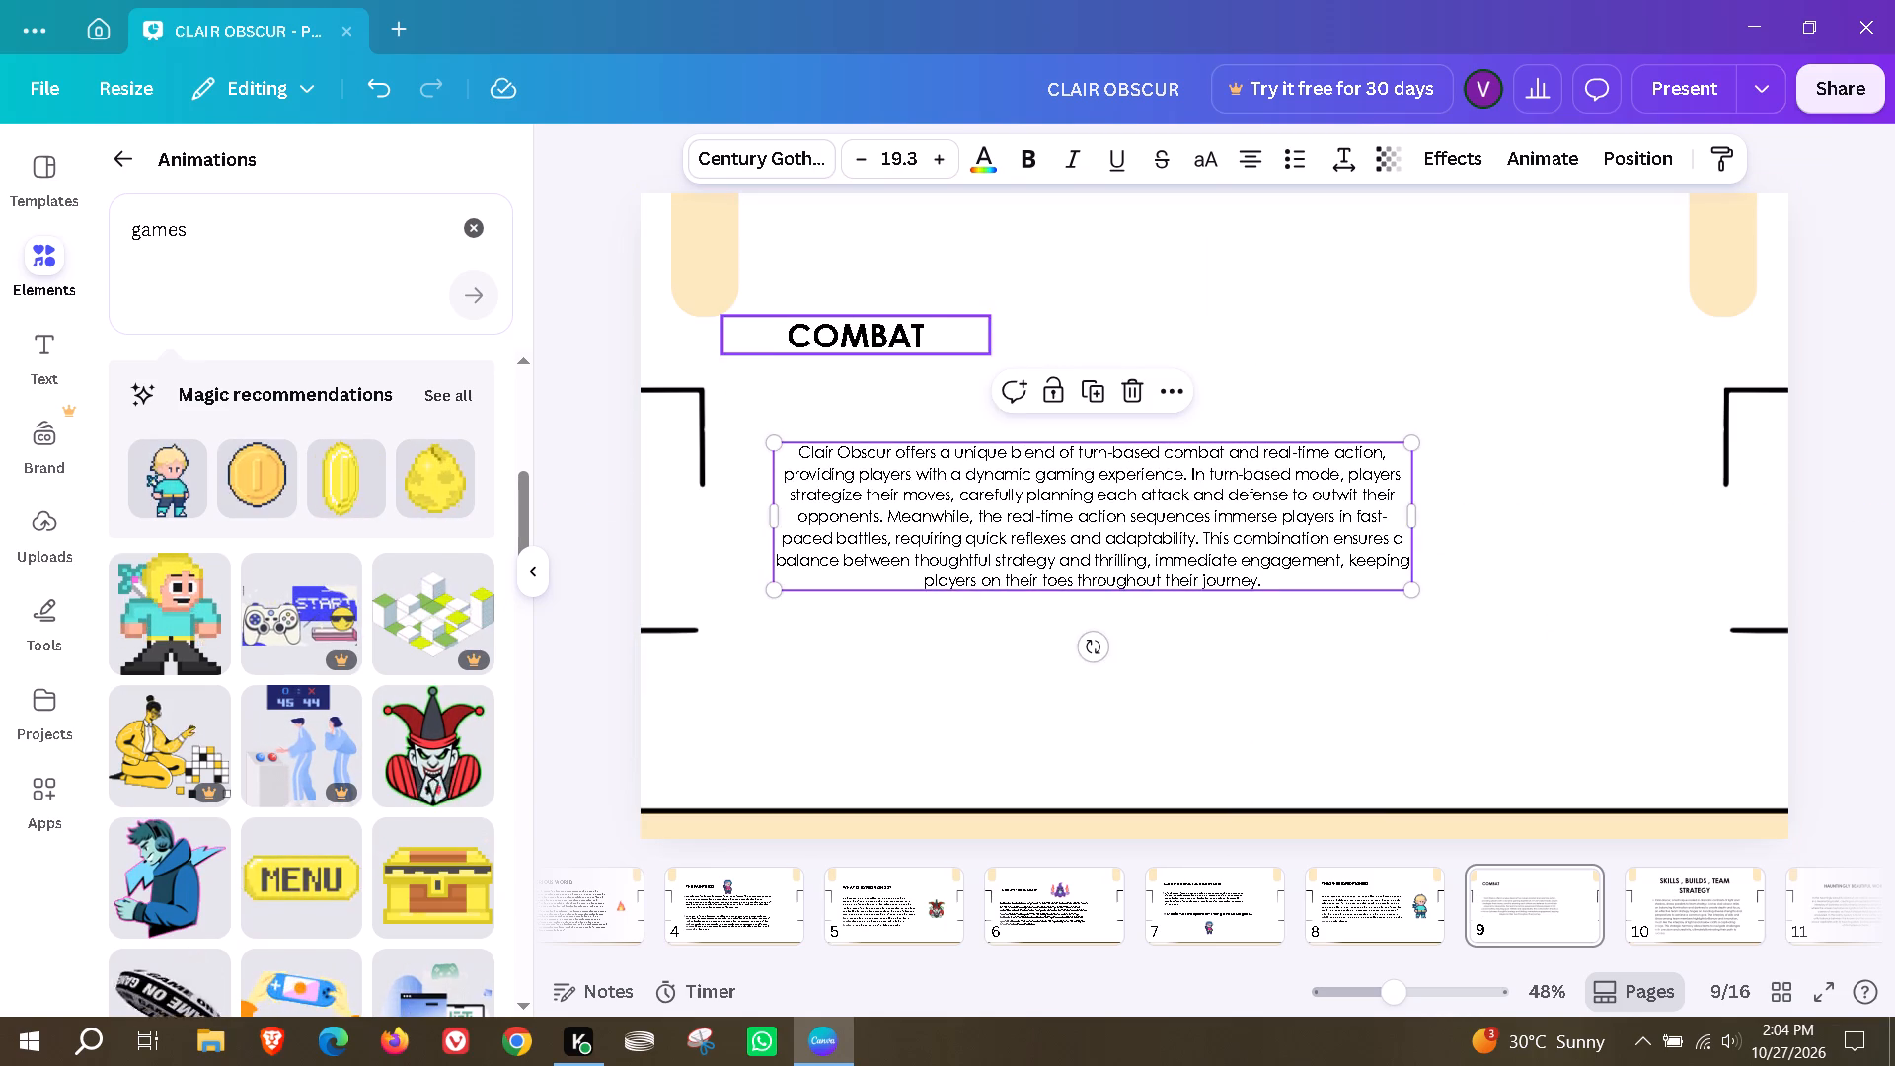
pyautogui.moveTo(886, 337); pyautogui.dragTo(867, 377)
pyautogui.click(1385, 653)
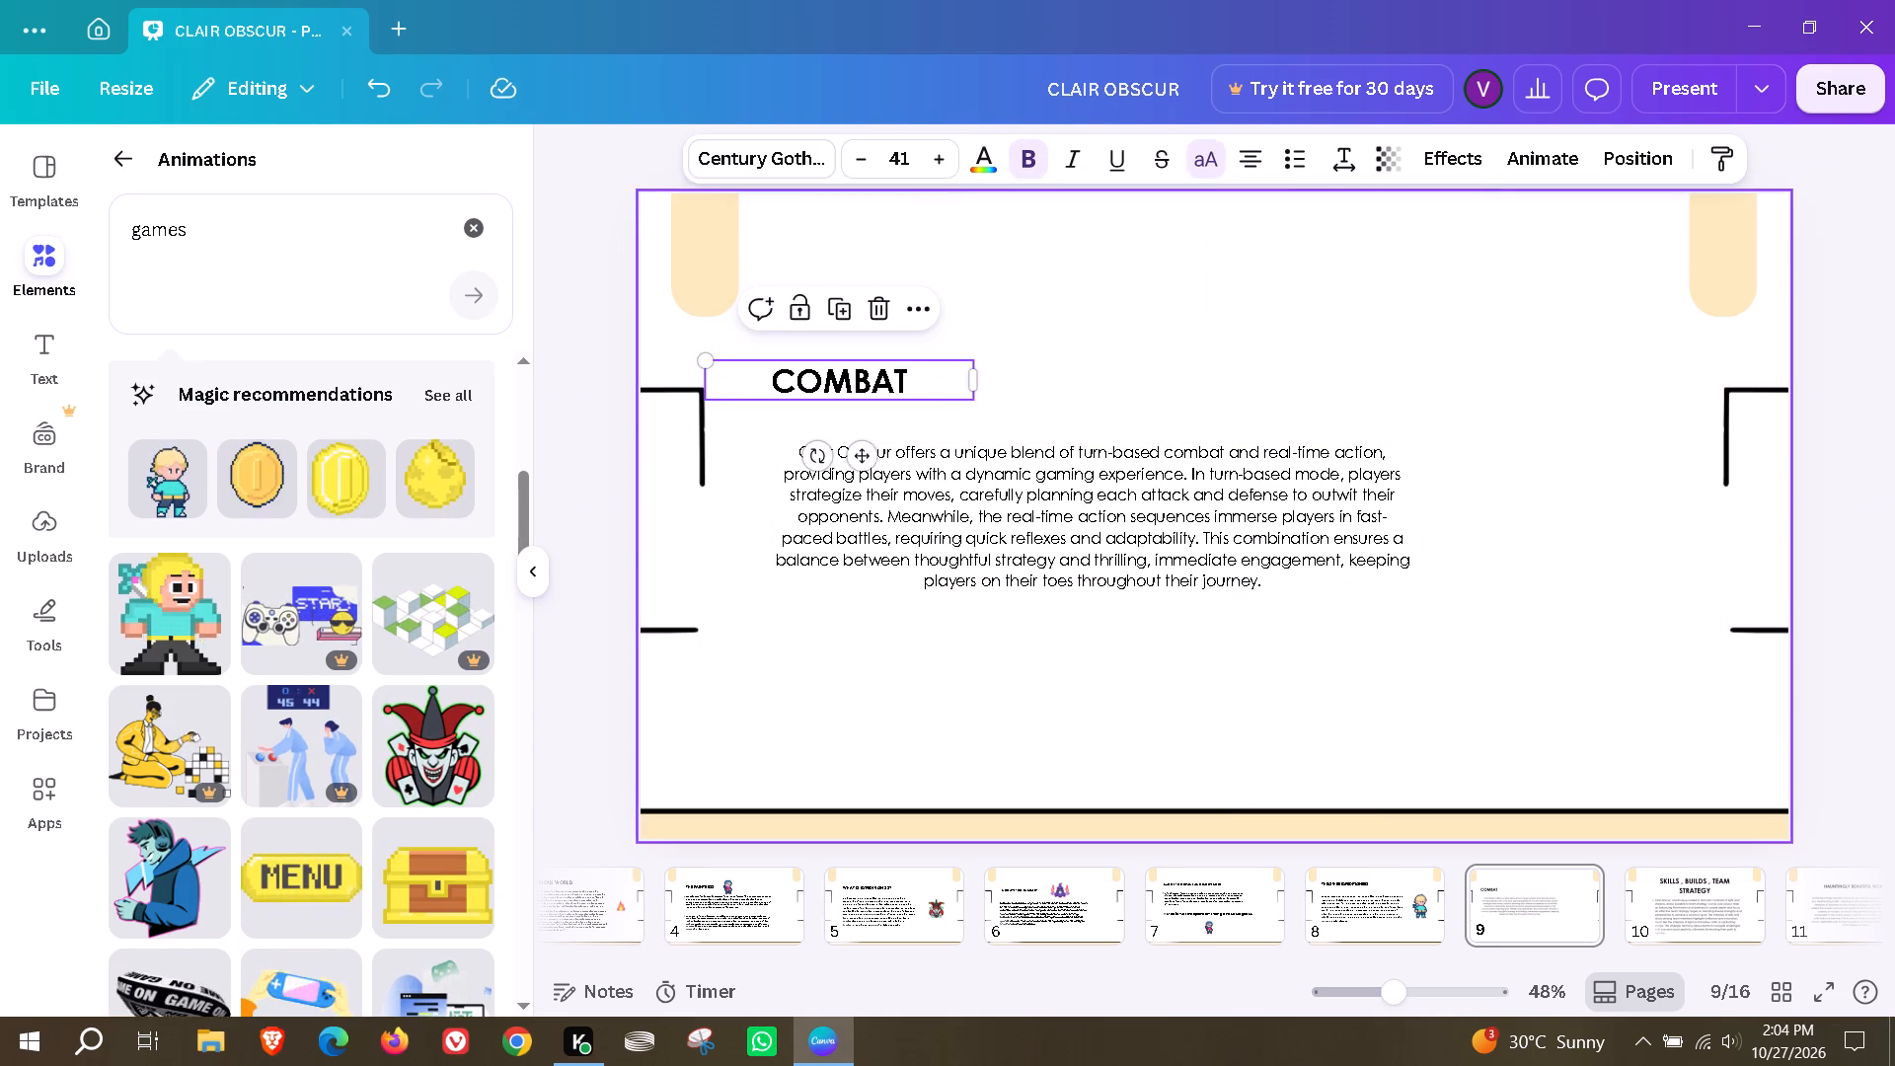
# Add the pink "WIN!" animation to page 9, shrink it, and place it below the paragraph.
pyautogui.scroll(-3, 206, 848)
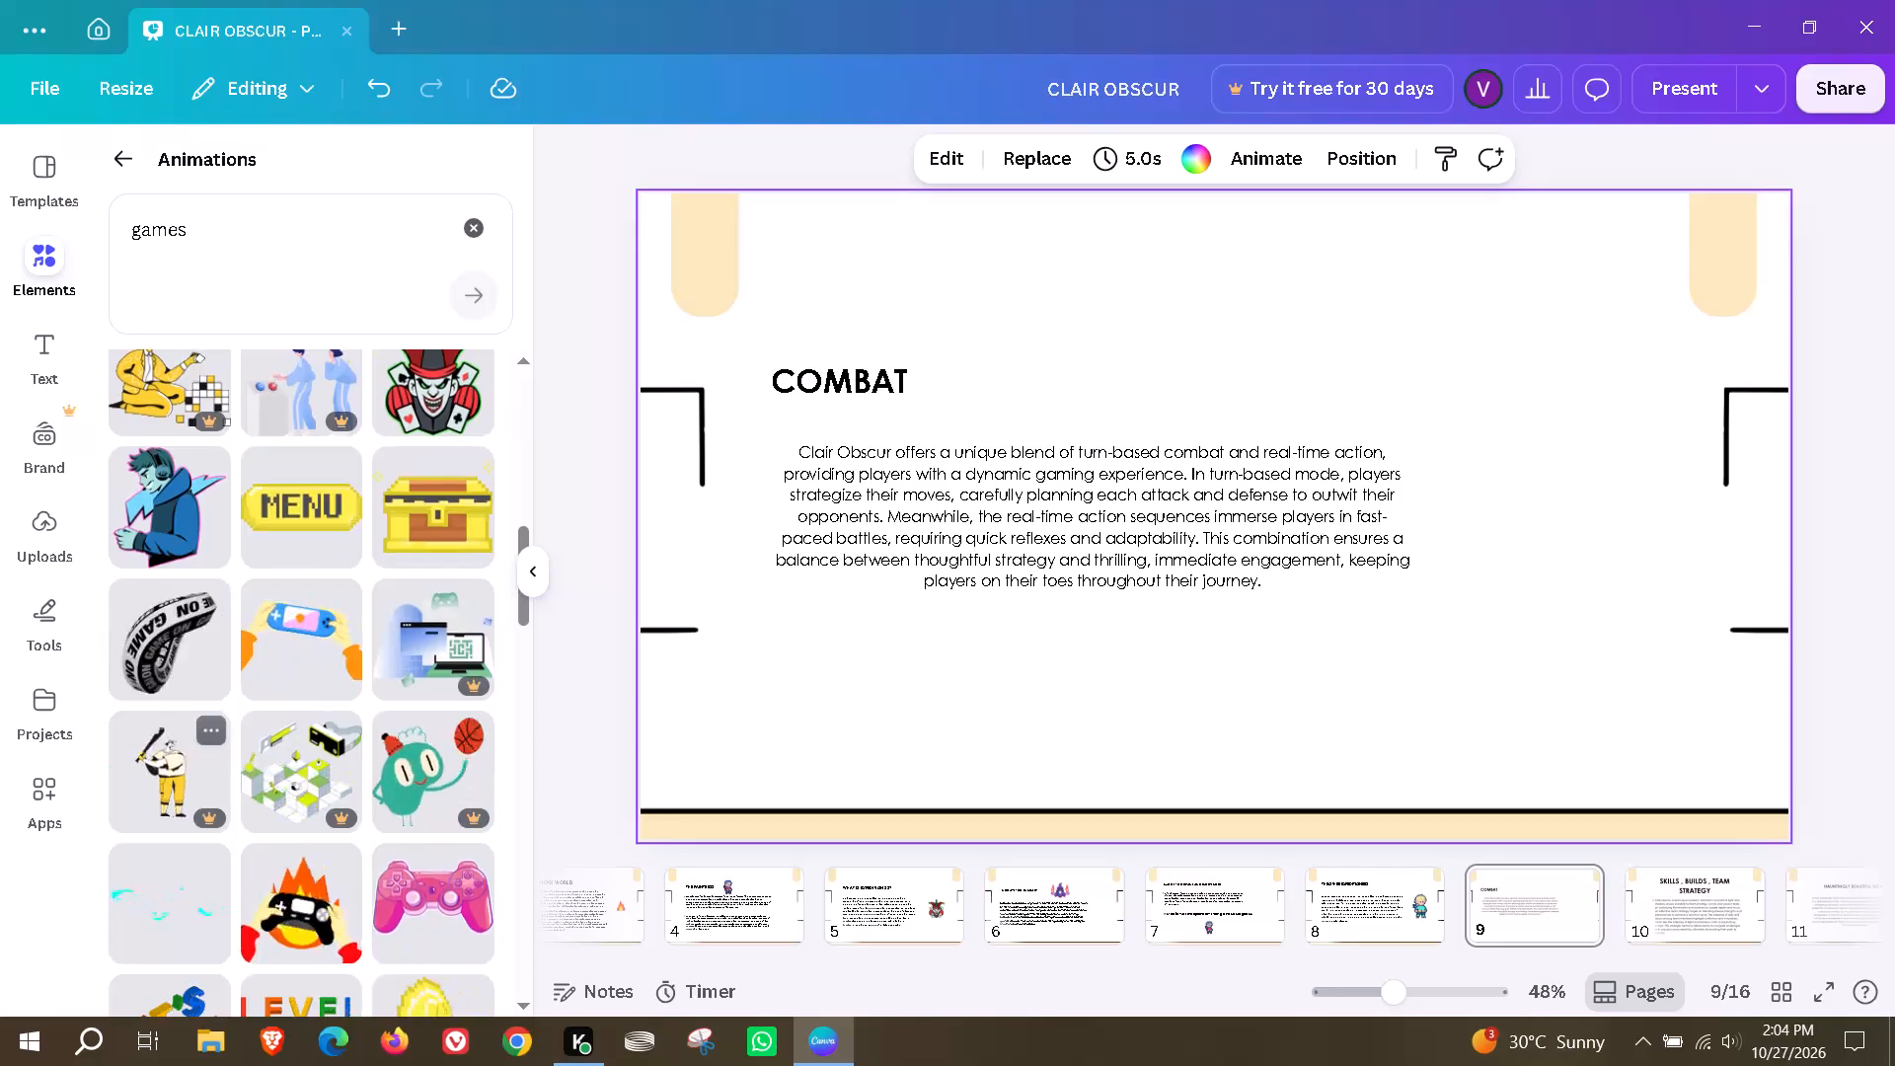
pyautogui.scroll(-12, 182, 806)
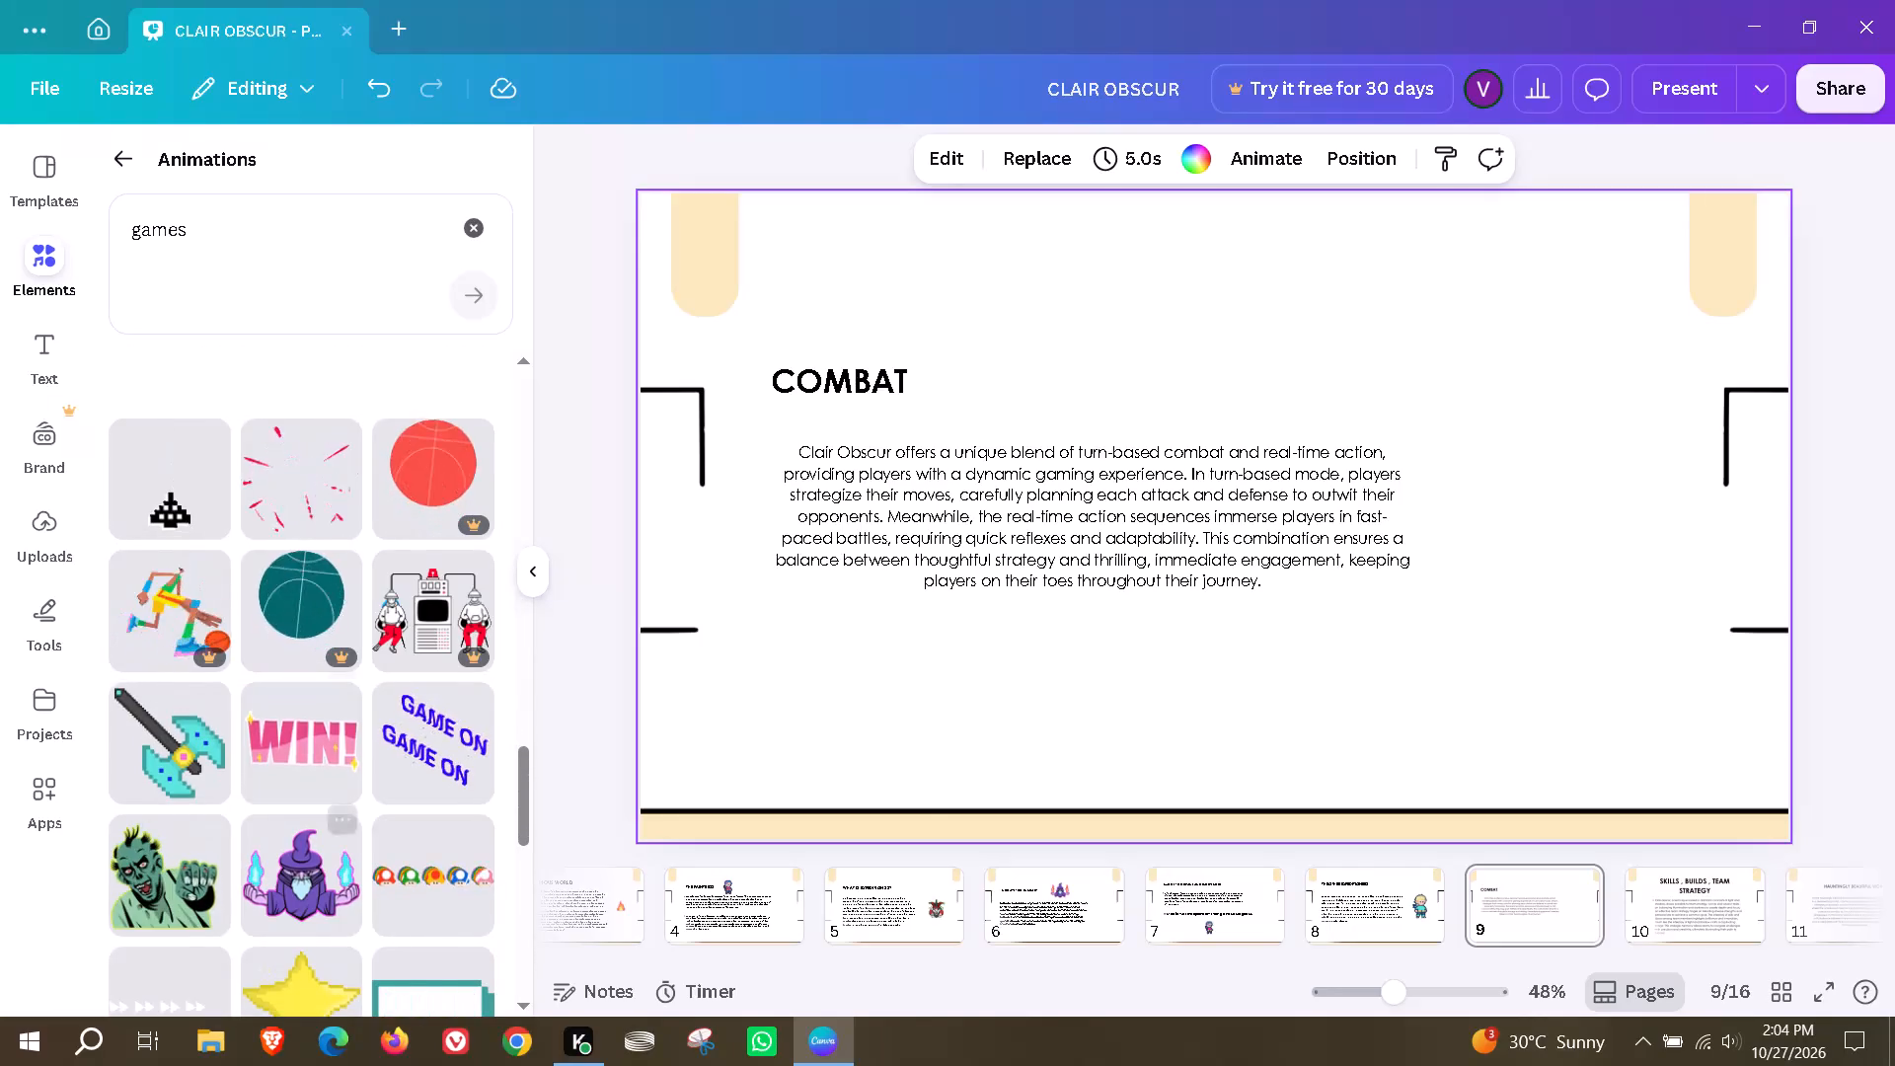
pyautogui.moveTo(290, 781); pyautogui.dragTo(852, 542)
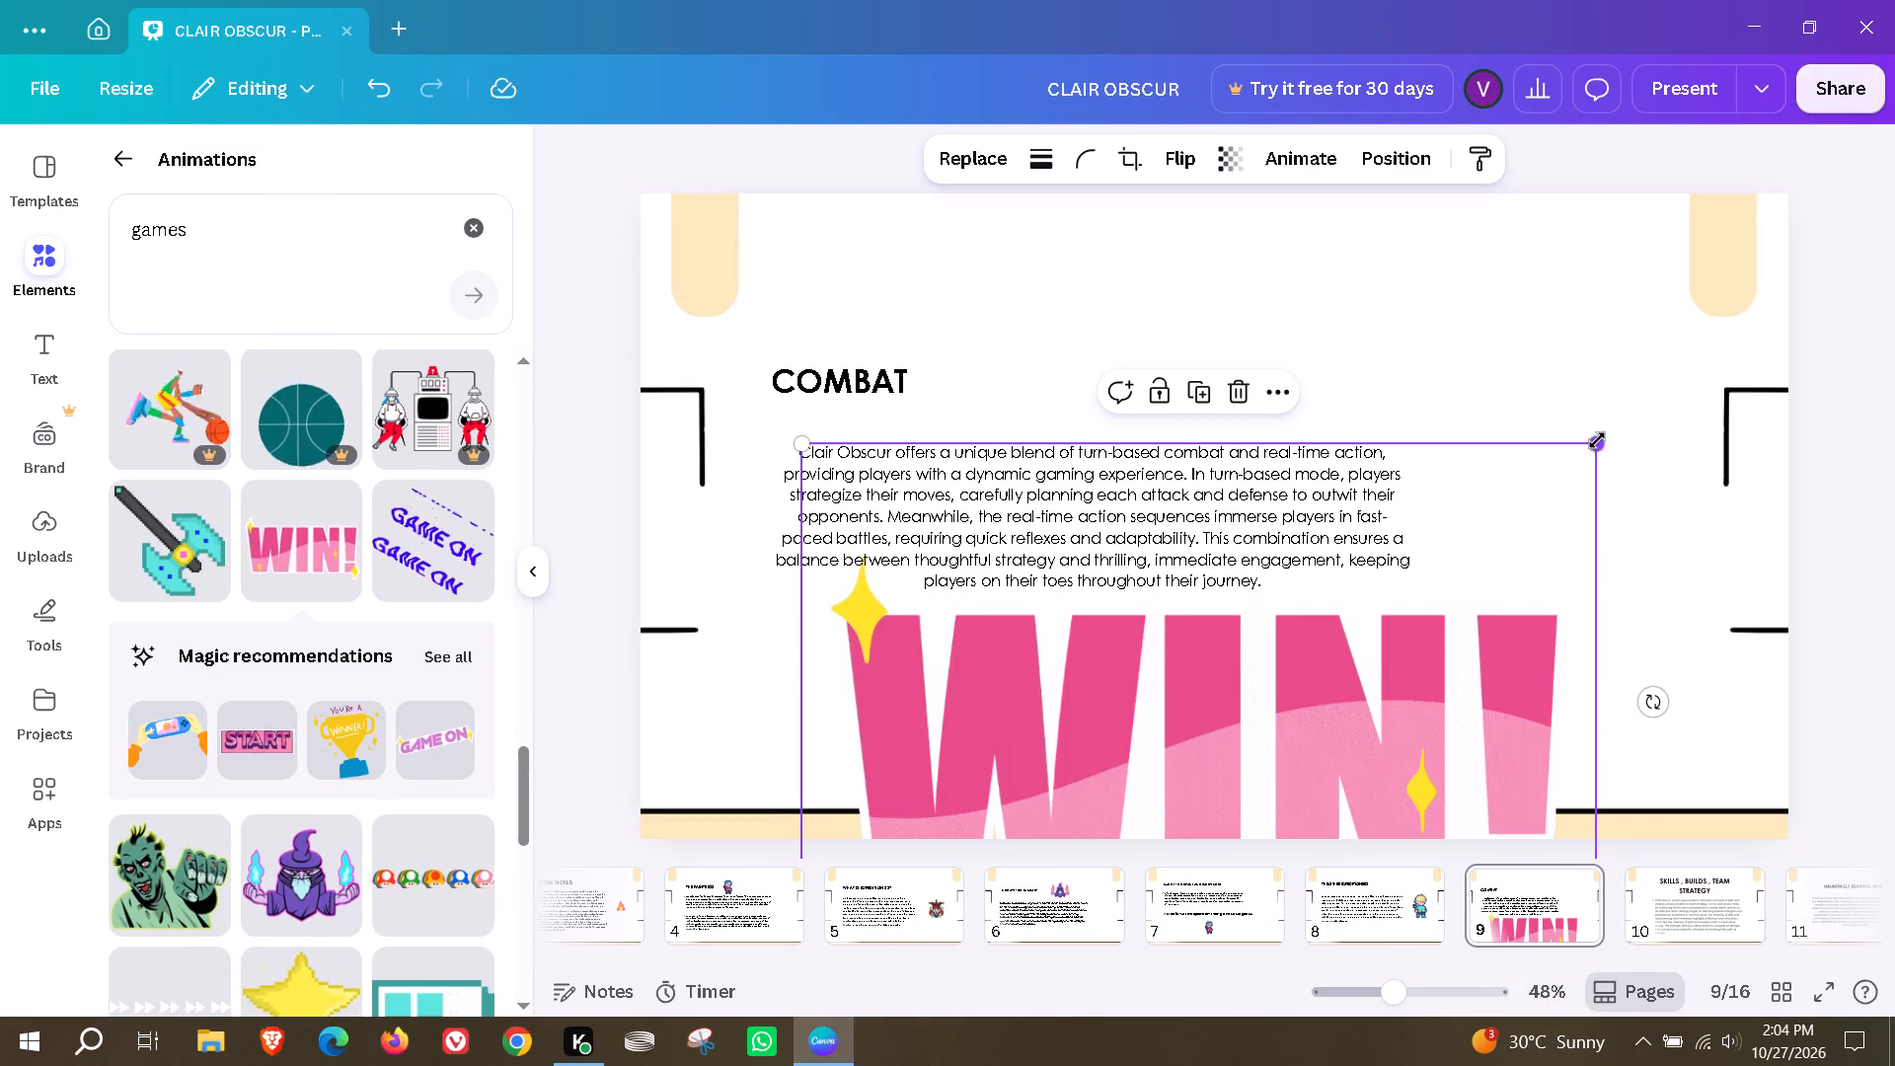
pyautogui.moveTo(1597, 440); pyautogui.dragTo(1232, 661)
pyautogui.moveTo(1017, 795); pyautogui.dragTo(1088, 633)
pyautogui.moveTo(1315, 509); pyautogui.dragTo(1220, 619)
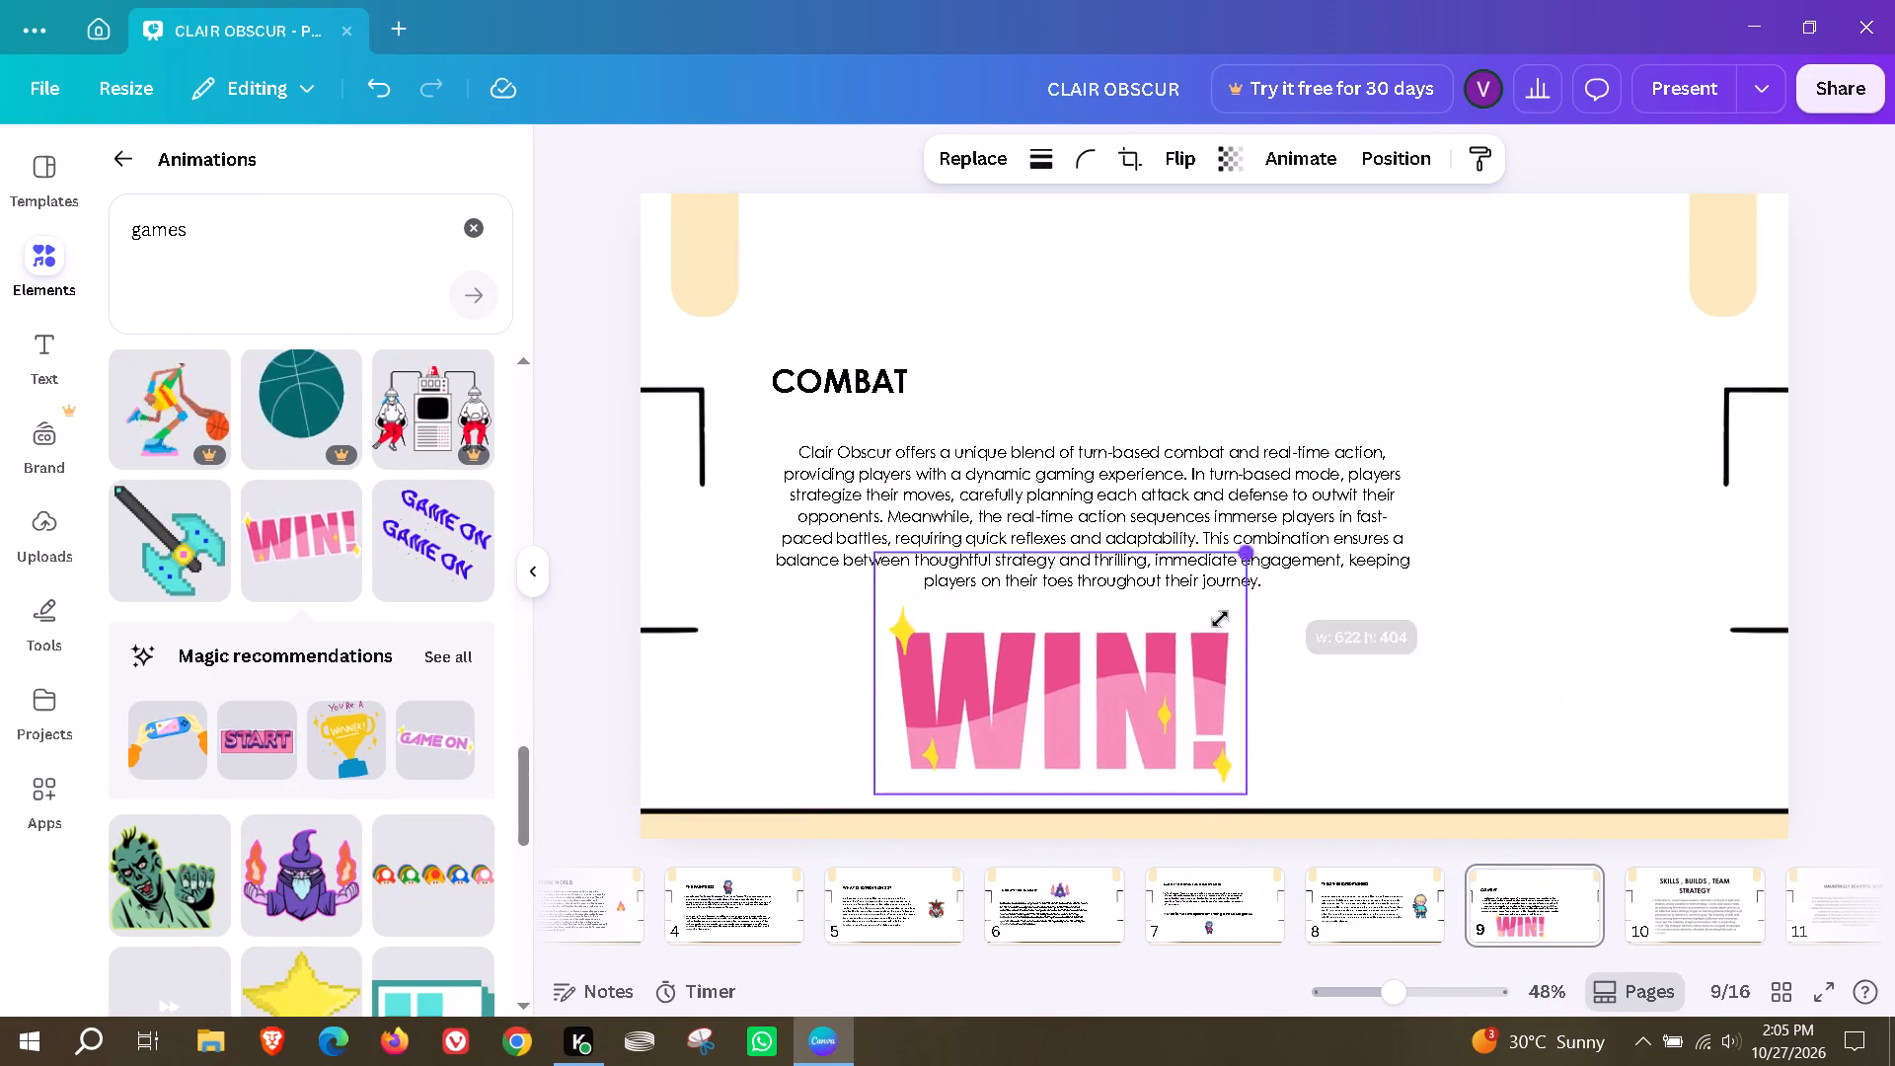
pyautogui.moveTo(1220, 619); pyautogui.dragTo(1060, 713)
pyautogui.moveTo(970, 769); pyautogui.dragTo(1072, 711)
pyautogui.click(1378, 735)
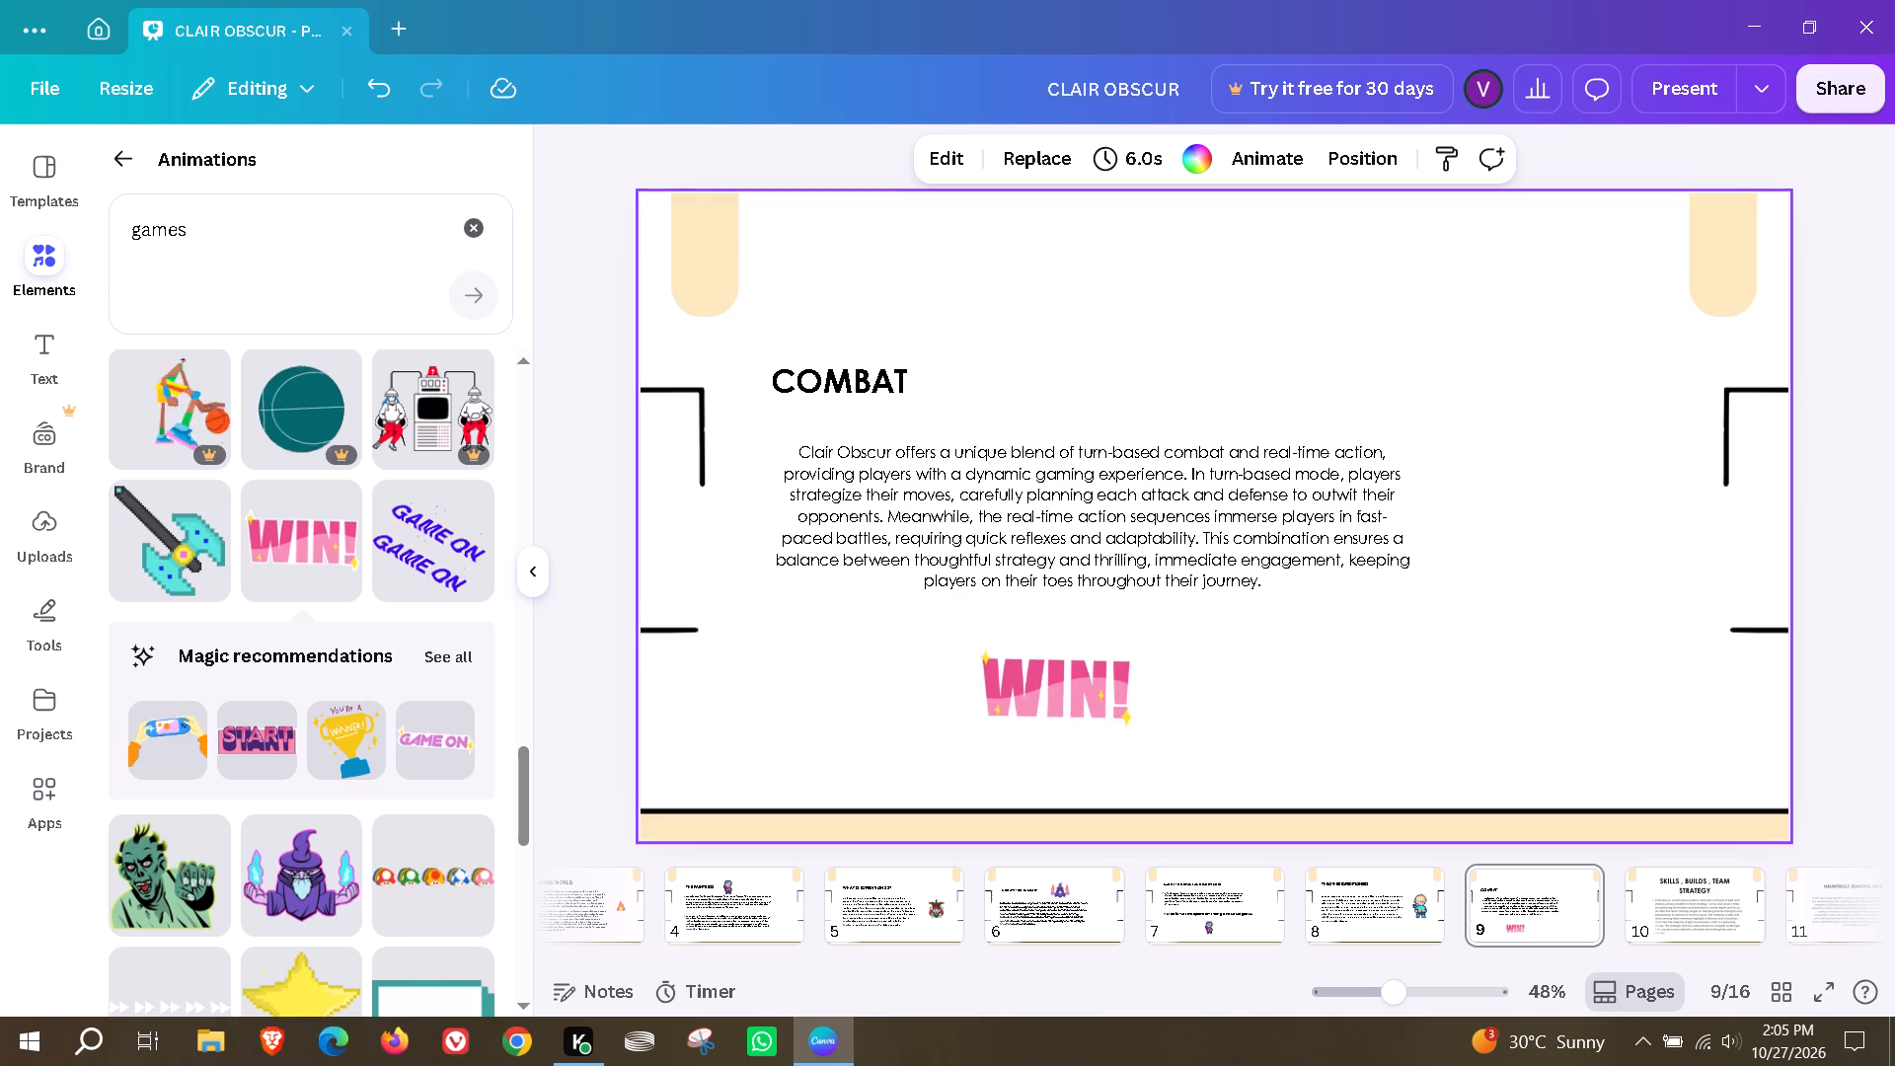
# Add the yellow pixel lightning bolt animation to page 9, shrink it, and place it to the right of the paragraph.
pyautogui.scroll(-3, 238, 877)
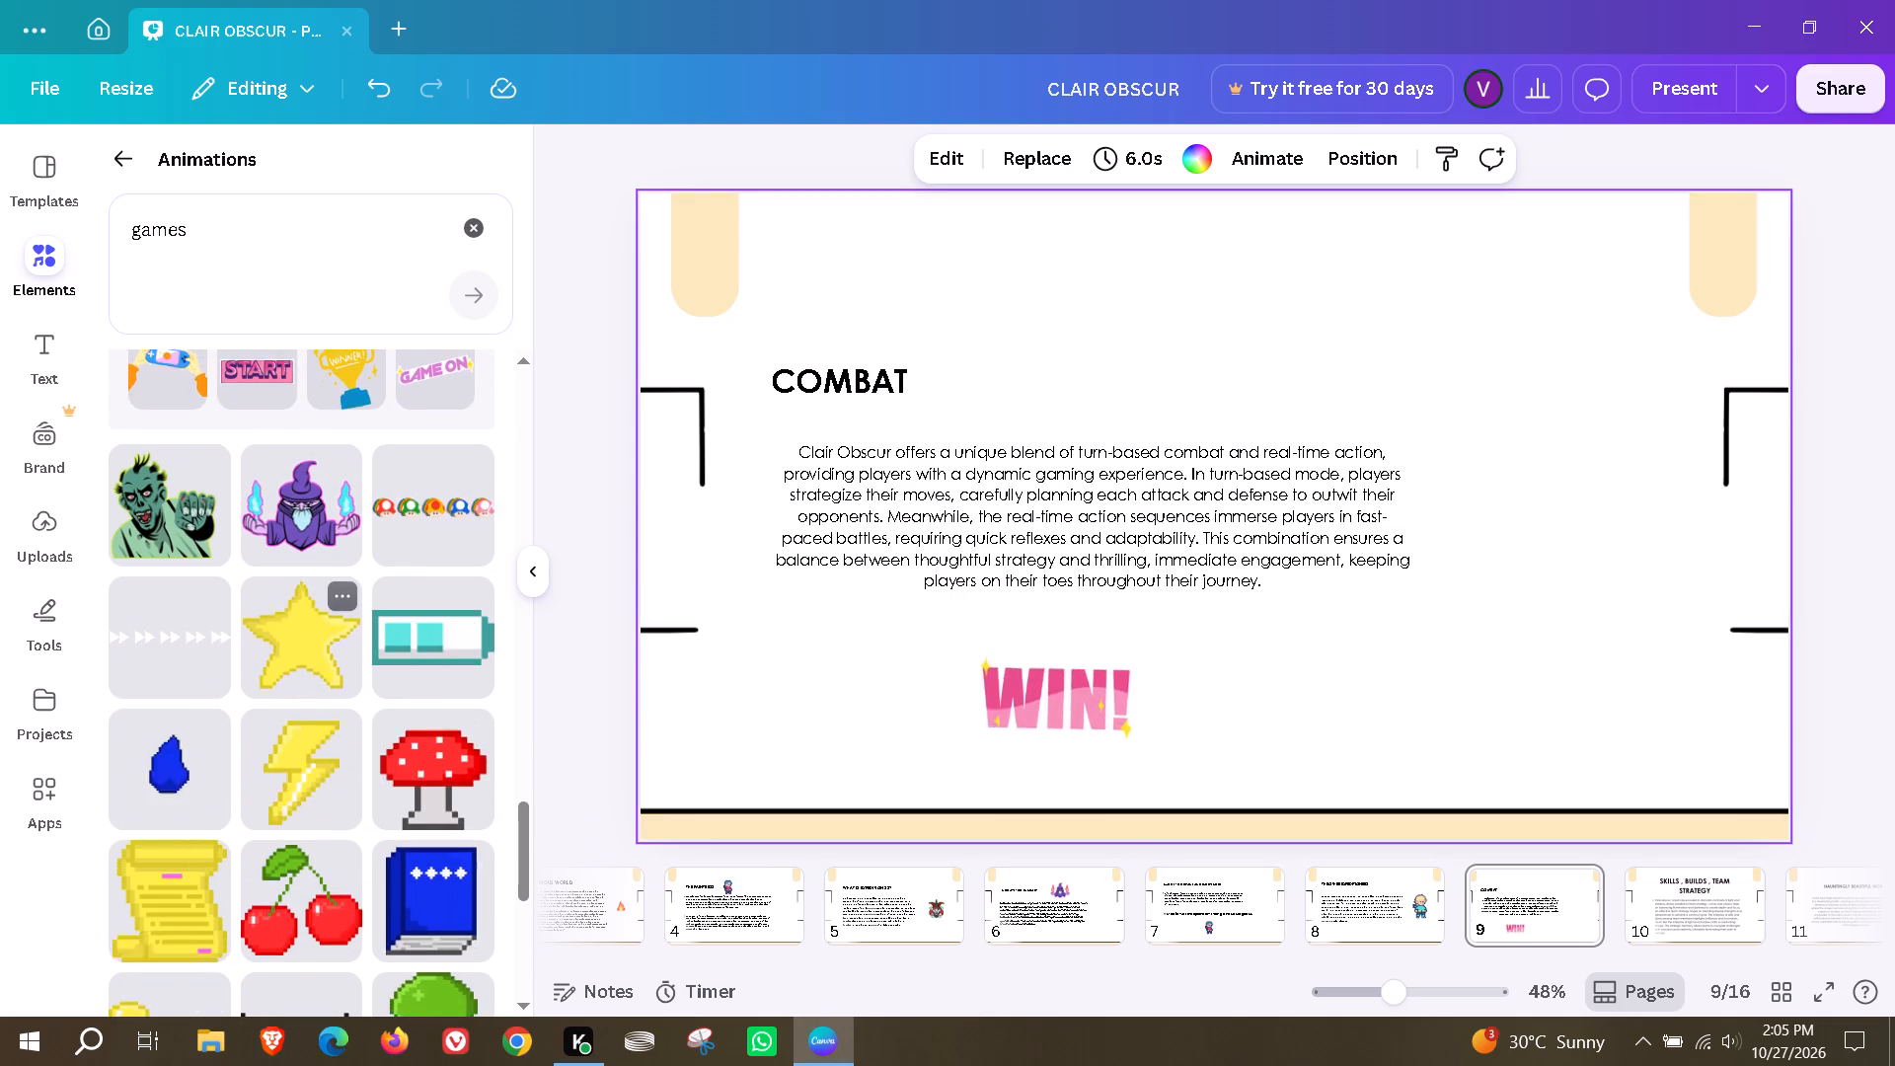
pyautogui.moveTo(289, 782); pyautogui.dragTo(1482, 349)
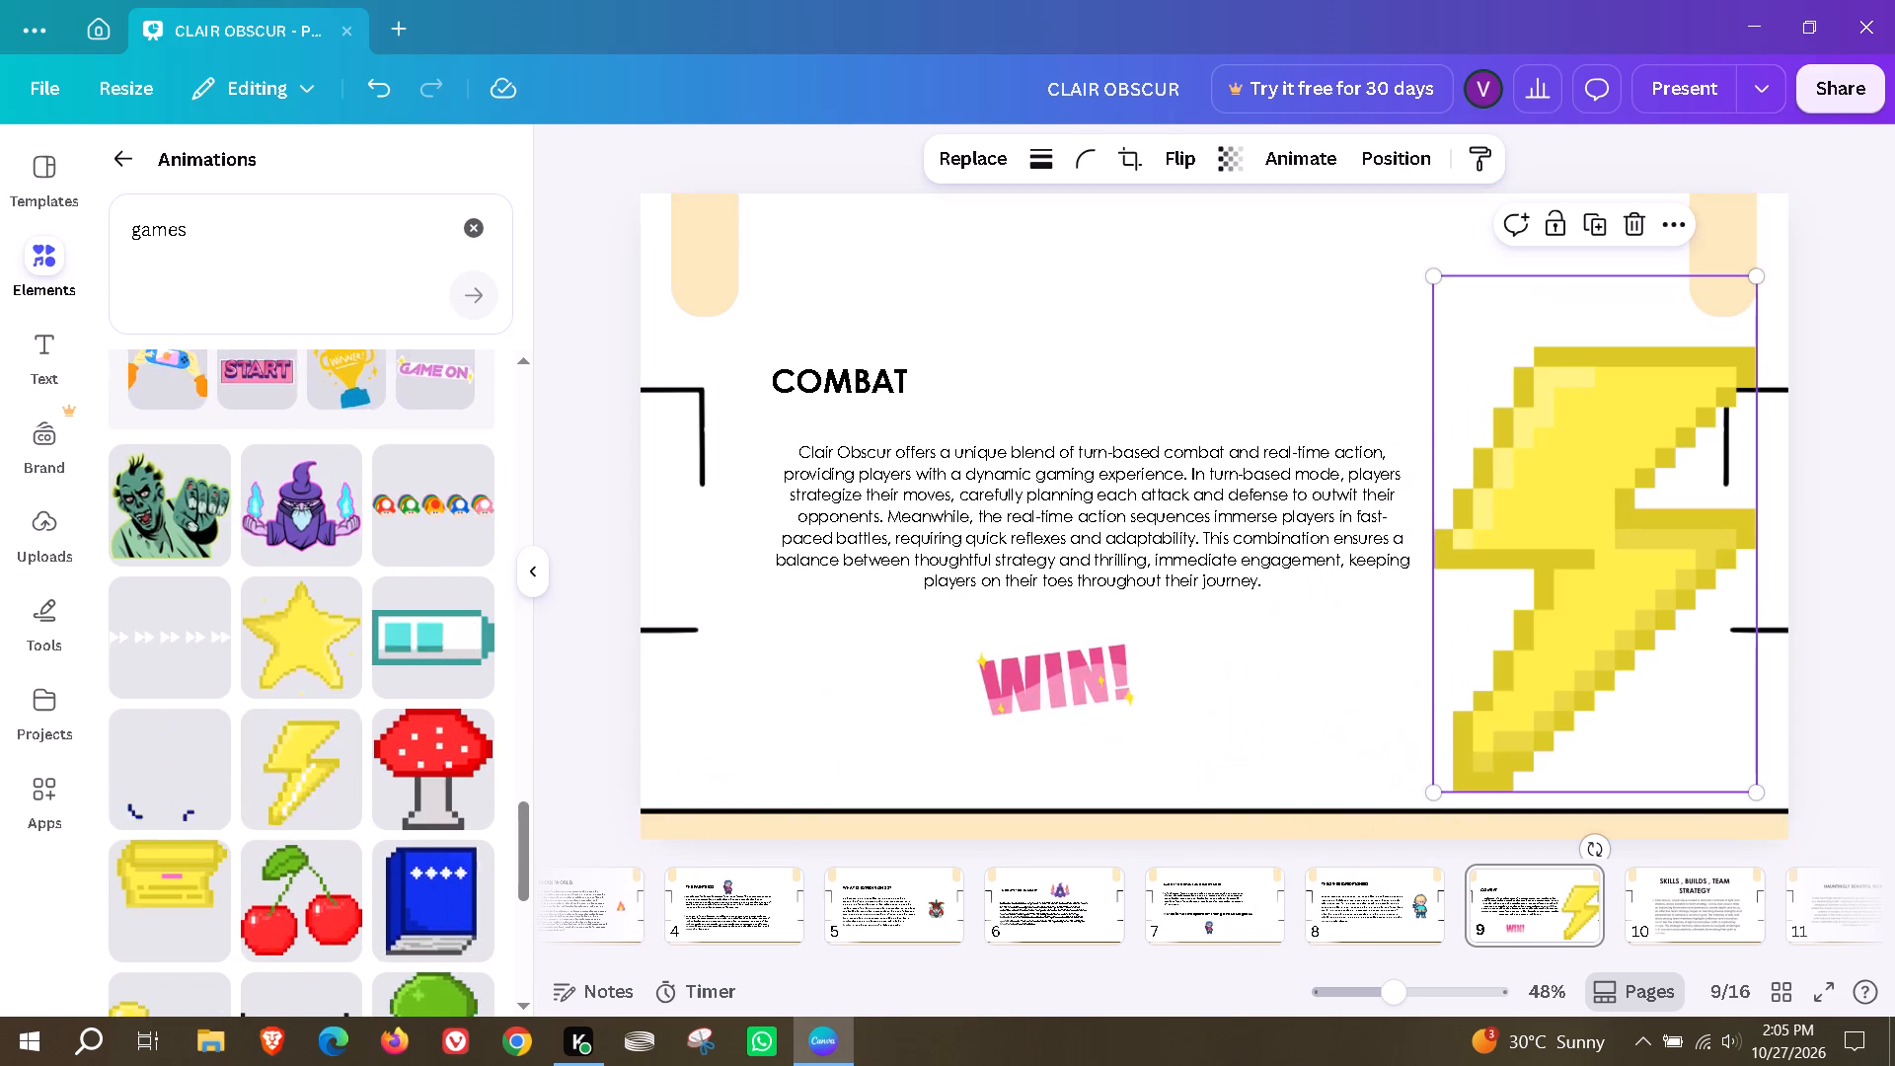
pyautogui.moveTo(1764, 786); pyautogui.dragTo(1481, 392)
pyautogui.moveTo(1454, 356); pyautogui.dragTo(1556, 533)
pyautogui.click(1560, 705)
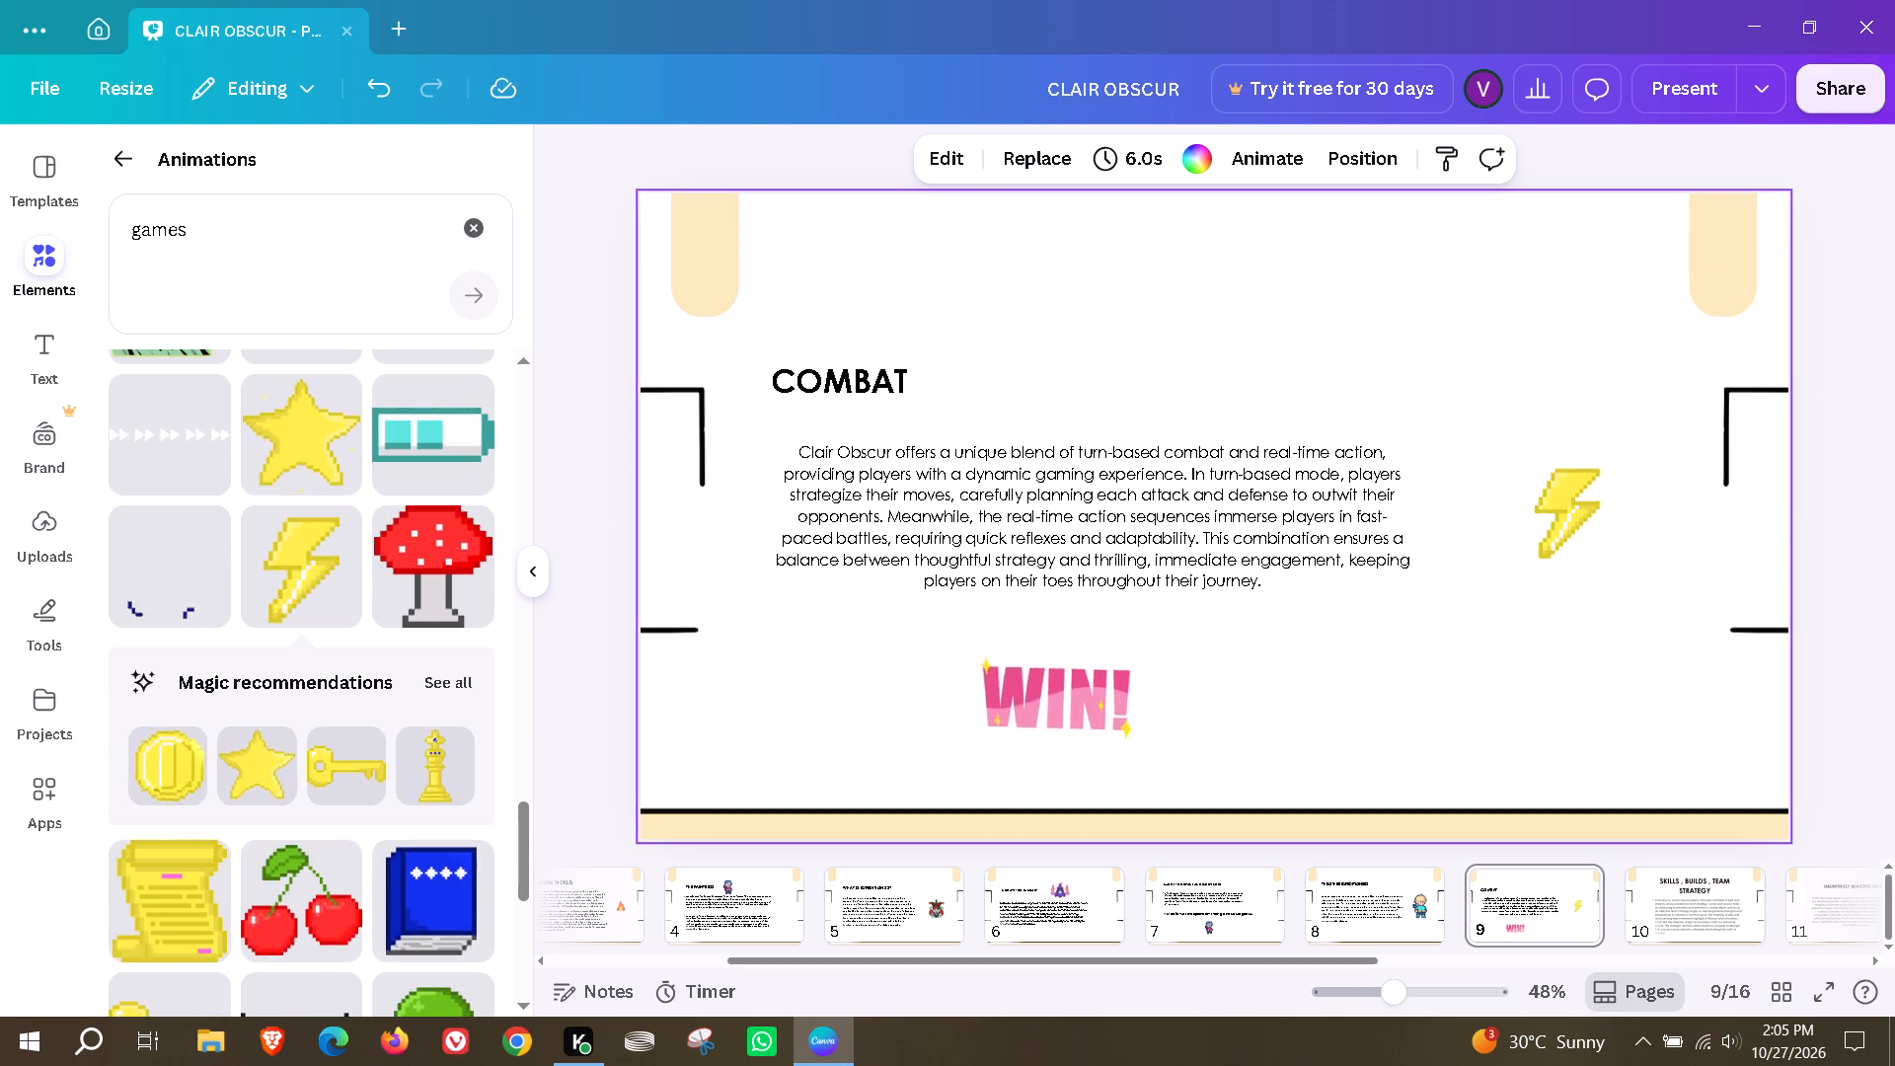
# On page 10, shrink the "SKILLS , BUILDS , TEAM STRATEGY" heading to size 27.4, on one line at the page's upper left.
pyautogui.click(1690, 892)
pyautogui.click(1195, 357)
pyautogui.moveTo(1532, 414); pyautogui.dragTo(1391, 392)
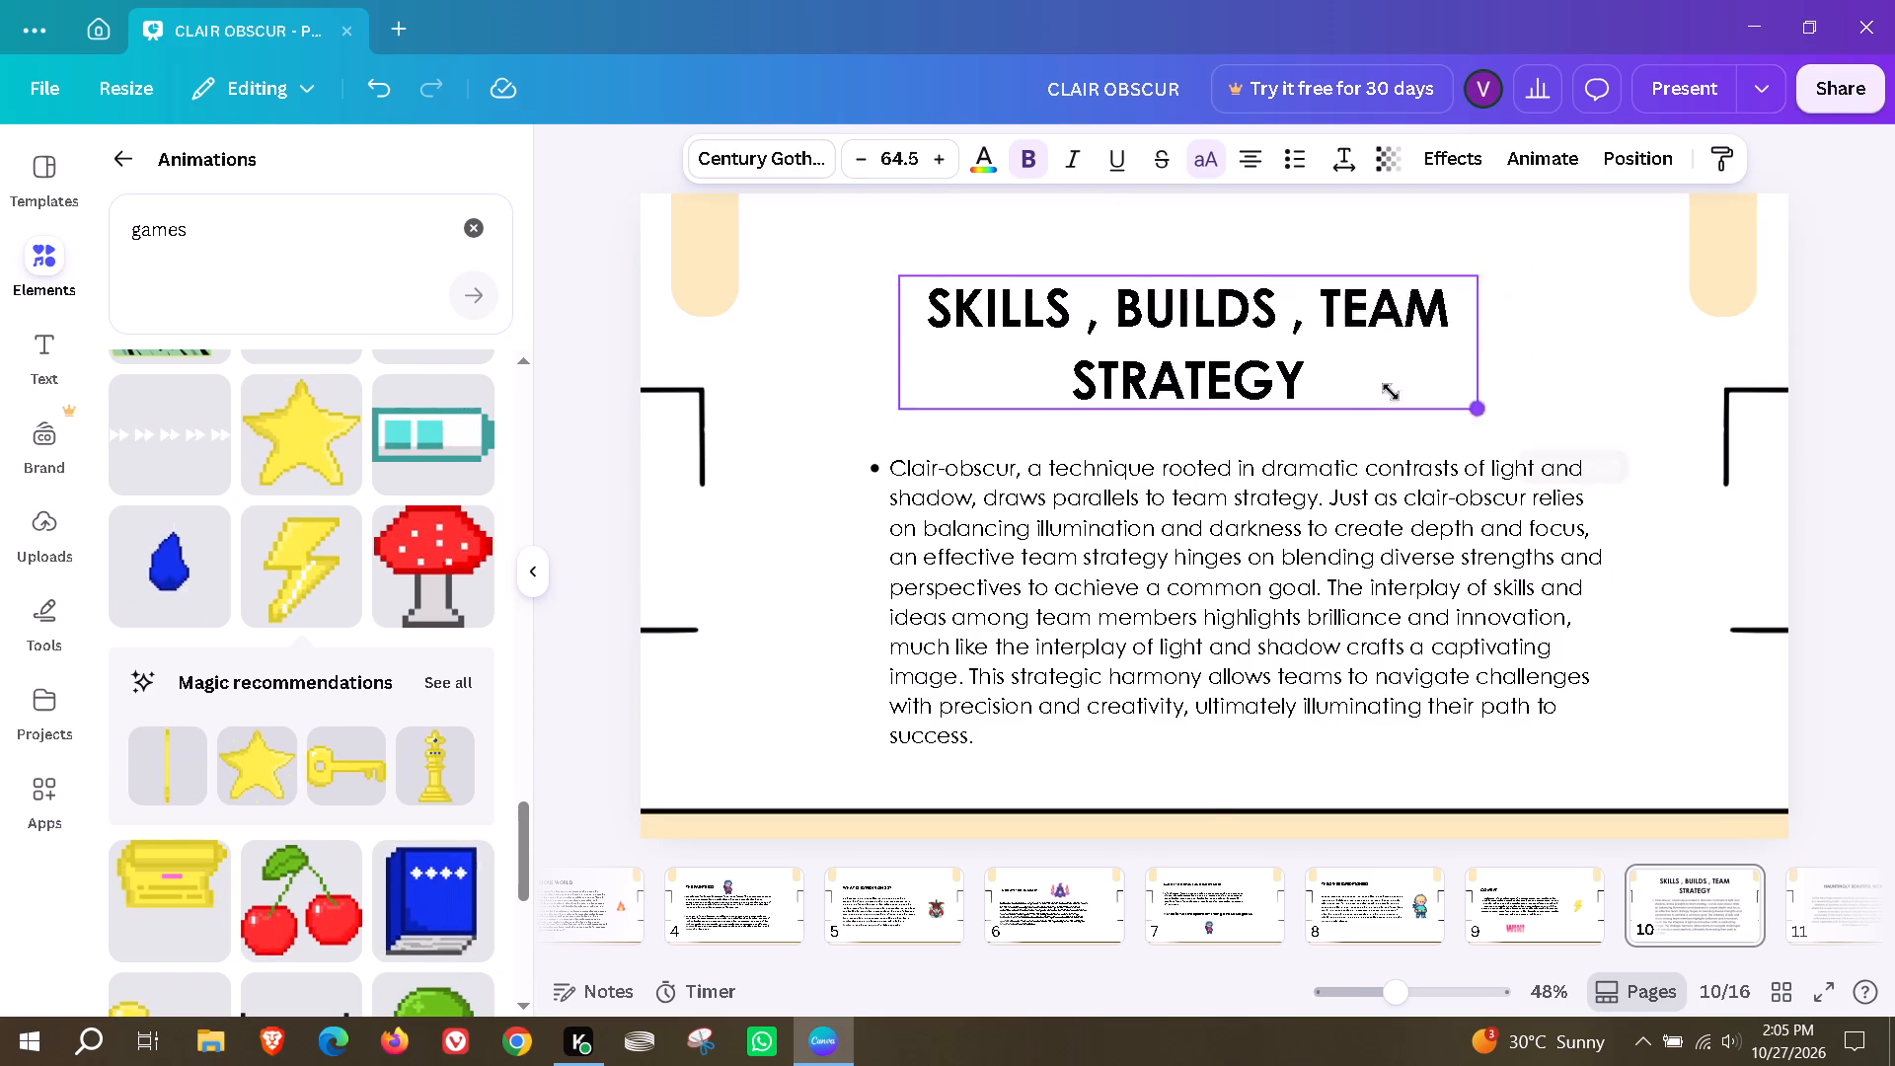
pyautogui.moveTo(1391, 392); pyautogui.dragTo(1136, 375)
pyautogui.moveTo(1039, 295); pyautogui.dragTo(929, 330)
pyautogui.moveTo(1039, 343); pyautogui.dragTo(1143, 354)
# Reduce page 10's bullet text to size 20.5, widen its text box, and set it left of centre with the heading lowered above it.
pyautogui.moveTo(1081, 571); pyautogui.dragTo(1046, 534)
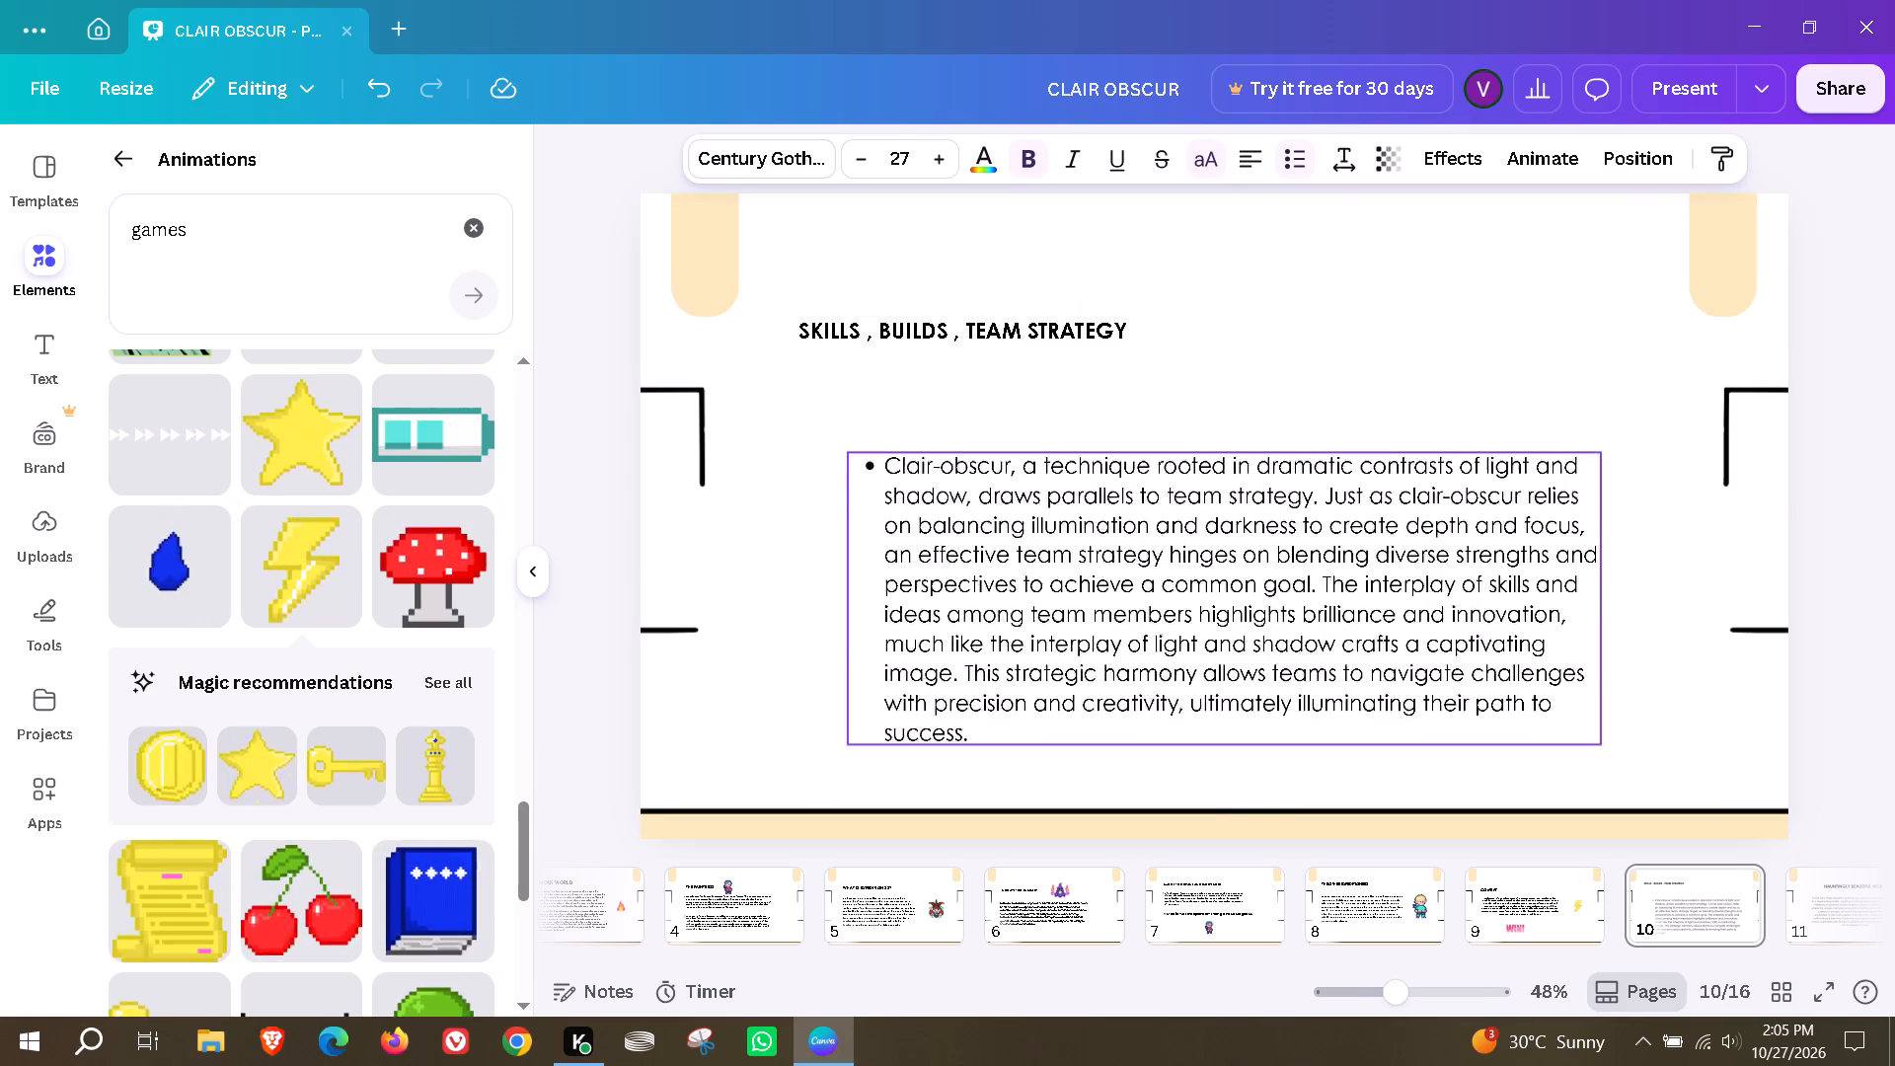
pyautogui.moveTo(1046, 534); pyautogui.dragTo(1014, 508)
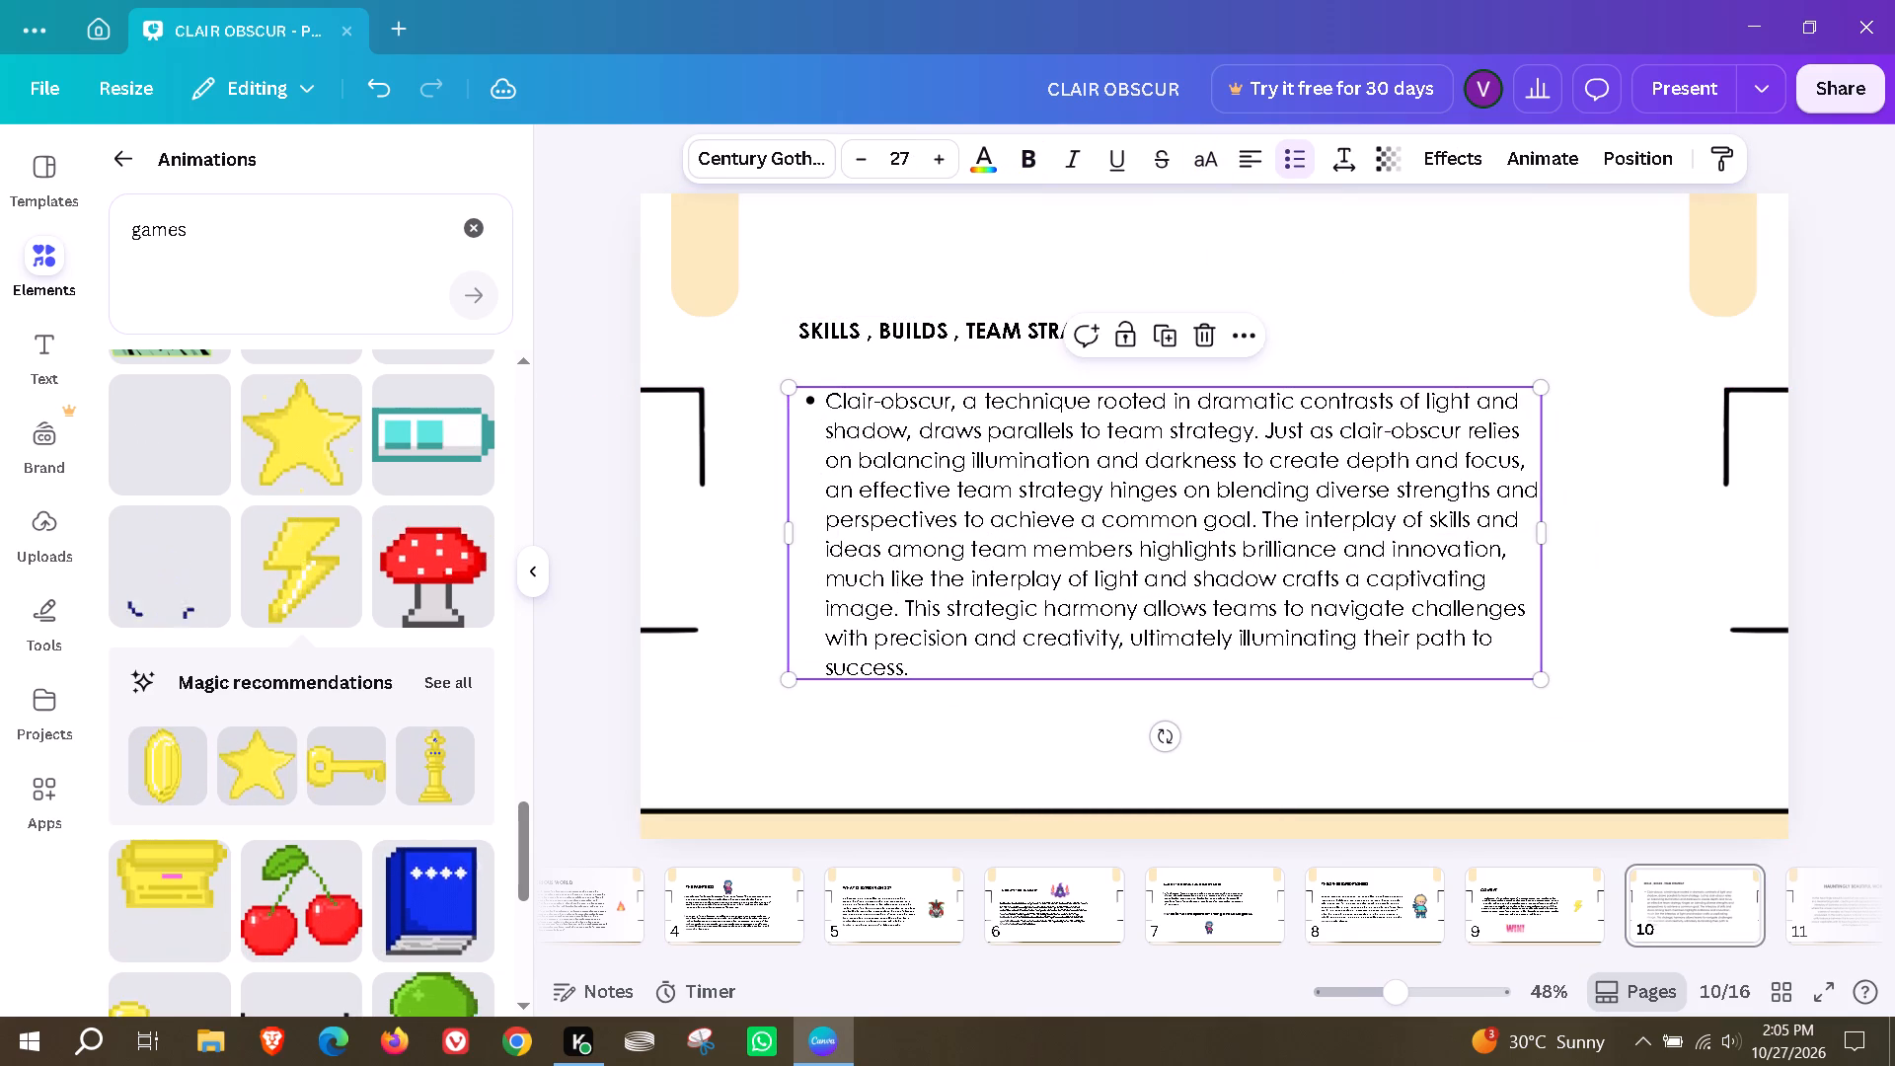
pyautogui.moveTo(1536, 675); pyautogui.dragTo(1279, 572)
pyautogui.moveTo(1283, 472); pyautogui.dragTo(1339, 489)
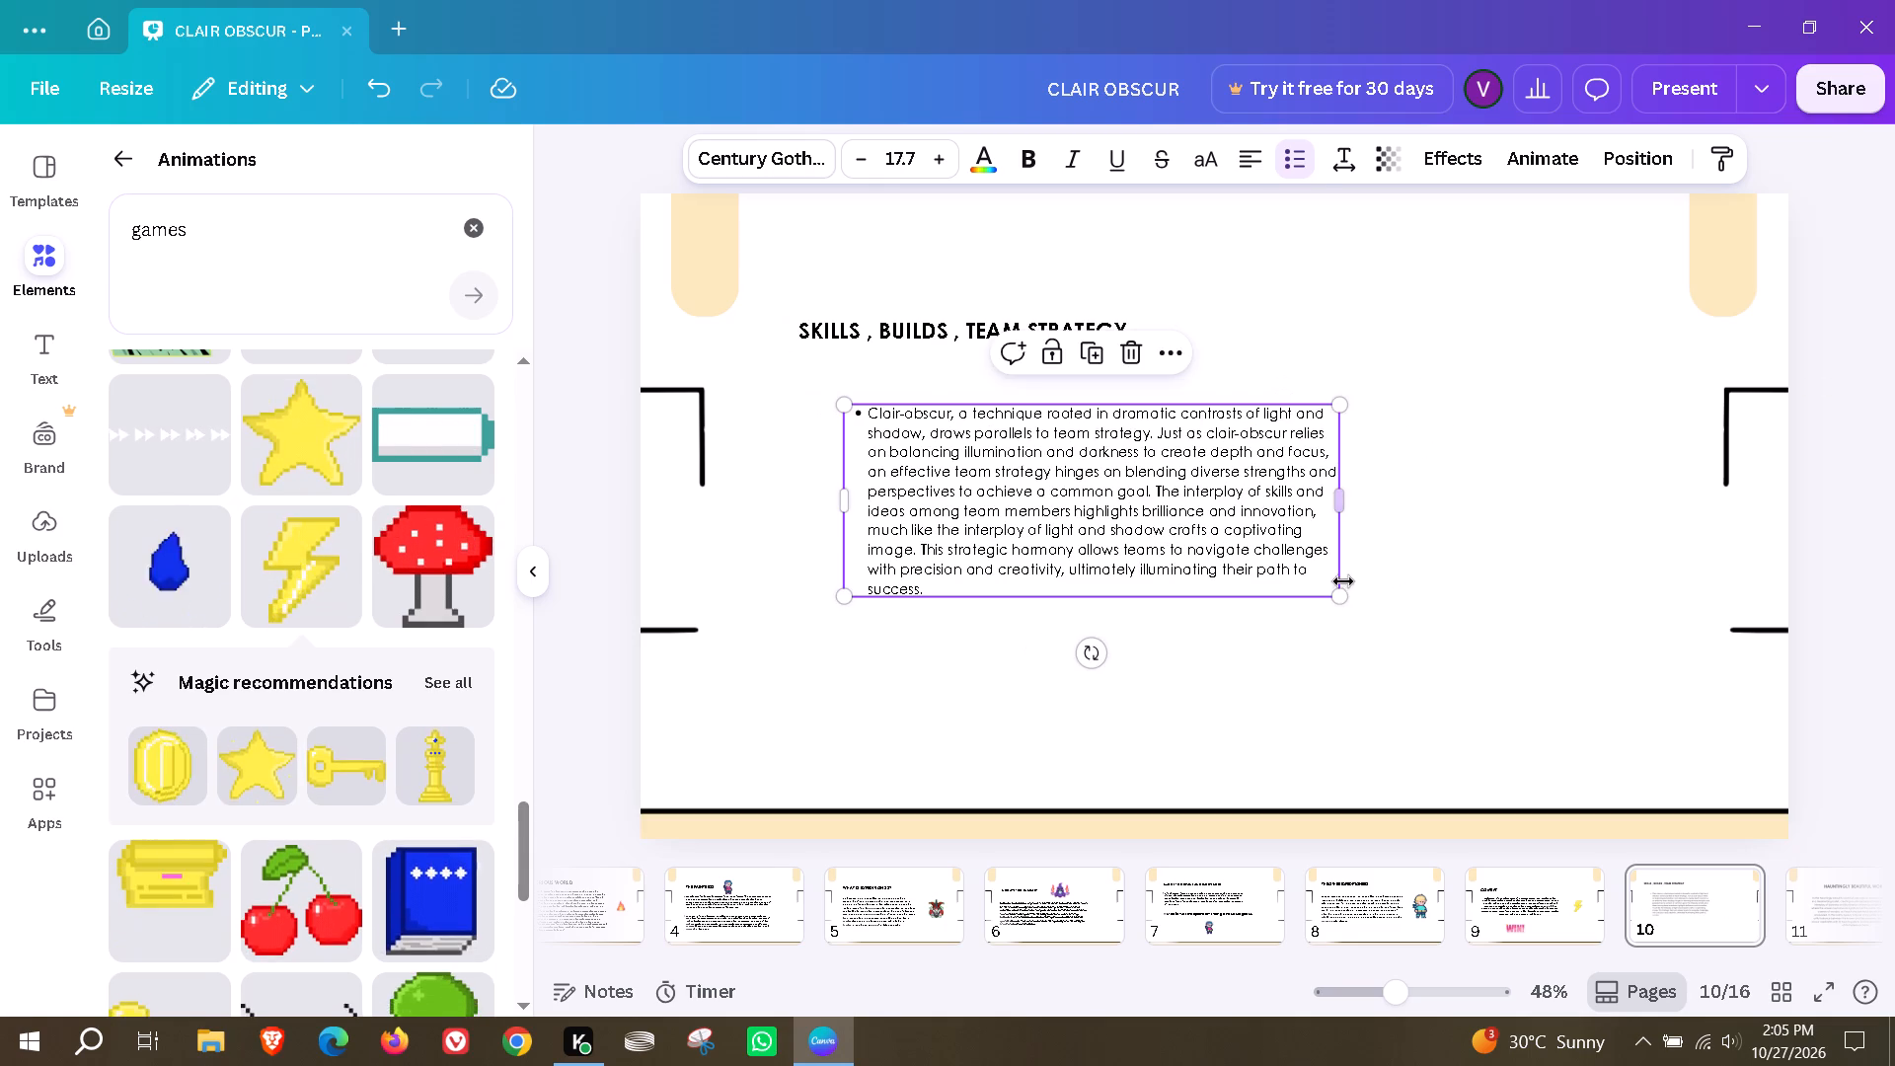
pyautogui.moveTo(1340, 595); pyautogui.dragTo(1407, 653)
pyautogui.moveTo(1416, 514); pyautogui.dragTo(1454, 520)
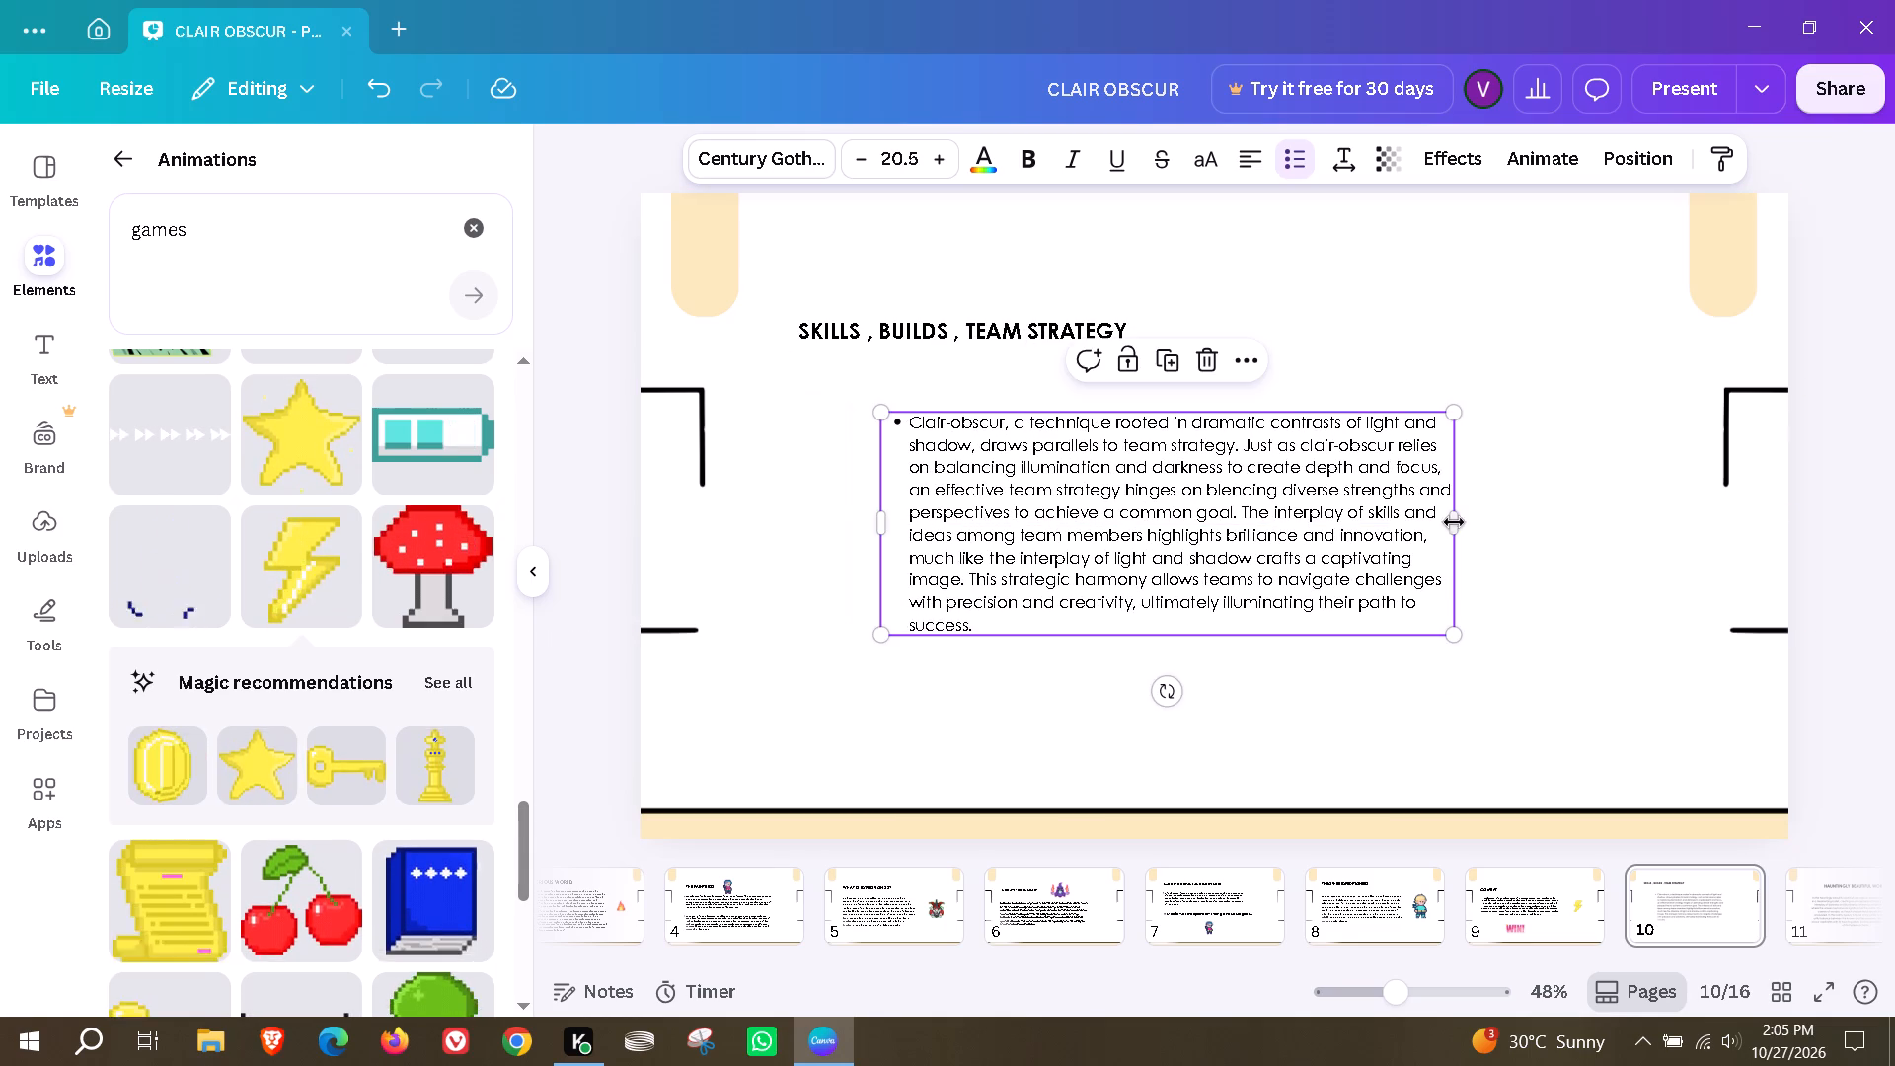
pyautogui.moveTo(1454, 522); pyautogui.dragTo(1526, 537)
pyautogui.moveTo(1278, 540); pyautogui.dragTo(1185, 515)
pyautogui.click(1192, 670)
pyautogui.moveTo(981, 522); pyautogui.dragTo(970, 616)
pyautogui.moveTo(903, 327); pyautogui.dragTo(886, 385)
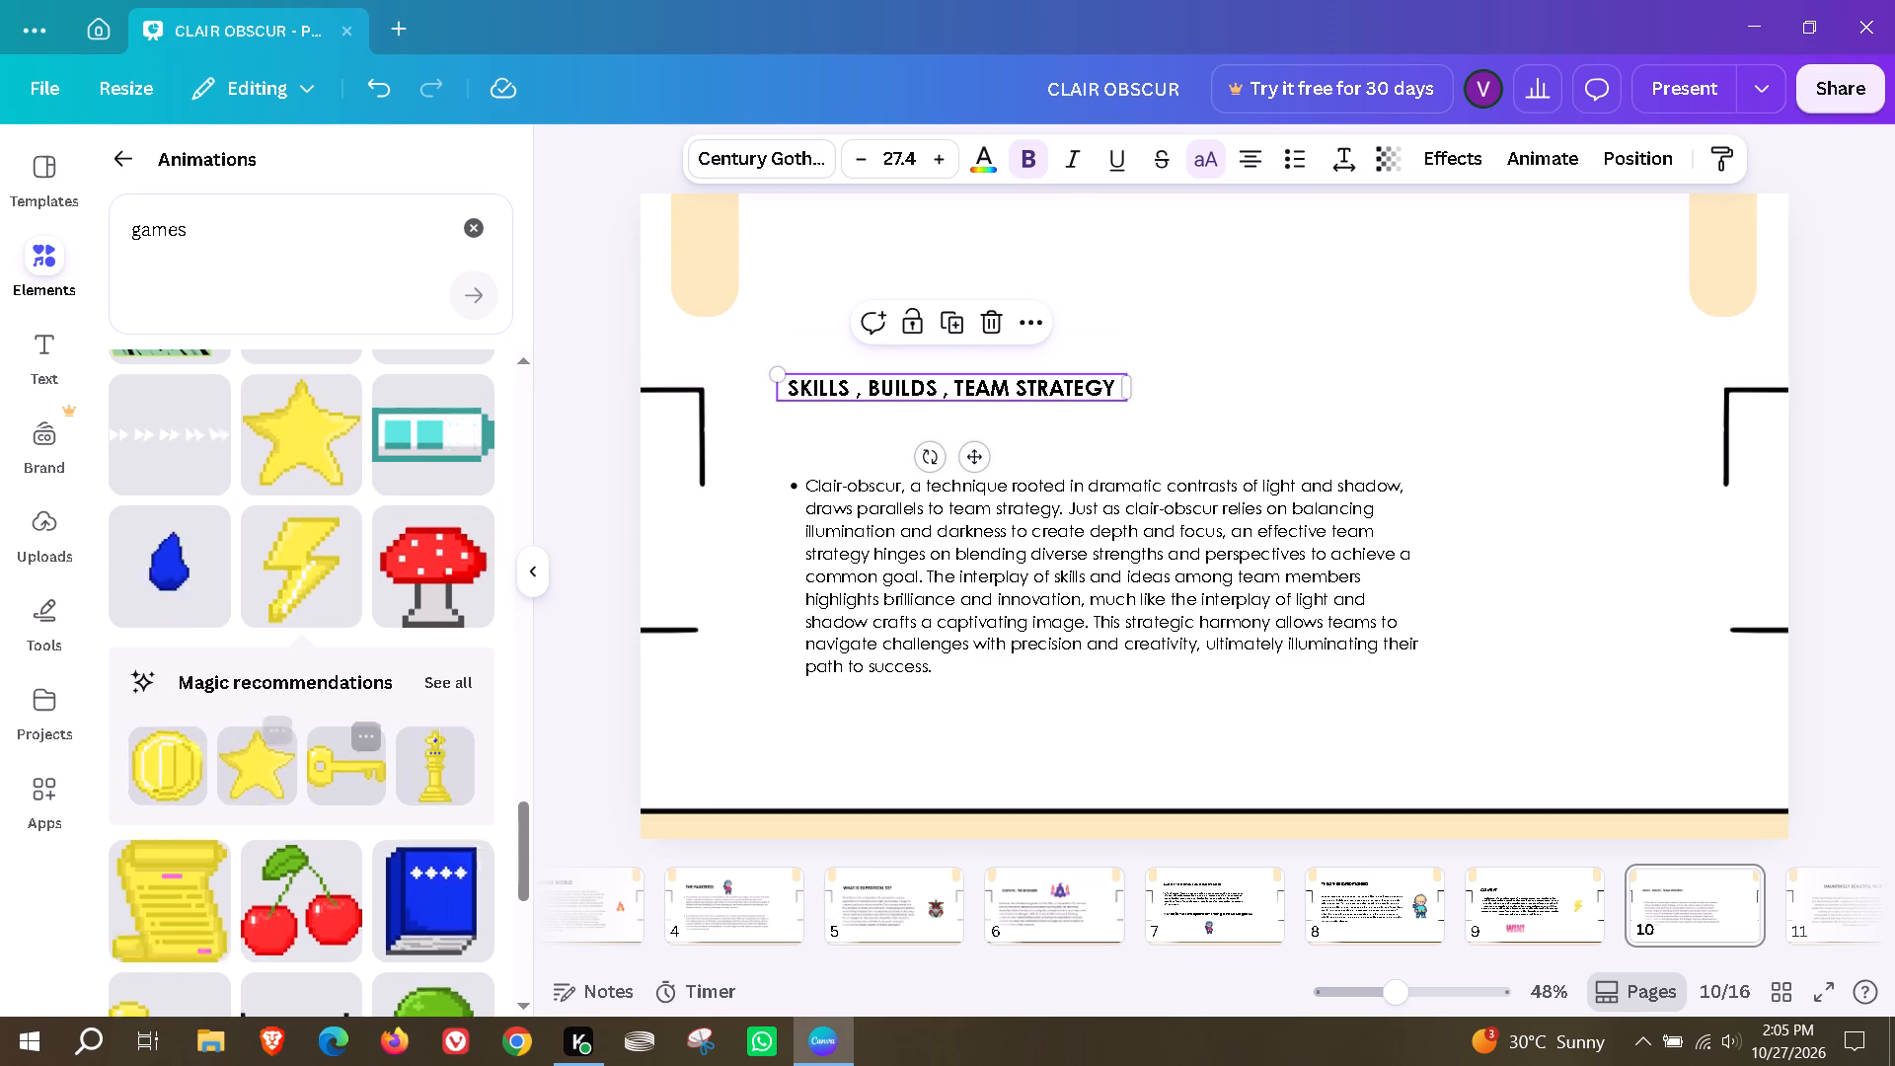
# Add the green zombie animation to page 10, shrink it, and place it above the right end of the bullet text.
pyautogui.scroll(-2, 231, 806)
pyautogui.scroll(2, 215, 749)
pyautogui.scroll(1, 283, 631)
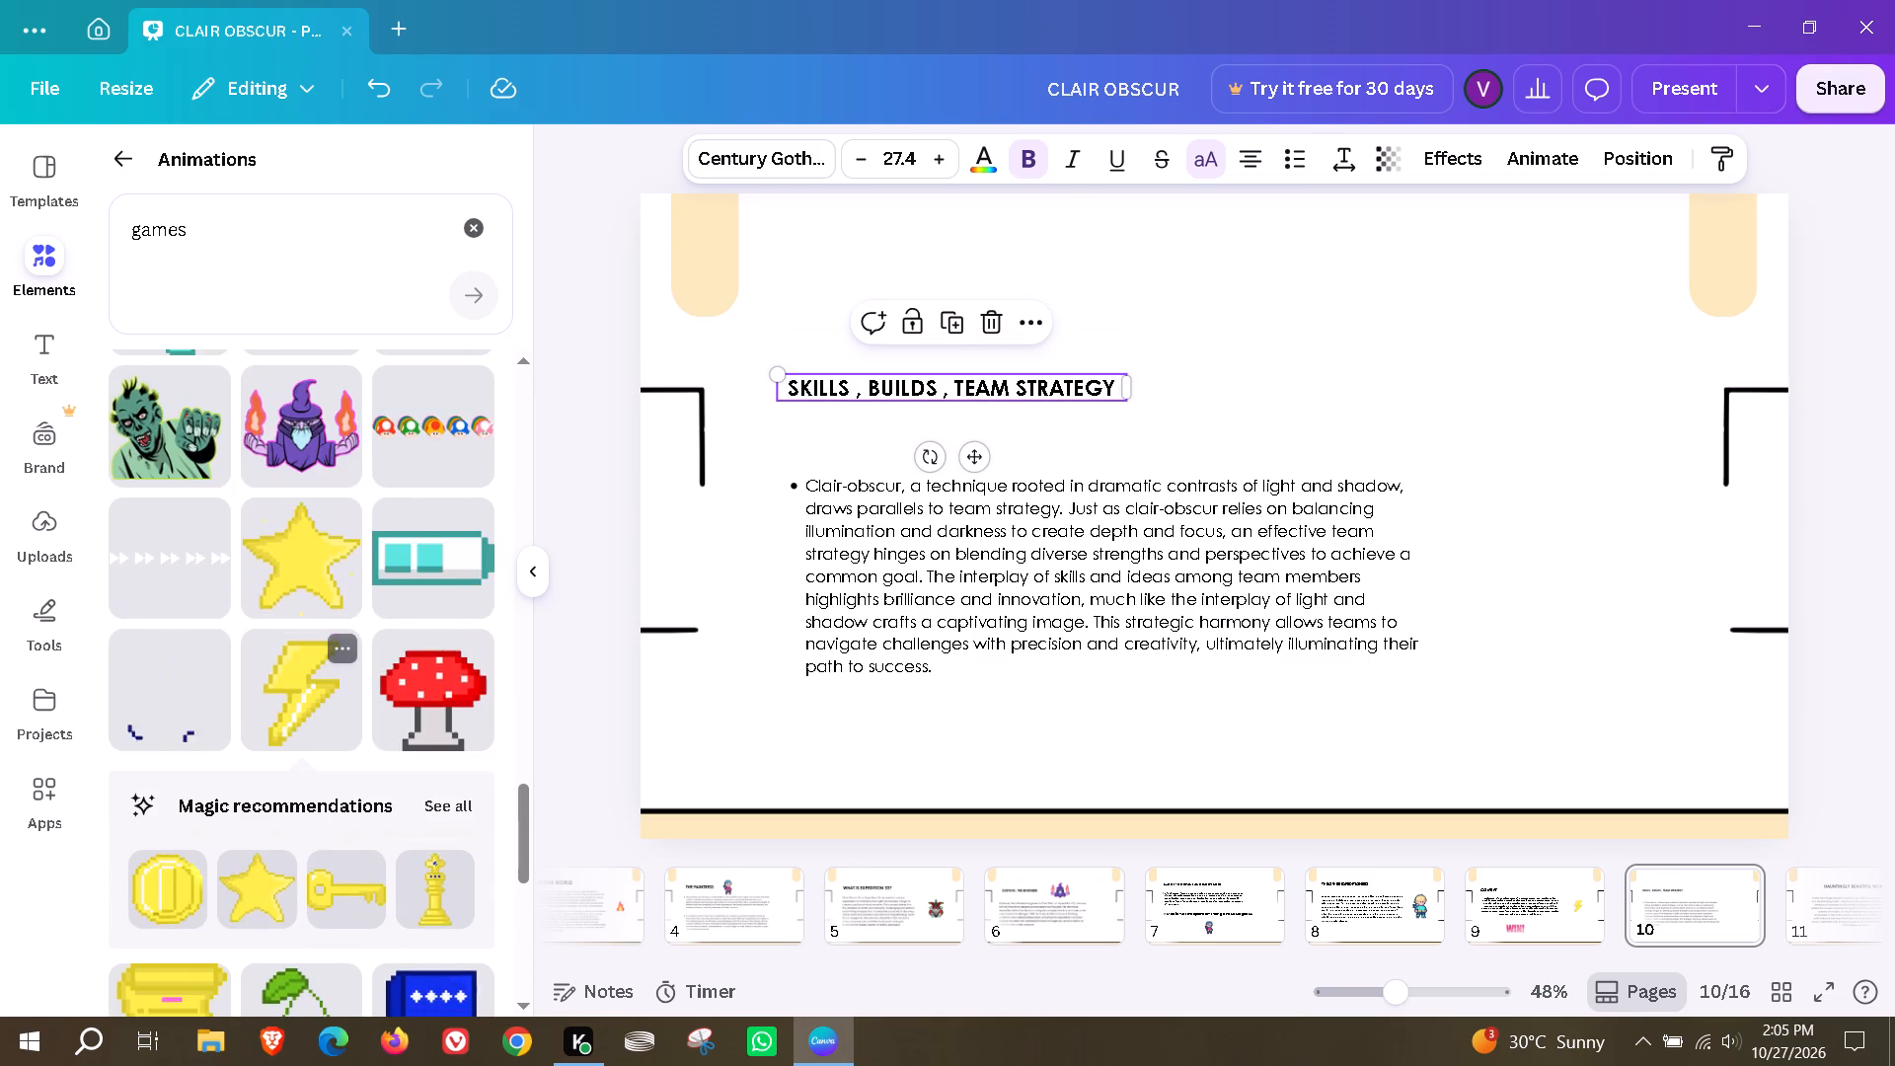
pyautogui.moveTo(176, 463); pyautogui.dragTo(1235, 288)
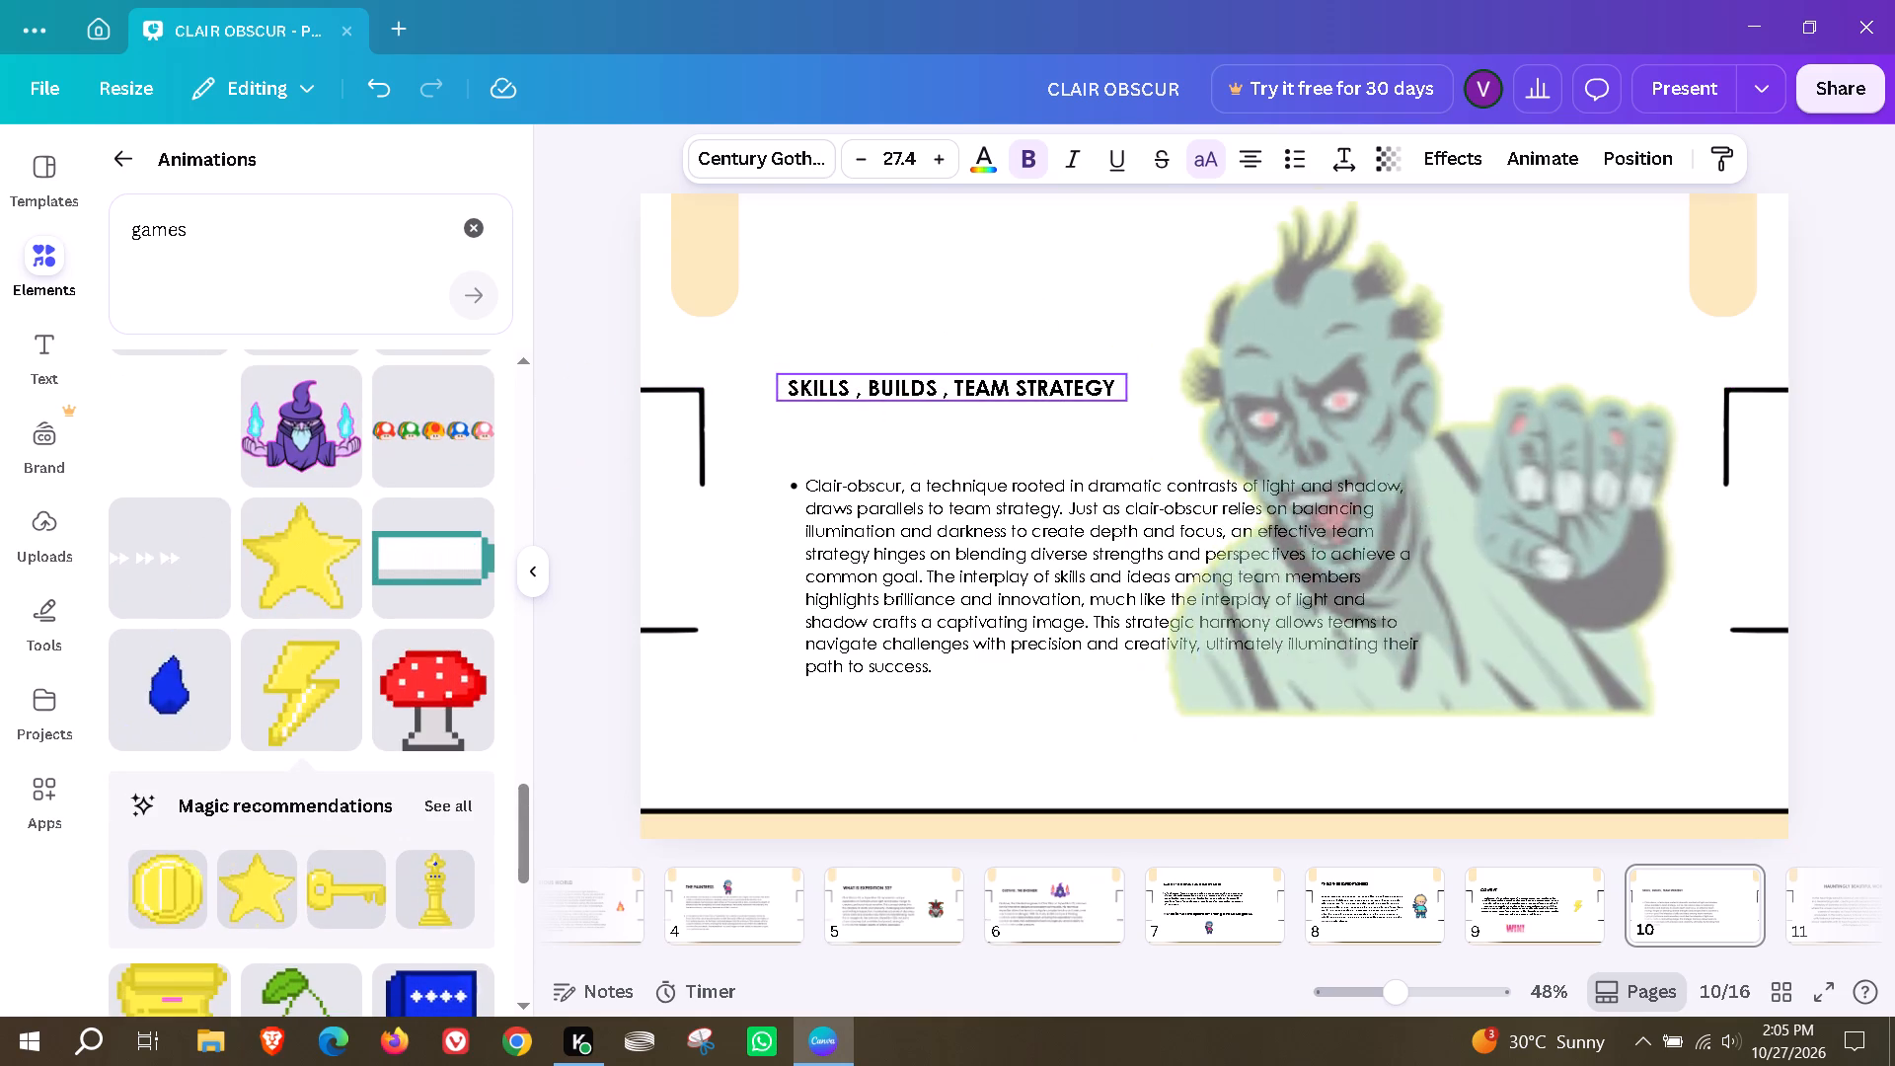
pyautogui.moveTo(1235, 288); pyautogui.dragTo(1243, 282)
pyautogui.moveTo(1761, 696); pyautogui.dragTo(1248, 486)
pyautogui.moveTo(1262, 280); pyautogui.dragTo(1413, 358)
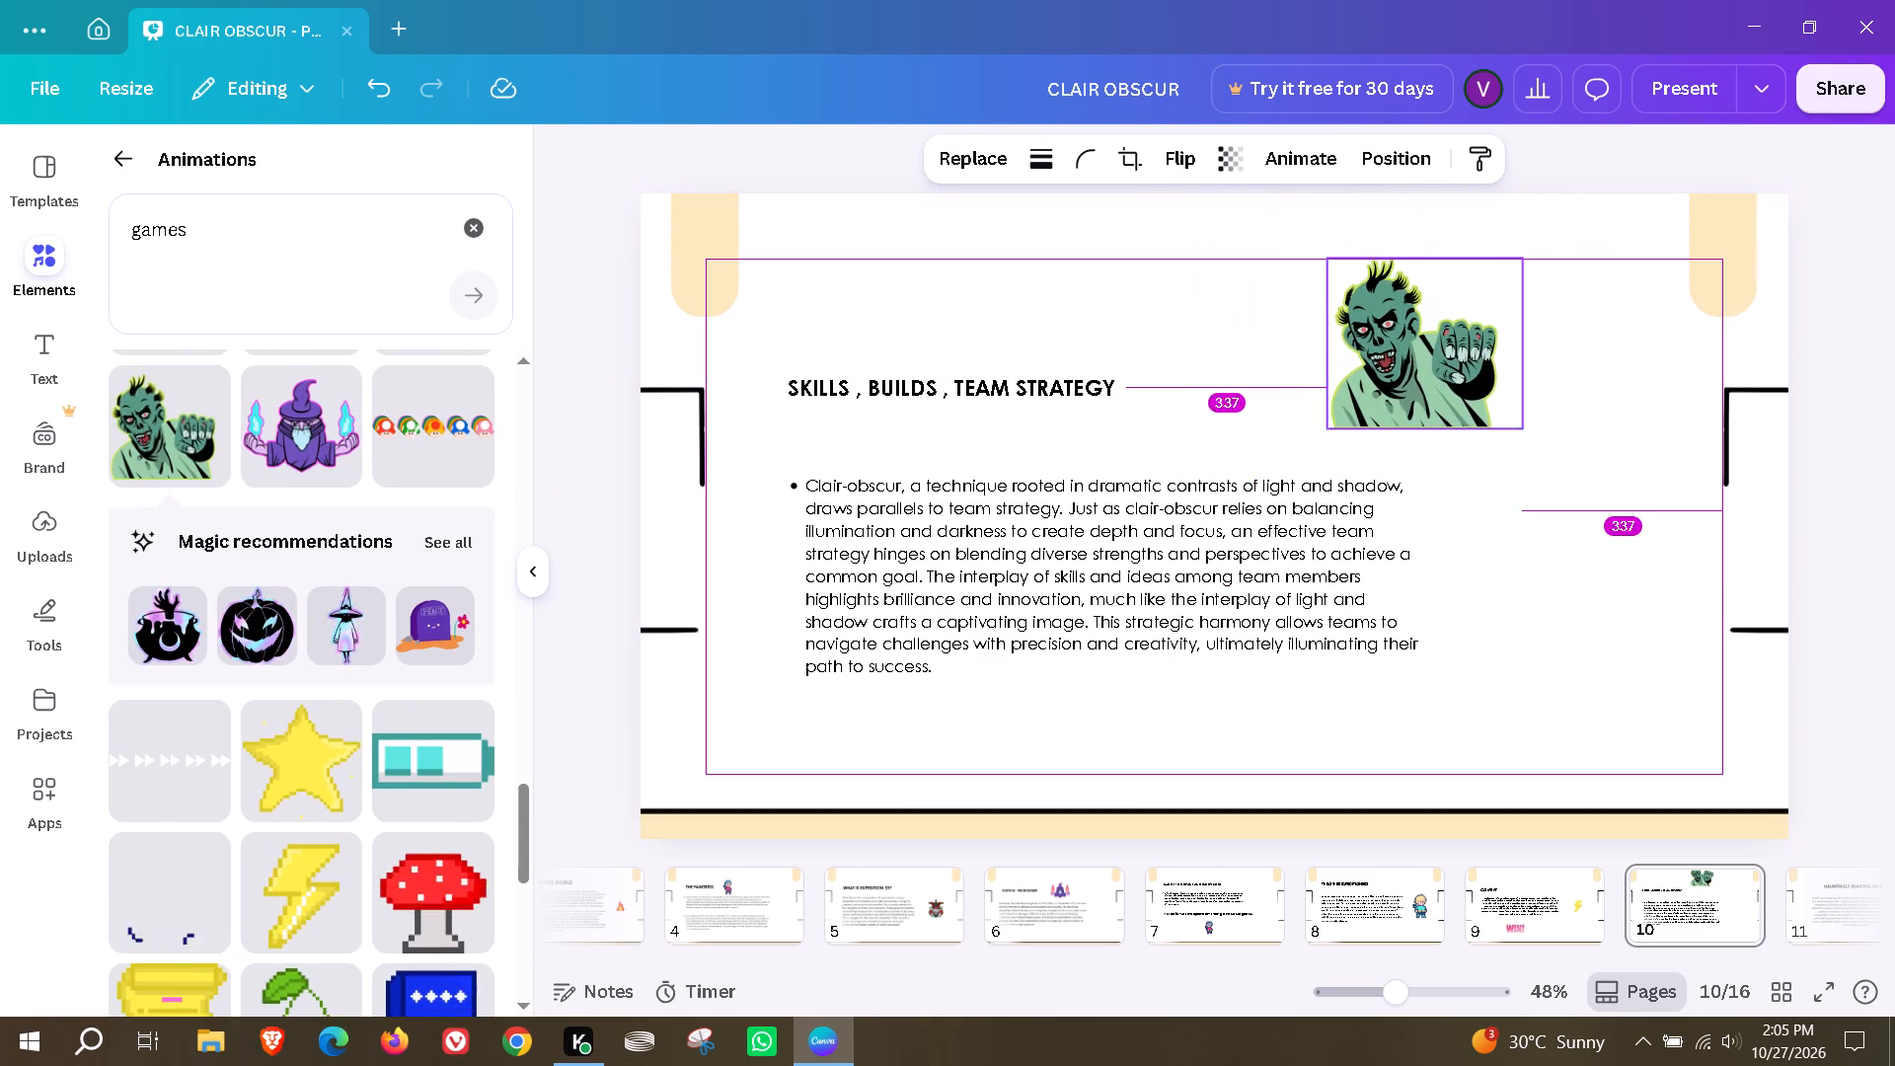
pyautogui.moveTo(1413, 358); pyautogui.dragTo(1413, 351)
pyautogui.click(1558, 719)
# Shrink page 10's zombie animation further and move it just to the right of the heading.
pyautogui.click(1414, 429)
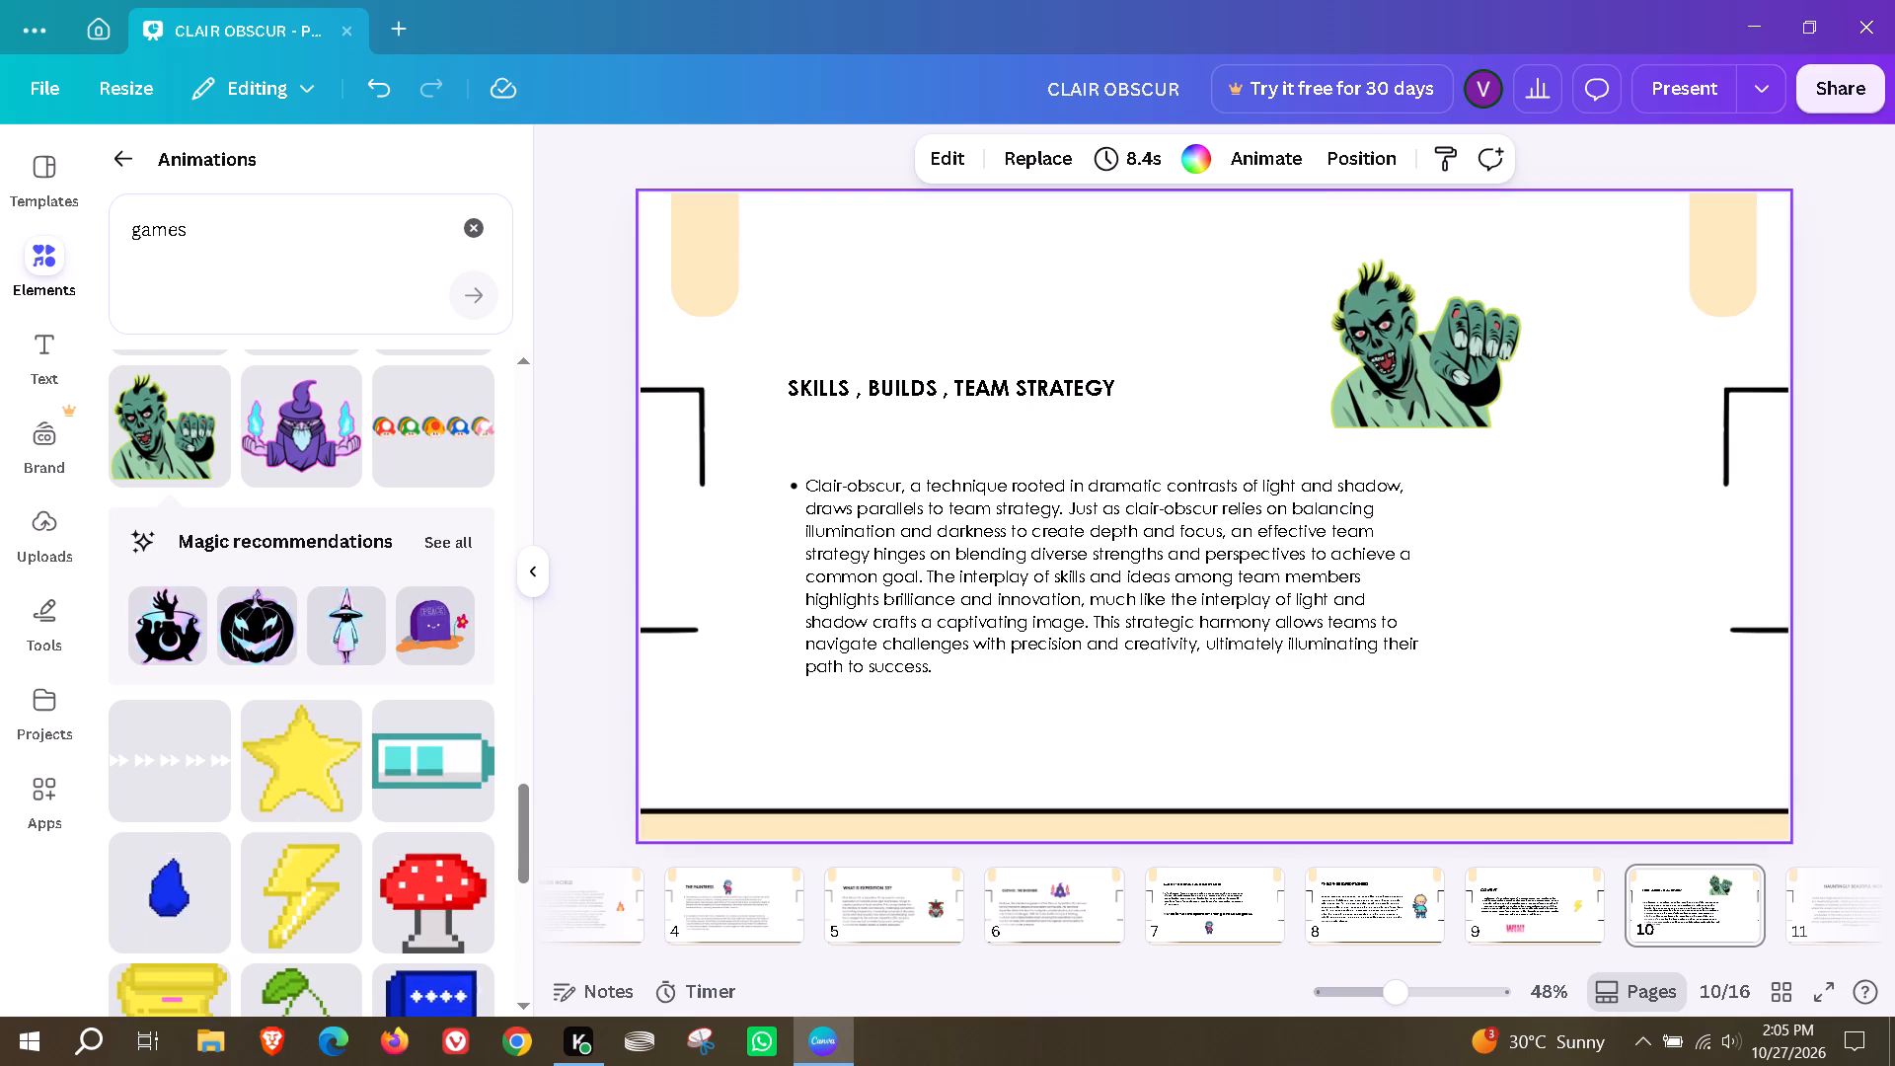
pyautogui.click(1450, 390)
pyautogui.moveTo(1523, 425); pyautogui.dragTo(1381, 355)
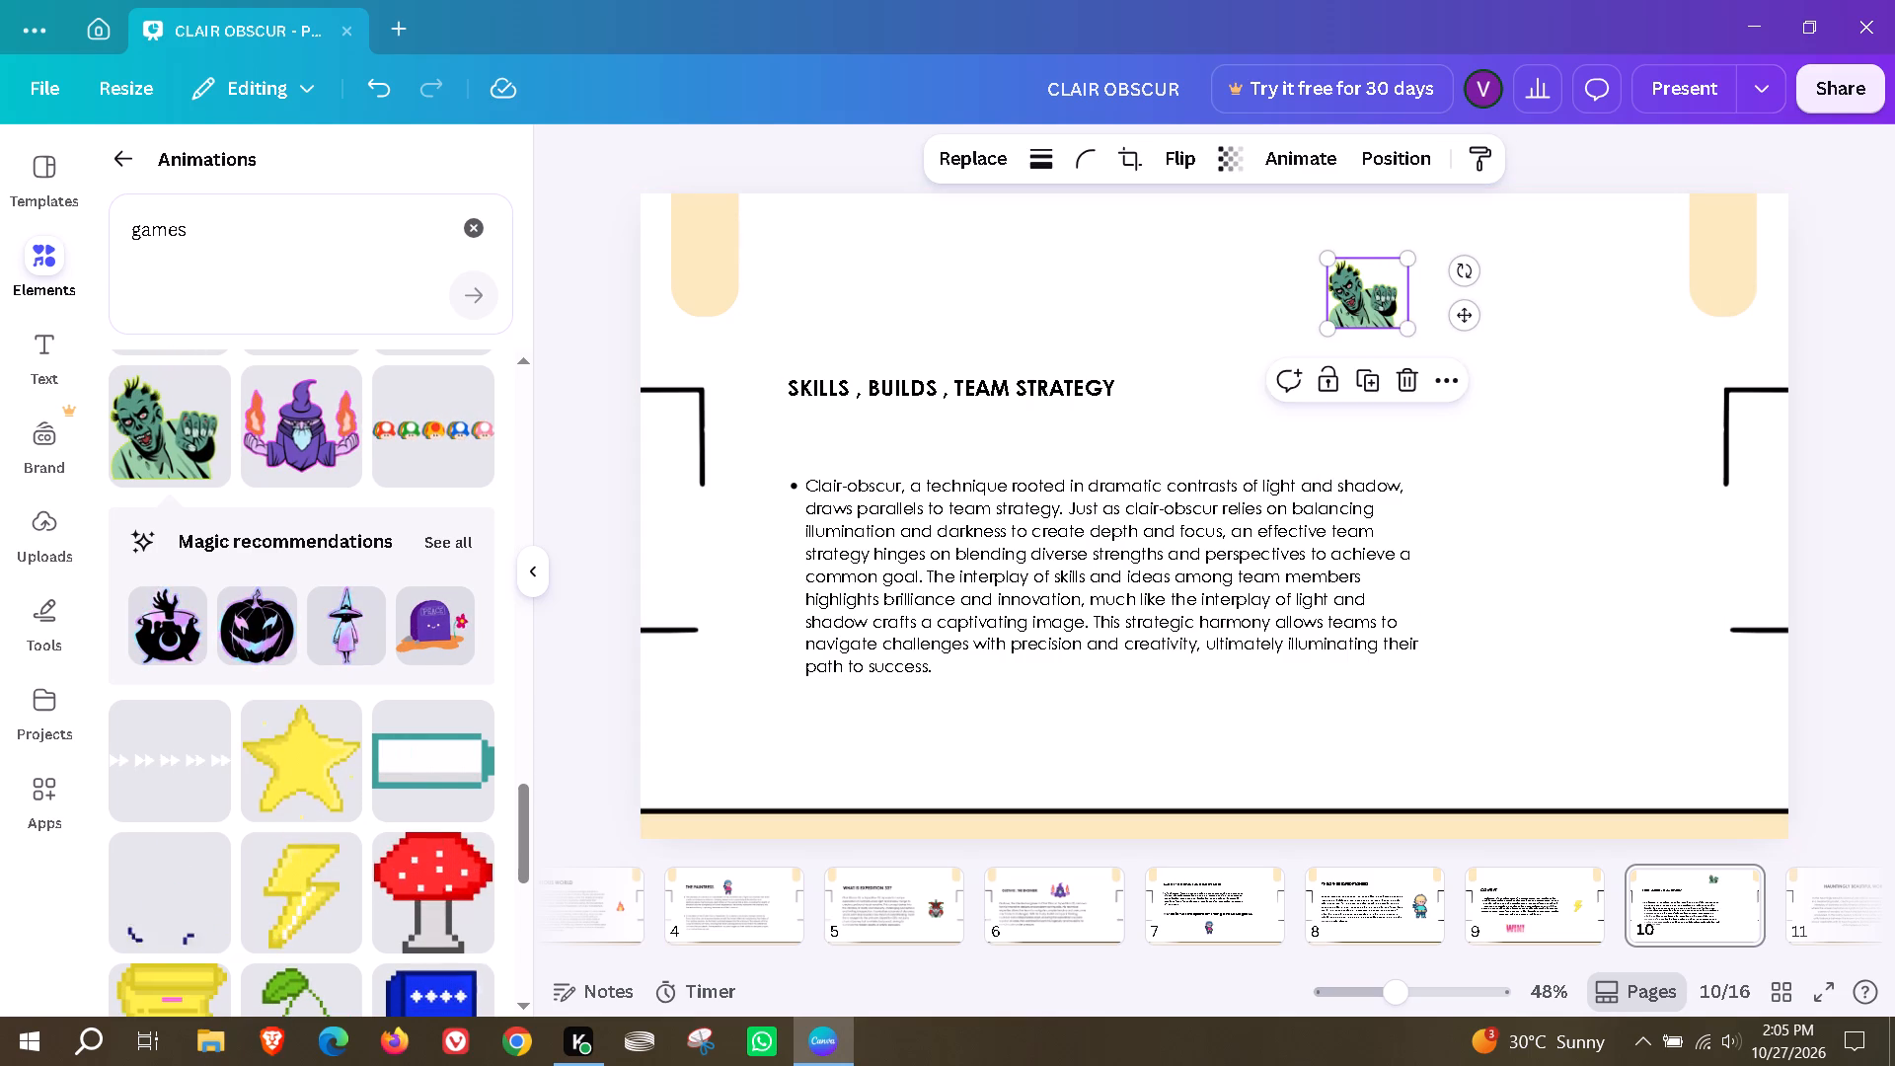
pyautogui.moveTo(1412, 330); pyautogui.dragTo(1433, 358)
pyautogui.moveTo(1409, 320); pyautogui.dragTo(1286, 403)
pyautogui.click(1506, 456)
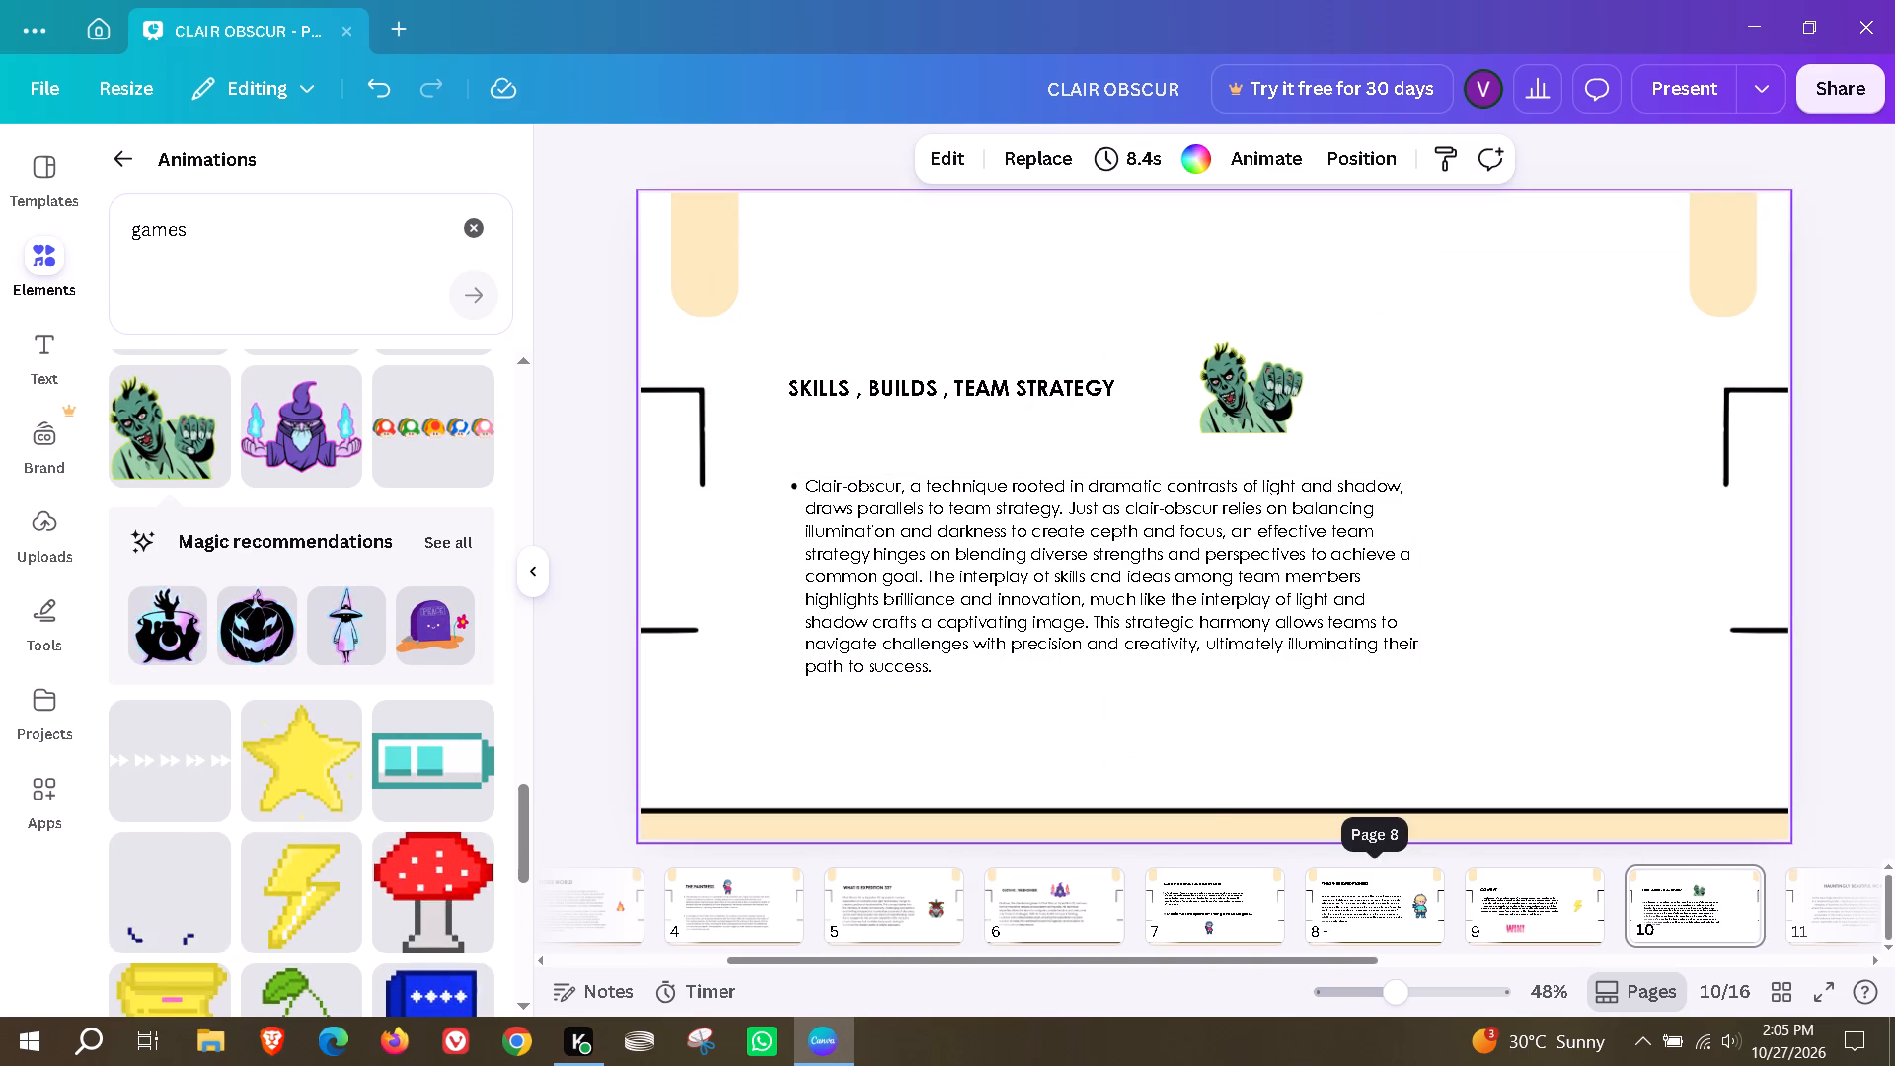
pyautogui.doubleClick(1548, 576)
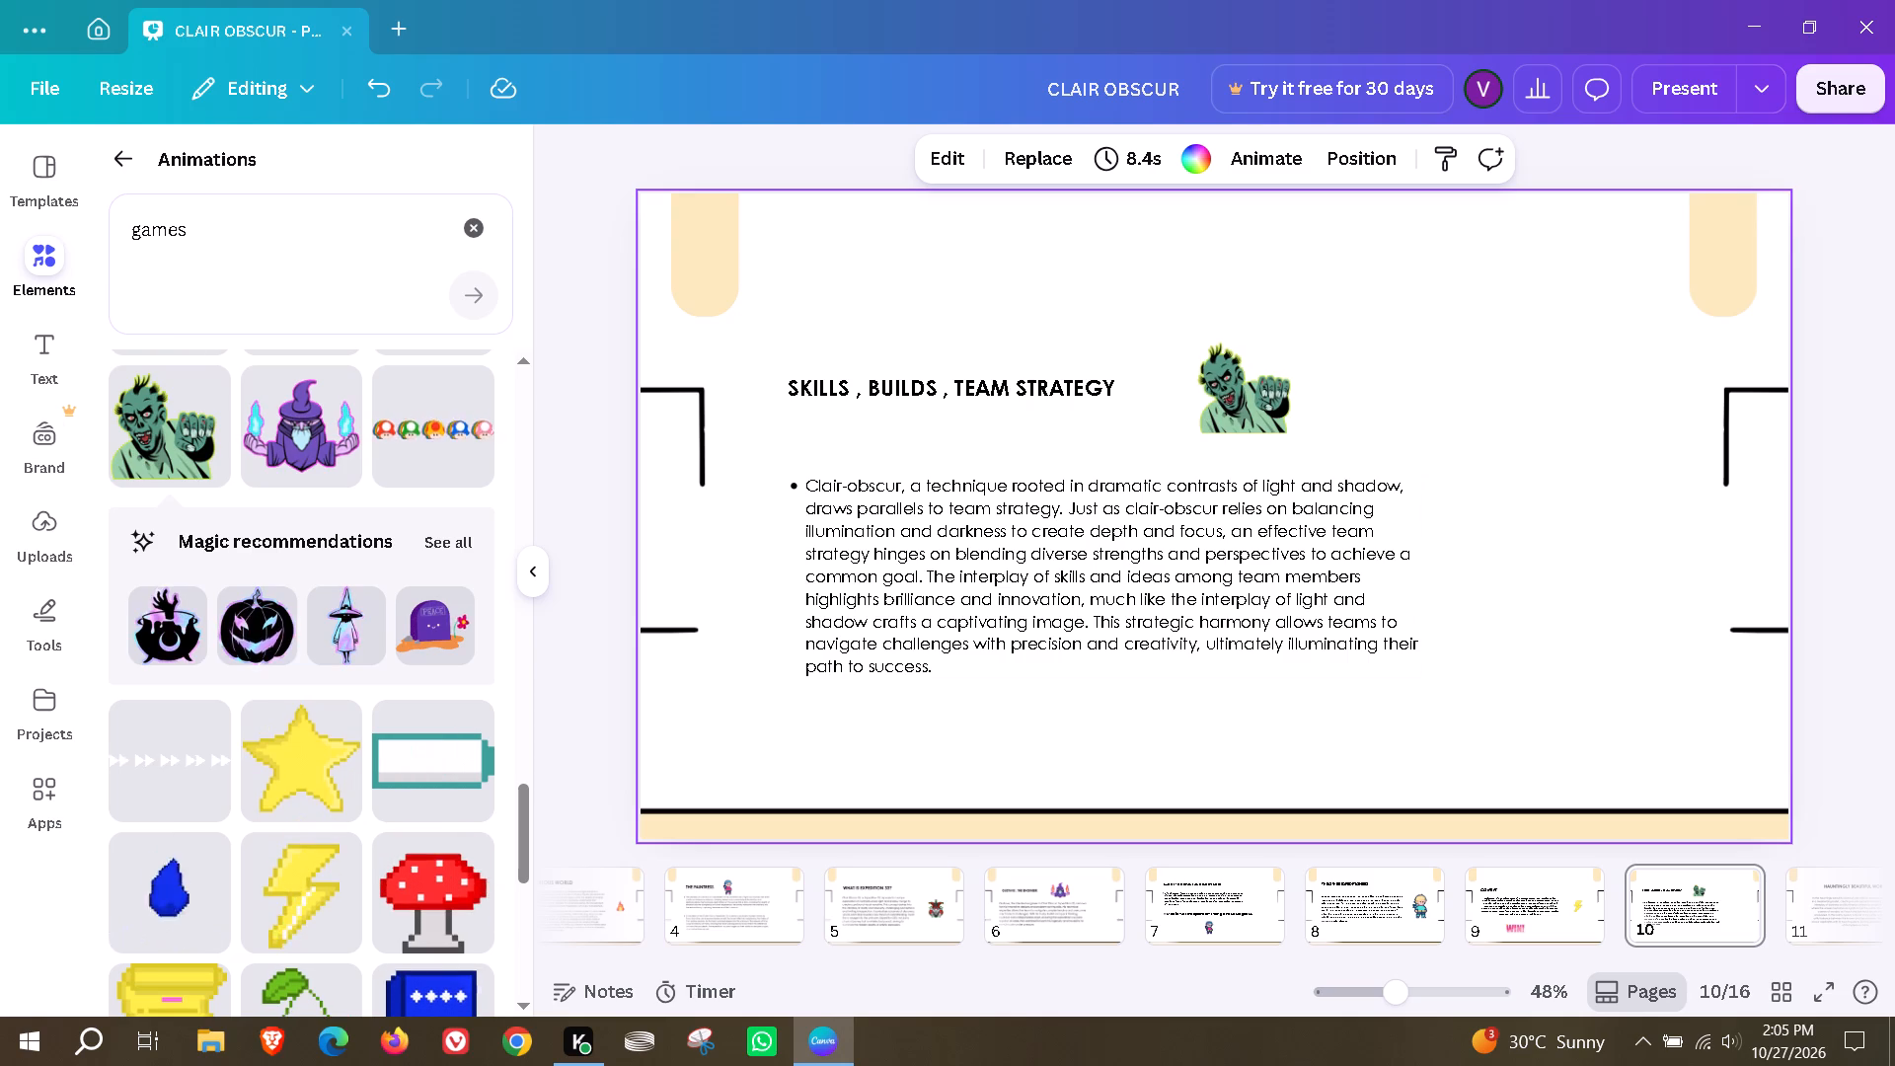
# Add a body text box to page 10 and place it to the right of the bullet text.
pyautogui.click(37, 354)
pyautogui.click(296, 719)
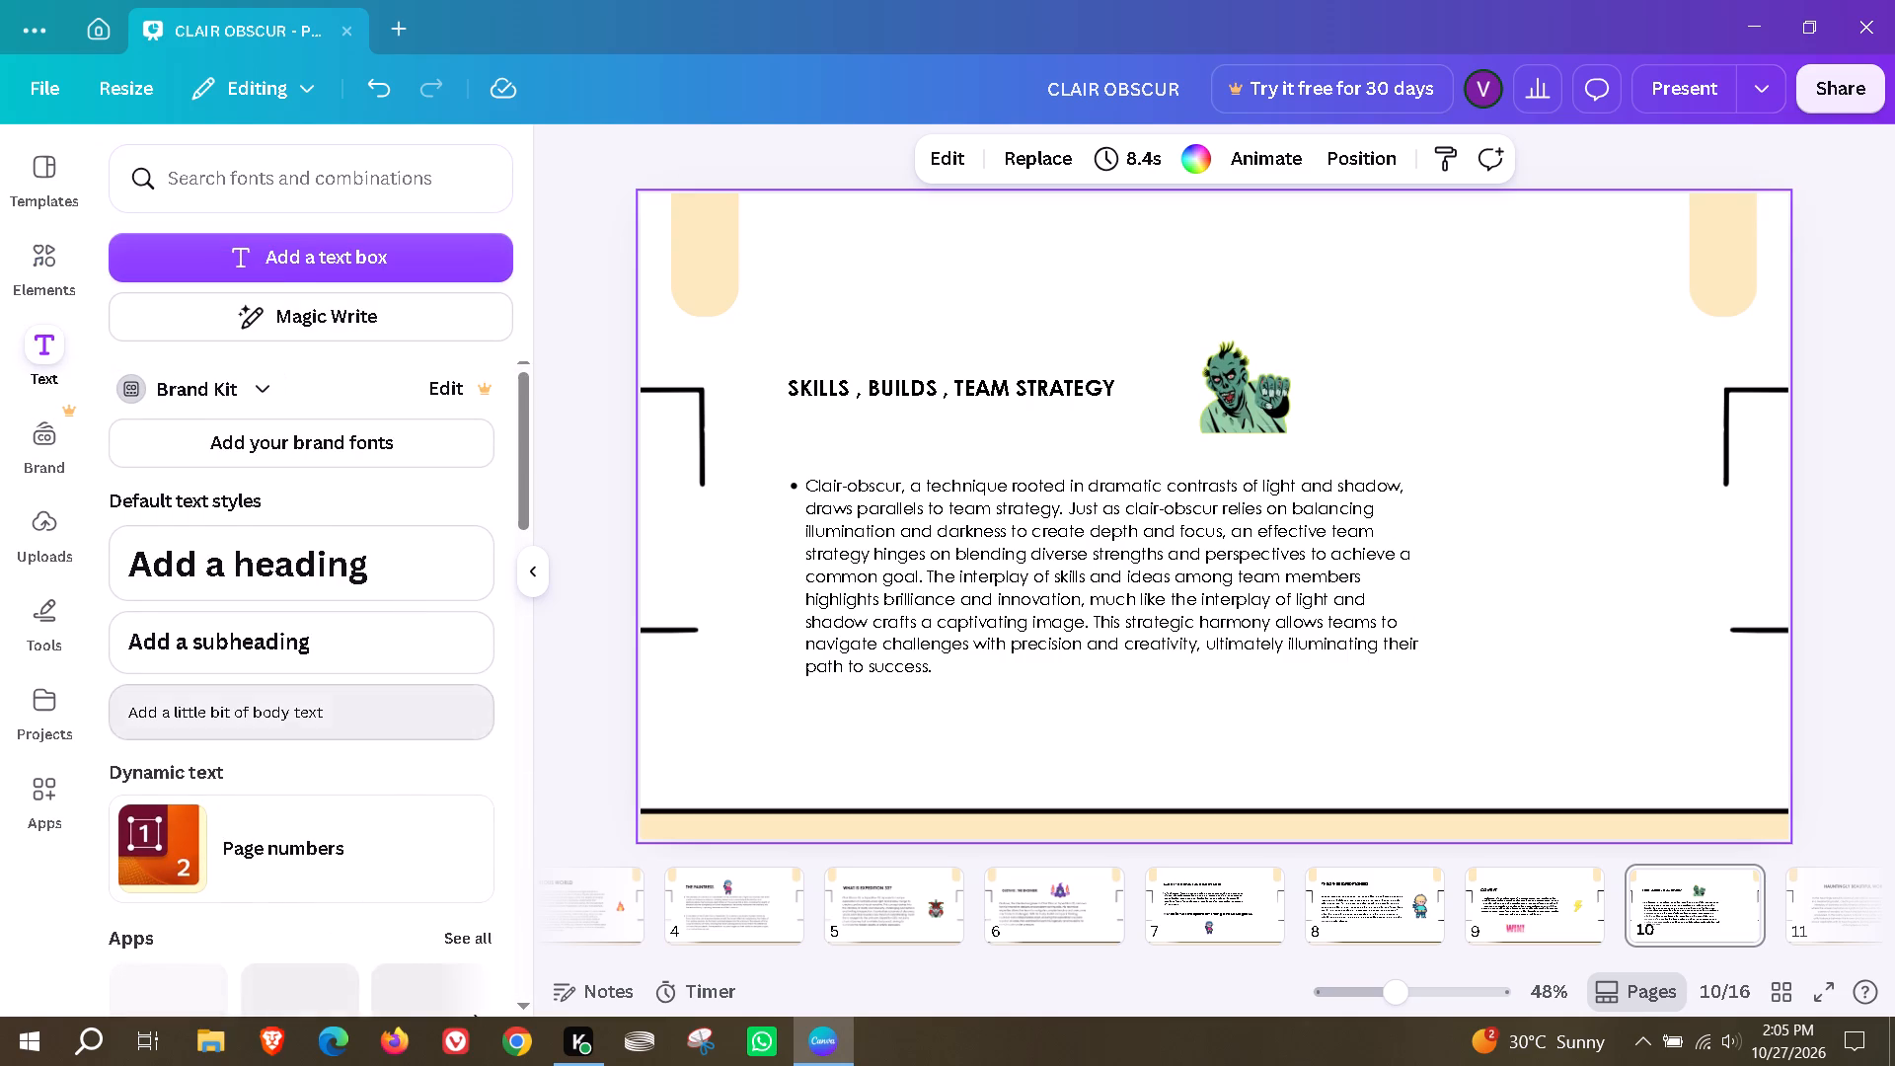
pyautogui.click(1548, 542)
pyautogui.moveTo(1261, 517); pyautogui.dragTo(1526, 500)
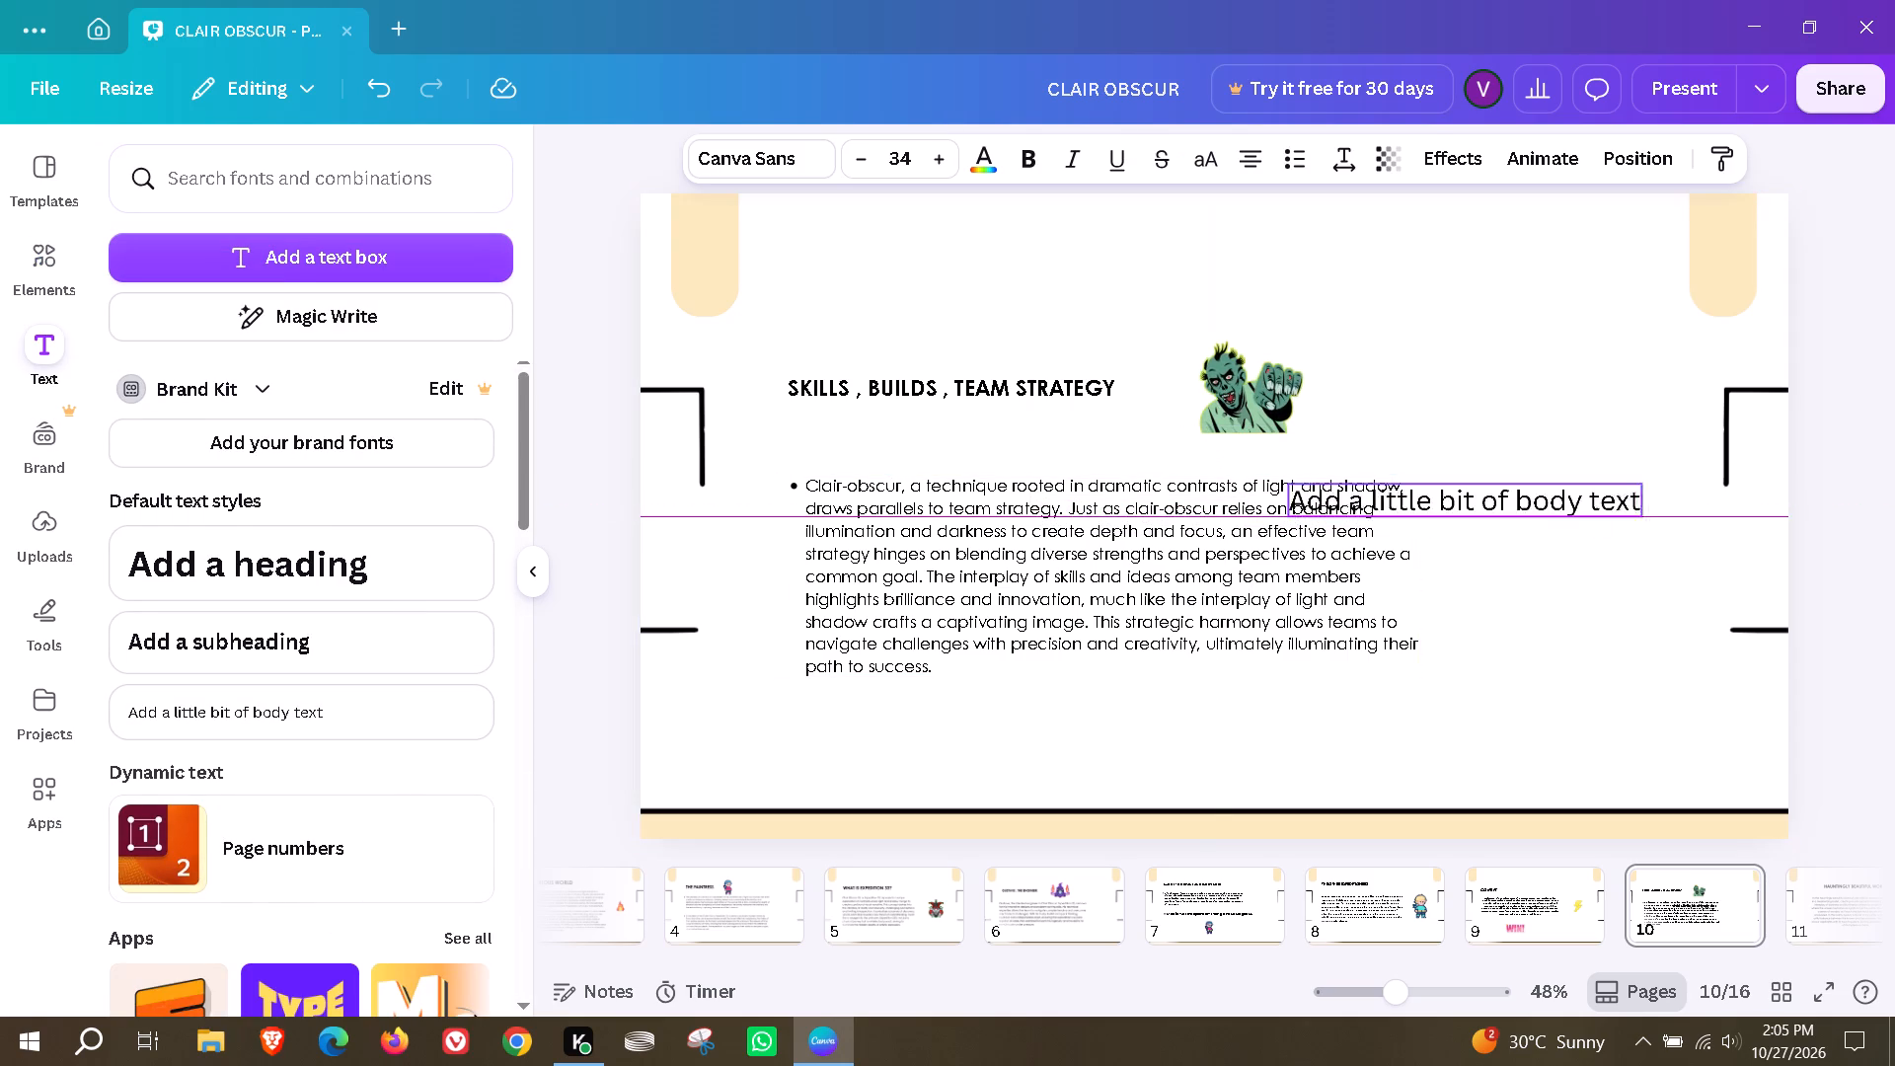
pyautogui.moveTo(1526, 500); pyautogui.dragTo(1582, 505)
# Replace the placeholder in page 10's new text box with "KLAUS".
pyautogui.doubleClick(1582, 505)
pyautogui.press('BackSpace')
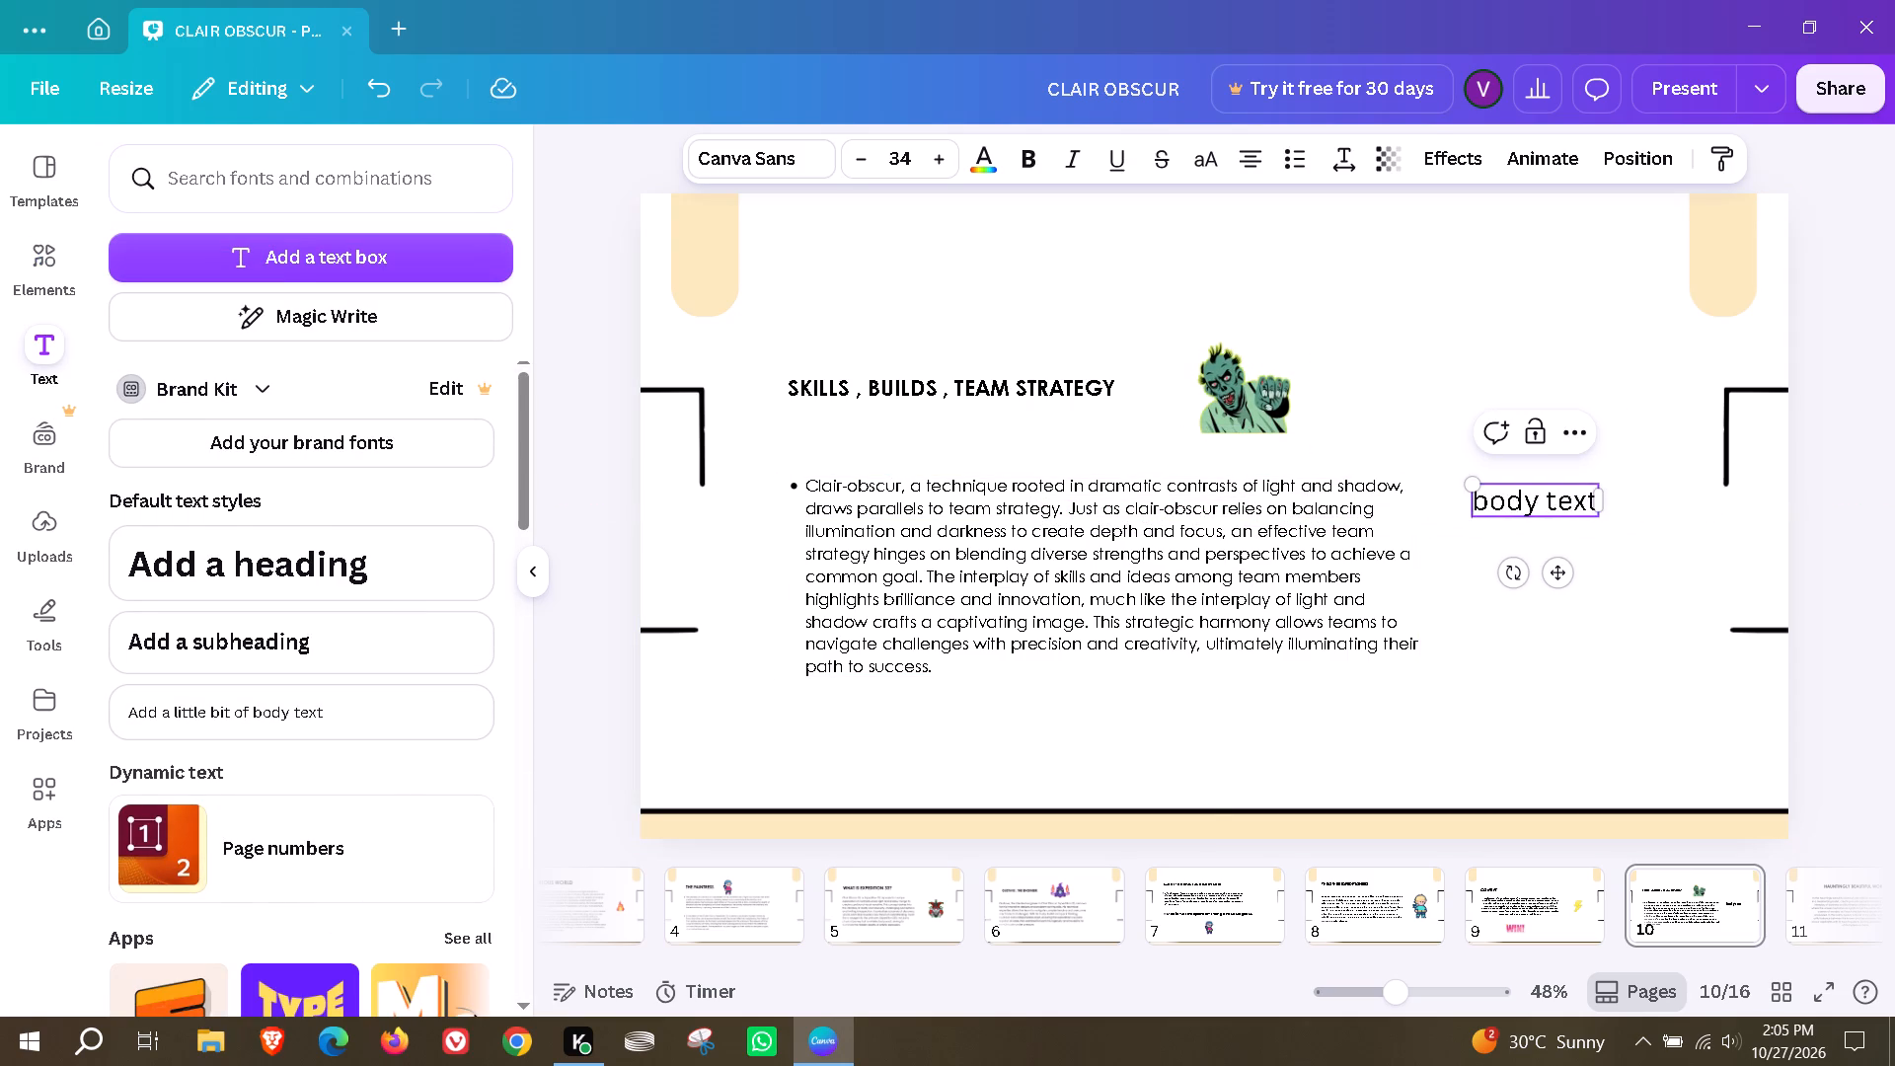
pyautogui.press('Right')
pyautogui.press('Right')
pyautogui.press('Right')
pyautogui.press('Right')
pyautogui.press('Right')
pyautogui.press('Right')
pyautogui.press('Right')
pyautogui.press('Right')
pyautogui.press('Right')
pyautogui.press('Right')
pyautogui.press('Right')
pyautogui.press('BackSpace')
pyautogui.press('BackSpace')
pyautogui.press('BackSpace')
pyautogui.press('BackSpace')
pyautogui.press('BackSpace')
pyautogui.press('BackSpace')
pyautogui.press('BackSpace')
pyautogui.press('BackSpace')
pyautogui.press('BackSpace')
pyautogui.press('BackSpace')
pyautogui.press('BackSpace')
pyautogui.press('BackSpace')
pyautogui.press('BackSpace')
pyautogui.press('BackSpace')
pyautogui.press('BackSpace')
pyautogui.press('BackSpace')
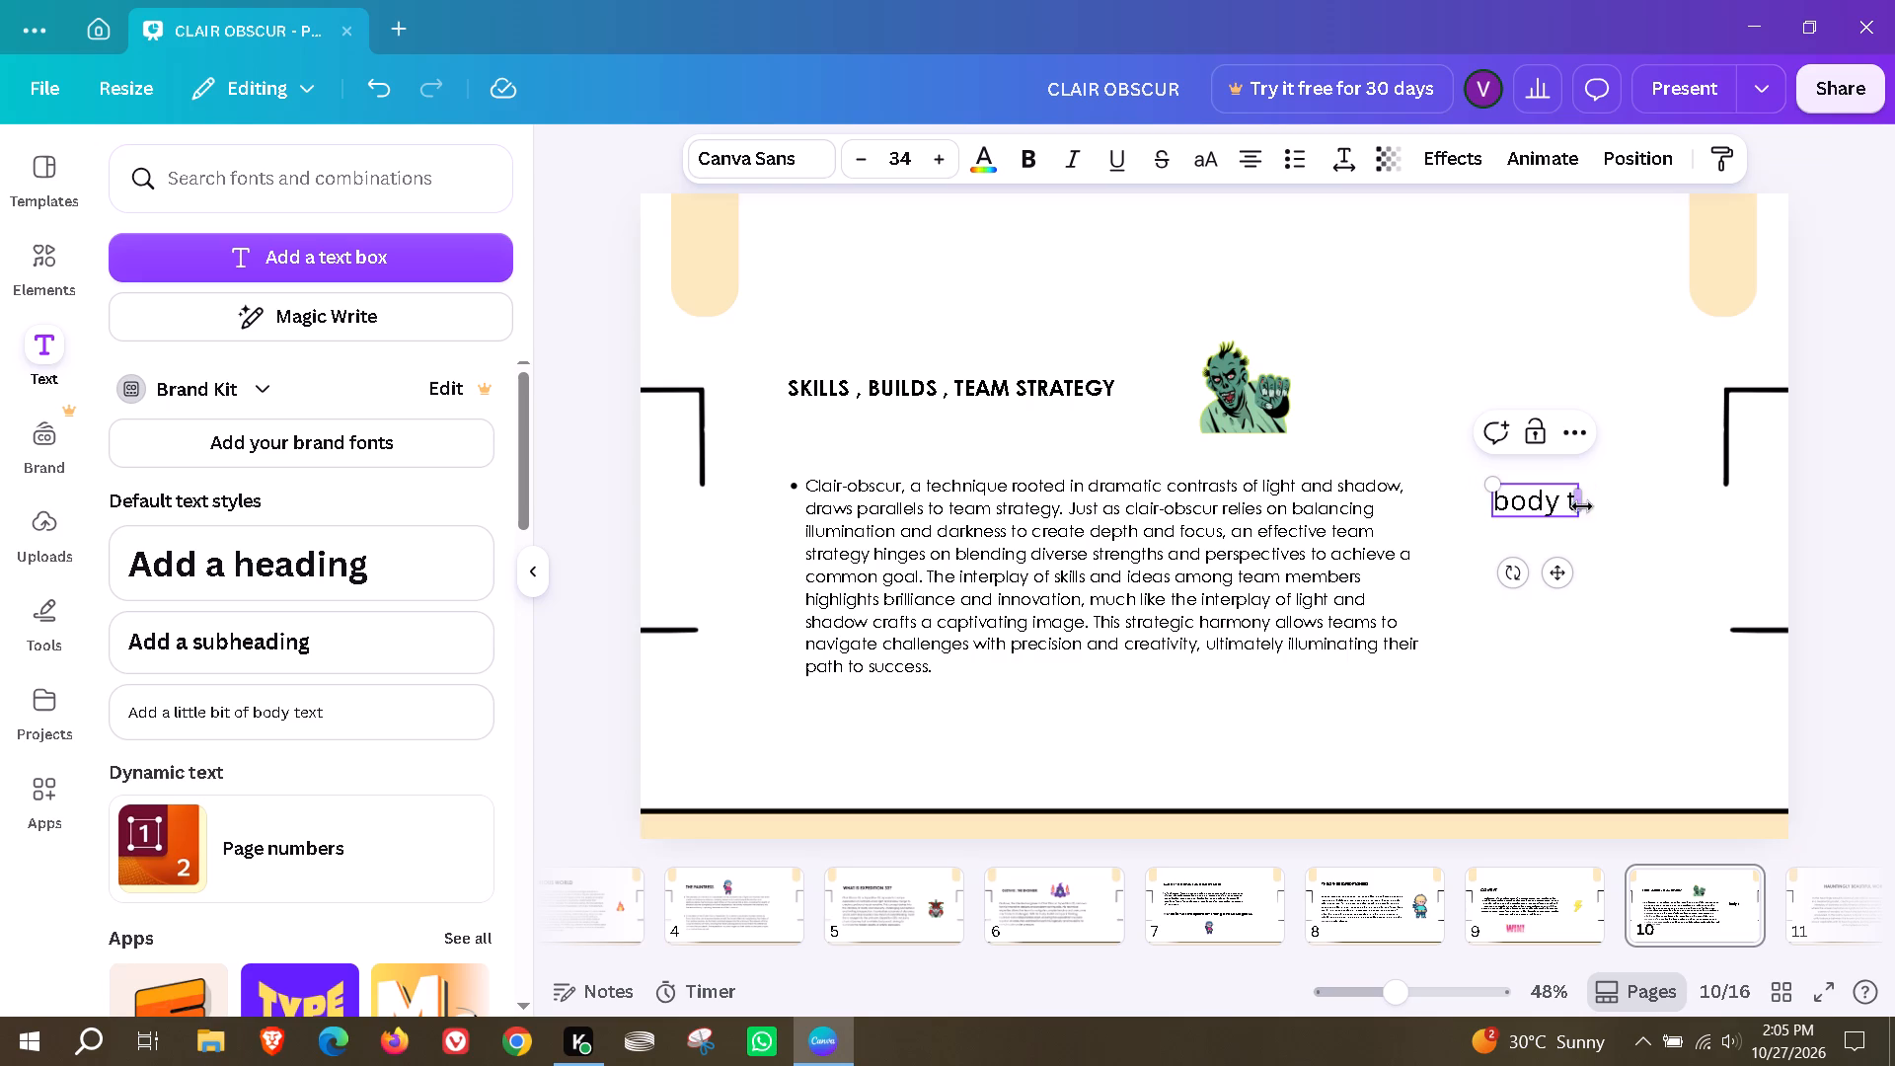
pyautogui.write('KLAUS')
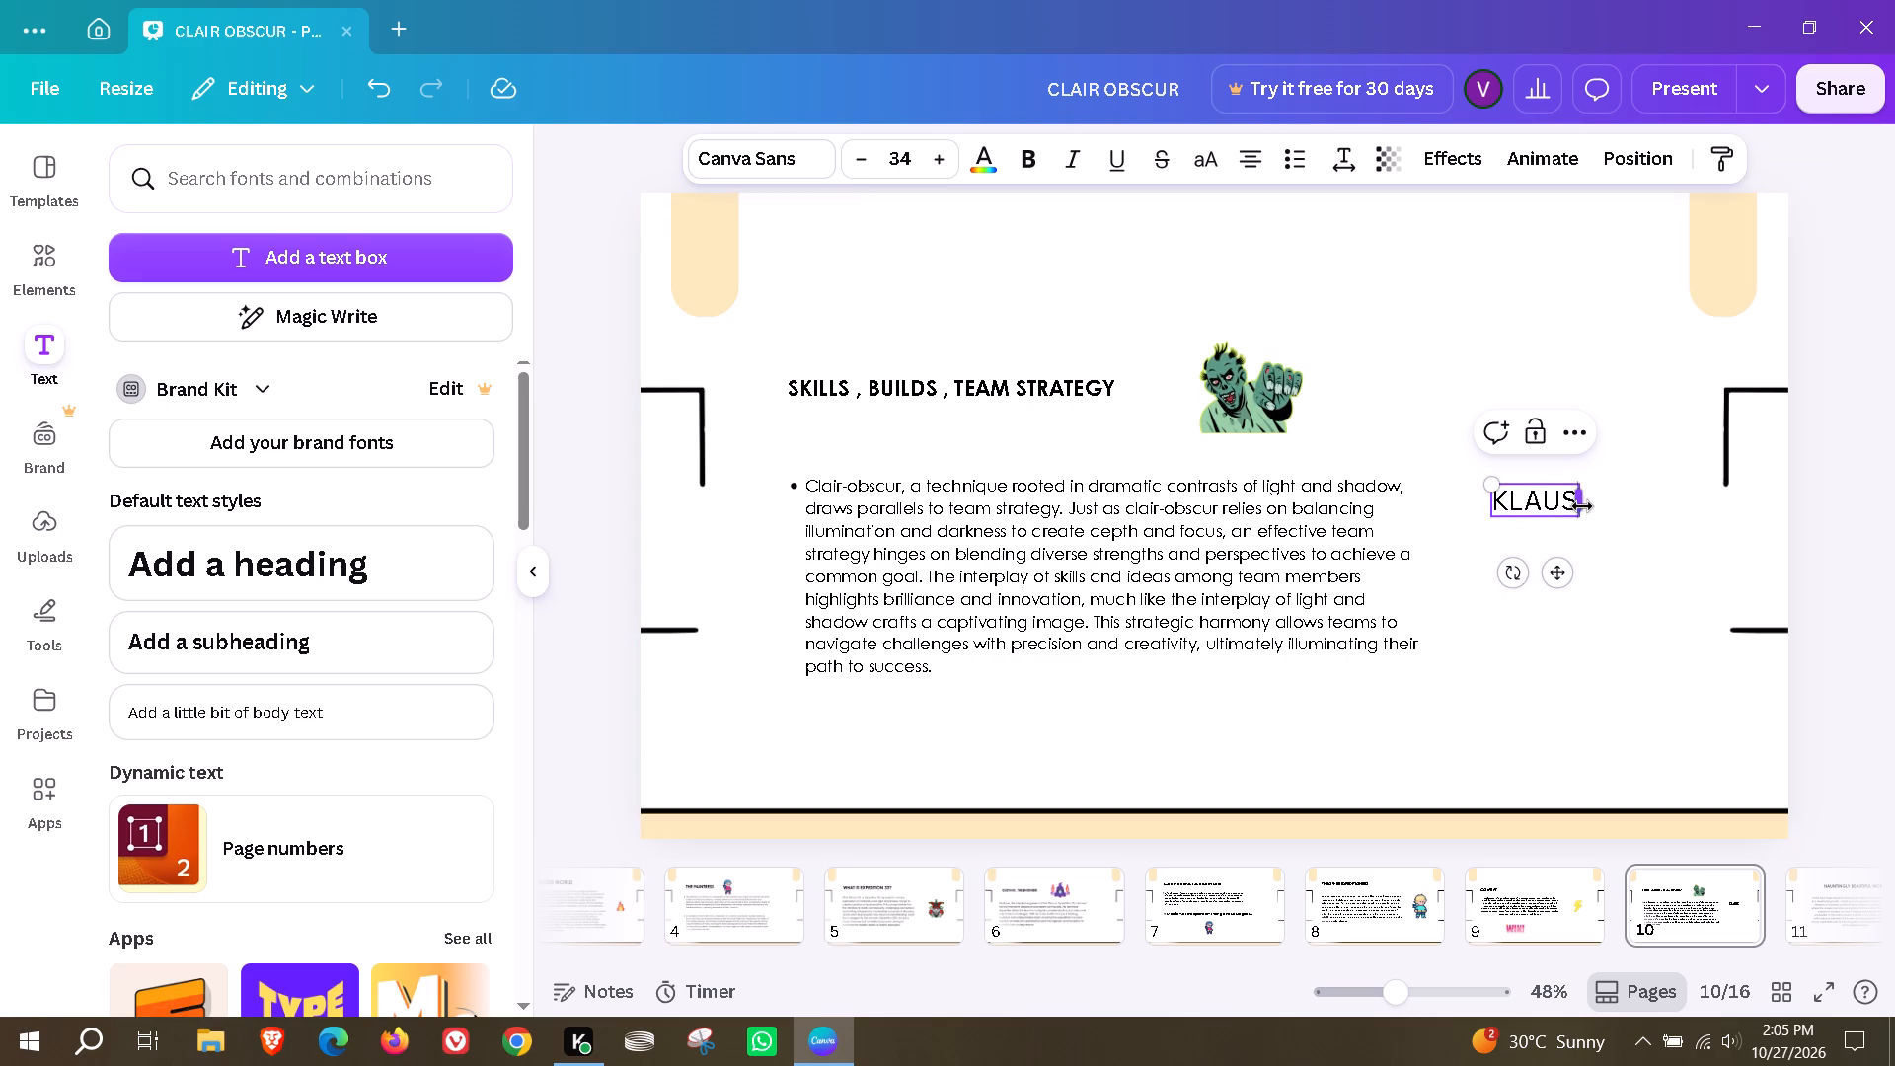
pyautogui.click(1627, 602)
# Reduce the "KLAUS" text to size 18.8, keep it on one line, and place it to the right of page 10's bullet text.
pyautogui.moveTo(1543, 507); pyautogui.dragTo(1591, 566)
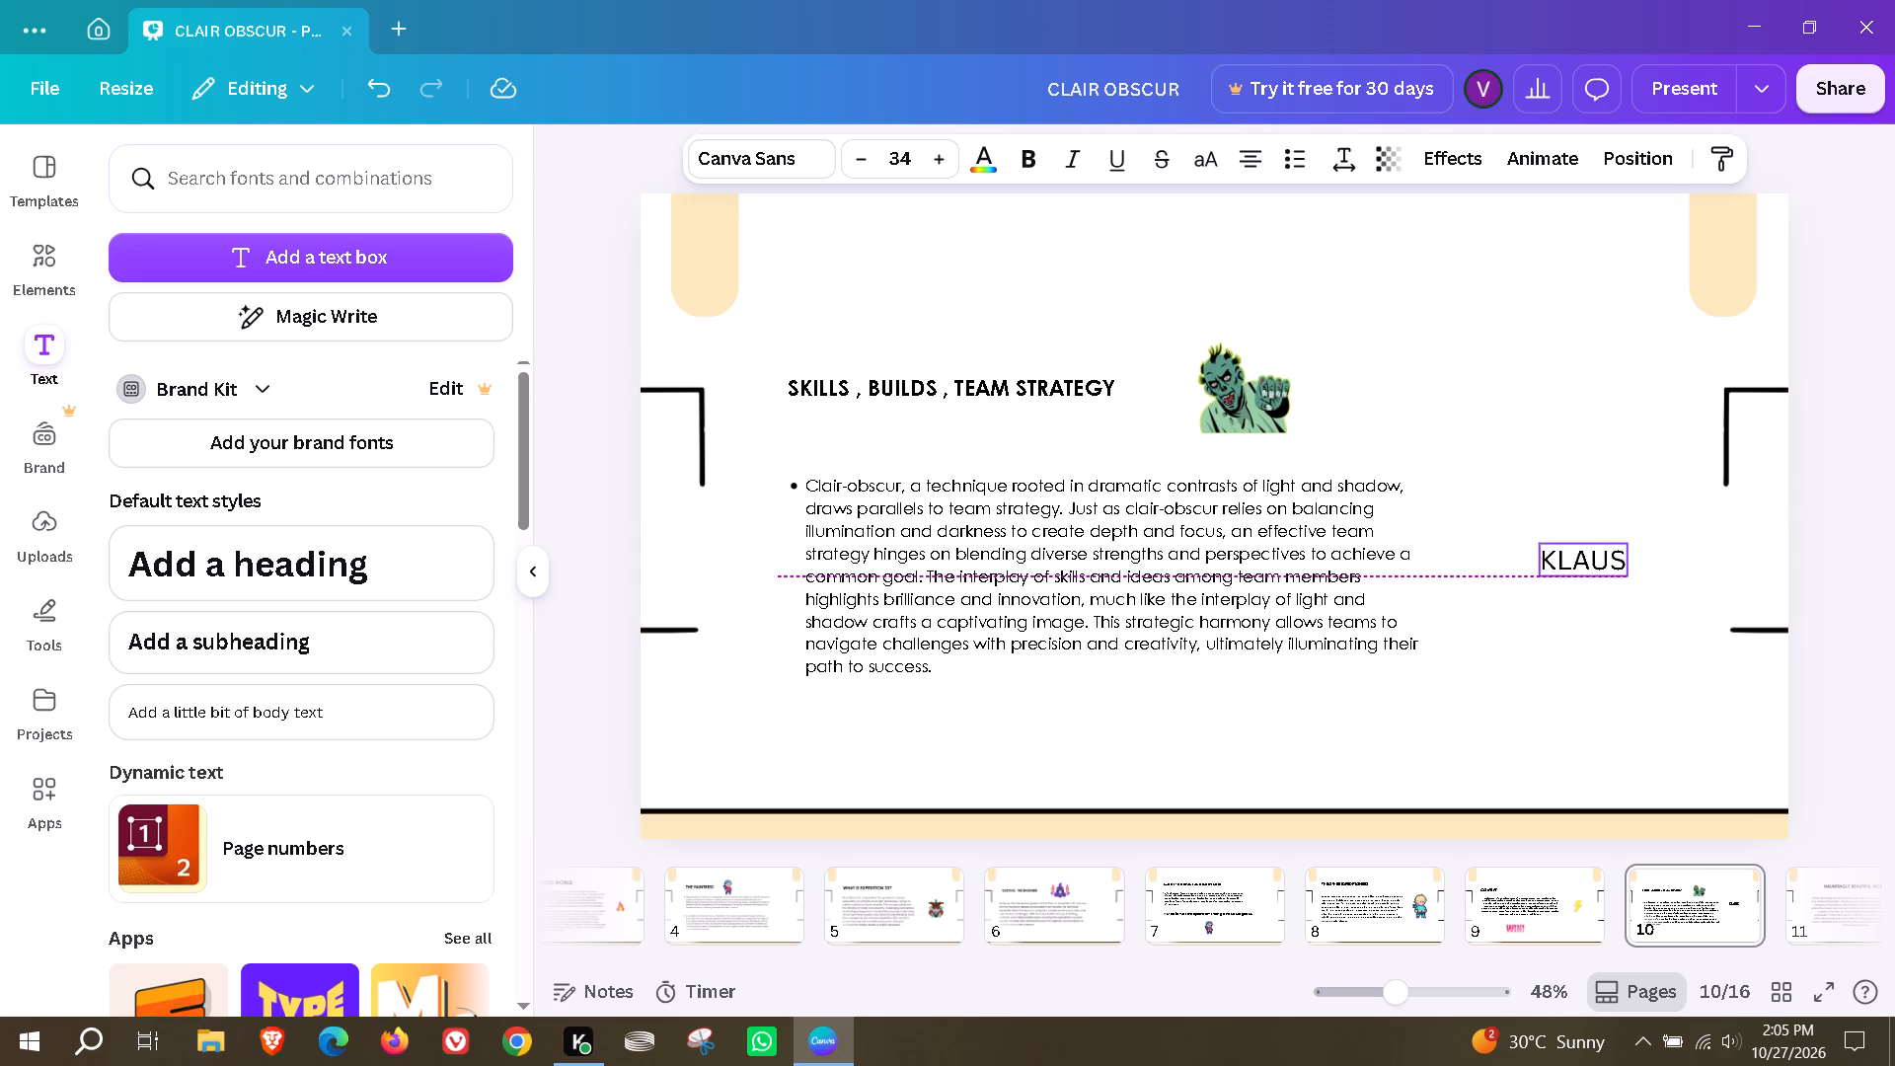
pyautogui.moveTo(1591, 566); pyautogui.dragTo(1591, 564)
pyautogui.moveTo(1633, 564); pyautogui.dragTo(1628, 563)
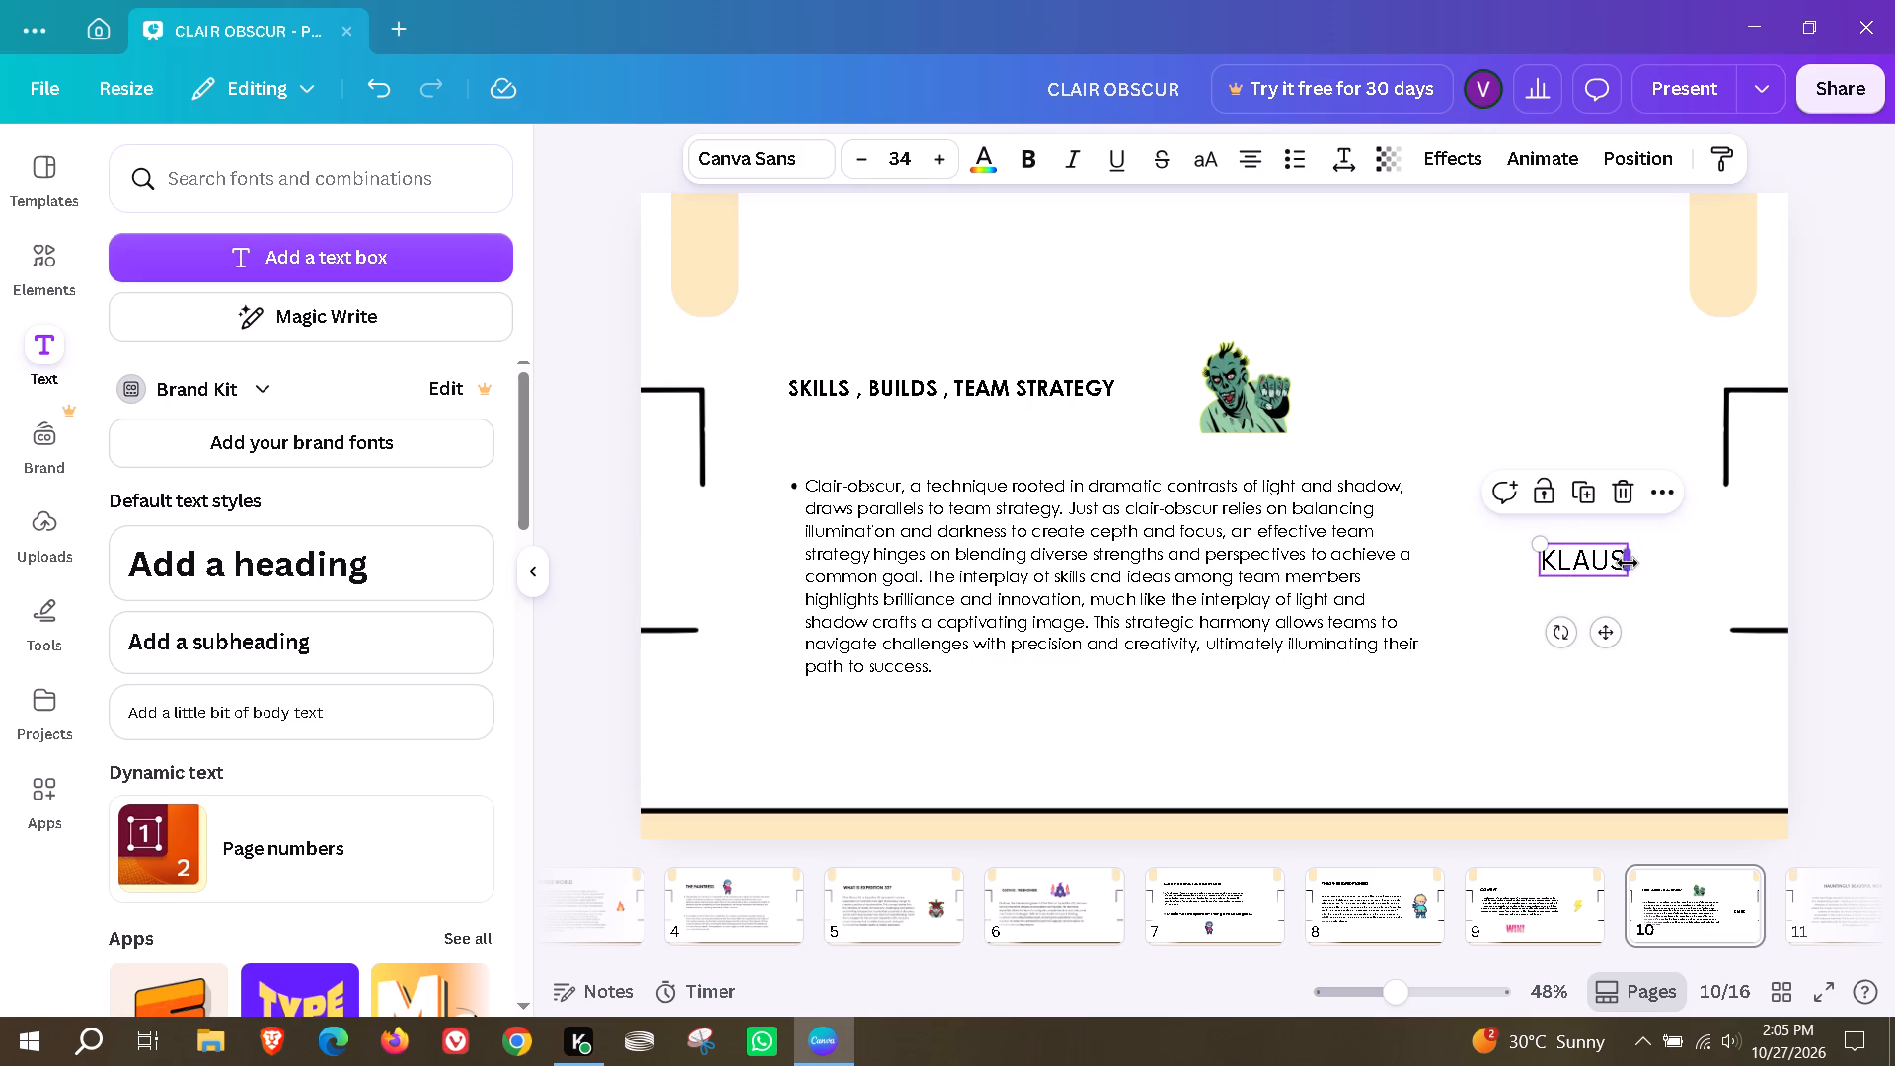
pyautogui.moveTo(1628, 563); pyautogui.dragTo(1593, 558)
pyautogui.moveTo(1591, 656); pyautogui.dragTo(1554, 586)
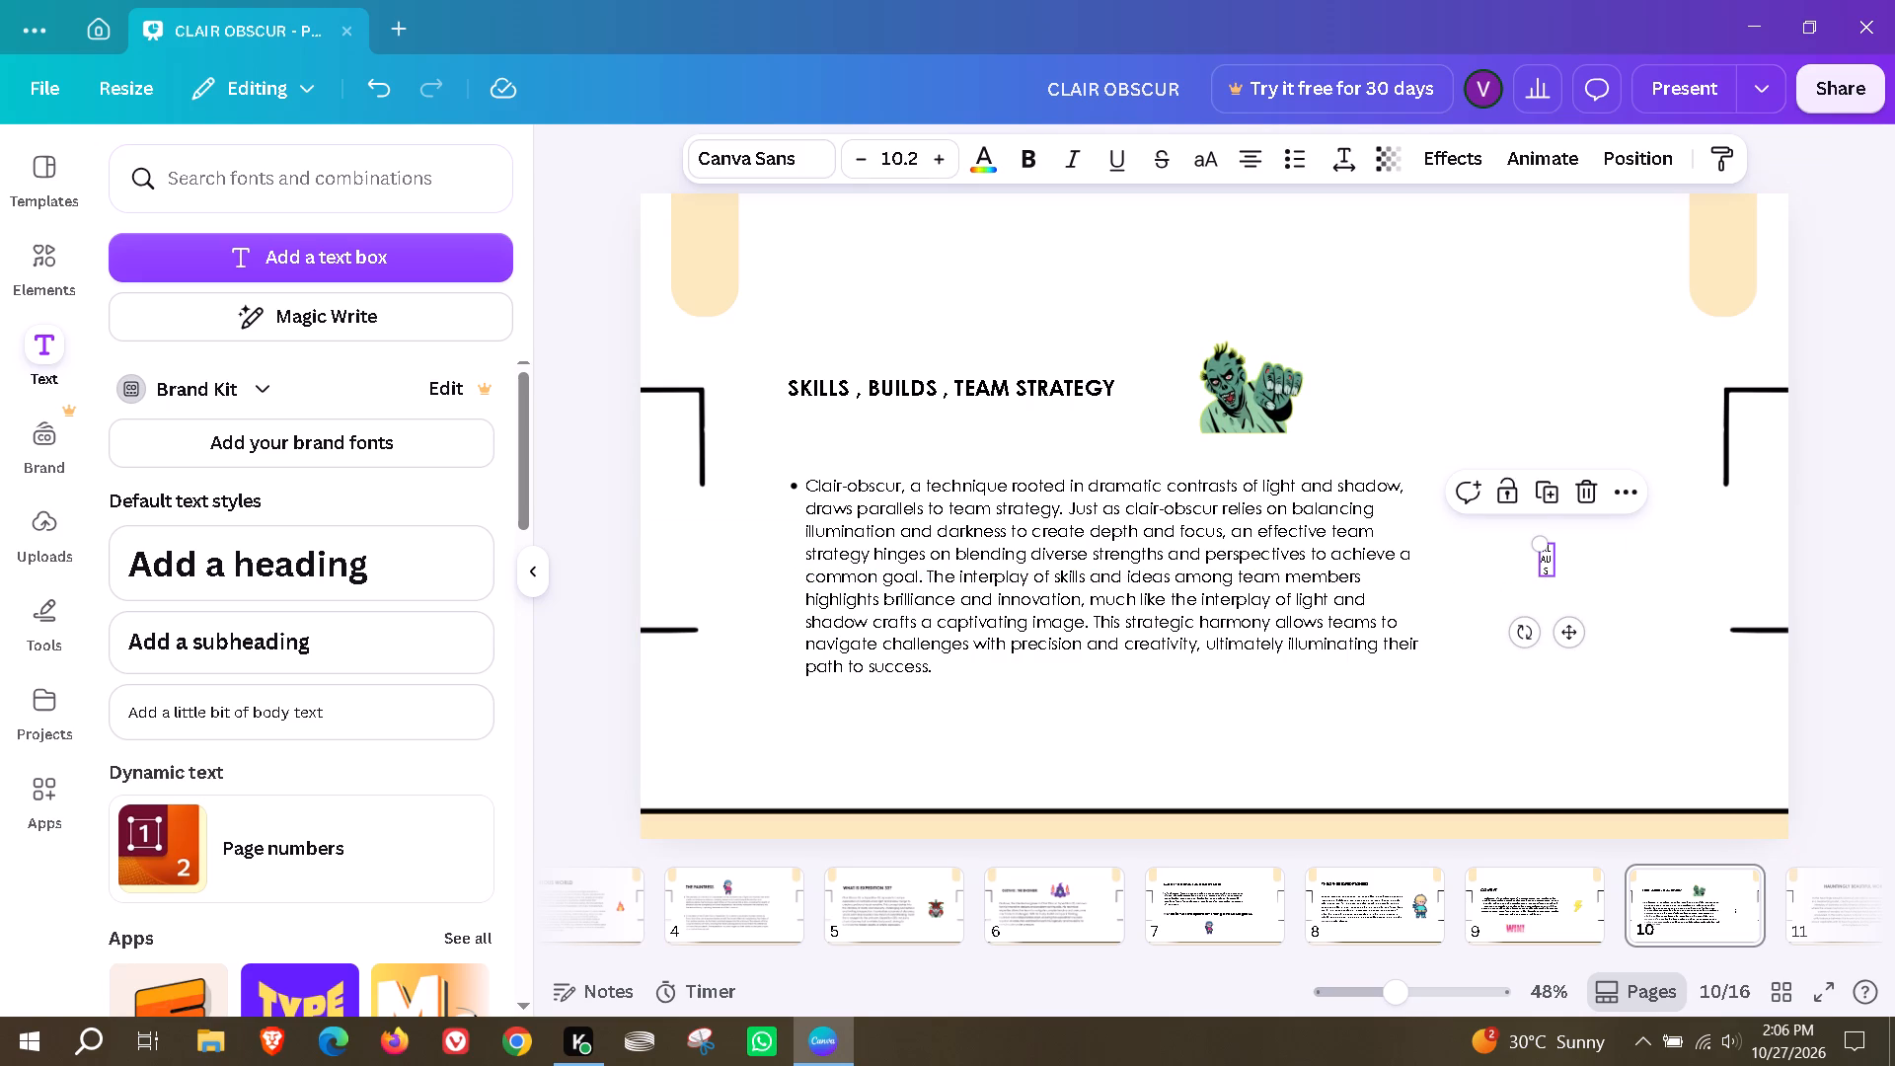
pyautogui.moveTo(1535, 539); pyautogui.dragTo(1511, 515)
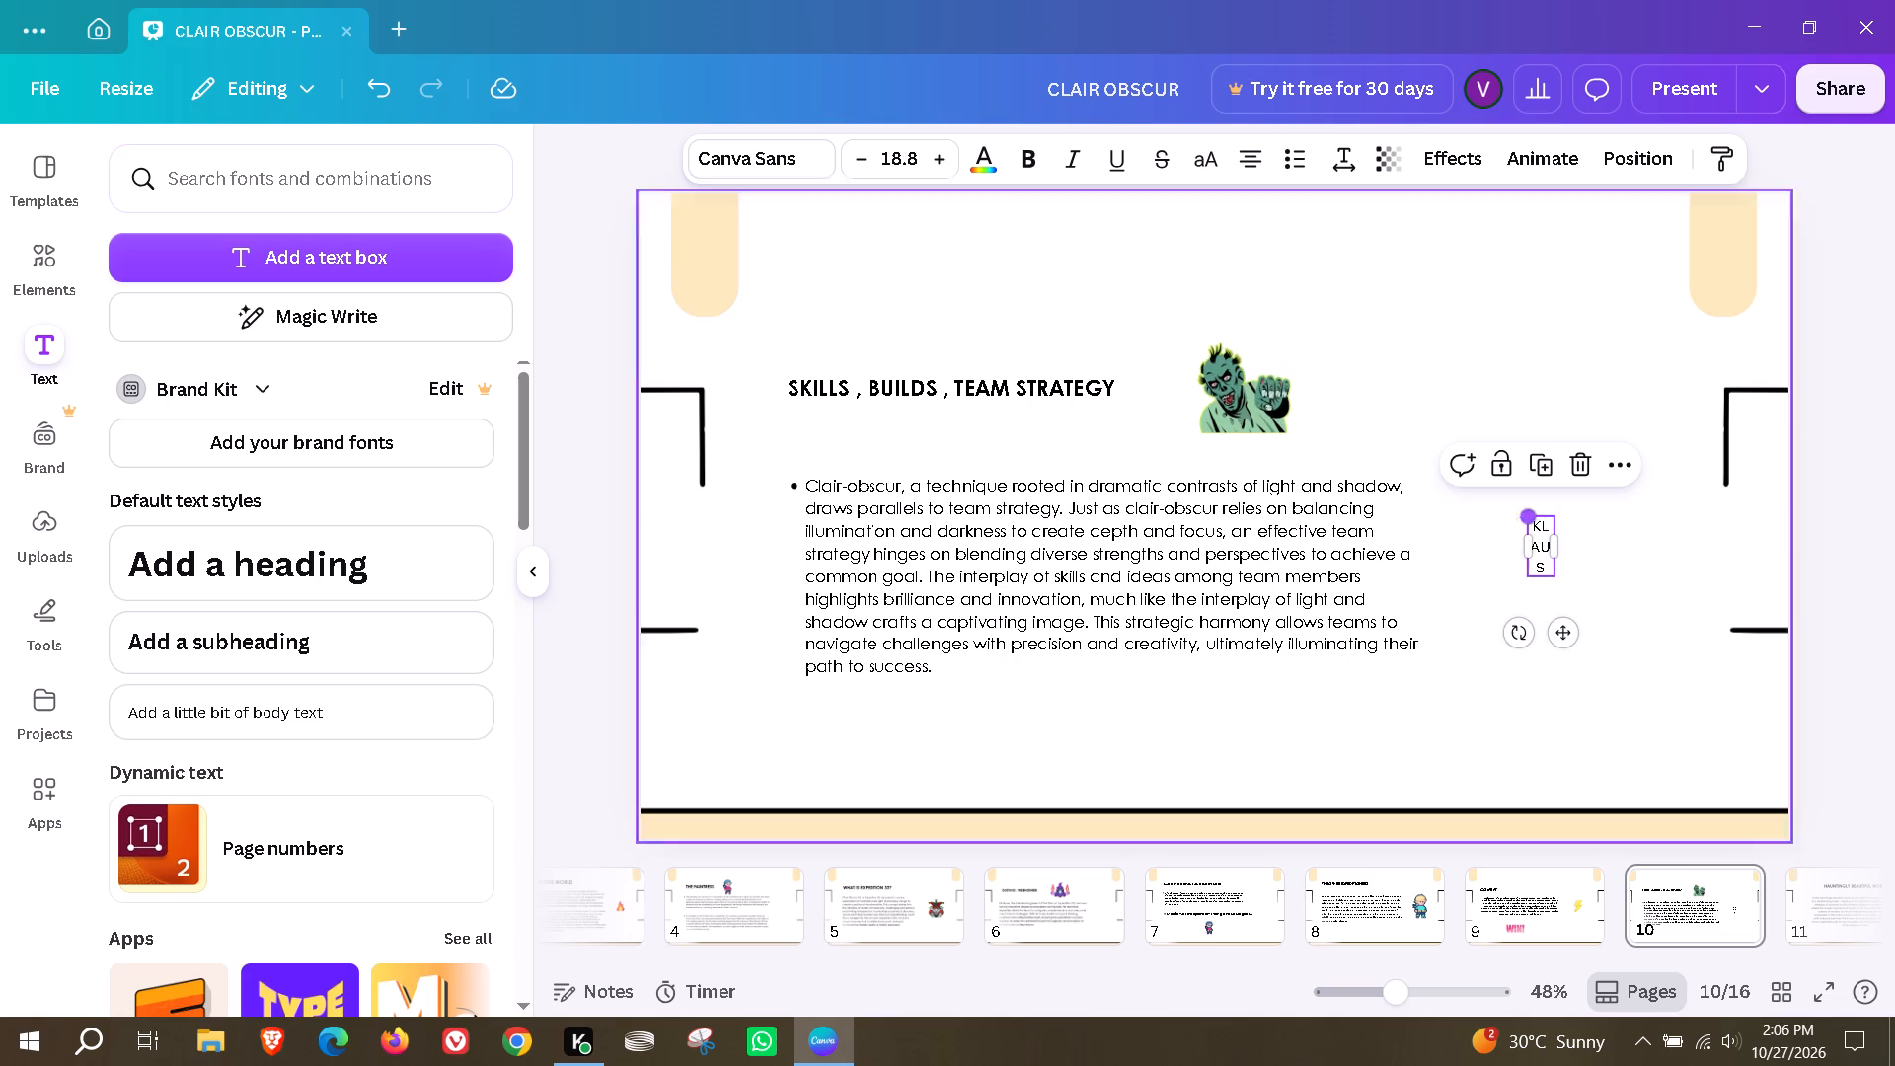
pyautogui.moveTo(1560, 550); pyautogui.dragTo(1620, 555)
pyautogui.click(1618, 589)
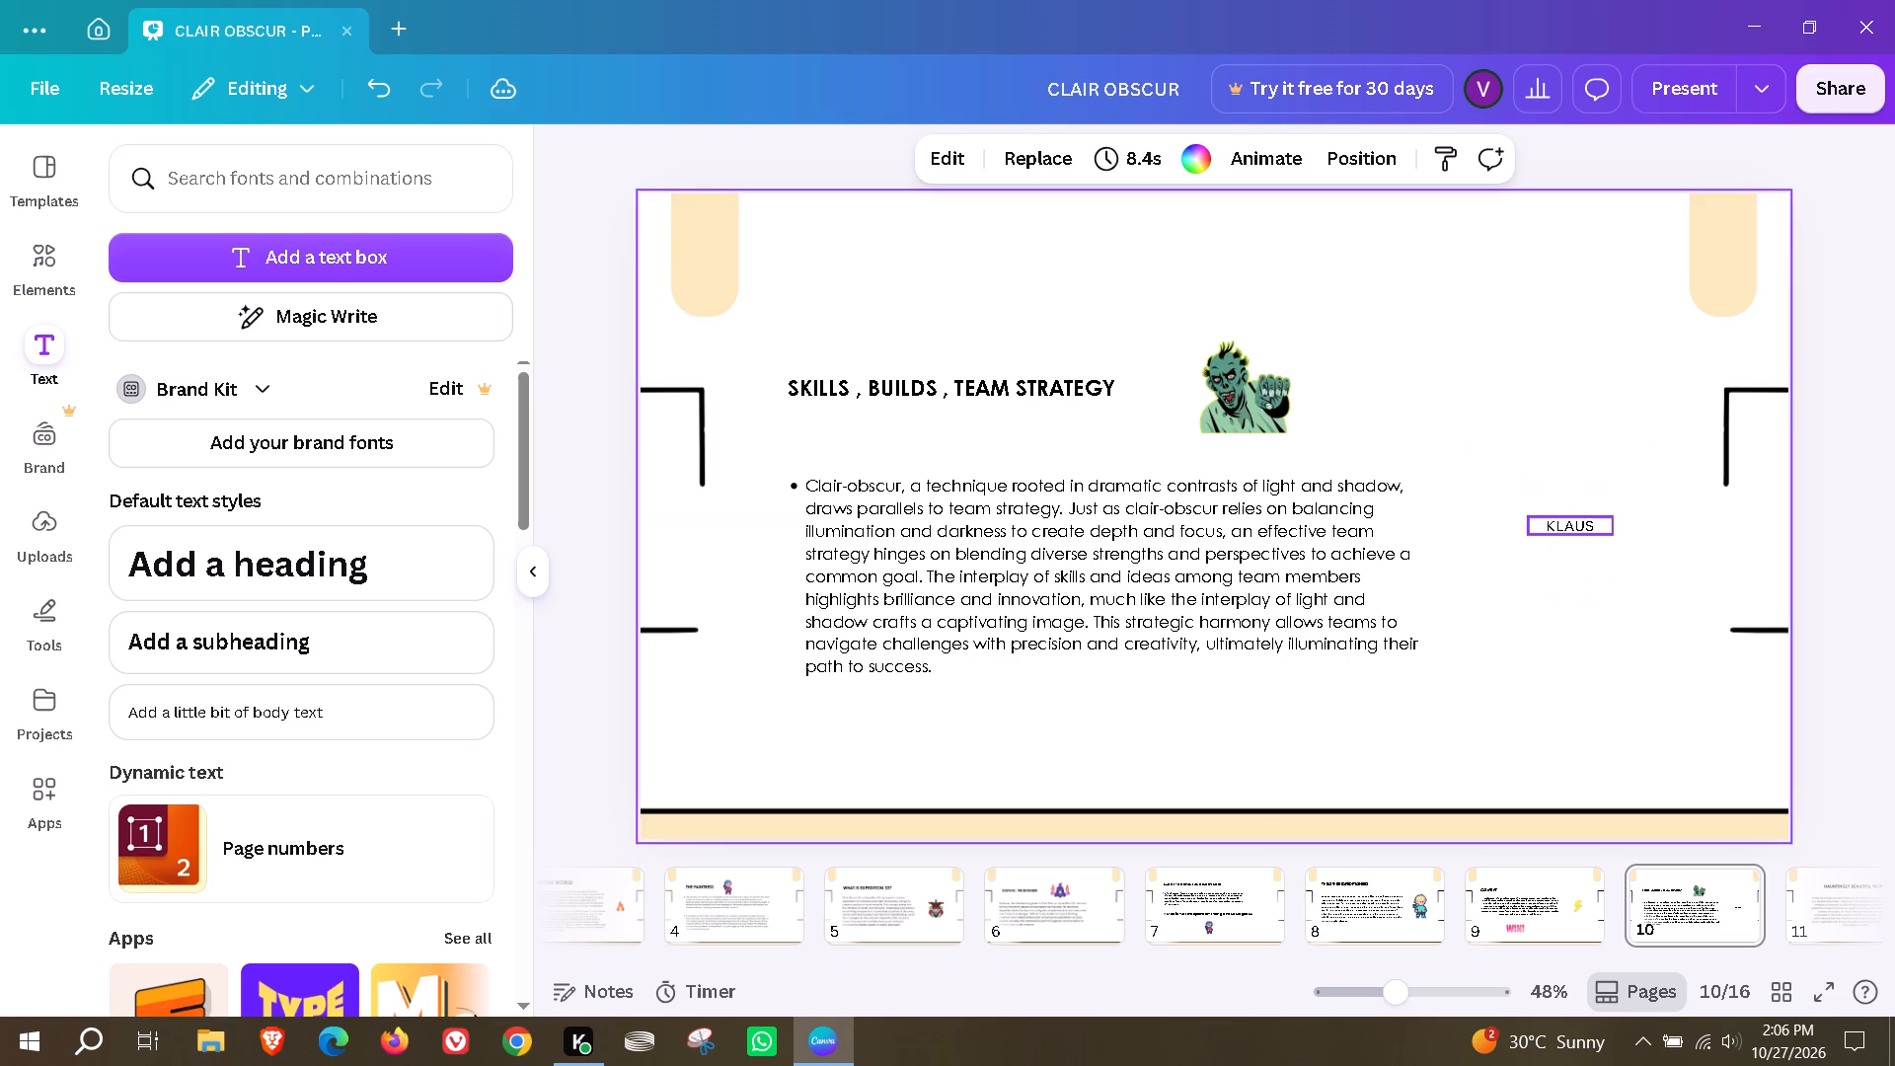
pyautogui.moveTo(1587, 531); pyautogui.dragTo(1588, 561)
pyautogui.click(1626, 689)
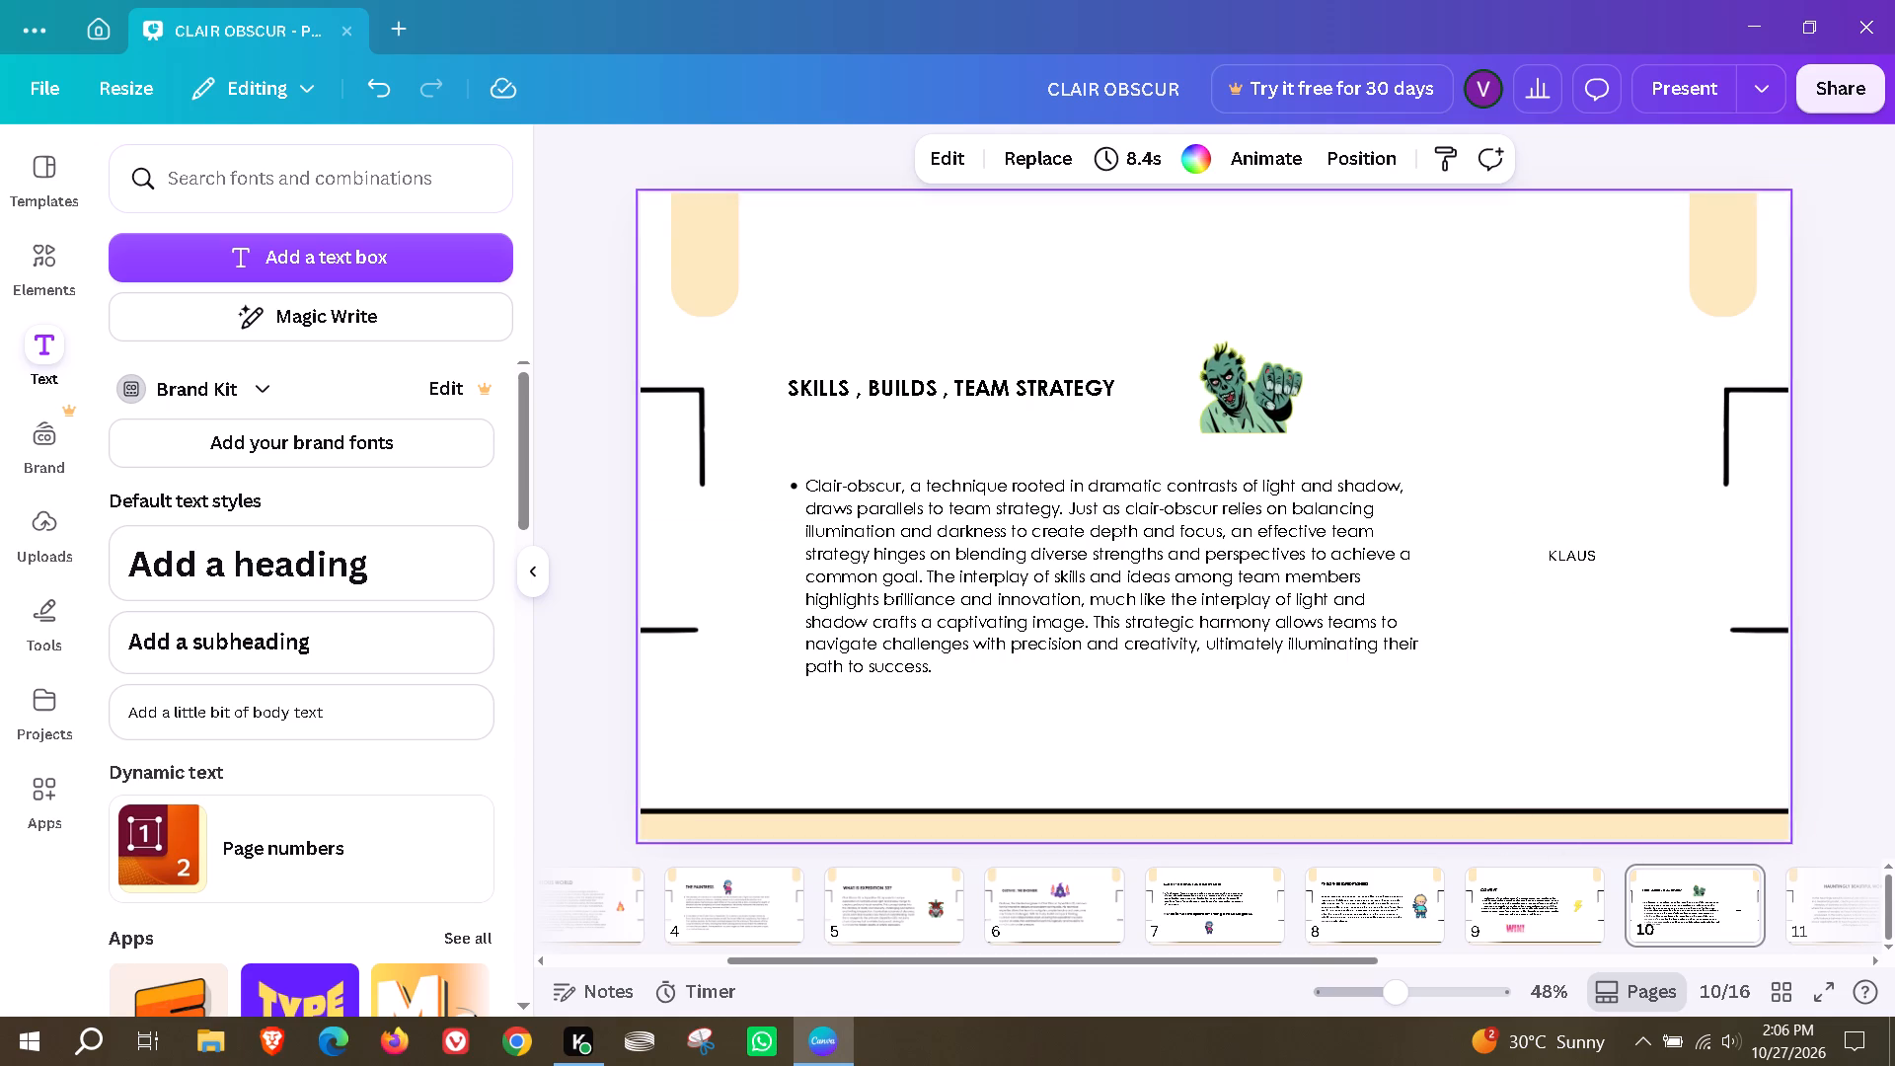
# On page 11, shrink the "HAUNTINGLY BEAUTIFUL WORLD" heading to size 36.2 and move it to the page's upper left.
pyautogui.click(1819, 913)
pyautogui.click(1196, 369)
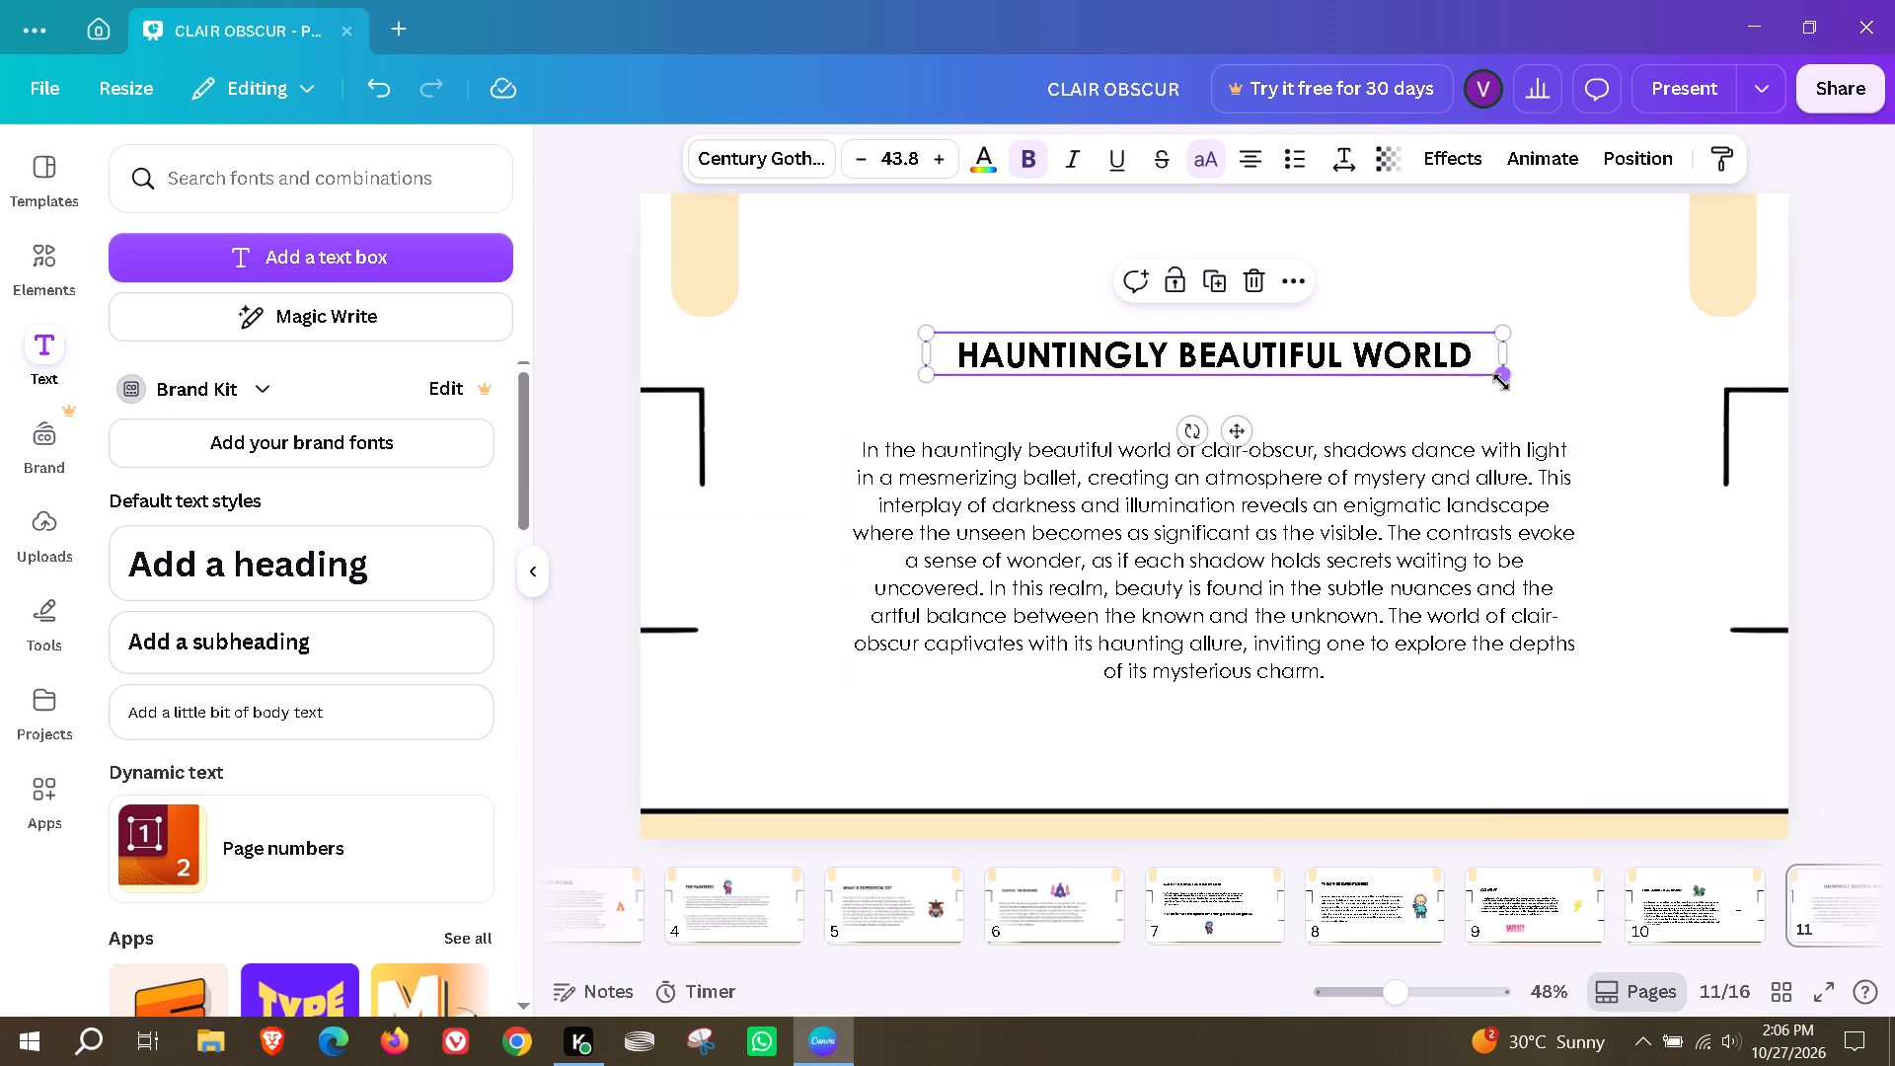
pyautogui.moveTo(1501, 382); pyautogui.dragTo(1402, 364)
pyautogui.moveTo(1250, 357); pyautogui.dragTo(1076, 366)
# Reduce page 11's paragraph to size 18.5, set it left of centre, and lower both it and the heading slightly.
pyautogui.moveTo(1124, 563); pyautogui.dragTo(1032, 557)
pyautogui.moveTo(1481, 673); pyautogui.dragTo(1297, 604)
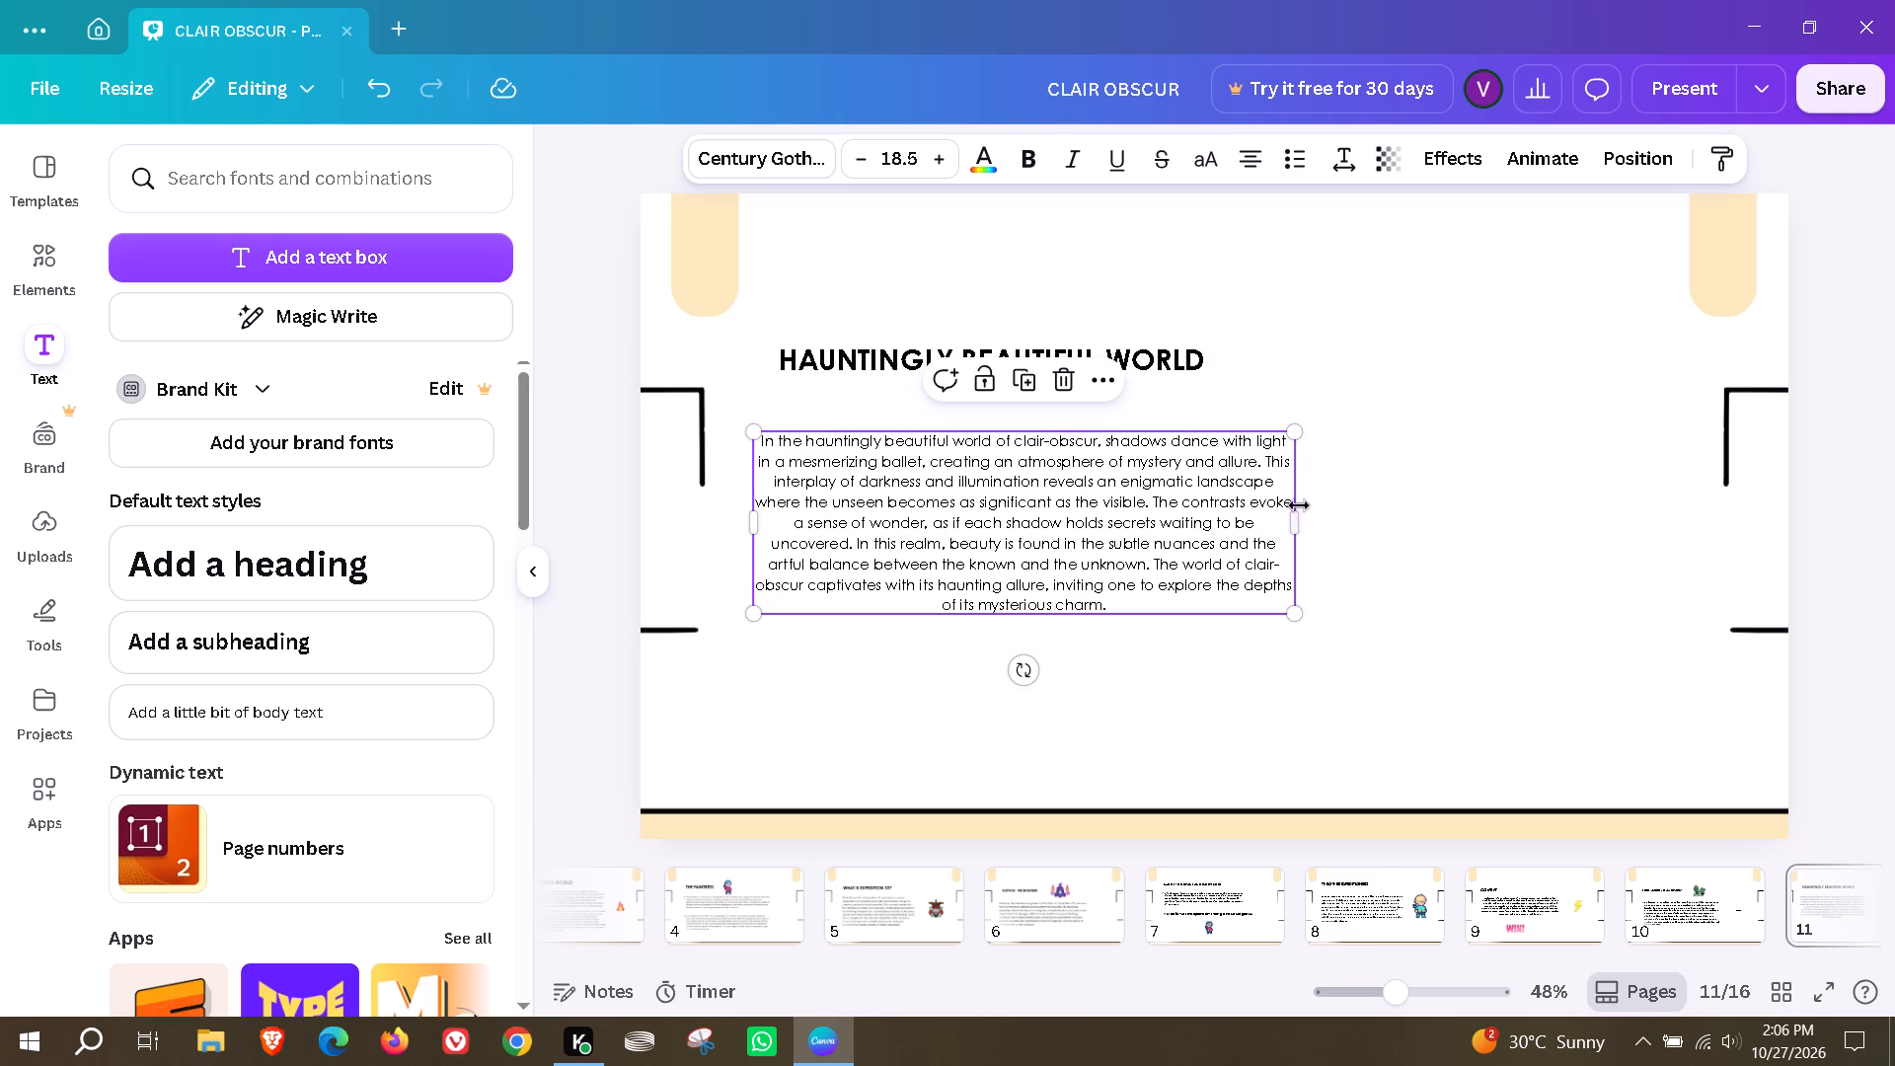
pyautogui.click(1099, 555)
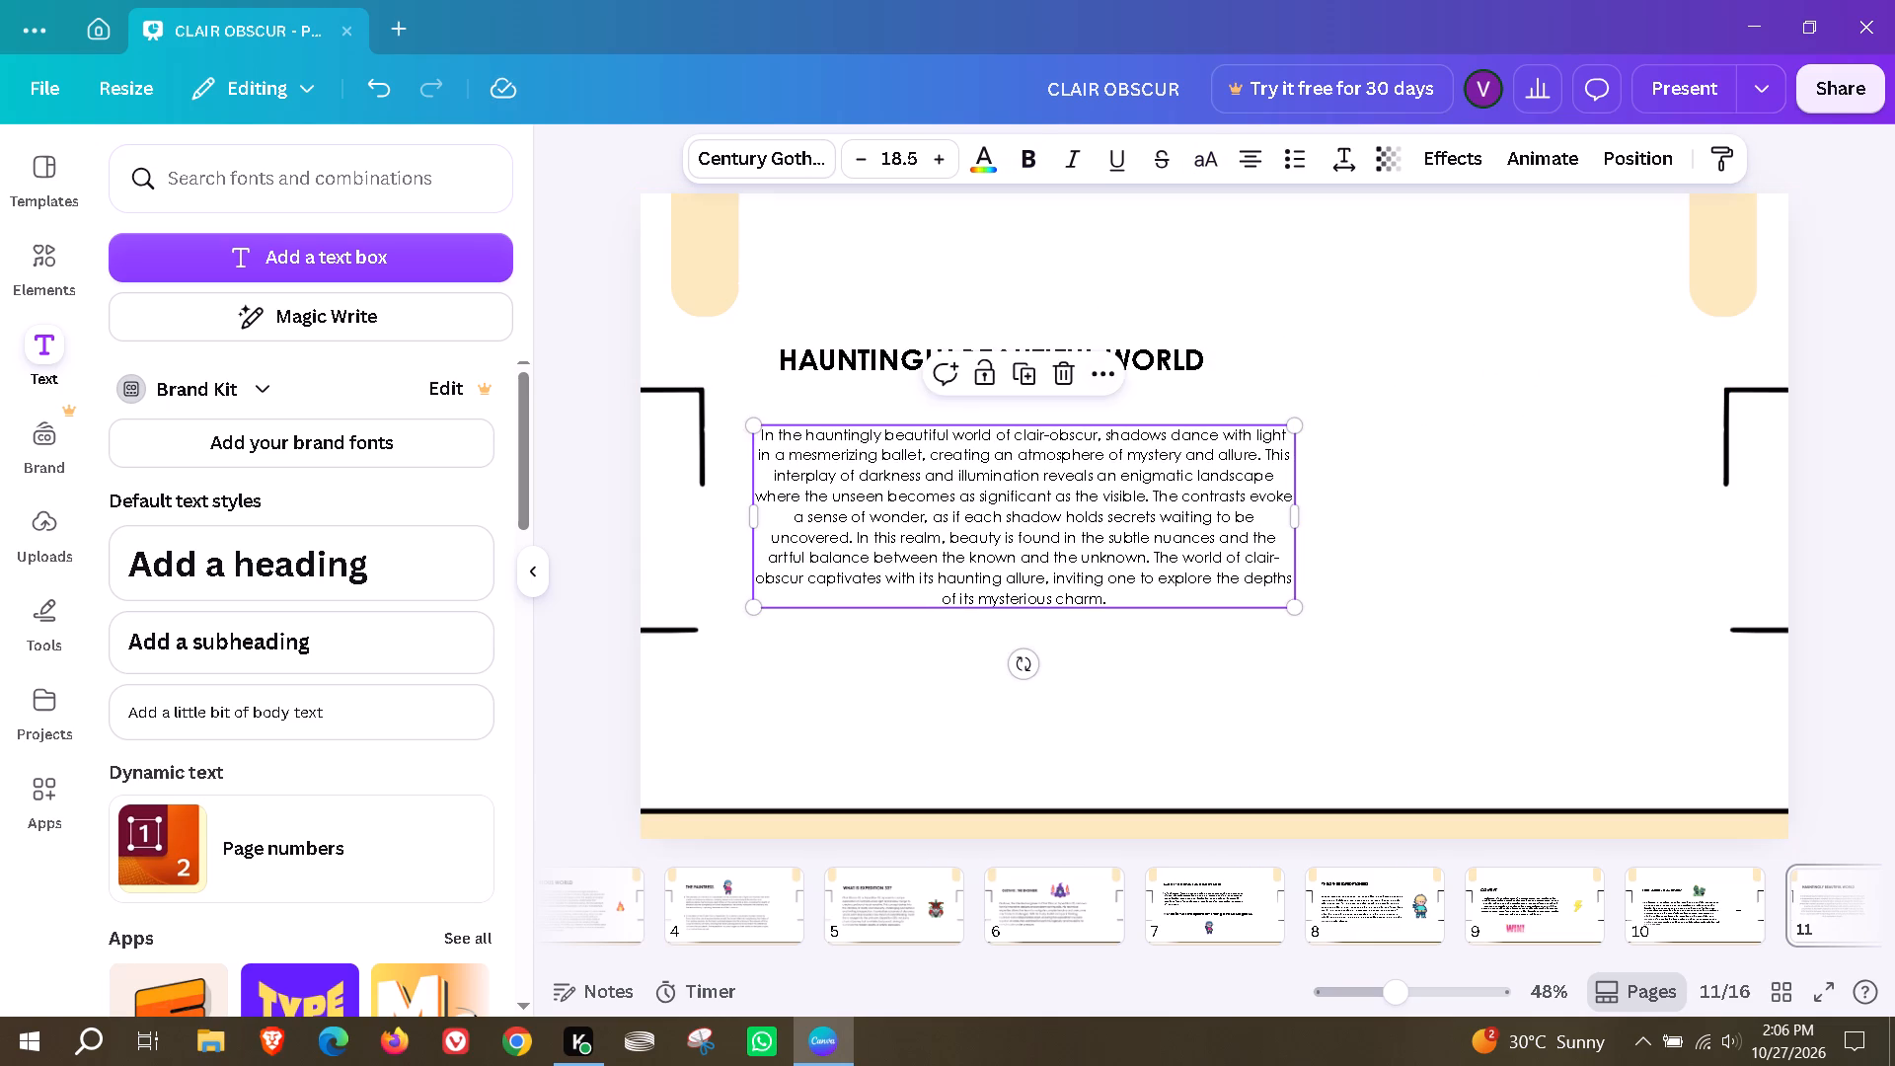
pyautogui.moveTo(1136, 370); pyautogui.dragTo(1114, 375)
pyautogui.click(1403, 580)
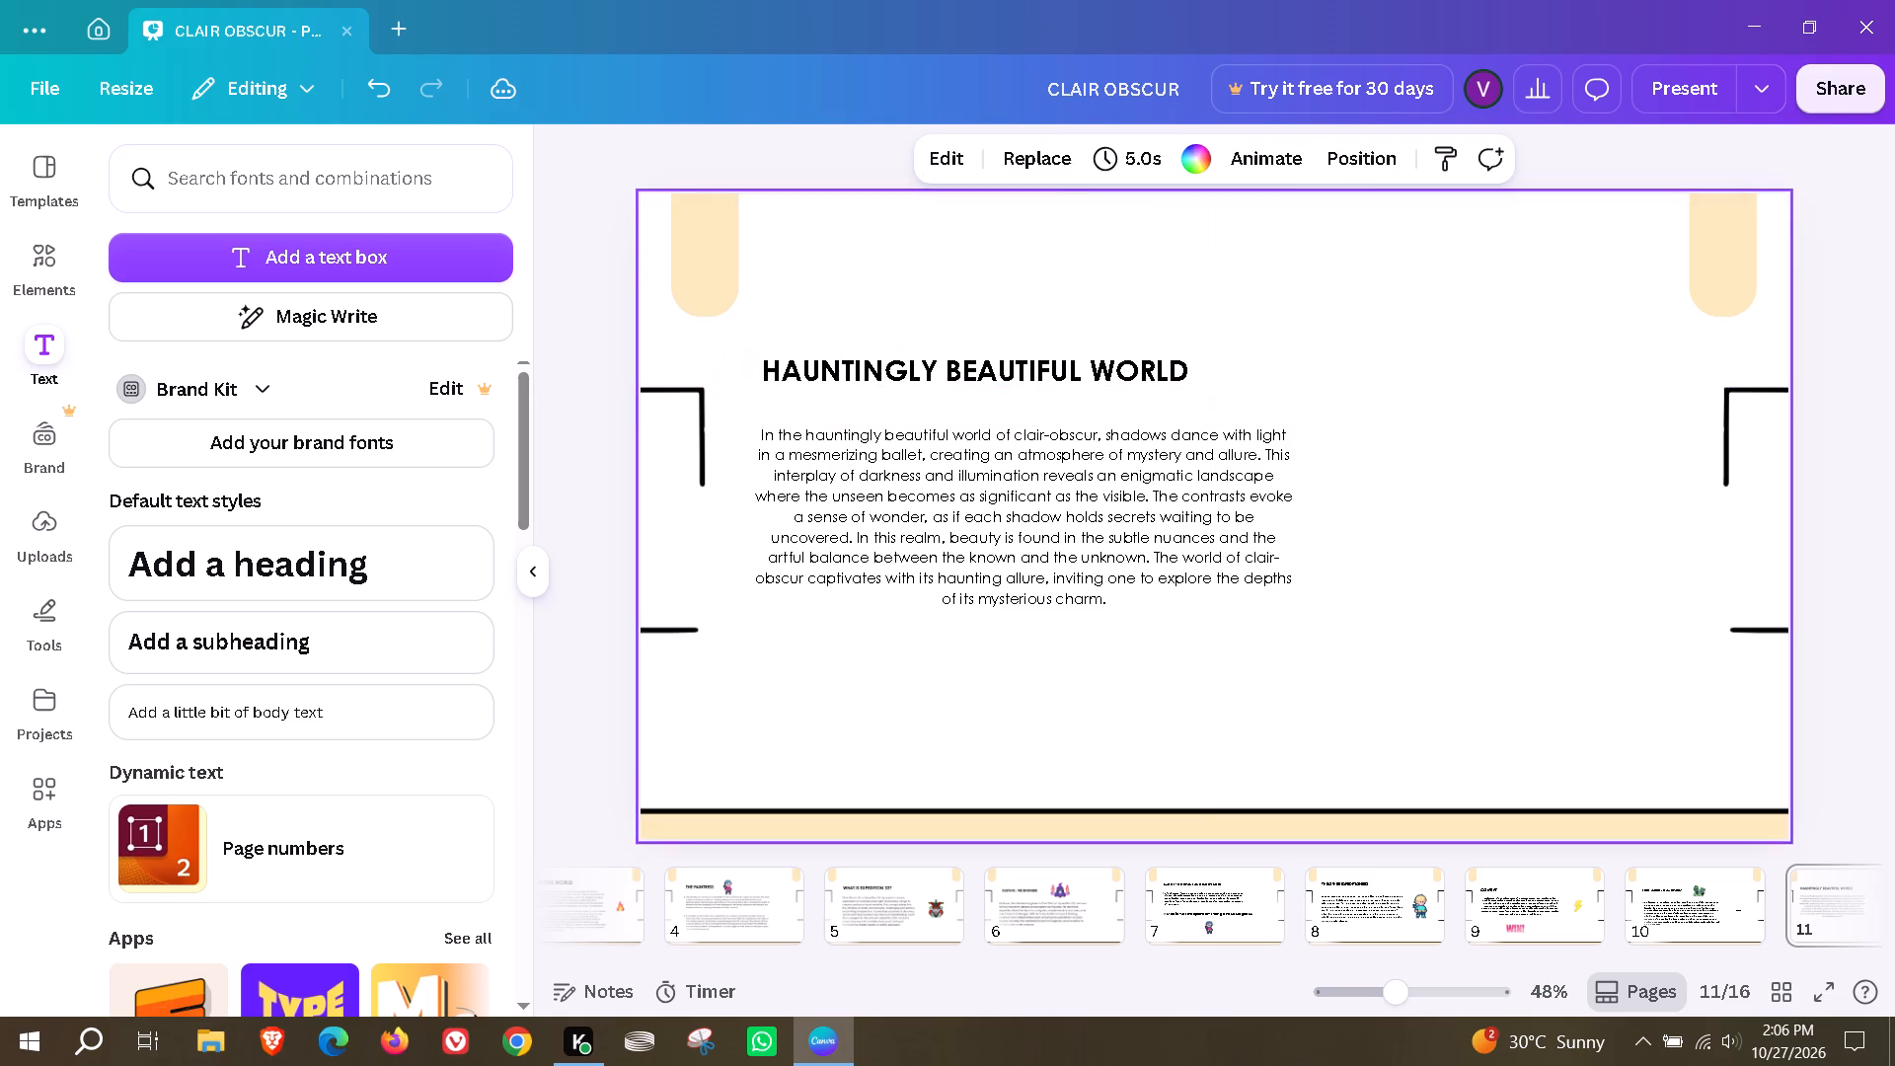
pyautogui.moveTo(1109, 518); pyautogui.dragTo(1108, 553)
pyautogui.moveTo(1099, 374); pyautogui.dragTo(1101, 372)
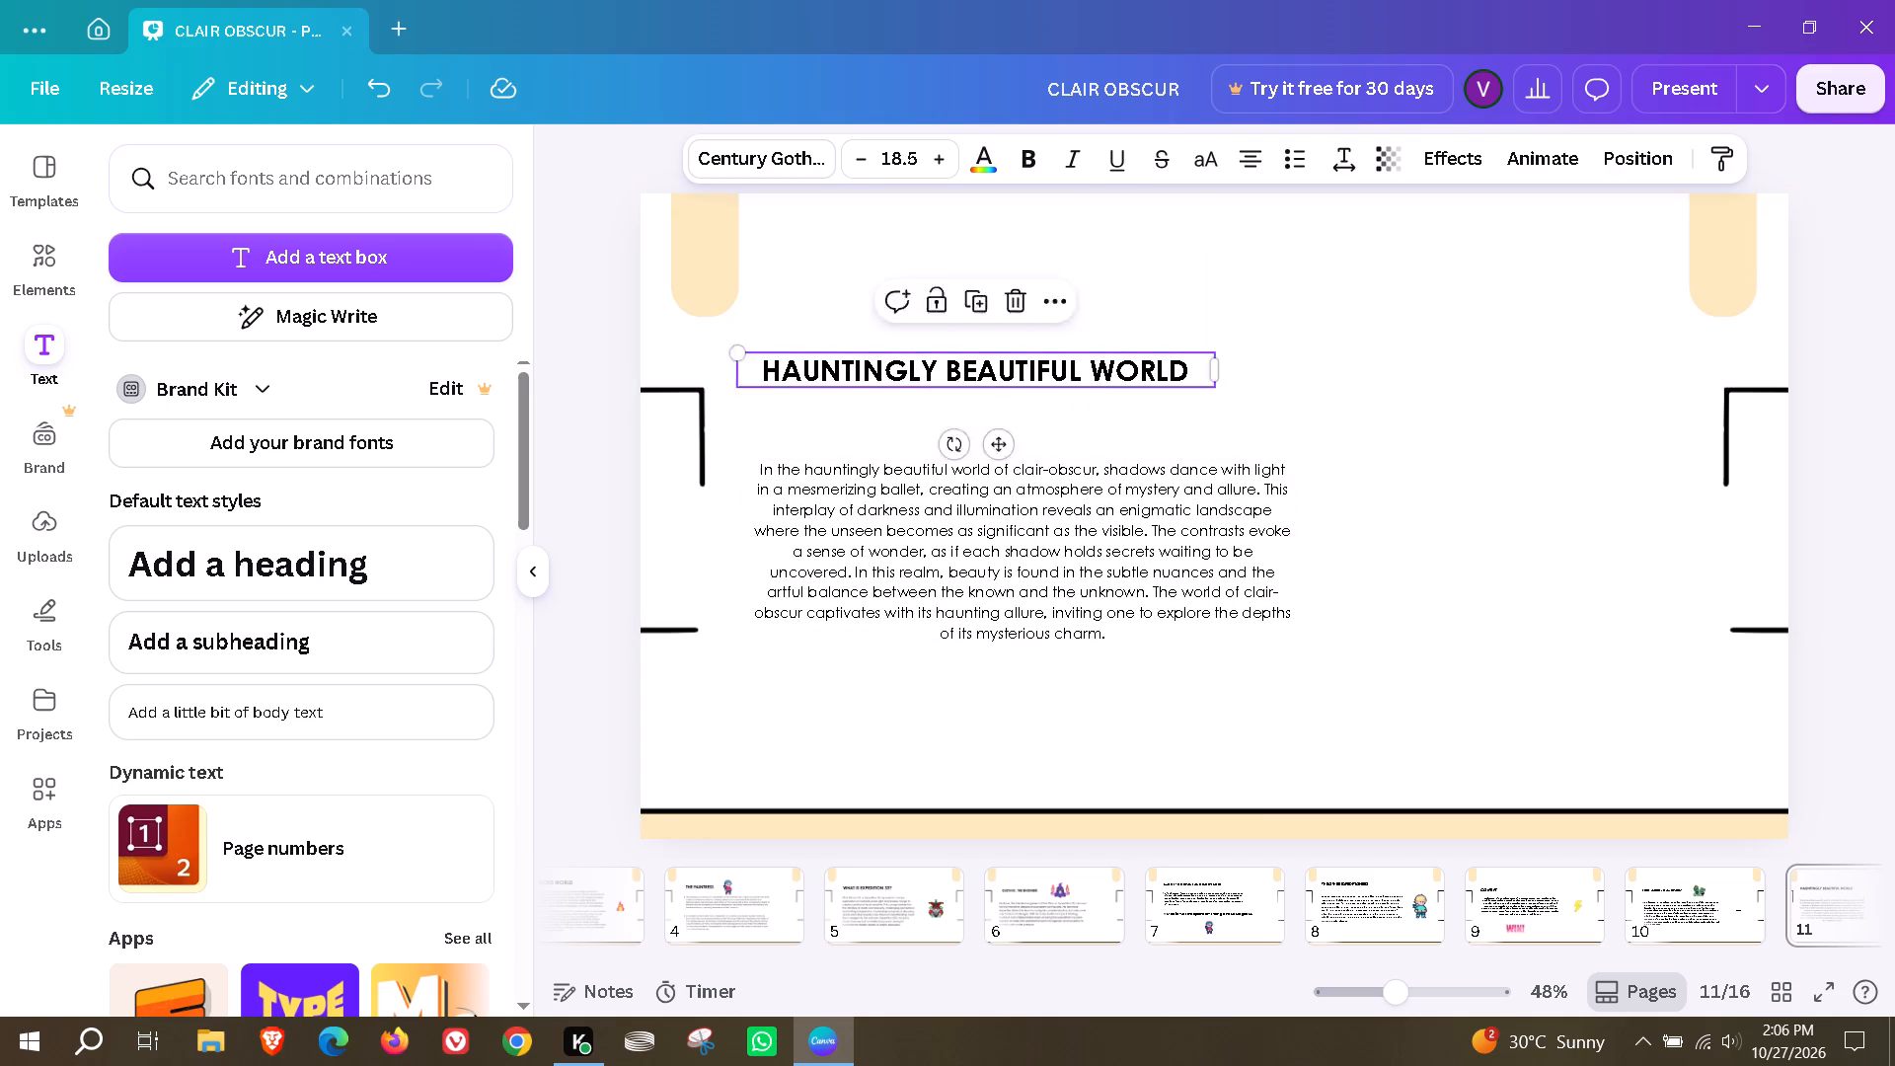
pyautogui.moveTo(1101, 372); pyautogui.dragTo(1097, 389)
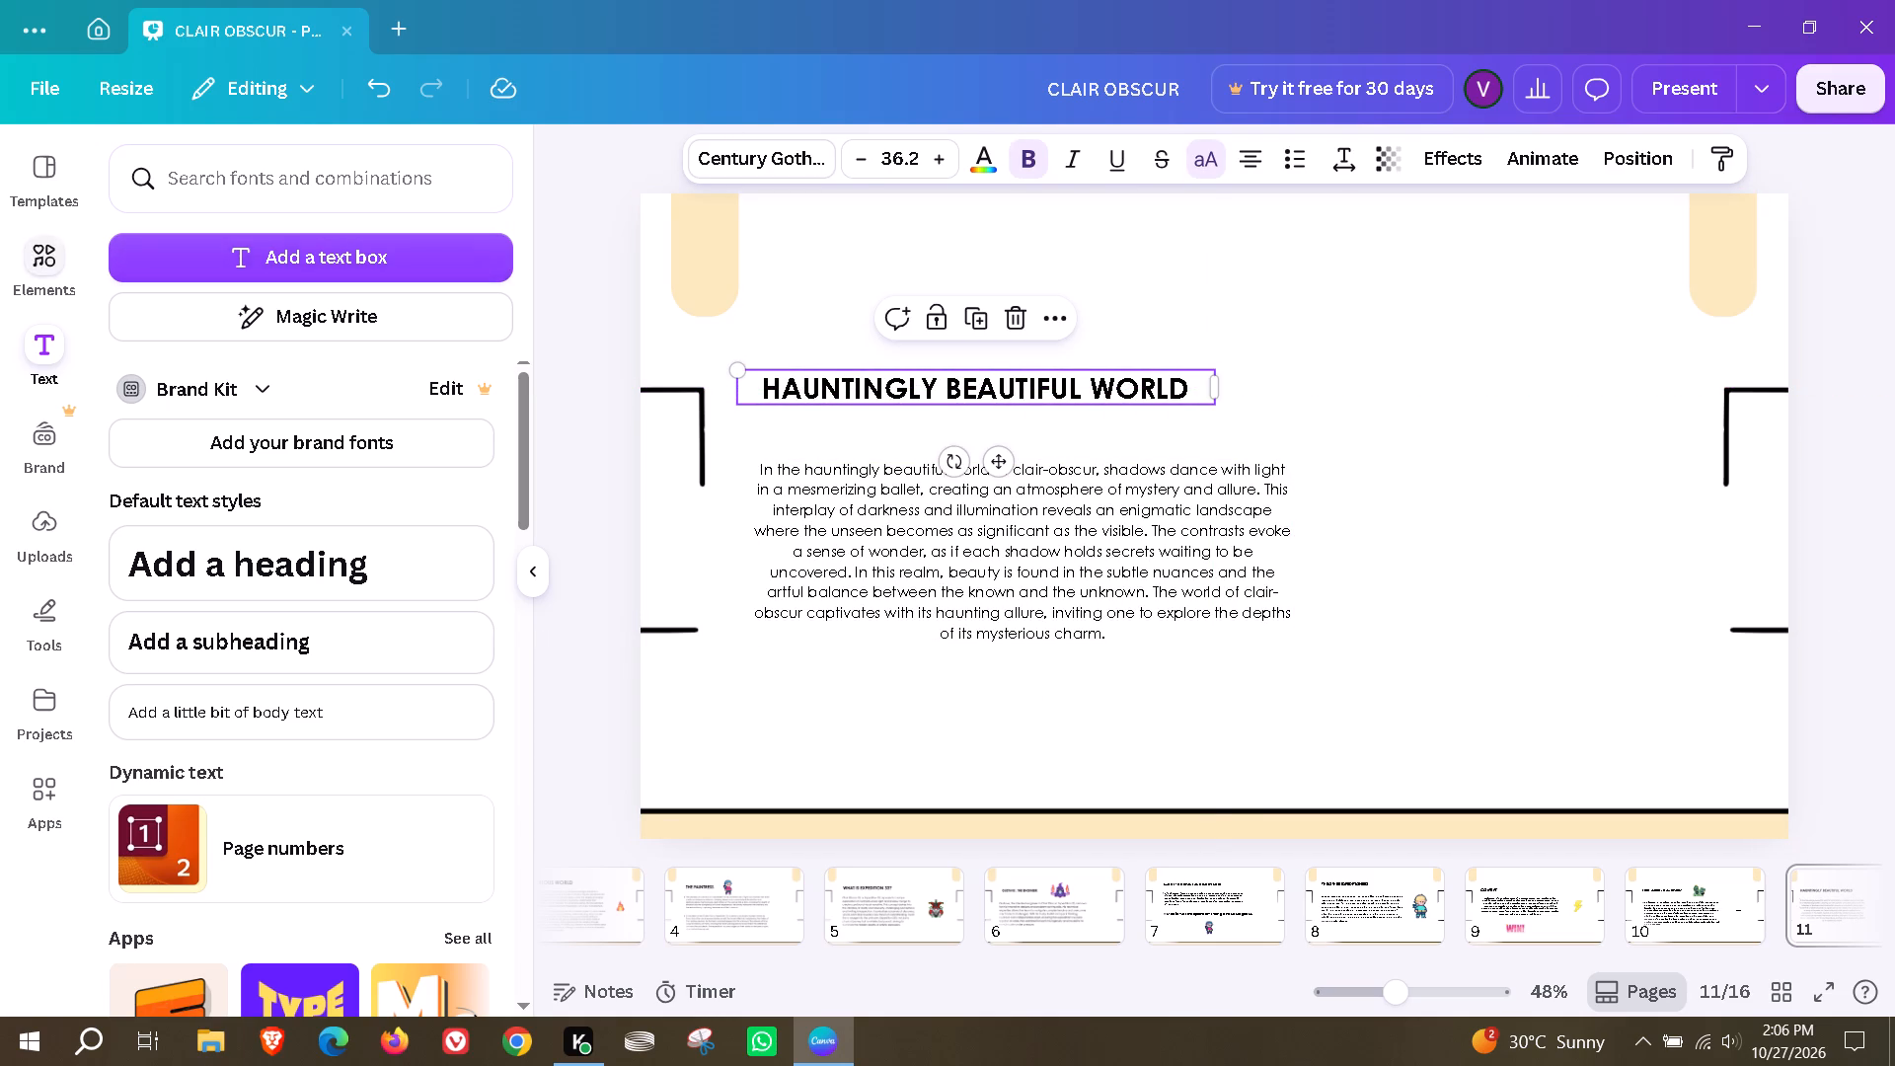
# Search the animations for "beautiful world".
pyautogui.click(62, 285)
pyautogui.scroll(6, 369, 507)
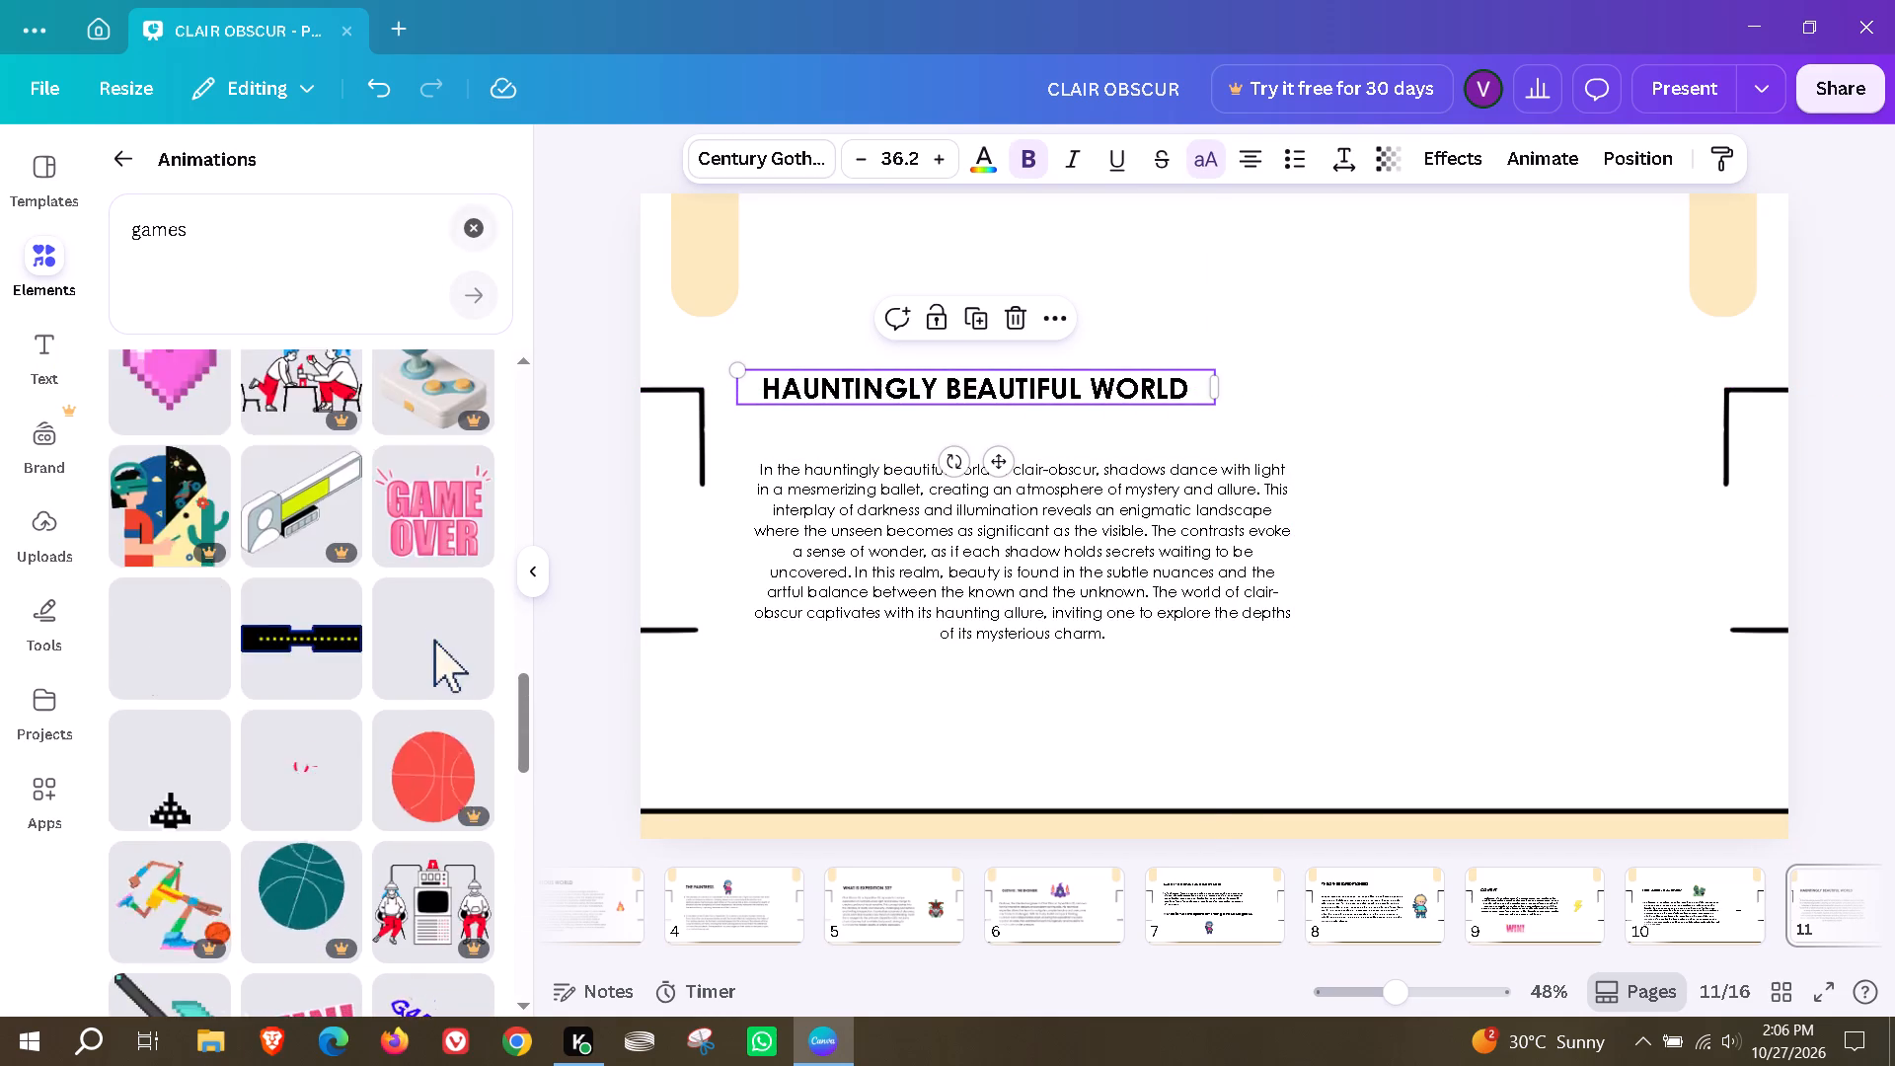
pyautogui.click(483, 229)
pyautogui.write('beautifu')
pyautogui.write('l word')
pyautogui.press('BackSpace')
pyautogui.write('ld')
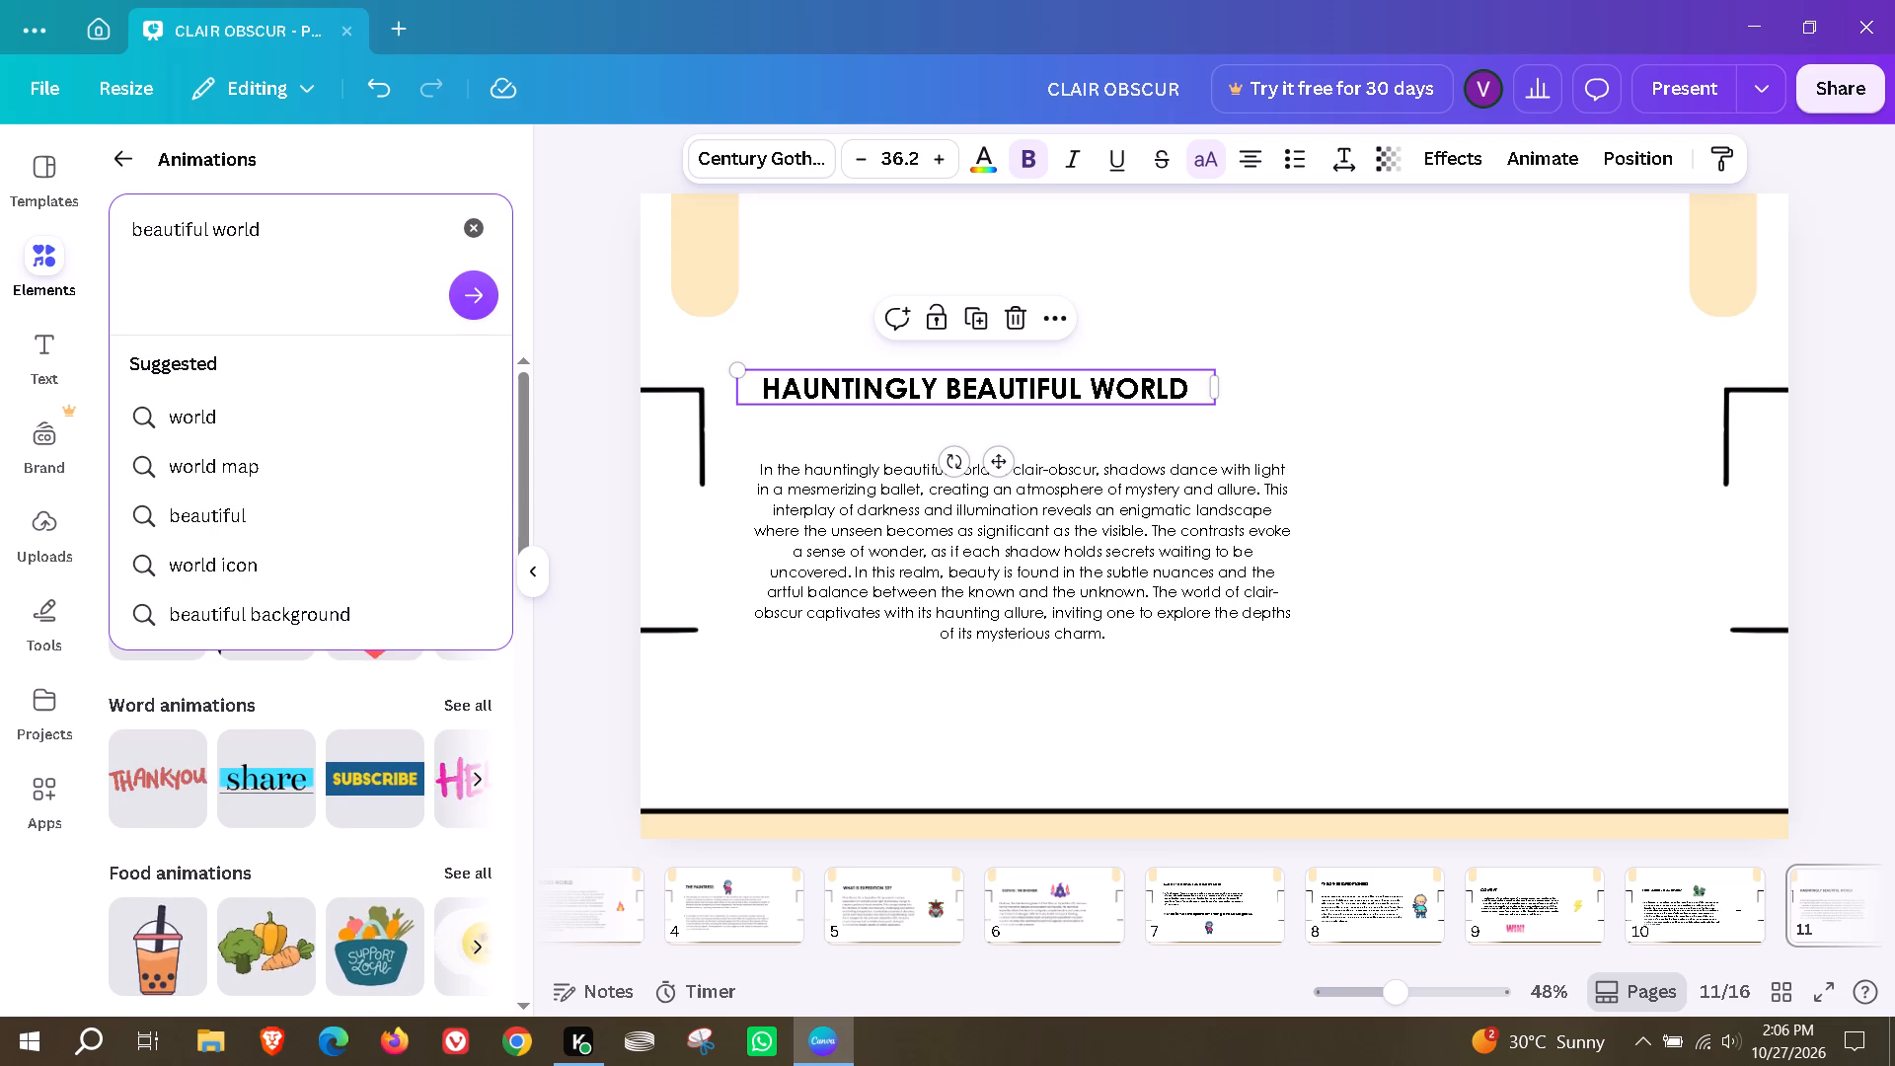
pyautogui.press('Return')
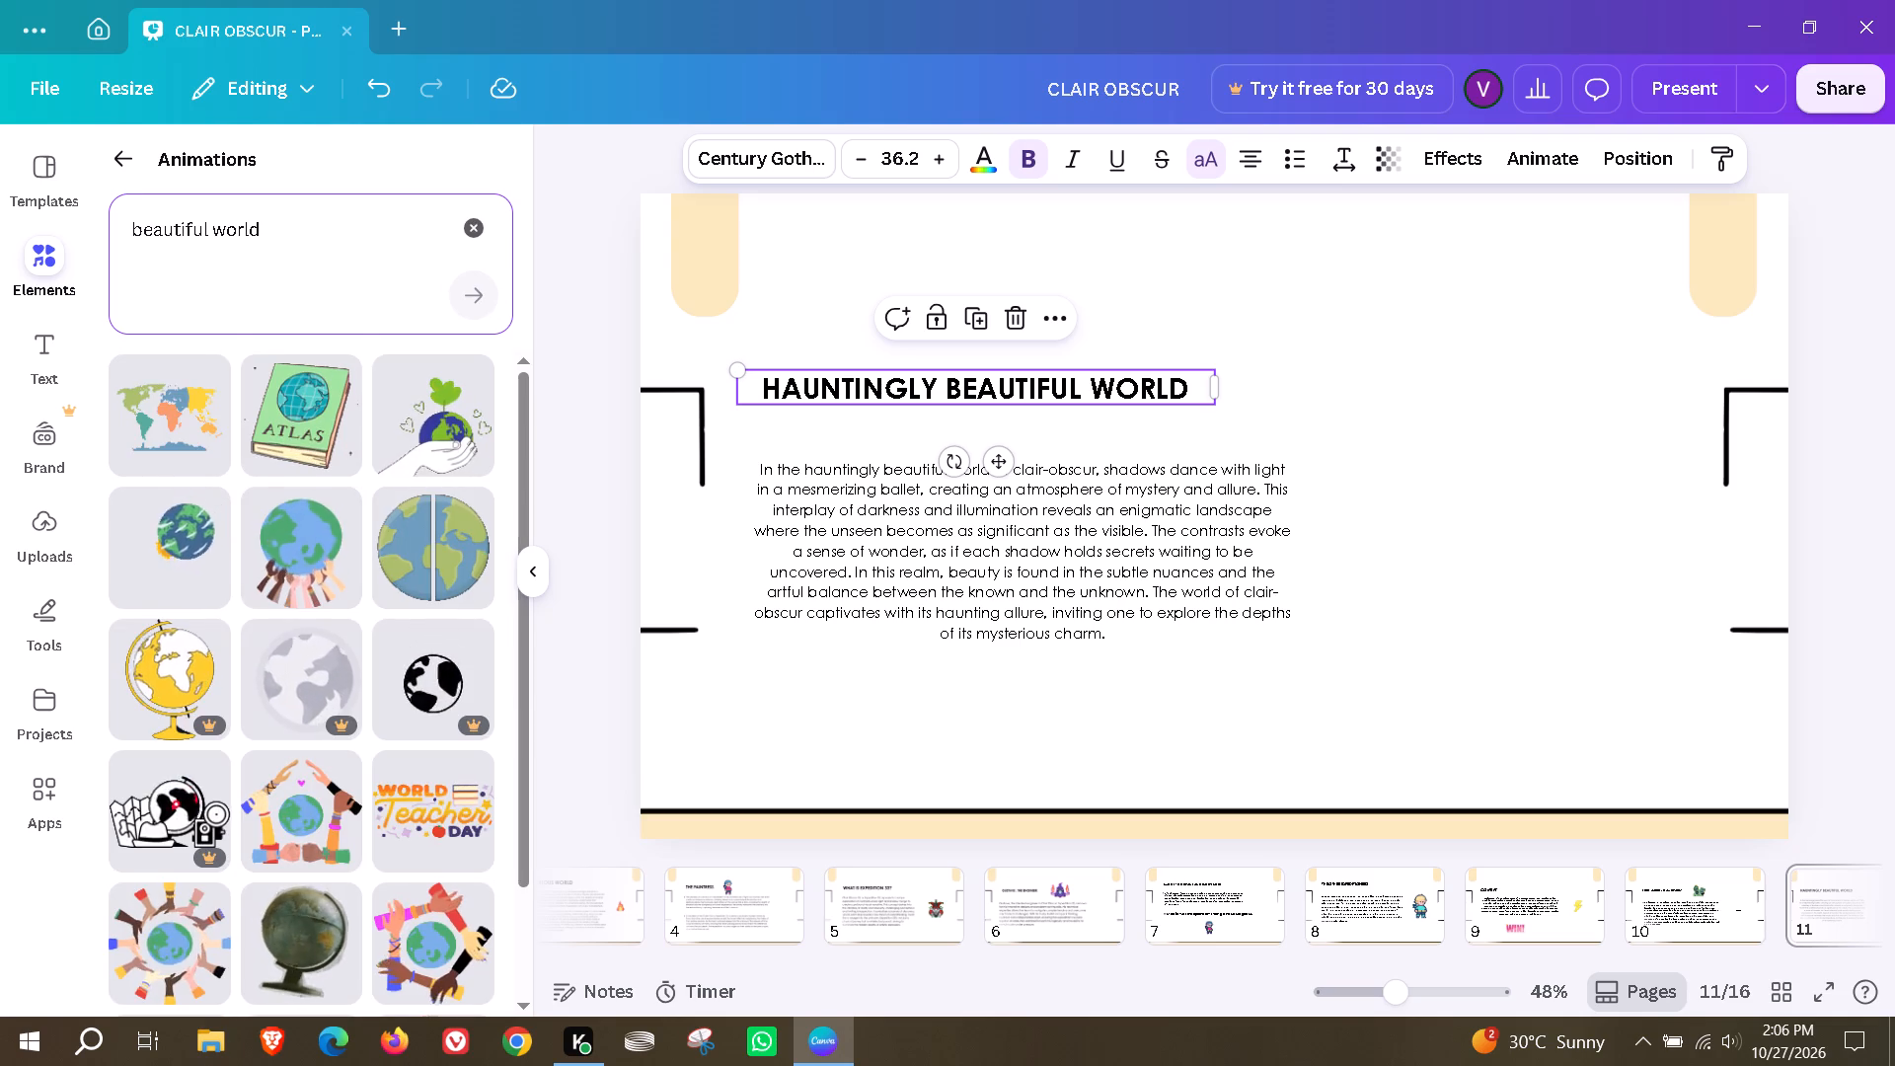
# Search the animations for "anime" and add the three palm trees to page 11, shrunk and placed right of the paragraph.
pyautogui.moveTo(315, 250); pyautogui.dragTo(132, 270)
pyautogui.moveTo(293, 251); pyautogui.dragTo(110, 227)
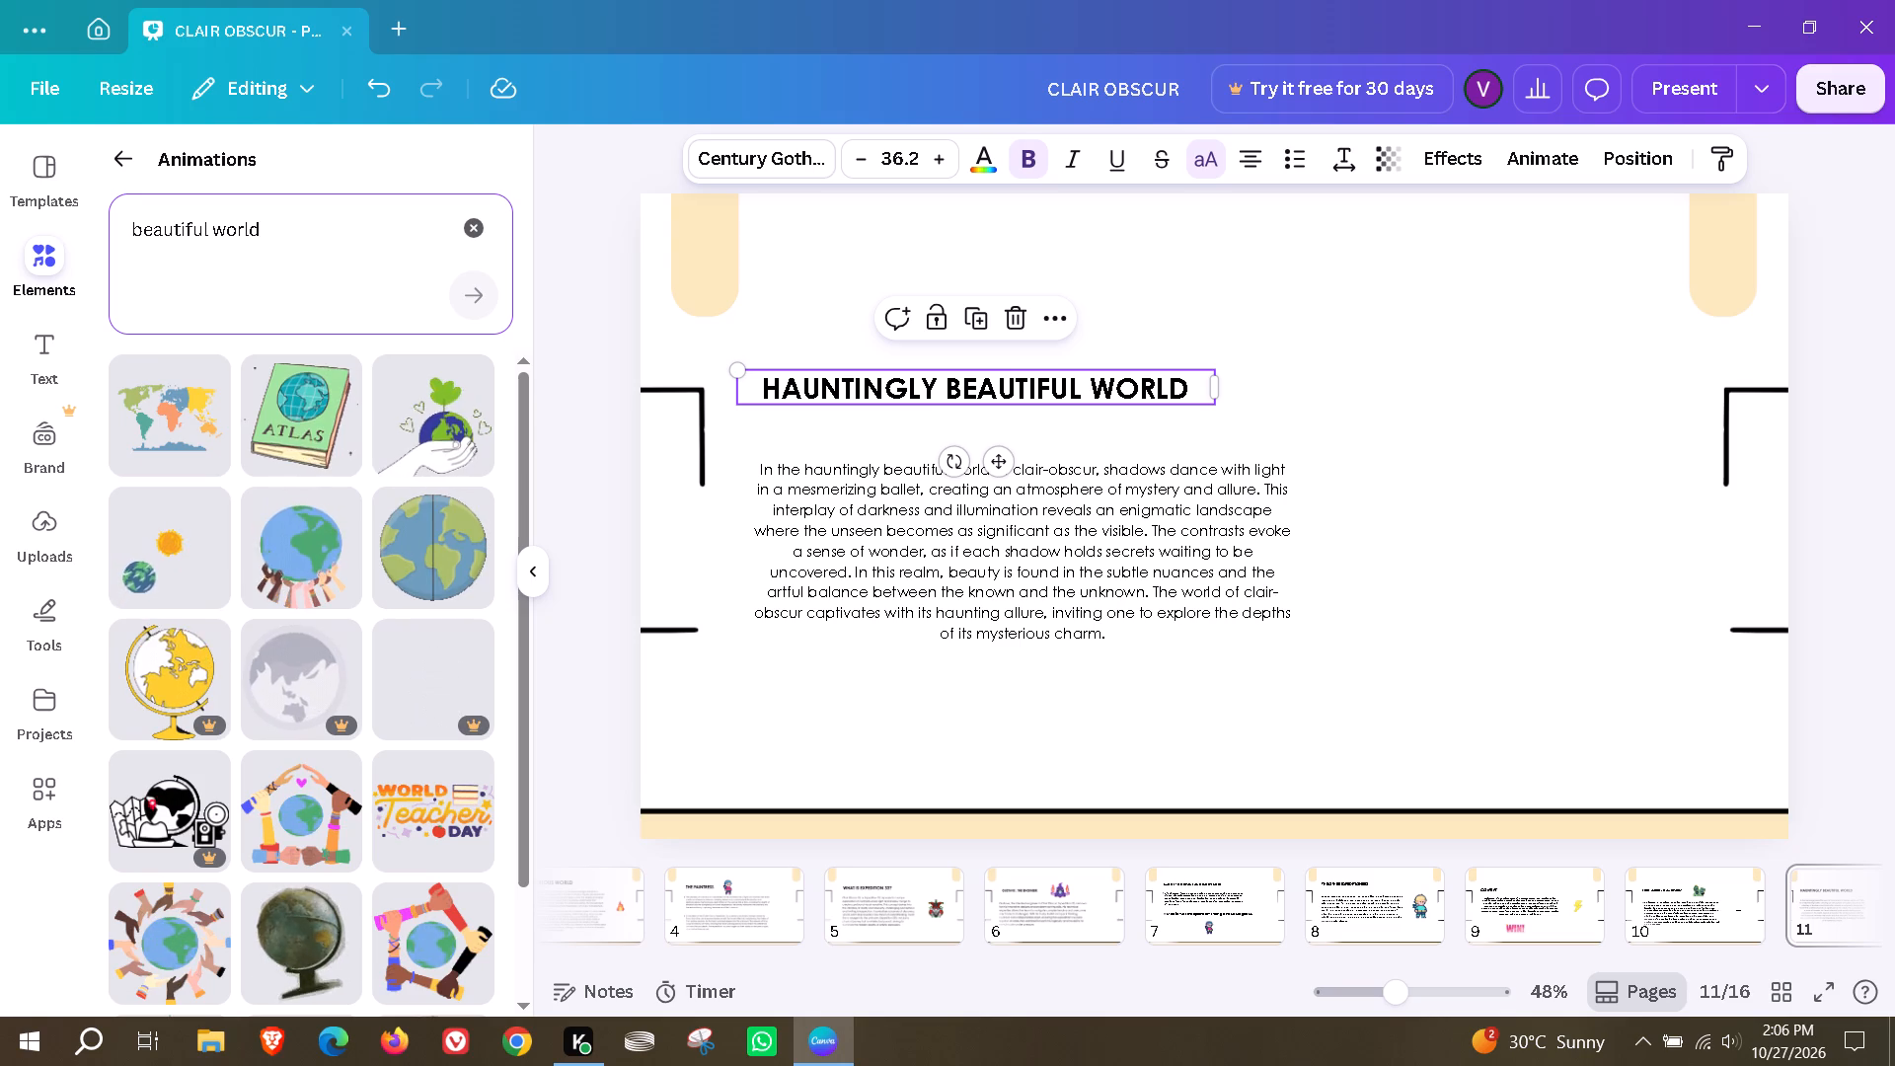
pyautogui.click(289, 227)
pyautogui.moveTo(267, 229); pyautogui.dragTo(123, 242)
pyautogui.write('ain')
pyautogui.press('BackSpace')
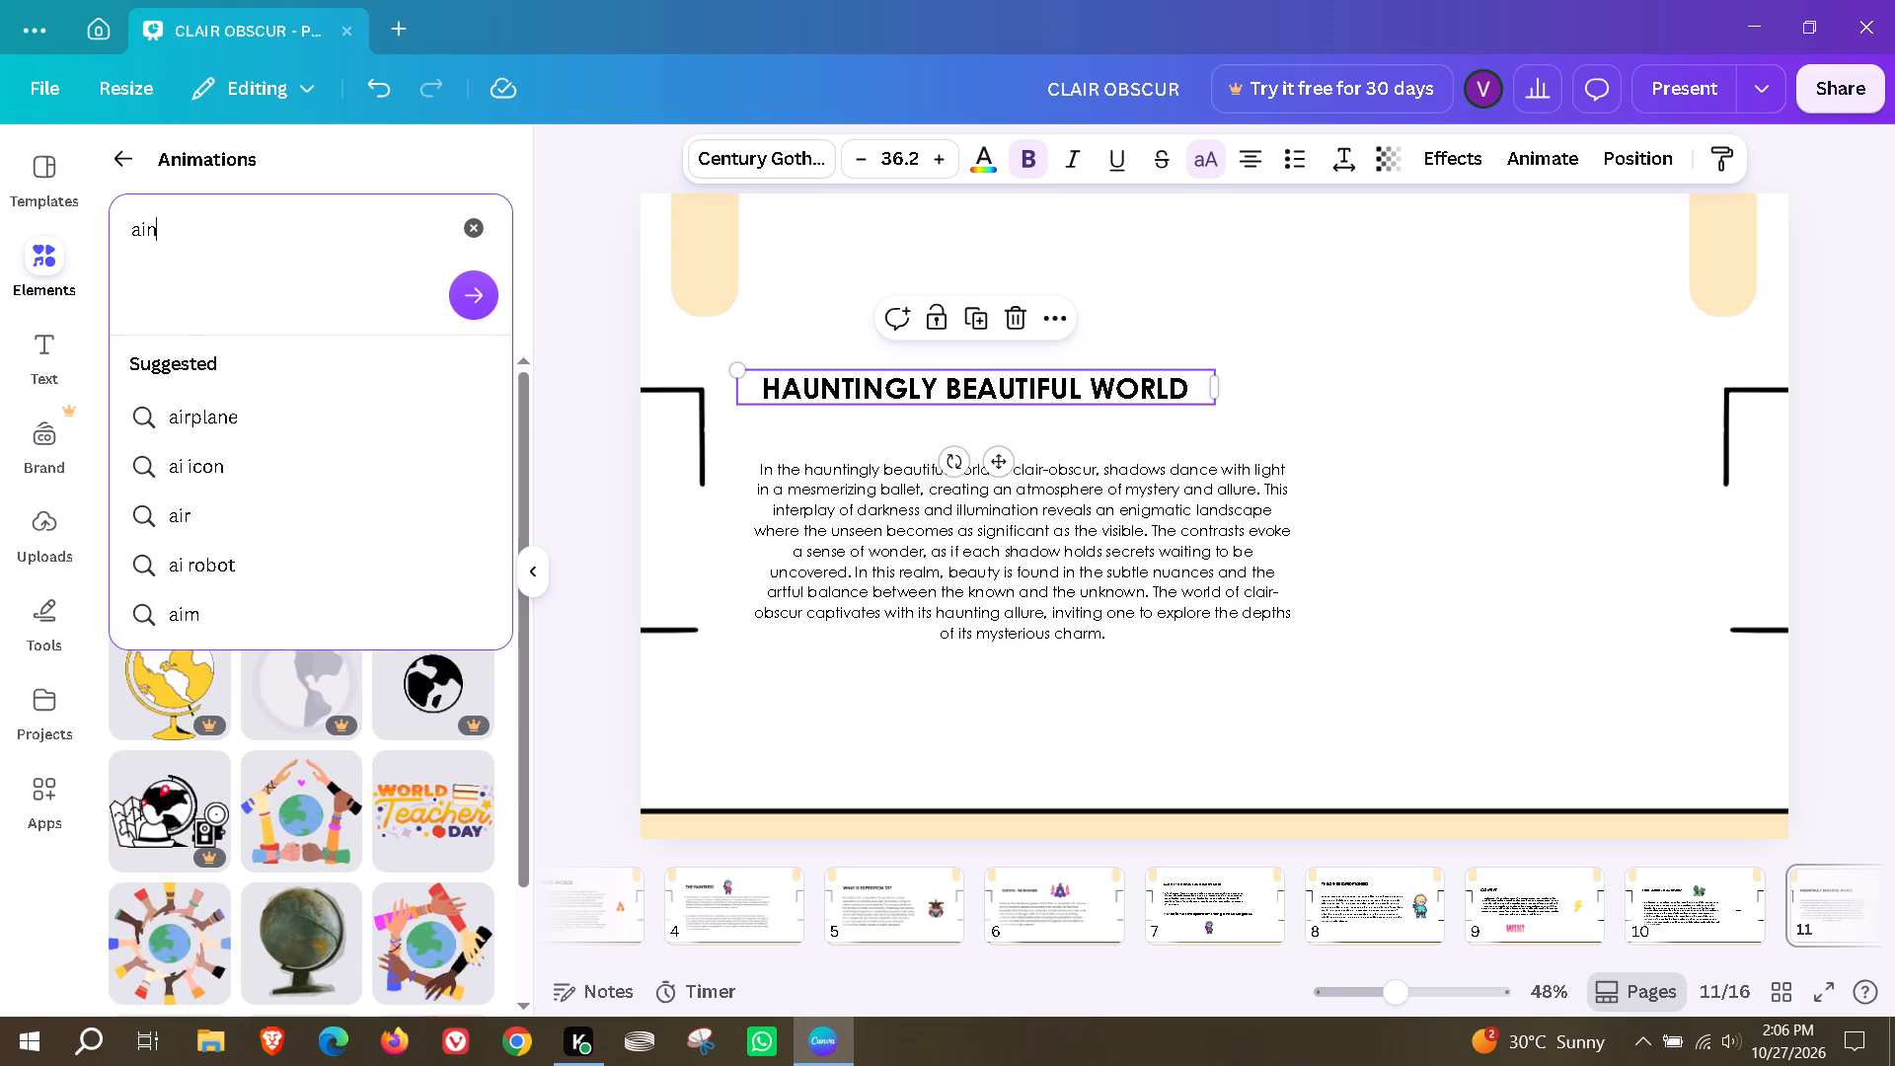
pyautogui.press('n')
pyautogui.press('BackSpace')
pyautogui.press('BackSpace')
pyautogui.write('nime')
pyautogui.press('Return')
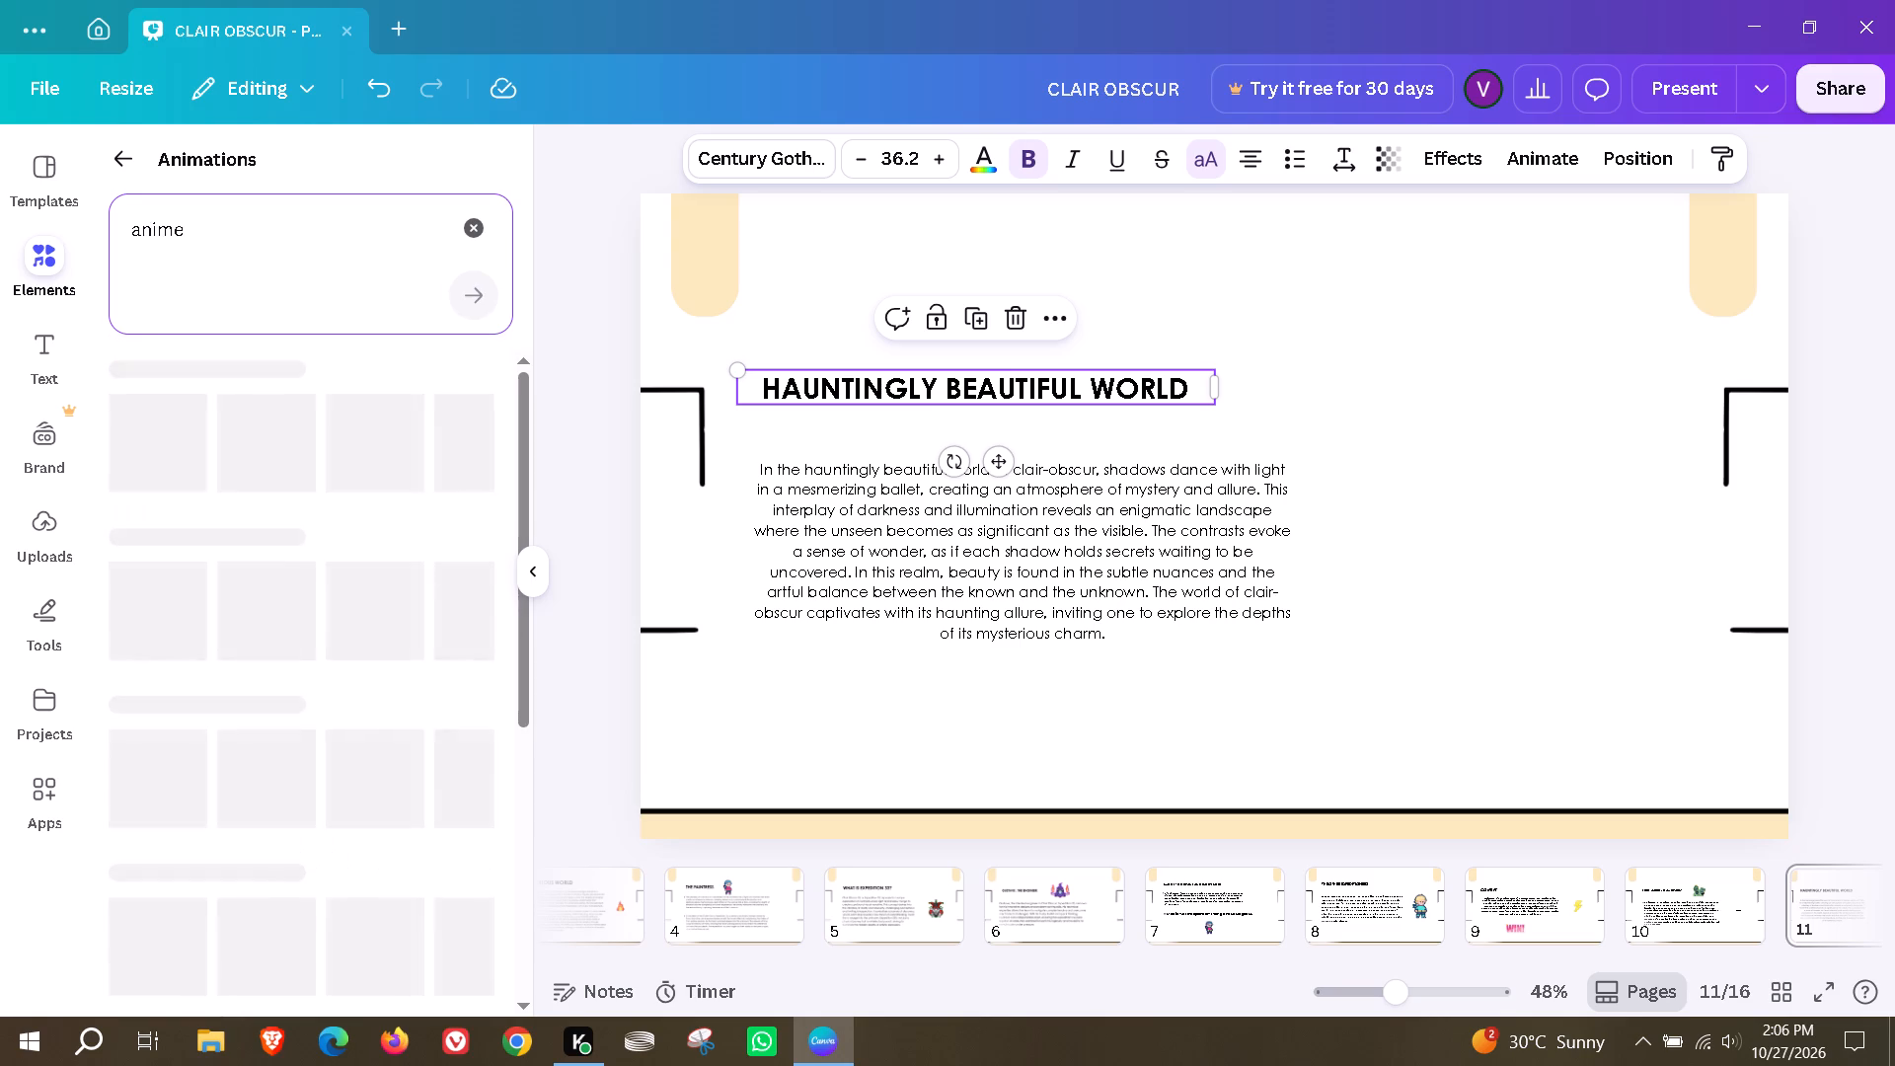
pyautogui.scroll(-3, 139, 720)
pyautogui.moveTo(314, 463); pyautogui.dragTo(1314, 298)
pyautogui.moveTo(1758, 729); pyautogui.dragTo(1587, 641)
pyautogui.moveTo(1518, 542); pyautogui.dragTo(1572, 591)
pyautogui.click(1158, 739)
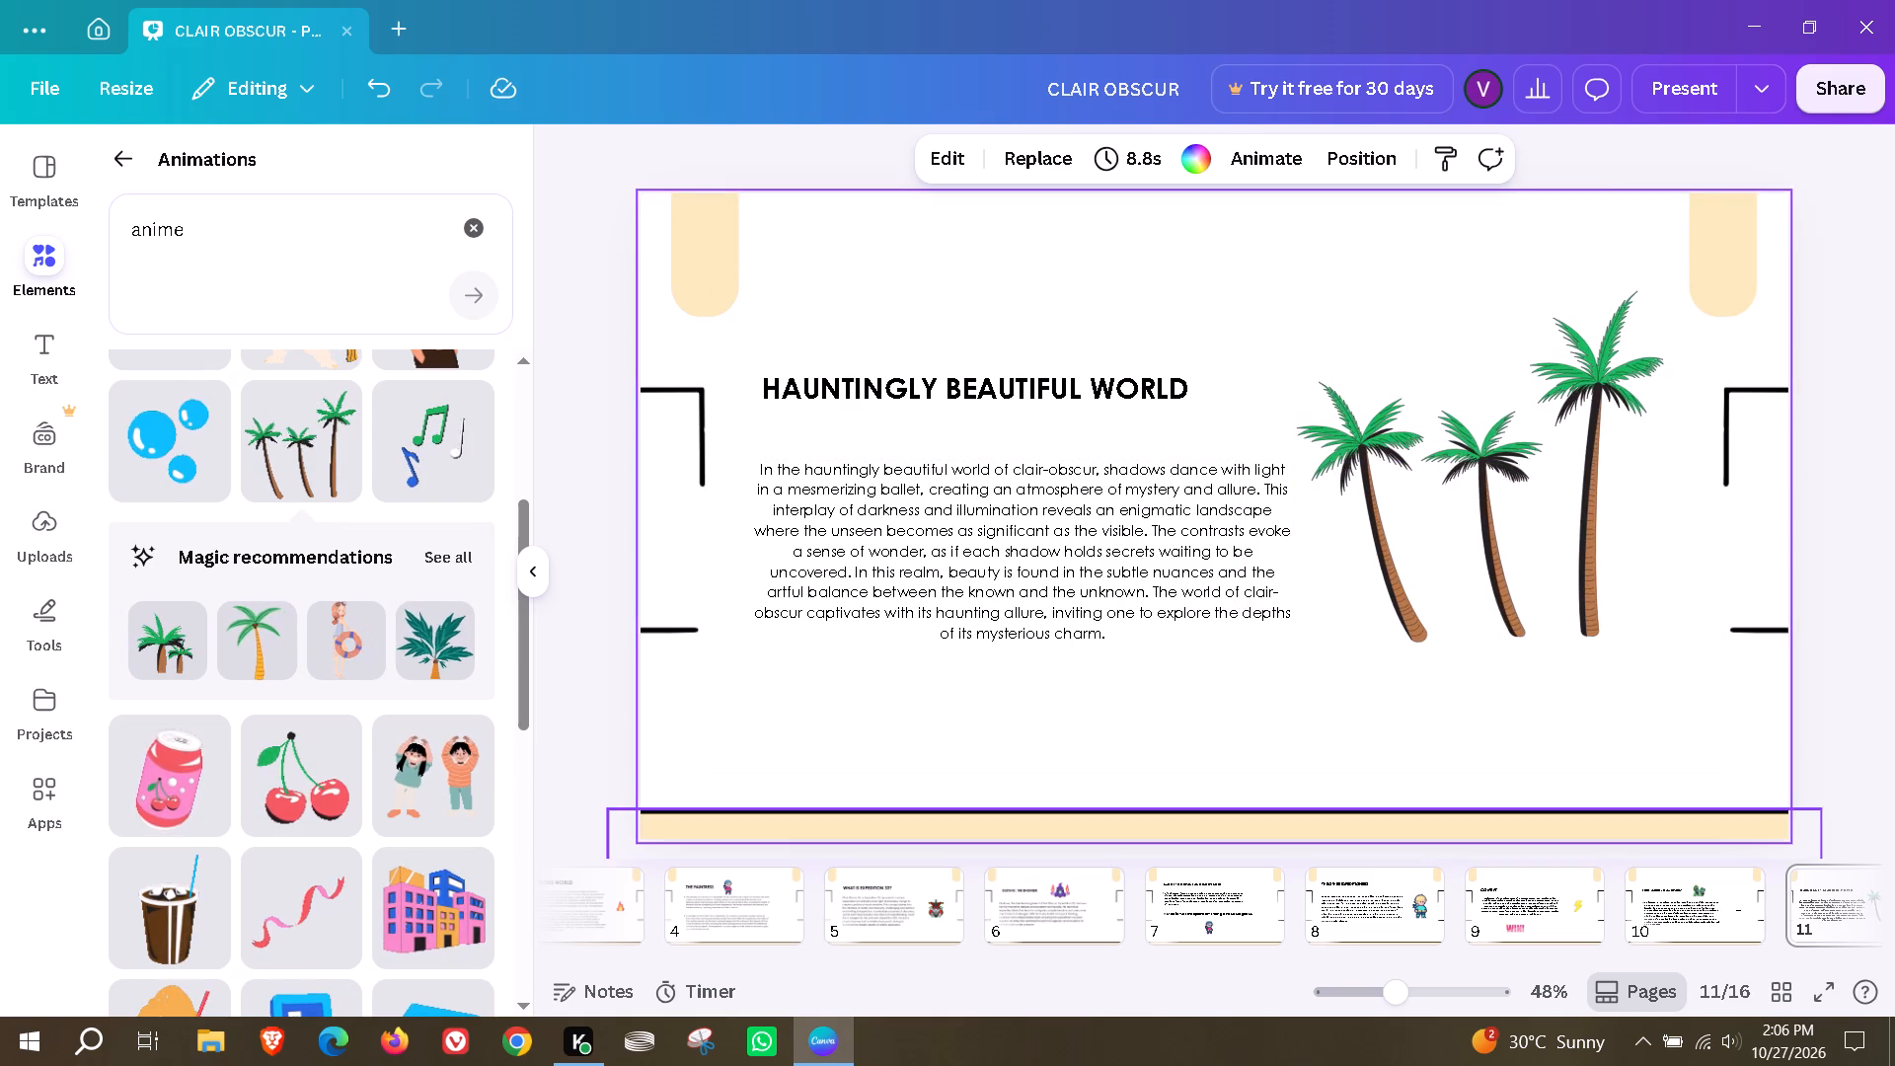
# On page 12, shrink the "EXPLORATION" heading to size 45.1 and move both it and the paragraph to the left.
pyautogui.scroll(-5, 1679, 893)
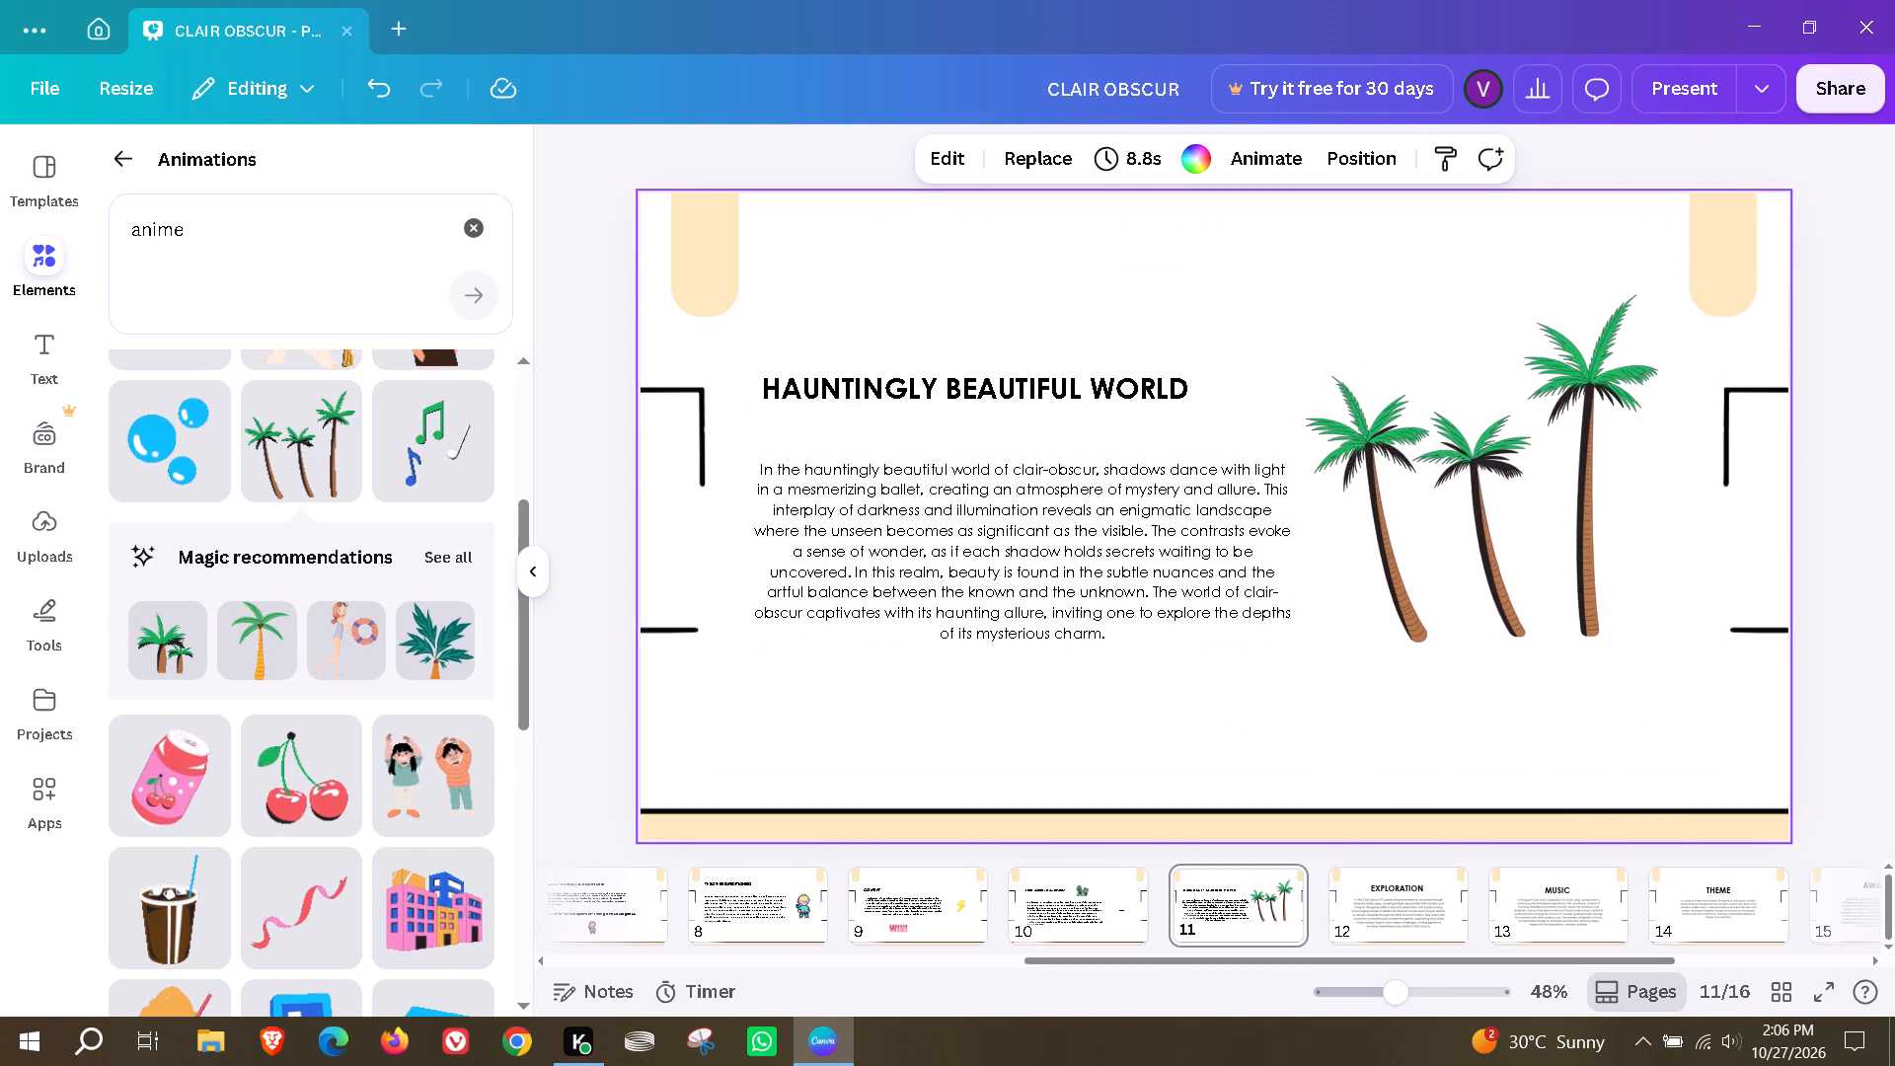
pyautogui.click(1401, 905)
pyautogui.click(1149, 389)
pyautogui.moveTo(1479, 415); pyautogui.dragTo(1248, 415)
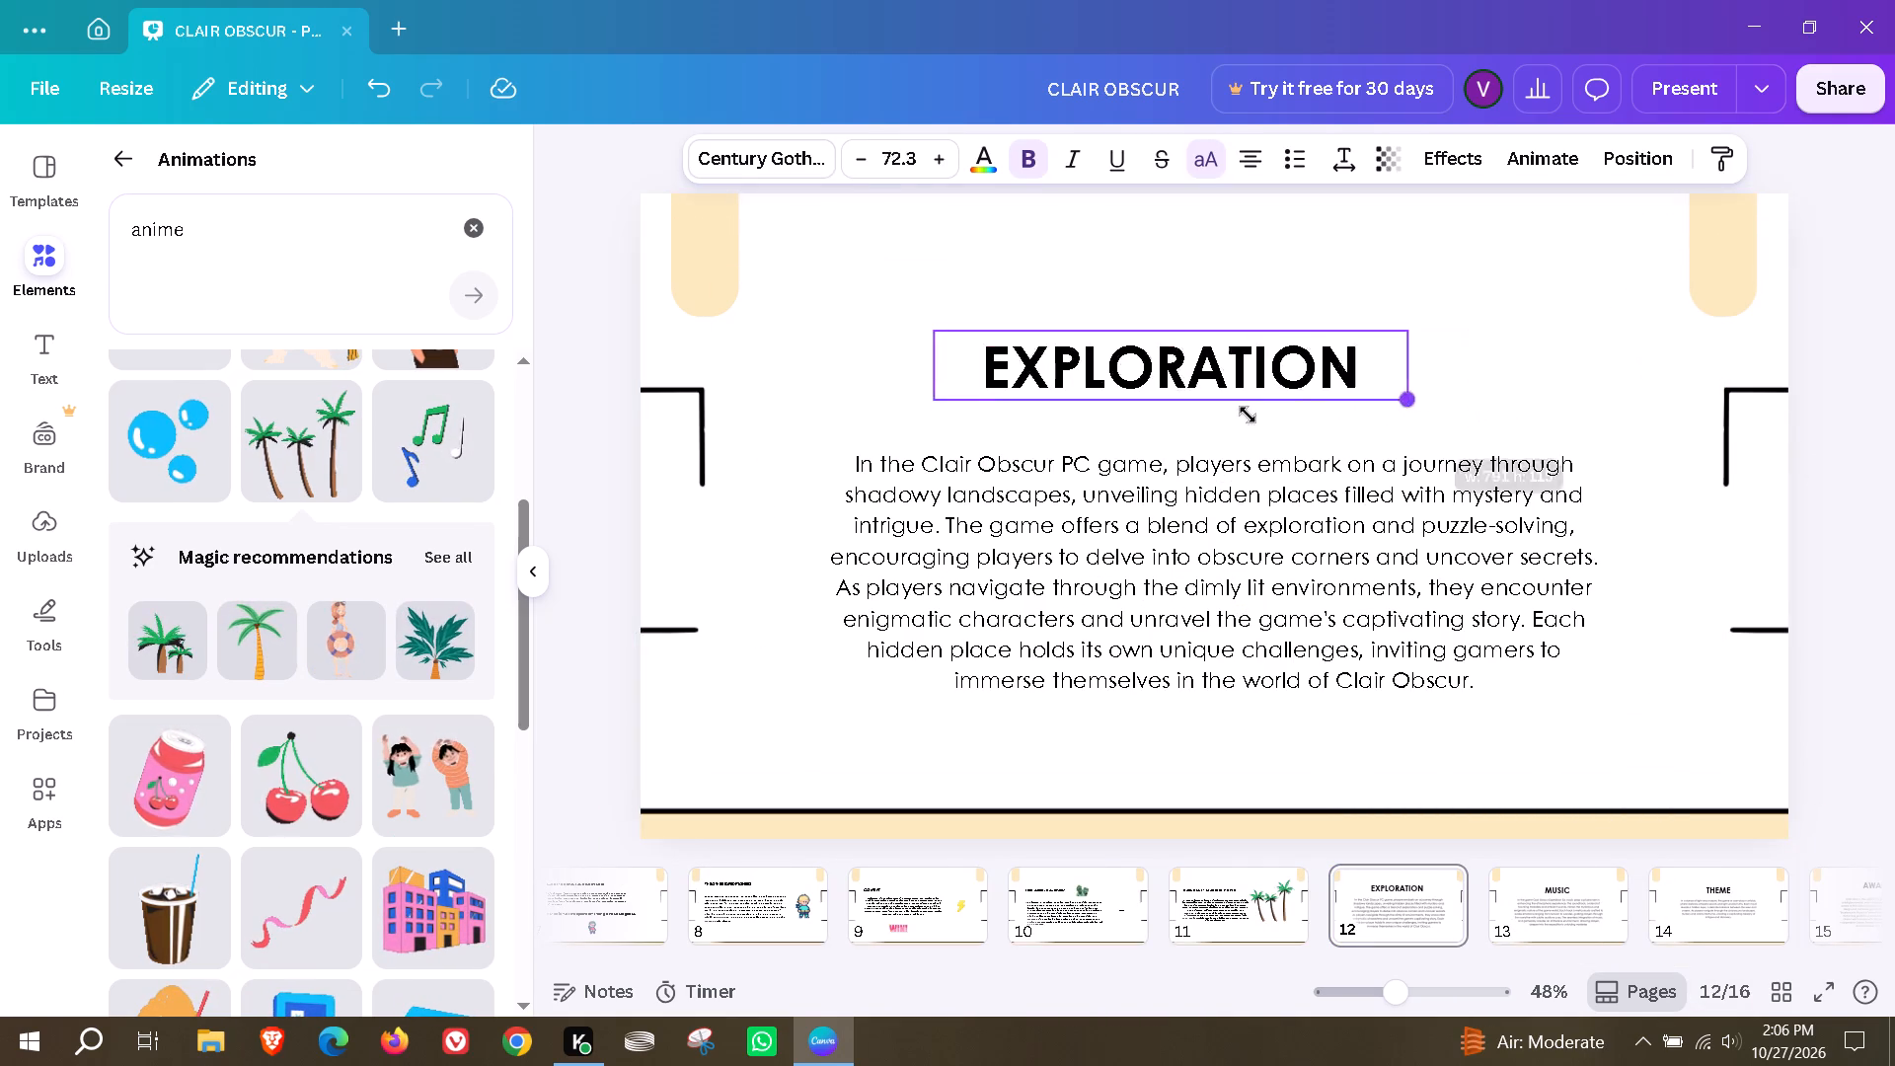
pyautogui.moveTo(1248, 415); pyautogui.dragTo(1235, 412)
pyautogui.moveTo(1092, 360); pyautogui.dragTo(944, 364)
pyautogui.moveTo(1013, 594); pyautogui.dragTo(944, 563)
pyautogui.moveTo(908, 364); pyautogui.dragTo(886, 364)
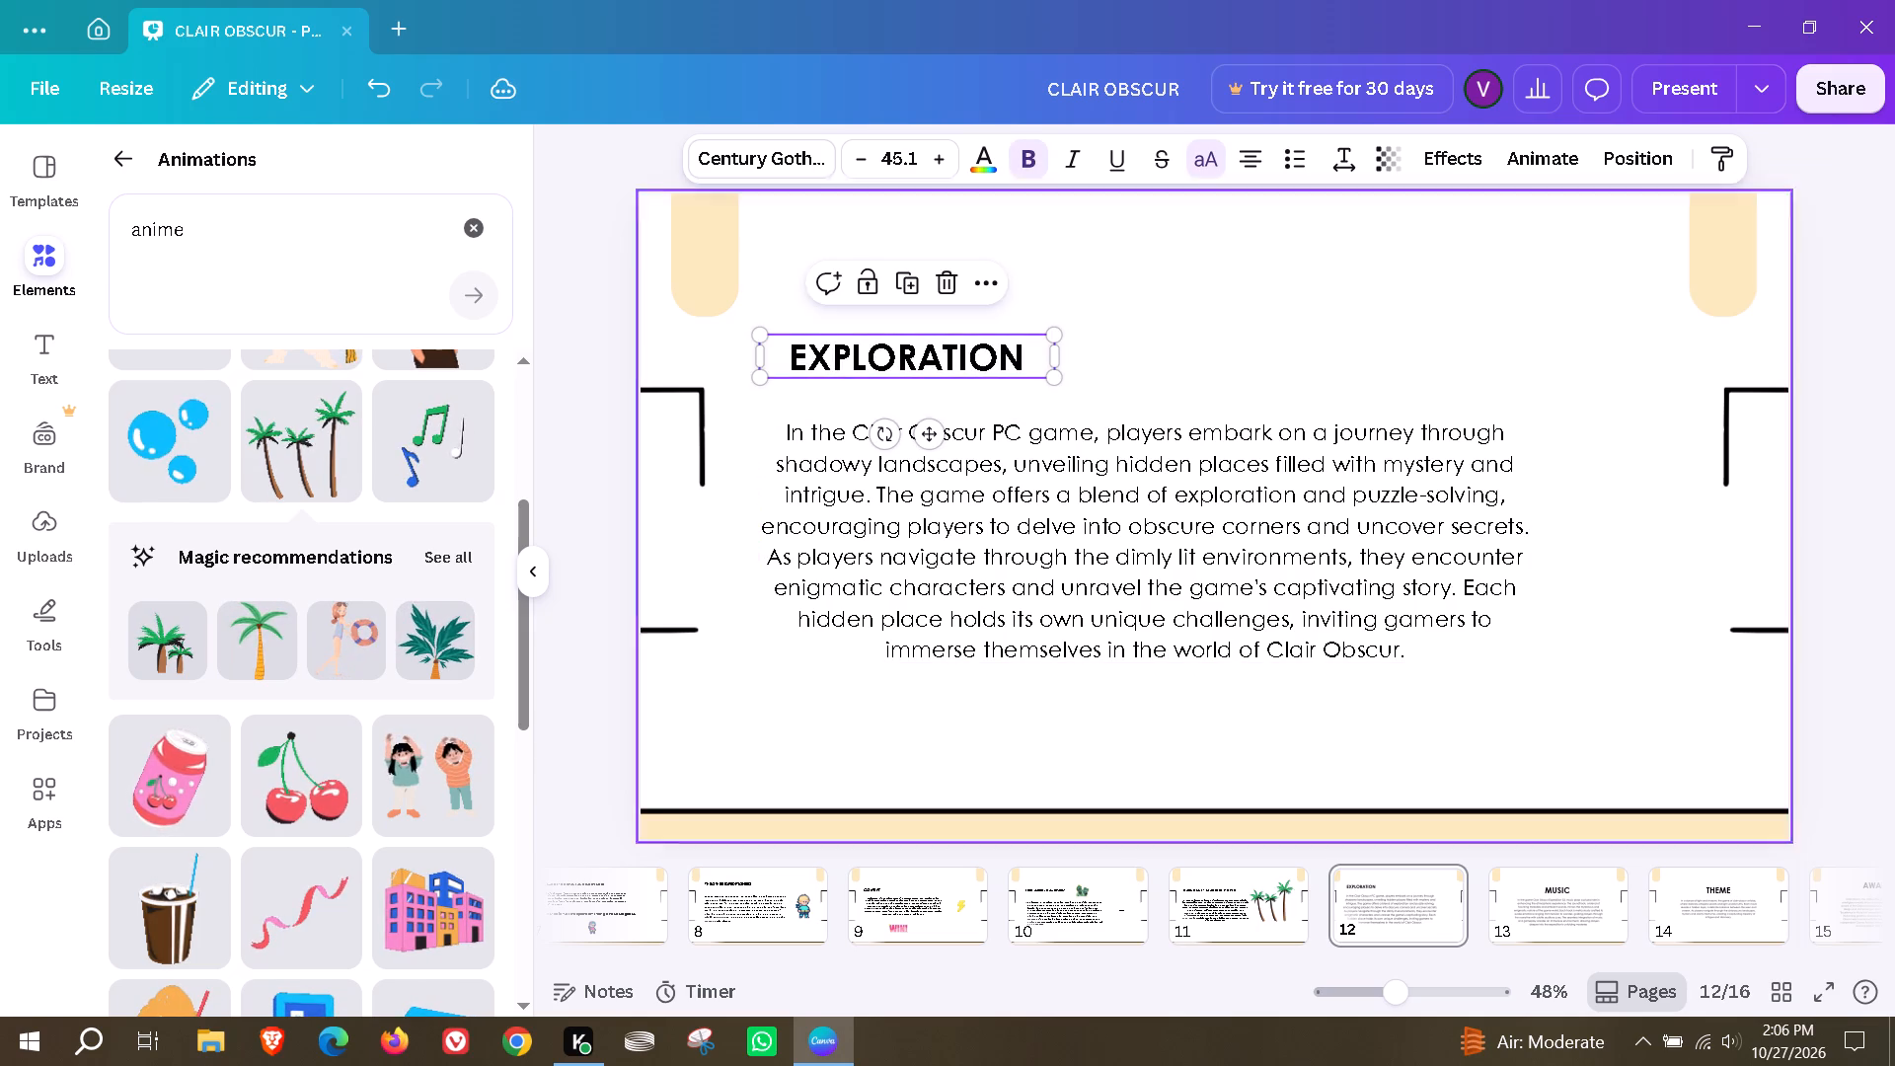
# Search the animations for "travel" and add the green oval with clouds to page 12, shrunk and placed near the right edge.
pyautogui.scroll(-1, 324, 723)
pyautogui.scroll(3, 280, 696)
pyautogui.click(485, 231)
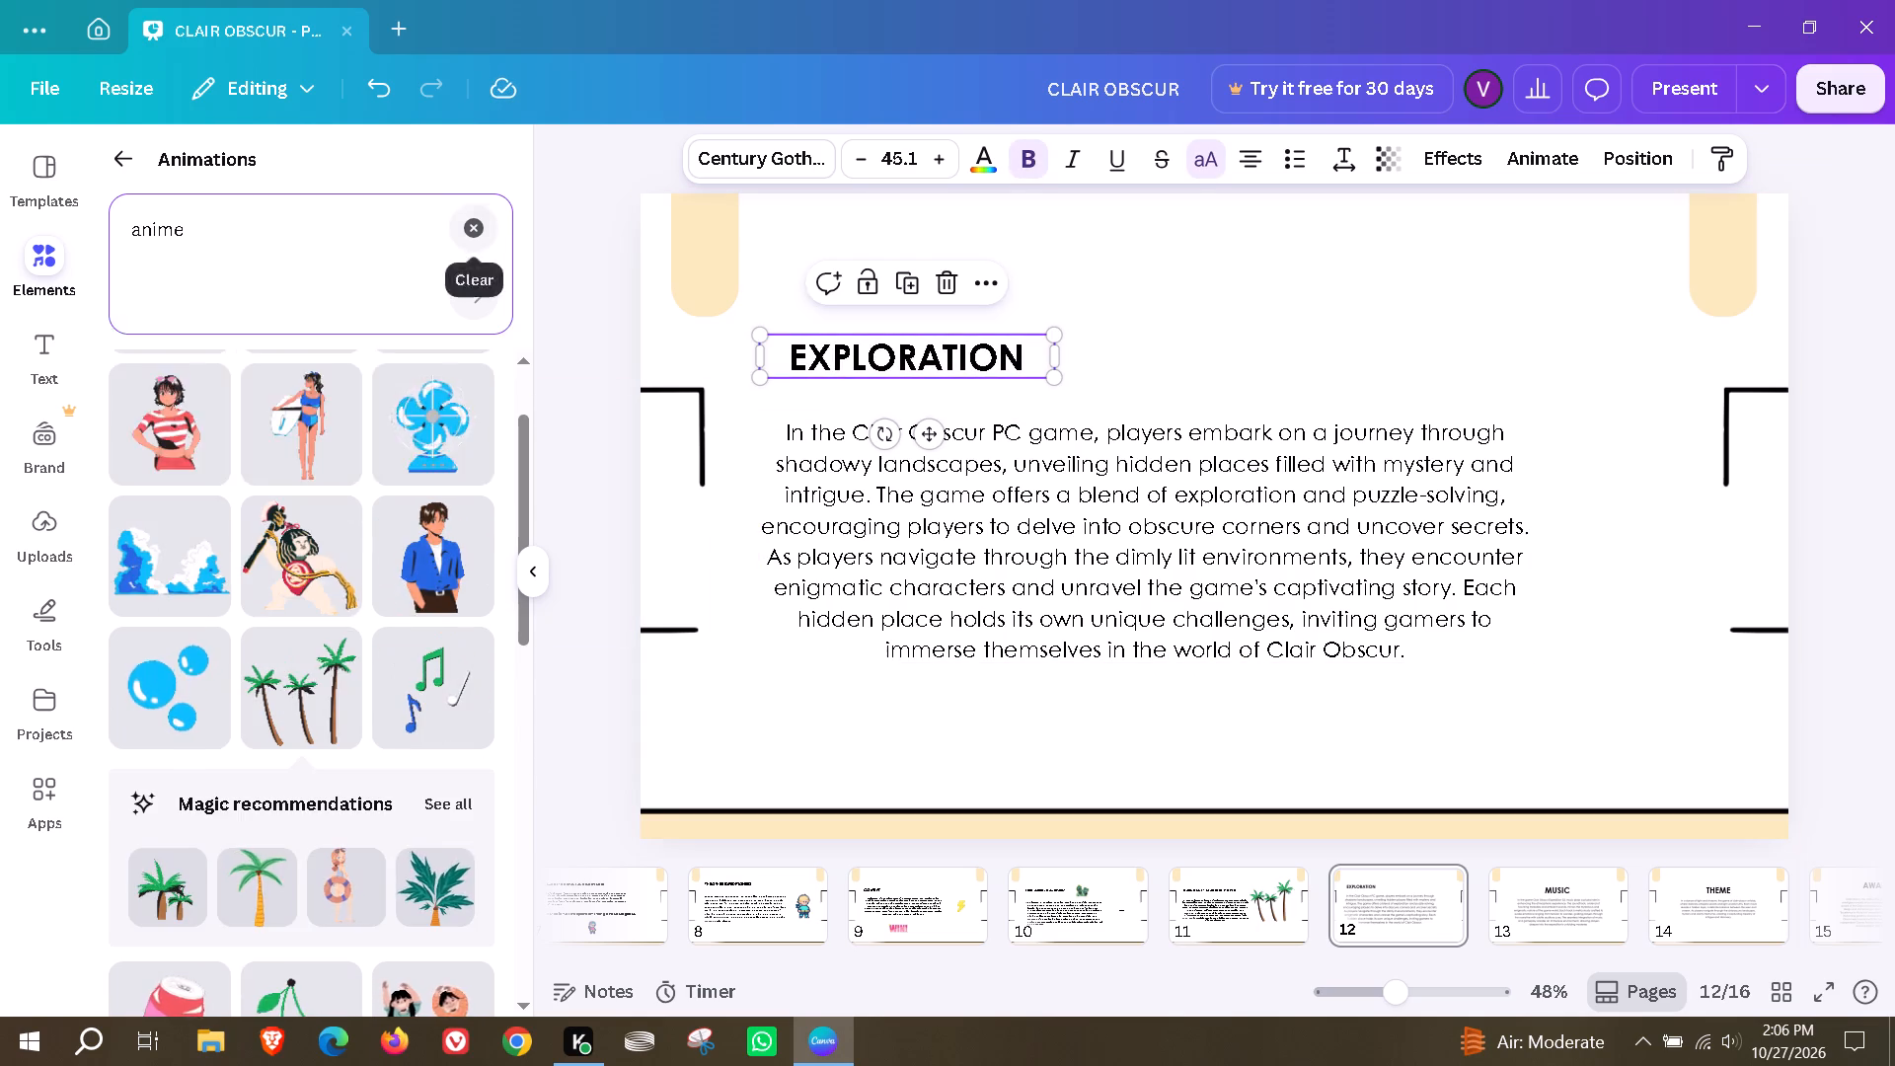
pyautogui.click(292, 232)
pyautogui.write('travel')
pyautogui.press('Return')
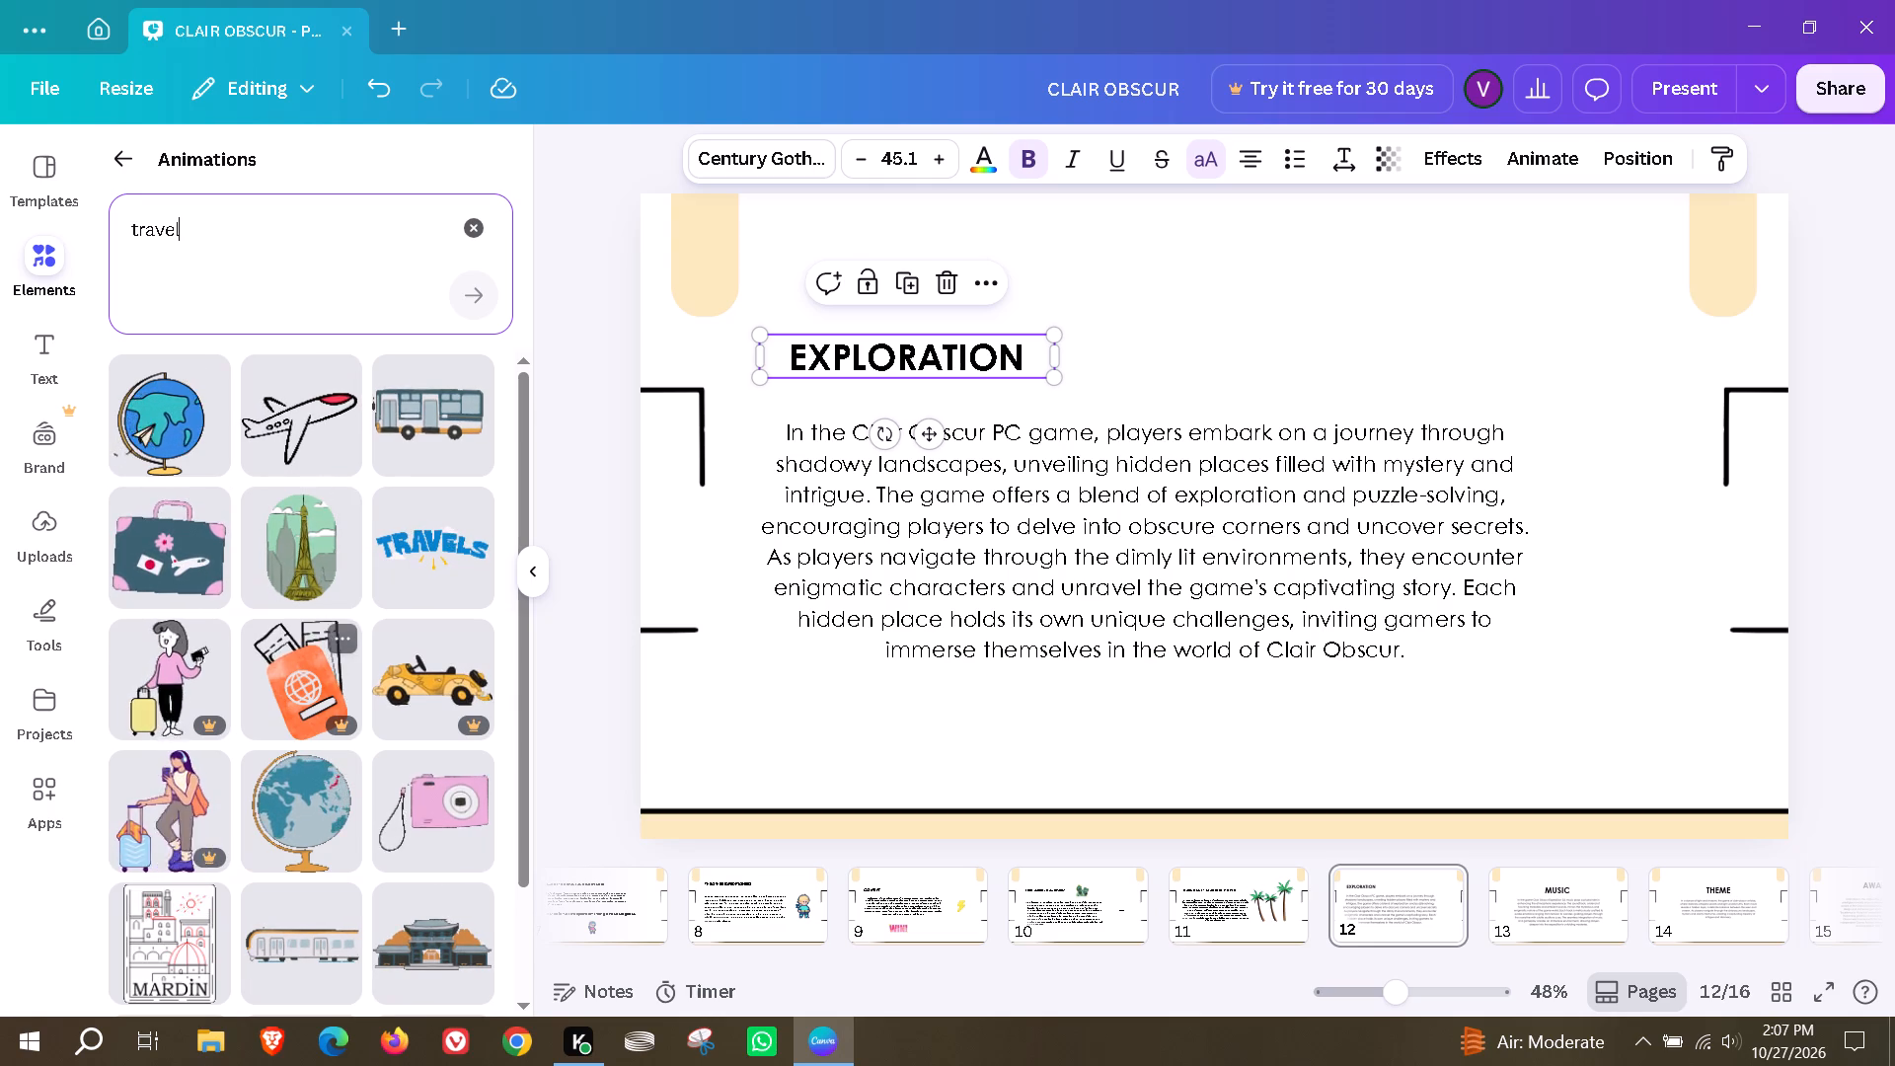
pyautogui.scroll(-1, 275, 711)
pyautogui.scroll(2, 275, 711)
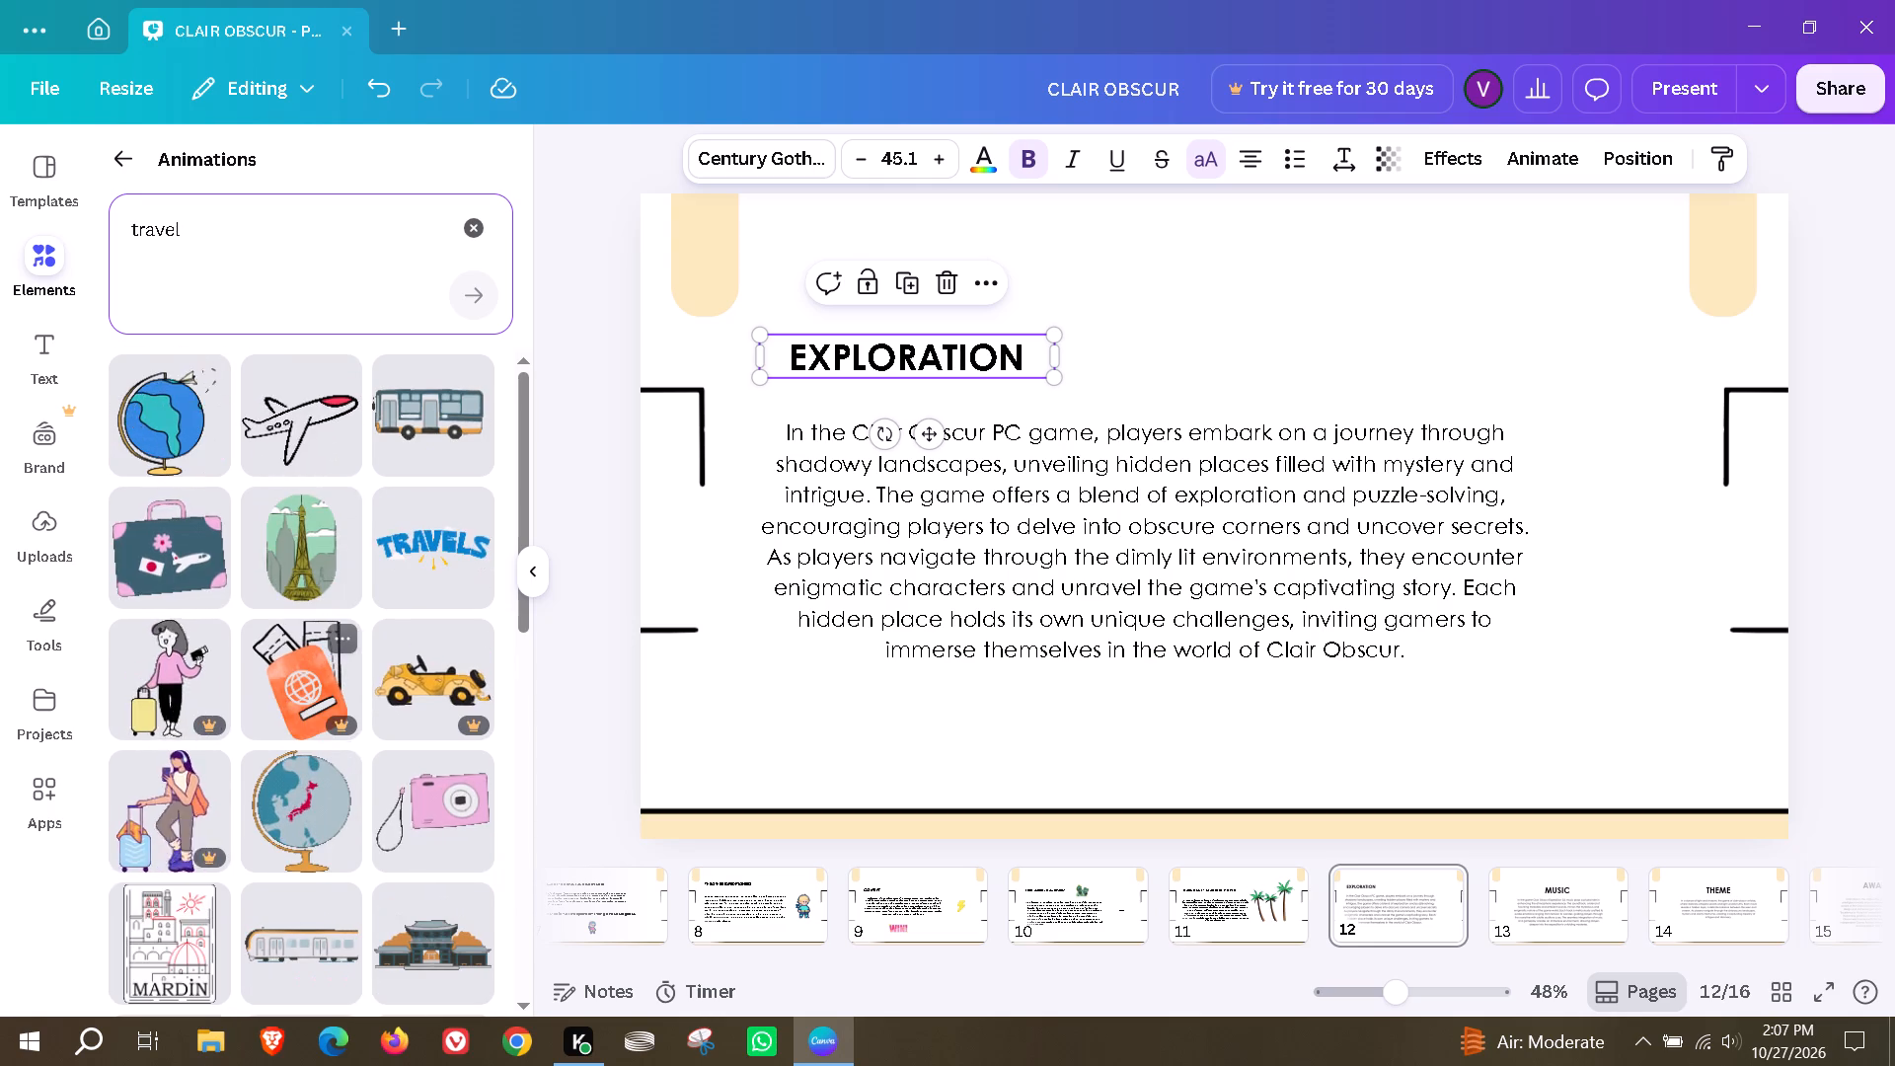
pyautogui.scroll(-3, 275, 711)
pyautogui.scroll(-3, 238, 806)
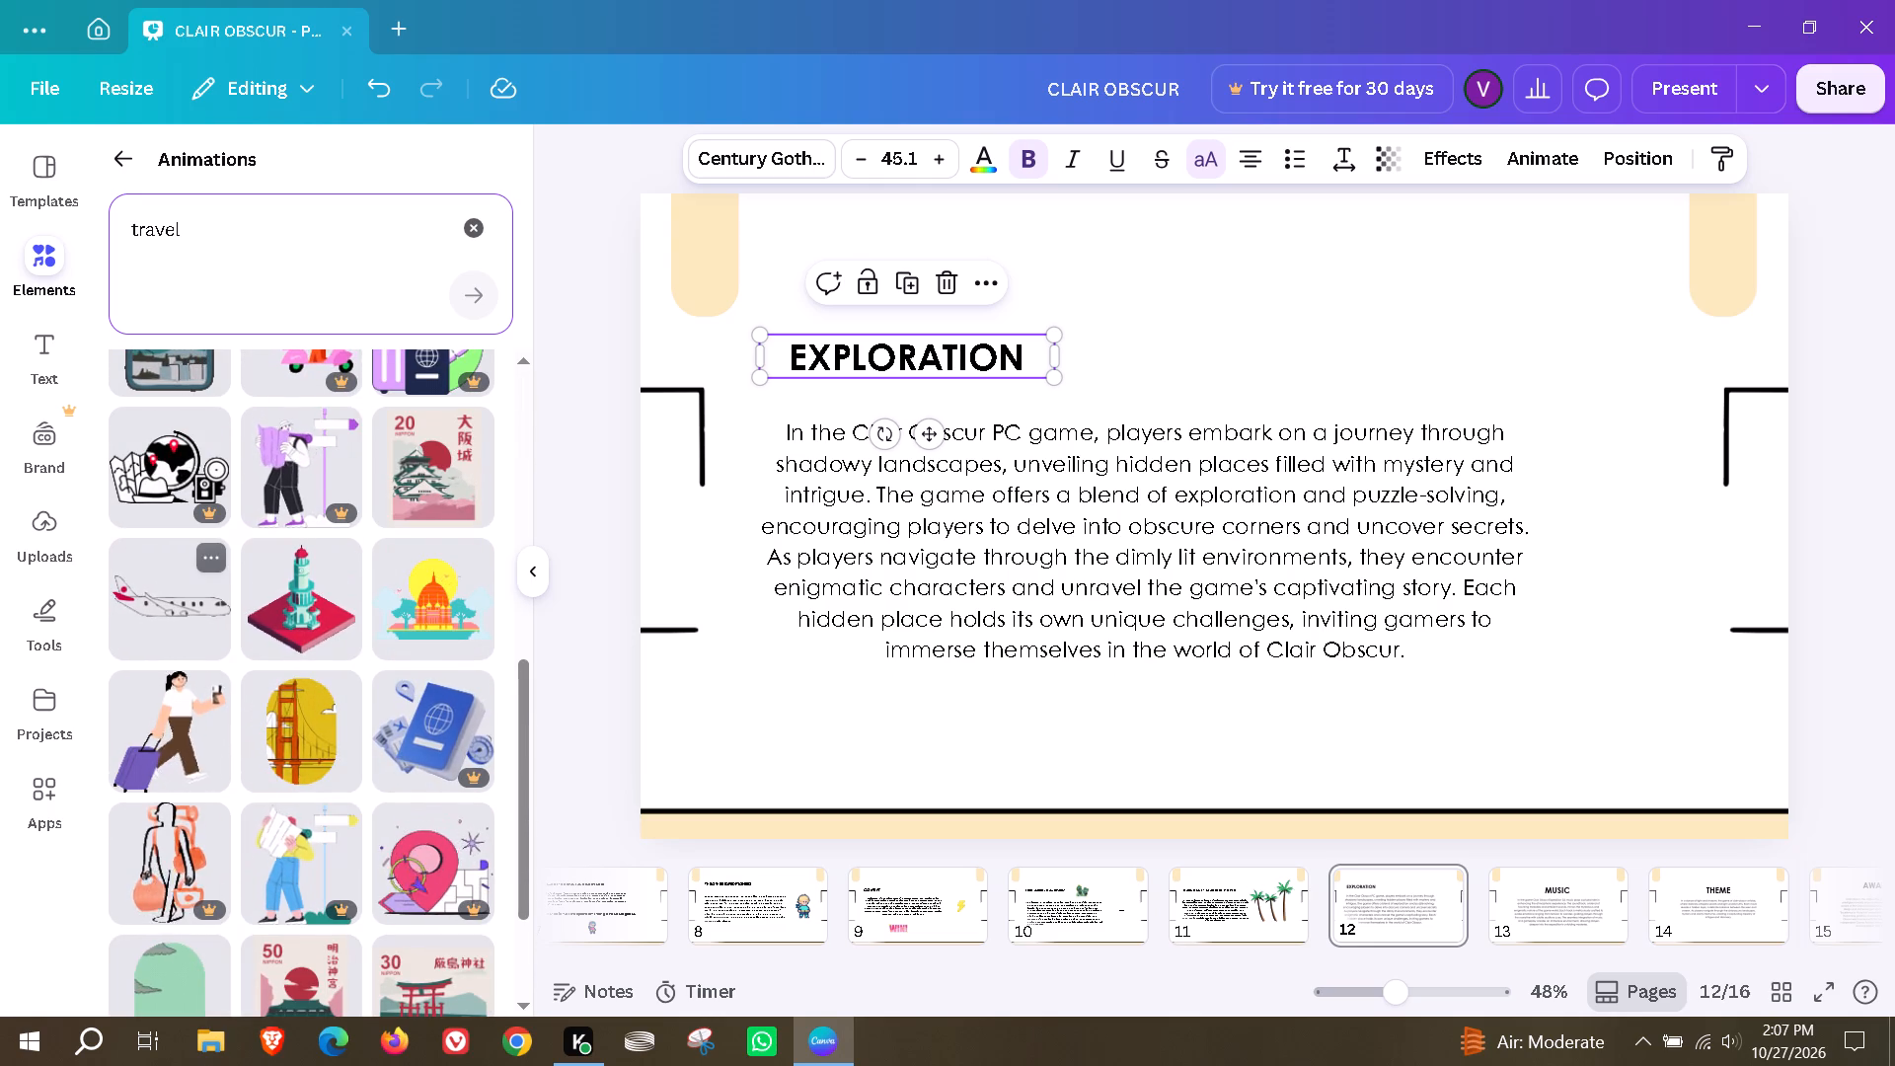
pyautogui.scroll(-2, 341, 675)
pyautogui.moveTo(177, 750); pyautogui.dragTo(507, 740)
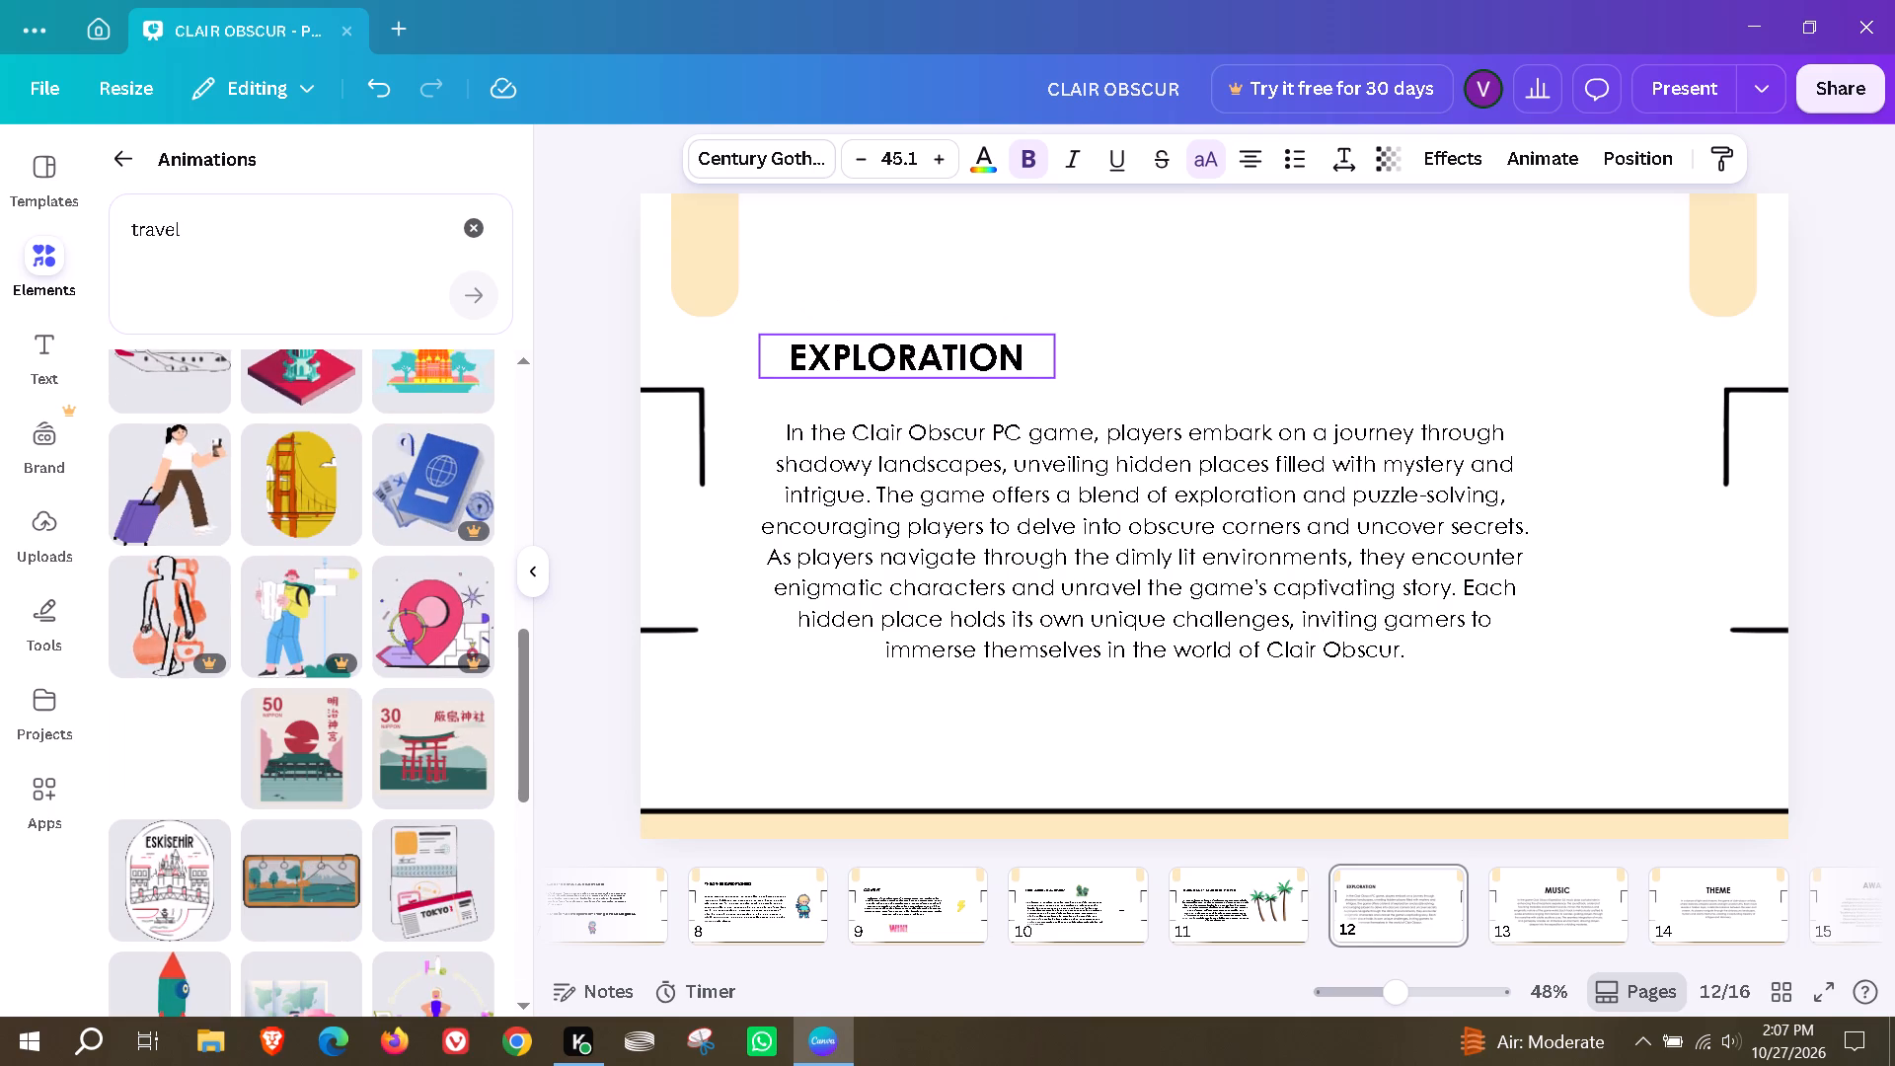
pyautogui.moveTo(507, 740); pyautogui.dragTo(1496, 364)
pyautogui.moveTo(1812, 816); pyautogui.dragTo(1605, 622)
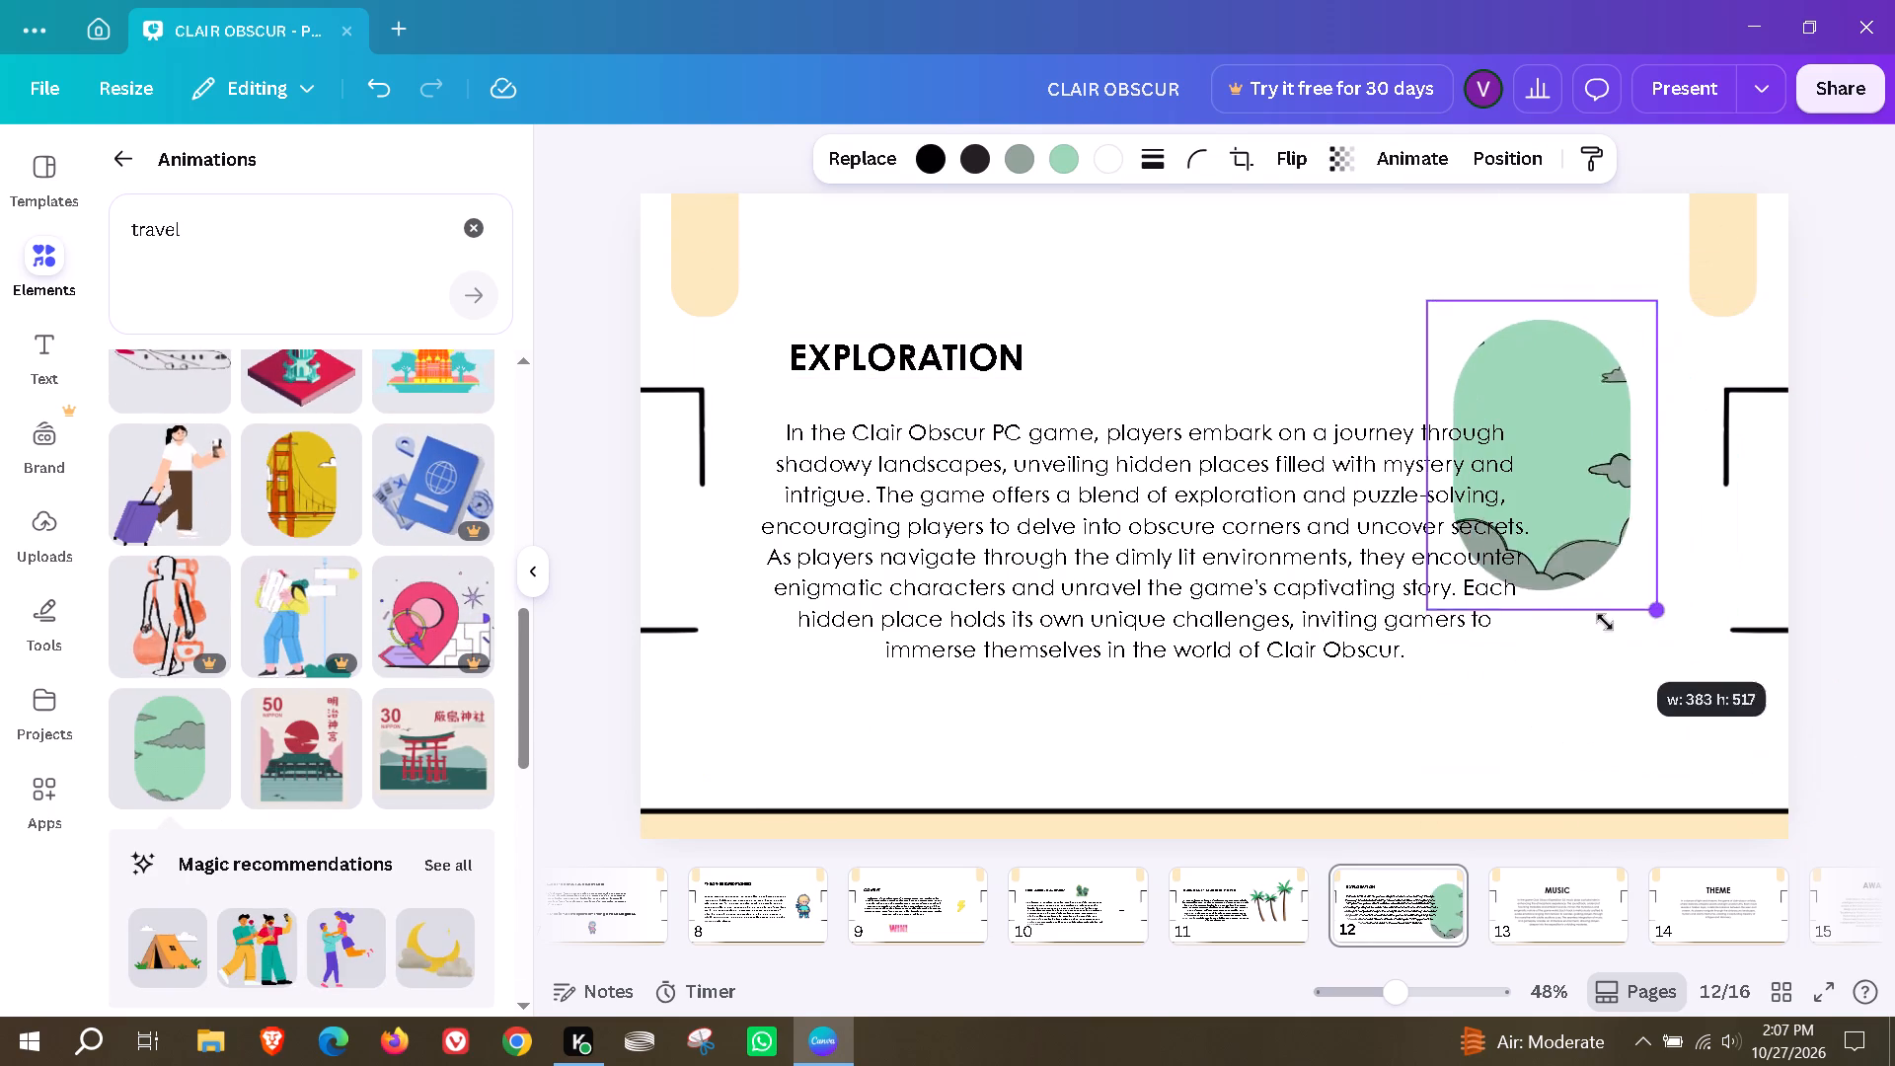
pyautogui.moveTo(1605, 622); pyautogui.dragTo(1570, 579)
pyautogui.moveTo(1548, 500); pyautogui.dragTo(1677, 587)
# Reduce page 12's paragraph to size 23.2 and shift it slightly left beneath the heading.
pyautogui.click(1264, 589)
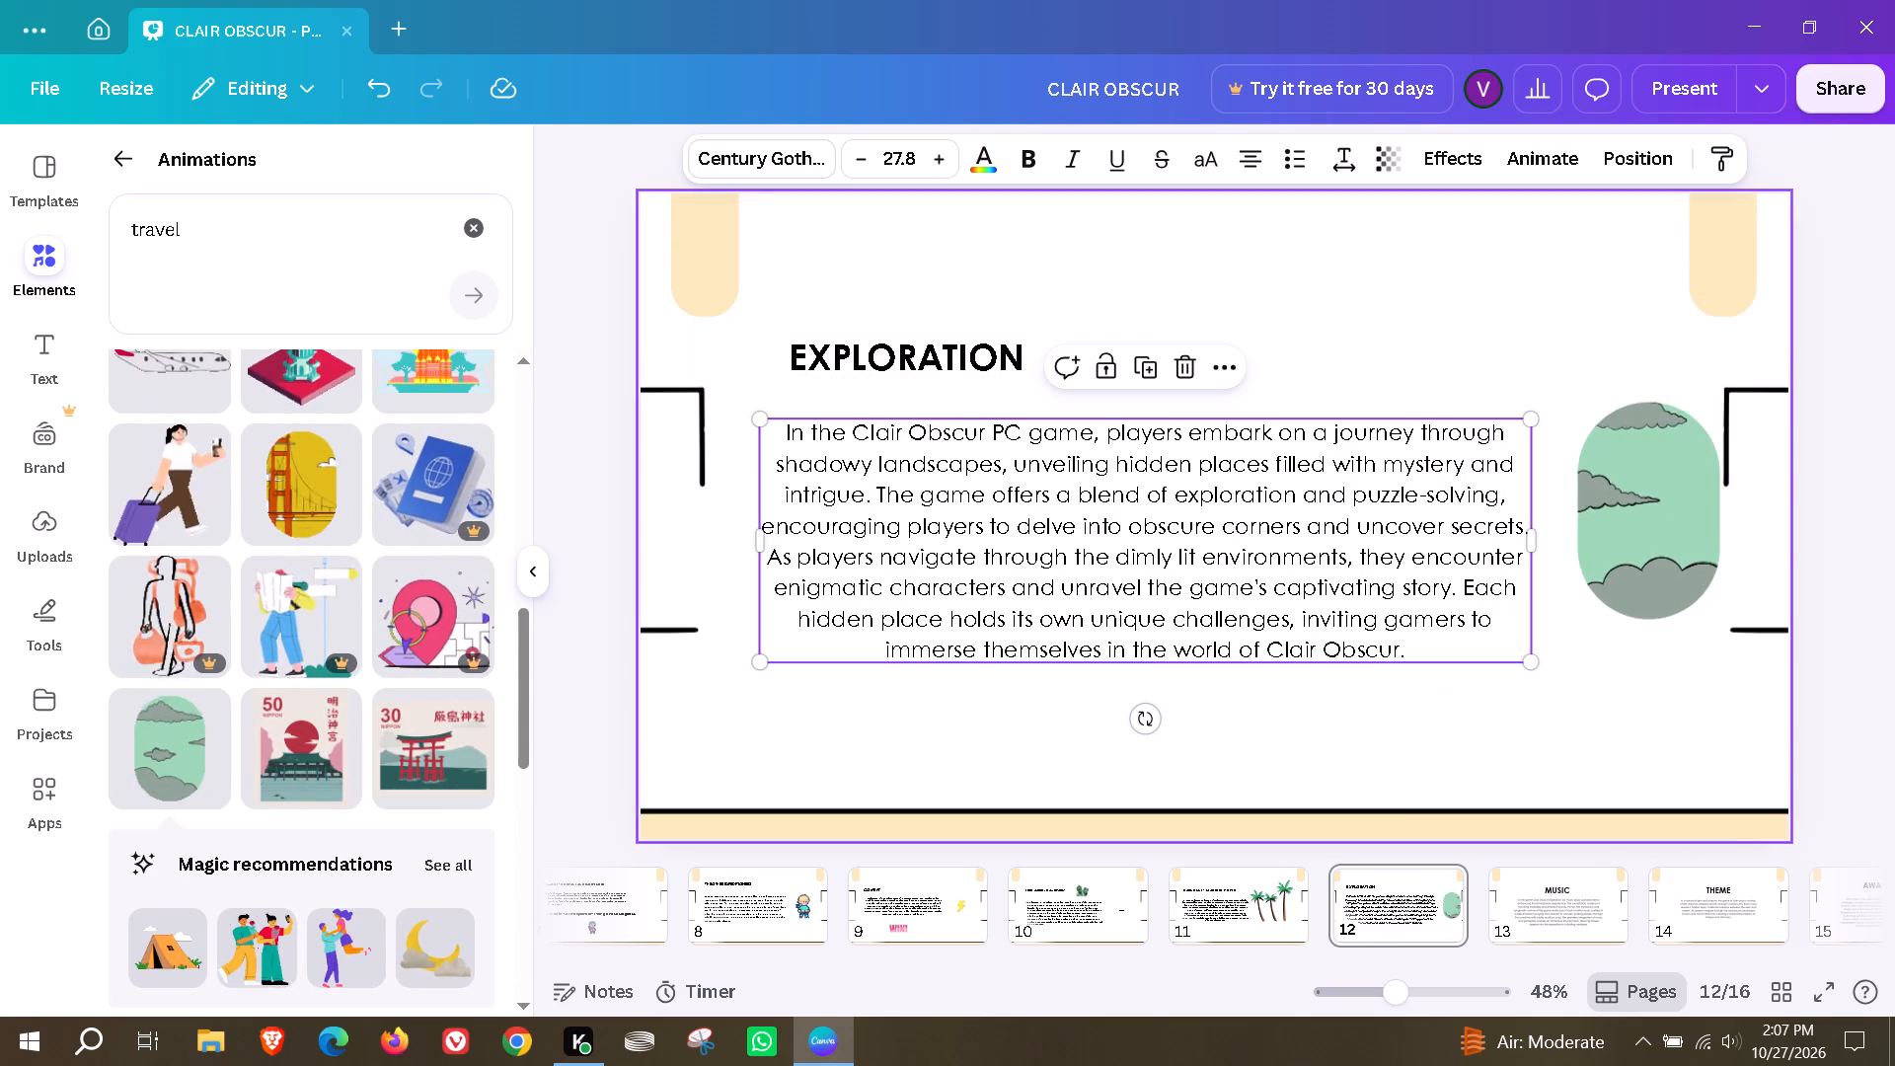
pyautogui.moveTo(1530, 662); pyautogui.dragTo(1400, 633)
pyautogui.moveTo(1198, 572); pyautogui.dragTo(1175, 572)
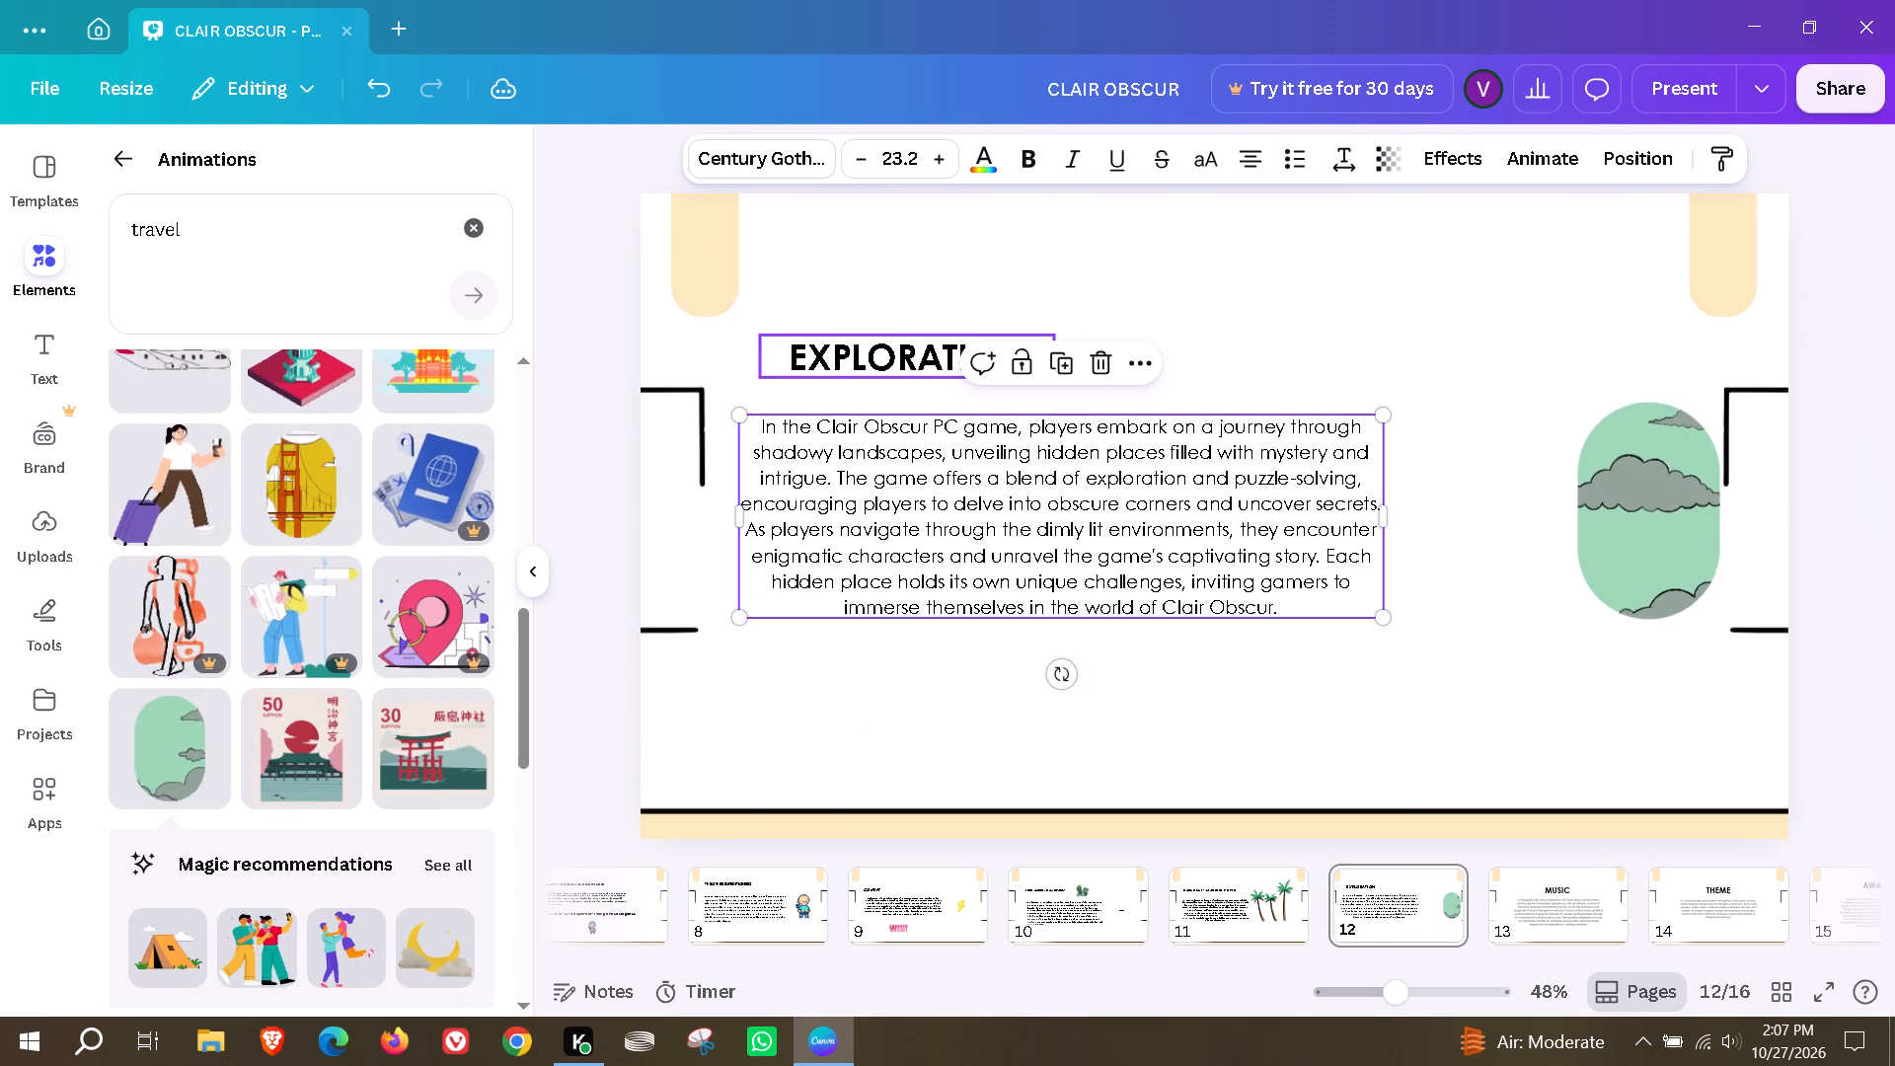
# On page 12, nudge the "EXPLORATION" heading down and left, and move the green oval left toward the paragraph.
pyautogui.moveTo(889, 352); pyautogui.dragTo(860, 357)
pyautogui.moveTo(1679, 512); pyautogui.dragTo(1573, 508)
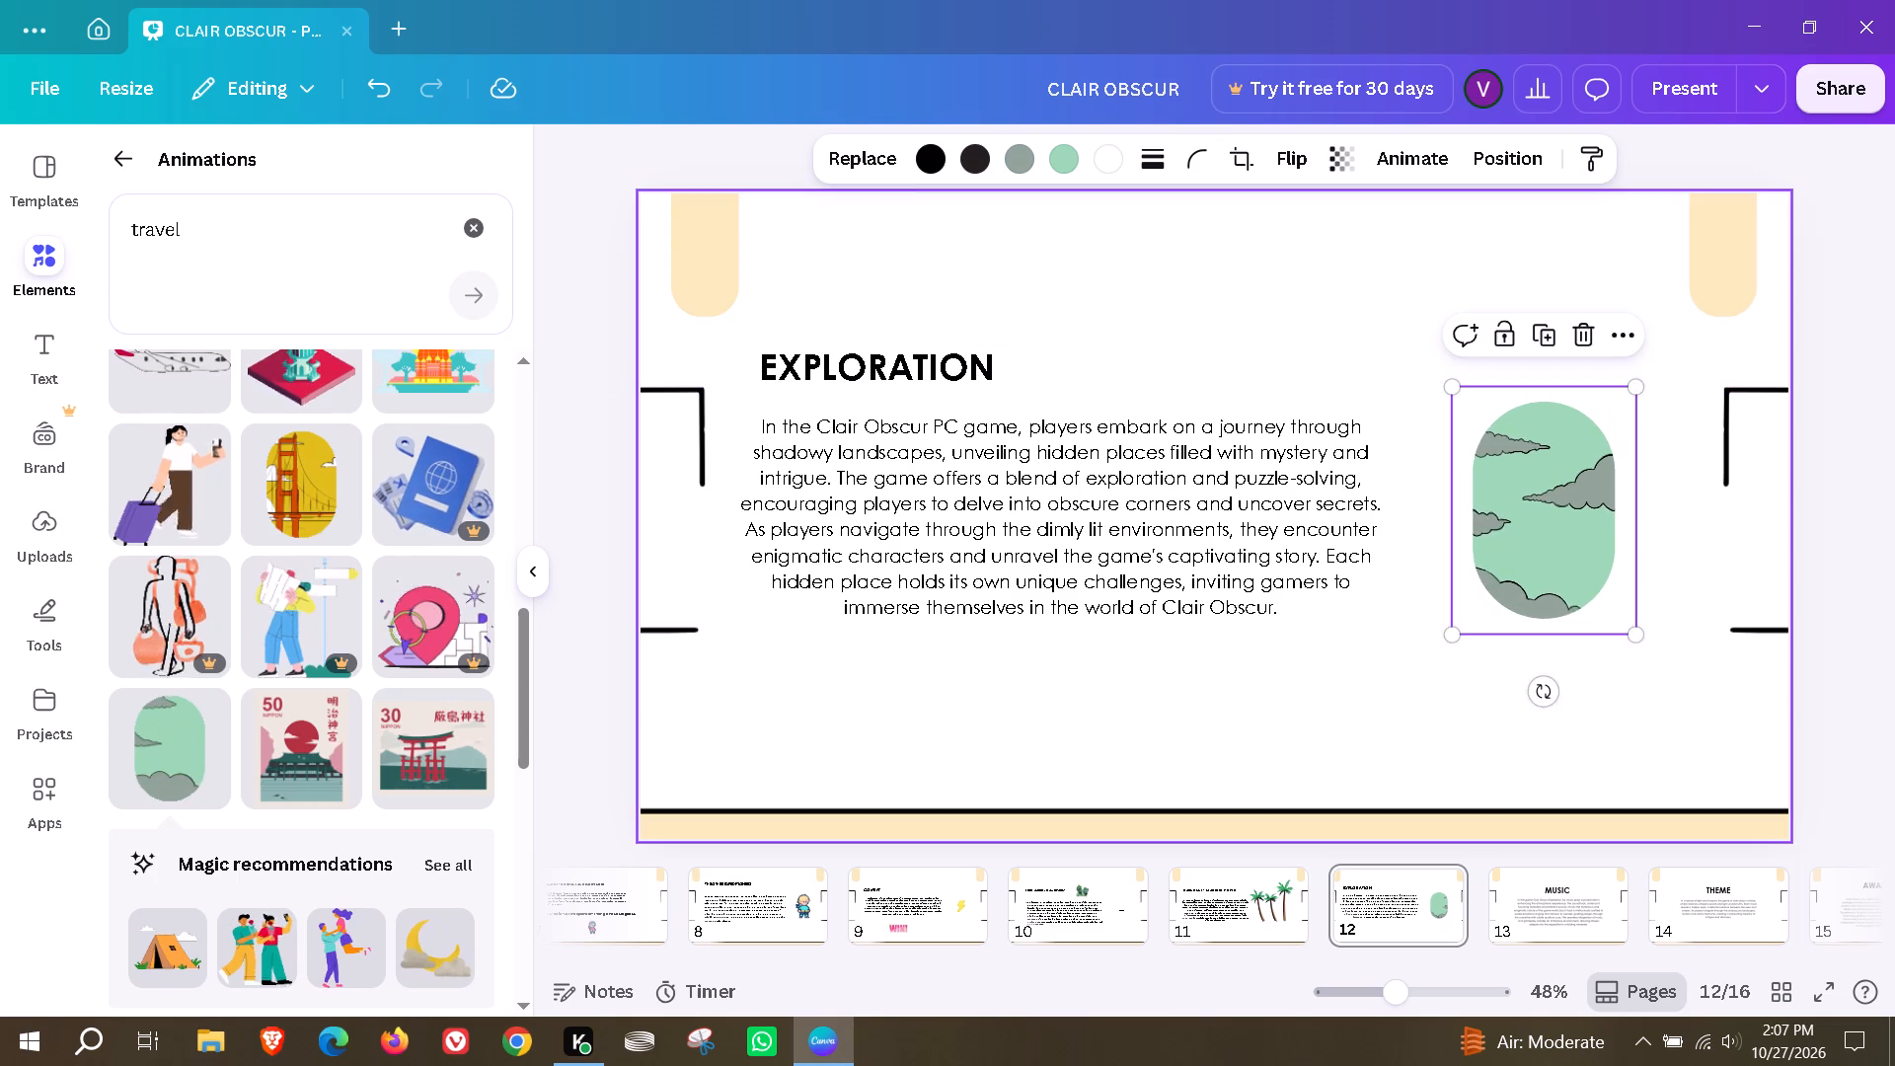
pyautogui.click(1500, 735)
# Search the animations for "music" and add the pink, blue and yellow music notes to the right half of page 13.
pyautogui.click(1609, 919)
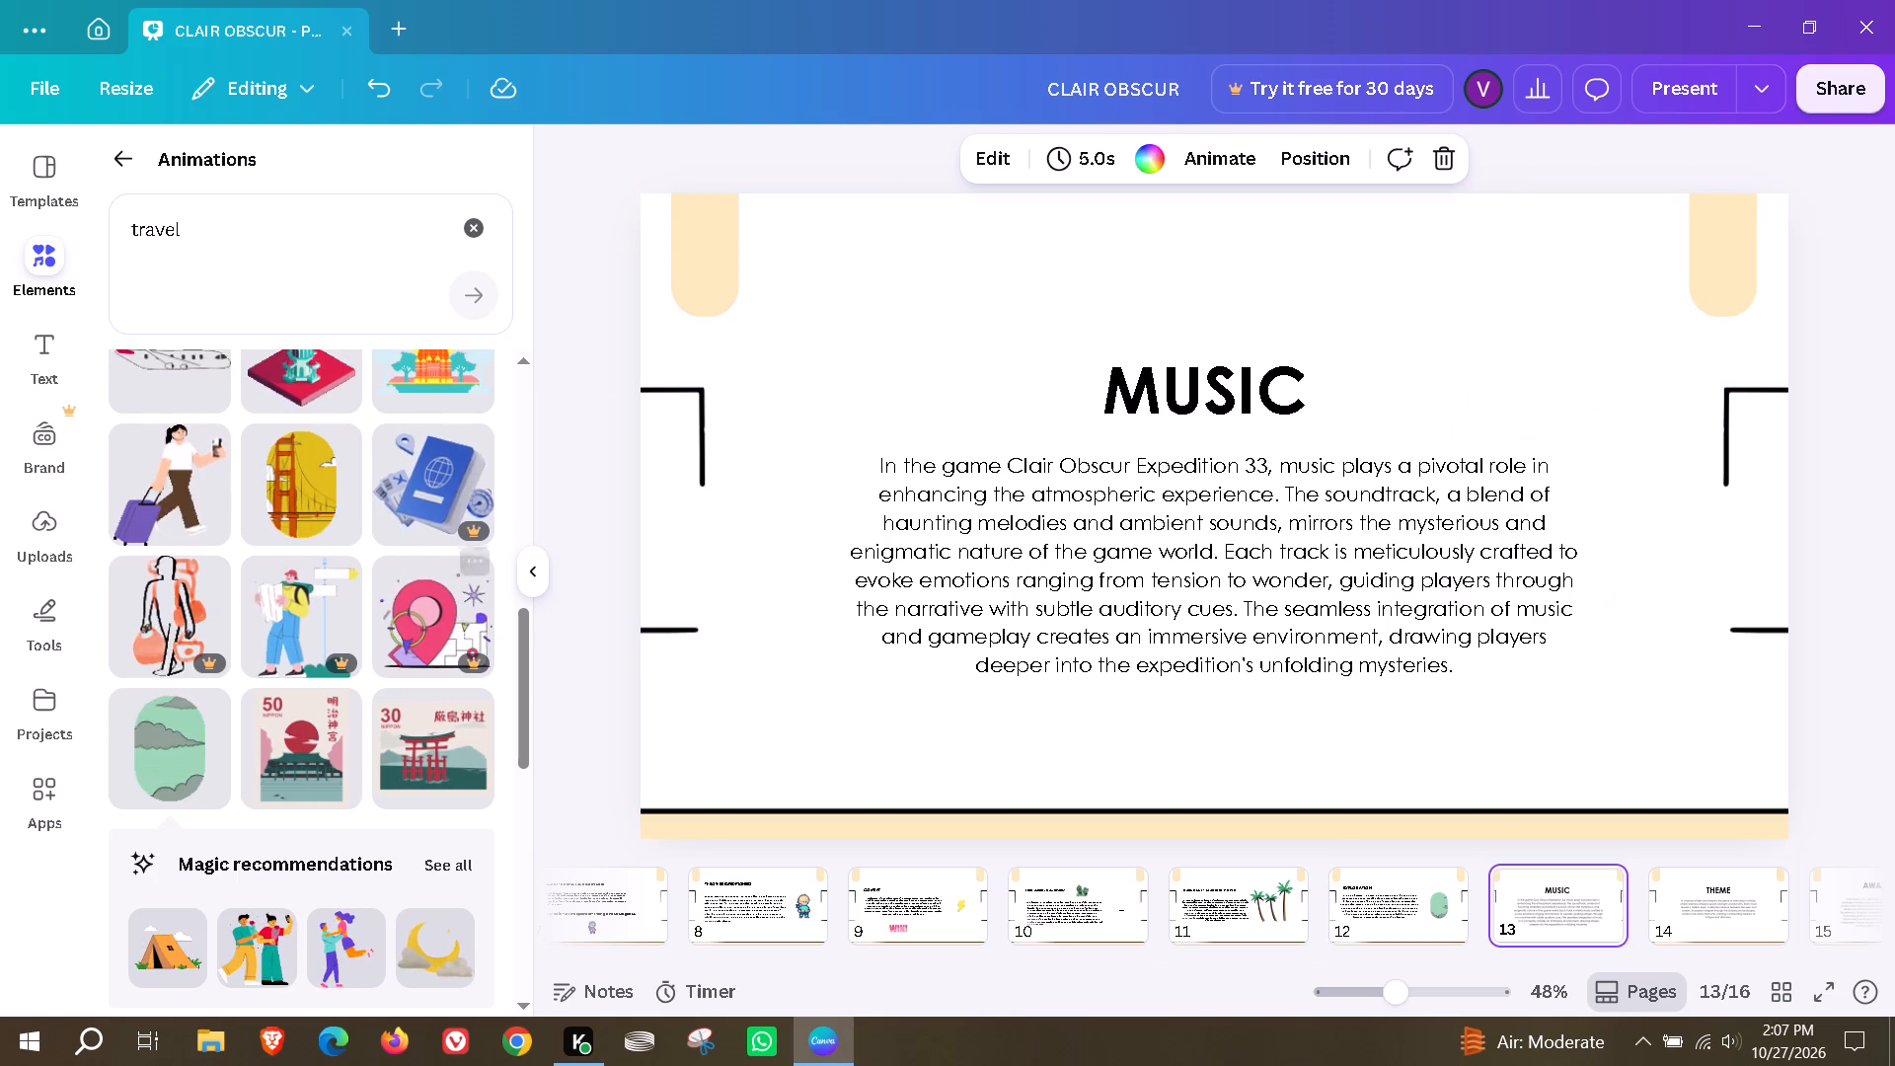
pyautogui.moveTo(302, 214); pyautogui.dragTo(117, 229)
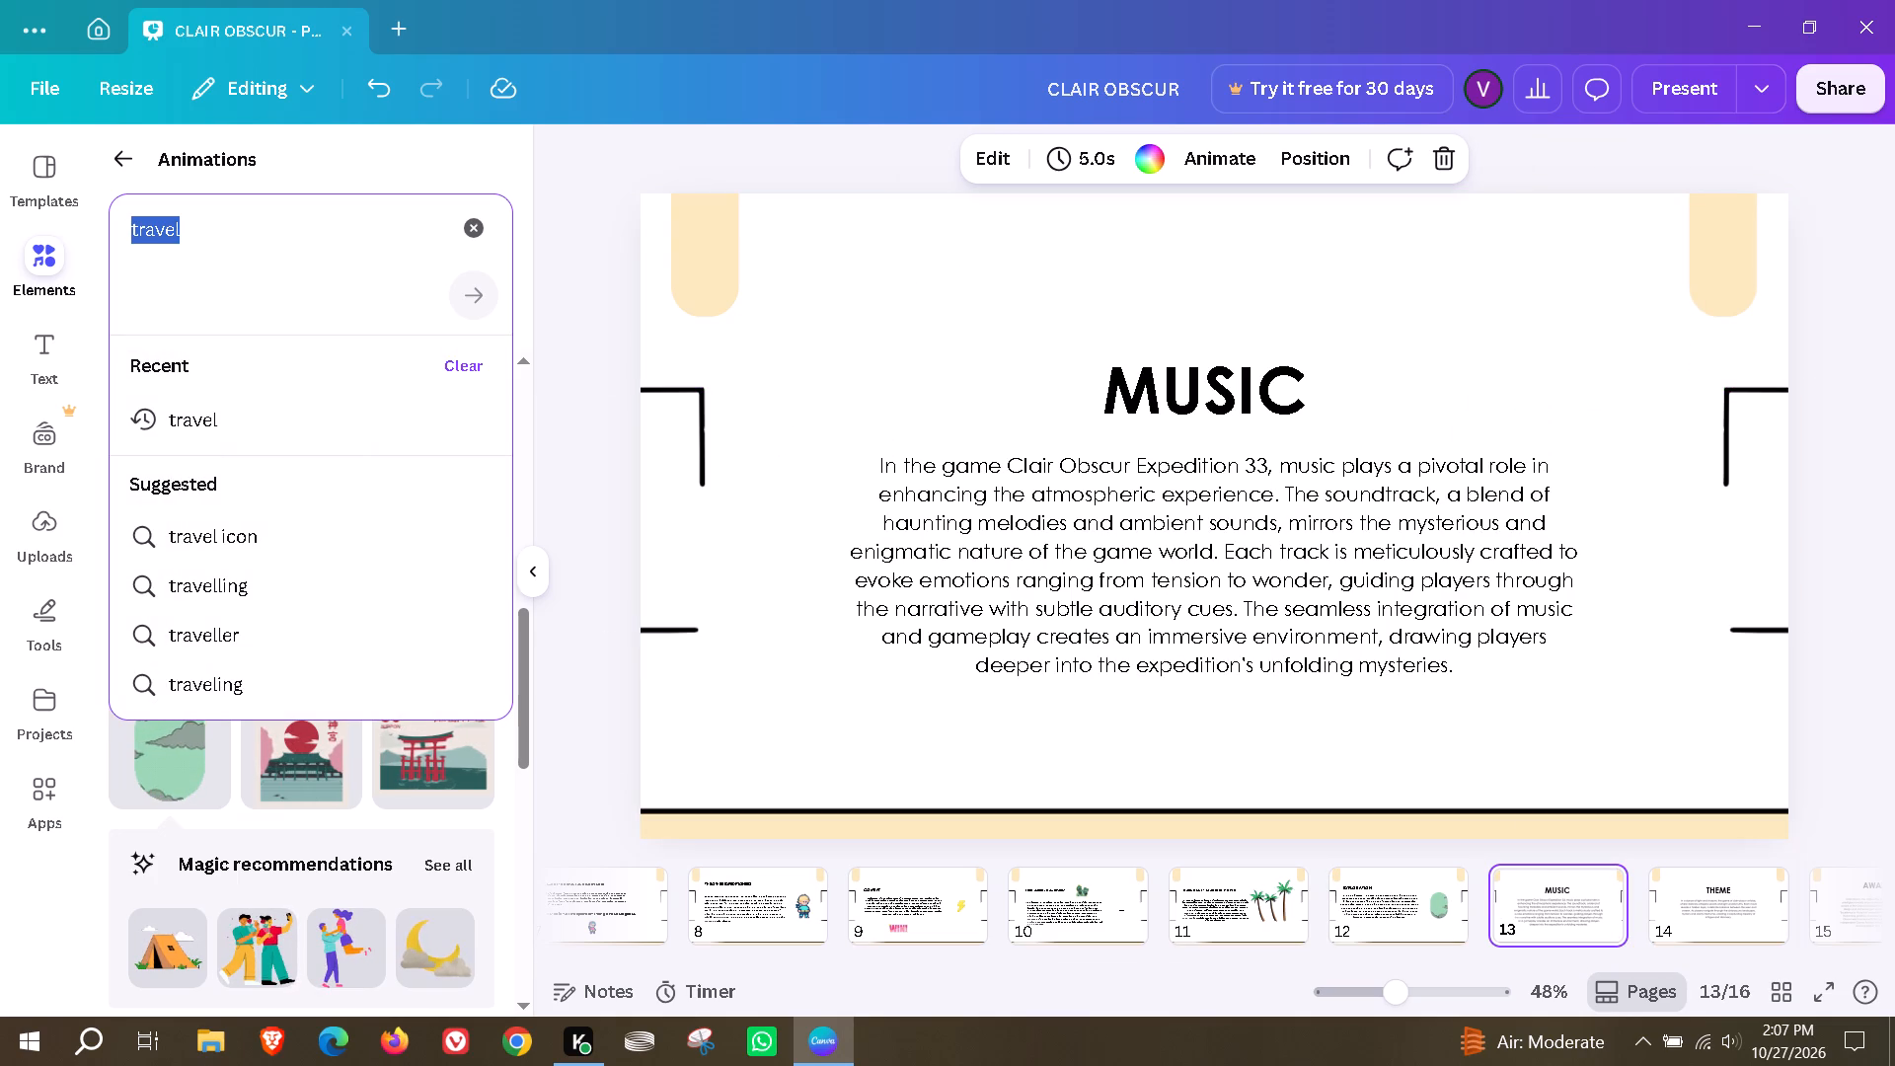
pyautogui.write('mus')
pyautogui.press('BackSpace')
pyautogui.write('us')
pyautogui.press('BackSpace')
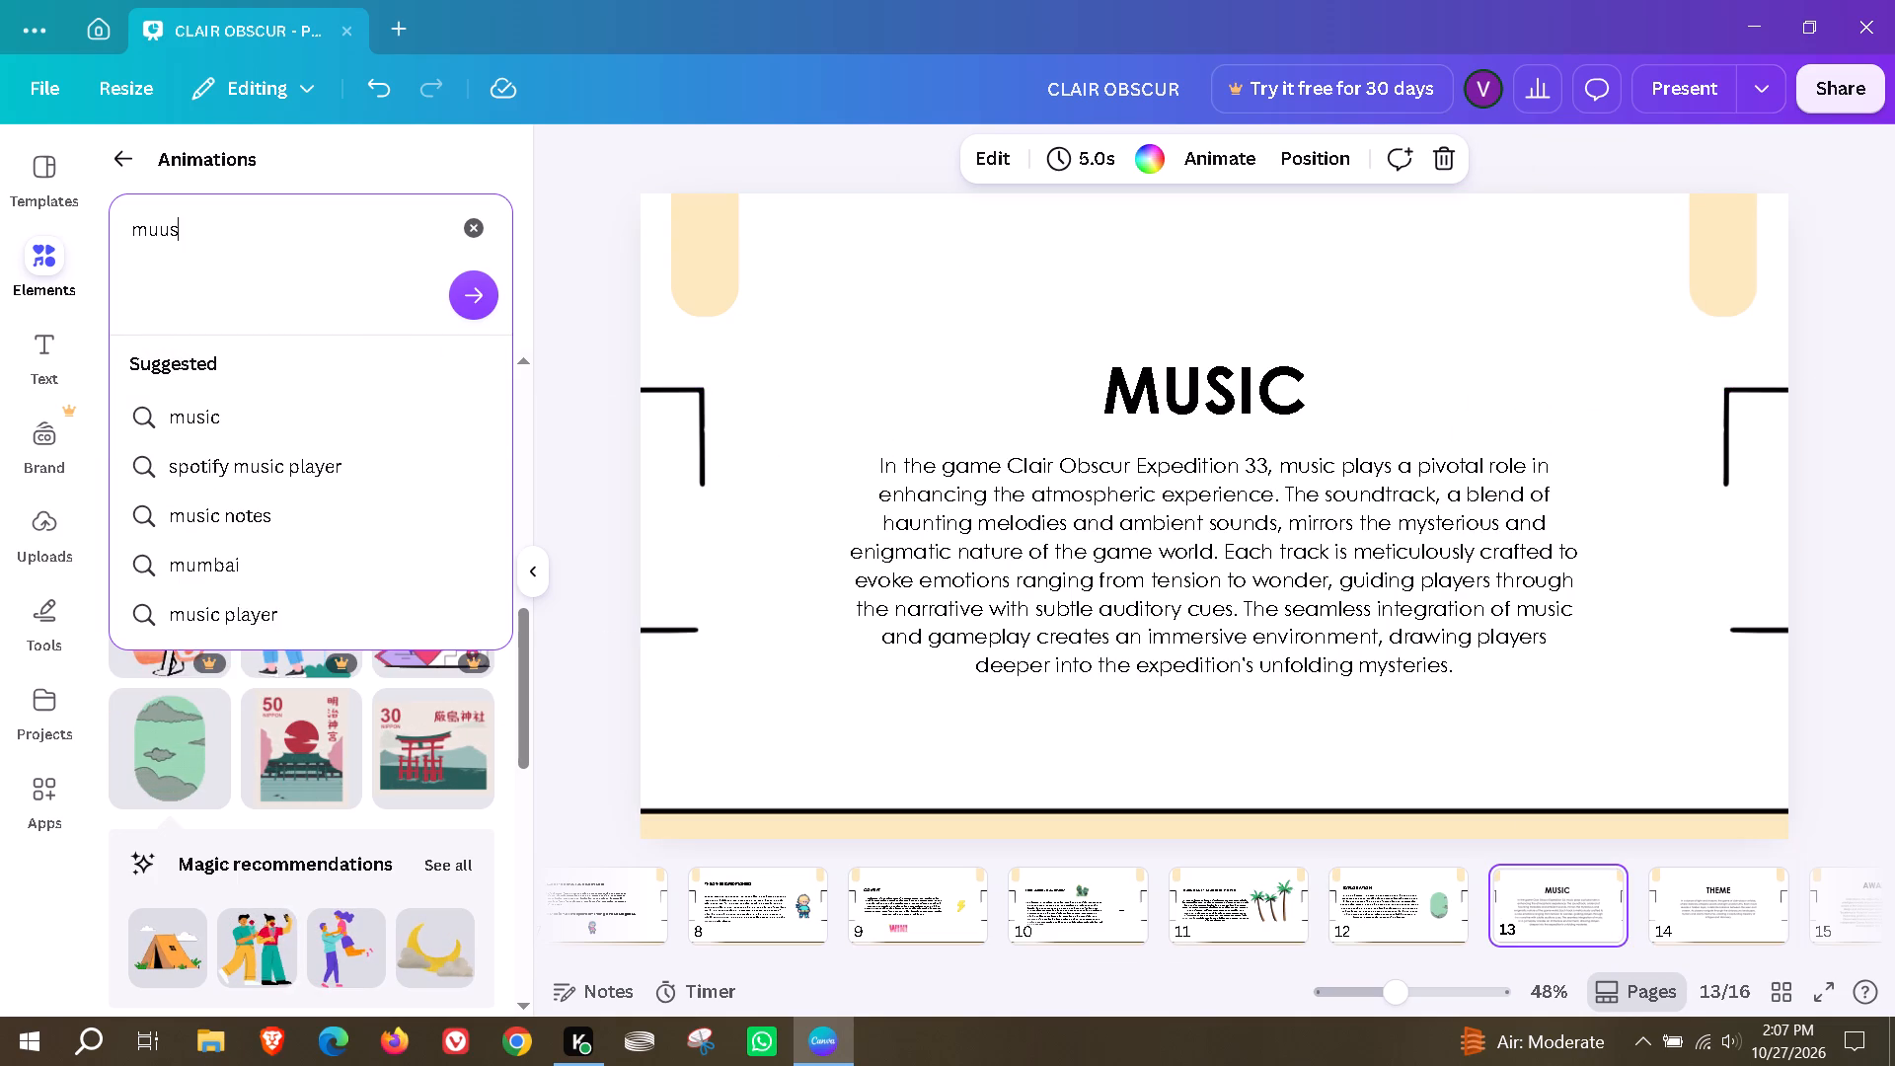
pyautogui.press('BackSpace')
pyautogui.write('sic')
pyautogui.click(251, 416)
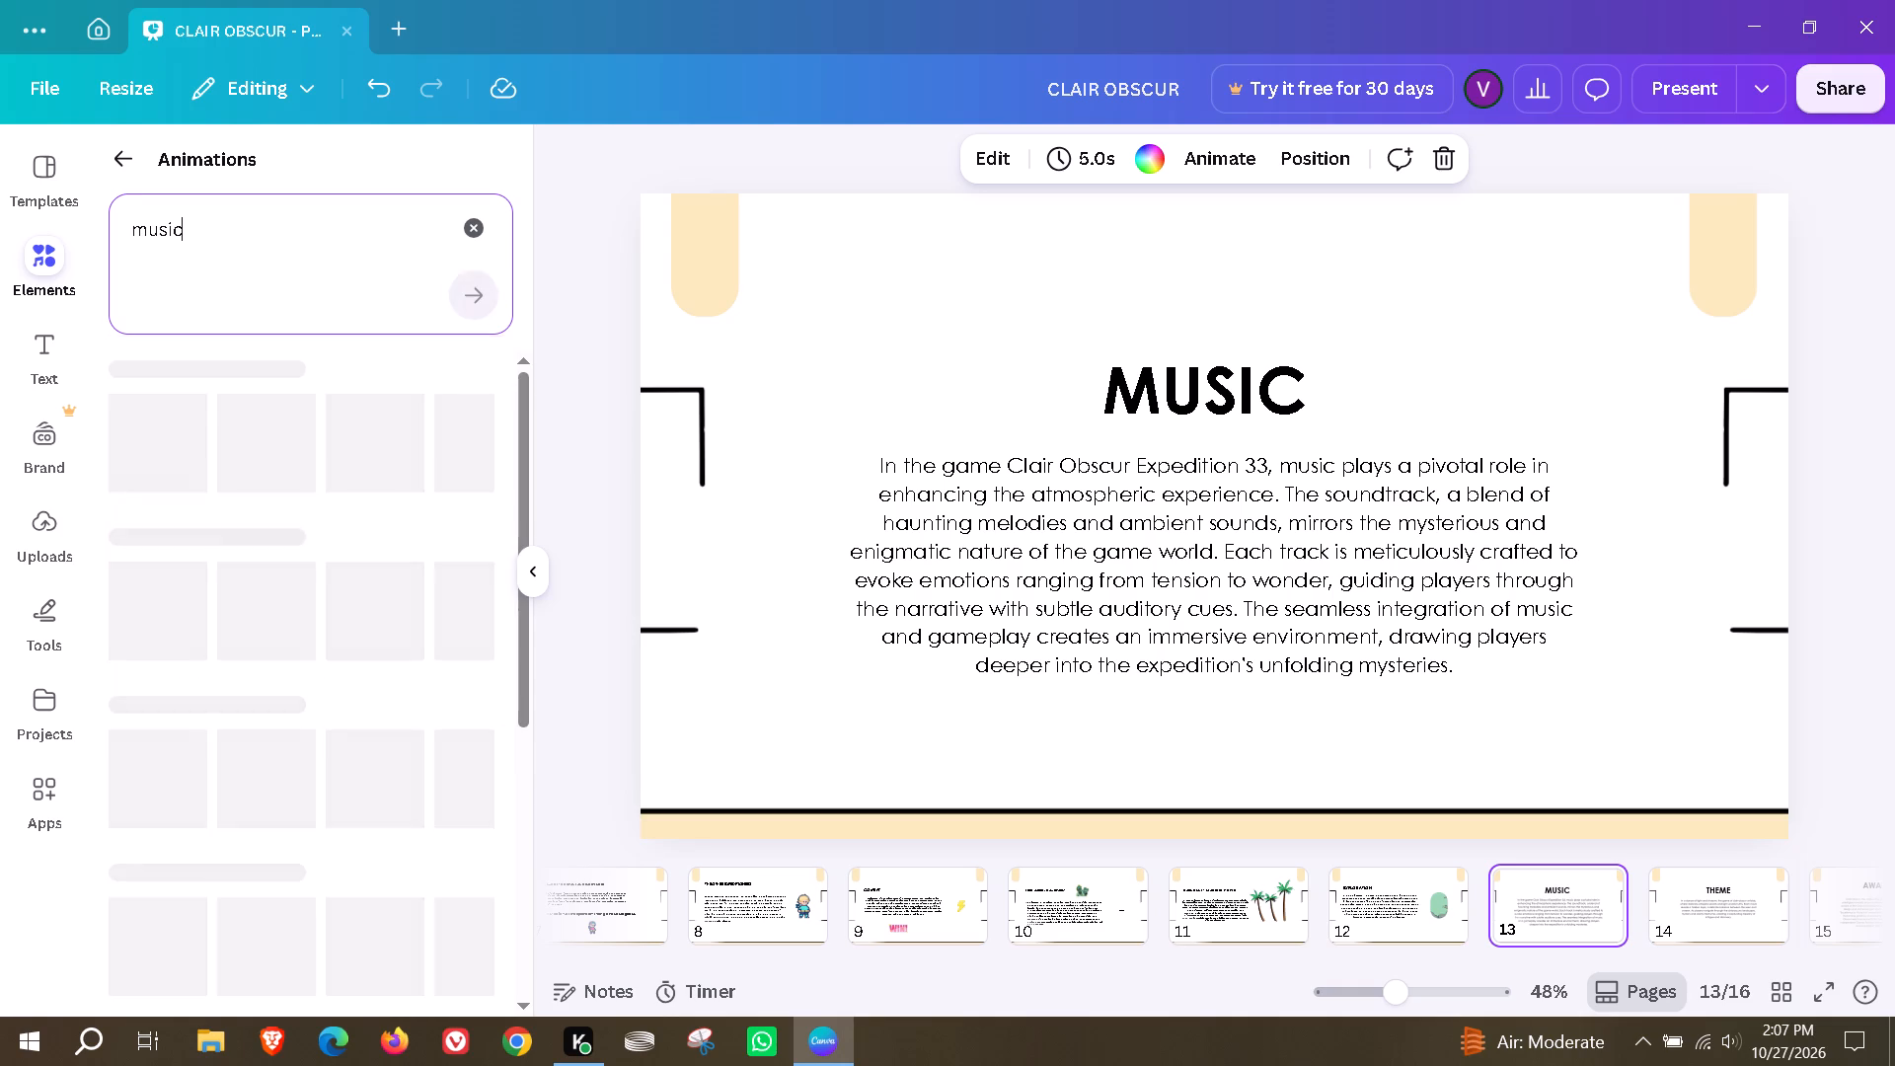
pyautogui.moveTo(193, 414); pyautogui.dragTo(1176, 411)
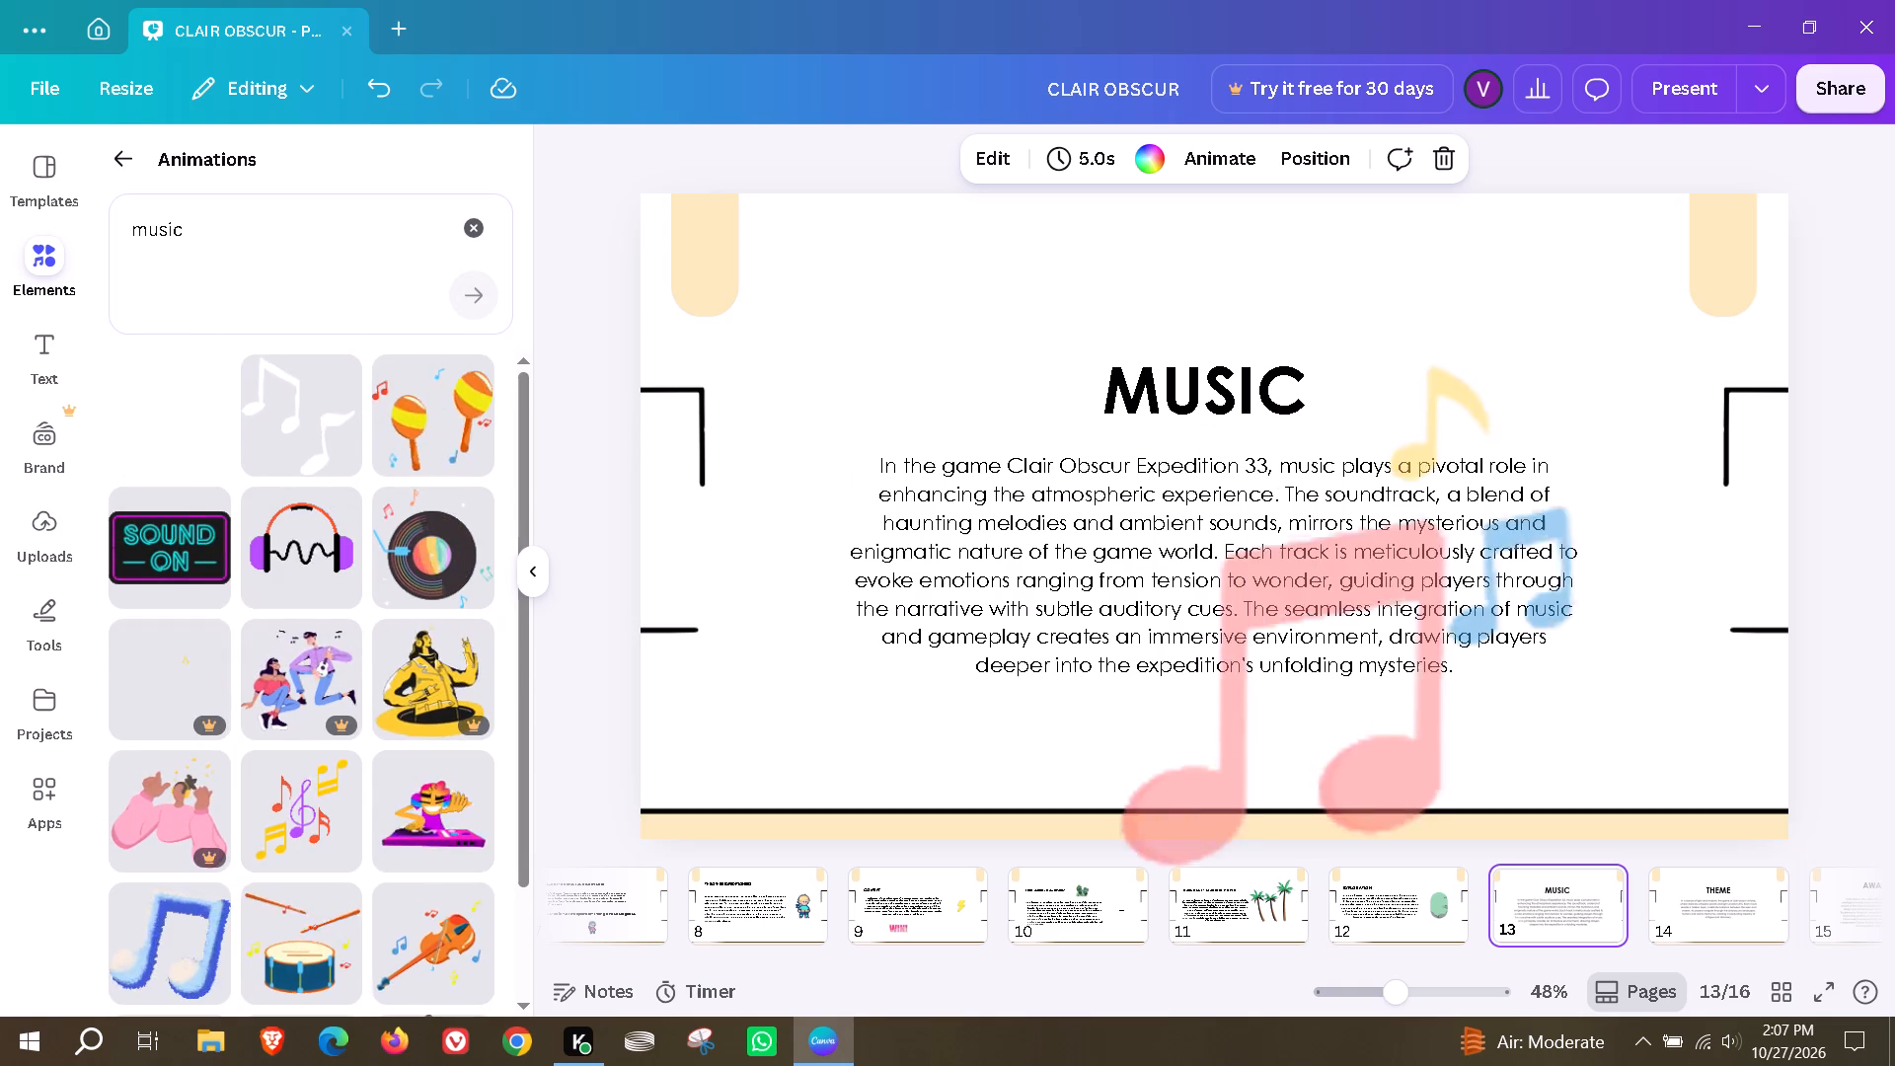
pyautogui.moveTo(1176, 411); pyautogui.dragTo(1326, 428)
# On page 13, shrink the "MUSIC" heading, reduce the paragraph to size 18.8, and move both to the left of the page.
pyautogui.moveTo(1116, 377); pyautogui.dragTo(796, 323)
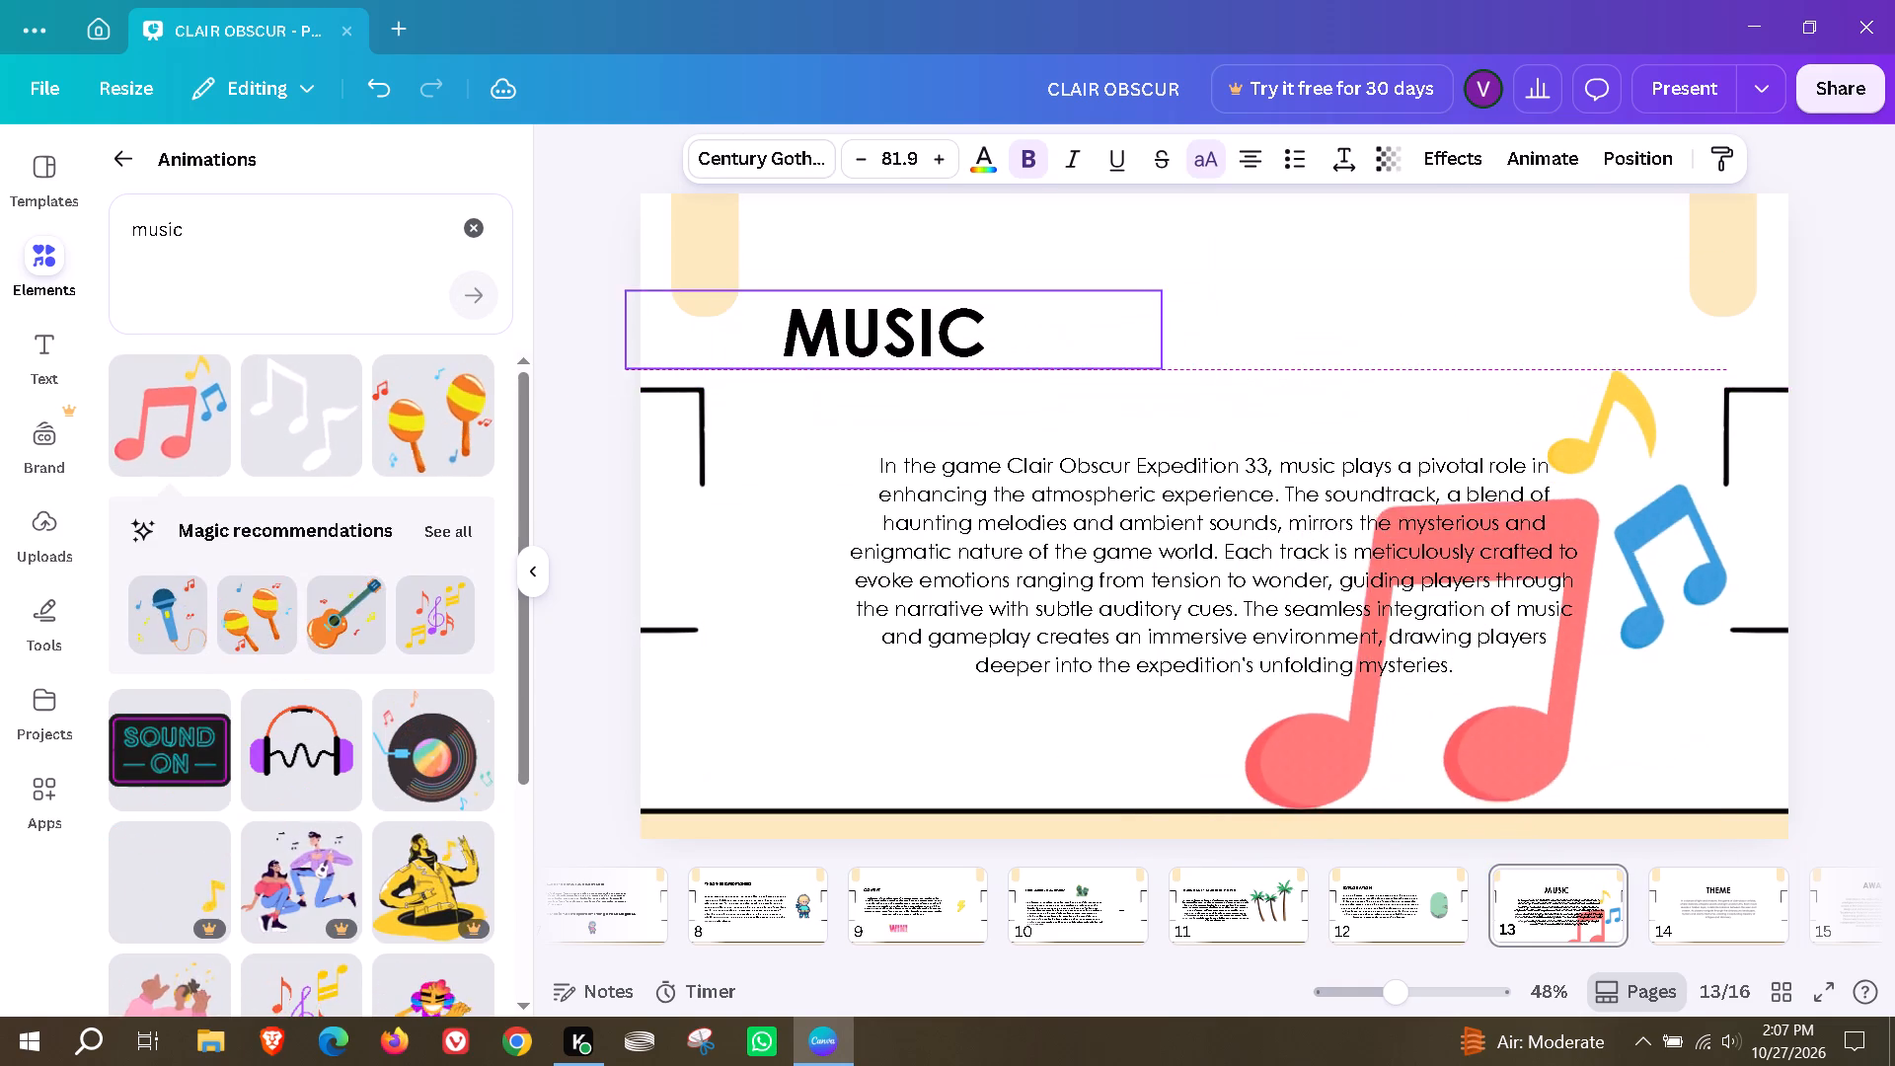
pyautogui.moveTo(1161, 365); pyautogui.dragTo(1021, 333)
pyautogui.moveTo(824, 306); pyautogui.dragTo(867, 354)
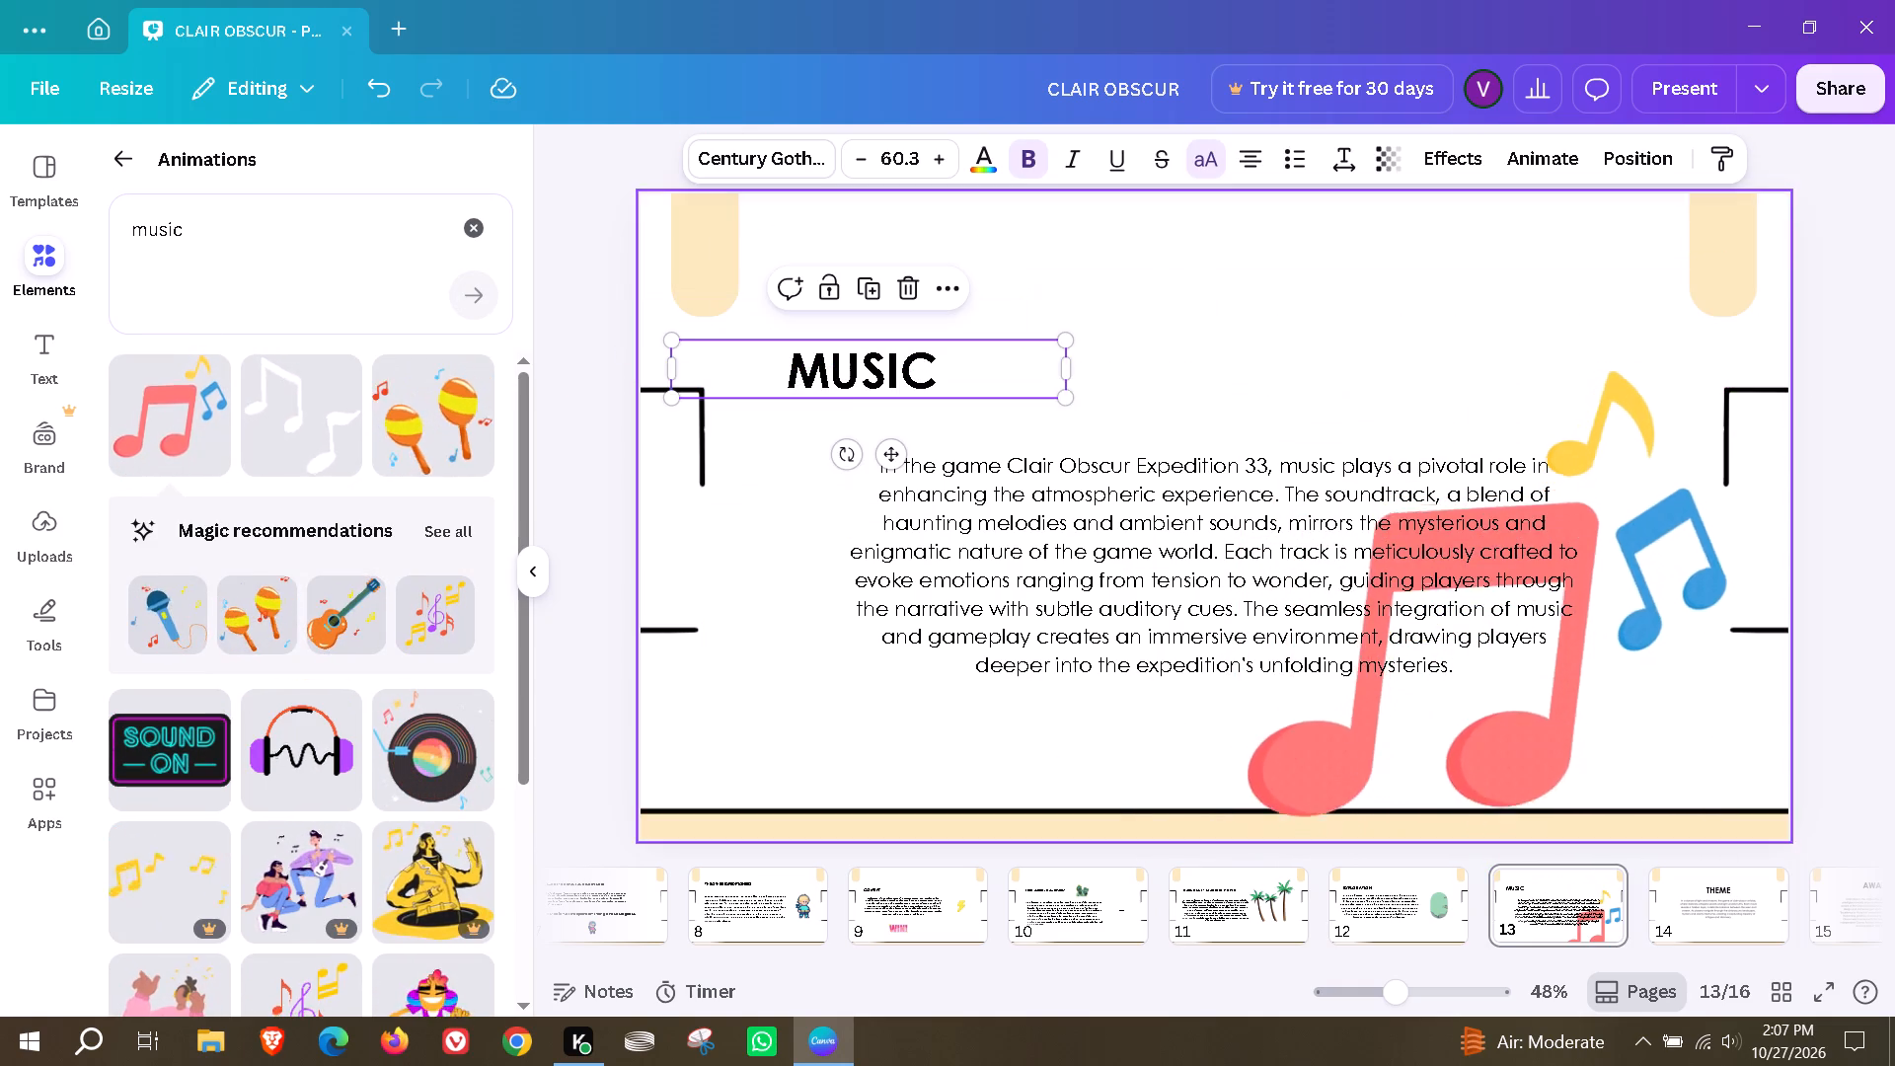
pyautogui.moveTo(1072, 395); pyautogui.dragTo(1011, 372)
pyautogui.moveTo(882, 367); pyautogui.dragTo(899, 367)
pyautogui.moveTo(1052, 586); pyautogui.dragTo(914, 553)
pyautogui.moveTo(1434, 418); pyautogui.dragTo(1250, 510)
pyautogui.moveTo(877, 567); pyautogui.dragTo(926, 538)
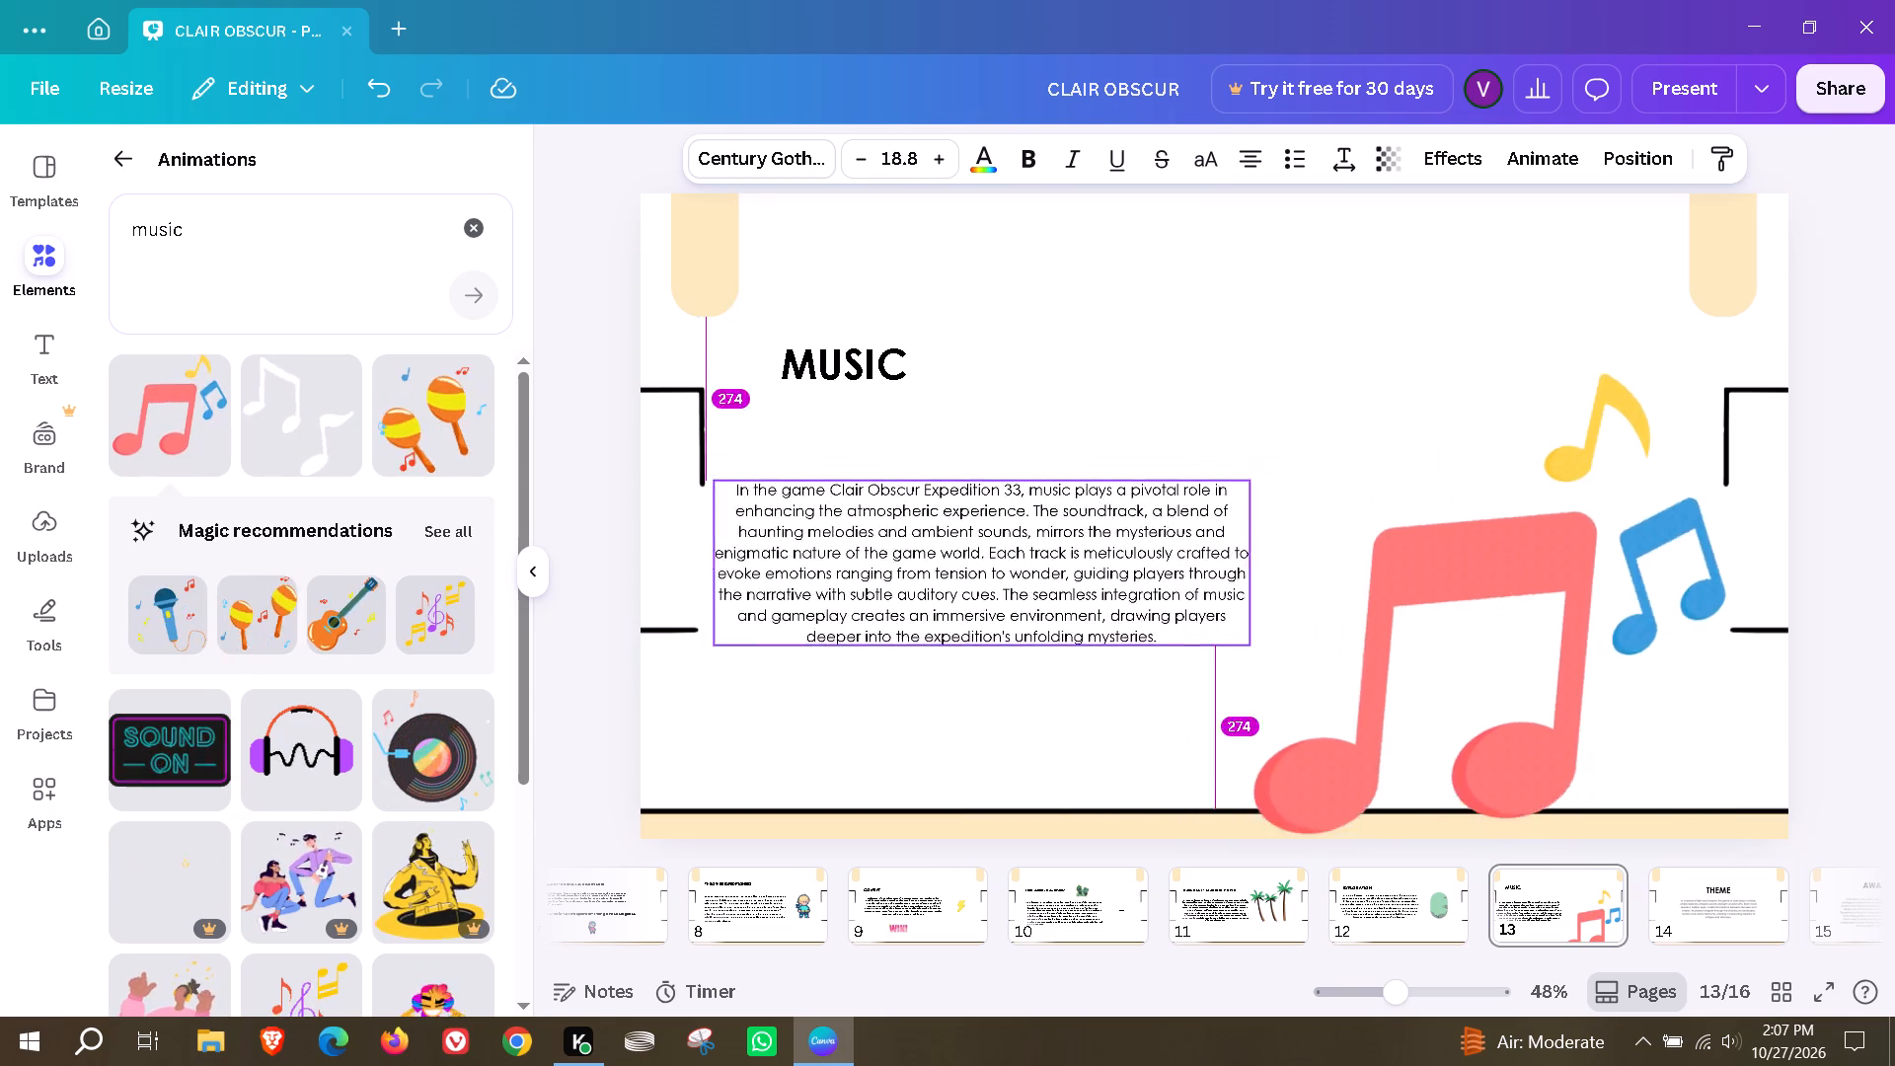
pyautogui.moveTo(926, 538); pyautogui.dragTo(932, 536)
# Shrink the music notes on page 13 and place them to the right of the paragraph.
pyautogui.moveTo(1469, 703); pyautogui.dragTo(1464, 598)
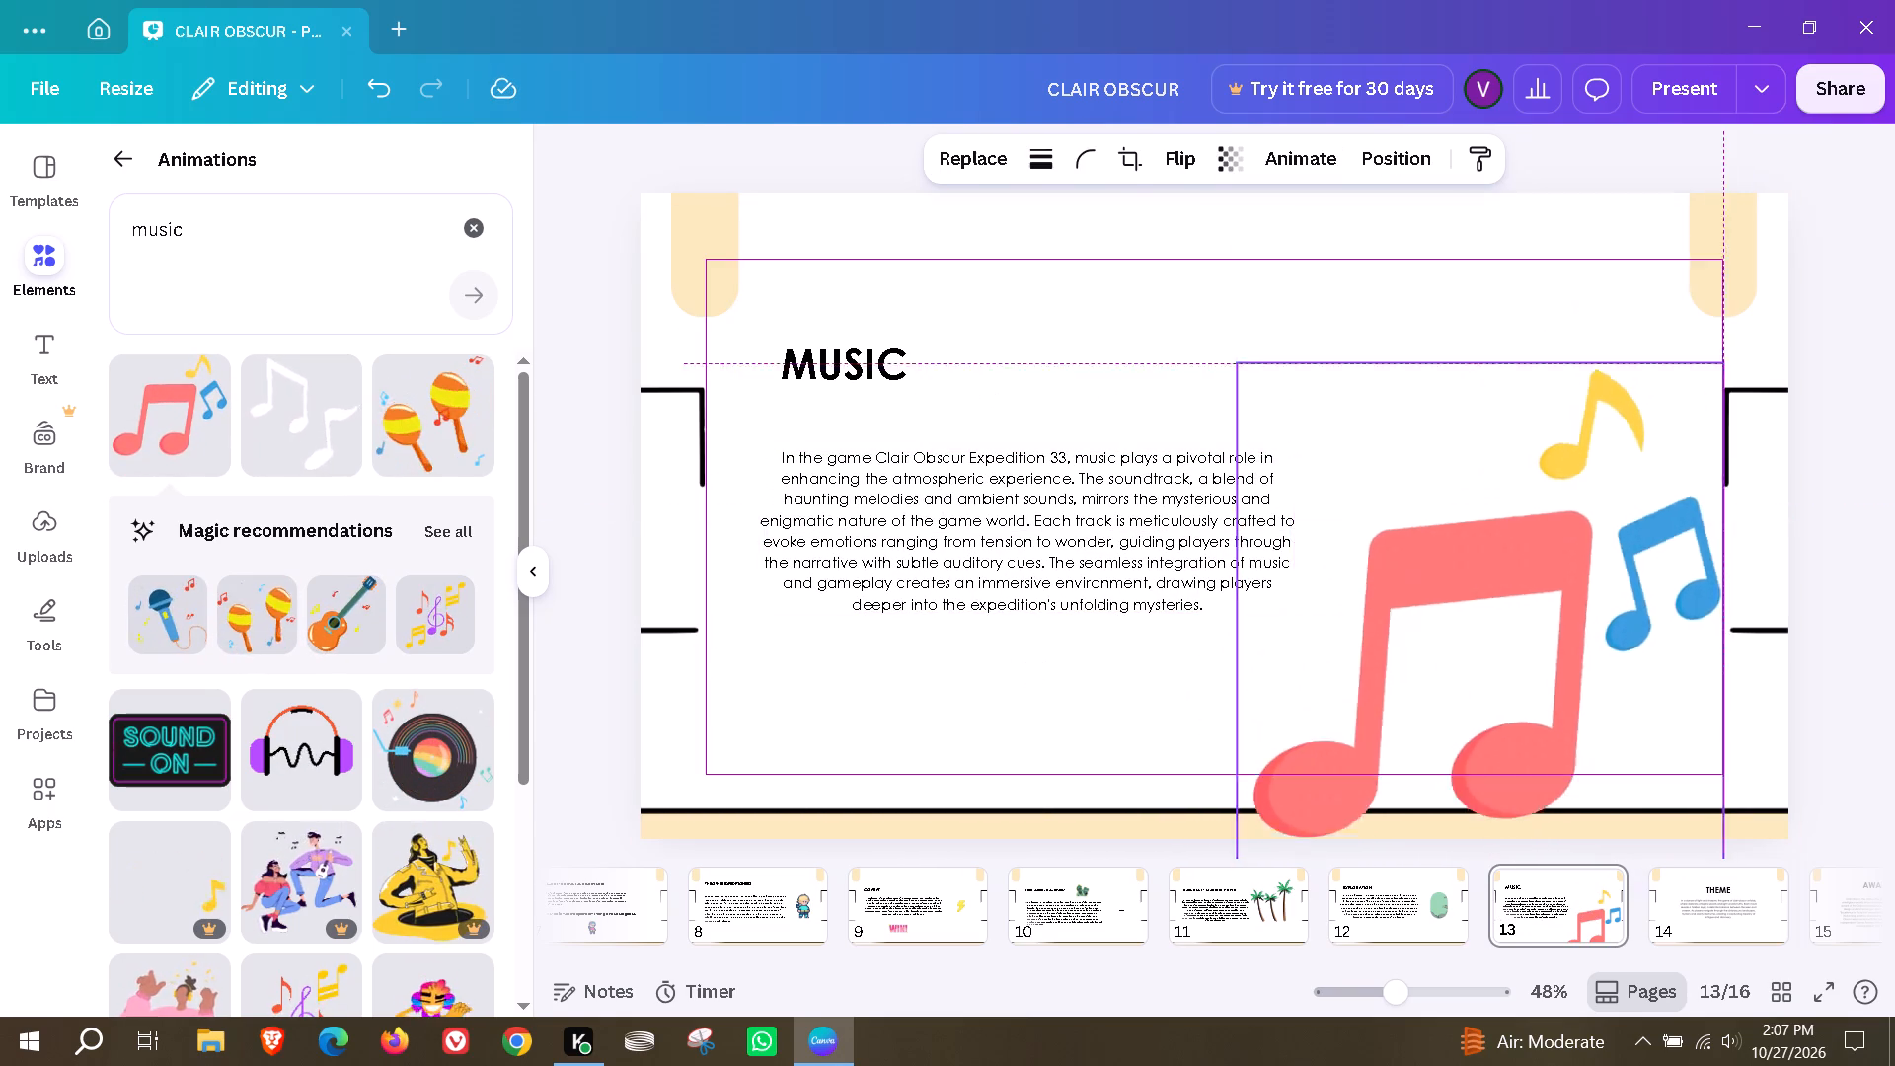
pyautogui.moveTo(1464, 598); pyautogui.dragTo(1473, 528)
pyautogui.moveTo(1731, 713); pyautogui.dragTo(1210, 540)
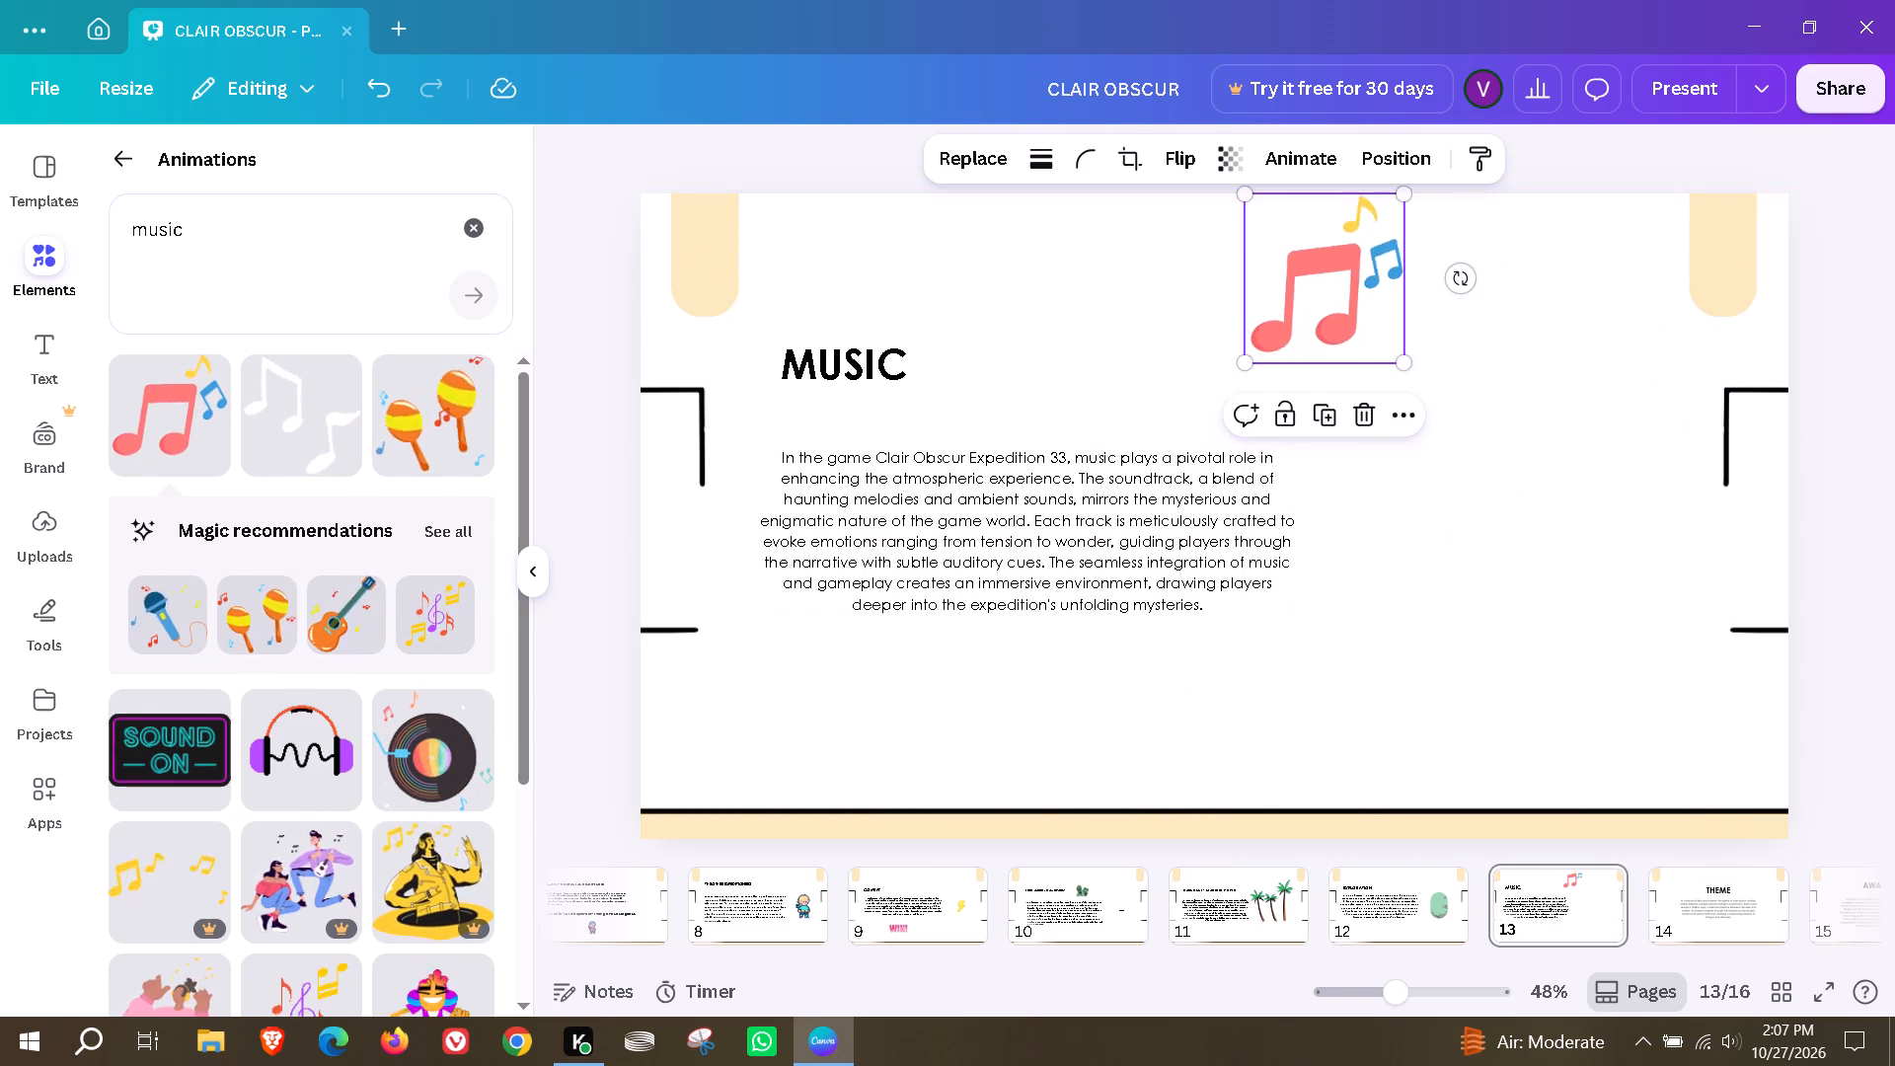
pyautogui.moveTo(1319, 298); pyautogui.dragTo(1514, 541)
# On page 14, shrink the "THEME" heading and move it to the upper left, with the paragraph narrowed and placed beneath it.
pyautogui.click(1689, 910)
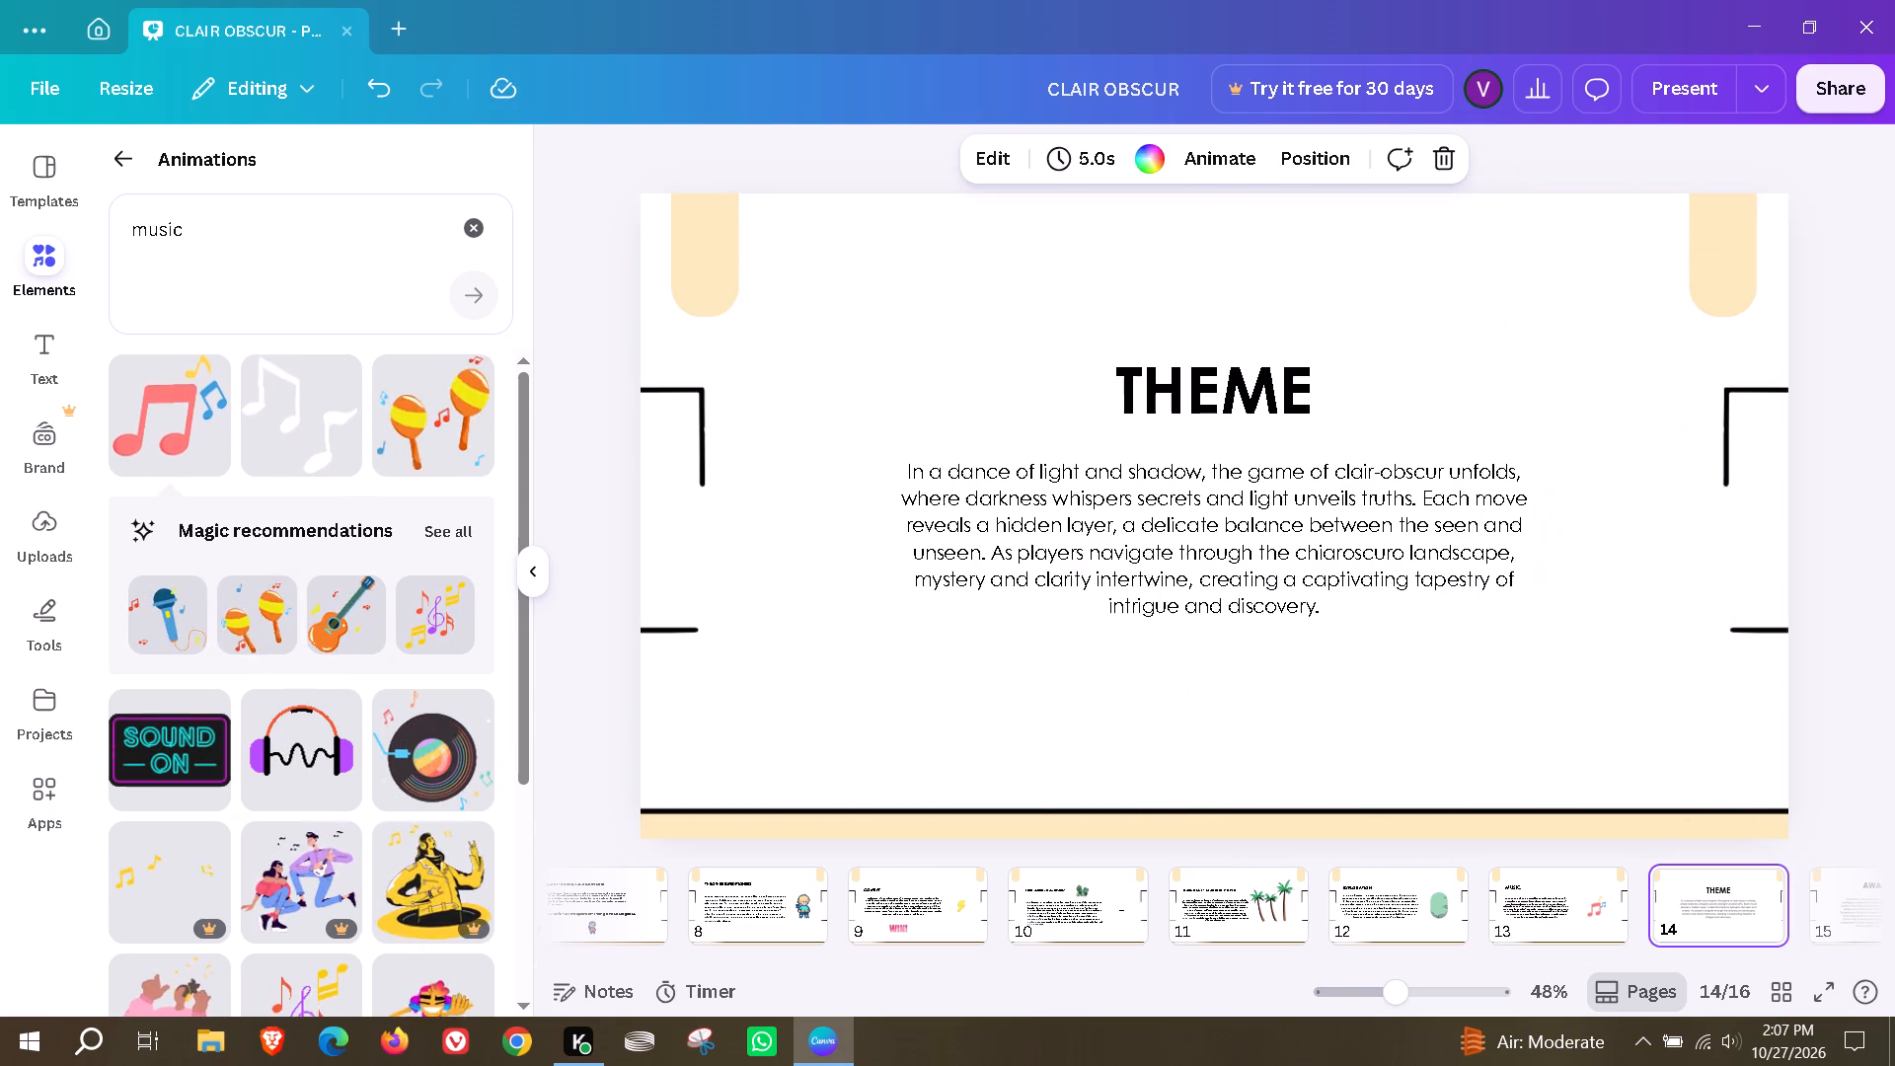
pyautogui.moveTo(1243, 387); pyautogui.dragTo(917, 336)
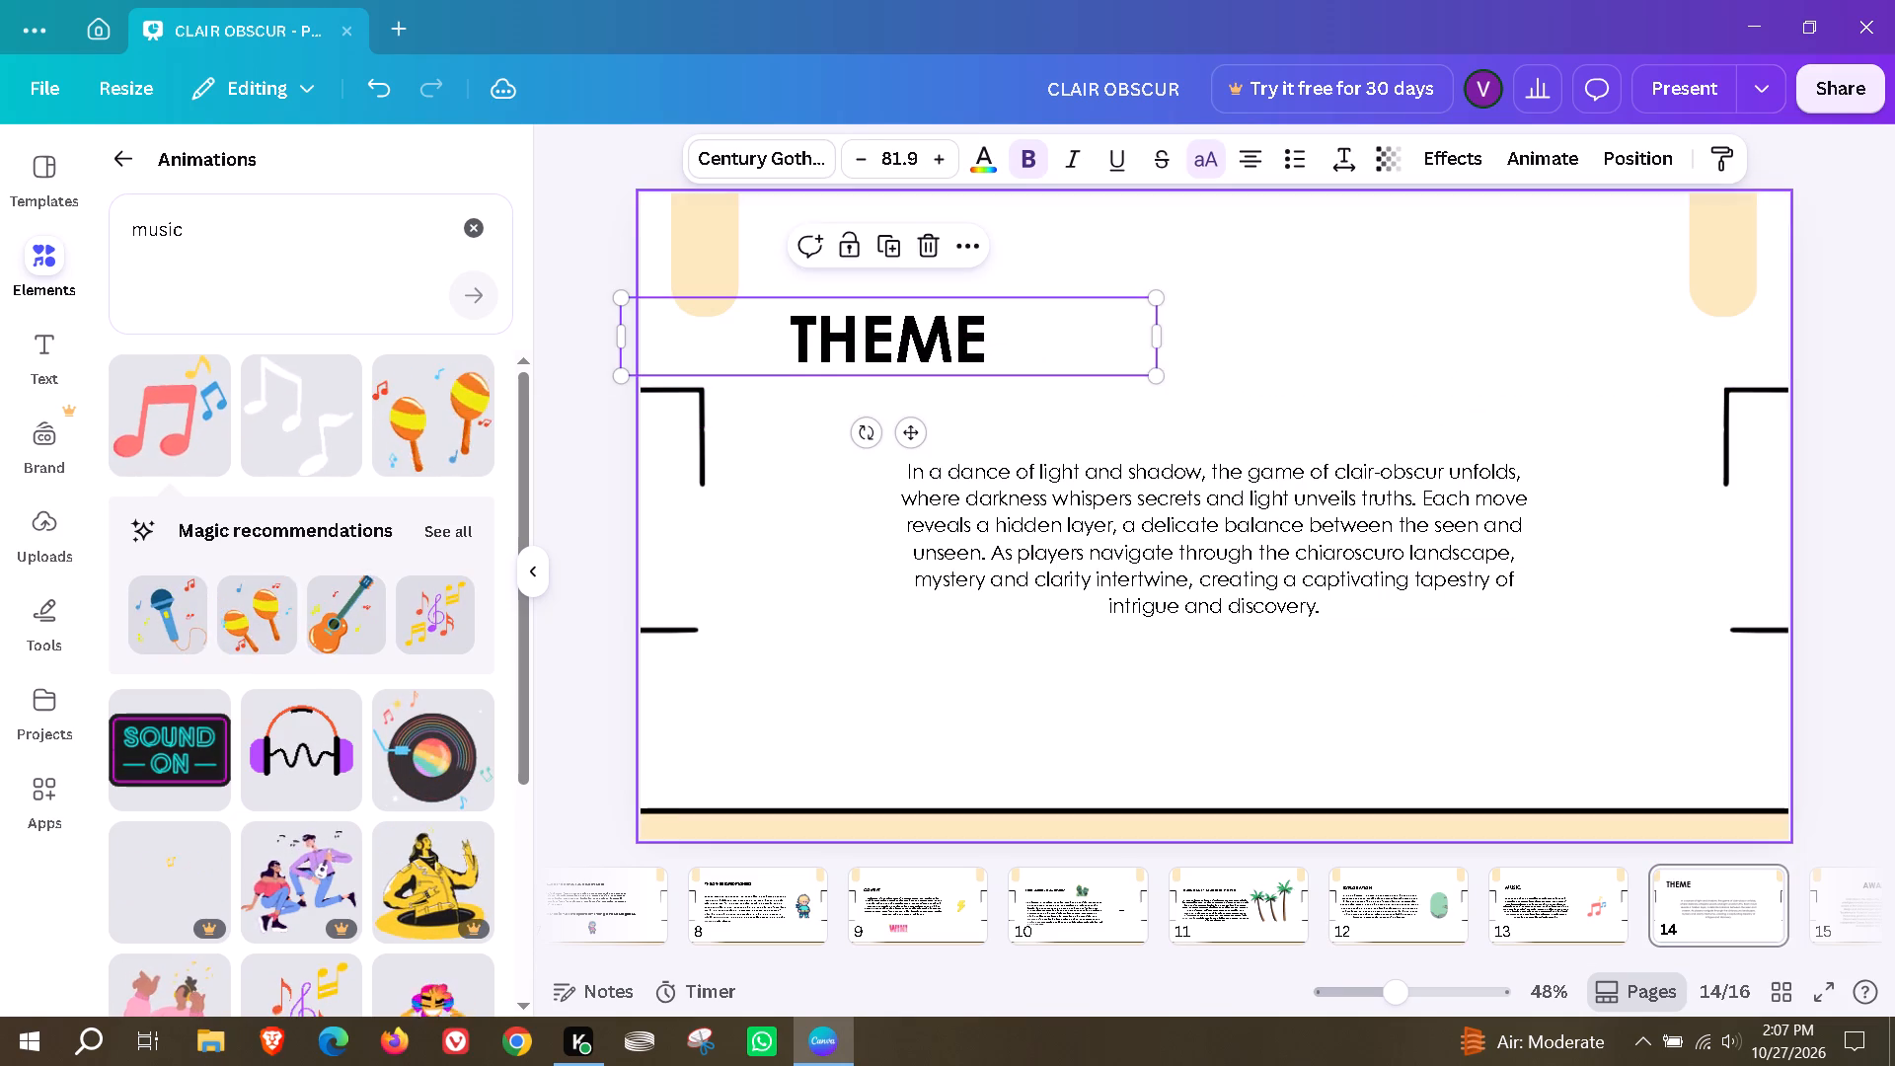
pyautogui.moveTo(1153, 377); pyautogui.dragTo(1041, 340)
pyautogui.moveTo(942, 336); pyautogui.dragTo(960, 357)
pyautogui.moveTo(1141, 571); pyautogui.dragTo(973, 528)
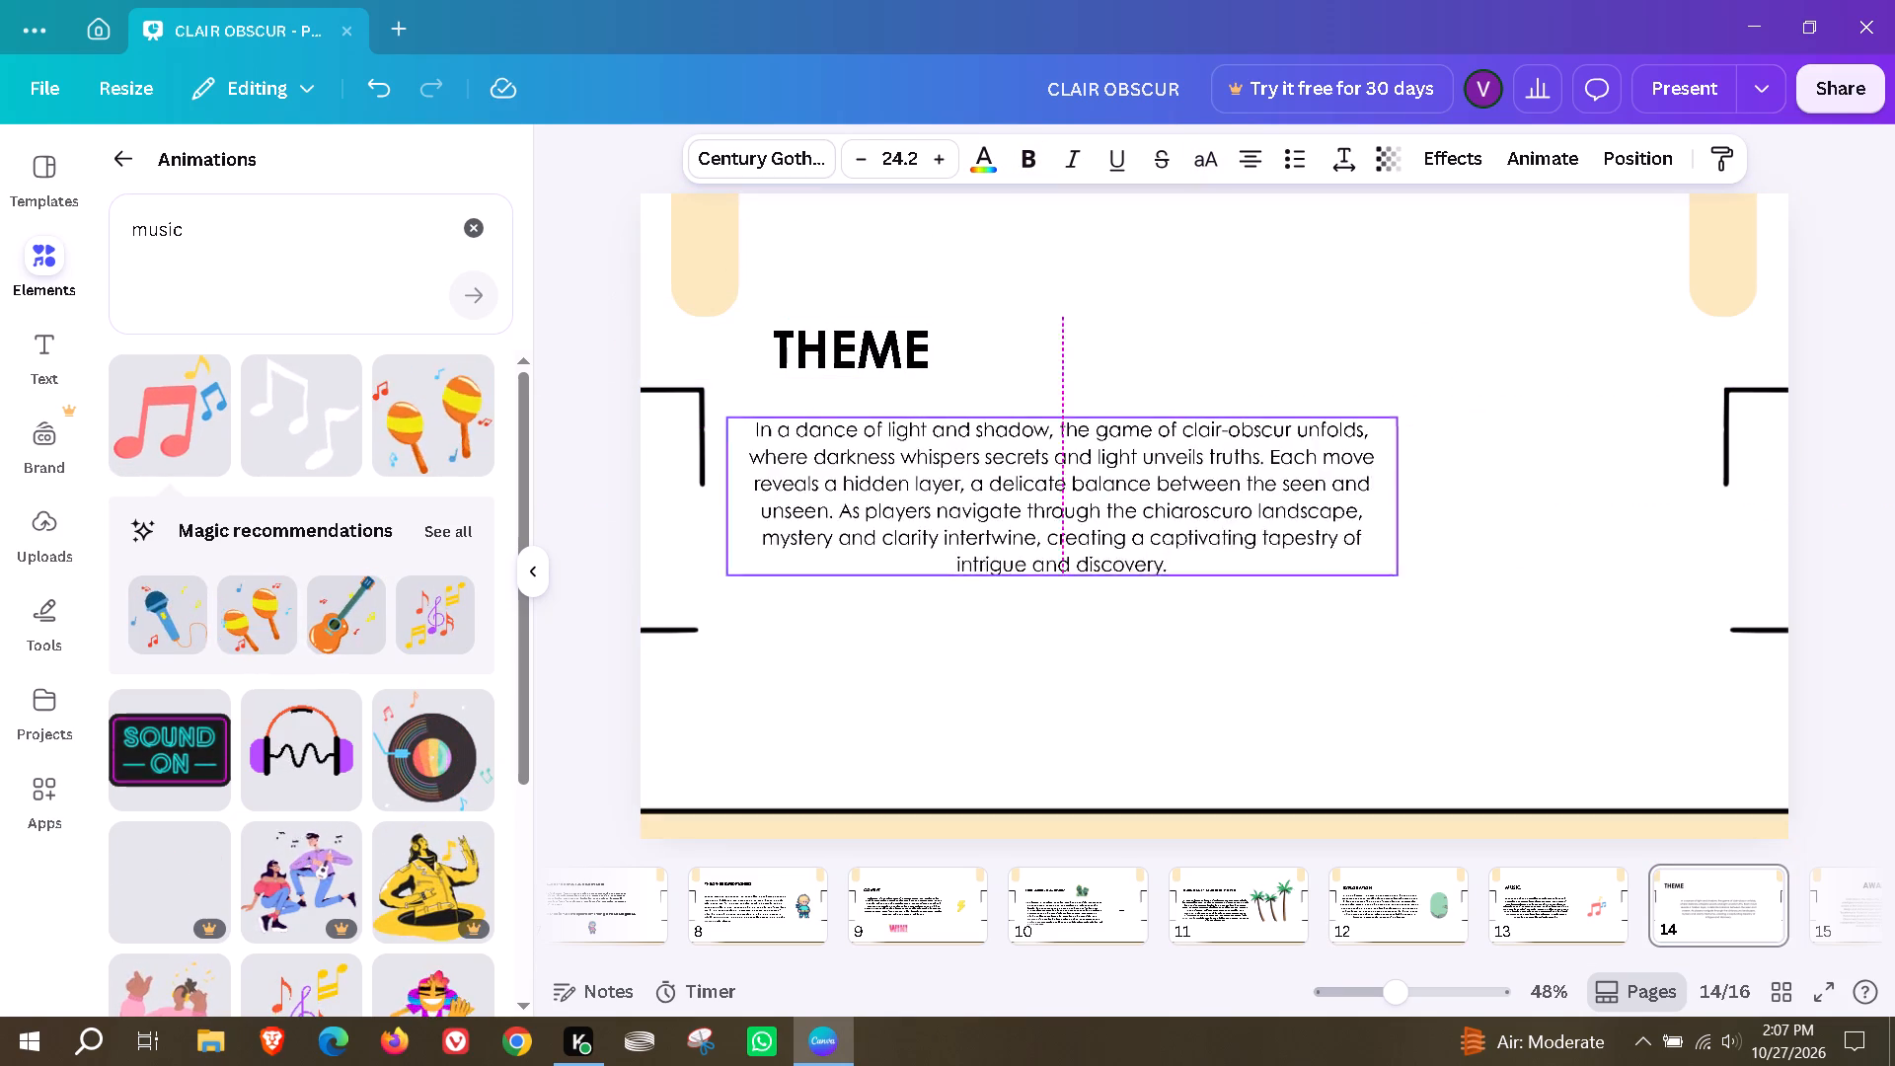
pyautogui.moveTo(973, 528); pyautogui.dragTo(1001, 535)
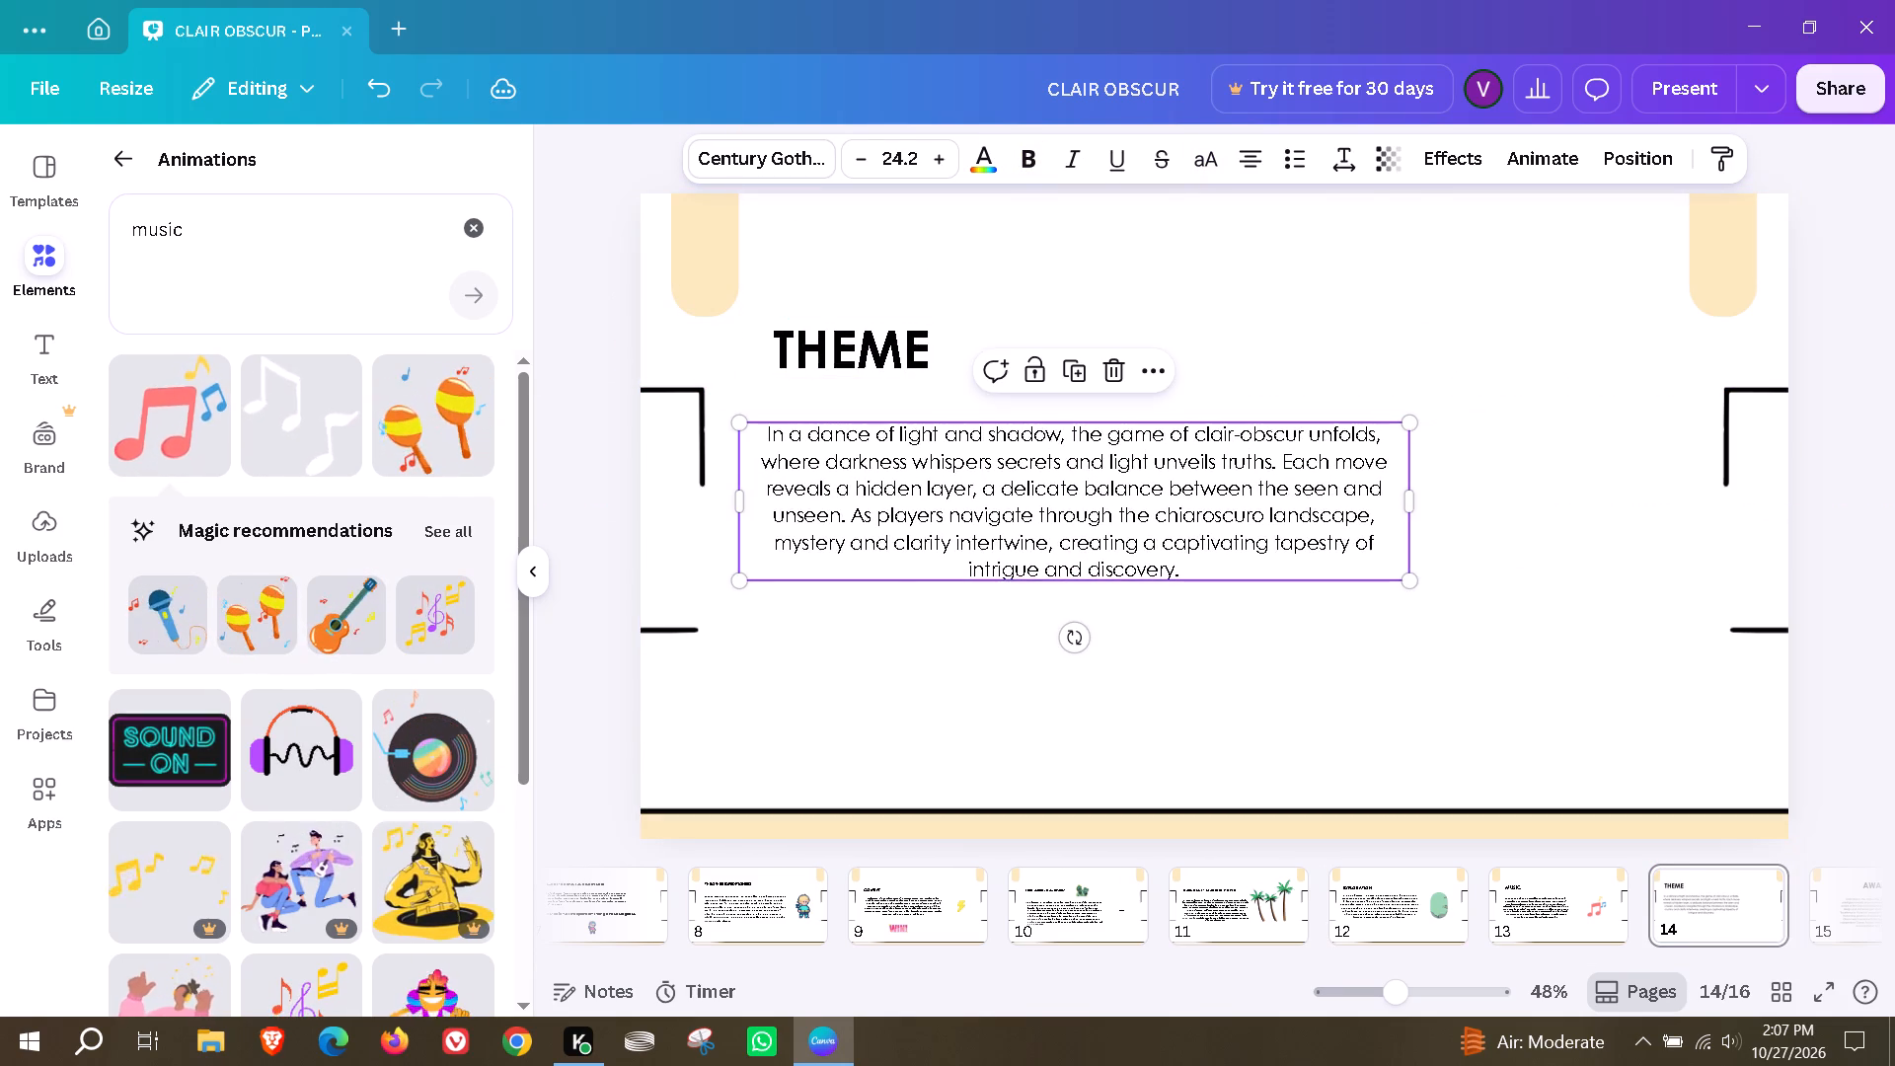
pyautogui.moveTo(1410, 505); pyautogui.dragTo(1276, 527)
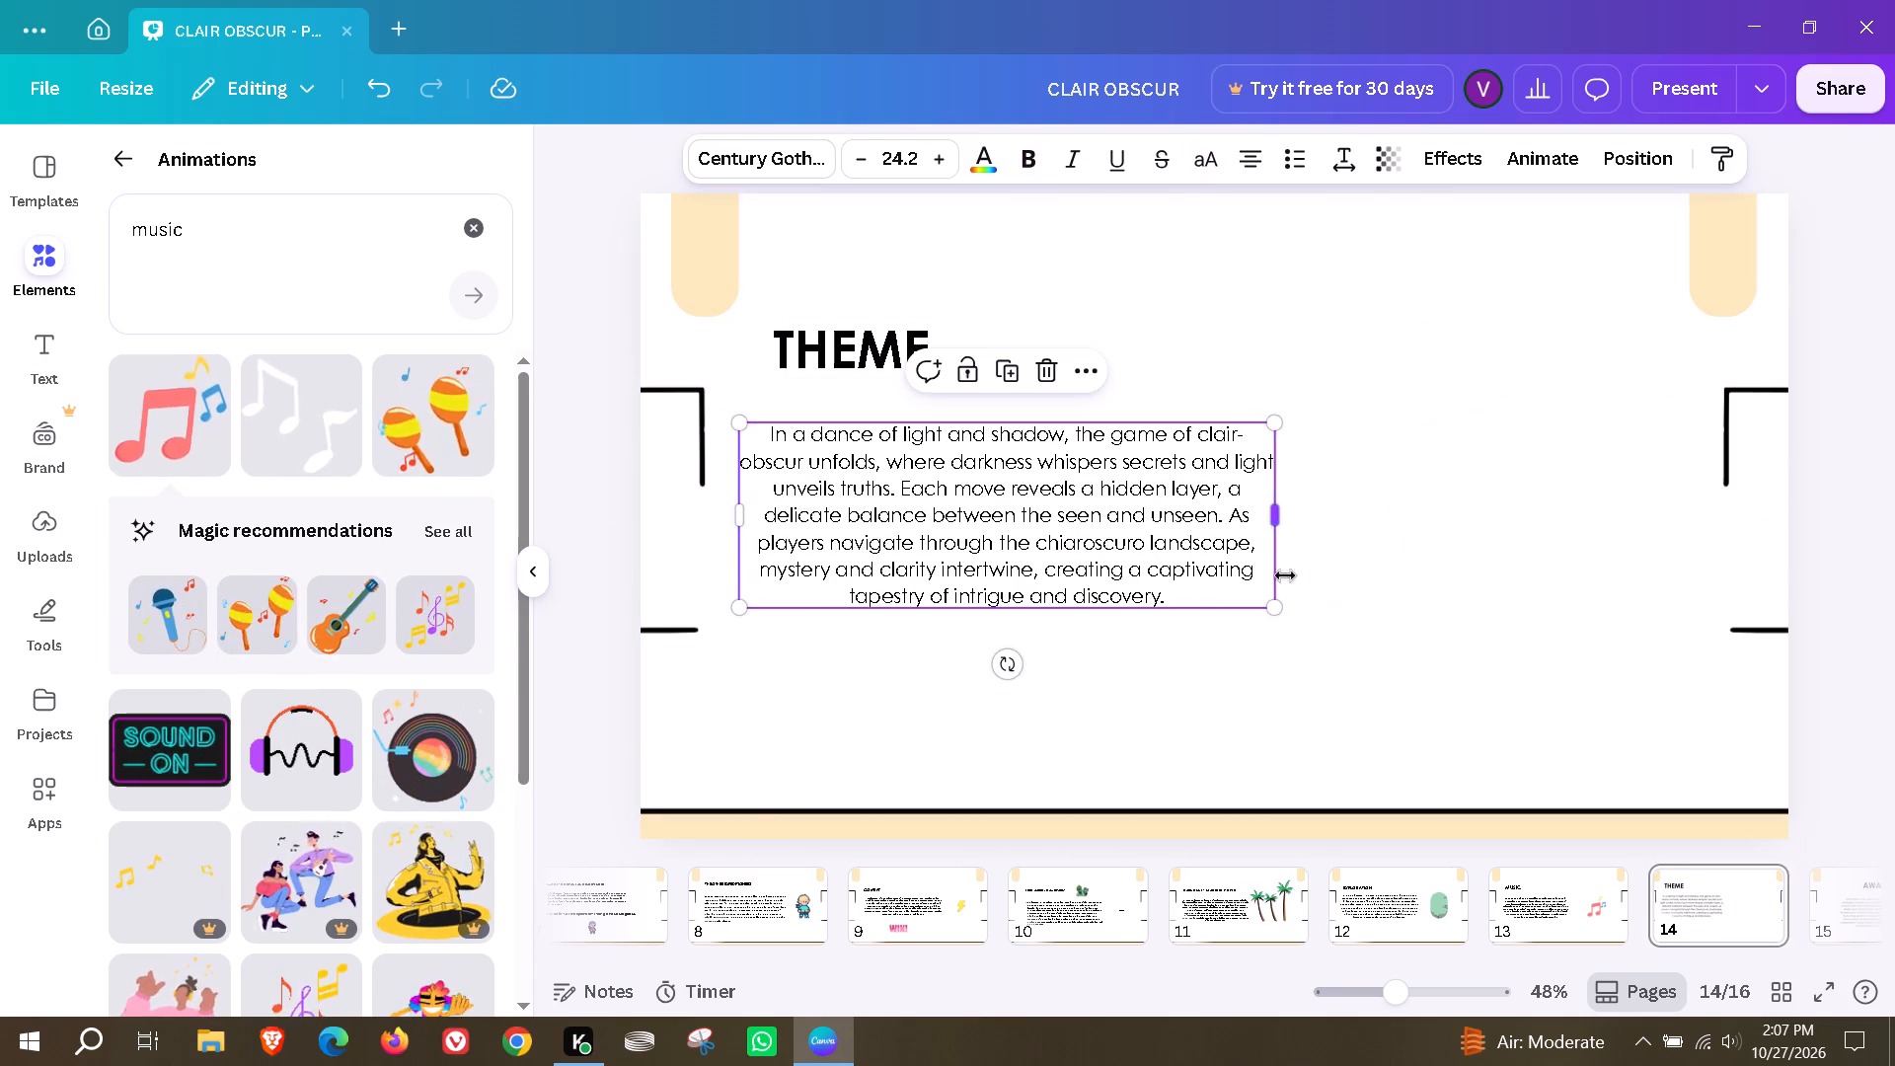
pyautogui.click(1434, 644)
# Search the animations for "games" and add the gamer in the blue hoodie to page 14, shrunk and placed right of the paragraph.
pyautogui.moveTo(223, 234); pyautogui.dragTo(108, 234)
pyautogui.write('gaem')
pyautogui.press('BackSpace')
pyautogui.press('BackSpace')
pyautogui.write('mes')
pyautogui.press('Return')
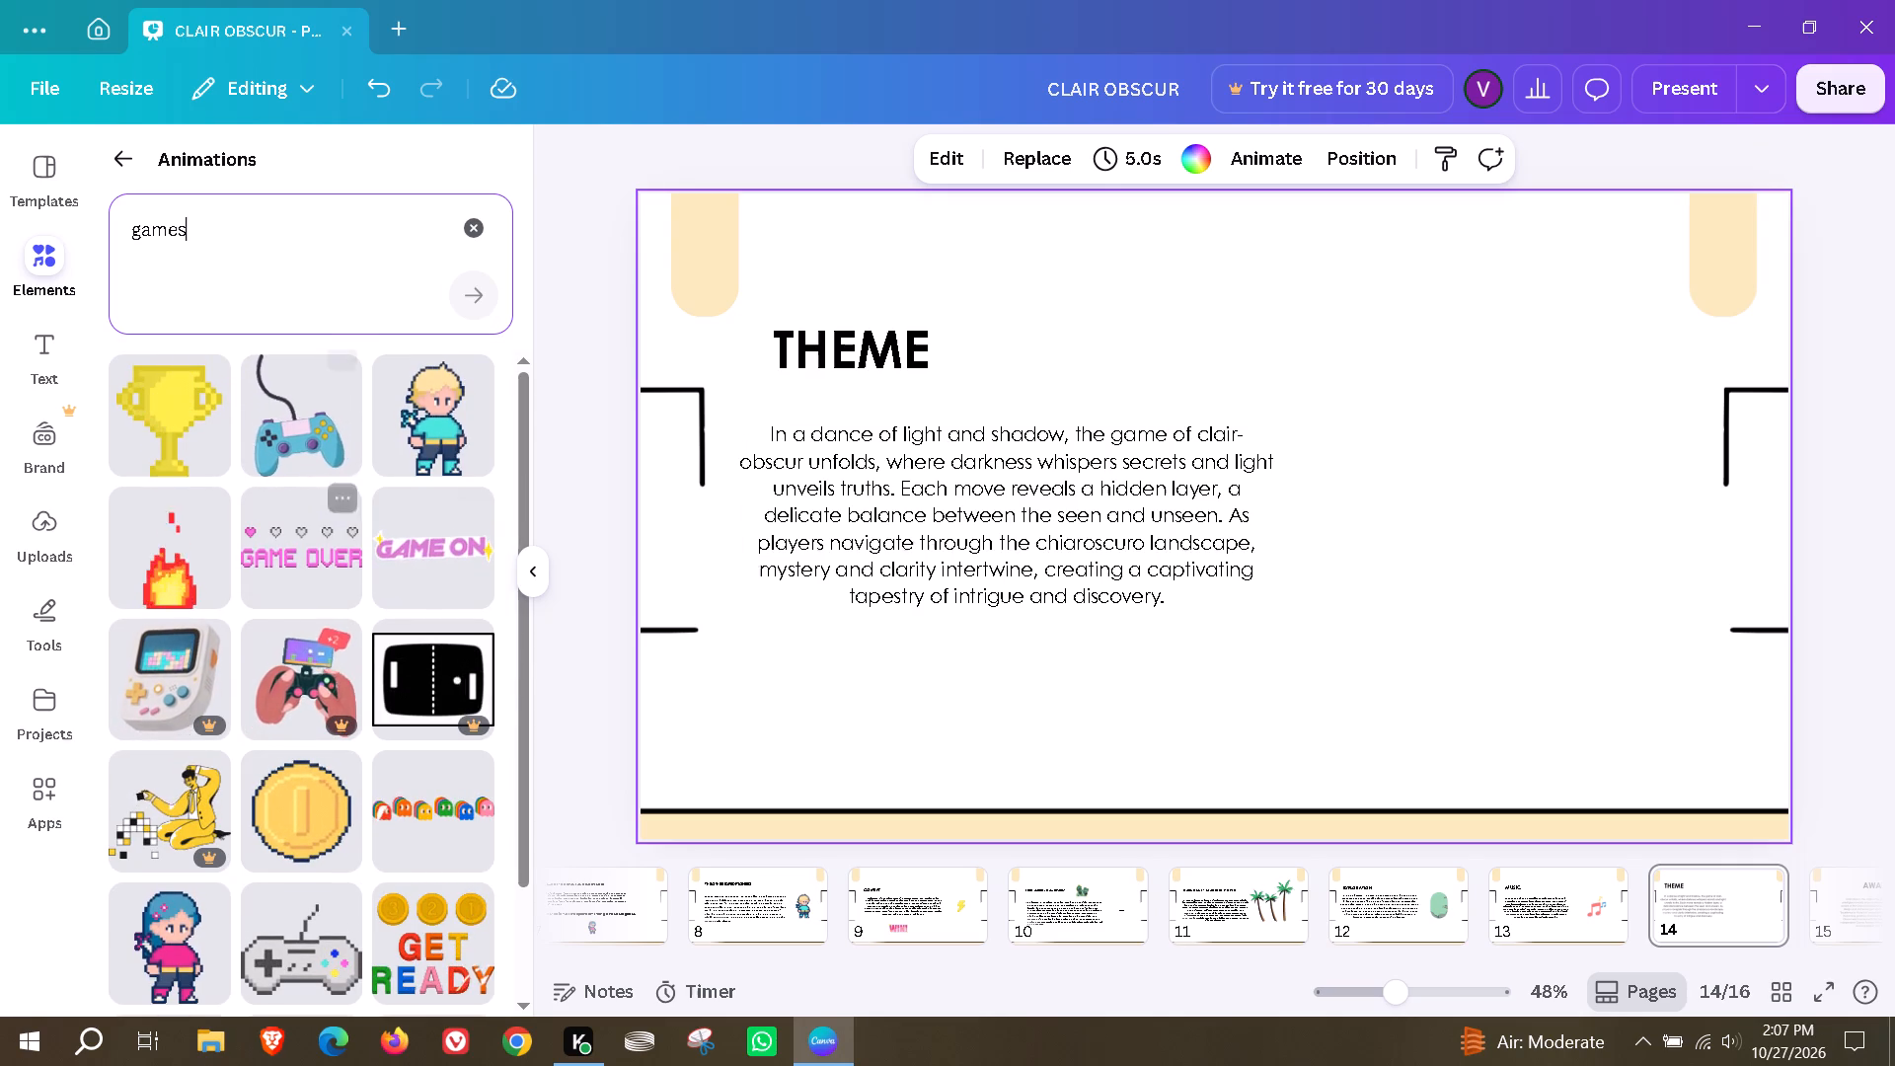
pyautogui.scroll(-3, 359, 753)
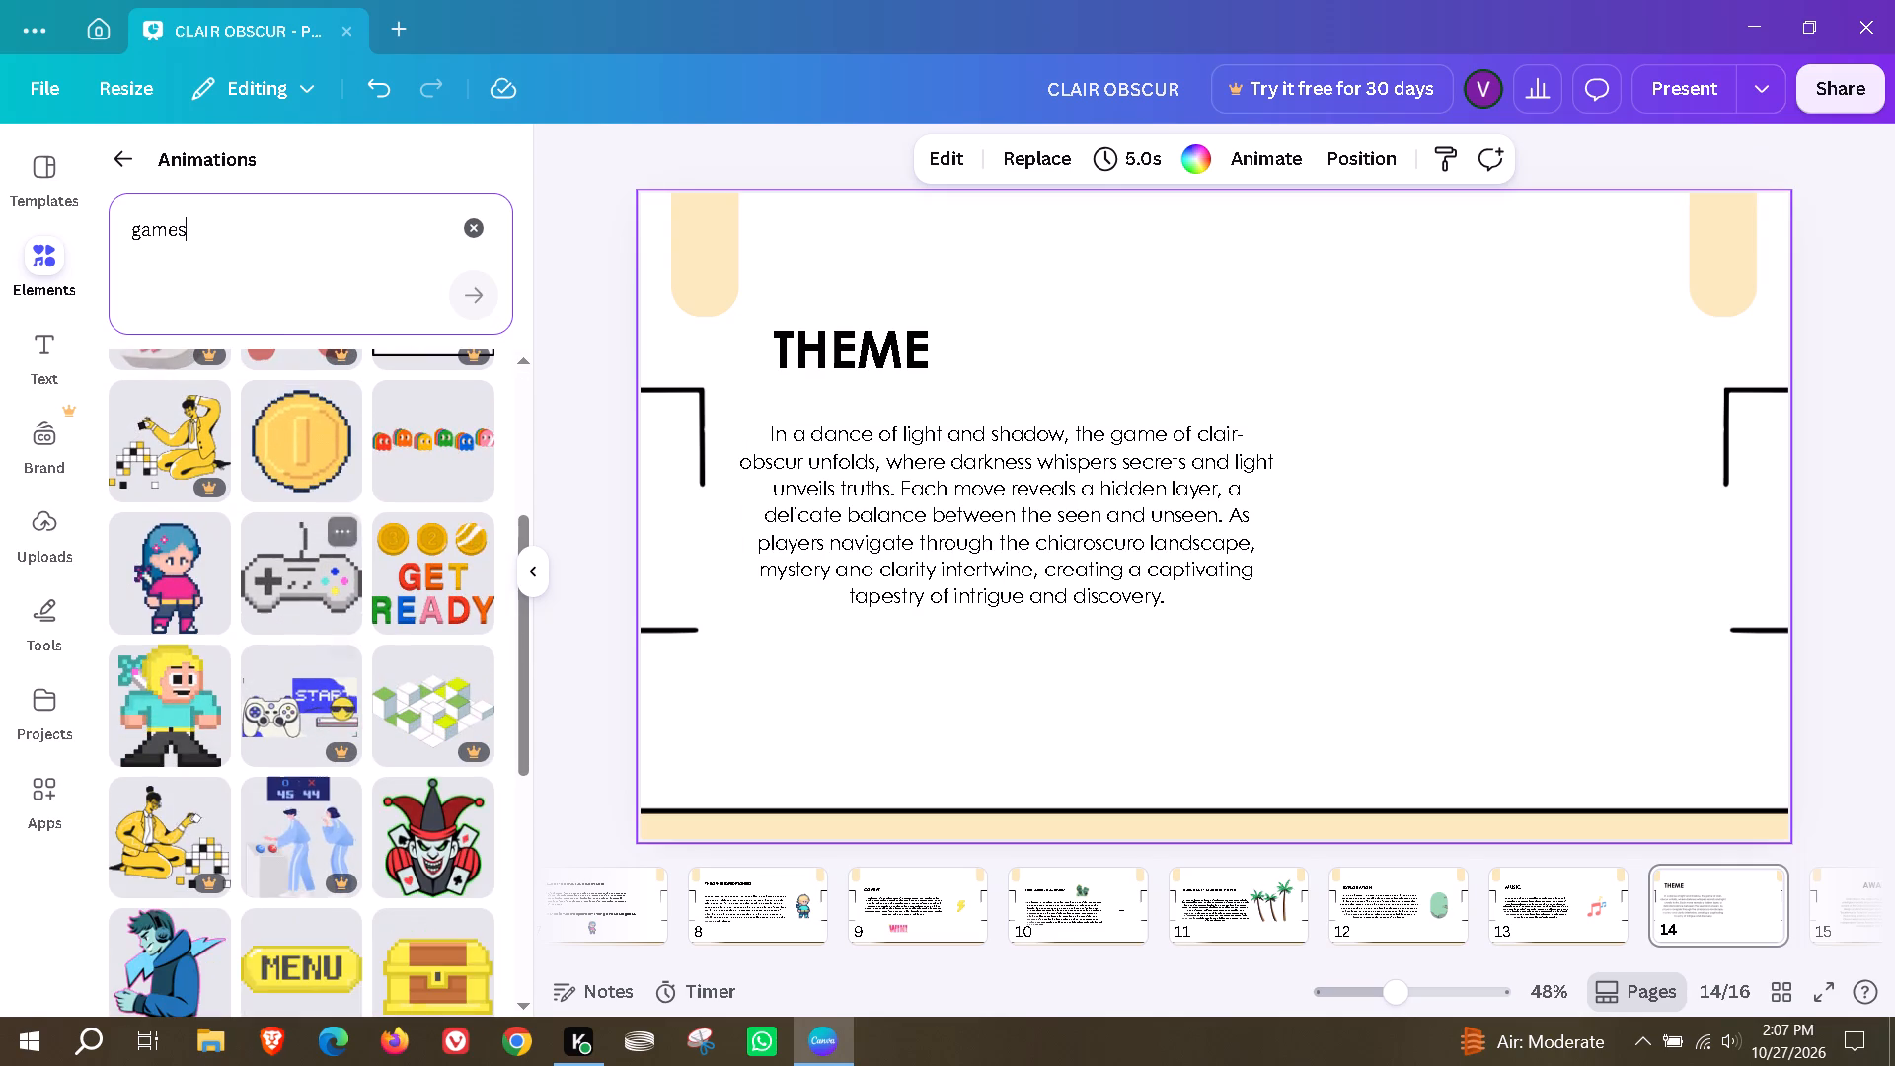
pyautogui.scroll(-2, 226, 808)
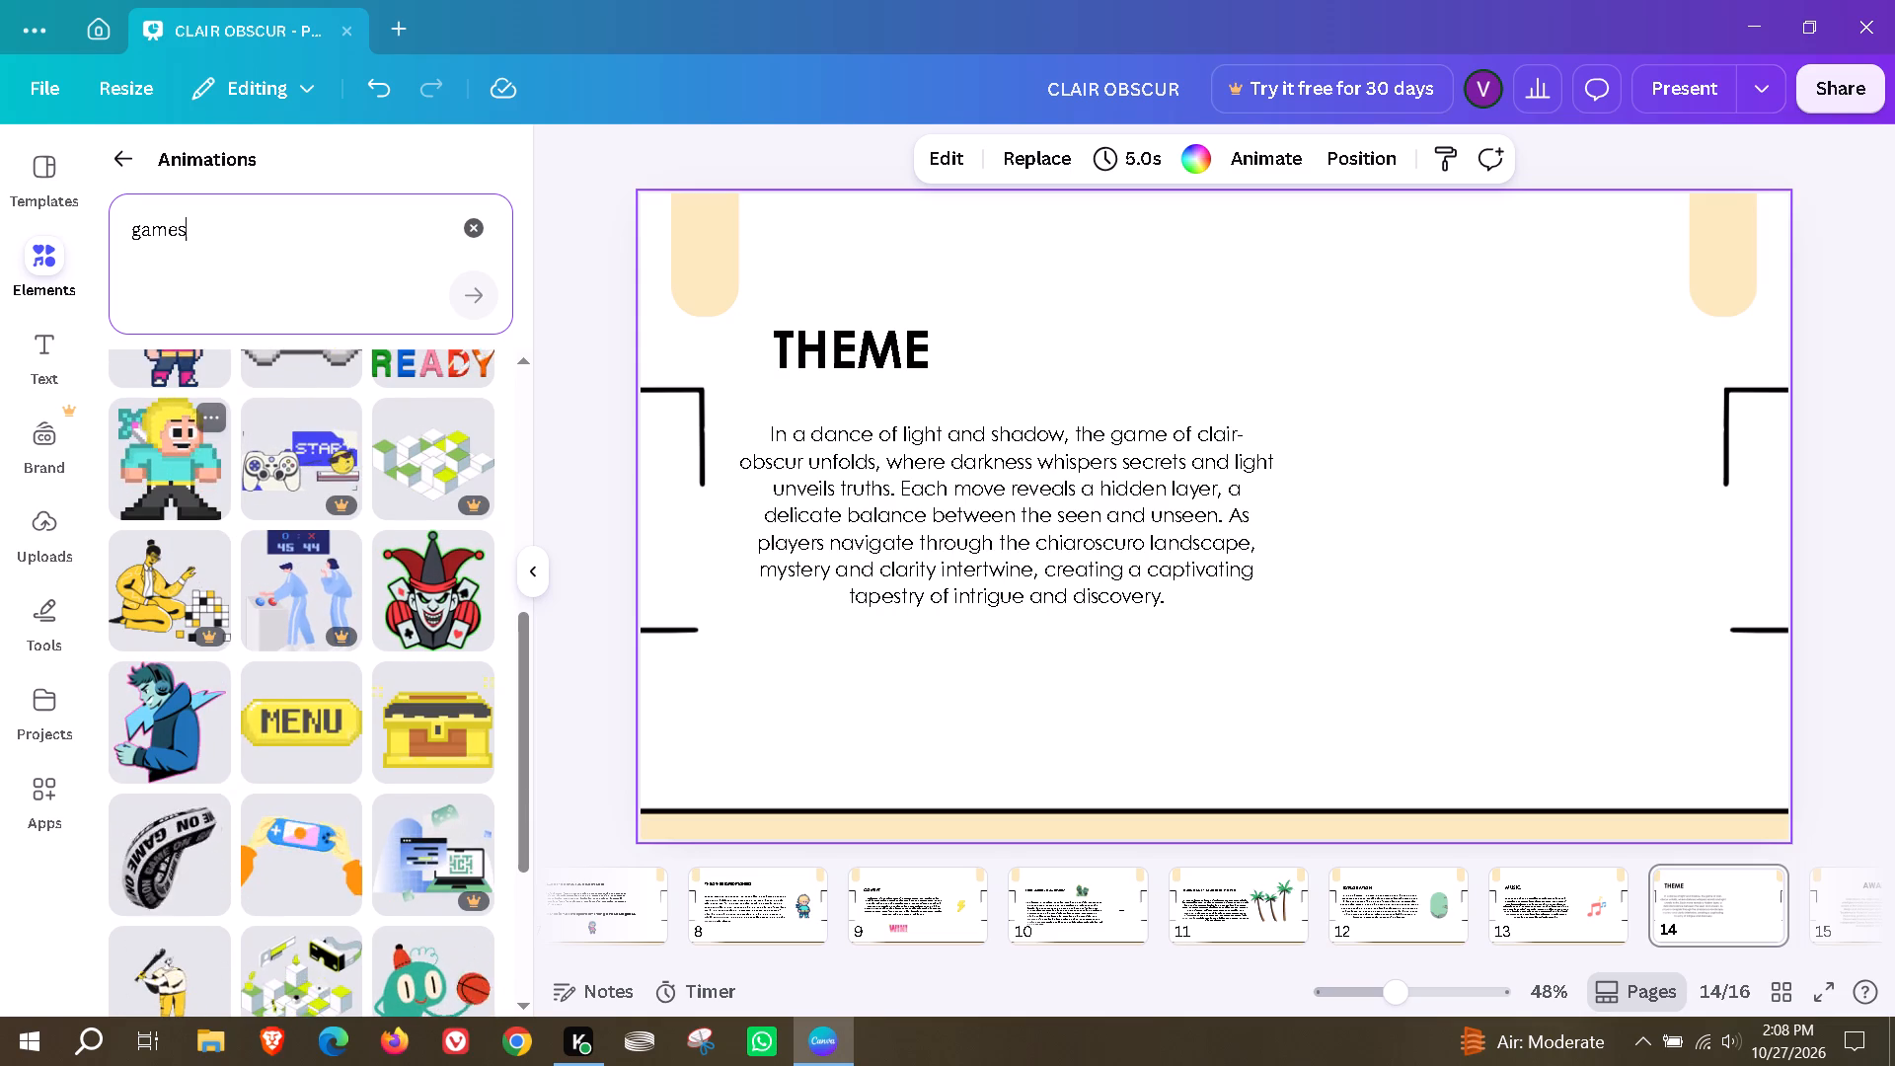
pyautogui.moveTo(157, 718); pyautogui.dragTo(1341, 305)
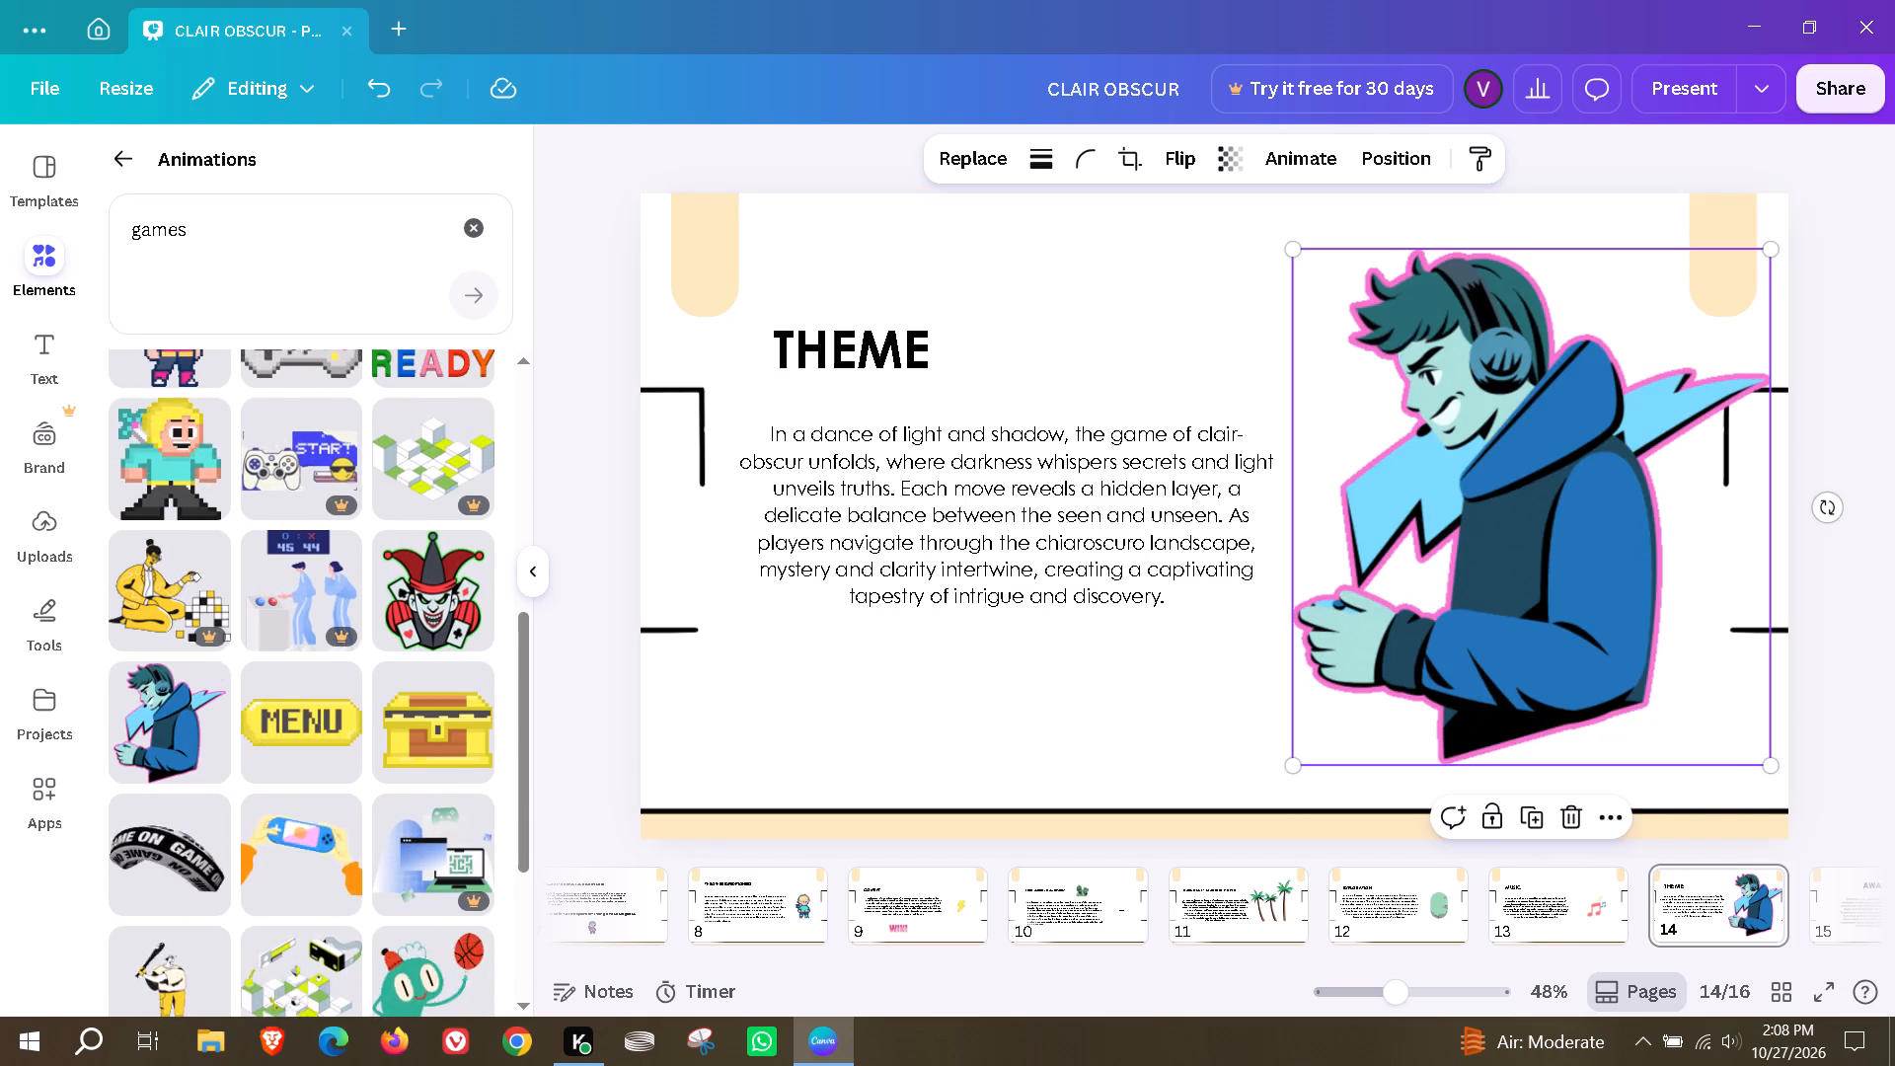
pyautogui.moveTo(1775, 774); pyautogui.dragTo(1548, 608)
pyautogui.moveTo(1454, 430); pyautogui.dragTo(1545, 514)
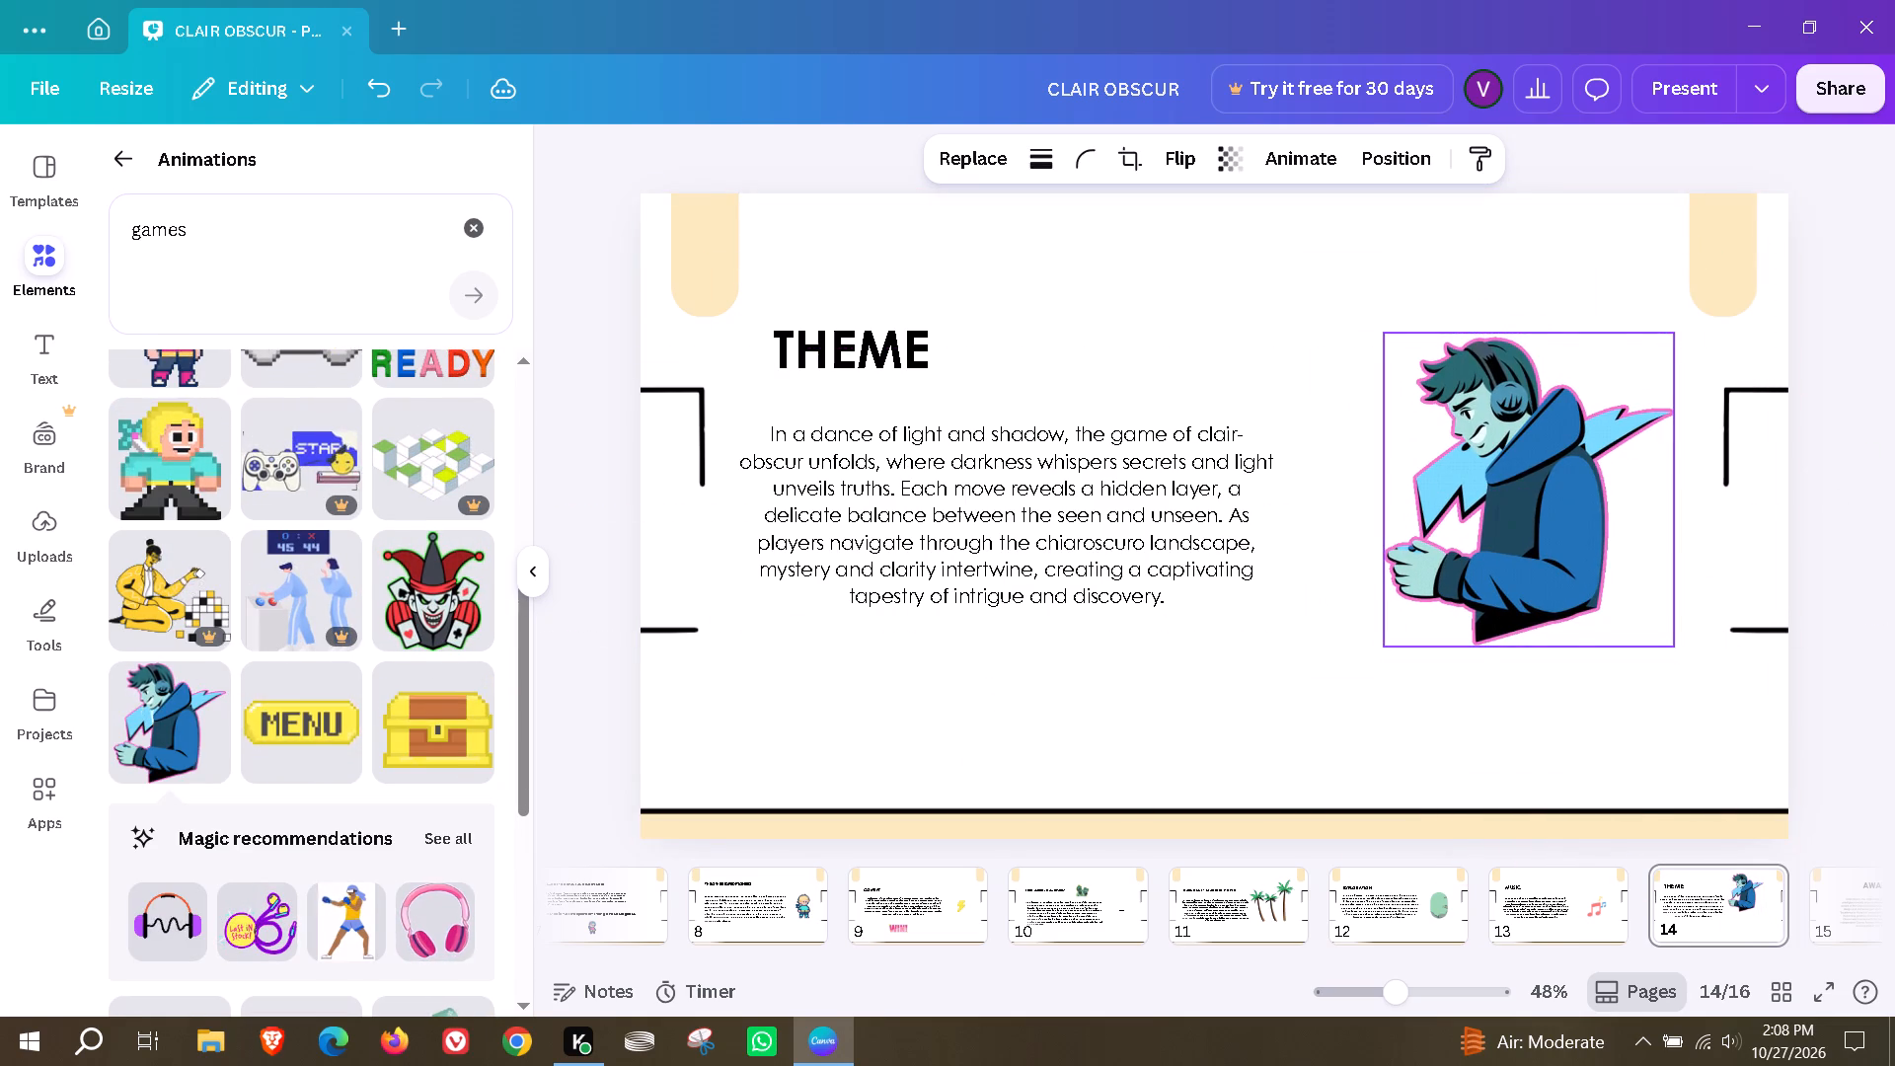
pyautogui.moveTo(1545, 514); pyautogui.dragTo(1524, 525)
pyautogui.click(1258, 769)
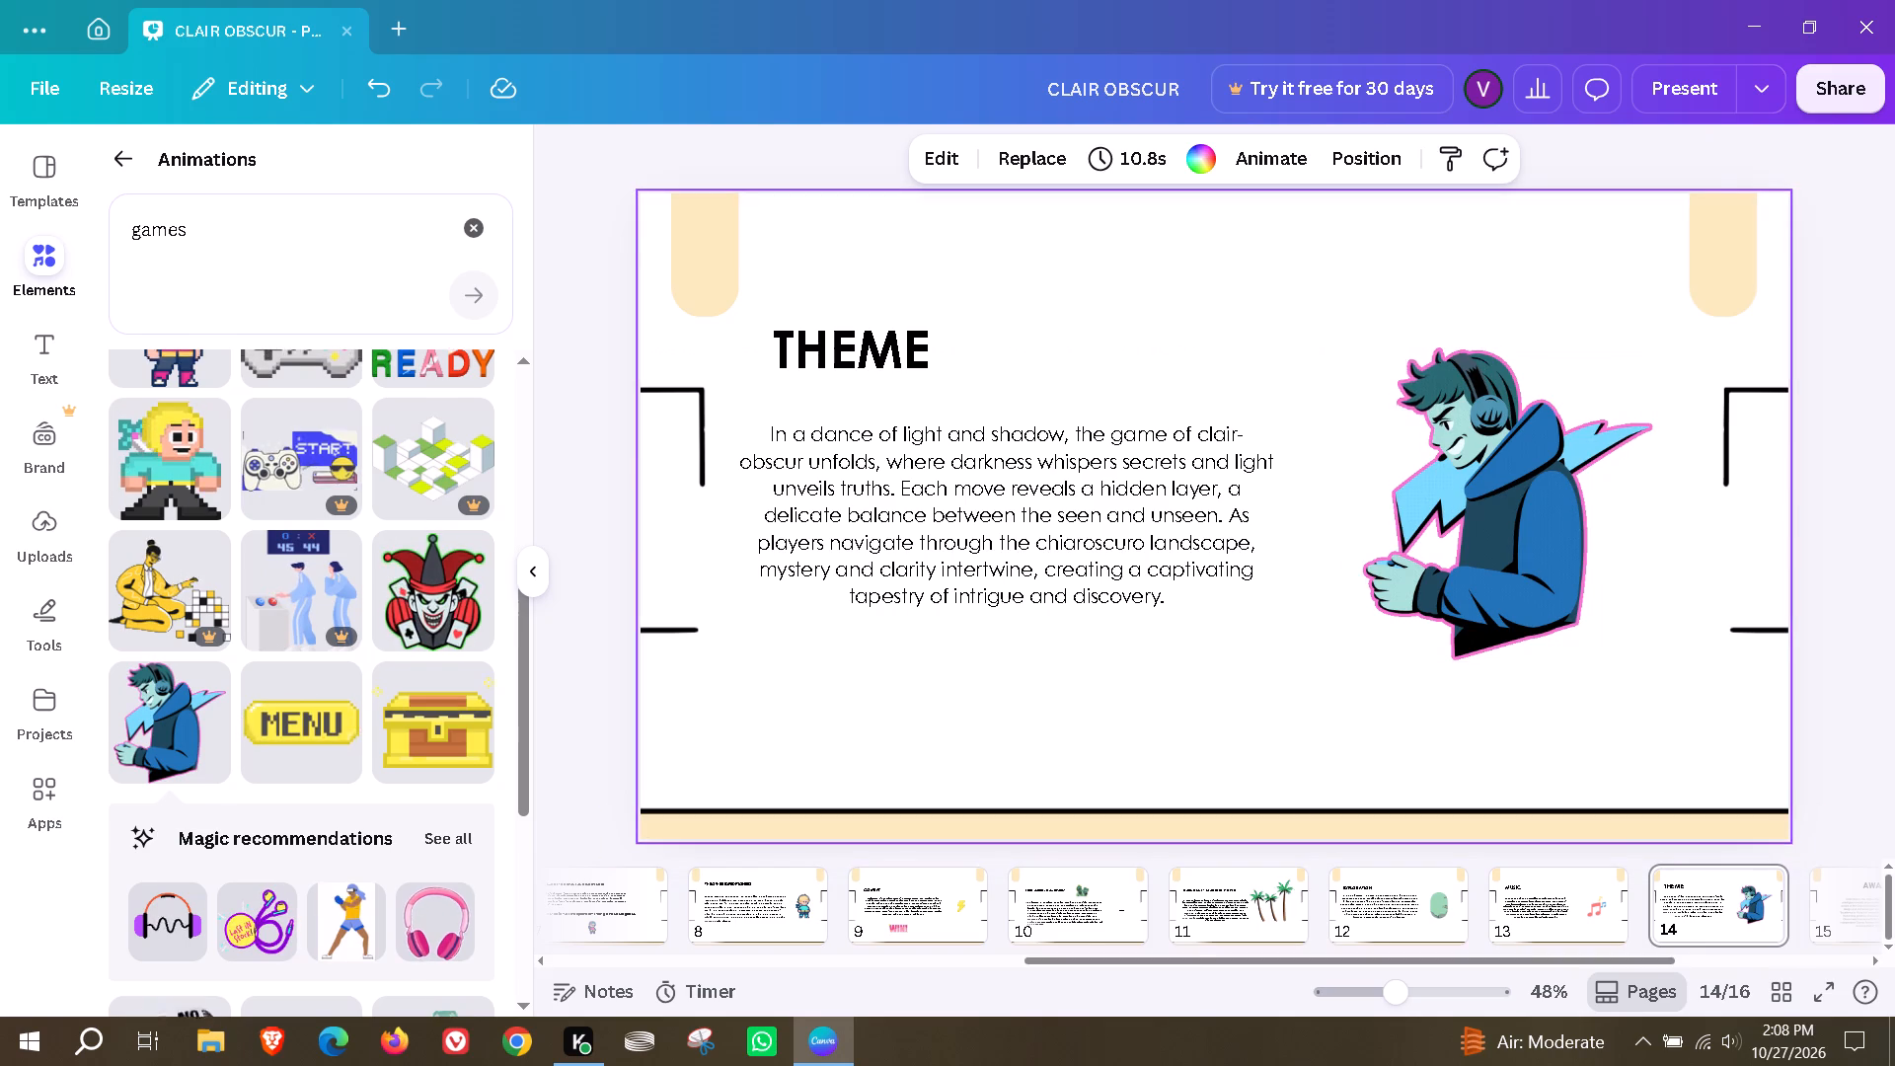
# On page 15, shrink the "AWARDS" heading and move it to the upper left, with the paragraph narrowed and placed beneath it.
pyautogui.scroll(-3, 1709, 897)
pyautogui.click(1535, 924)
pyautogui.moveTo(1188, 369); pyautogui.dragTo(908, 351)
pyautogui.moveTo(1212, 372); pyautogui.dragTo(1000, 364)
pyautogui.moveTo(899, 320); pyautogui.dragTo(941, 340)
pyautogui.moveTo(1174, 601); pyautogui.dragTo(1040, 560)
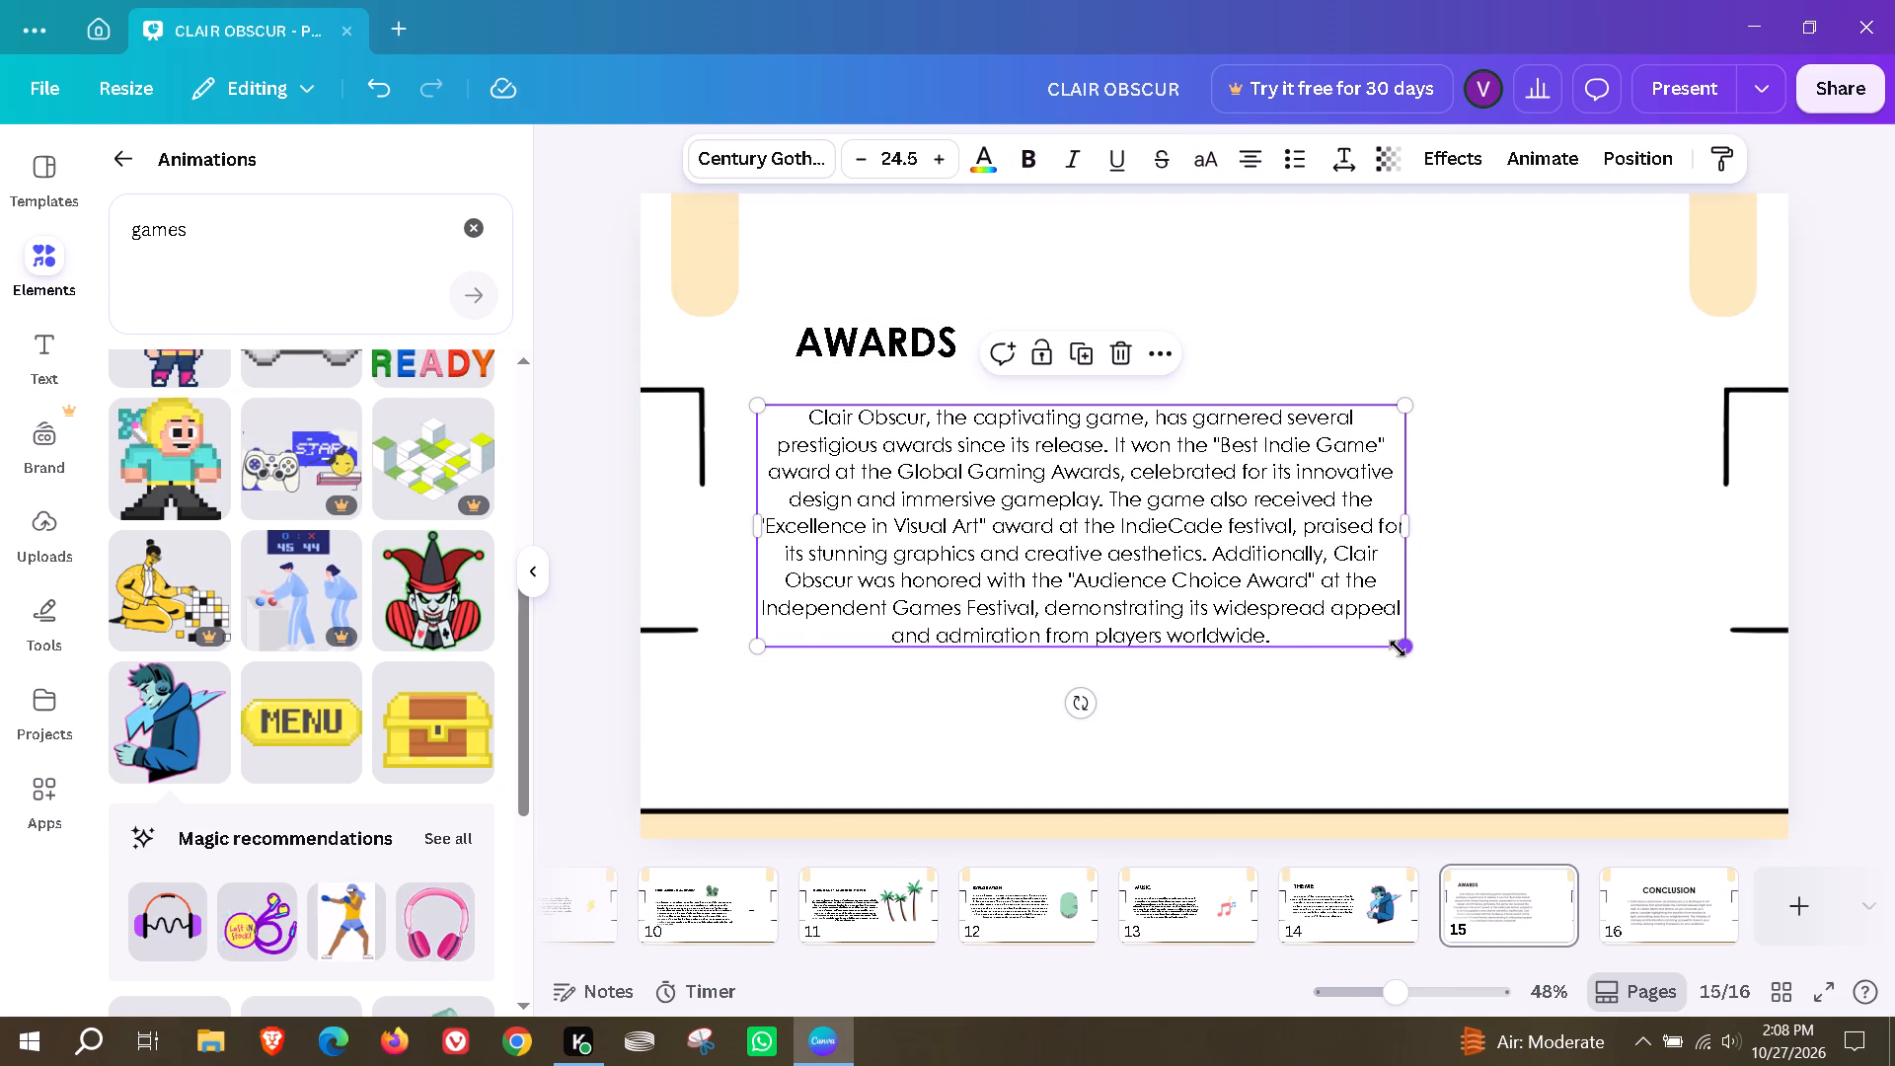
pyautogui.moveTo(1407, 520); pyautogui.dragTo(1294, 530)
pyautogui.moveTo(1296, 540); pyautogui.dragTo(1326, 545)
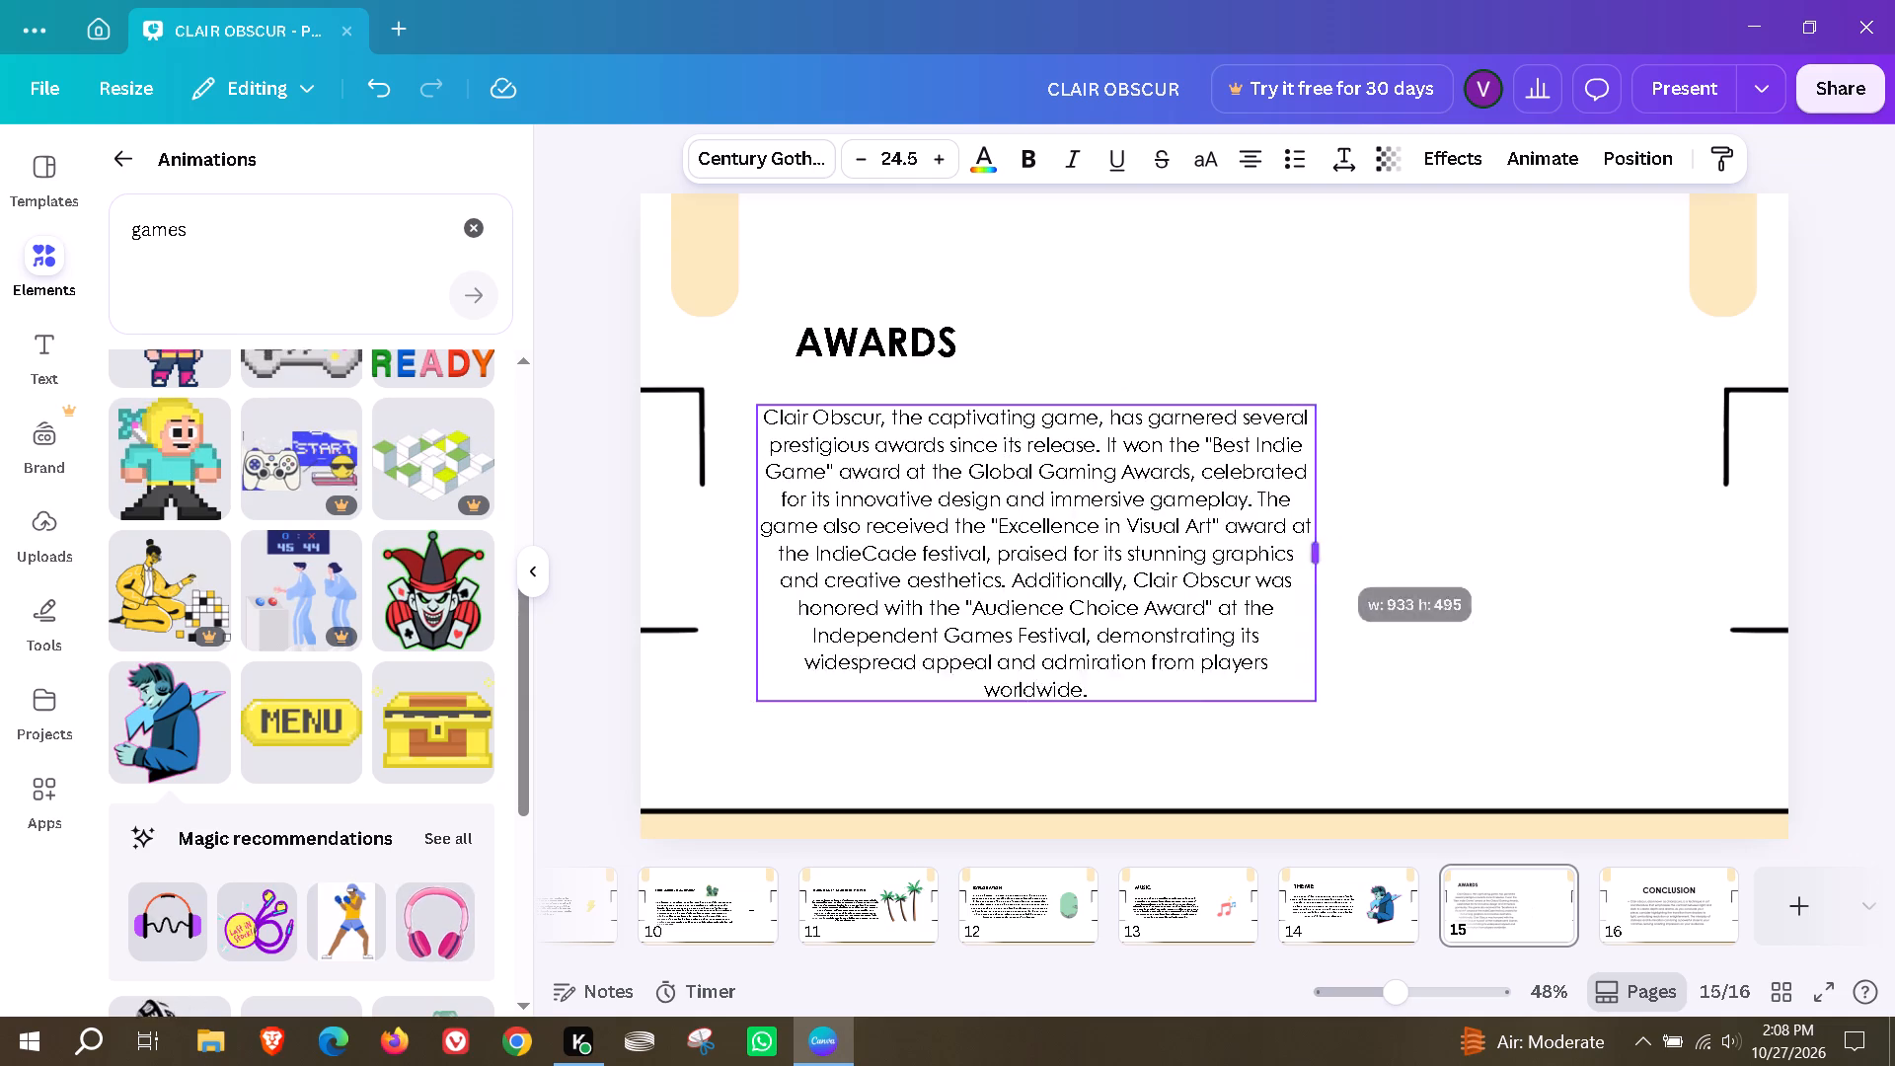
pyautogui.moveTo(1326, 545); pyautogui.dragTo(1340, 547)
pyautogui.click(1481, 584)
# Search the animations for "trophy" and add the yellow pixel trophy to page 15, shrunk and placed right of the paragraph.
pyautogui.moveTo(256, 229); pyautogui.dragTo(251, 229)
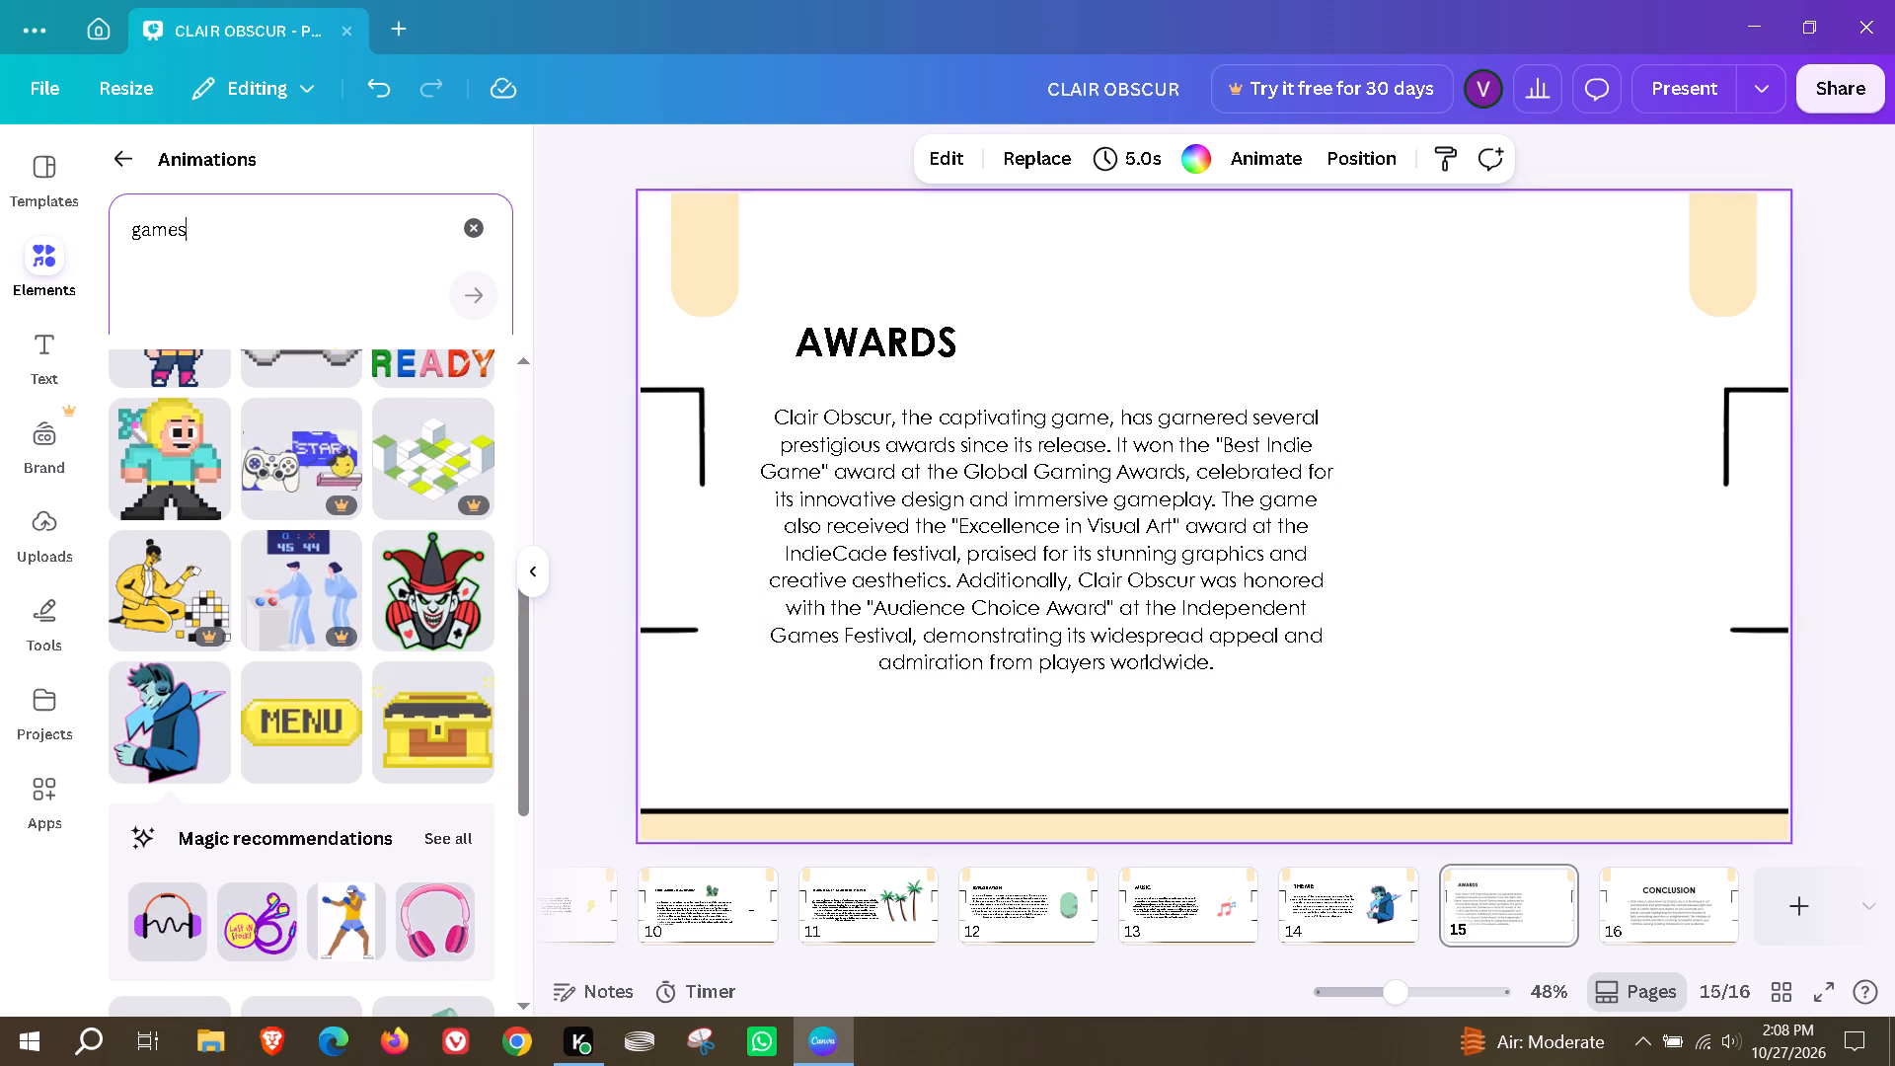
pyautogui.moveTo(251, 229); pyautogui.dragTo(122, 229)
pyautogui.write('trophy')
pyautogui.press('Return')
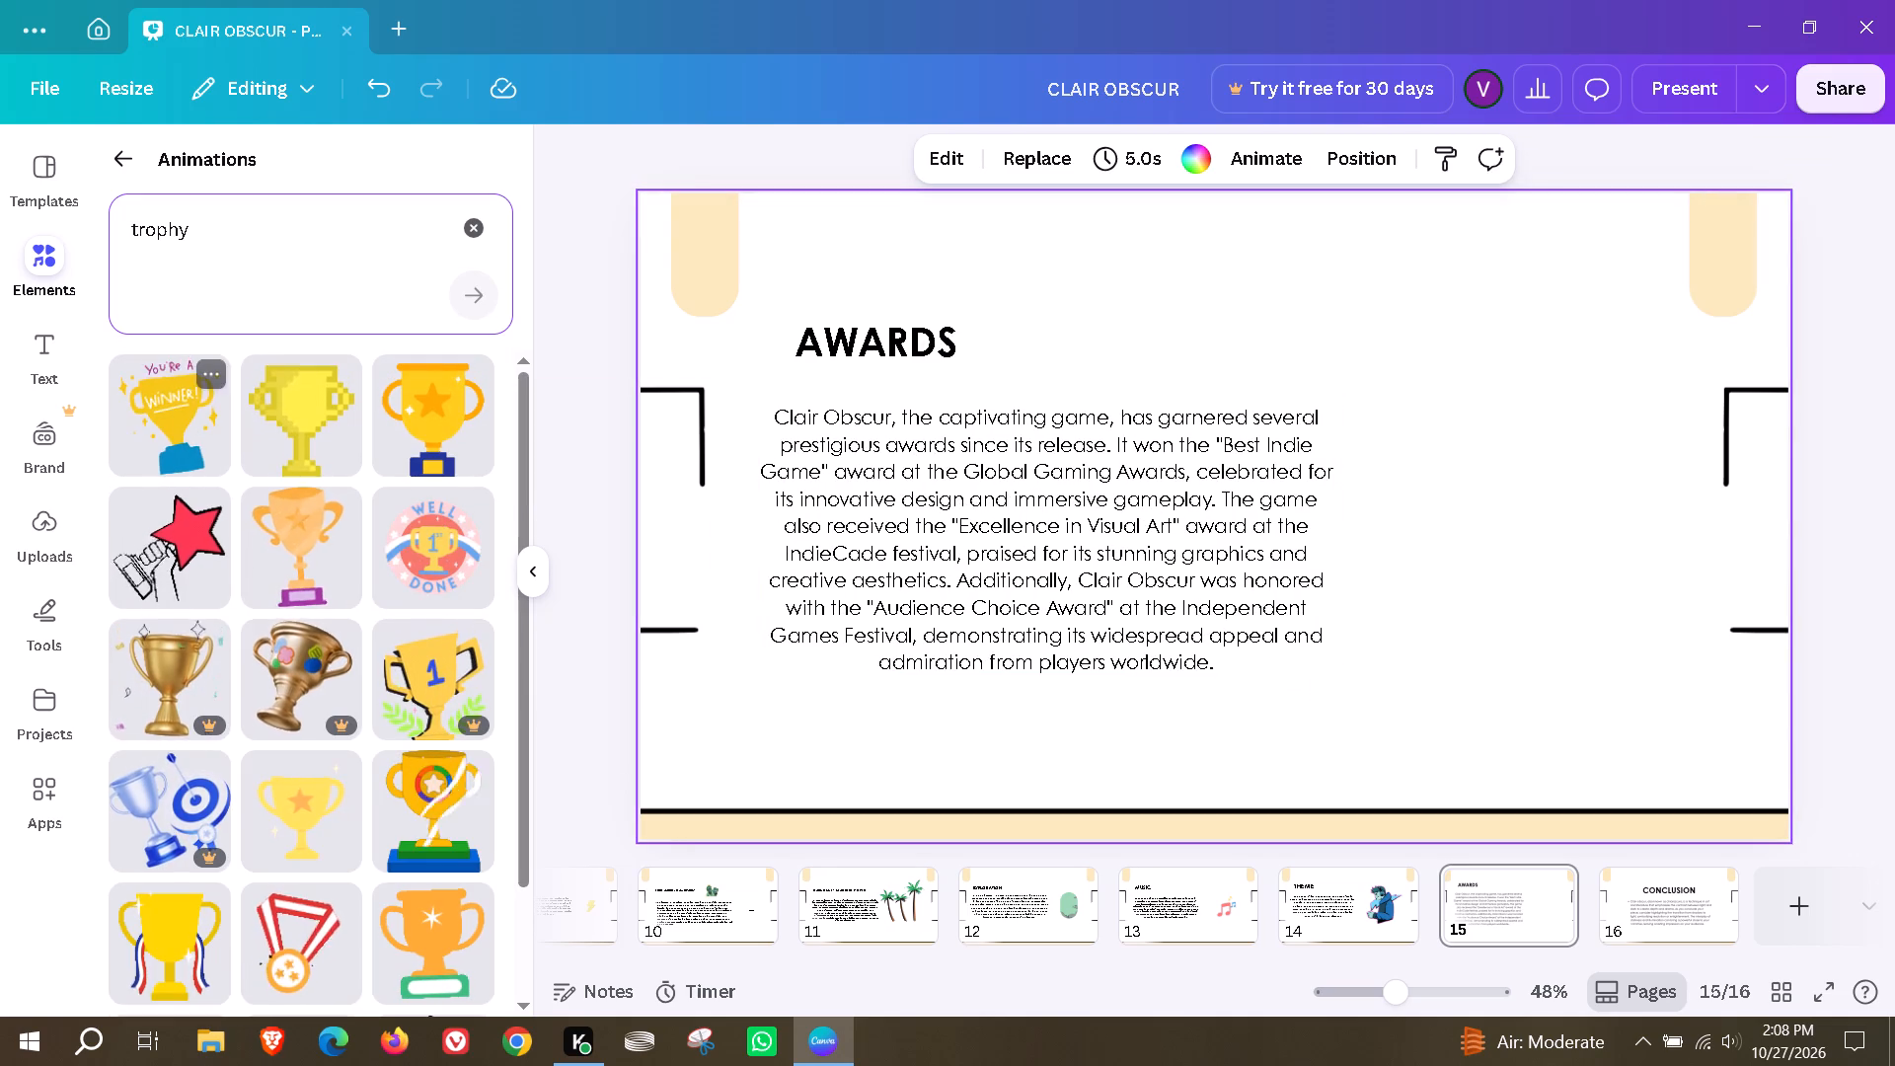
pyautogui.moveTo(322, 444); pyautogui.dragTo(443, 458)
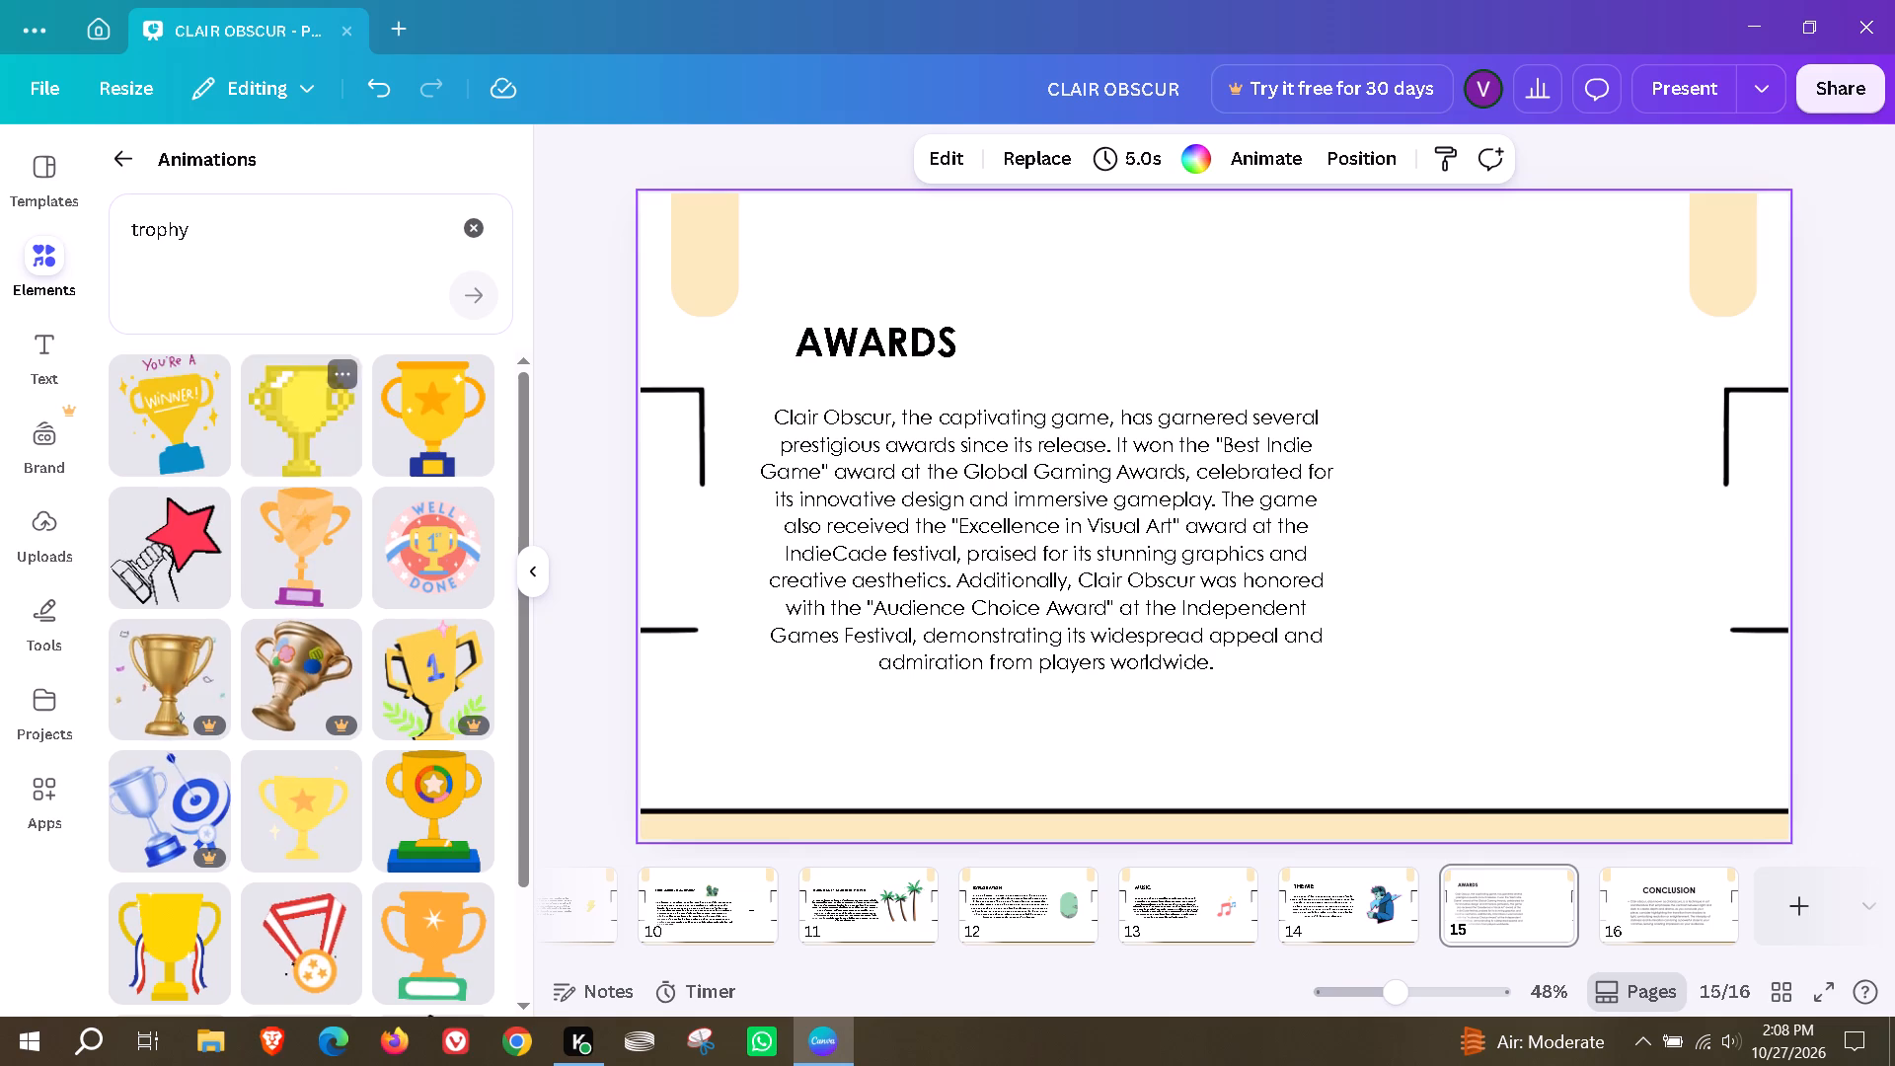
pyautogui.moveTo(443, 458); pyautogui.dragTo(1419, 409)
pyautogui.moveTo(1782, 320); pyautogui.dragTo(1534, 542)
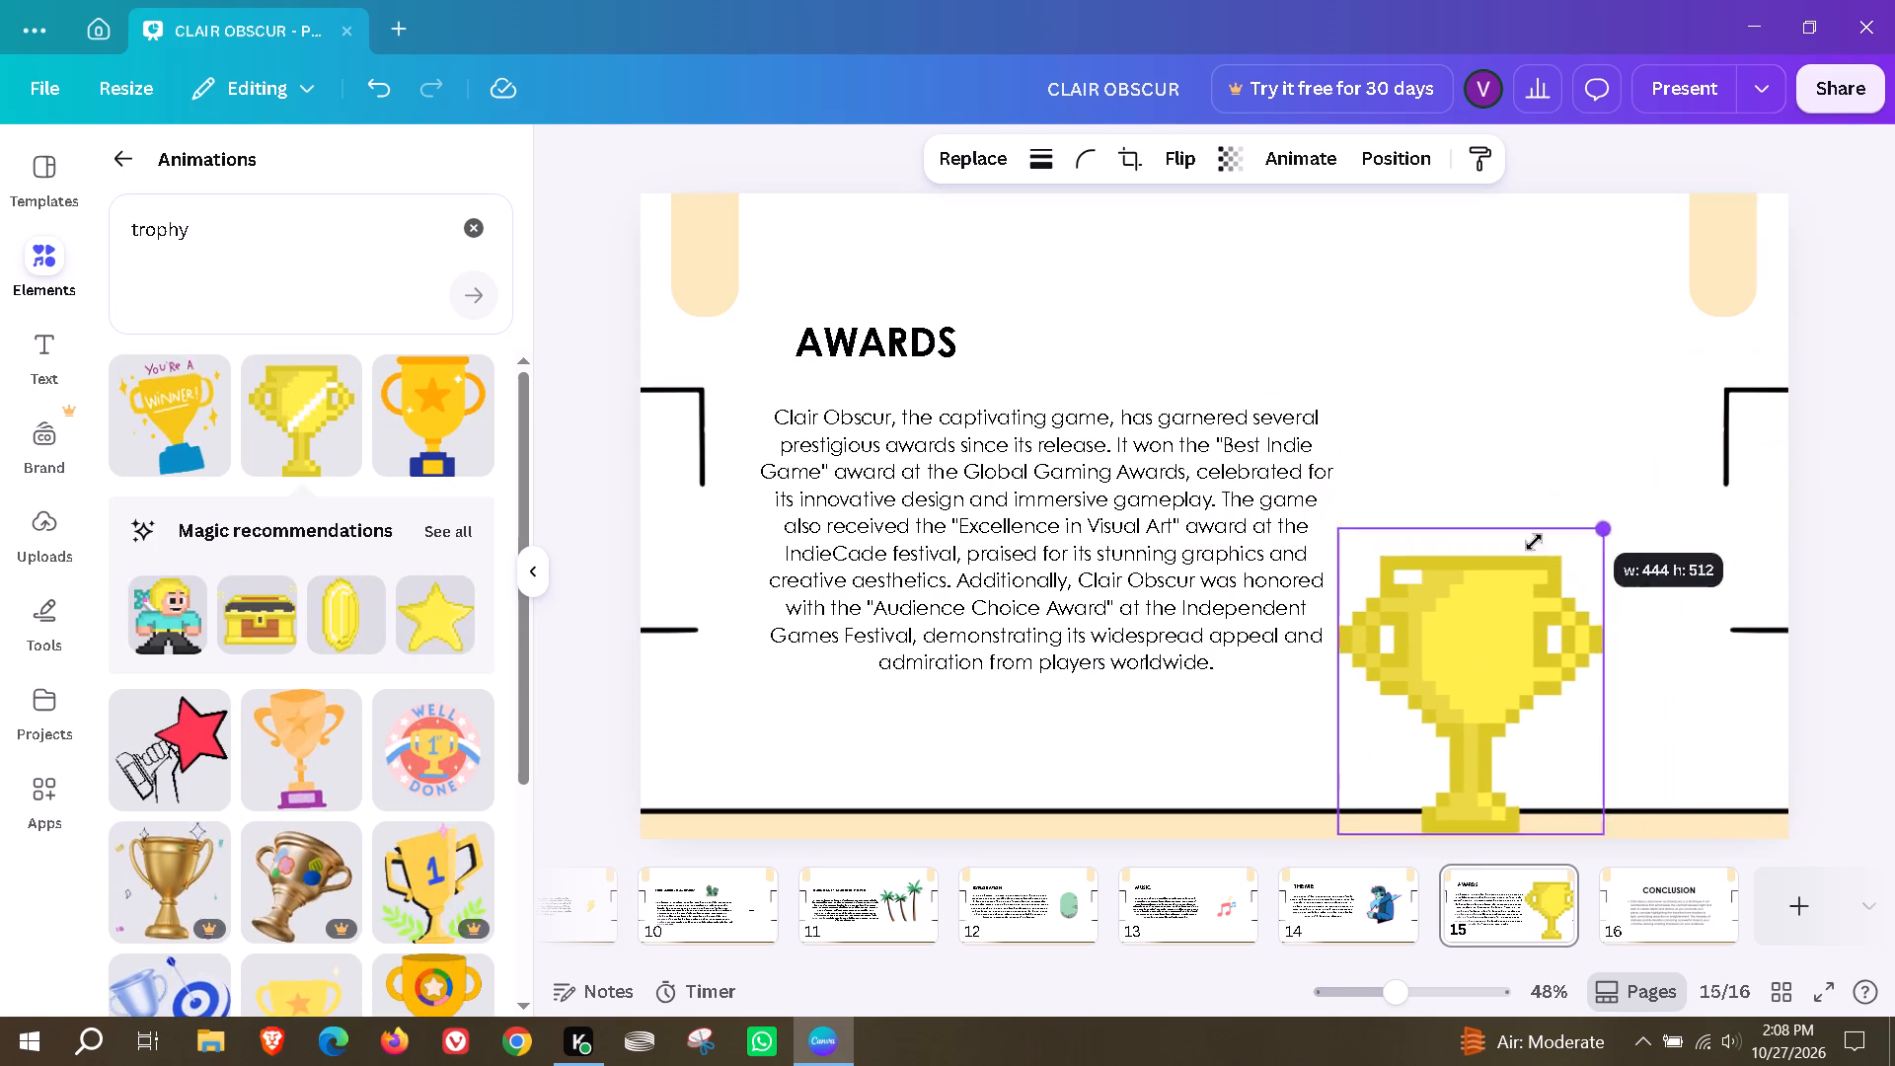
pyautogui.moveTo(1534, 542); pyautogui.dragTo(1514, 565)
pyautogui.moveTo(1460, 693); pyautogui.dragTo(1547, 513)
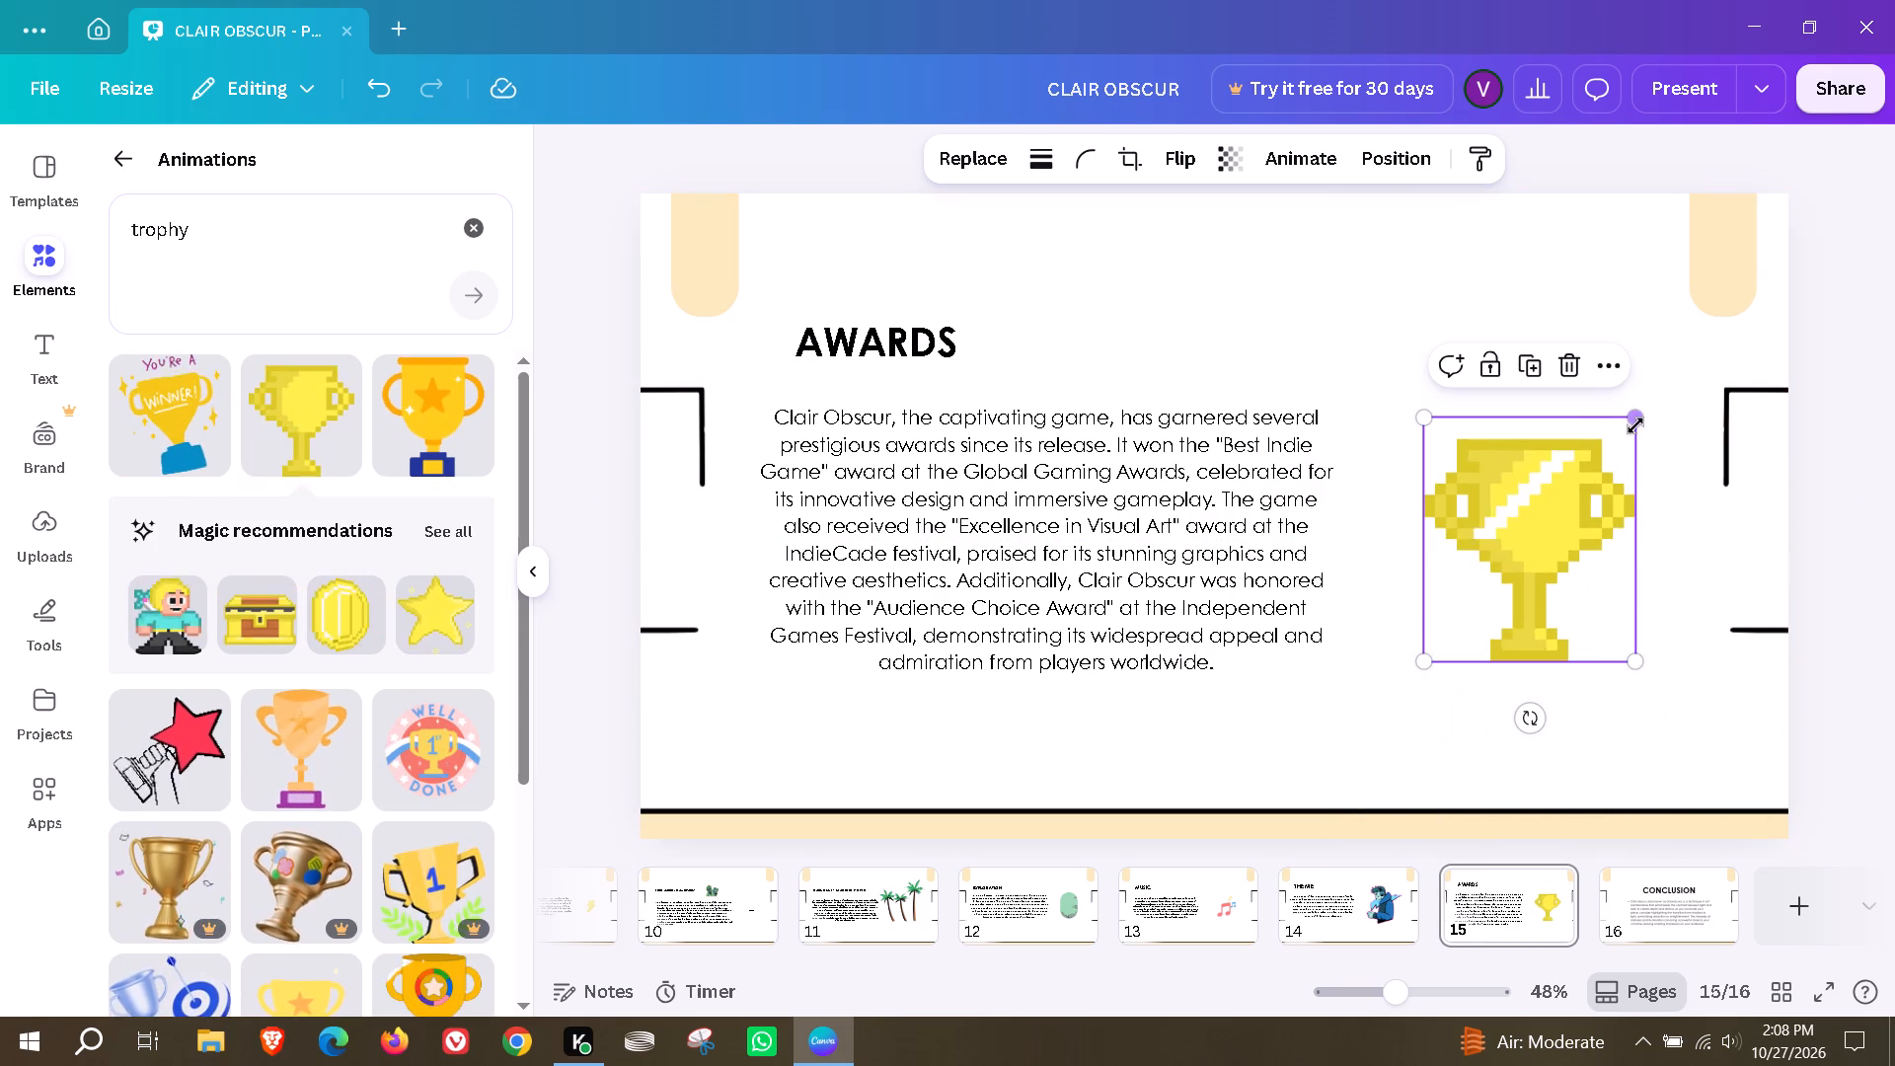
pyautogui.click(1635, 425)
pyautogui.moveTo(1635, 425); pyautogui.dragTo(1558, 502)
pyautogui.moveTo(1518, 561); pyautogui.dragTo(1552, 509)
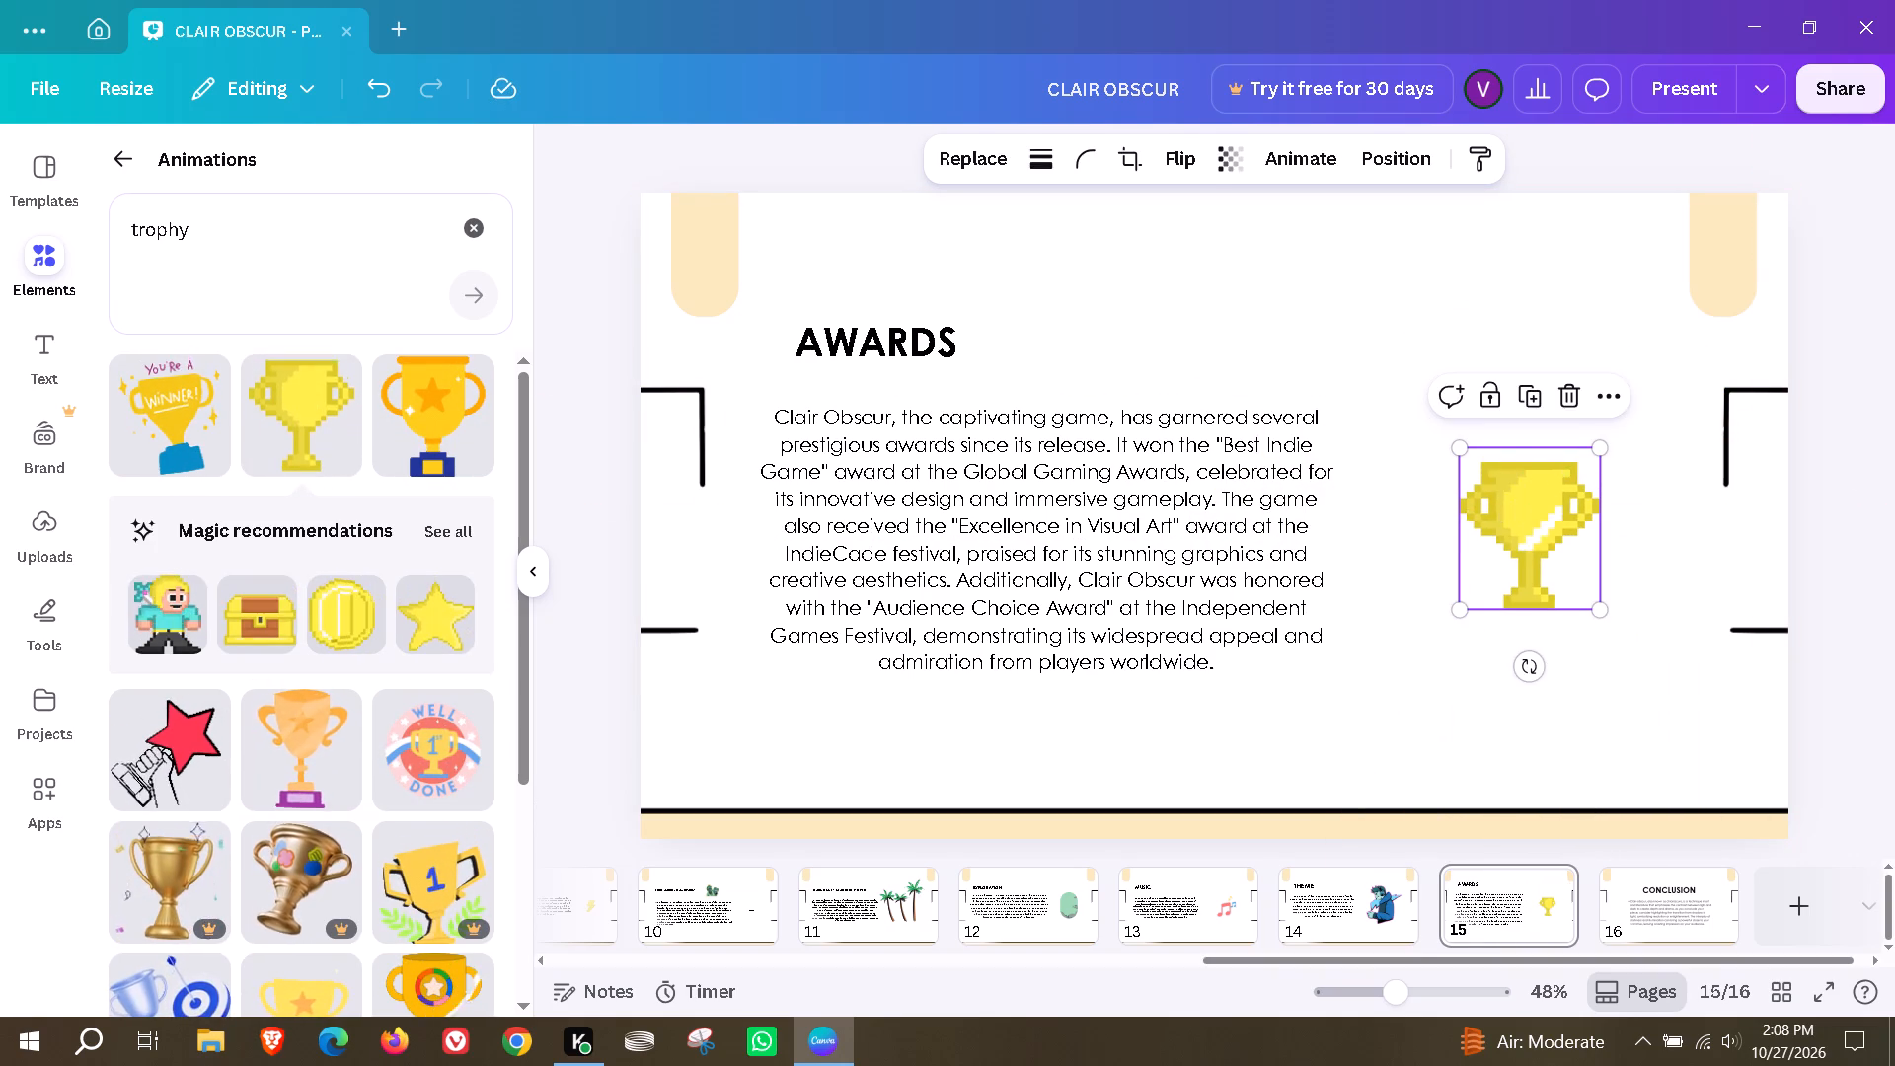
# On page 16, shrink the "CONCLUSION" heading to size 33.4 and move both it and the bulleted paragraph to the left.
pyautogui.click(1657, 926)
pyautogui.click(1222, 384)
pyautogui.moveTo(1479, 429); pyautogui.dragTo(1159, 407)
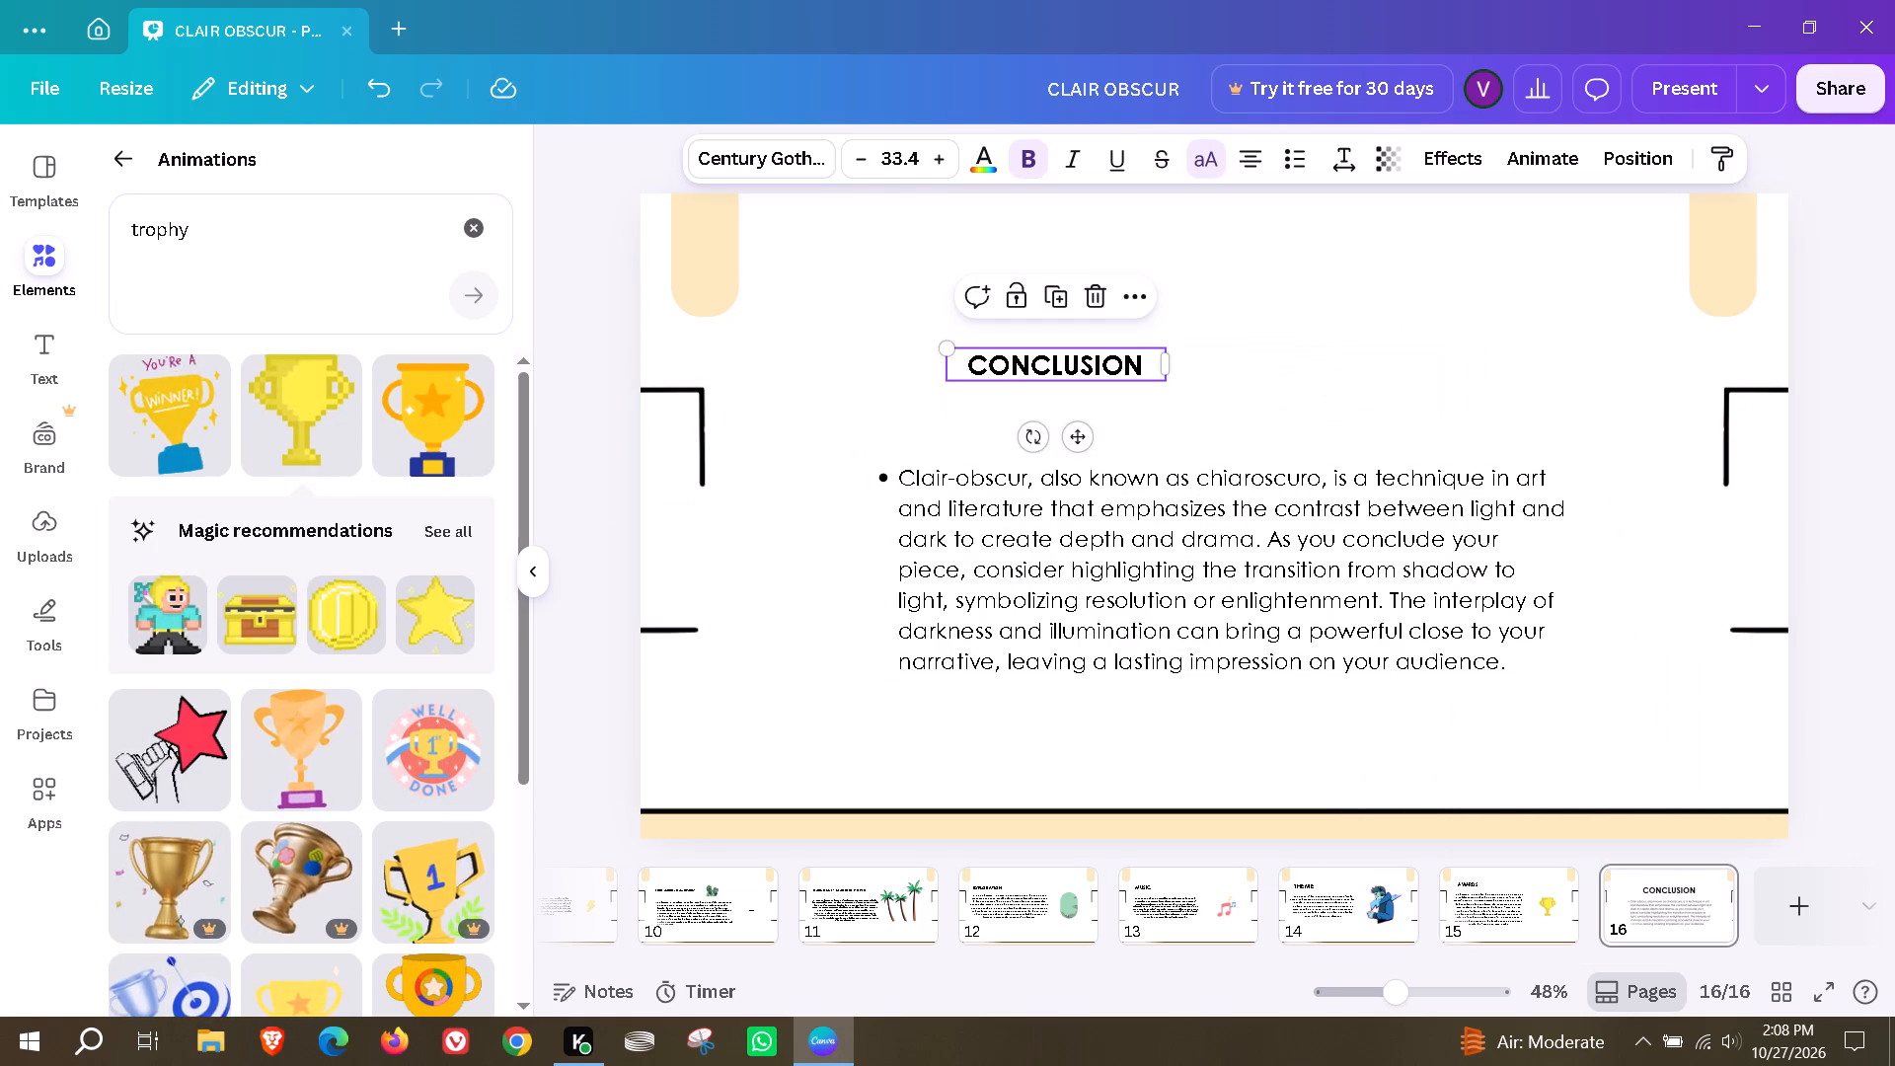
pyautogui.moveTo(1086, 355); pyautogui.dragTo(918, 342)
pyautogui.moveTo(1058, 582); pyautogui.dragTo(975, 537)
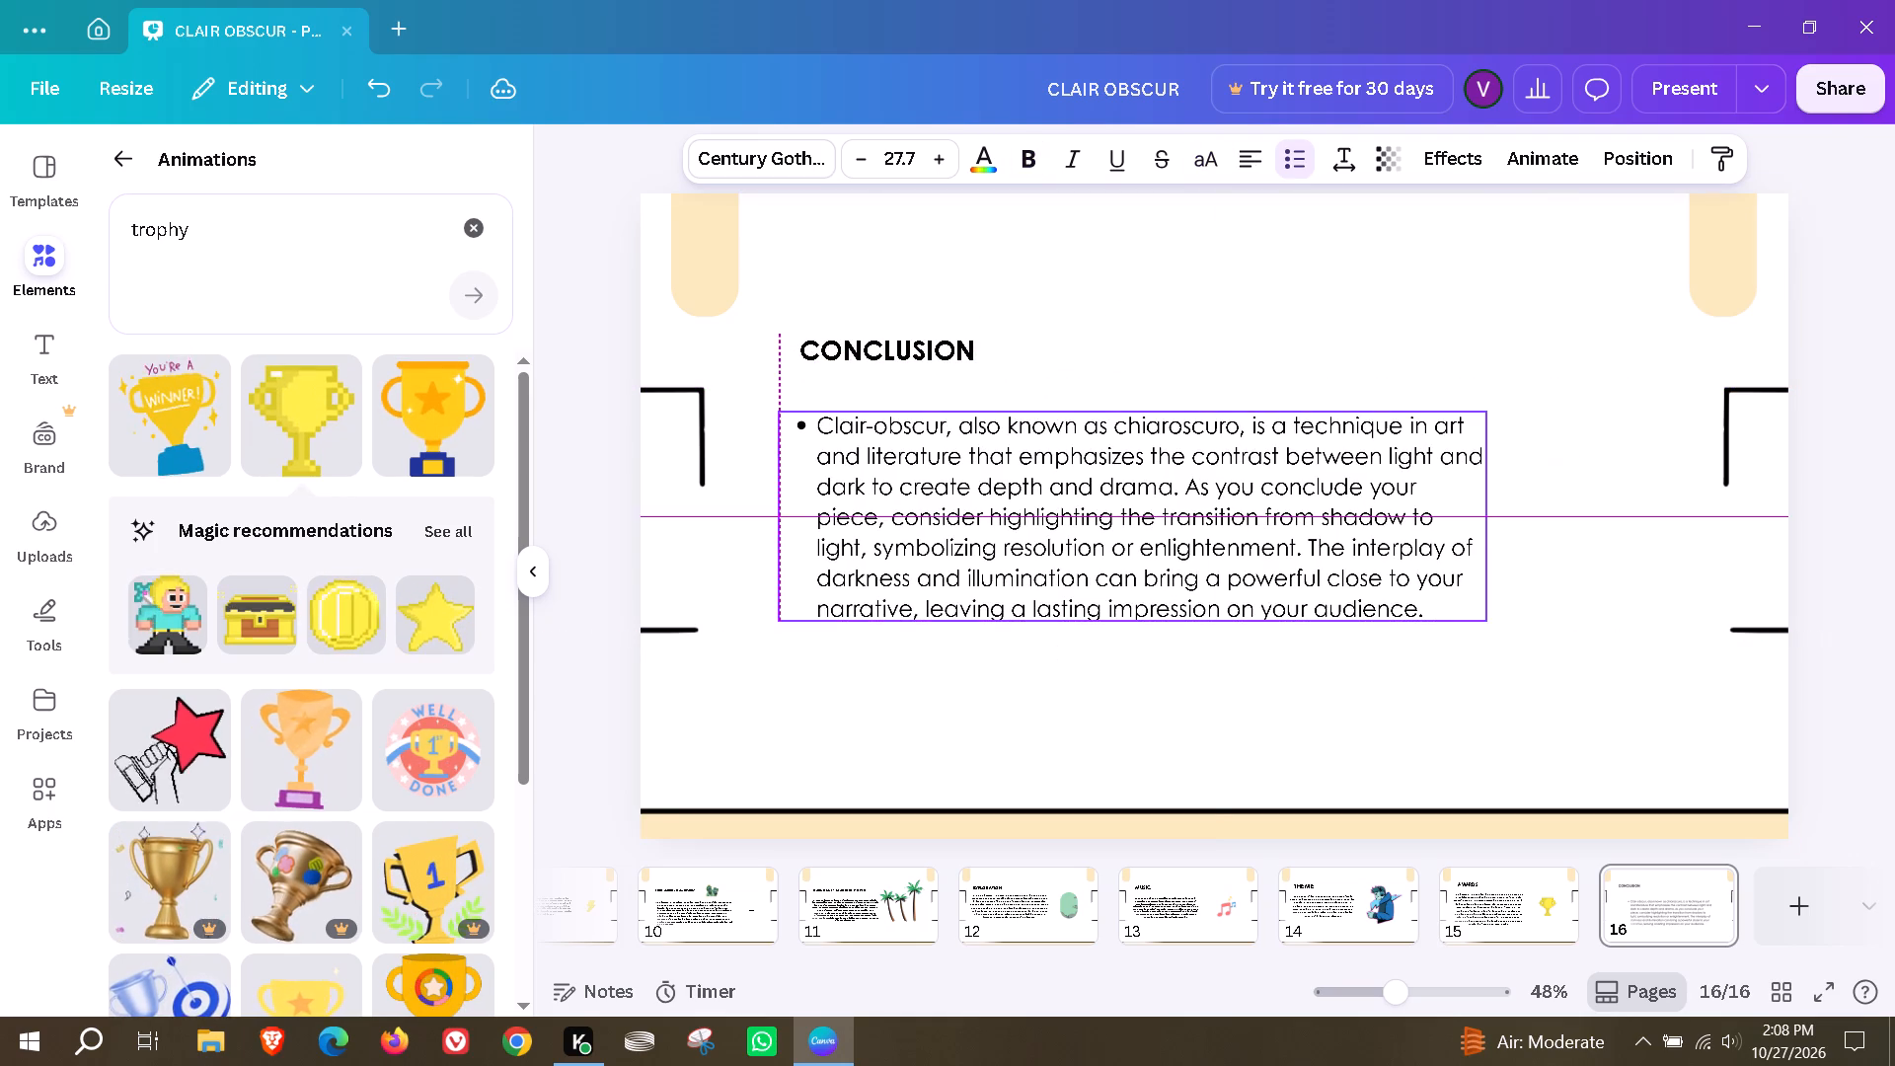
pyautogui.moveTo(975, 537); pyautogui.dragTo(975, 535)
pyautogui.moveTo(989, 563); pyautogui.dragTo(989, 607)
pyautogui.moveTo(900, 354); pyautogui.dragTo(897, 385)
# Search the animations for "playstation".
pyautogui.moveTo(236, 254); pyautogui.dragTo(144, 239)
pyautogui.moveTo(203, 232); pyautogui.dragTo(132, 232)
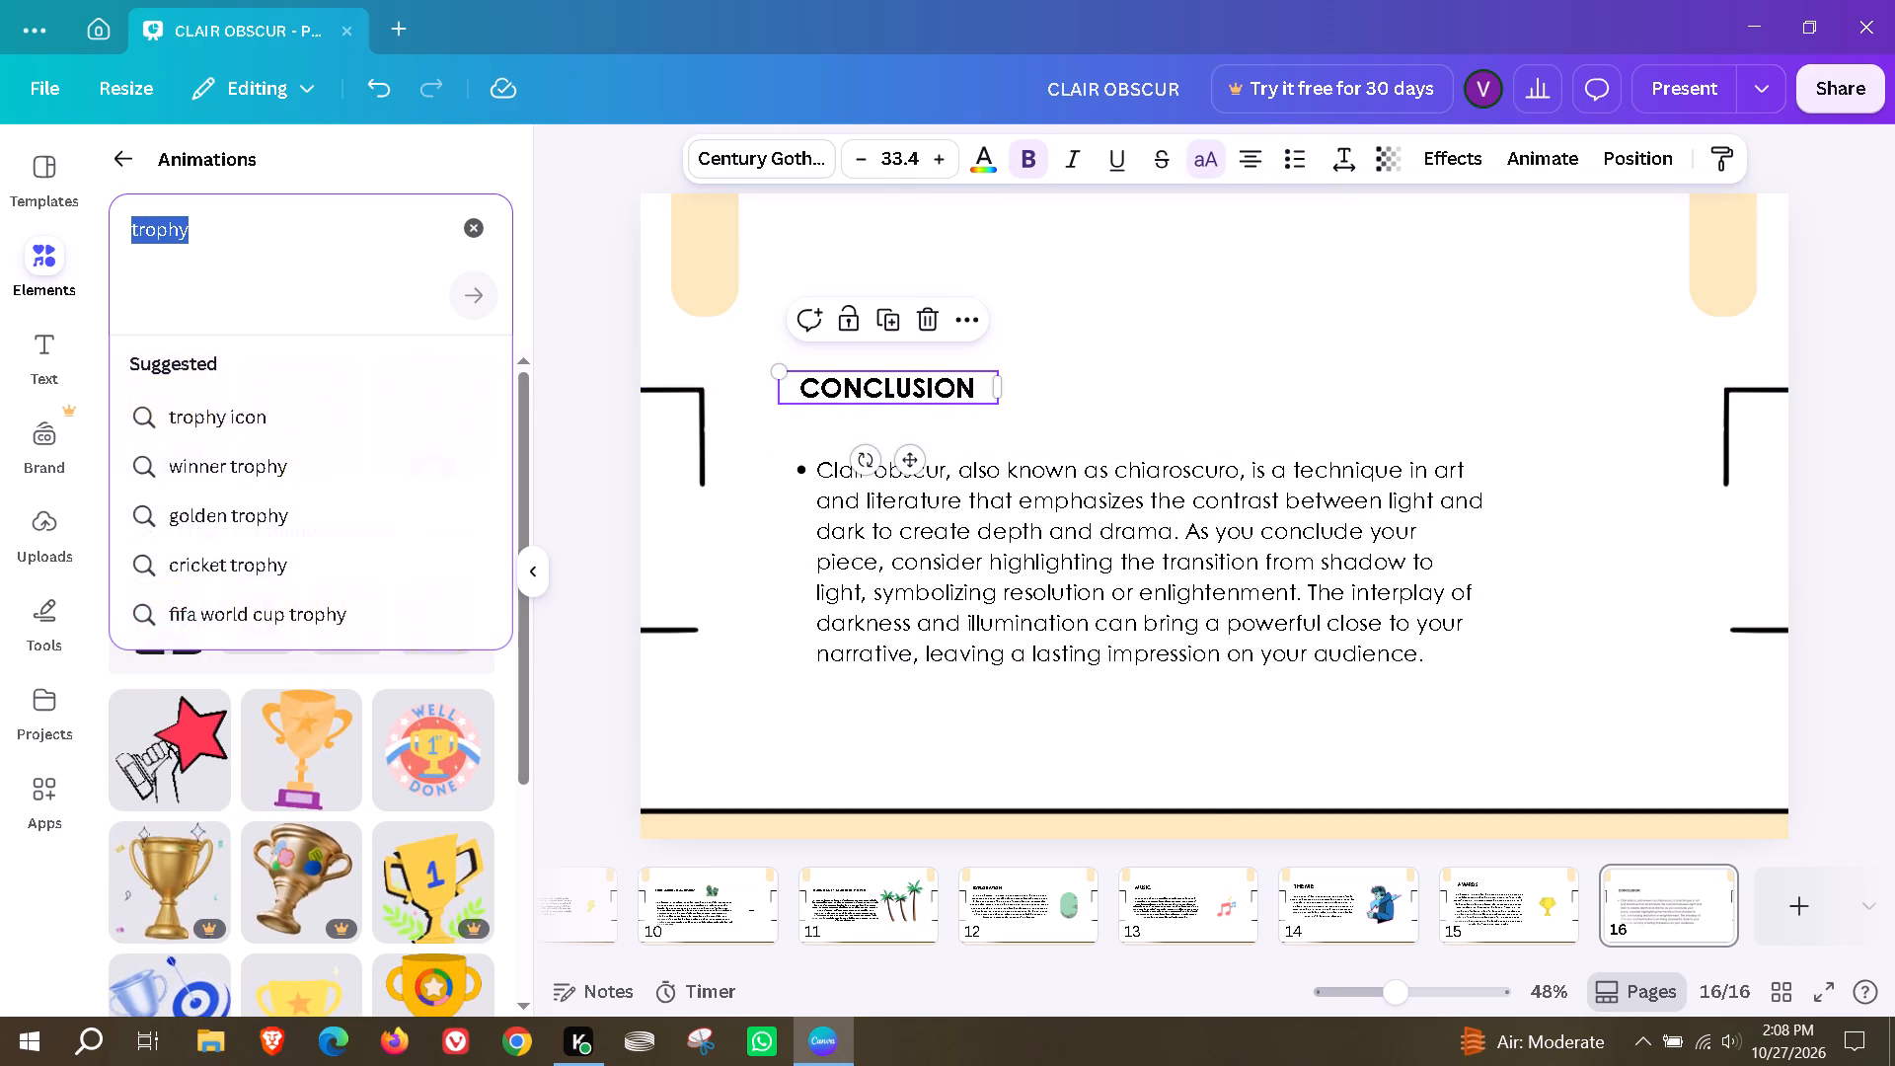
pyautogui.moveTo(132, 232); pyautogui.dragTo(124, 229)
pyautogui.write('playsta')
pyautogui.write('tion')
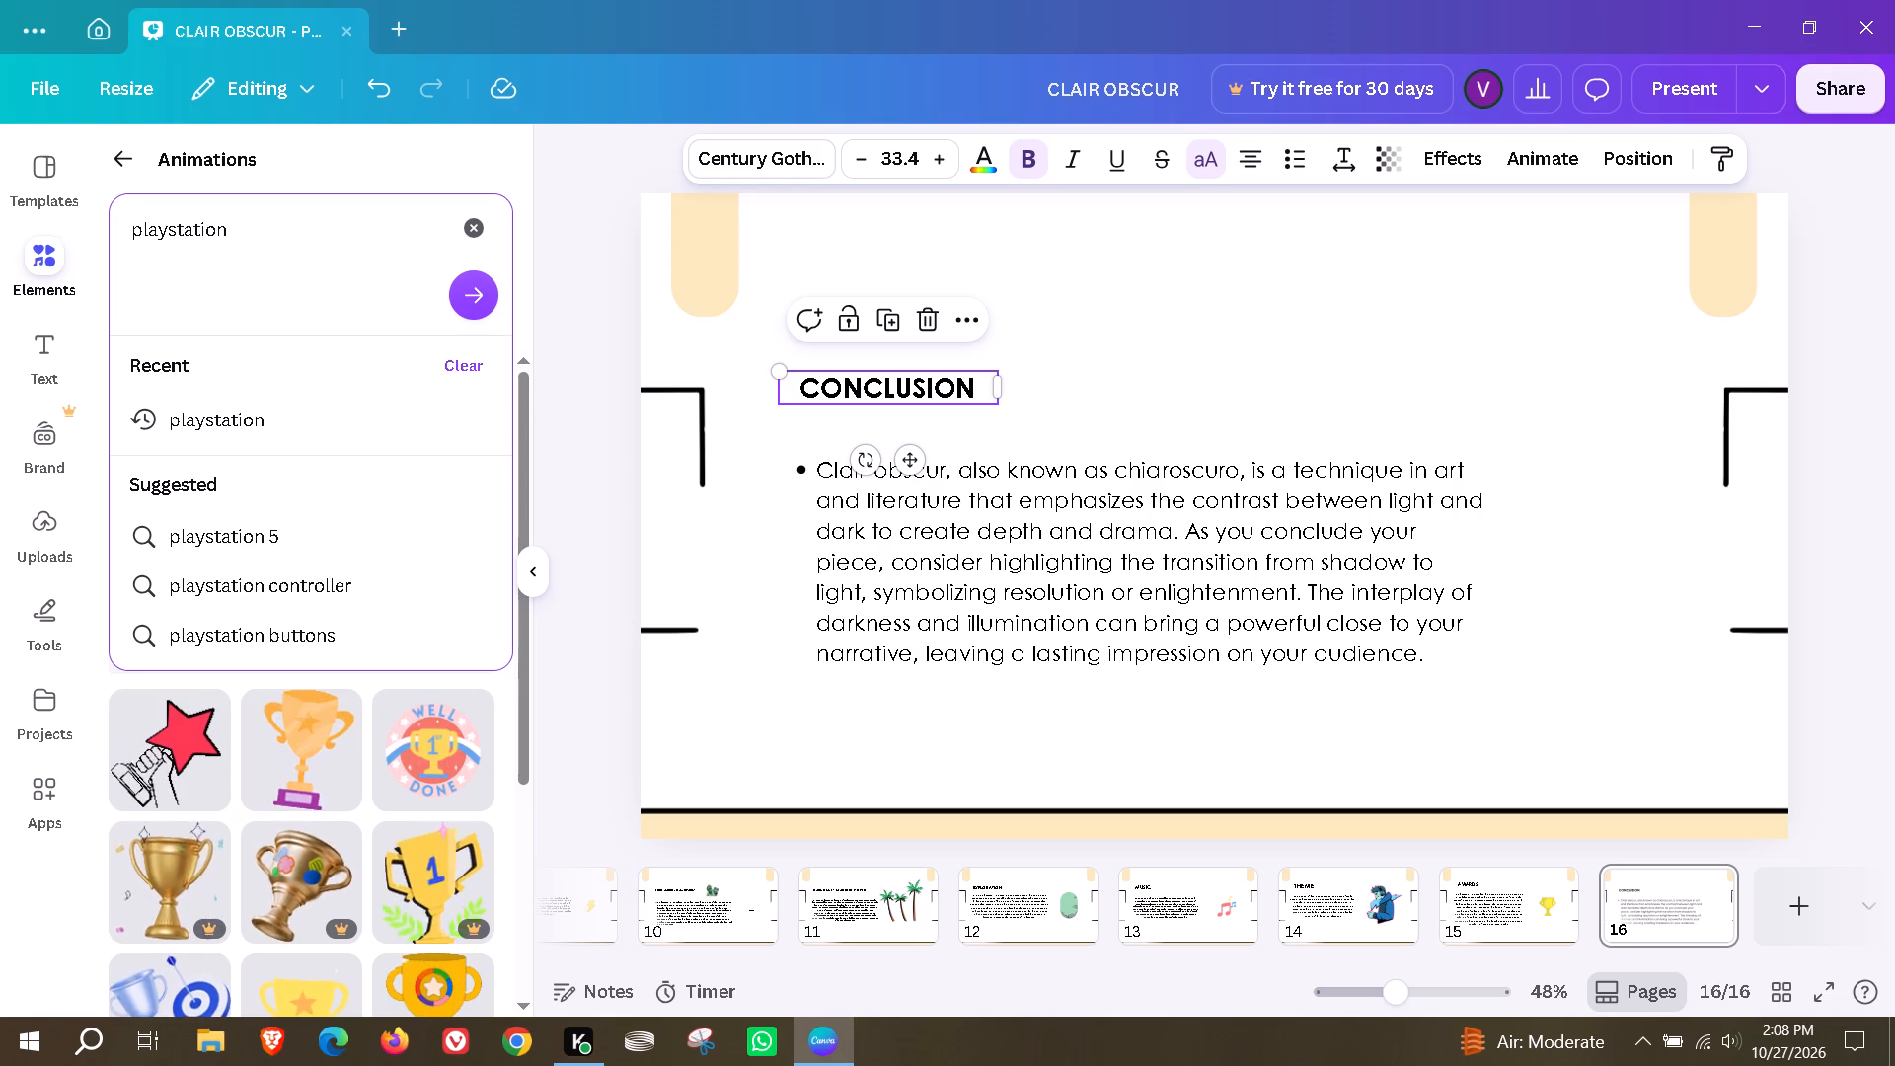
pyautogui.click(228, 409)
# Search the animations for "controller" and add the shield badge with the fist gripping a controller to page 16, shrunk to a small size.
pyautogui.moveTo(254, 253); pyautogui.dragTo(218, 247)
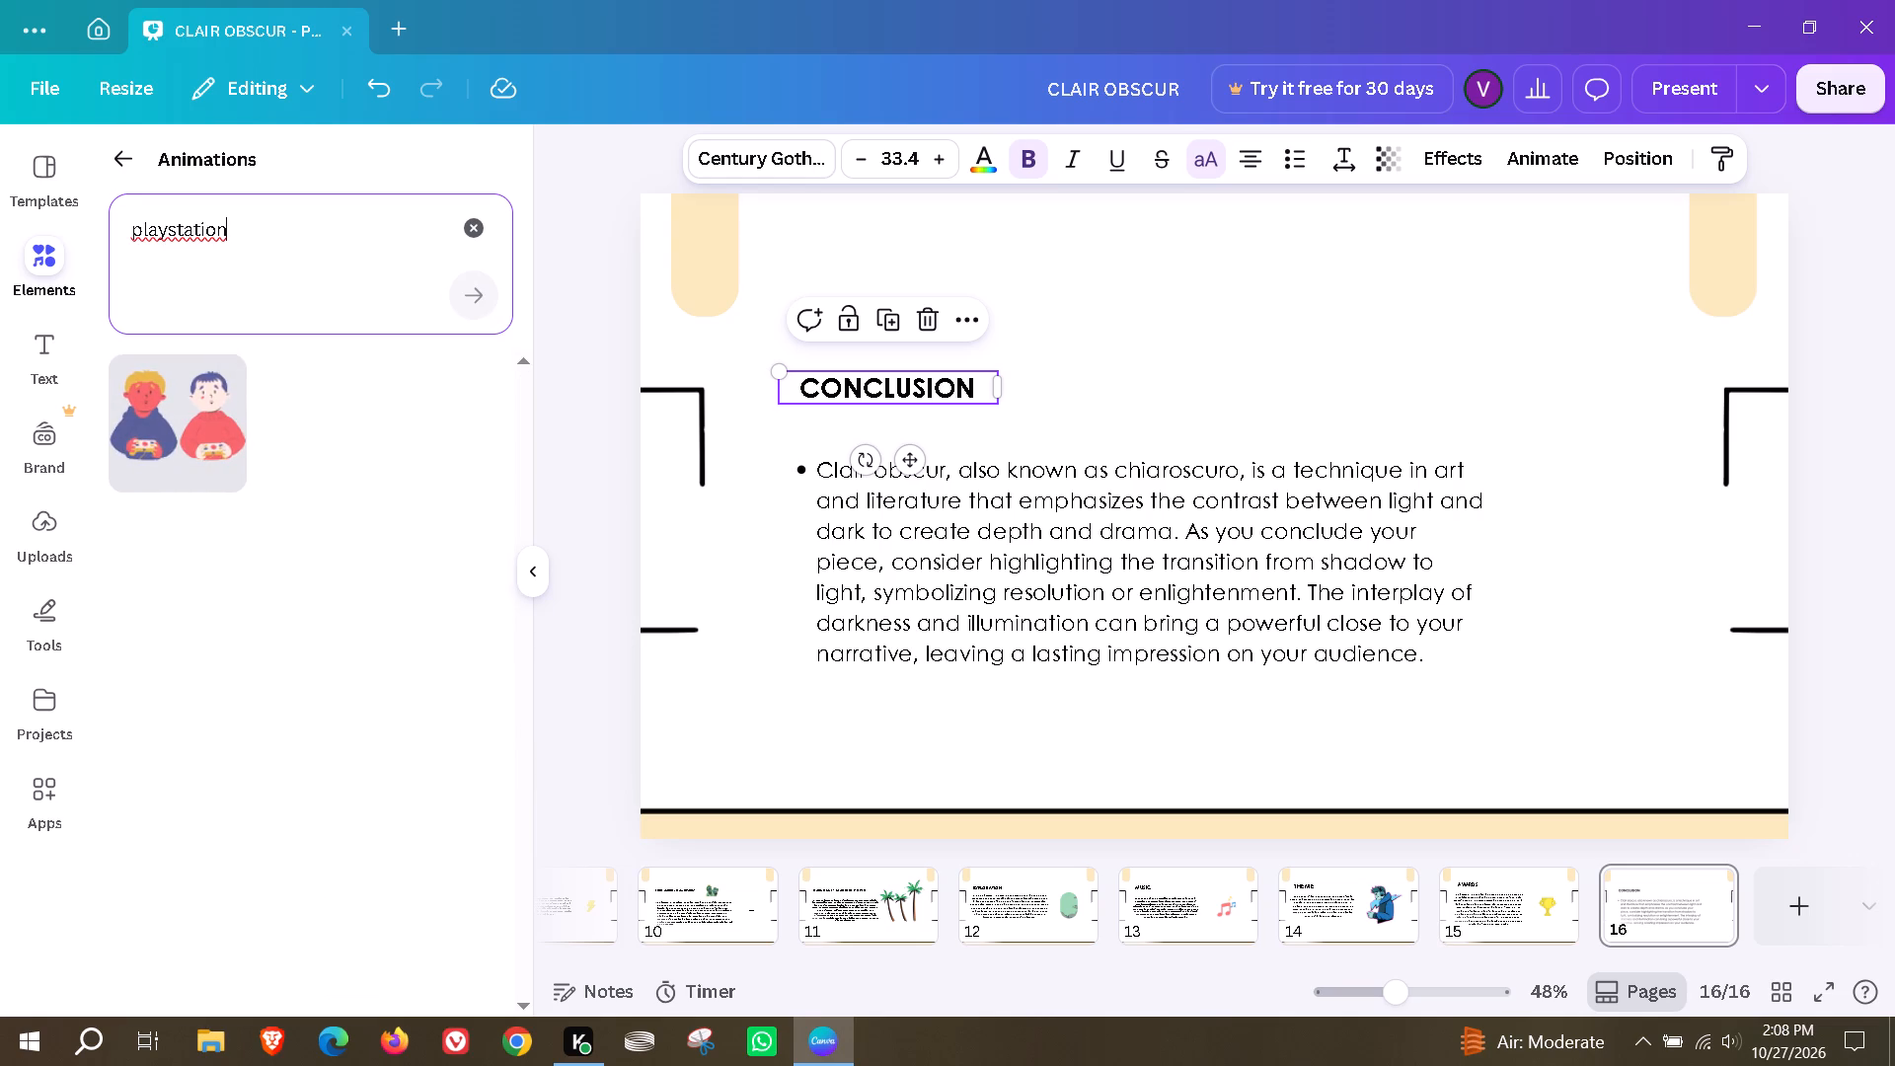
pyautogui.moveTo(218, 247); pyautogui.dragTo(72, 227)
pyautogui.moveTo(235, 232); pyautogui.dragTo(113, 237)
pyautogui.write('controller')
pyautogui.press('Return')
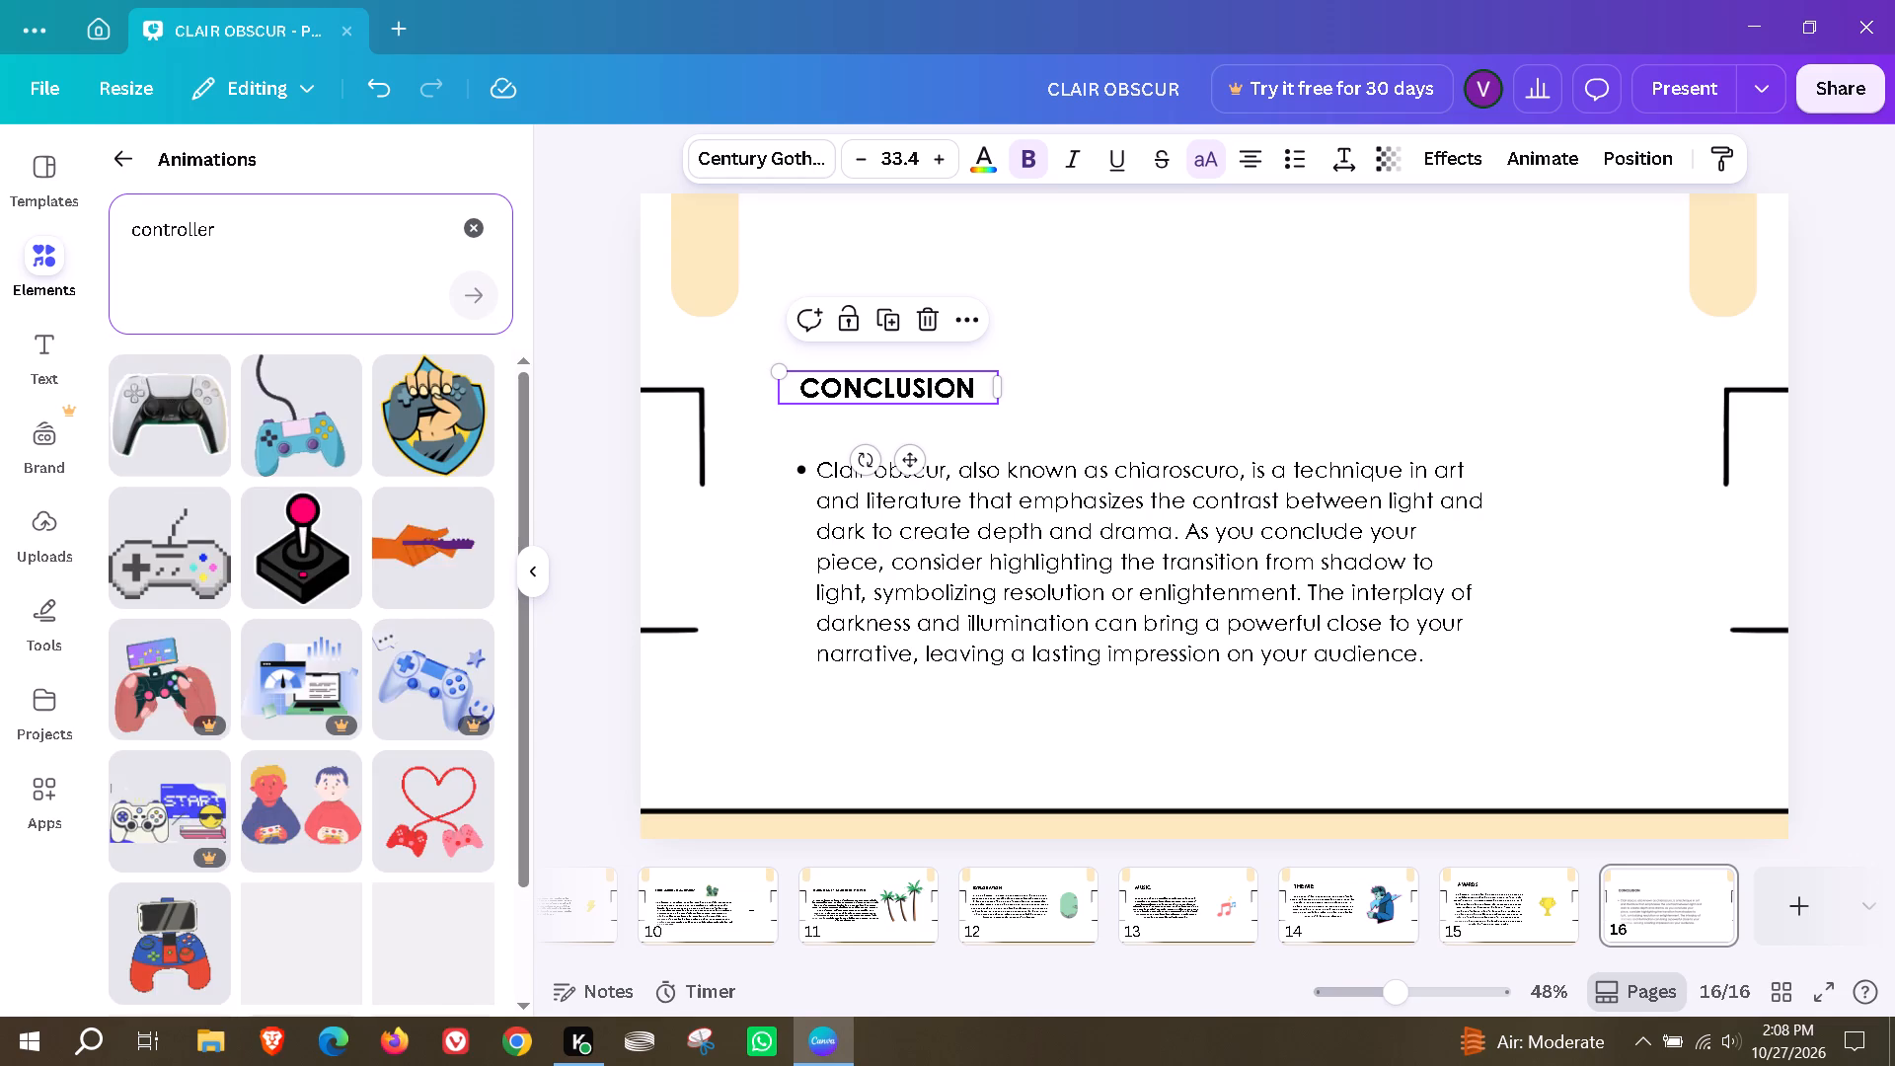
pyautogui.moveTo(310, 446); pyautogui.dragTo(783, 400)
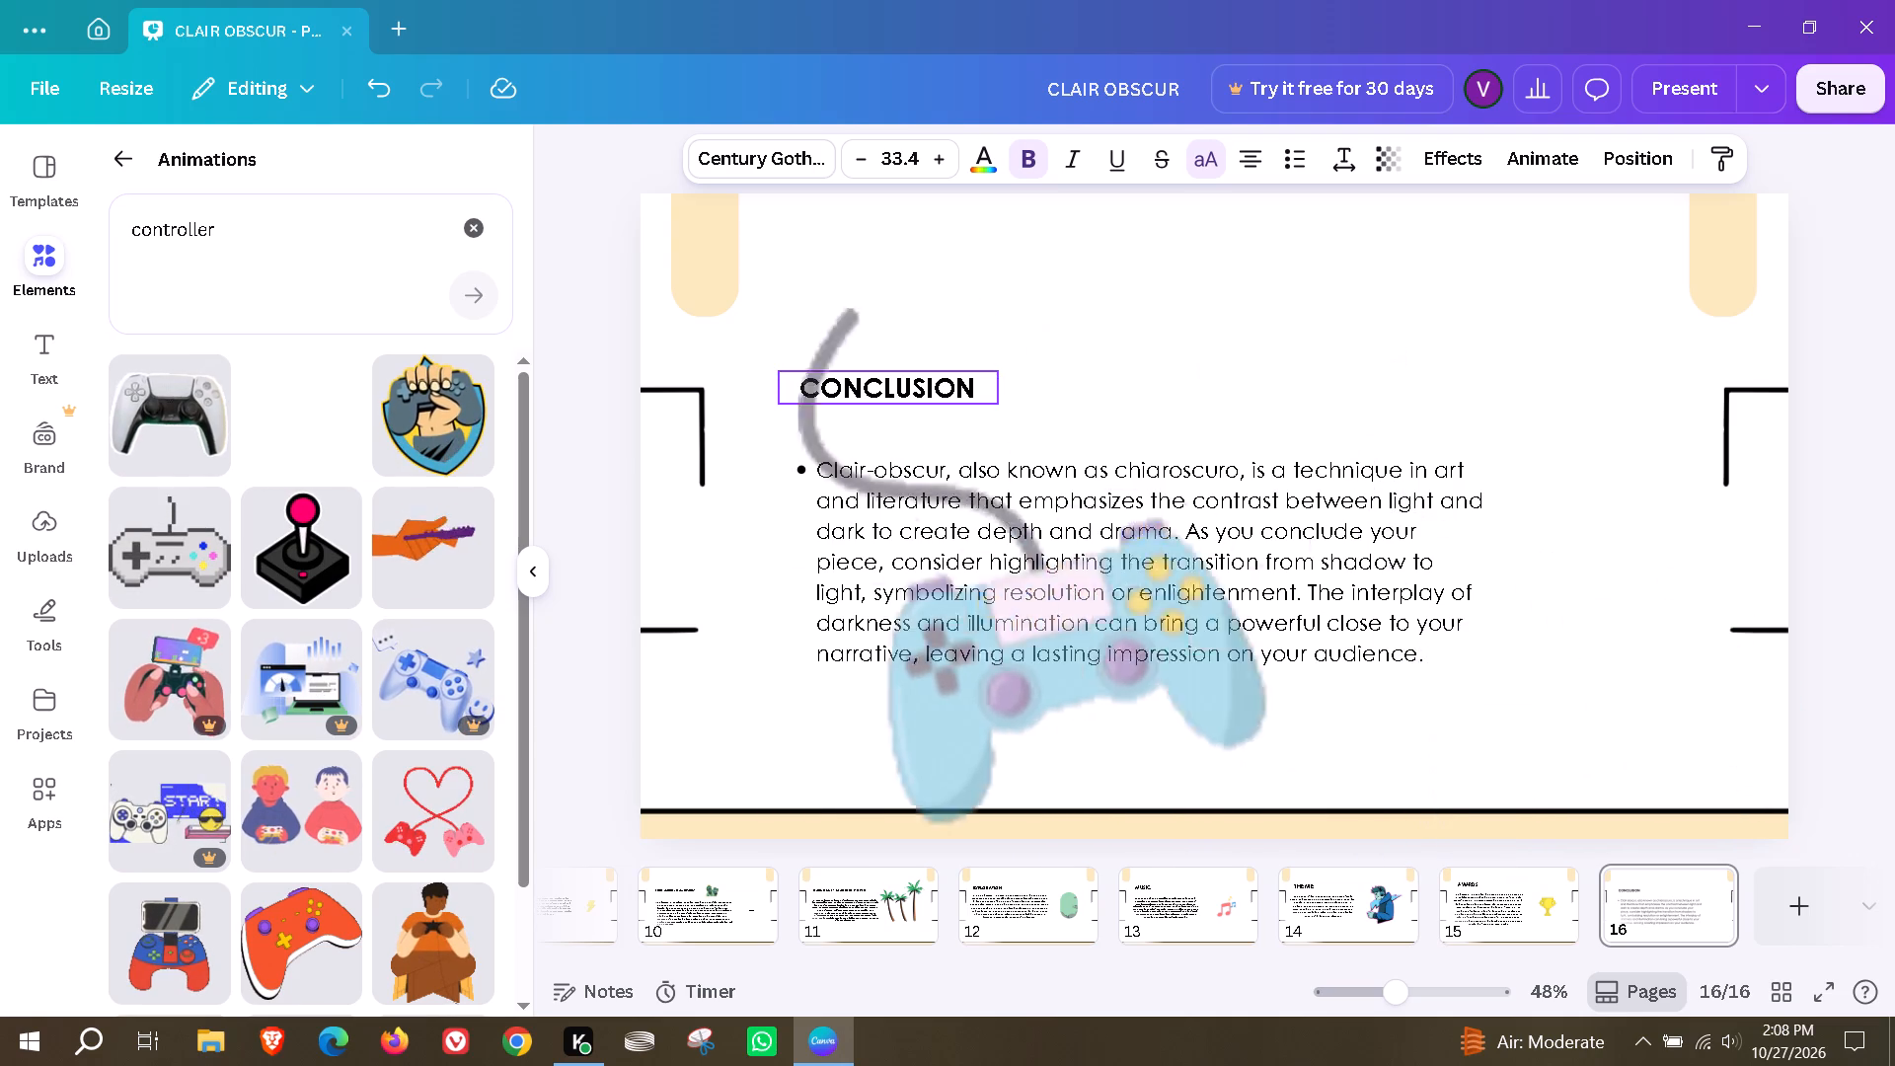
pyautogui.moveTo(783, 400); pyautogui.dragTo(299, 414)
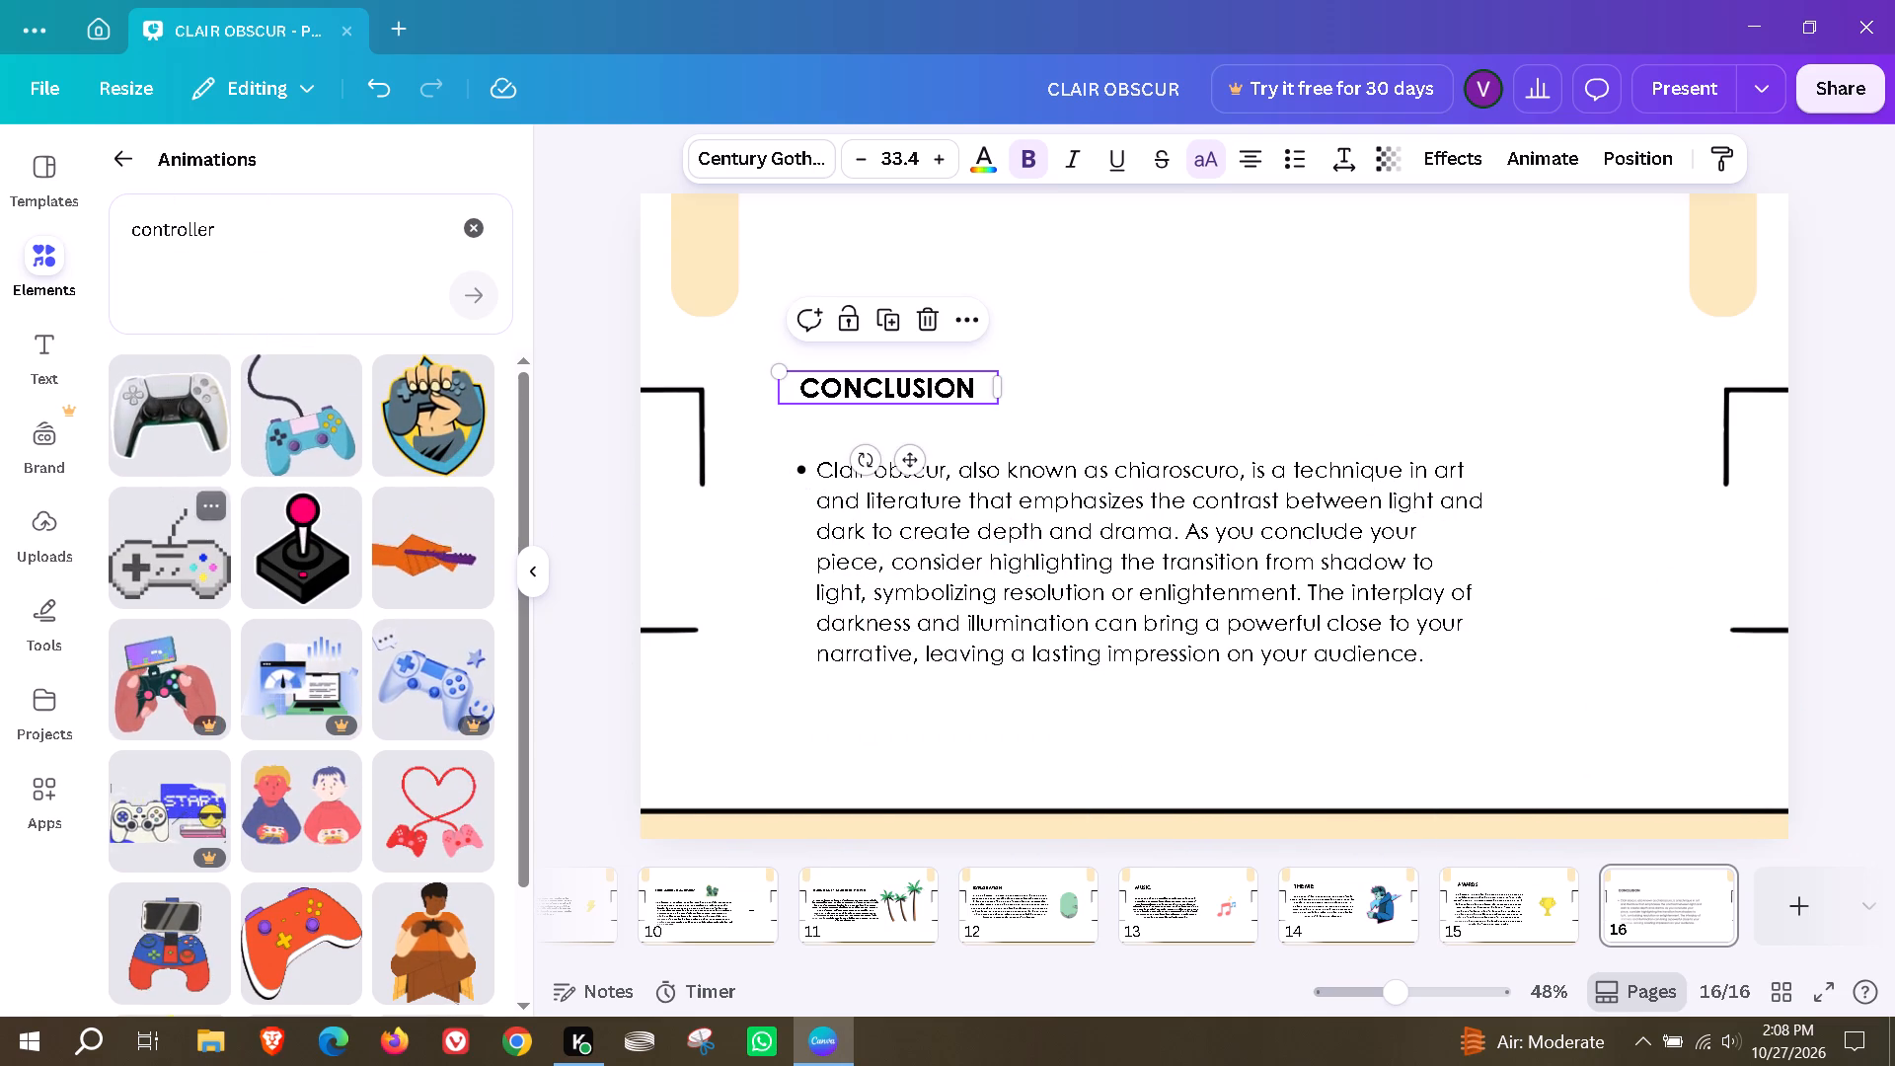
pyautogui.moveTo(187, 565); pyautogui.dragTo(190, 530)
pyautogui.moveTo(451, 433); pyautogui.dragTo(470, 438)
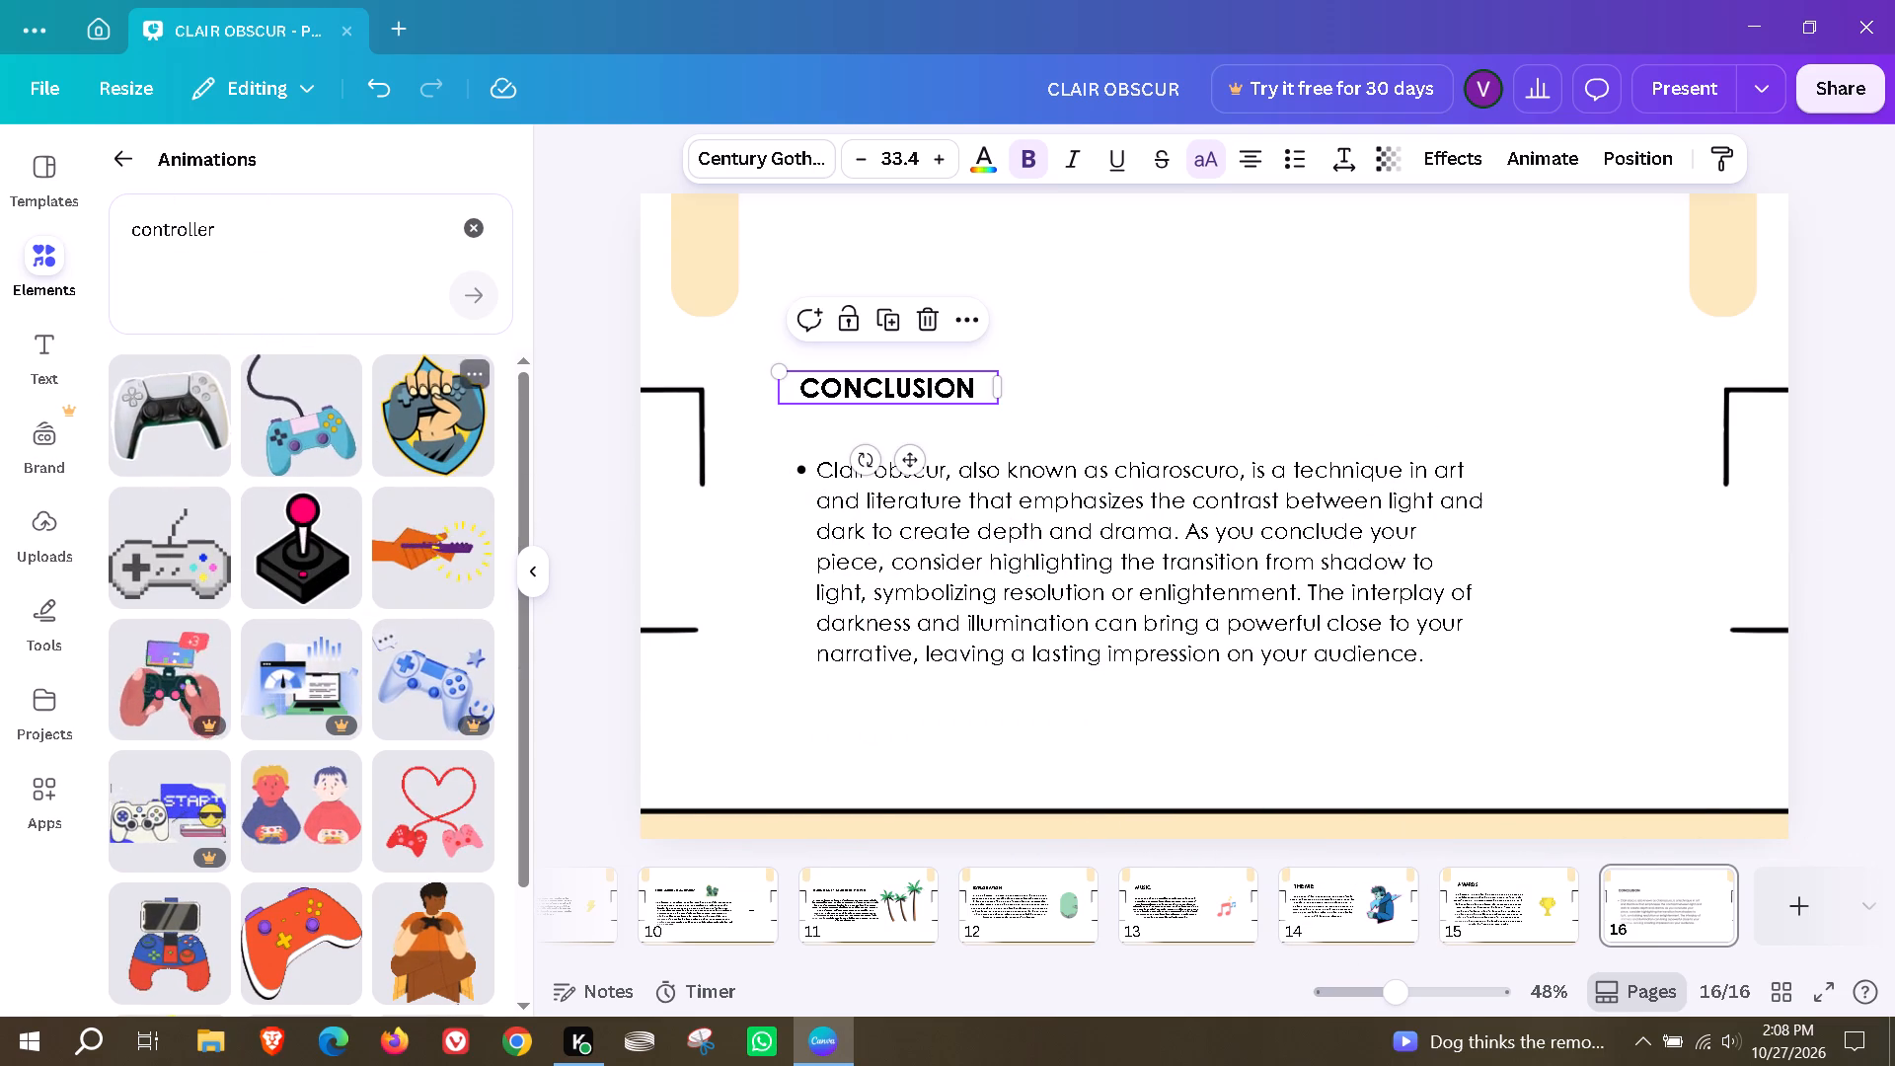
pyautogui.moveTo(470, 438); pyautogui.dragTo(1367, 411)
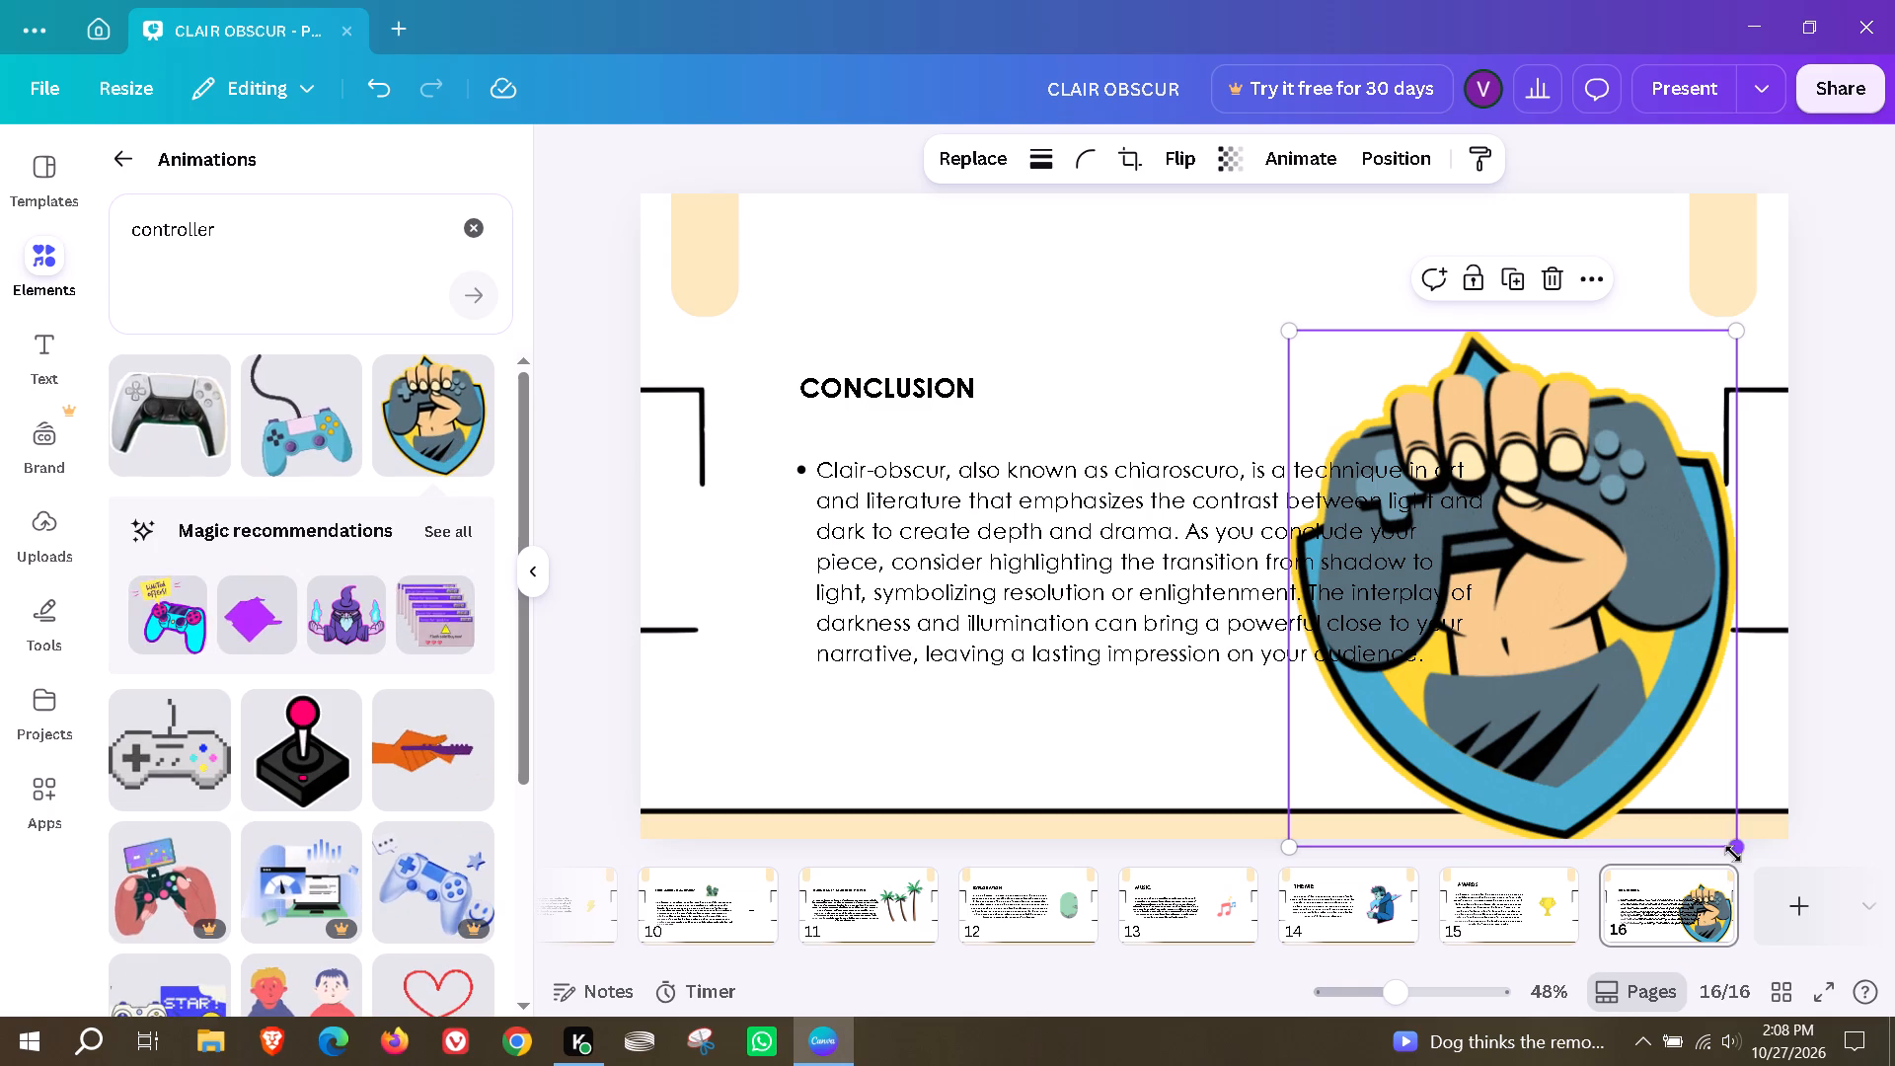
pyautogui.moveTo(1733, 854); pyautogui.dragTo(1385, 577)
# On page 16, lower the paragraph, shift the "CONCLUSION" heading slightly right, and place the controller badge beside the heading above the paragraph.
pyautogui.moveTo(1380, 459); pyautogui.dragTo(1232, 394)
pyautogui.moveTo(1293, 460); pyautogui.dragTo(1252, 417)
pyautogui.moveTo(916, 535); pyautogui.dragTo(924, 565)
pyautogui.moveTo(907, 400); pyautogui.dragTo(927, 409)
pyautogui.moveTo(1211, 364); pyautogui.dragTo(1206, 429)
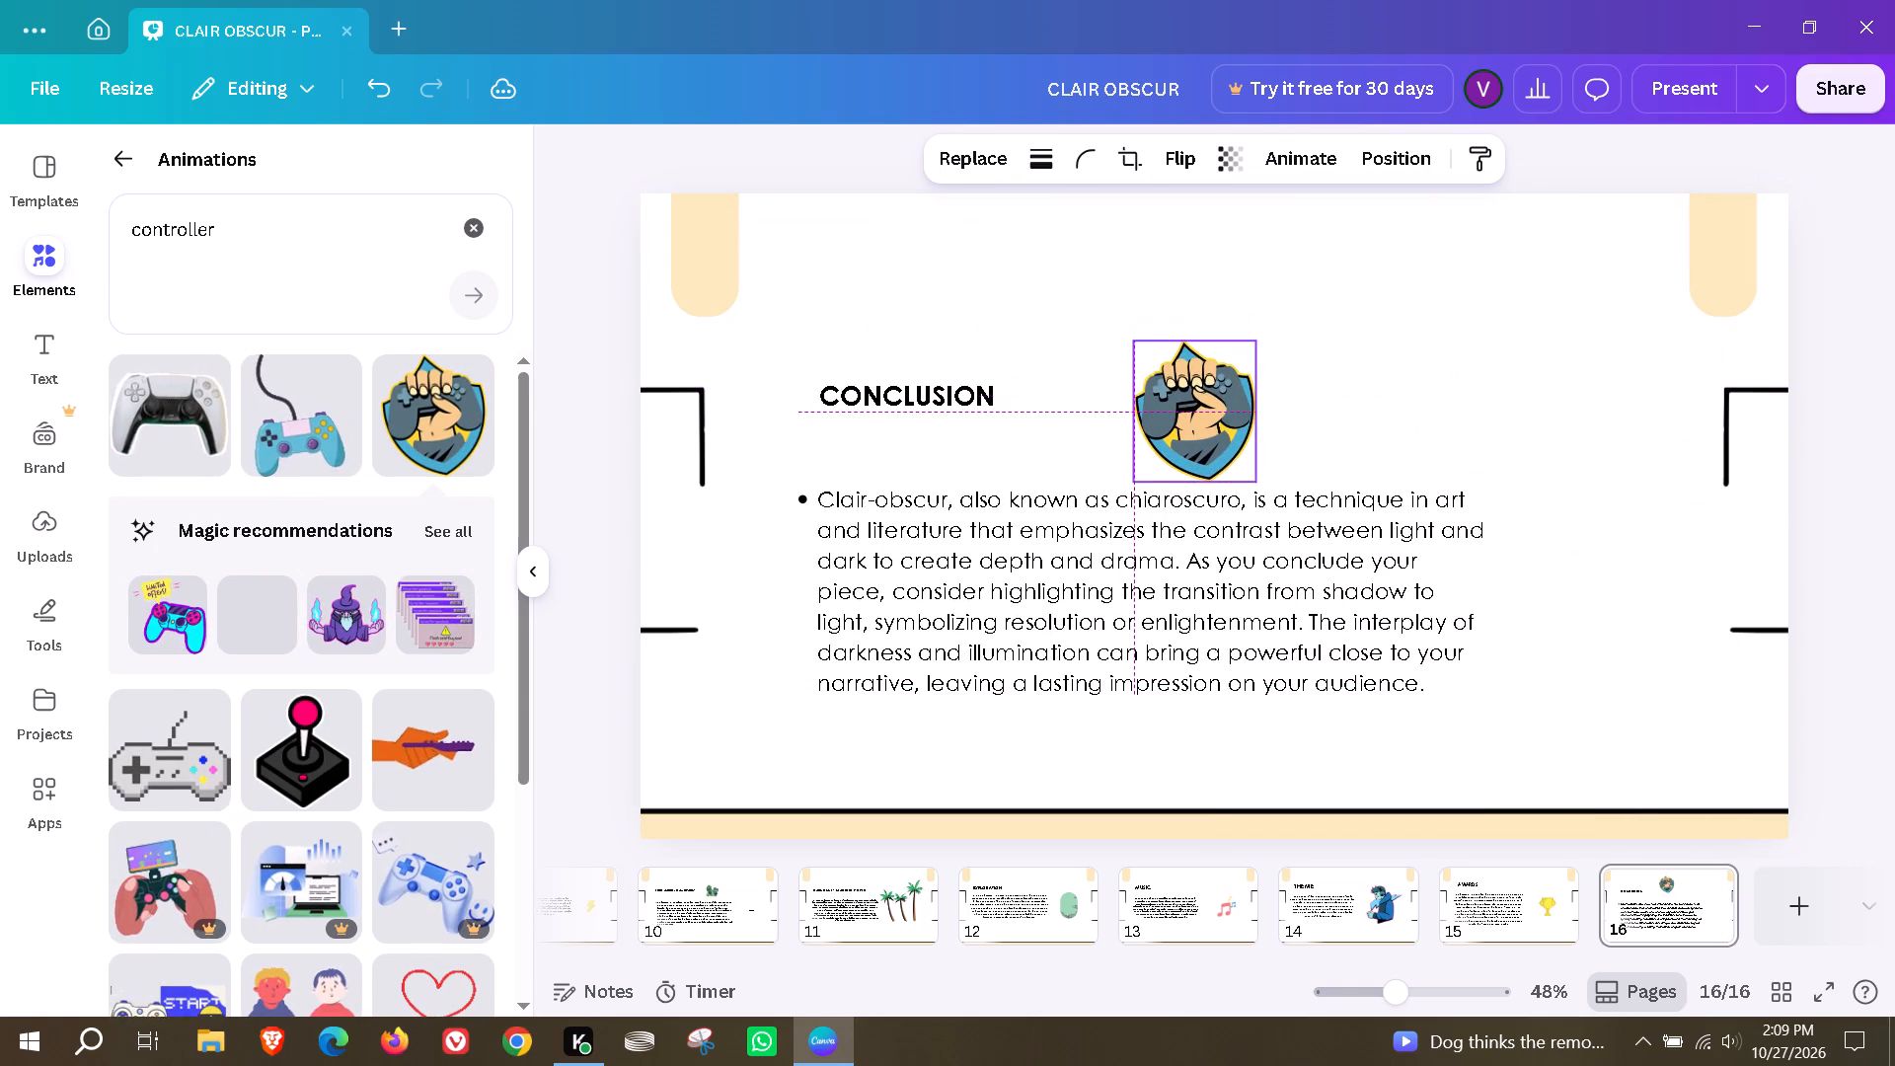
pyautogui.moveTo(1206, 429); pyautogui.dragTo(1206, 425)
pyautogui.click(1573, 478)
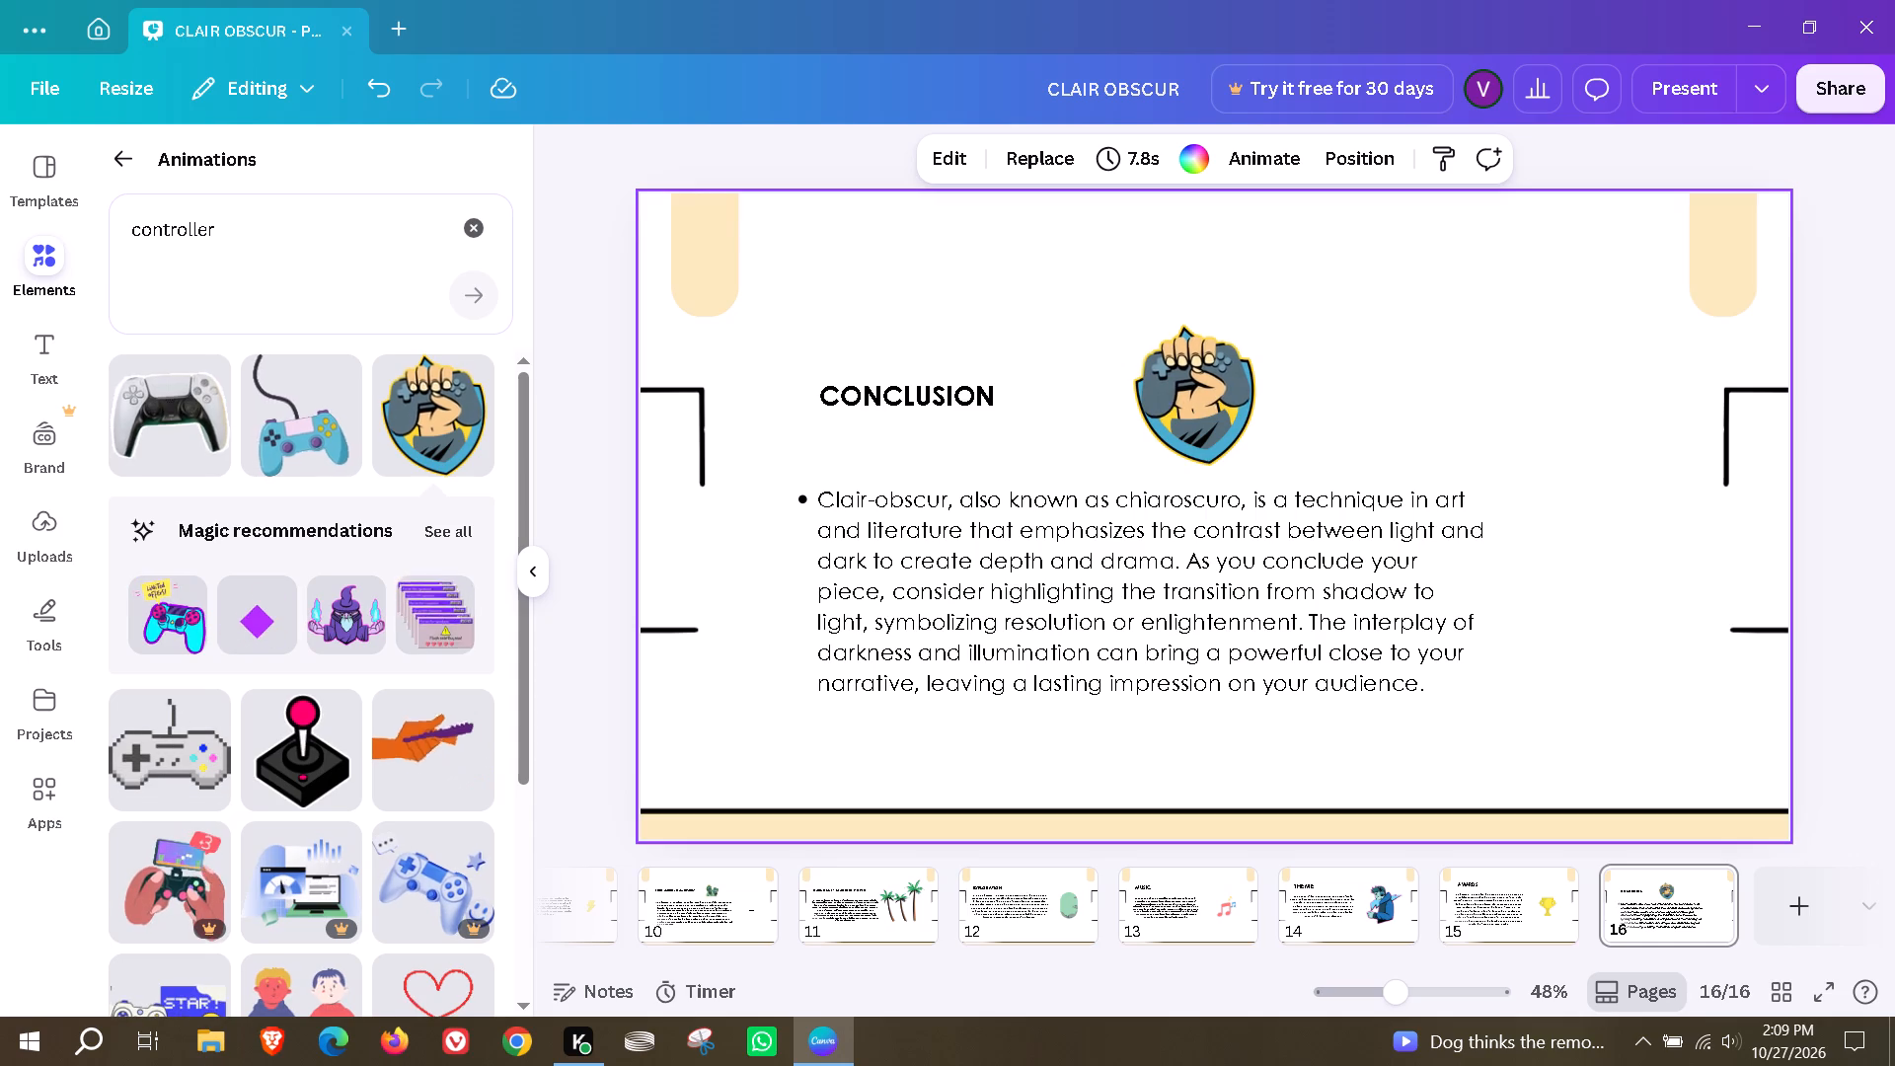
# Add the body text "BY KLAUS" to page 1 and place it below and to the right of the subtitle.
pyautogui.scroll(-4, 1561, 916)
pyautogui.scroll(6, 1495, 902)
pyautogui.scroll(-6, 1536, 915)
pyautogui.scroll(10, 1352, 868)
pyautogui.scroll(-11, 1251, 937)
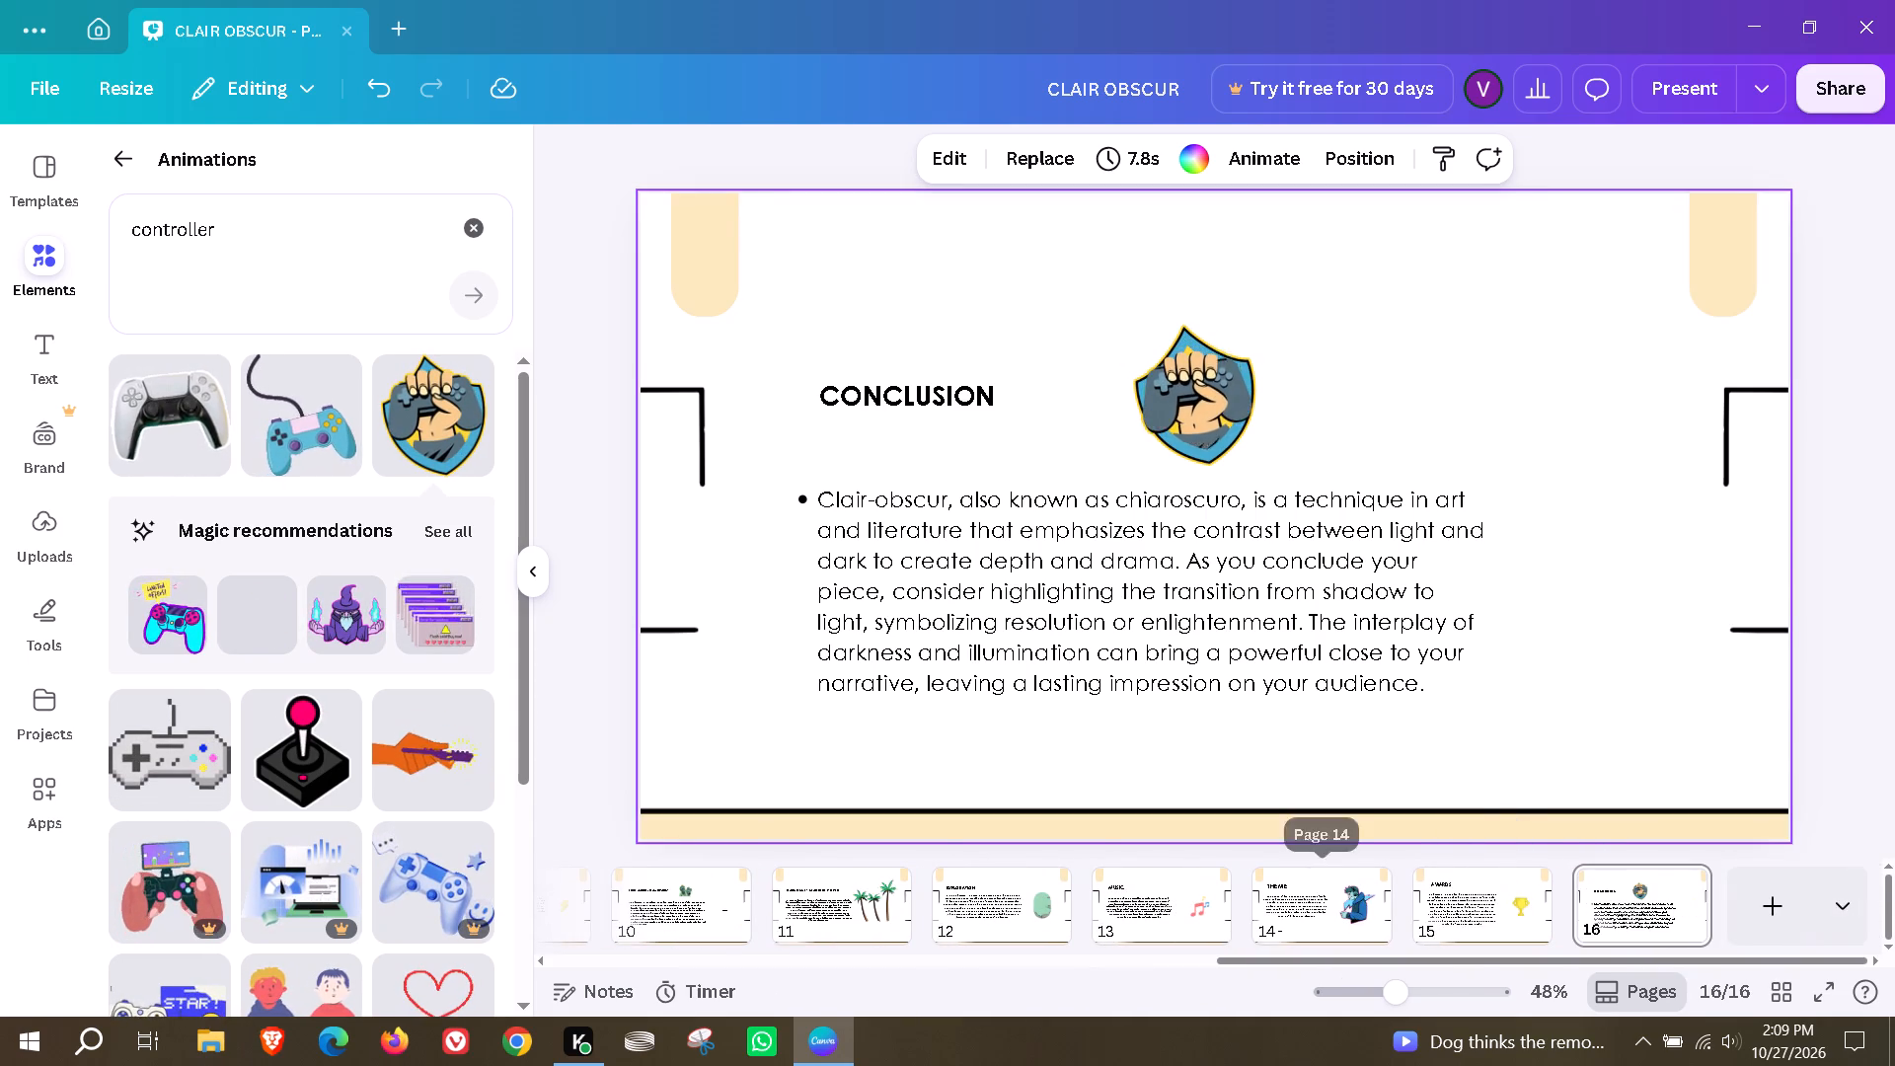
pyautogui.scroll(20, 982, 880)
pyautogui.click(655, 922)
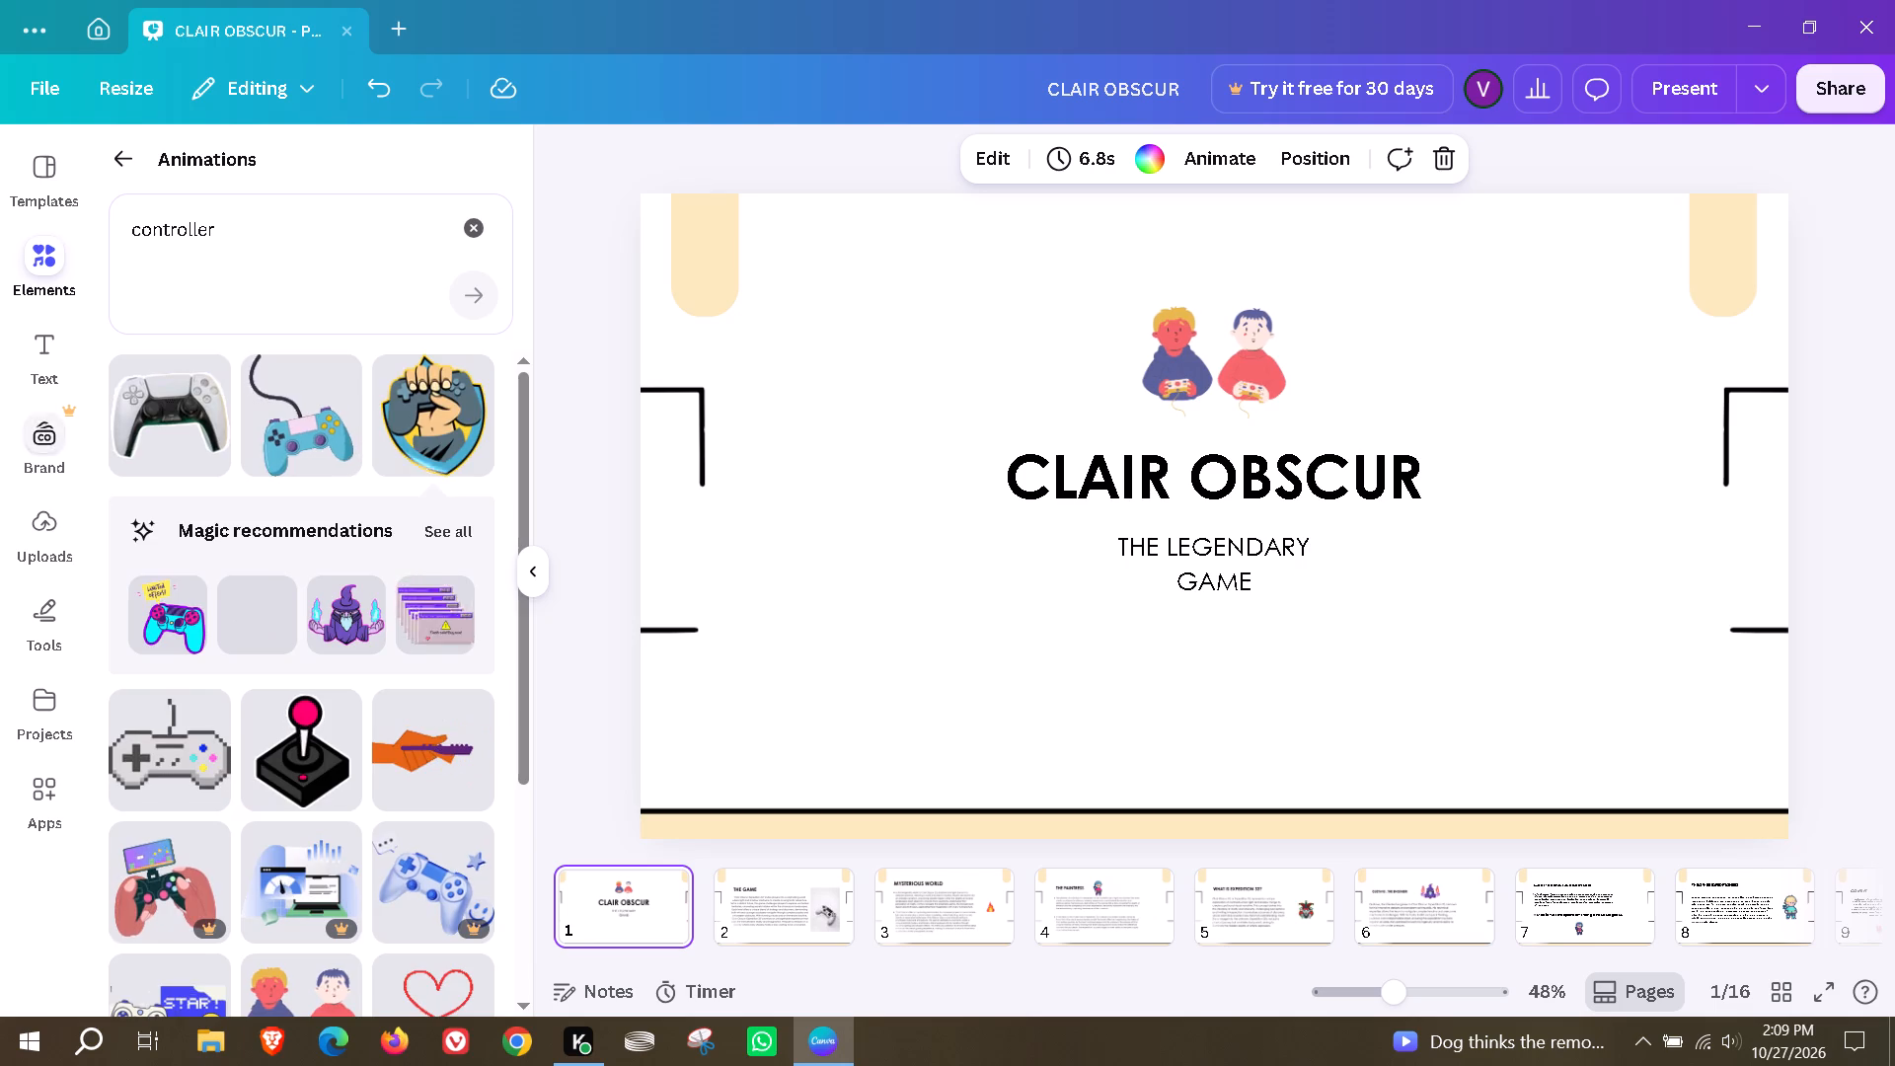
pyautogui.click(56, 342)
pyautogui.click(298, 696)
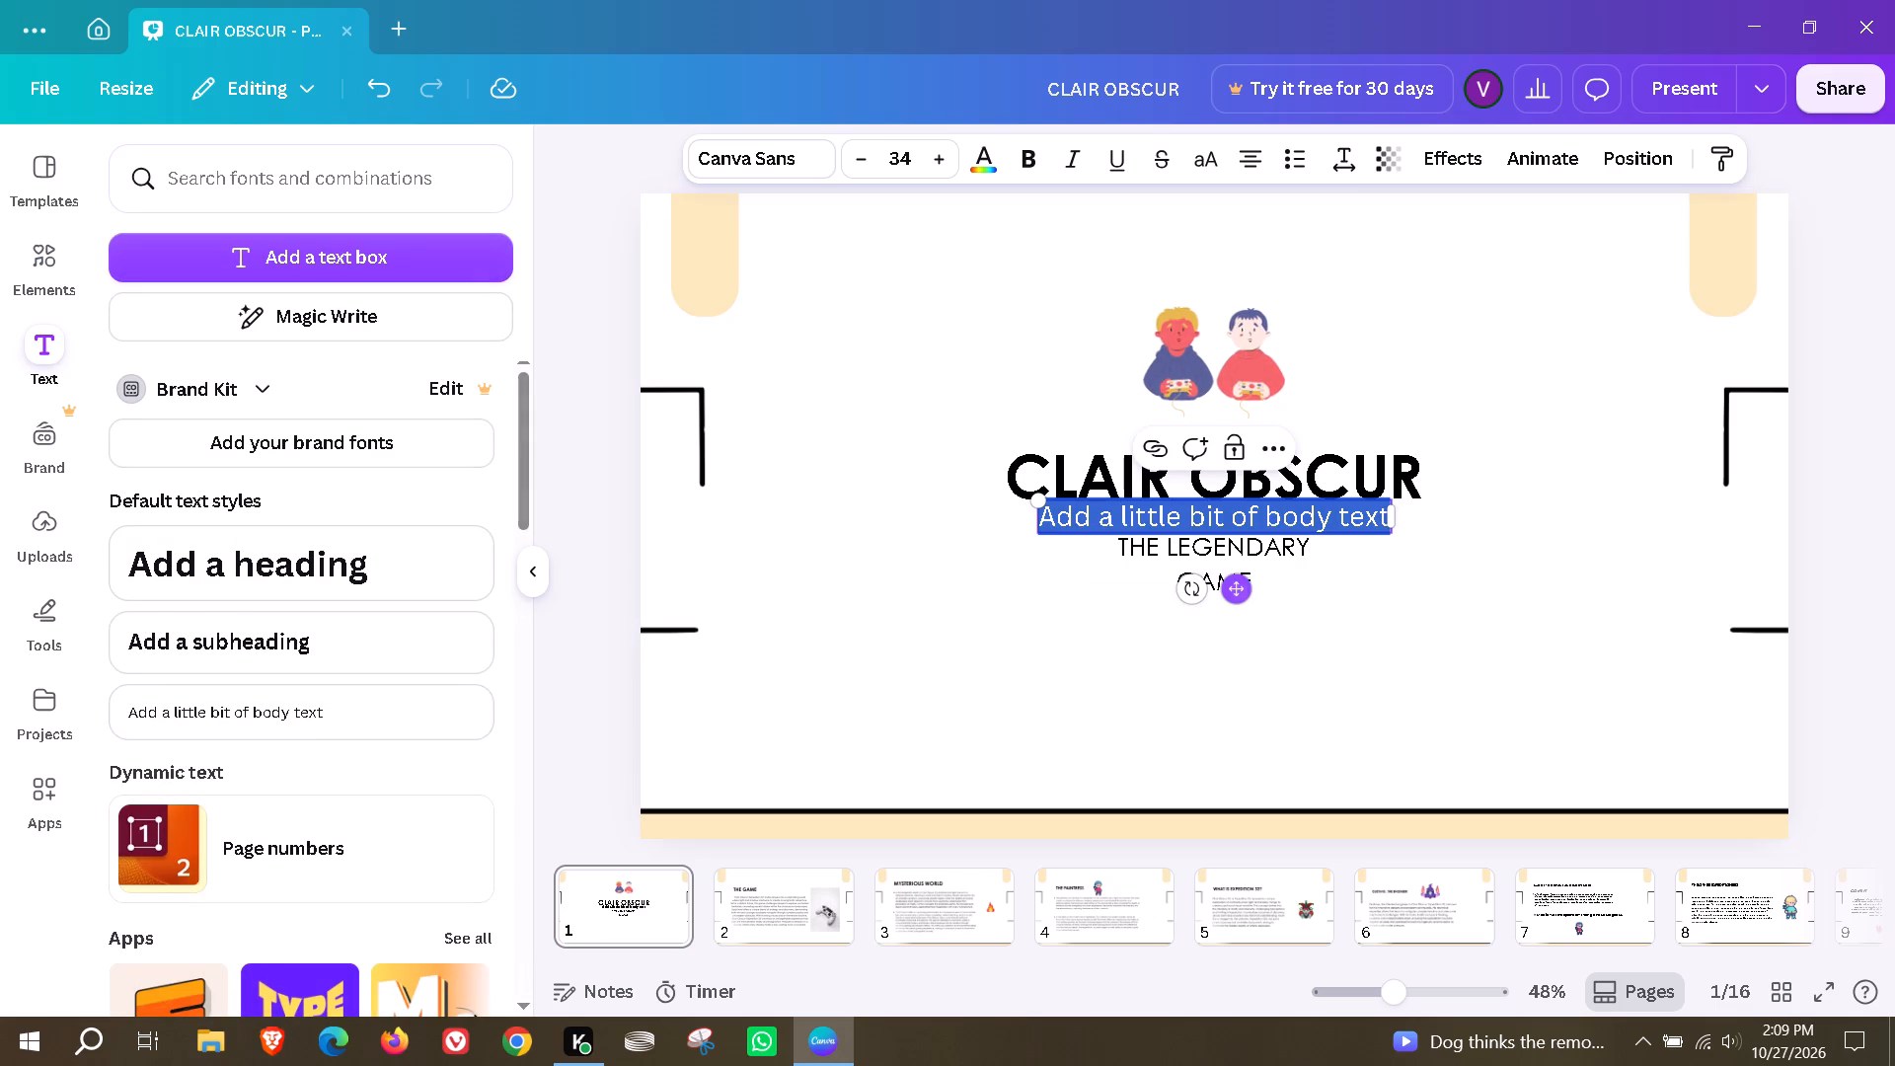
pyautogui.write('BY KLAUS')
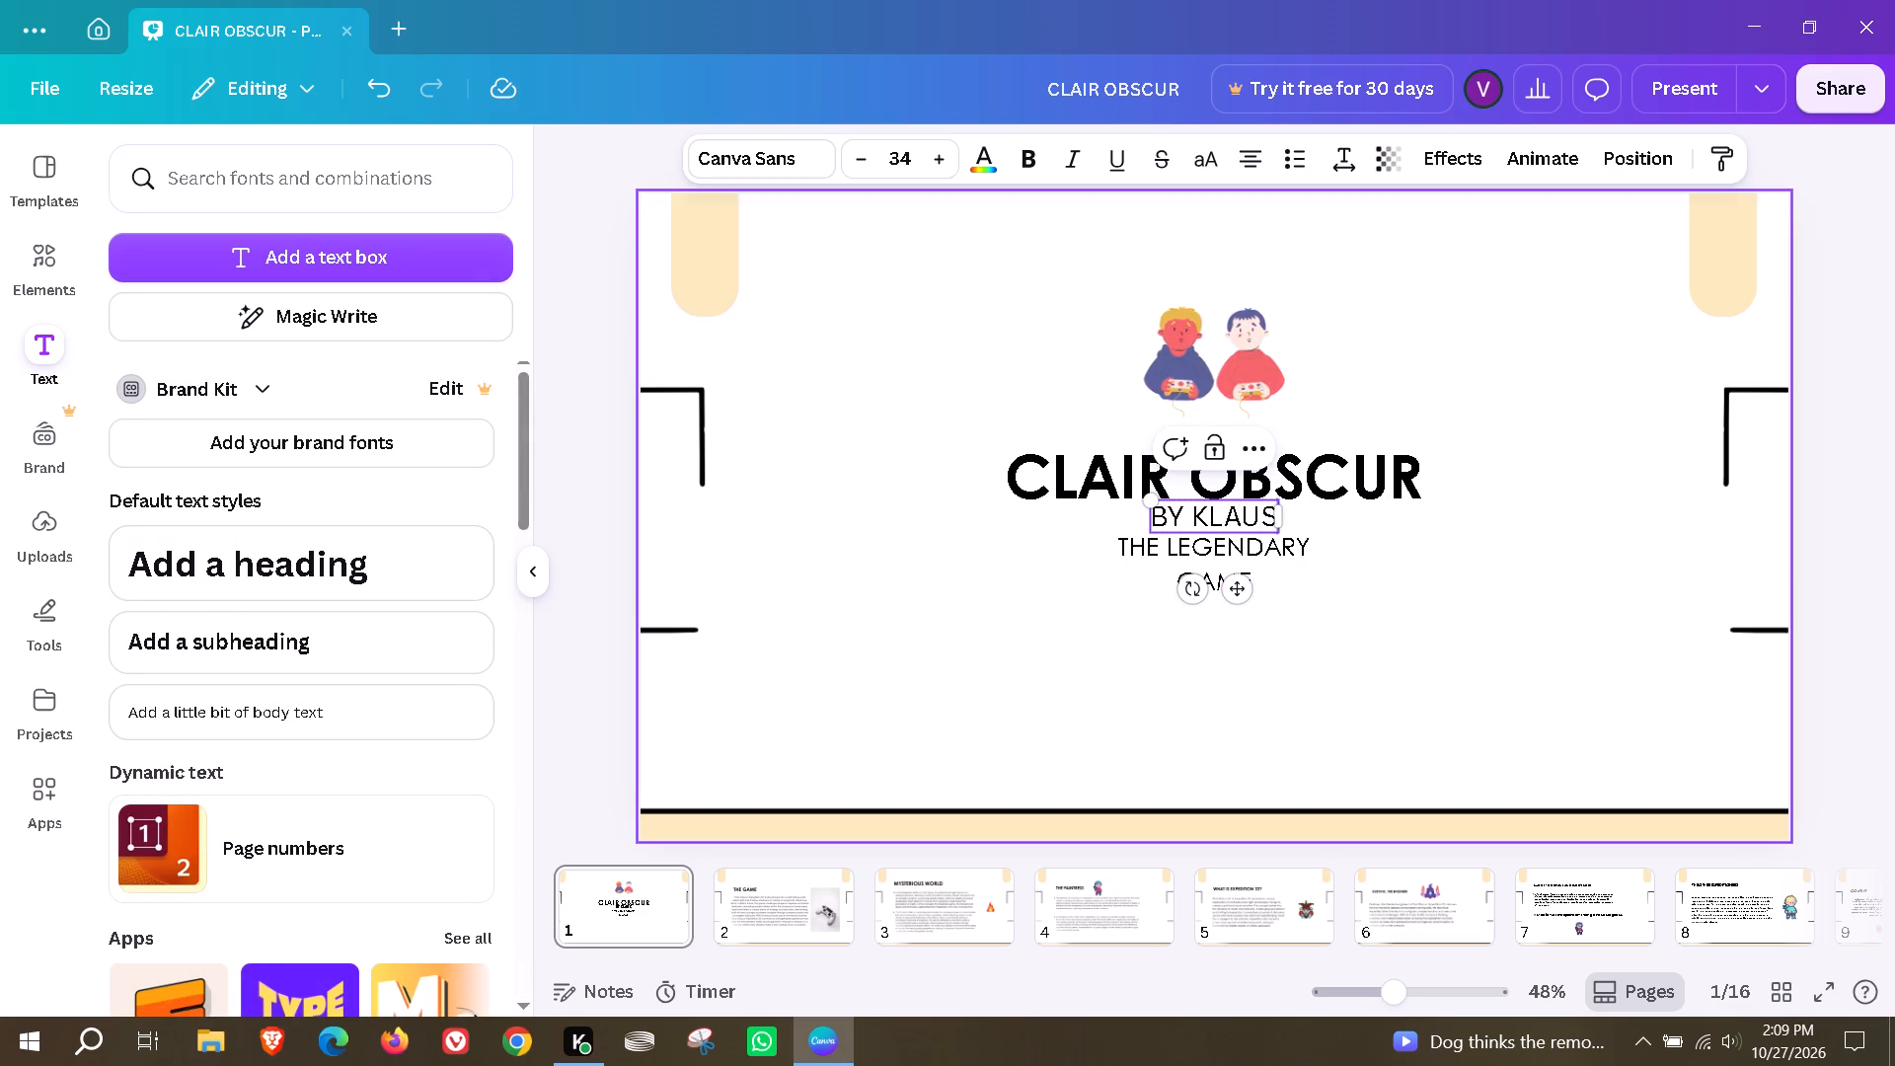
pyautogui.click(1316, 633)
pyautogui.moveTo(1189, 519); pyautogui.dragTo(1361, 675)
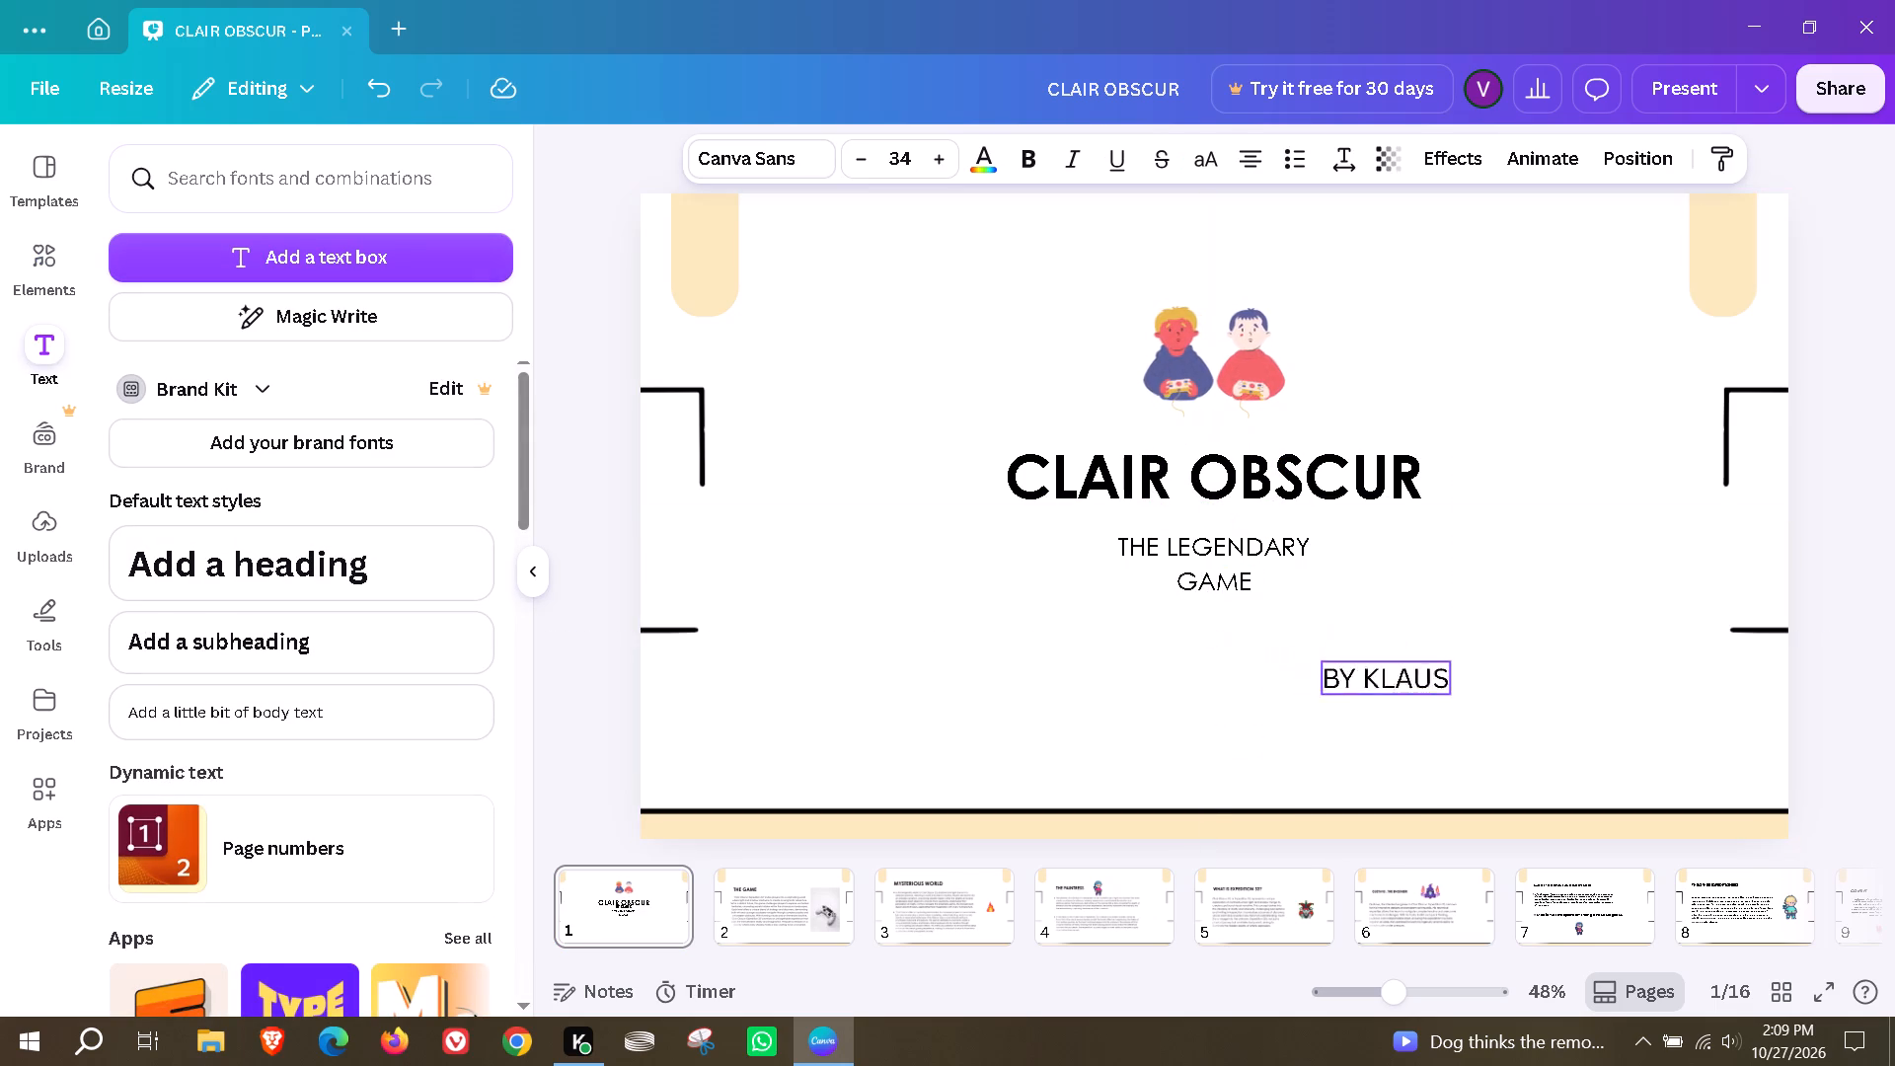
pyautogui.moveTo(1361, 675); pyautogui.dragTo(1364, 652)
pyautogui.click(1503, 752)
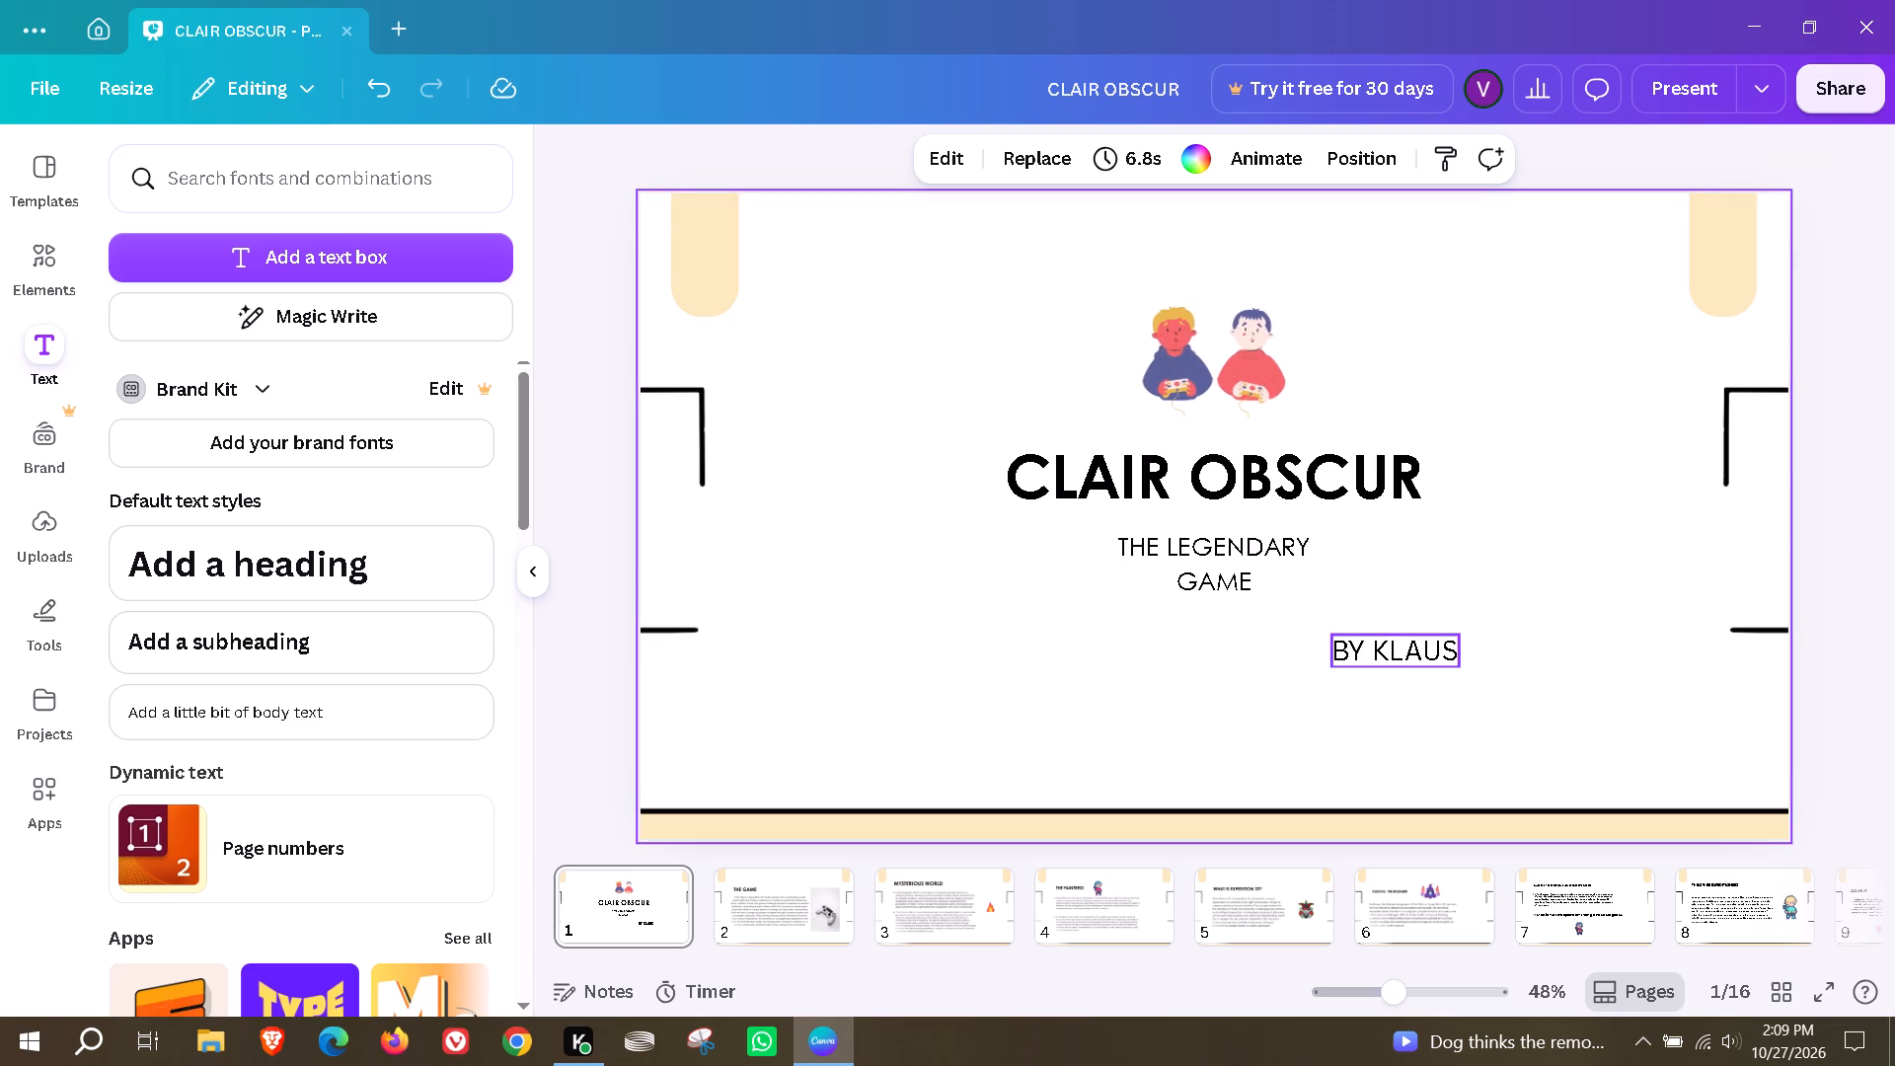
# Replace the byline on page 1 with "by Klaus" and move it farther right and slightly lower beneath the subtitle.
pyautogui.doubleClick(1388, 663)
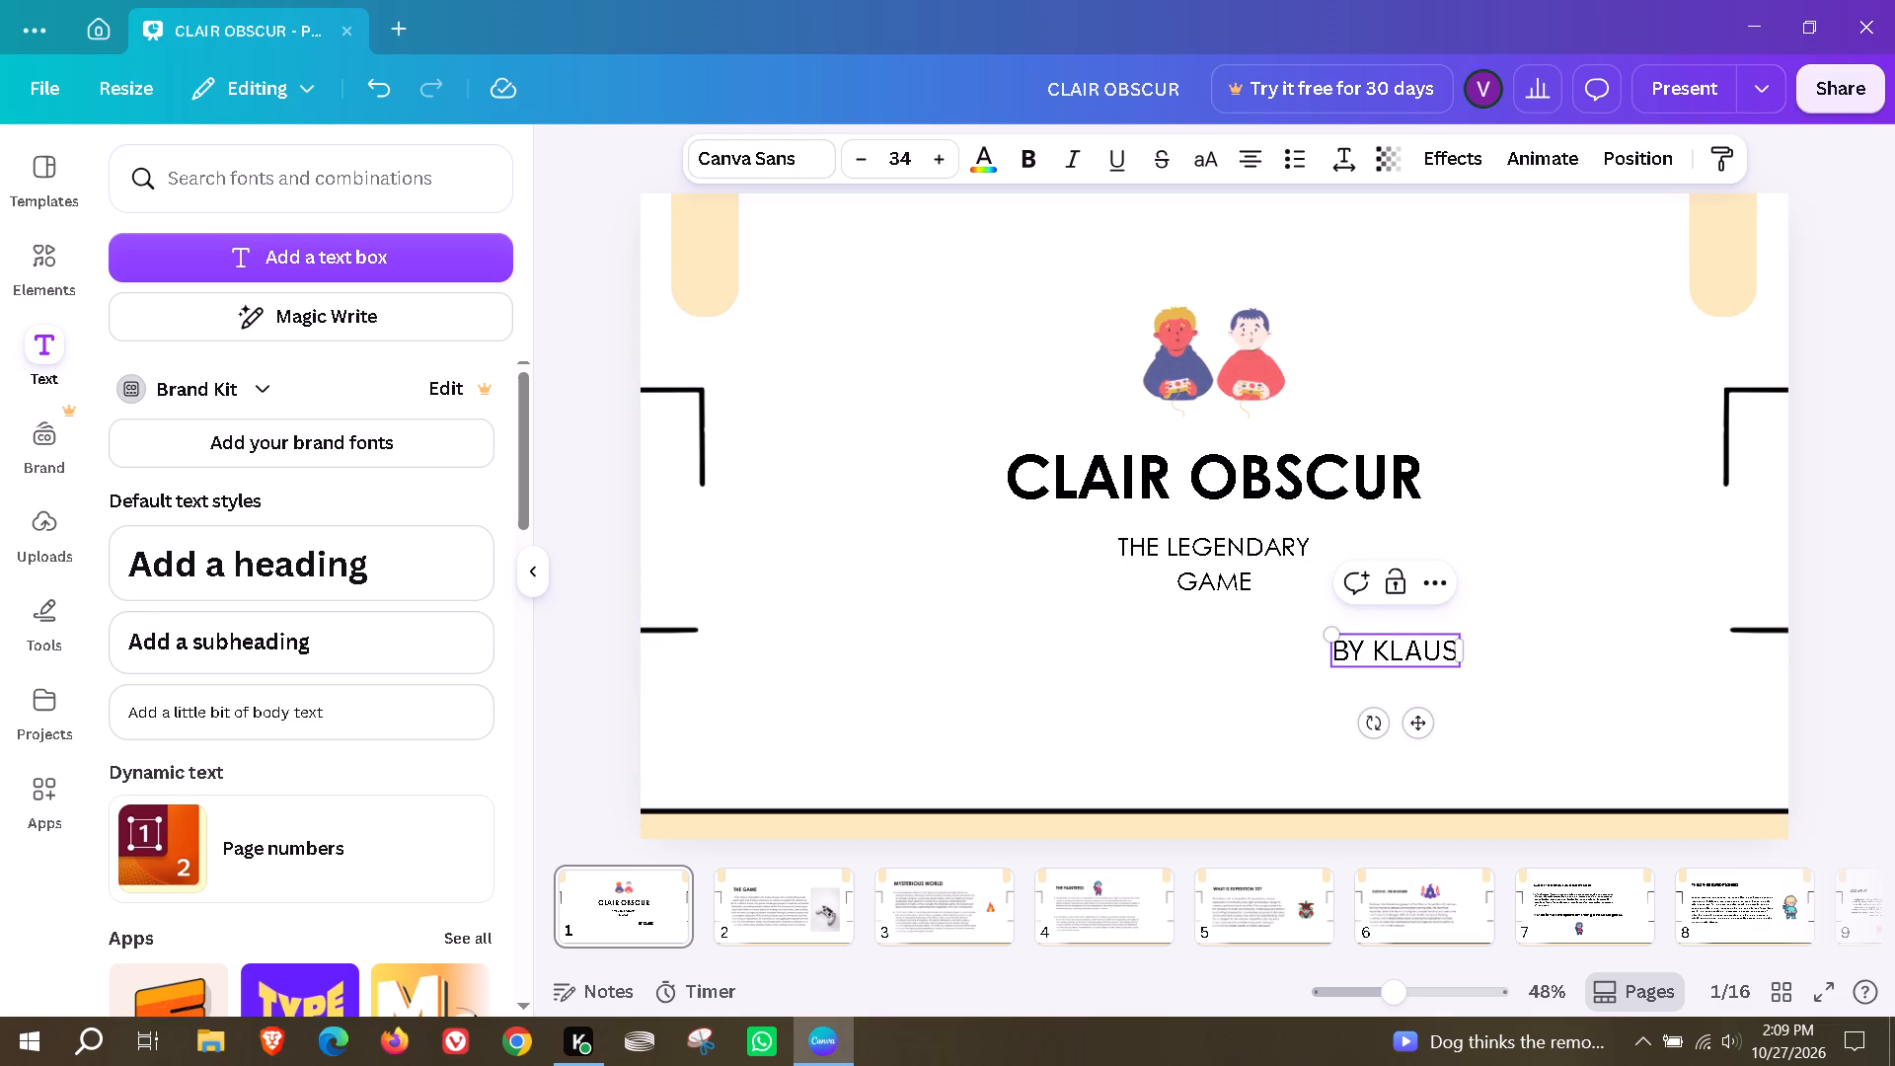
pyautogui.hotkey('ctrl', 'a')
pyautogui.press('BackSpace')
pyautogui.write('by')
pyautogui.press('space')
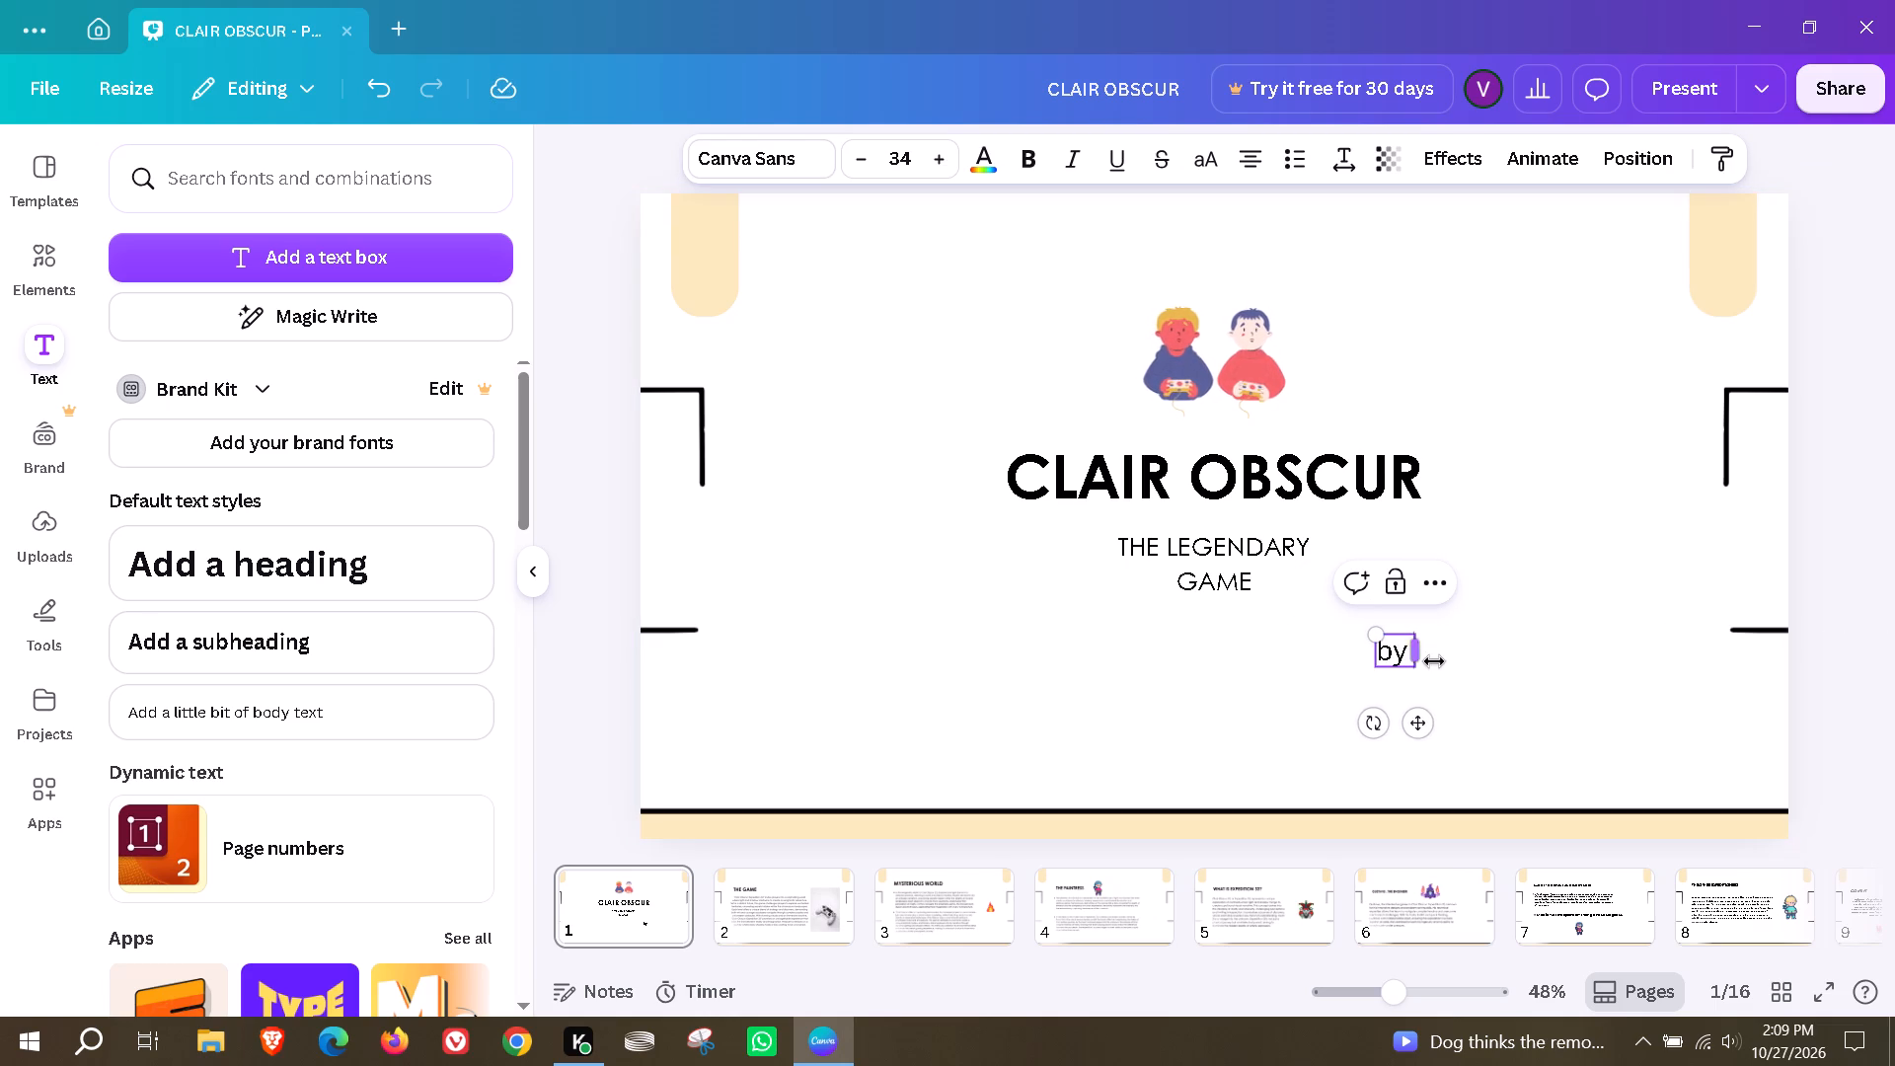
pyautogui.press('k')
pyautogui.press('BackSpace')
pyautogui.write('Klaus')
pyautogui.click(1586, 670)
pyautogui.moveTo(1407, 648); pyautogui.dragTo(1453, 654)
pyautogui.click(1621, 743)
pyautogui.moveTo(1446, 672); pyautogui.dragTo(1501, 690)
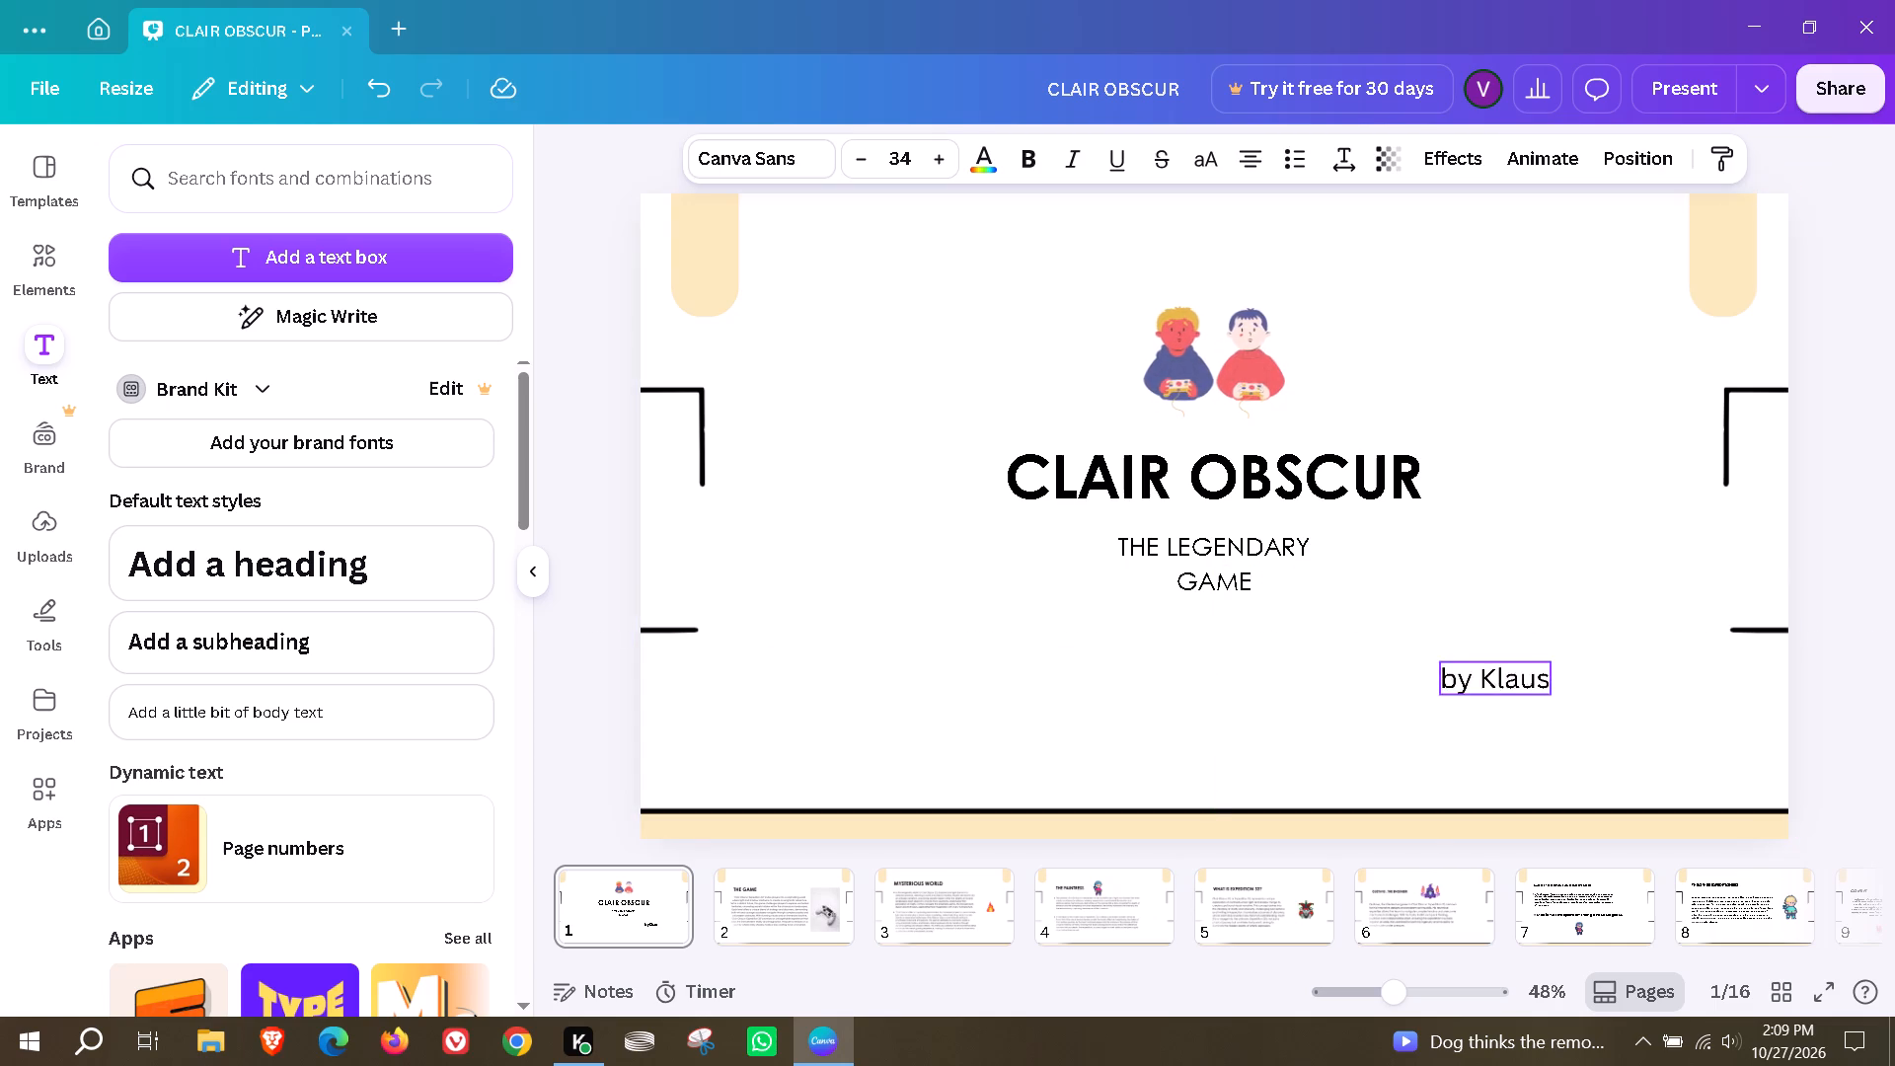
pyautogui.moveTo(1501, 690); pyautogui.dragTo(1474, 678)
pyautogui.click(1664, 715)
# Review pages 2 to 16 one after another to check their text and animation layout.
pyautogui.click(815, 917)
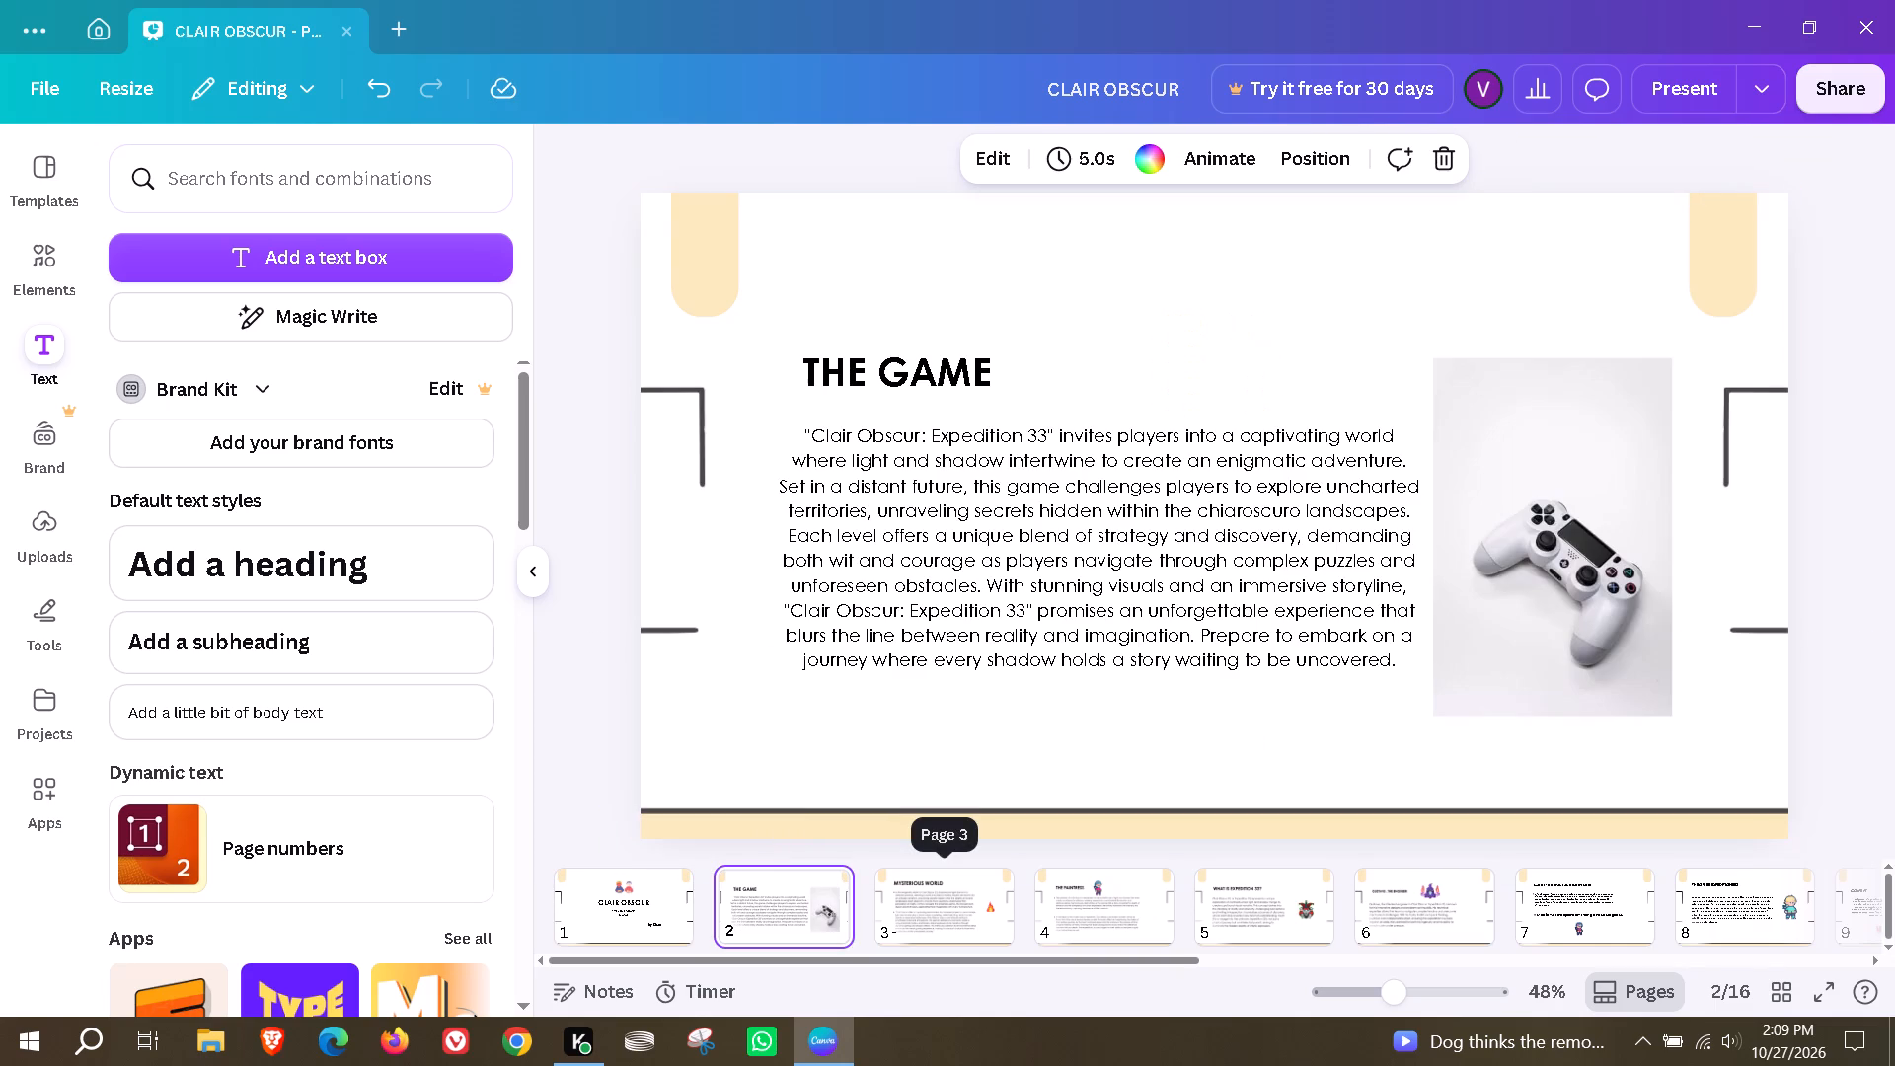
pyautogui.click(963, 908)
pyautogui.click(1161, 920)
pyautogui.click(1245, 910)
pyautogui.click(1405, 903)
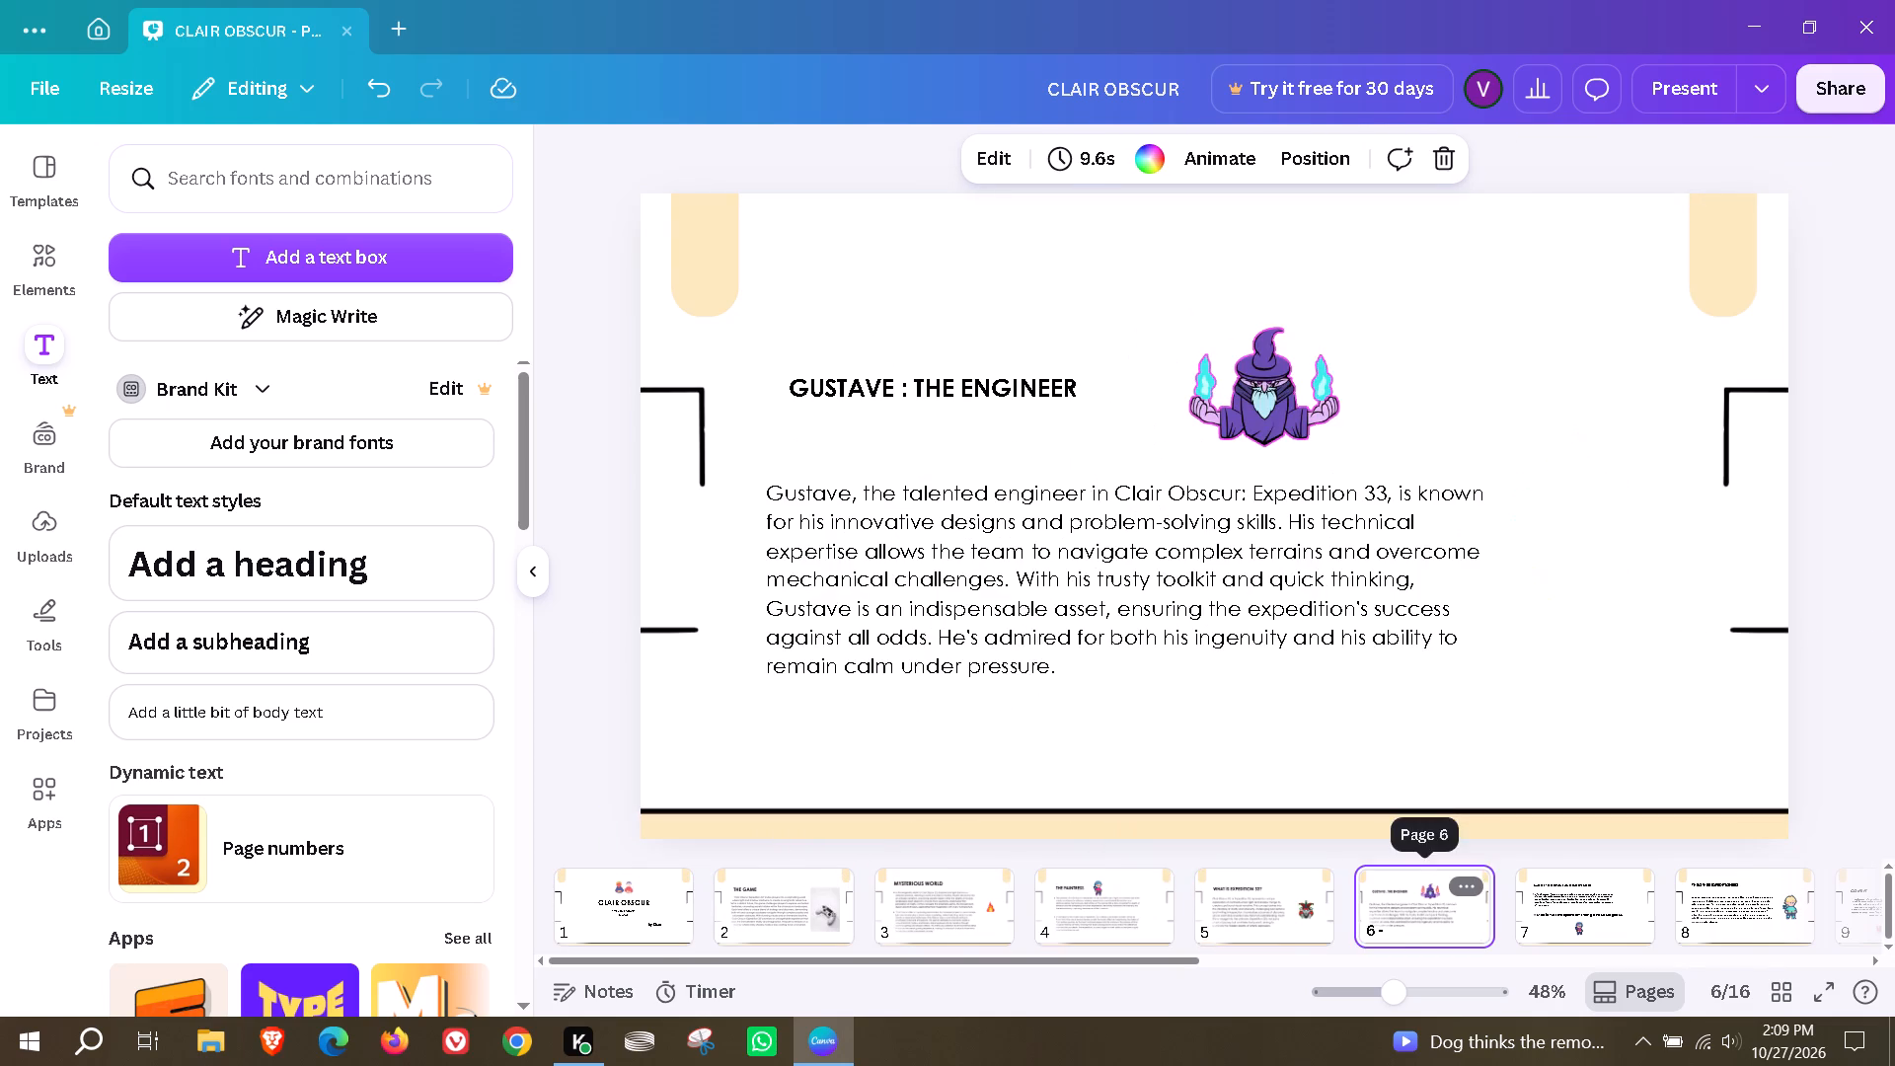
pyautogui.scroll(-2, 1493, 908)
pyautogui.click(1343, 917)
pyautogui.click(1477, 918)
pyautogui.scroll(-2, 1537, 914)
pyautogui.click(1415, 914)
pyautogui.scroll(-2, 1557, 903)
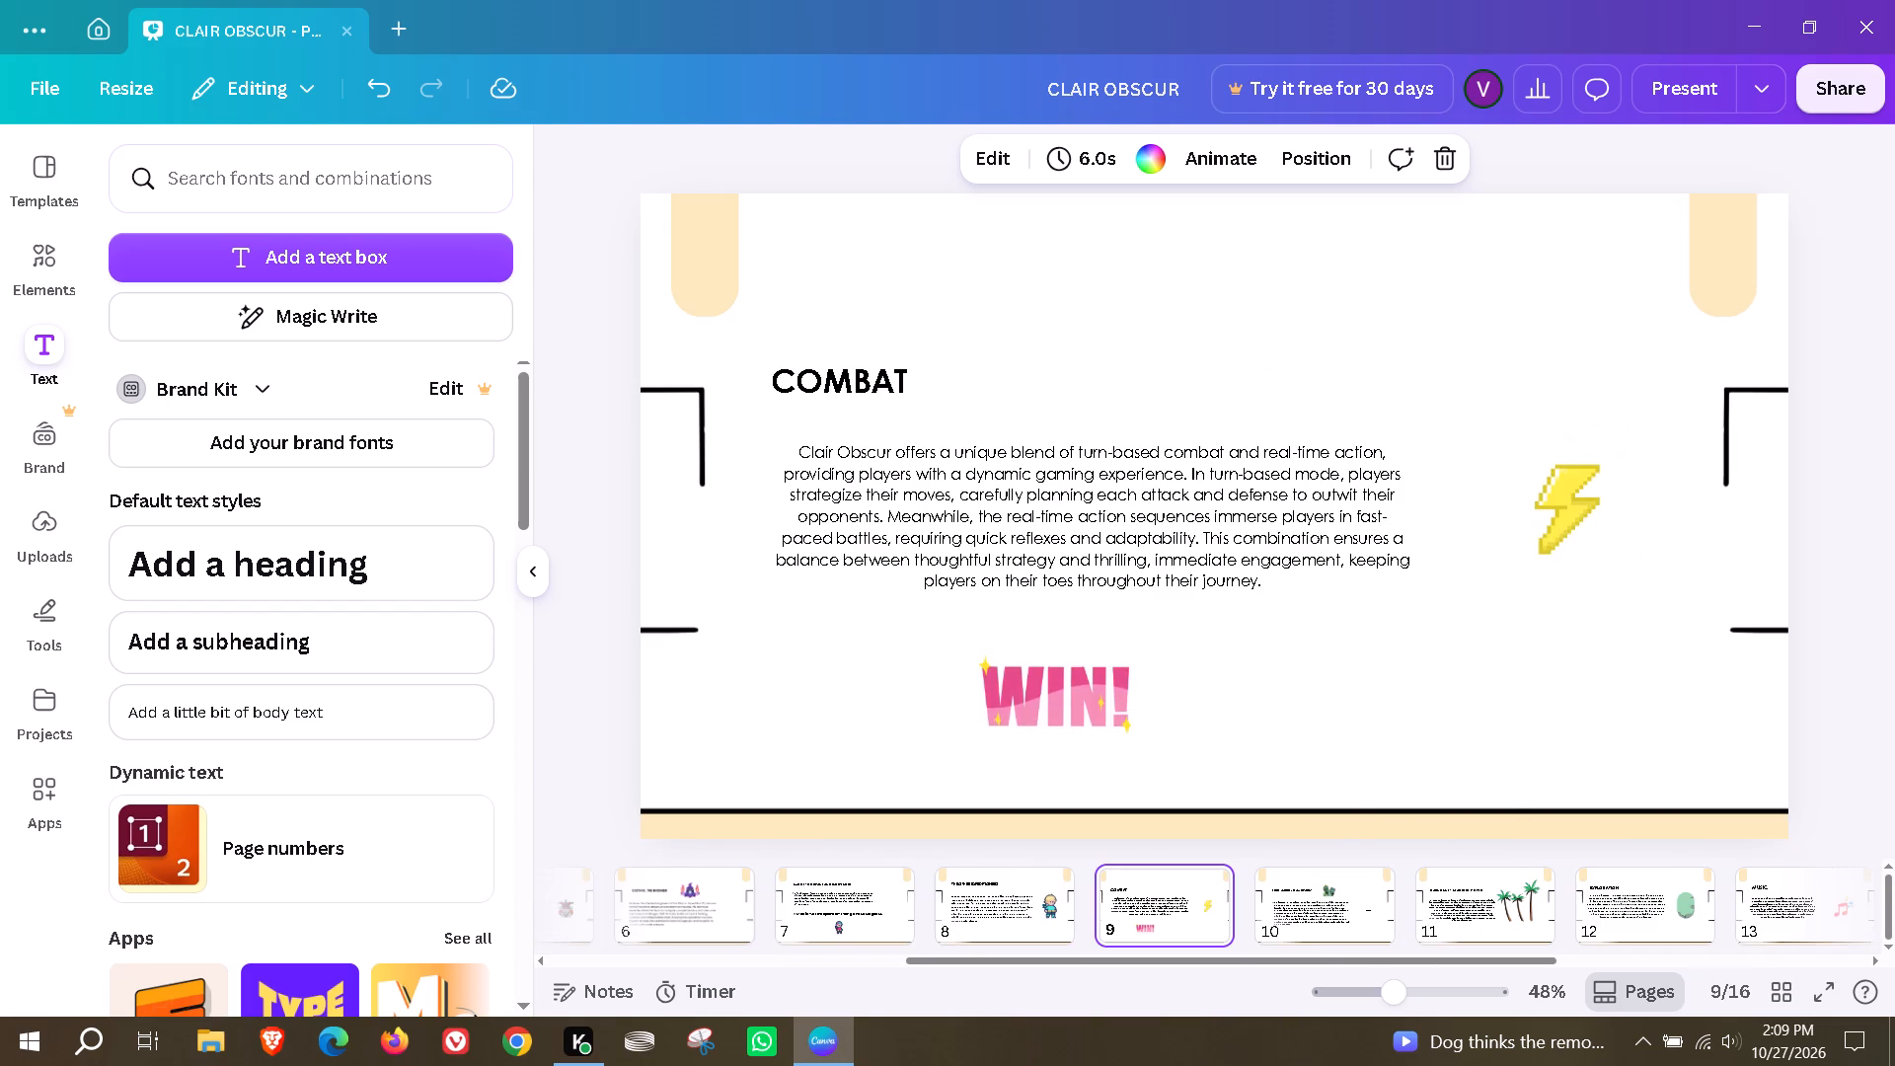
pyautogui.click(1294, 912)
pyautogui.click(1494, 912)
pyautogui.scroll(-2, 1511, 917)
pyautogui.click(1405, 900)
pyautogui.click(1548, 915)
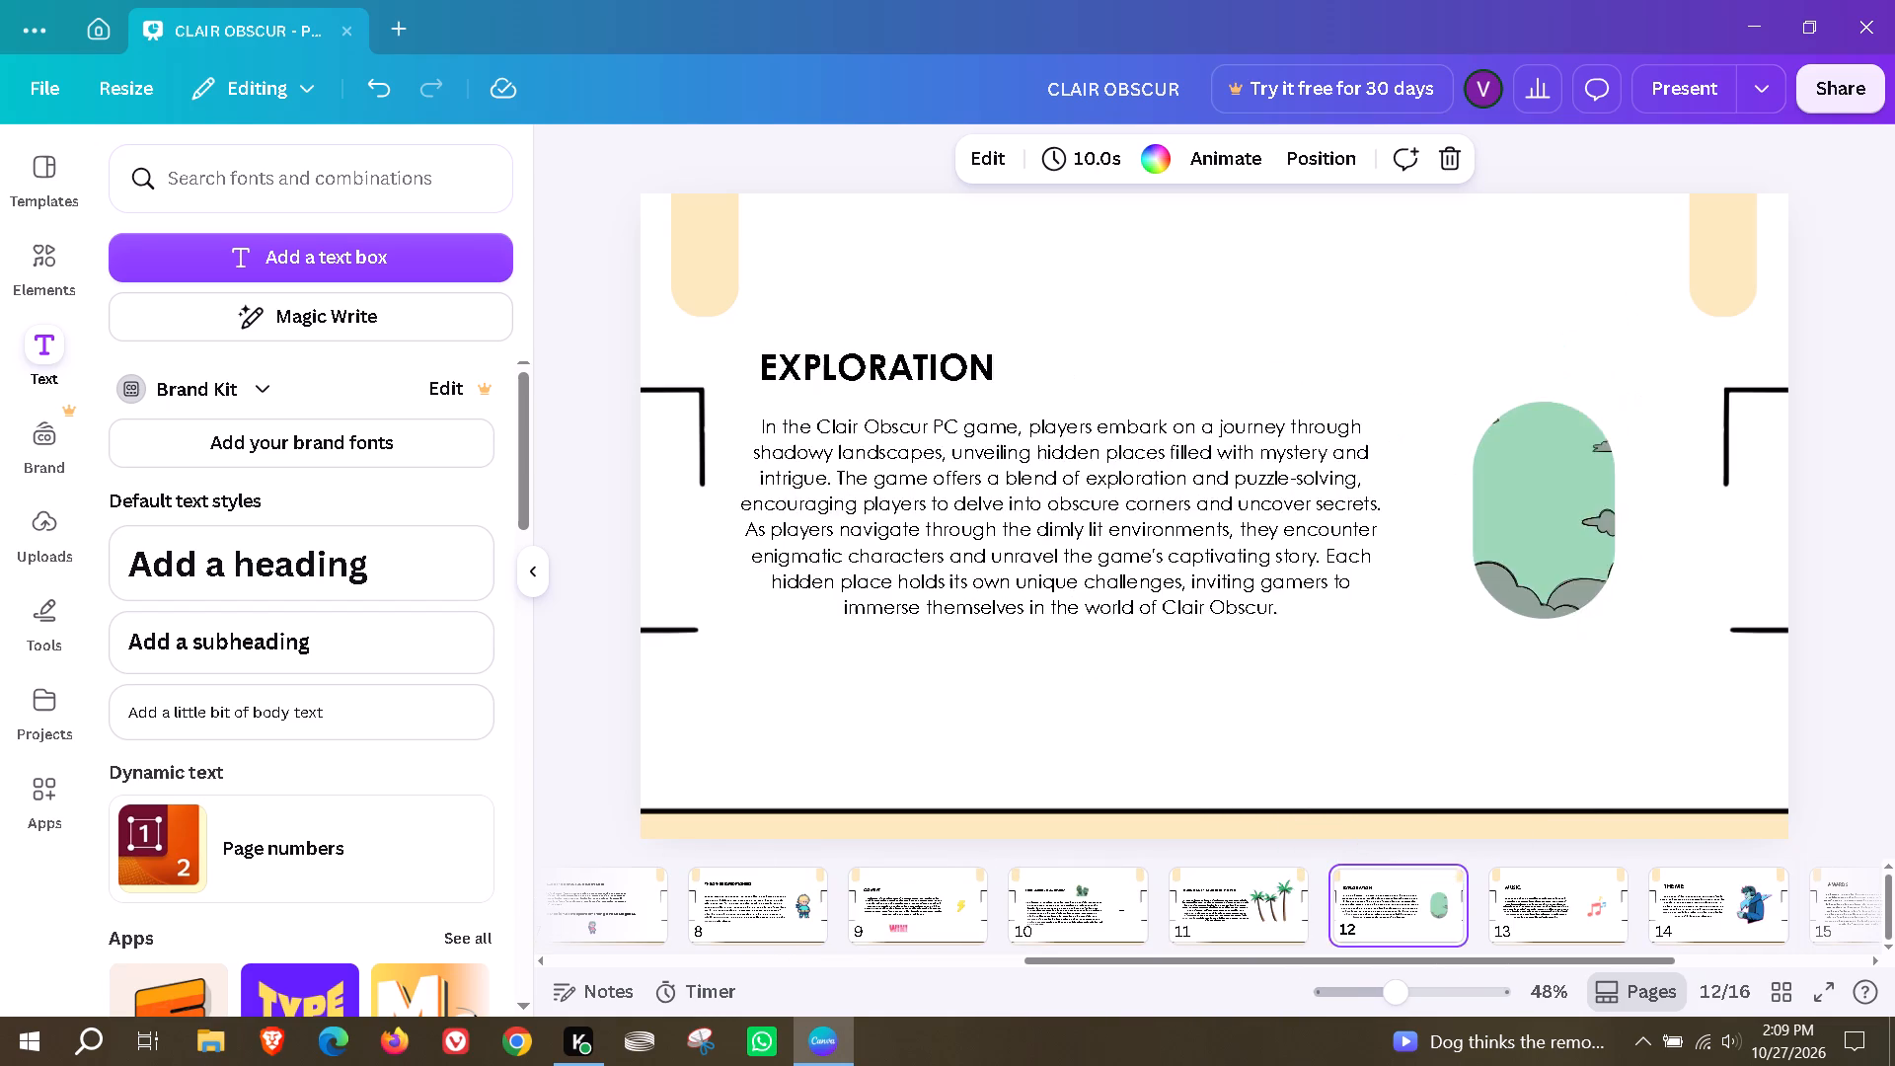
pyautogui.click(1647, 898)
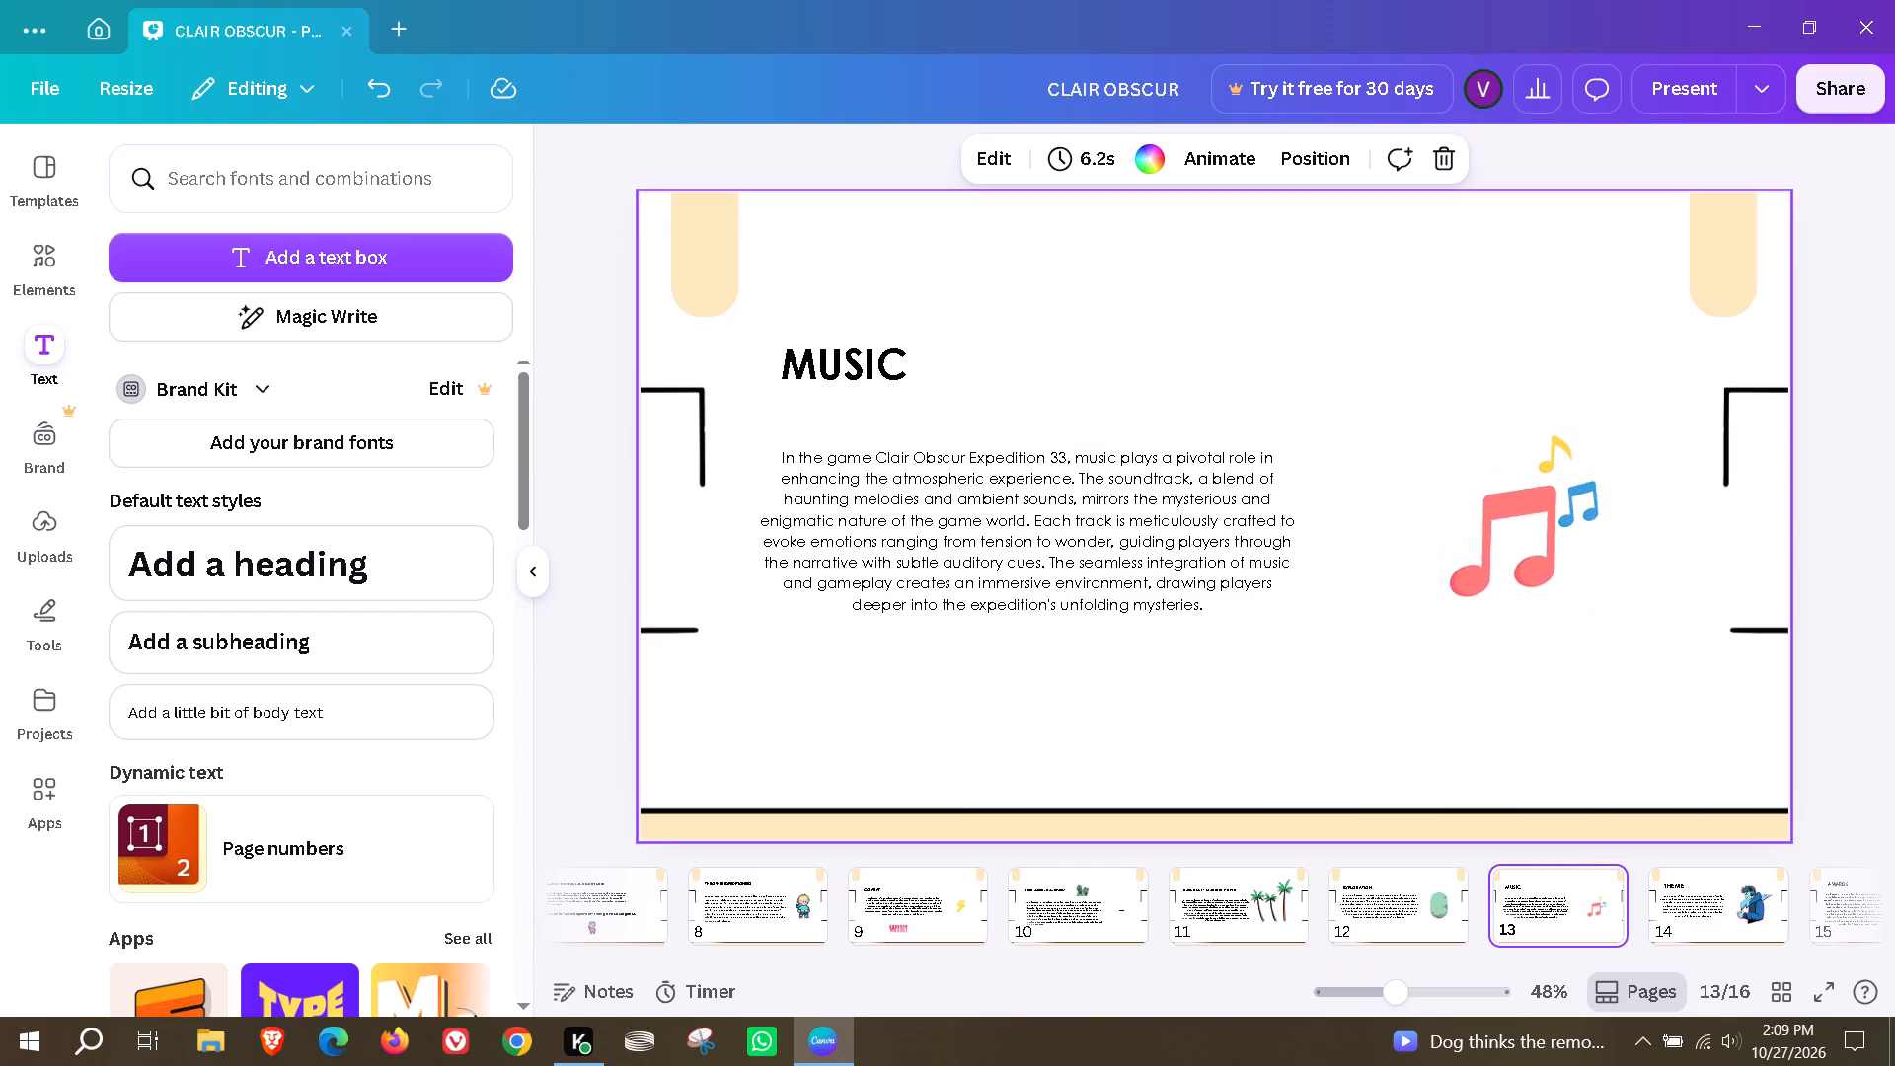
pyautogui.click(1682, 888)
pyautogui.scroll(-3, 1682, 893)
pyautogui.click(1516, 908)
pyautogui.click(1631, 913)
pyautogui.click(1631, 920)
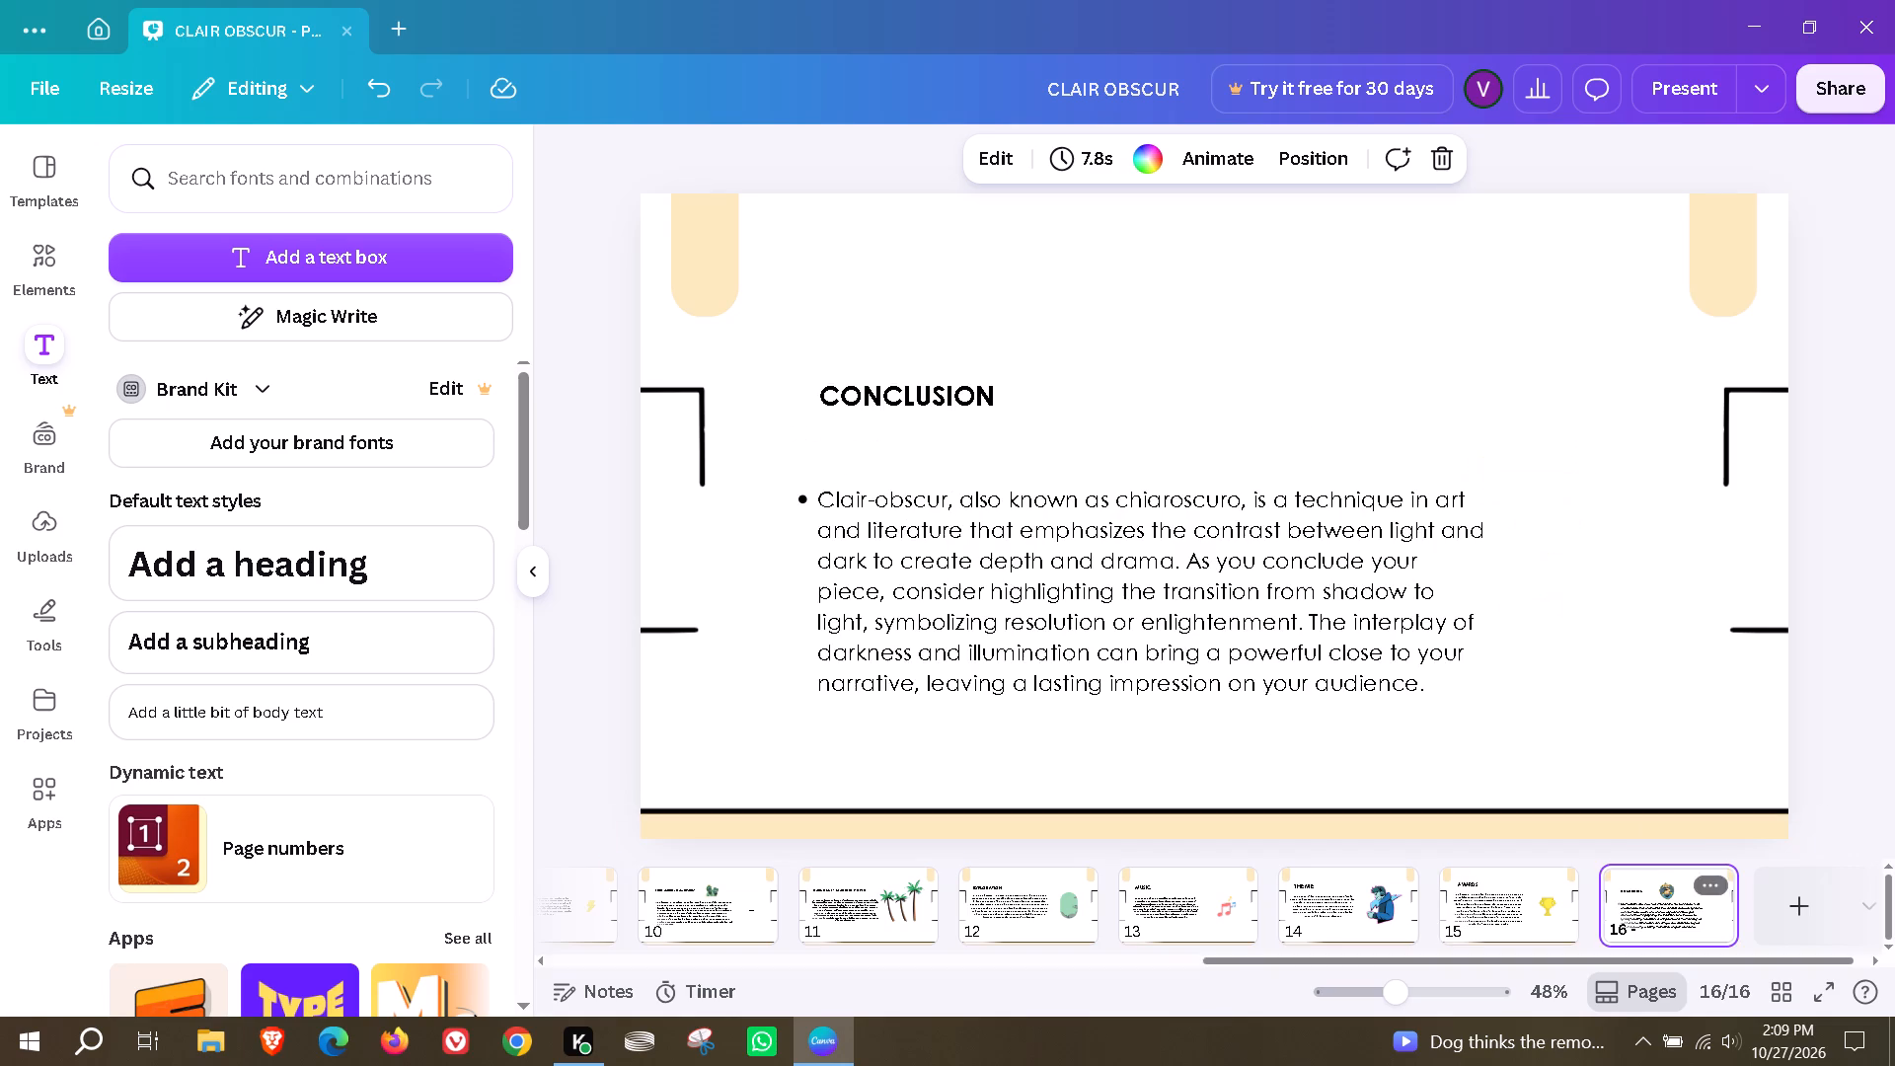
pyautogui.scroll(1, 1118, 670)
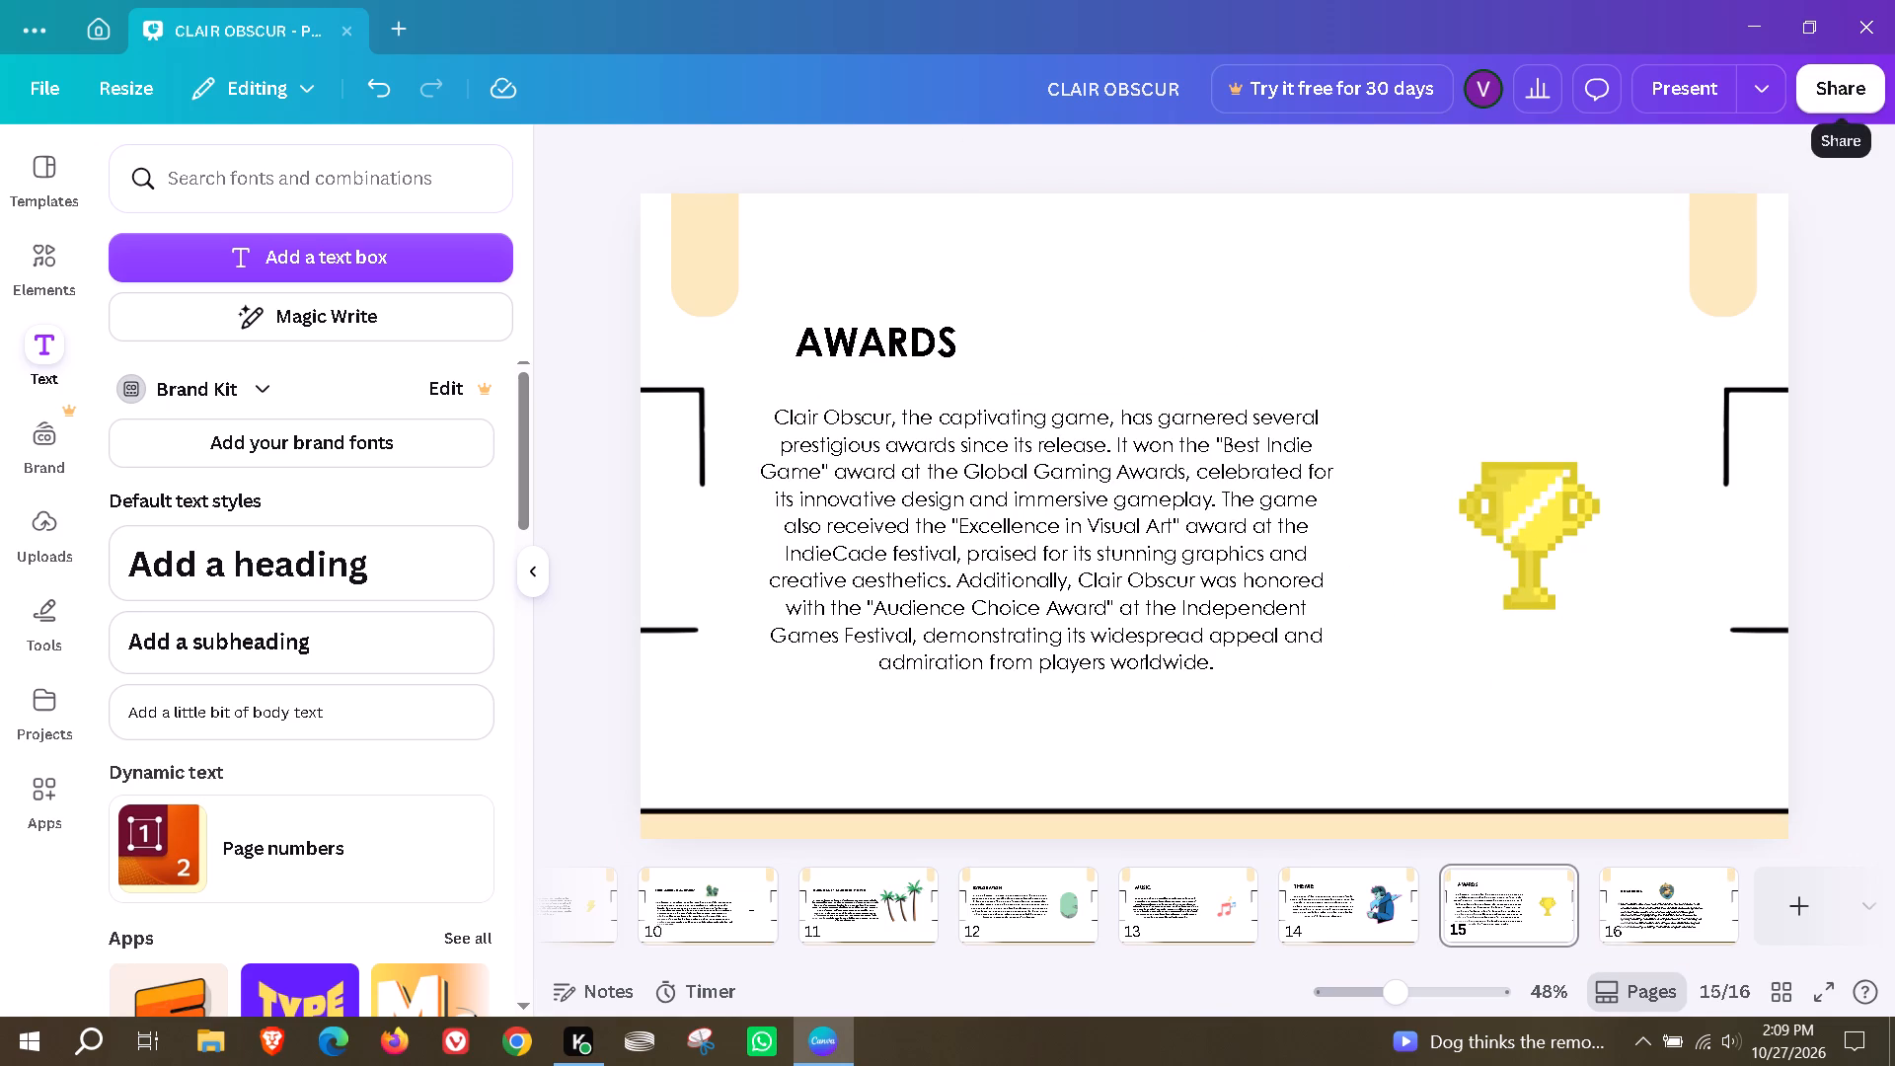
# Download all pages as a PDF and save it as CLAIR OBSCUR.pdf in the Downloads folder.
pyautogui.click(1848, 93)
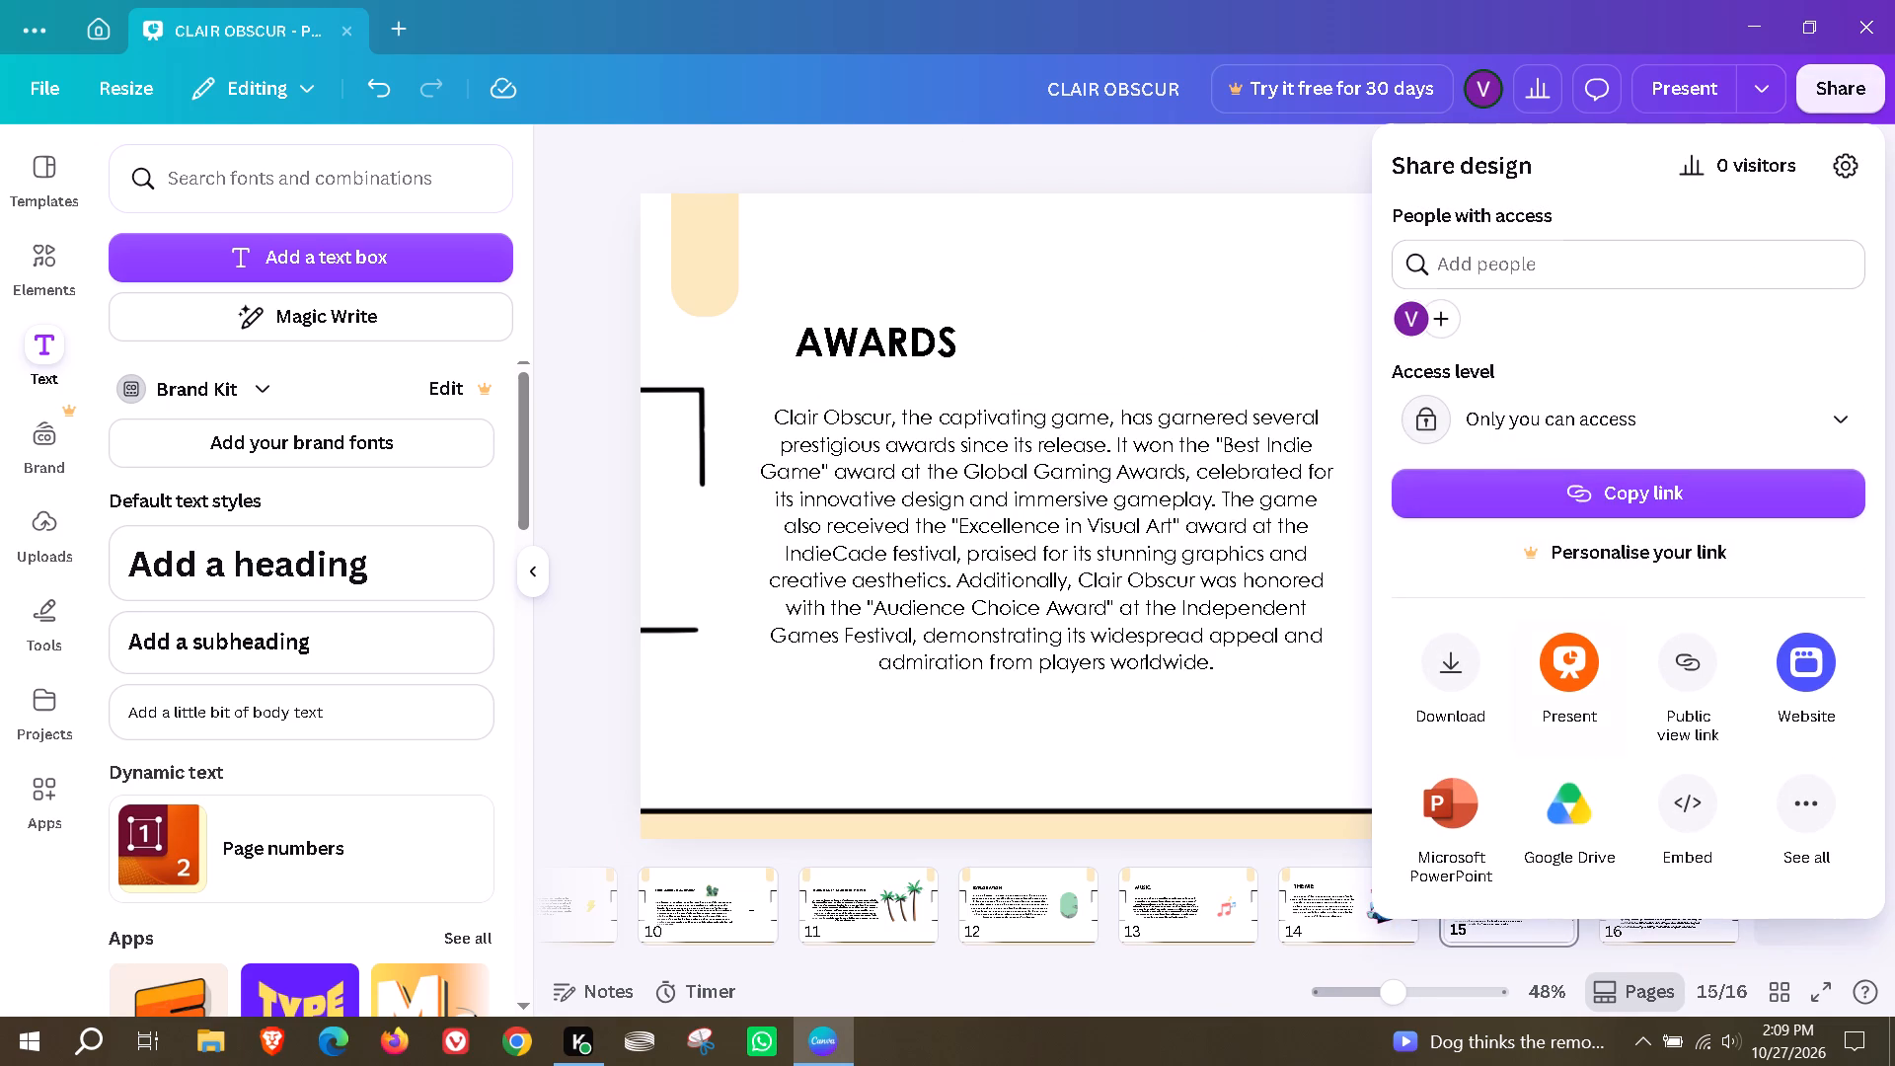
pyautogui.click(1457, 666)
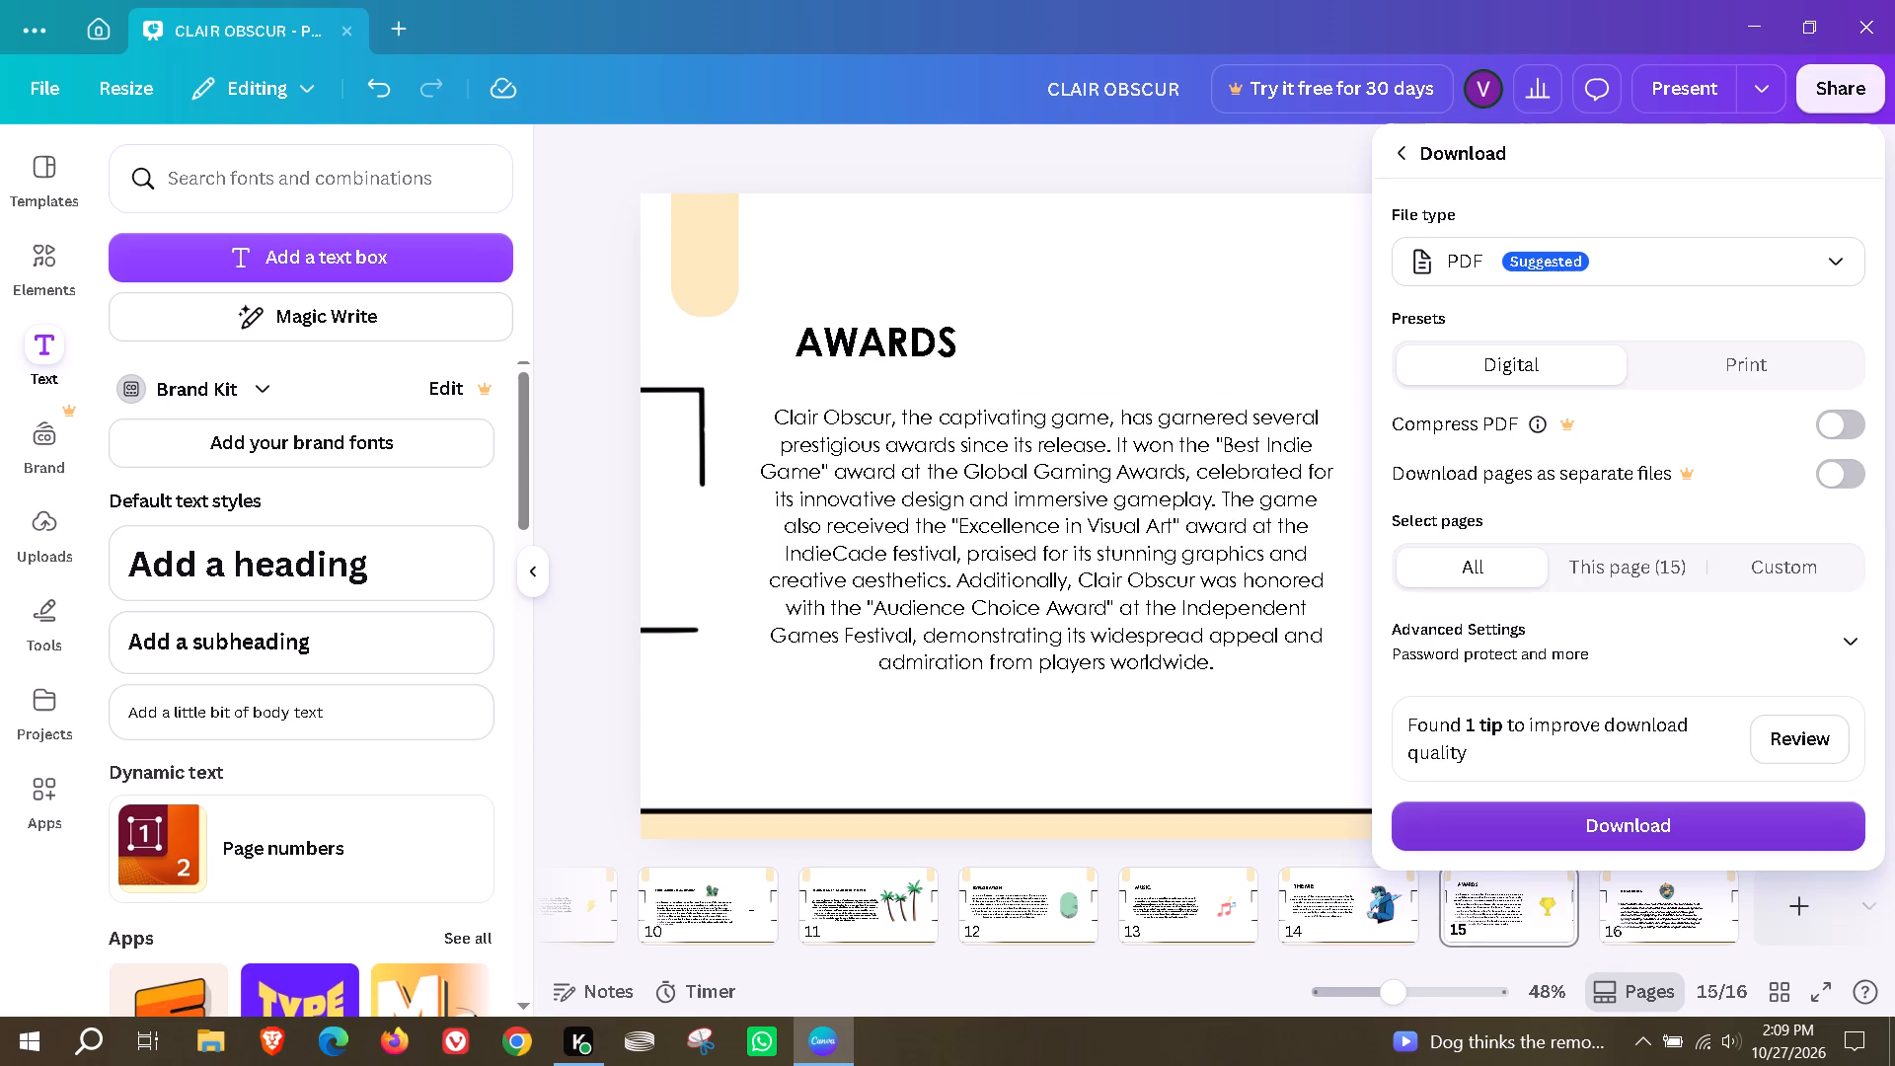
pyautogui.click(1613, 826)
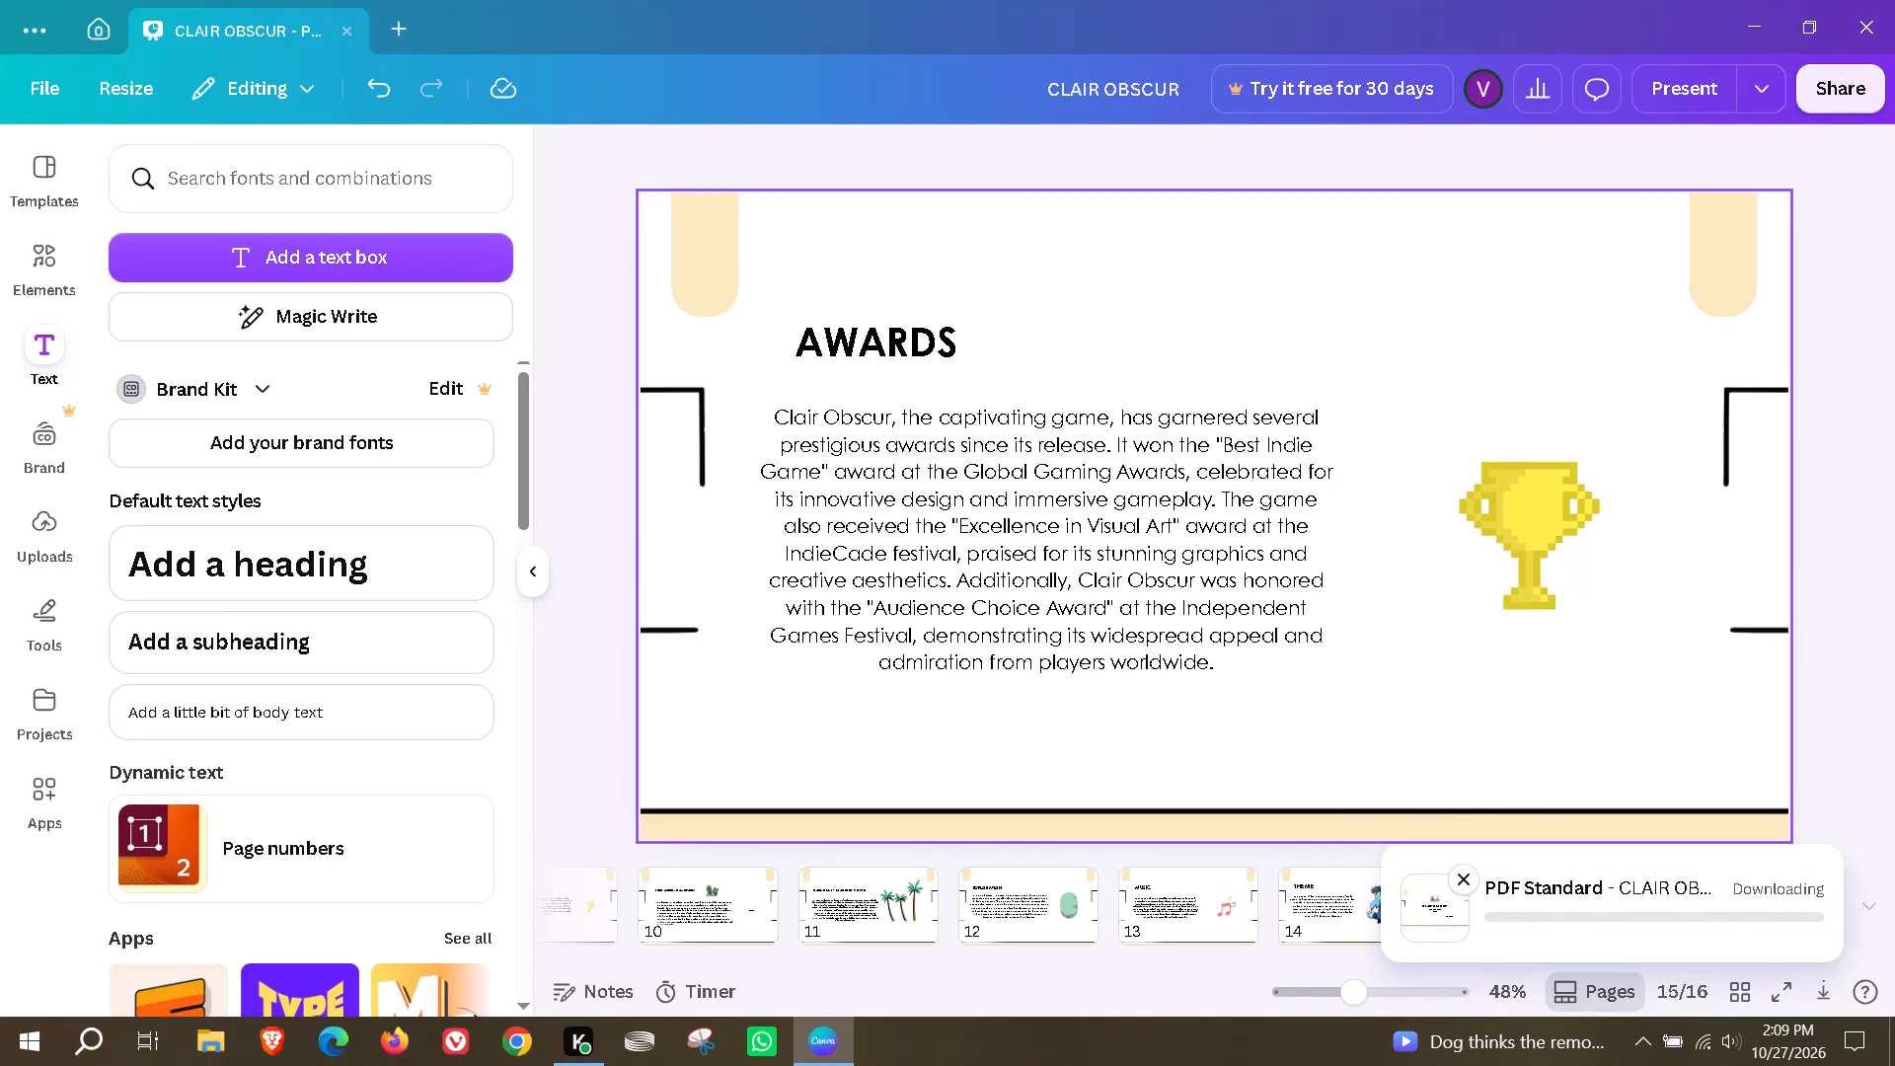
pyautogui.click(1854, 113)
pyautogui.click(715, 550)
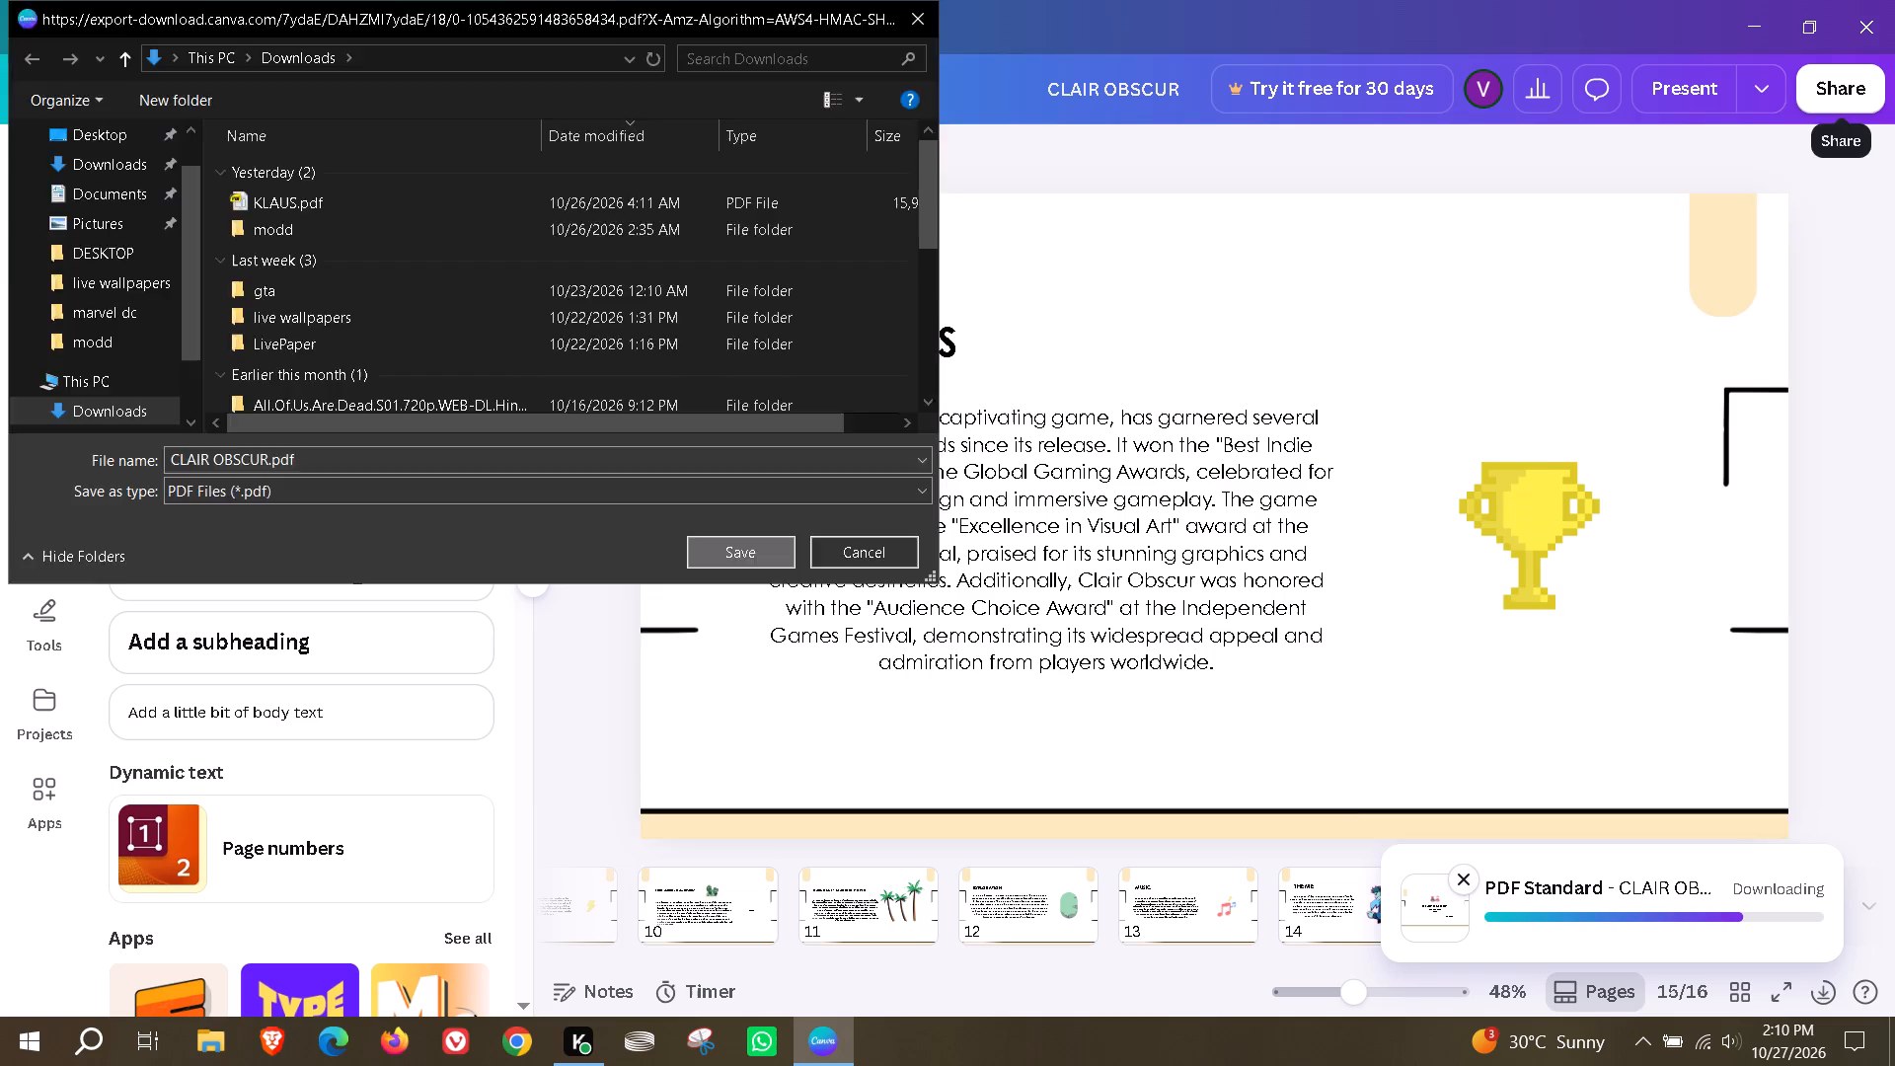
# Download the presentation as an MP4 video.
pyautogui.click(1858, 88)
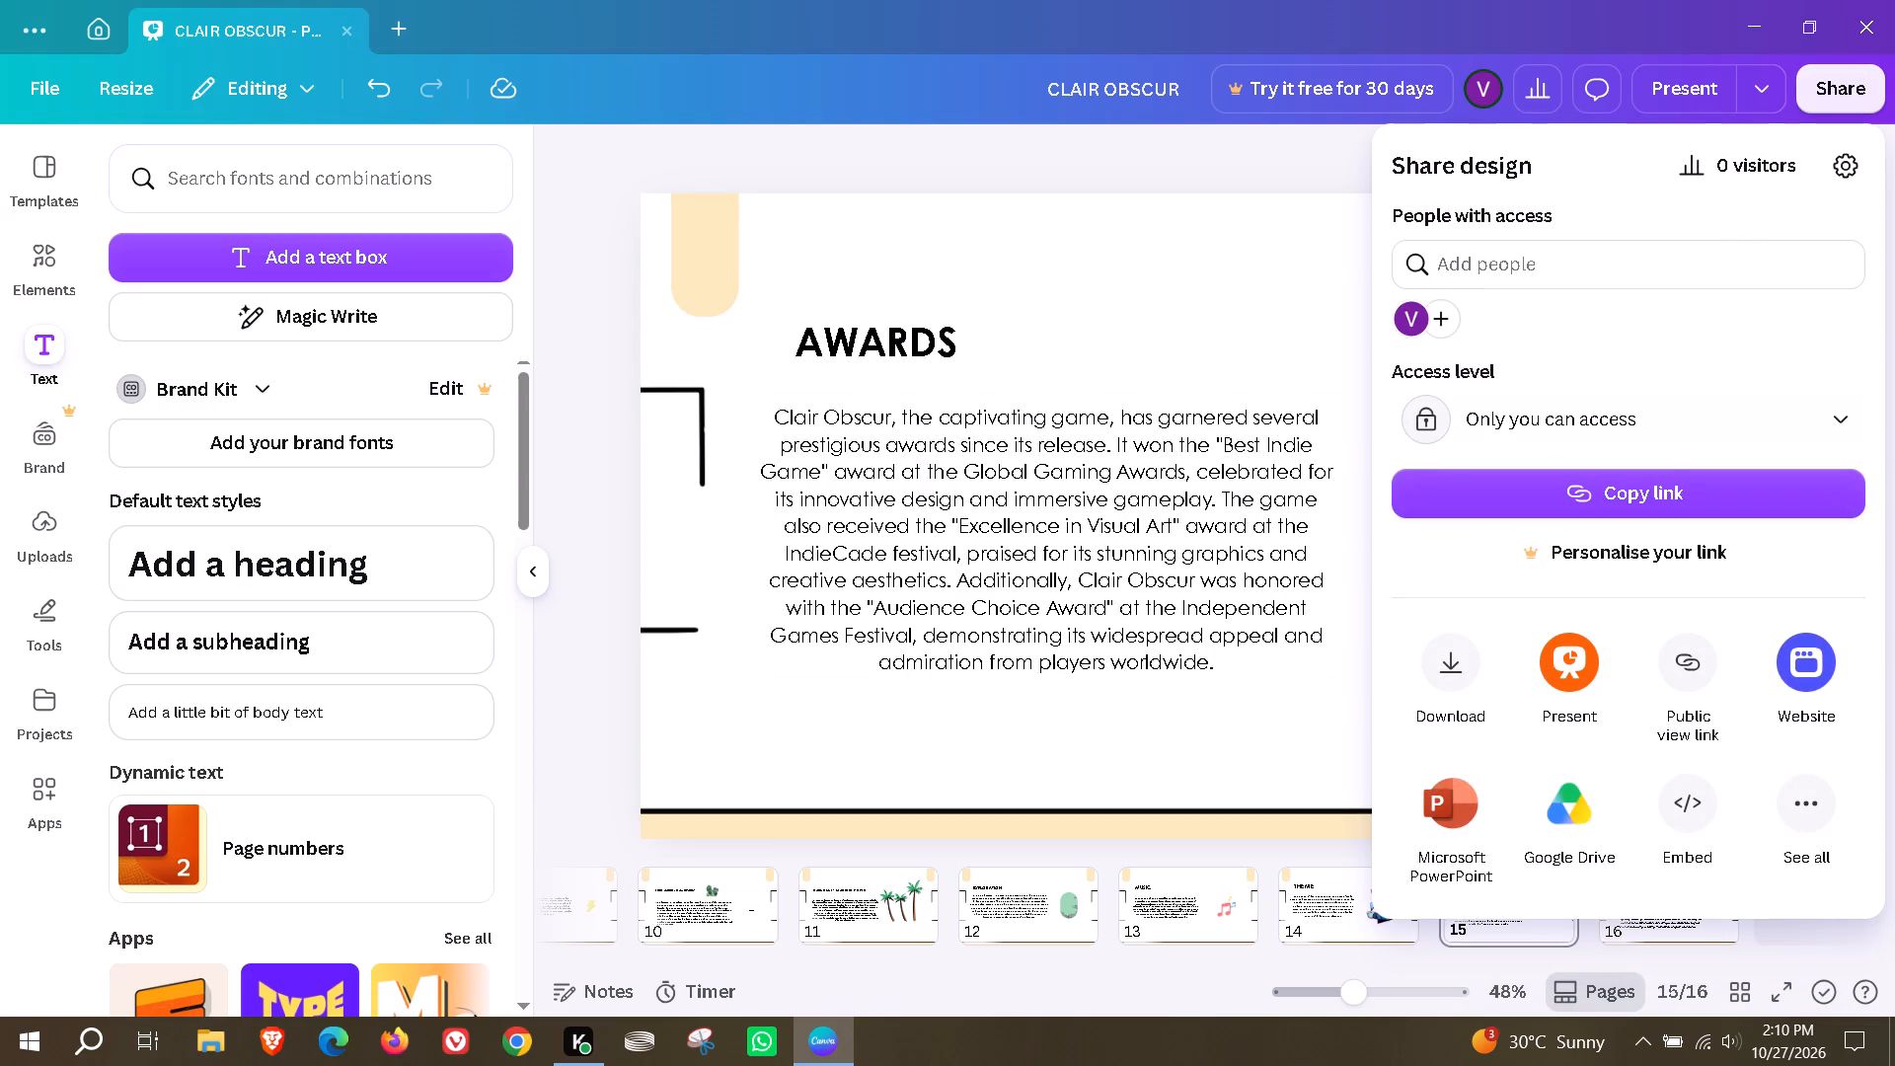
pyautogui.click(1443, 670)
pyautogui.click(1558, 267)
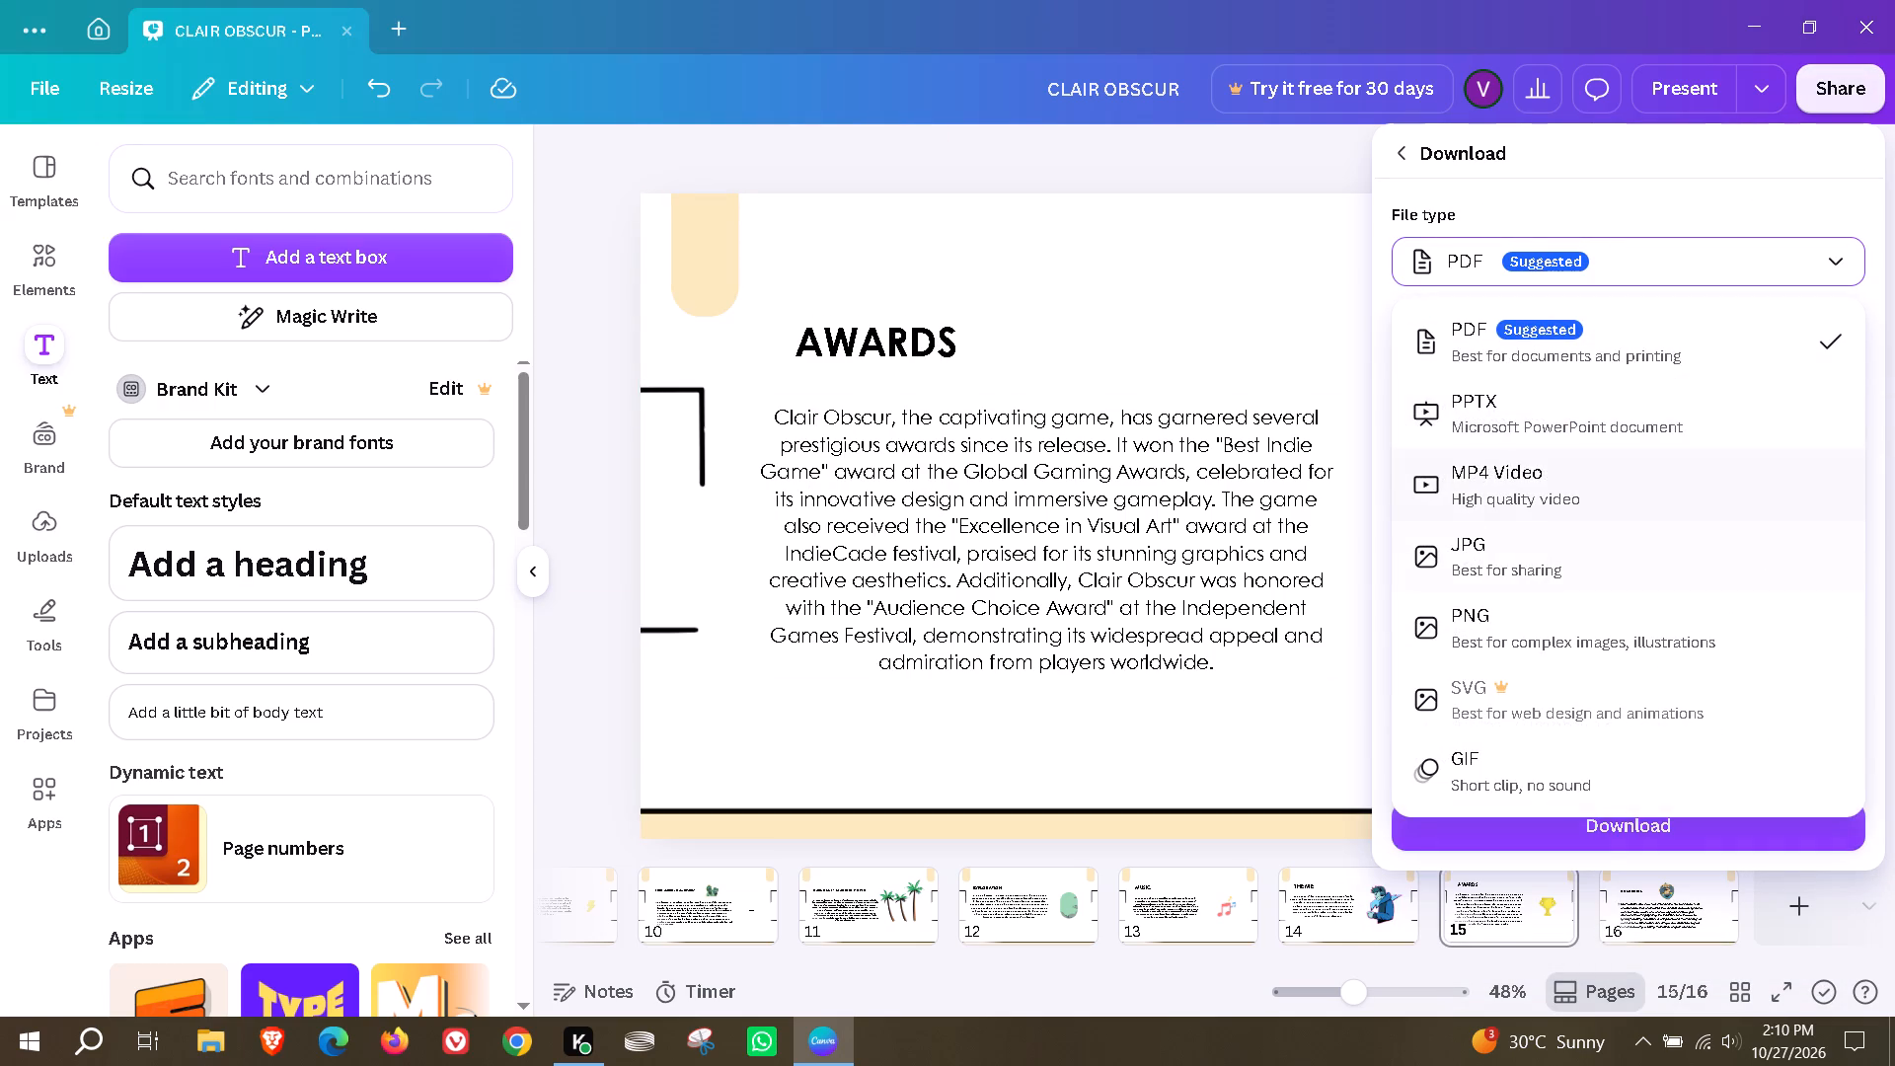
pyautogui.click(1514, 494)
pyautogui.click(1642, 643)
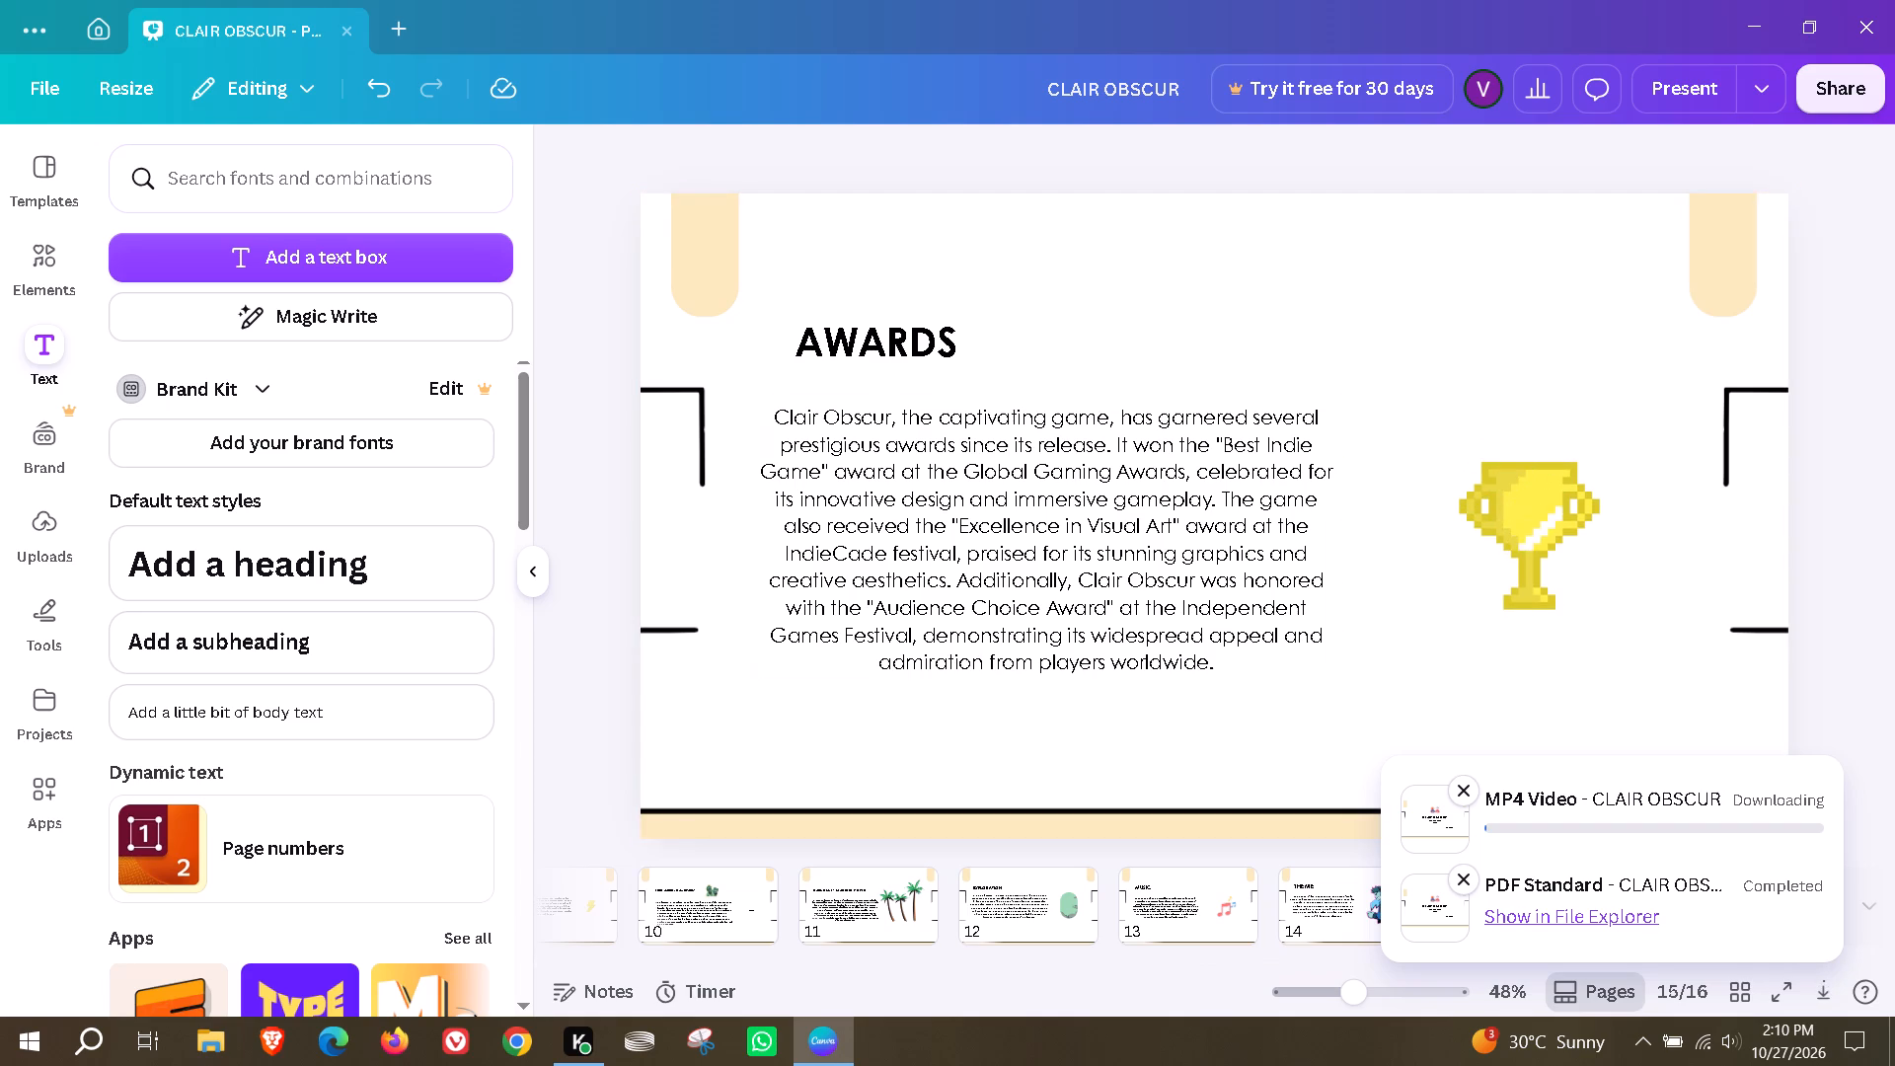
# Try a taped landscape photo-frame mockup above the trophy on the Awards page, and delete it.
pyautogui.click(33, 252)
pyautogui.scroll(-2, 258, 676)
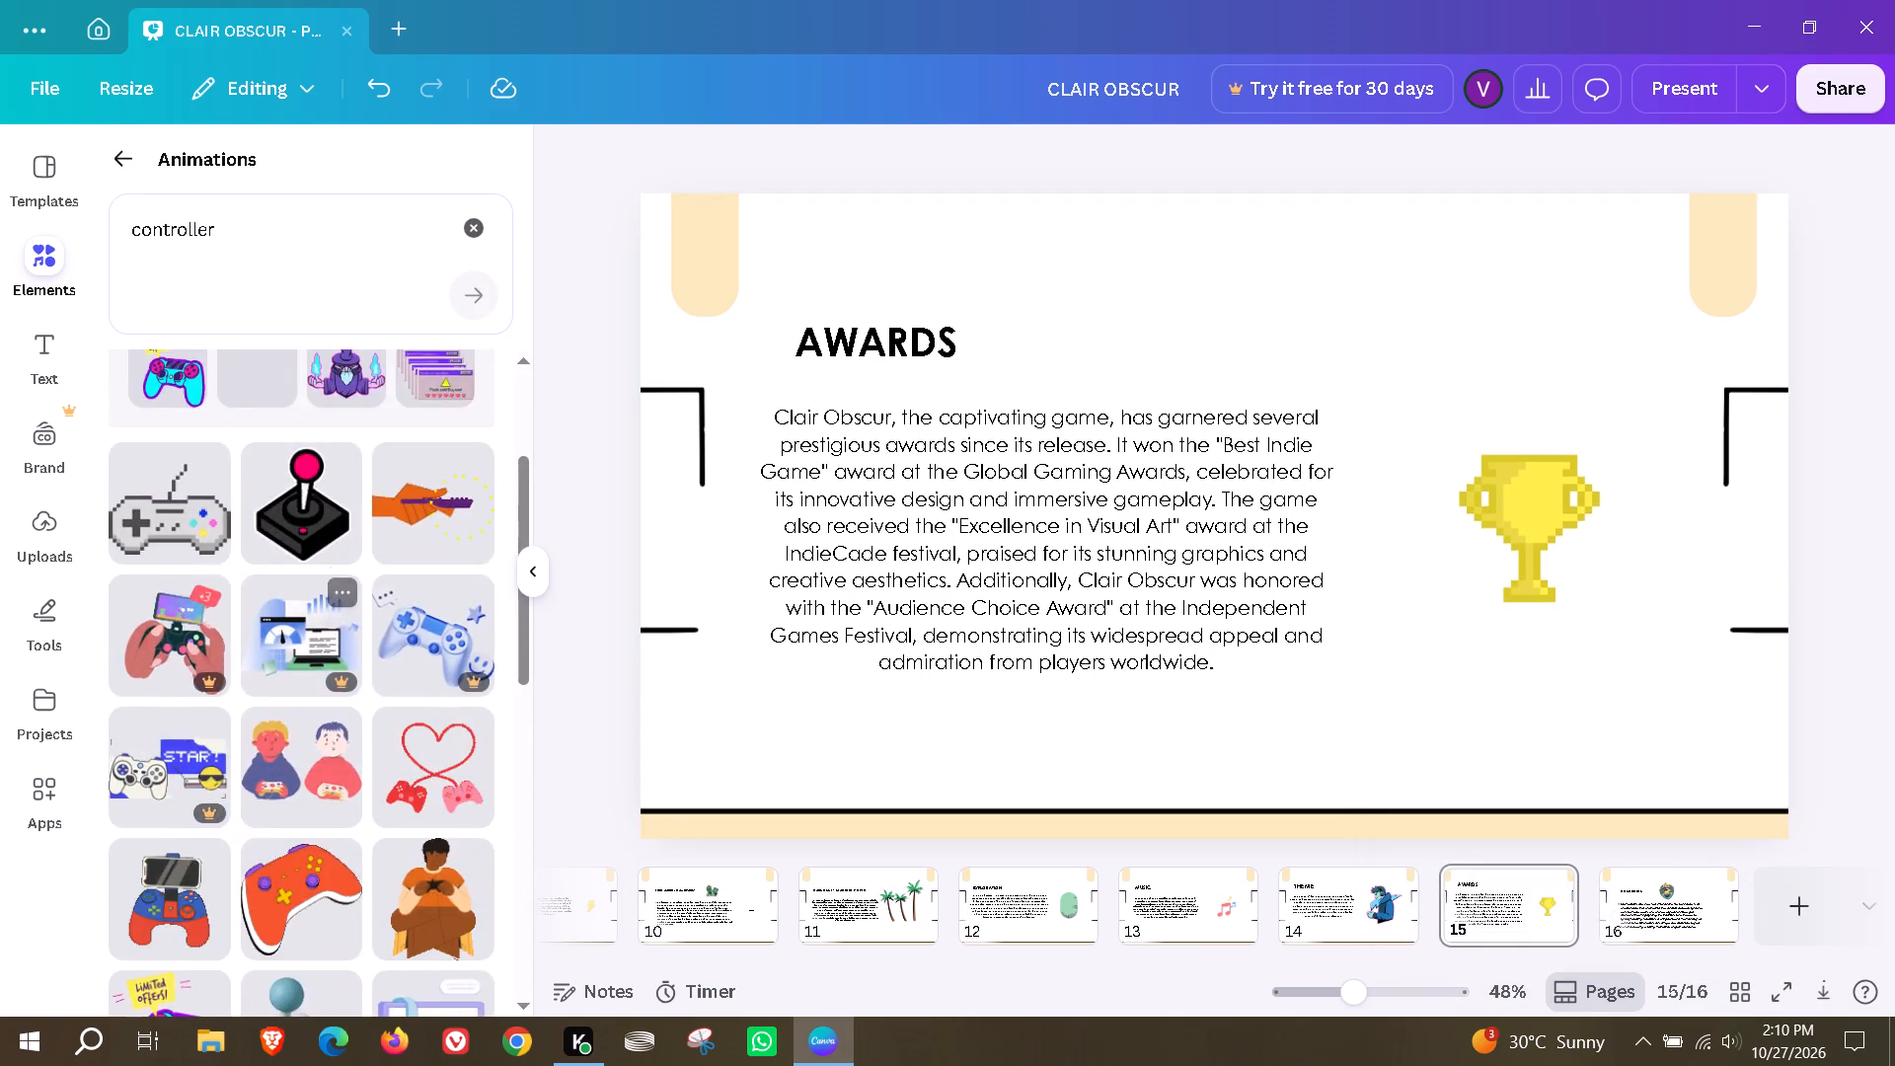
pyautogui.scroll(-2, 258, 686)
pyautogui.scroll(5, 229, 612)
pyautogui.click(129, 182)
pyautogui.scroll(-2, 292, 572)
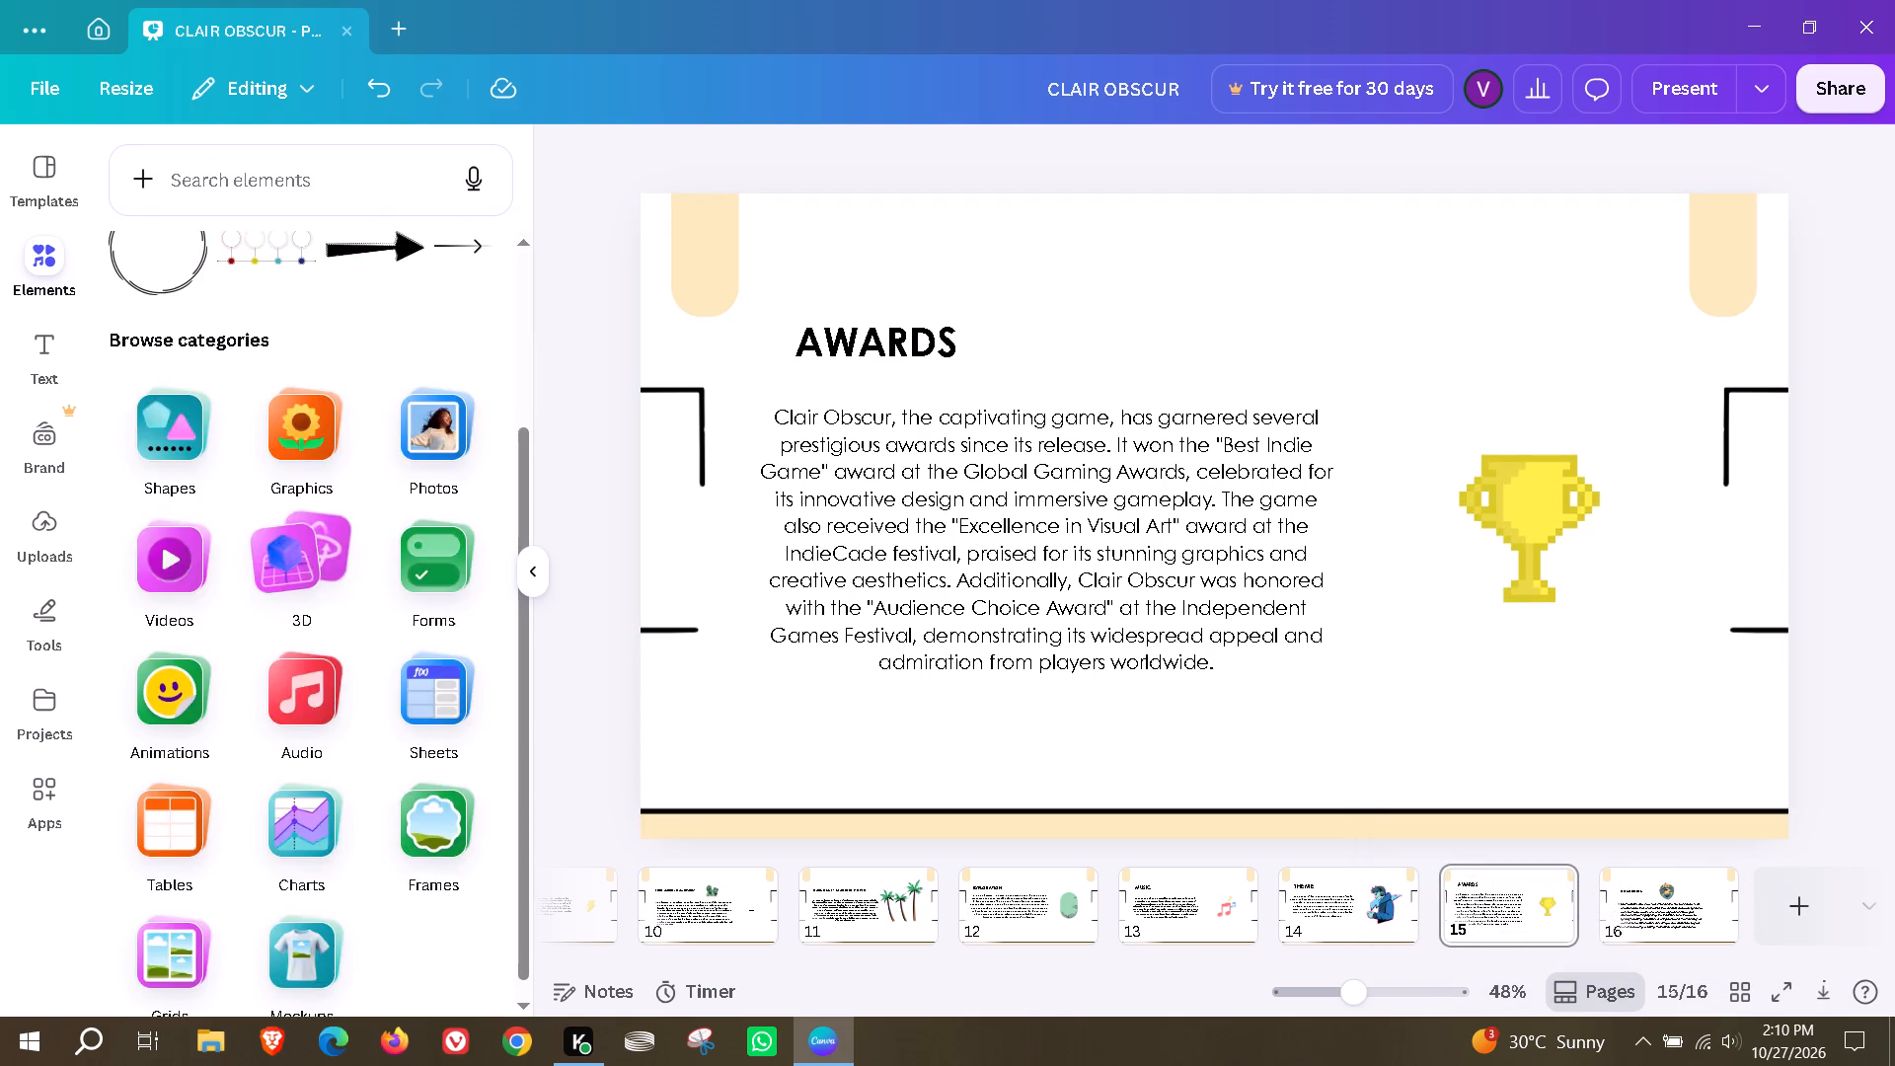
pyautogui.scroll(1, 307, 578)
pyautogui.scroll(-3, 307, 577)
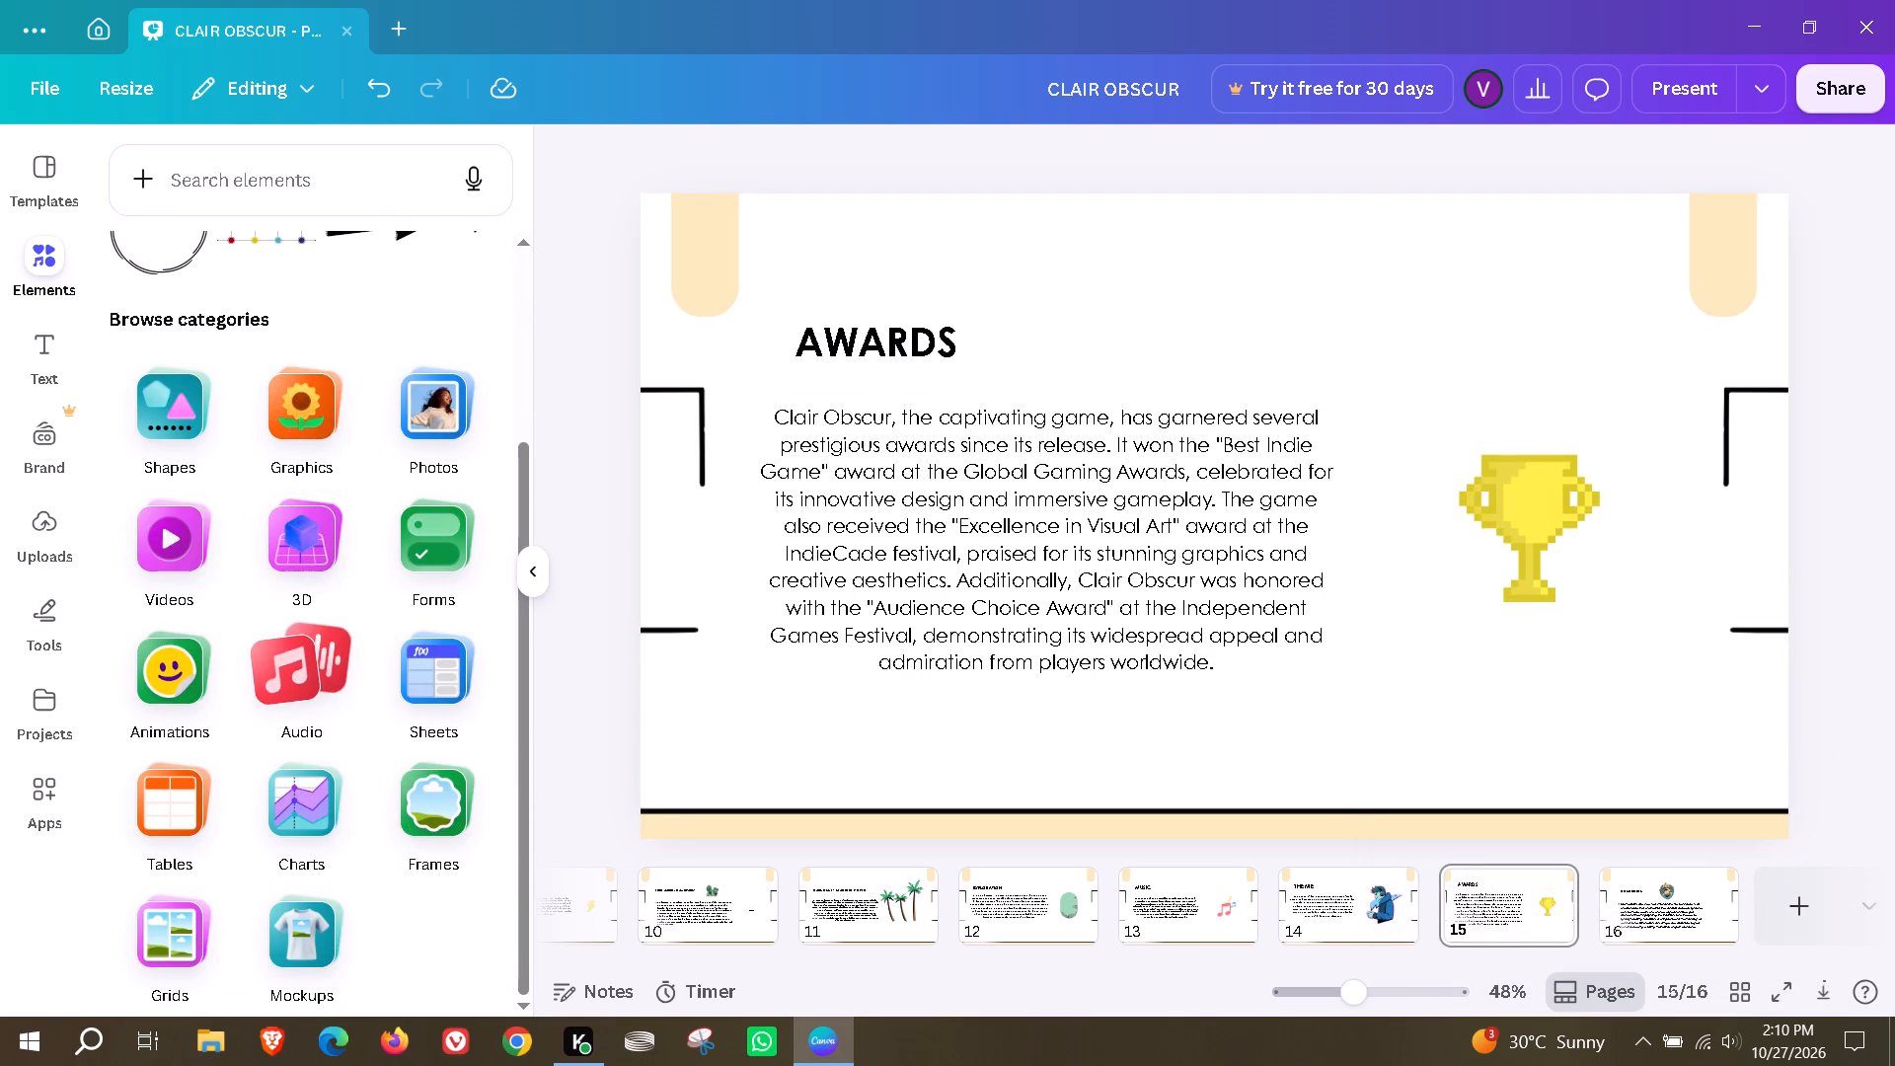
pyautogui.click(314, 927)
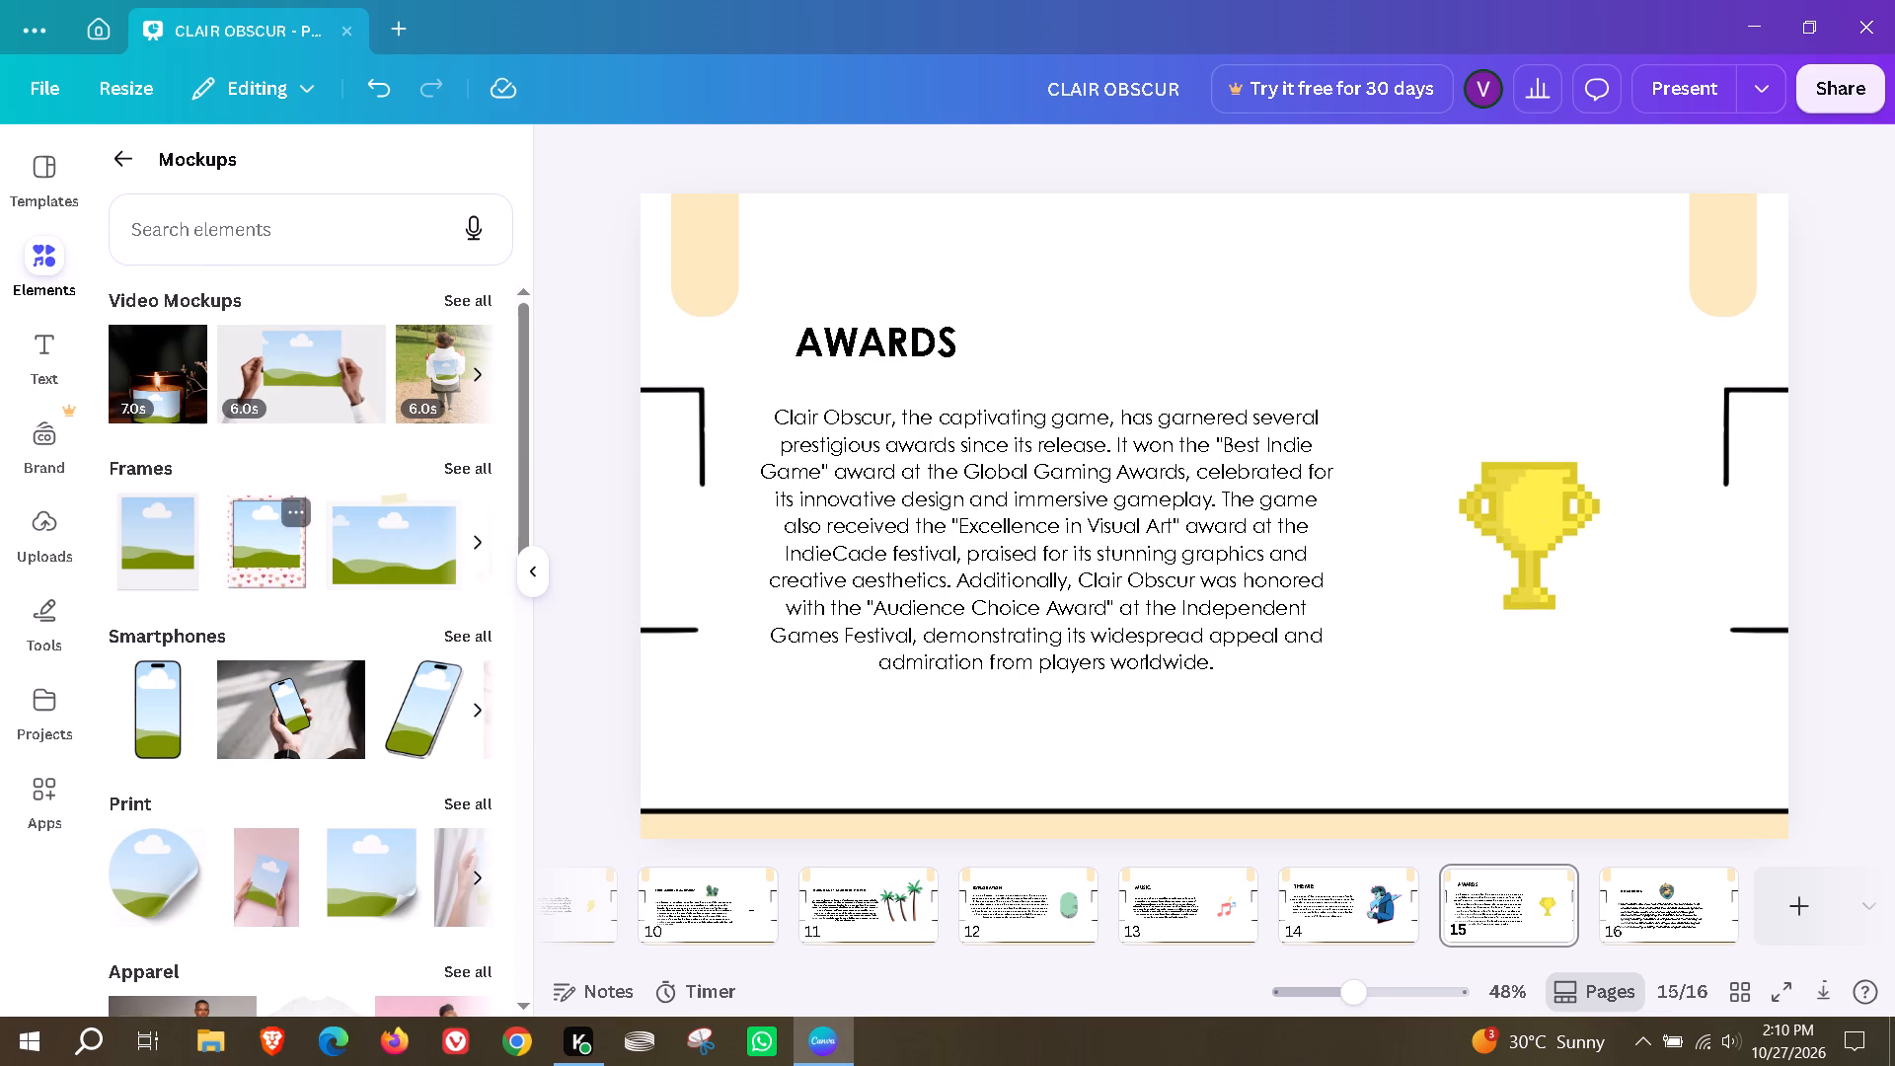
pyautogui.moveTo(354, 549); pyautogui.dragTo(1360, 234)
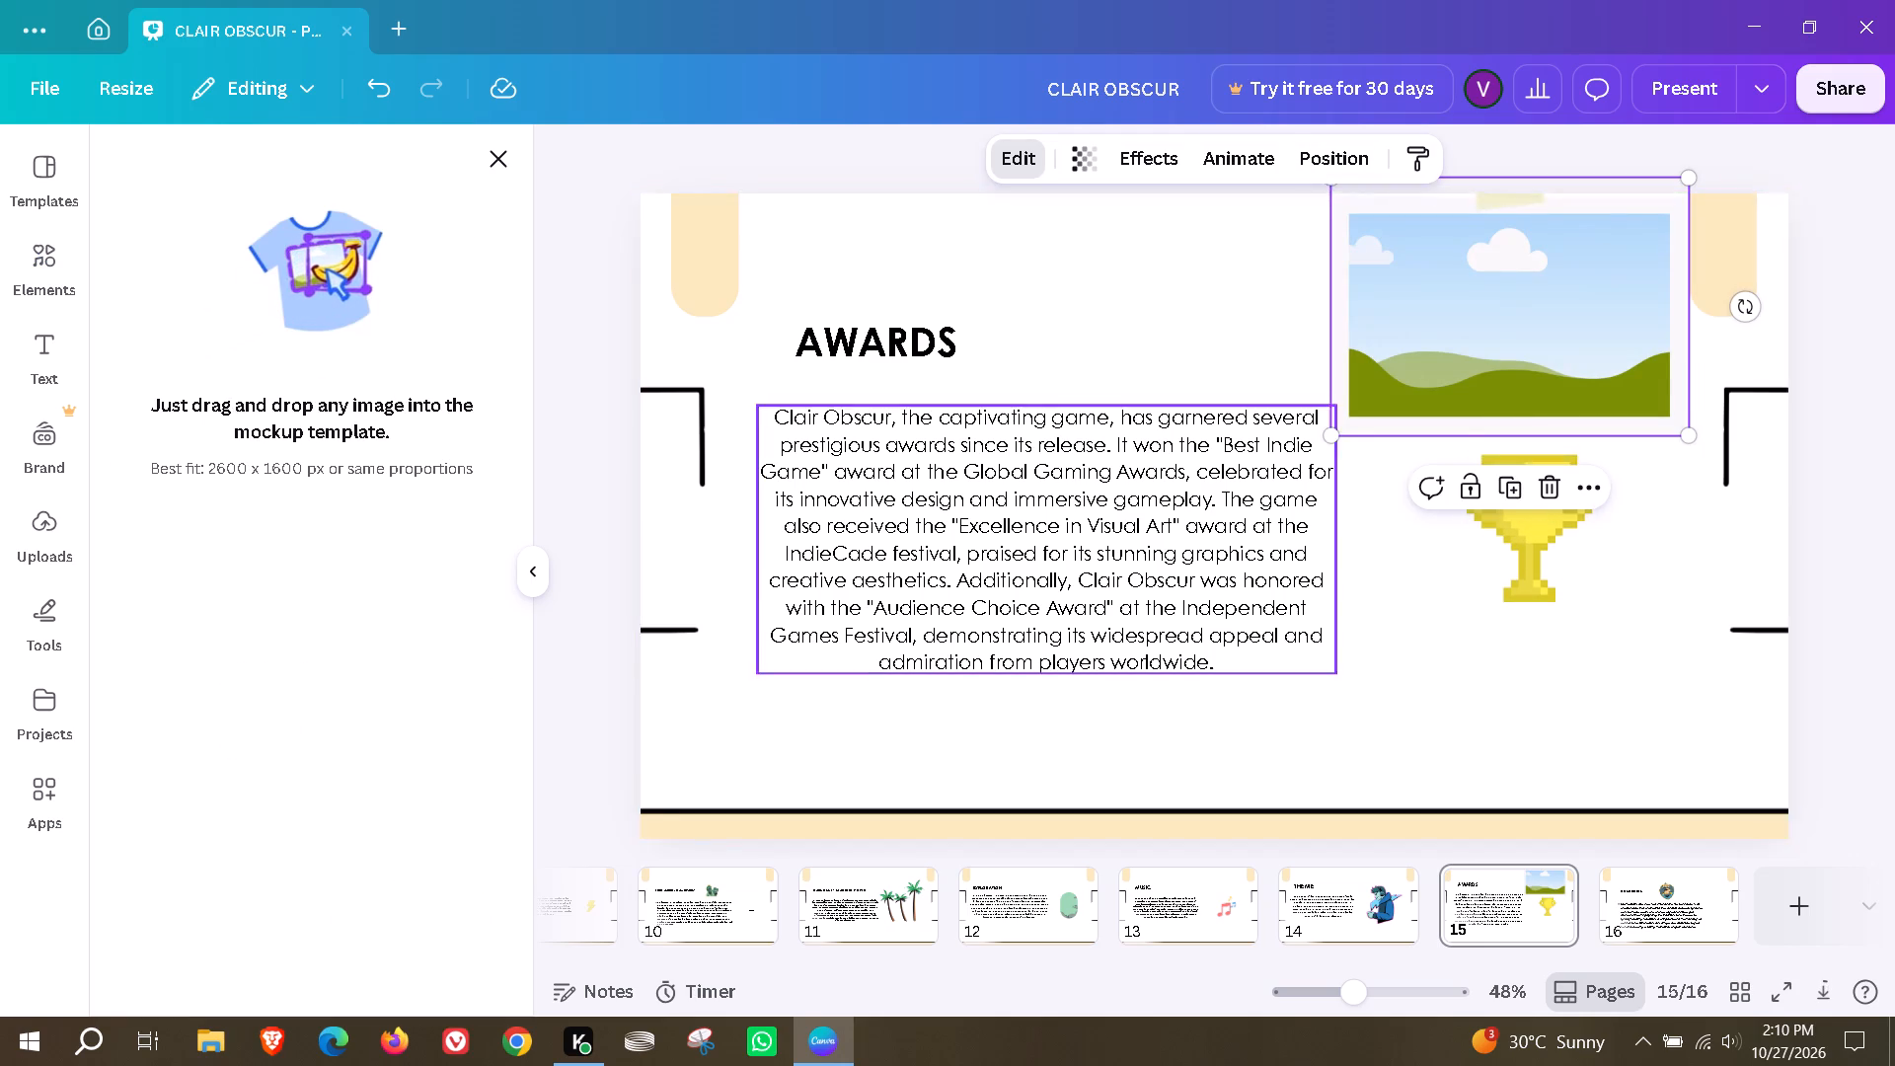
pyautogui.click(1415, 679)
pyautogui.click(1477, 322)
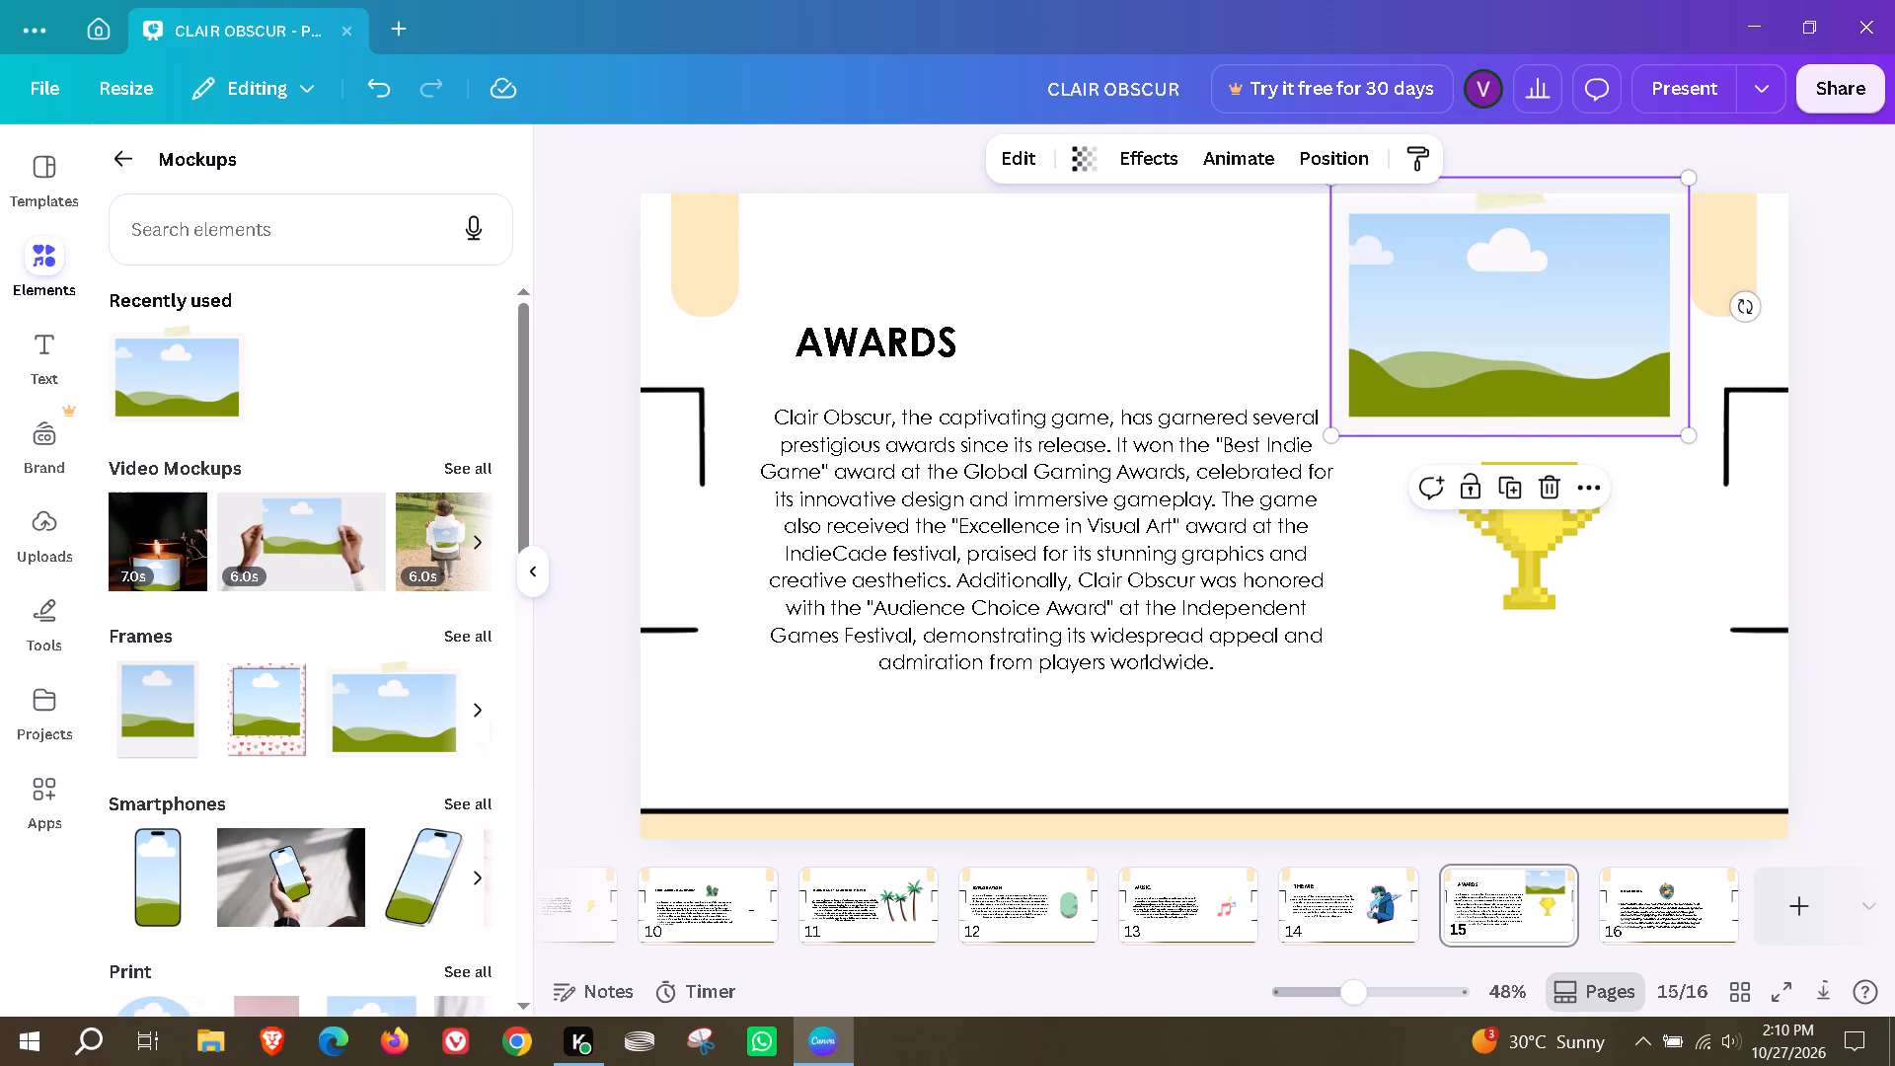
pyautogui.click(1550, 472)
# Browse the Mockups, Grids and Videos categories of the element library to examine the available designs.
pyautogui.scroll(-3, 217, 730)
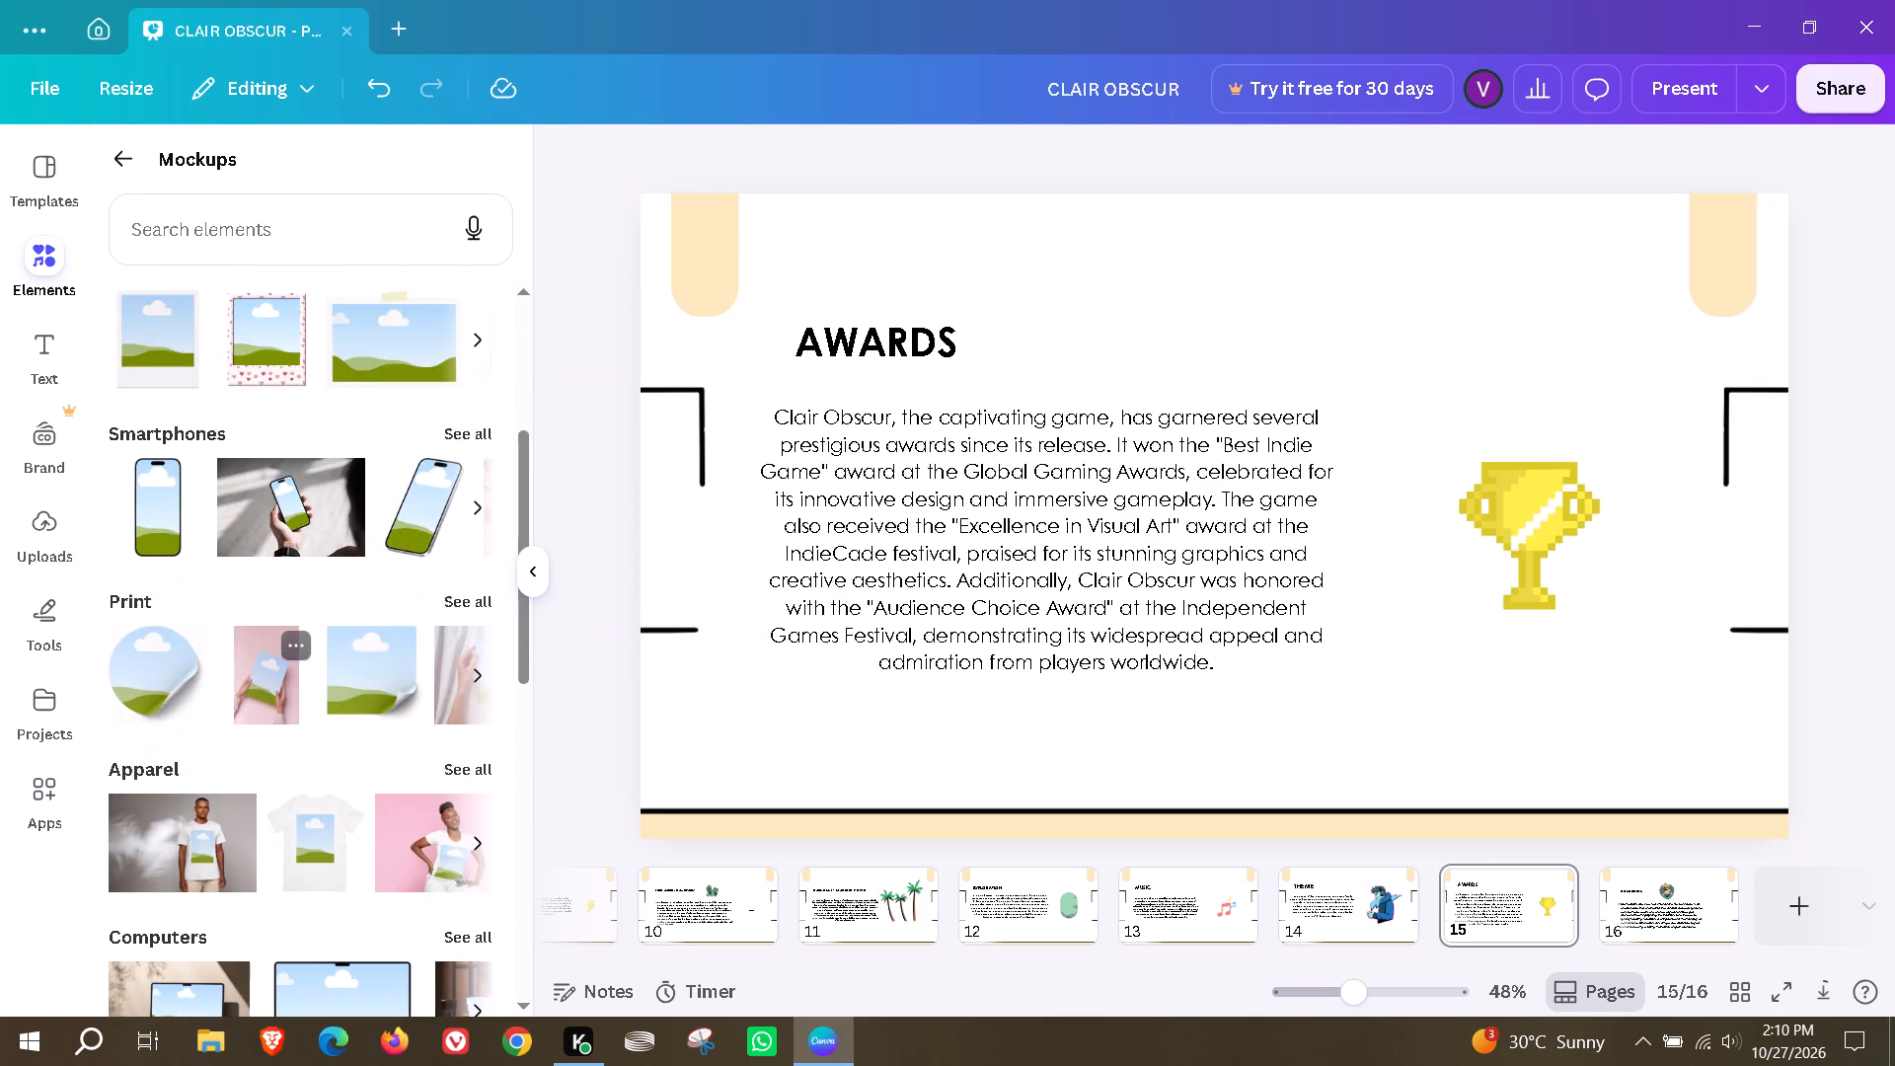
pyautogui.scroll(-5, 261, 733)
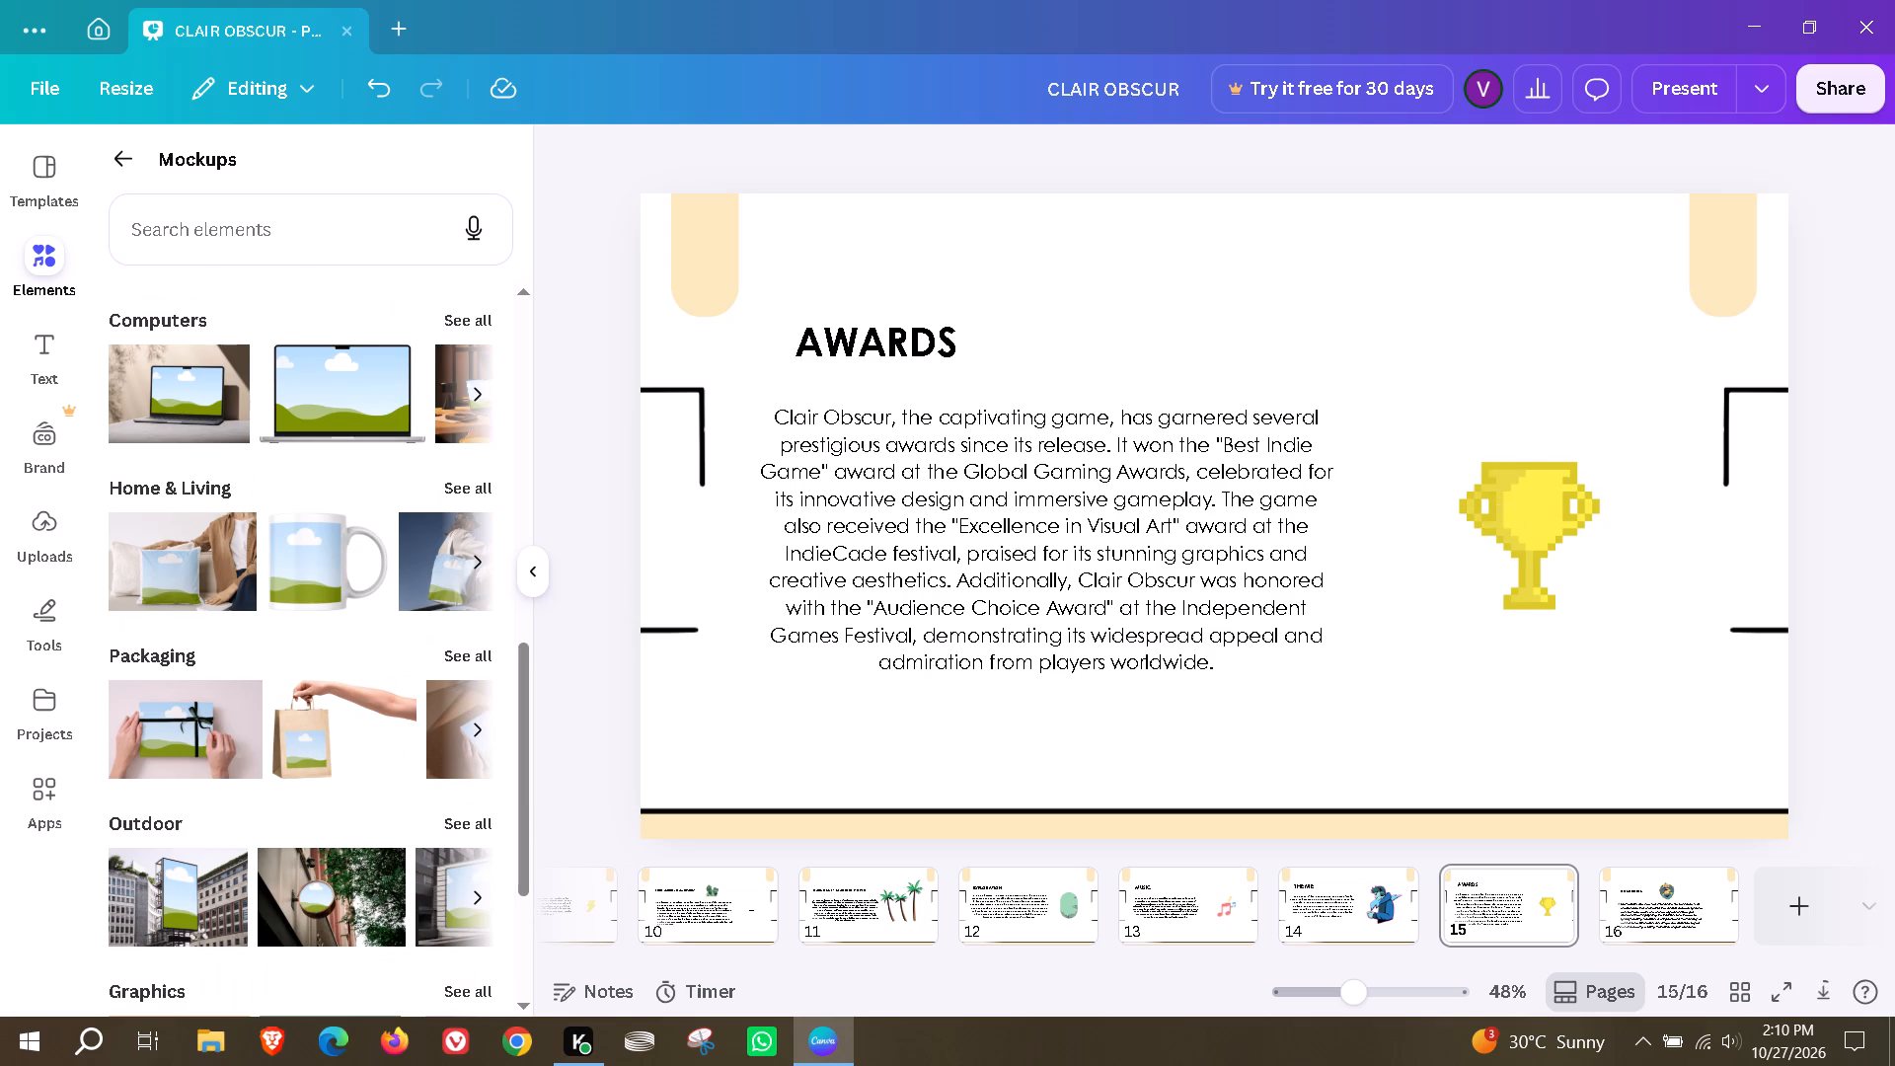
pyautogui.scroll(-4, 268, 741)
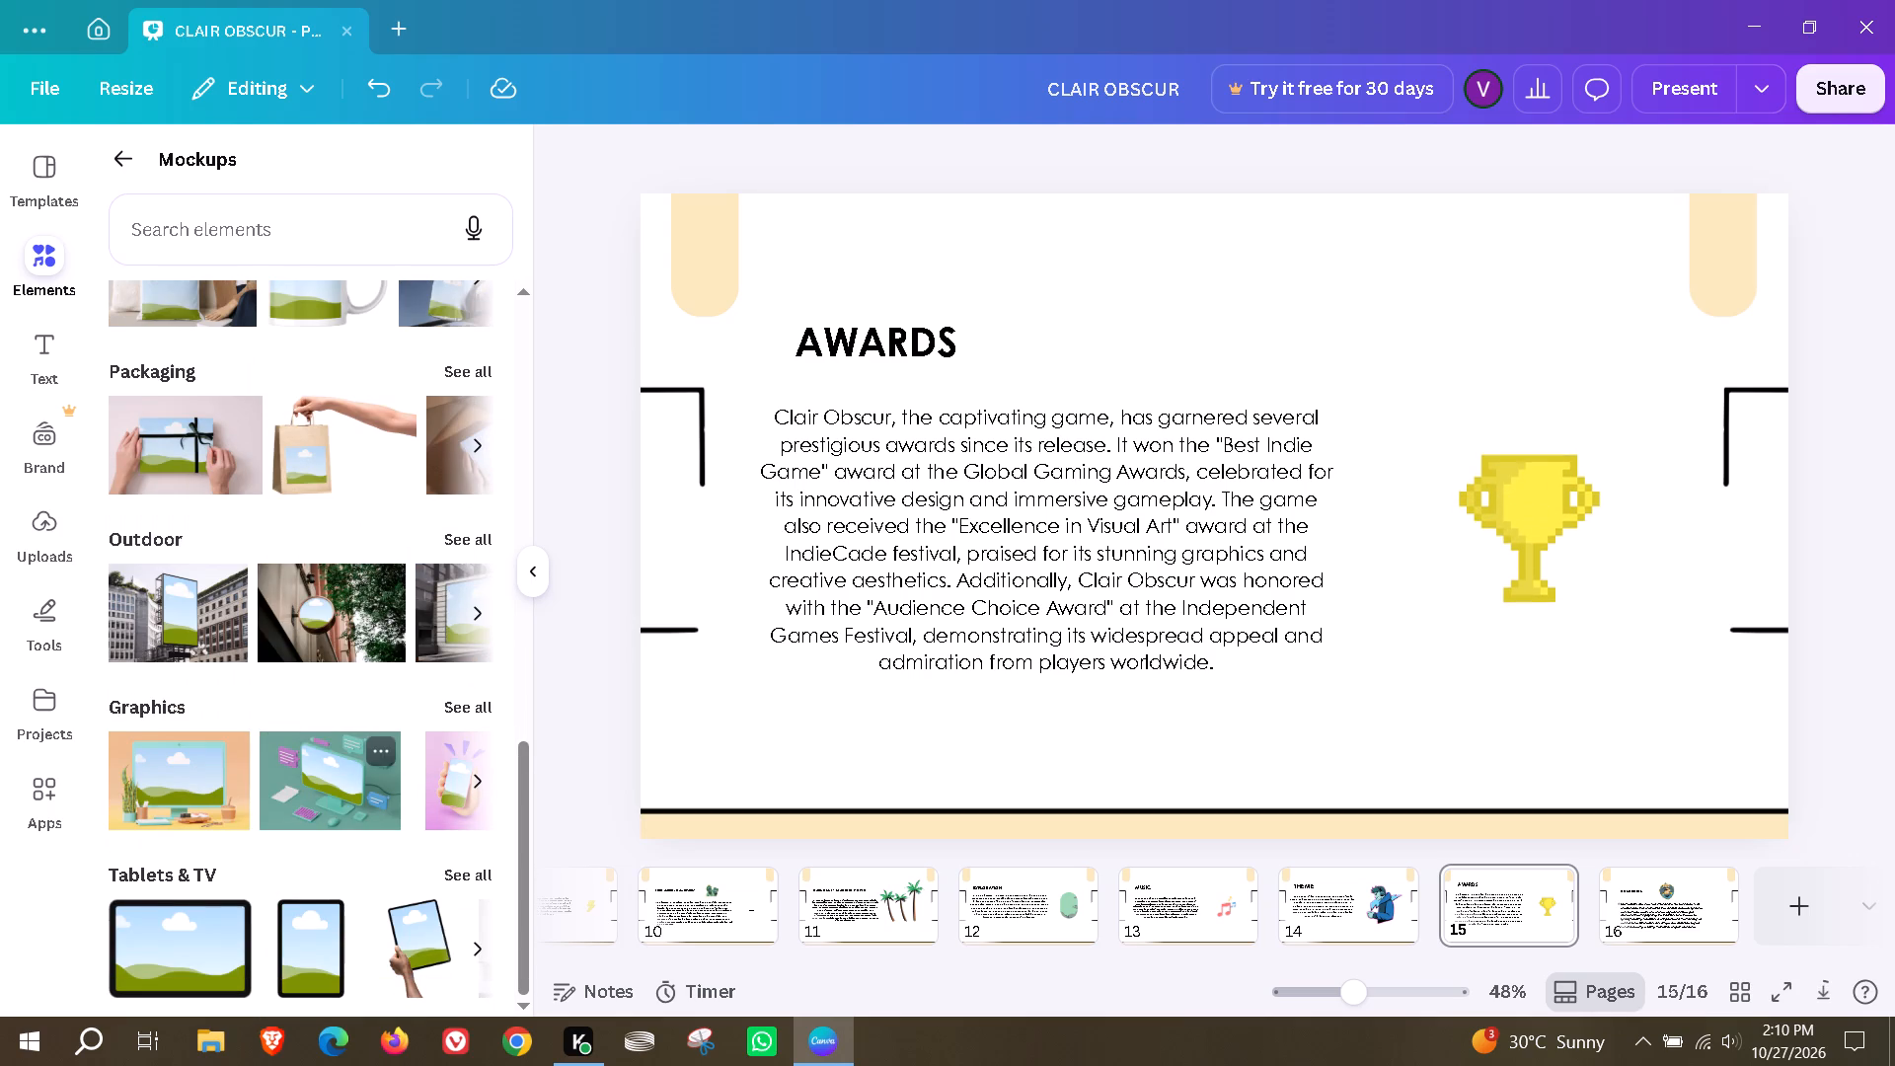
pyautogui.scroll(9, 264, 726)
pyautogui.click(105, 154)
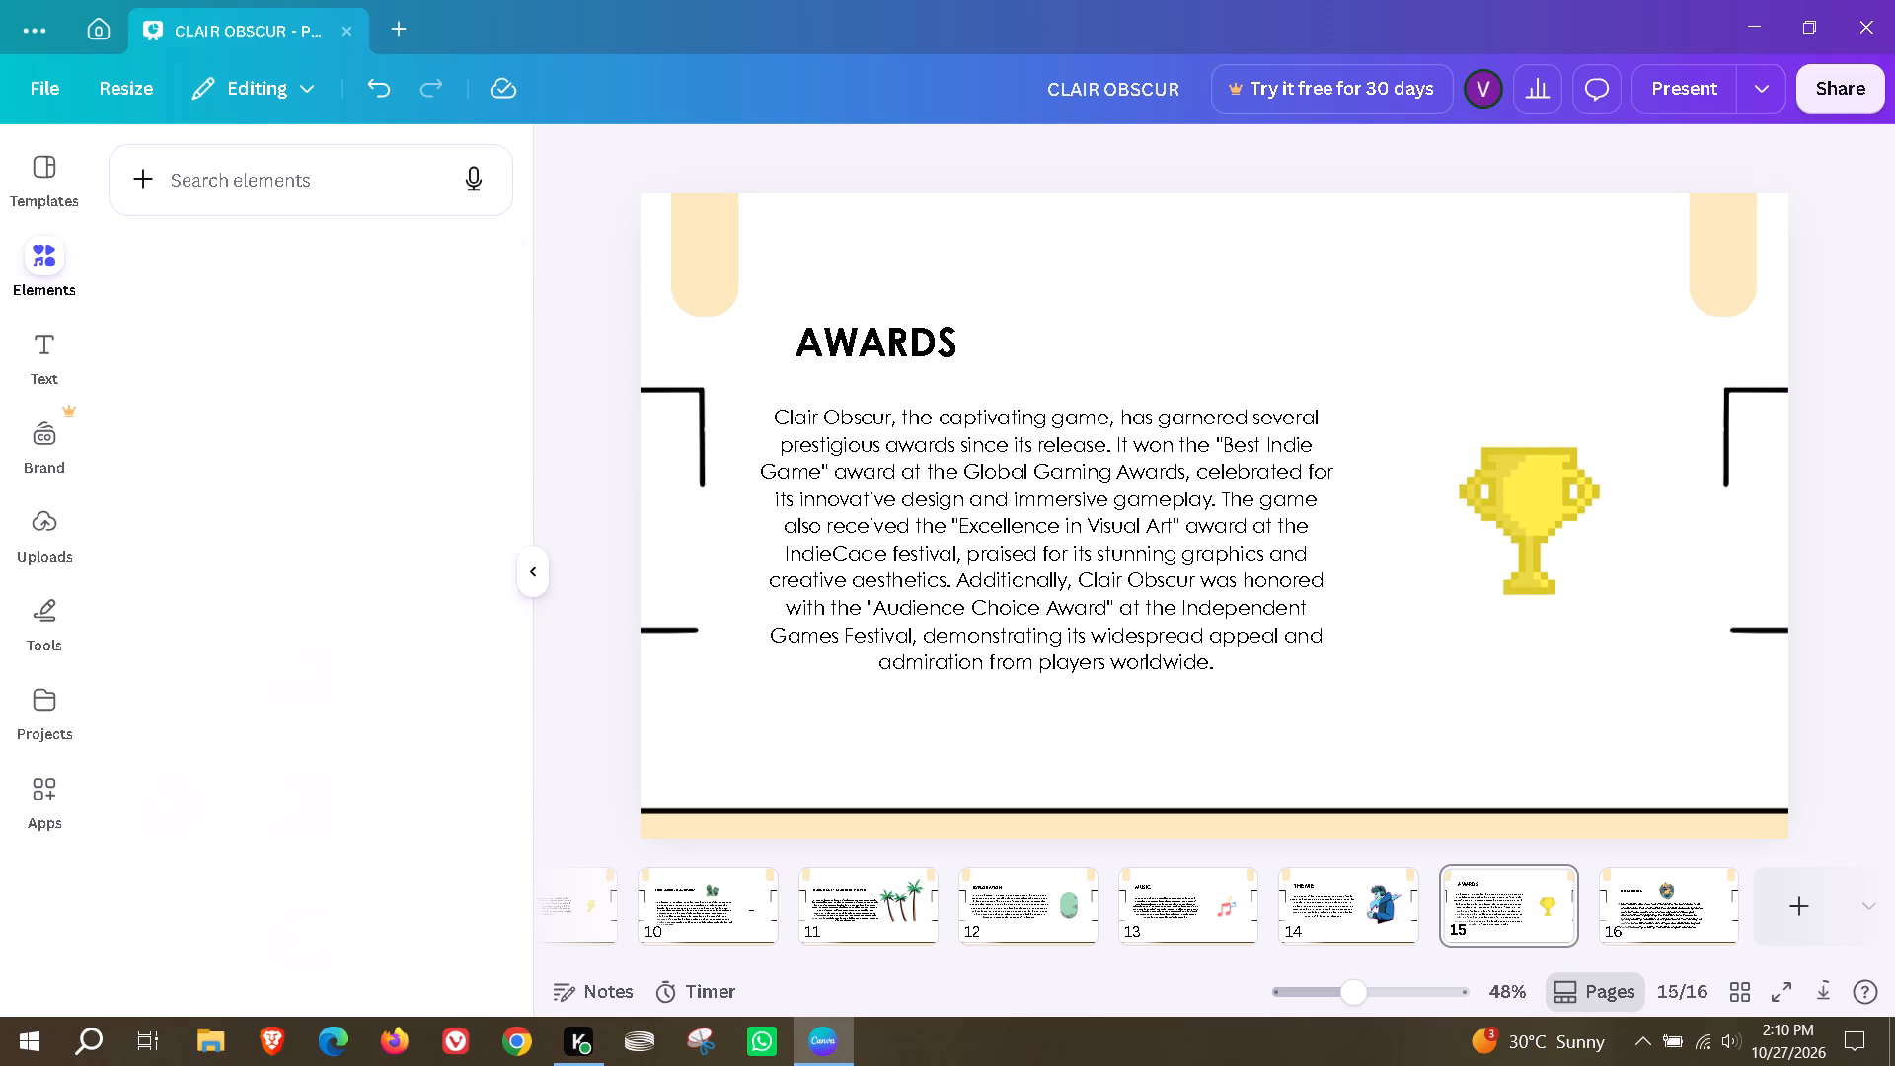
pyautogui.scroll(-5, 276, 828)
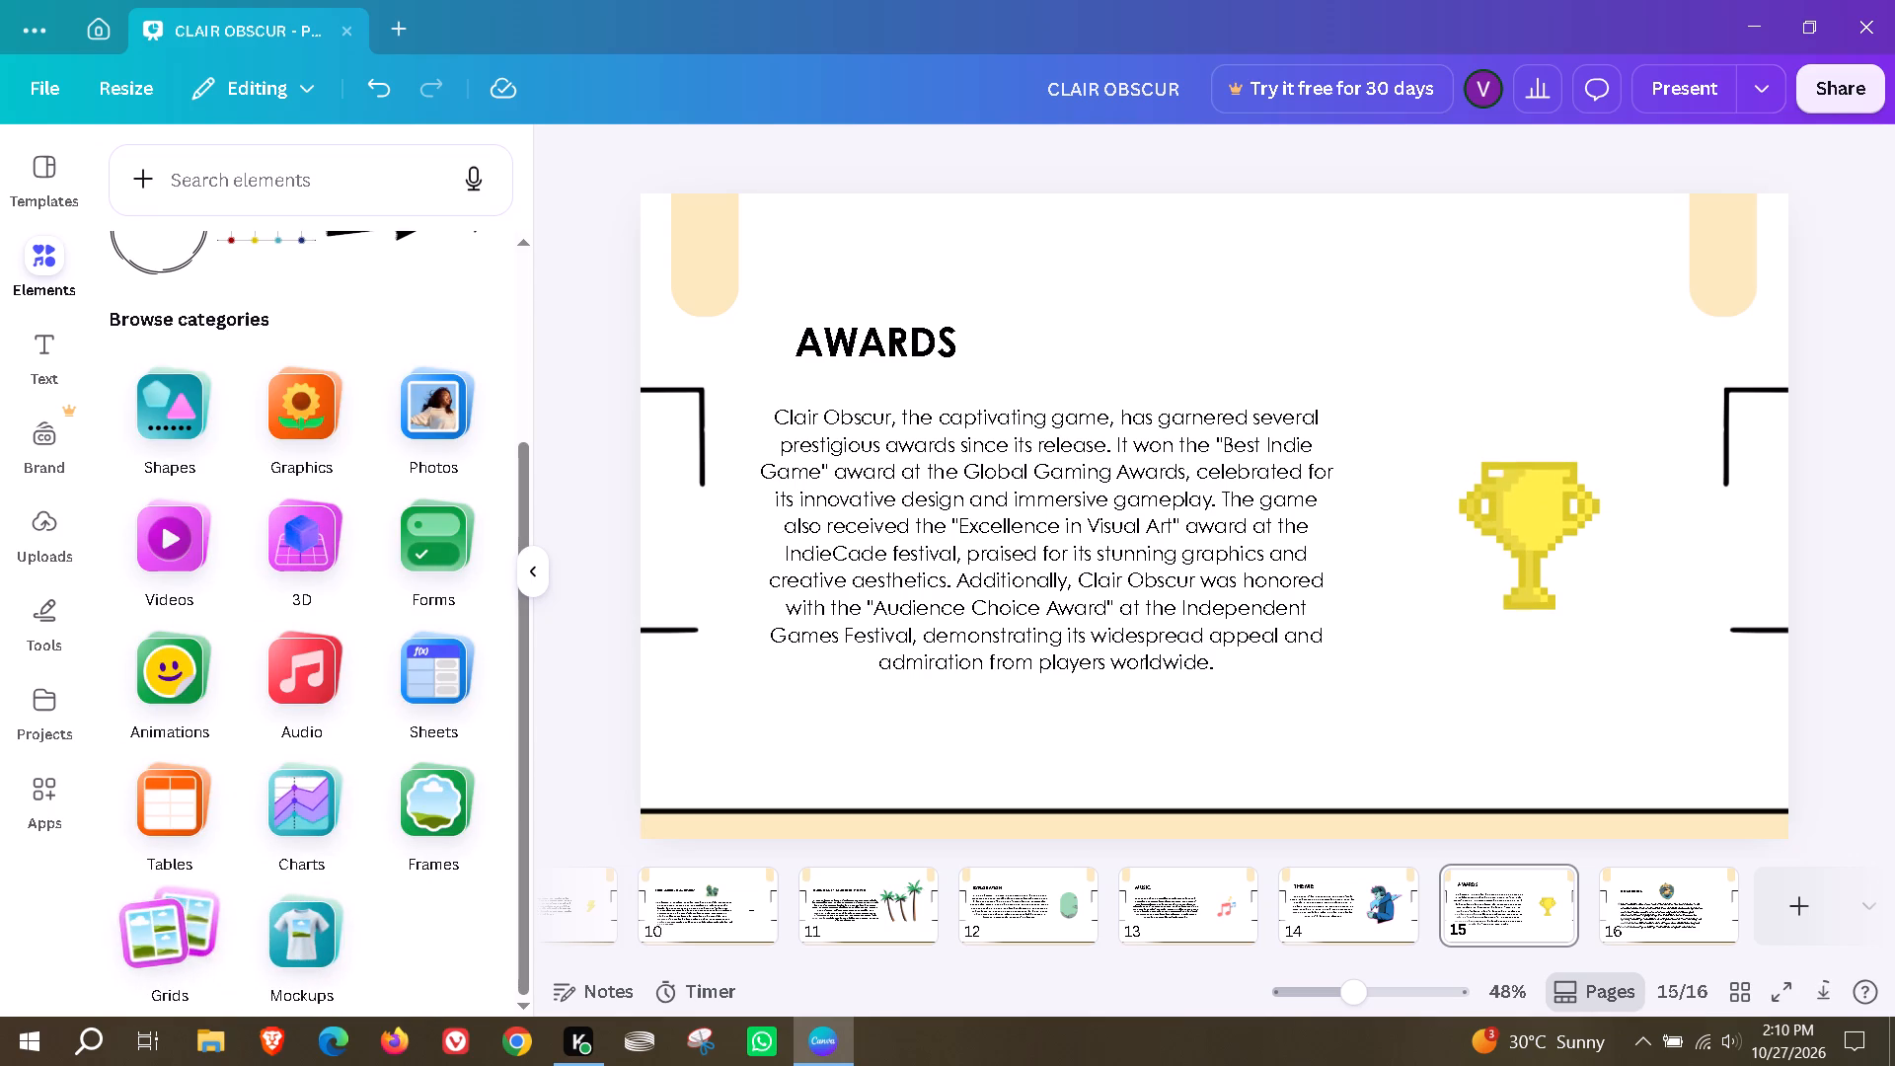
pyautogui.click(176, 925)
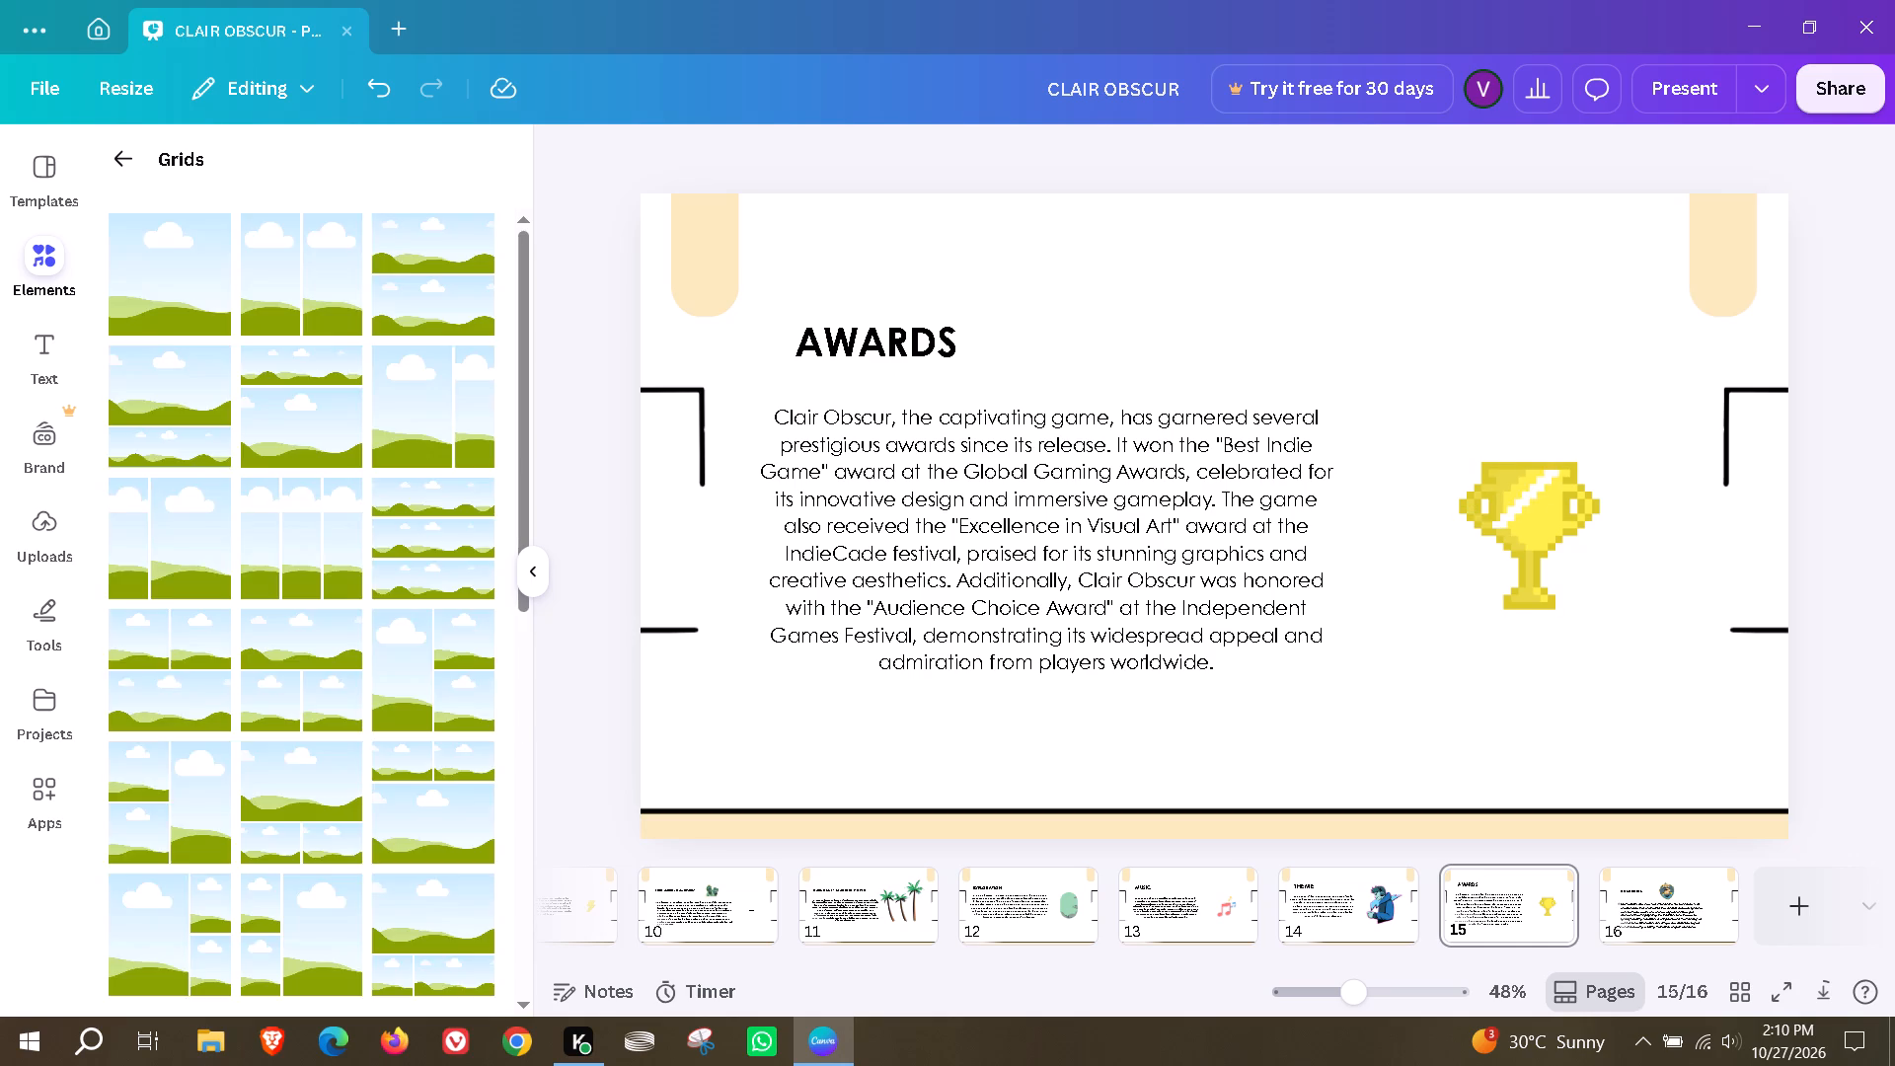
pyautogui.scroll(-4, 323, 615)
pyautogui.click(119, 143)
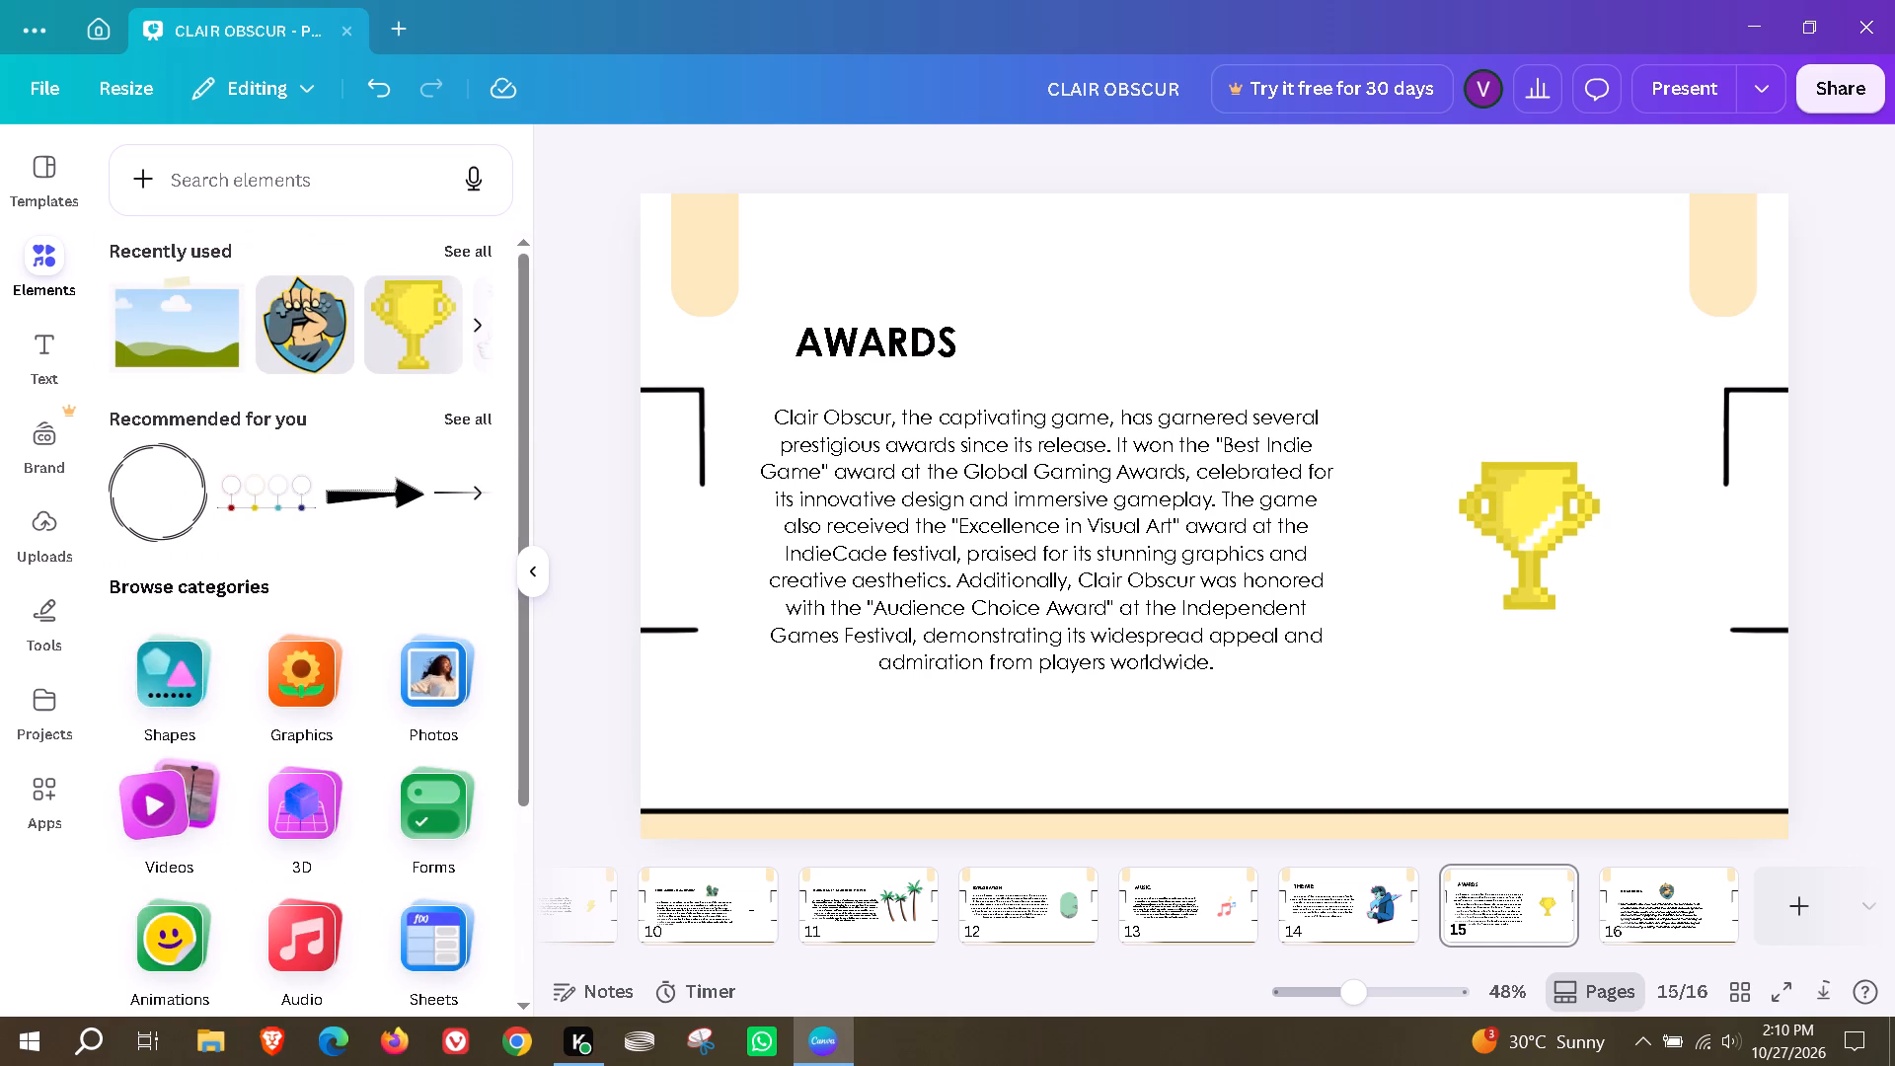
pyautogui.scroll(-2, 187, 827)
pyautogui.click(192, 534)
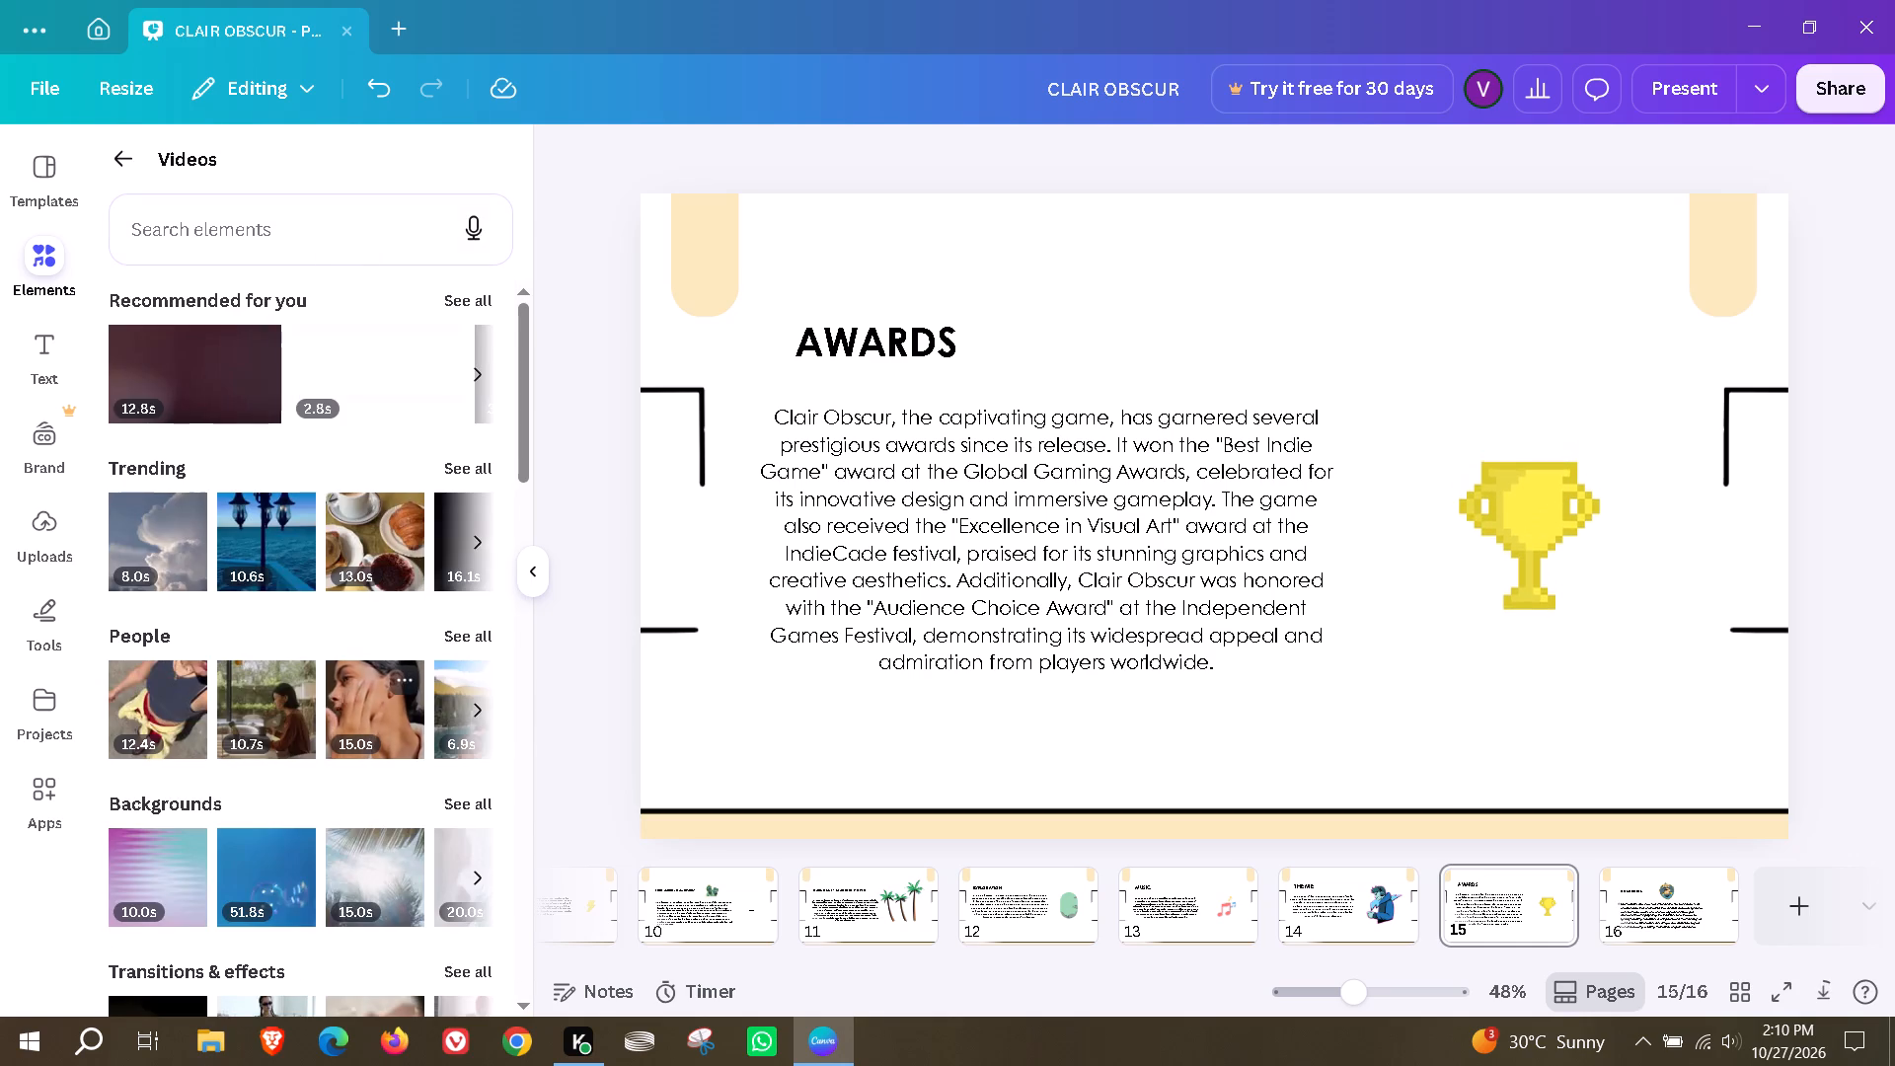
pyautogui.scroll(3, 265, 427)
pyautogui.click(109, 165)
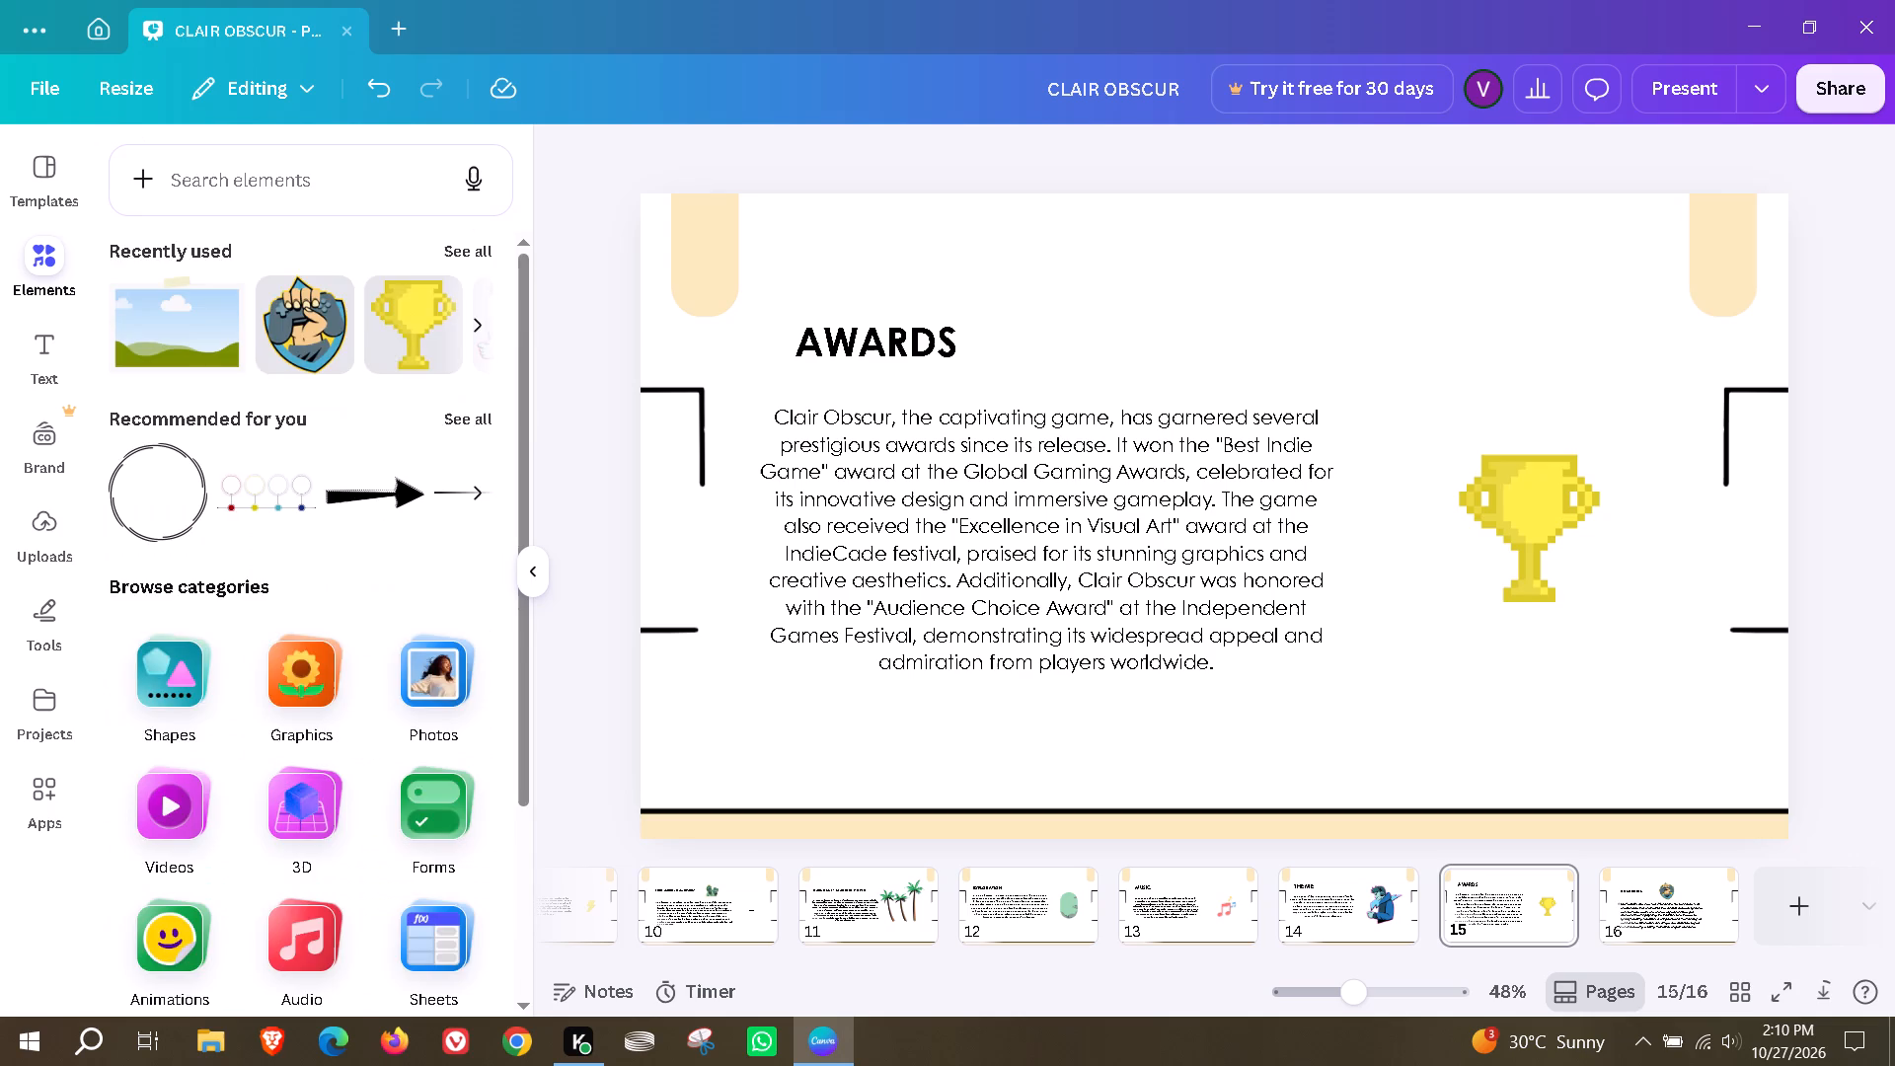
pyautogui.scroll(-3, 287, 642)
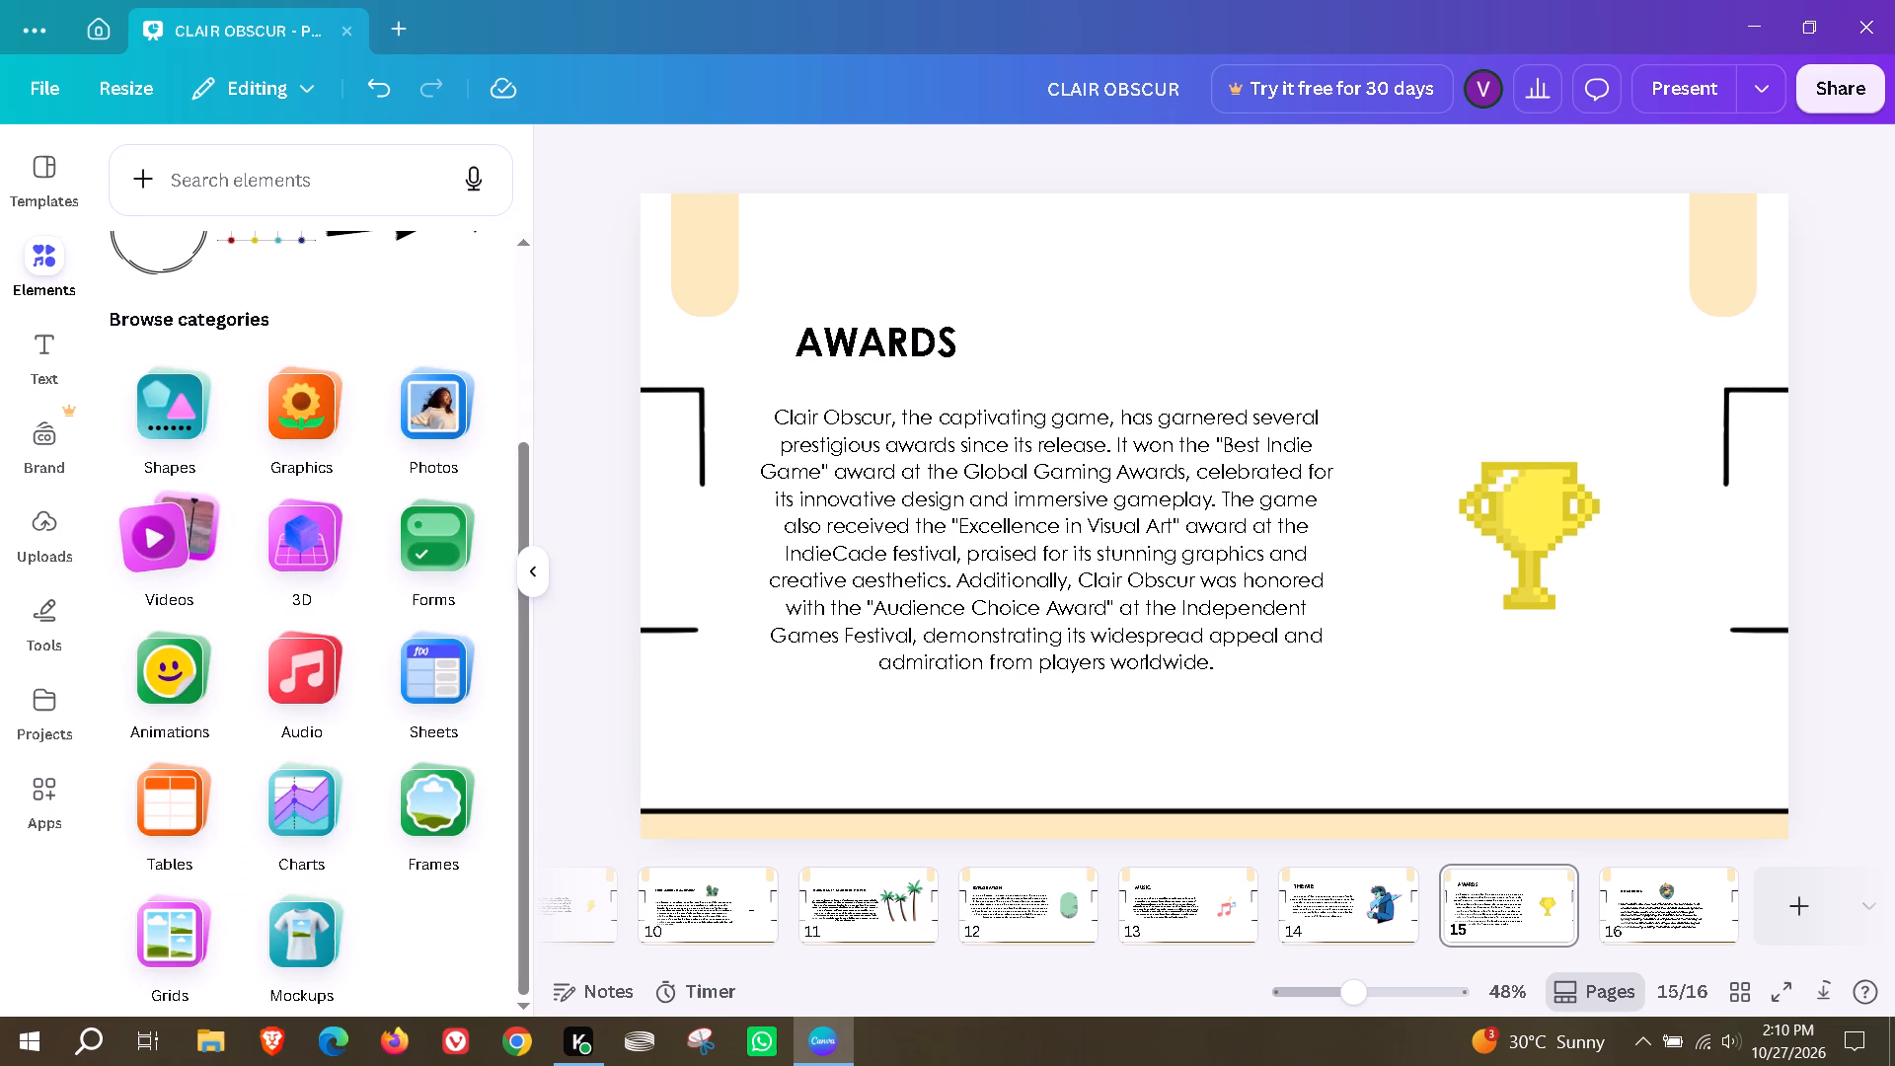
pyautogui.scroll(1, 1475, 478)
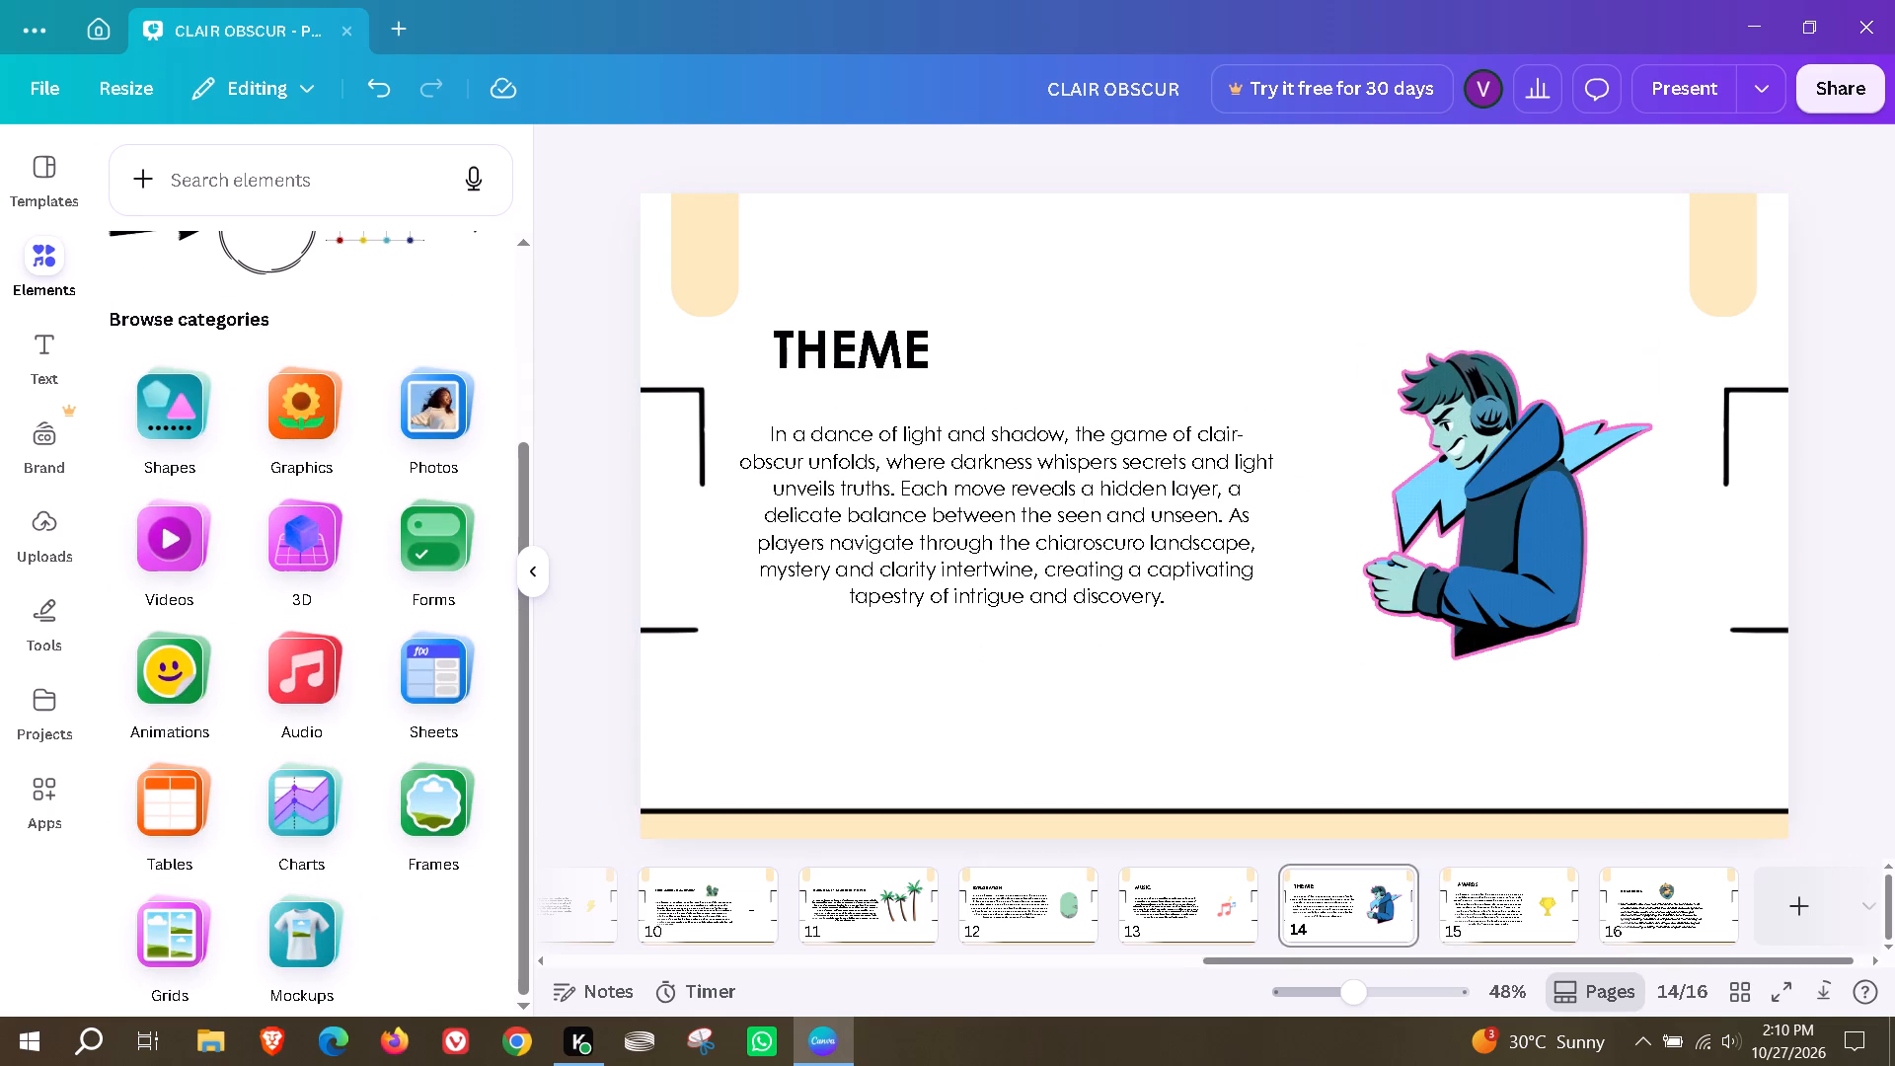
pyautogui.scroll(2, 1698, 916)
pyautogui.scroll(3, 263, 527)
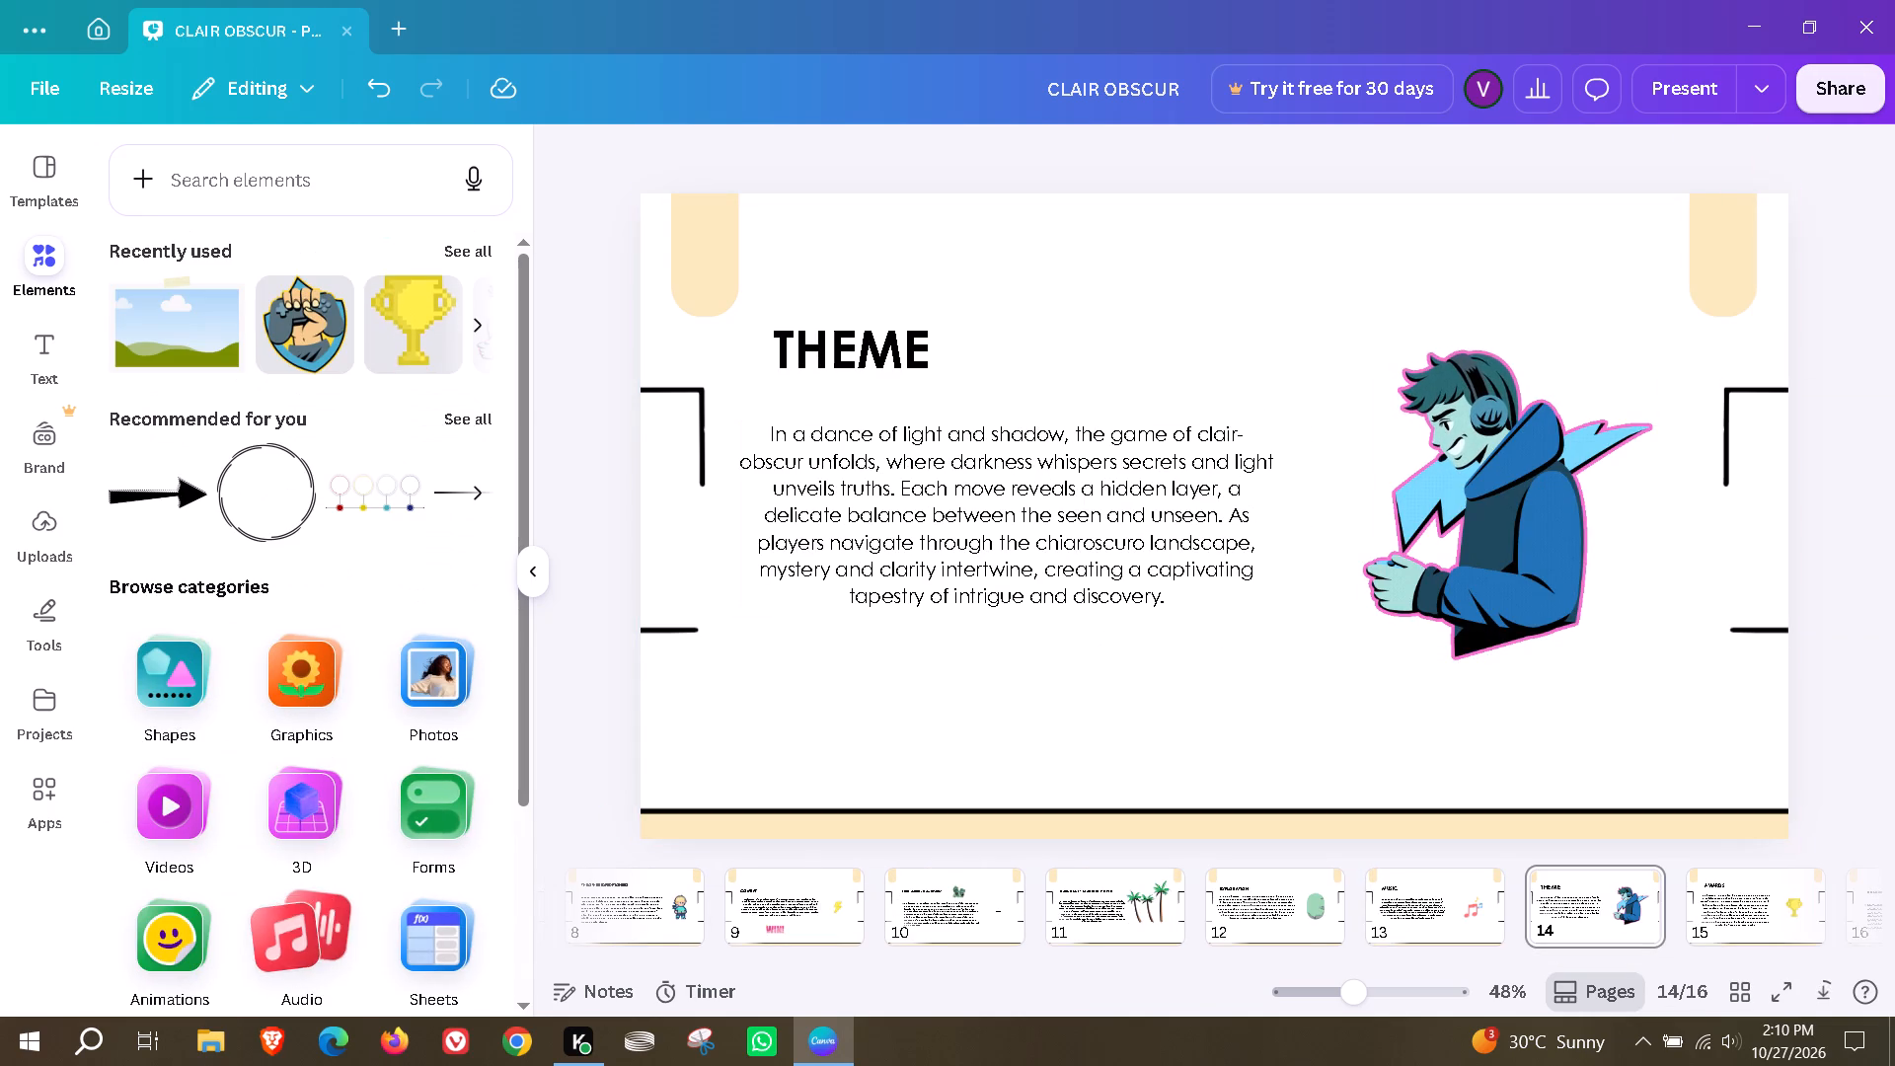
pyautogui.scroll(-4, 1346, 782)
# Save the exported video as CLAIR OBSCUR.mp4 in the Downloads folder.
pyautogui.click(1821, 113)
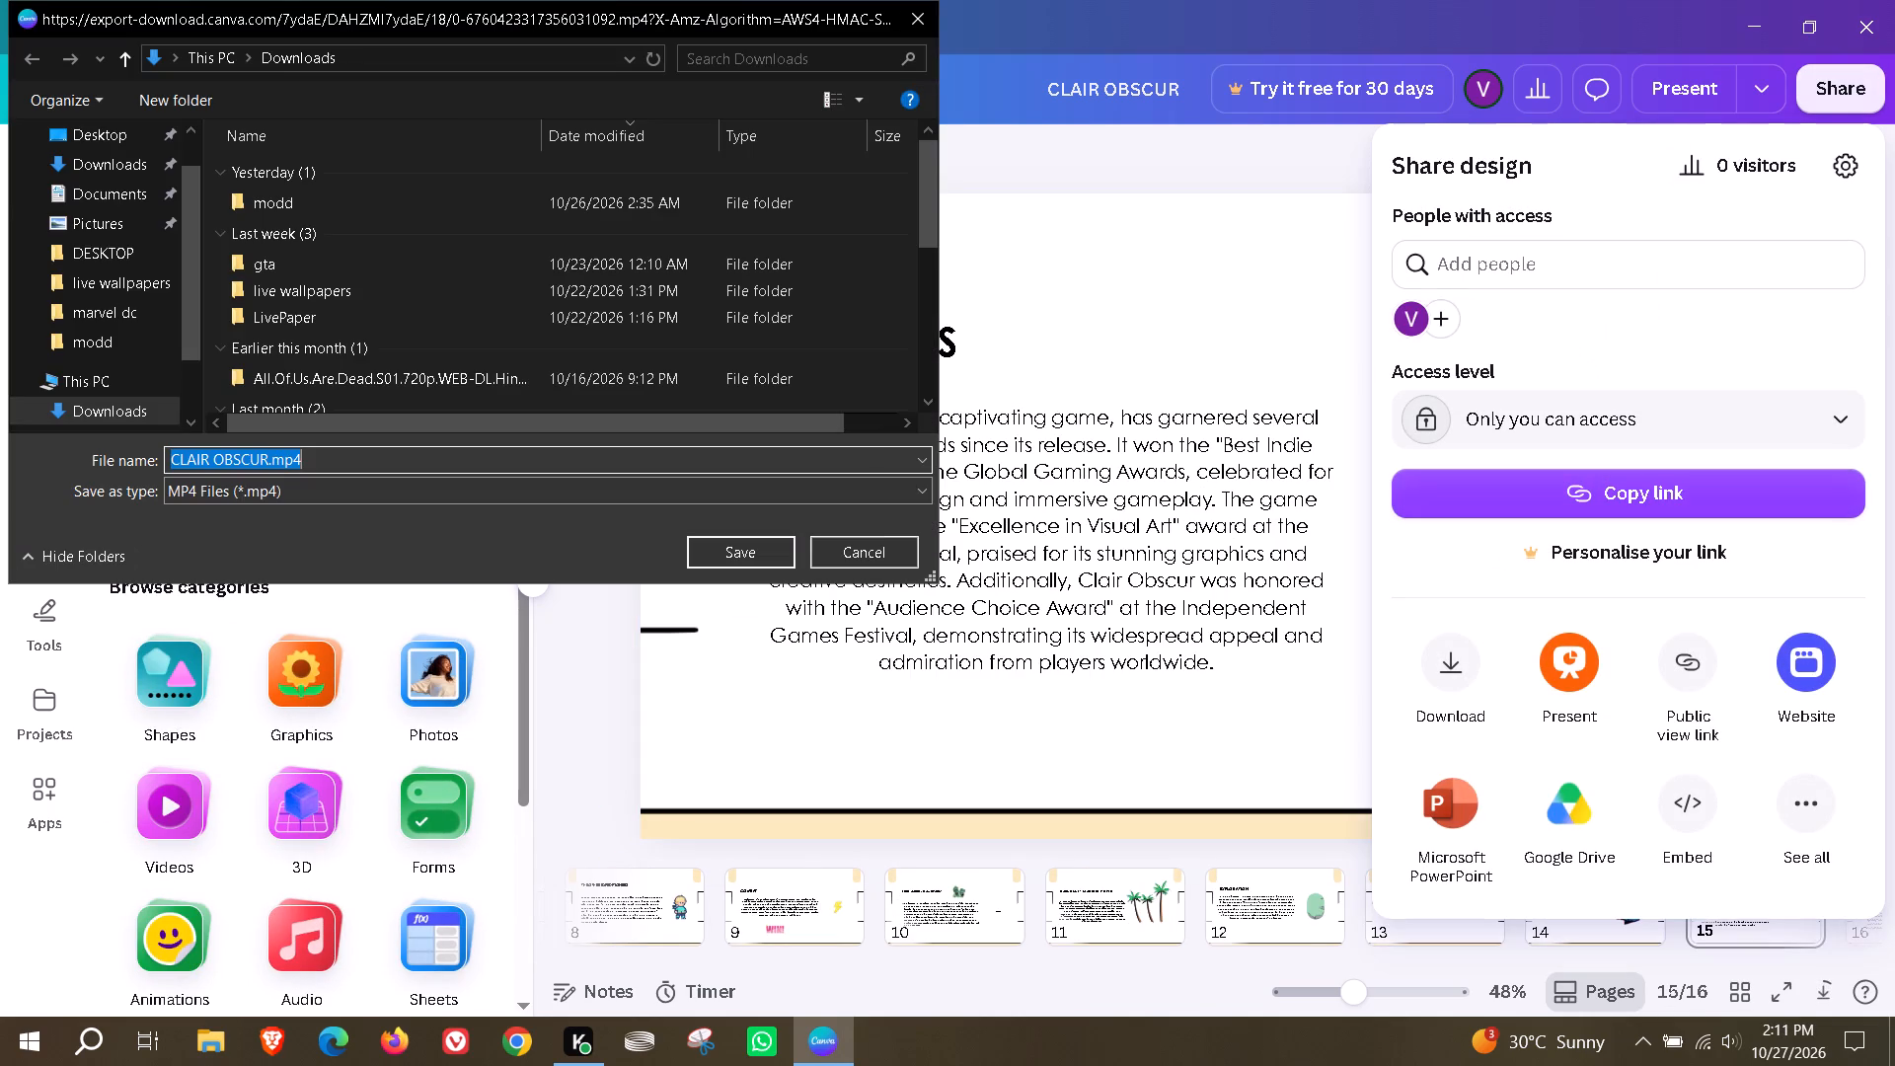
pyautogui.click(711, 562)
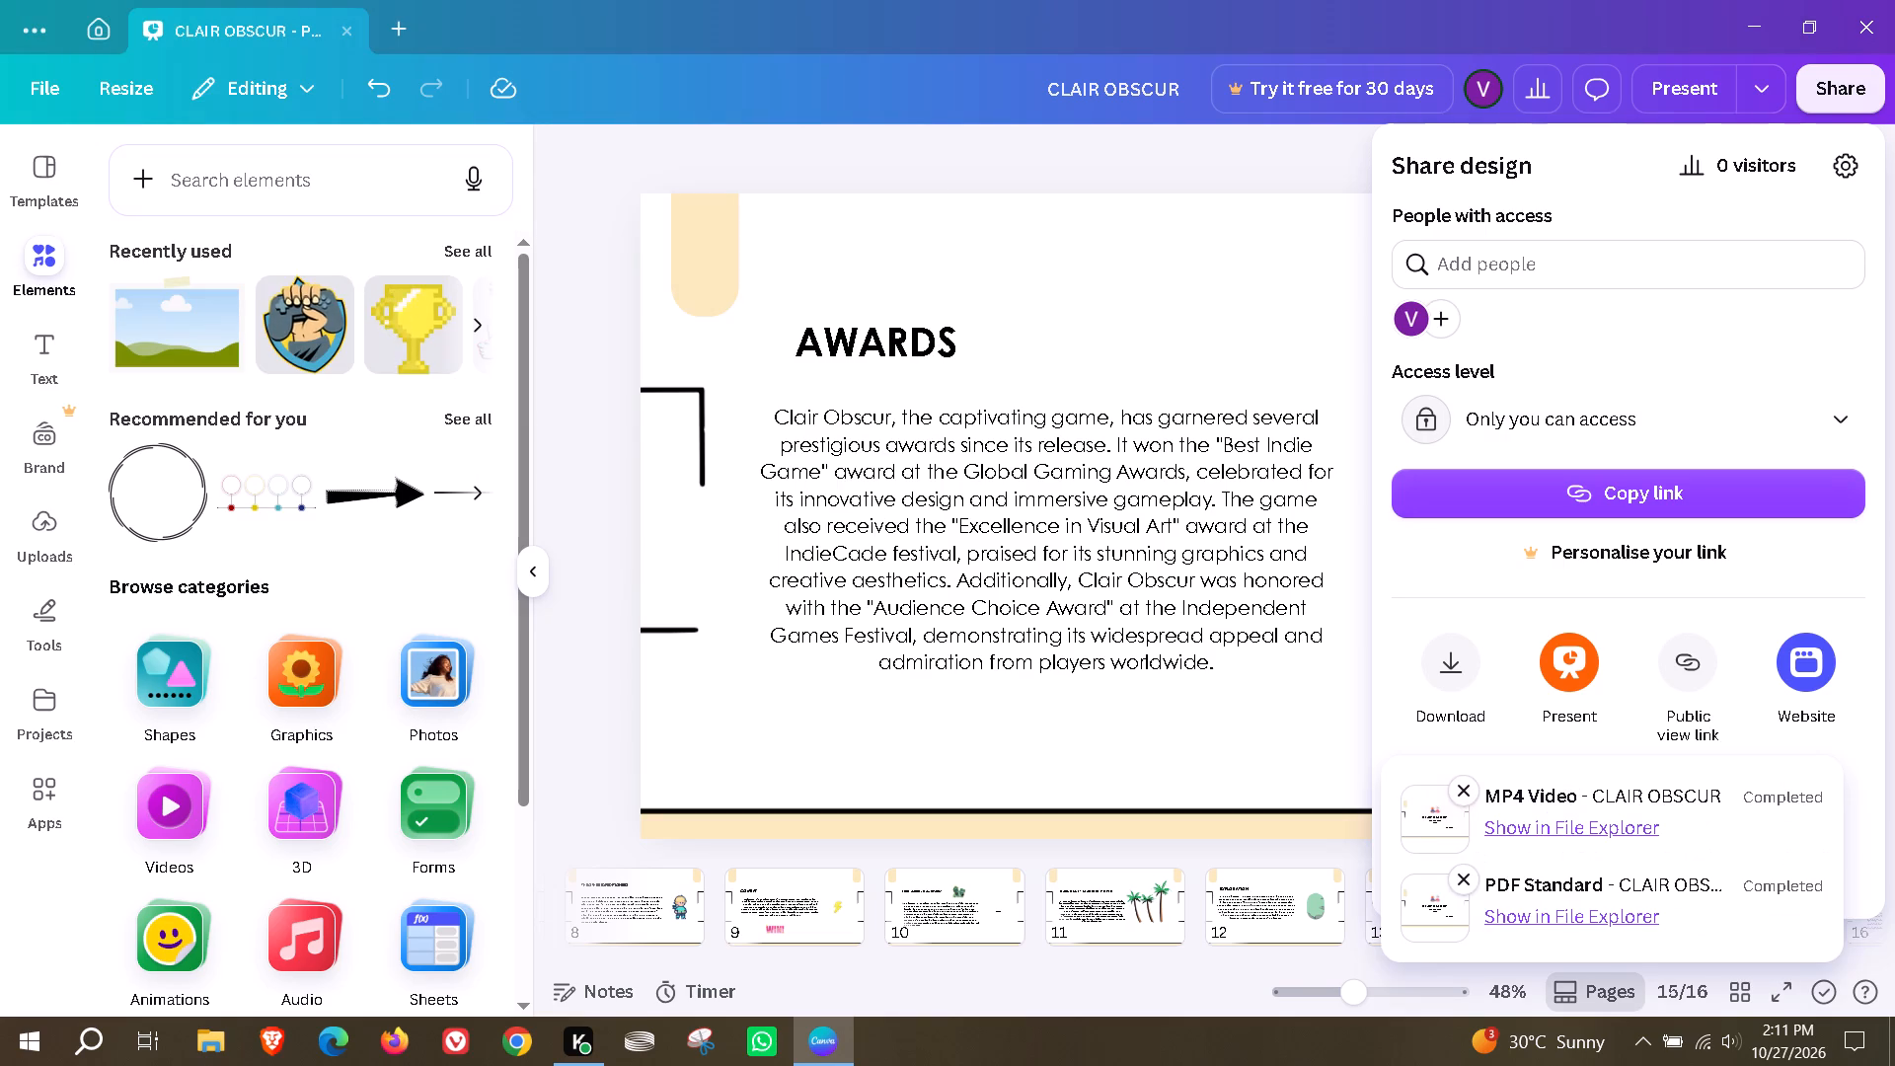
pyautogui.click(560, 223)
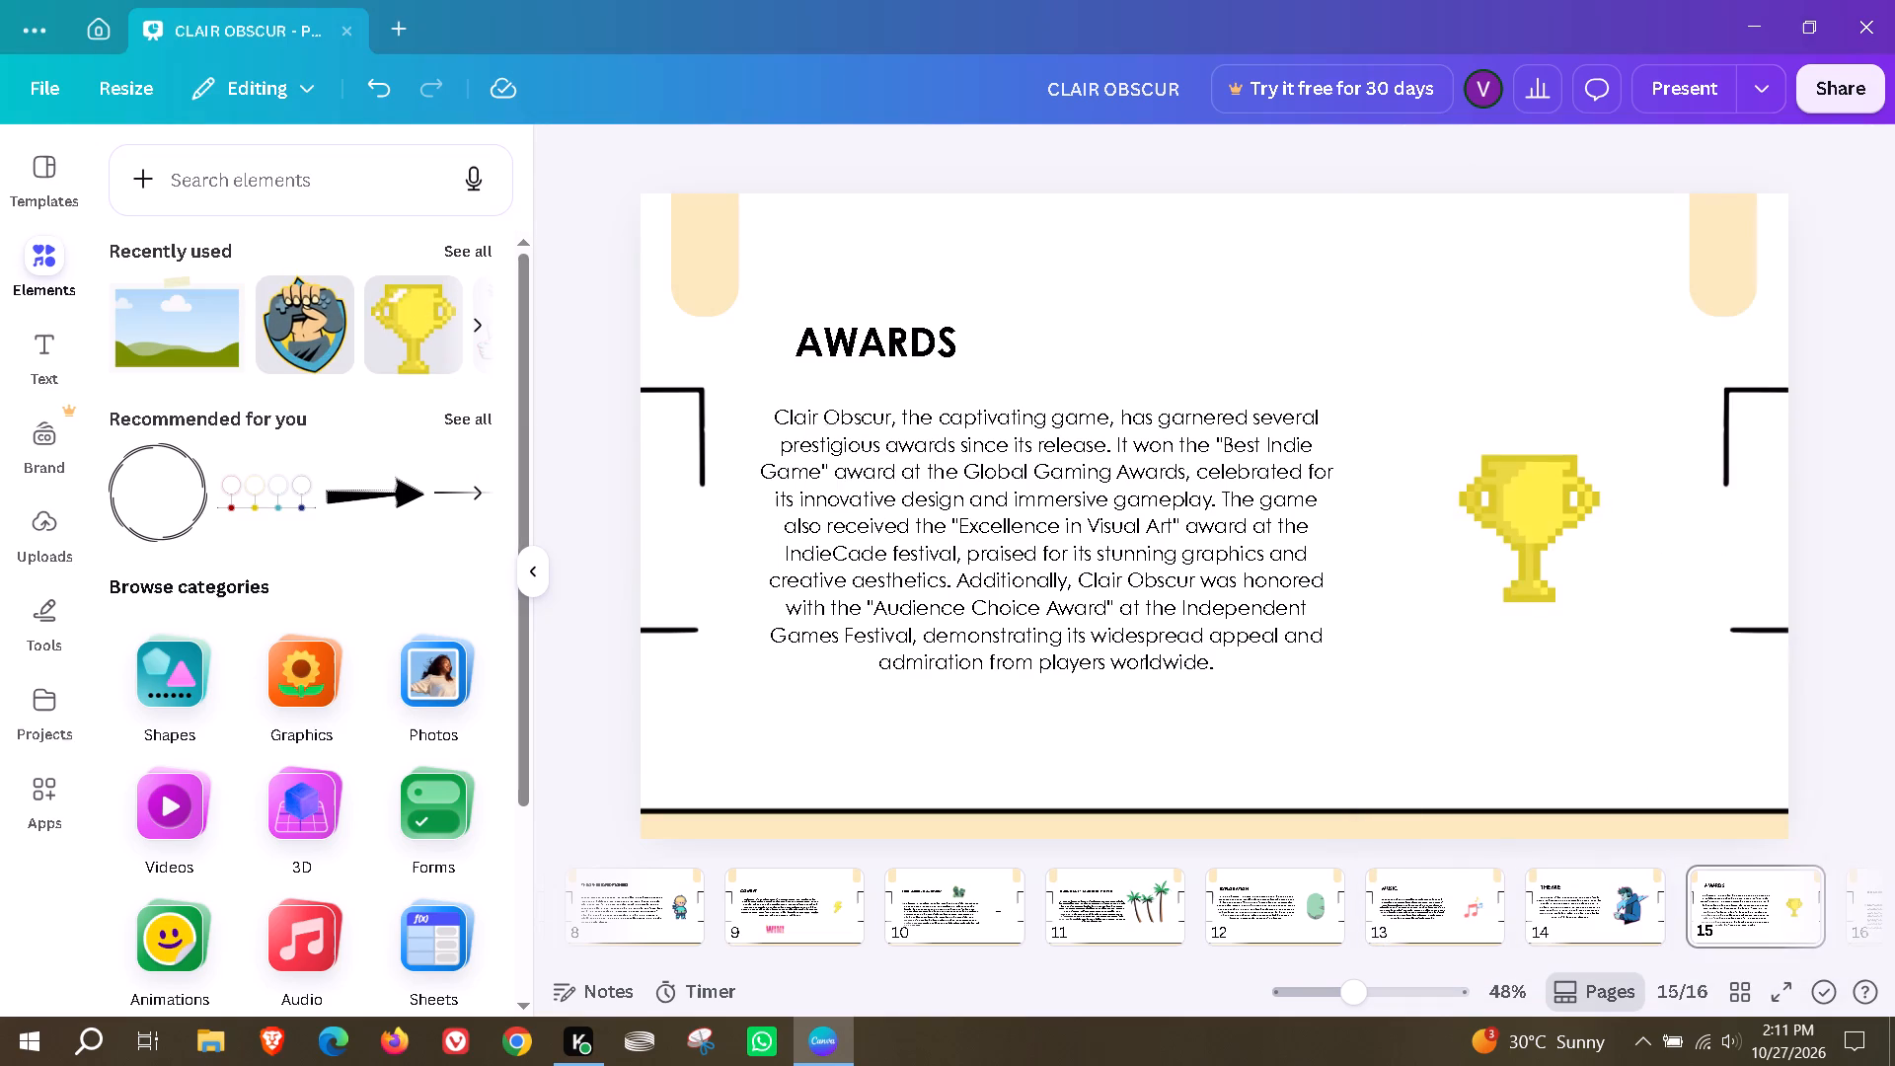